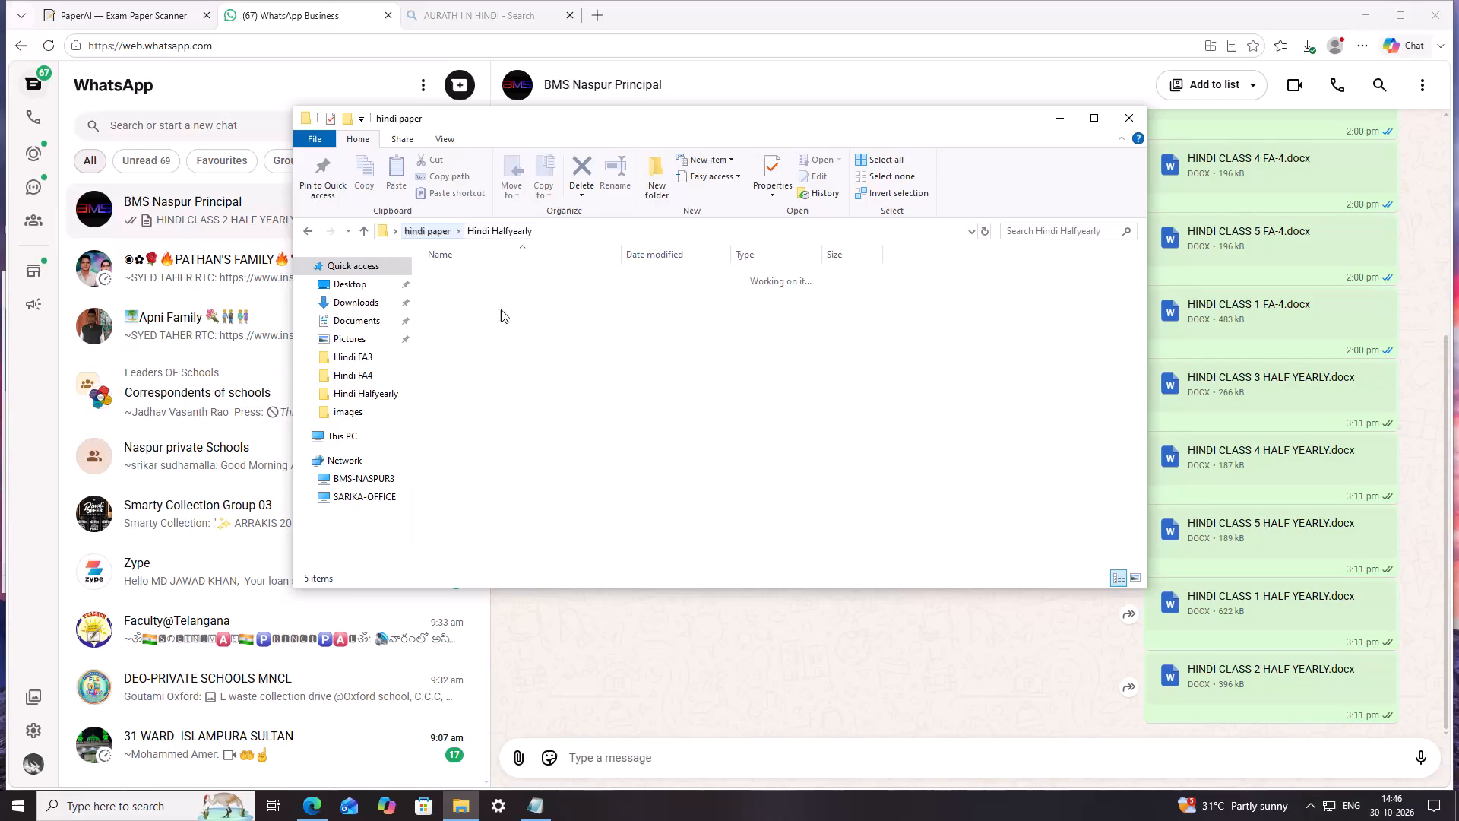
Open the document HINDI ANNUAL CLASS 1 from the Hindi Annually folder.
left_click(524, 370)
double_click(492, 280)
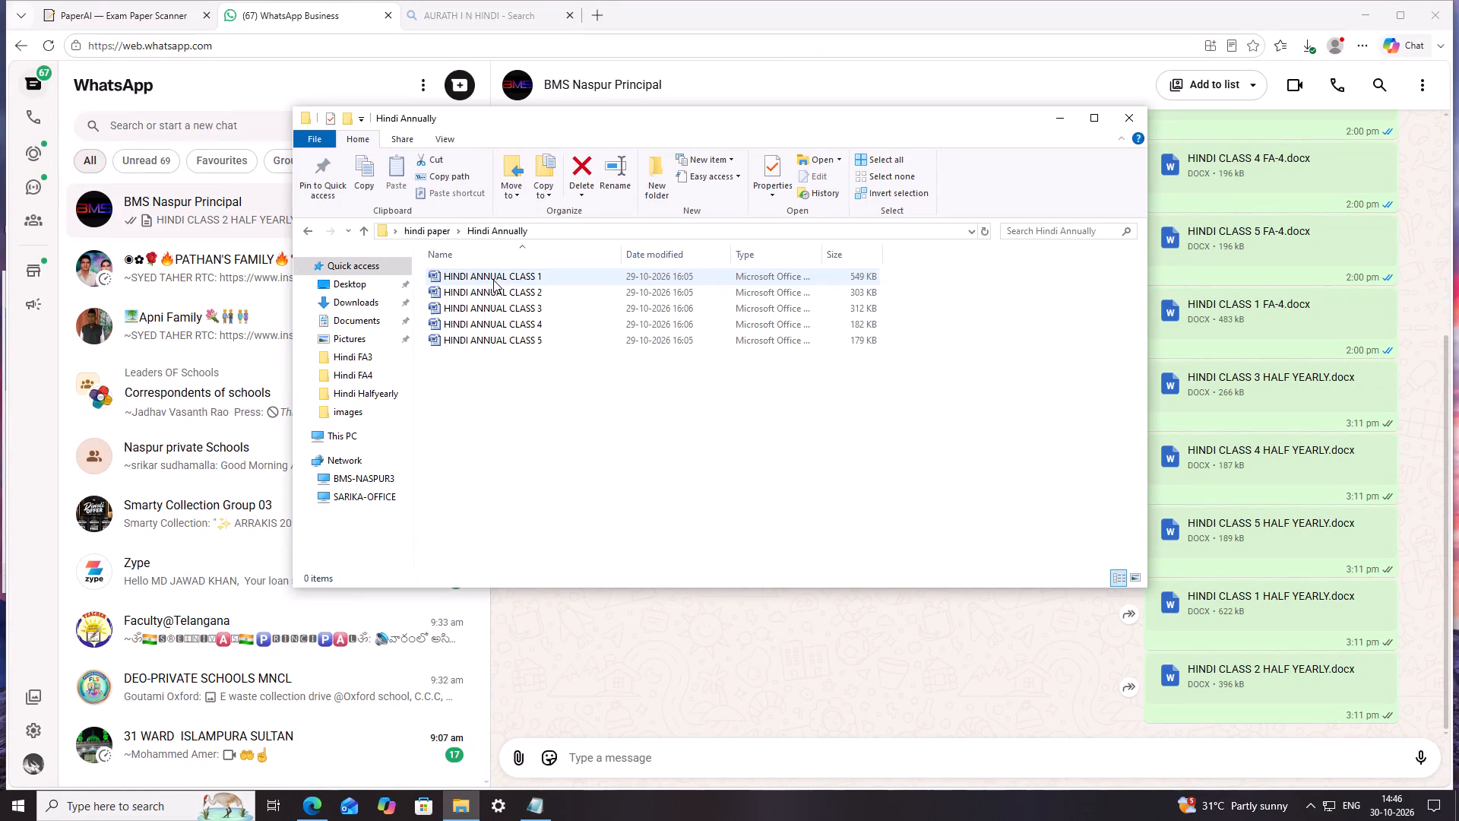
left_click(534, 436)
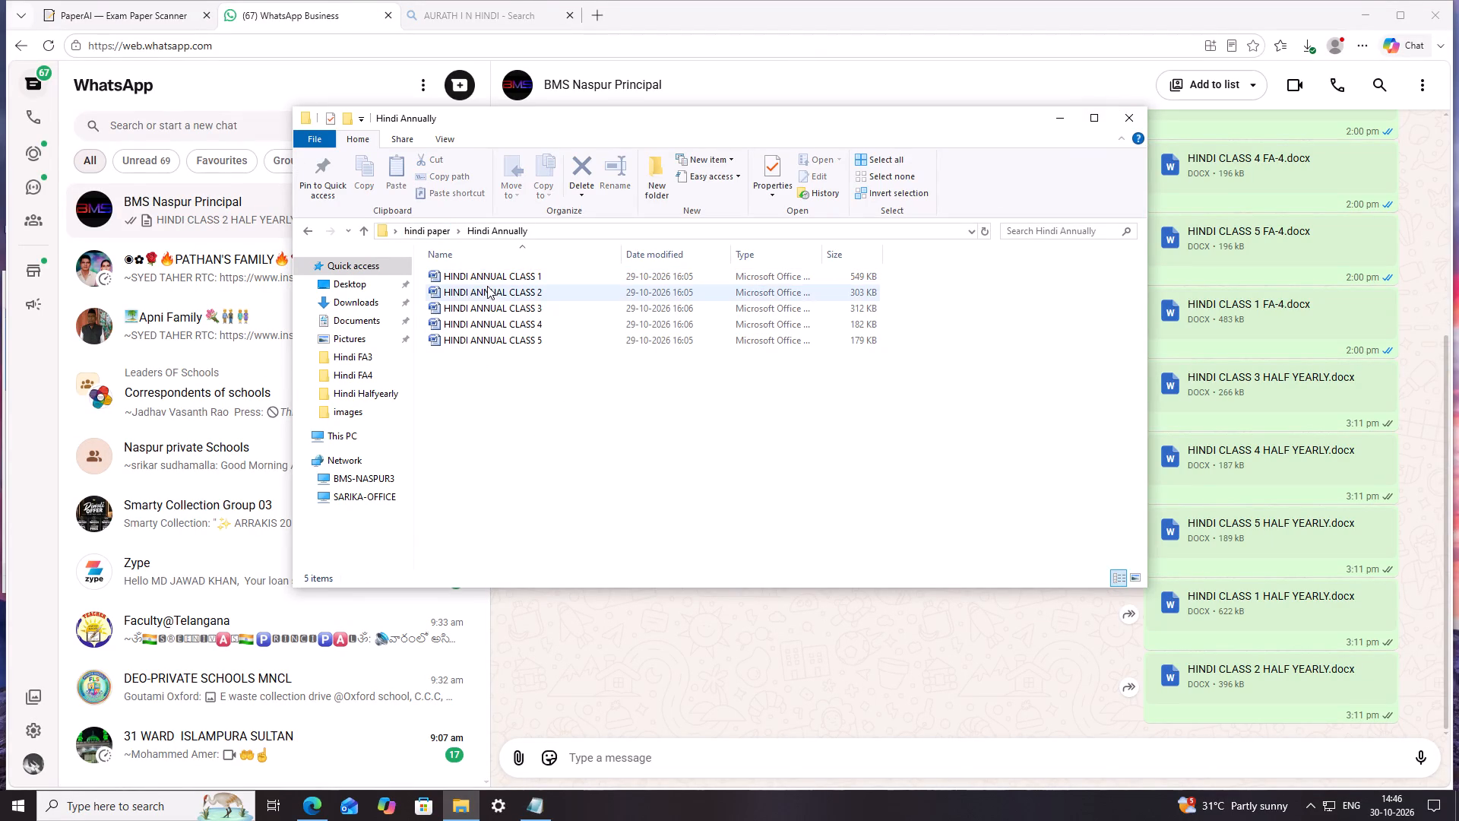
left_click(487, 286)
double_click(488, 278)
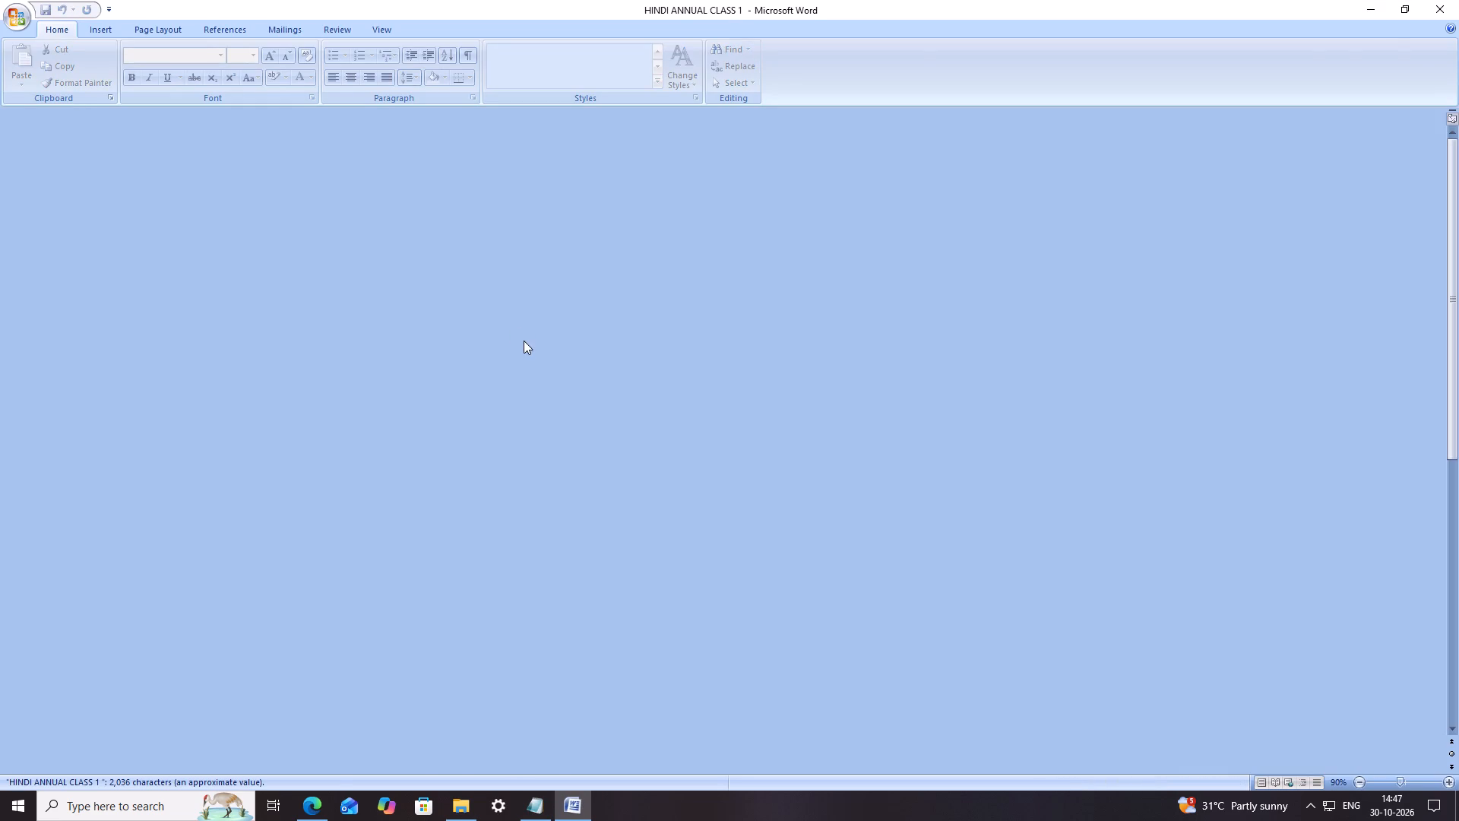
Look through all pages of the Class 1 annual Hindi paper to check its questions, tables and pictures.
scroll(524, 341, "down", 7)
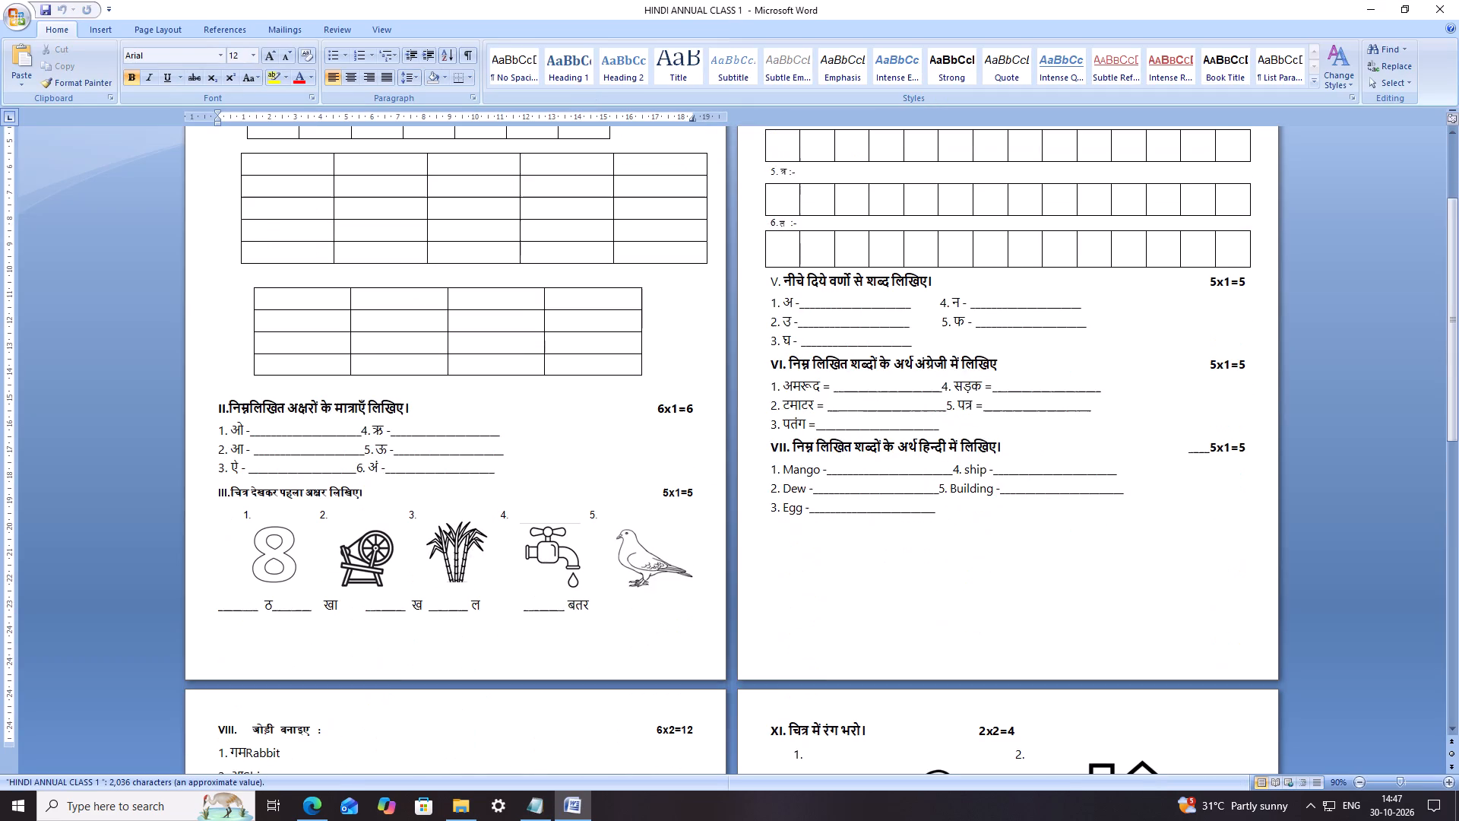
scroll(527, 350, "down", 19)
scroll(535, 368, "down", 6)
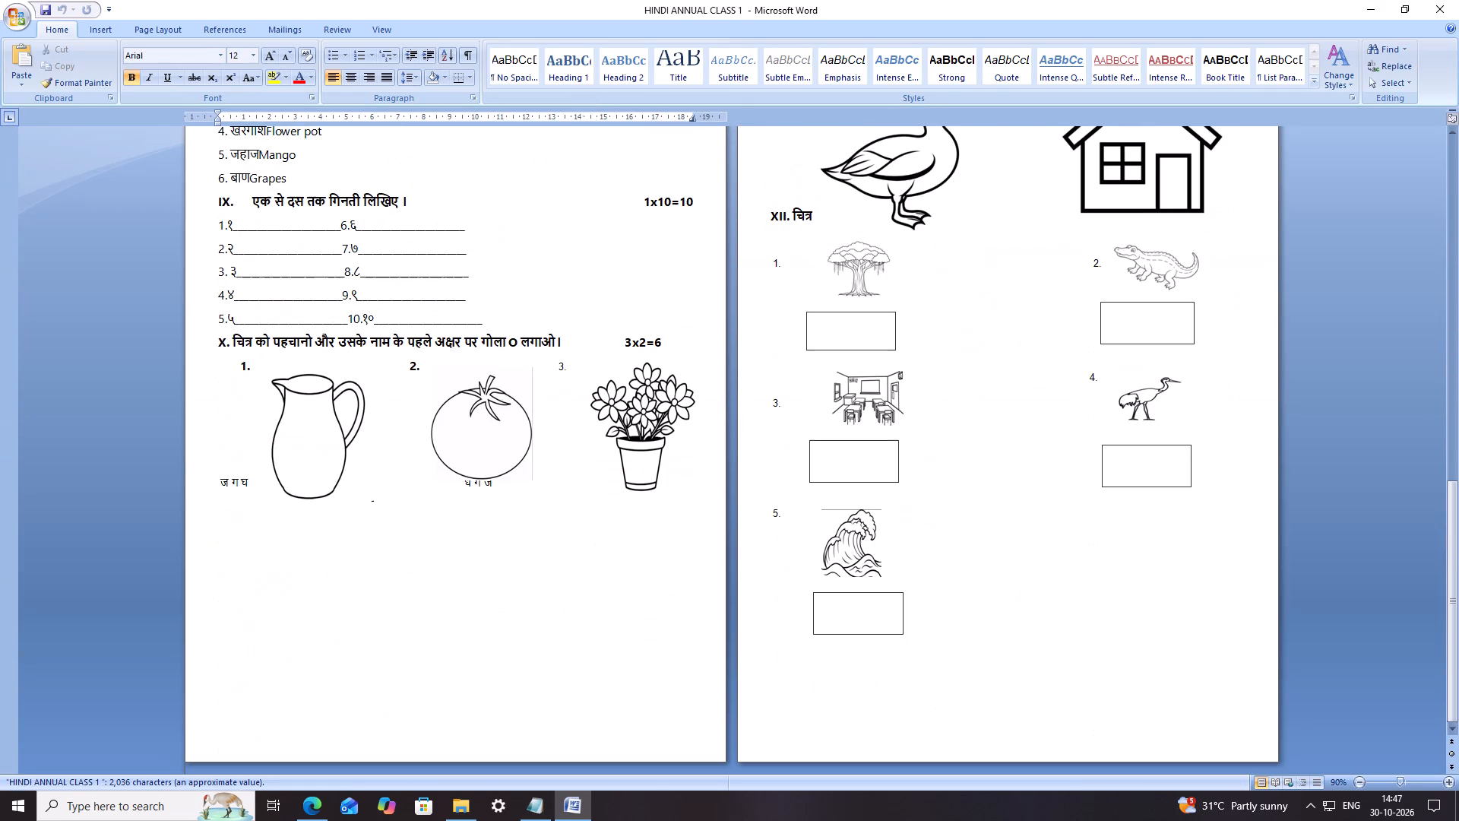
scroll(497, 426, "up", 8)
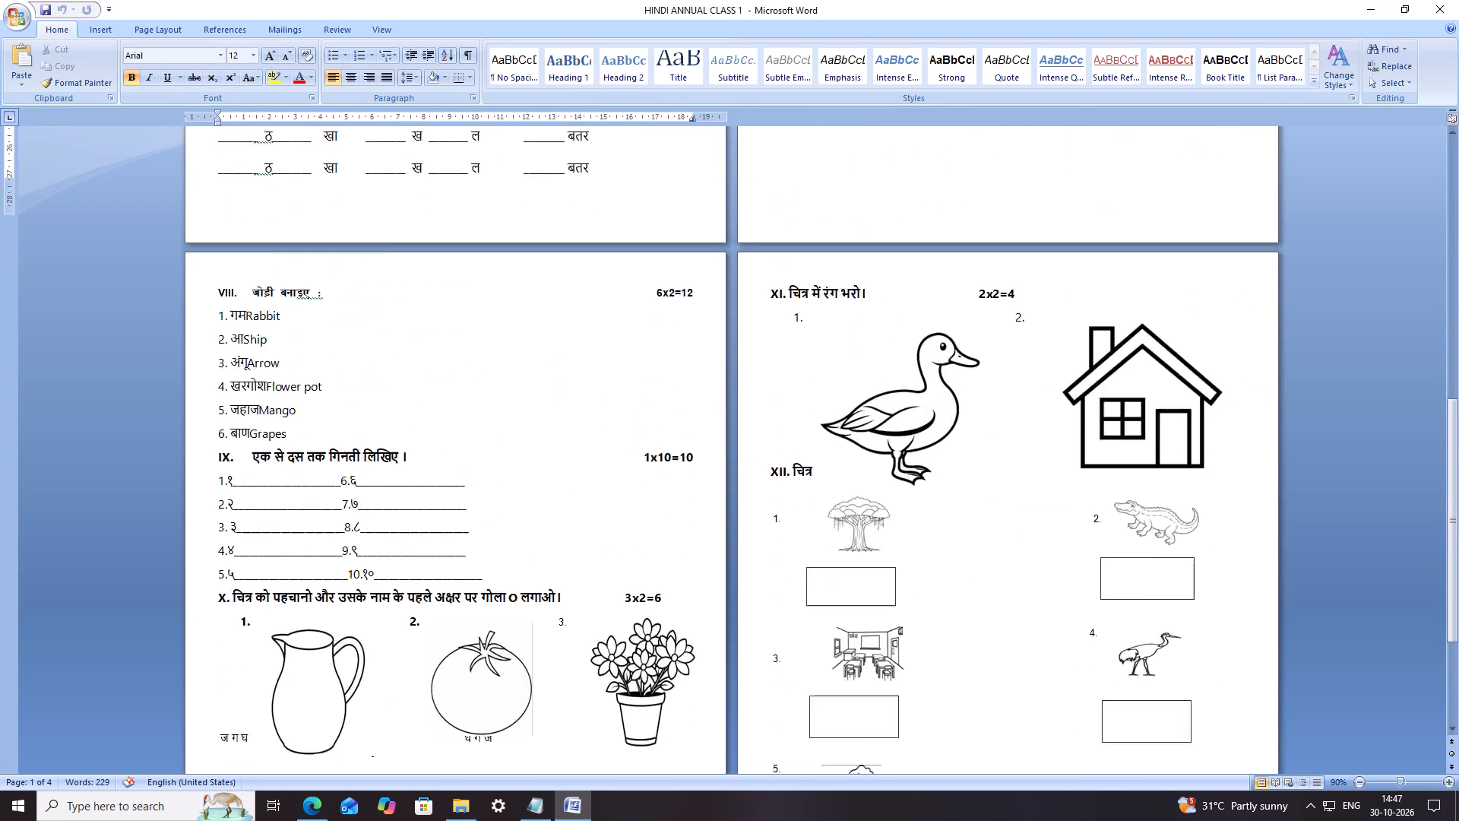
scroll(495, 425, "up", 6)
scroll(495, 425, "down", 1)
scroll(495, 425, "up", 14)
scroll(1236, 67, "up", 1)
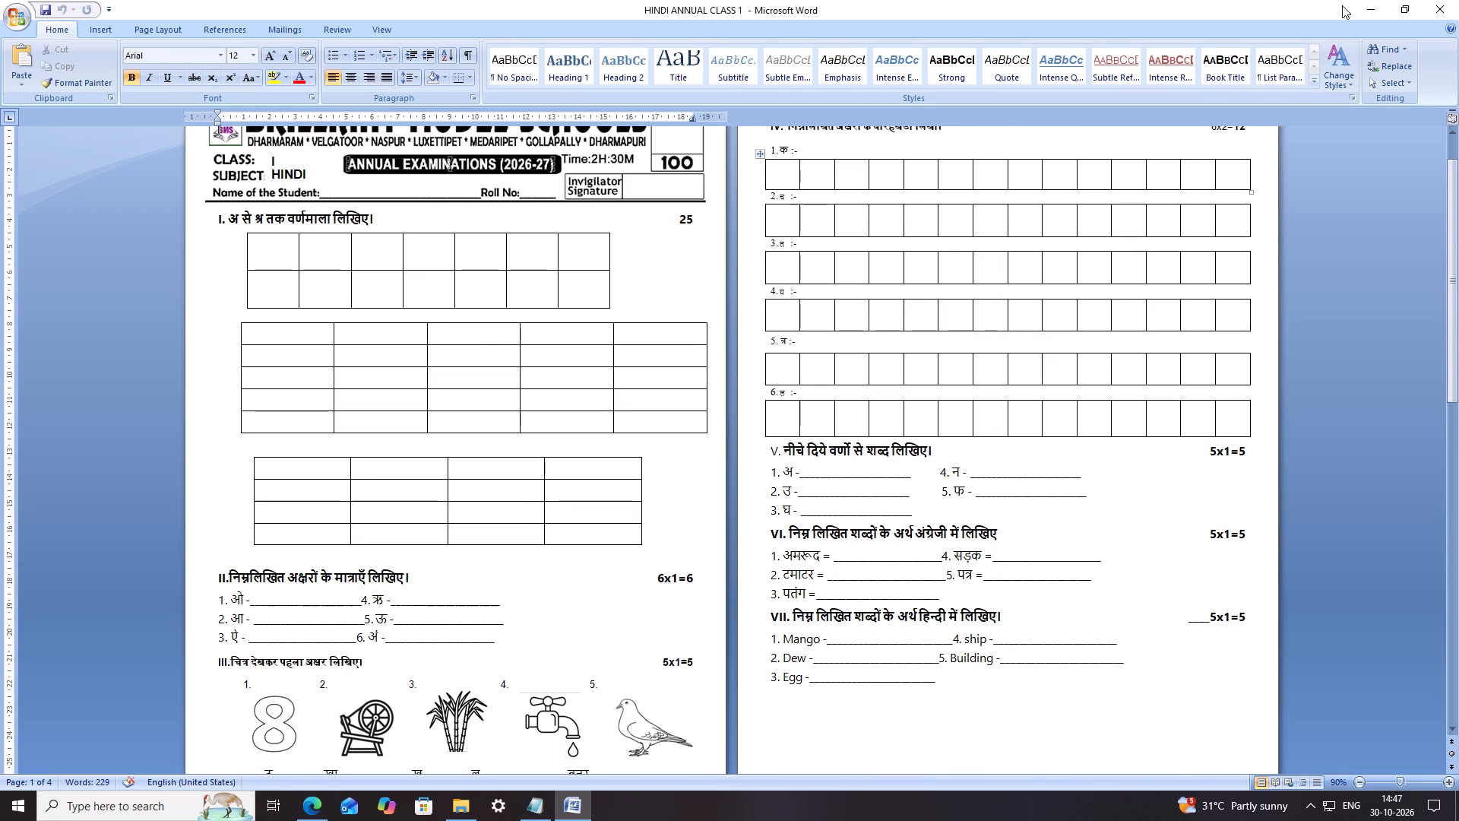
Open HINDI CLASS 2 HALF YEARLY from the Hindi Halfyearly folder and copy the grouped answer grids under question I.
left_click(1404, 6)
left_click(565, 460)
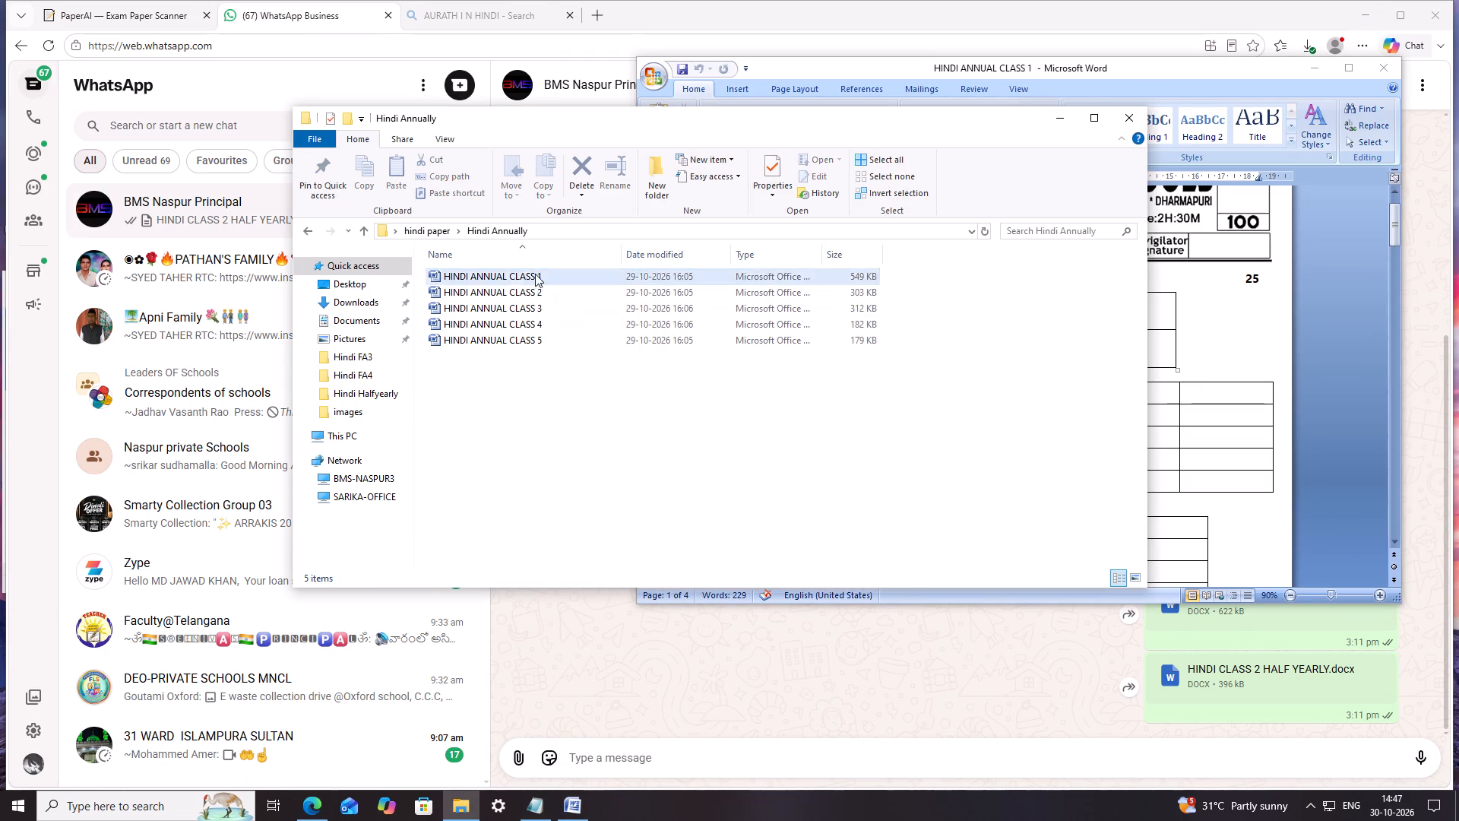
left_click(446, 226)
double_click(491, 329)
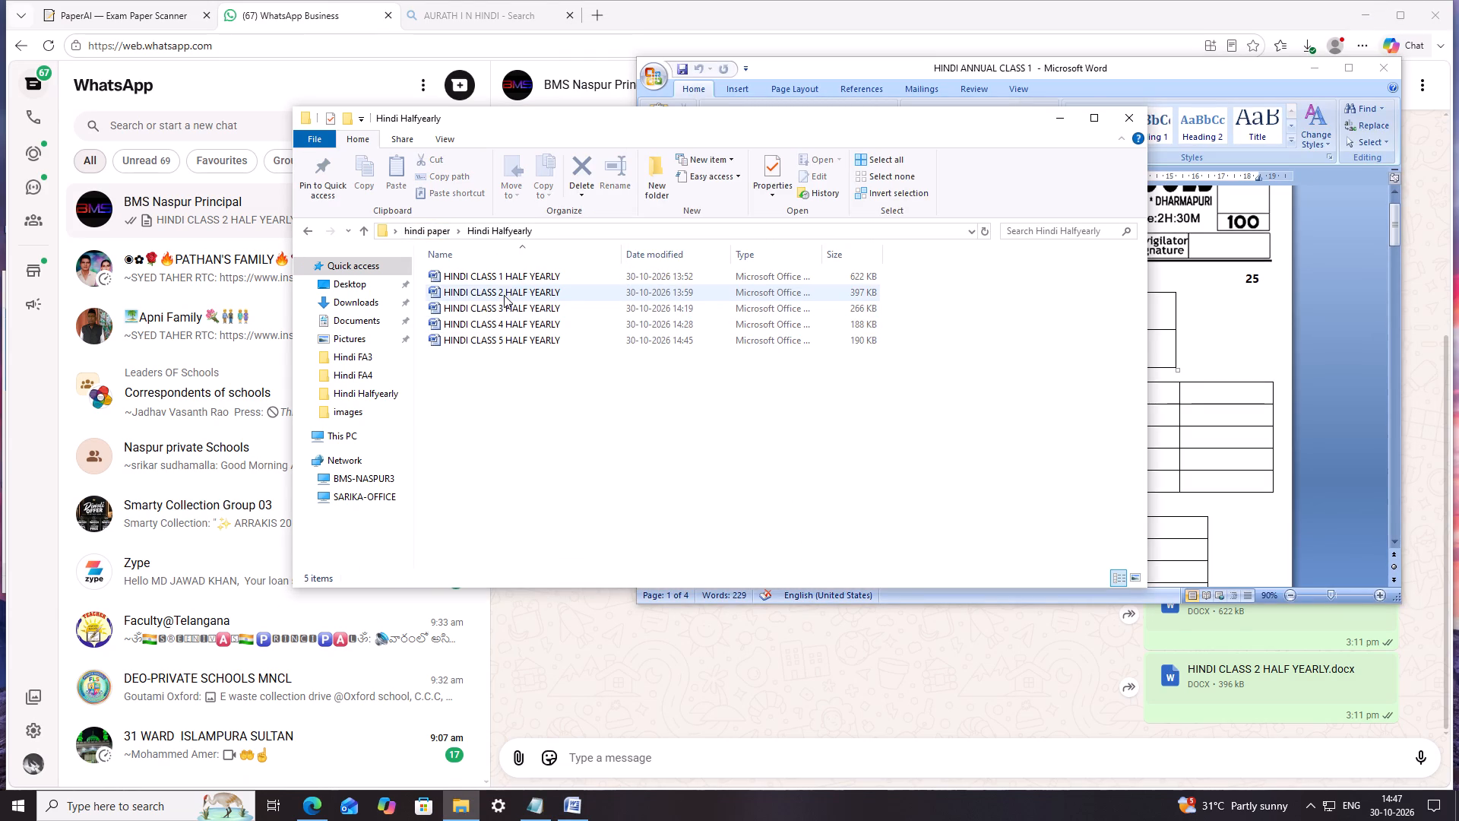
double_click(504, 295)
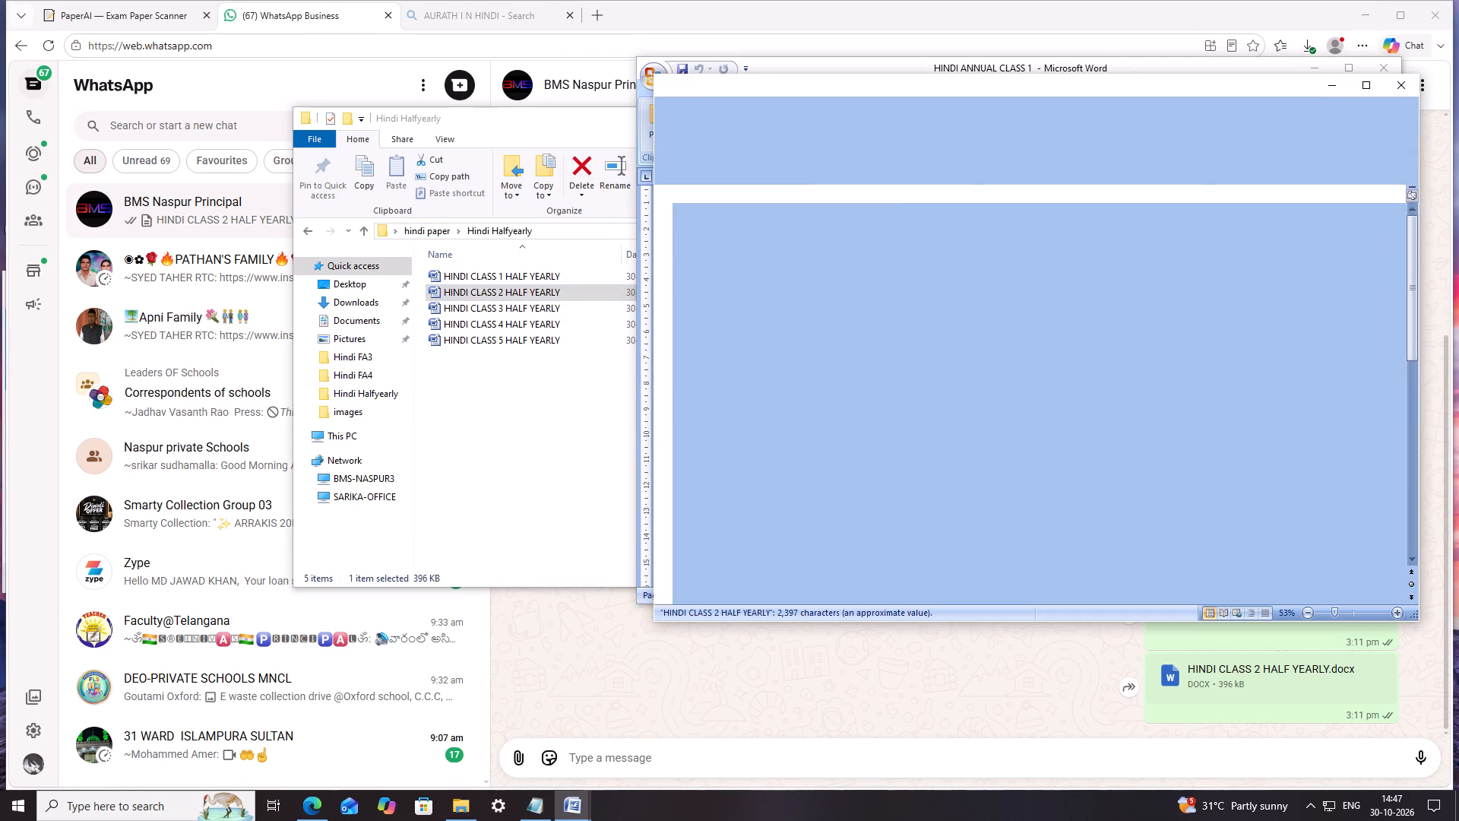
left_click(840, 324)
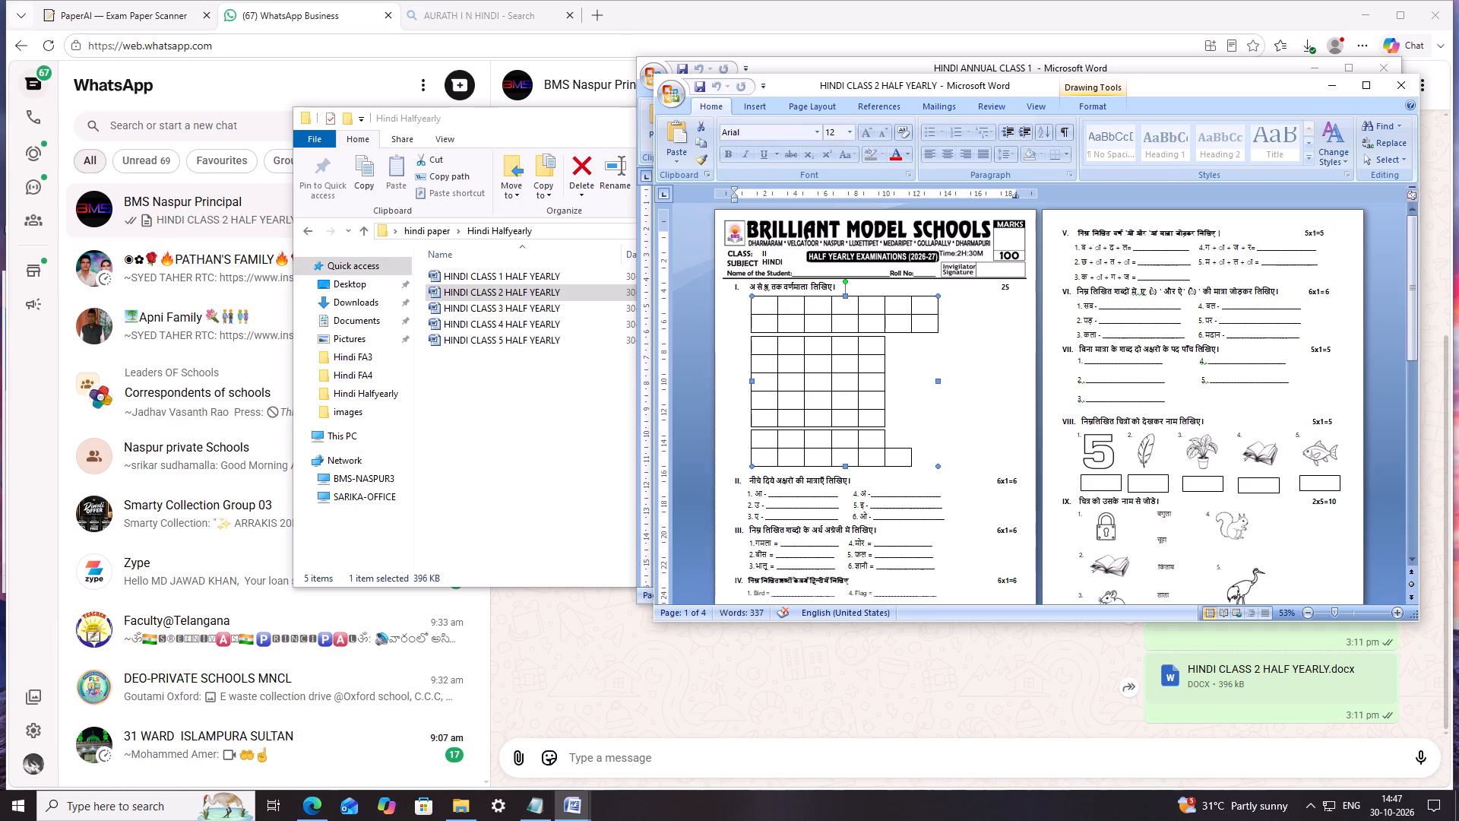
key("ctrl+c")
left_click(1334, 85)
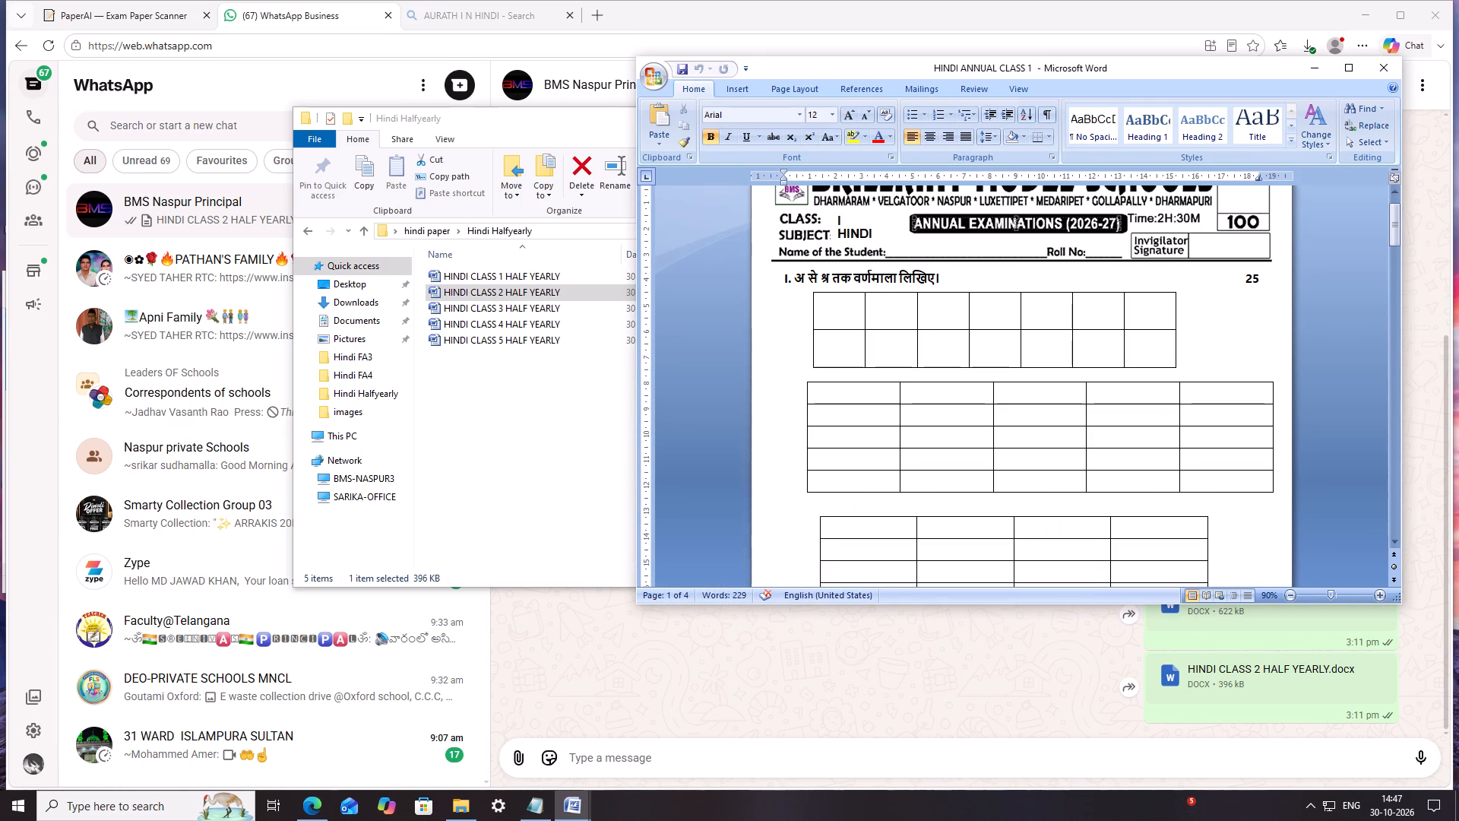
Cut the three blank answer tables under question I of the HINDI ANNUAL CLASS 1 paper.
left_click(1068, 325)
left_click(804, 289)
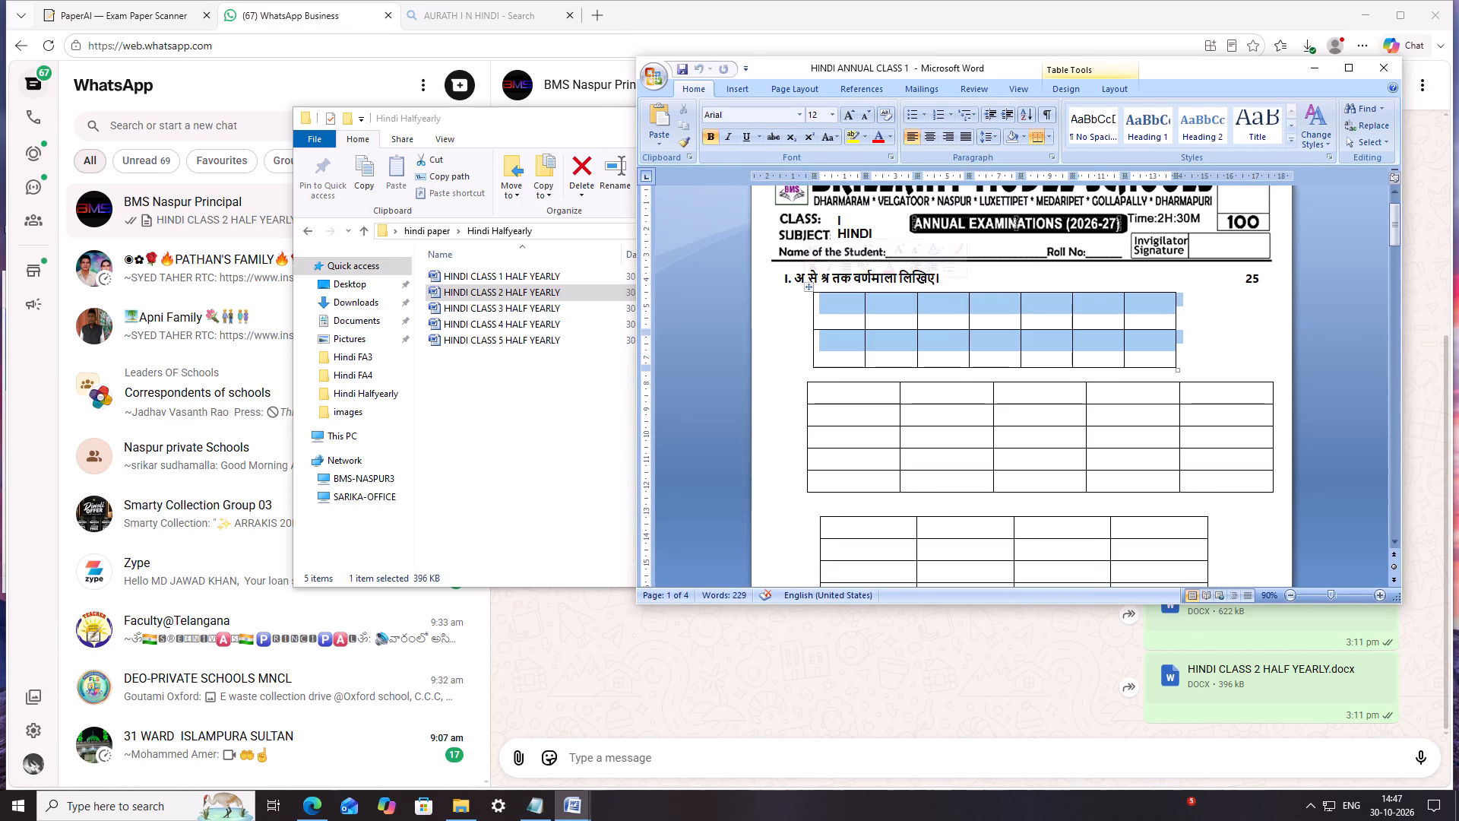
right_click(804, 289)
double_click(837, 307)
left_click(807, 289)
right_click(807, 289)
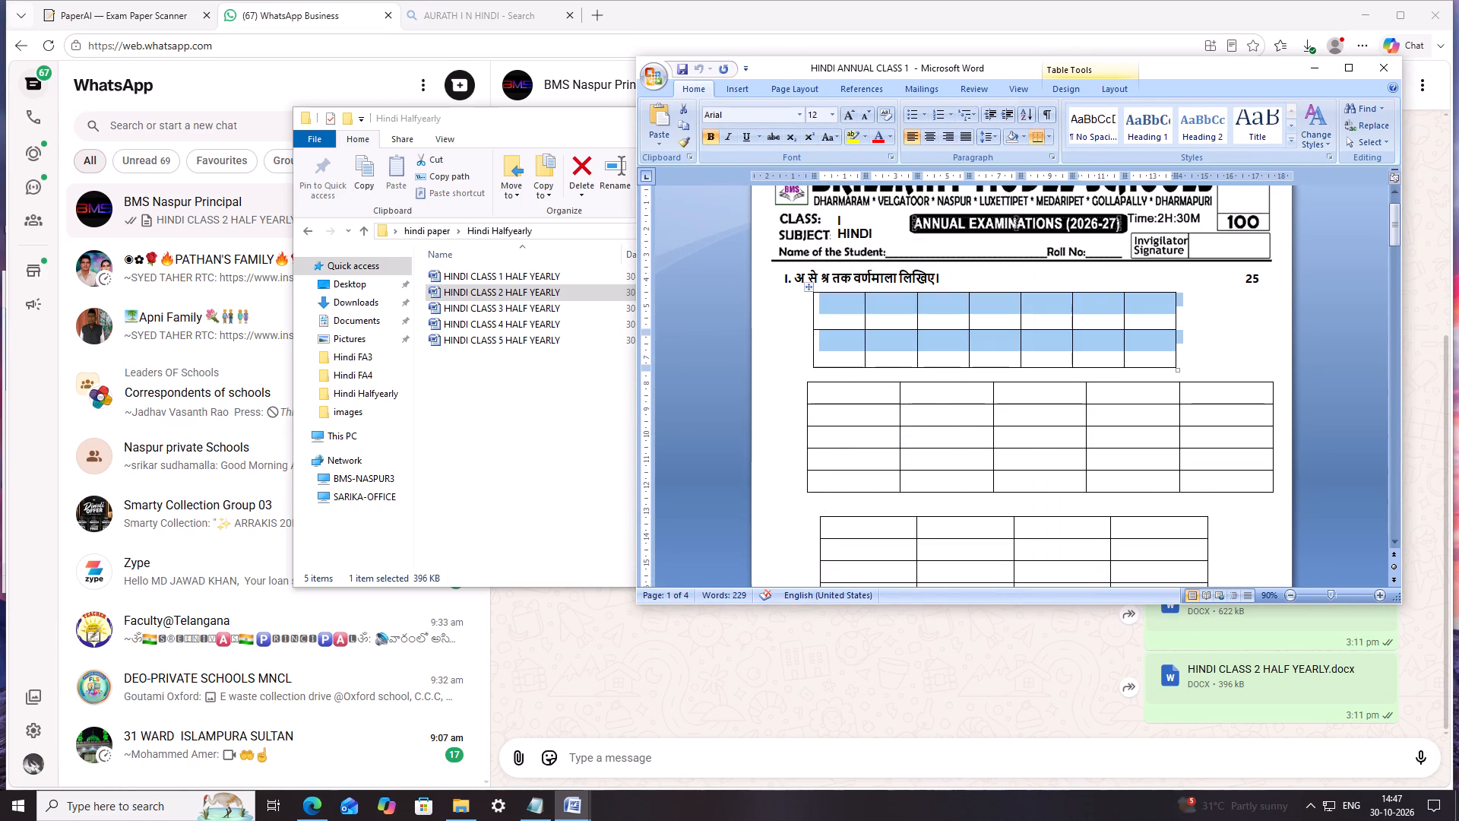
left_click(833, 296)
left_click(798, 298)
right_click(798, 298)
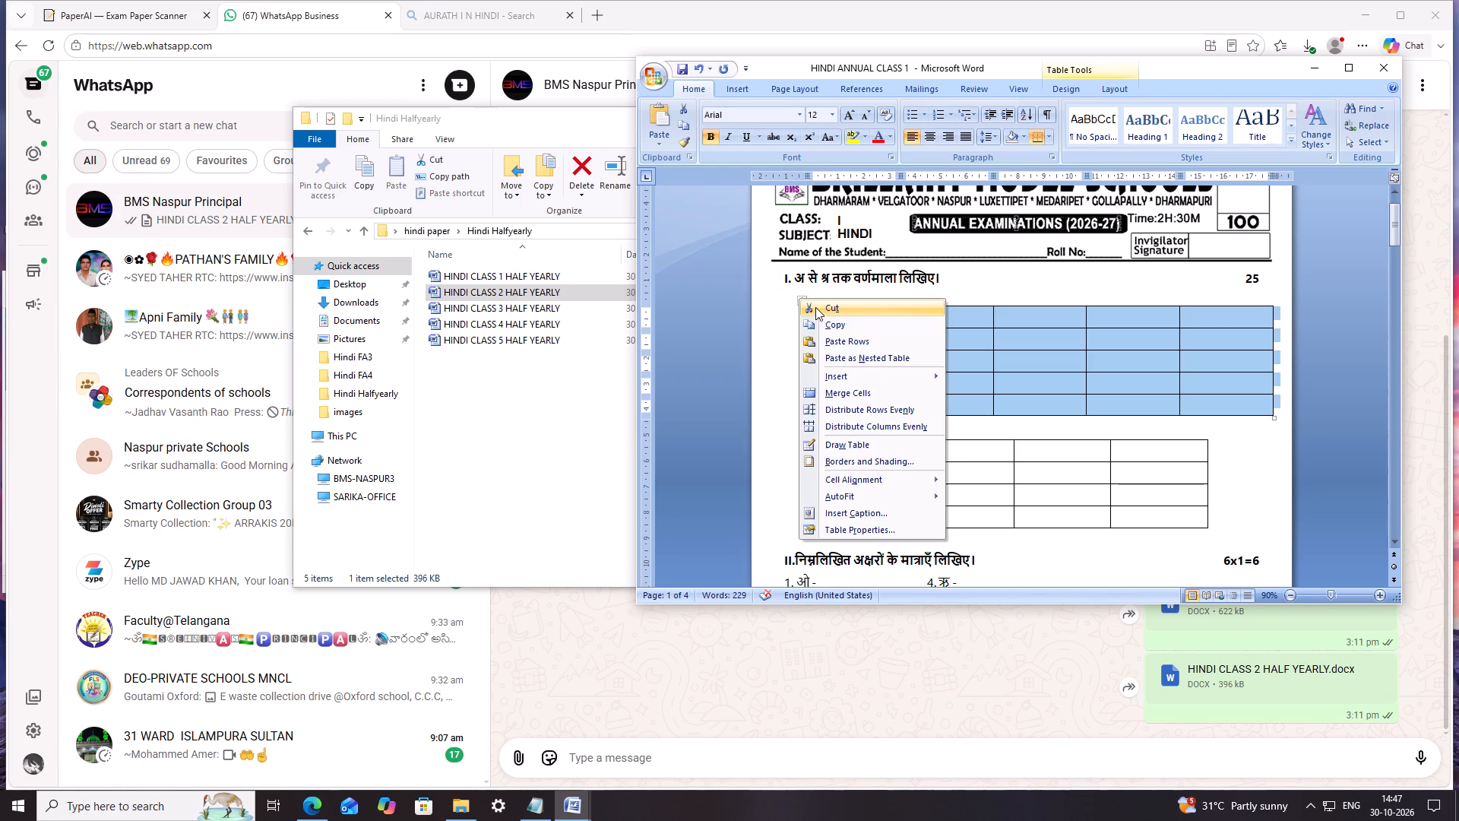
left_click(820, 308)
left_click(818, 309)
right_click(817, 310)
left_click(838, 315)
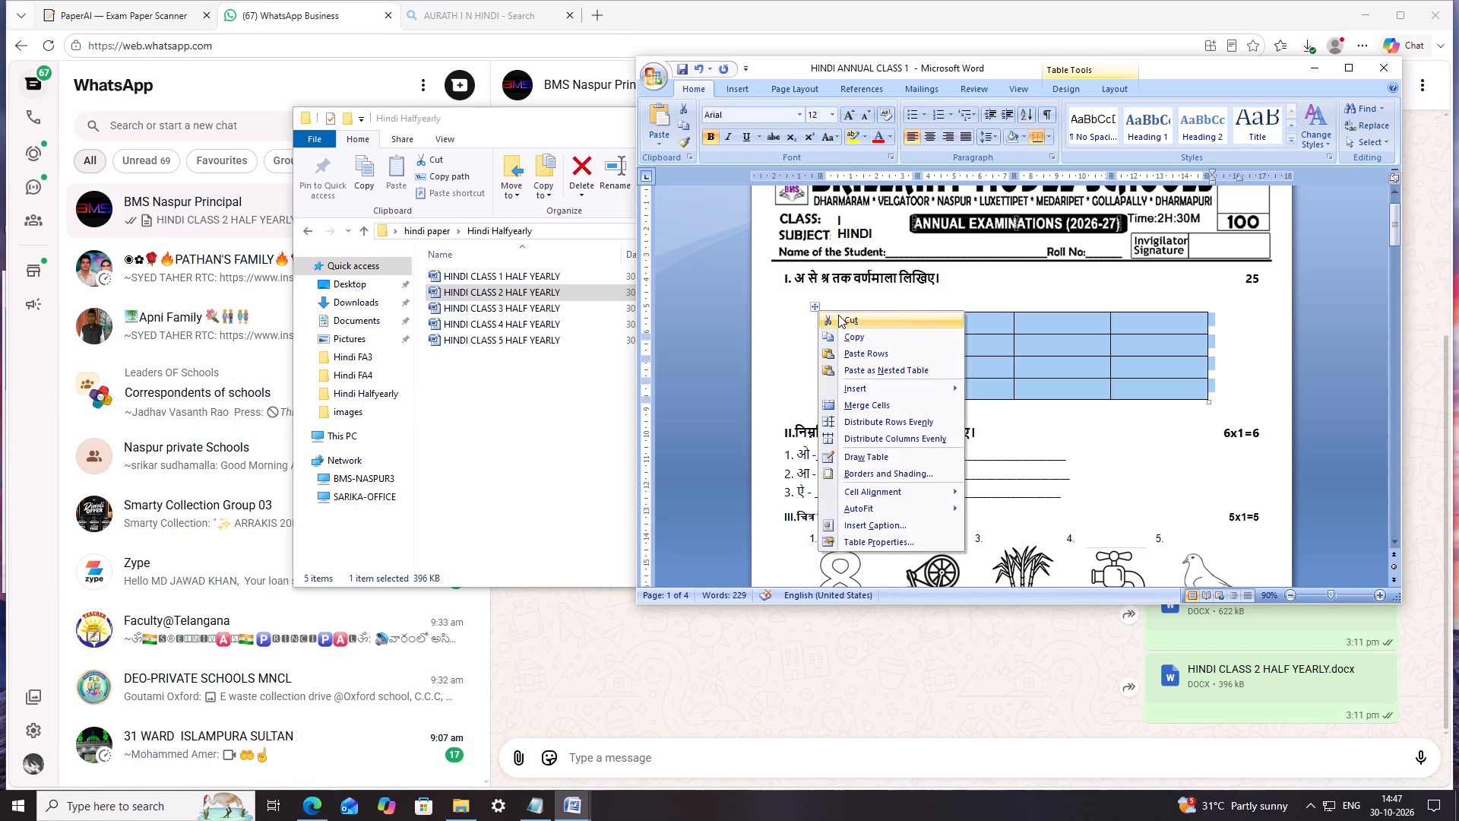
Insert four blank lines in the emptied area under question I.
left_click(846, 305)
key("Return")
key("Return")
key("Return")
key("Return")
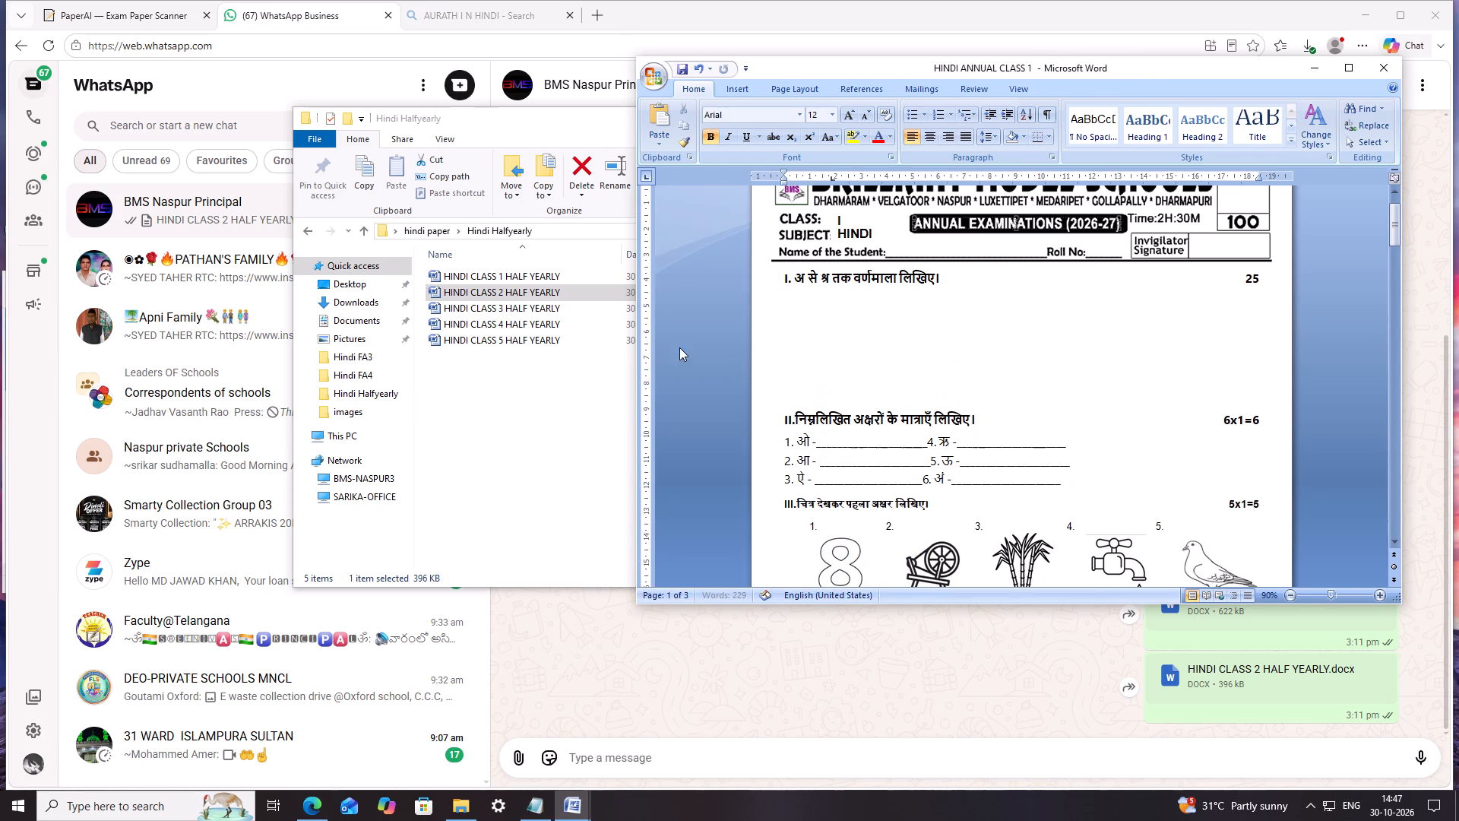
Copy the grouped answer grids again from HINDI CLASS 2 HALF YEARLY and paste them under question I of HINDI ANNUAL CLASS 1.
double_click(519, 290)
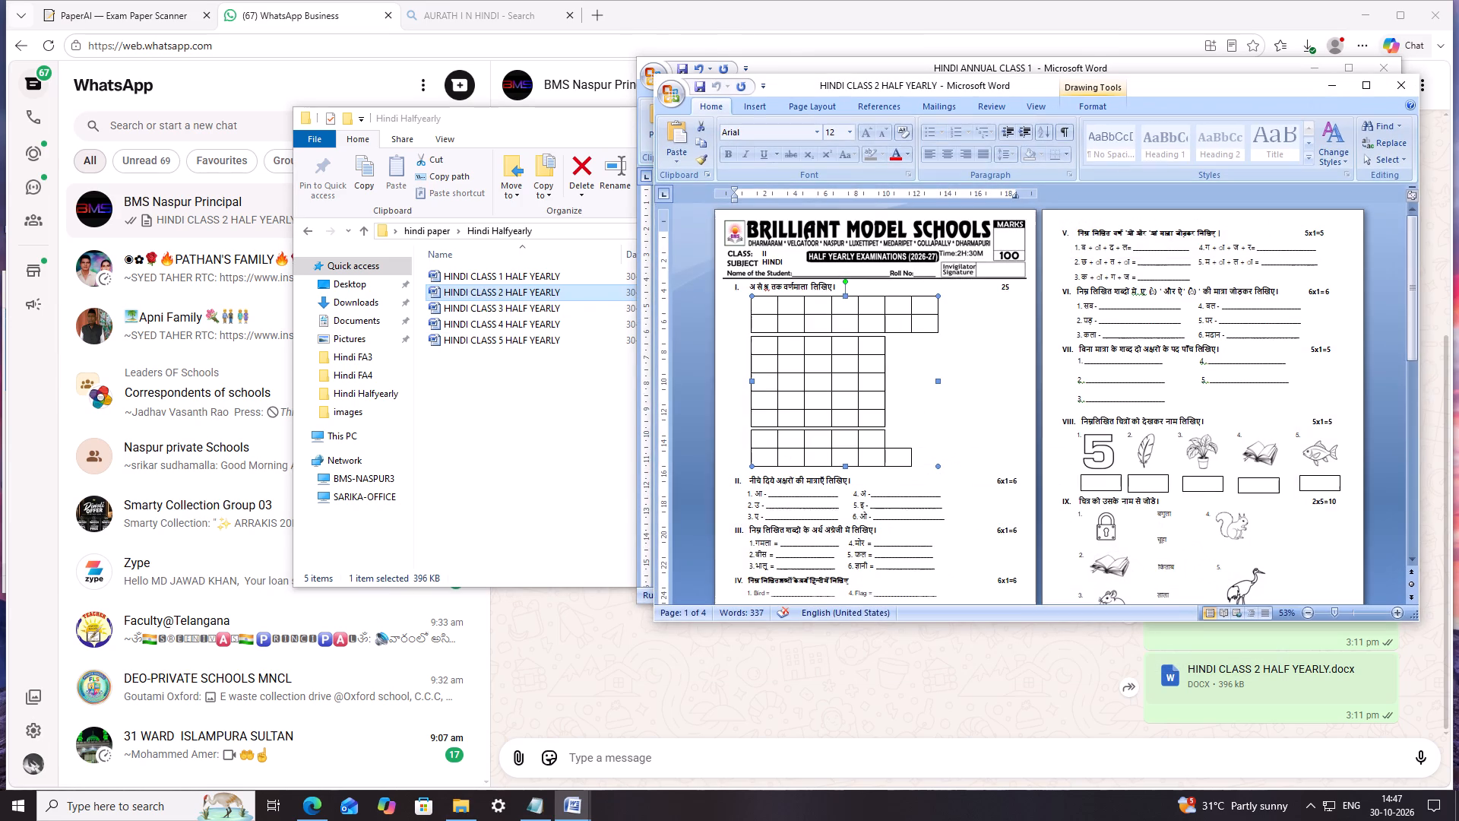
left_click(816, 345)
key("ctrl+v")
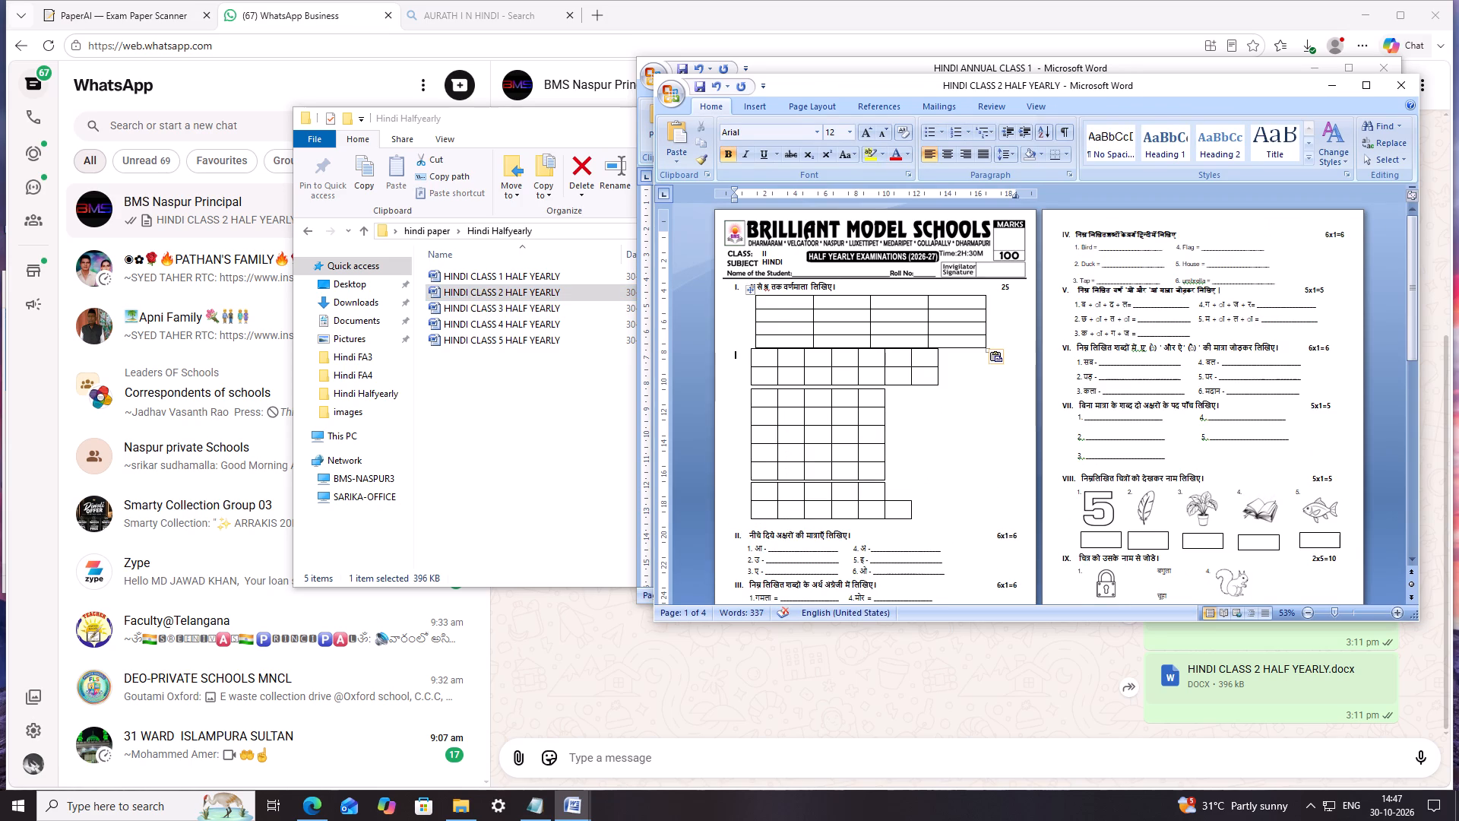
key("ctrl+z")
key("ctrl+c")
key("ctrl+c")
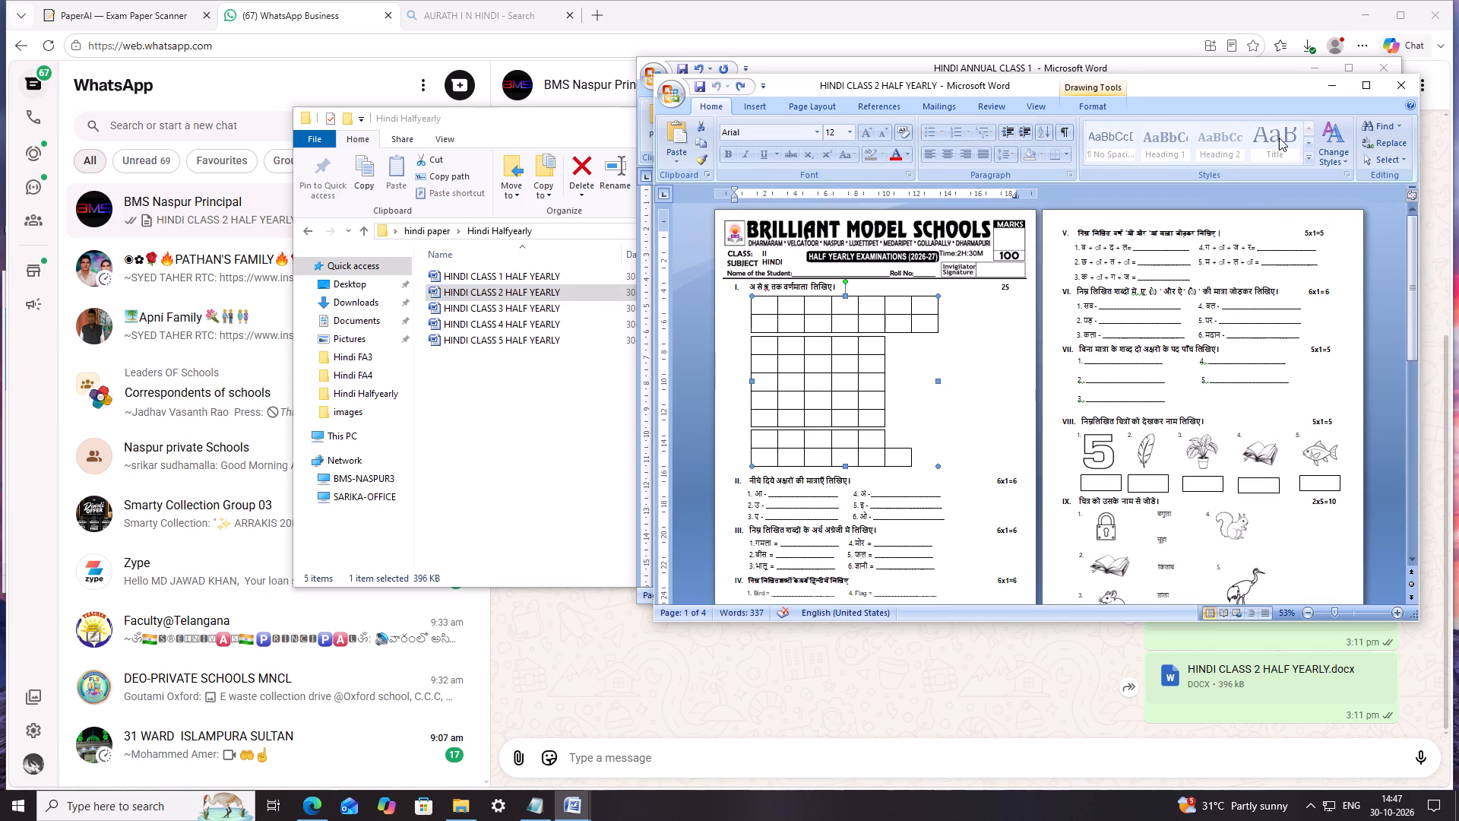
left_click(1337, 84)
left_click(875, 314)
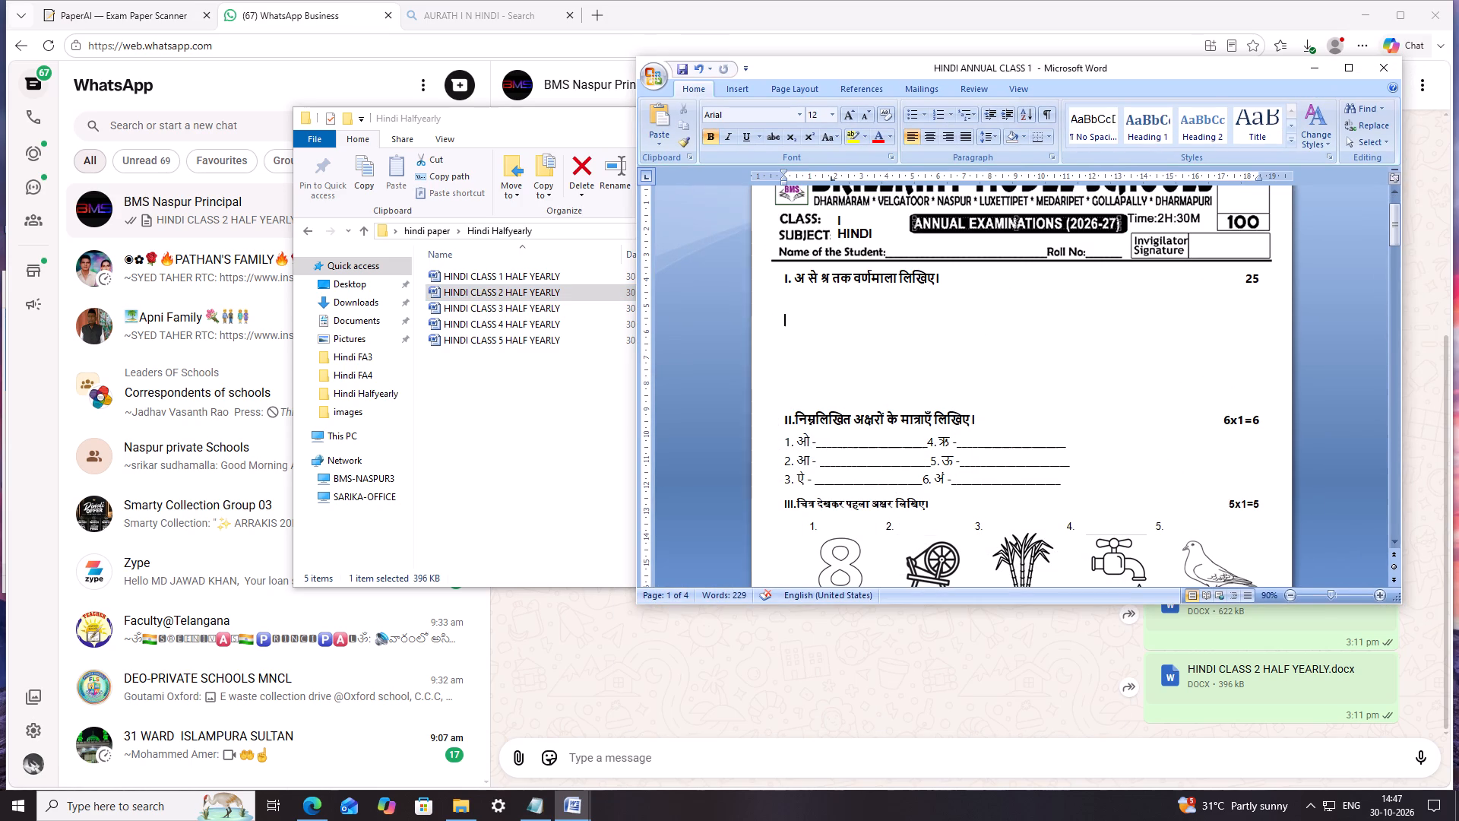
left_click(868, 300)
key("ctrl+v")
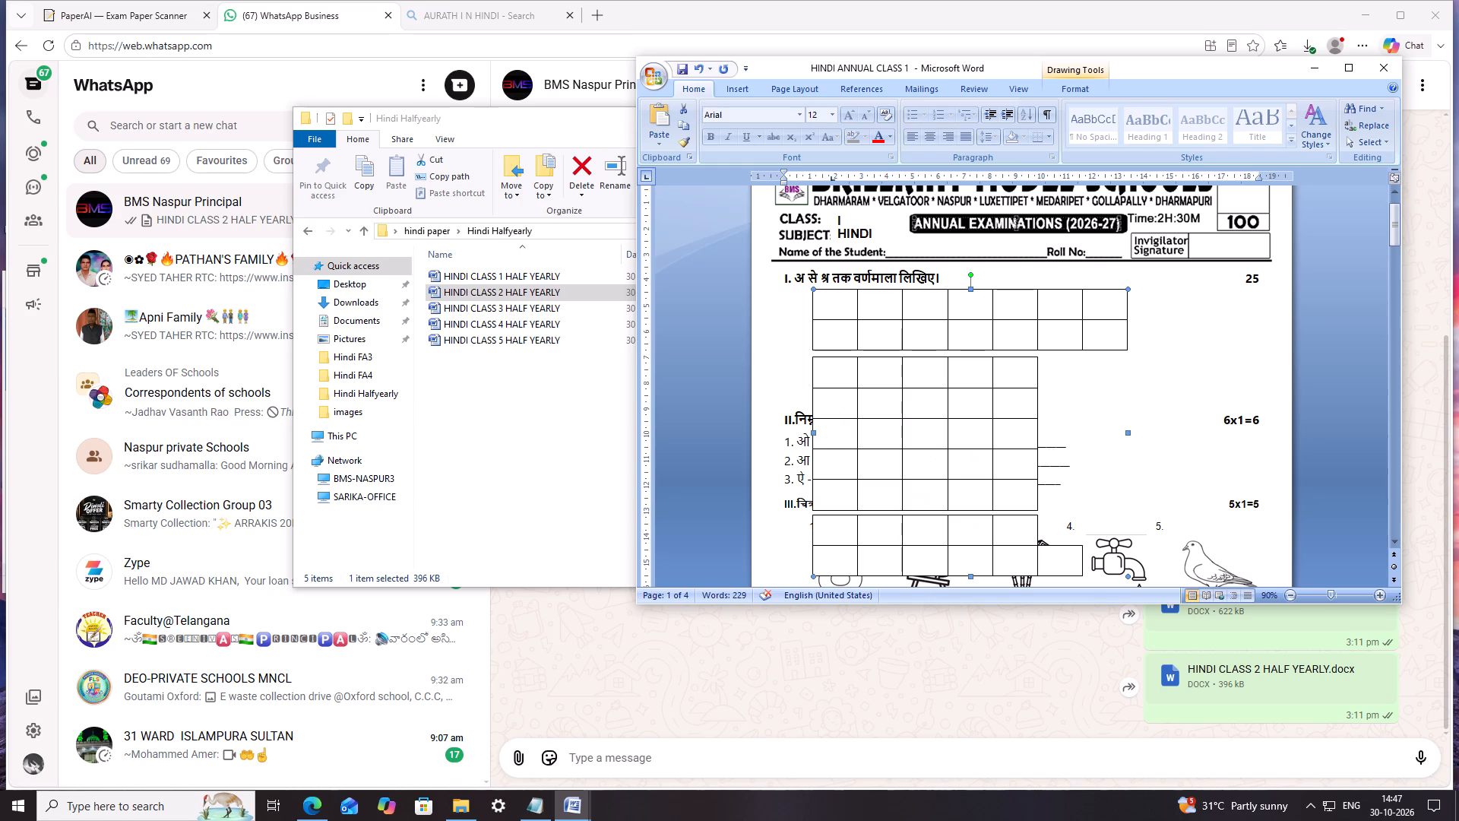
Close HINDI CLASS 2 HALF YEARLY and return to HINDI ANNUAL CLASS 1 in a maximized window.
left_click(527, 408)
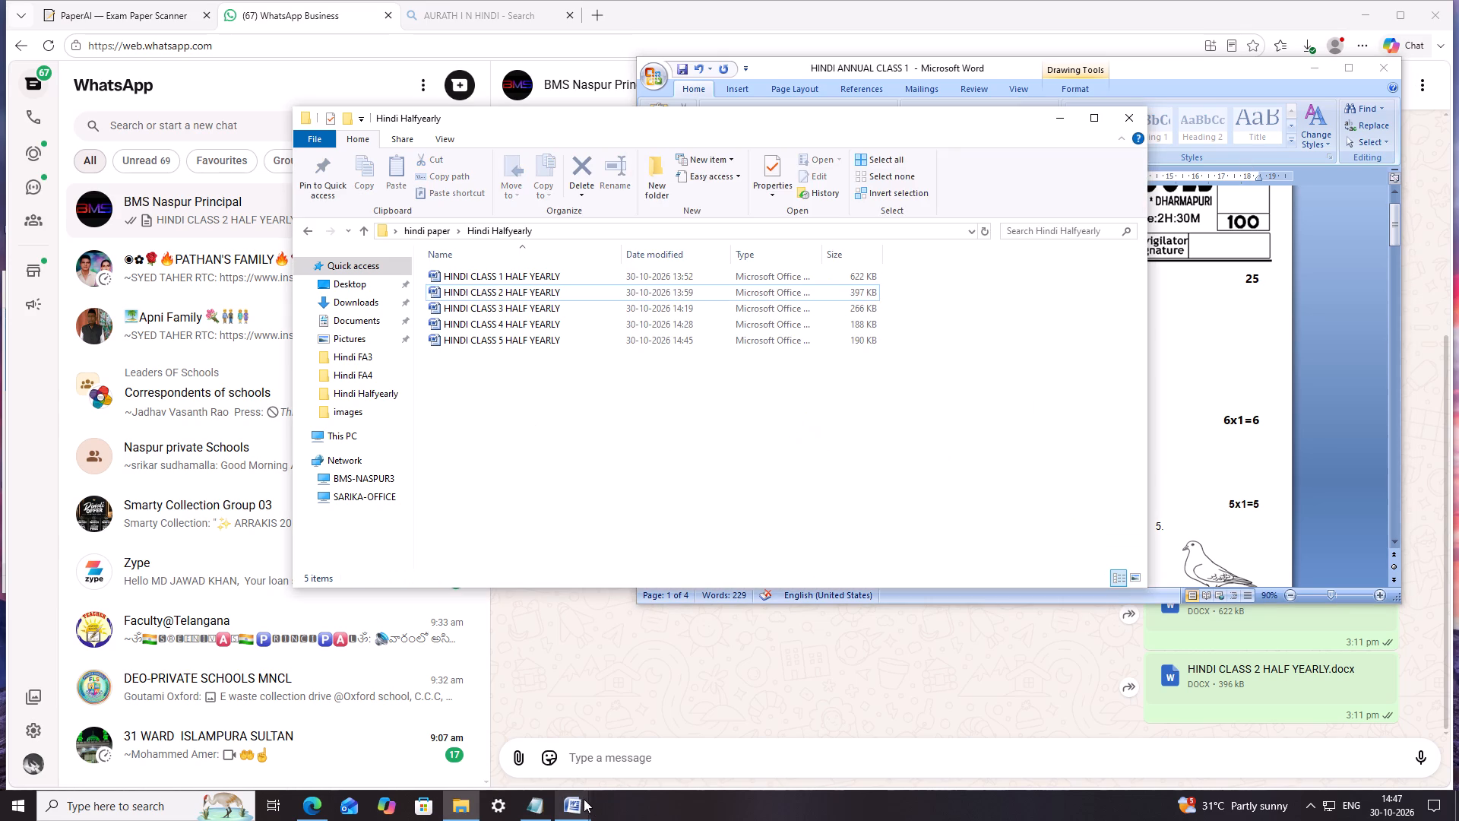
left_click(584, 799)
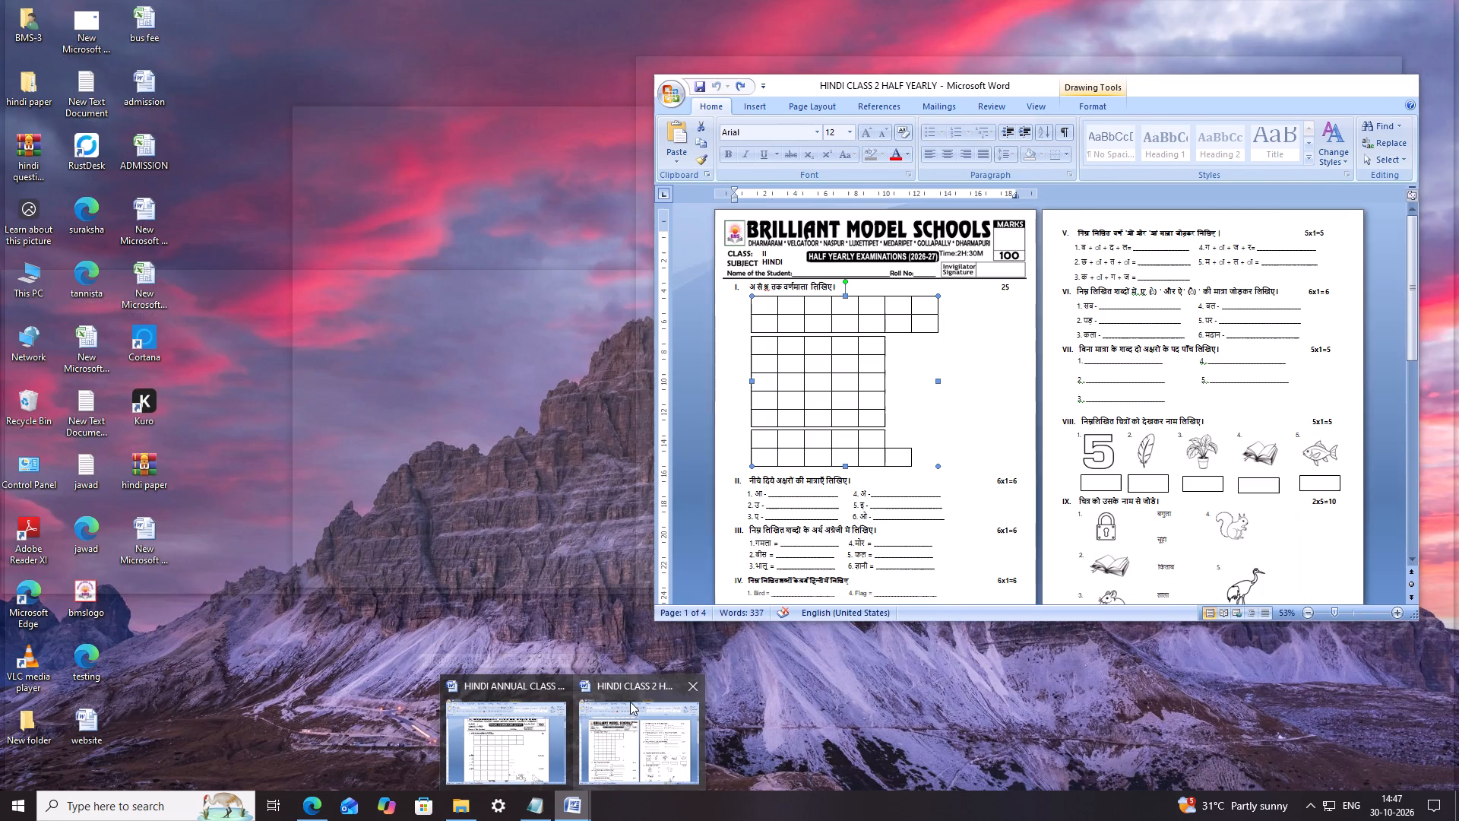
left_click(688, 684)
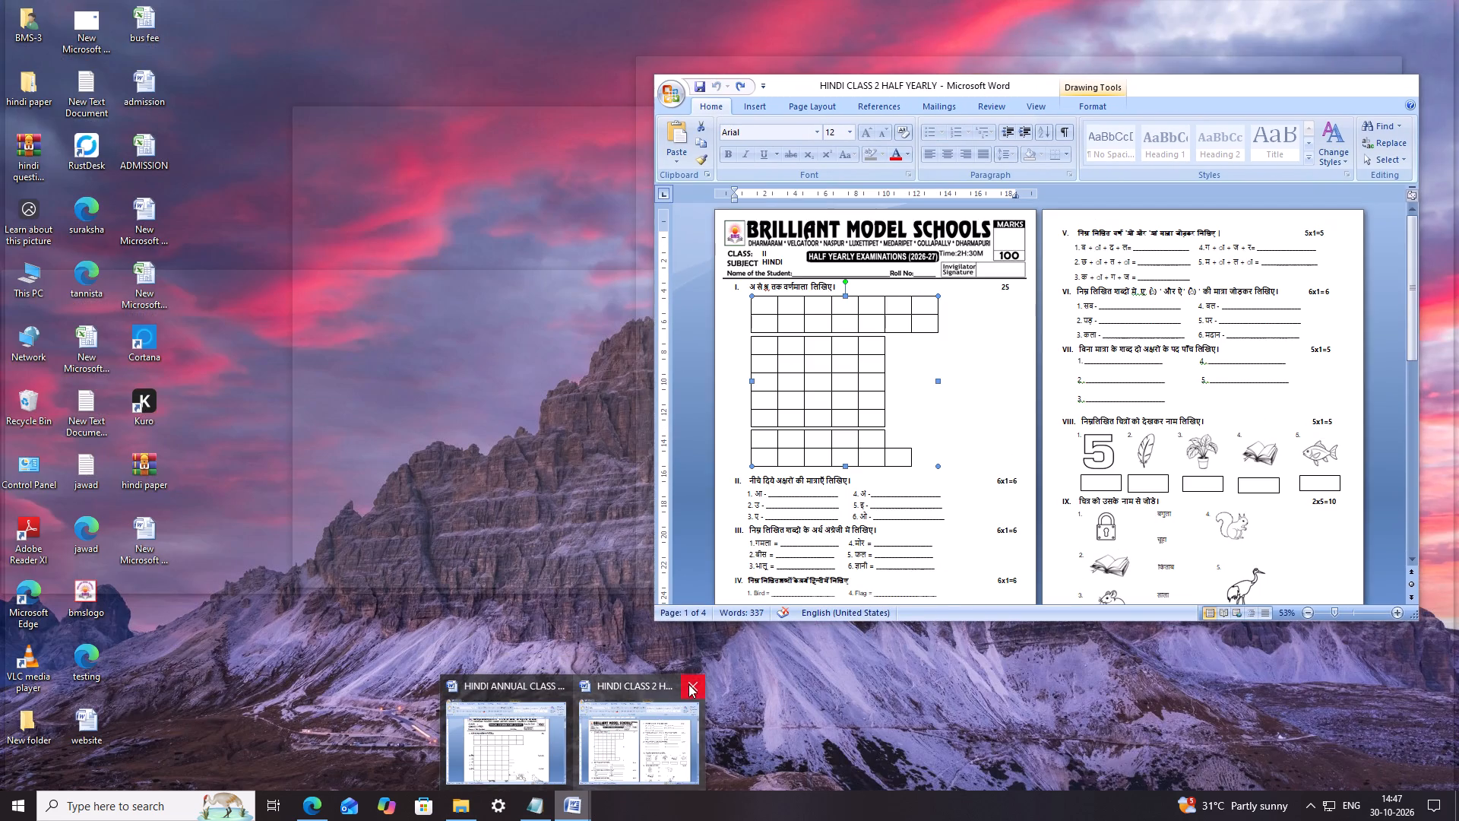
left_click(565, 738)
left_click(1343, 64)
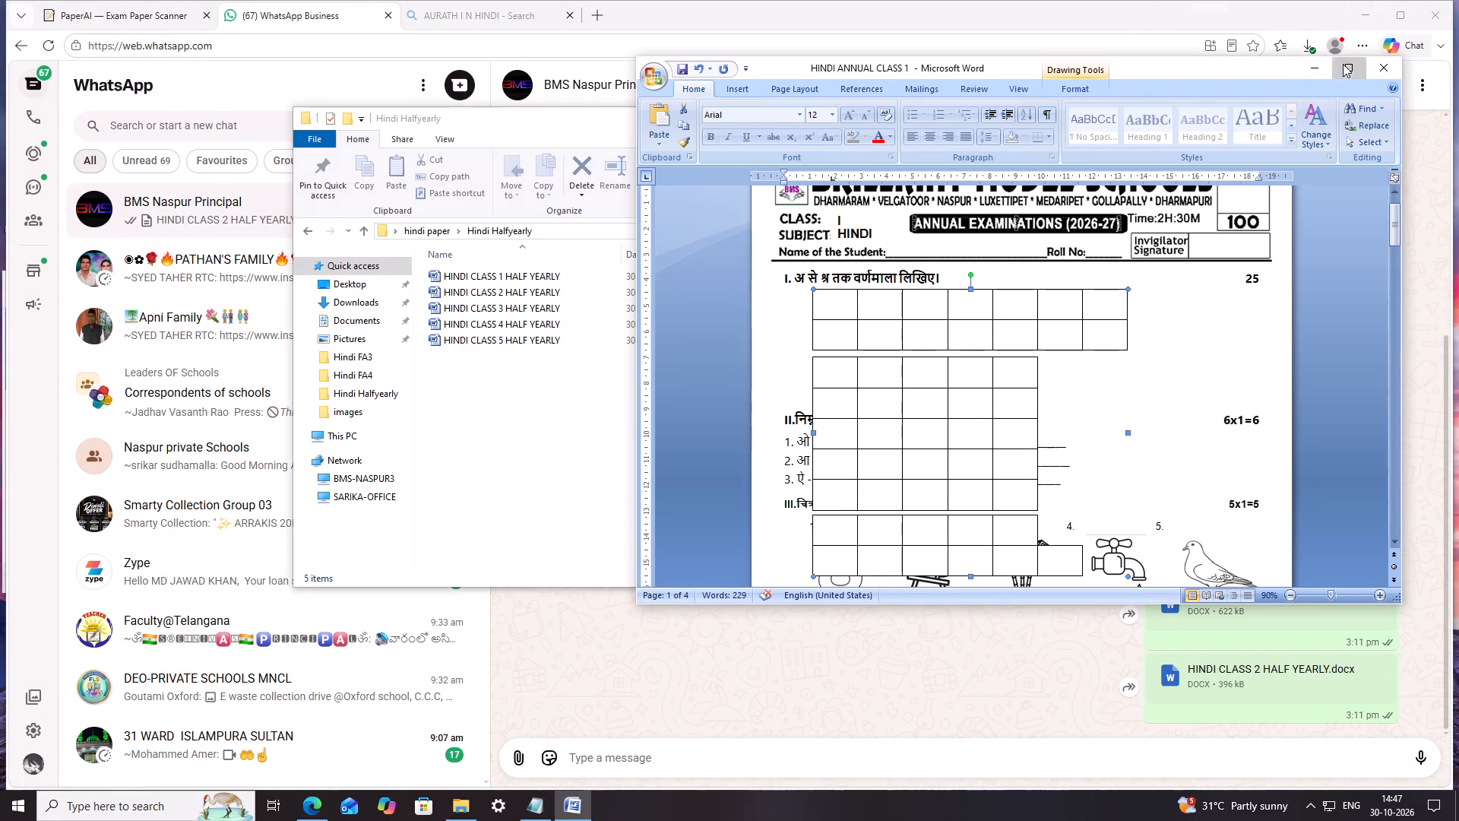
Insert nine blank lines beside the pasted grids to move question II below them.
left_click(224, 327)
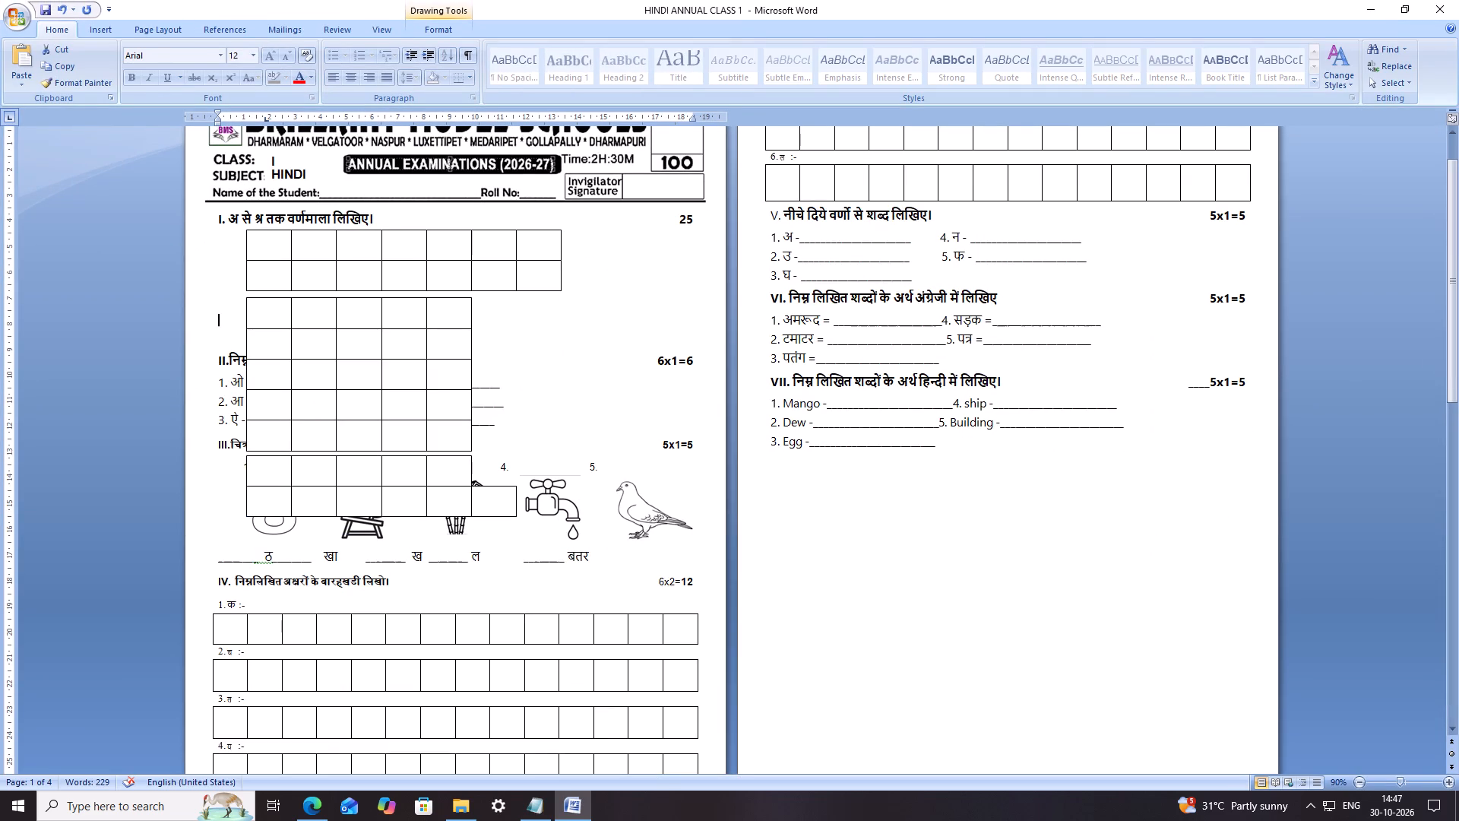
key("Return")
key("Return")
key("Return")
key("Return")
key("Return")
key("Return")
key("Return")
key("Return")
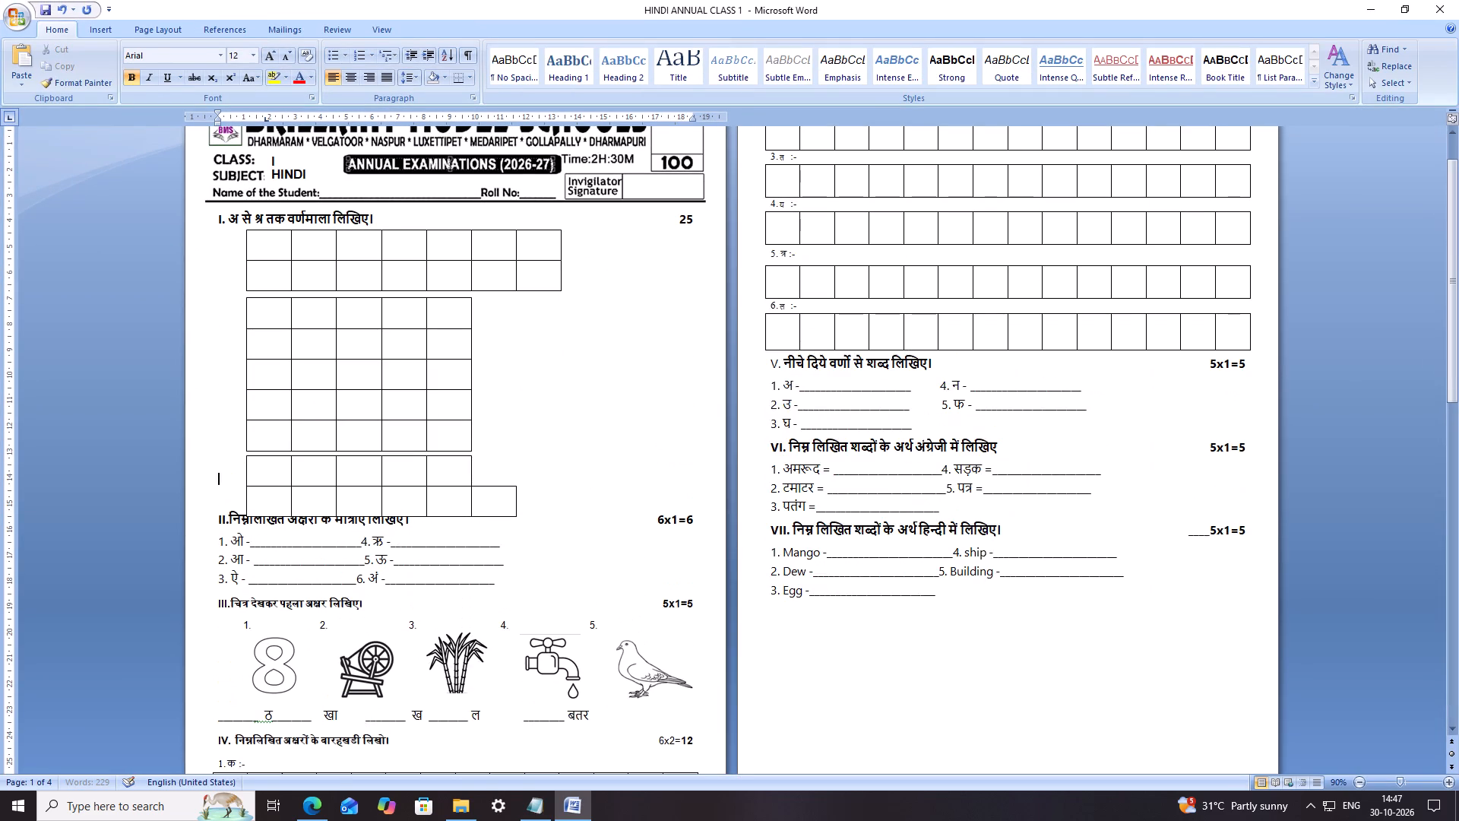
key("Return")
Add two spaces between the numeral I. and the Hindi text of question I.
left_click(226, 214)
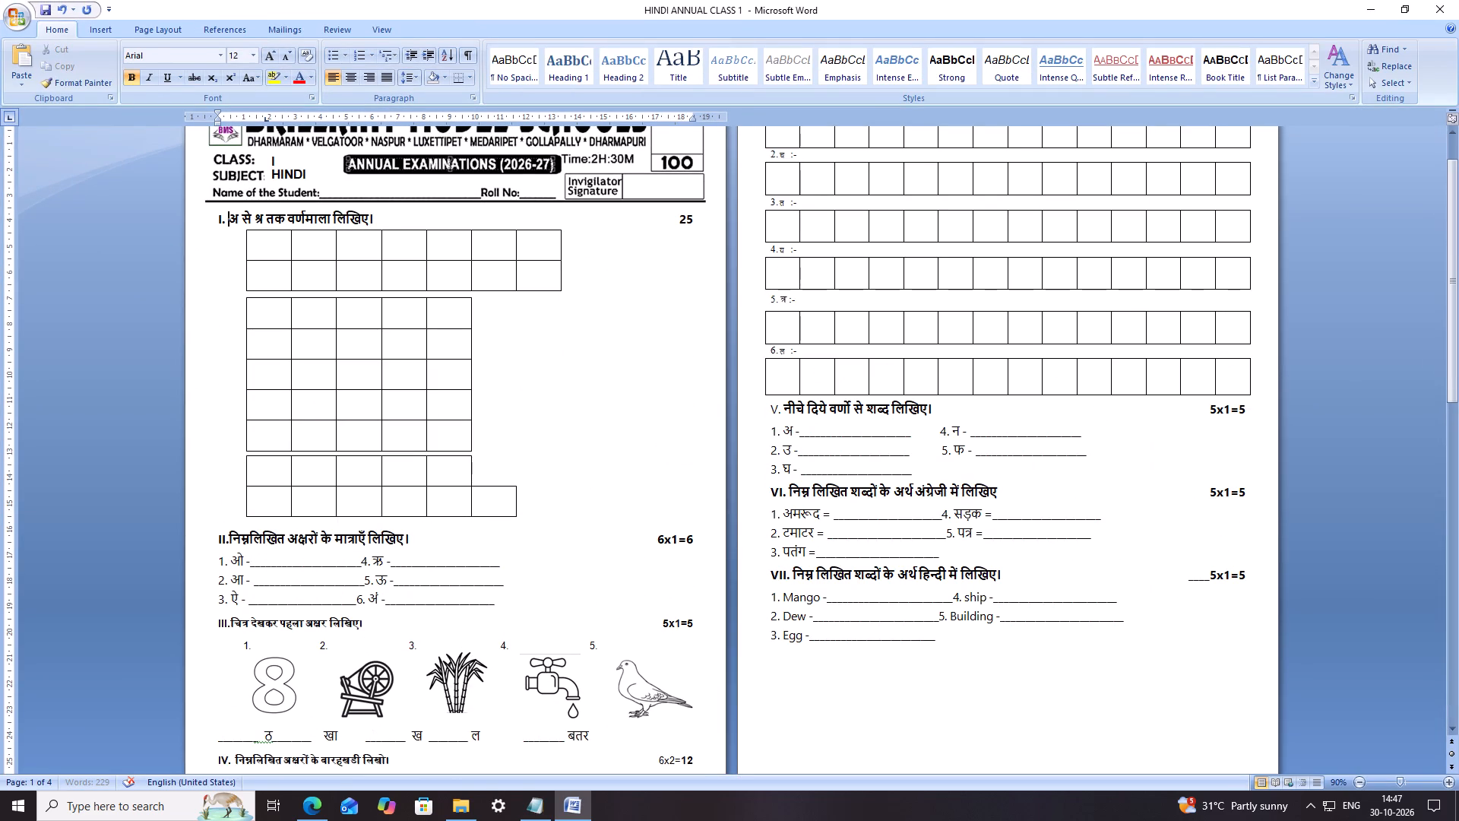
key("space")
key("space")
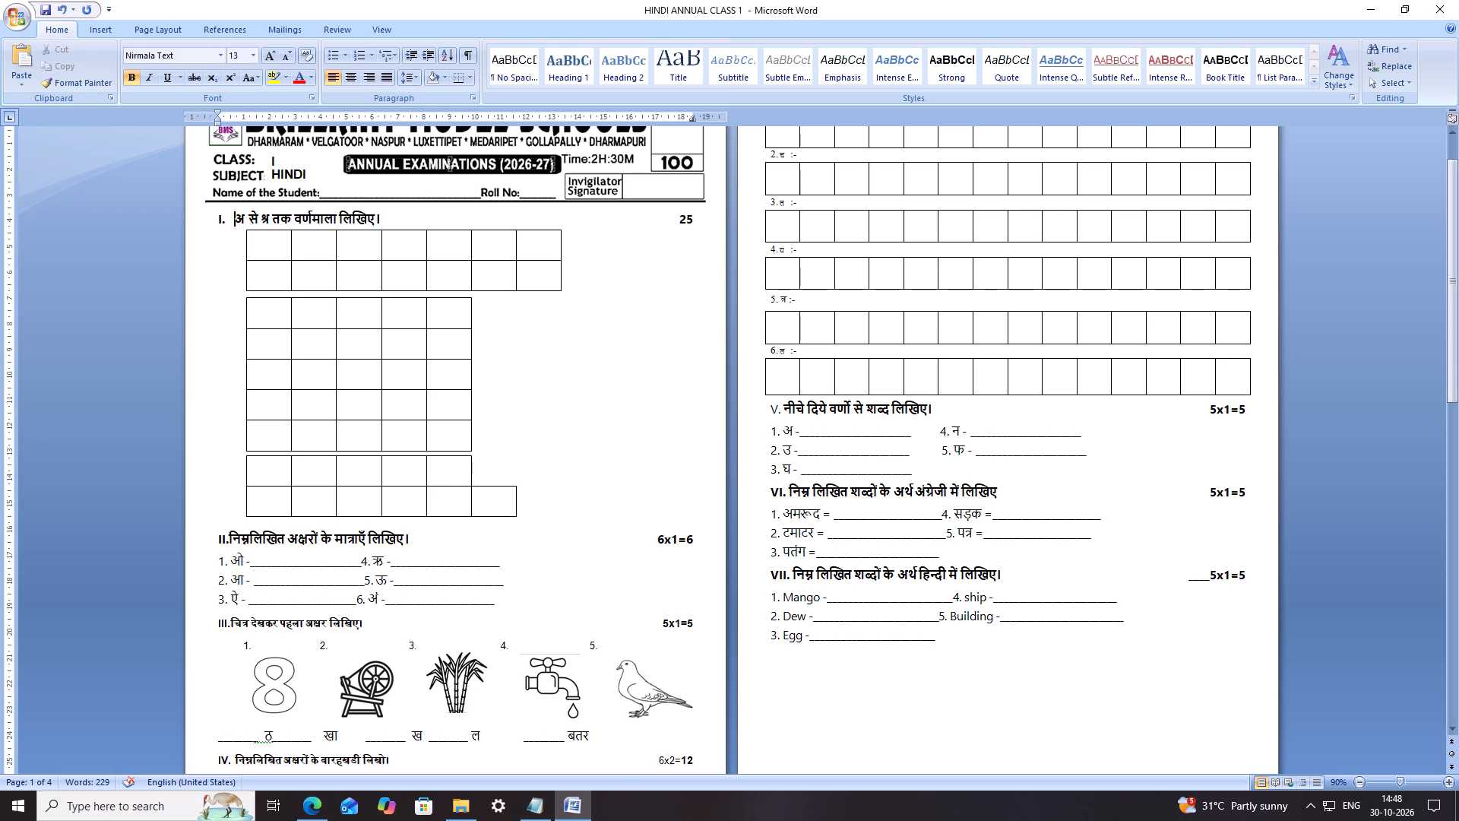
Save the HINDI ANNUAL CLASS 1 document.
key("ctrl+s")
key("ctrl+s")
key("ctrl+s")
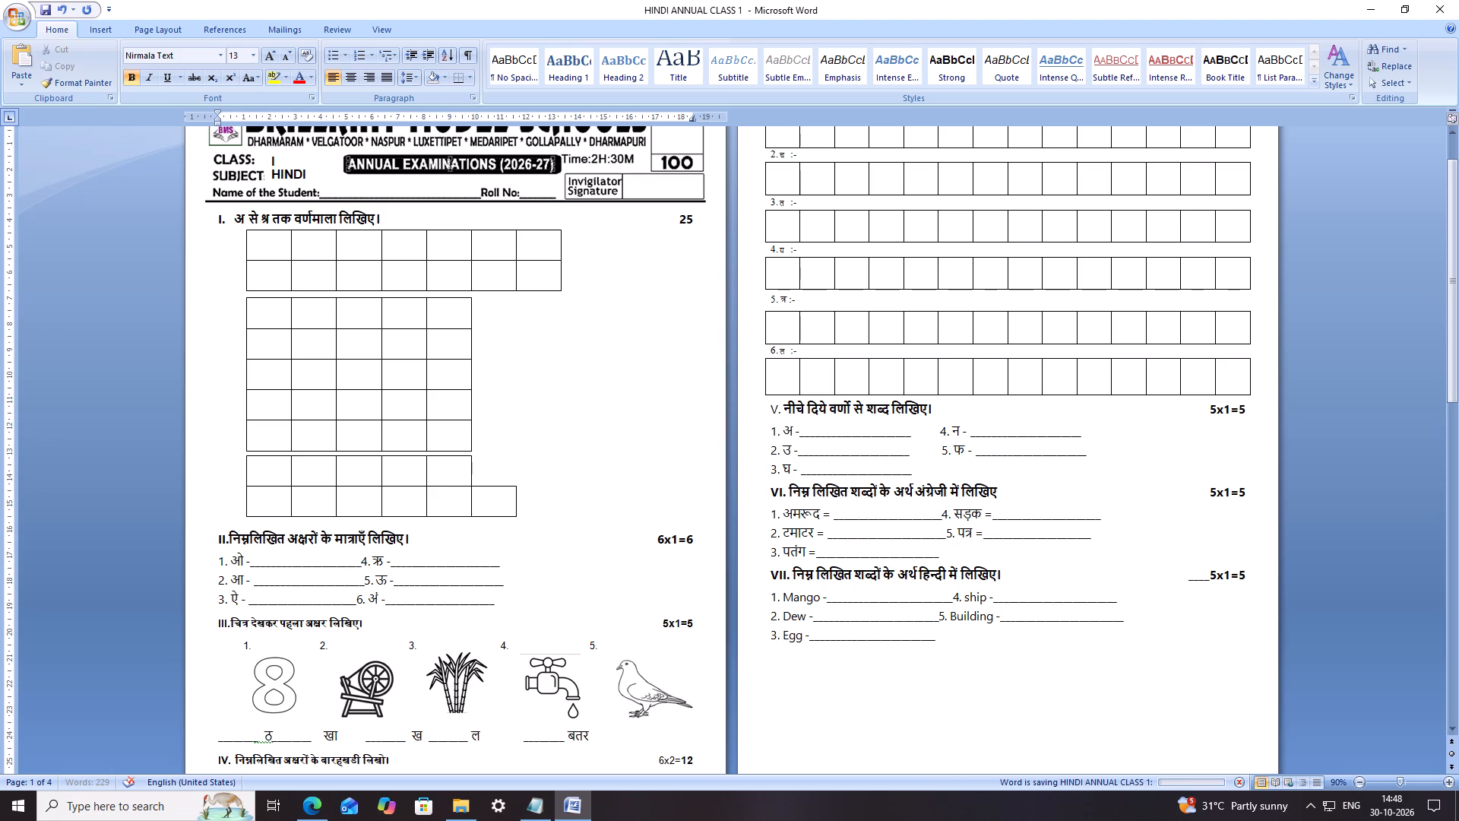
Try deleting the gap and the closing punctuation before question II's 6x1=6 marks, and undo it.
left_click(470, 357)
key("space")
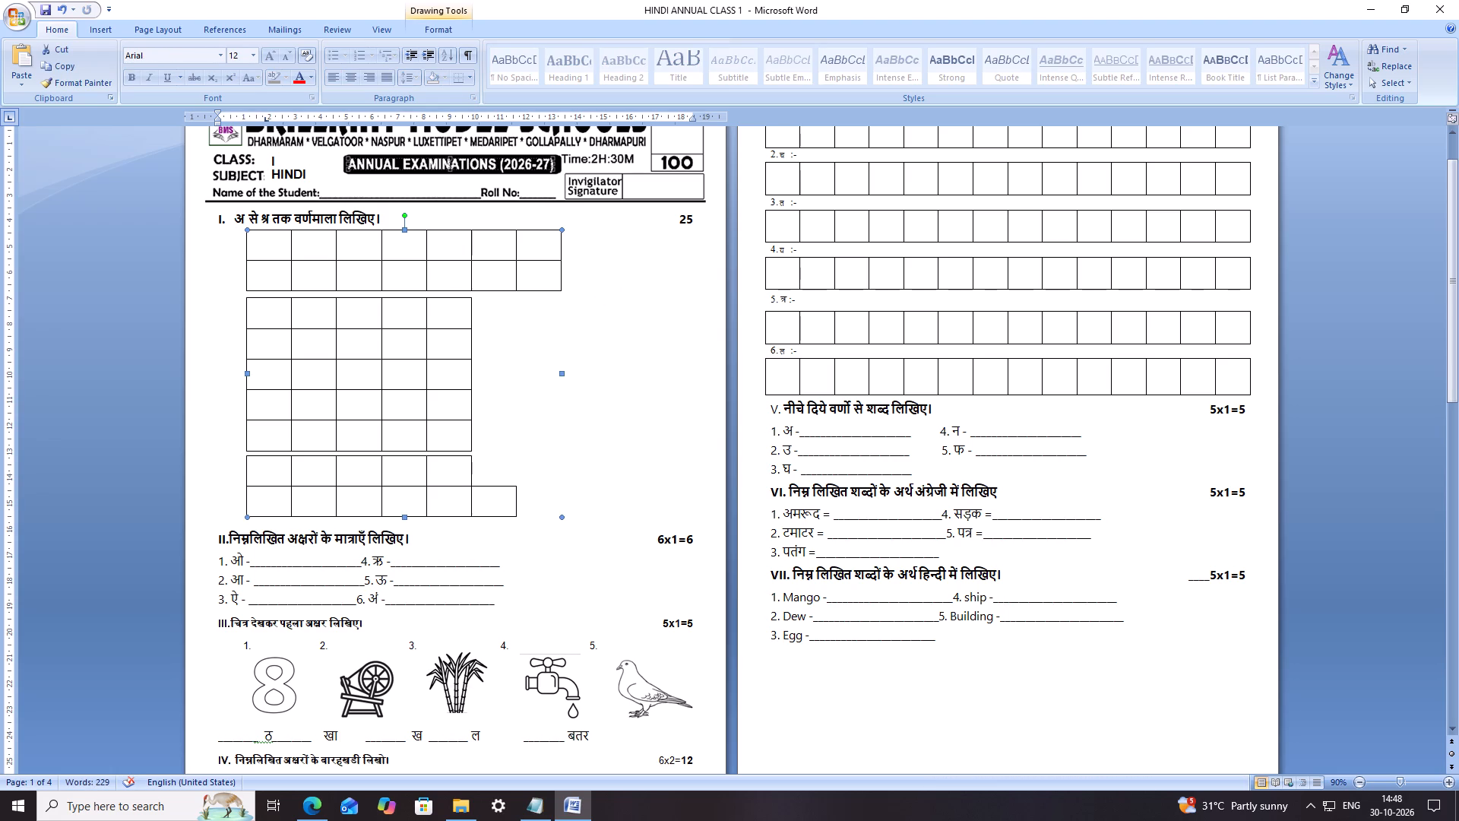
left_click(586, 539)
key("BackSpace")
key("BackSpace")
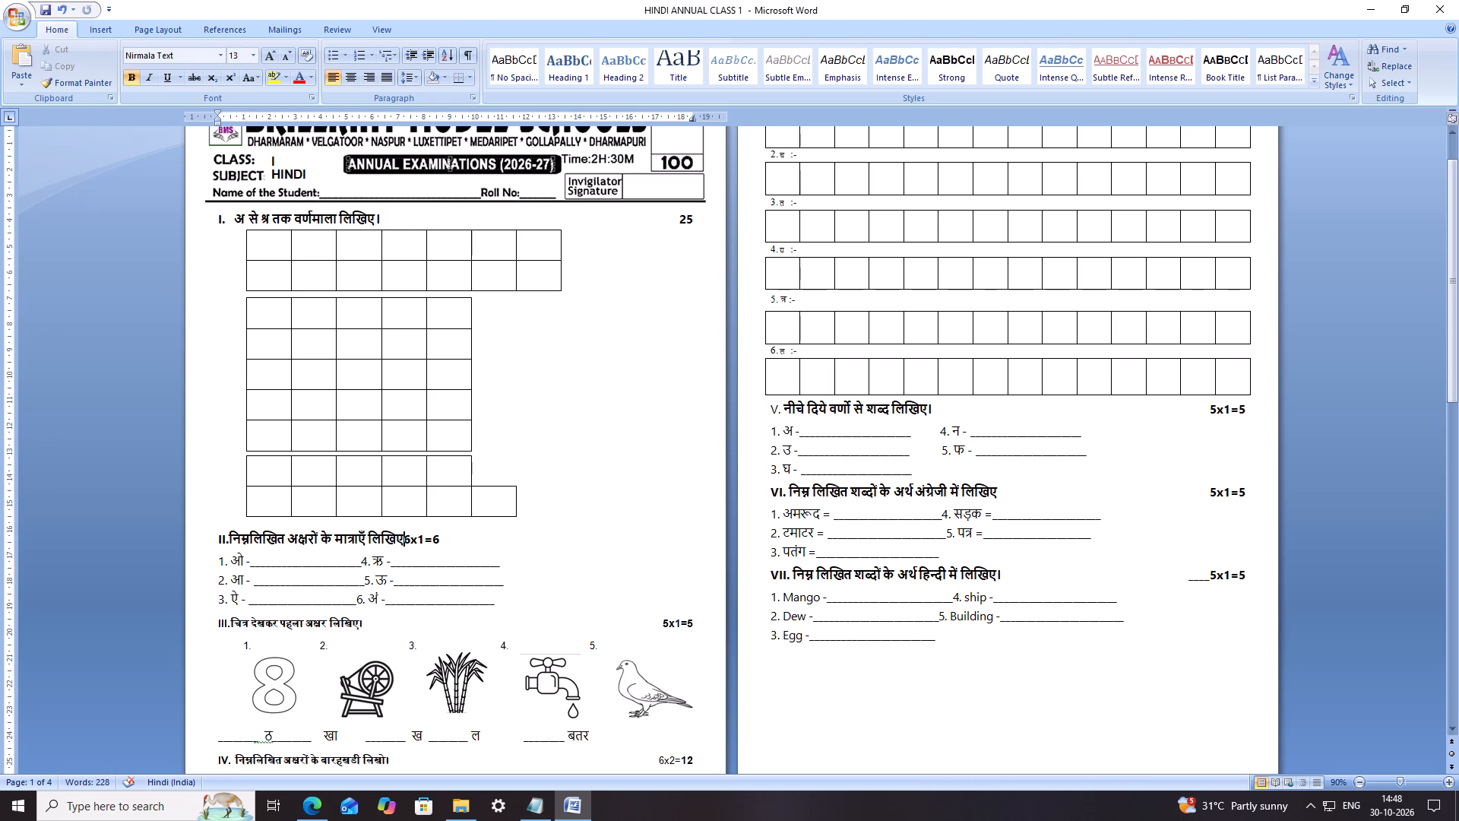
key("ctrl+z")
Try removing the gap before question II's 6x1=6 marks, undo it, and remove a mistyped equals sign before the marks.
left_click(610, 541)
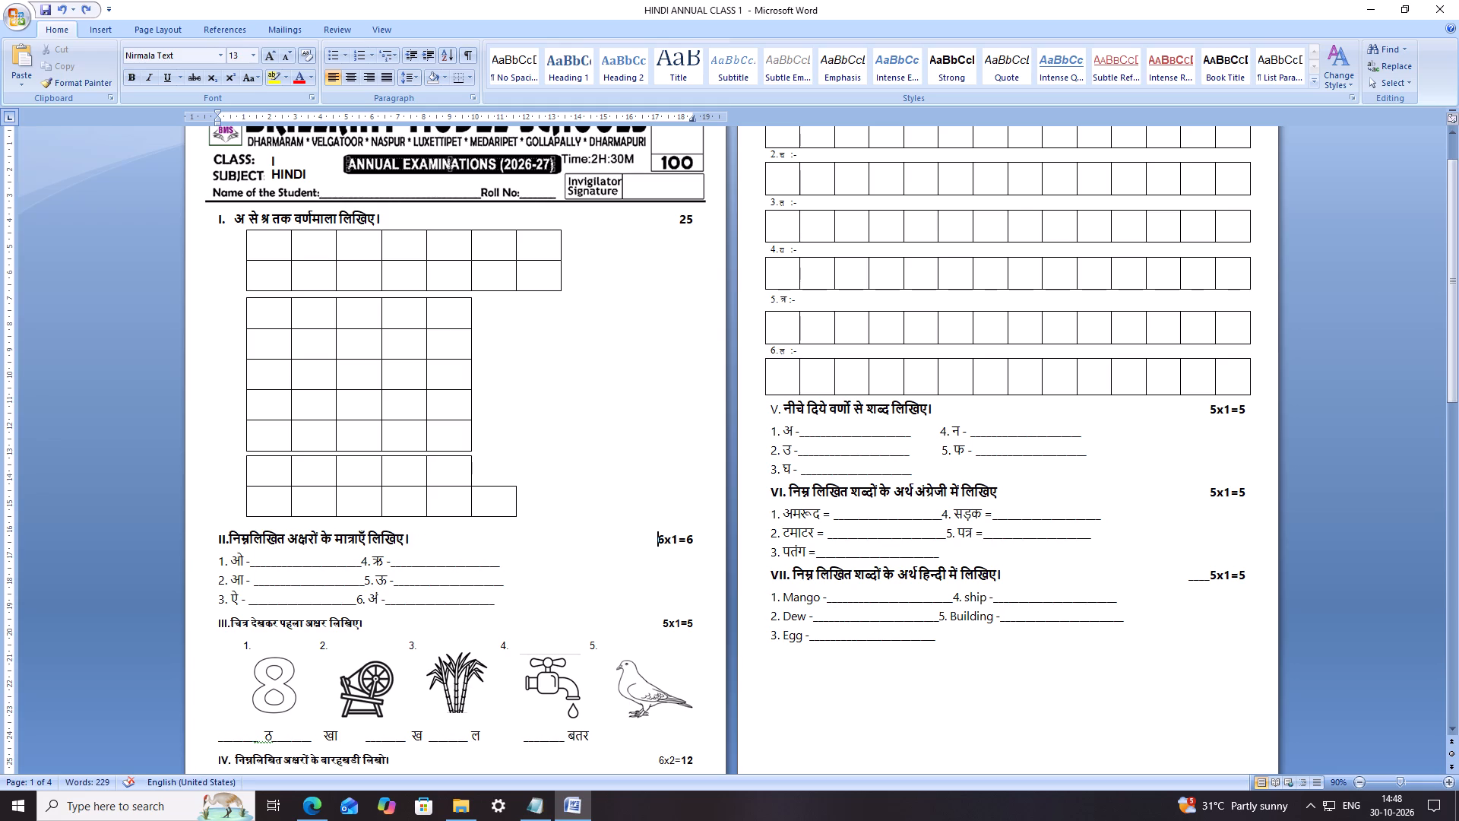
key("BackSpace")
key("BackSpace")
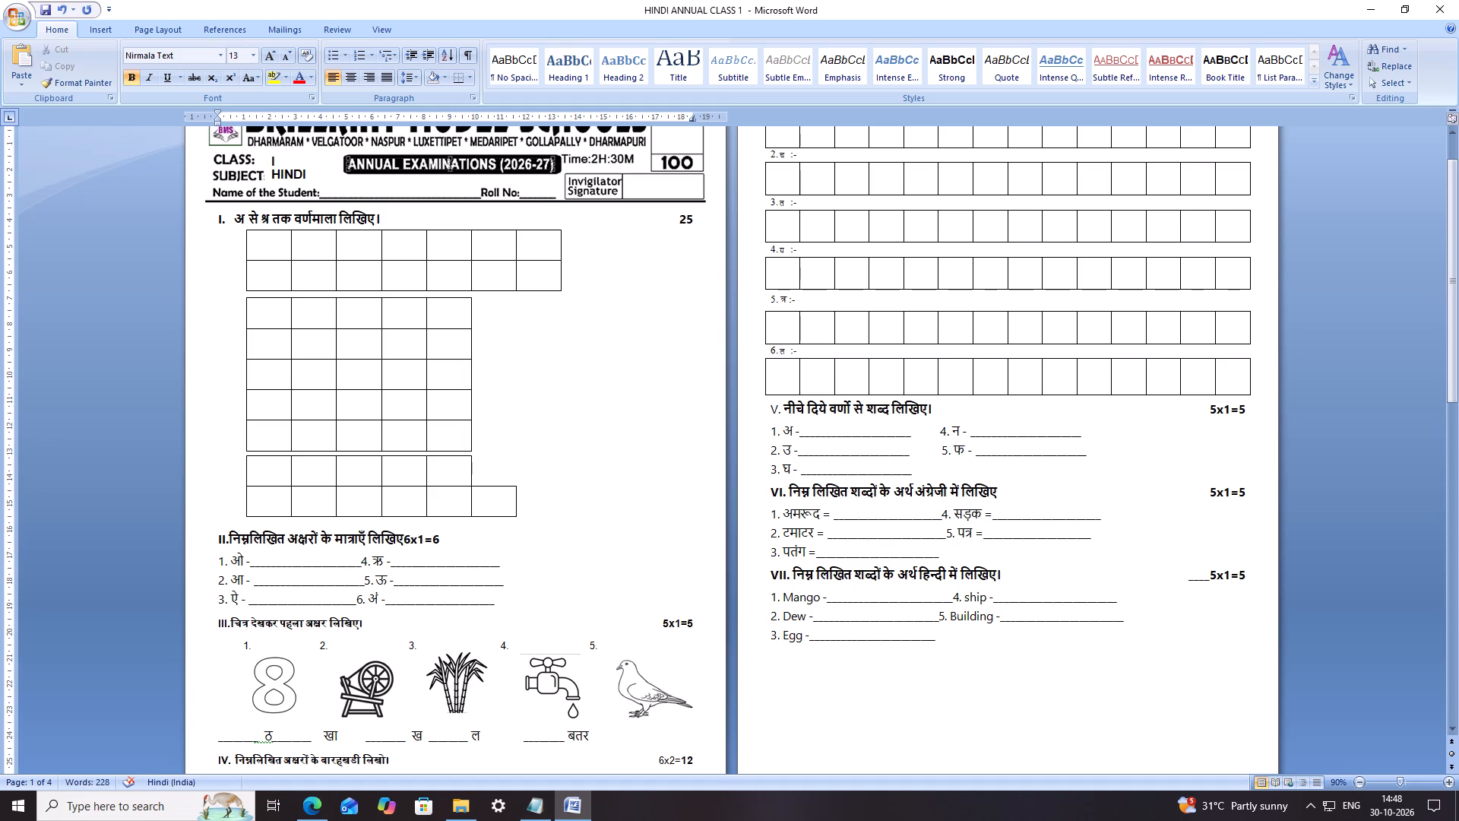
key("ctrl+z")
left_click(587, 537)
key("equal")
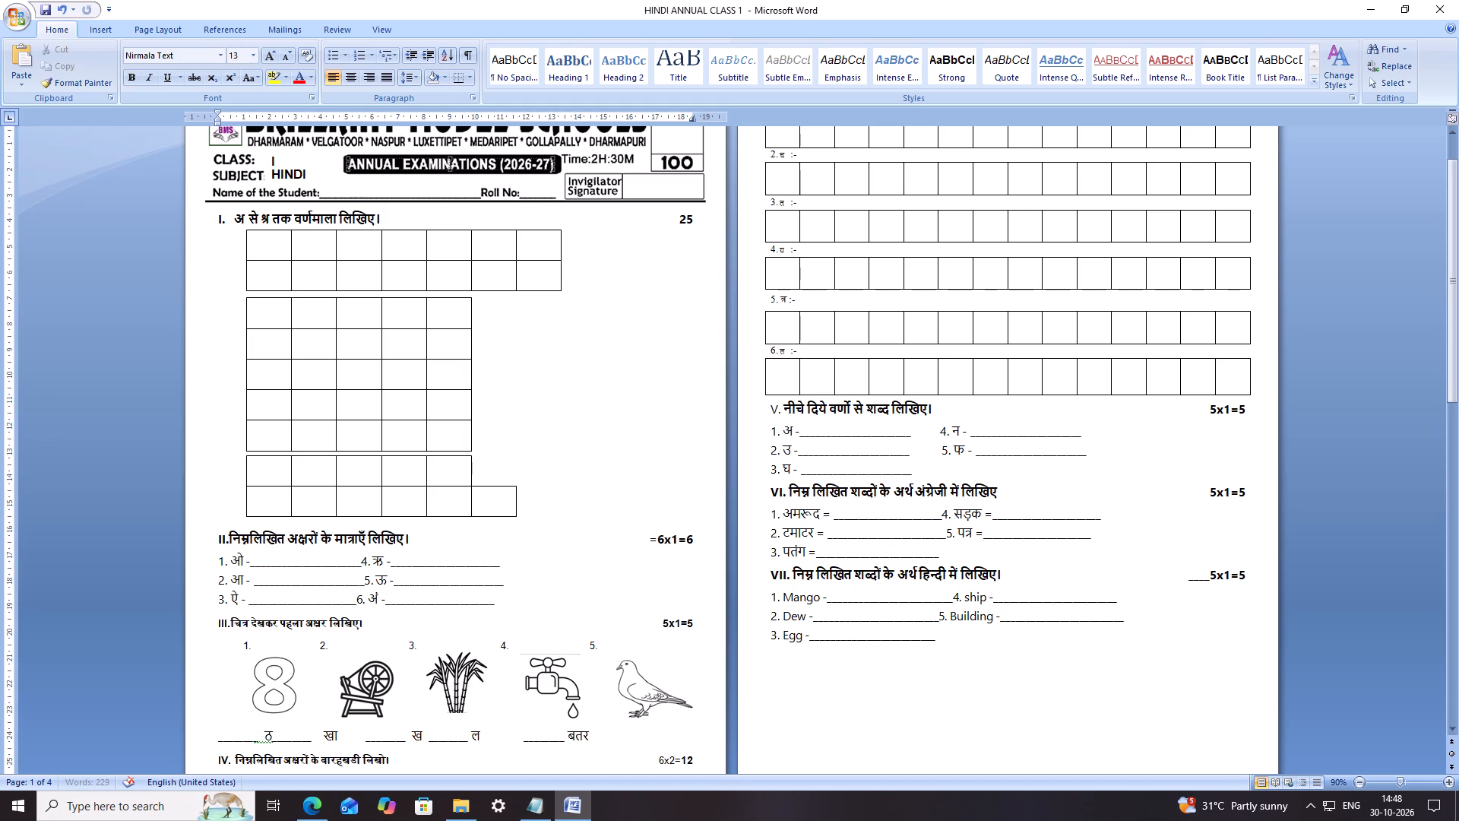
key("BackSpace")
Replace the last part of the gap before question II's 6x1=6 marks with twenty spaces.
key("BackSpace")
key("space")
key("space")
key("space")
key("space")
key("space")
key("space")
key("space")
key("space")
key("space")
key("space")
key("space")
key("space")
key("space")
key("space")
key("space")
key("space")
key("space")
key("space")
key("space")
key("space")
Insert six spaces between the numeral II. and the Hindi text of question II.
left_click(227, 535)
key("space")
key("space")
key("space")
key("space")
key("space")
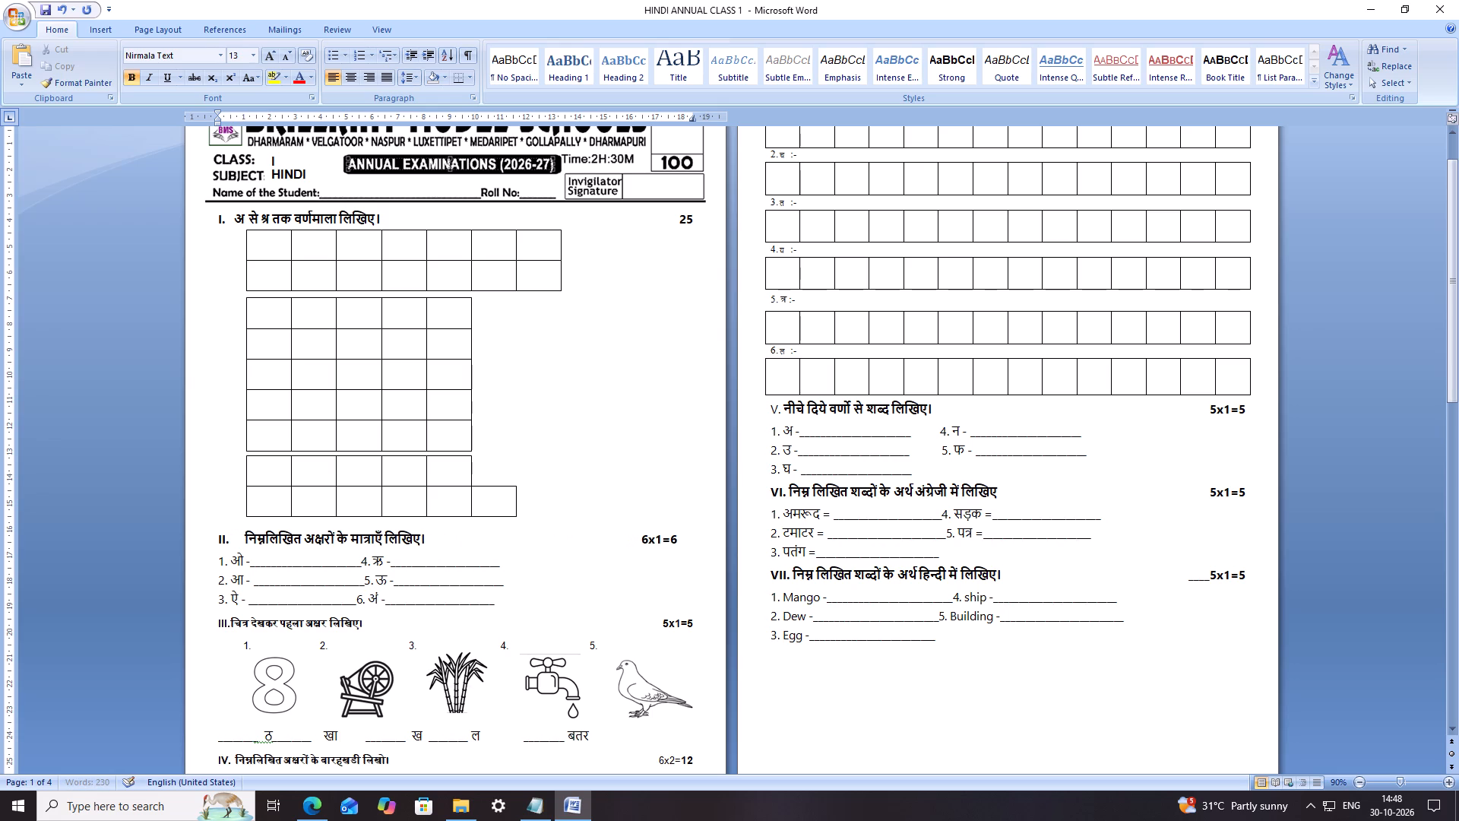
key("space")
Indent question II's first answer row, starting with item 1, by nine spaces.
left_click(217, 563)
key("space")
key("space")
key("space")
key("space")
key("space")
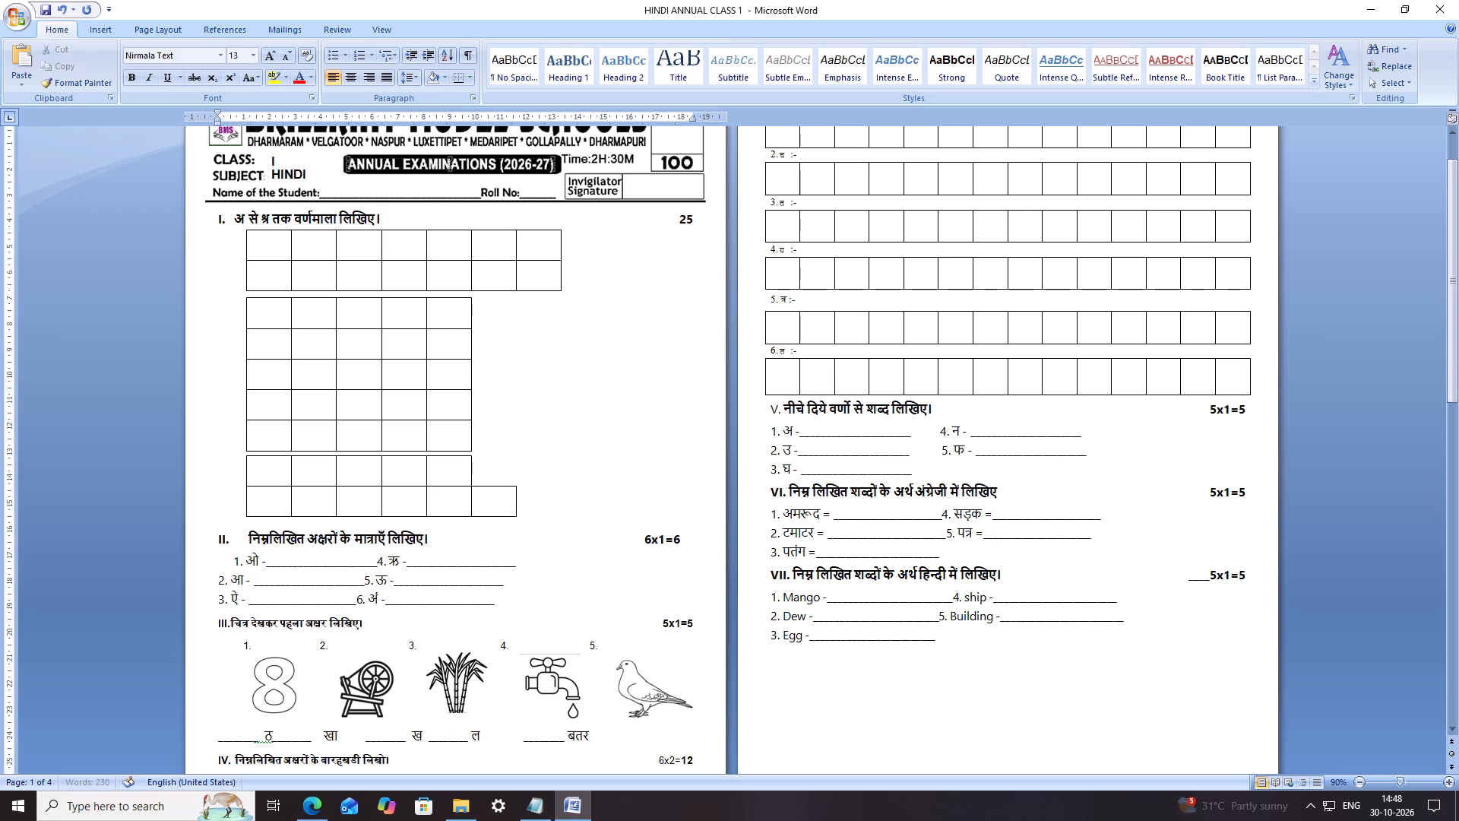
key("space")
key("space")
key("space")
key("space")
Indent question II's second answer row, starting with item 2, by ten spaces.
left_click(217, 584)
key("space")
key("space")
key("space")
key("space")
key("space")
key("space")
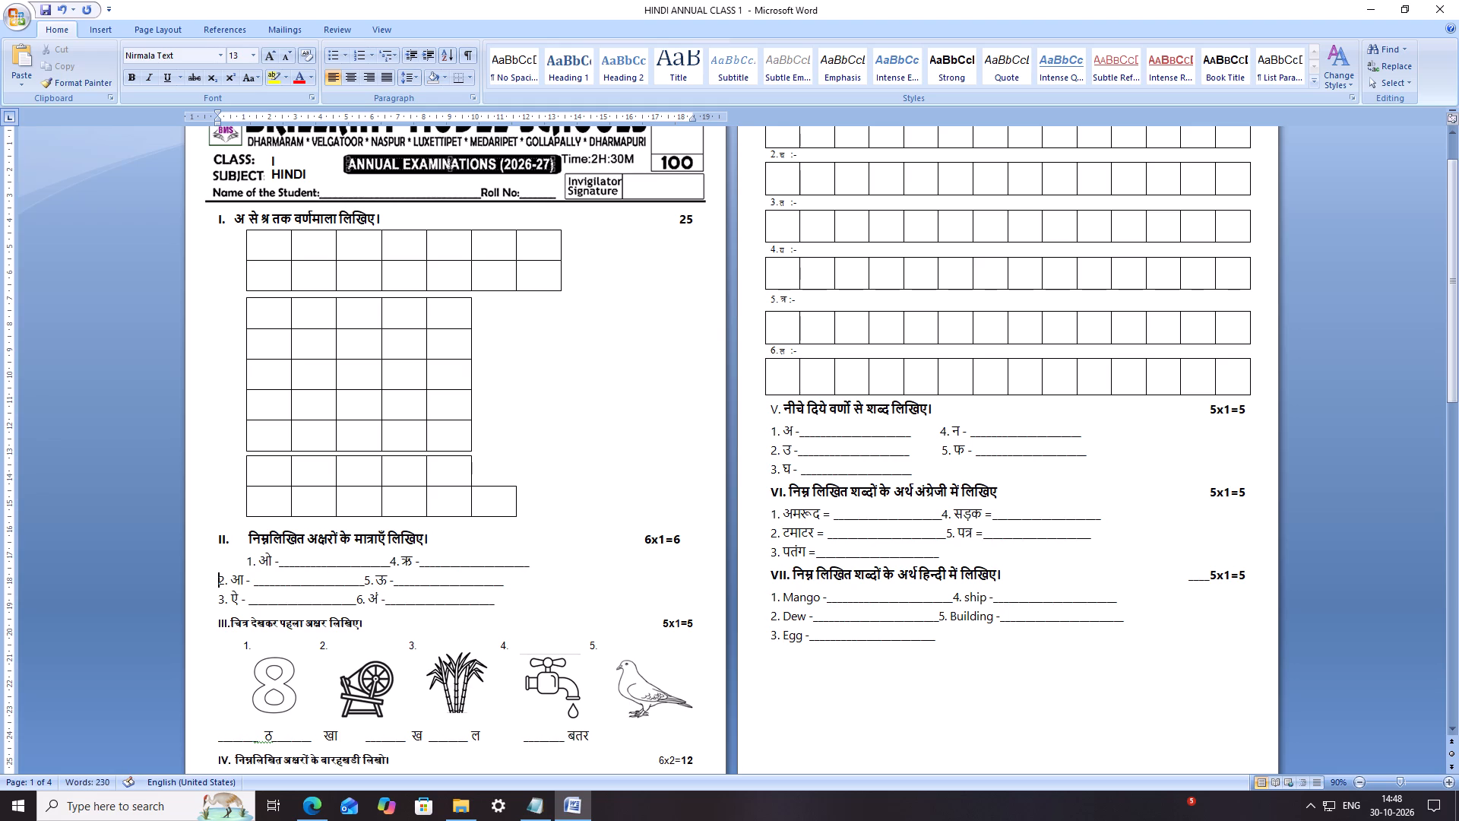
key("space")
key("space")
key("space")
key("space")
Indent question II's third answer row, starting with item 3, by nine spaces to line up with the rows above.
left_click(217, 598)
key("space")
key("space")
key("space")
key("space")
key("space")
key("space")
key("space")
key("space")
key("space")
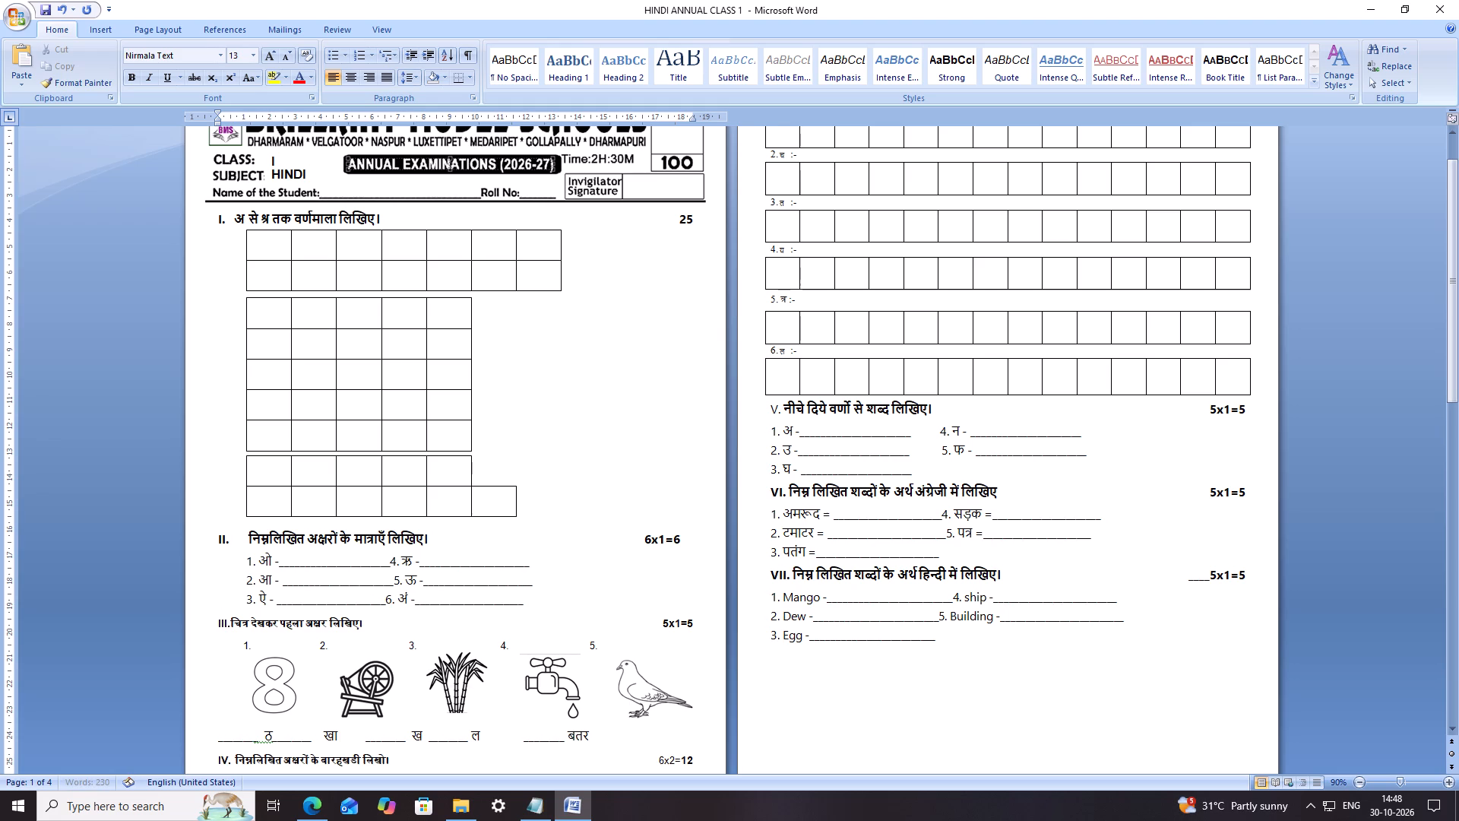
Save the HINDI ANNUAL CLASS 1 document.
key("ctrl+s")
key("ctrl+s")
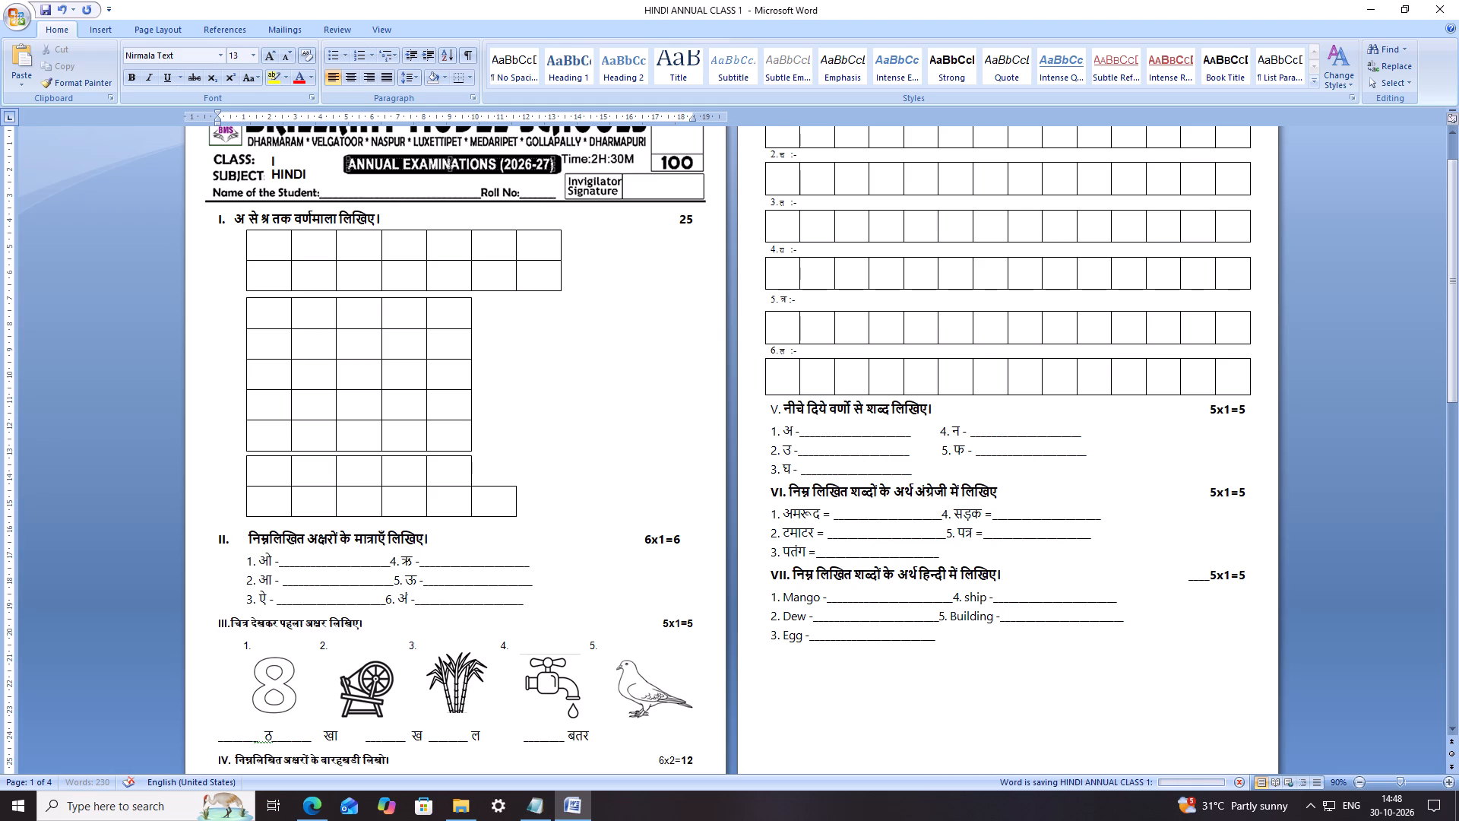
Insert ten spaces before item 4 in question II to separate it from item 1's blank.
left_click(391, 564)
key("space")
key("space")
key("space")
key("space")
key("space")
key("space")
key("space")
key("space")
key("space")
key("space")
Insert nine spaces before item 5 in question II to align it under item 4.
left_click(391, 582)
left_click(395, 582)
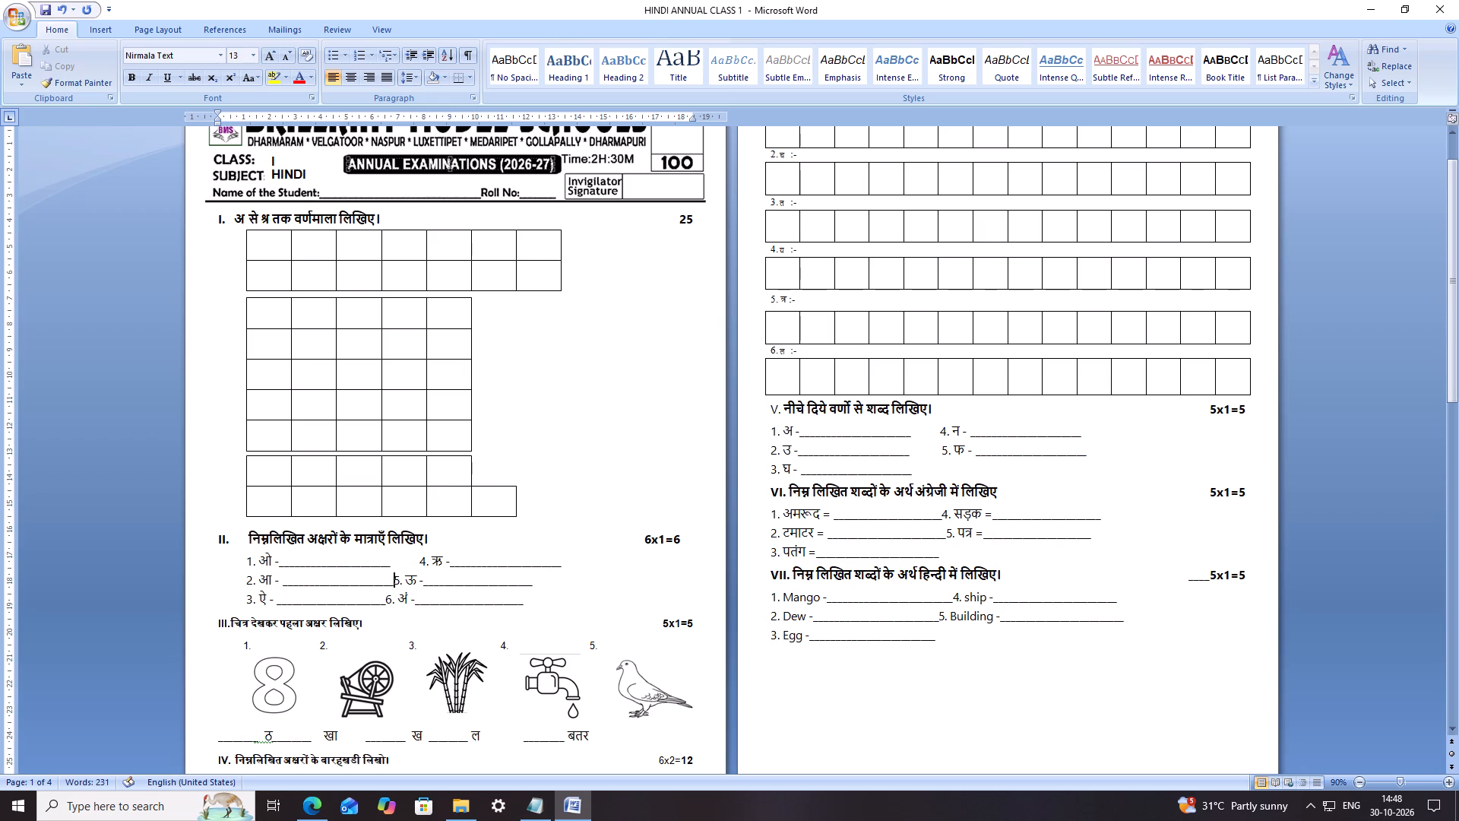
key("space")
key("space")
key("space")
key("space")
key("space")
key("space")
key("space")
key("space")
key("space")
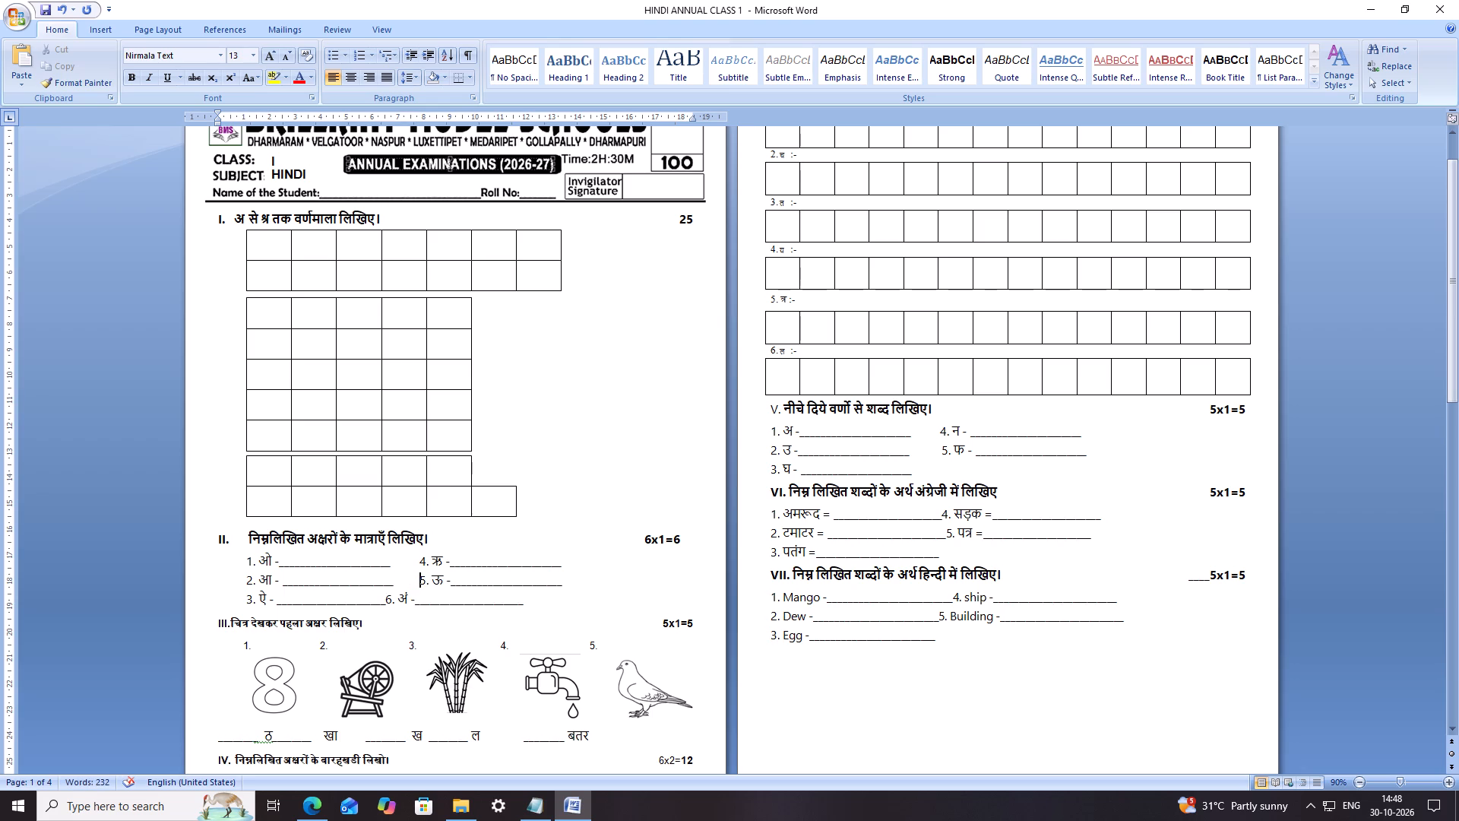
Insert eleven spaces before item 6 in question II to align it under item 5.
left_click(386, 604)
key("space")
key("space")
key("space")
key("space")
key("space")
key("space")
key("space")
key("space")
key("space")
key("space")
key("space")
Save the document with the realigned question II.
key("ctrl+s")
key("ctrl+s")
key("ctrl+s")
Insert two blank lines before the question IV heading to move it to the top of the second page.
left_click(607, 531)
scroll(630, 447, "down", 5)
left_click(216, 601)
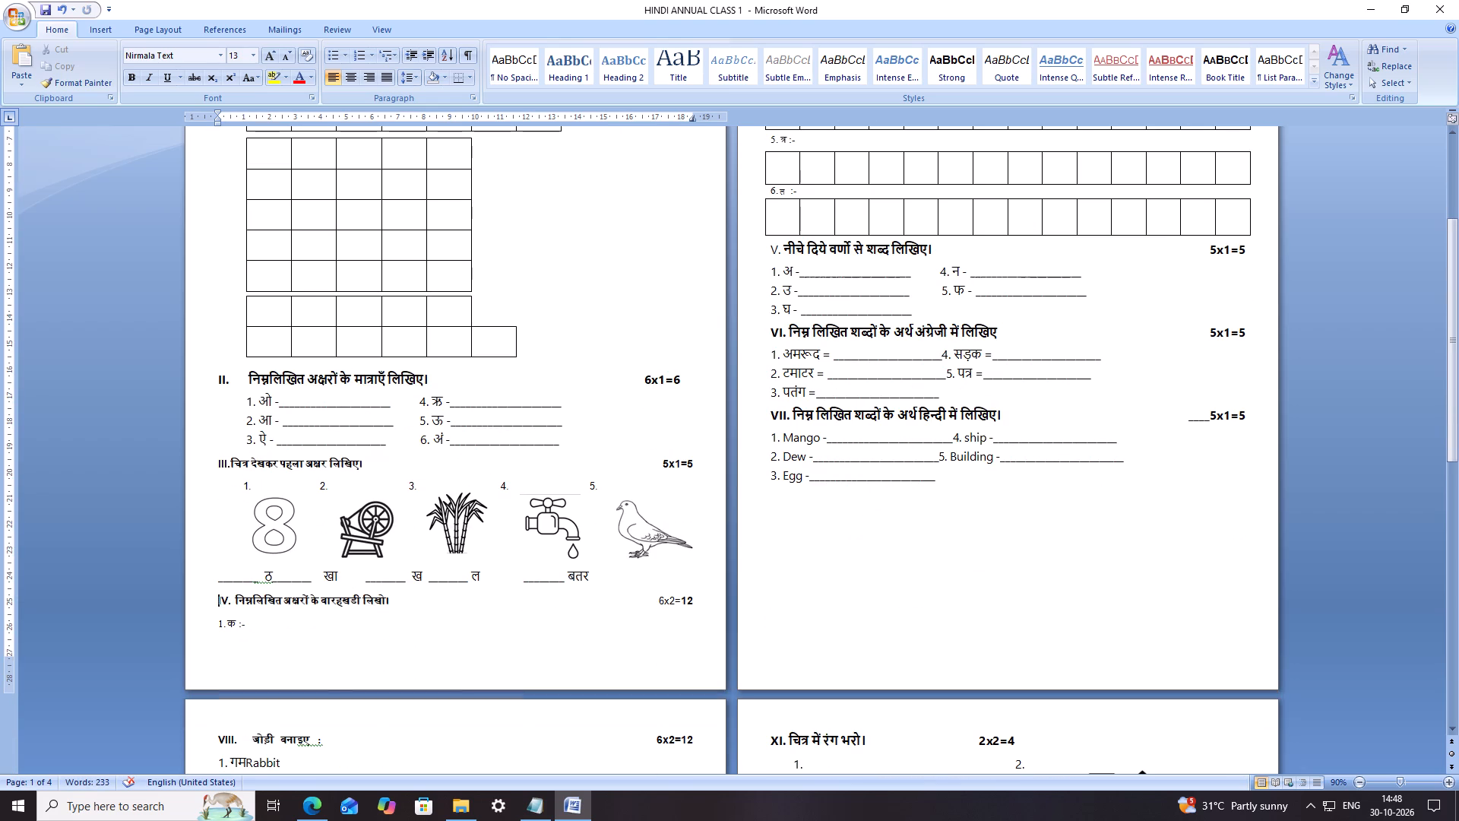
key("Return")
key("Return")
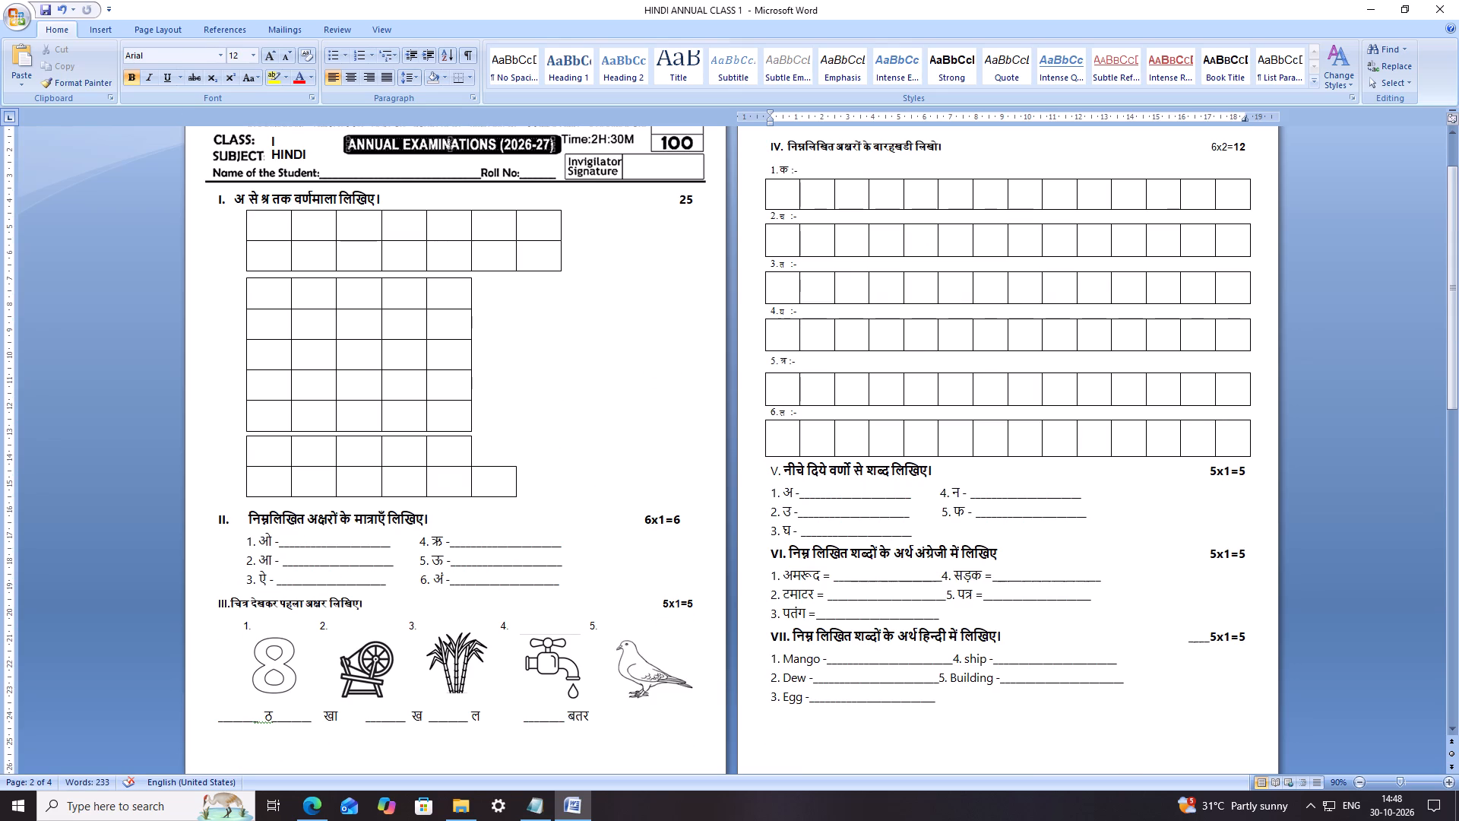
Indent the fill-in row beneath question III's pictures with spaces so the first blank sits under the figure 8.
scroll(583, 621, "down", 10)
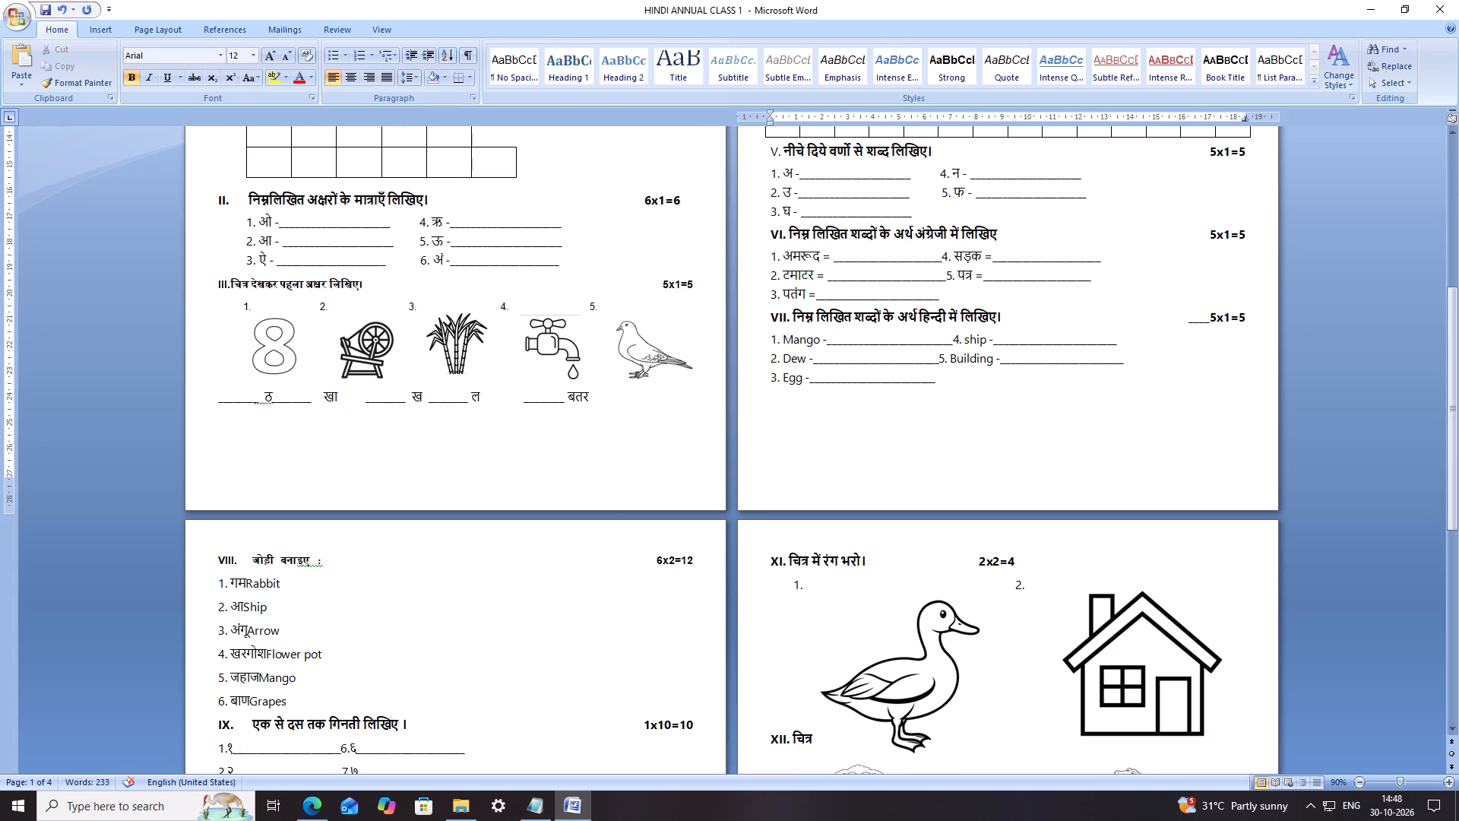
left_click(621, 413)
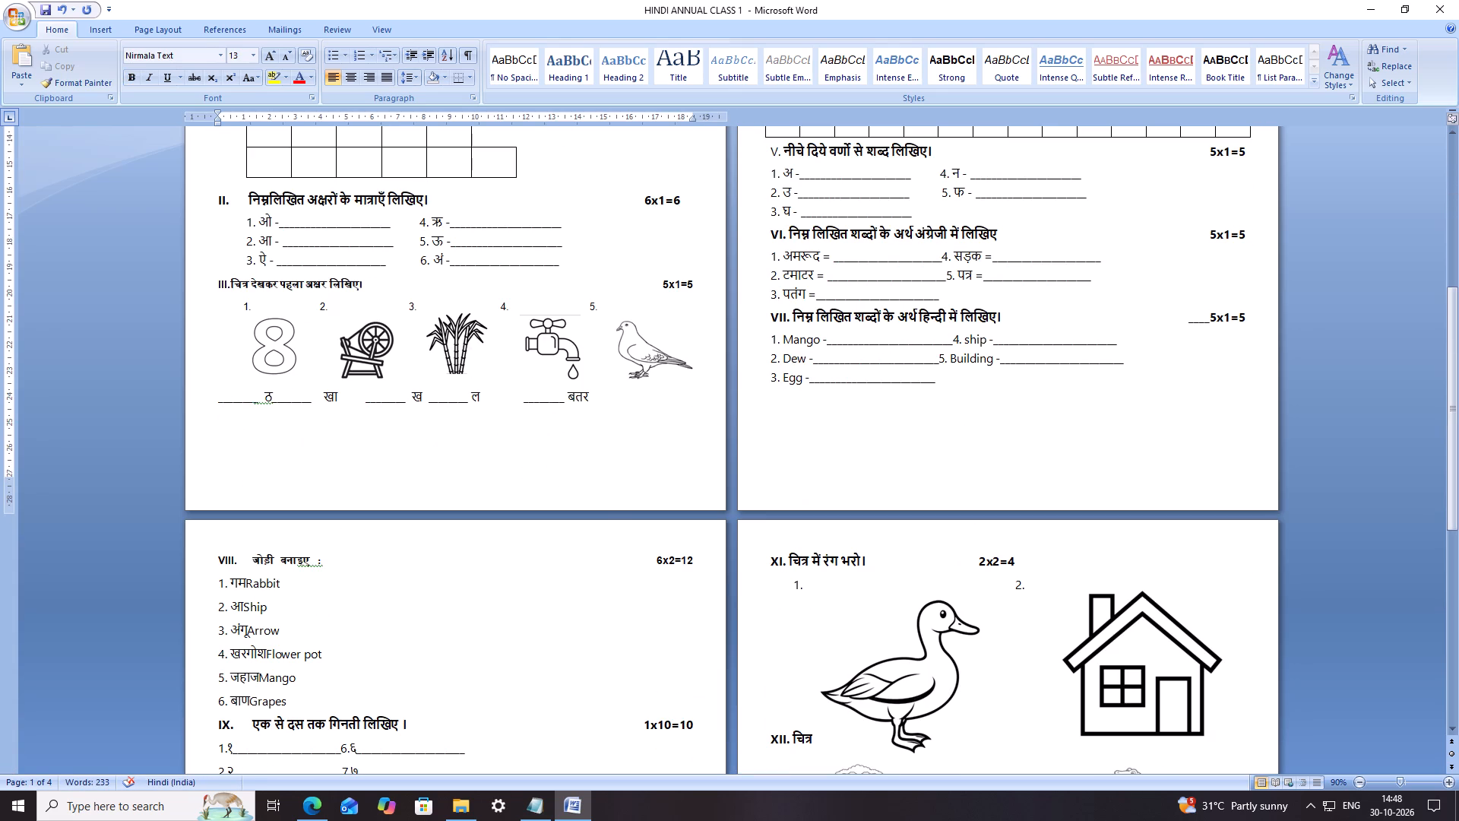
left_click(217, 402)
key("space")
key("space")
key("space")
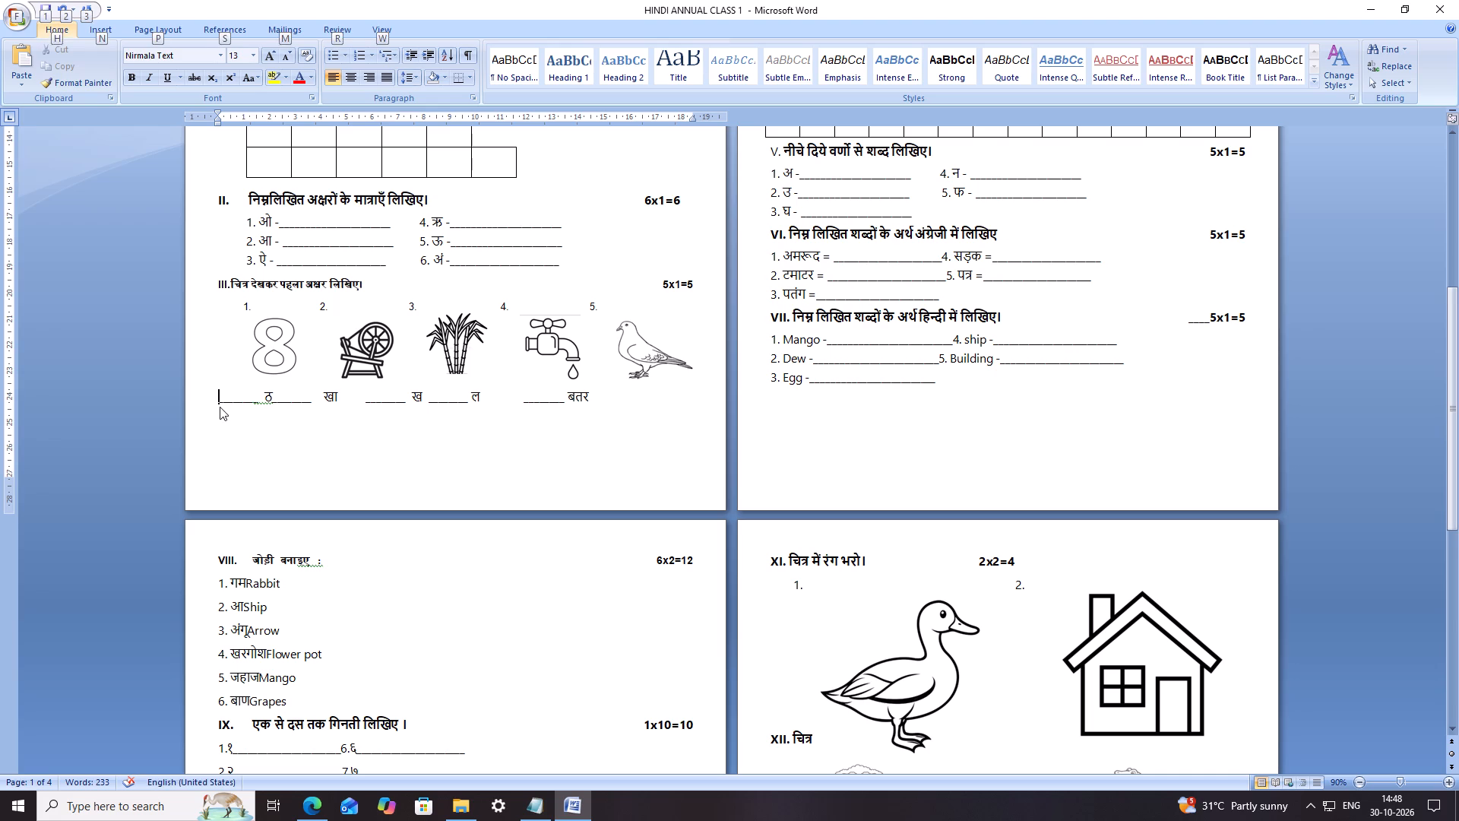
key("space")
key("space")
key("space")
key("space")
key("space")
key("space")
key("space")
key("space")
key("space")
key("space")
key("space")
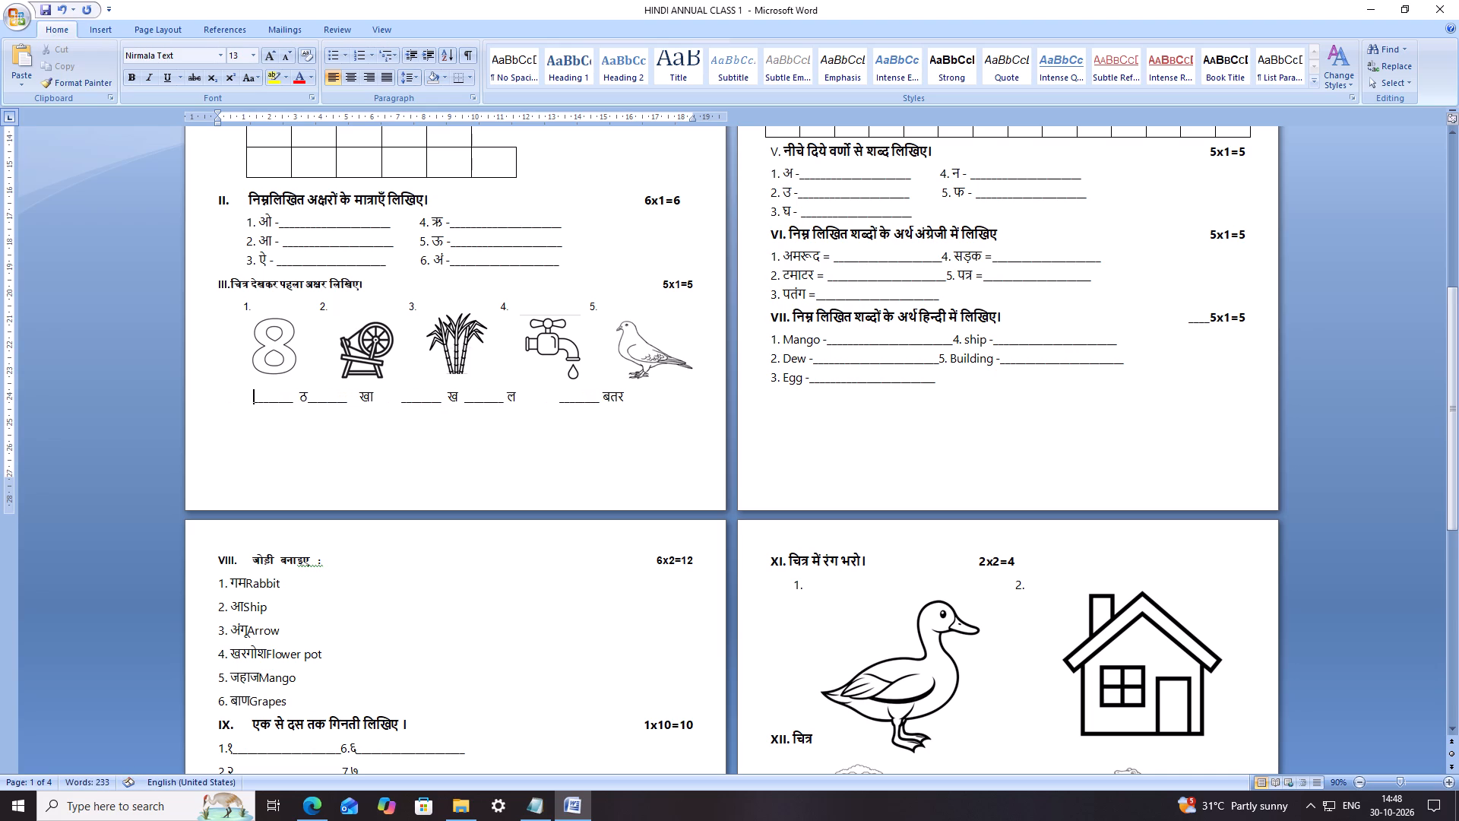
key("space")
Insert nine spaces before the खा blank in question III to place it under the spinning wheel.
left_click(308, 403)
key("space")
key("space")
key("space")
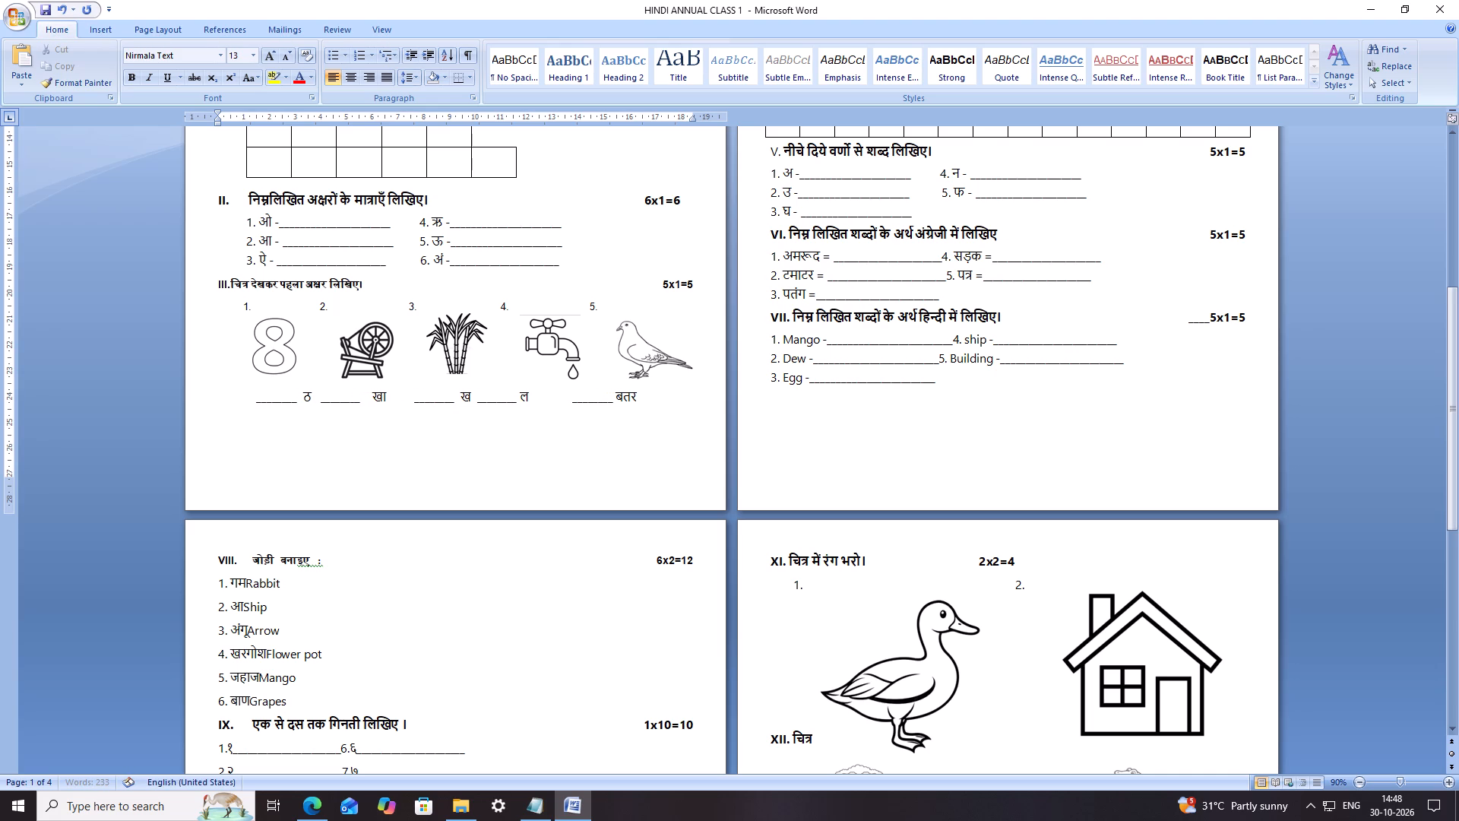
key("space")
key("space")
key("space")
key("space")
key("space")
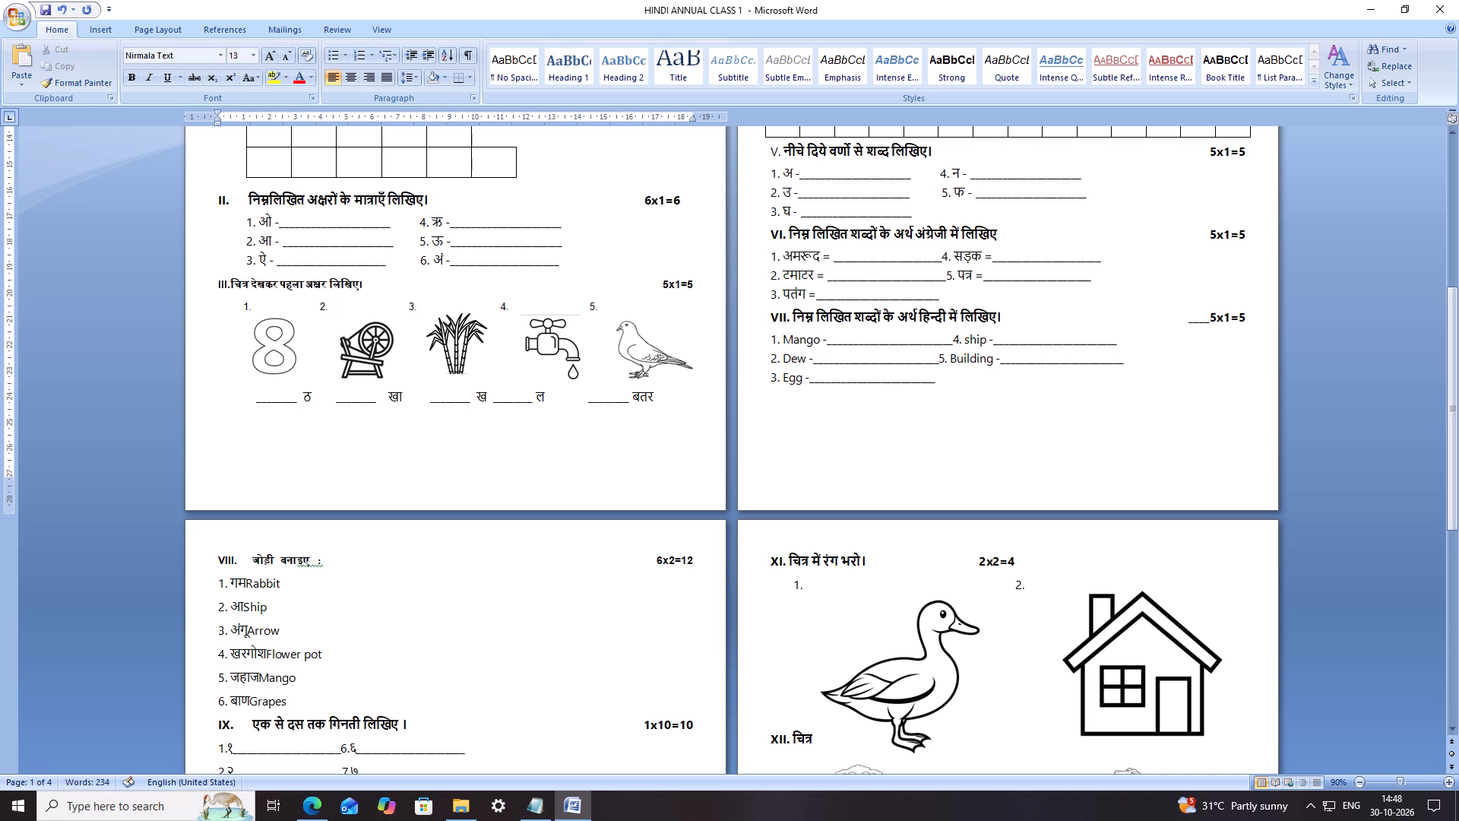
key("space")
Insert ten spaces before the ल blank in question III to place it under the tap picture.
left_click(496, 406)
key("space")
key("space")
key("space")
key("space")
key("space")
key("space")
key("space")
key("space")
key("space")
key("space")
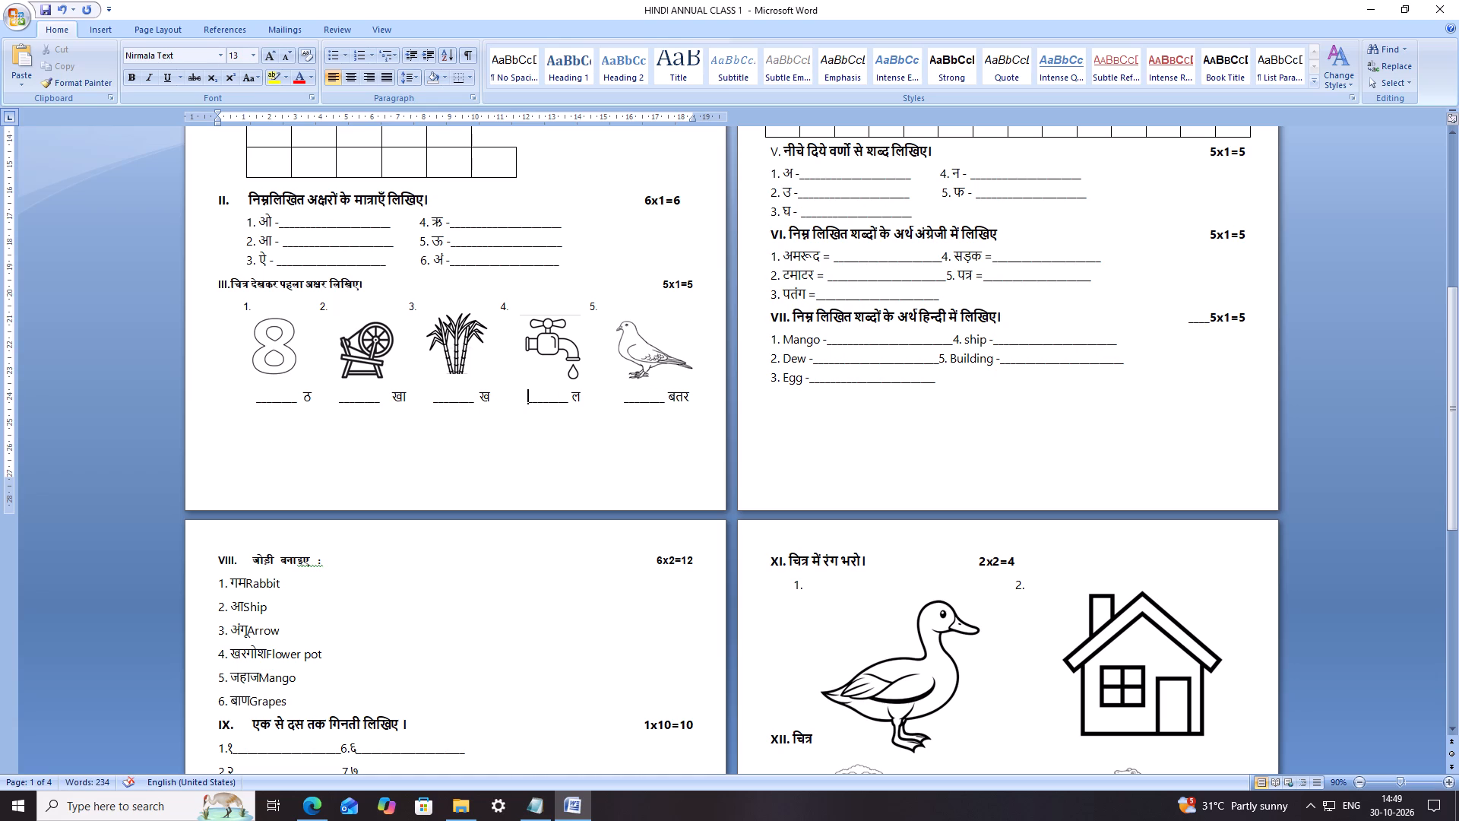
left_click(567, 455)
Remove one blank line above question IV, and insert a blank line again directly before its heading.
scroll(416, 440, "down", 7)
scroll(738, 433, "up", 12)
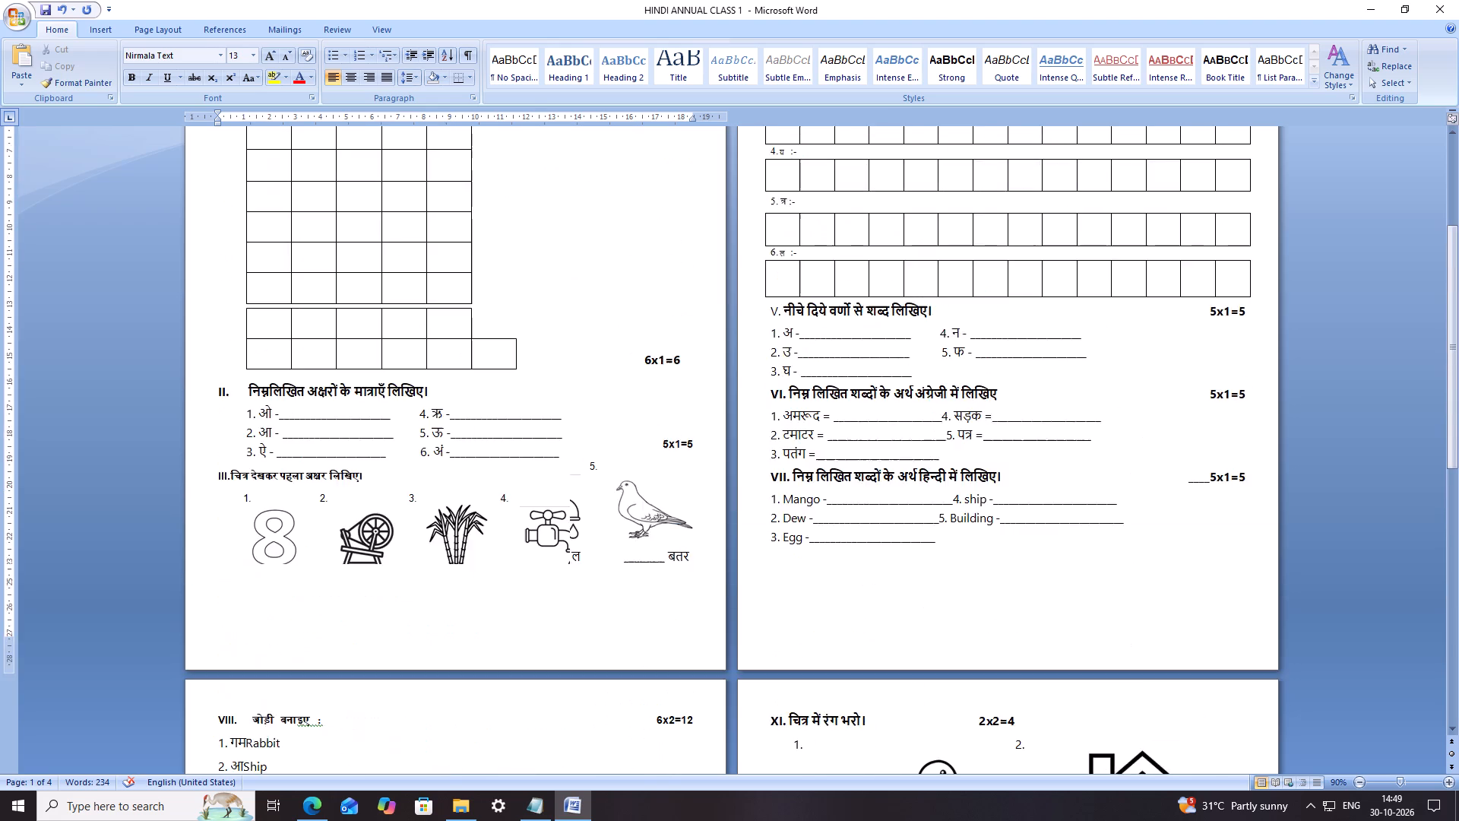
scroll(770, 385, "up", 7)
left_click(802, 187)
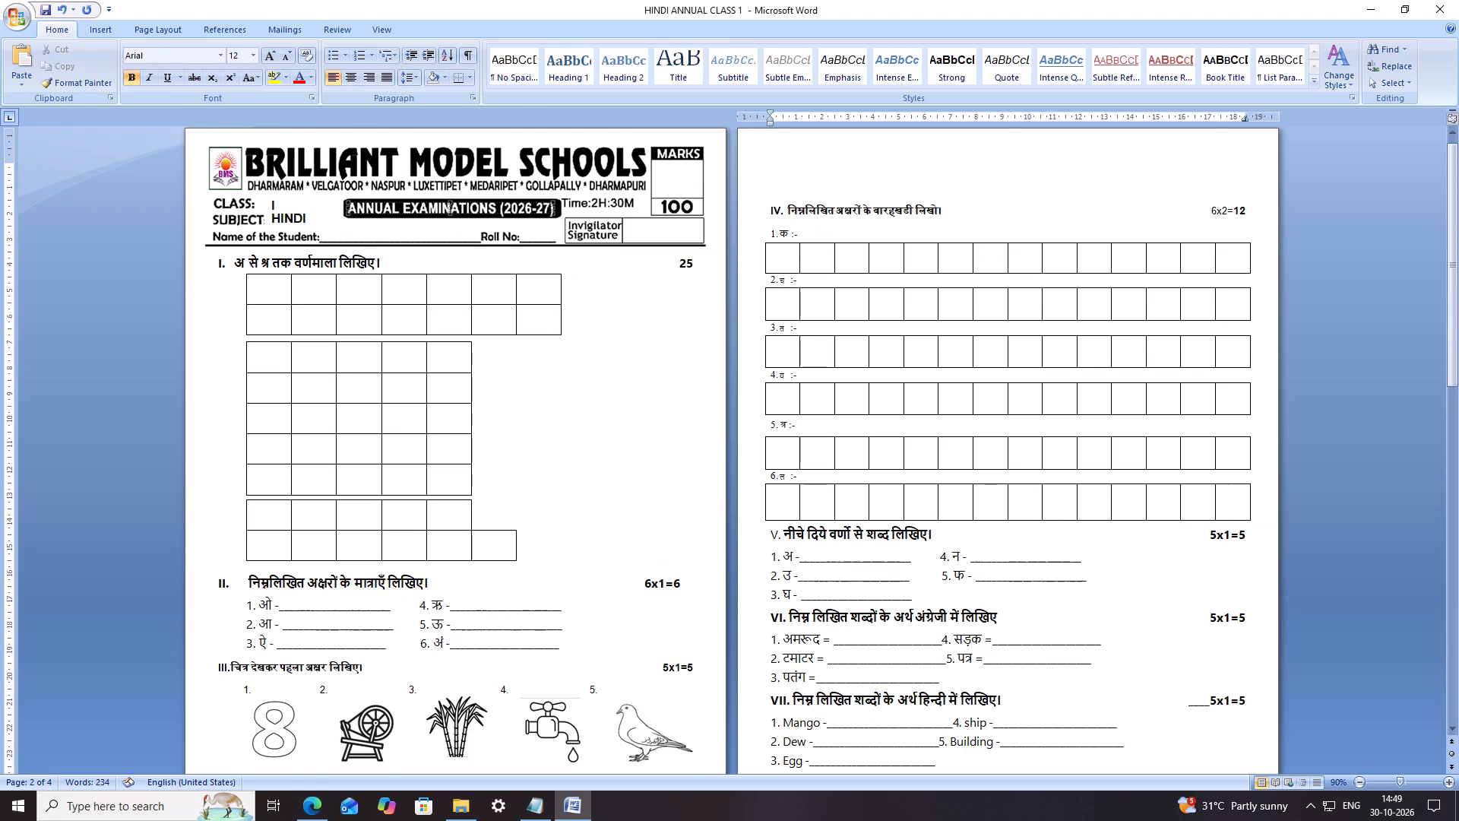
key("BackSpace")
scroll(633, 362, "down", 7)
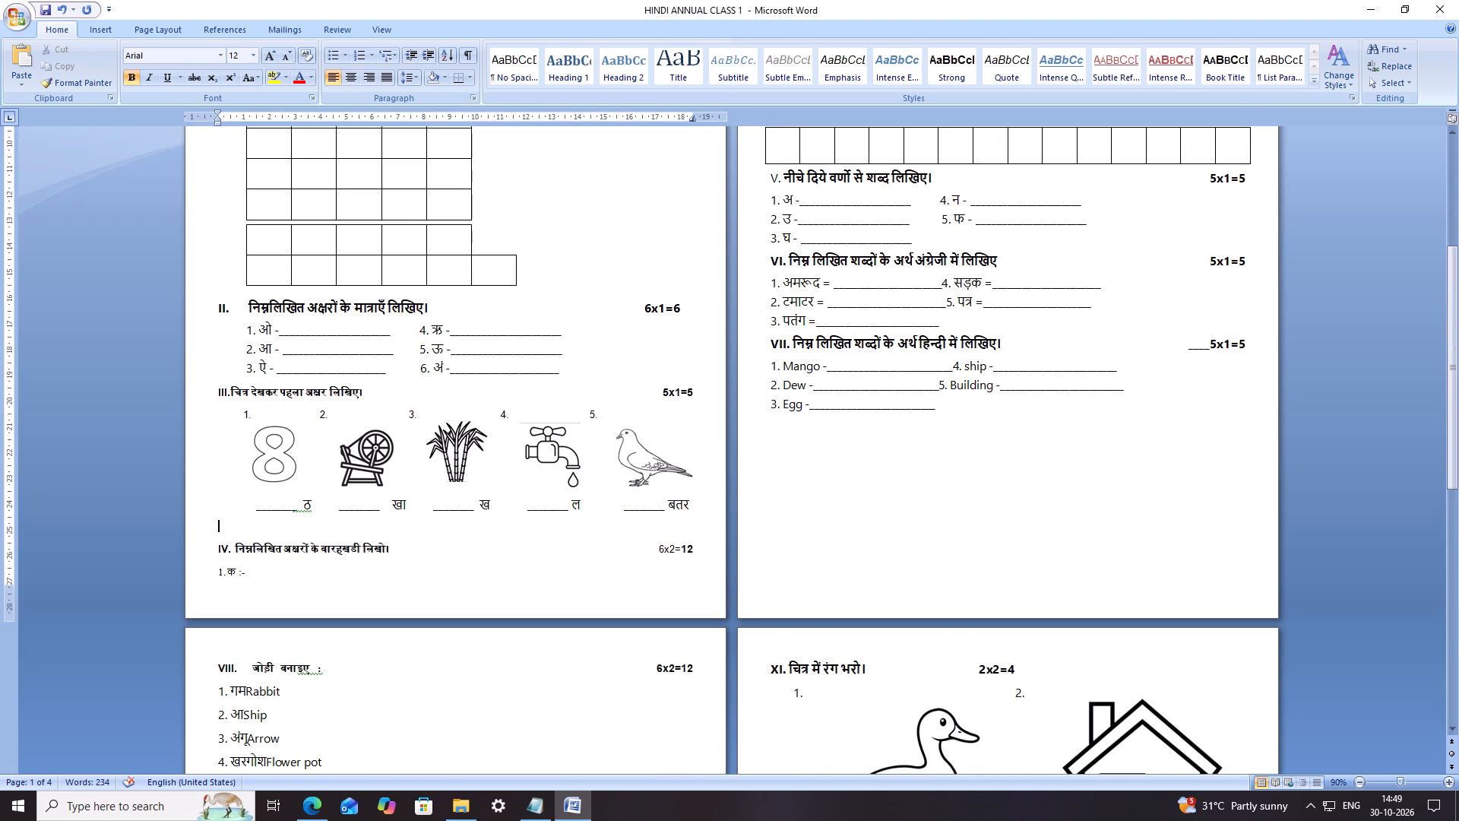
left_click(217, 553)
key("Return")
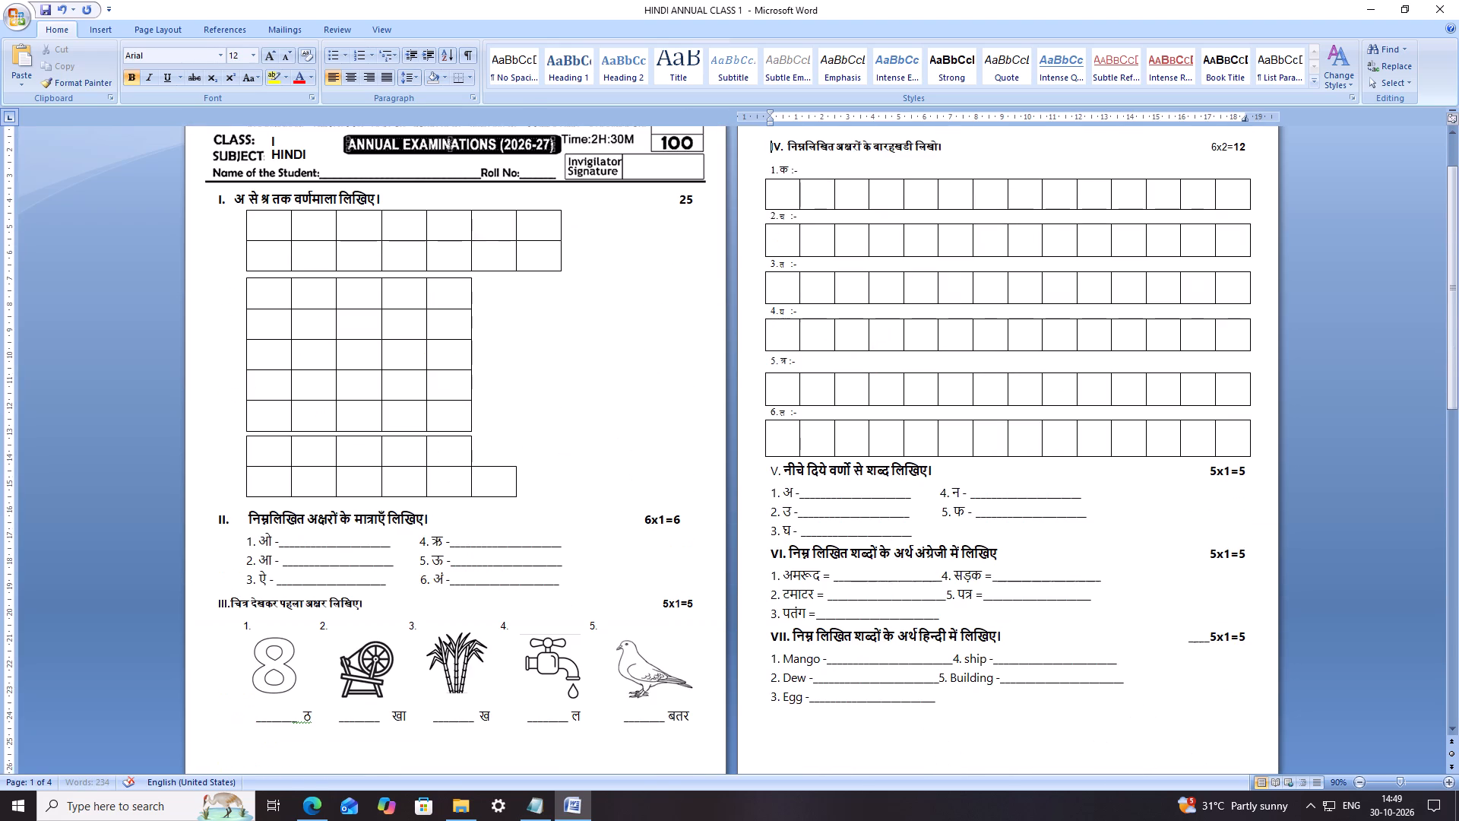
Delete the blank line directly above question IV's heading.
scroll(858, 310, "up", 6)
left_click(821, 189)
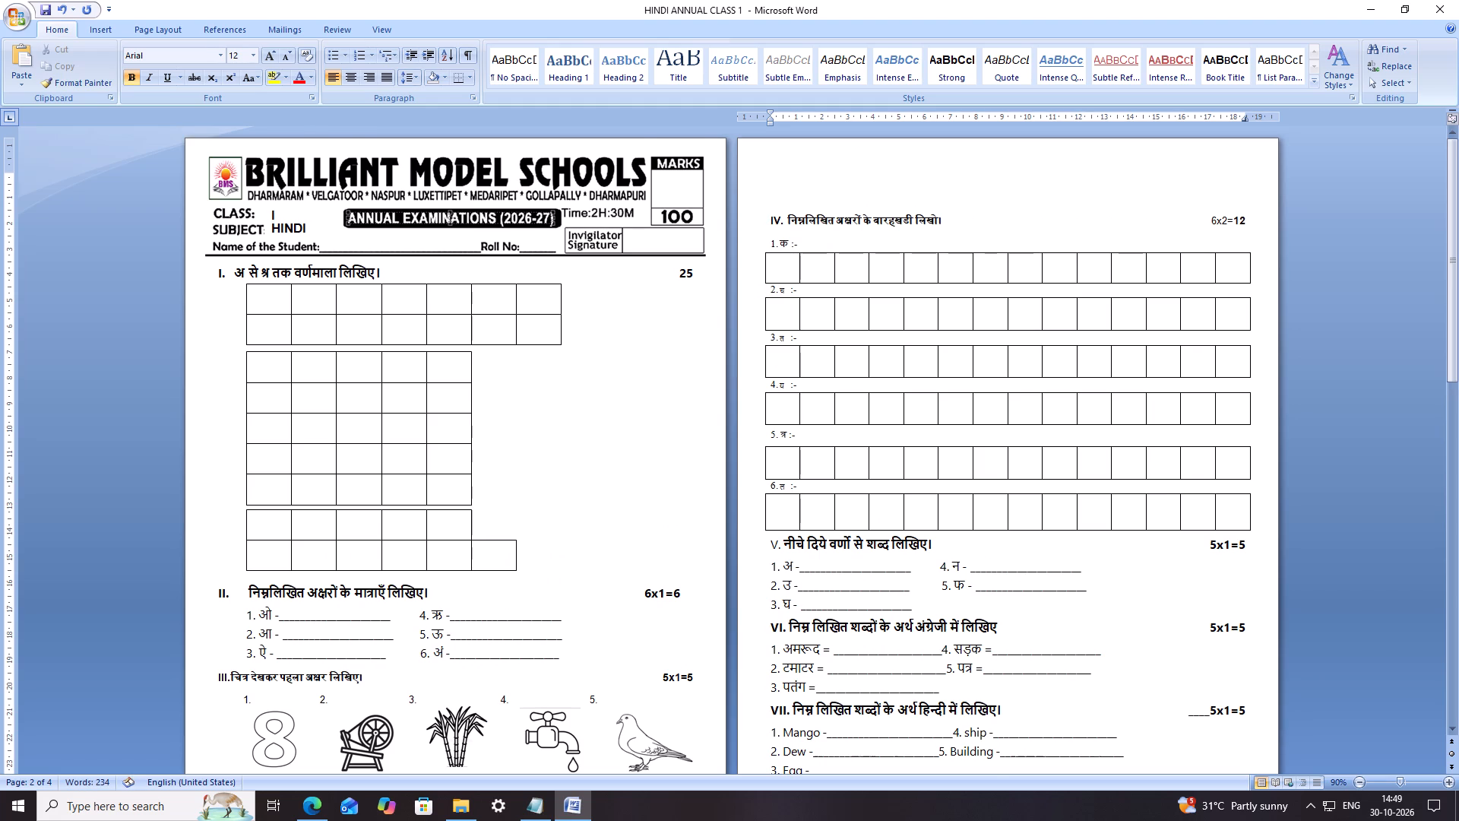
key("BackSpace")
Set question II's three rows of answer blanks to 1.5 line spacing.
scroll(800, 252, "down", 5)
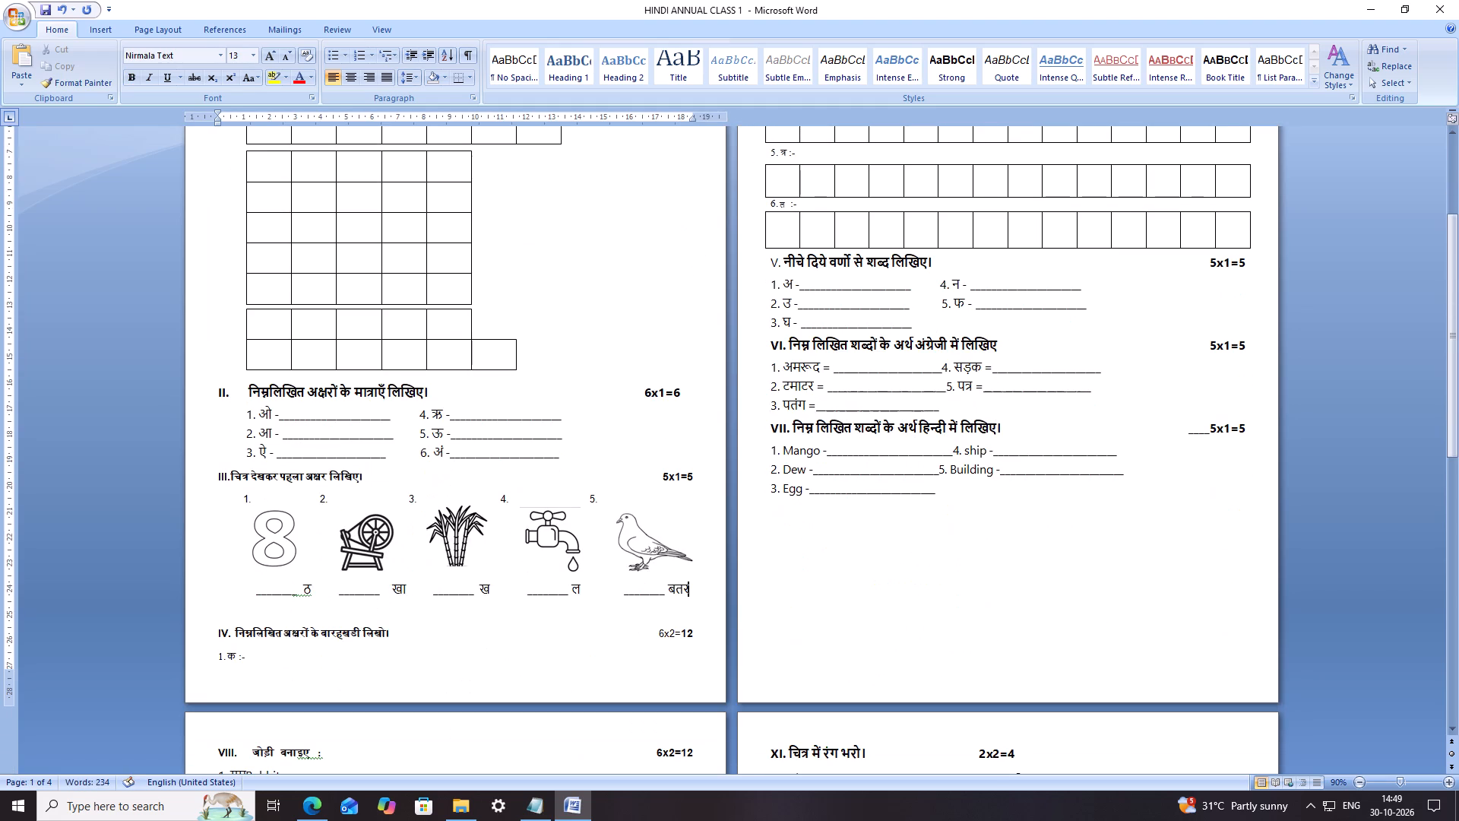
scroll(805, 299, "down", 2)
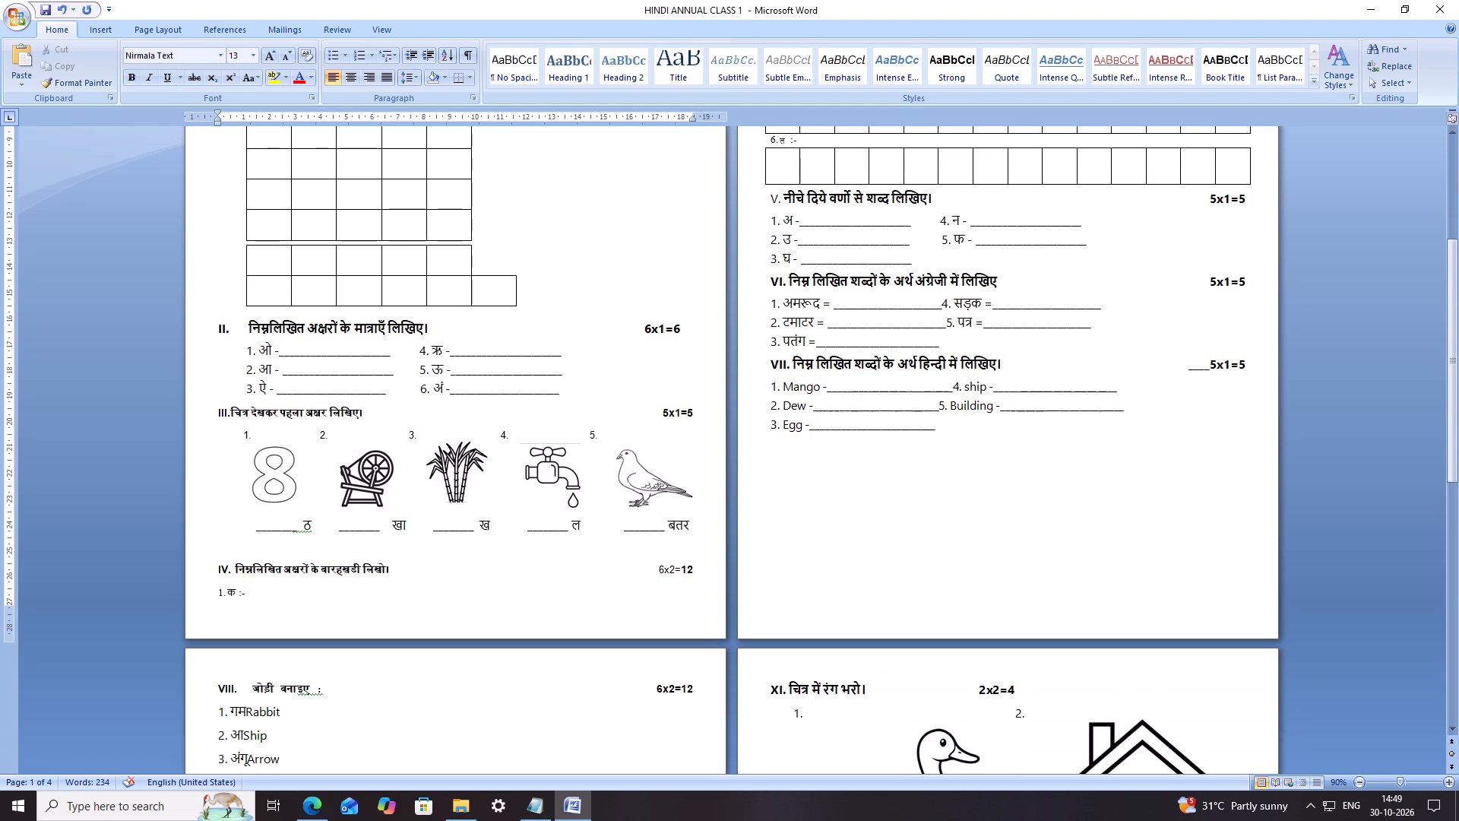
left_click_drag(565, 395, 227, 347)
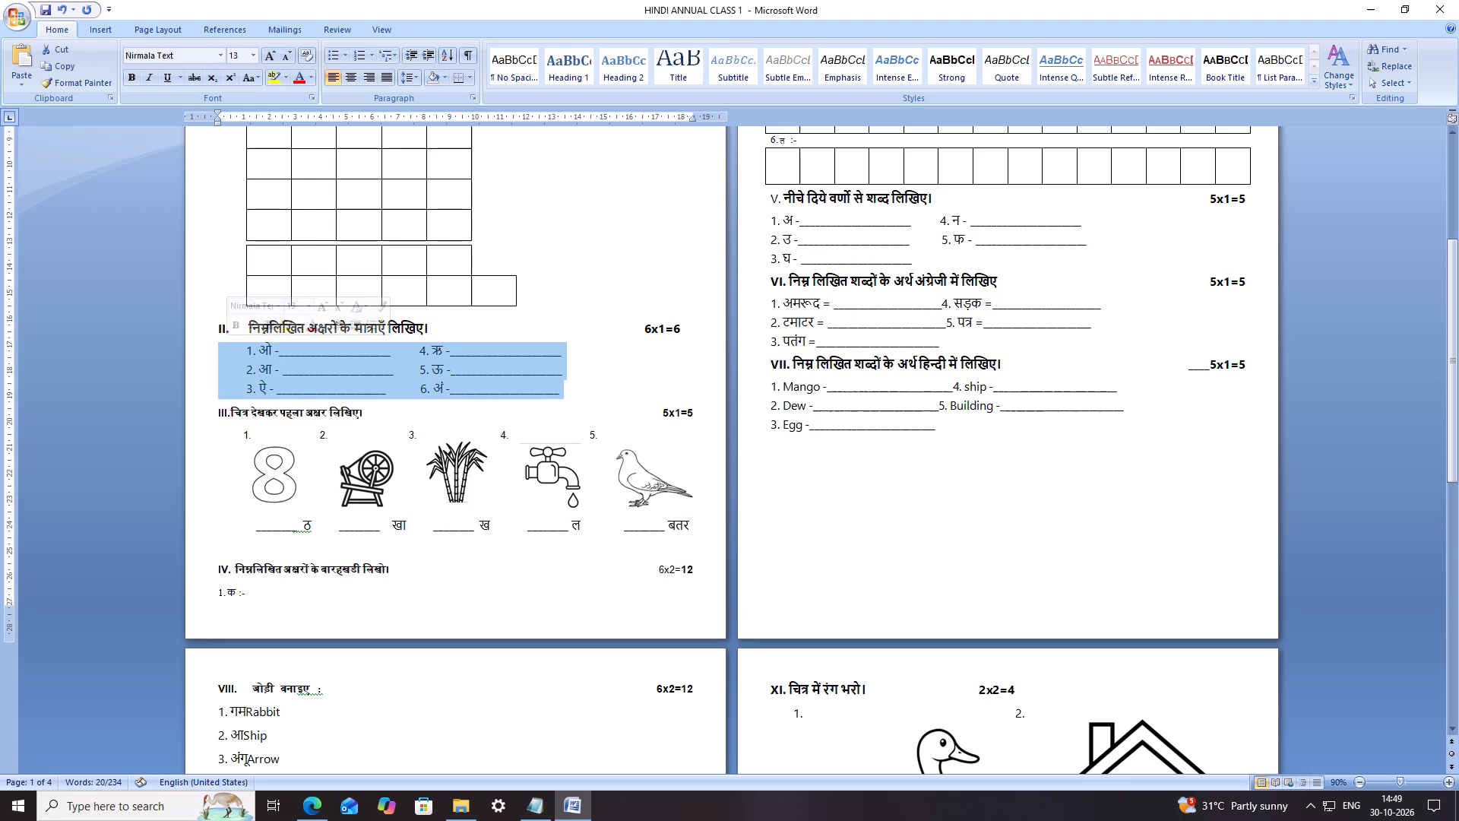
left_click(412, 71)
left_click(421, 129)
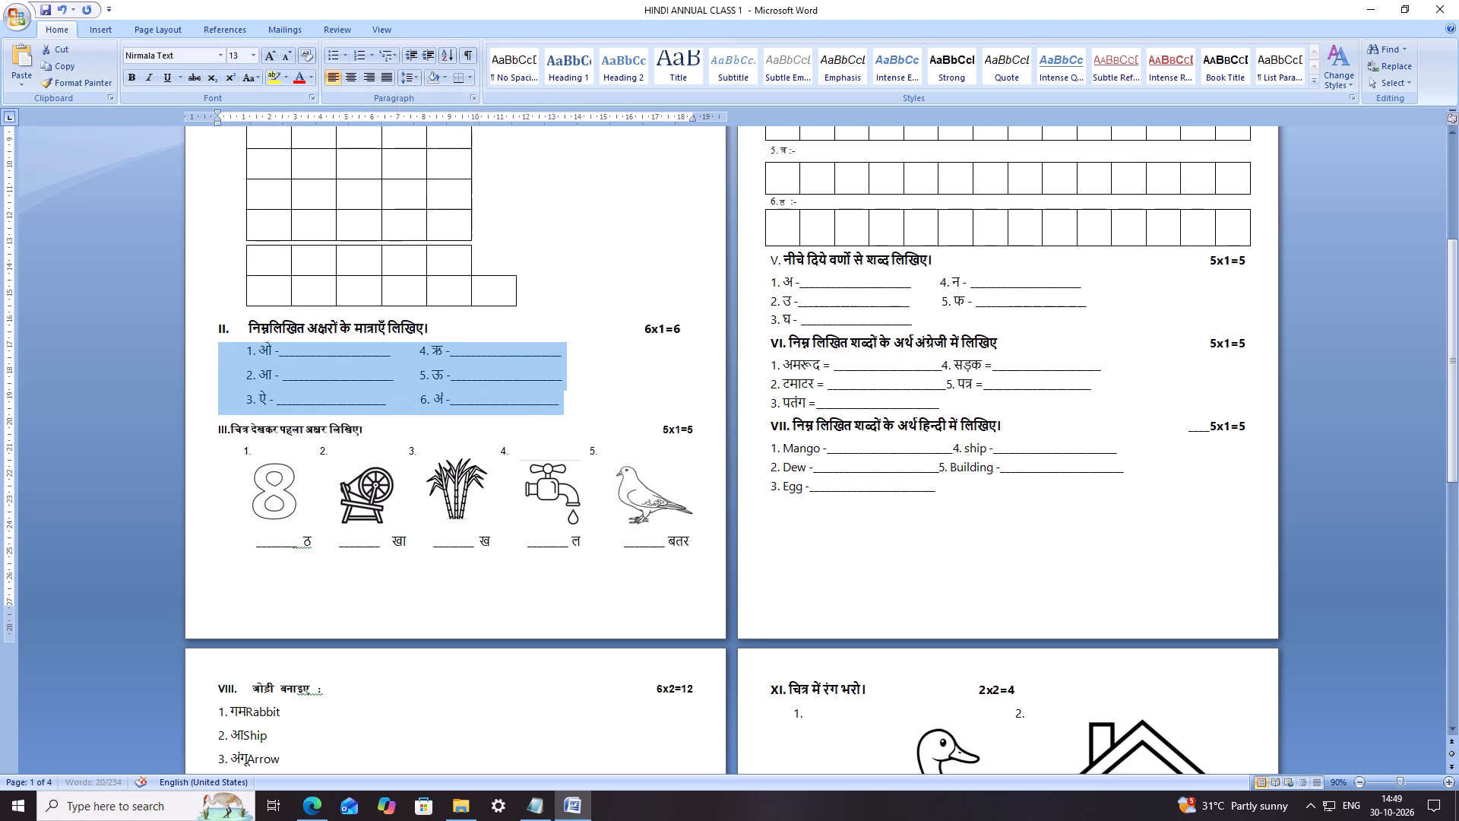
left_click(939, 642)
scroll(935, 540, "up", 4)
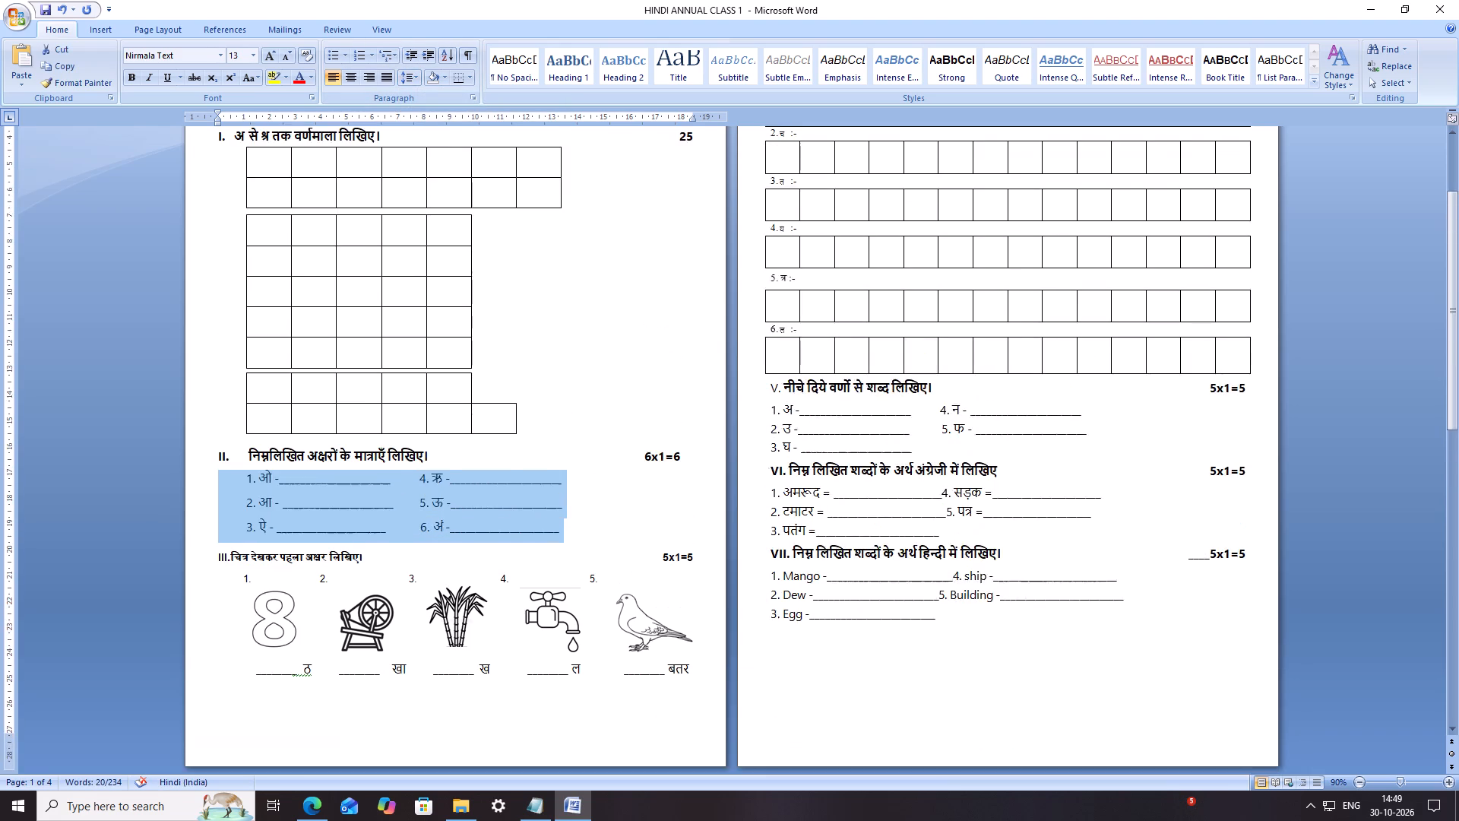
scroll(914, 385, "down", 1)
scroll(914, 385, "up", 5)
scroll(1002, 299, "down", 3)
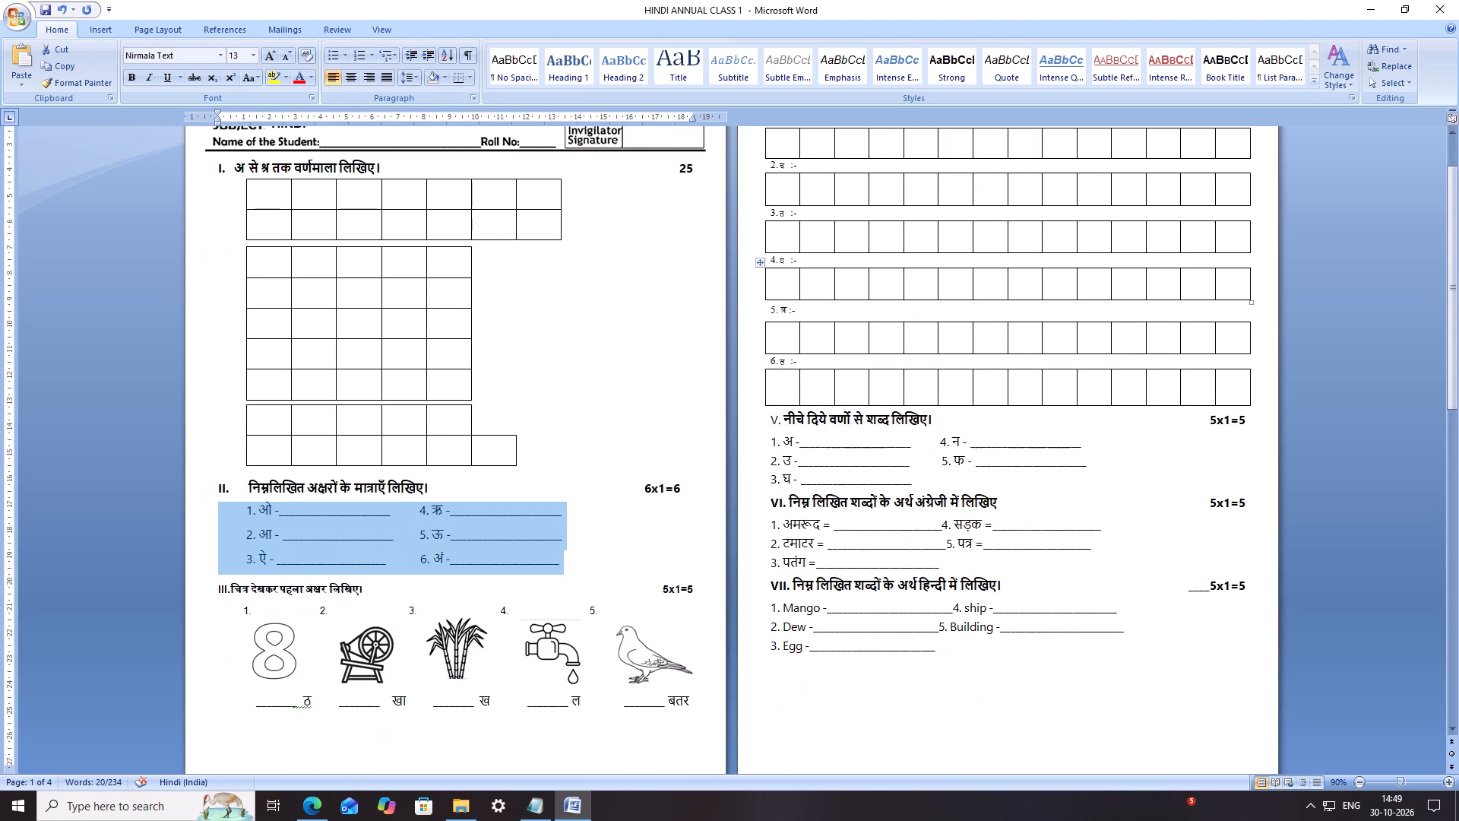
Make question IV's marks 6x2=12 fully bold in the Nirmala UI font and save the document.
scroll(1019, 356, "up", 4)
left_click_drag(1246, 199, 1218, 199)
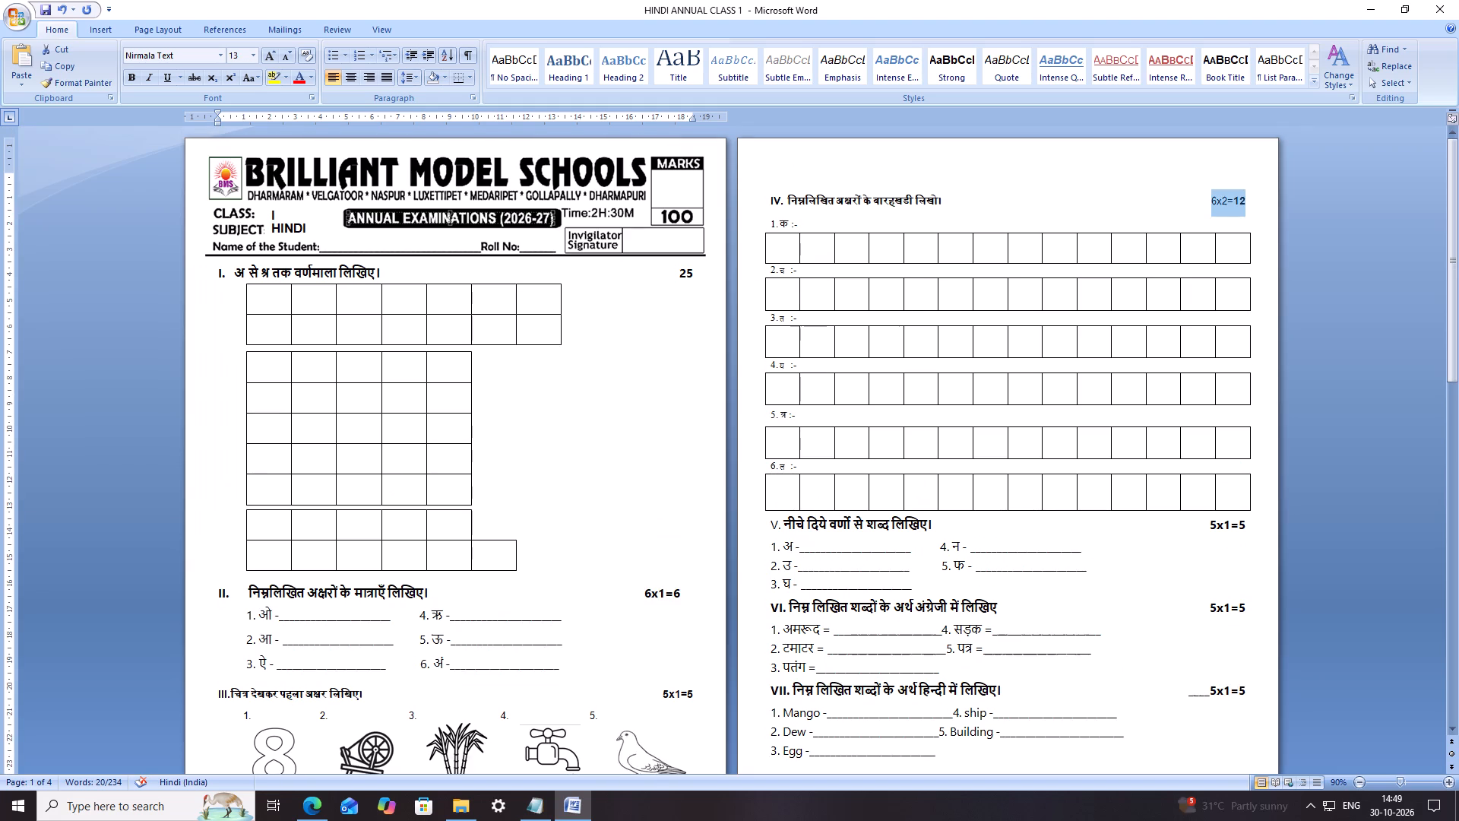
left_click_drag(1218, 199, 1216, 199)
left_click(131, 77)
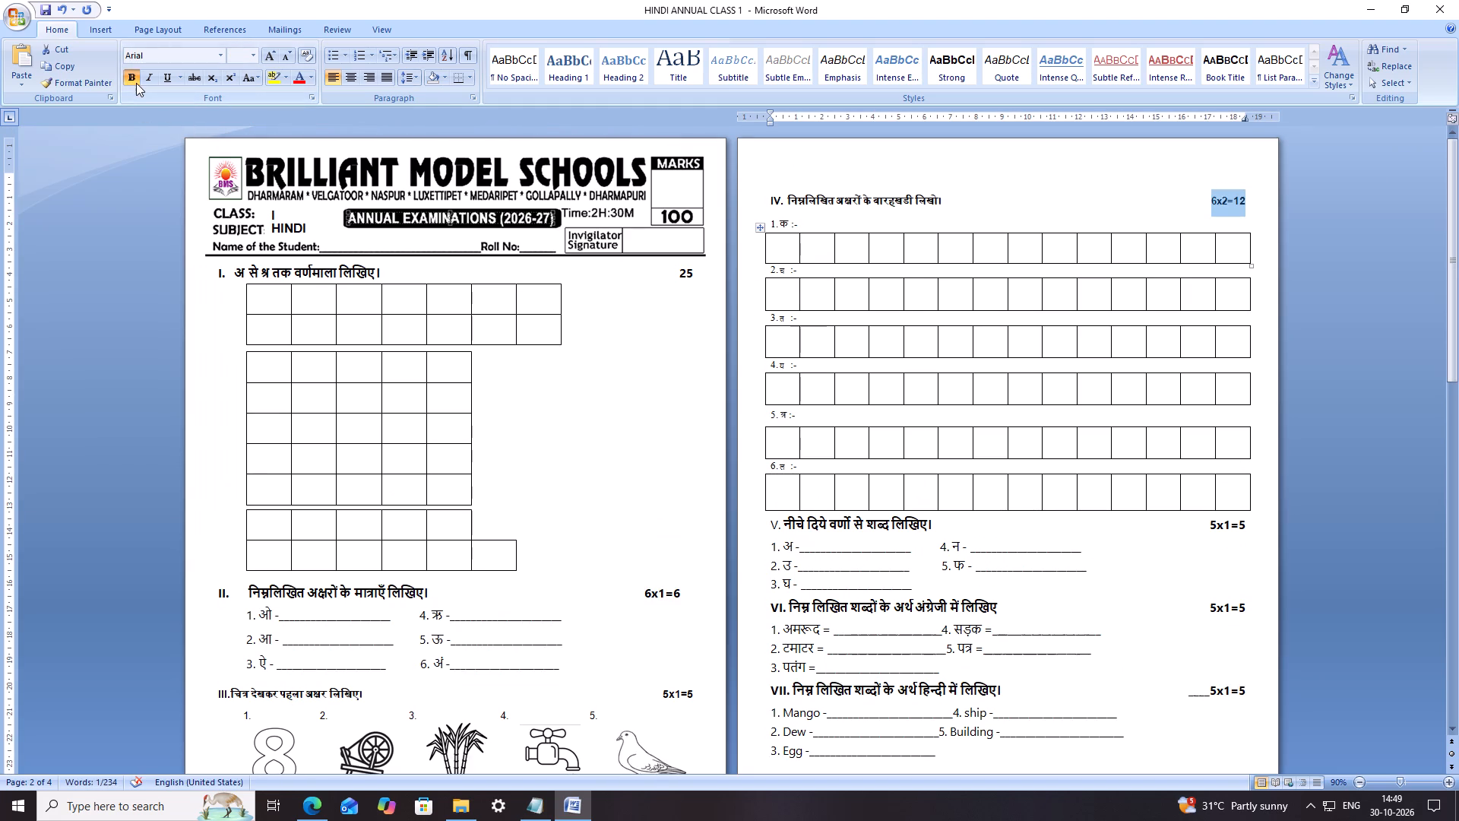
left_click(135, 81)
left_click(135, 81)
left_click(202, 52)
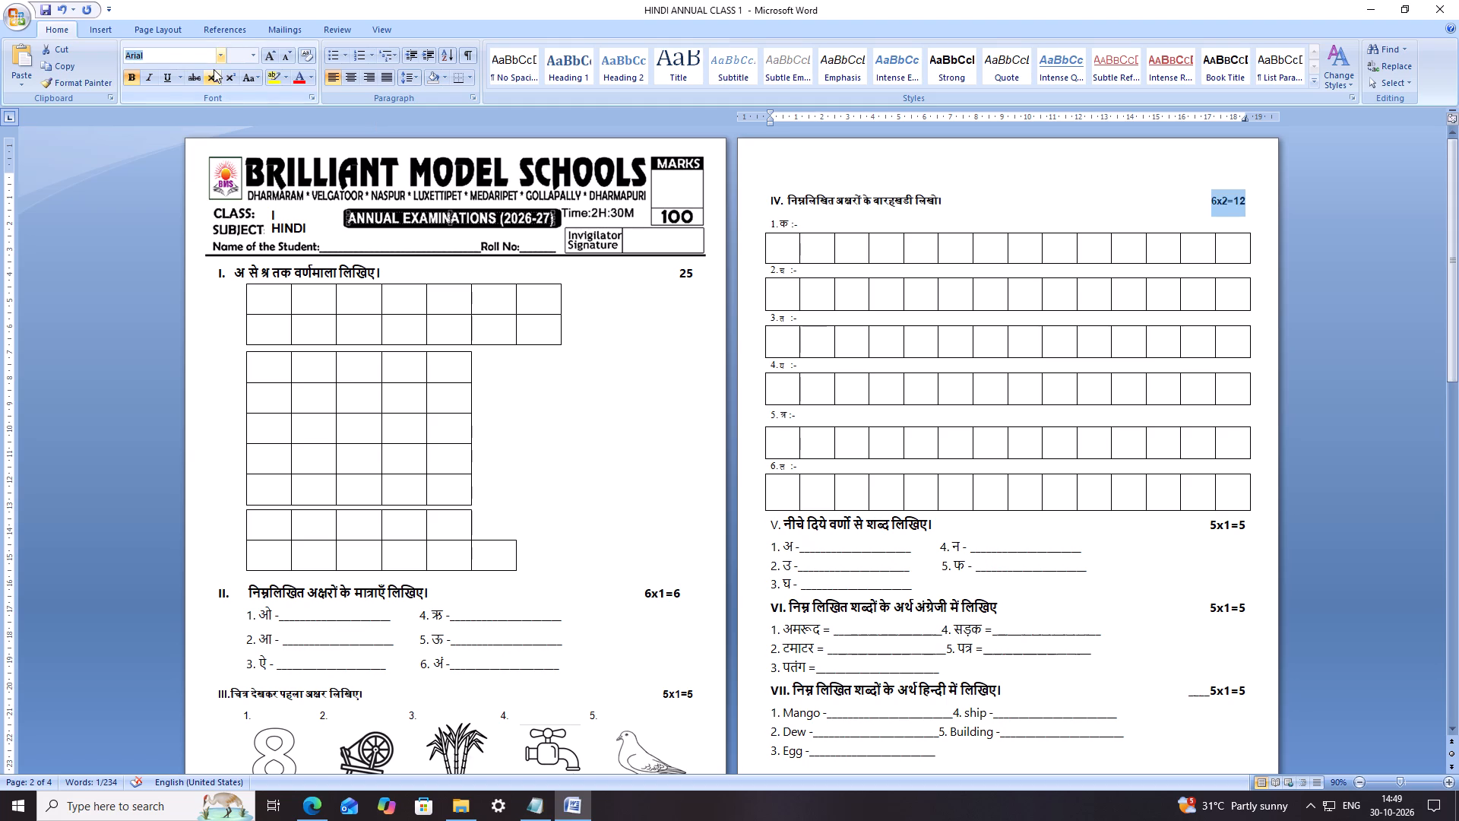
key("n")
key("Return")
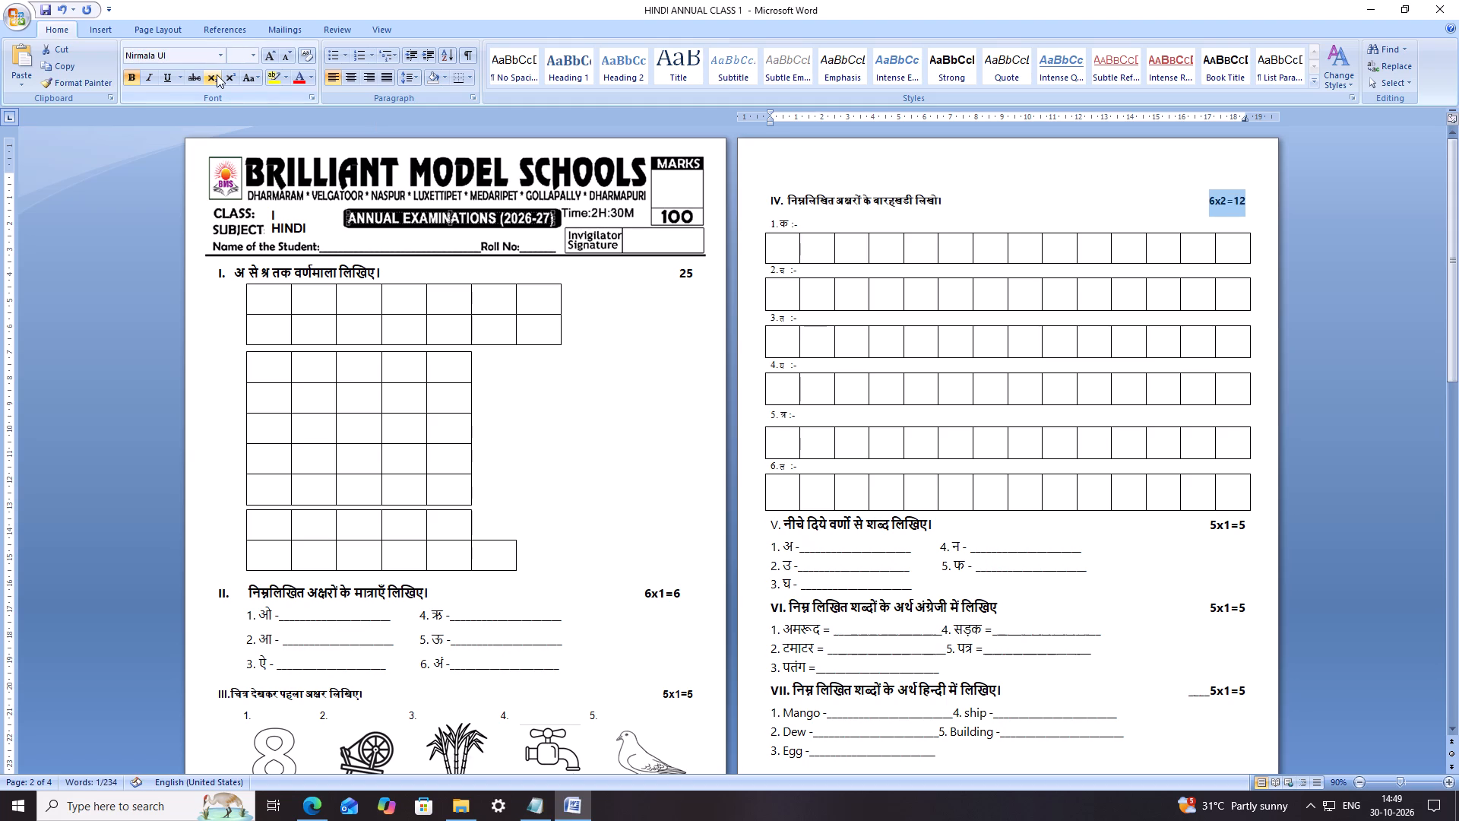
key("ctrl+s")
Set question V's three rows of answer blanks to 1.5 line spacing.
left_click(1135, 648)
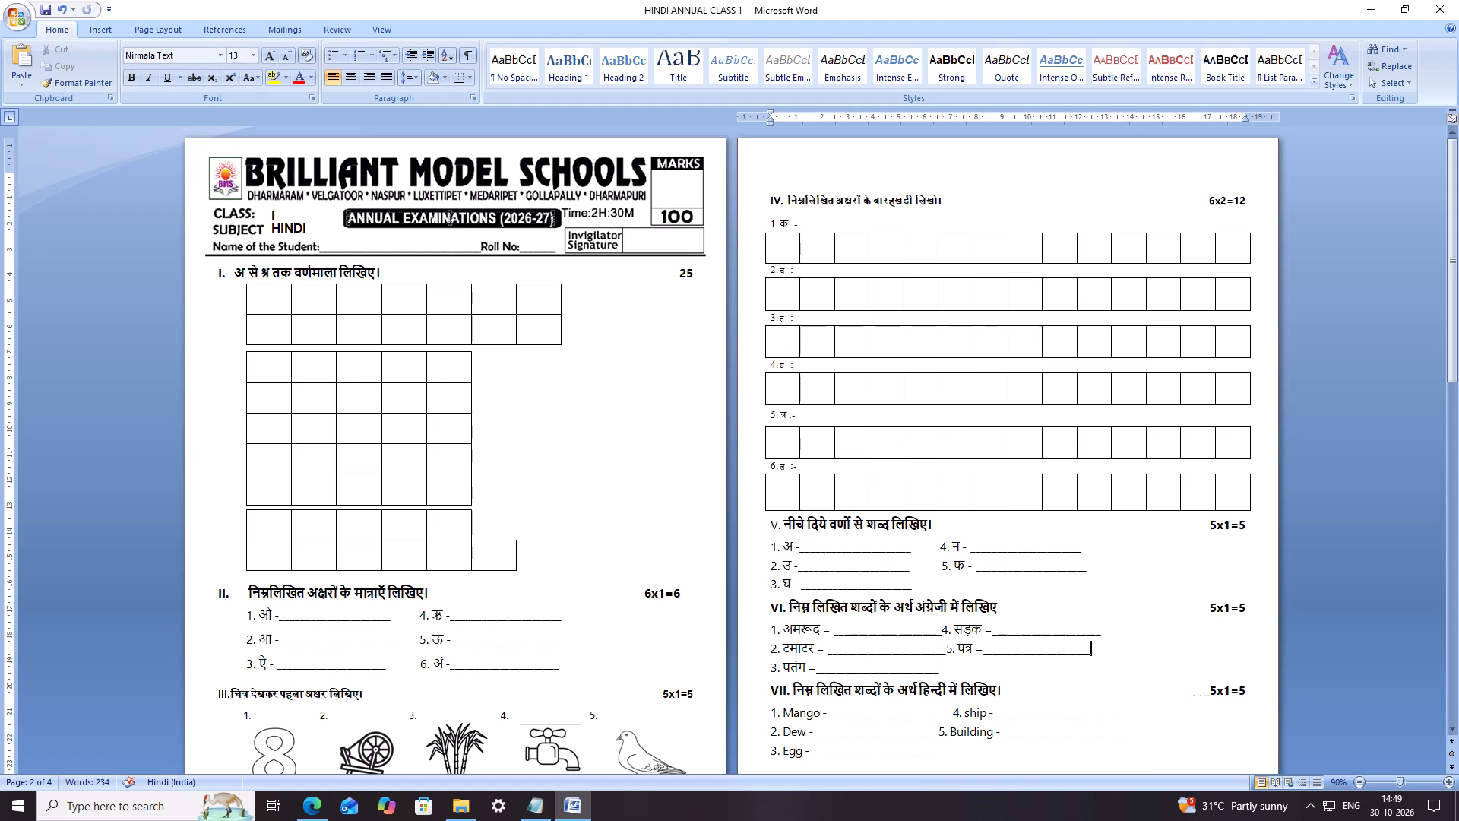
scroll(1201, 572, "down", 4)
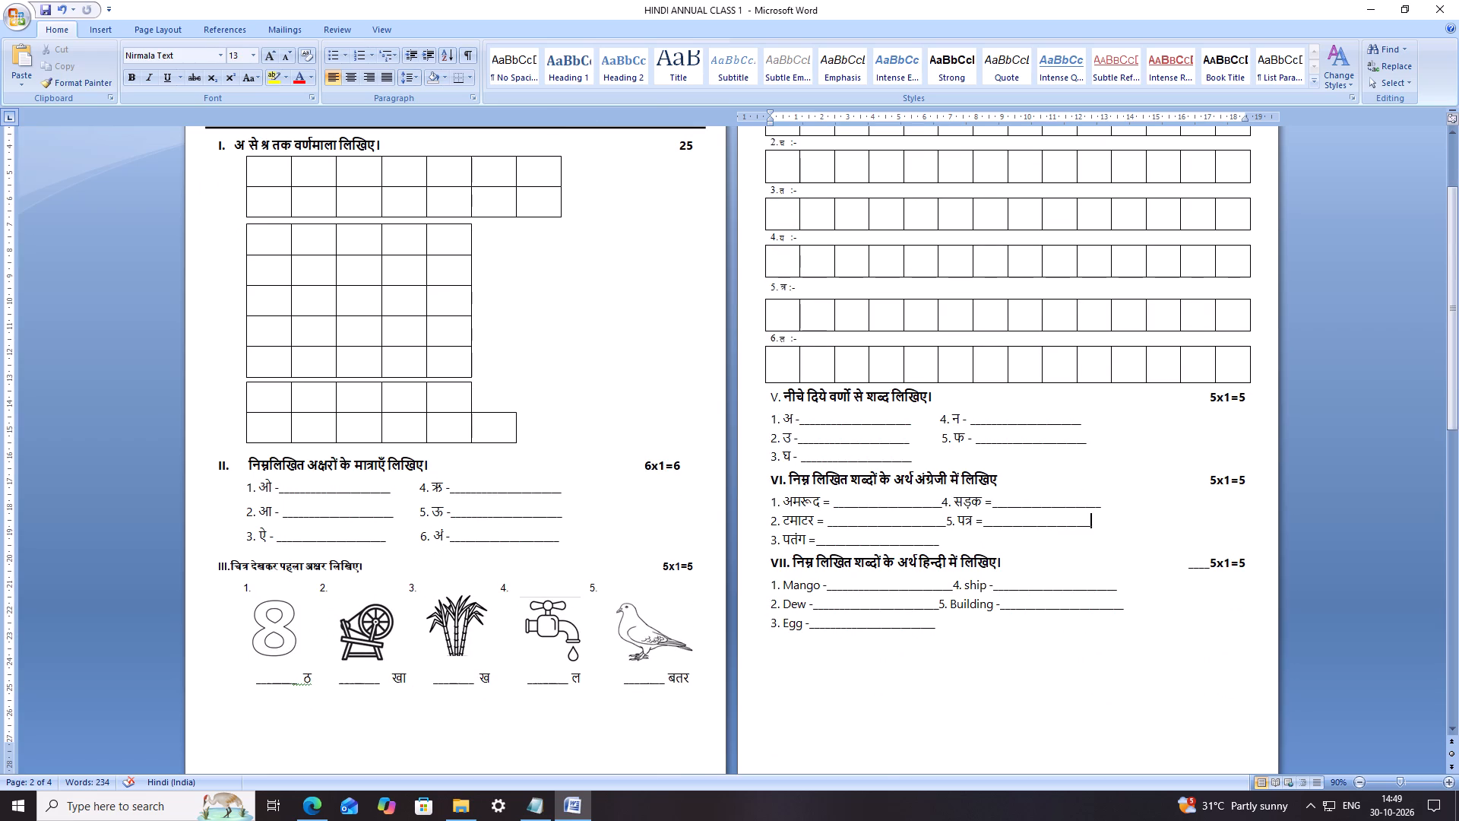
scroll(1029, 558, "down", 5)
scroll(919, 575, "down", 5)
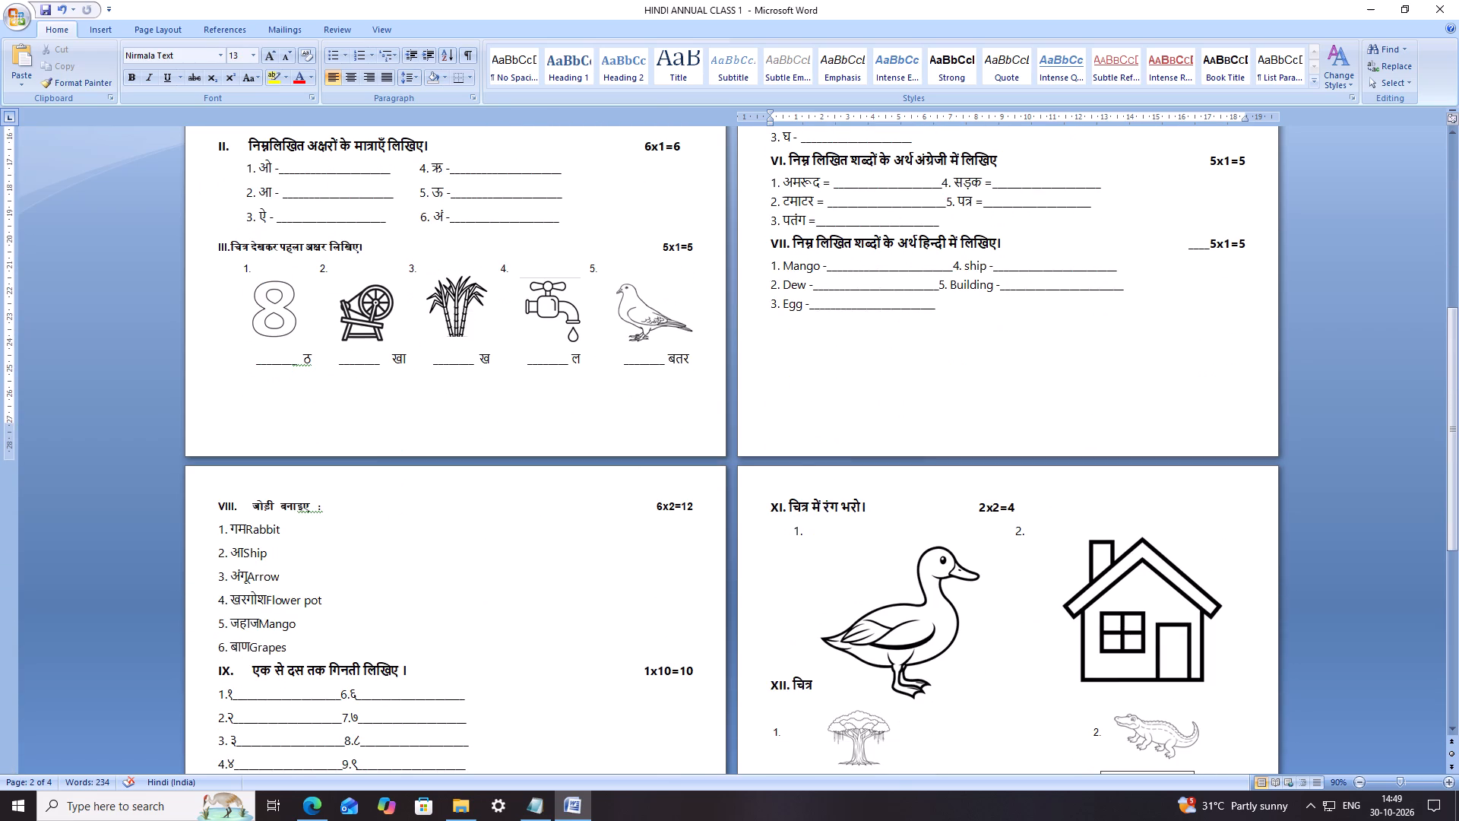
left_click(793, 428)
scroll(981, 383, "up", 5)
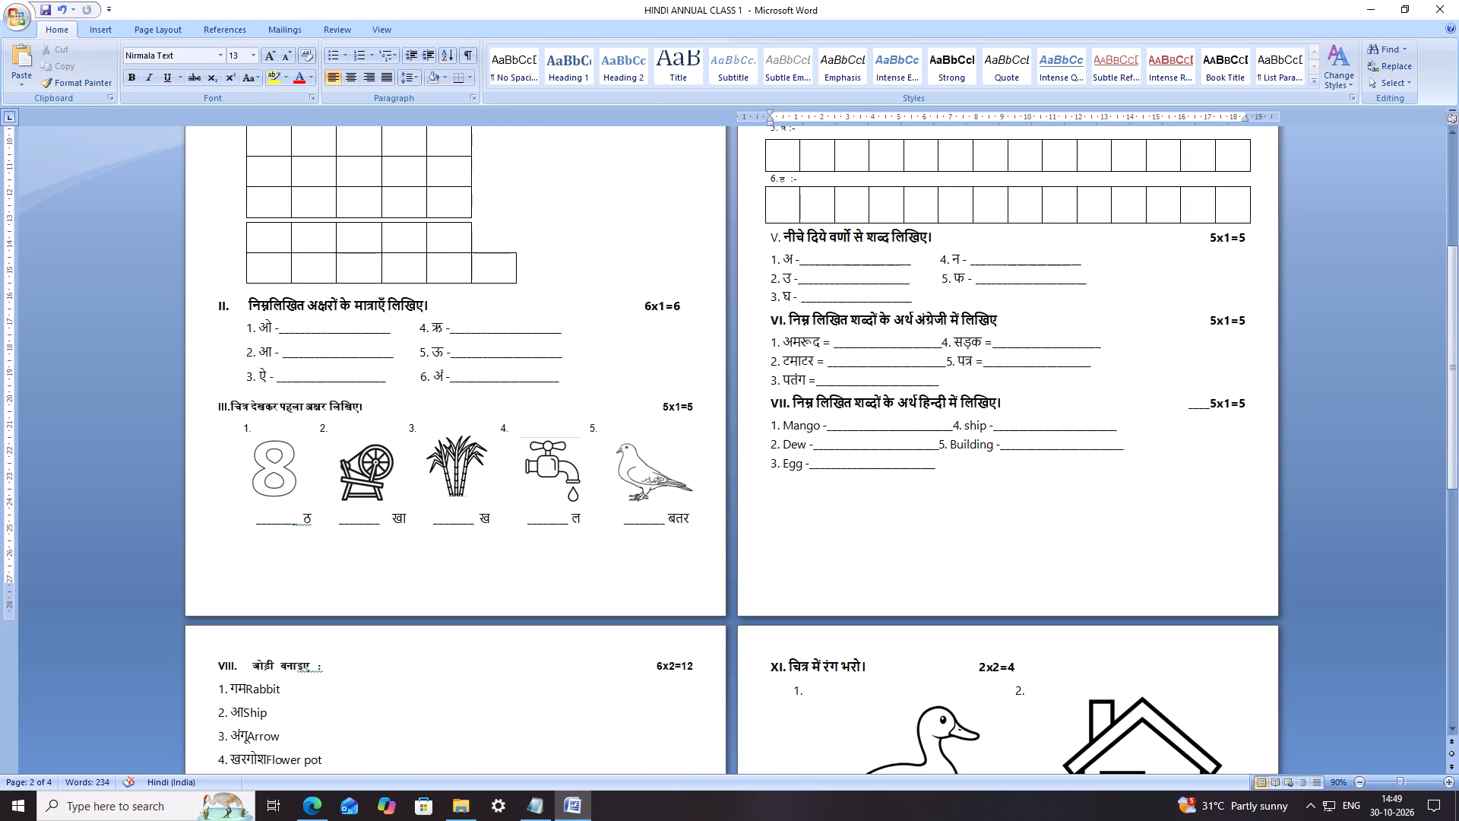
left_click_drag(961, 477, 762, 261)
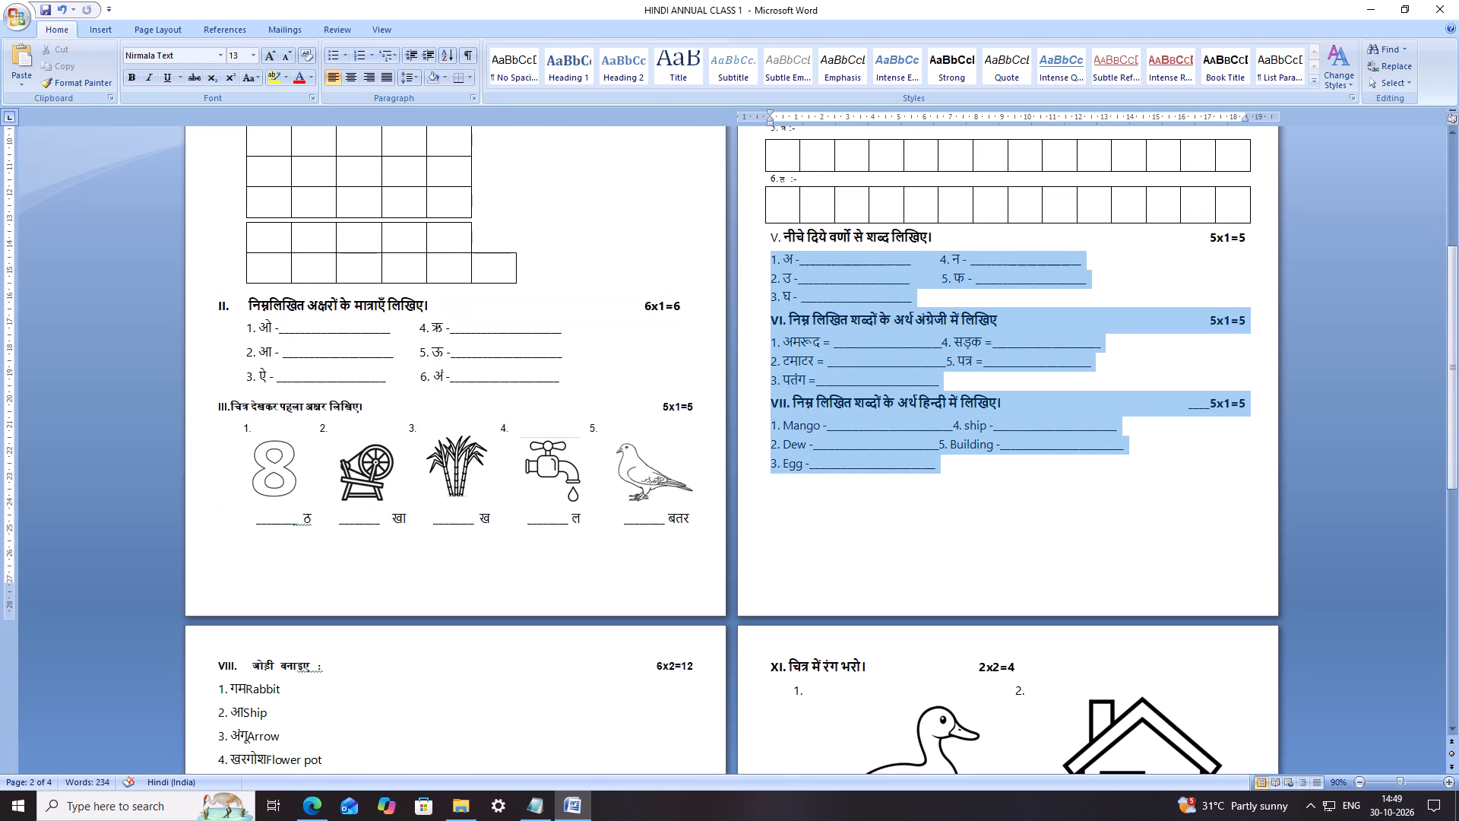
left_click_drag(762, 261, 761, 253)
left_click(964, 285)
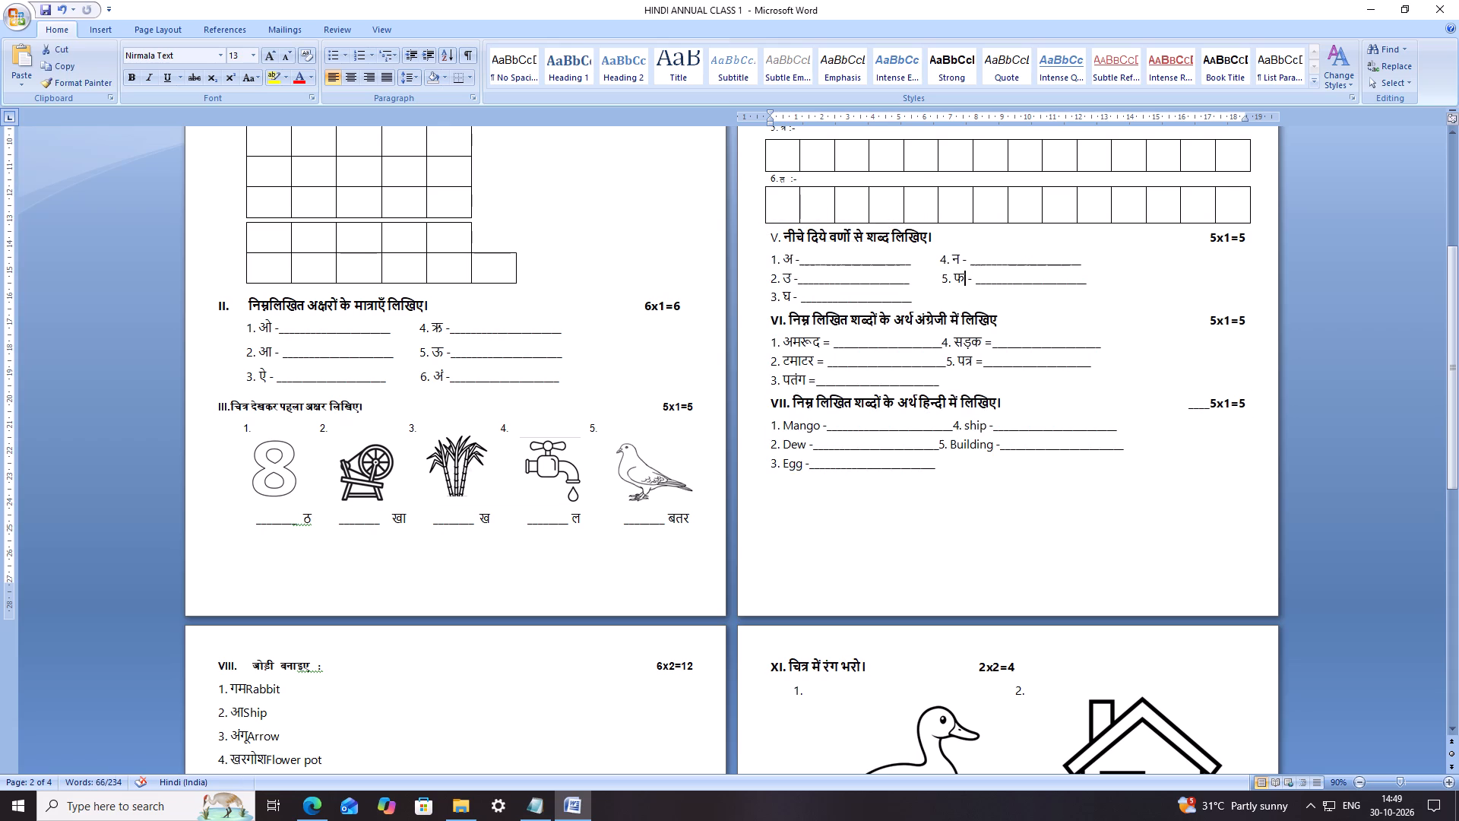
left_click_drag(927, 300, 752, 264)
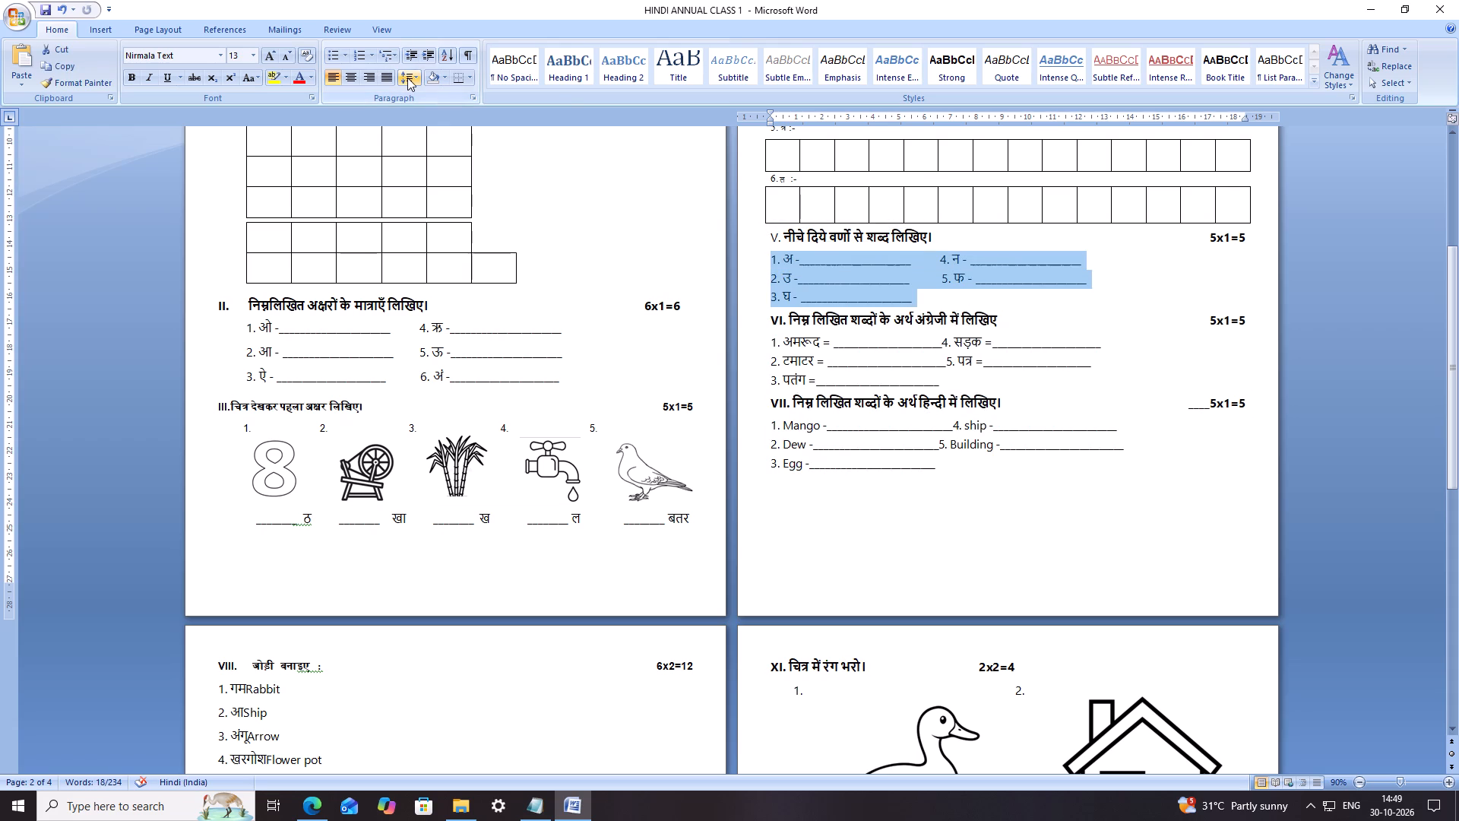
left_click(407, 78)
left_click(429, 127)
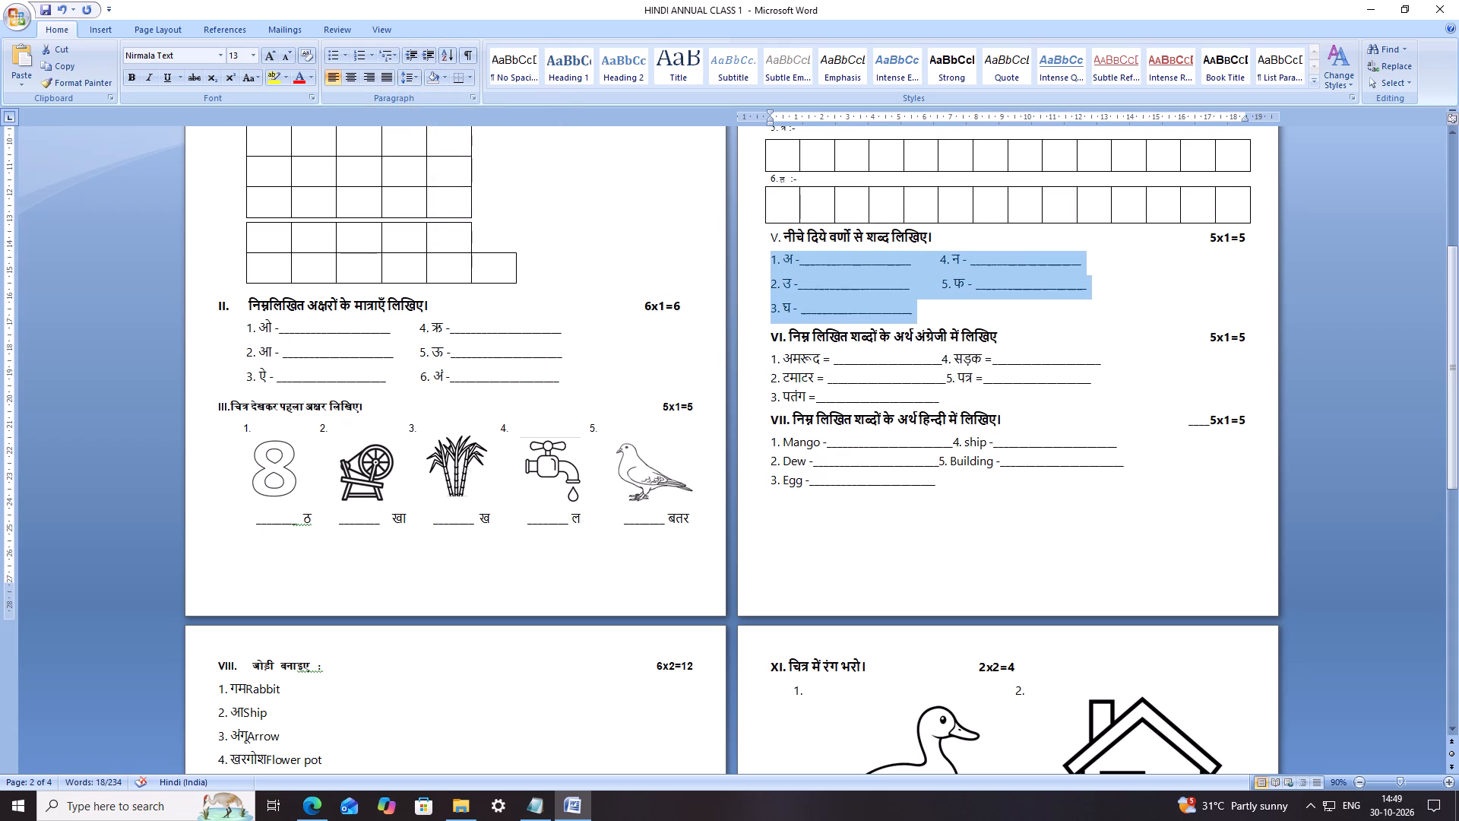
Set the answer rows of questions VI and VII to 1.5 line spacing and save the document.
left_click_drag(945, 401, 755, 357)
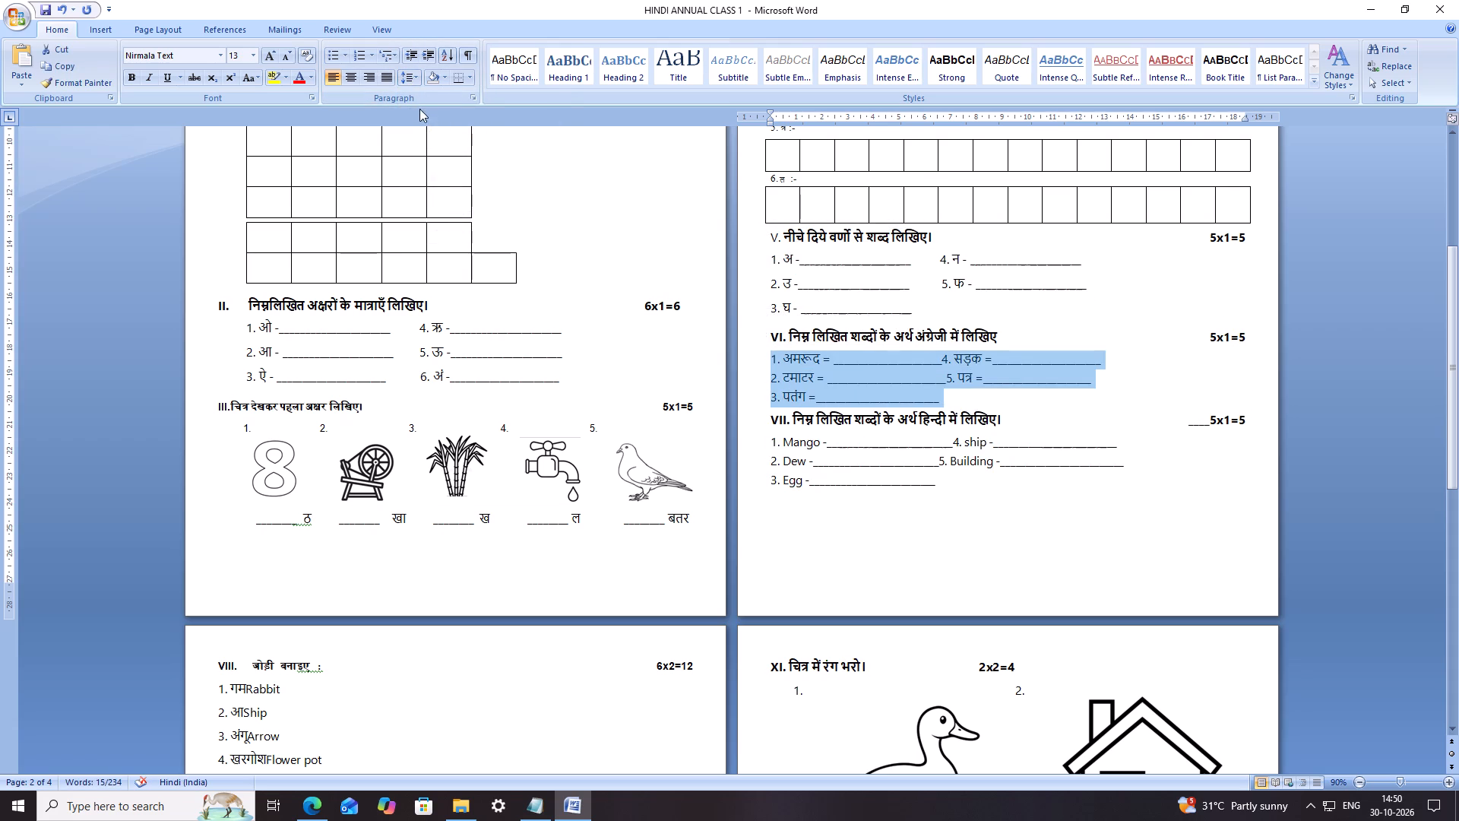
left_click(415, 82)
left_click(434, 137)
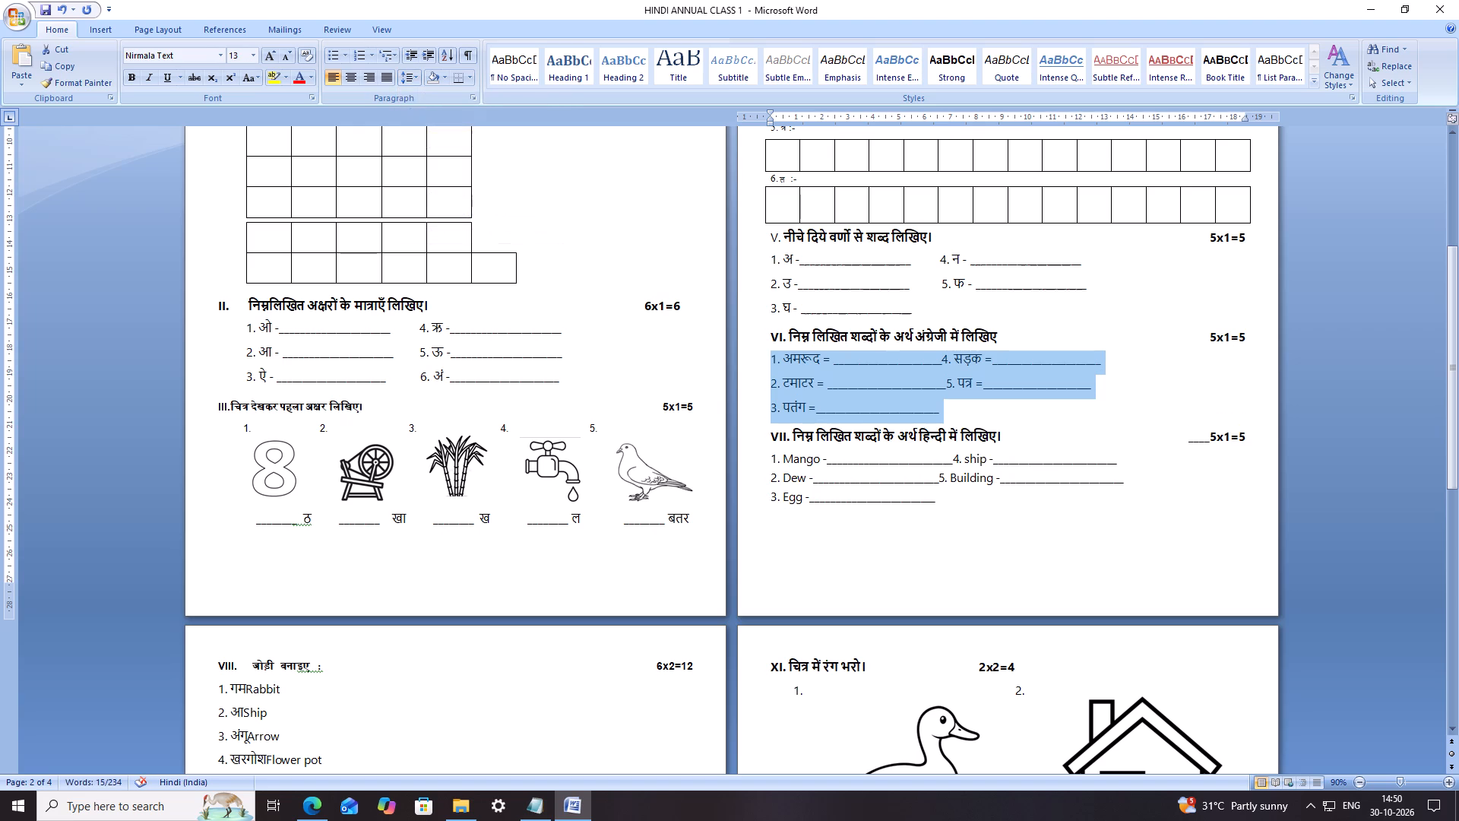
left_click(1002, 511)
left_click_drag(972, 512, 764, 457)
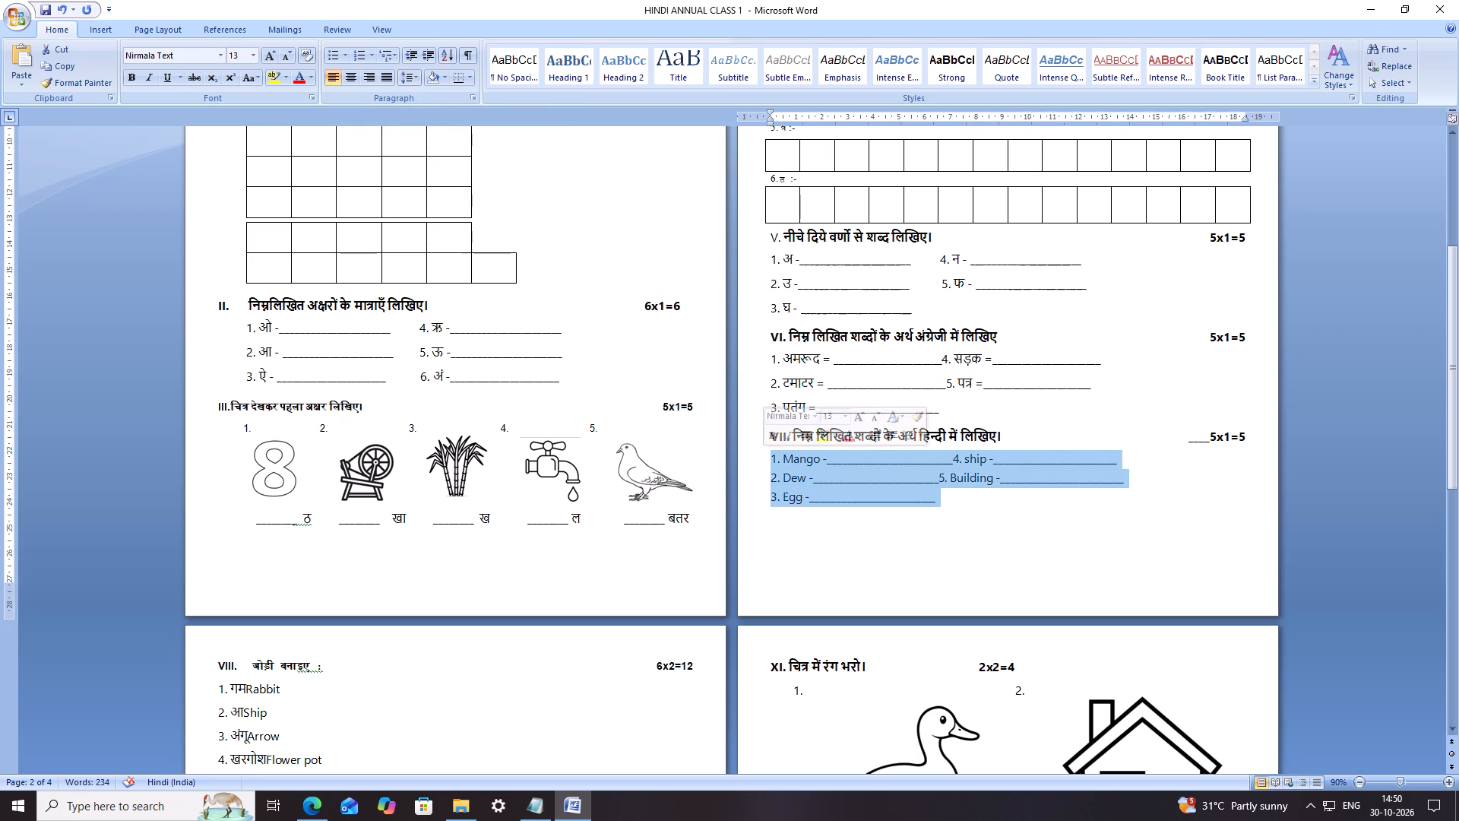
left_click(419, 79)
left_click(445, 128)
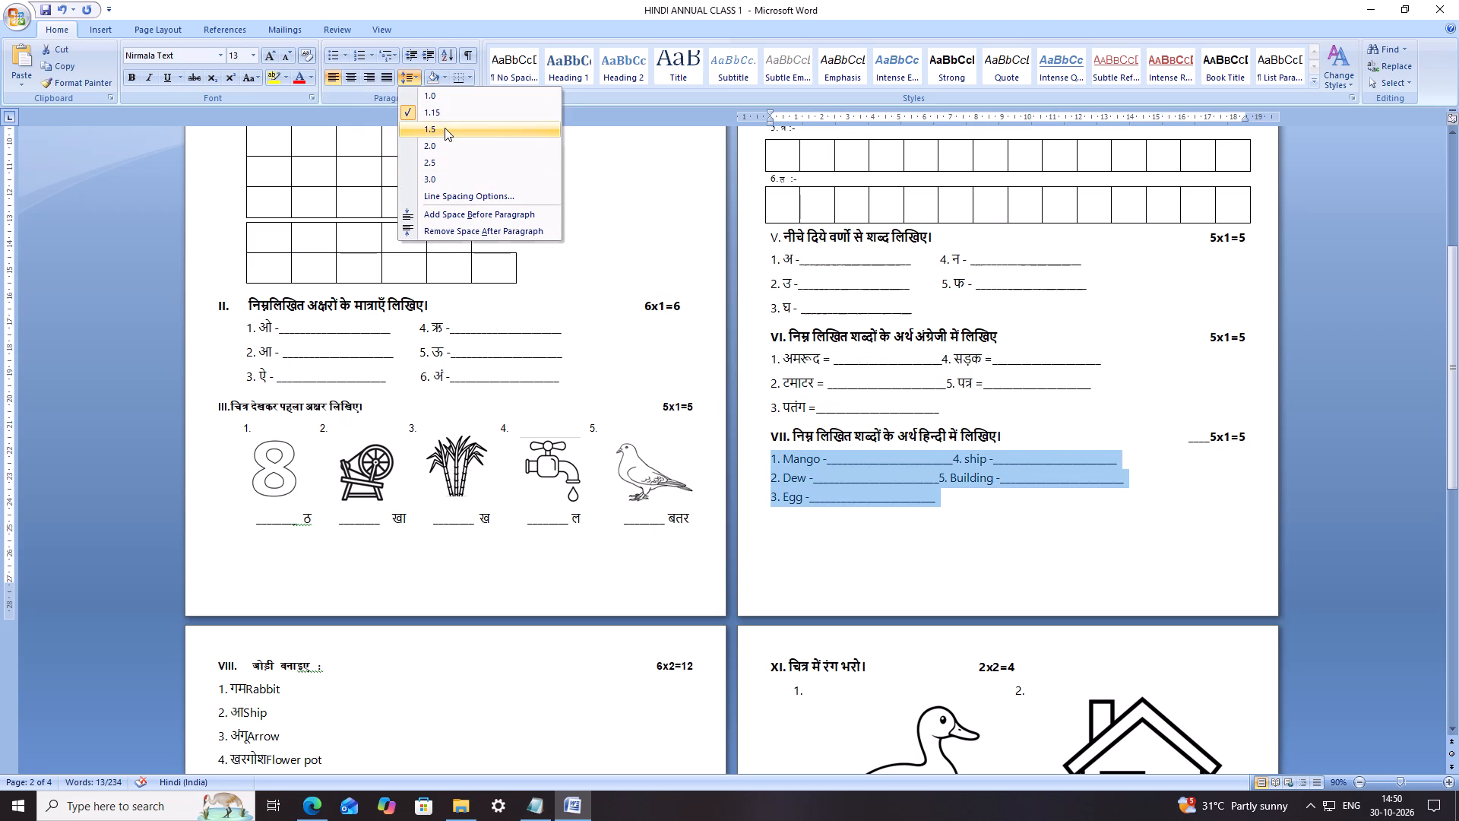
left_click(932, 574)
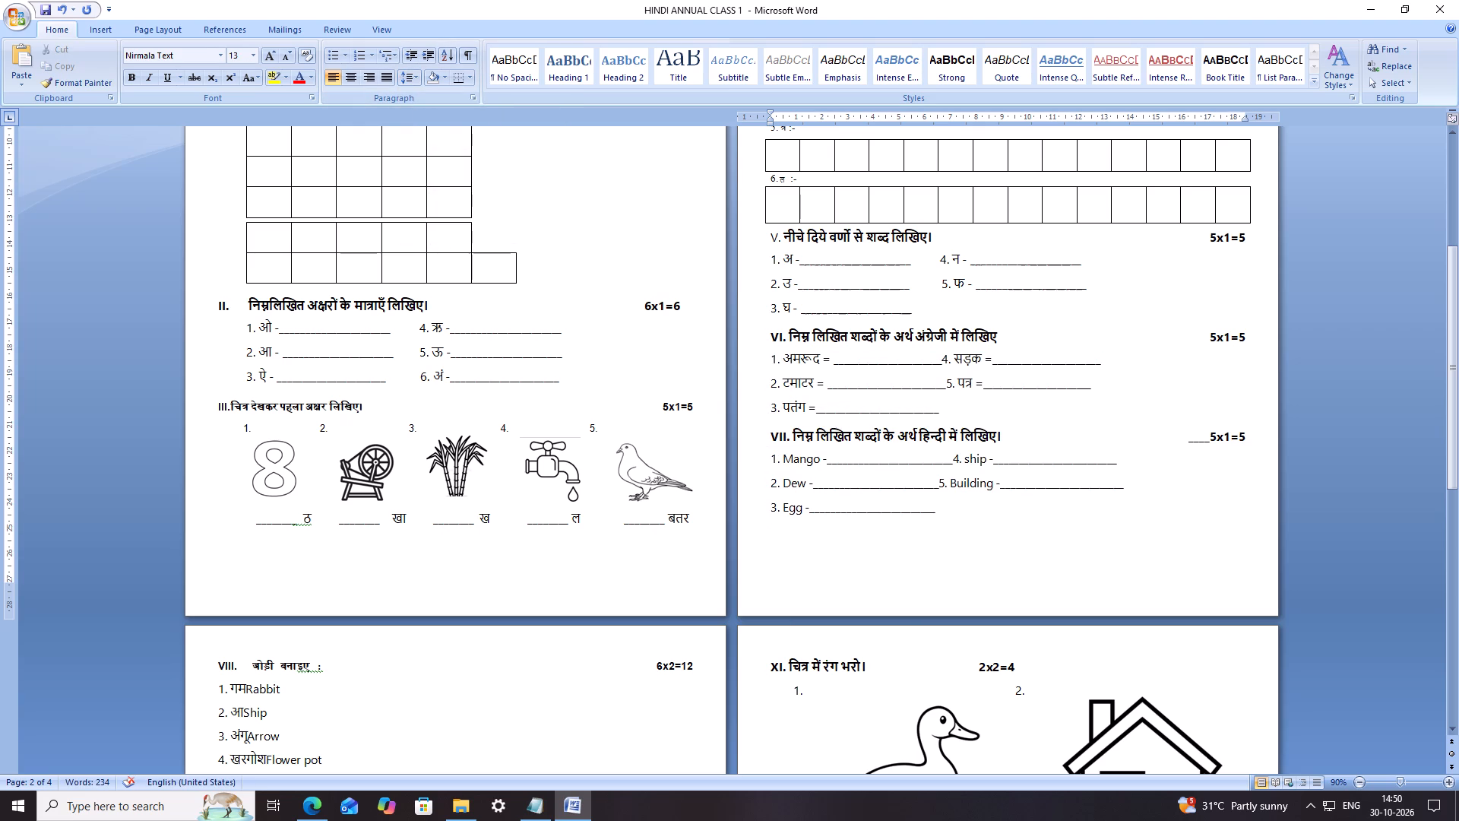
key("ctrl+s")
key("ctrl+s")
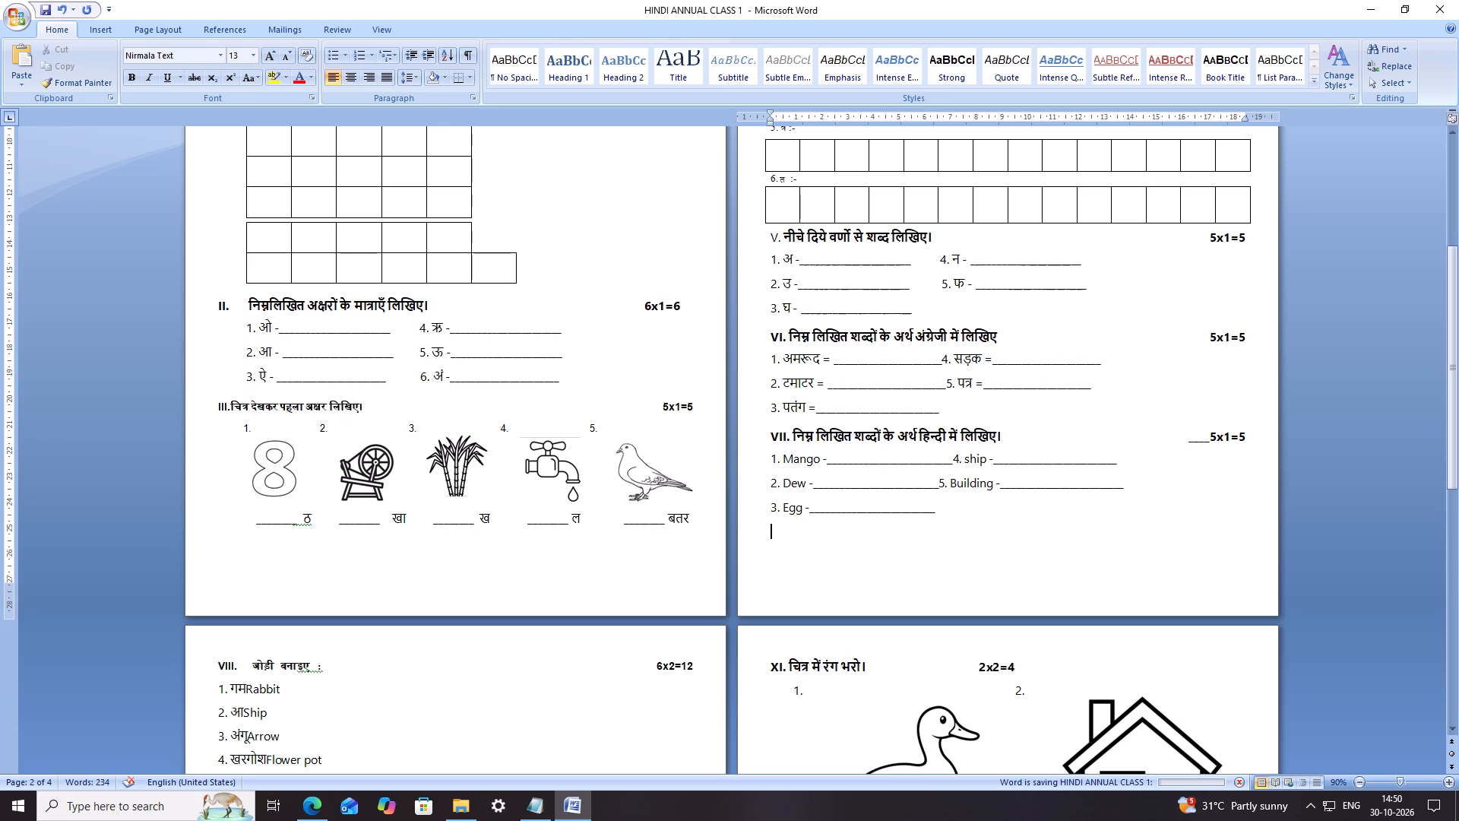
Insert four spaces between the numeral V. and its question heading text.
scroll(856, 320, "up", 3)
left_click(786, 334)
key("space")
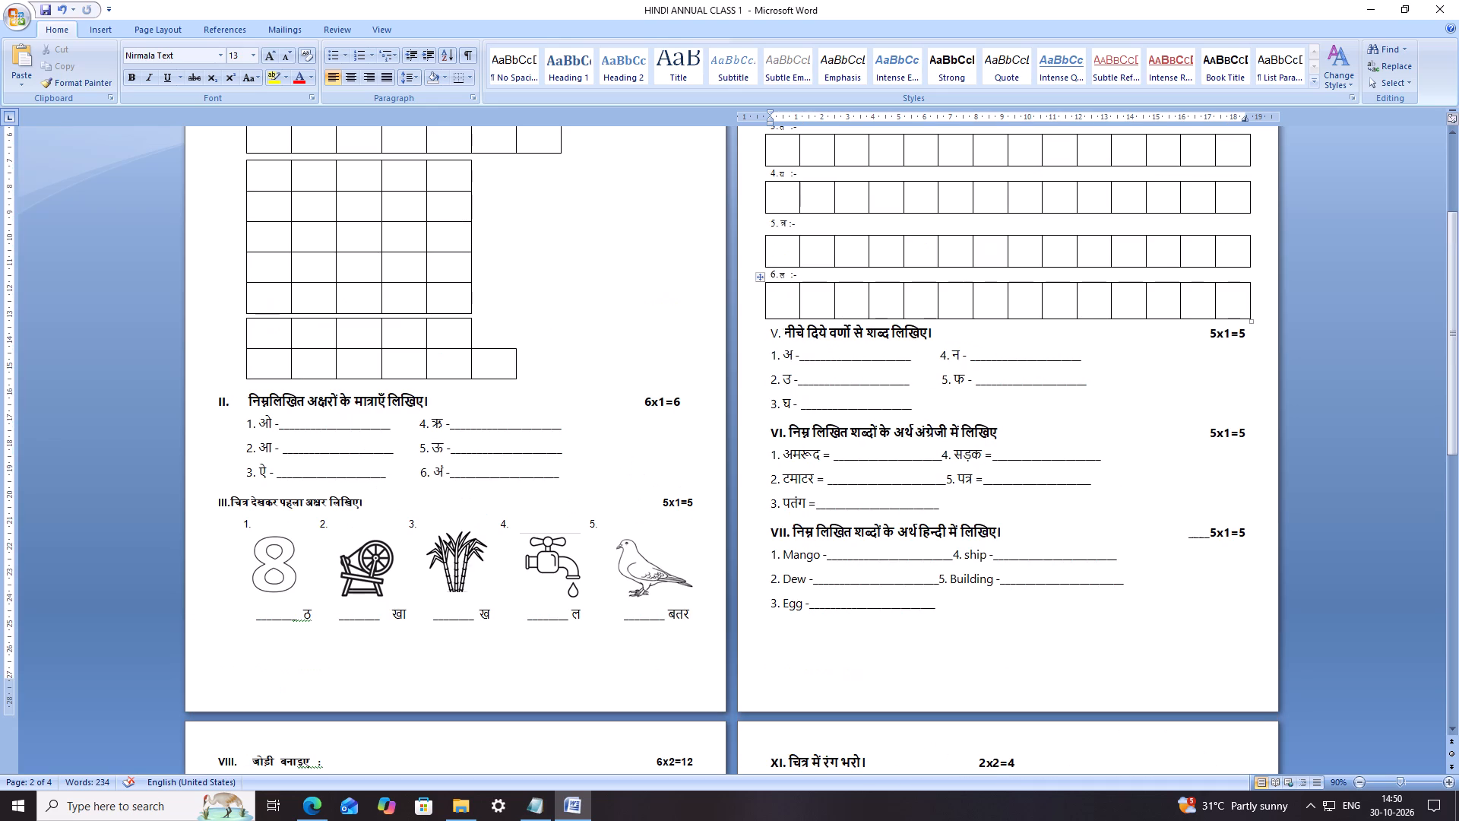
key("space")
key("space")
key("space")
Indent question V's first and second answer rows with six spaces each.
left_click(774, 357)
key("space")
key("space")
key("space")
key("space")
key("space")
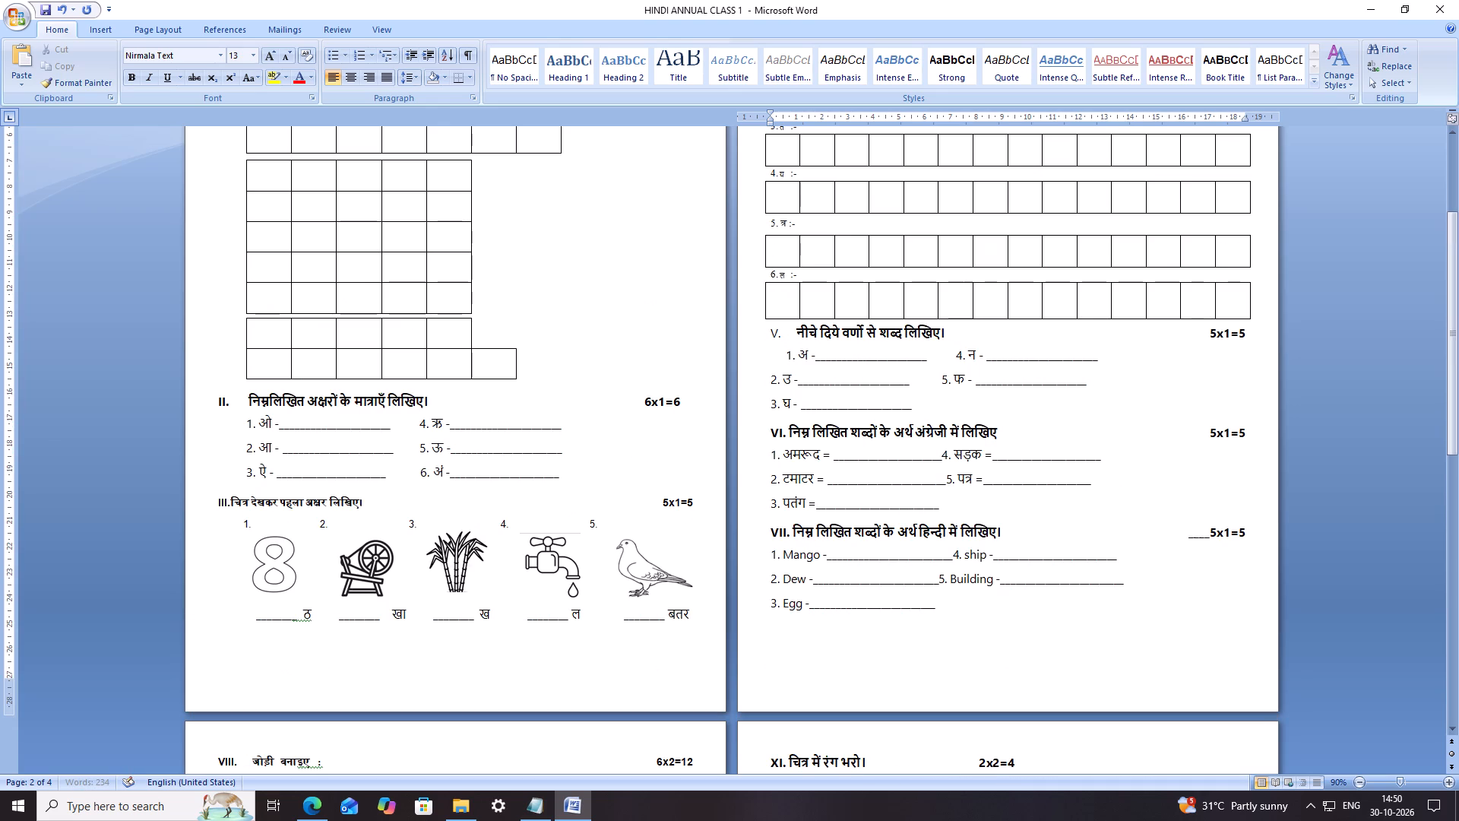
key("space")
left_click(767, 379)
key("space")
key("space")
key("space")
key("space")
key("space")
key("space")
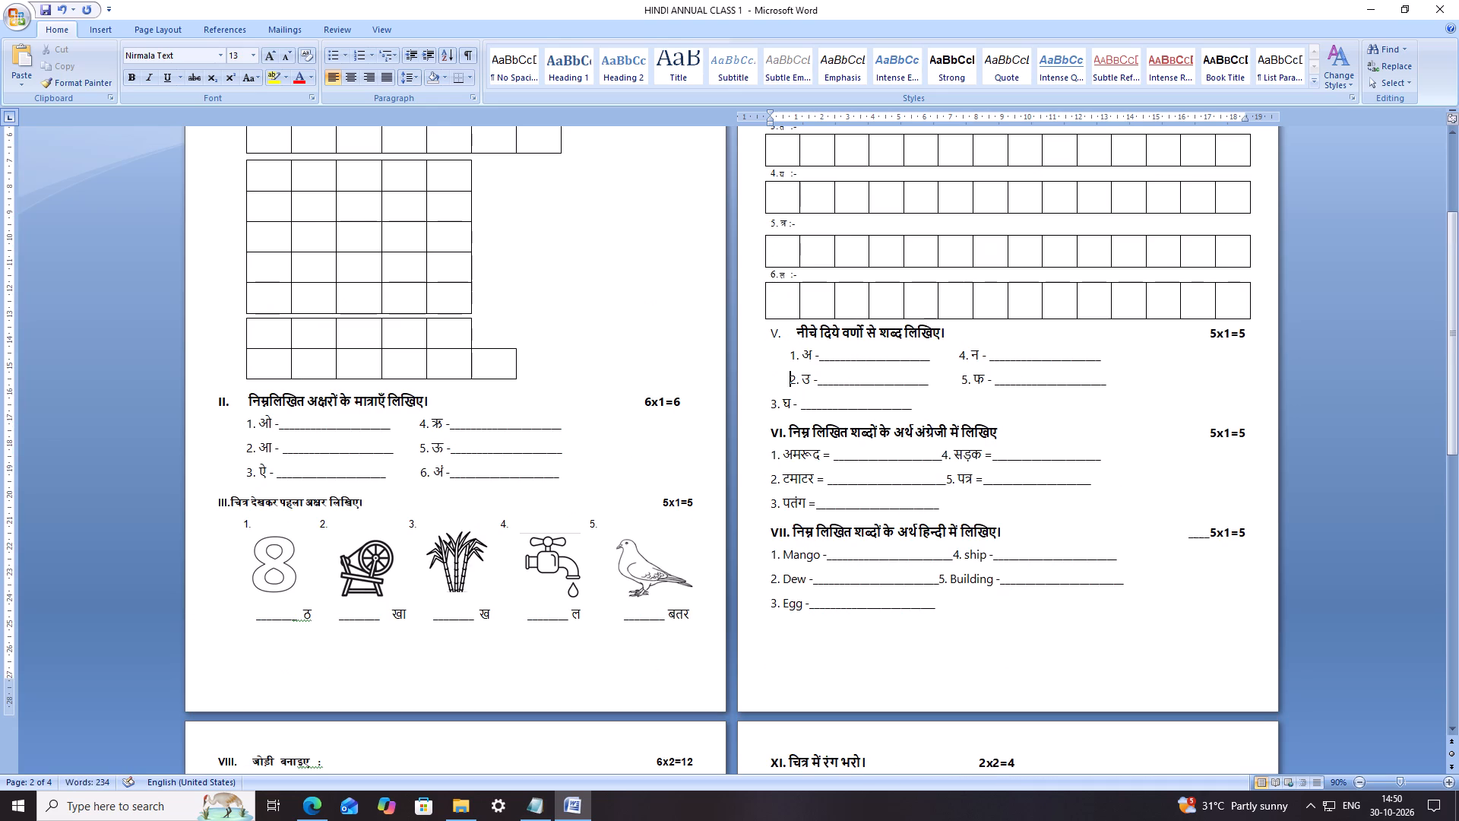
Indent question V's third answer row with six spaces and add one more space before the second row.
left_click(764, 404)
key("space")
key("space")
key("space")
key("space")
key("space")
key("space")
left_click(785, 385)
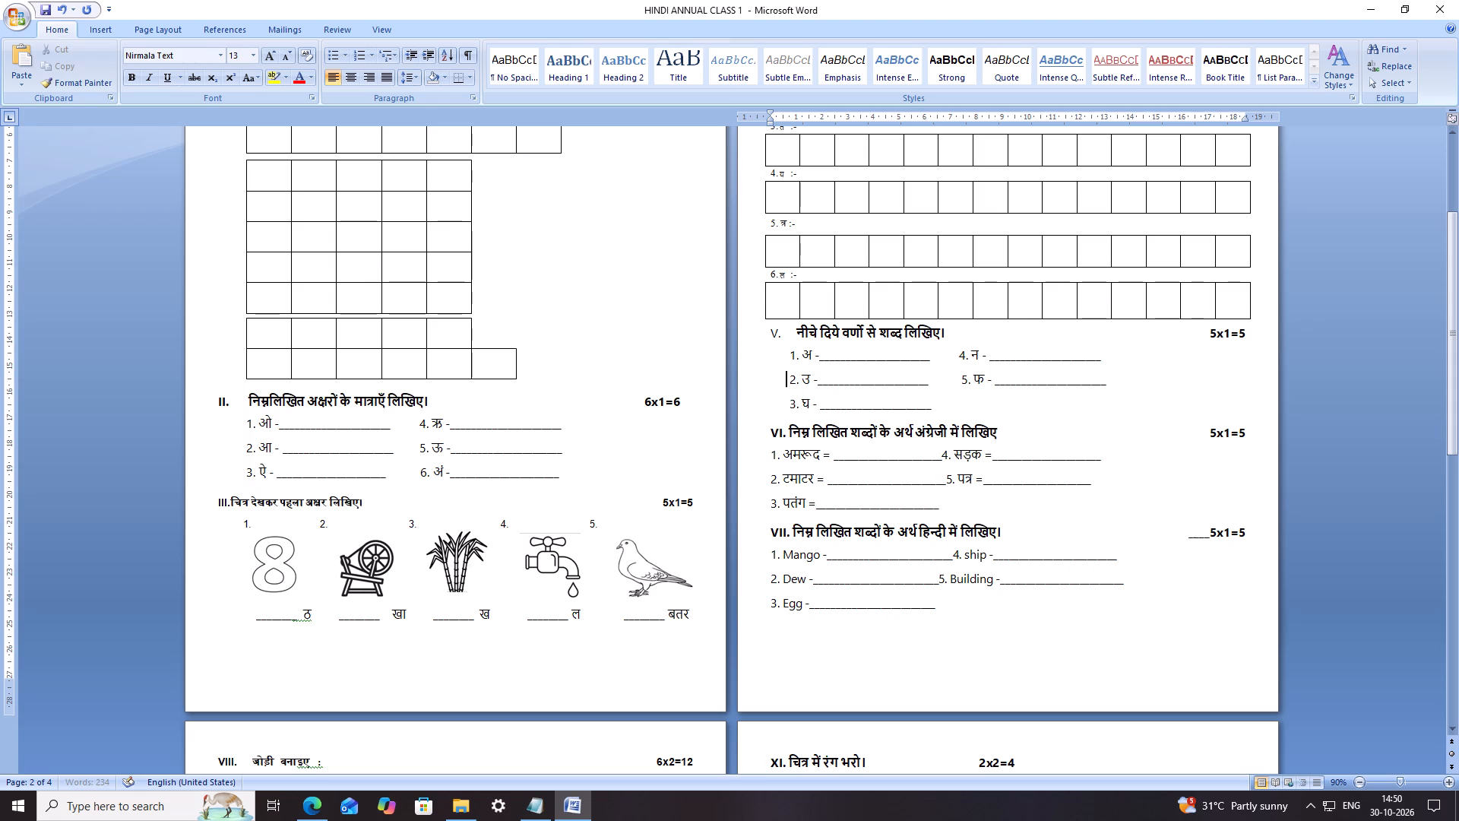
key("space")
Insert one space before question VI's first answer row and four spaces between the numeral VI. and its heading text.
left_click(771, 463)
key("space")
left_click(787, 434)
key("space")
key("space")
key("space")
key("space")
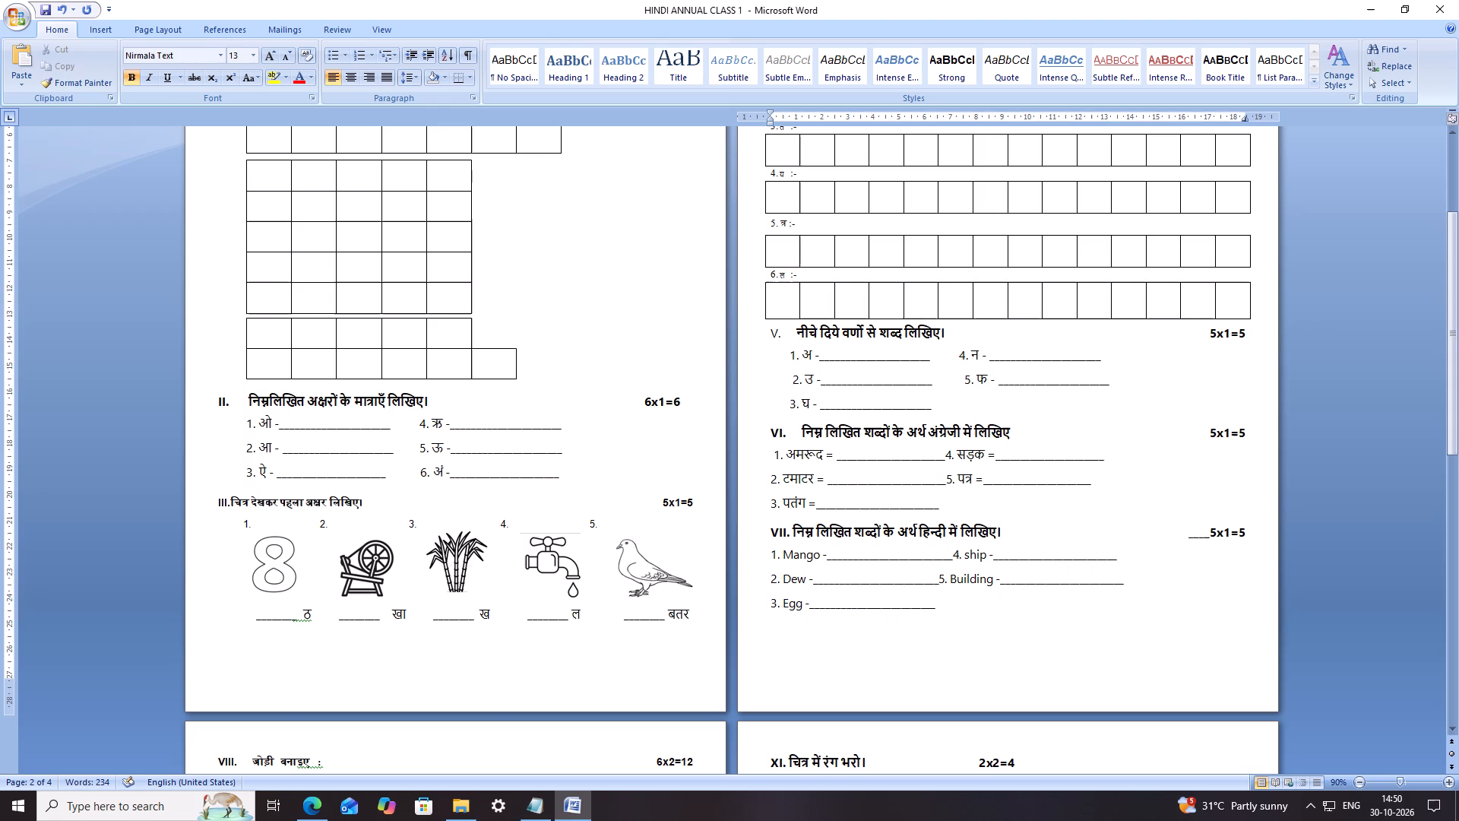
Indent question VI's first answer row further with spaces so it lines up with question V's first answer row.
left_click(773, 456)
key("space")
key("space")
key("space")
key("space")
key("space")
key("space")
key("space")
key("space")
key("space")
key("space")
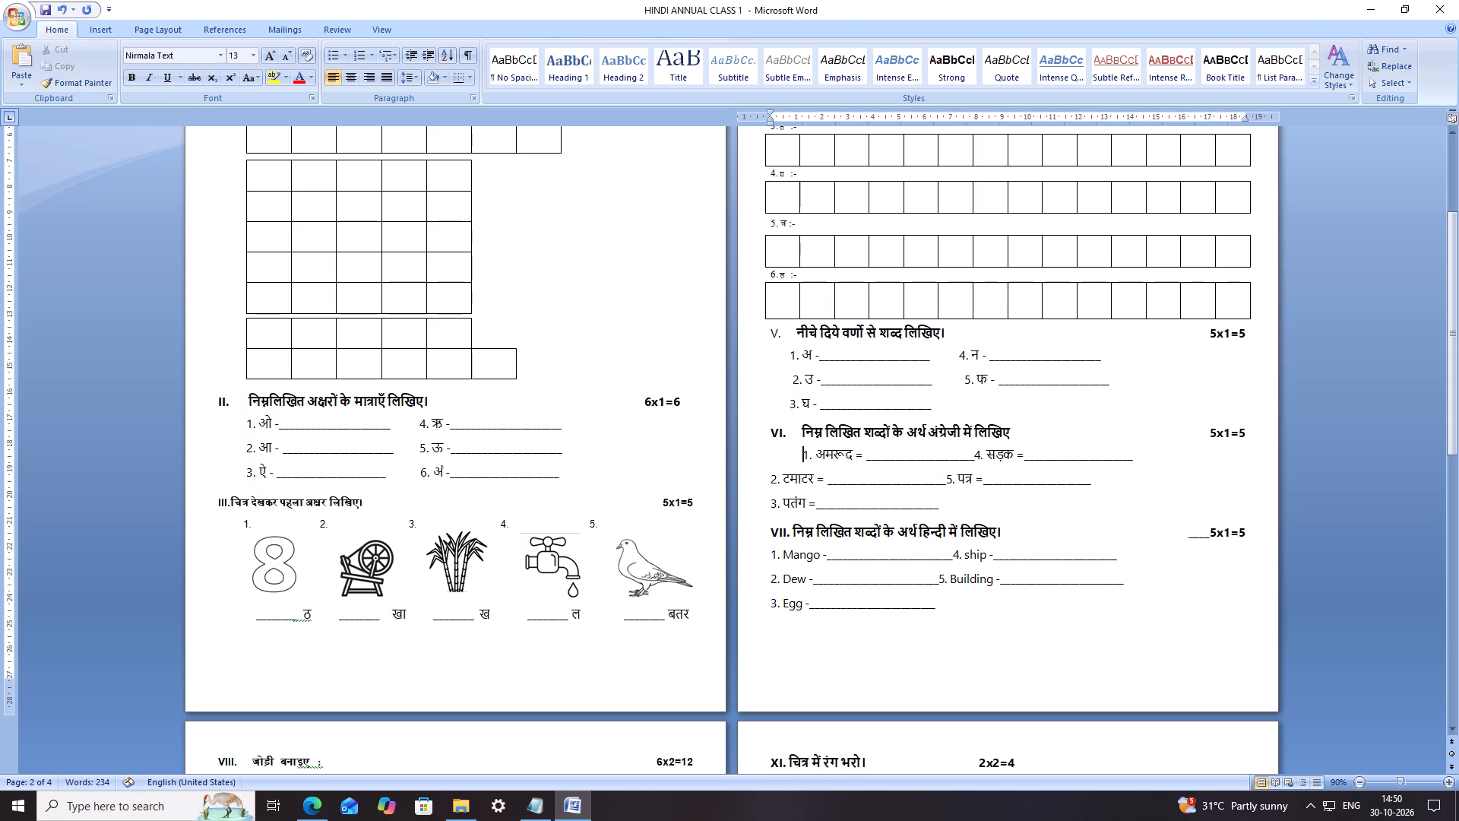
key("BackSpace")
key("BackSpace")
key("BackSpace")
key("BackSpace")
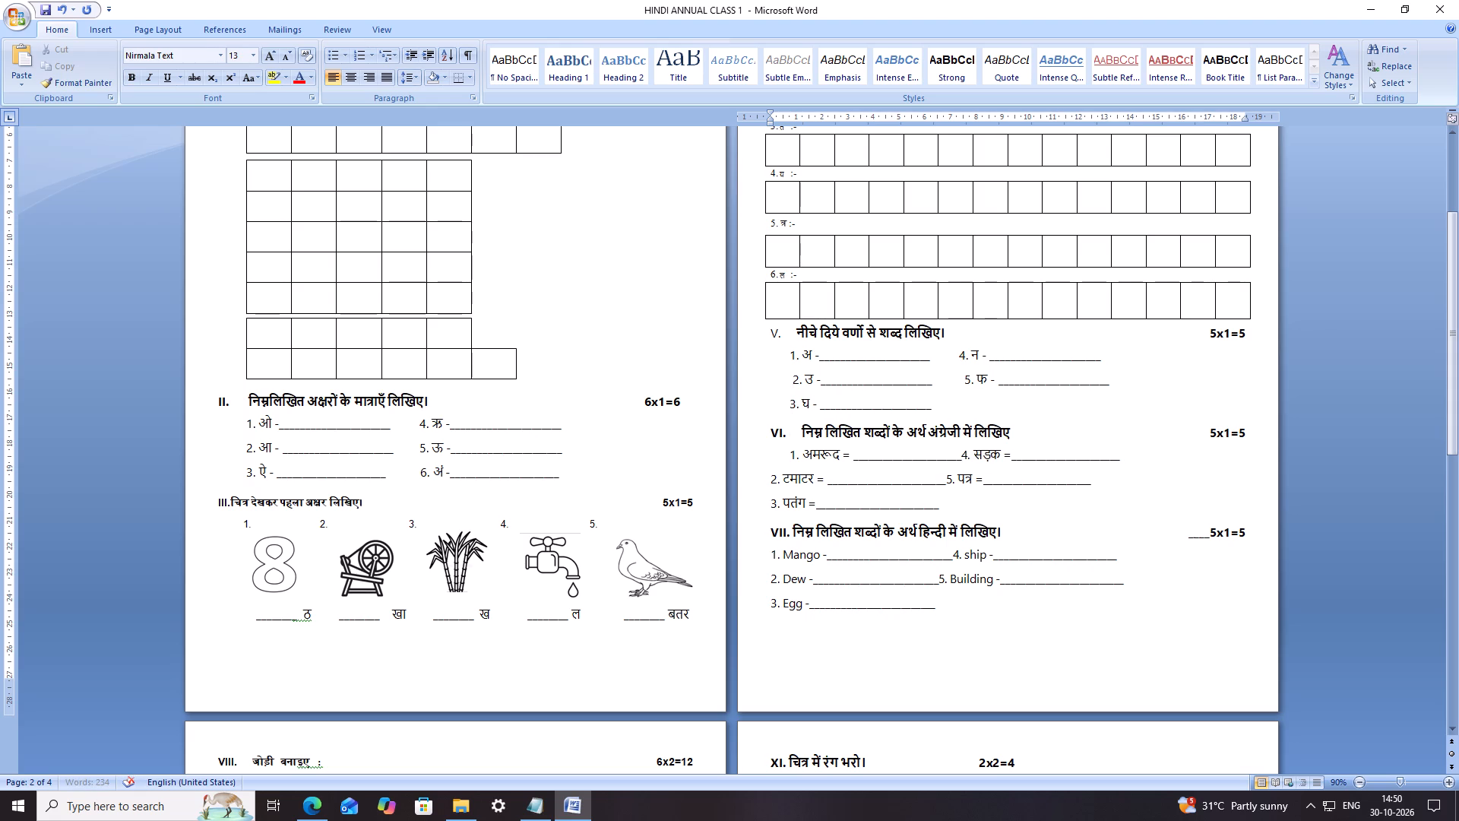
Indent question VI's second answer row with six spaces.
left_click(764, 481)
key("space")
key("space")
key("space")
key("space")
key("space")
key("space")
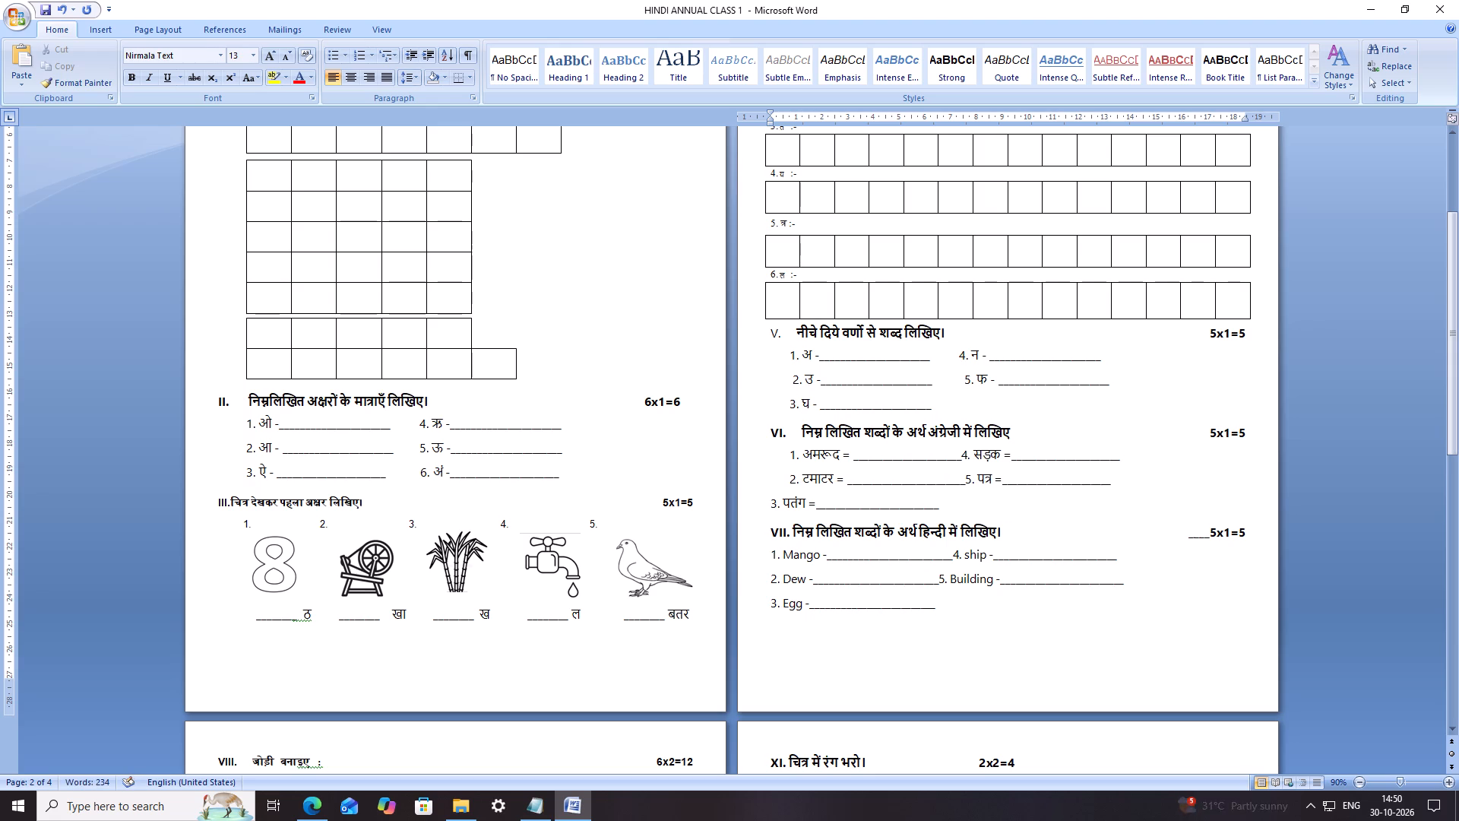
Indent question VI's third answer row with six spaces.
left_click(770, 502)
key("space")
key("space")
key("space")
key("space")
key("space")
key("space")
Insert four spaces before item 4 (सड़क) in question VI's first answer row.
left_click(962, 456)
key("space")
key("space")
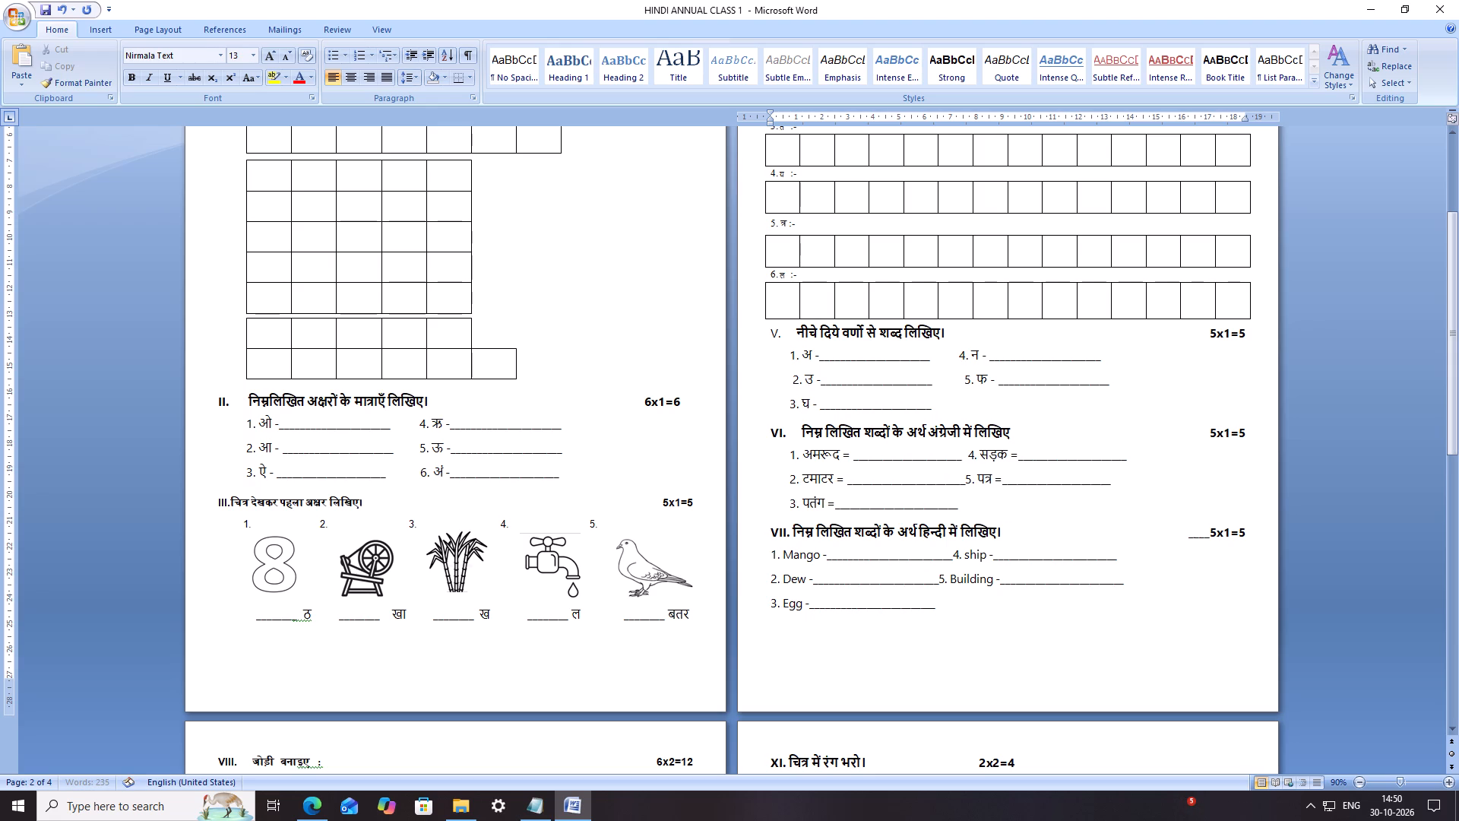
key("space")
key("space")
Add one more space before item 4 (न) in question V's first answer row.
left_click(960, 345)
left_click(957, 353)
key("space")
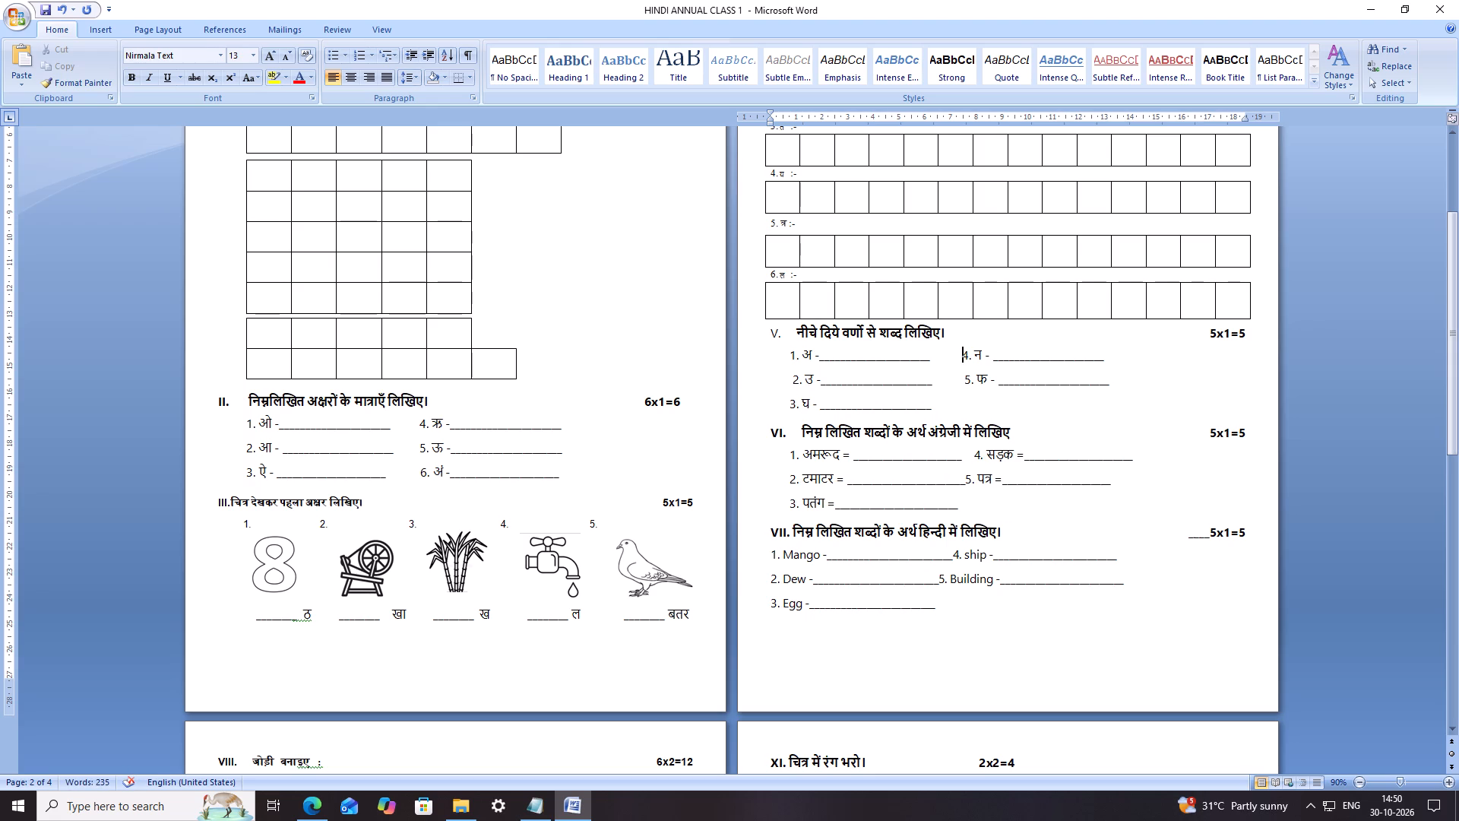
Insert three spaces before item 5 (पत्र) in question VI's second answer row.
left_click(964, 485)
key("space")
key("space")
key("space")
Indent question VII's first answer row, starting with Mango, with six spaces.
scroll(801, 534, "down", 3)
left_click(773, 457)
key("space")
key("space")
key("space")
key("space")
key("space")
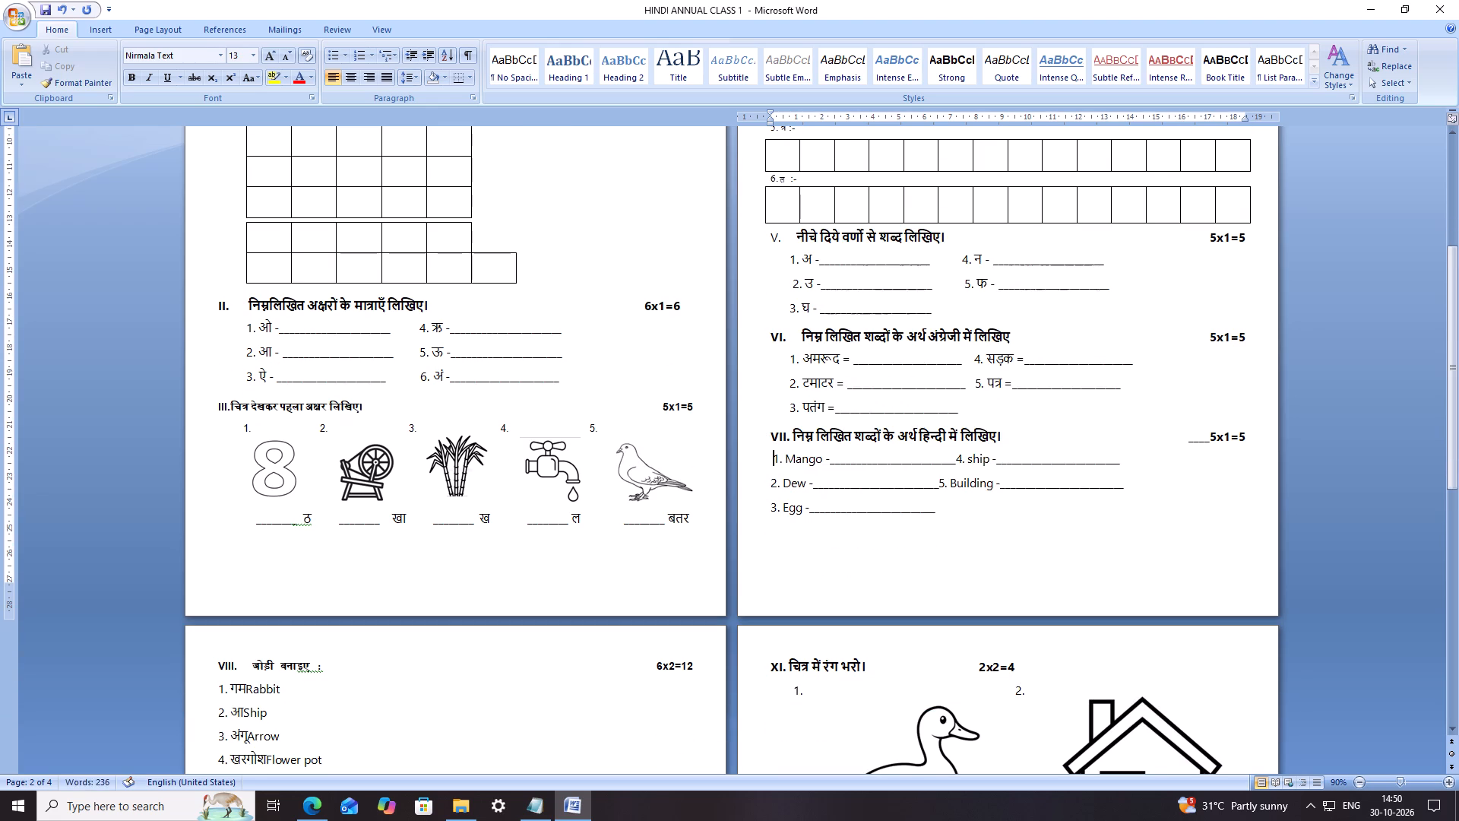
key("space")
Indent question VII's second answer row, starting with Dew, with six spaces.
left_click(770, 480)
key("space")
key("space")
key("space")
key("space")
key("space")
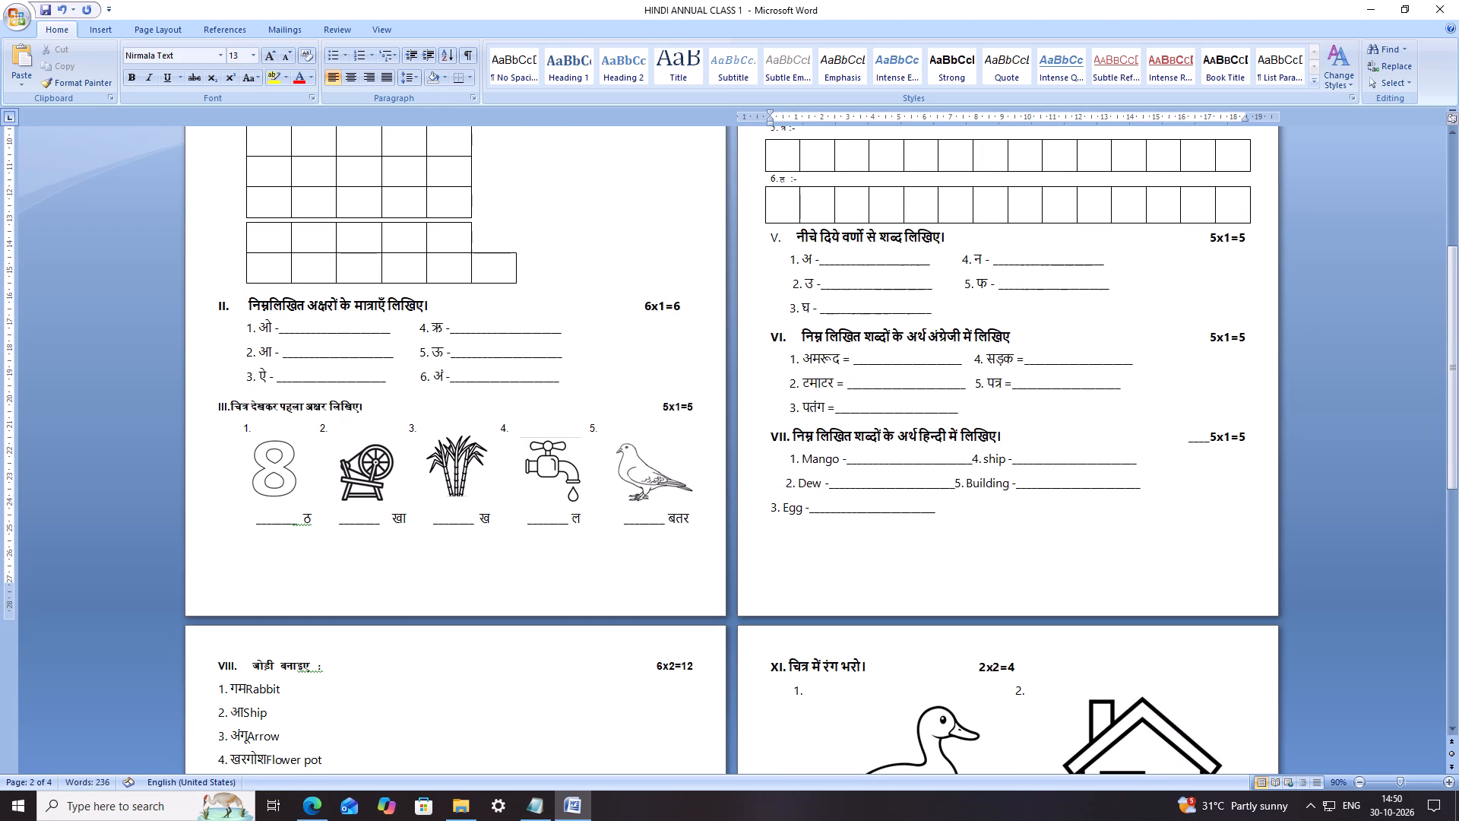
key("space")
Indent question VII's third answer row, Egg, with six spaces.
left_click(767, 508)
key("space")
key("space")
key("space")
key("space")
key("space")
key("space")
Insert eight spaces before item 5 (Building) in question VII's second answer row.
left_click(960, 481)
key("space")
key("space")
key("space")
key("space")
key("space")
key("space")
key("space")
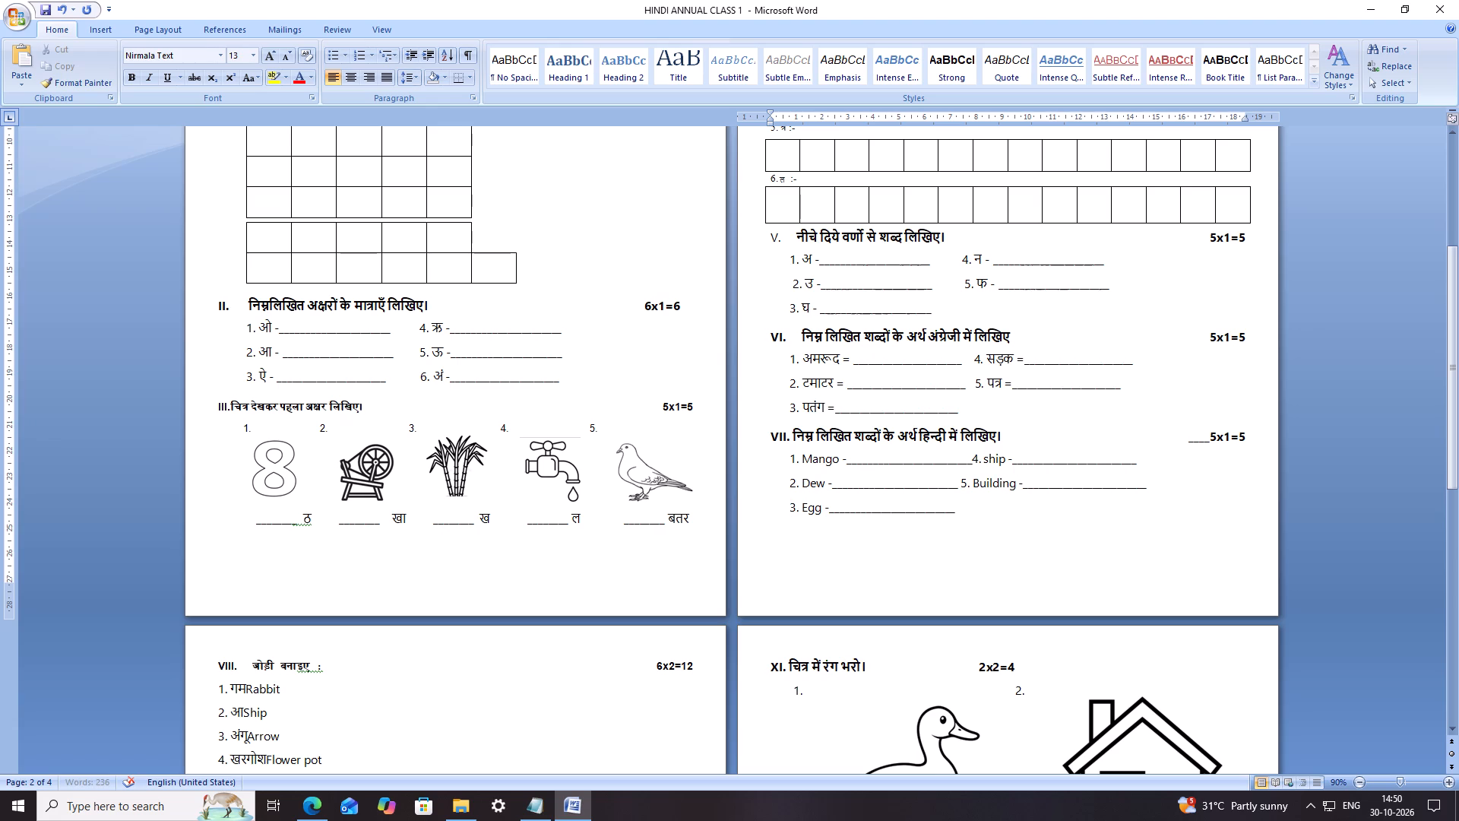
key("space")
Insert three spaces before item 4 (ship) in question VII's first answer row.
left_click(974, 468)
key("space")
key("space")
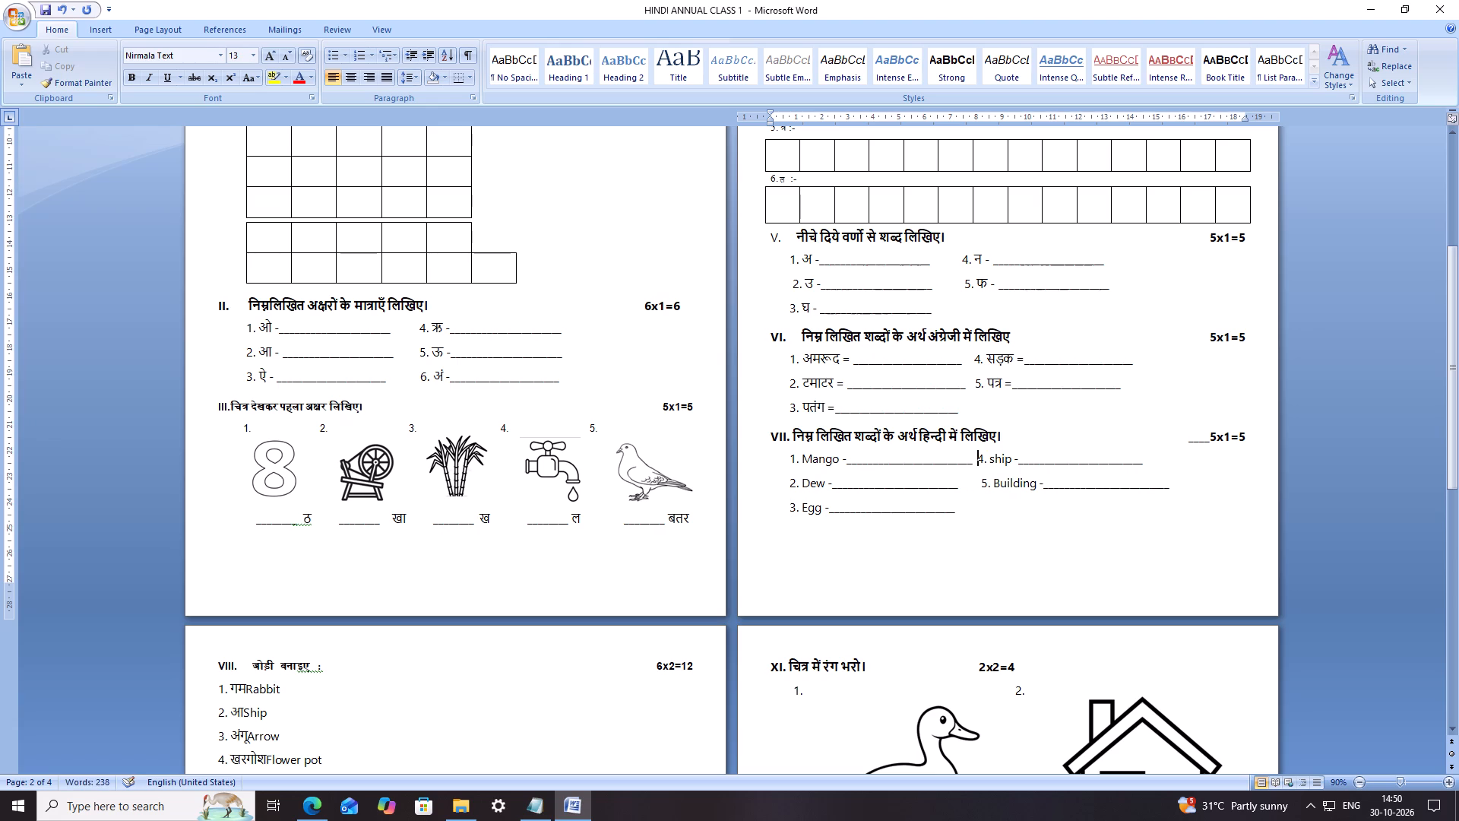
key("space")
left_click(981, 524)
Insert four spaces between the numeral VII. and its heading text.
left_click(793, 435)
key("space")
key("space")
key("space")
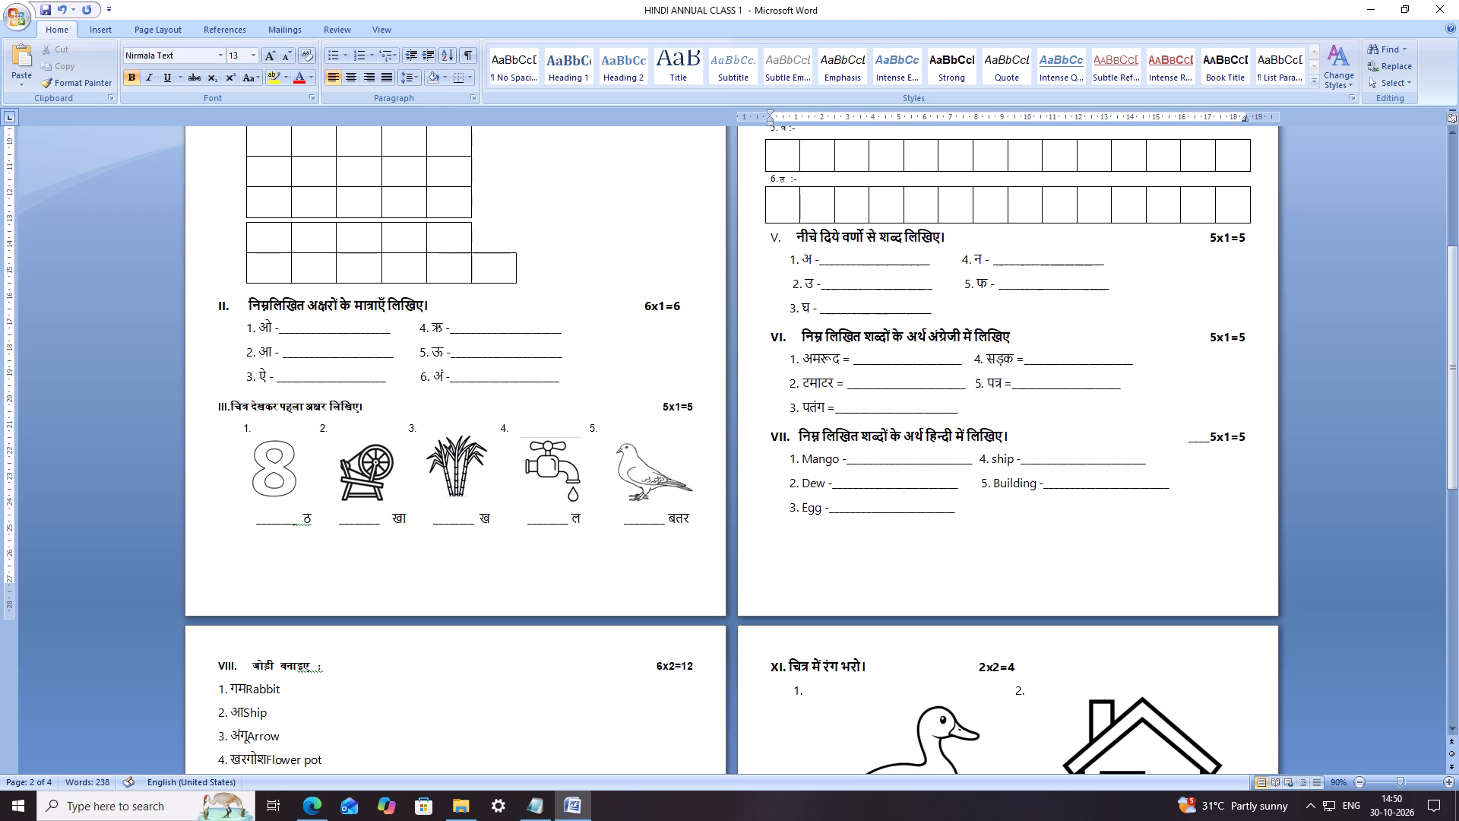
key("space")
Delete the stray underscores before question VII's 5x1=5 marks and save the document.
left_click(1213, 439)
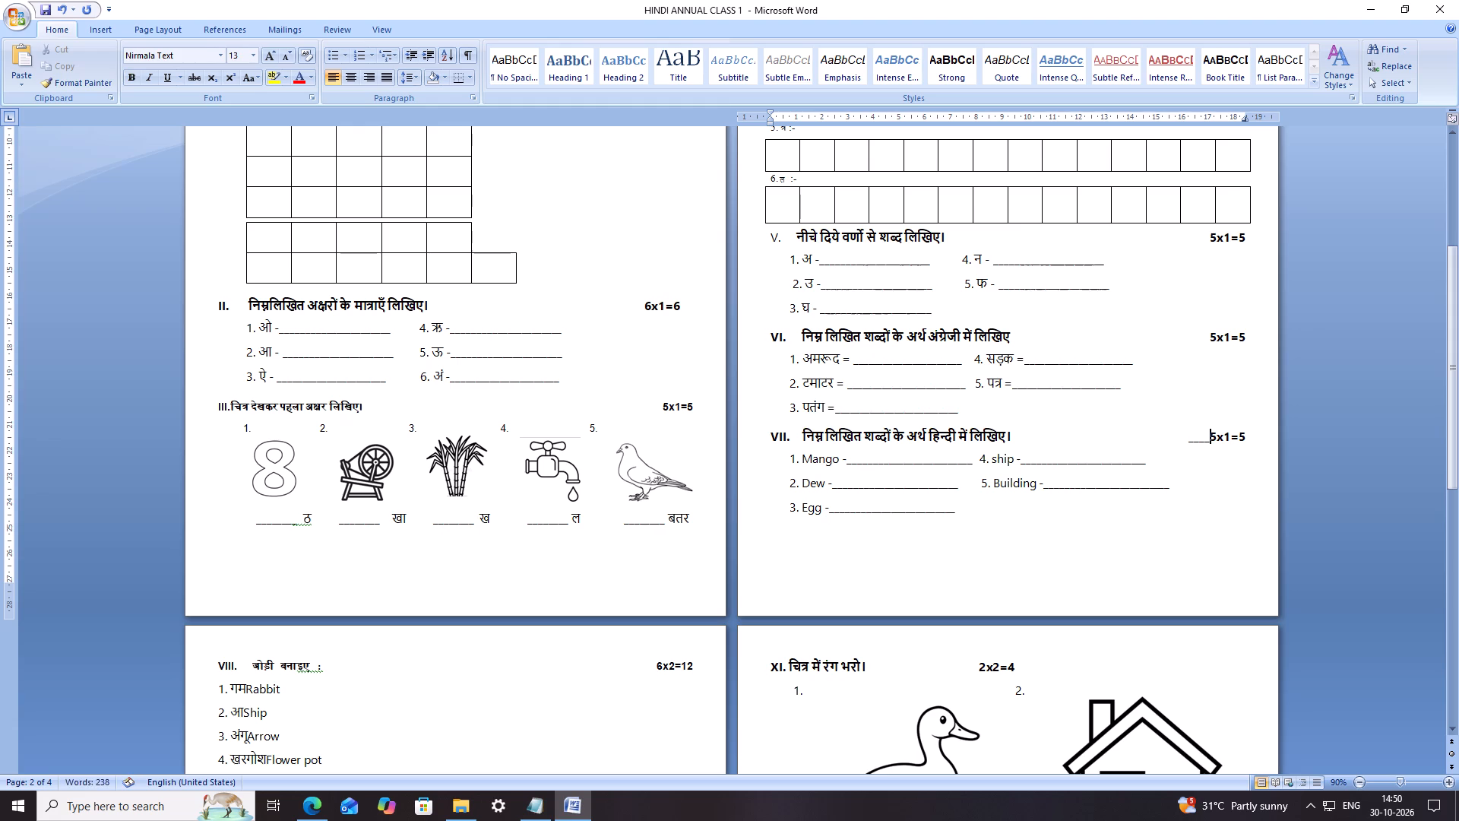
key("BackSpace")
key("BackSpace")
key("BackSpace")
key("BackSpace")
scroll(1018, 507, "down", 3)
scroll(567, 509, "down", 4)
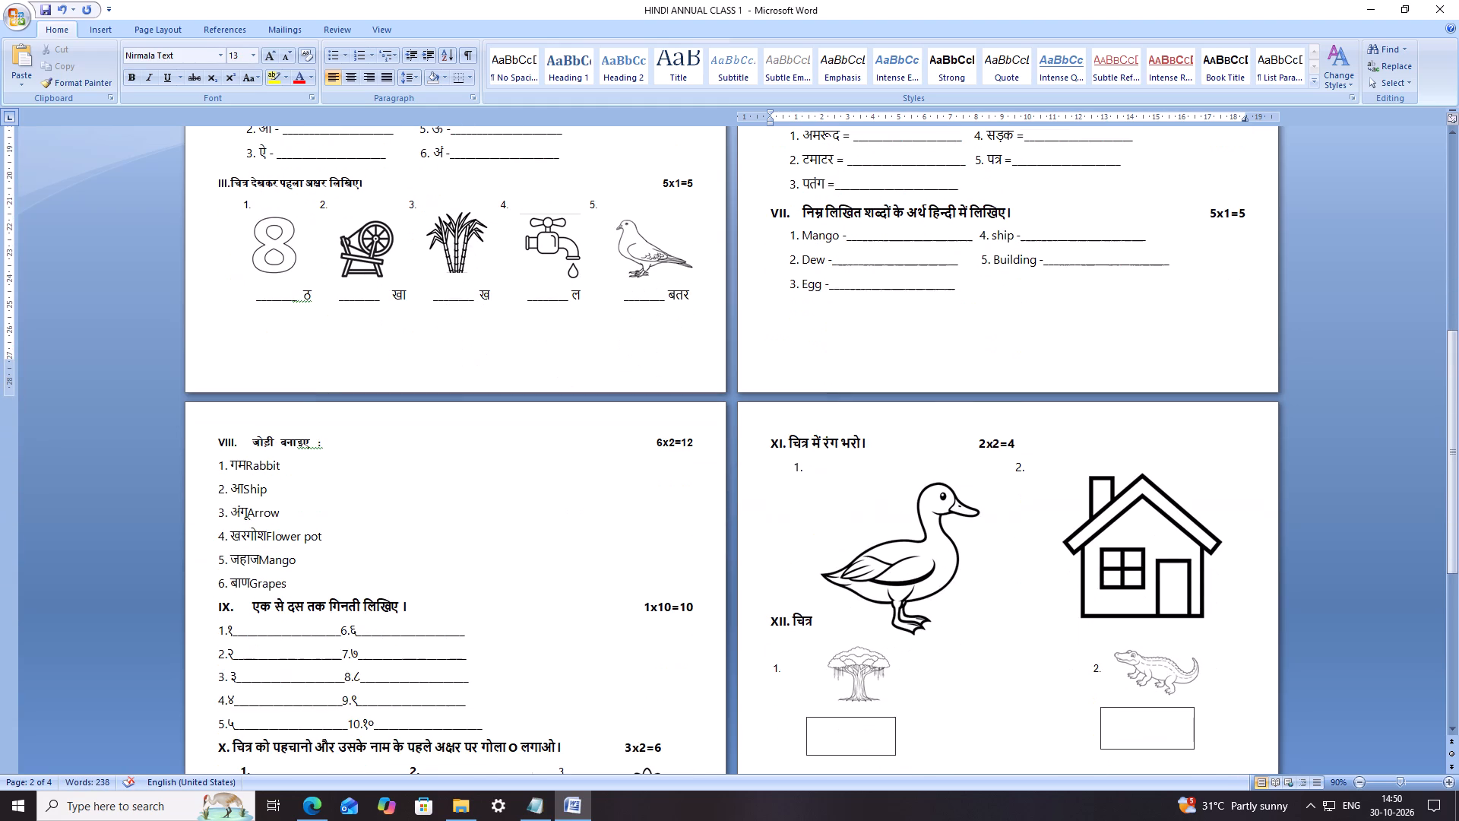
key("ctrl+s")
key("ctrl+s")
Set question VIII's whole heading line to 13 pt Nirmala UI and save the document.
scroll(844, 455, "down", 6)
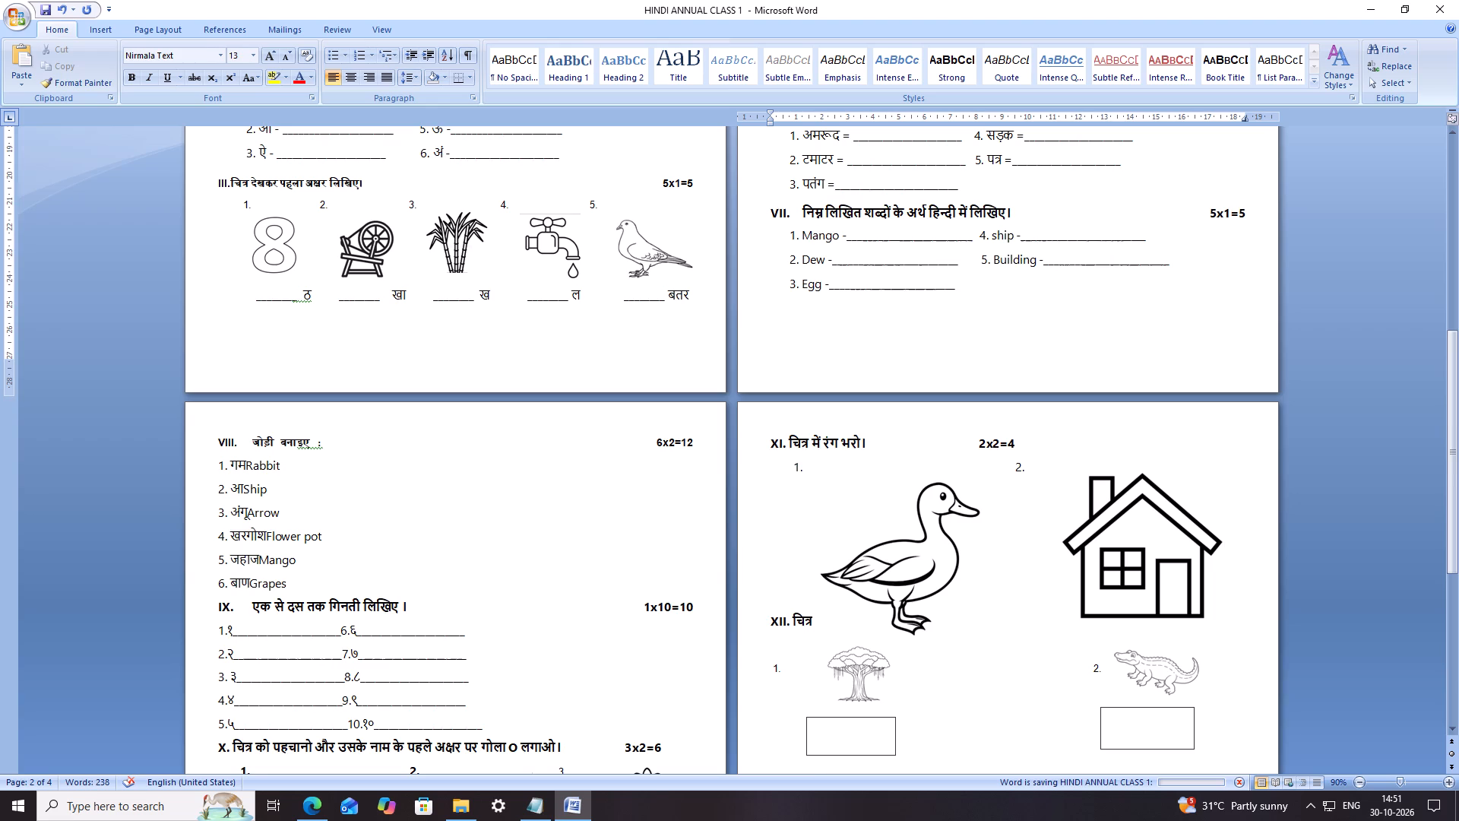
scroll(847, 459, "down", 6)
scroll(542, 447, "up", 5)
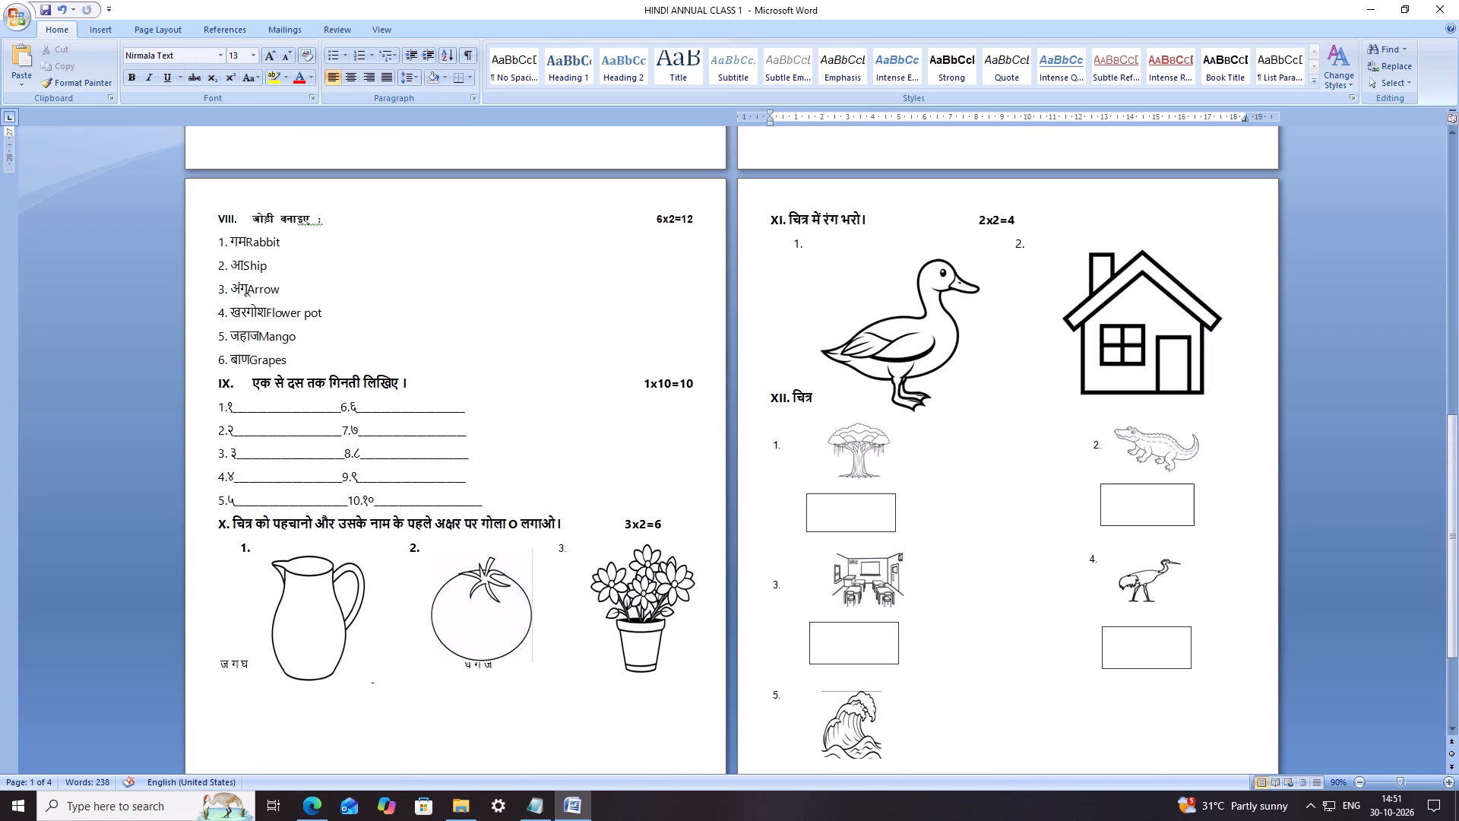
left_click_drag(700, 215, 184, 218)
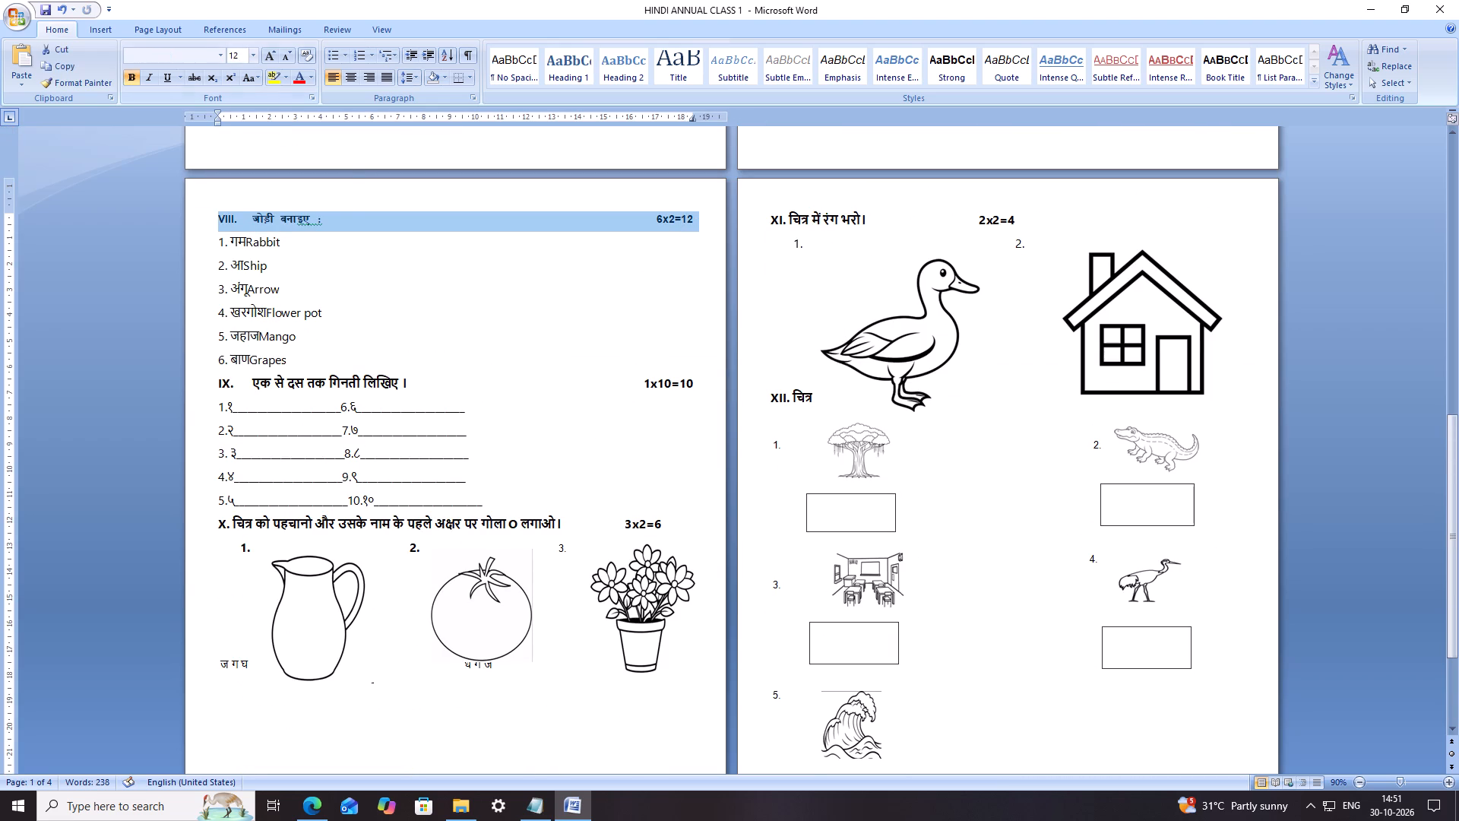
left_click(234, 51)
type("13")
key("Return")
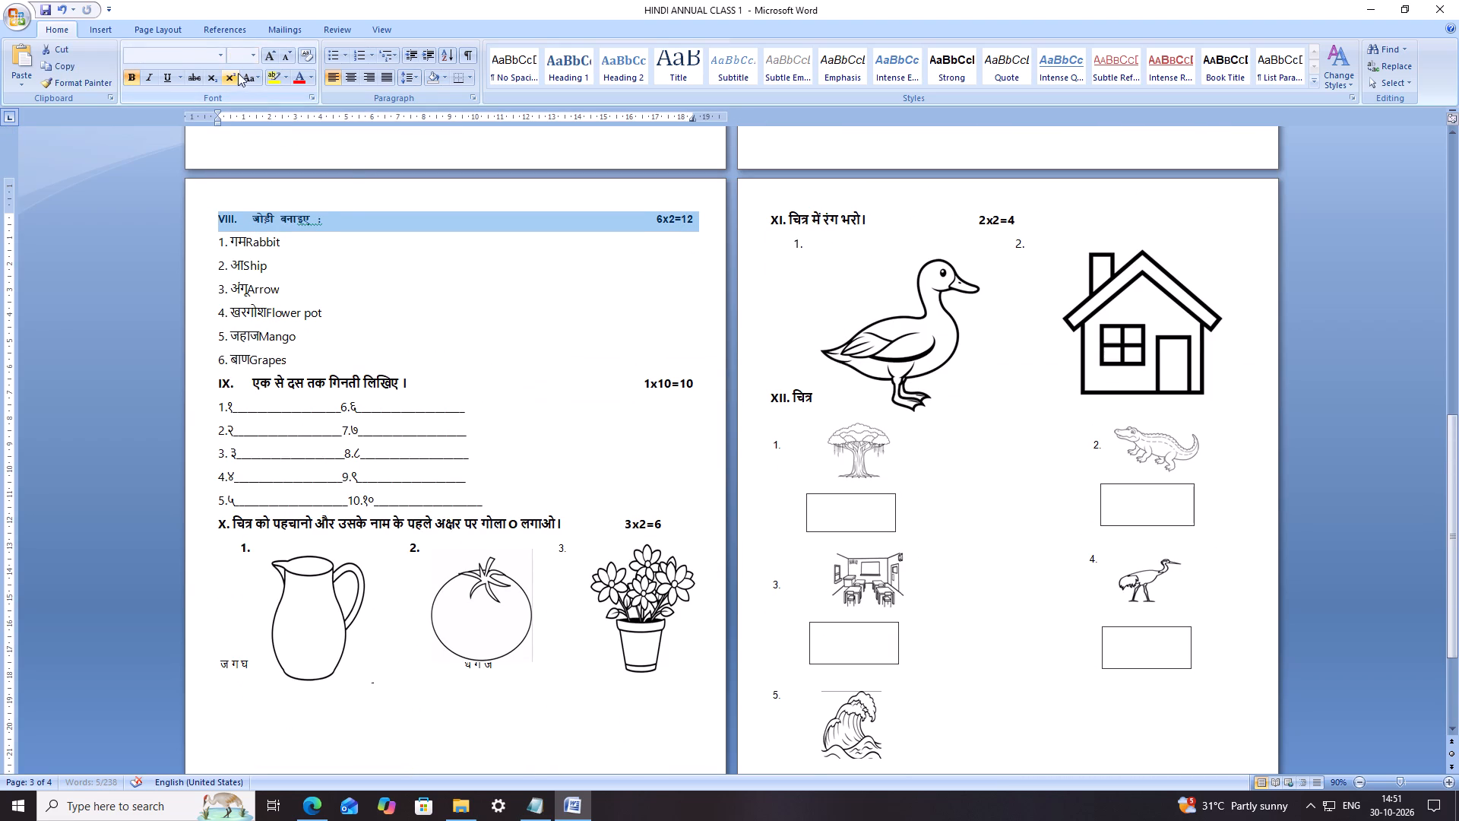
left_click(195, 49)
left_click(195, 54)
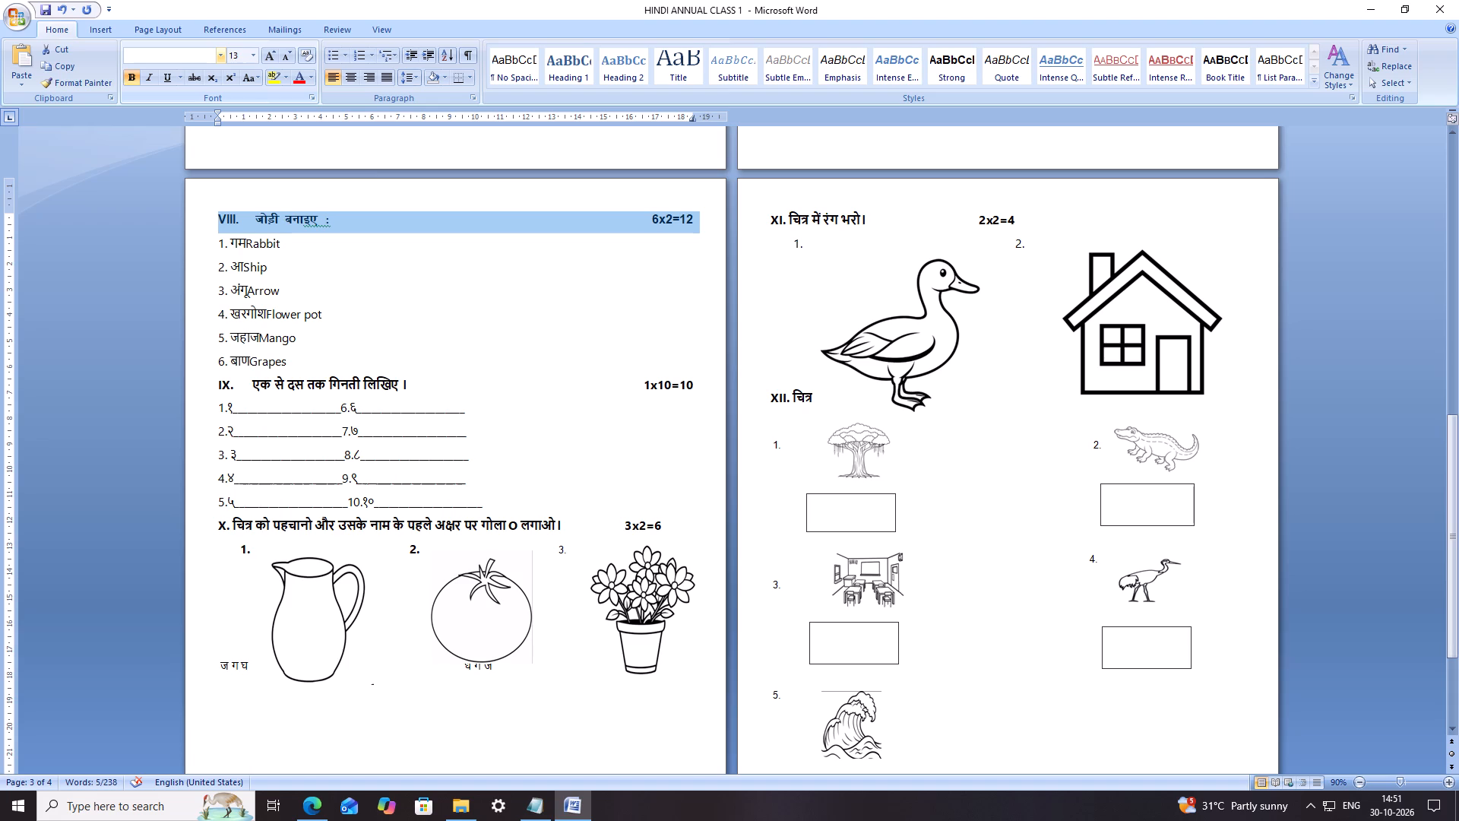
key("n")
key("Return")
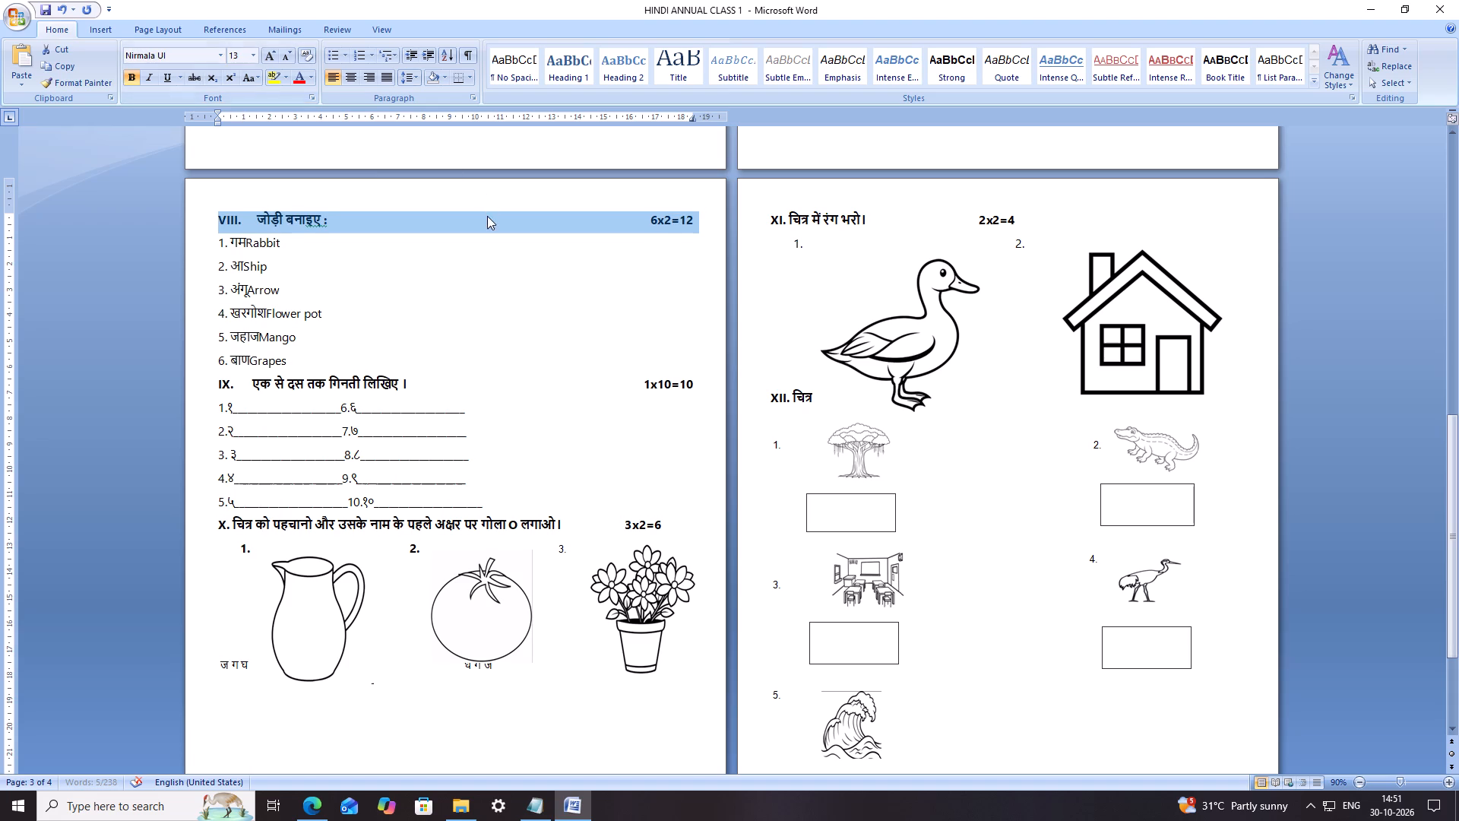
left_click(487, 216)
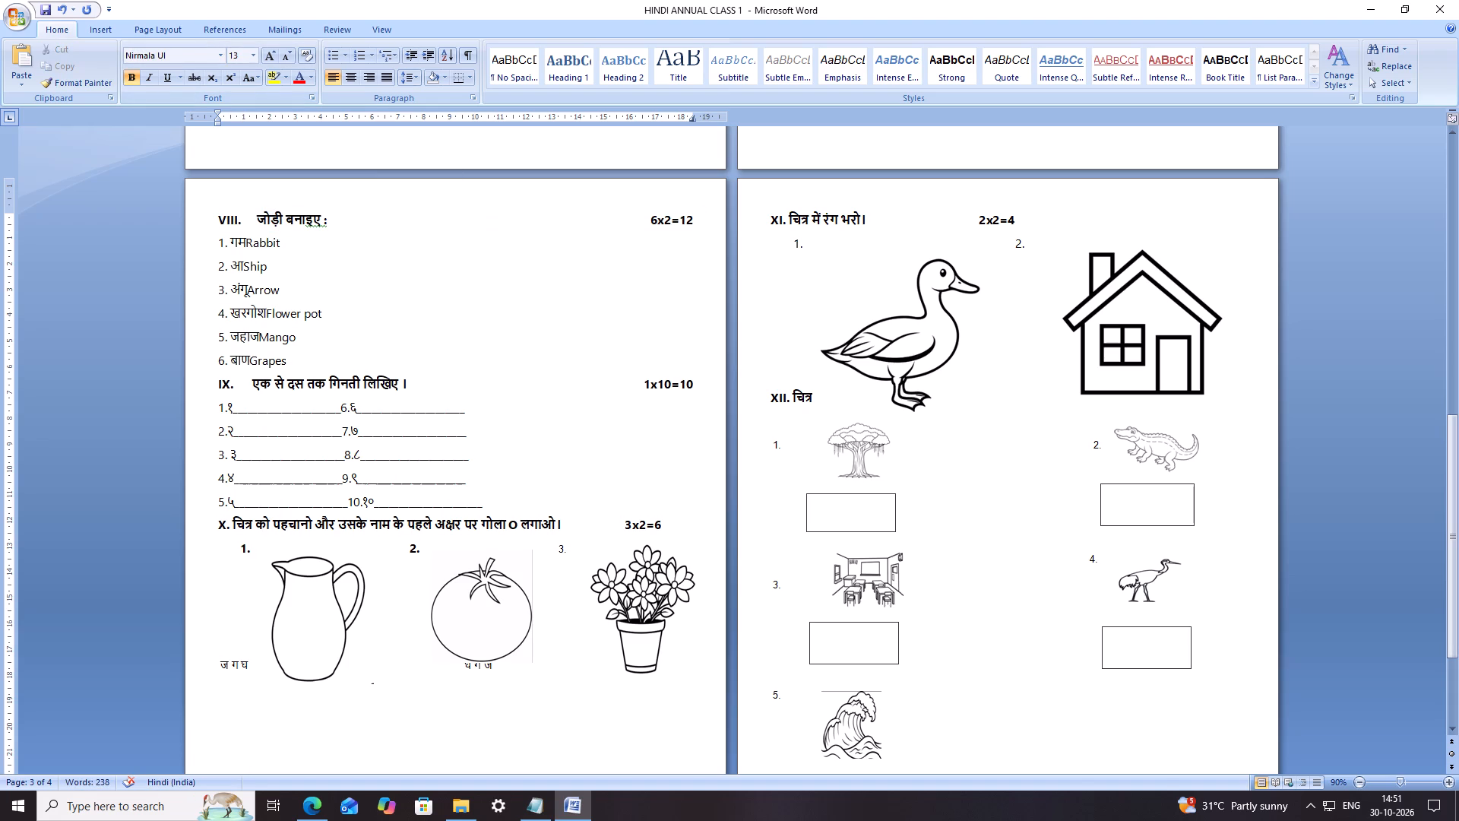
key("ctrl+s")
key("ctrl+s")
Indent question VIII's first matching row (Rabbit) with eleven spaces.
left_click(208, 248)
left_click(220, 247)
key("space")
key("space")
key("space")
key("space")
key("space")
key("space")
key("space")
key("space")
key("space")
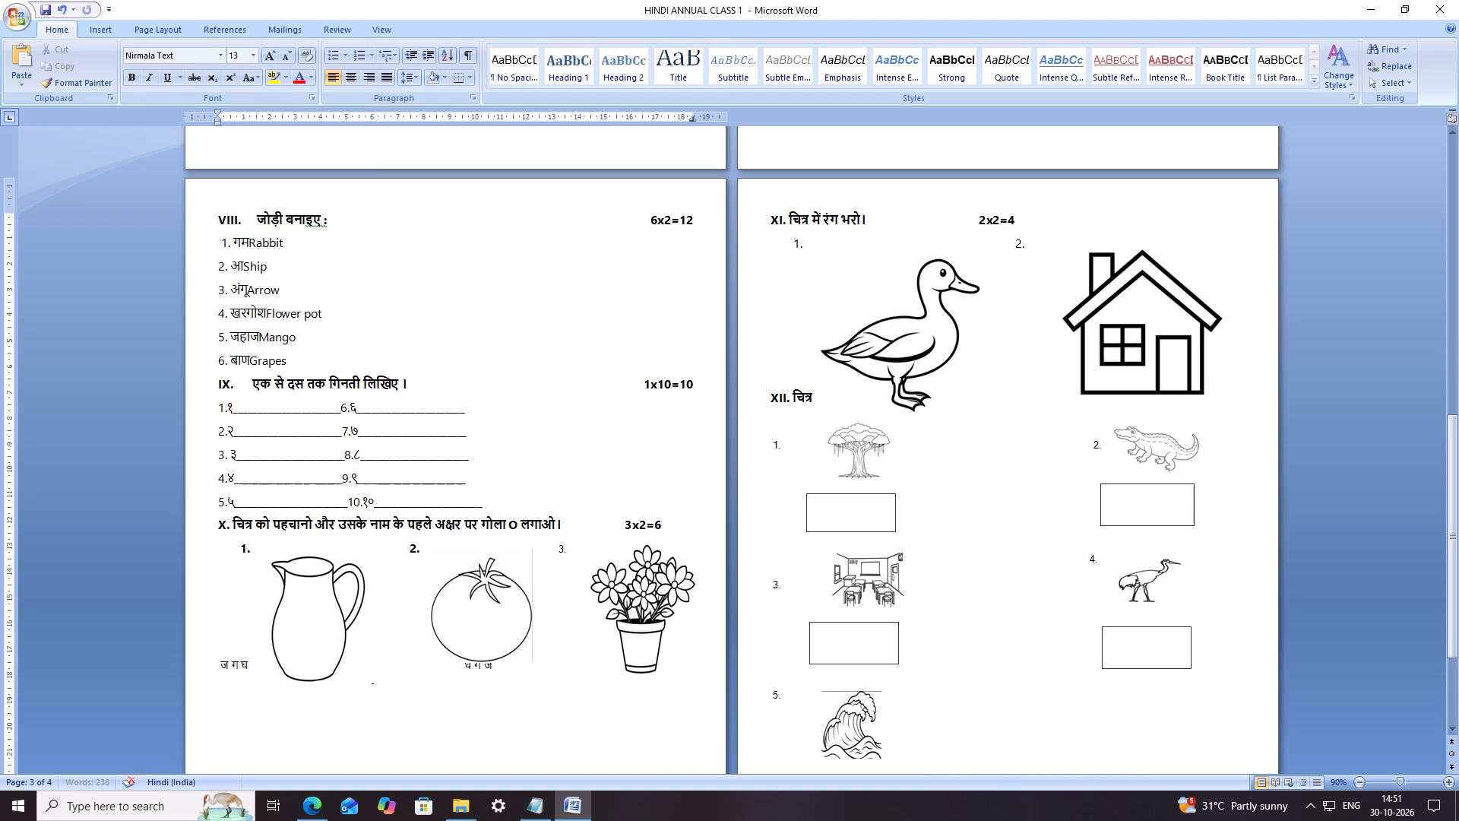
key("space")
key("space")
Indent question VIII's second matching row (Ship) with eleven spaces.
left_click(218, 271)
key("space")
key("space")
key("space")
key("space")
key("space")
key("space")
key("space")
key("space")
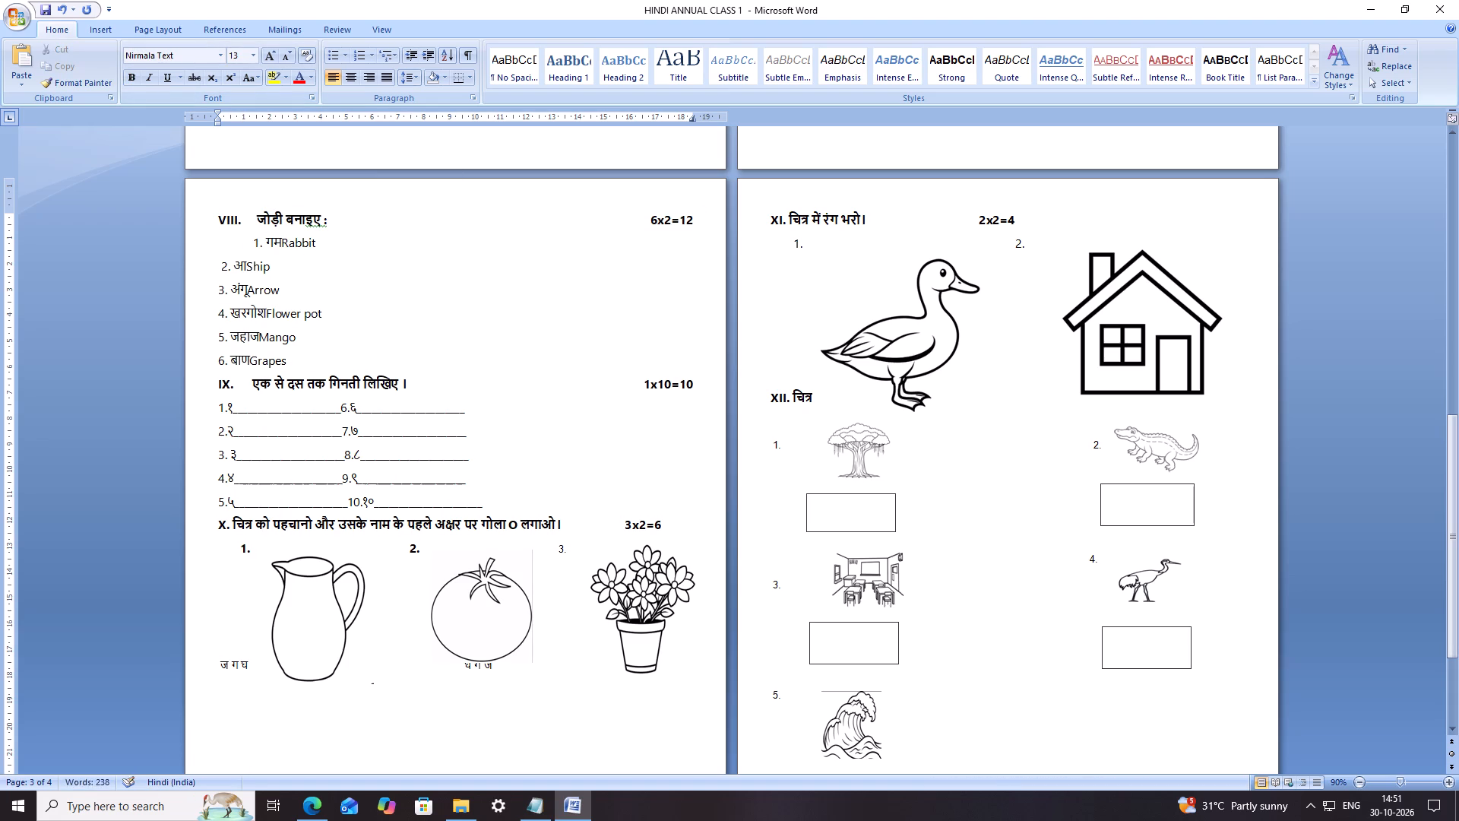
key("space")
key("space")
key("space")
Indent question VIII's third matching row (Arrow) with eleven spaces.
left_click(215, 289)
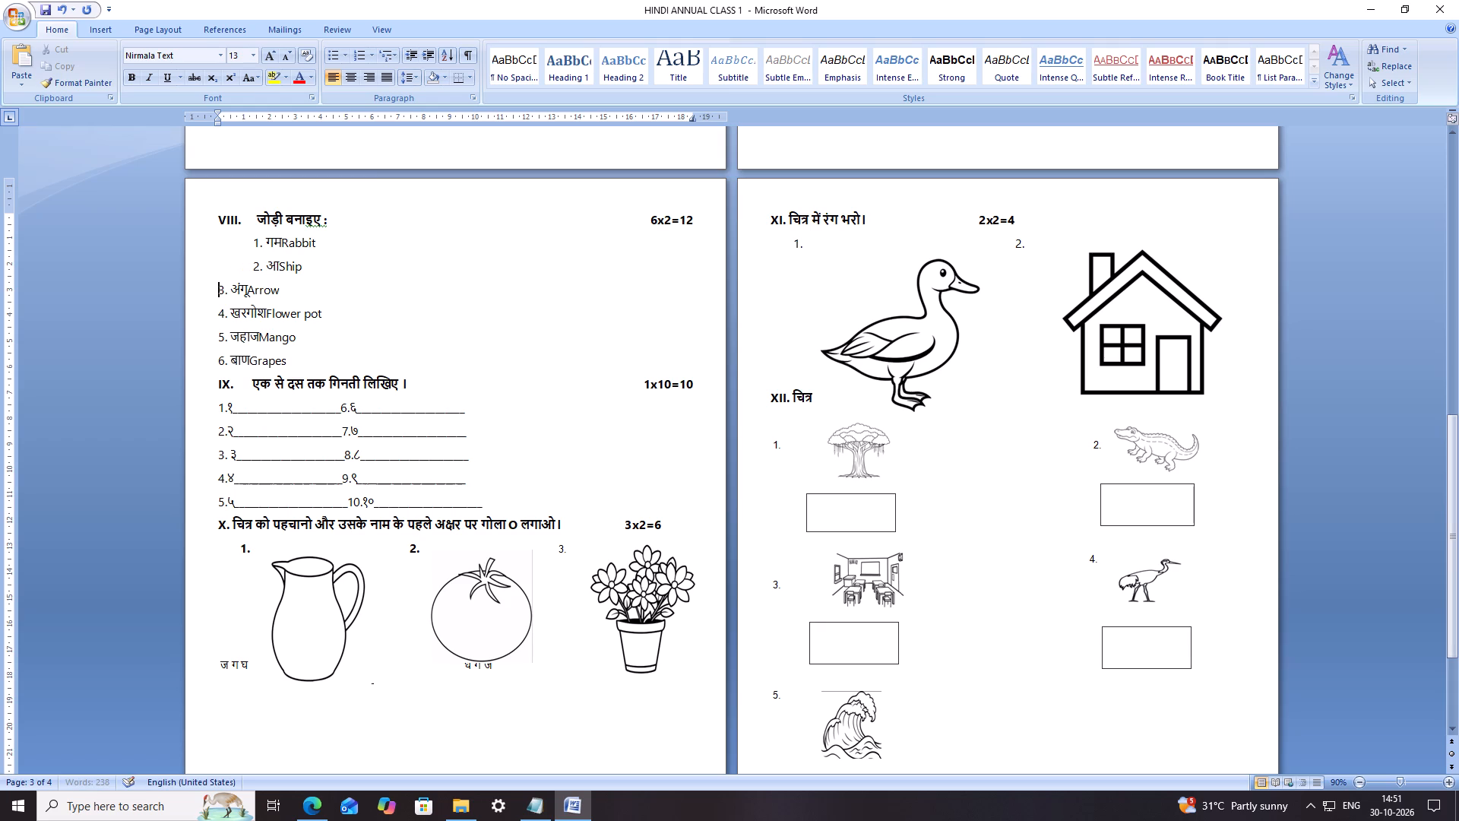
key("space")
key("space")
key("space")
key("space")
key("space")
key("space")
key("space")
key("space")
key("space")
key("space")
key("space")
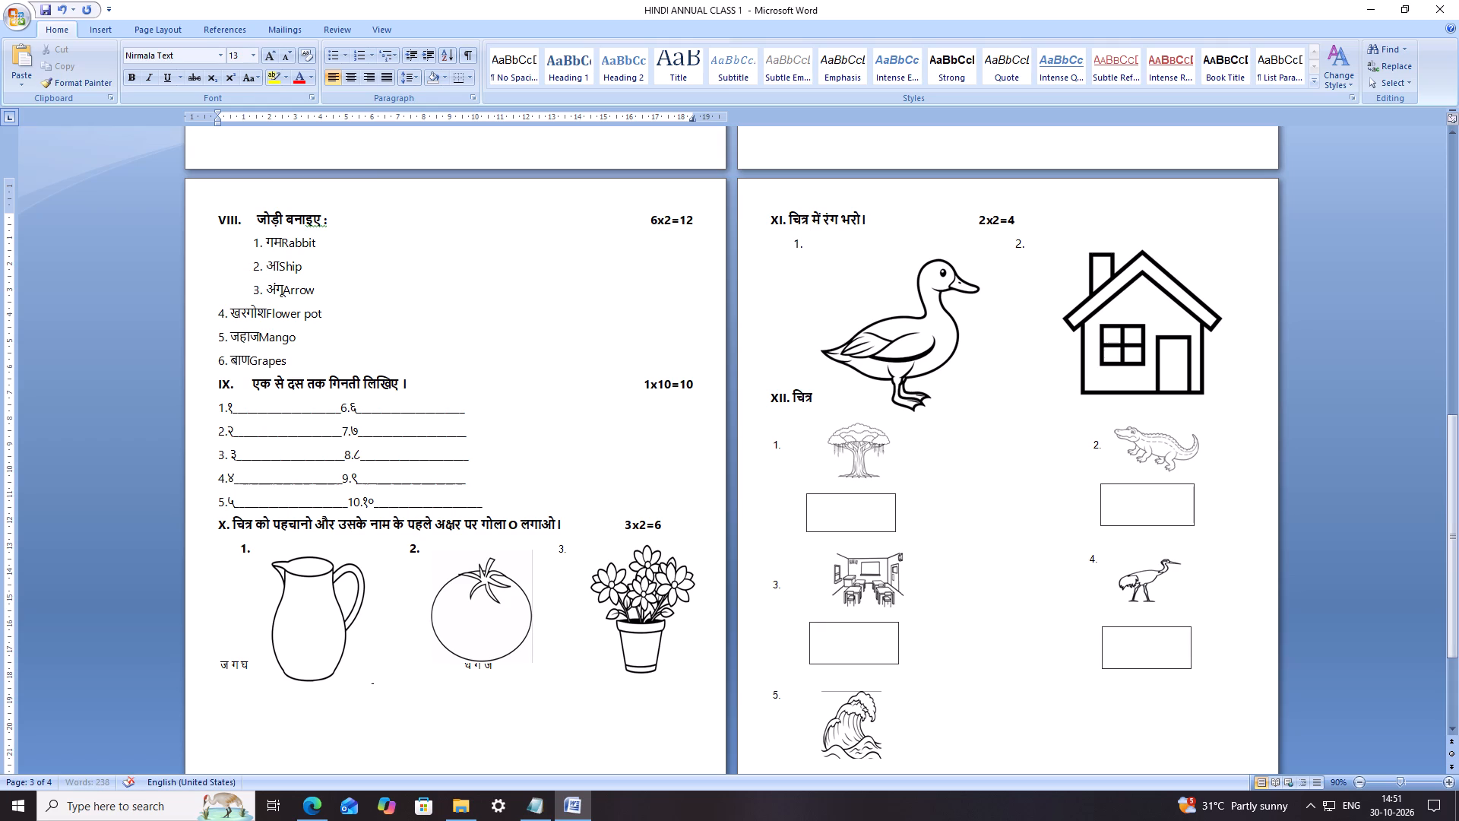
Indent question VIII's fourth matching row (Flower pot) with eleven spaces.
left_click(213, 319)
key("space")
key("space")
key("space")
key("space")
key("space")
key("space")
key("space")
key("space")
key("space")
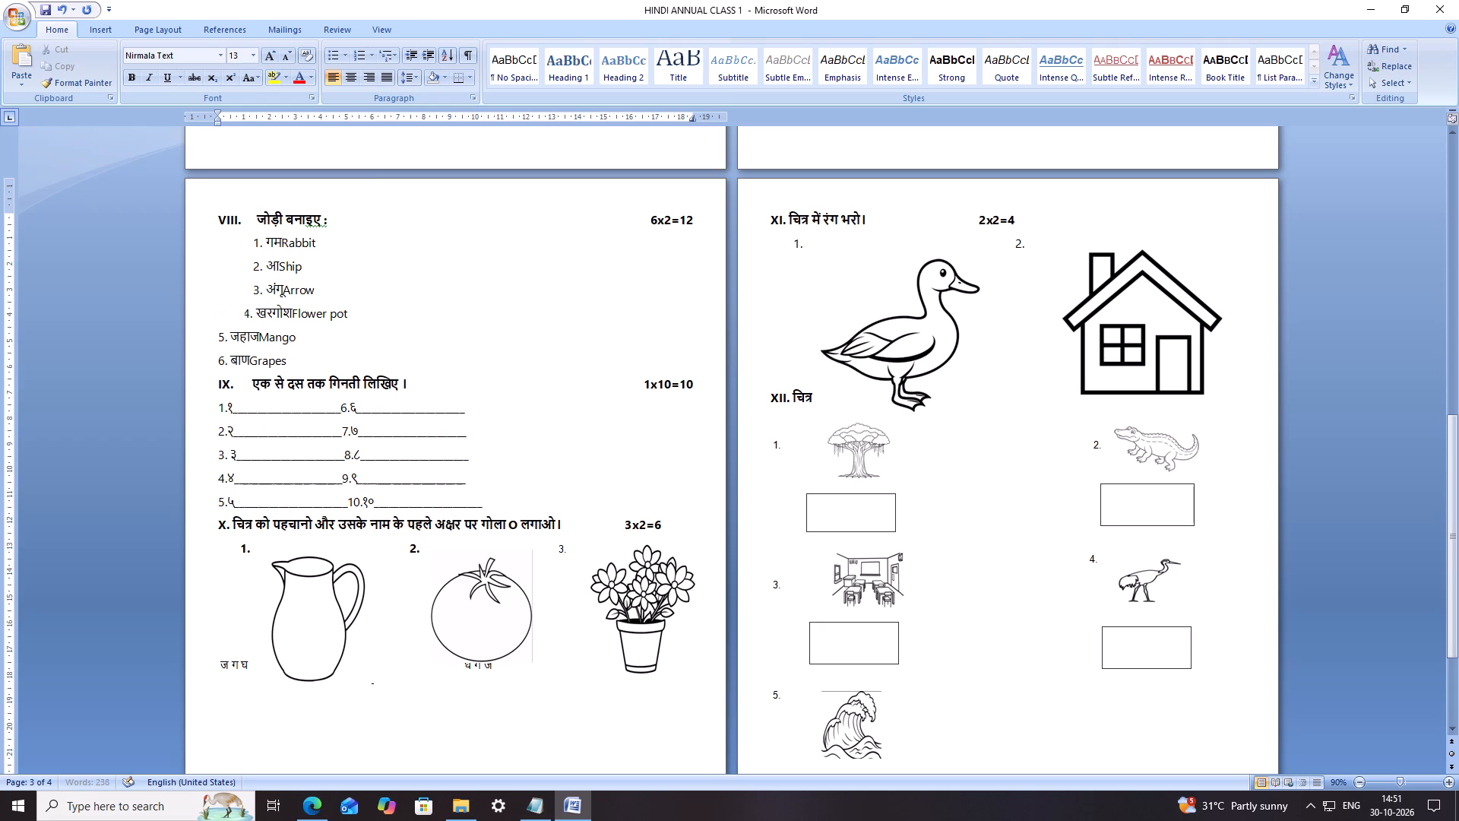
key("space")
key("space")
Indent question VIII's fifth matching row (Mango) with eleven spaces.
left_click(211, 334)
key("space")
key("space")
key("space")
key("space")
key("space")
key("space")
key("space")
key("space")
key("space")
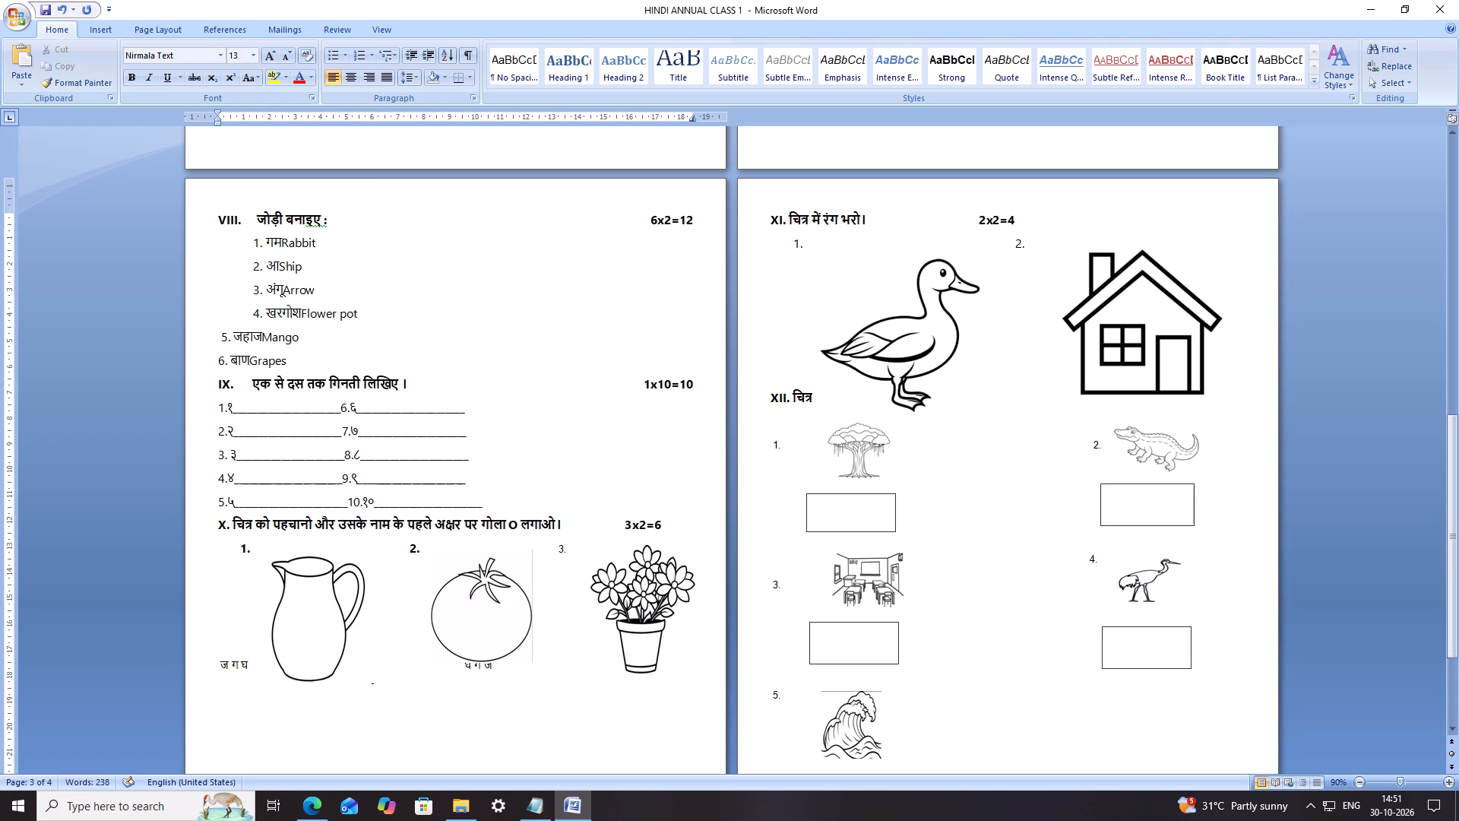
key("space")
key("space")
Indent question VIII's sixth matching row (Grapes) with eleven spaces and save the document.
left_click(214, 357)
key("space")
key("space")
key("space")
key("space")
key("space")
key("space")
key("space")
key("space")
key("space")
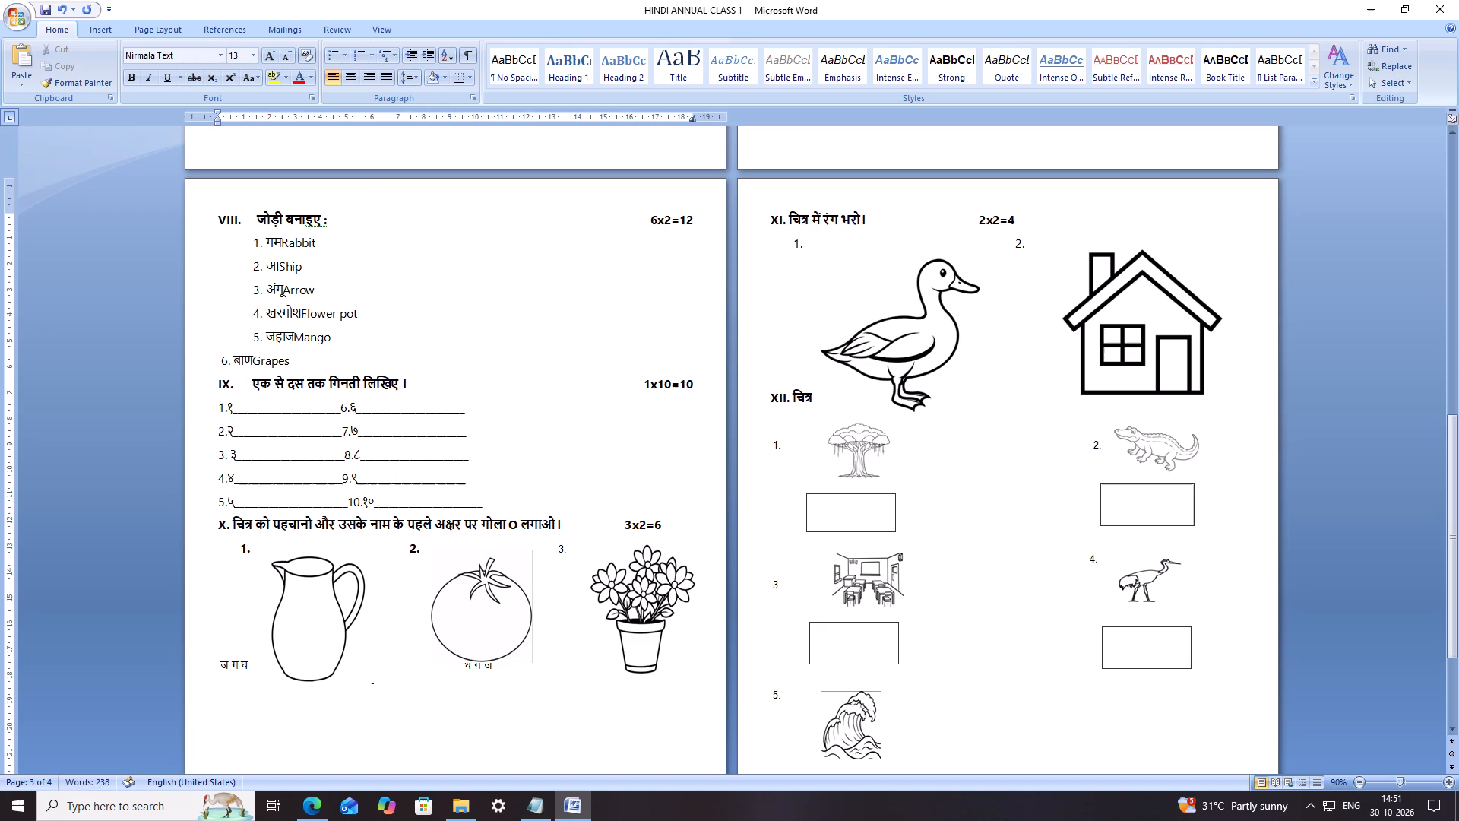
key("space")
key("space")
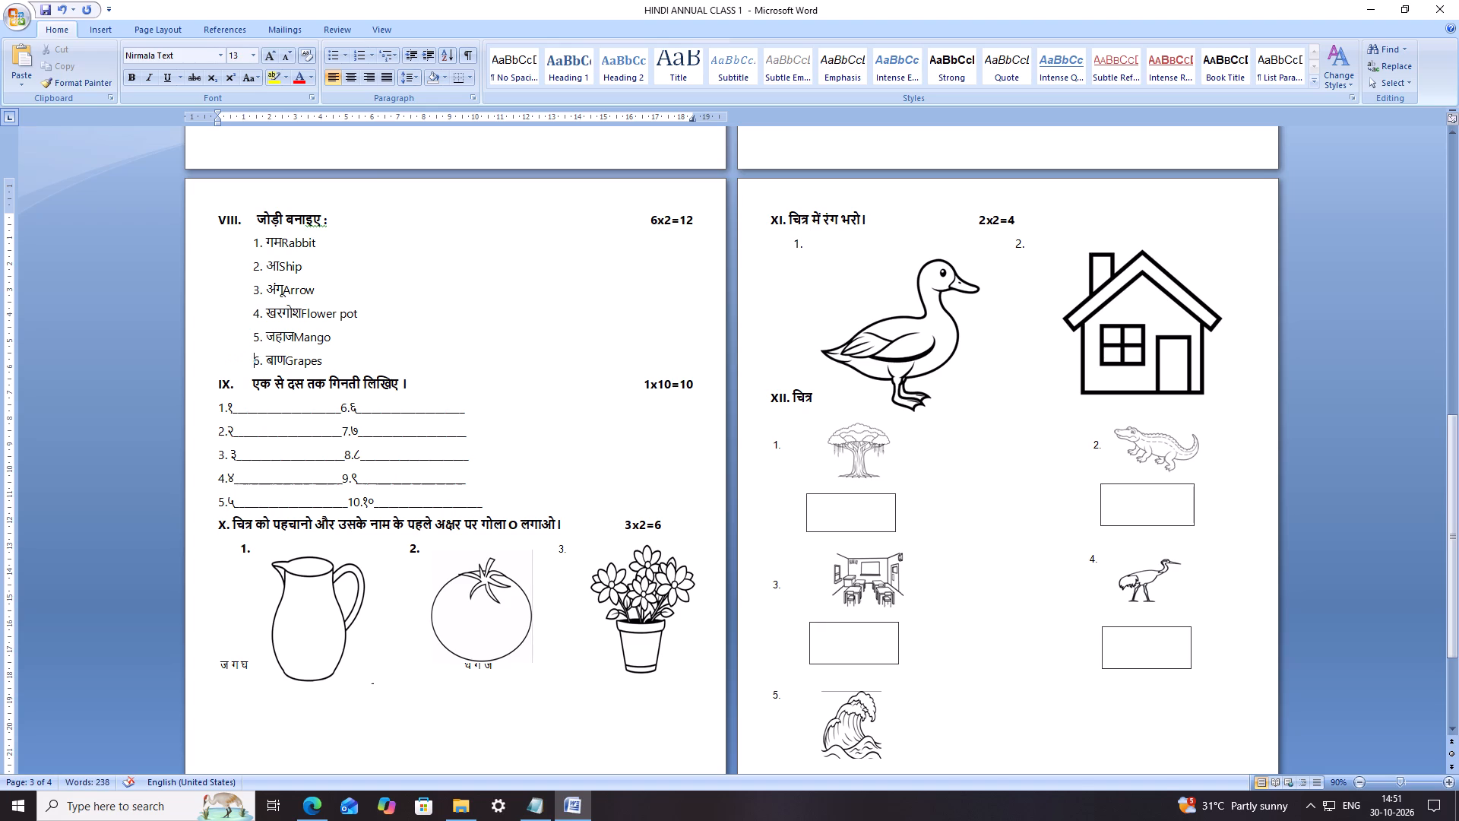
key("ctrl+s")
key("ctrl+s")
Insert a wide gap of spaces between गम and Rabbit in question VIII's first matching row.
left_click(283, 239)
key("space")
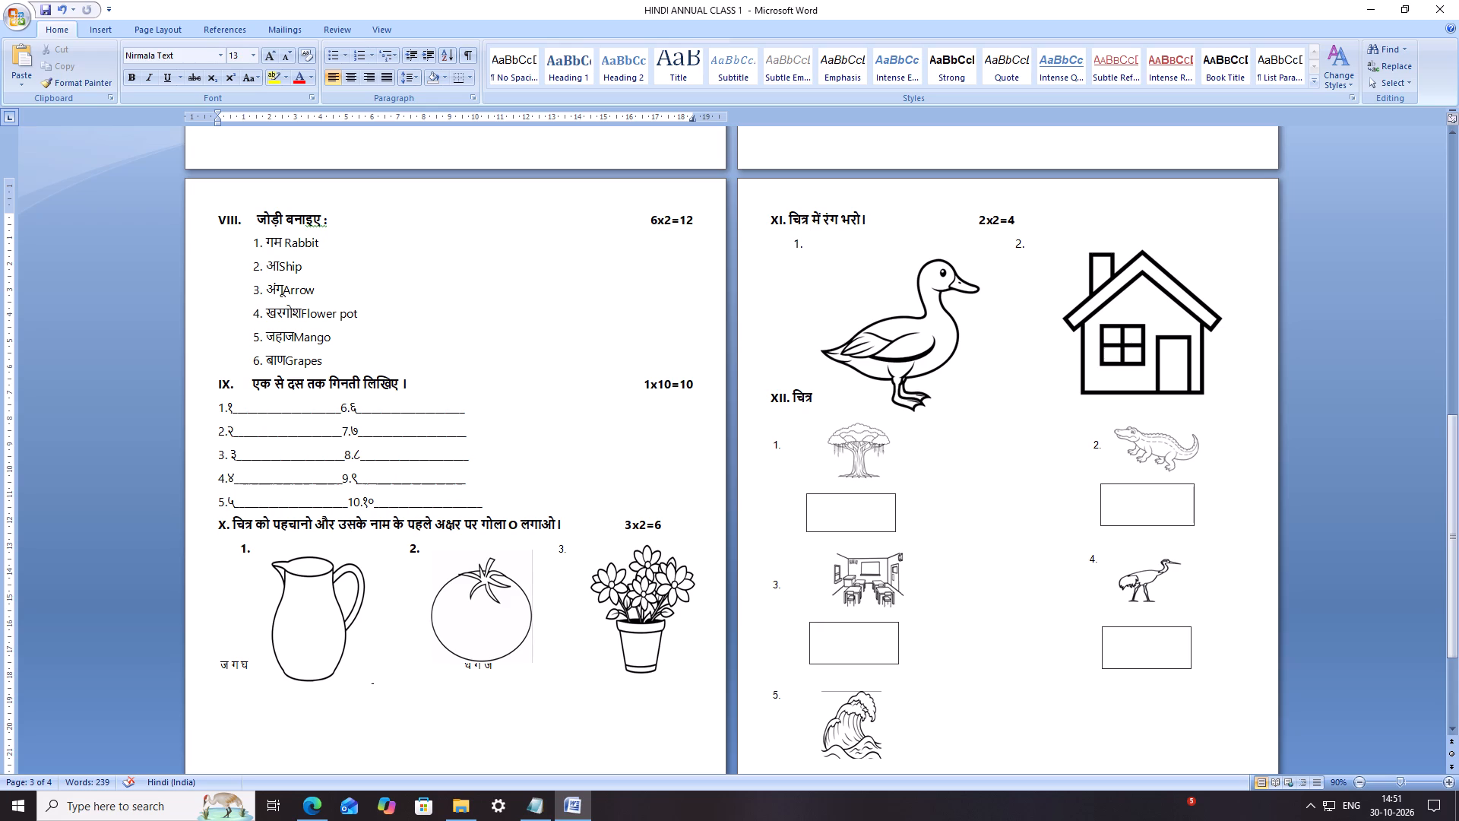
key("space")
key("space")
key("space")
key("space")
key("space")
key("space")
key("space")
key("space")
key("space")
key("space")
key("space")
key("space")
key("space")
key("space")
key("space")
key("space")
key("space")
key("space")
key("space")
key("space")
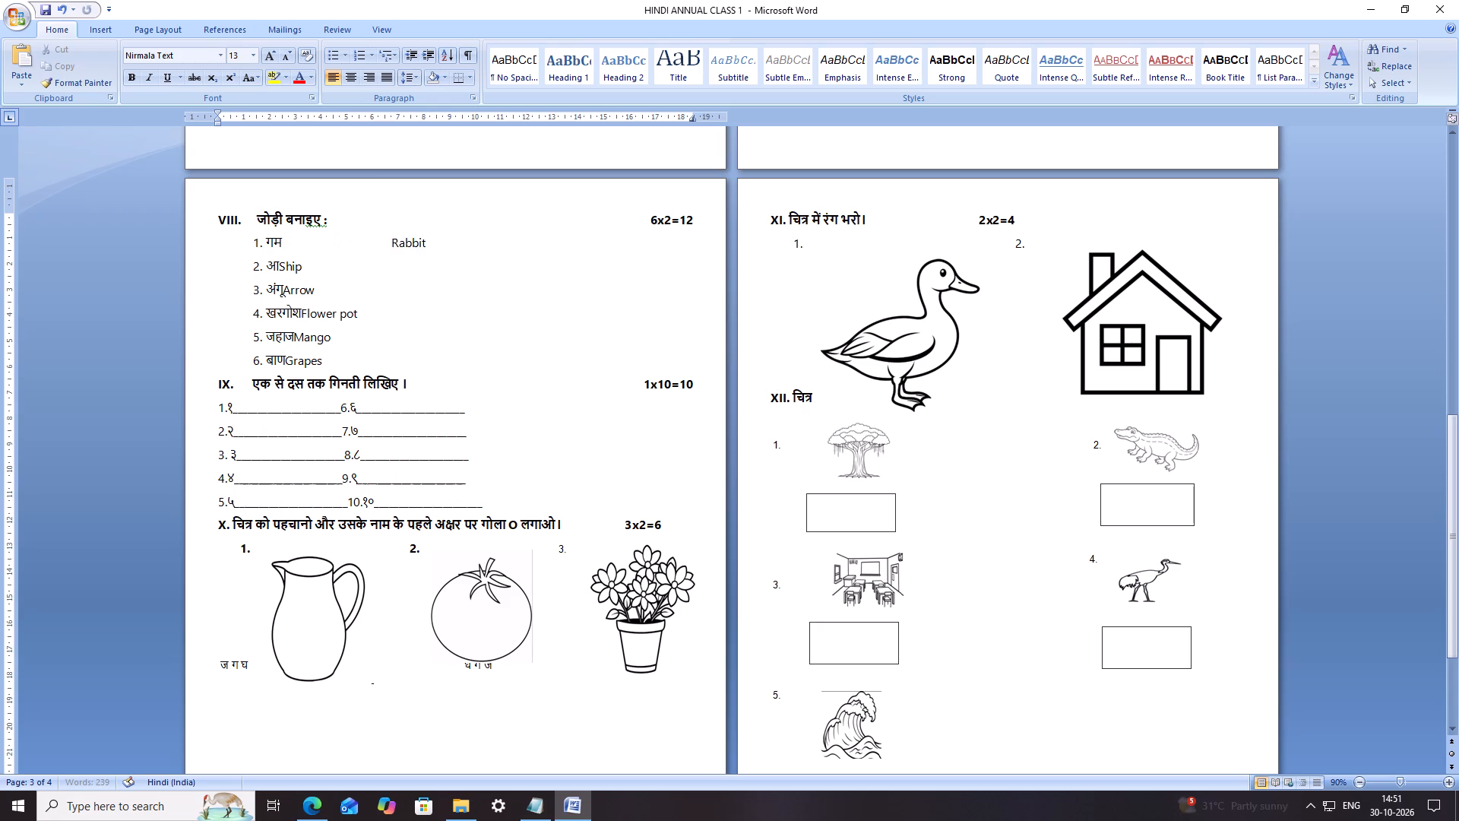
key("space")
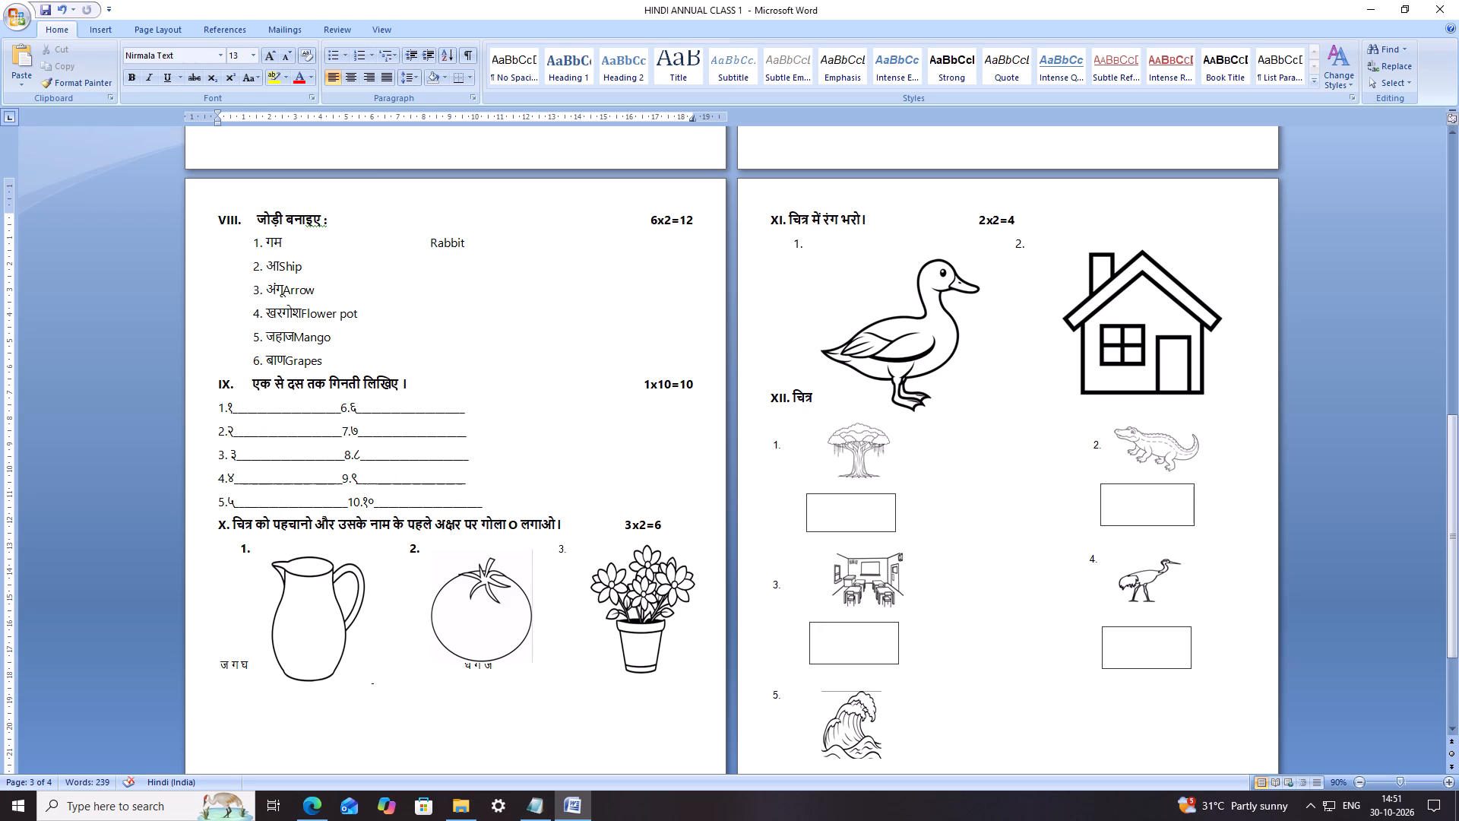
Insert a wide gap of spaces between आ and Ship in question VIII's second matching row, forming a separate answer column.
left_click(280, 272)
key("space")
key("space")
key("space")
key("space")
key("space")
key("space")
key("space")
key("space")
key("space")
key("space")
key("space")
key("space")
key("space")
key("space")
key("space")
key("space")
key("space")
key("space")
key("space")
key("space")
Widen the gap before Rabbit in question VIII's first row with more spaces until it lines up with Ship.
left_click(432, 243)
key("space")
key("space")
key("space")
key("space")
key("space")
key("space")
key("space")
key("space")
key("space")
key("space")
key("space")
key("space")
key("space")
key("space")
key("space")
key("space")
key("space")
key("space")
key("space")
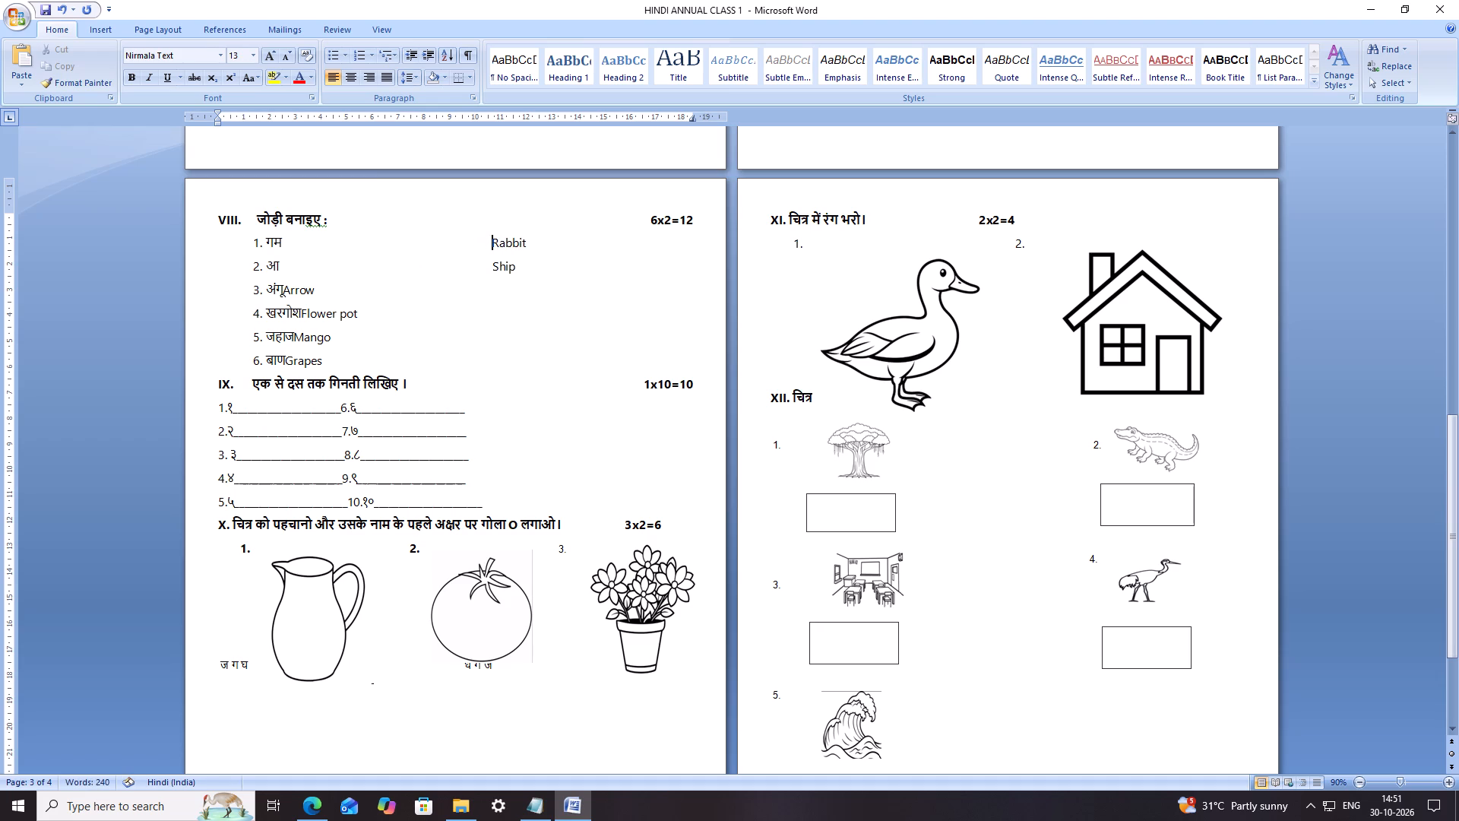
Space Arrow away from अंगू in question VIII's third matching row so it lines up under Ship.
left_click(286, 292)
key("space")
key("space")
key("space")
key("space")
key("space")
key("space")
key("space")
key("space")
key("space")
key("space")
key("space")
key("space")
key("space")
key("space")
key("space")
key("space")
key("space")
key("space")
key("space")
key("space")
key("space")
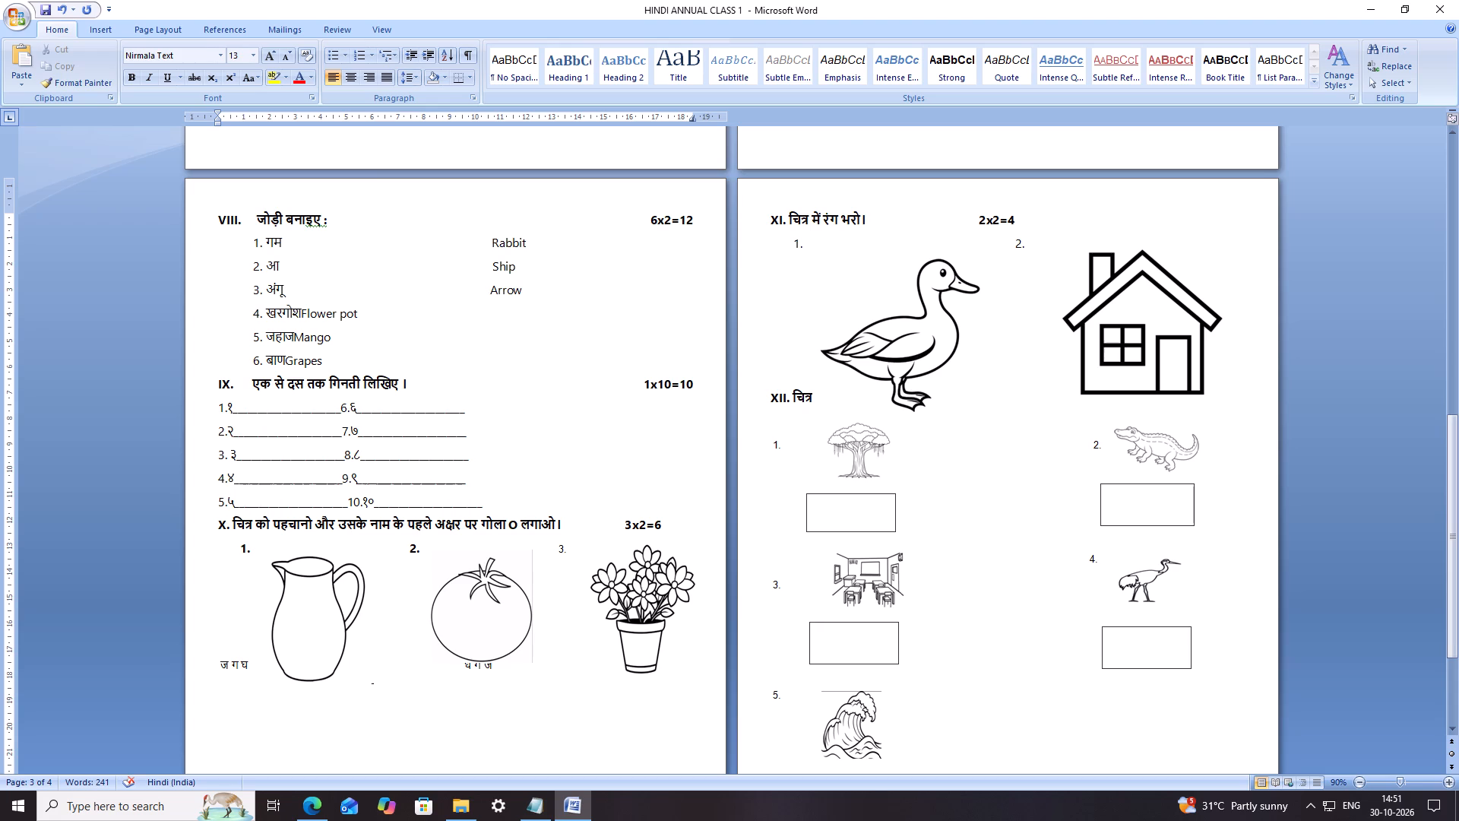
Space Flower pot away from खरगोश in question VIII's fourth matching row so it lines up under Arrow.
left_click(302, 315)
key("space")
key("space")
key("space")
key("space")
key("space")
key("space")
key("space")
key("space")
key("space")
key("space")
key("space")
key("space")
key("space")
key("space")
key("space")
key("space")
key("space")
key("space")
key("space")
key("space")
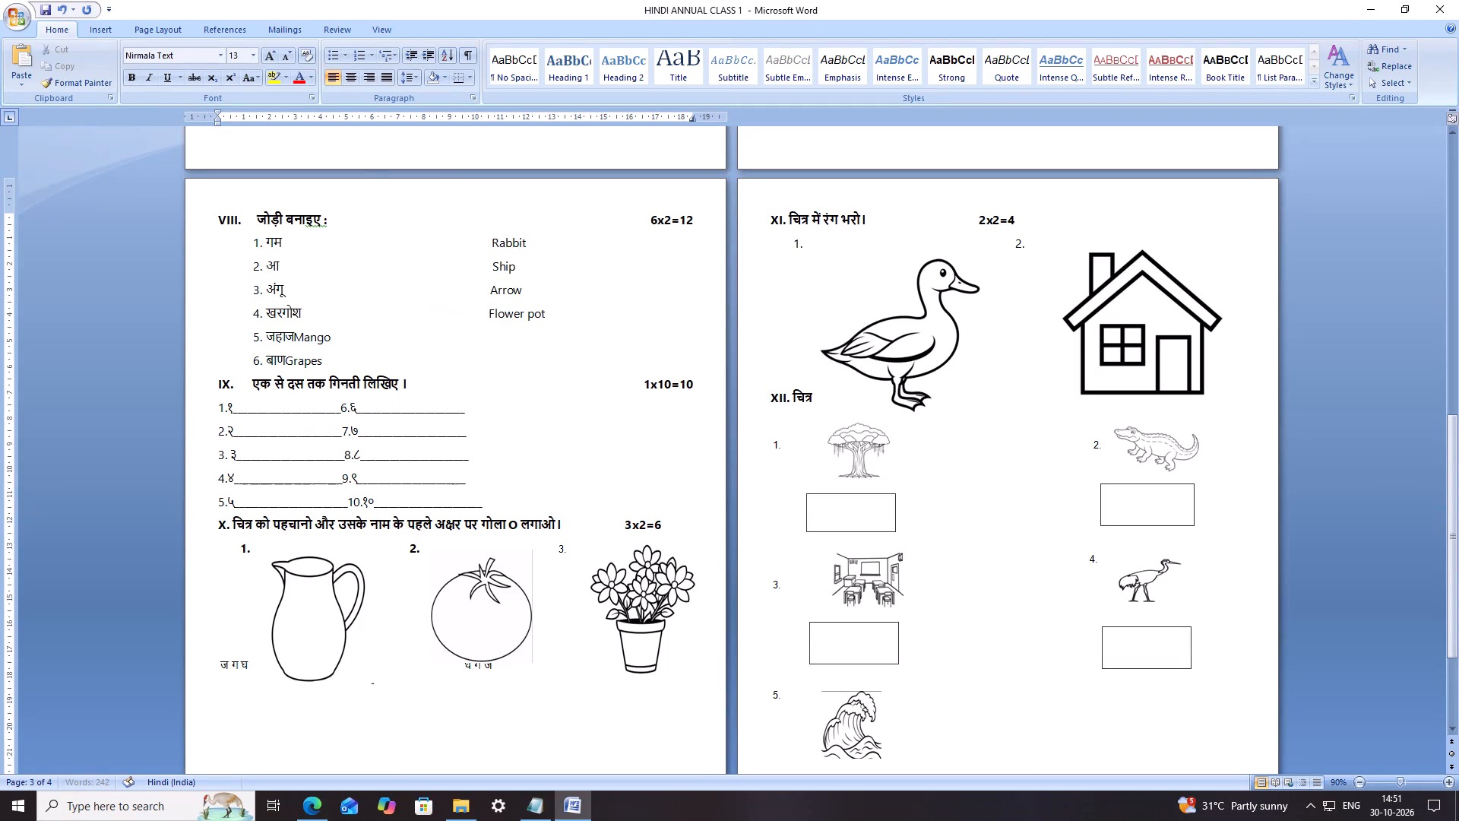
key("space")
Space Mango away from जहाज in question VIII's fifth matching row so it lines up under Flower pot.
left_click(297, 339)
key("space")
key("space")
key("space")
key("space")
key("space")
key("space")
key("space")
key("space")
key("space")
key("space")
key("space")
key("space")
key("space")
key("space")
key("space")
key("space")
key("space")
key("space")
key("space")
key("space")
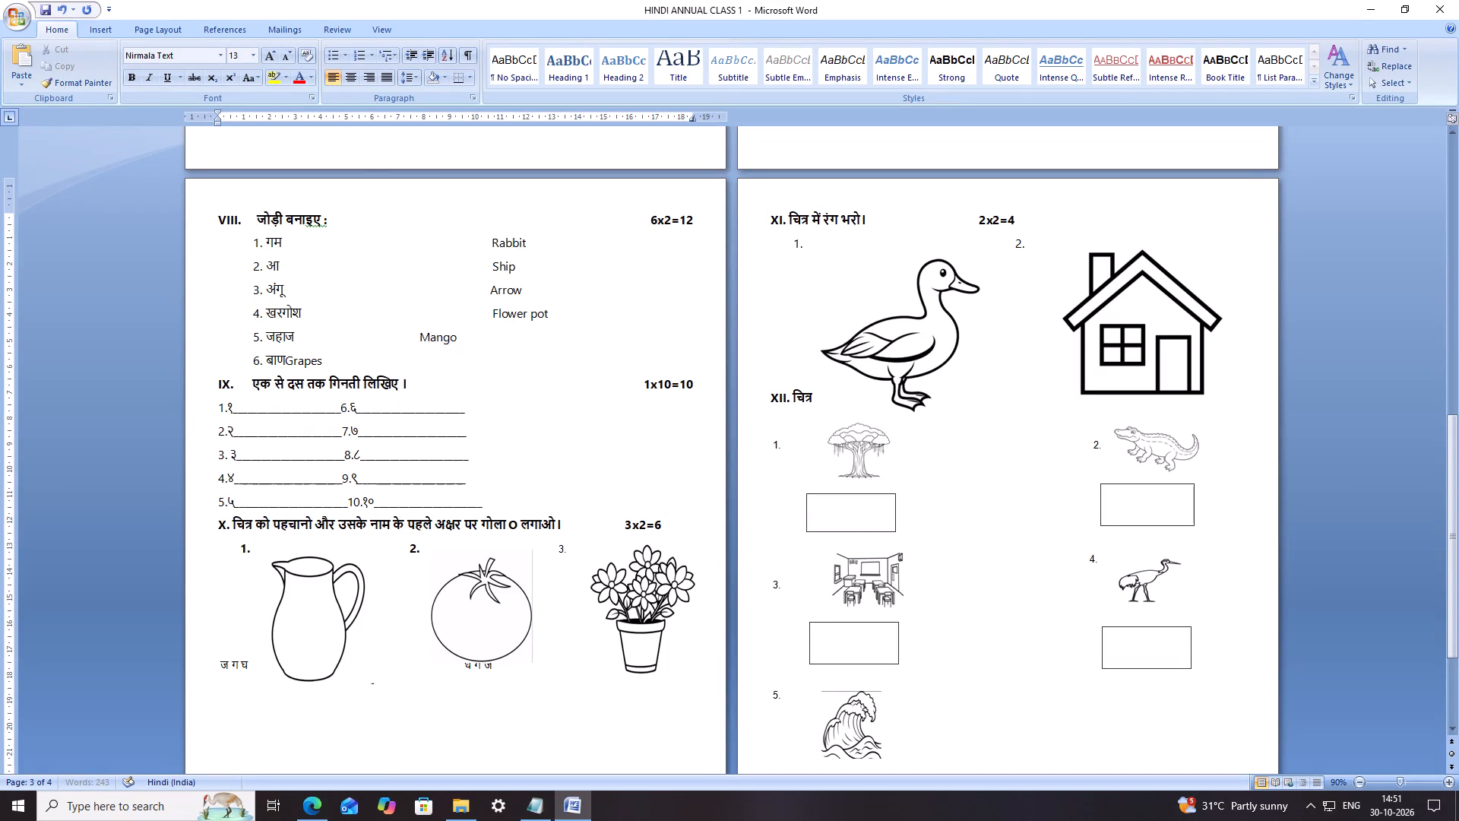
key("space")
key("space")
key("space")
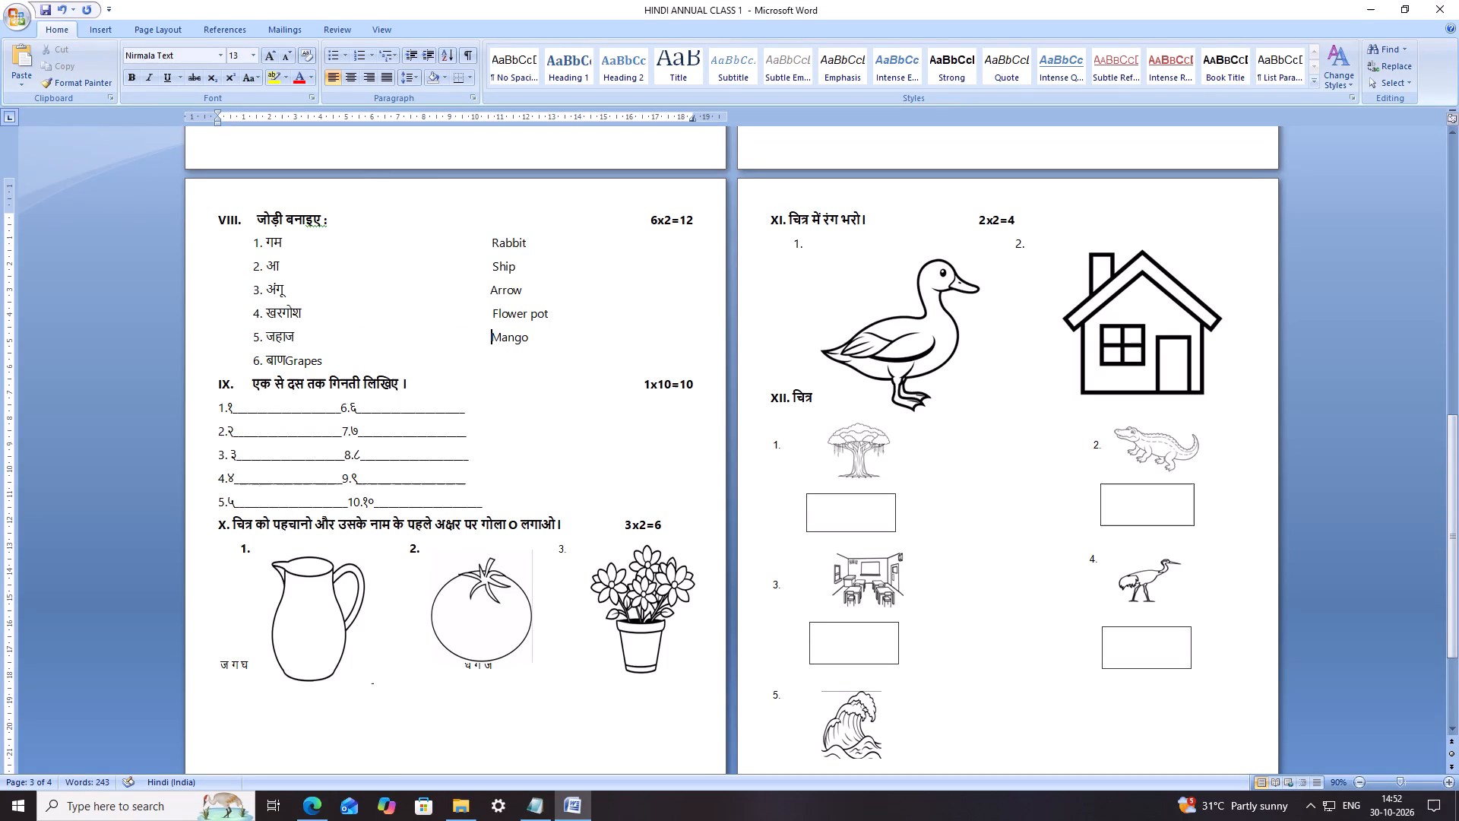
Space Grapes away from बाण in question VIII's sixth matching row to line up under Mango, and save the document.
left_click(286, 367)
key("space")
key("space")
key("space")
key("space")
key("space")
key("space")
key("space")
key("space")
key("space")
key("space")
key("space")
key("space")
key("space")
key("space")
key("space")
key("space")
key("space")
key("space")
key("space")
key("space")
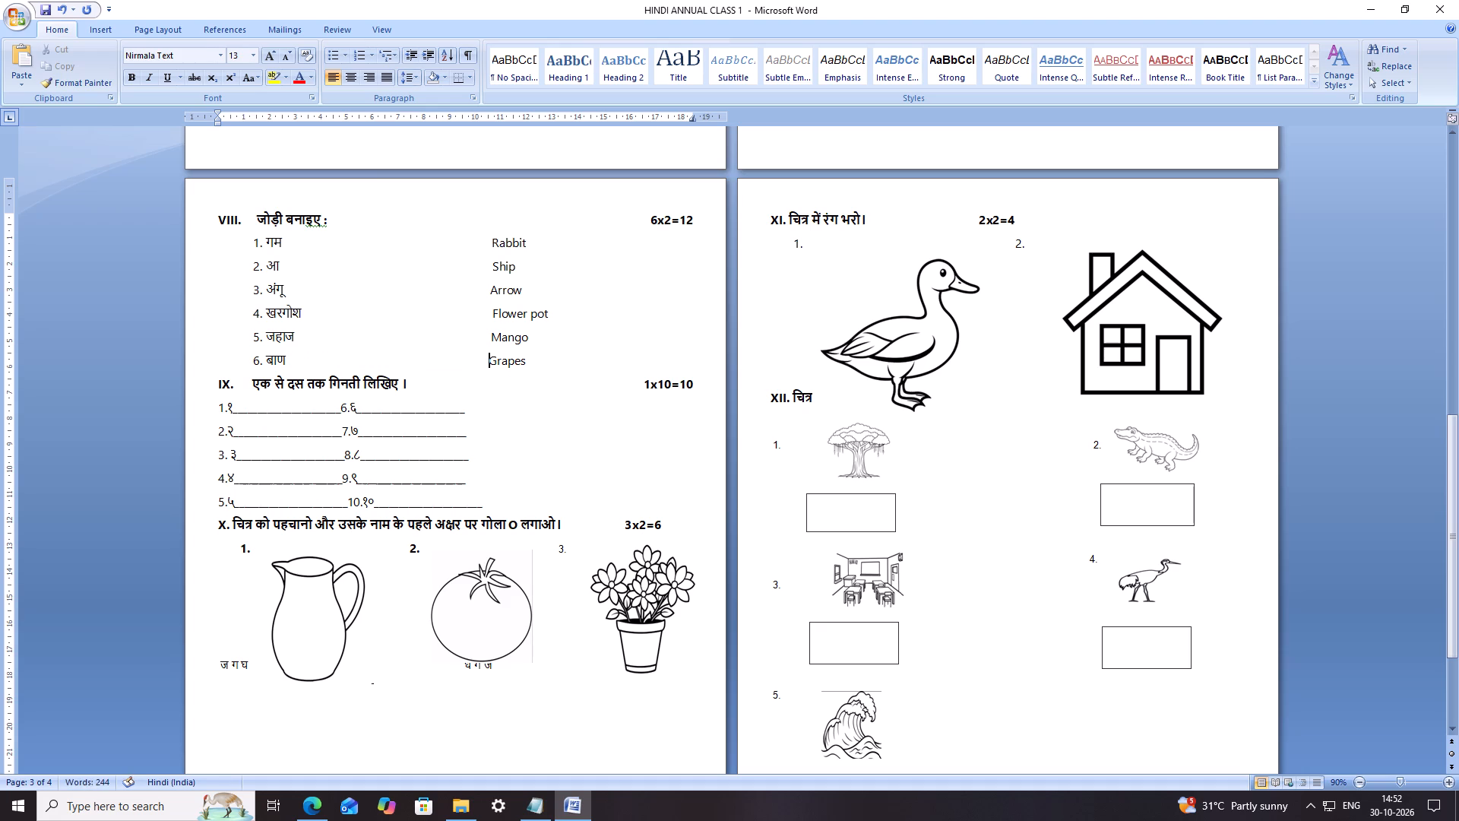
key("space")
key("ctrl+s")
key("ctrl+s")
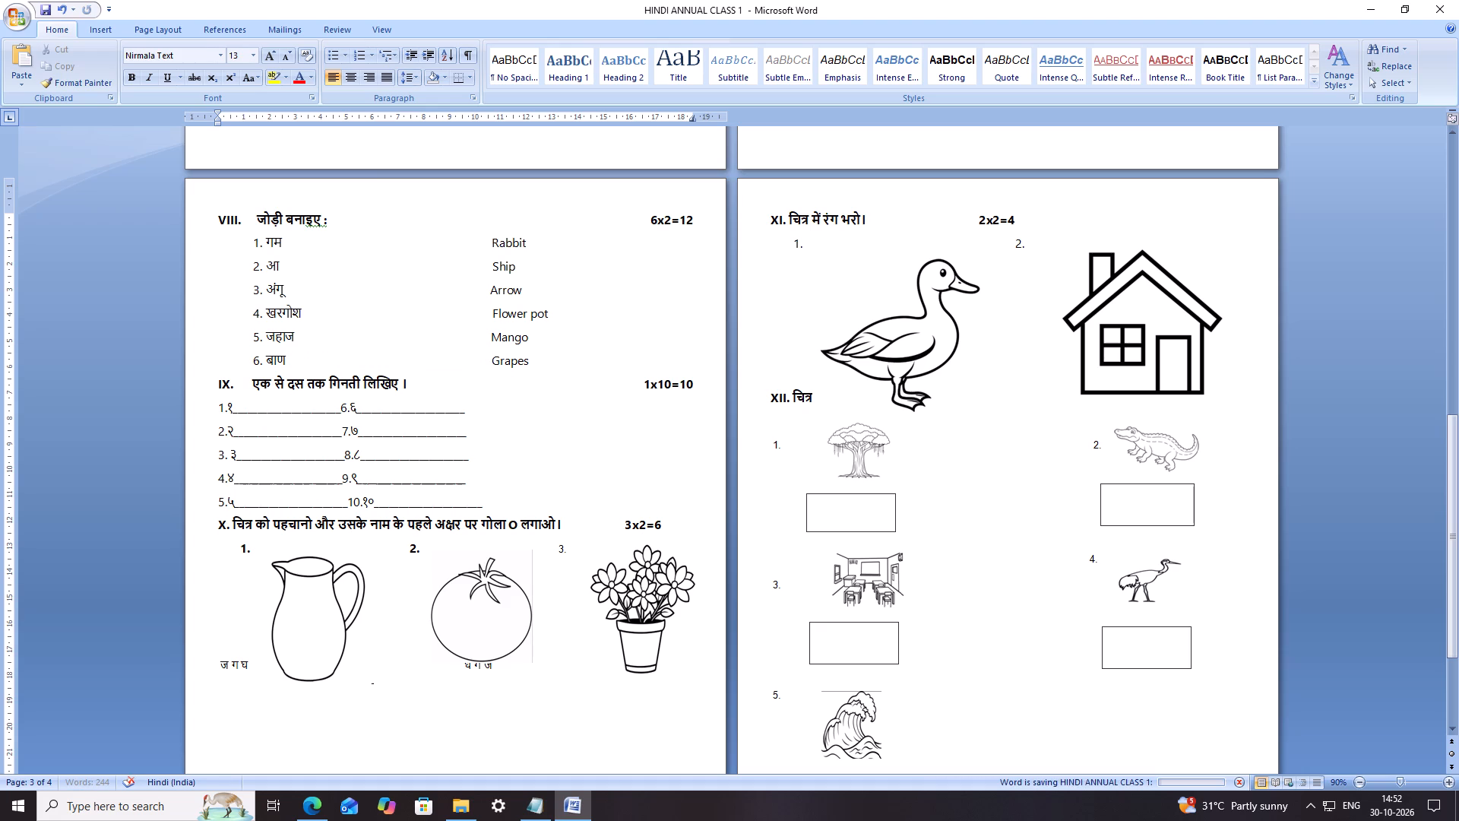
Save the exam paper after the question VIII matching-column alignment.
key("ctrl+s")
key("ctrl+s")
Place the text cursor directly after गम in question VIII's first matching row for editing.
left_click(356, 273)
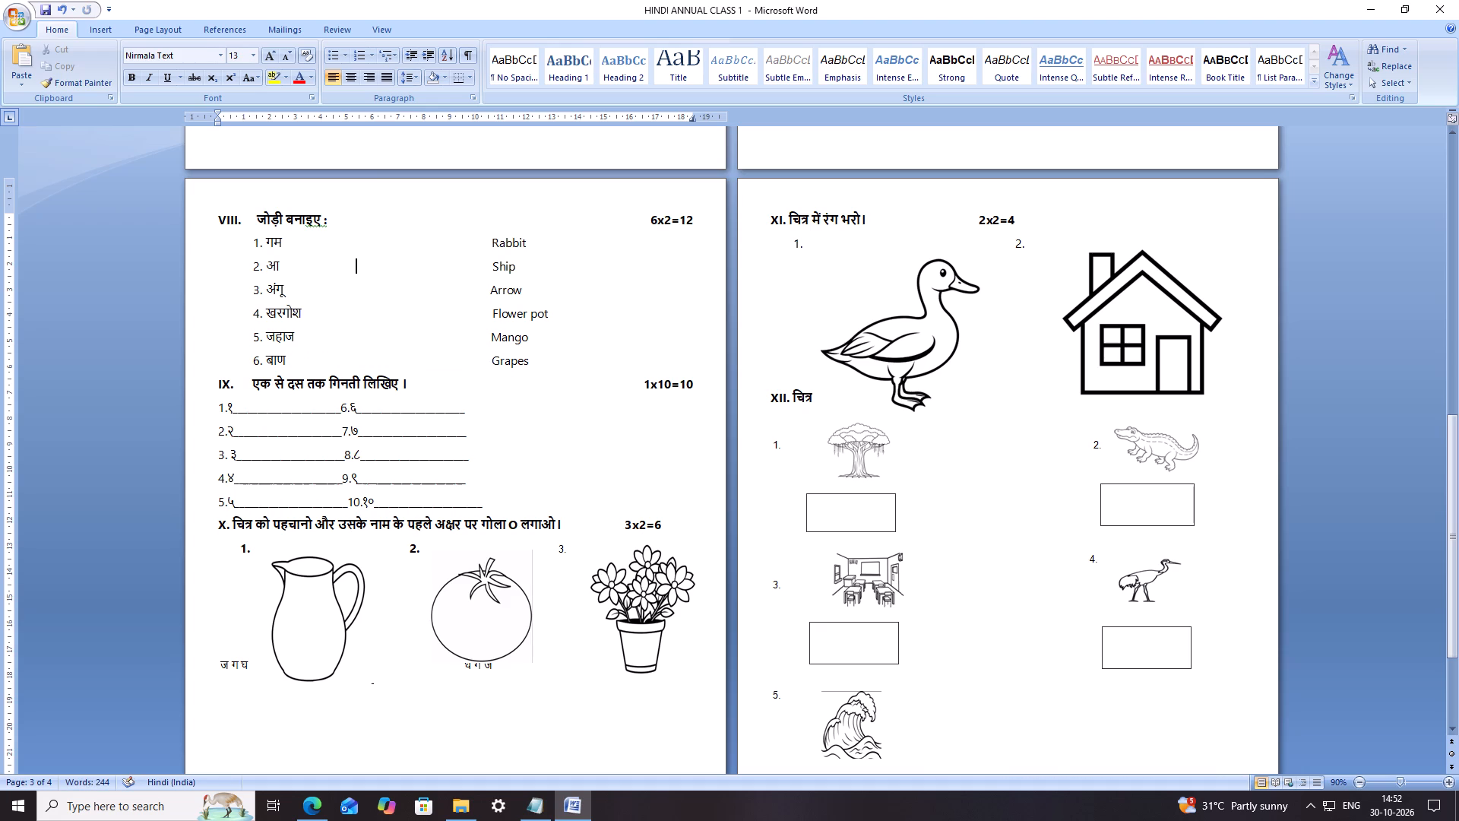
left_click(280, 242)
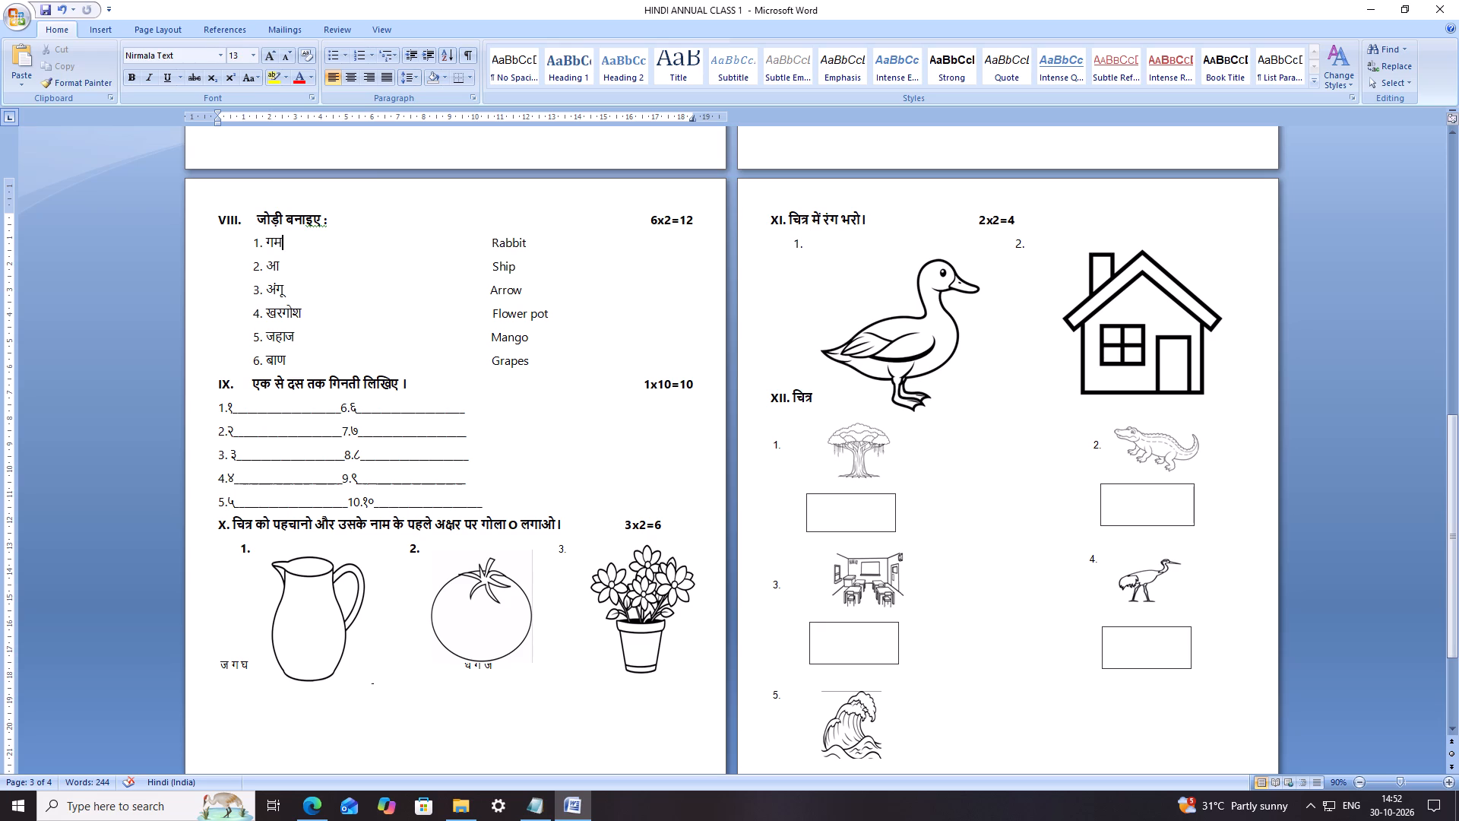
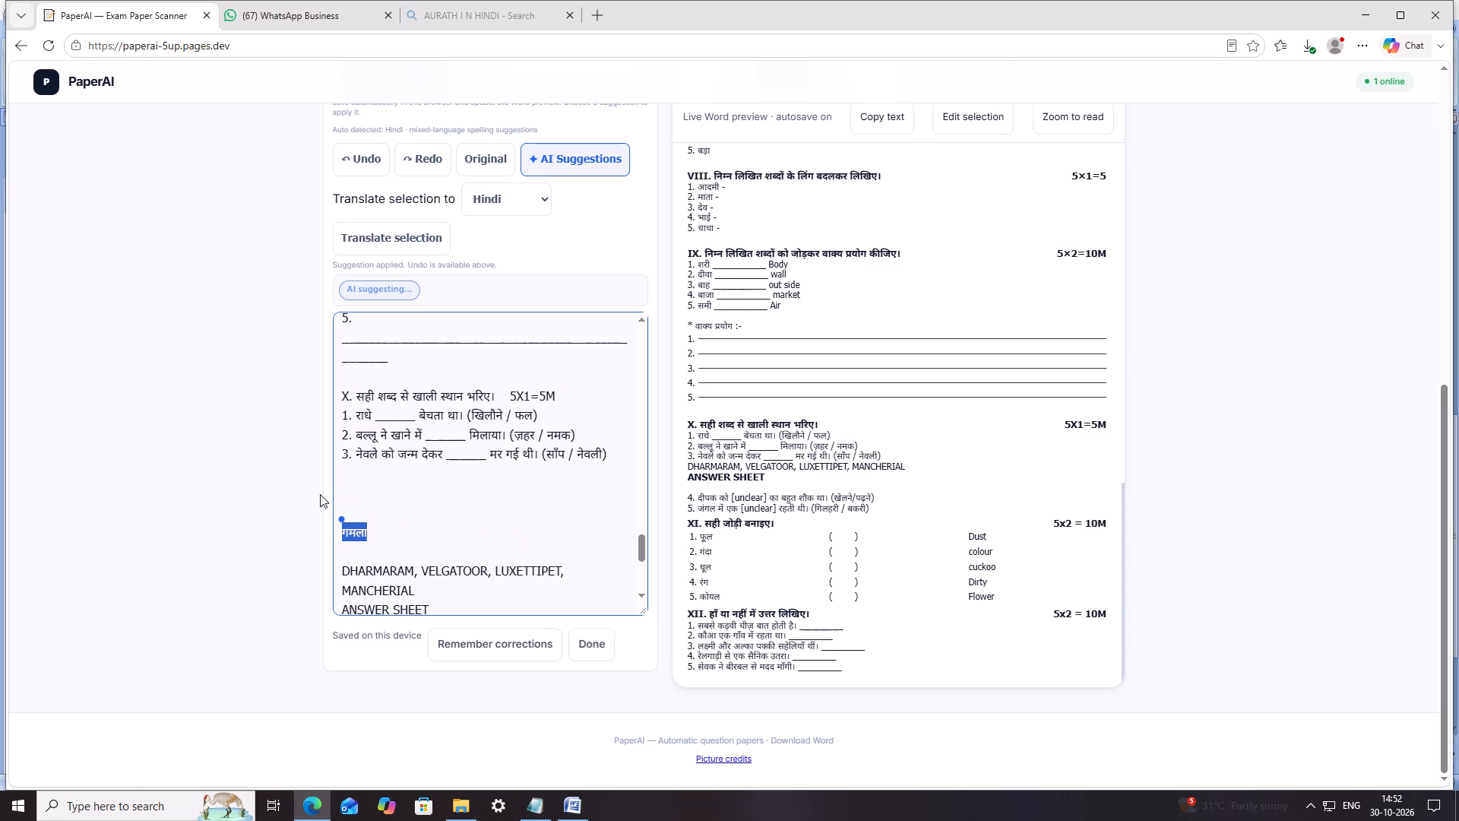
Copy गमला from PaperAI over गम in question VIII's first matching row in Word, and save the paper.
left_click_drag(320, 494, 334, 538)
key("ctrl+c")
left_click(575, 816)
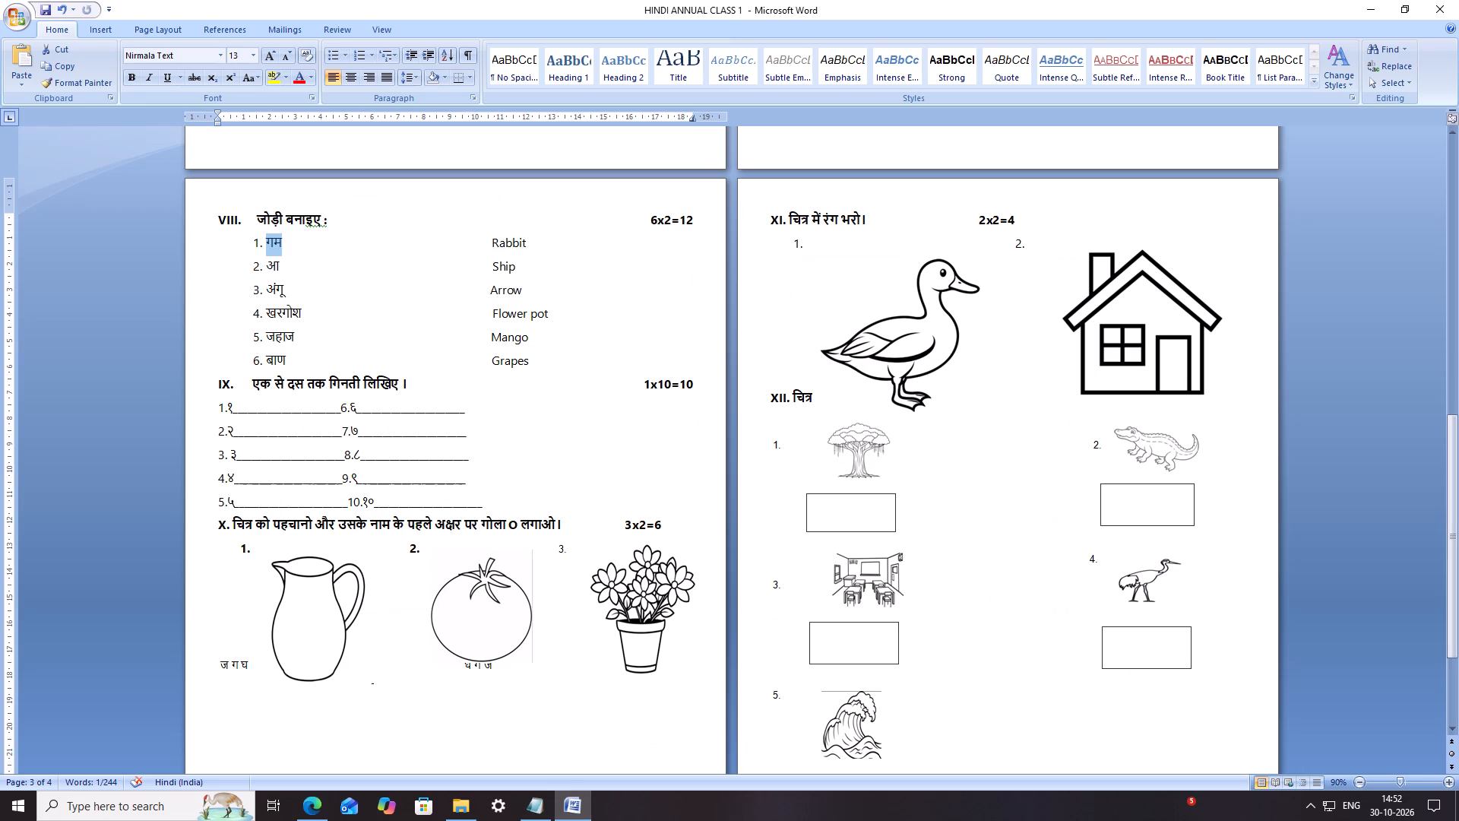
key("ctrl+v")
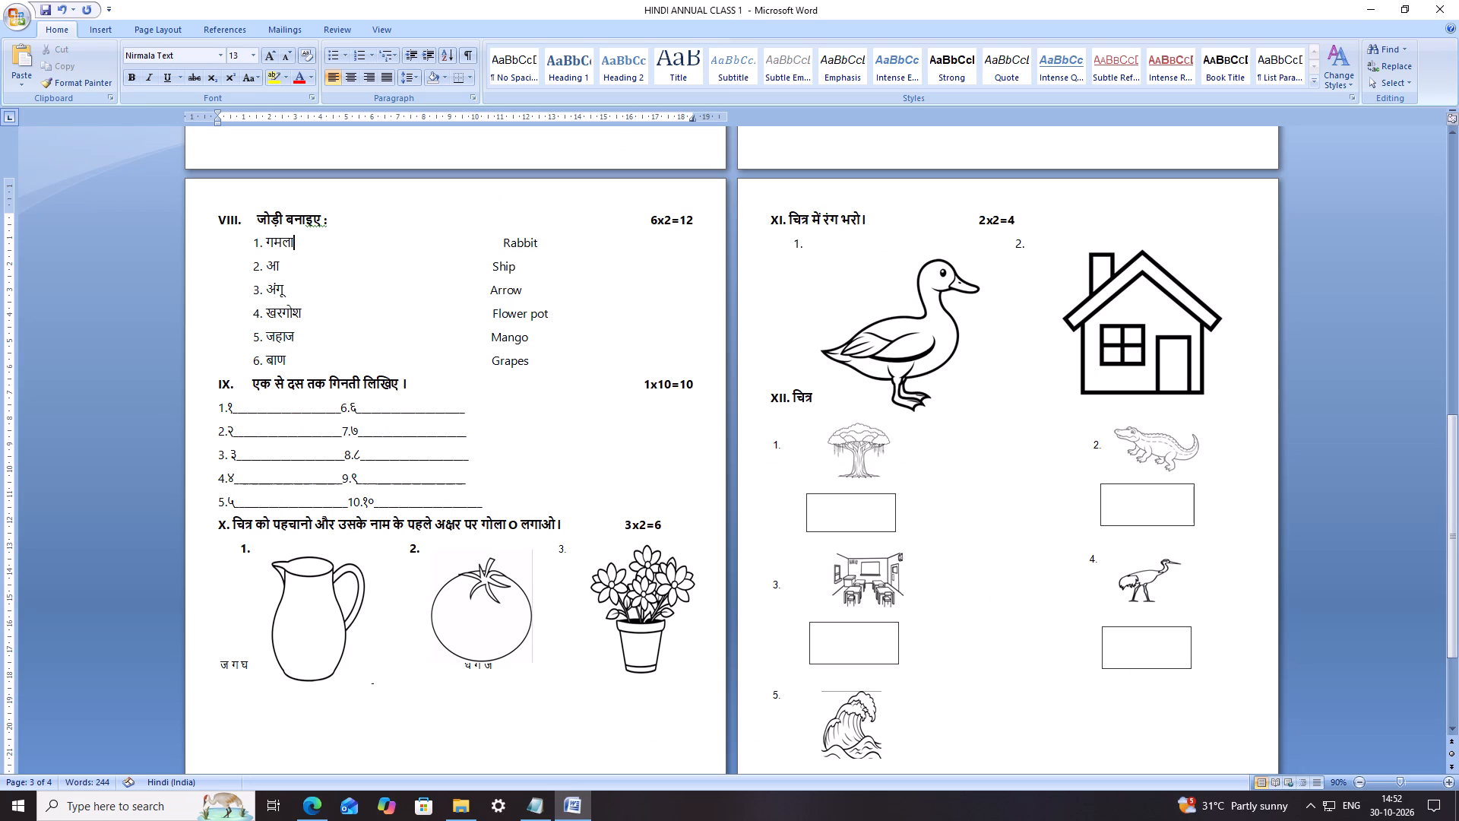
key("ctrl+s")
key("ctrl+s")
key("ctrl+s")
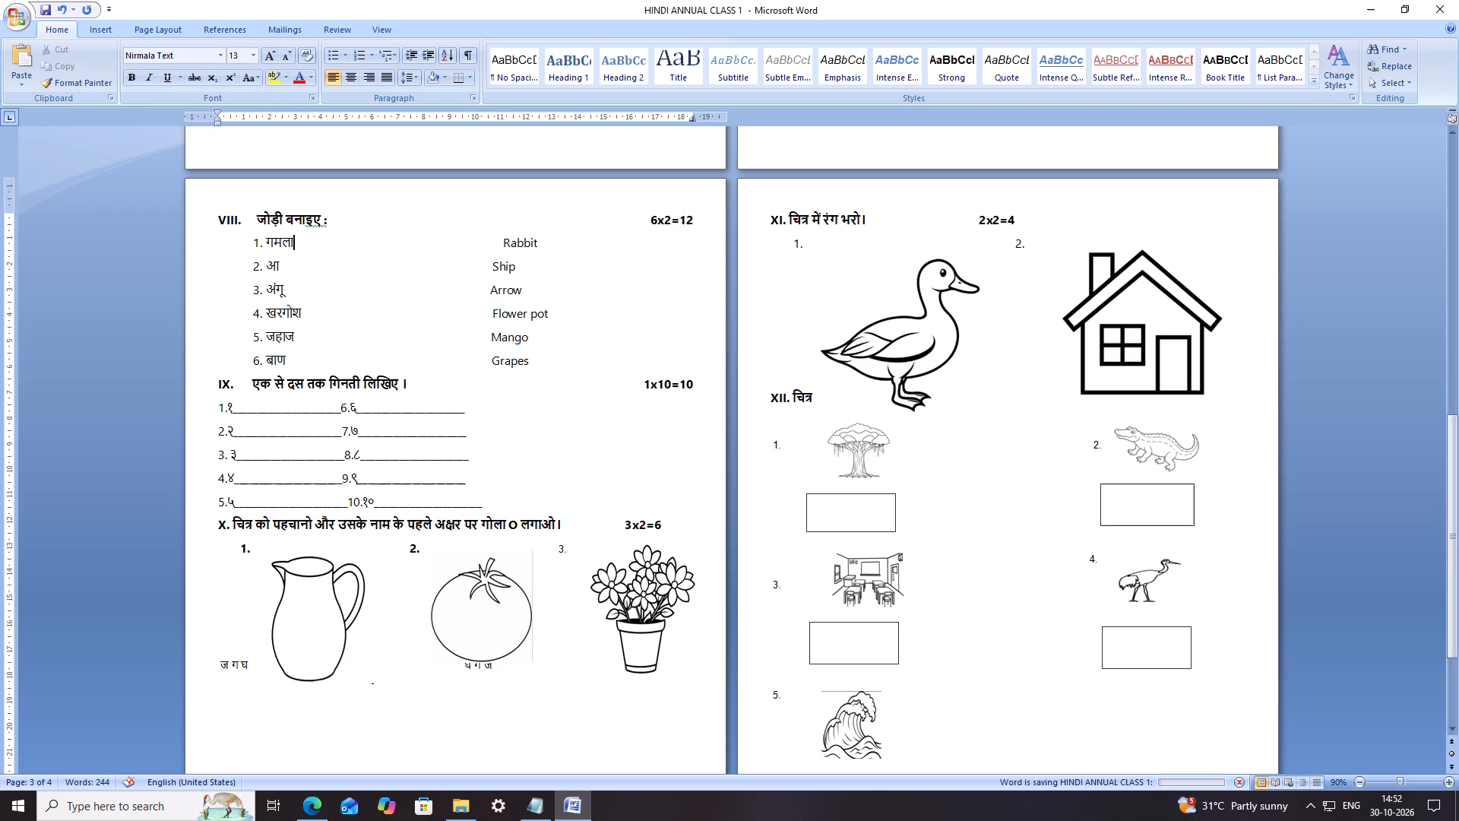
In PaperAI, enter aam over the selected word, apply the Hindi suggestion आम, and copy it.
left_click(457, 806)
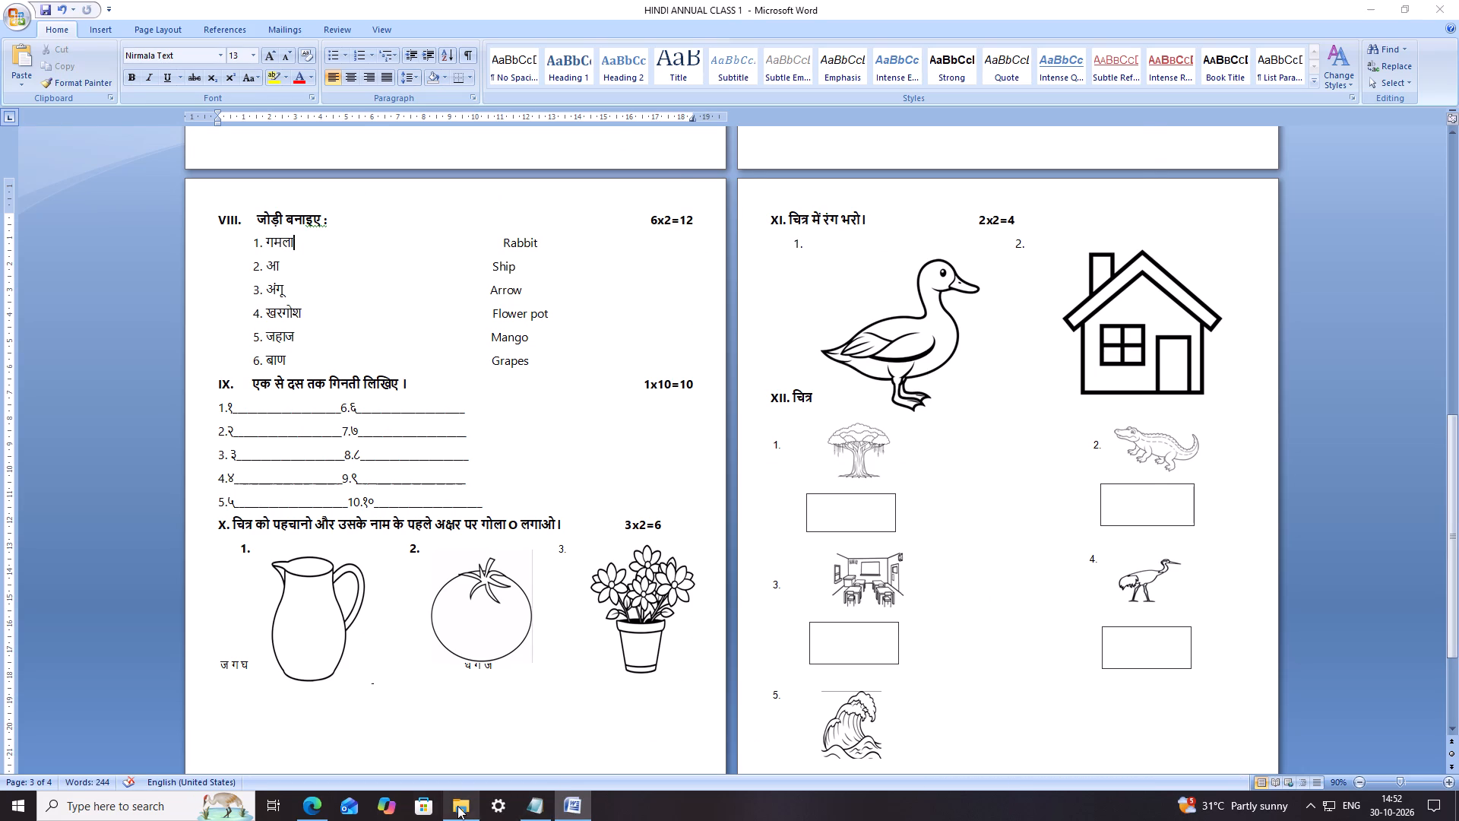
left_click(324, 803)
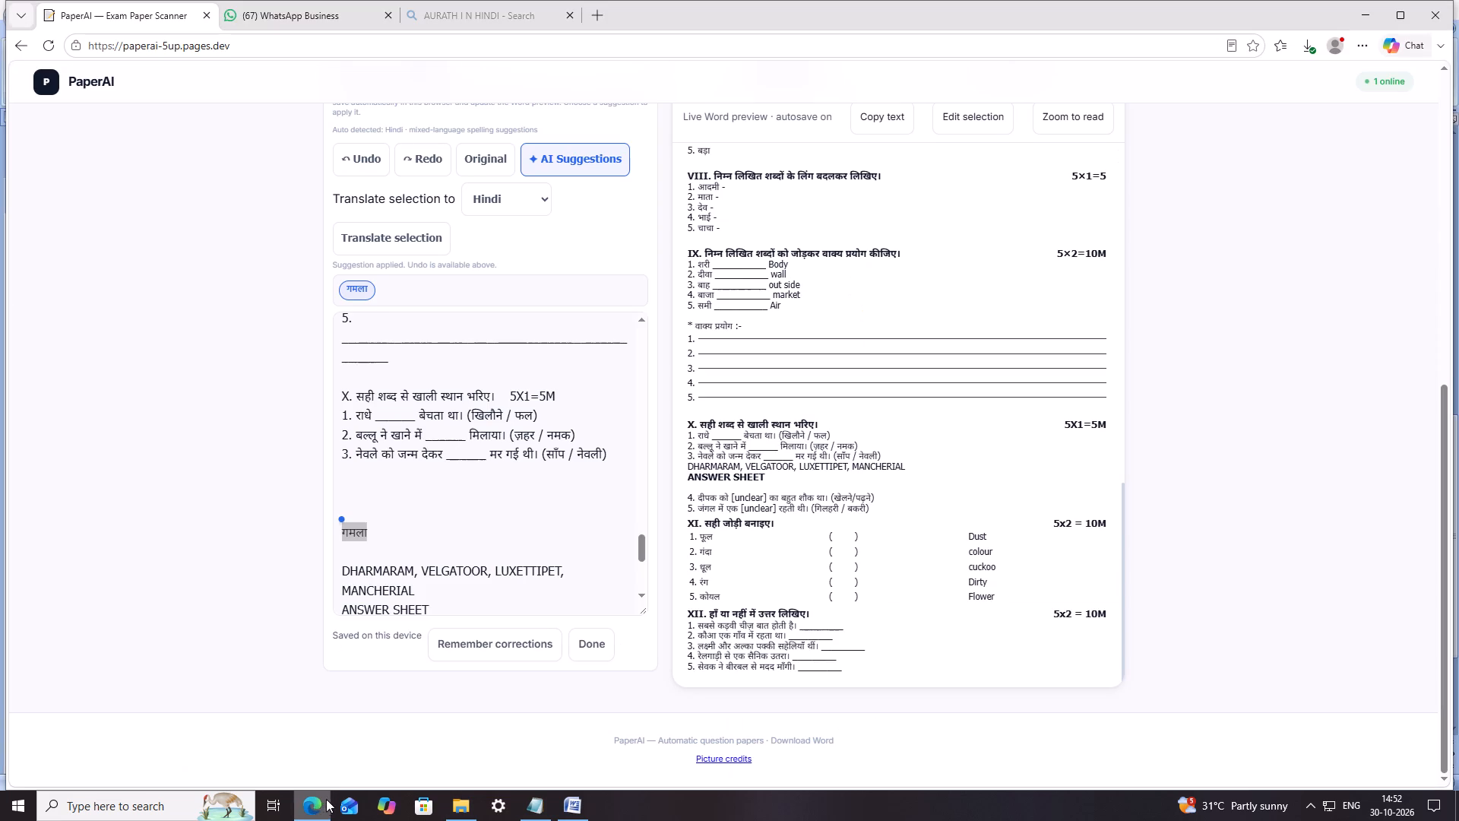
type("aam")
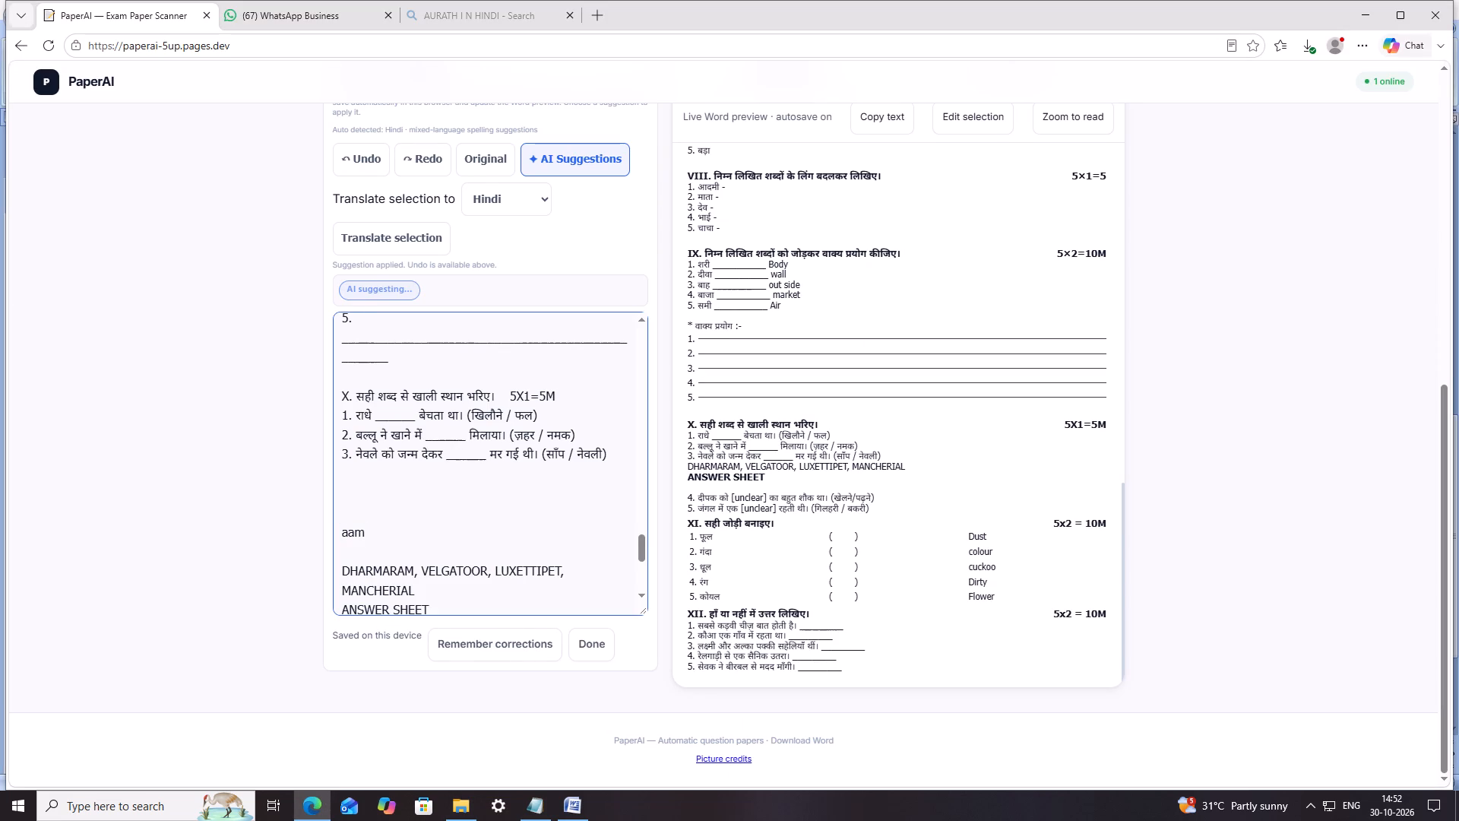
left_click(355, 295)
left_click_drag(387, 486, 325, 489)
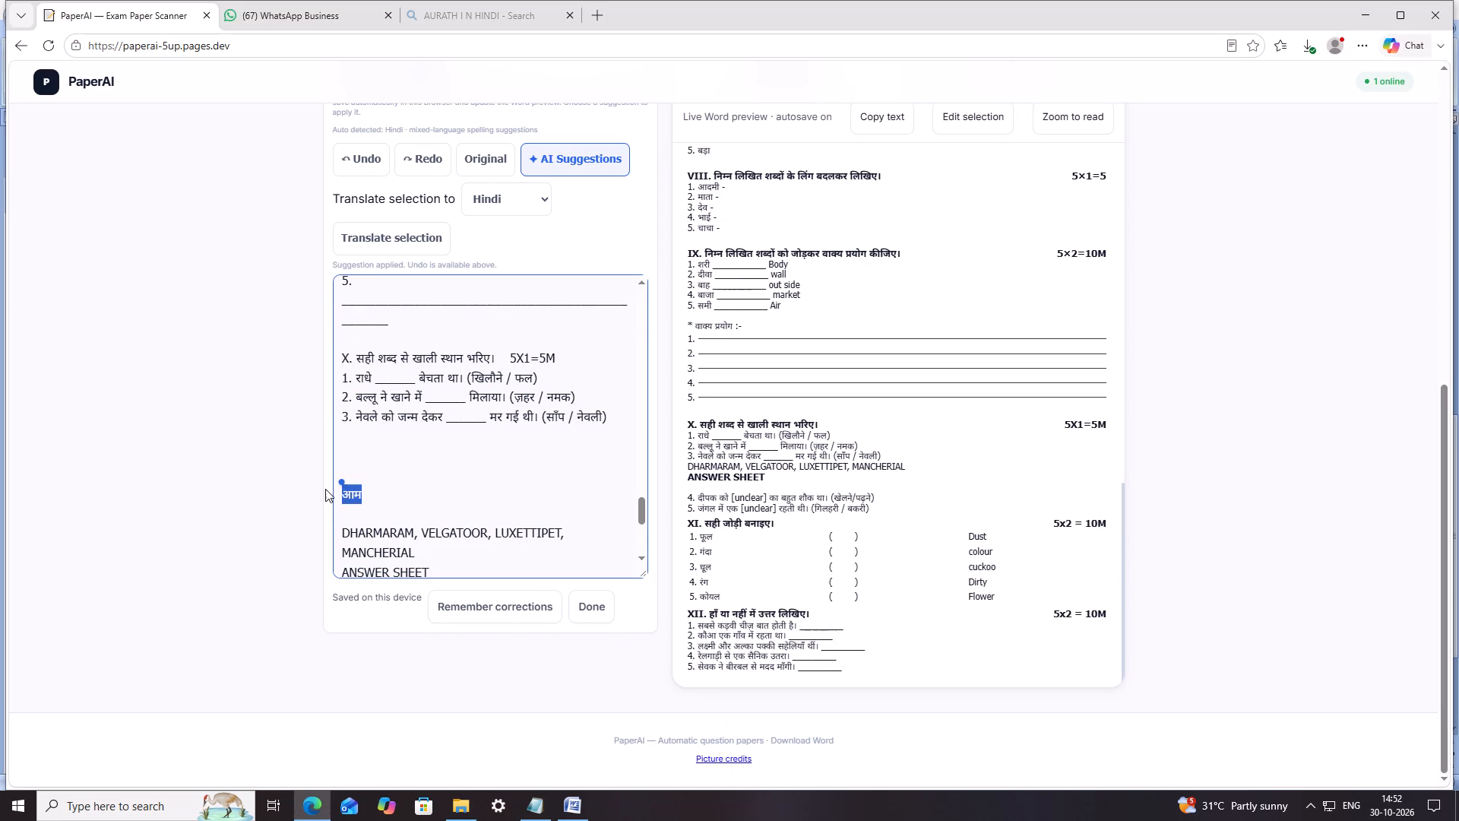
left_click_drag(325, 489, 334, 542)
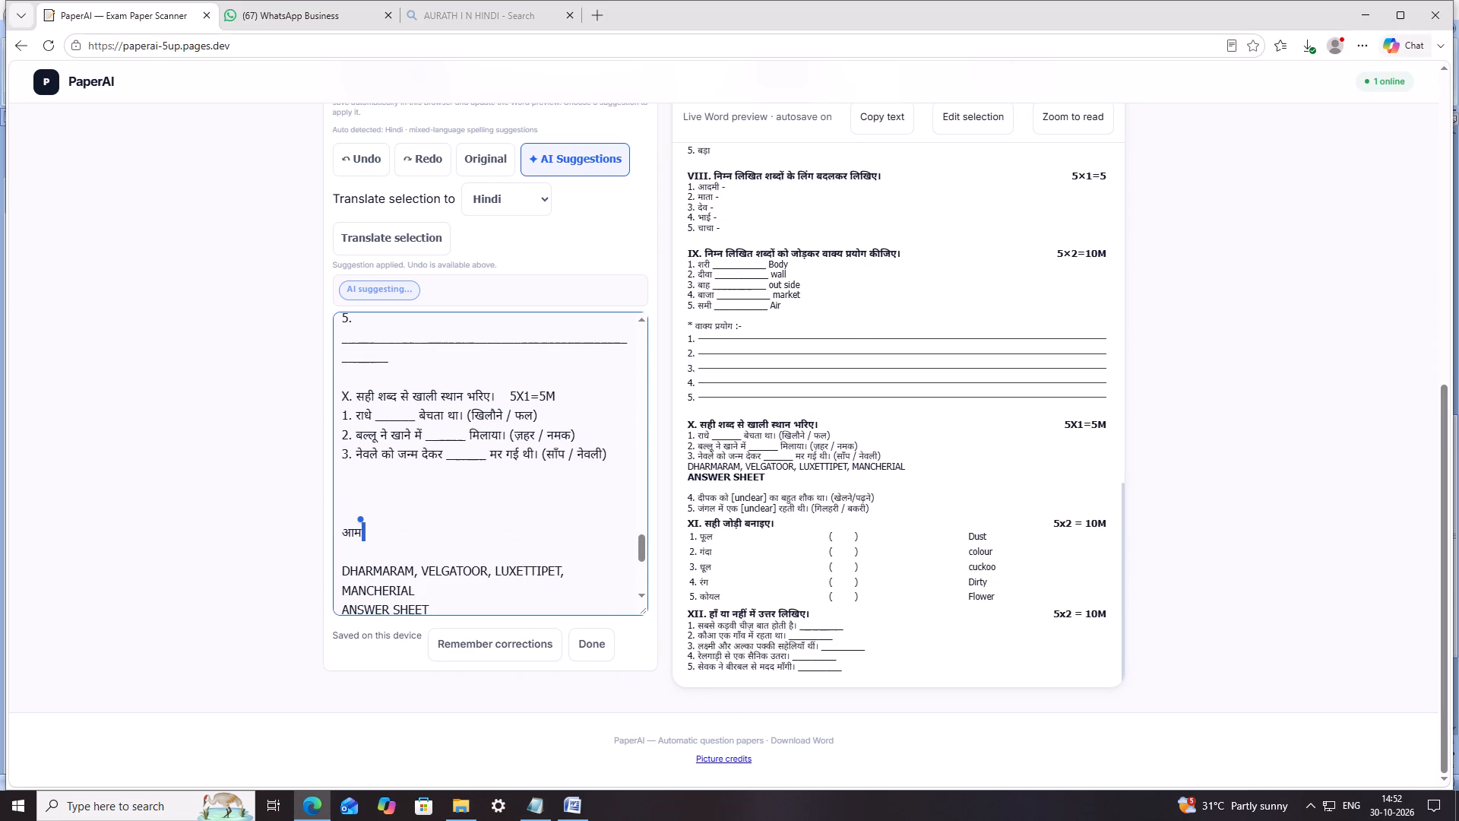
left_click_drag(334, 542, 337, 535)
key("ctrl+c")
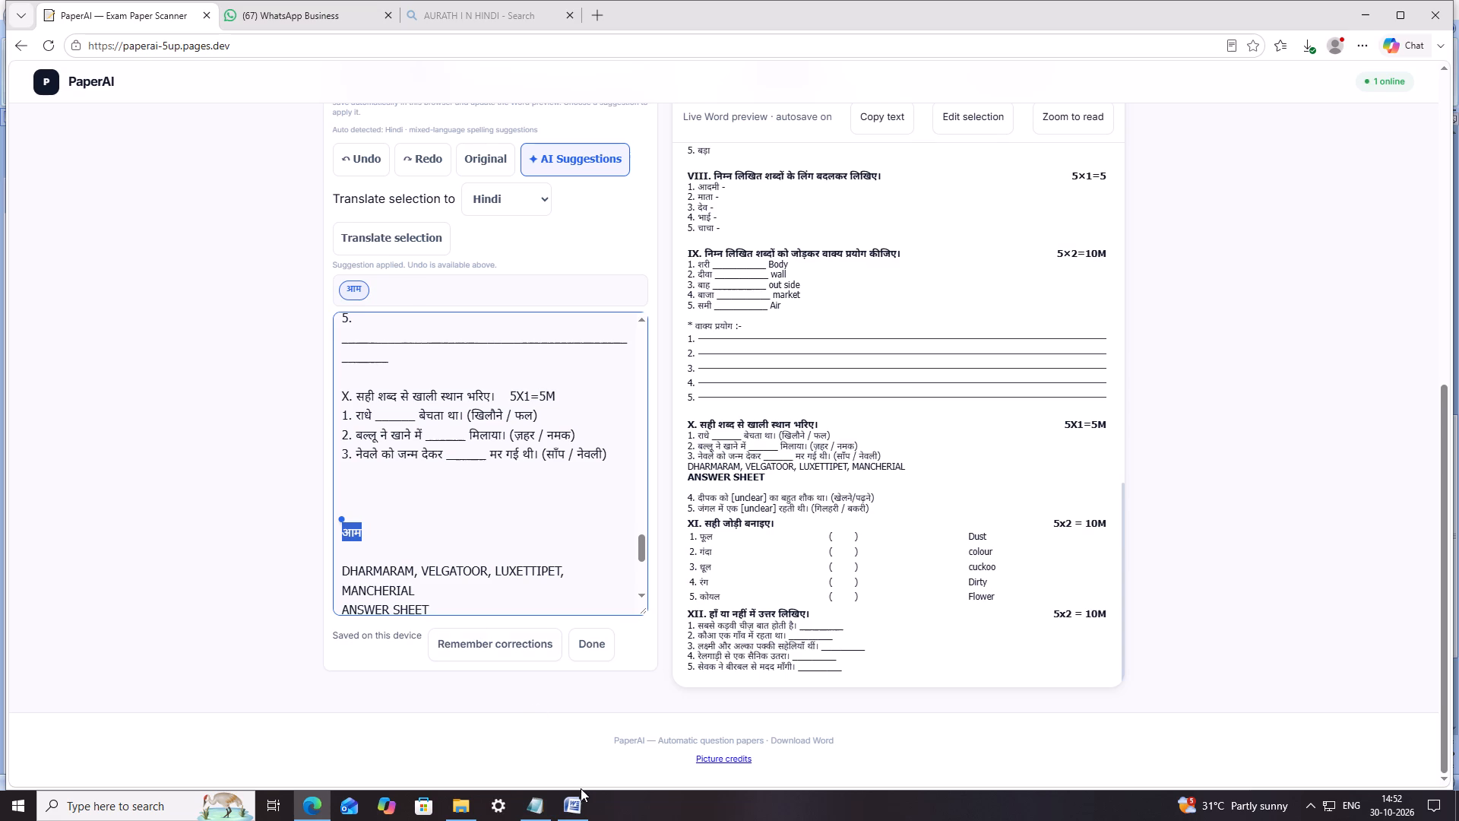
In Word, replace आ in question VIII's second matching row with the copied आम, and save the paper.
left_click(586, 815)
left_click(284, 265)
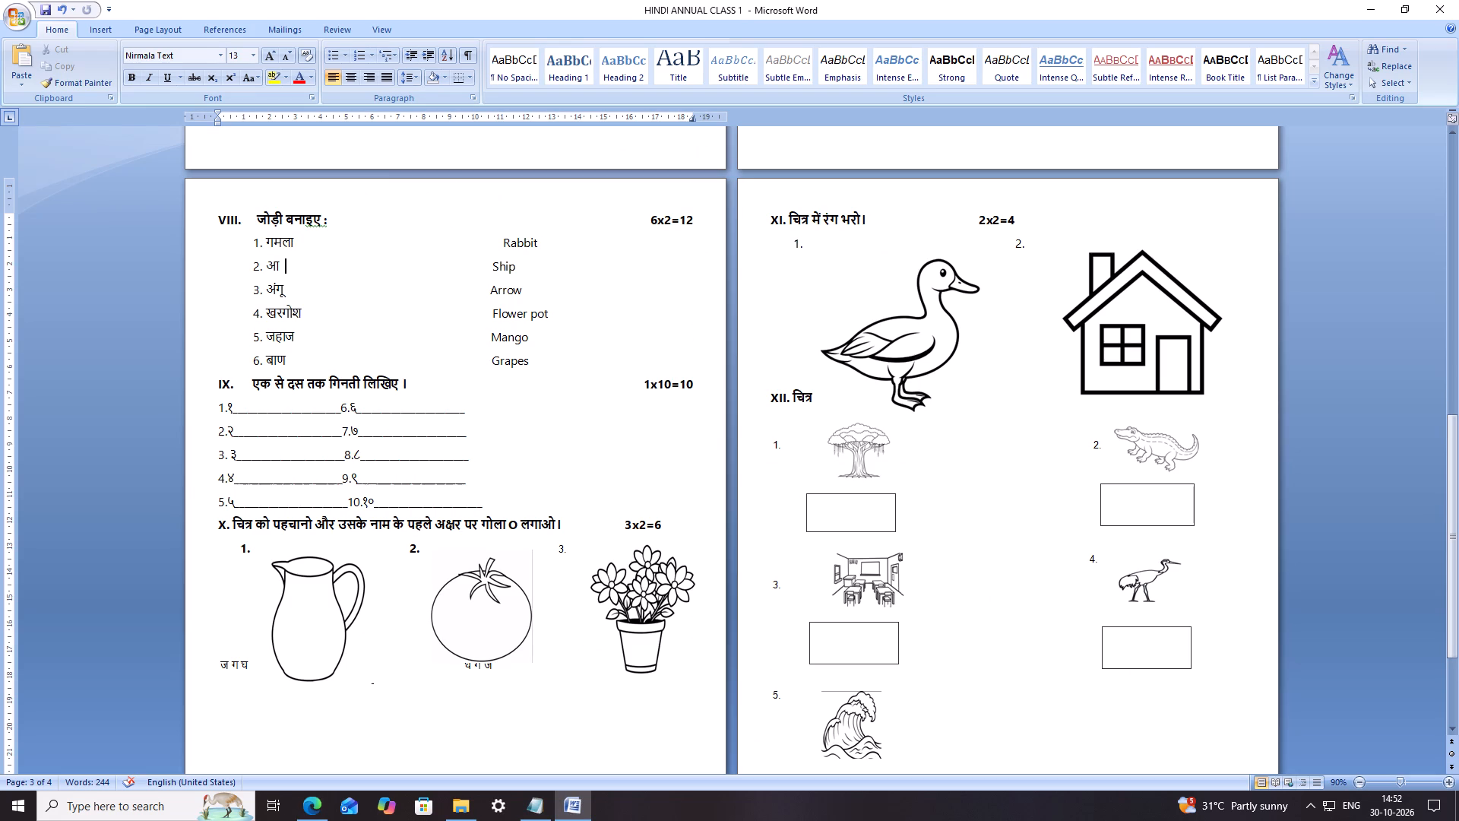
double_click(275, 263)
left_click(275, 263)
left_click_drag(278, 265, 271, 265)
left_click_drag(271, 265, 269, 265)
key("ctrl+v")
key("ctrl+s")
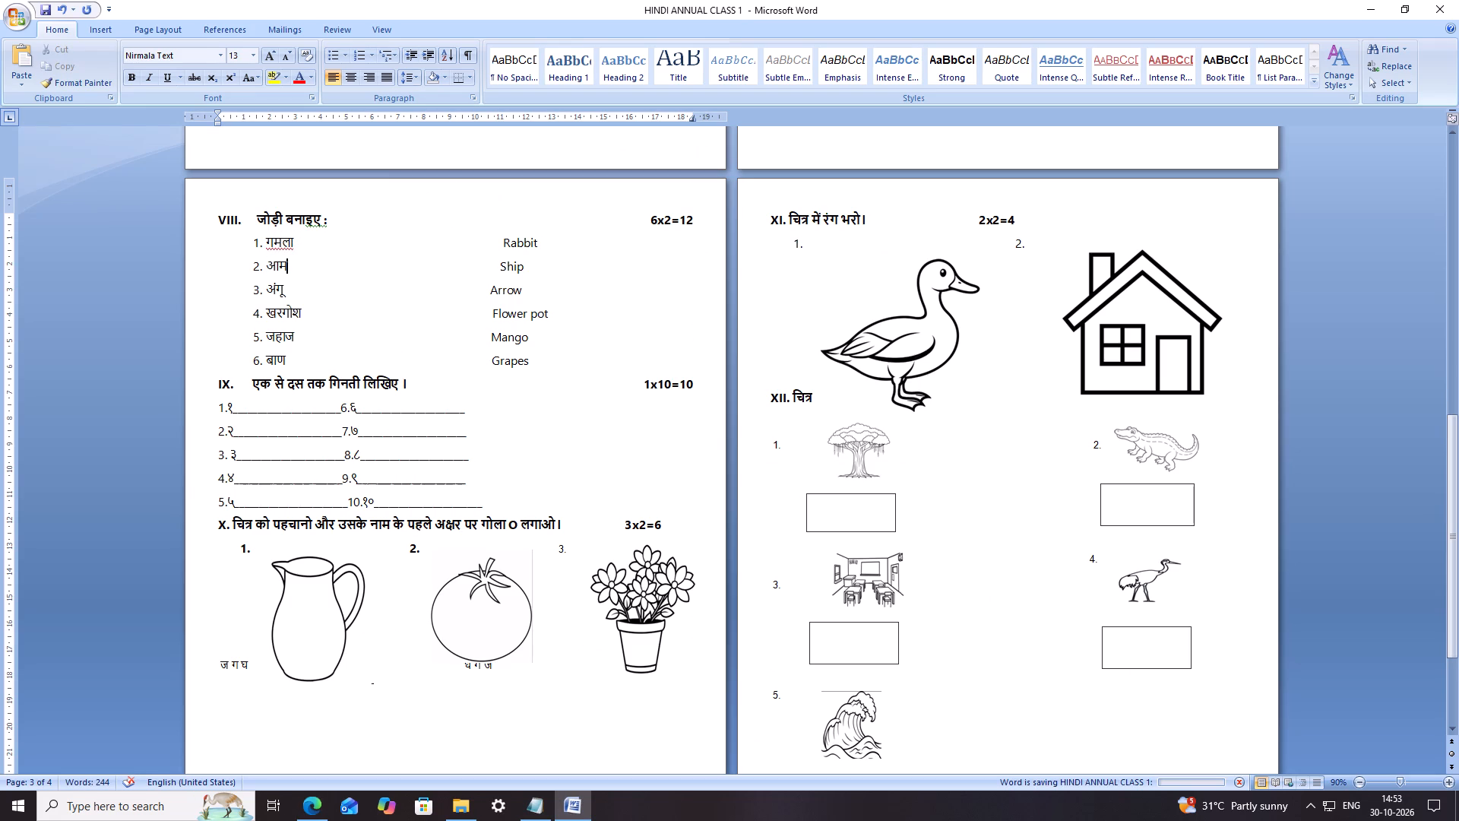
key("ctrl+s")
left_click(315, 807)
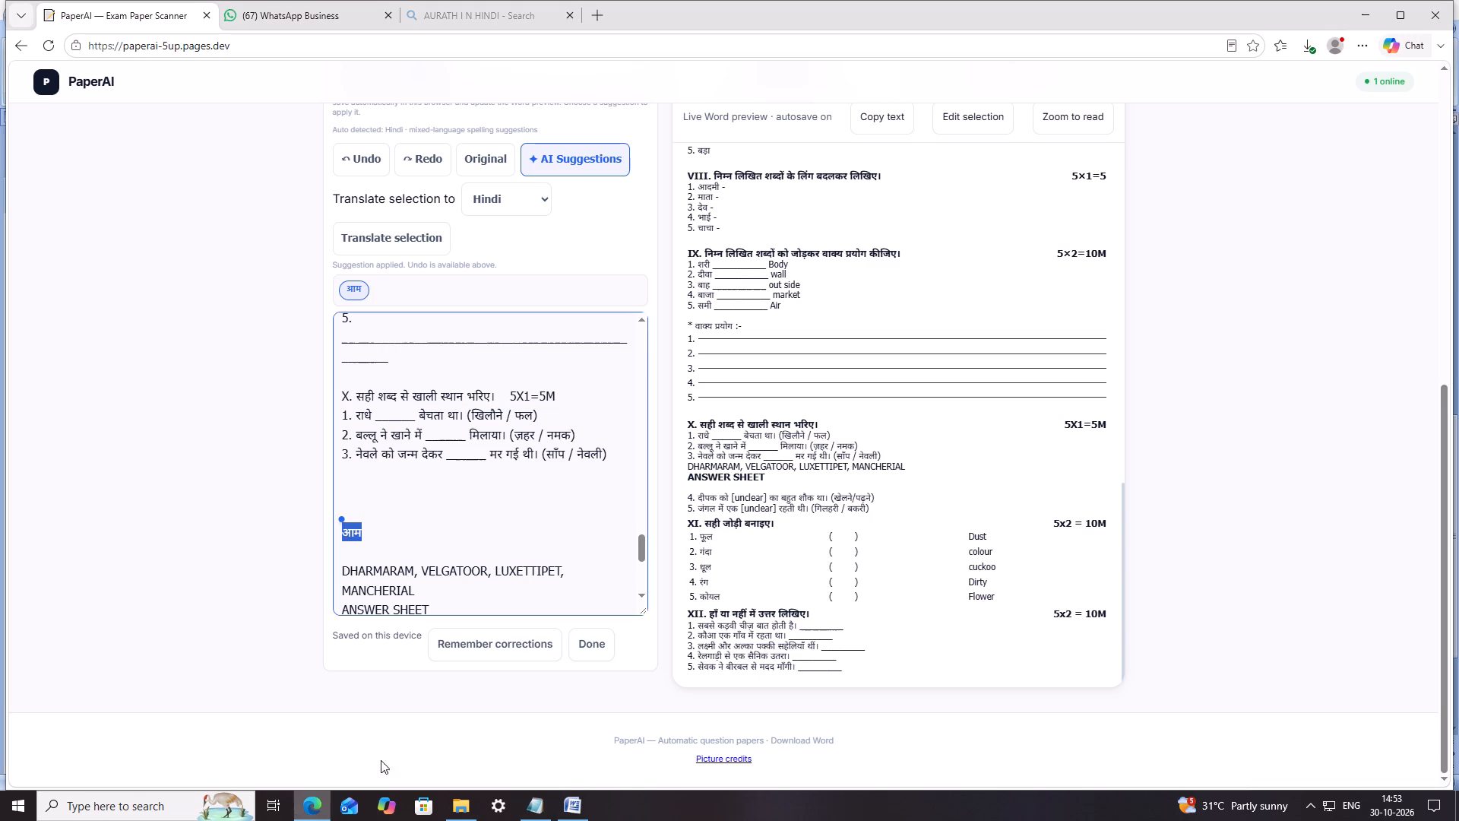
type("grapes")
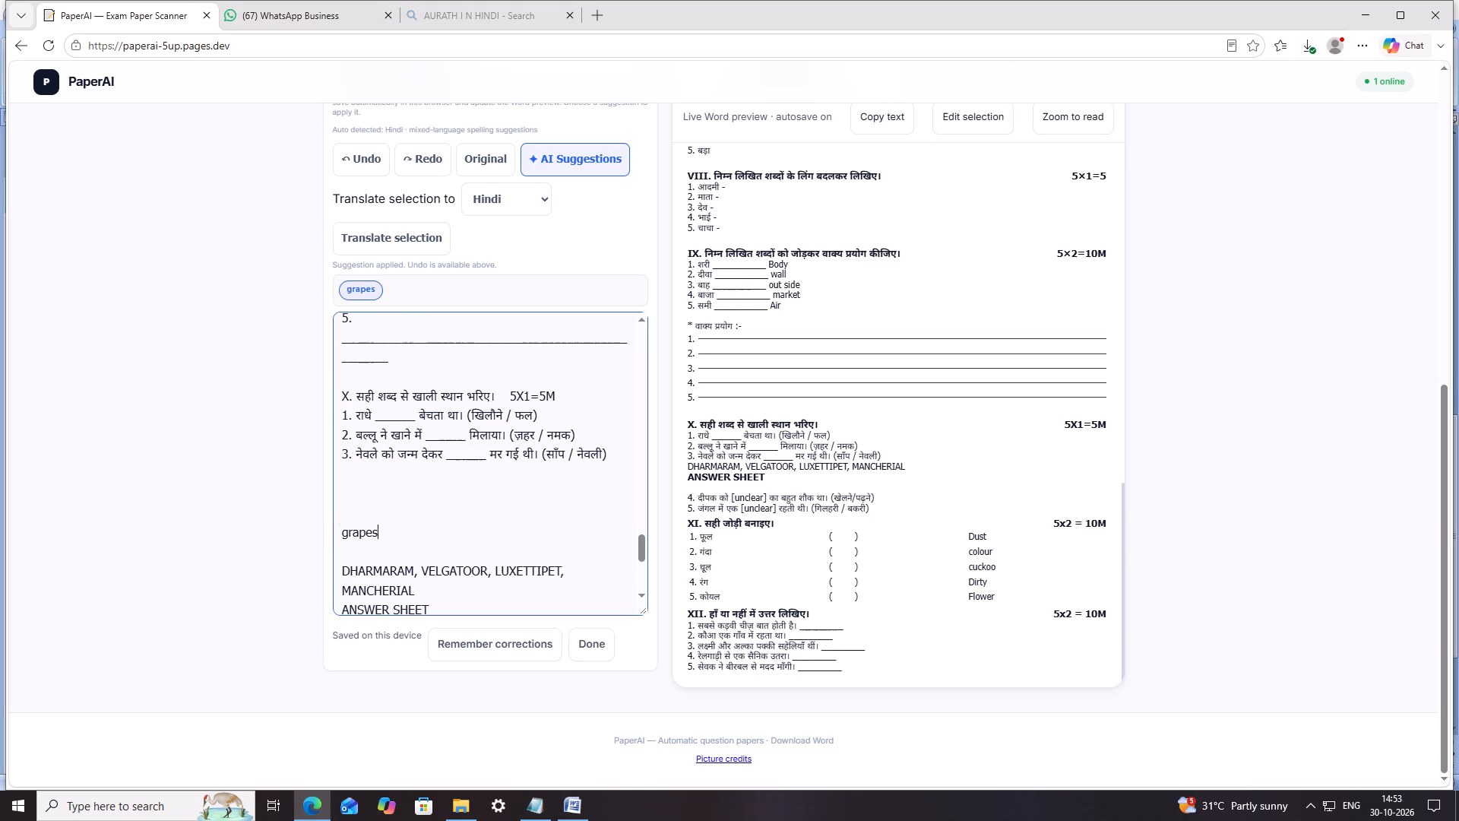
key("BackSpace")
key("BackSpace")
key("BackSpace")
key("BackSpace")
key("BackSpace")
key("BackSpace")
In PaperAI, enter angoor on the emptied word line, apply the Hindi suggestion अंगूर, and copy it.
type("angoor")
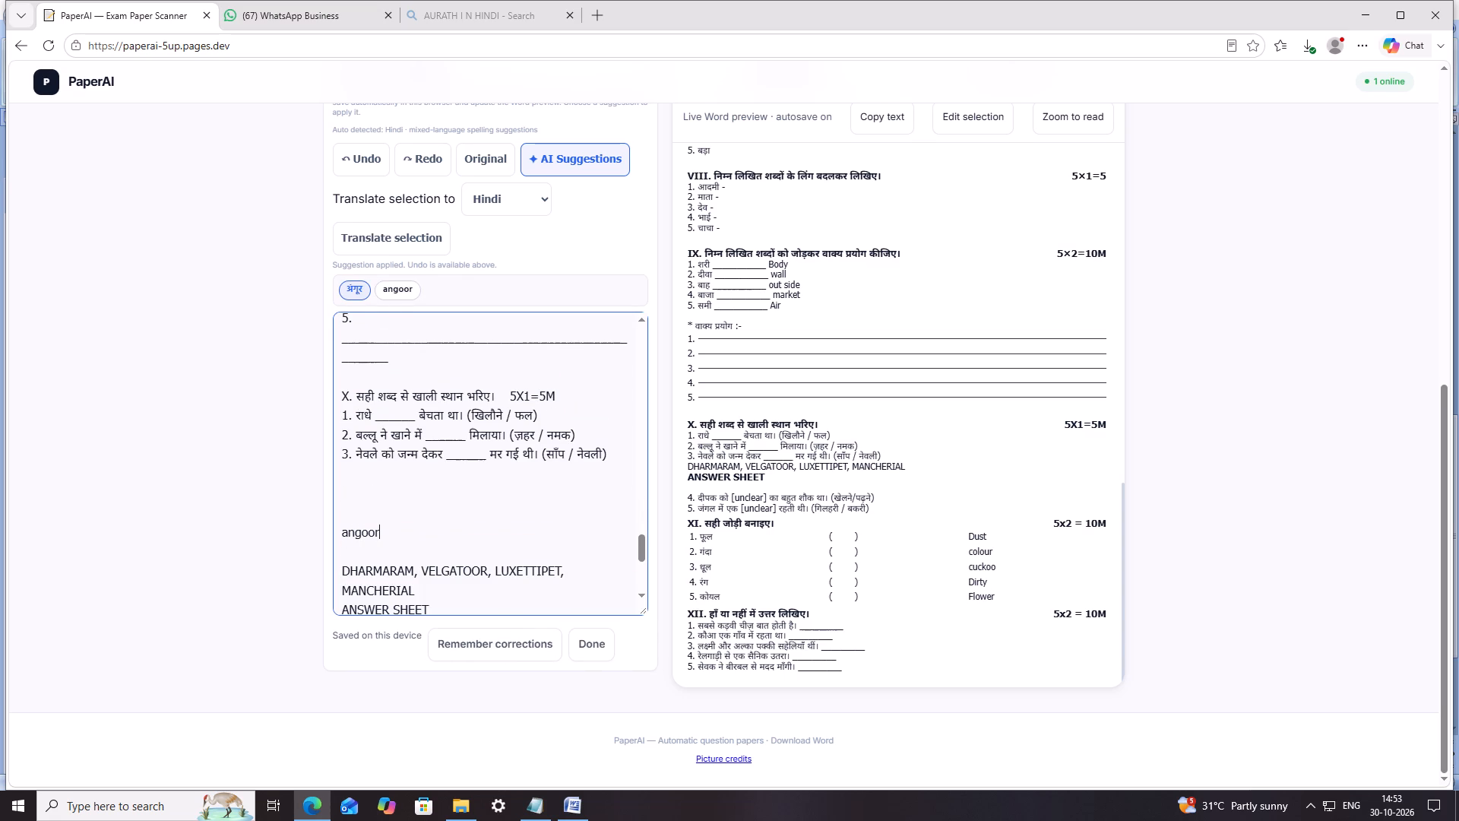
left_click(356, 295)
left_click_drag(383, 496, 346, 536)
left_click_drag(346, 536, 339, 540)
key("ctrl+c")
key("ctrl+c")
In Word, replace अंगू in question VIII's third matching row with the copied अंगूर, and save the paper.
left_click(536, 809)
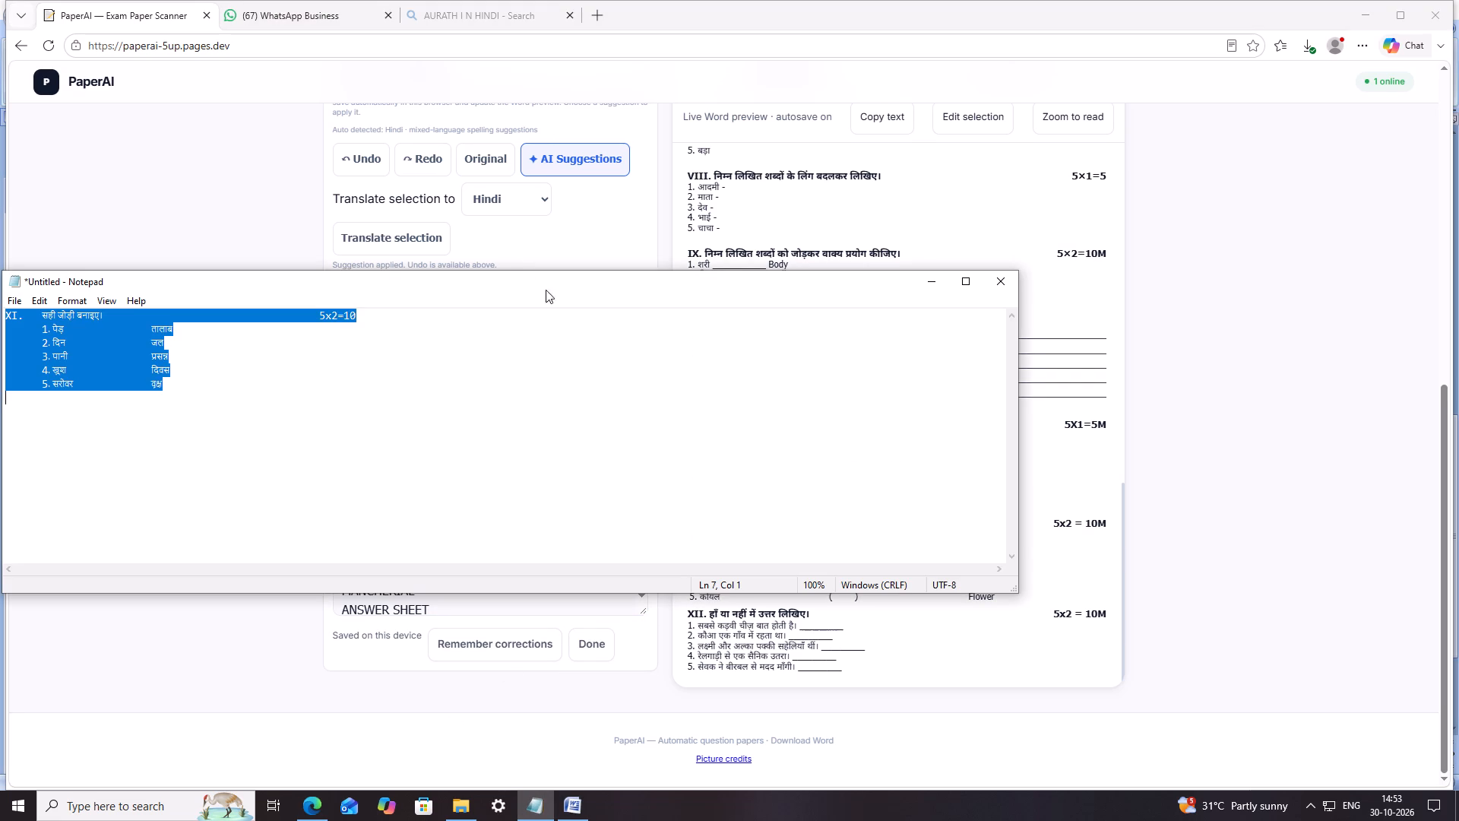
left_click(570, 803)
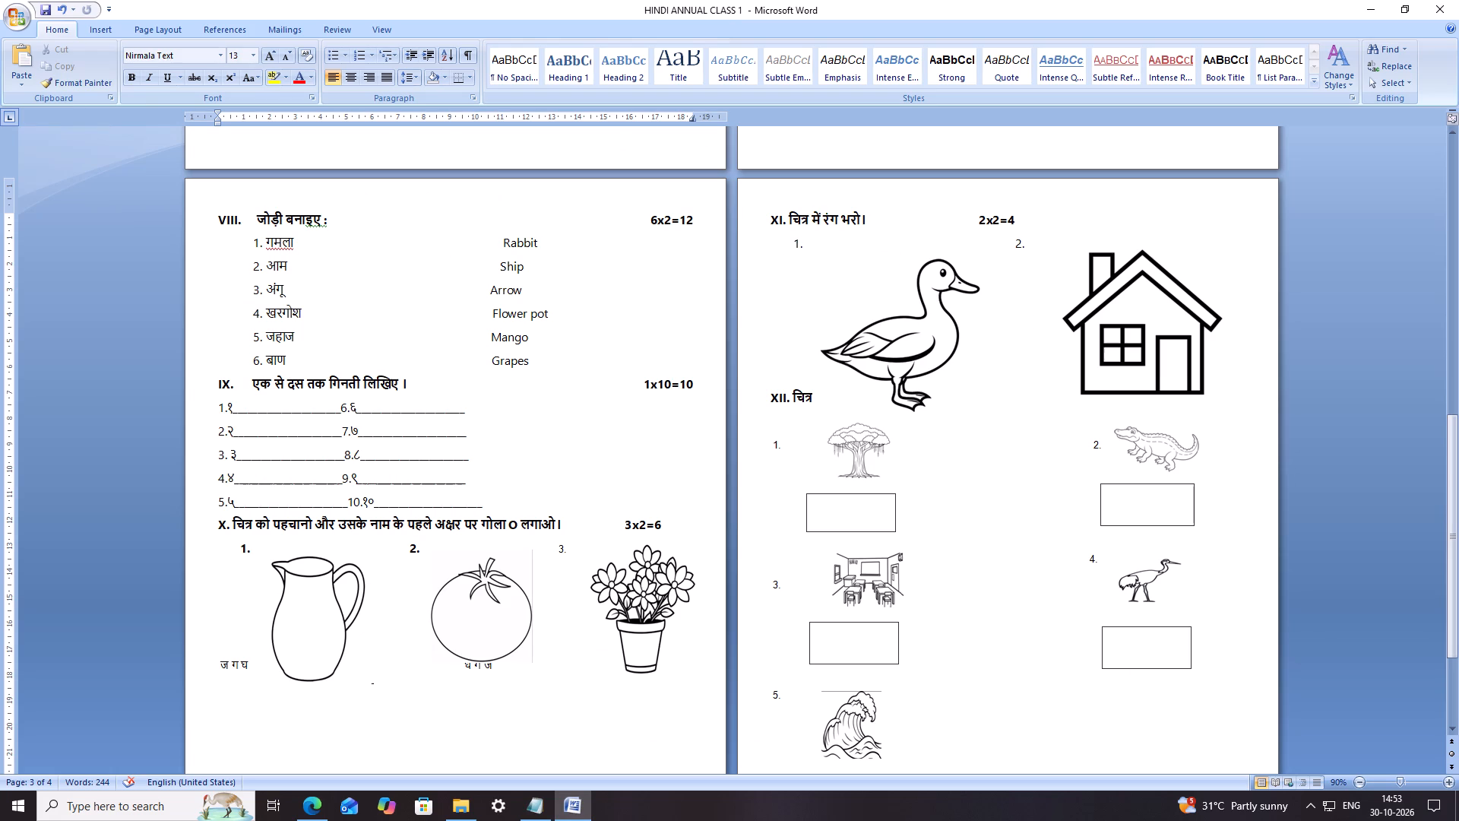
left_click_drag(284, 289, 268, 290)
key("ctrl+v")
key("ctrl+s")
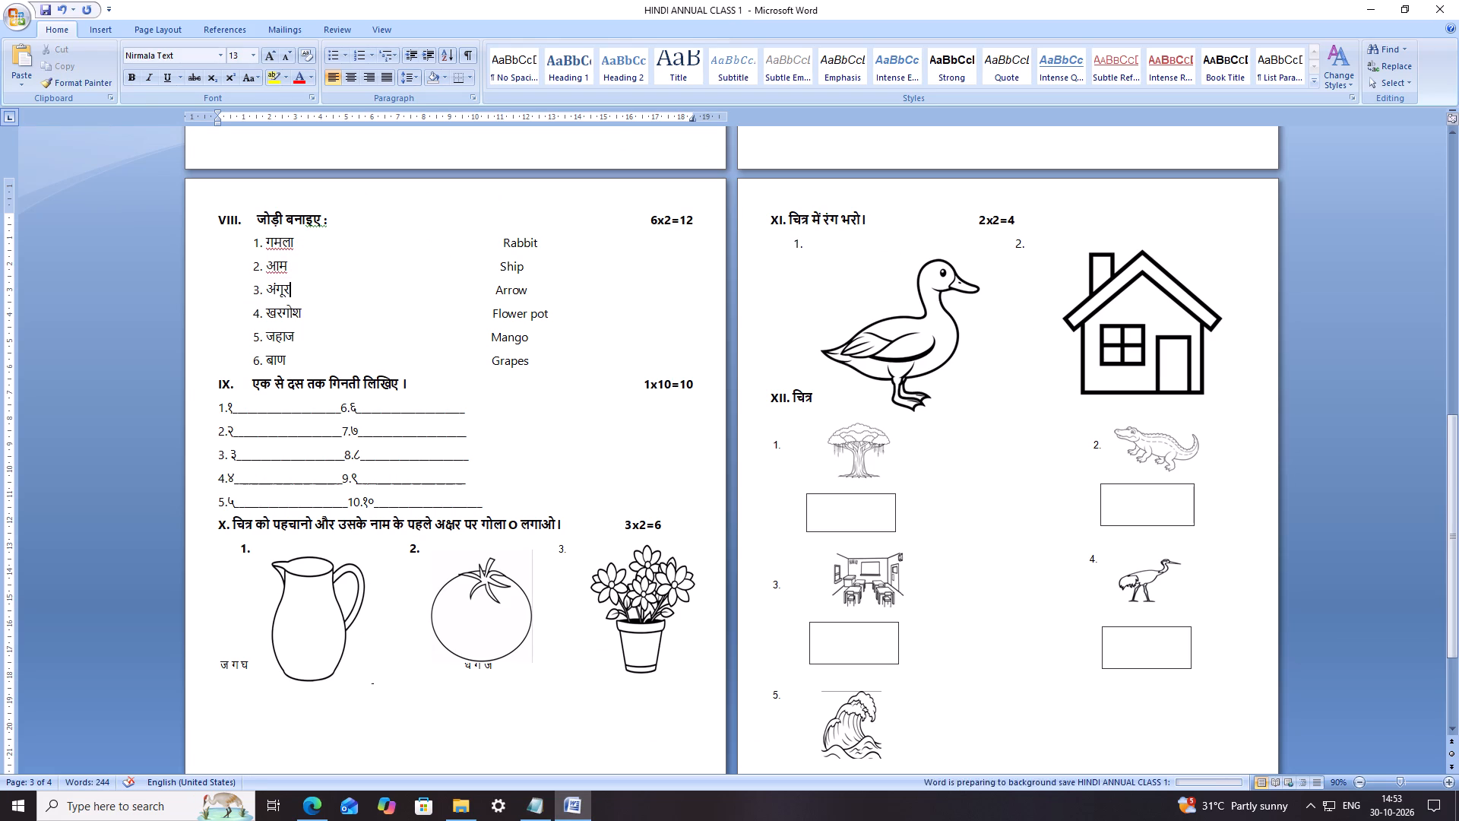
key("ctrl+s")
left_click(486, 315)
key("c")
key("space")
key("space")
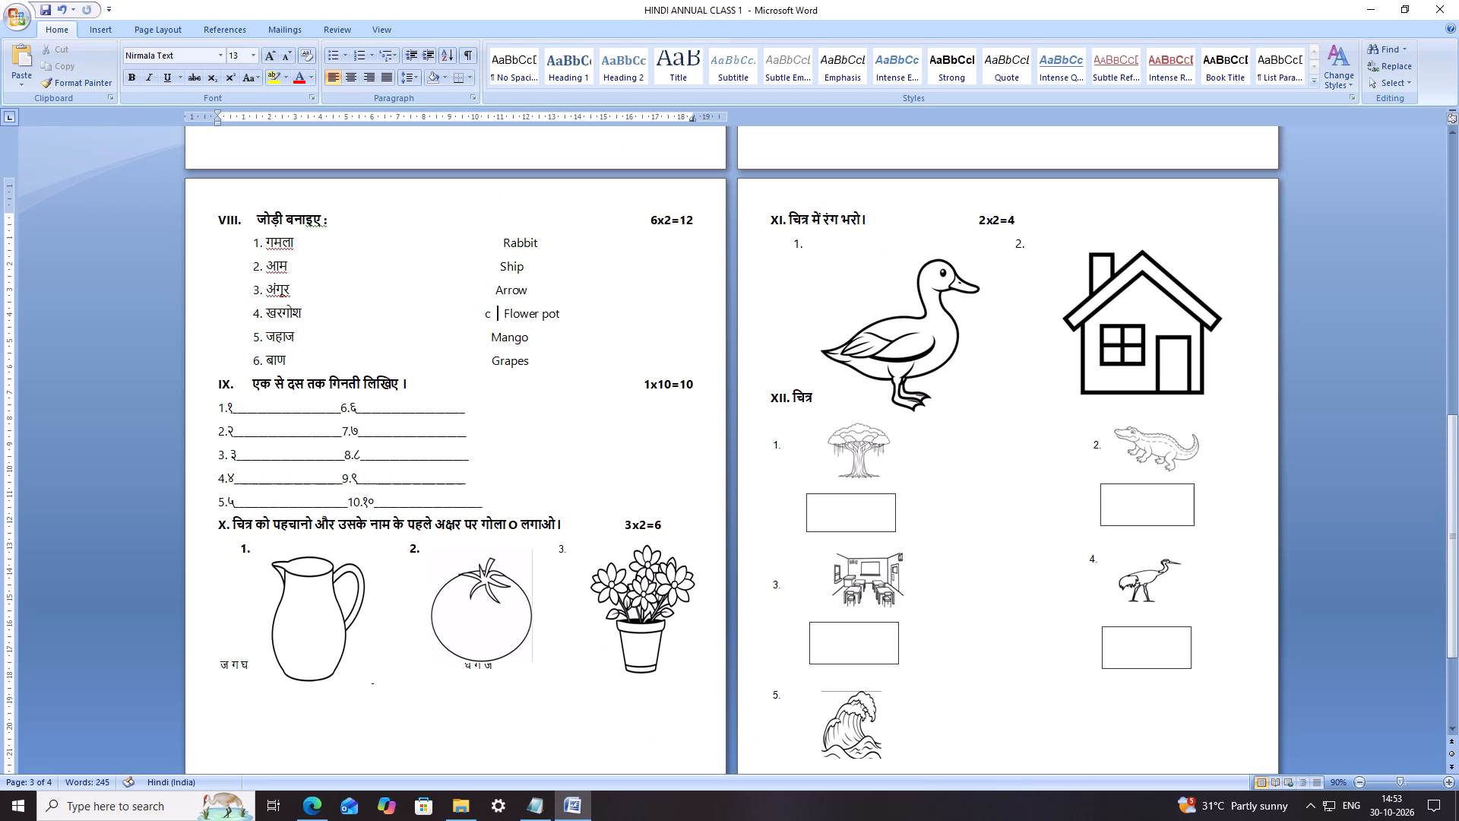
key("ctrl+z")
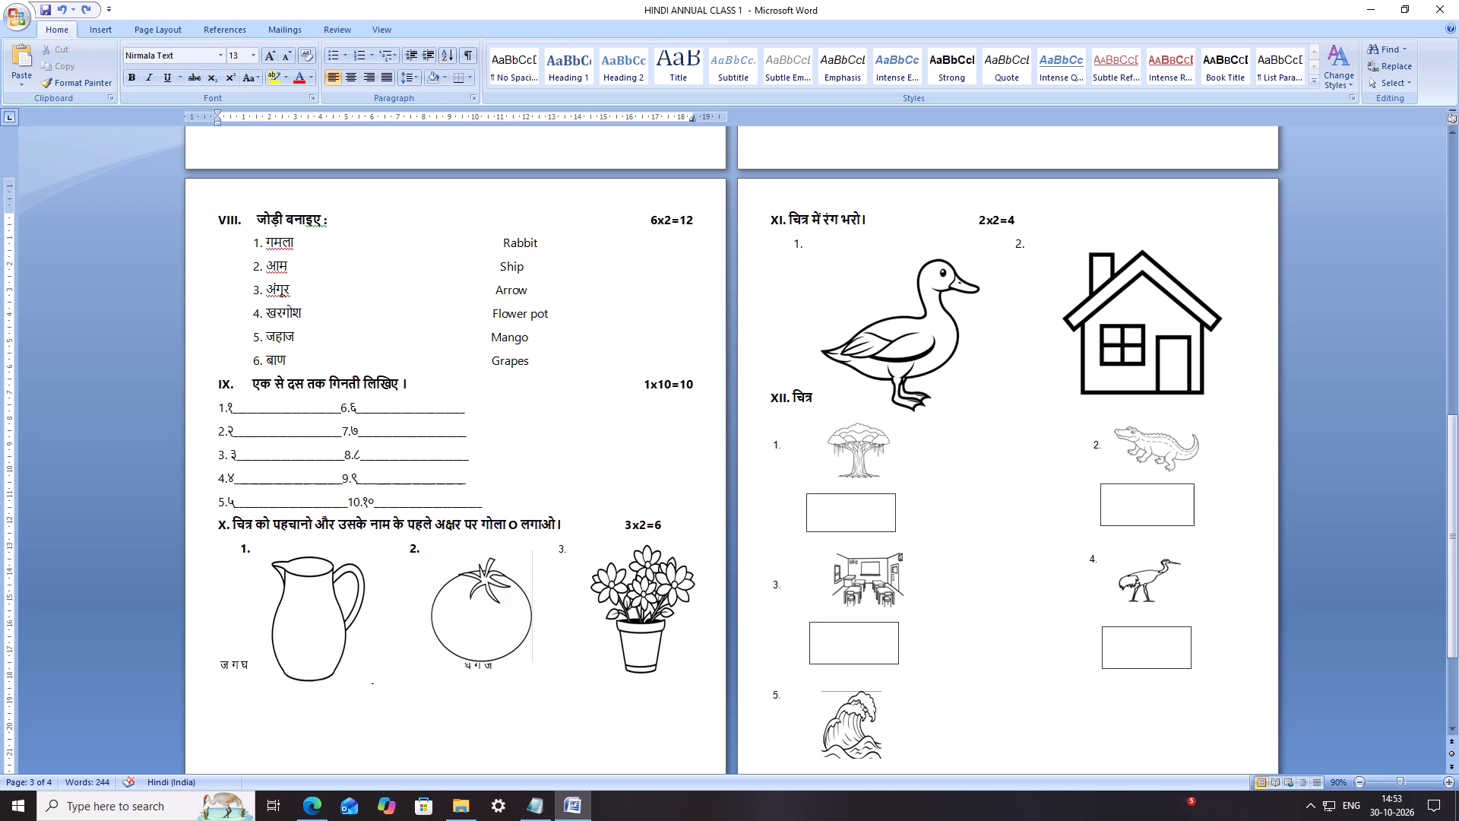
Add one space before Flower pot and two each before Arrow, Mango and Grapes in question VIII, and save.
key("space")
left_click(493, 293)
key("space")
key("space")
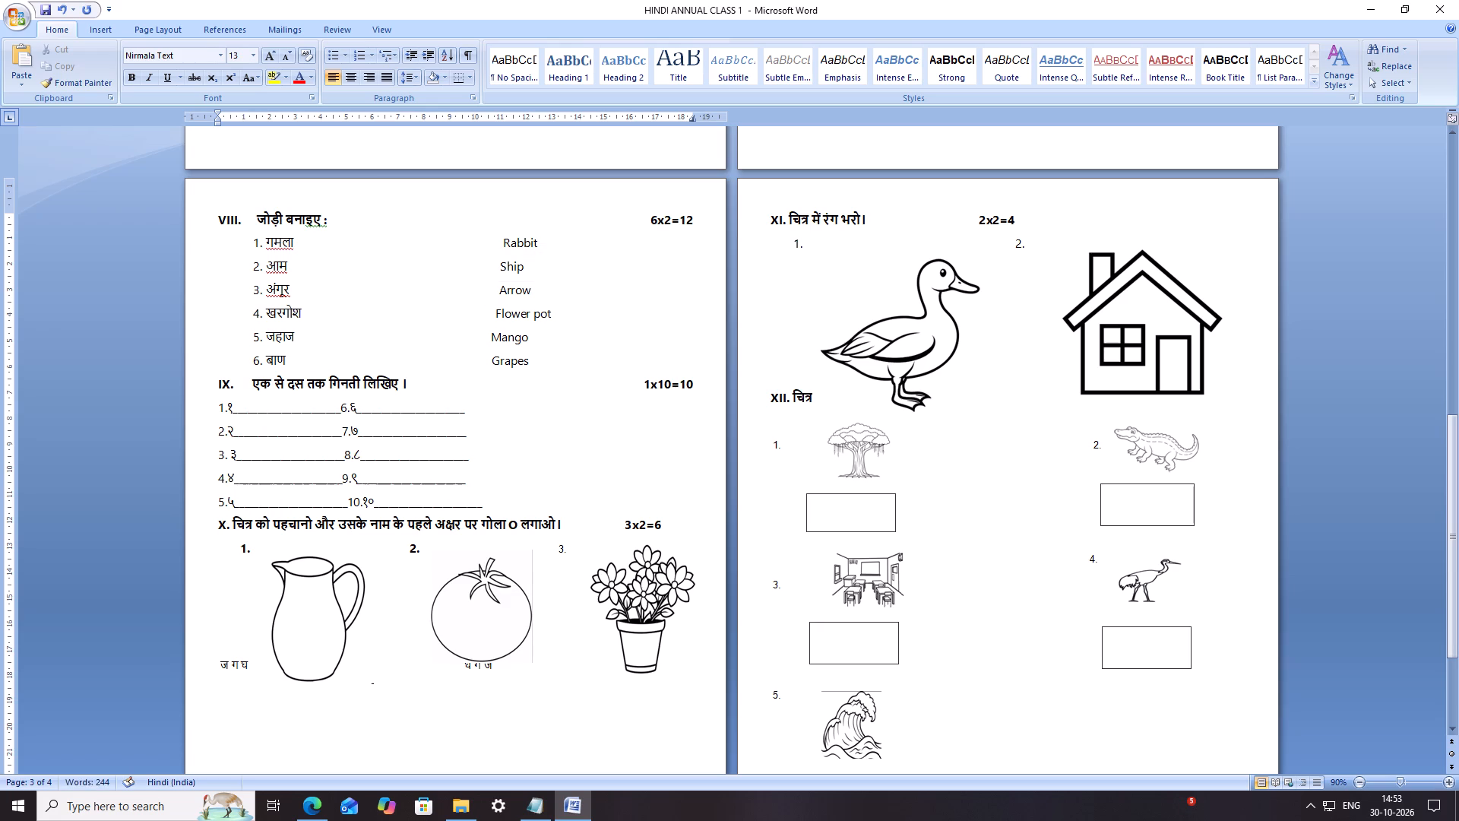
left_click(486, 350)
key("space")
key("space")
left_click(490, 360)
key("space")
key("space")
key("ctrl+s")
key("ctrl+s")
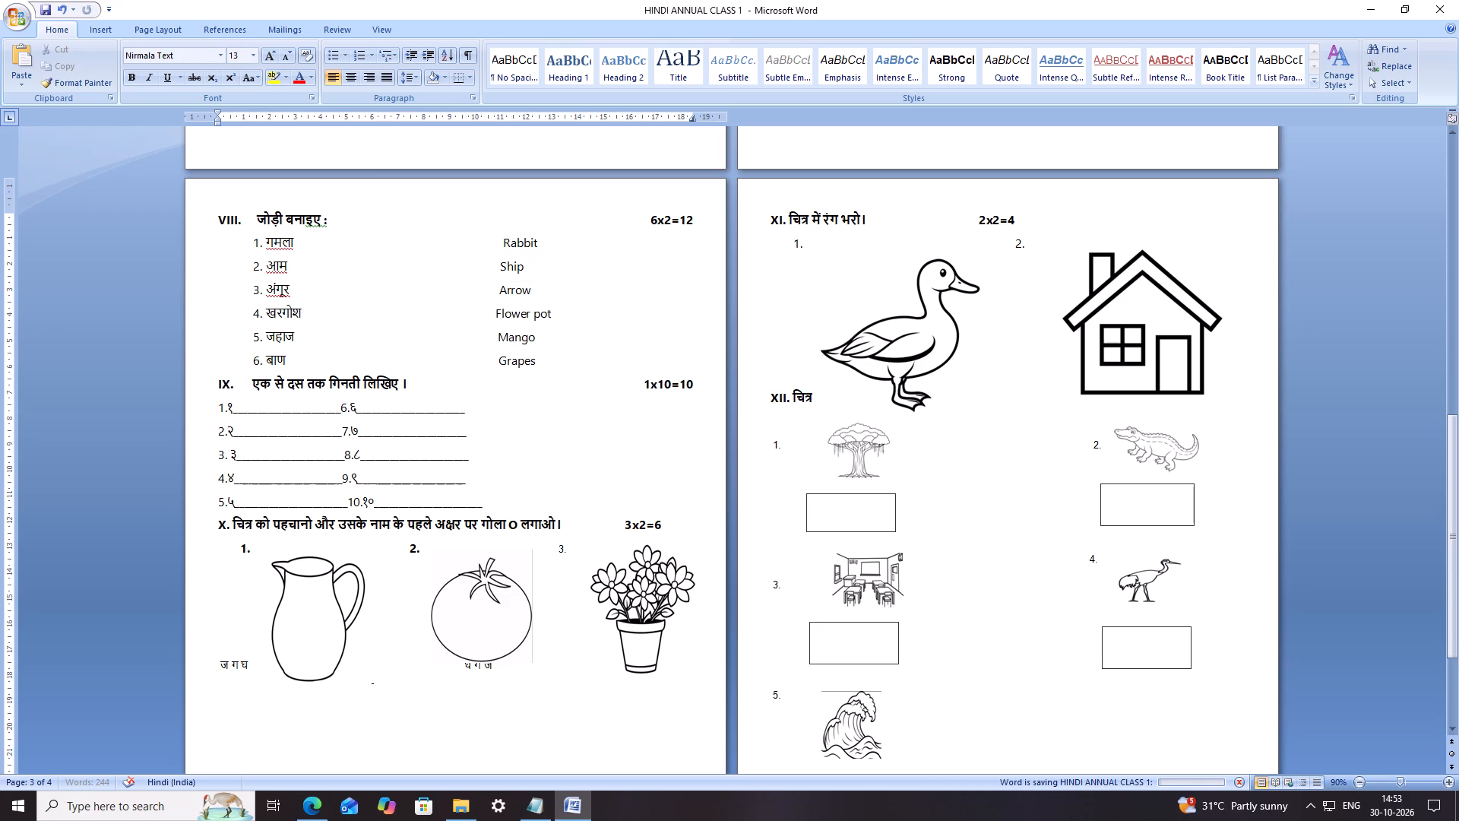
Indent question IX's first counting row with 12 spaces so it lines up under question VIII's numbered rows.
left_click(220, 407)
key("space")
key("space")
key("space")
key("space")
key("space")
key("space")
key("space")
key("space")
key("space")
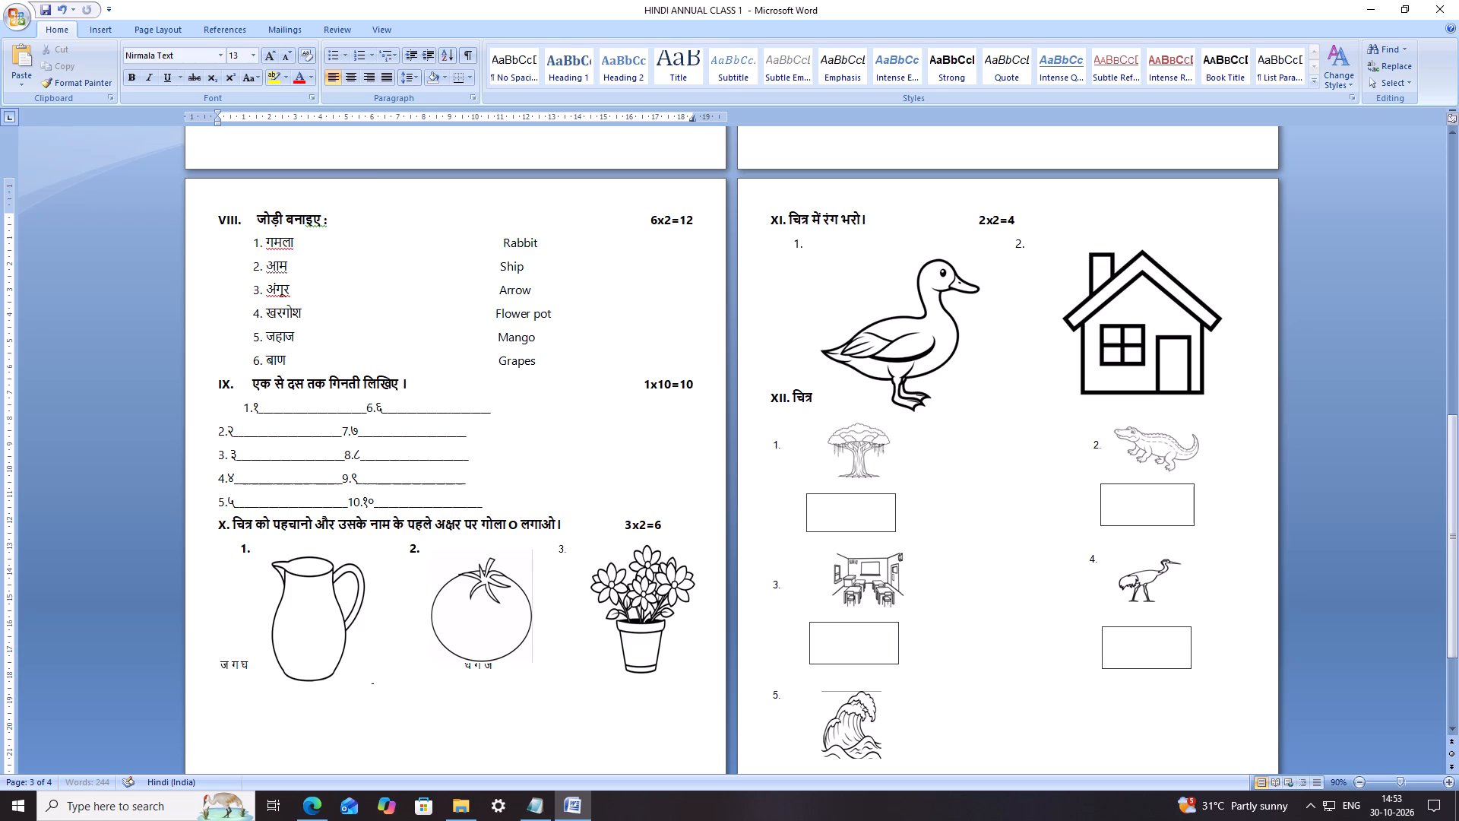
key("space")
key("space")
key("space")
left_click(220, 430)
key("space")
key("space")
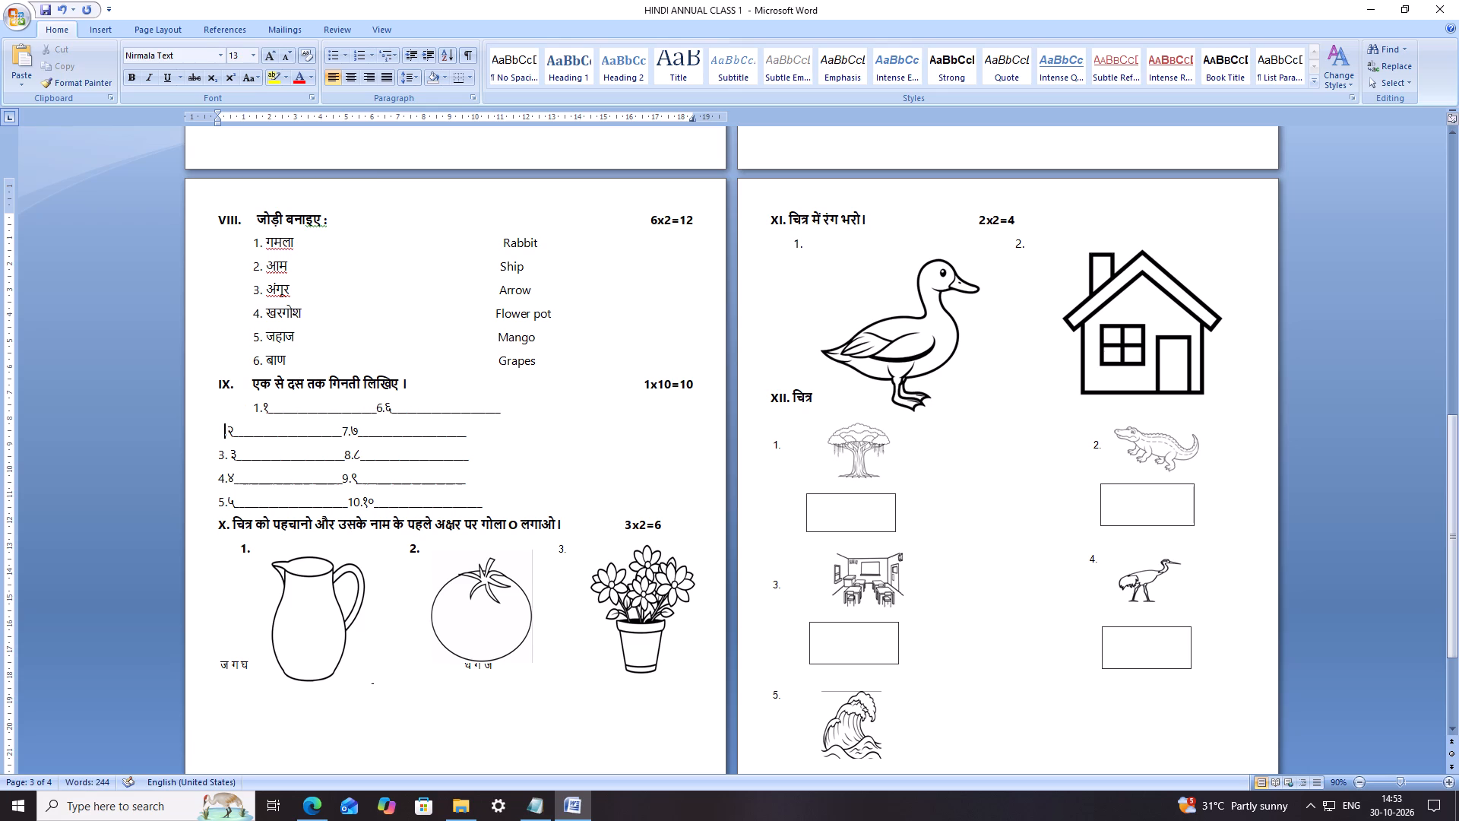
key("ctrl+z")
Indent question IX's second counting row with 11 spaces to line up under the first row.
left_click(217, 436)
key("space")
key("space")
key("space")
key("space")
key("space")
key("space")
key("space")
key("space")
key("space")
key("space")
key("space")
Indent question IX's third counting row with 11 spaces to line up under the second row.
left_click(215, 462)
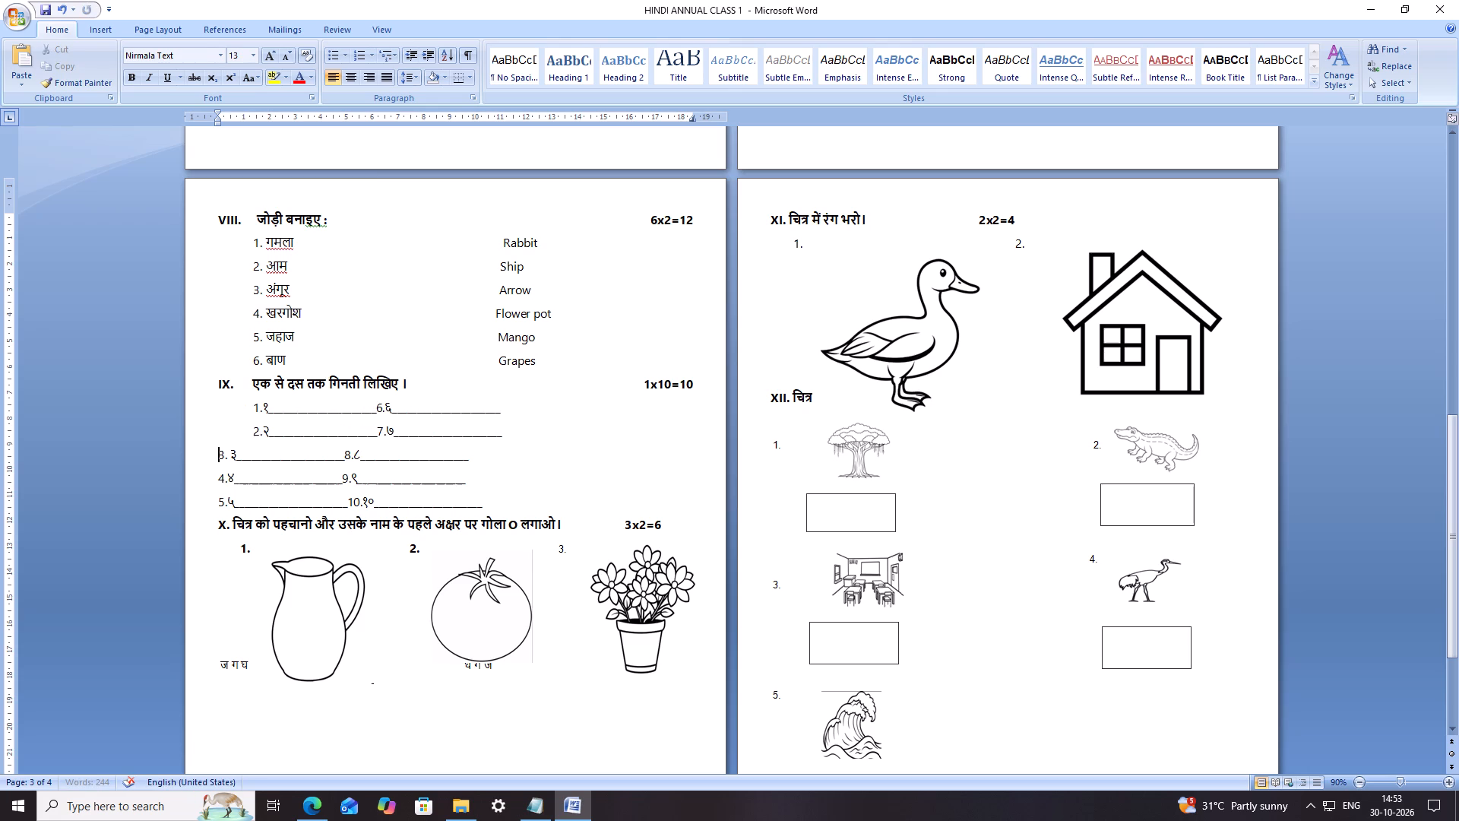
key("space")
key("space")
key("space")
key("space")
key("space")
key("space")
key("space")
key("space")
key("space")
key("space")
key("space")
Indent question IX's fourth counting row with 10 spaces to line up under the third row.
left_click(217, 472)
key("space")
key("space")
key("space")
key("space")
key("space")
key("space")
key("space")
key("space")
key("space")
key("space")
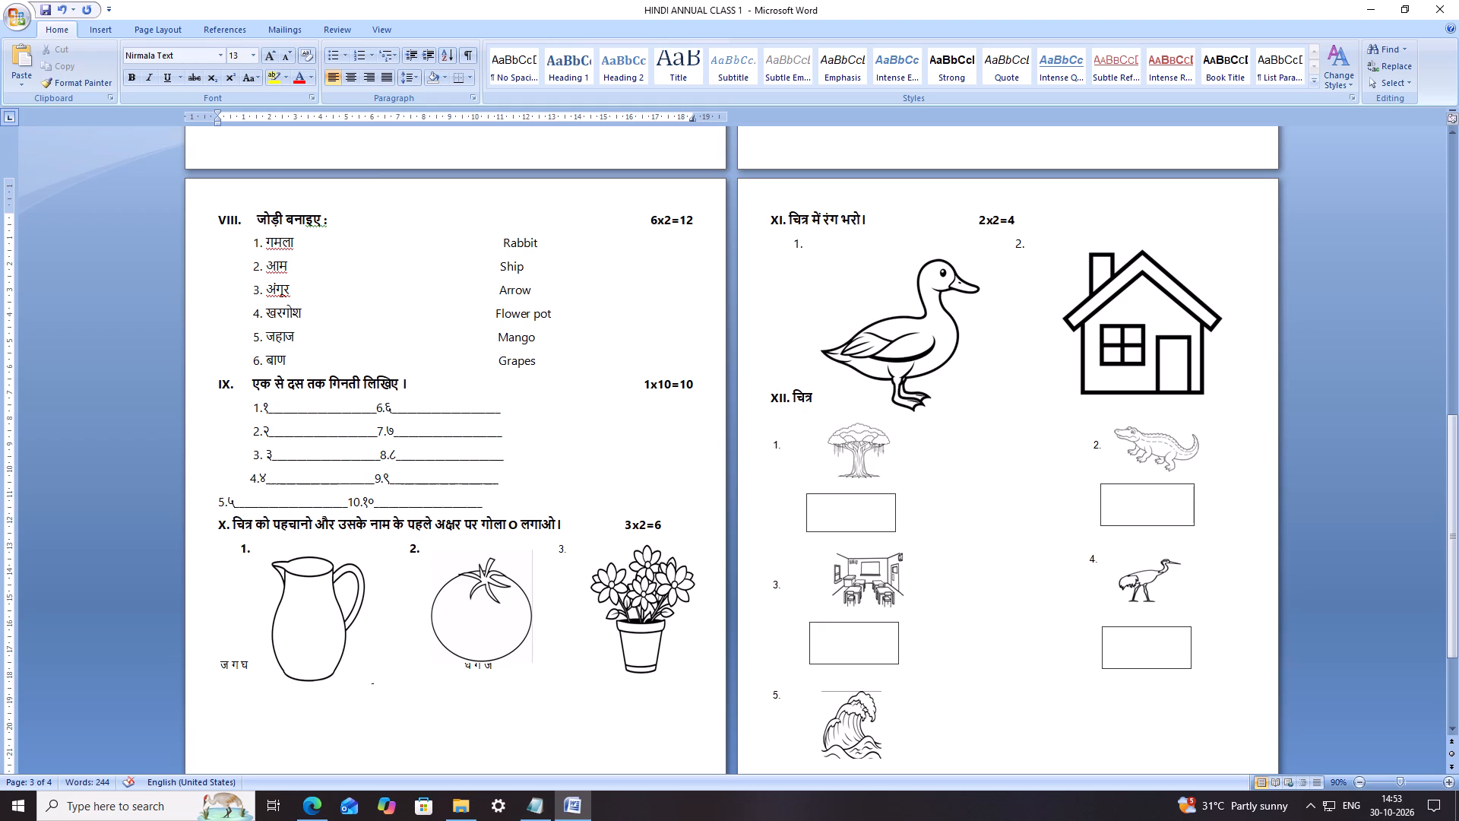
Indent question IX's fifth counting row with 10 spaces to line up under the fourth row.
left_click(217, 501)
key("space")
key("space")
key("space")
key("space")
key("space")
key("space")
key("space")
key("space")
key("space")
key("space")
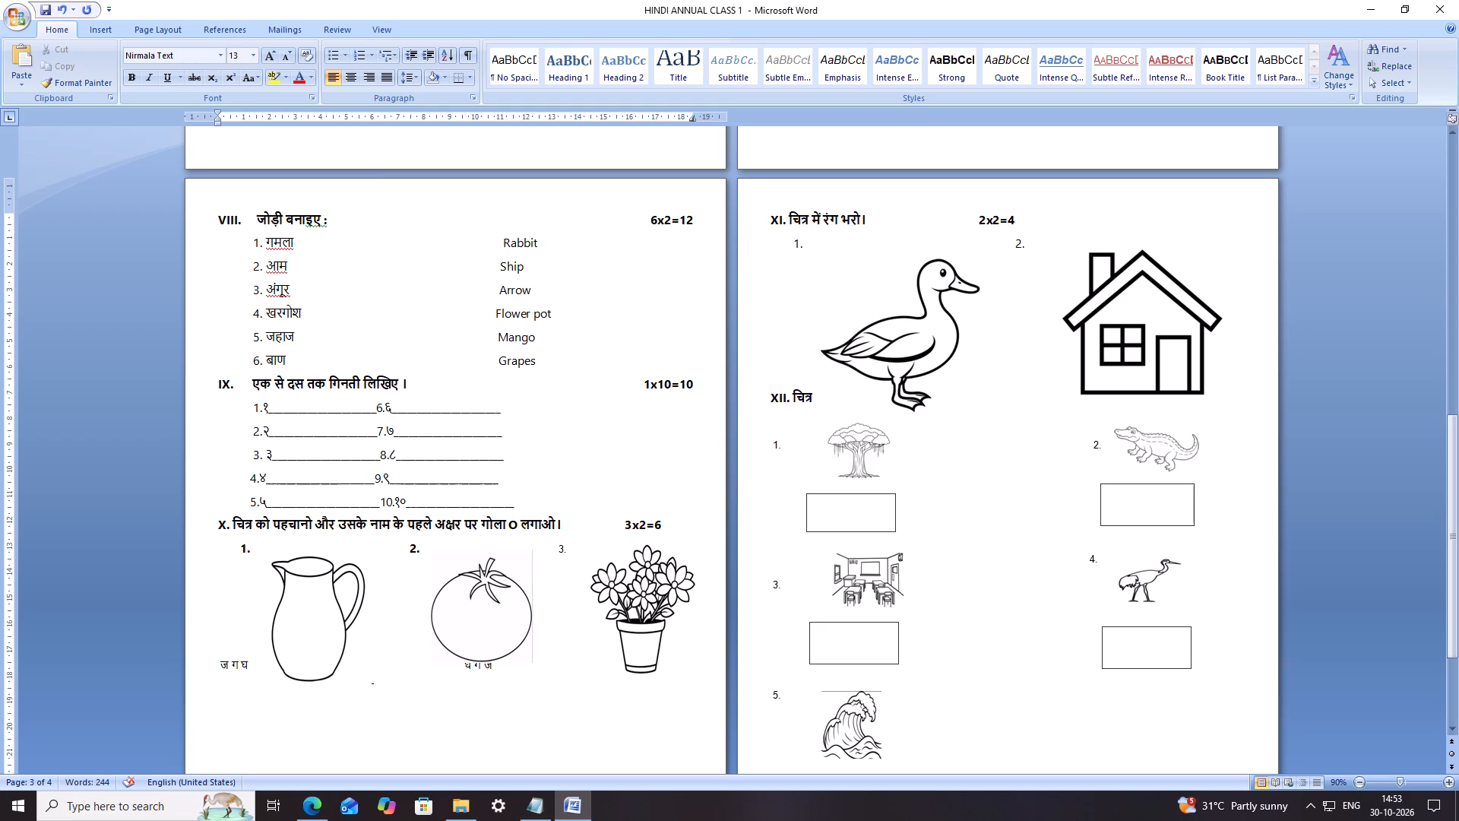
Insert 9 spaces before item 6 in question IX's first row to separate the two counting columns.
left_click(377, 415)
key("space")
key("space")
key("space")
key("space")
key("space")
key("space")
key("space")
key("space")
key("space")
Insert 10 spaces before item 7 in question IX's second row to line it up under item 6.
left_click(377, 431)
key("space")
key("space")
key("space")
key("space")
key("space")
key("space")
key("space")
key("space")
key("space")
key("space")
key("space")
key("BackSpace")
Insert 9 spaces before item 8 in question IX's third row to line it up under item 7.
left_click(381, 455)
key("space")
key("space")
key("space")
key("space")
key("space")
key("space")
key("space")
key("space")
key("space")
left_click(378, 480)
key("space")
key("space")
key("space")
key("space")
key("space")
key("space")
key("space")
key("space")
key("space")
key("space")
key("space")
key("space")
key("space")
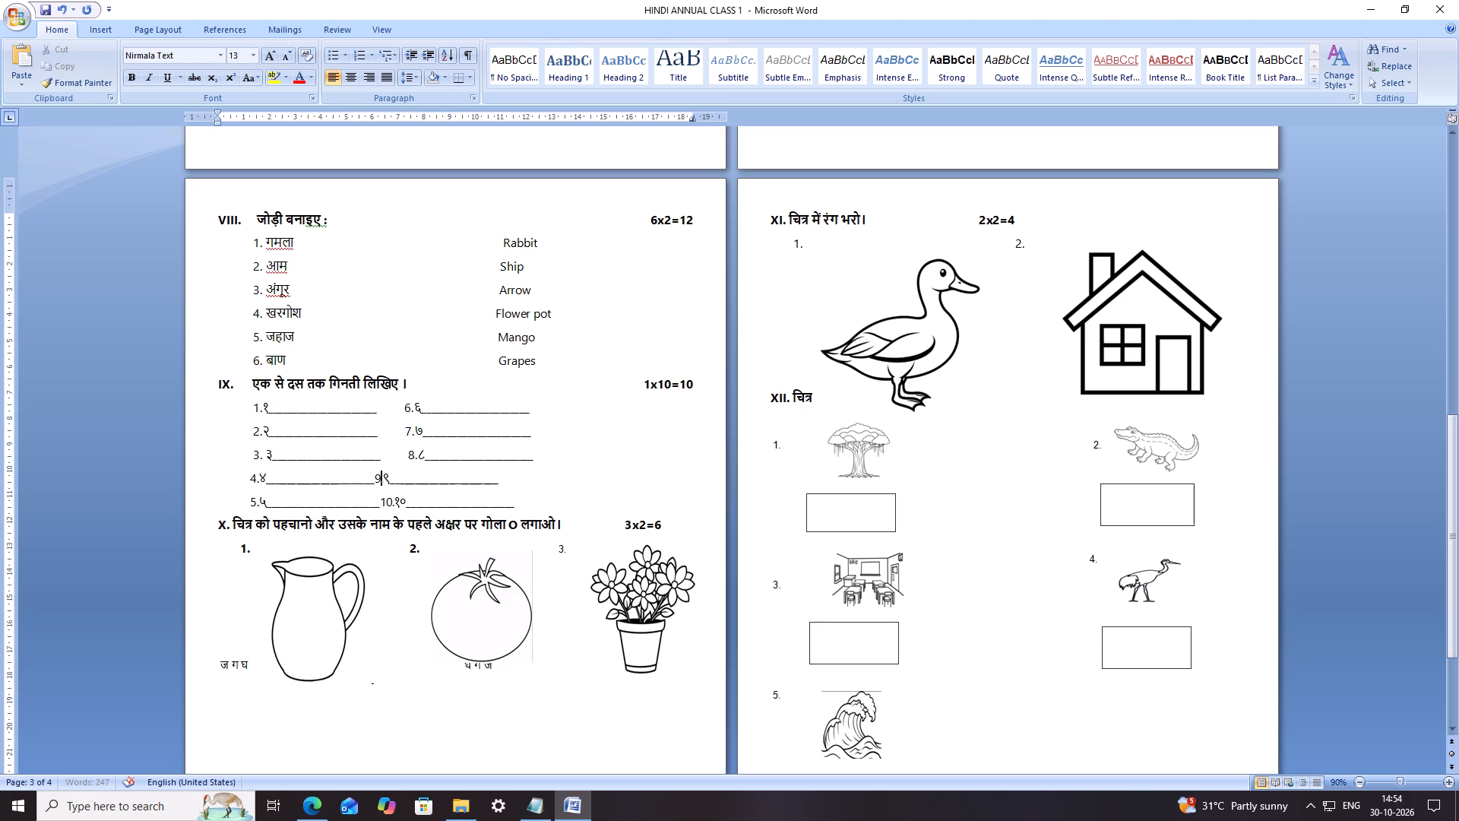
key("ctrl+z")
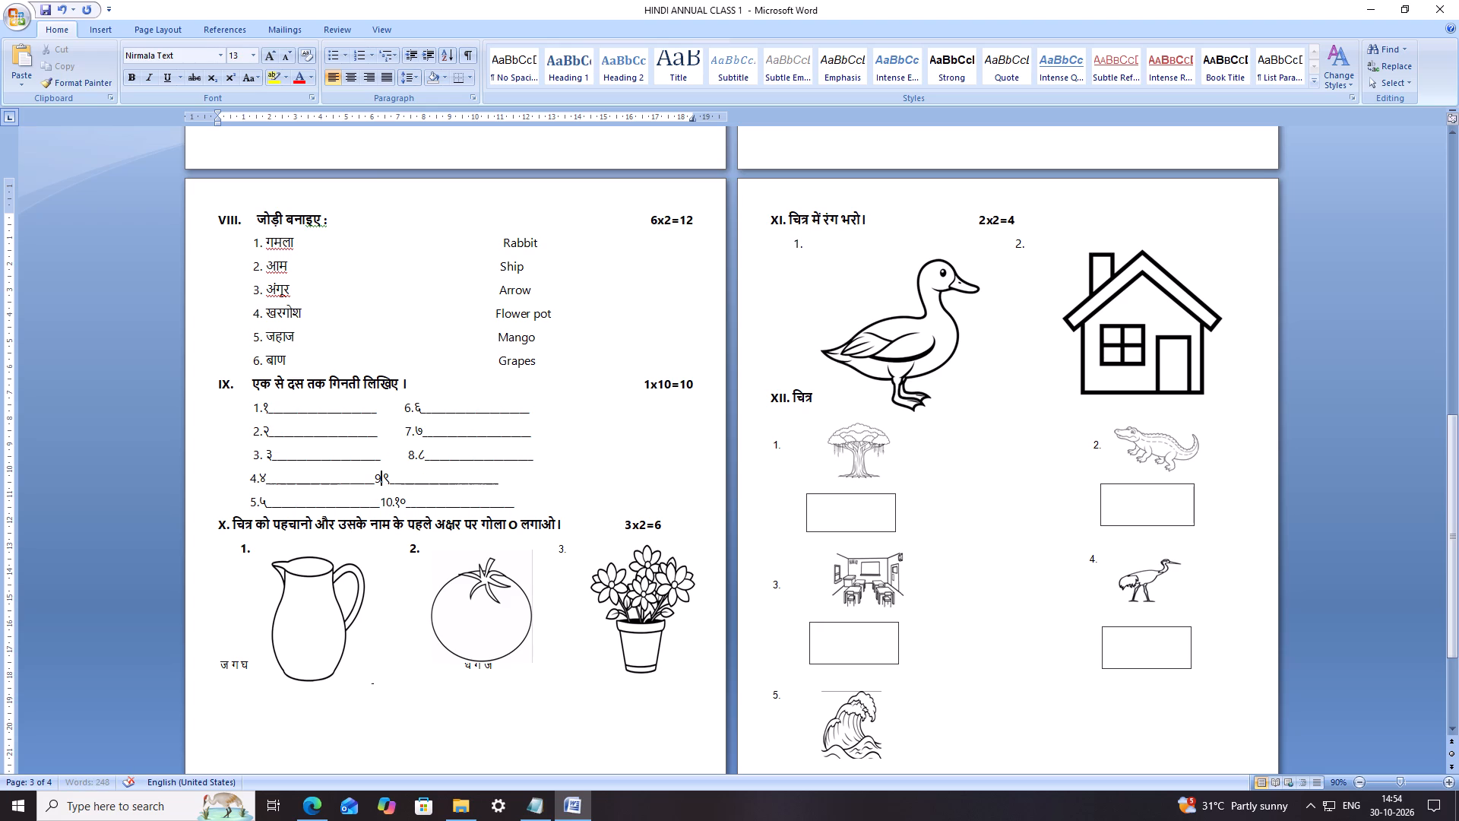
Insert 12 spaces before item 9 in question IX's fourth row to line it up under item 8.
left_click(377, 477)
key("space")
key("space")
key("space")
key("space")
key("space")
key("space")
key("space")
key("space")
key("space")
key("space")
key("space")
key("space")
Insert 8 spaces before item 10 in question IX's fifth row to align the second column, and save the document.
left_click(375, 506)
left_click(379, 503)
key("space")
key("space")
key("space")
key("space")
key("space")
key("space")
key("space")
key("space")
key("ctrl+s")
key("ctrl+s")
key("ctrl+s")
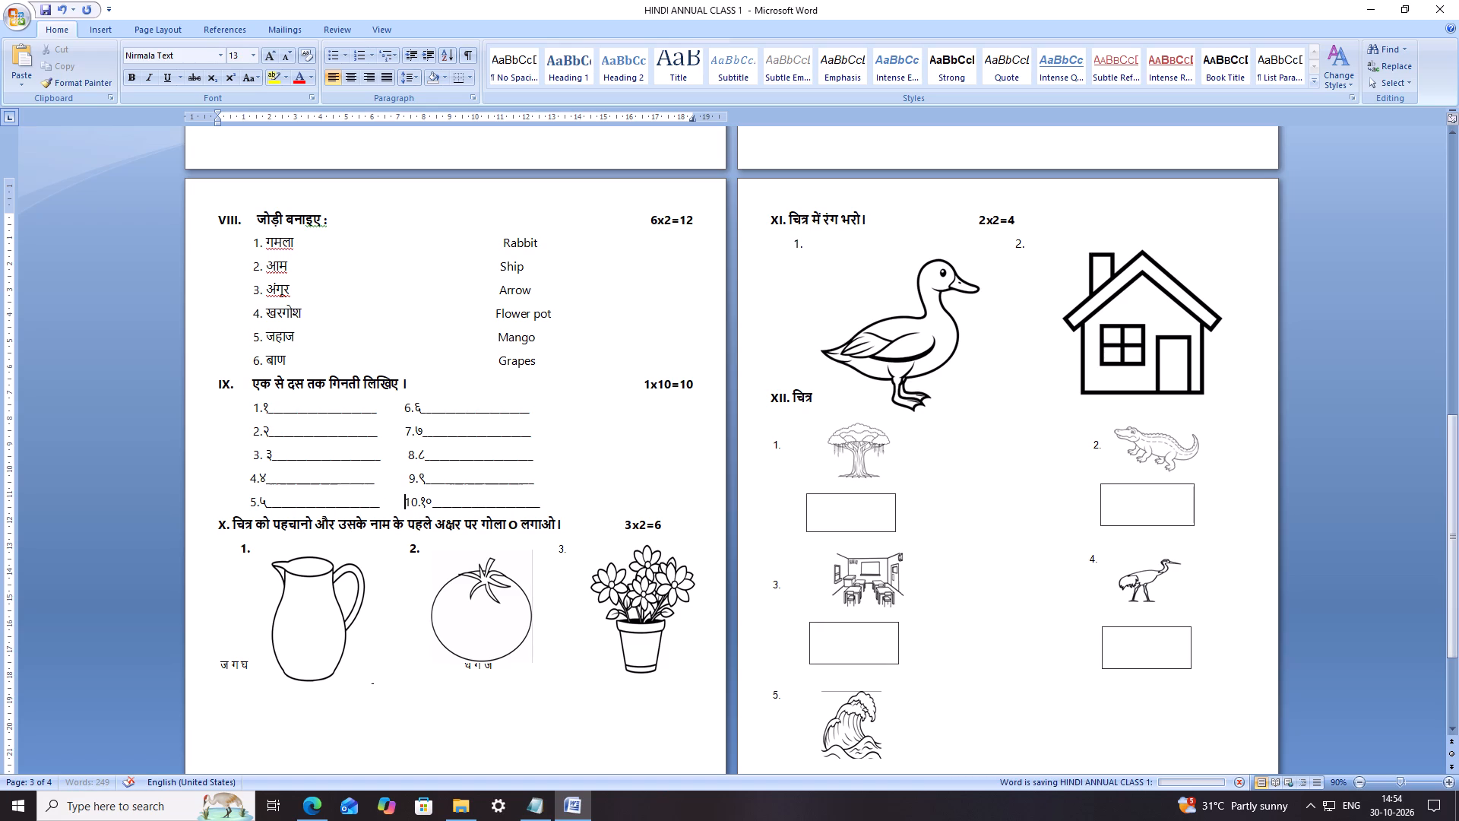
Insert three blank lines above question X's letter options to move them below the pictures.
left_click(556, 442)
scroll(554, 445, "down", 4)
left_click(225, 514)
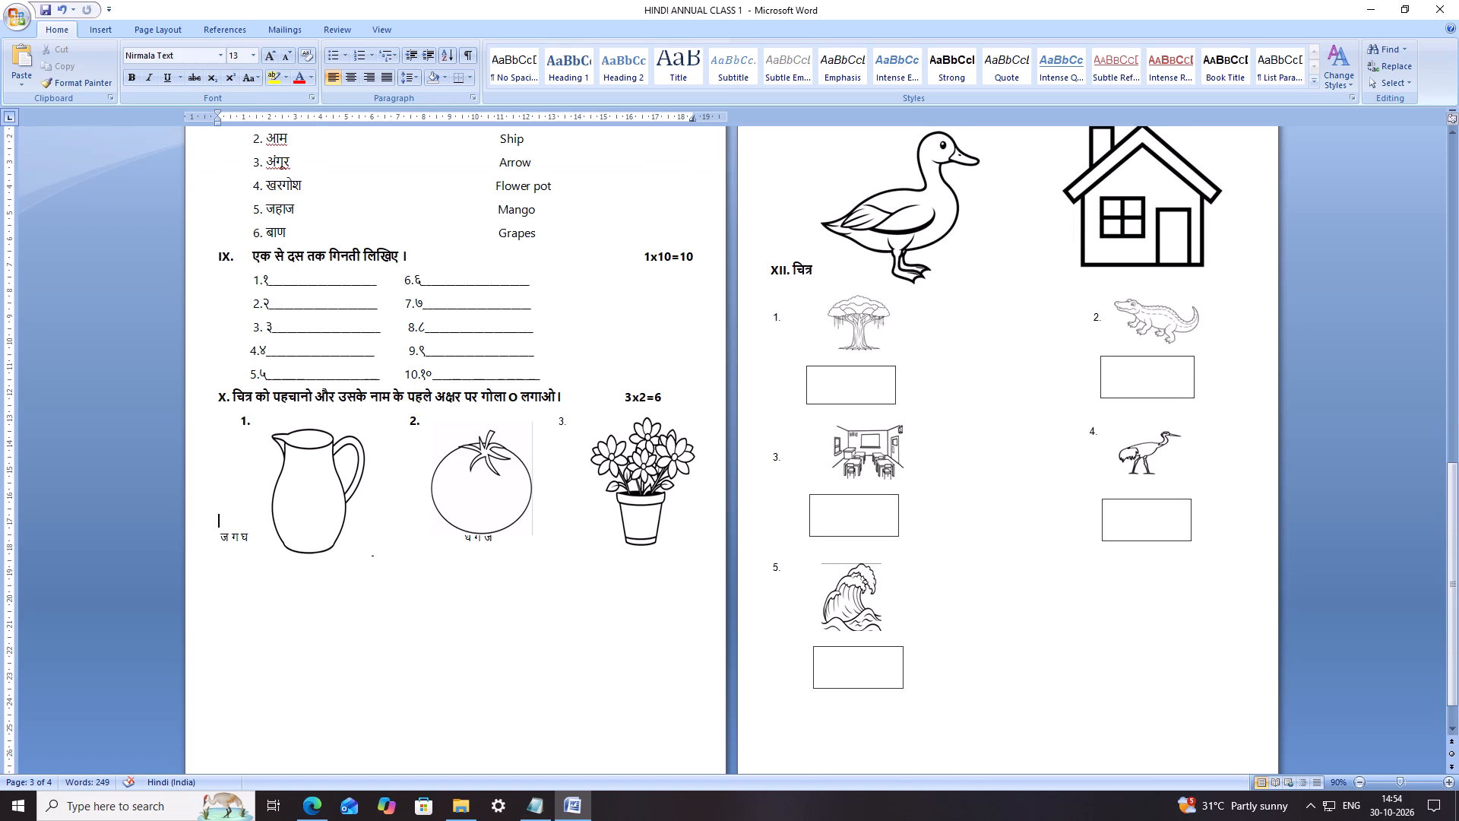
key("Return")
key("Return")
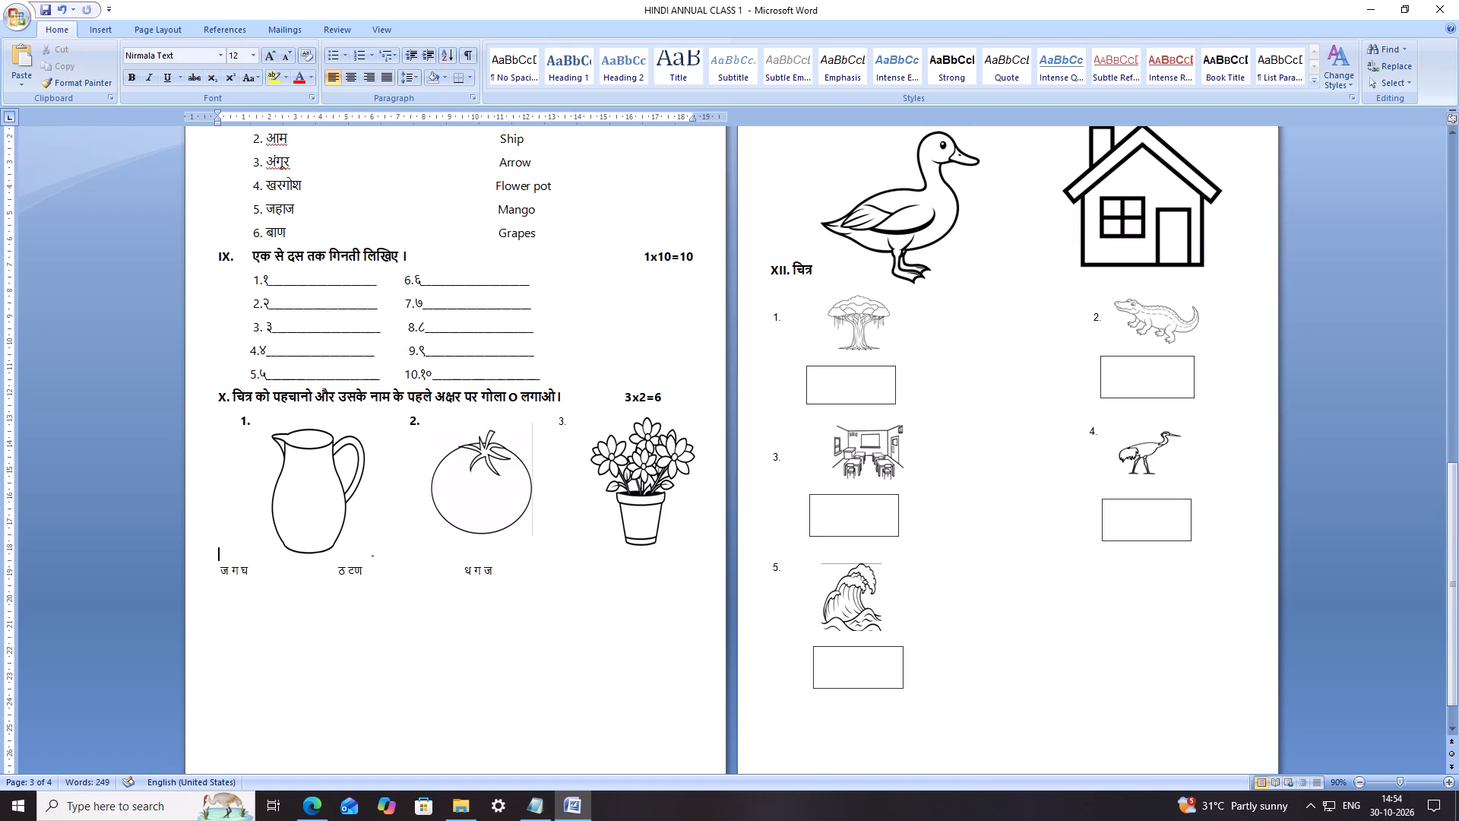
key("Return")
Indent question X's letter options line with 20 spaces to bring ज ग घ beneath the jug picture.
scroll(853, 515, "up", 5)
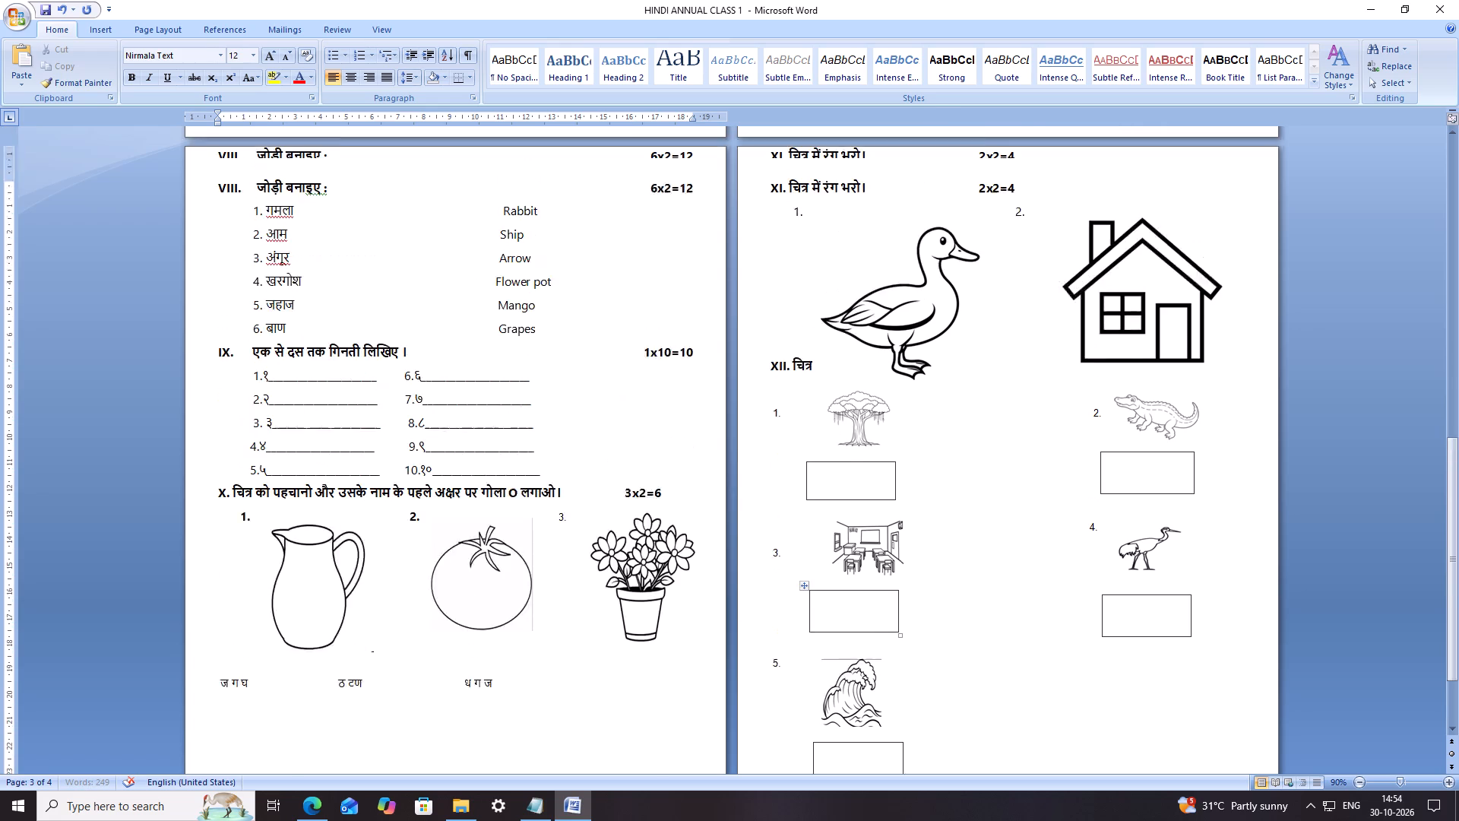
scroll(853, 515, "up", 2)
scroll(913, 396, "up", 7)
scroll(914, 397, "down", 14)
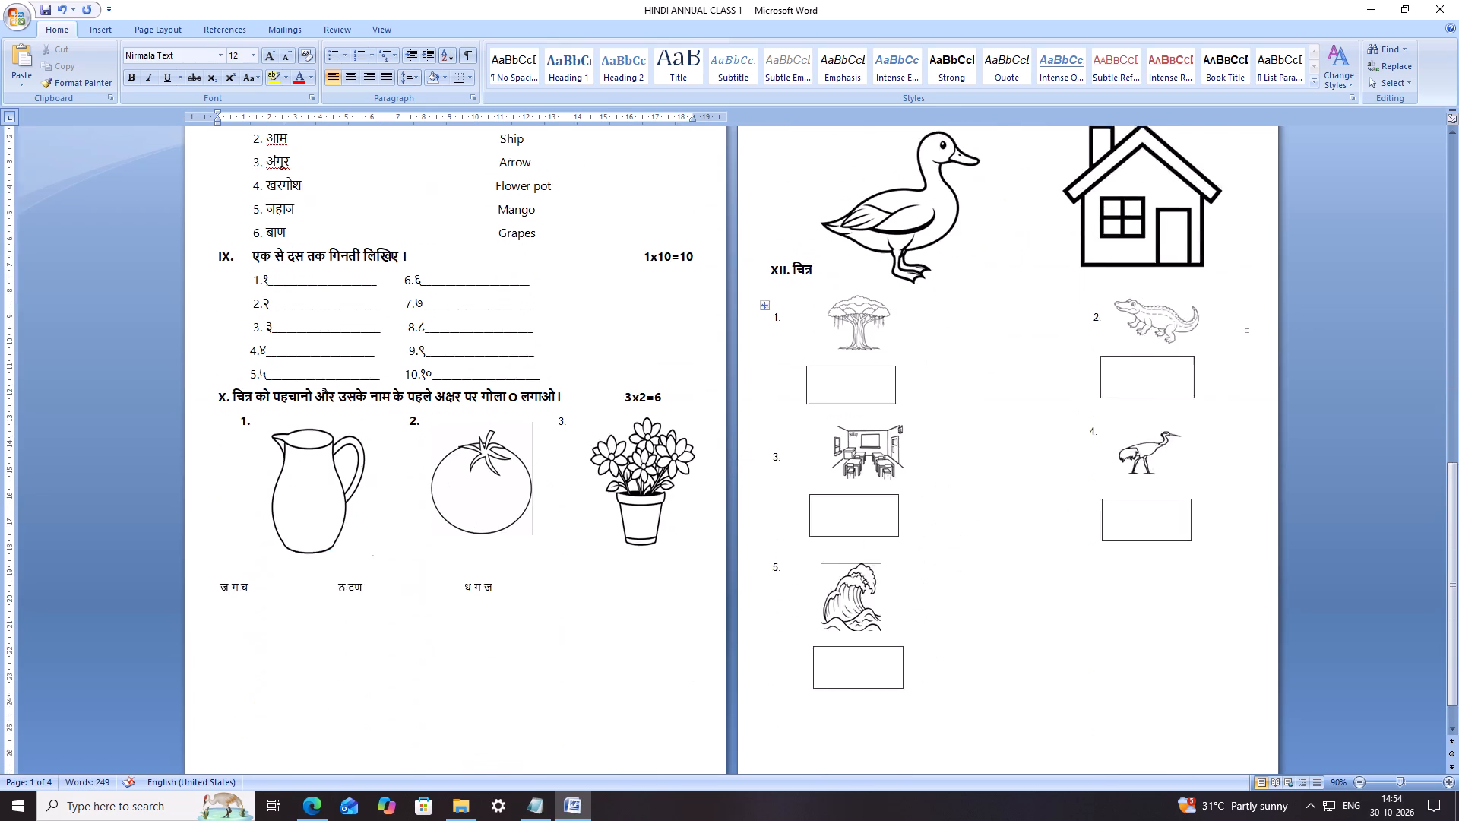
scroll(619, 594, "down", 5)
left_click(212, 541)
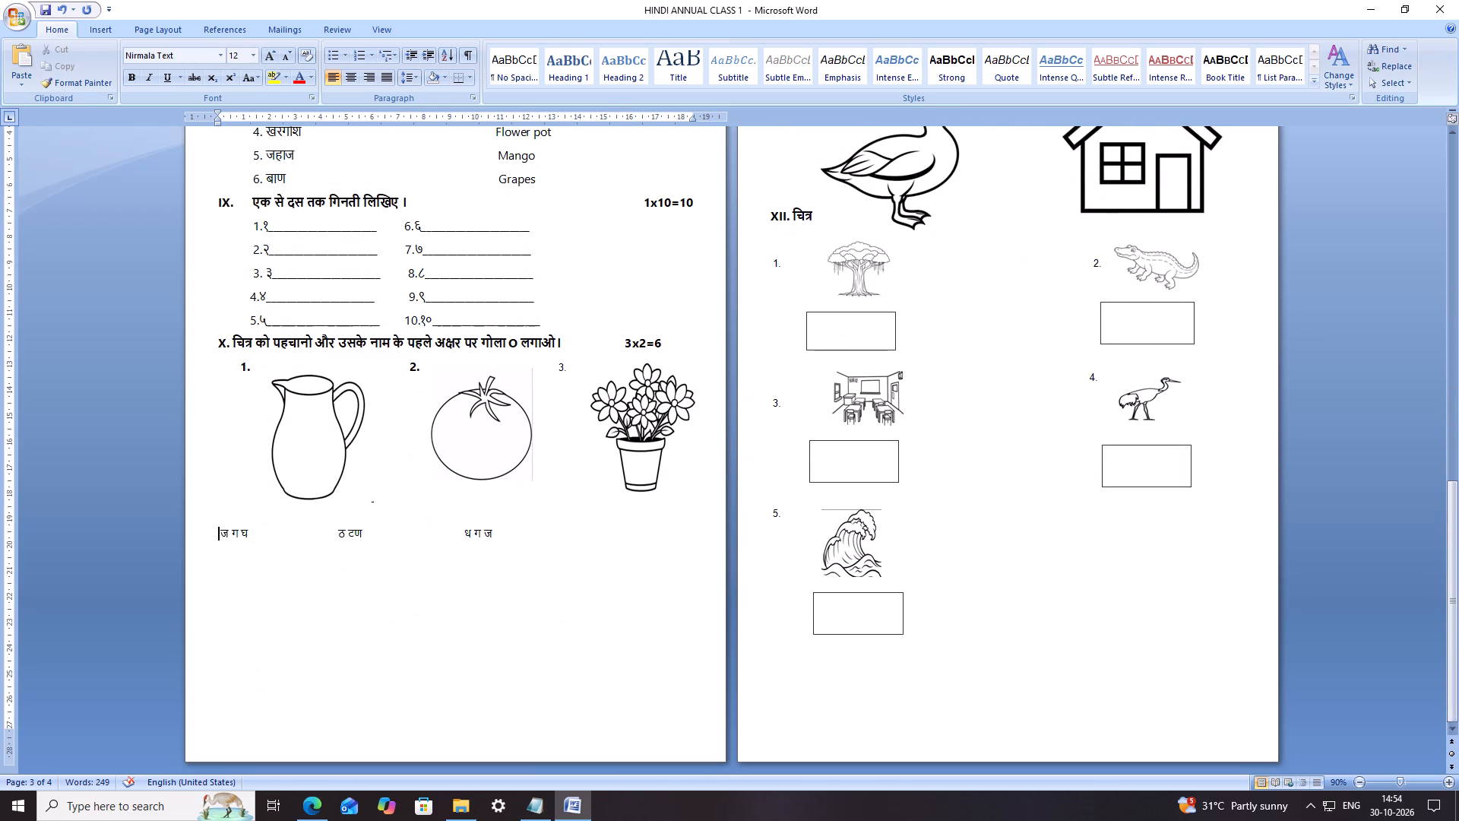
key("space")
key("space")
key("space")
key("space")
key("space")
key("space")
key("space")
key("space")
key("space")
key("space")
key("space")
key("space")
key("space")
key("space")
key("space")
key("space")
key("space")
key("space")
key("space")
key("space")
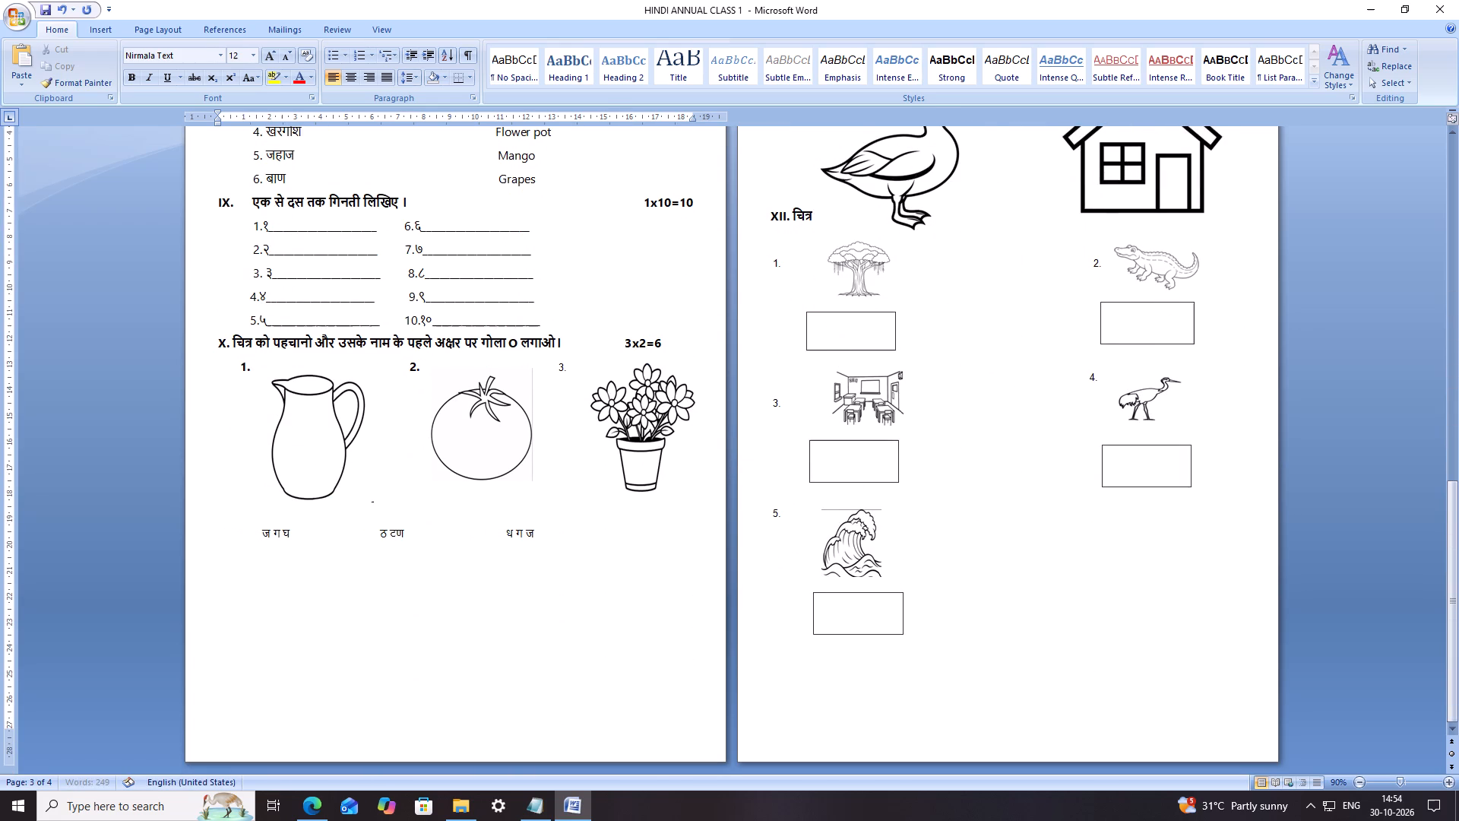
Insert 20 spaces before ध ग ज in question X's letter options line to shift them towards the flower pot picture.
left_click(519, 534)
key("space")
key("space")
key("space")
key("space")
key("space")
key("space")
key("space")
key("space")
key("space")
key("space")
key("space")
key("space")
key("space")
key("space")
key("space")
key("space")
key("space")
key("space")
key("space")
key("space")
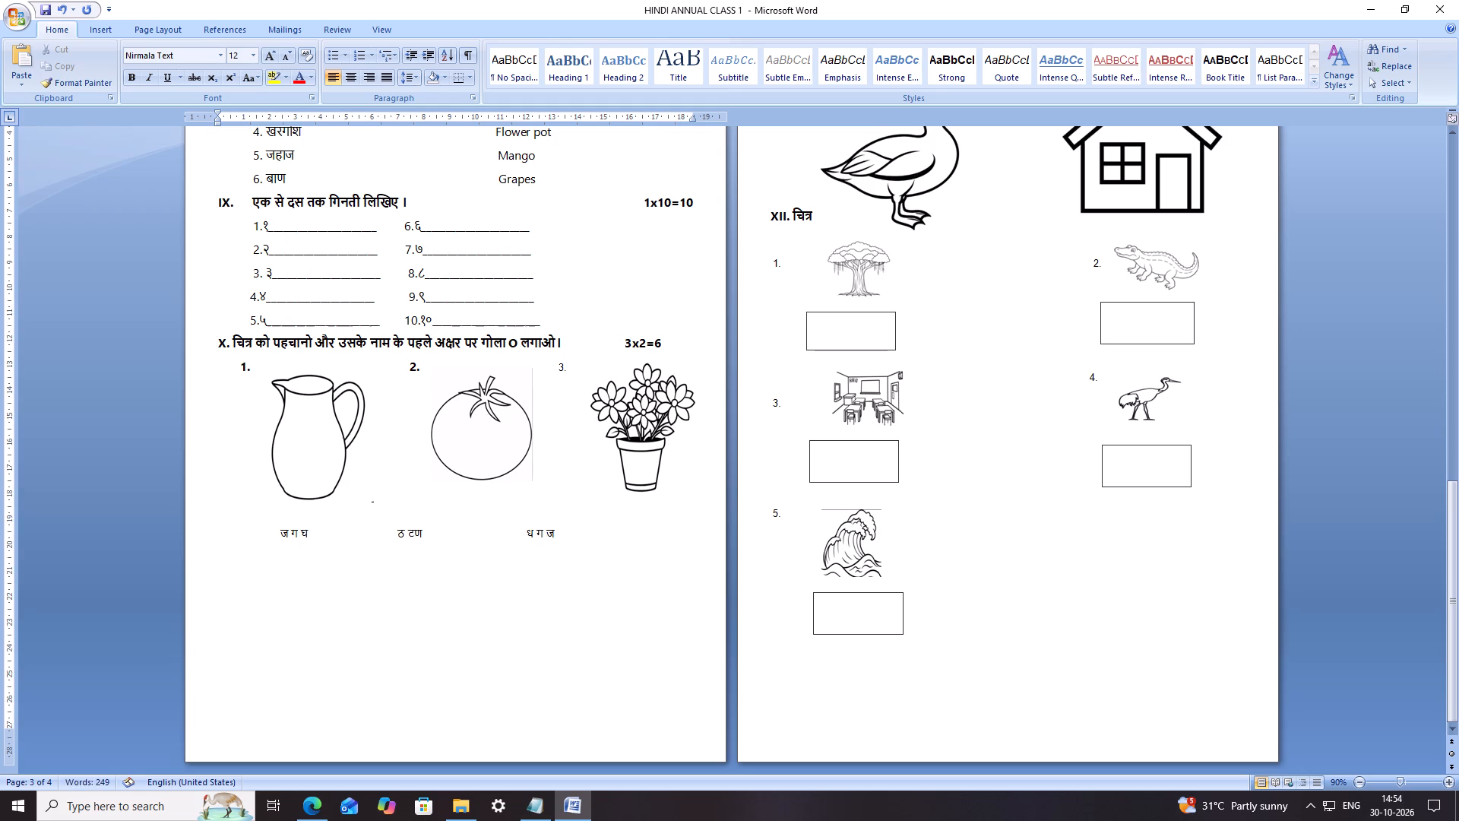
Insert 17 spaces before ठ टण in question X's options line to move them beneath the tomato picture.
left_click(386, 537)
key("space")
key("space")
key("space")
key("space")
key("space")
key("space")
key("space")
key("space")
key("space")
key("space")
key("space")
key("space")
key("space")
key("space")
key("space")
key("space")
key("space")
Remove 11 spaces before ध ग ज to bring the third letter group back beneath the flower pot.
left_click(647, 533)
left_click_drag(647, 534, 621, 533)
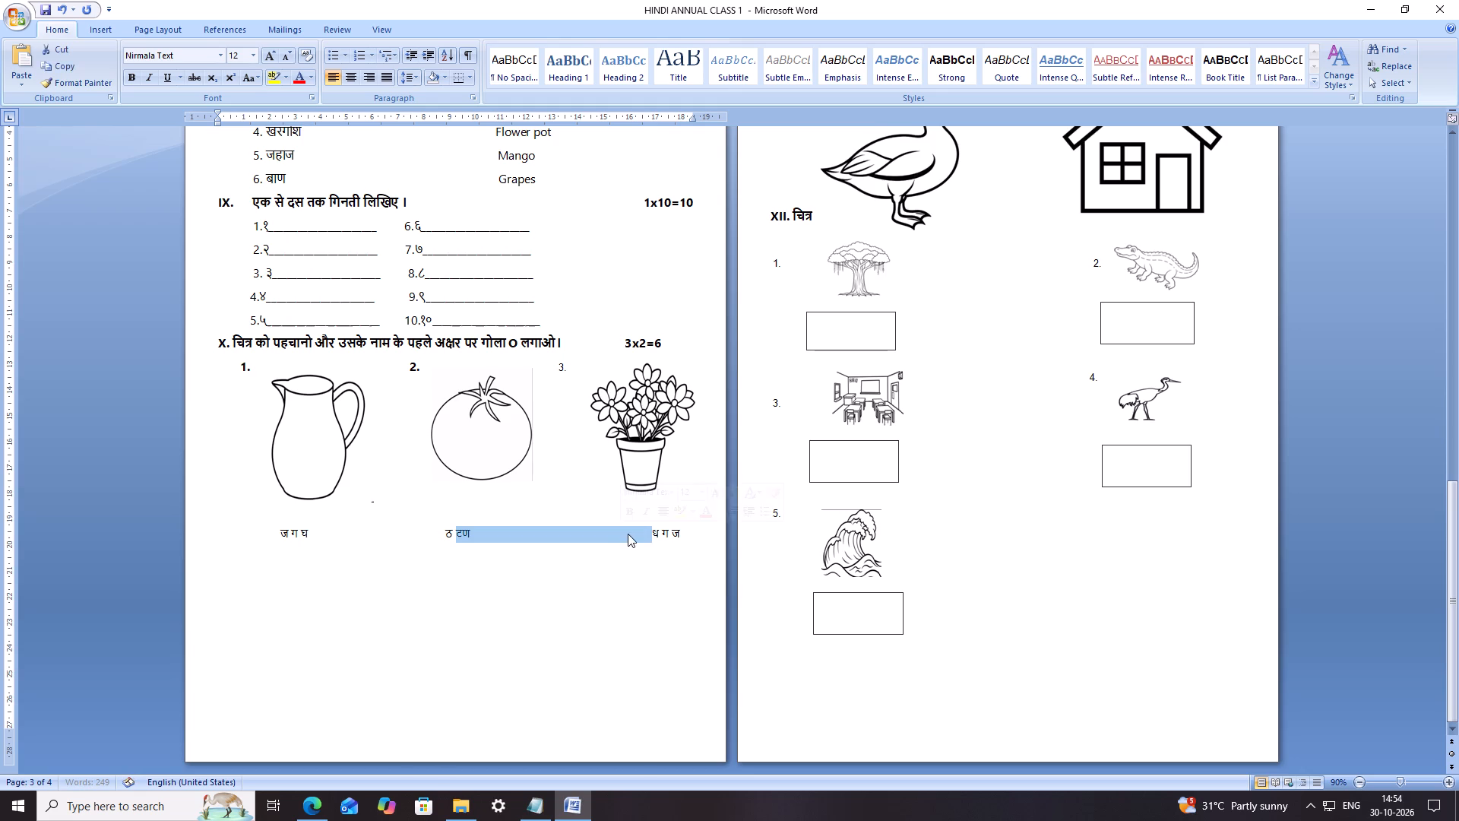
left_click(628, 534)
key("equal")
key("equal")
key("equal")
key("equal")
key("BackSpace")
key("BackSpace")
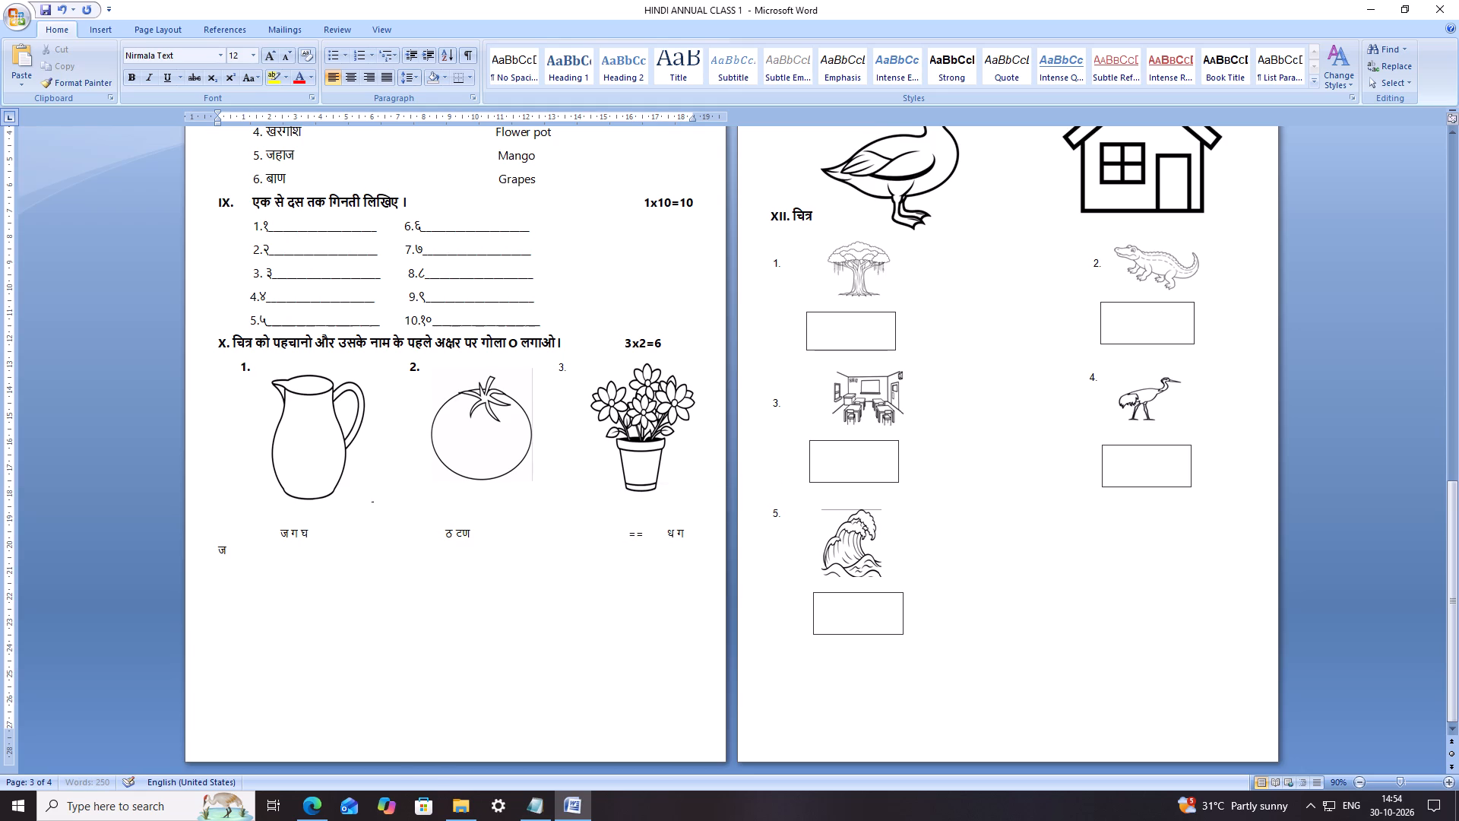
key("BackSpace")
key("BackSpace")
key("BackSpace")
key("BackSpace")
key("BackSpace")
key("BackSpace")
key("BackSpace")
key("BackSpace")
key("BackSpace")
key("BackSpace")
key("BackSpace")
key("BackSpace")
key("BackSpace")
Insert 4 spaces before ठ टण to centre the letters under the tomato.
left_click(434, 533)
key("space")
key("space")
key("space")
key("space")
Set the font size of question X's whole letter options line to 14.
left_click_drag(665, 532, 250, 548)
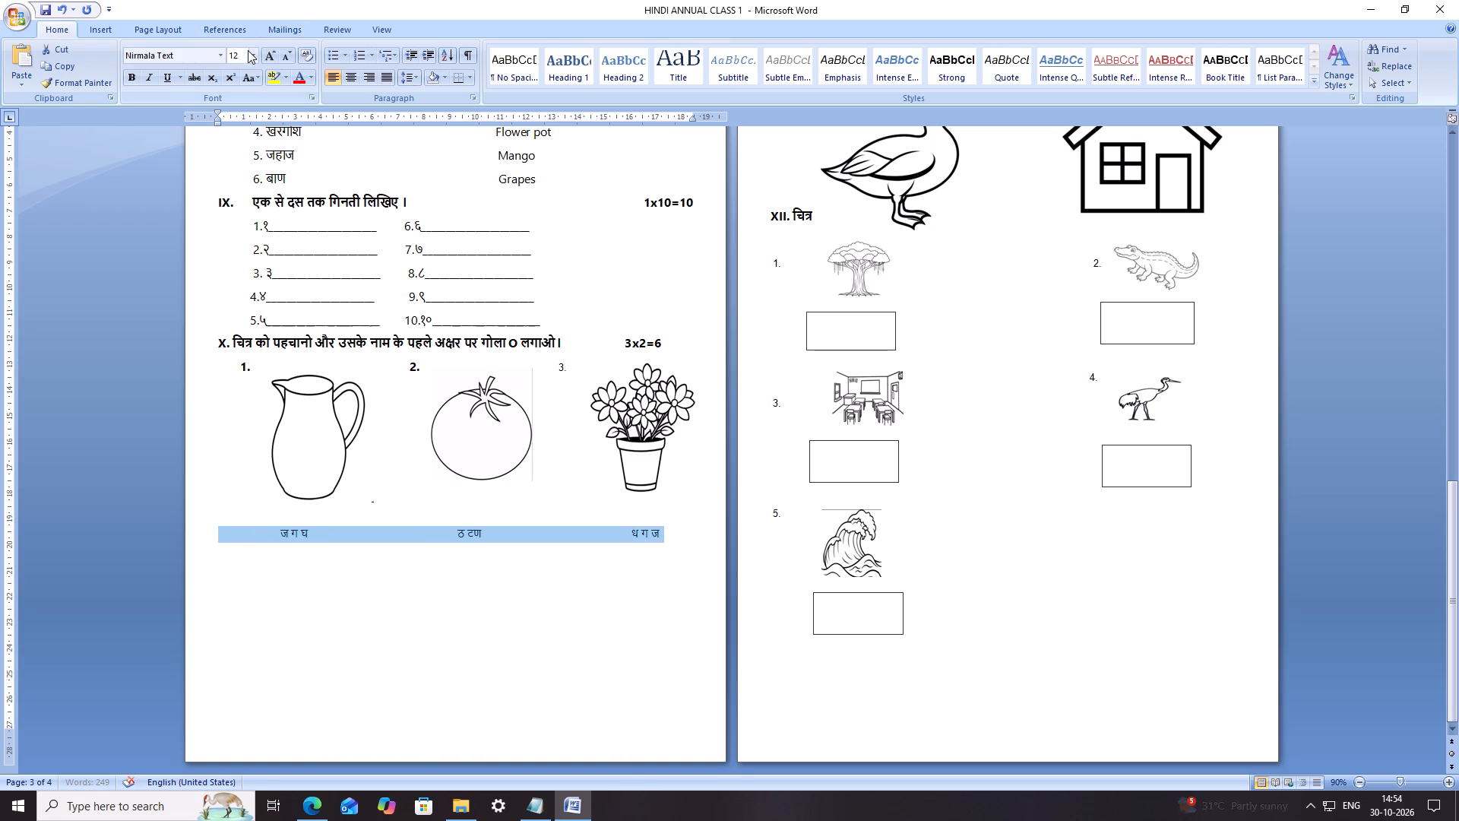
left_click(243, 52)
type("14")
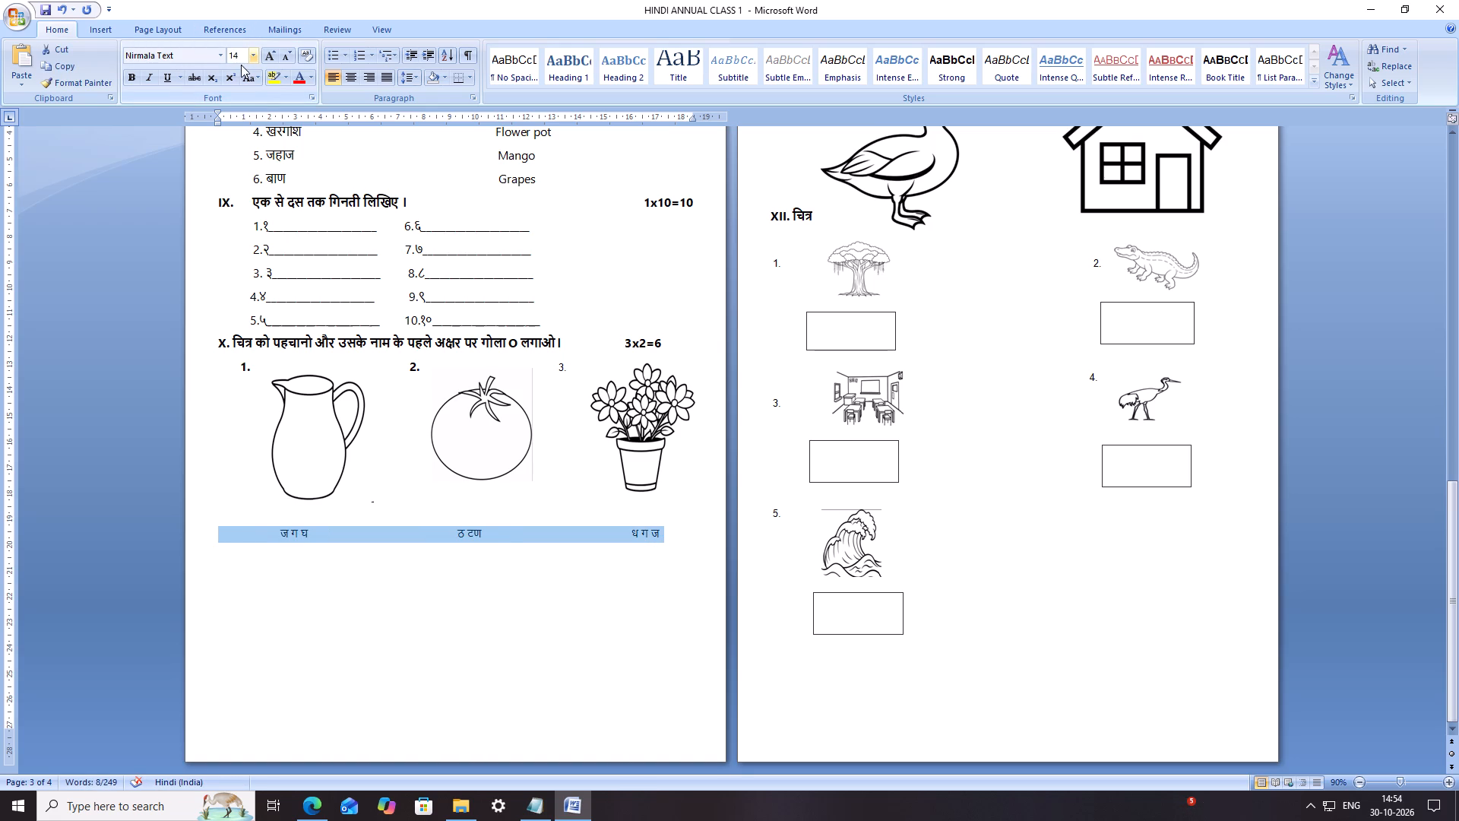
key("Return")
Delete 23 spaces before ठ टण to pull the enlarged options back onto a single line.
left_click(451, 534)
key("BackSpace")
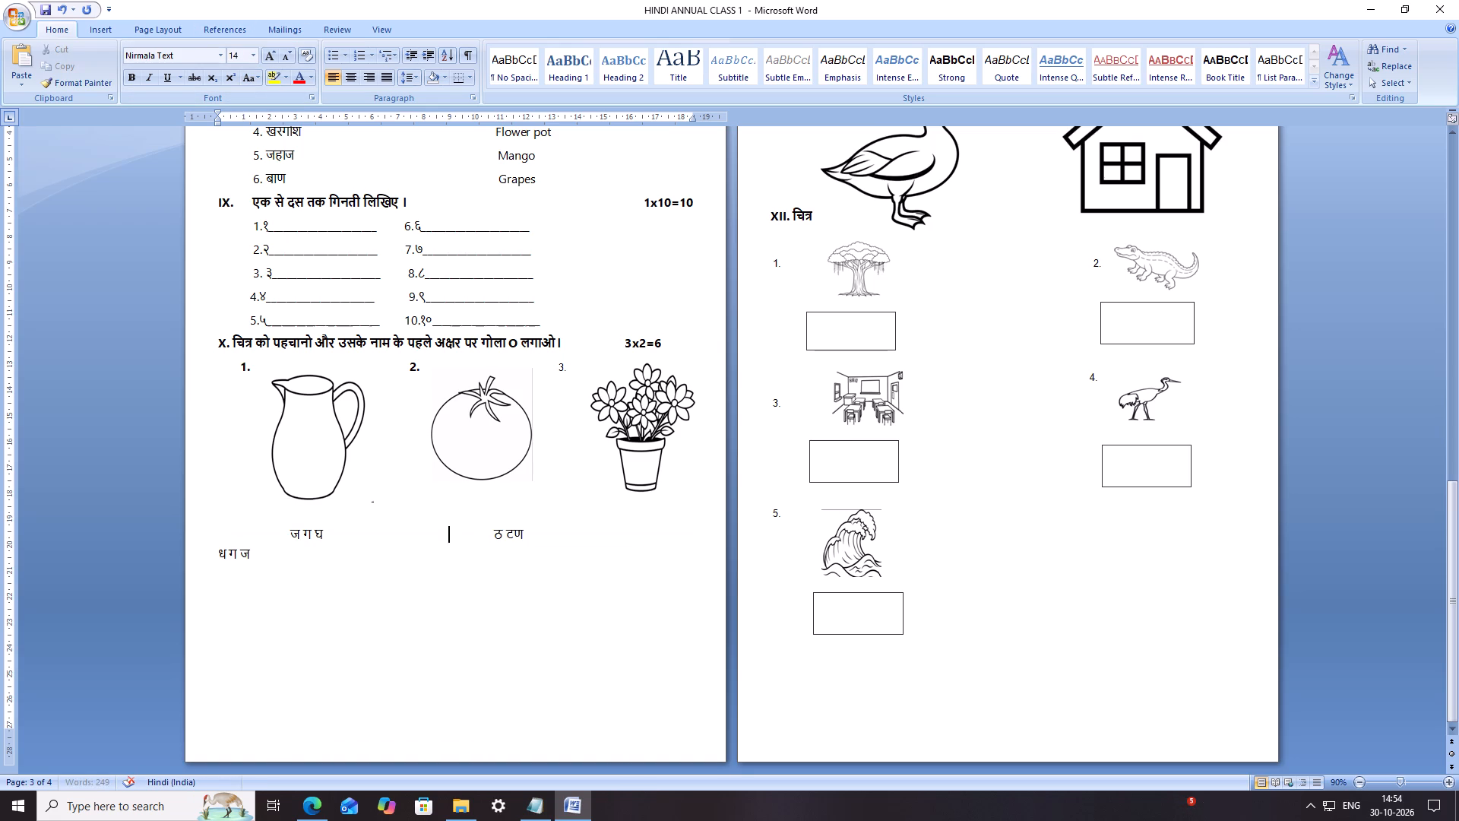
key("BackSpace")
key("BackSpace")
key("BackSpace")
key("BackSpace")
key("BackSpace")
key("BackSpace")
key("BackSpace")
key("BackSpace")
key("BackSpace")
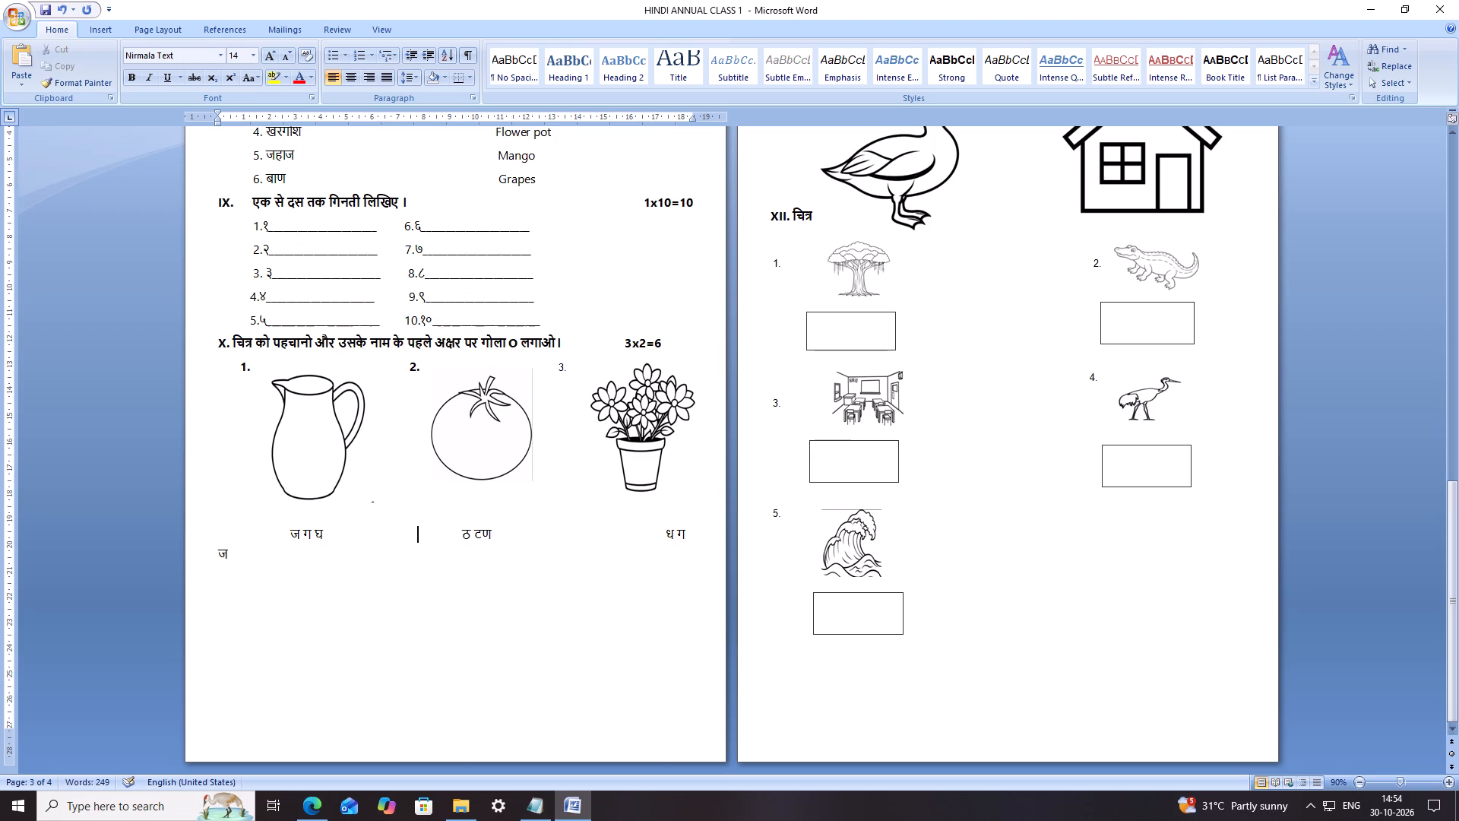
key("BackSpace")
key("BackSpace")
key("BackSpace")
key("BackSpace")
key("BackSpace")
key("BackSpace")
key("BackSpace")
key("BackSpace")
key("BackSpace")
key("BackSpace")
key("BackSpace")
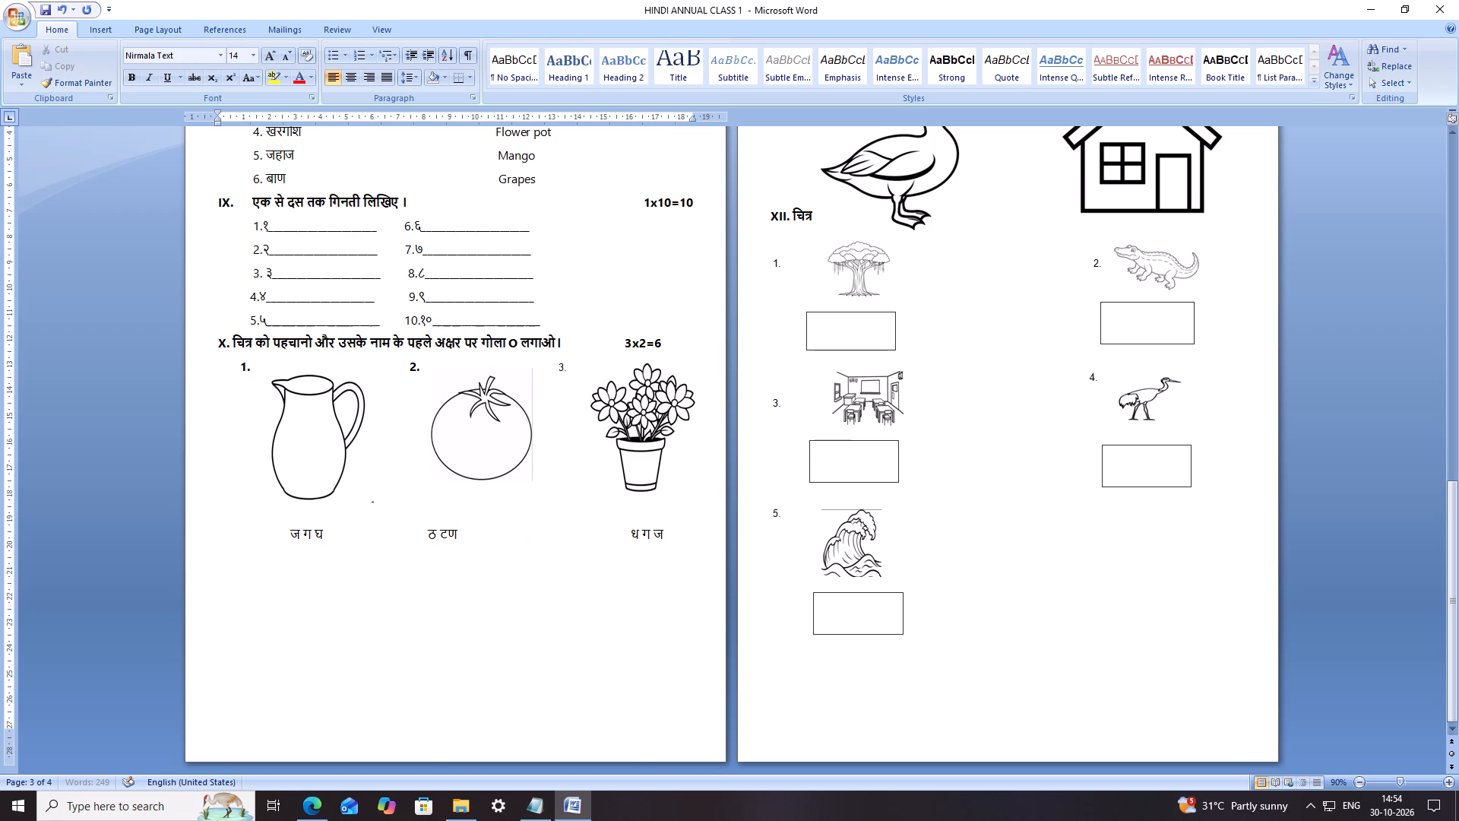
key("BackSpace")
key("BackSpace")
Insert 8 spaces between ज and ग in the jug's letter options.
left_click(302, 534)
key("space")
key("space")
key("space")
key("space")
key("space")
key("space")
key("space")
key("space")
Insert 9 spaces between ग and घ in the jug's letter options.
left_click(337, 535)
key("space")
key("space")
key("space")
key("space")
key("space")
key("space")
key("space")
key("space")
key("space")
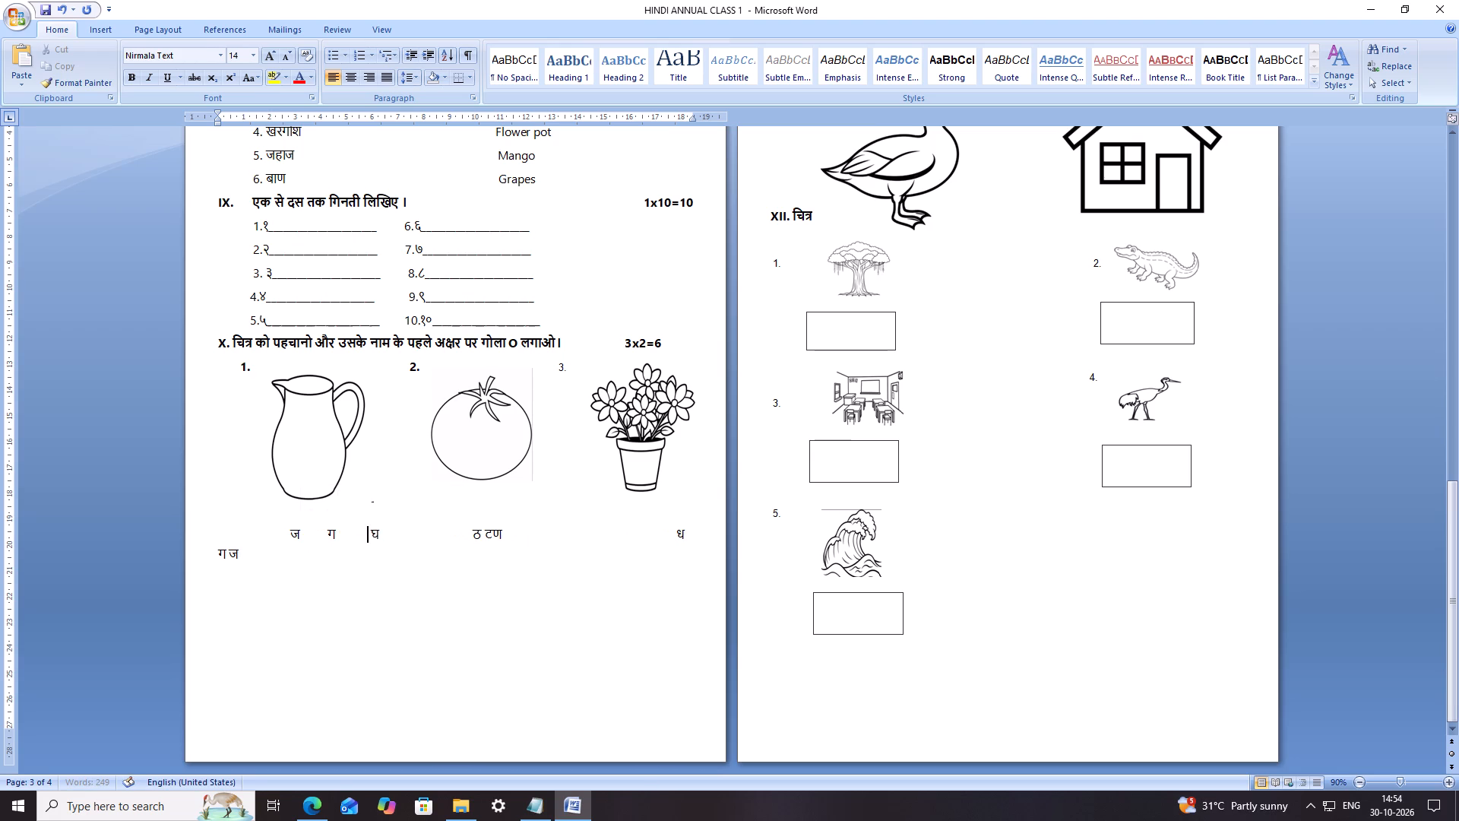
Delete 9 spaces before ज at the start of the options line to recentre the spread letters under the jug.
left_click(291, 531)
key("BackSpace")
key("BackSpace")
key("BackSpace")
key("BackSpace")
key("BackSpace")
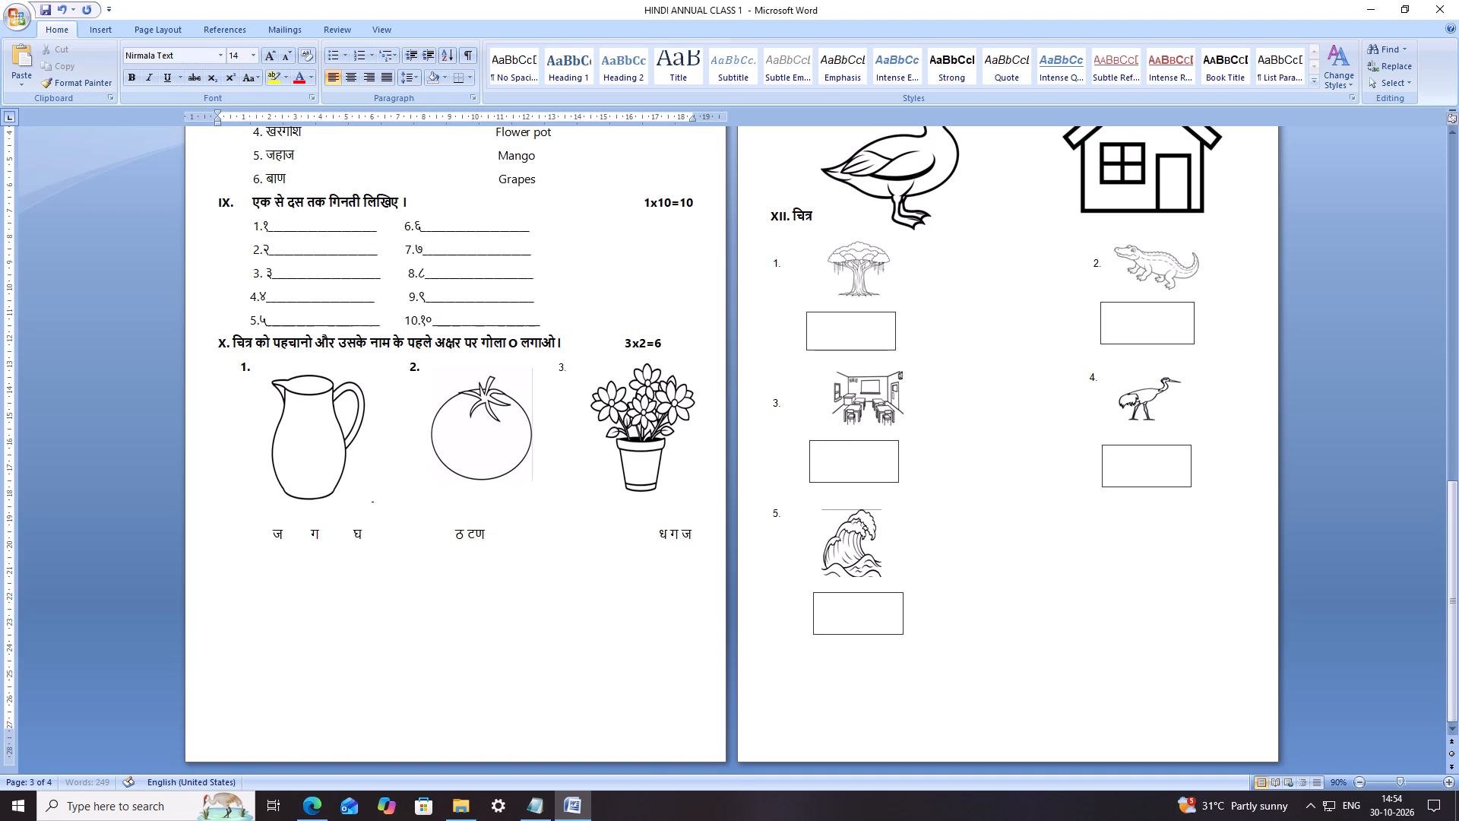
key("BackSpace")
key("BackSpace")
key("BackSpace")
key("BackSpace")
Delete 9 spaces before ठ टण in the gap after the jug's letter options.
left_click(415, 541)
key("BackSpace")
key("BackSpace")
key("BackSpace")
key("BackSpace")
key("BackSpace")
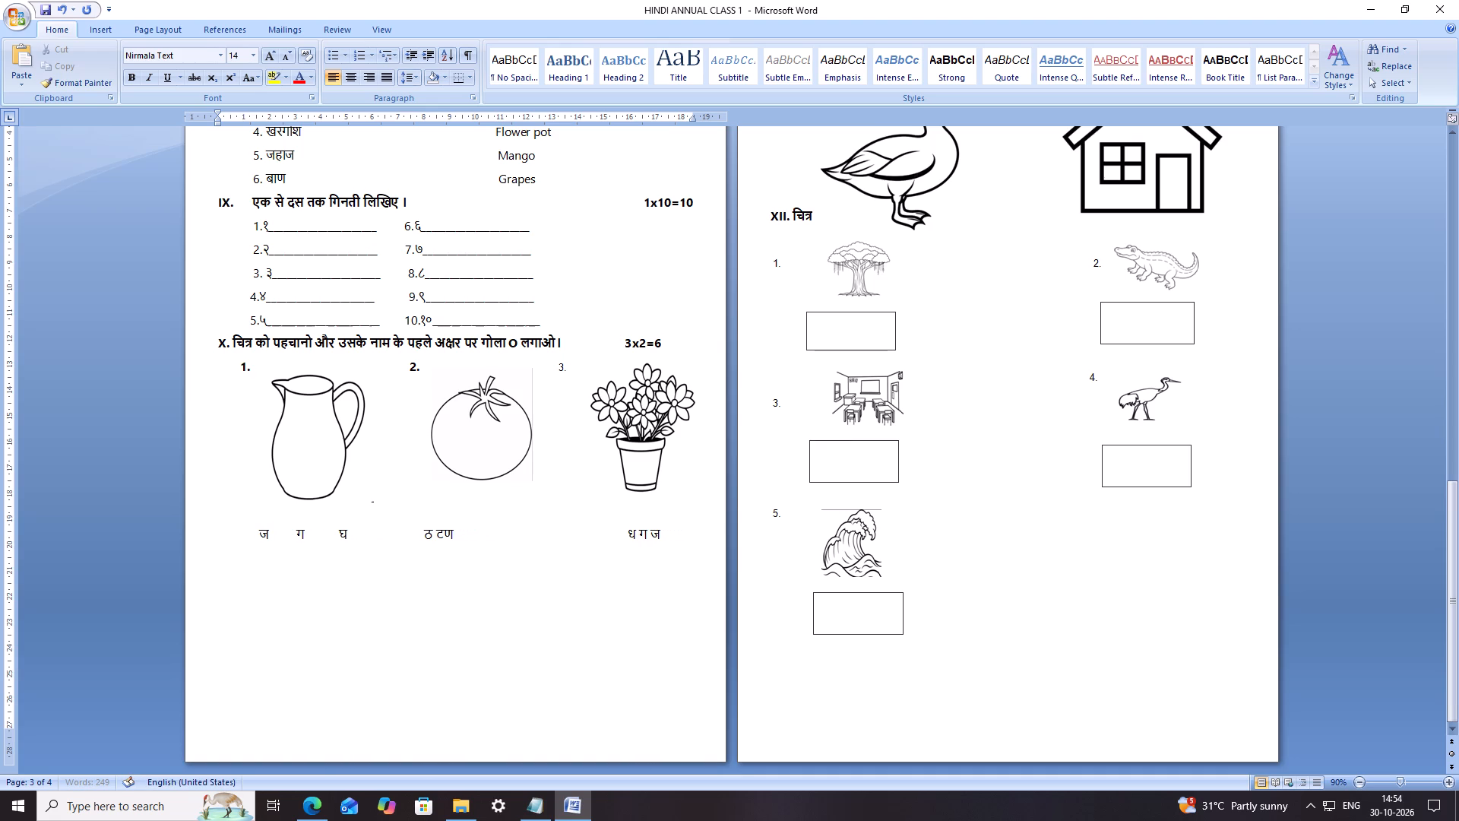
key("BackSpace")
key("BackSpace")
key("BackSpace")
key("BackSpace")
Insert 7 spaces between ठ and ट in the tomato's letter options.
left_click(418, 532)
key("space")
key("space")
key("space")
key("space")
key("space")
key("space")
key("space")
Insert 8 spaces between ट and ण in the tomato's letter options.
left_click(457, 534)
key("space")
key("space")
key("space")
key("space")
key("space")
key("space")
key("space")
key("space")
Insert 14 spaces before ठ to move the spread letter options under the tomato.
left_click(404, 529)
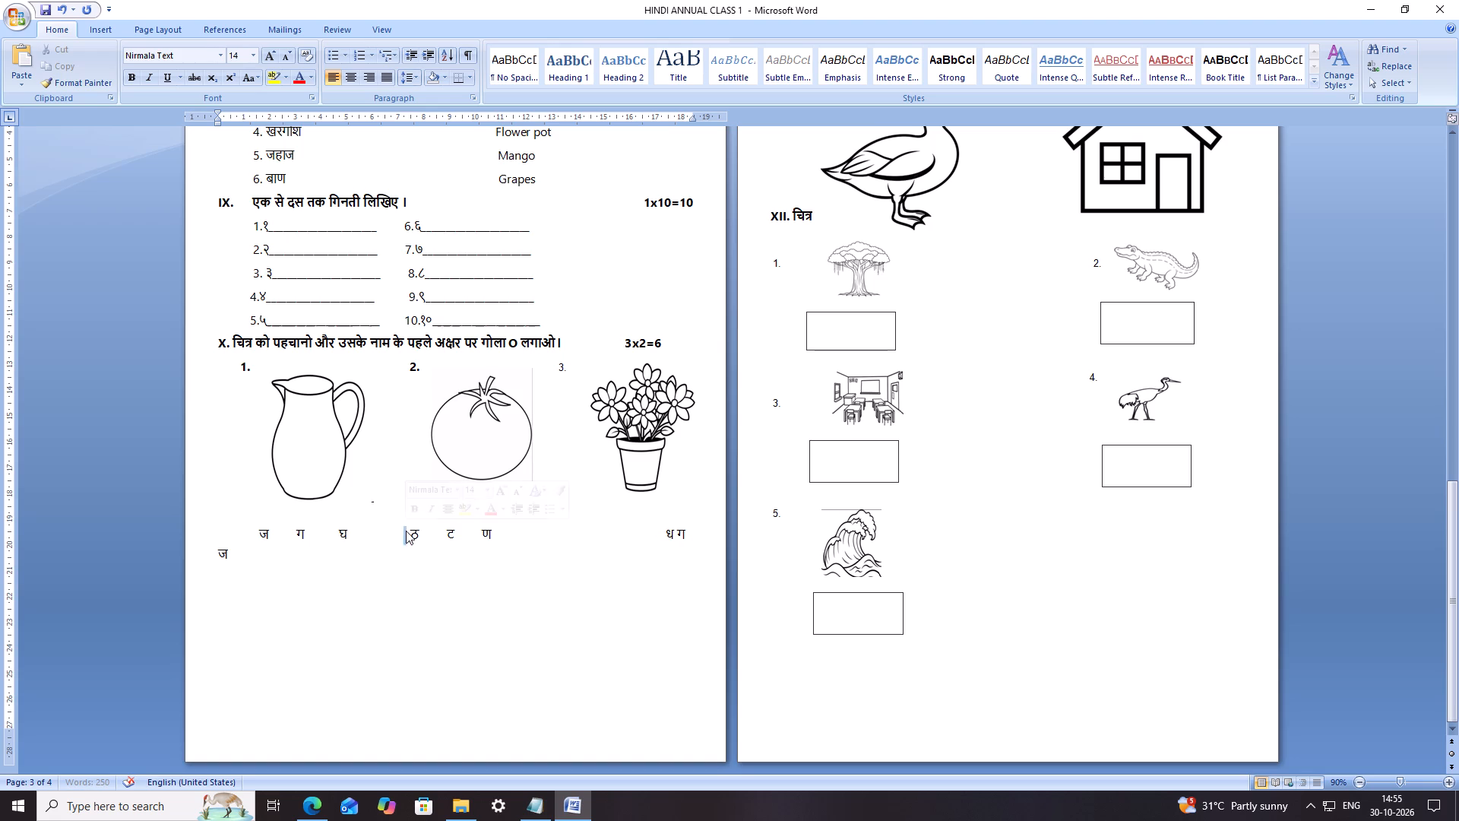
key("space")
key("space")
key("space")
key("space")
key("space")
key("space")
key("space")
key("space")
key("space")
key("space")
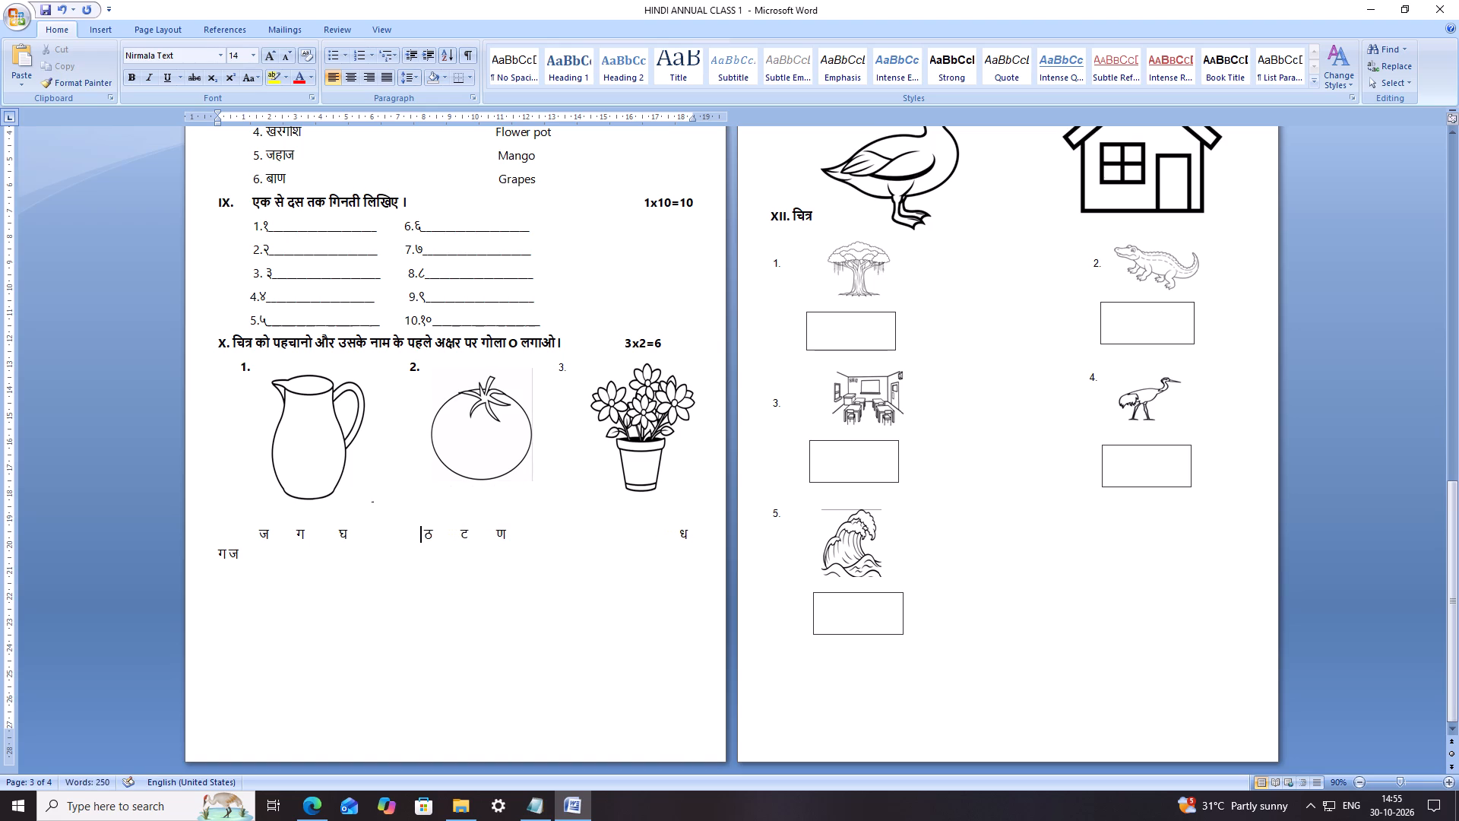
key("space")
key("space")
key("space")
key("space")
Delete the surplus spaces between ण and ध so that ध ग ज sits on the options line under the flower pot.
left_click(615, 535)
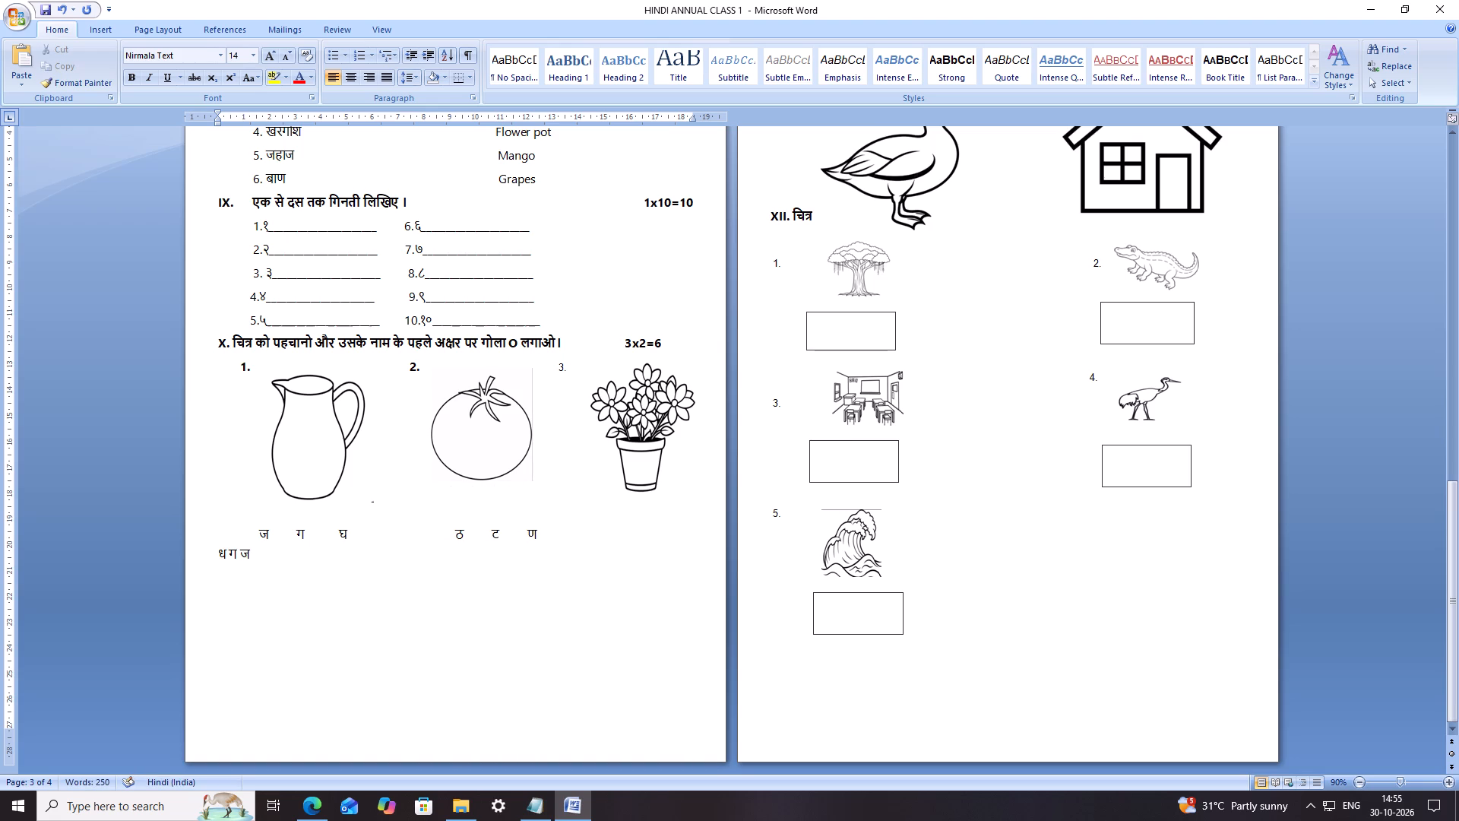
key("BackSpace")
key("BackSpace")
key("BackSpace")
key("BackSpace")
key("BackSpace")
key("BackSpace")
key("BackSpace")
key("BackSpace")
key("BackSpace")
key("BackSpace")
key("BackSpace")
left_click(669, 531)
key("BackSpace")
key("BackSpace")
key("BackSpace")
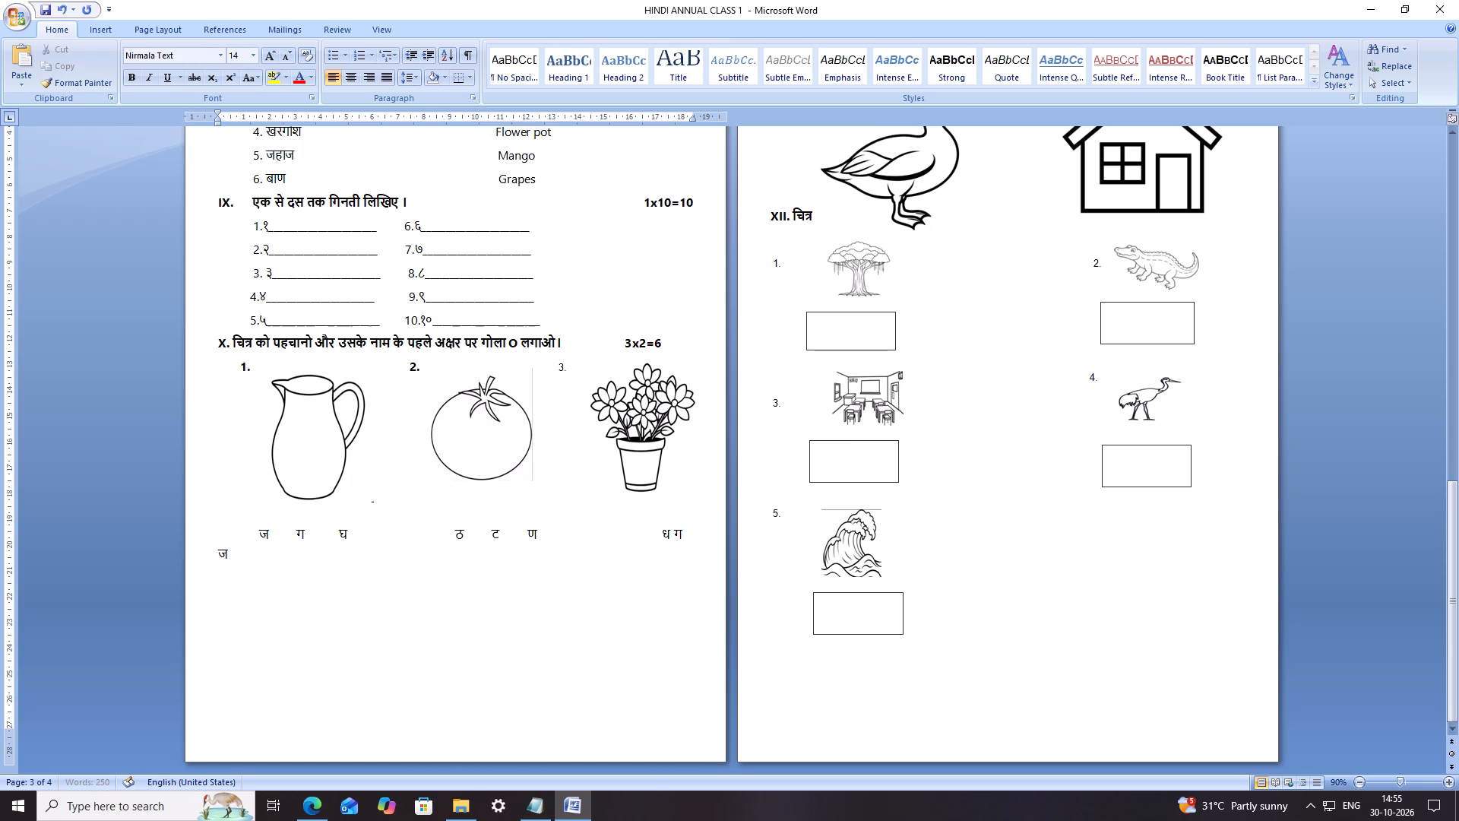
key("BackSpace")
key("BackSpace")
key("BackSpace")
key("BackSpace")
key("BackSpace")
key("BackSpace")
key("BackSpace")
key("BackSpace")
key("BackSpace")
key("BackSpace")
key("BackSpace")
key("BackSpace")
key("BackSpace")
key("BackSpace")
key("BackSpace")
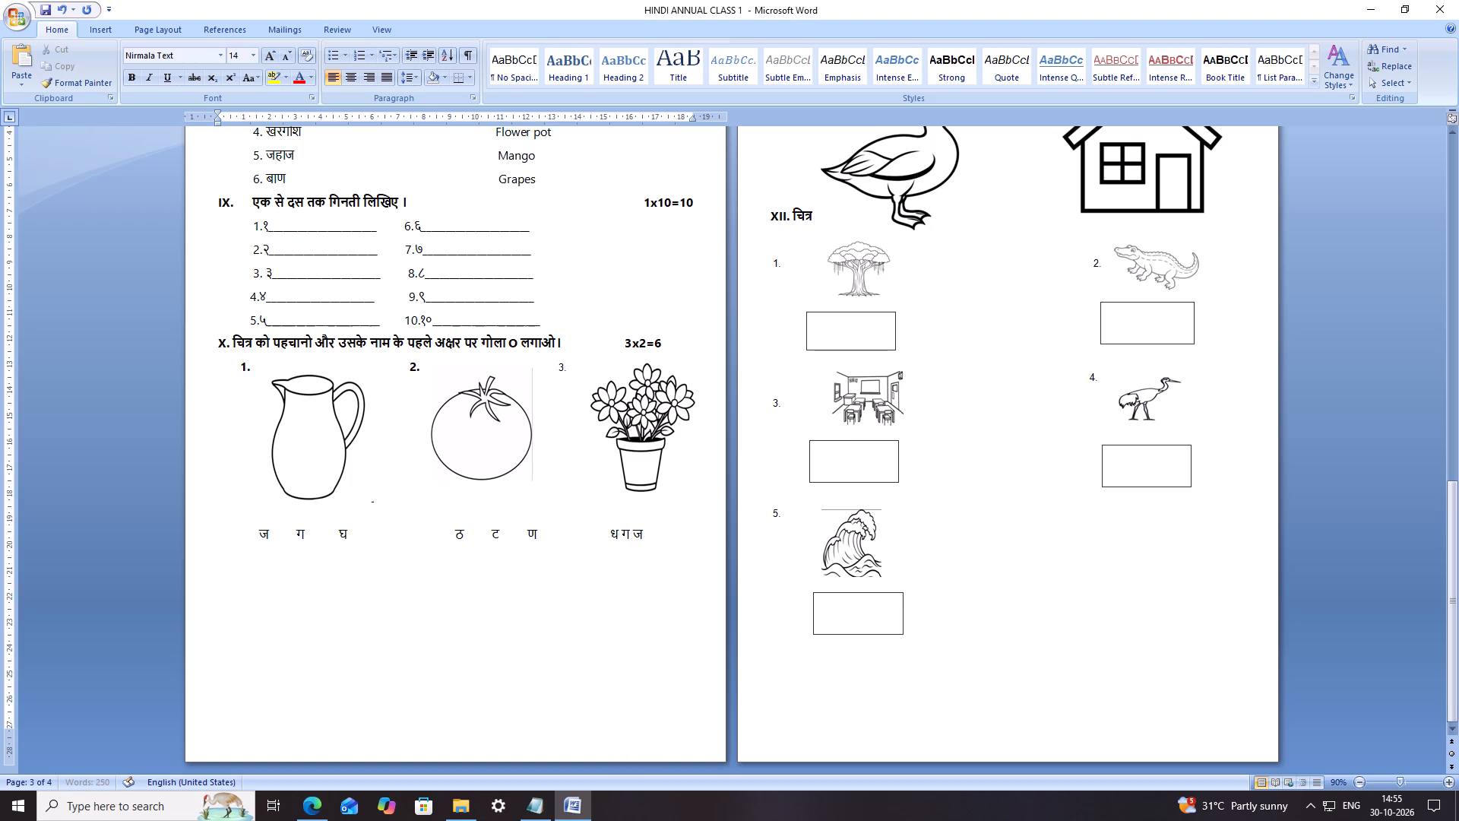
Insert 6 spaces between ध and ग in the flower pot's letter options.
left_click(625, 534)
key("space")
key("space")
key("space")
key("space")
key("space")
key("space")
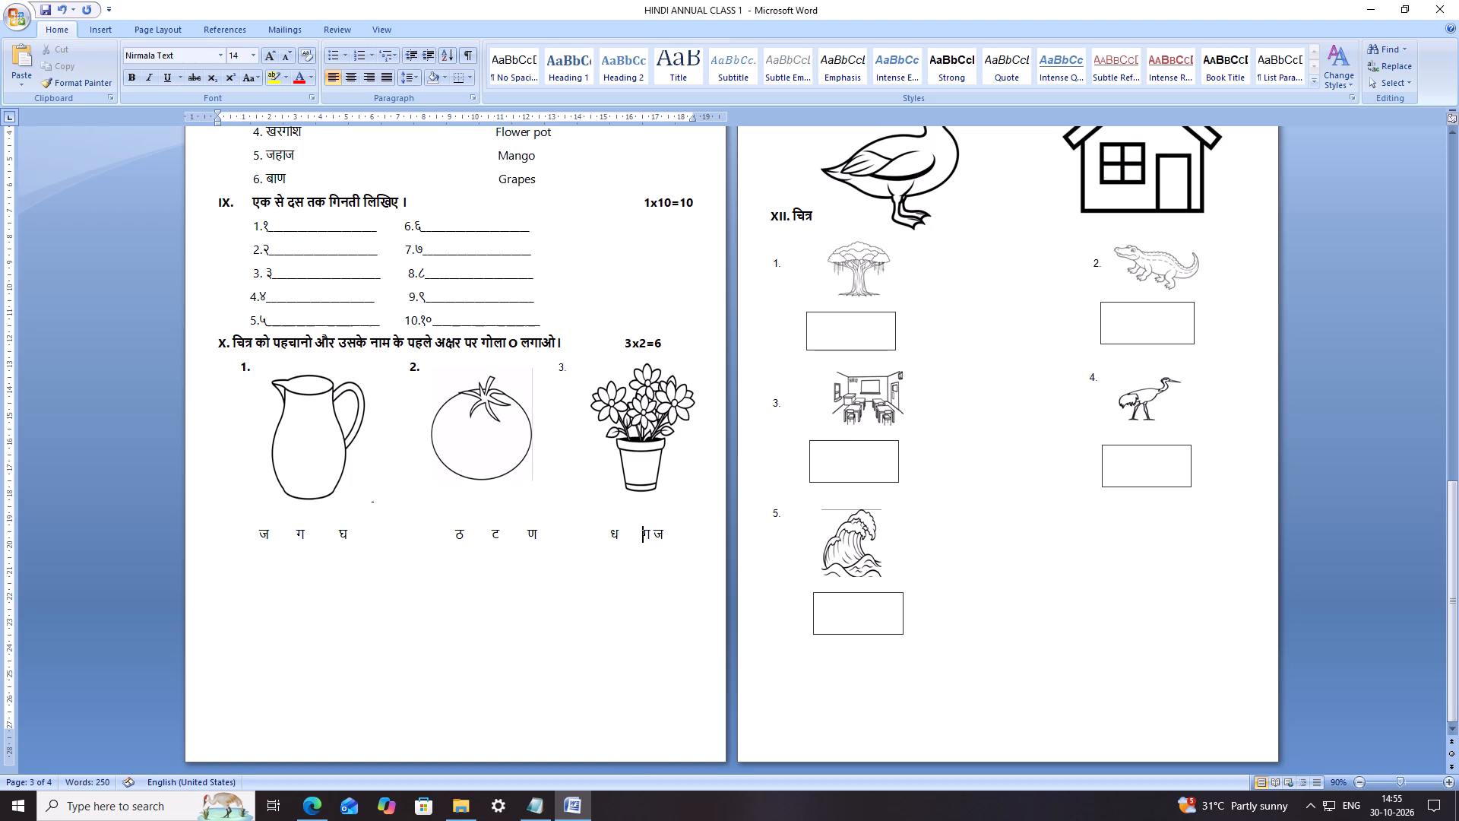
Insert 7 spaces between ग and ज in the flower pot's letter options.
left_click(650, 532)
key("space")
key("space")
key("space")
key("space")
key("space")
key("space")
key("space")
Delete 5 spaces before ध to shift the flower pot's letter options slightly back.
left_click(606, 535)
key("equal")
key("BackSpace")
key("BackSpace")
key("BackSpace")
key("BackSpace")
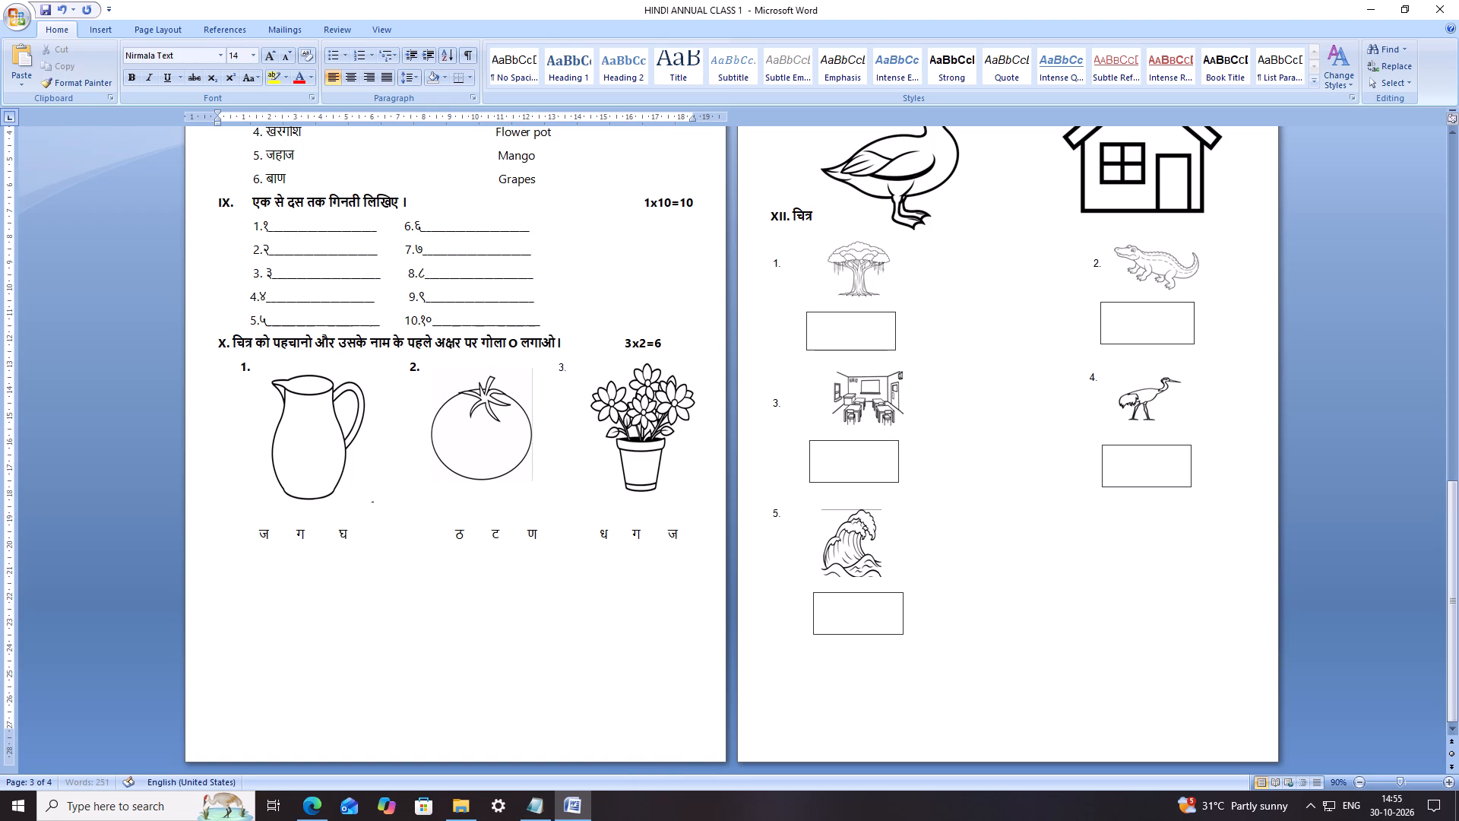
key("BackSpace")
key("BackSpace")
Add 2 more spaces between ध and ग and 2 more between ग and ज in the flower pot's options.
left_click(615, 537)
key("space")
key("space")
left_click(650, 531)
key("space")
key("space")
Delete 4 spaces before ठ to centre the letter options under the tomato.
left_click(447, 539)
key("equal")
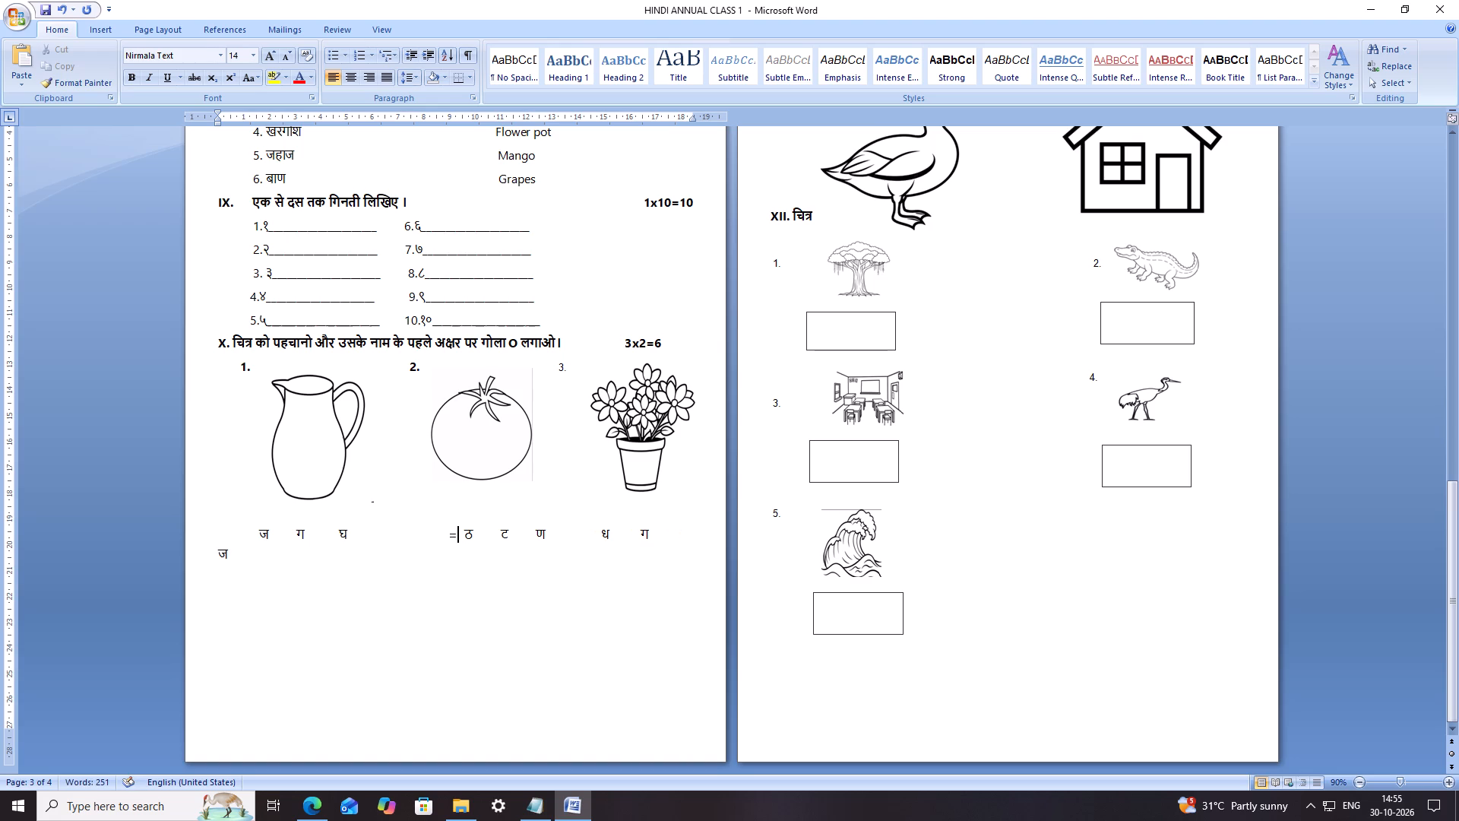
key("BackSpace")
key("BackSpace")
key("BackSpace")
key("BackSpace")
key("BackSpace")
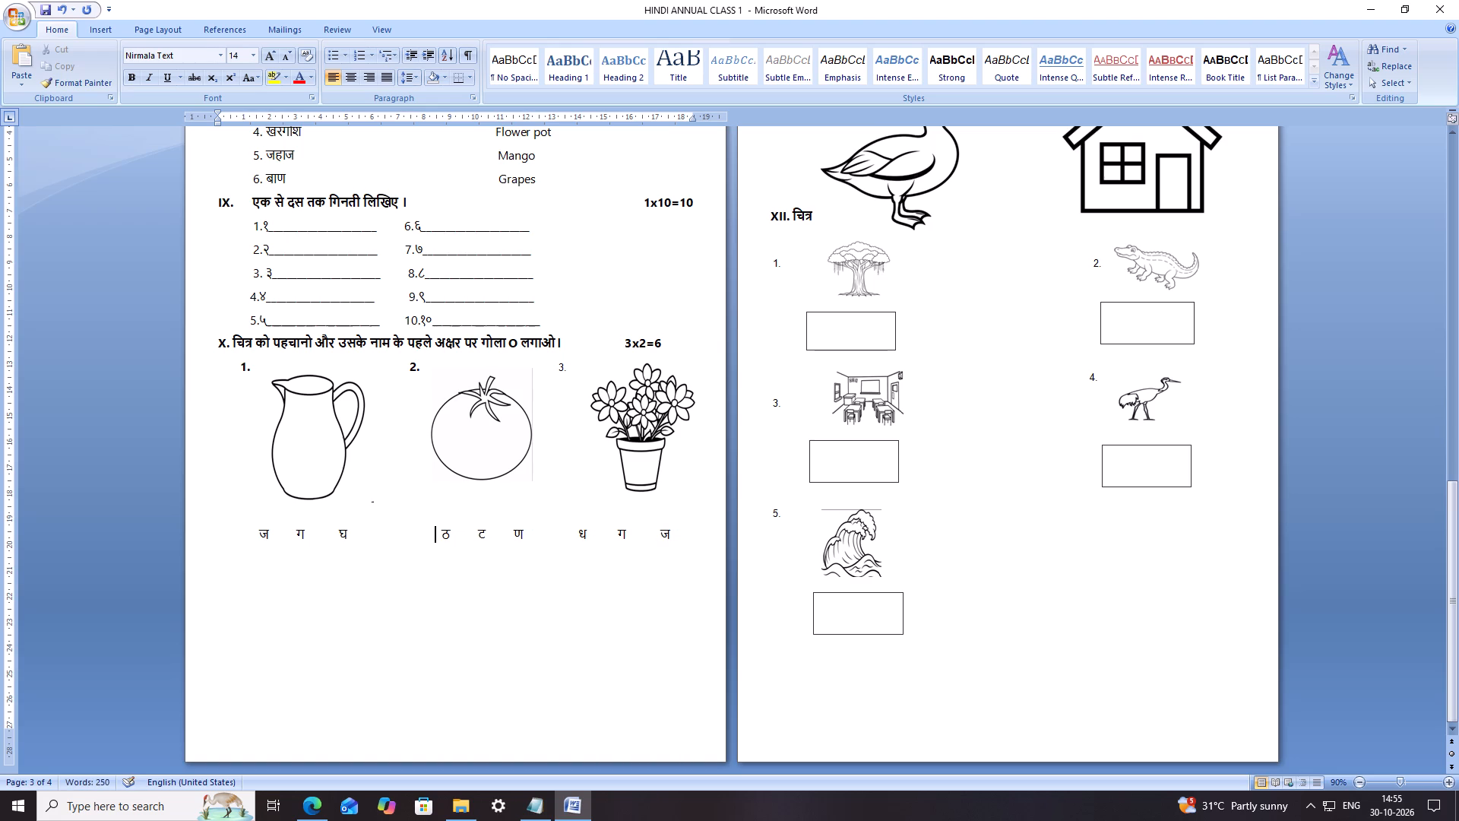
Insert 5 spaces before ध to centre the letters under the flower pot, and save the document.
left_click(576, 538)
key("space")
key("space")
key("space")
key("space")
key("space")
key("ctrl+s")
key("ctrl+s")
key("ctrl+s")
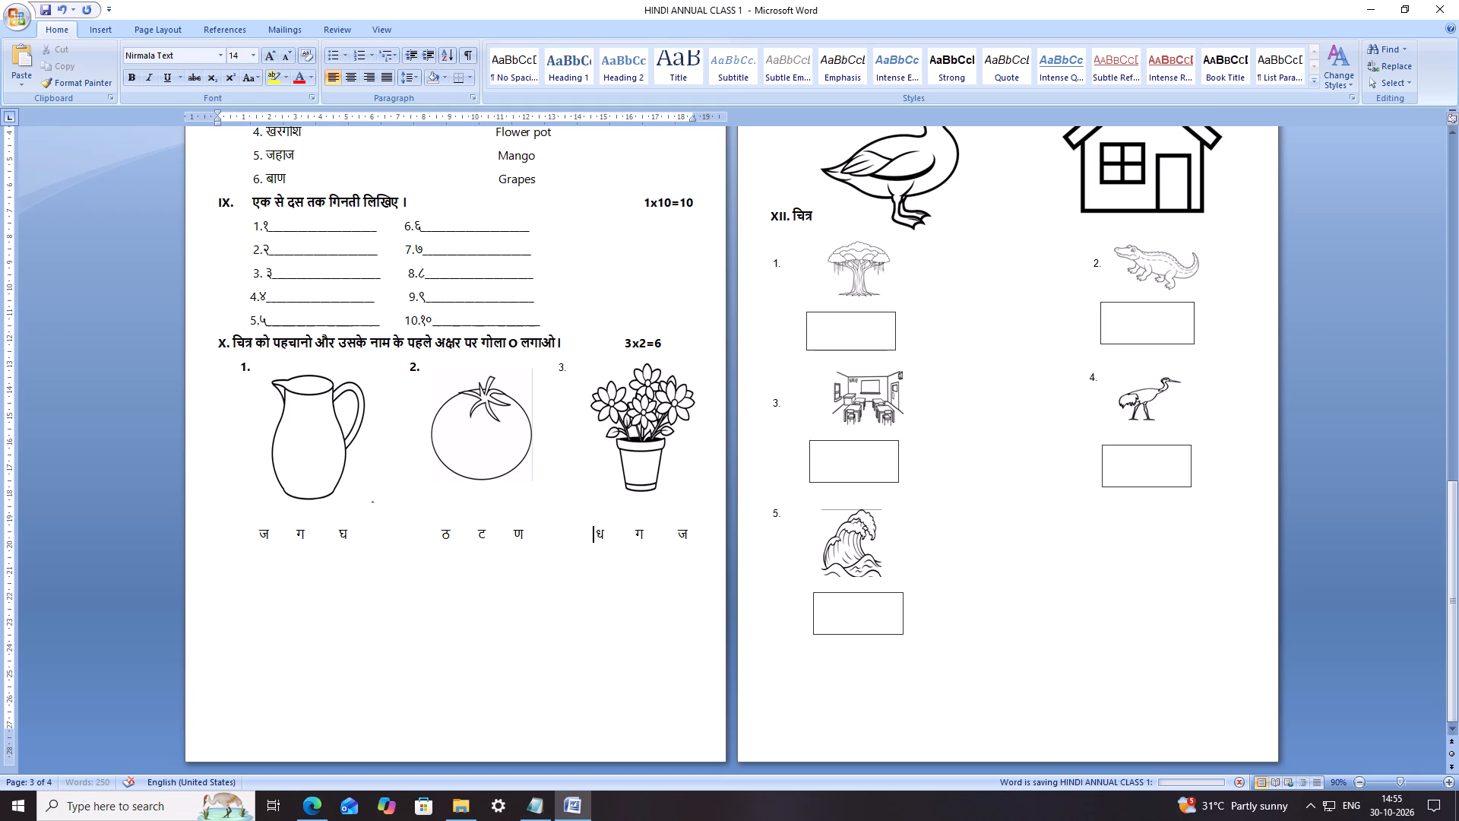
Insert 3 blank lines above the section XII heading to separate it from the duck and house pictures.
scroll(833, 482, "up", 6)
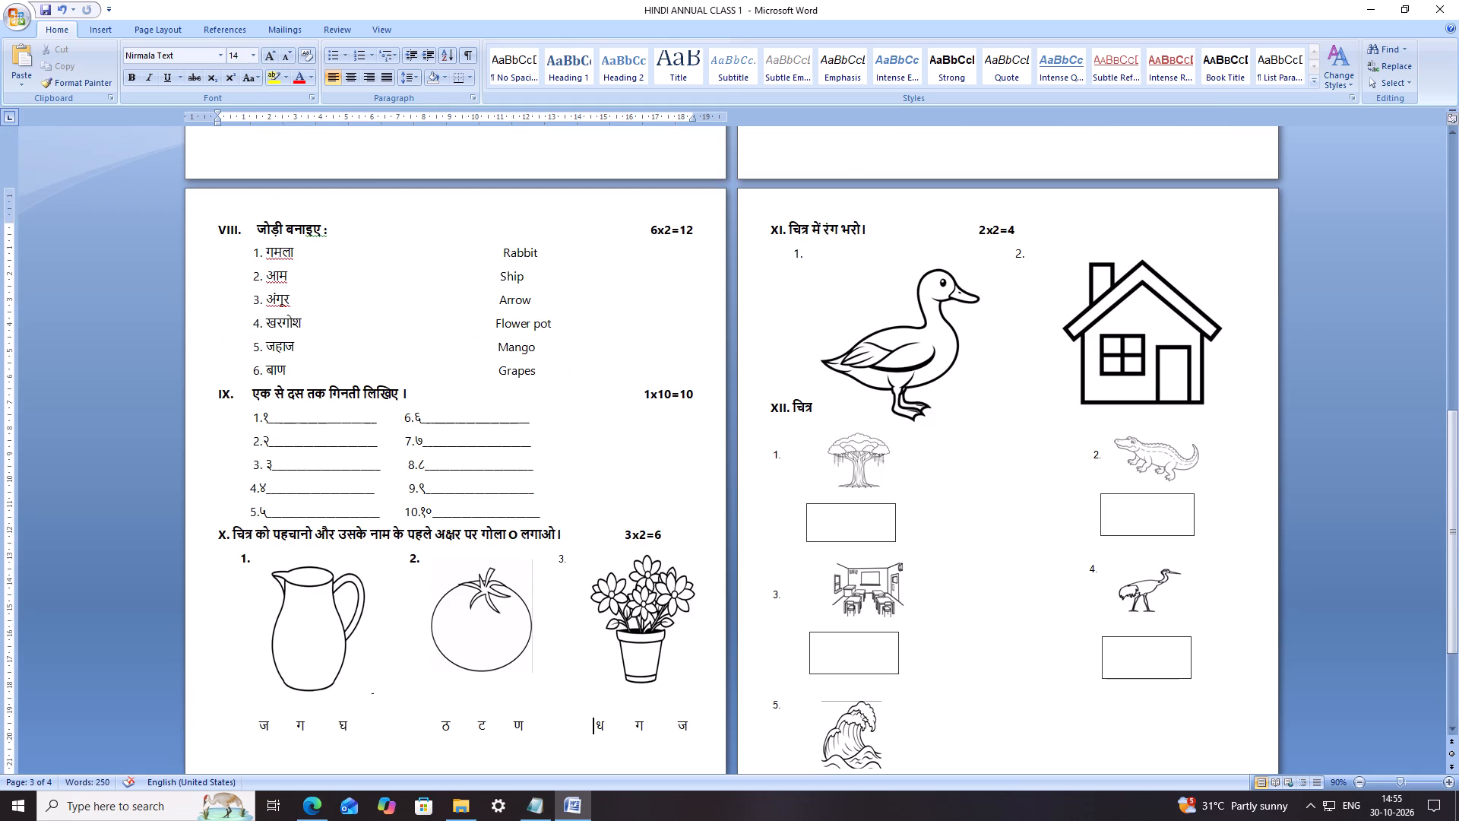
left_click(769, 411)
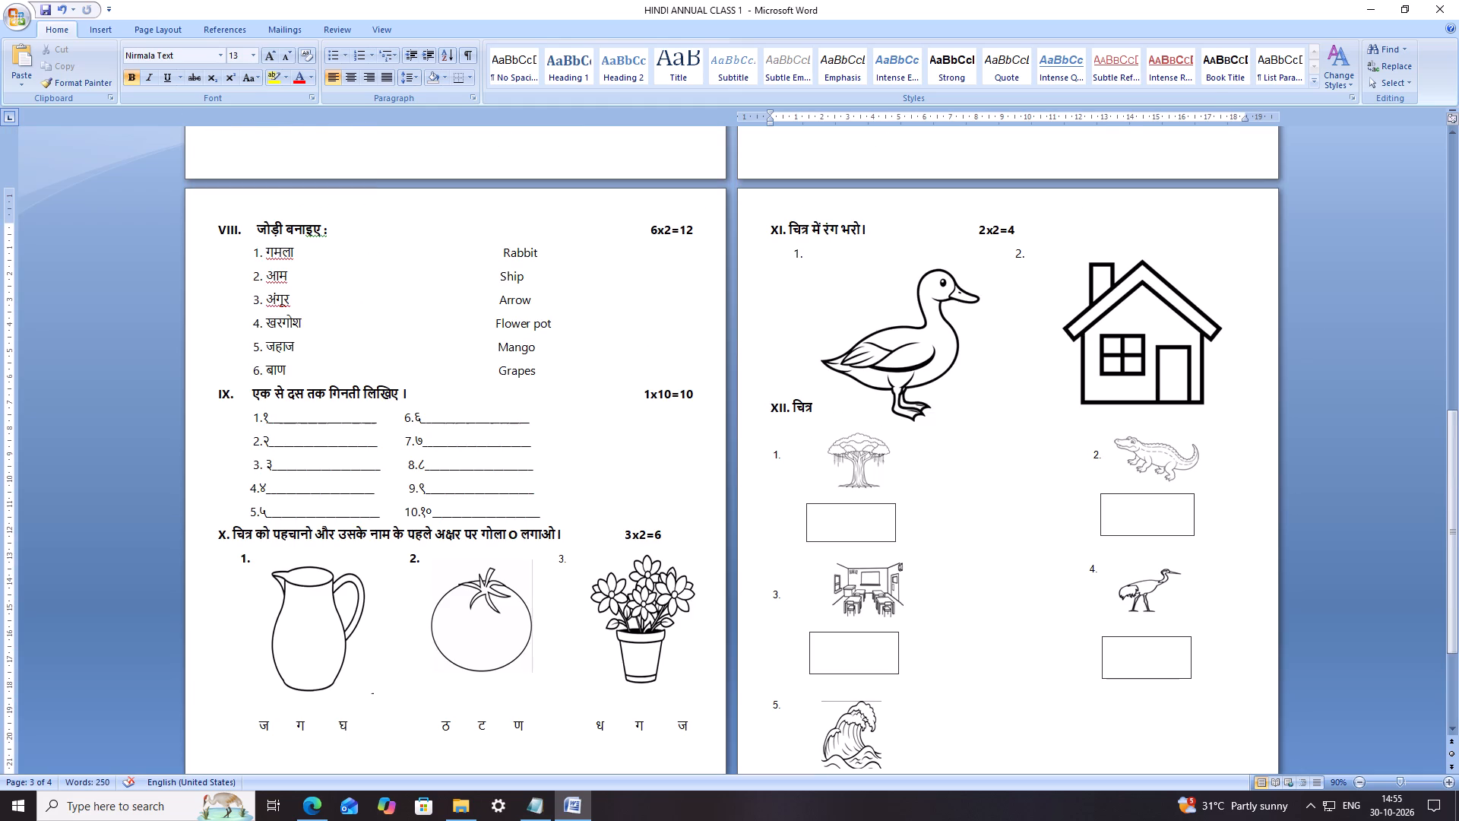
key("Return")
key("Return")
key("Return")
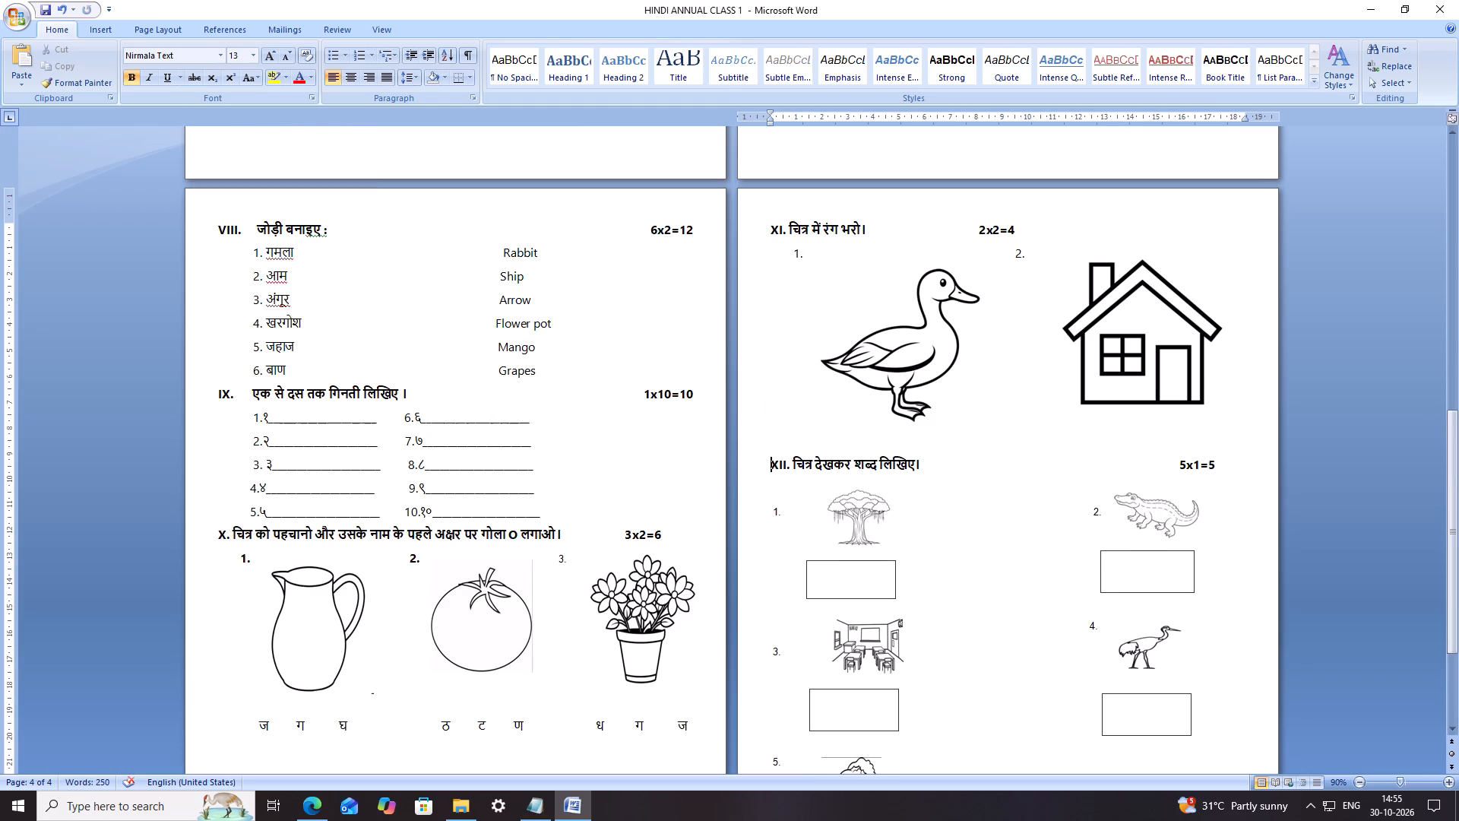
Add spaces before the 2x2=4 marks in the section XI heading to move them near the page's edge, and save.
left_click(980, 230)
key("space")
key("space")
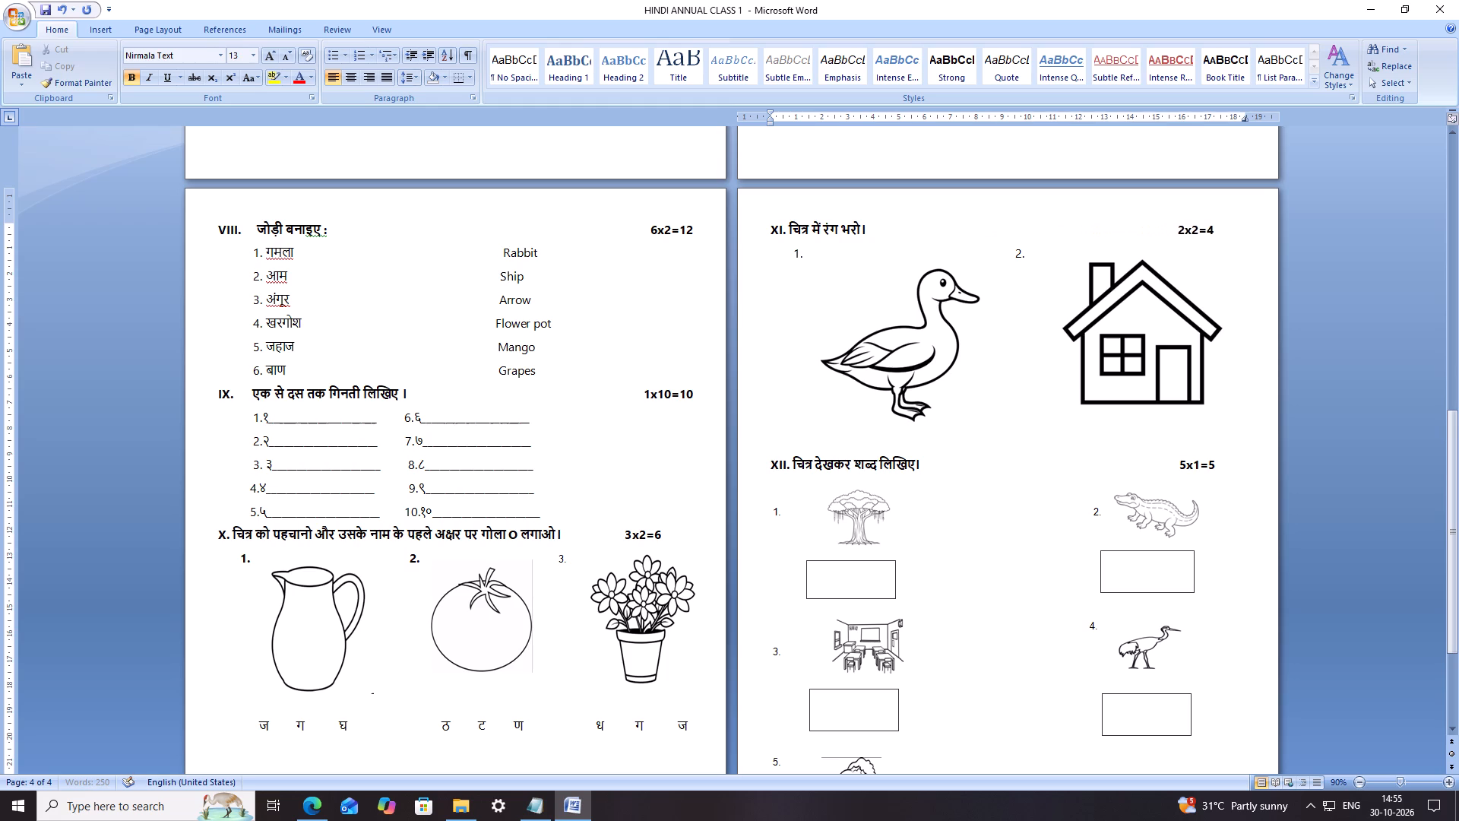
key("ctrl+s")
key("ctrl+s")
key("ctrl+s")
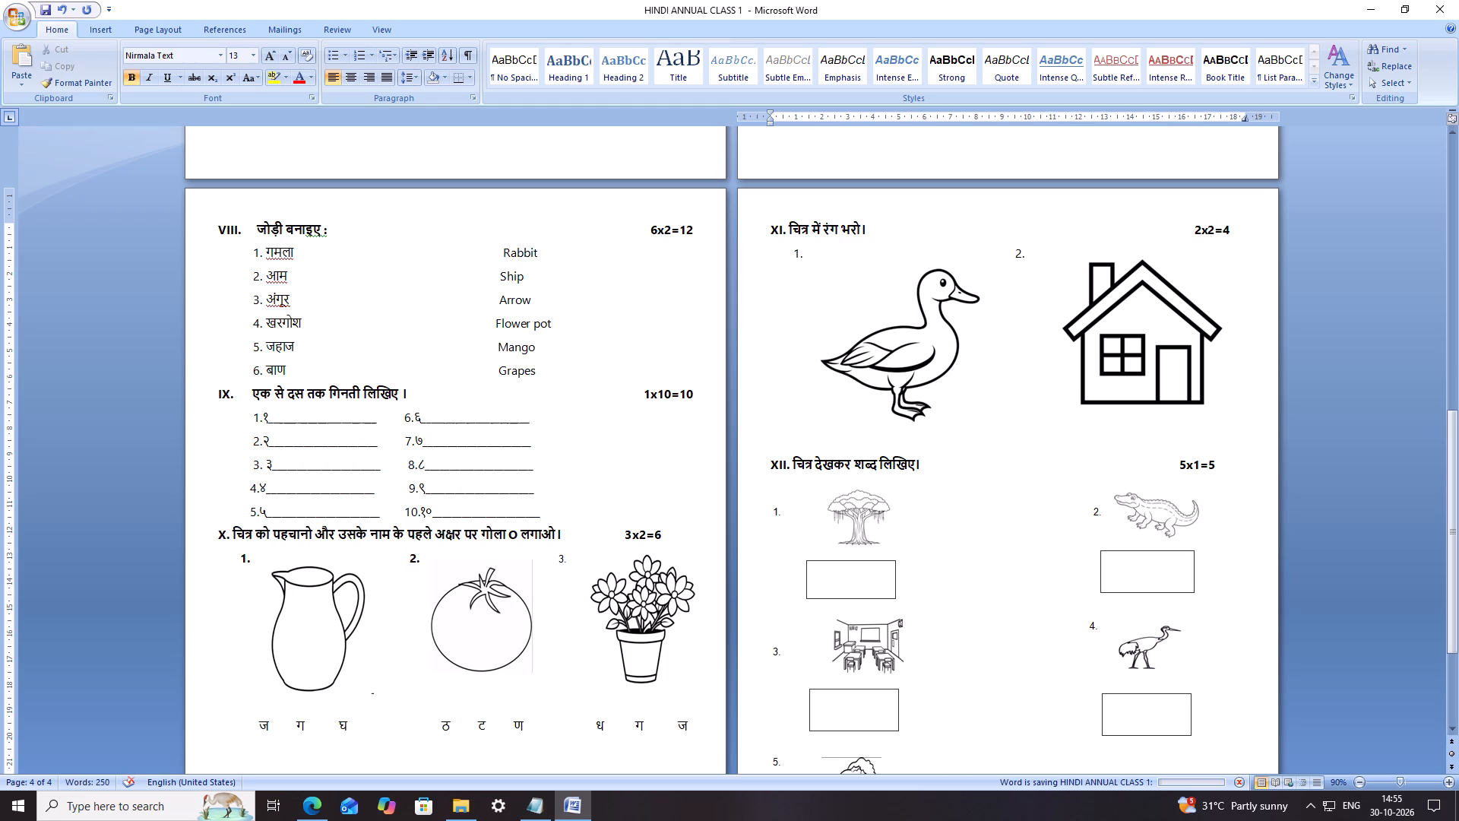
Insert 4 spaces between the numeral XI. and its heading चित्र में रंग भरो।.
left_click(795, 227)
left_click(790, 227)
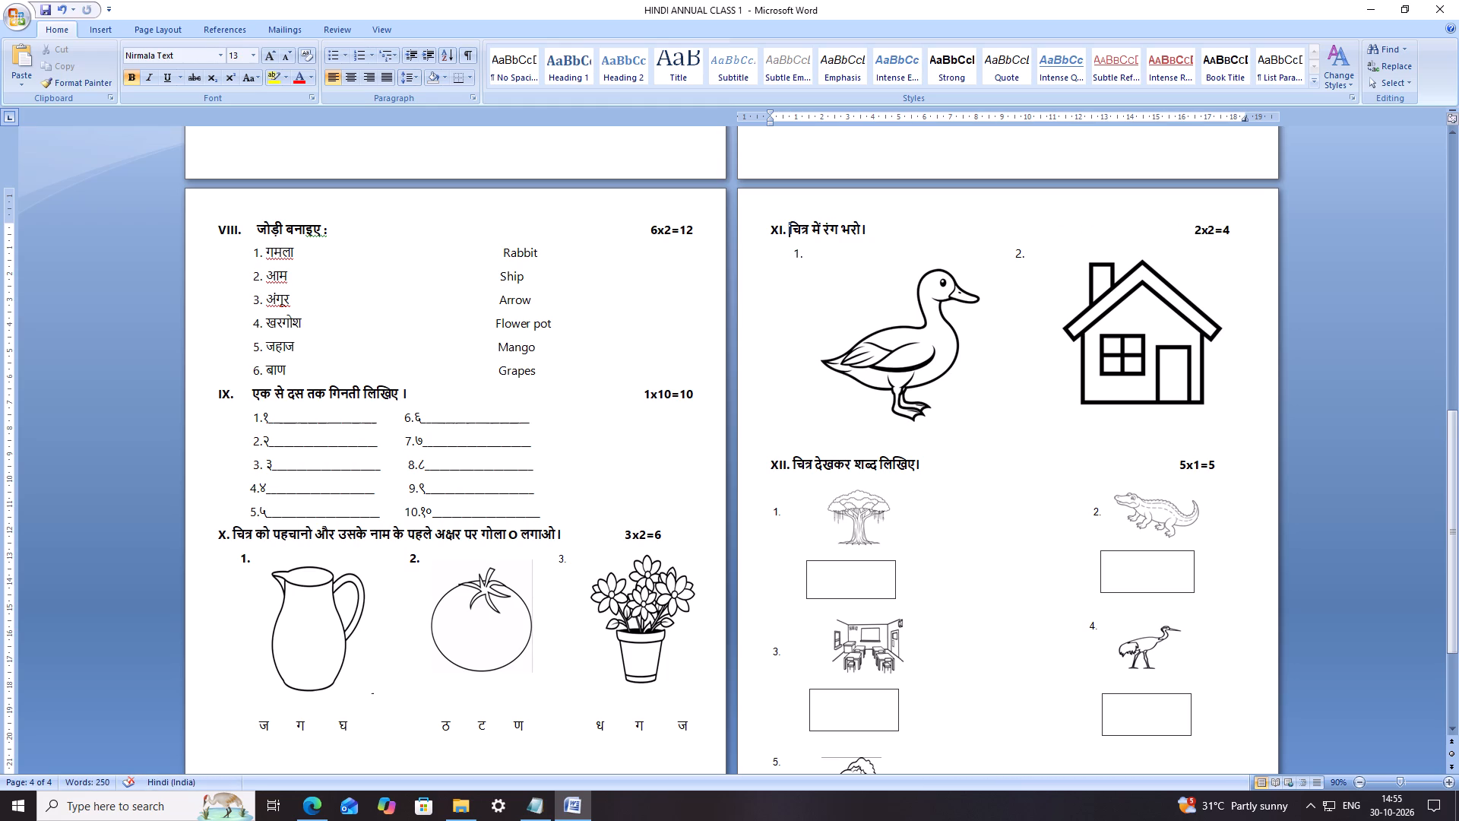
key("space")
key("space")
key("space")
key("space")
Delete 7 spaces before the 2x2=4 marks in the section XI heading.
left_click(1208, 230)
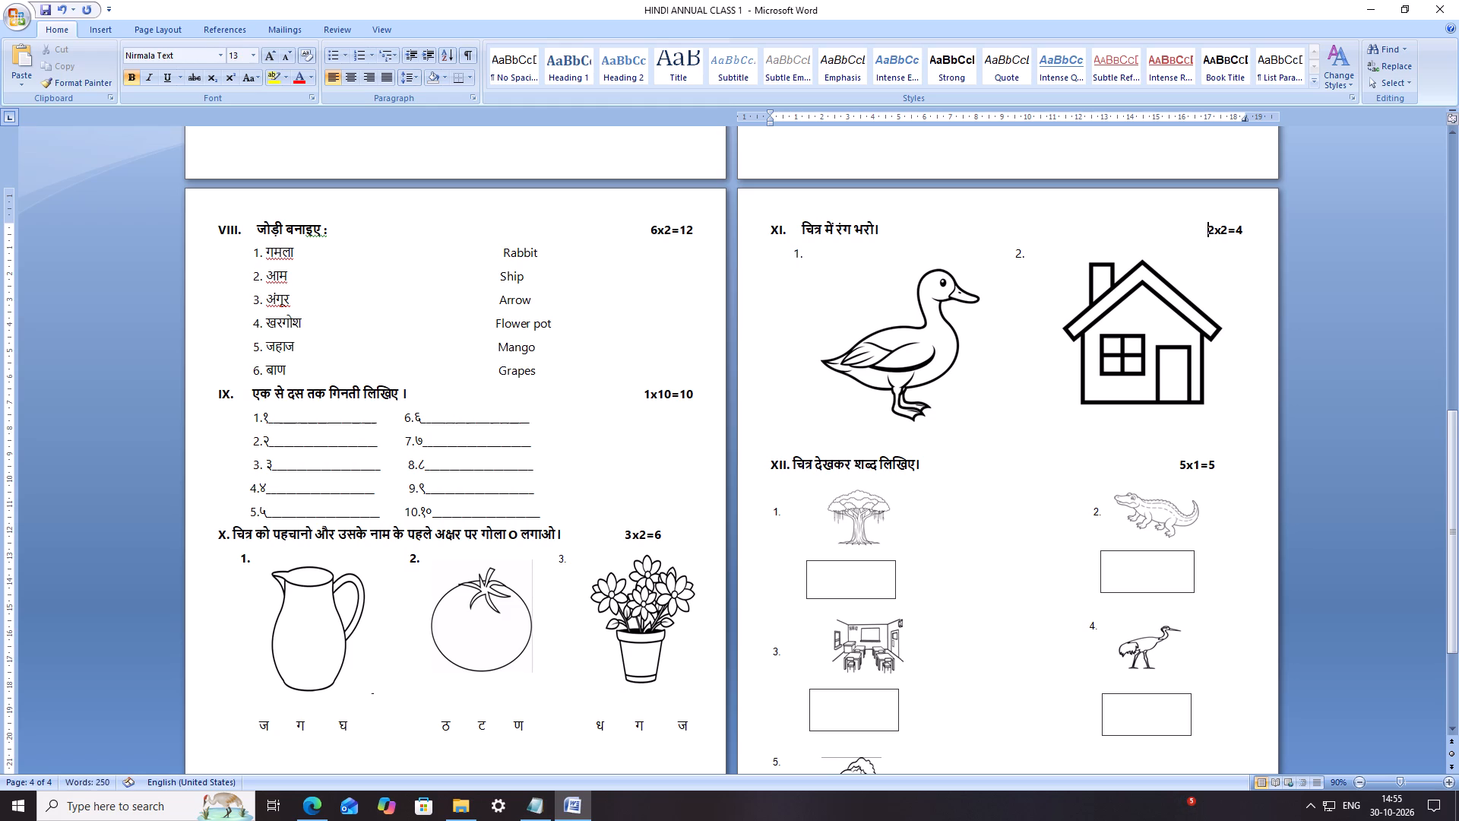
key("BackSpace")
key("BackSpace")
key("BackSpace")
key("BackSpace")
key("BackSpace")
key("BackSpace")
key("BackSpace")
Insert 4 spaces between the numeral XII. and its heading चित्र देखकर शब्द लिखिए।.
left_click(789, 463)
left_click(793, 464)
key("space")
key("space")
key("space")
key("space")
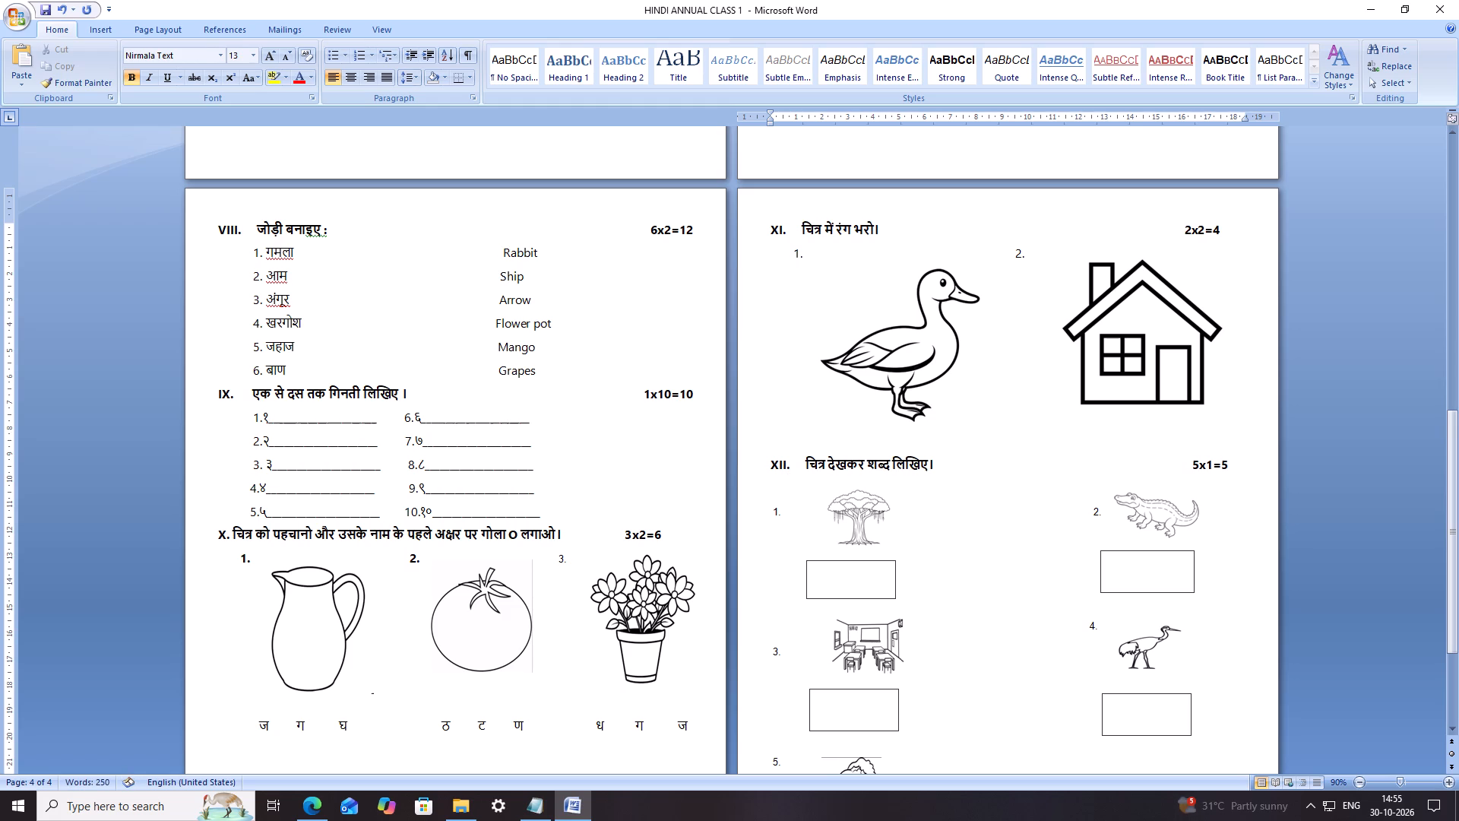
Insert 5 spaces before the 3x2=6 marks in the section X heading and save the document.
scroll(951, 522, "down", 6)
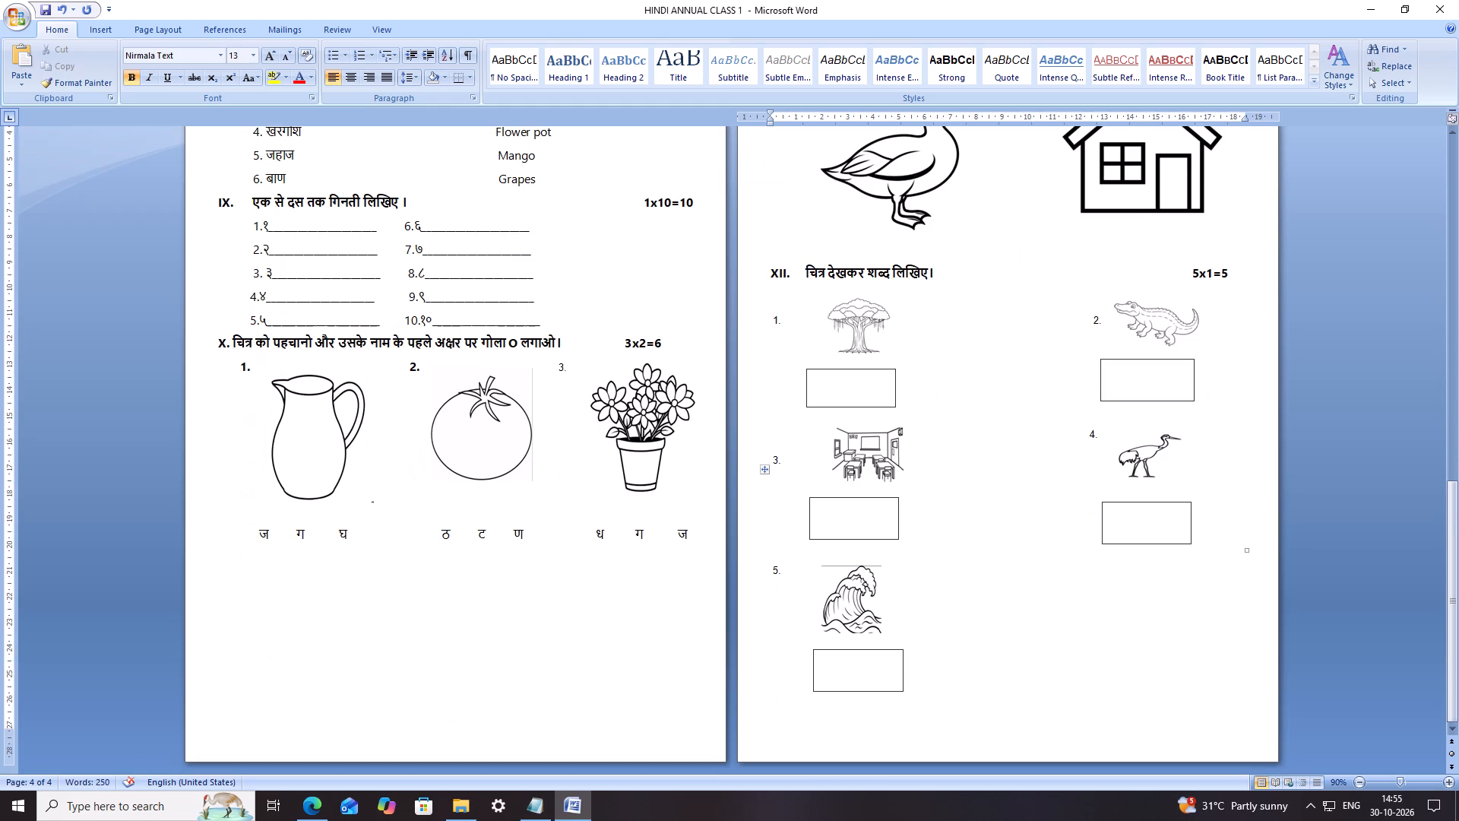
scroll(948, 526, "up", 8)
scroll(715, 588, "down", 10)
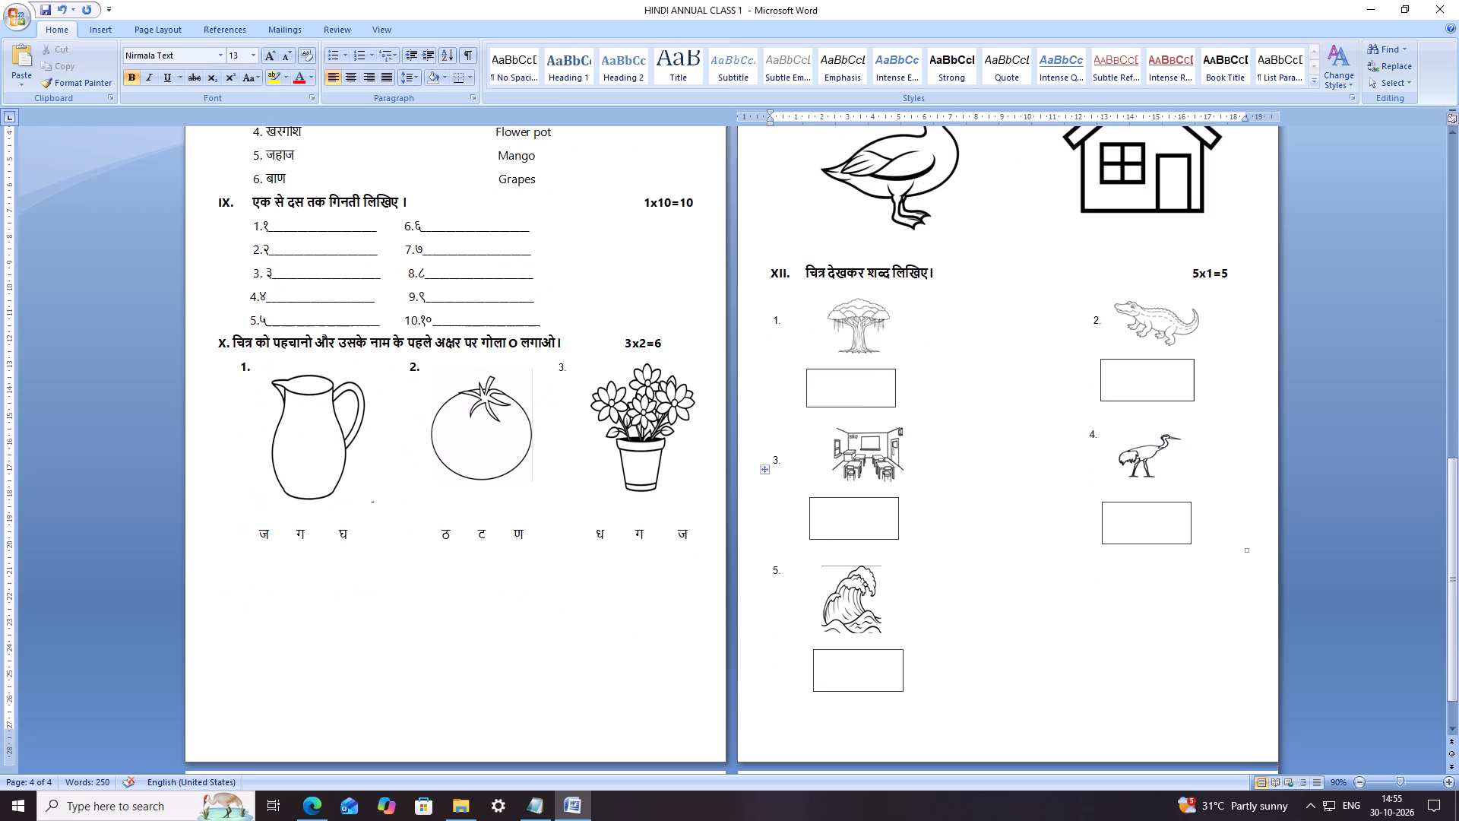
scroll(666, 572, "up", 7)
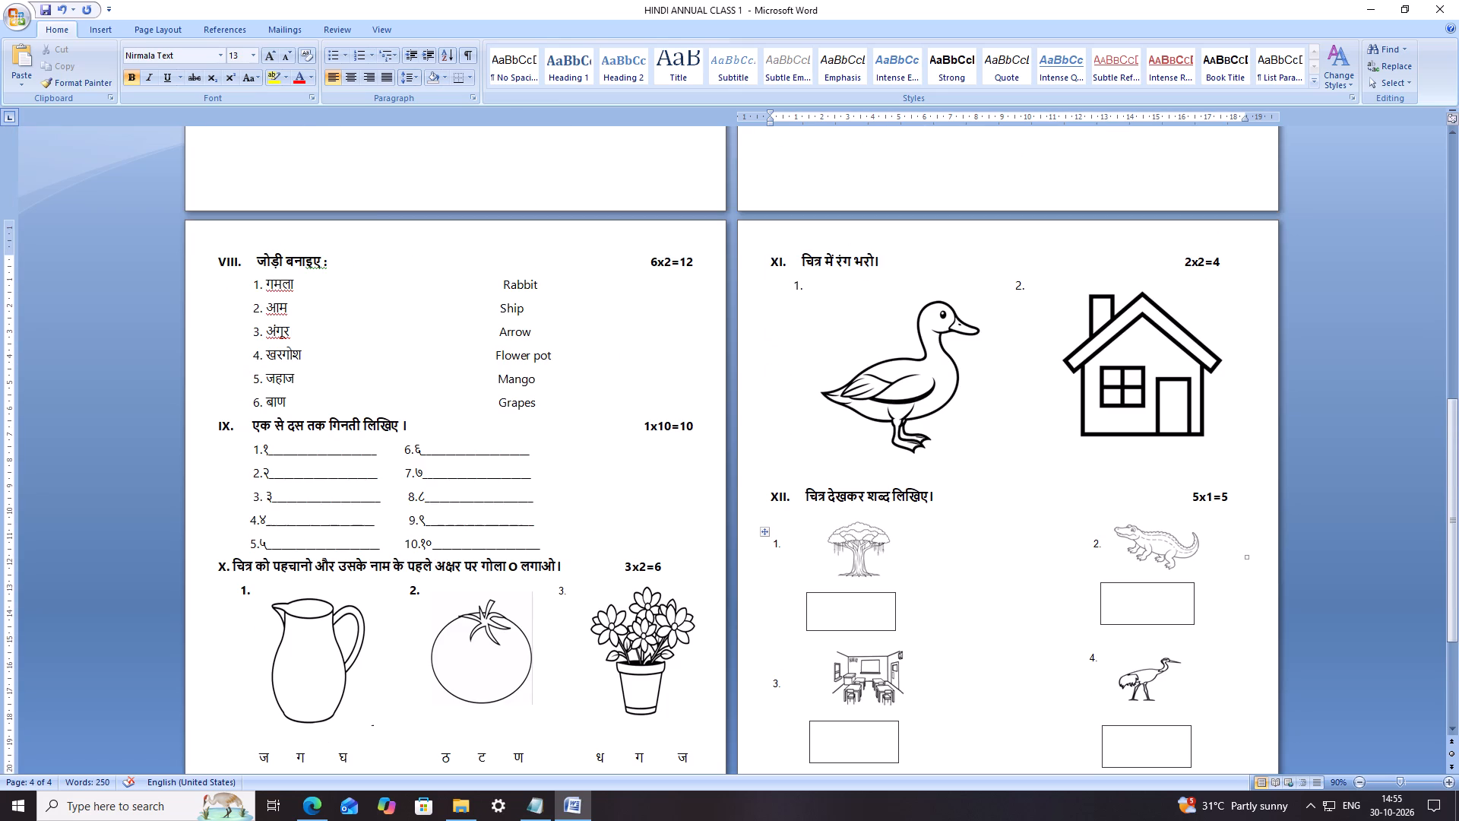
left_click(613, 567)
key("space")
key("space")
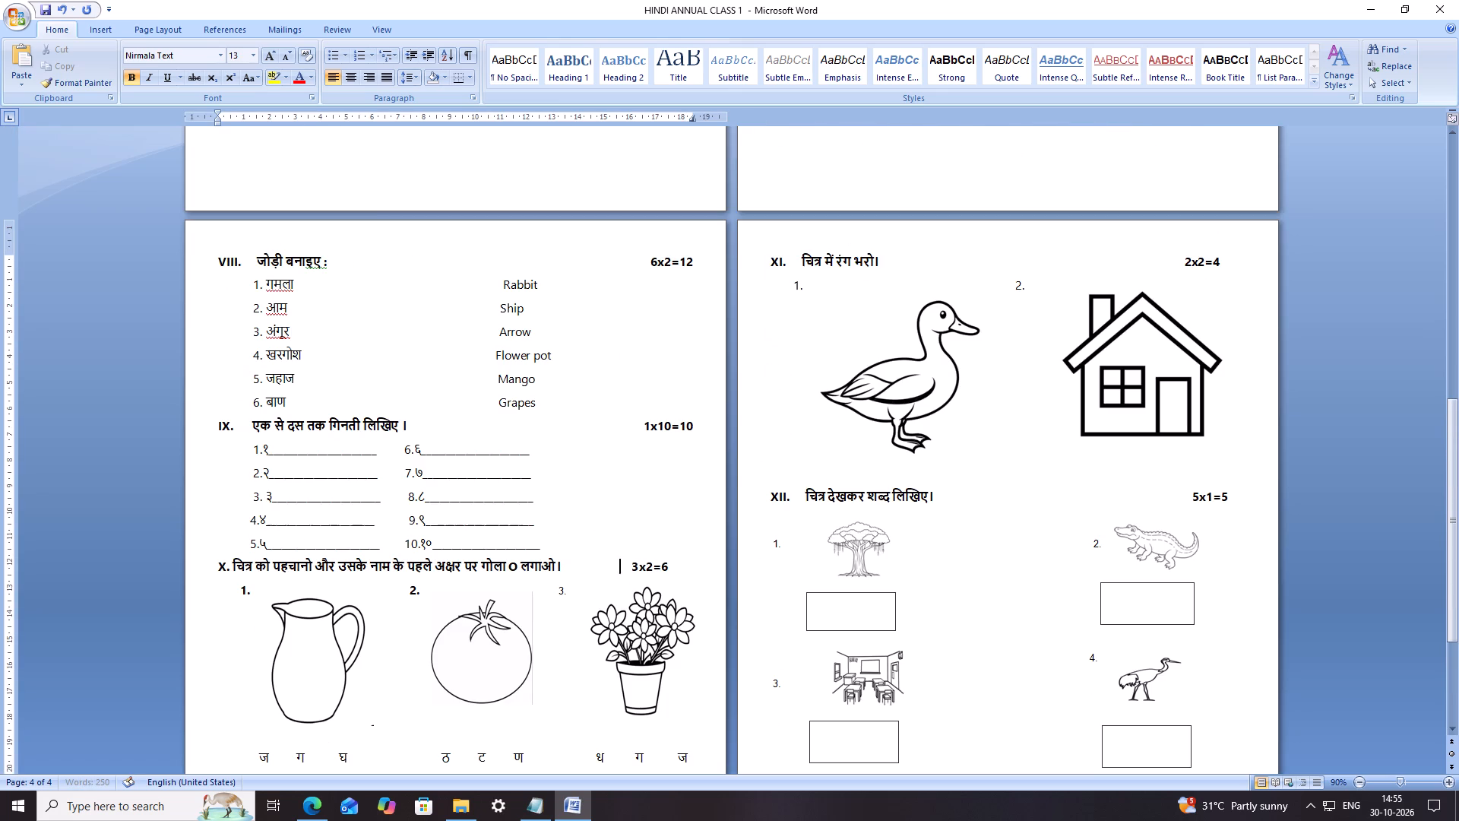
key("space")
key("space")
key("space")
key("ctrl+s")
key("ctrl+s")
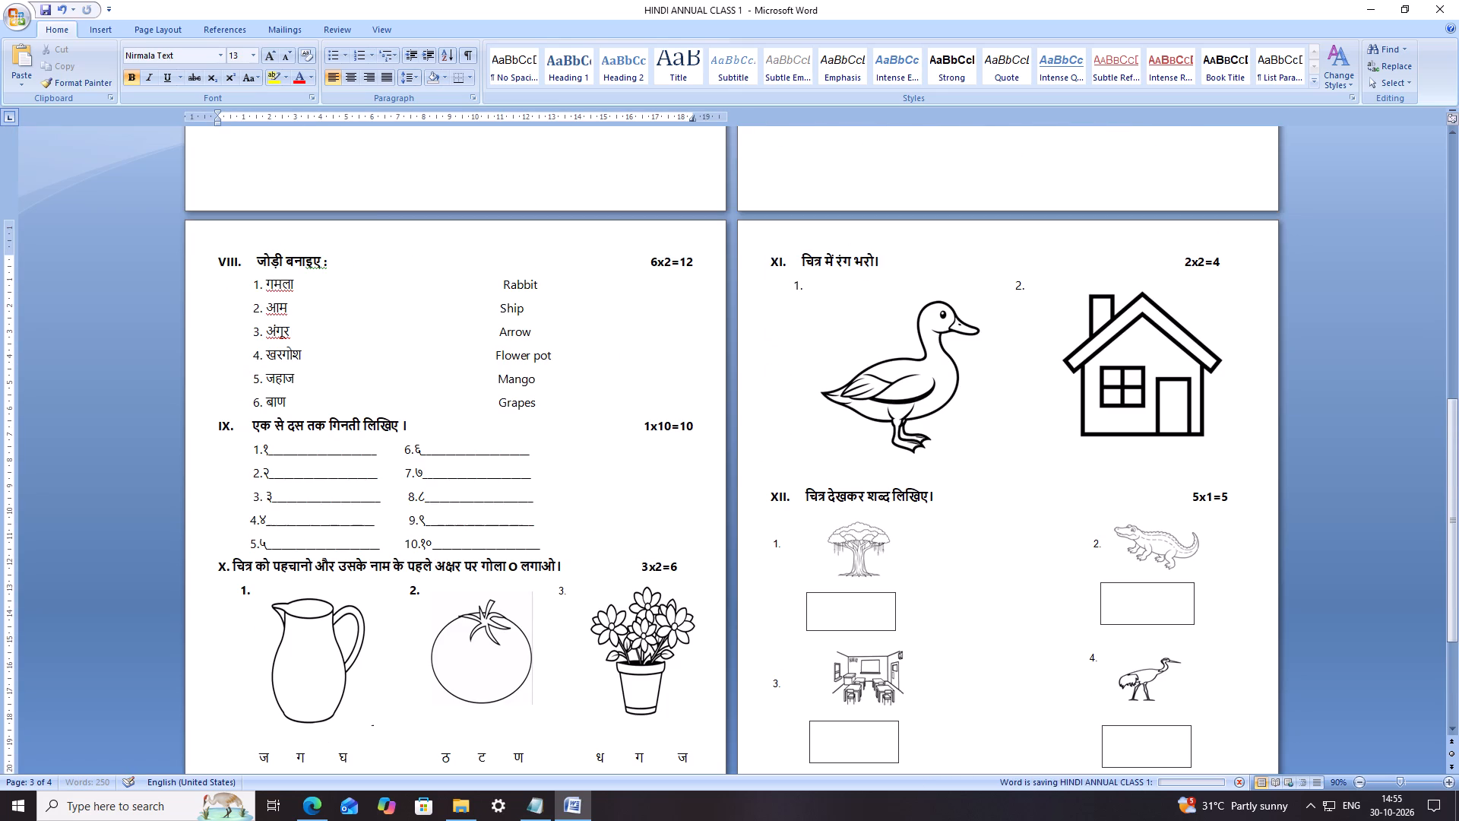
Review the first two pages of the paper, checking the section headings, tables, pictures and marks for layout.
scroll(777, 475, "up", 19)
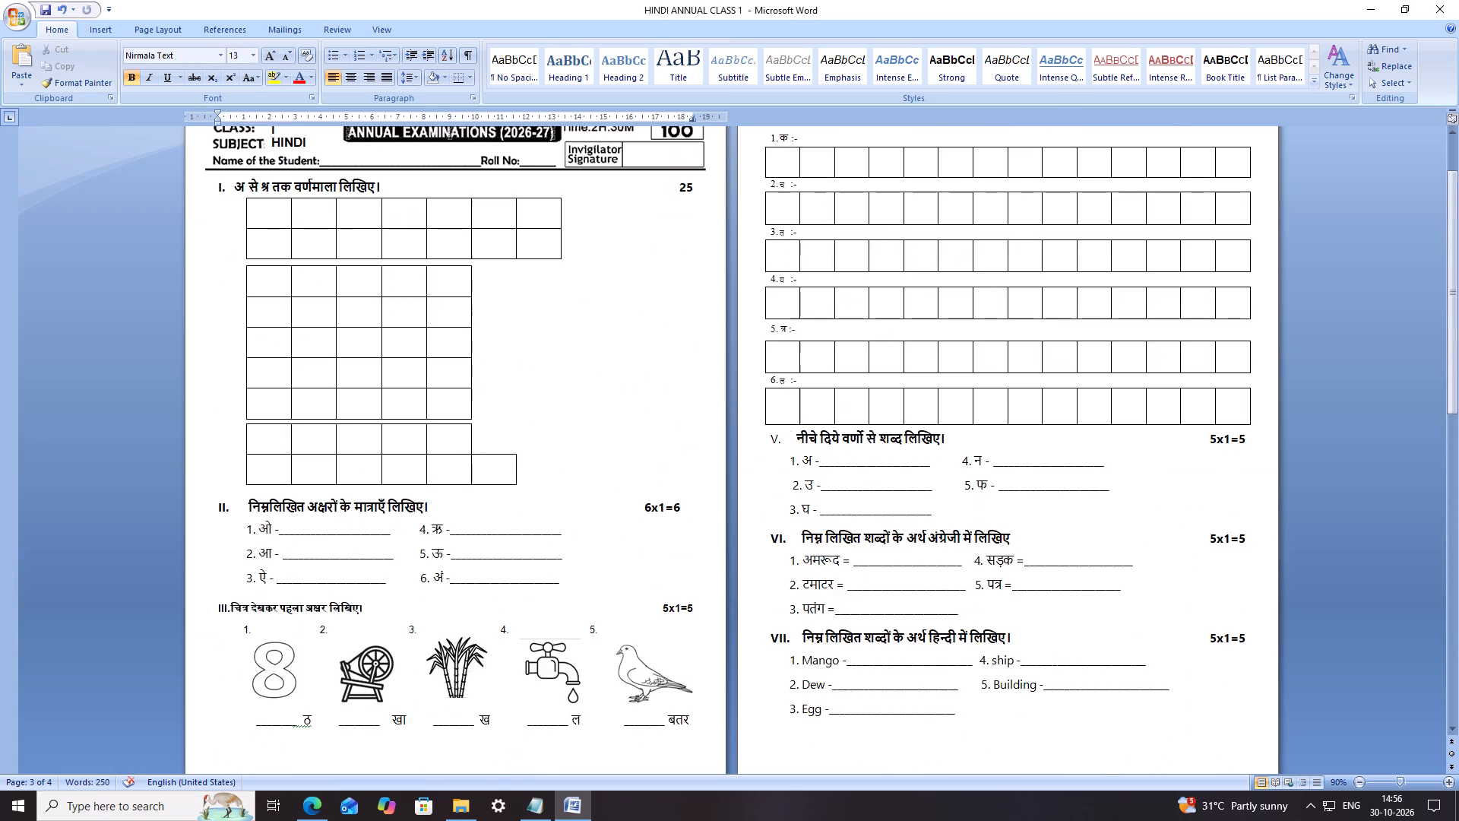
scroll(779, 443, "up", 6)
scroll(736, 350, "down", 6)
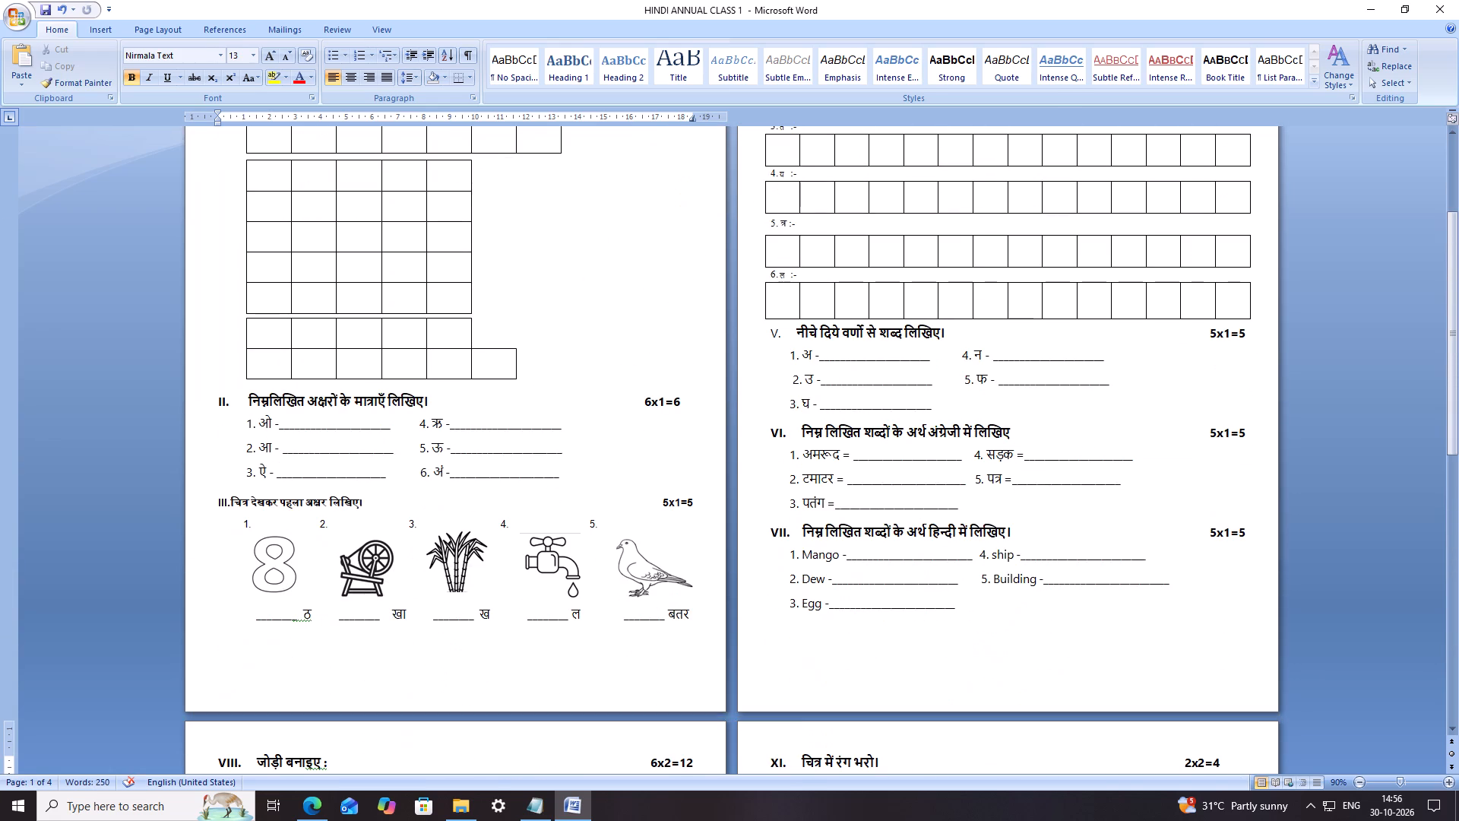
scroll(732, 389, "down", 3)
scroll(733, 395, "up", 12)
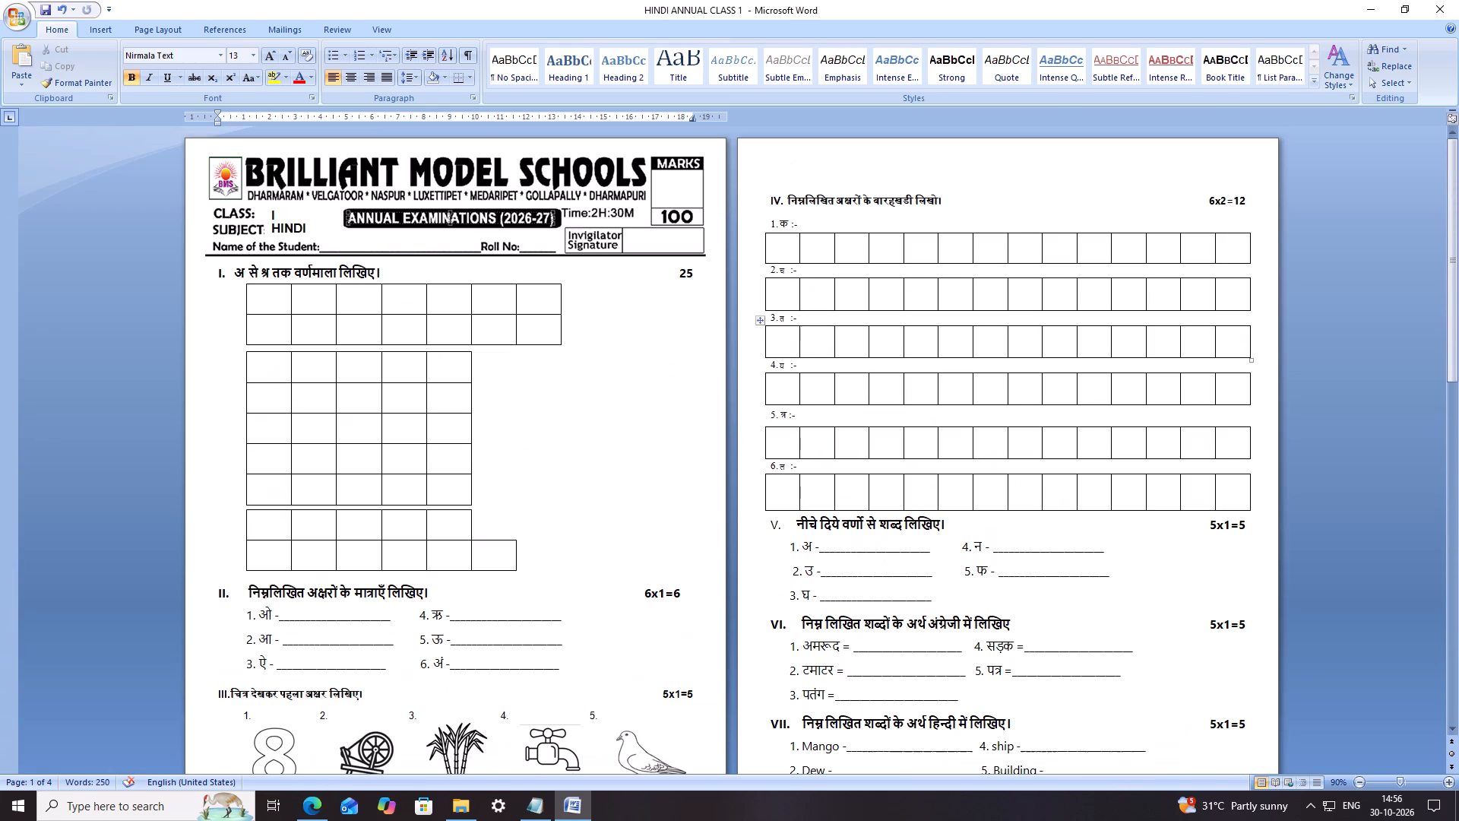
scroll(1233, 265, "down", 3)
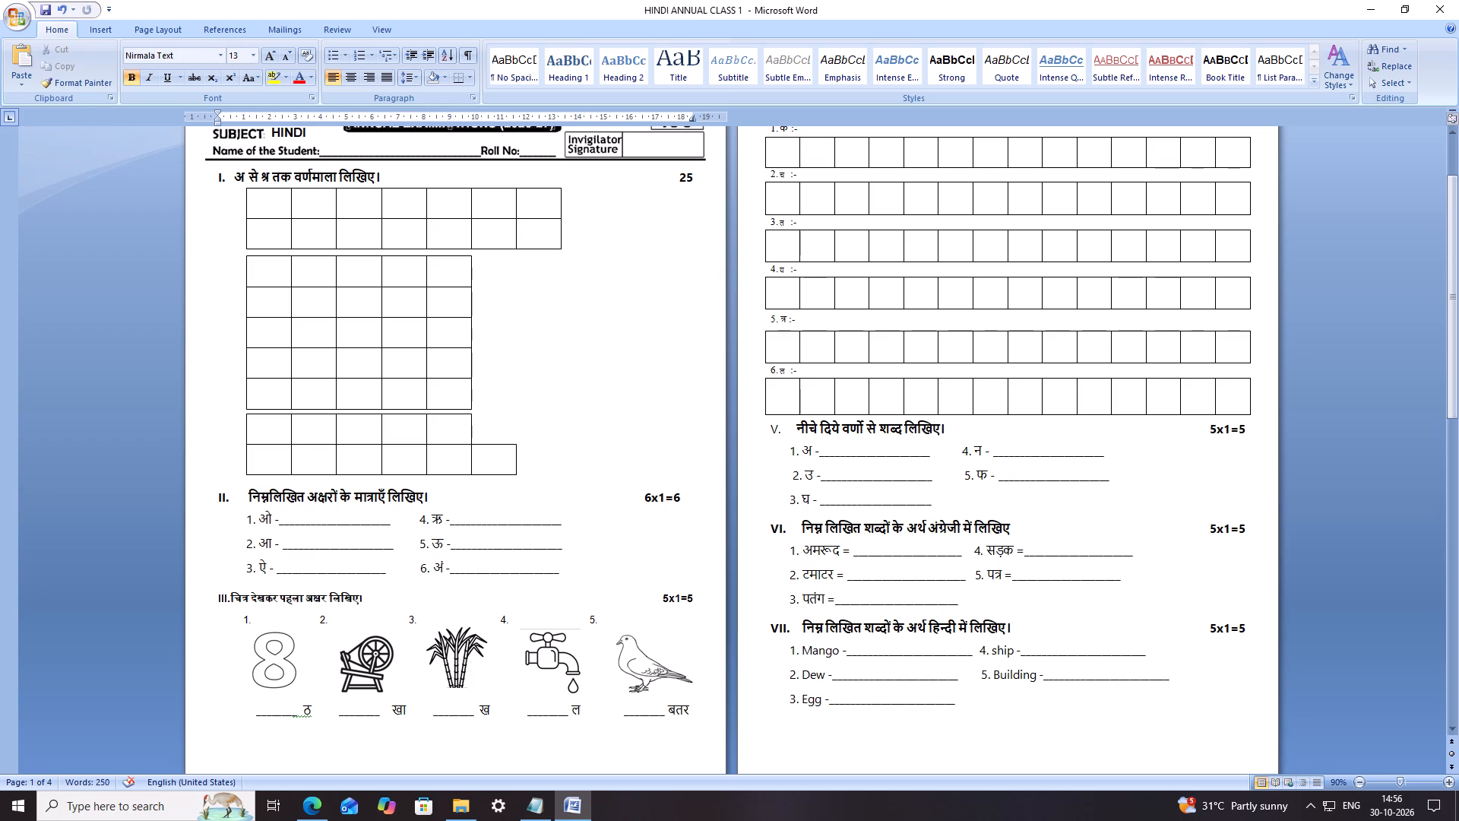
scroll(1150, 363, "up", 7)
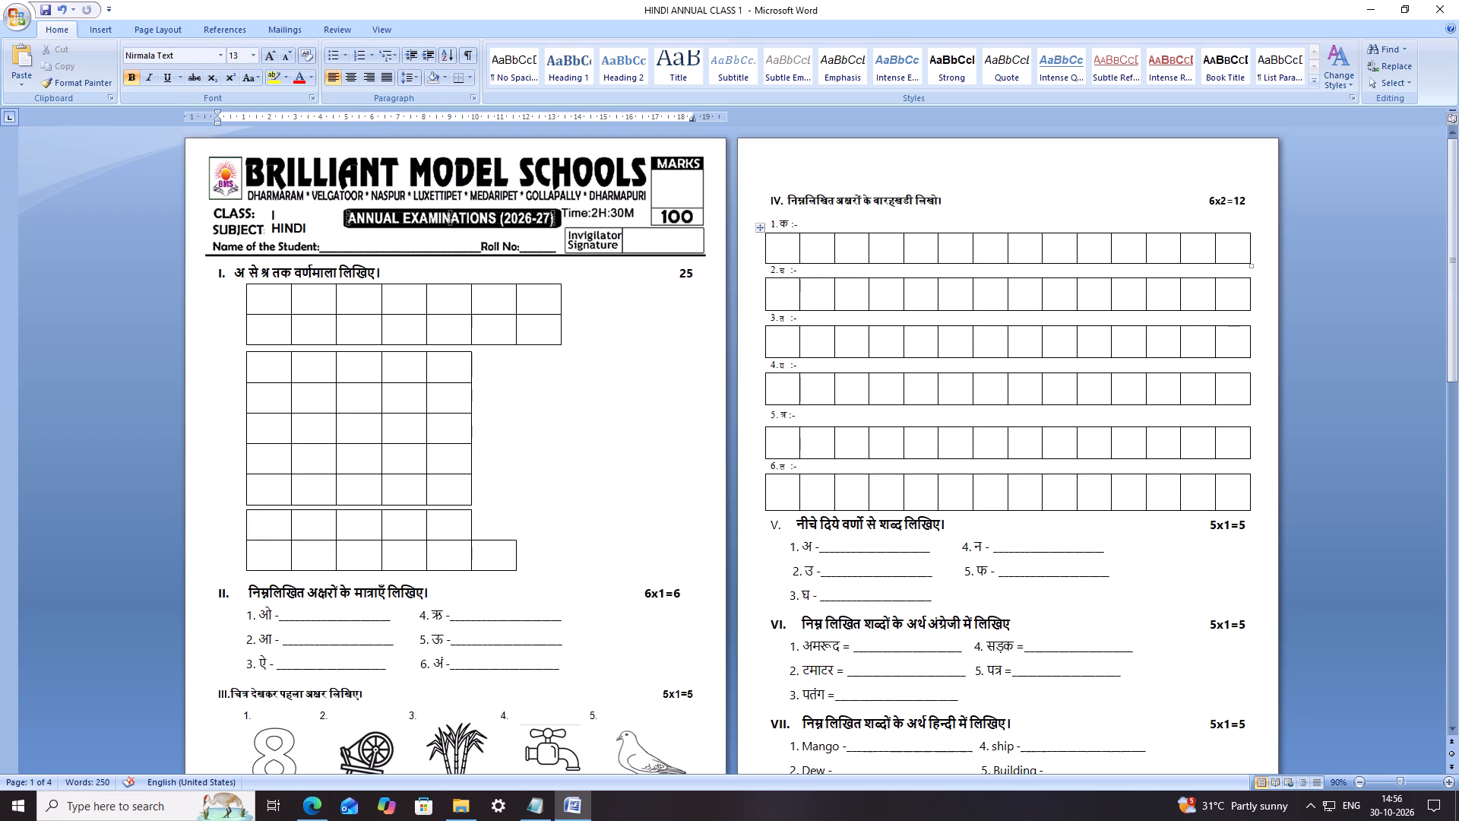
Make the section numeral V bold in front of नीचे दिये वर्णो से शब्द लिखिए। and save the document.
left_click(775, 529)
left_click(129, 77)
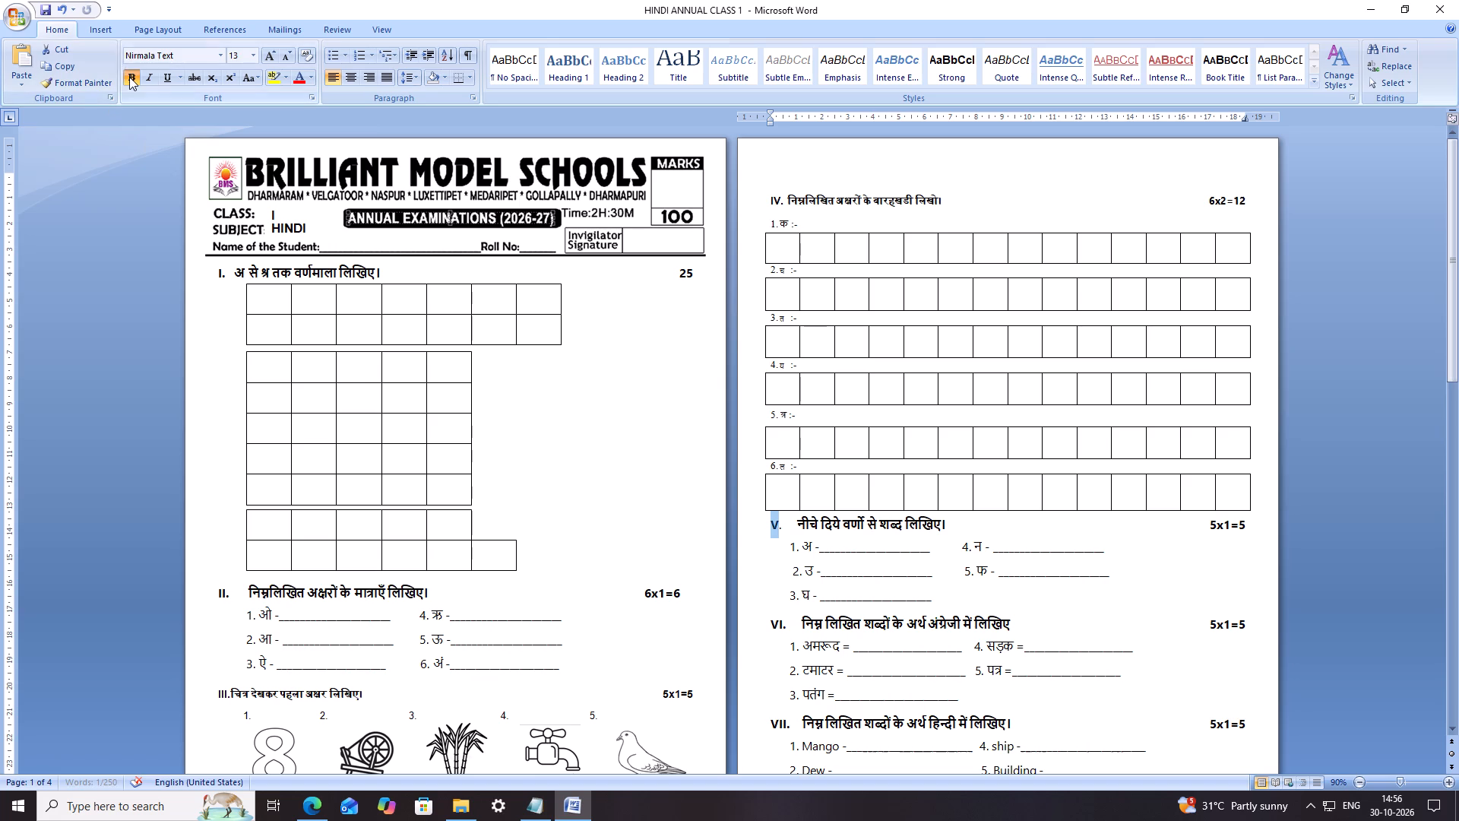
left_click(847, 566)
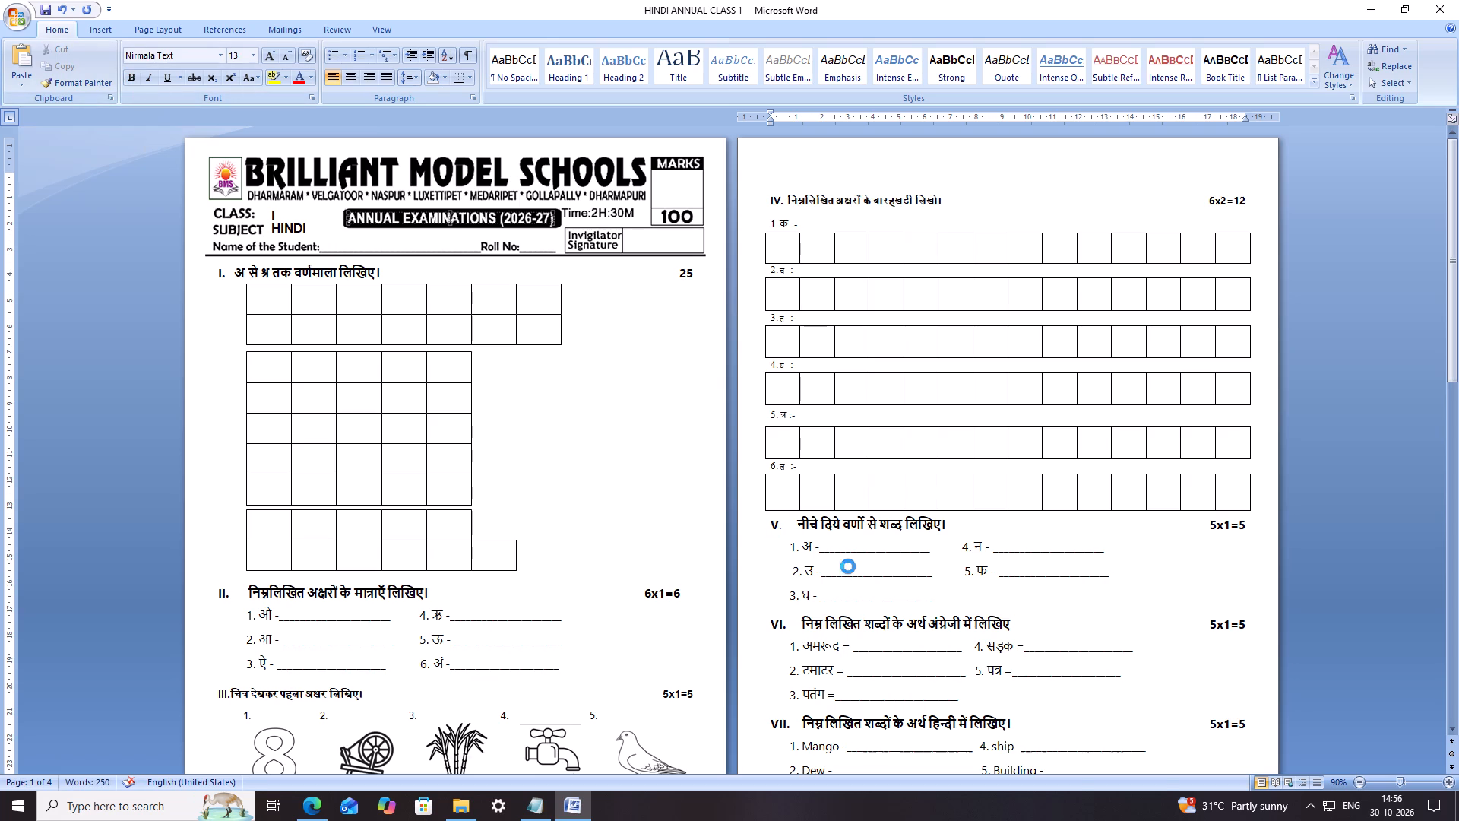
key("ctrl+s")
key("ctrl+s")
scroll(859, 566, "down", 4)
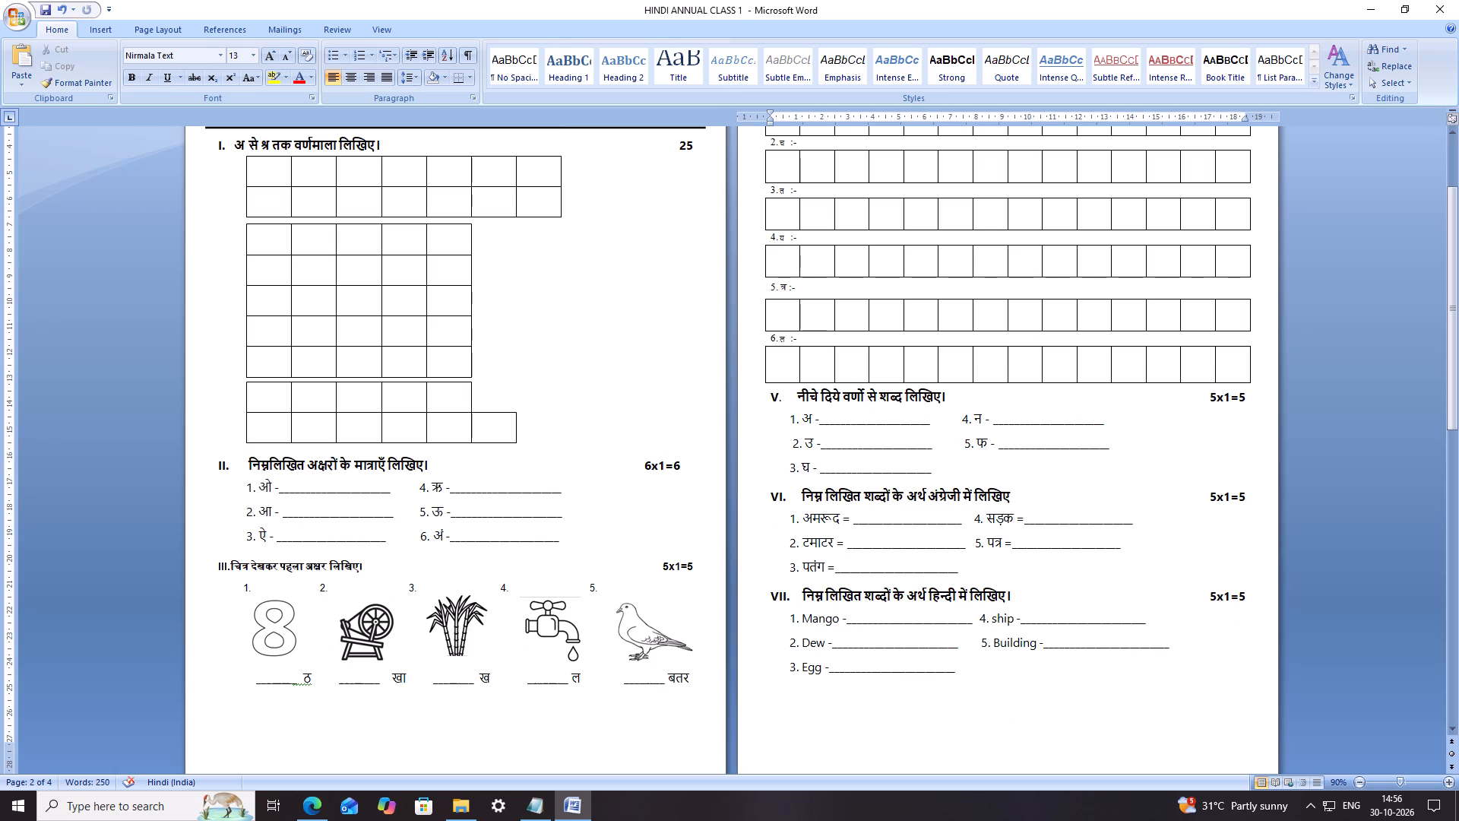
Review all four pages of the paper, checking the section headings, item labels, tables, pictures and marks for consistent fonts and layout.
scroll(892, 568, "down", 15)
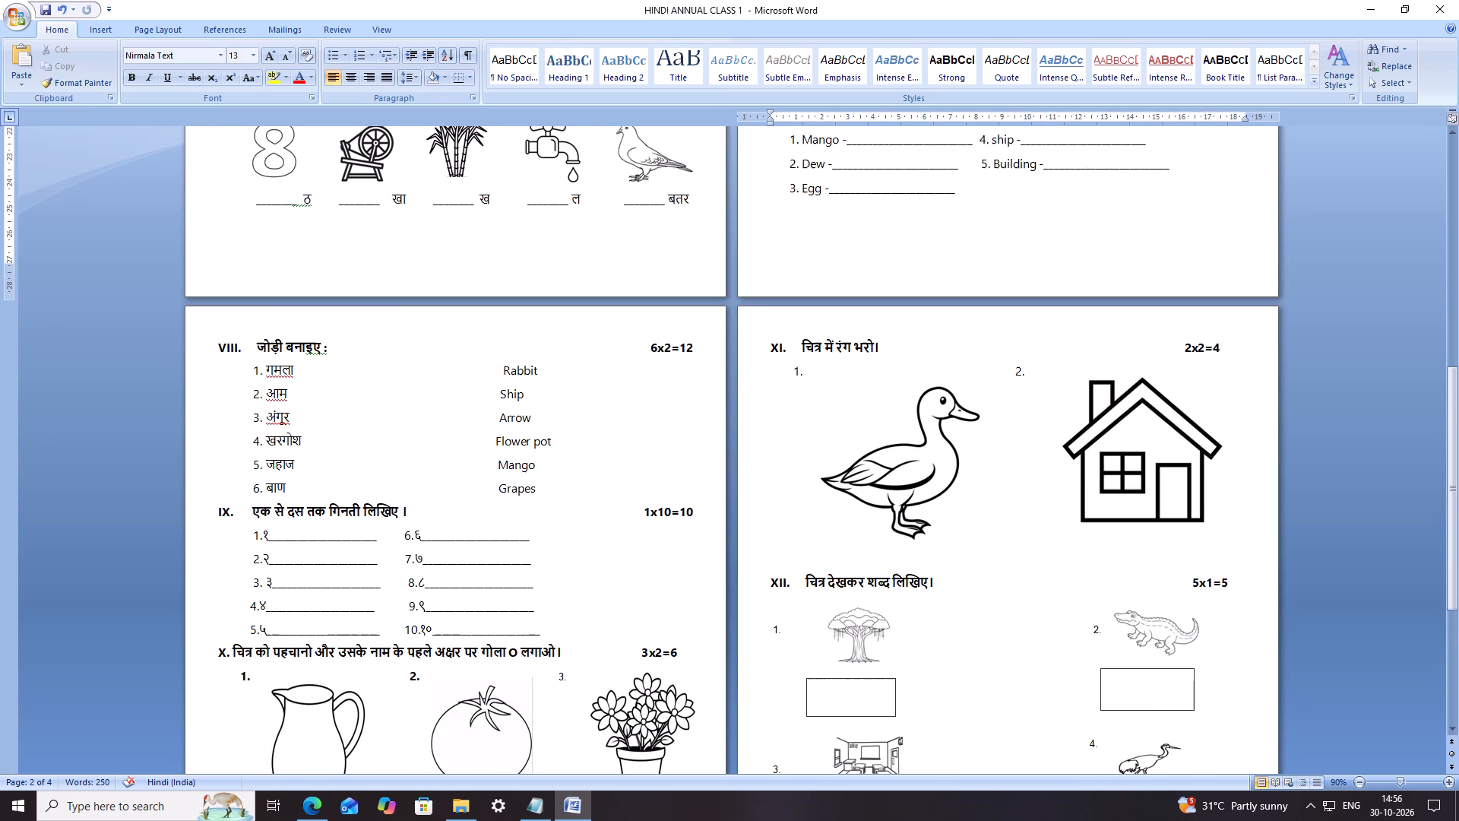
scroll(888, 573, "down", 3)
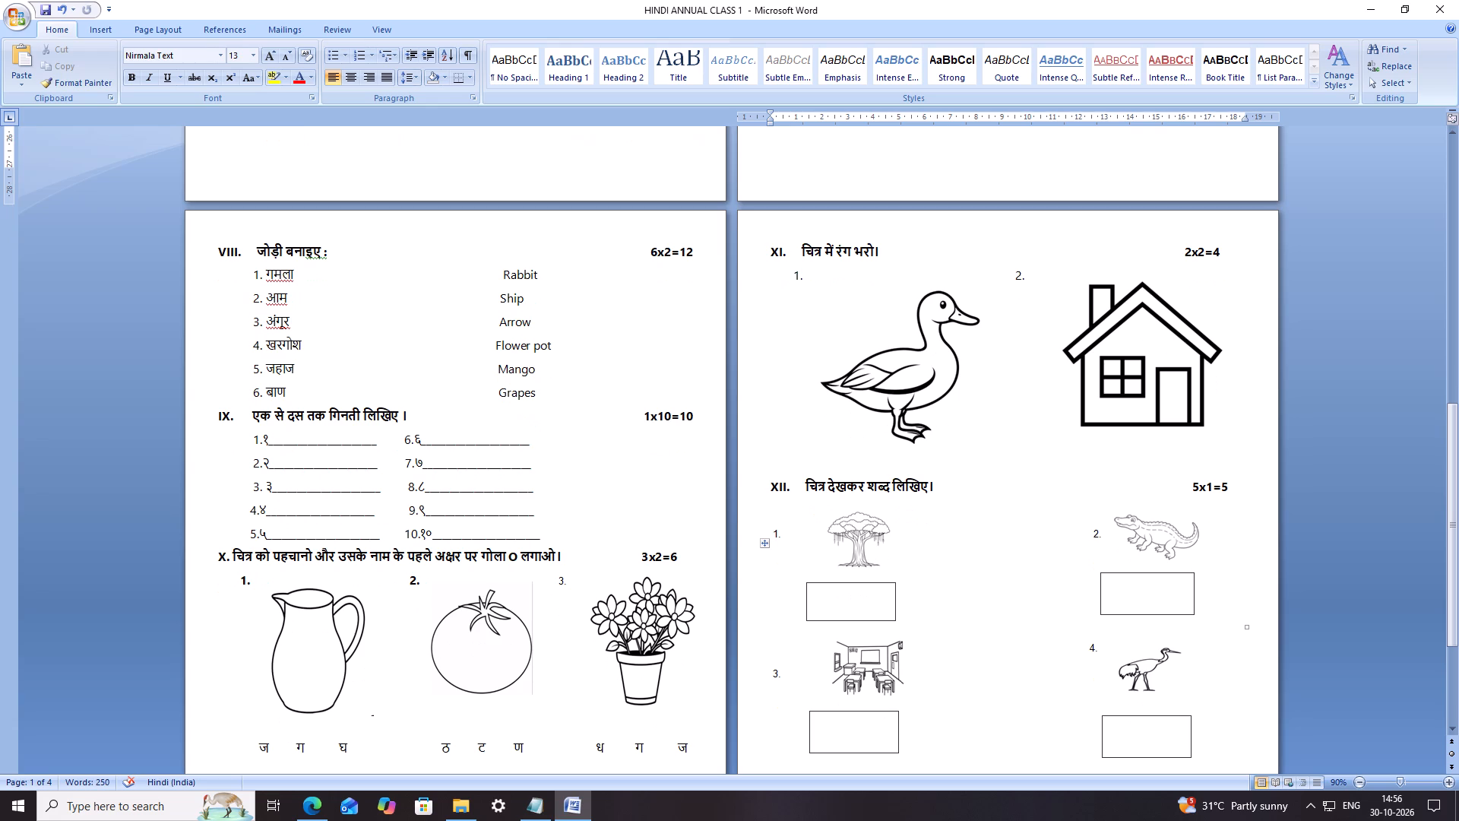
scroll(898, 559, "up", 1)
scroll(901, 560, "down", 5)
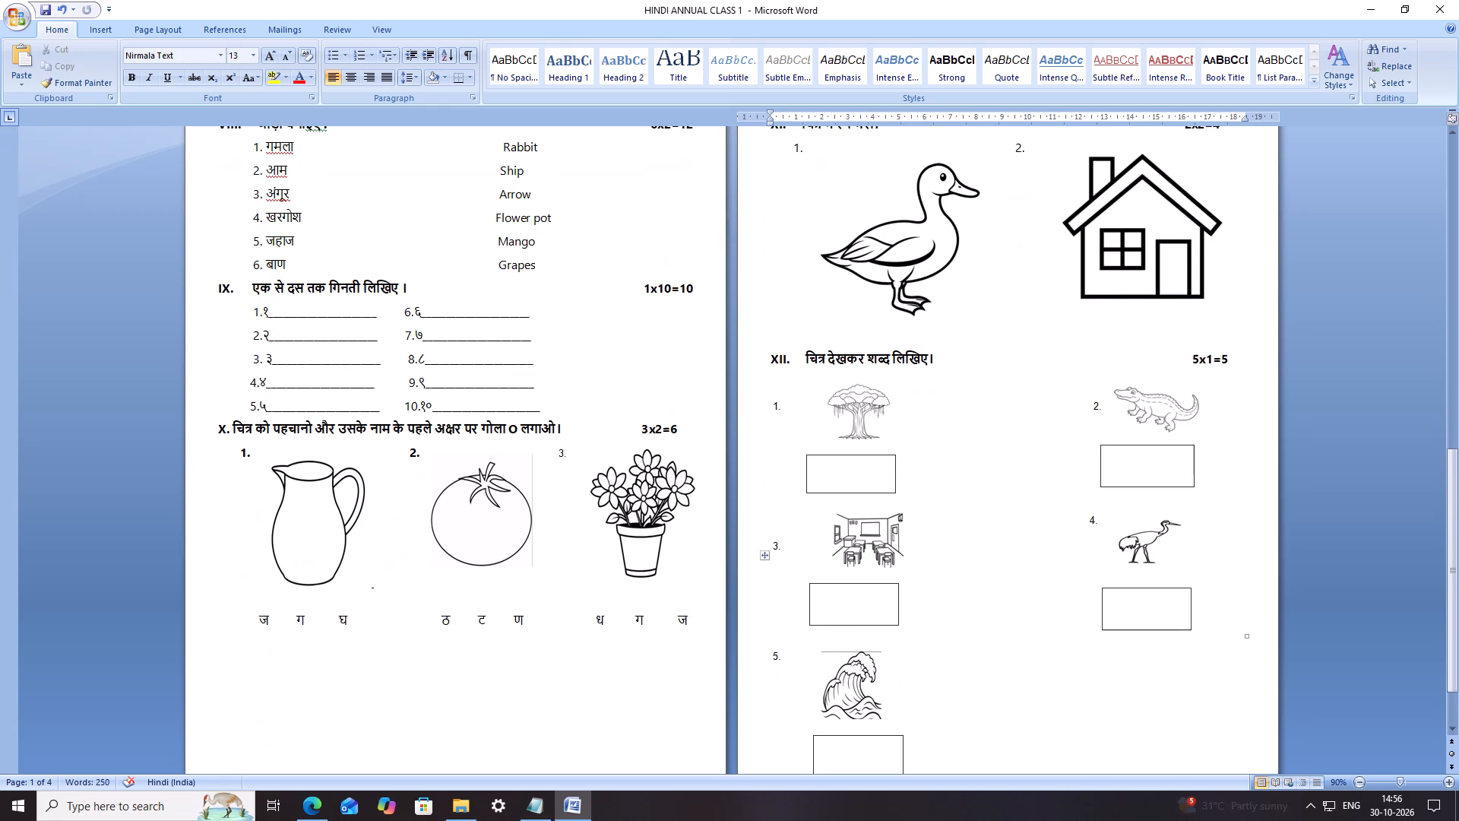
scroll(919, 563, "down", 1)
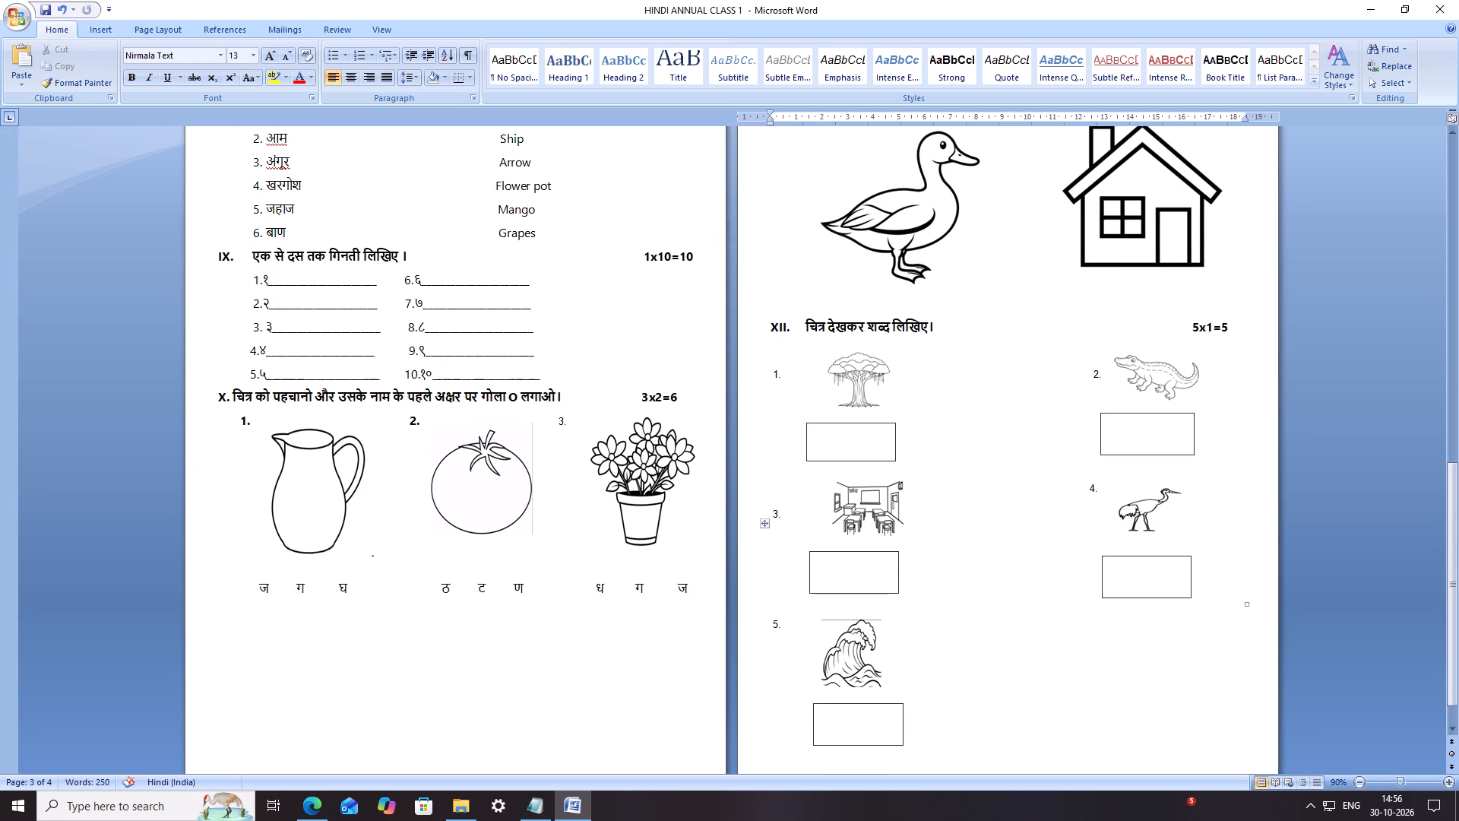
scroll(1040, 566, "up", 5)
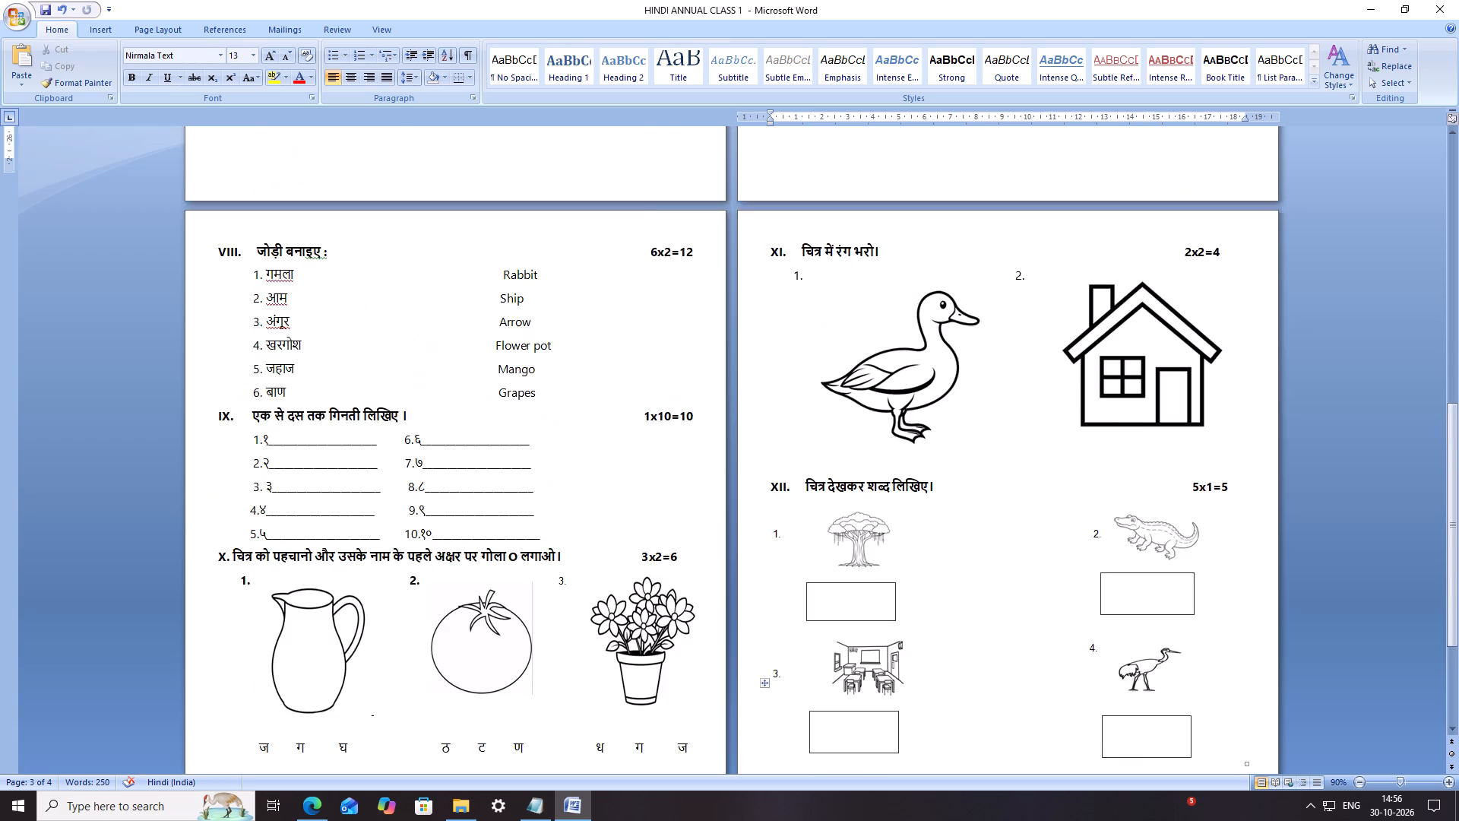
scroll(1012, 509, "up", 20)
scroll(1012, 509, "up", 5)
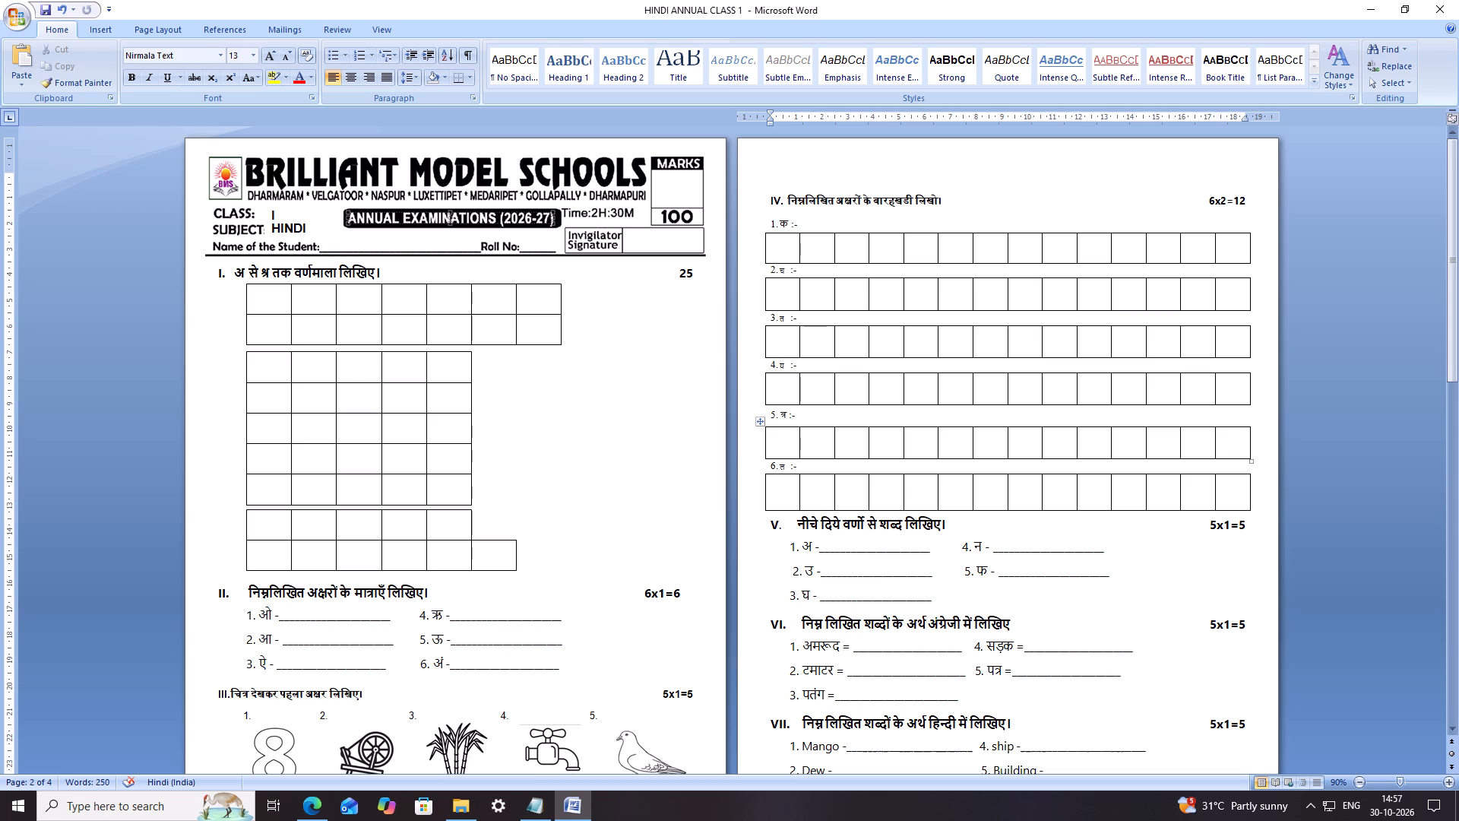
scroll(940, 507, "down", 4)
scroll(903, 586, "up", 3)
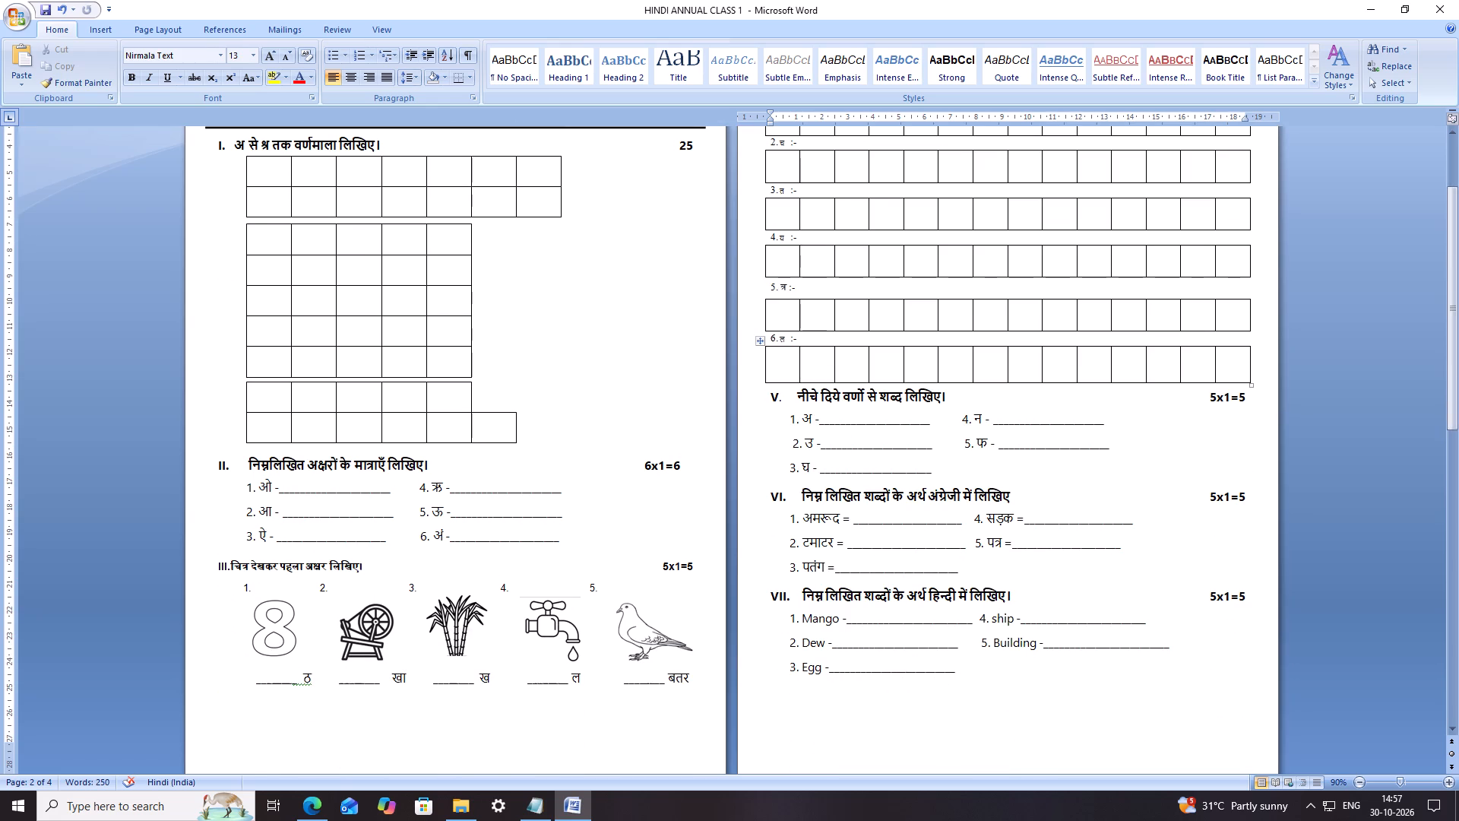
scroll(903, 585, "up", 2)
scroll(1059, 490, "up", 5)
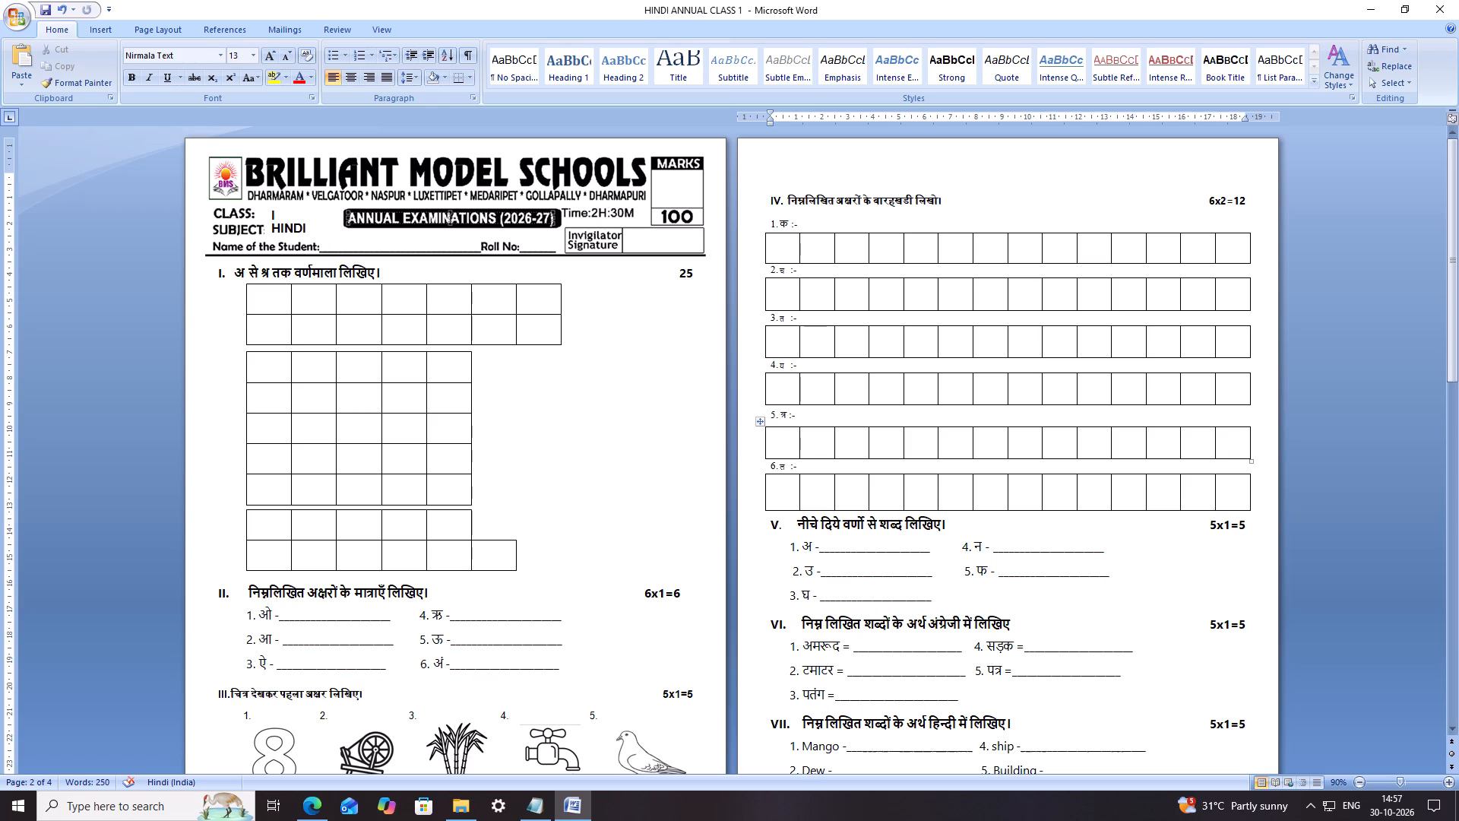
scroll(1271, 435, "down", 15)
scroll(1043, 522, "down", 4)
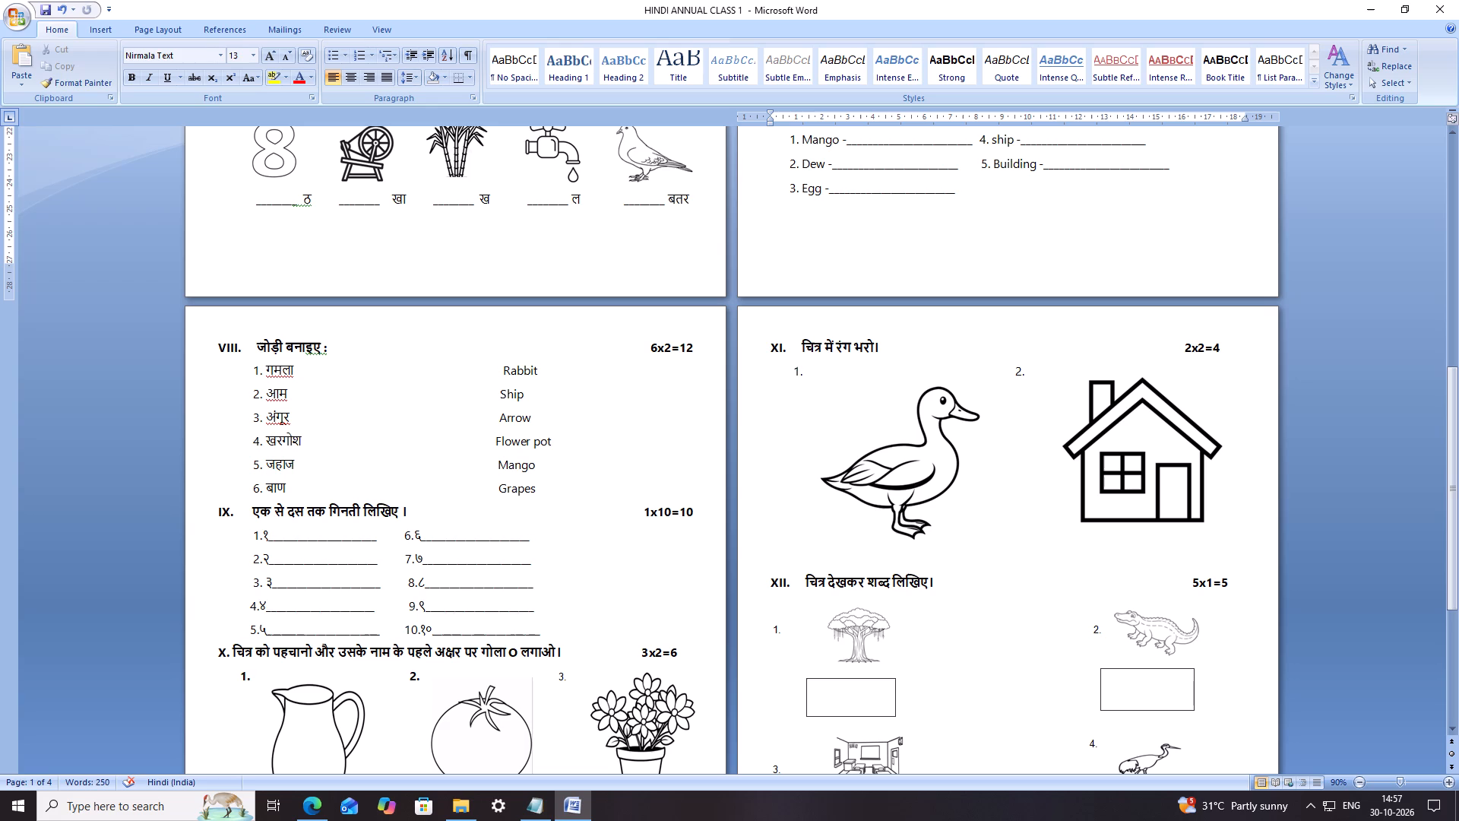
scroll(981, 463, "down", 5)
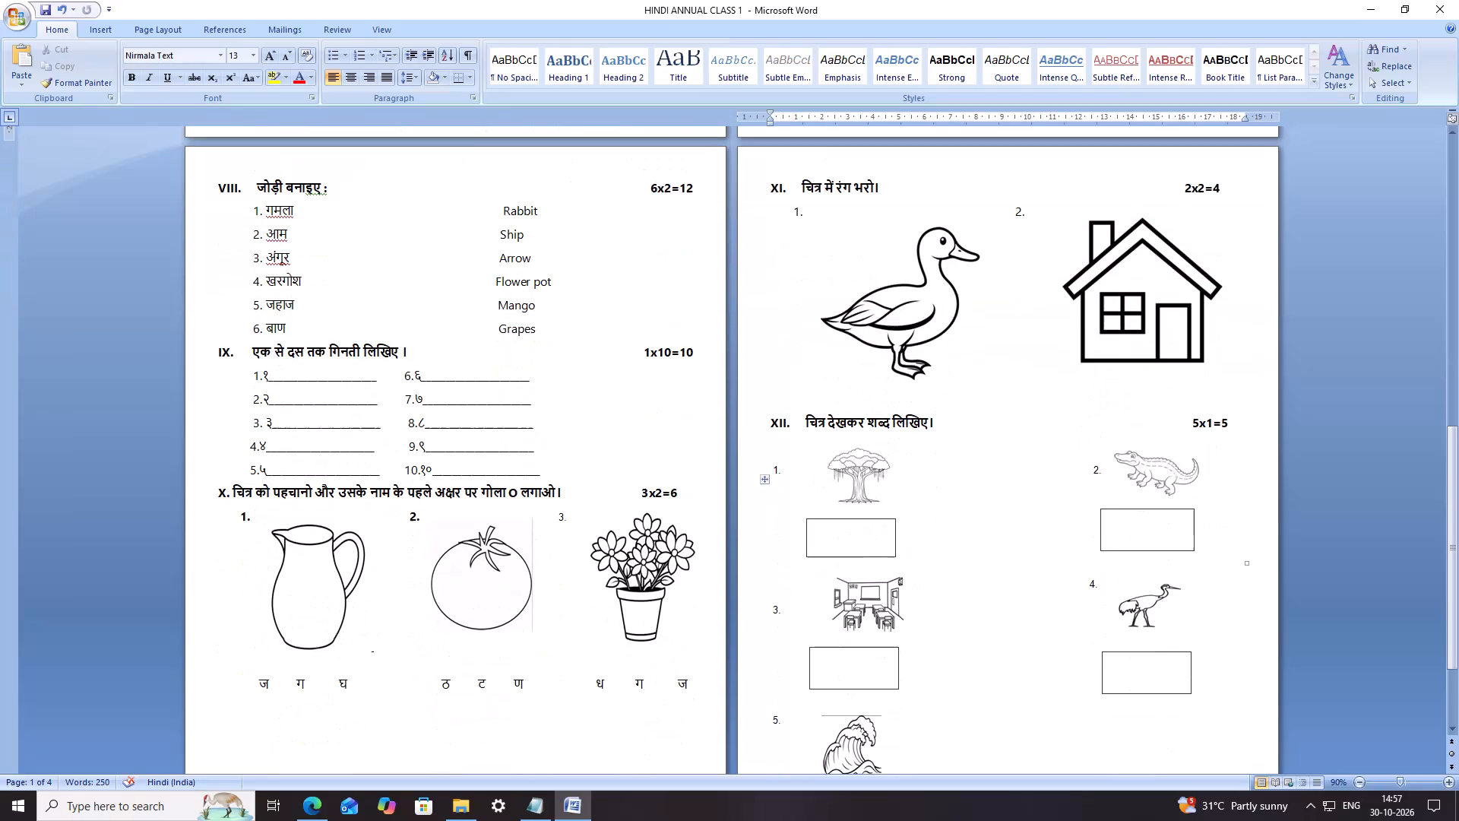
scroll(971, 512, "up", 5)
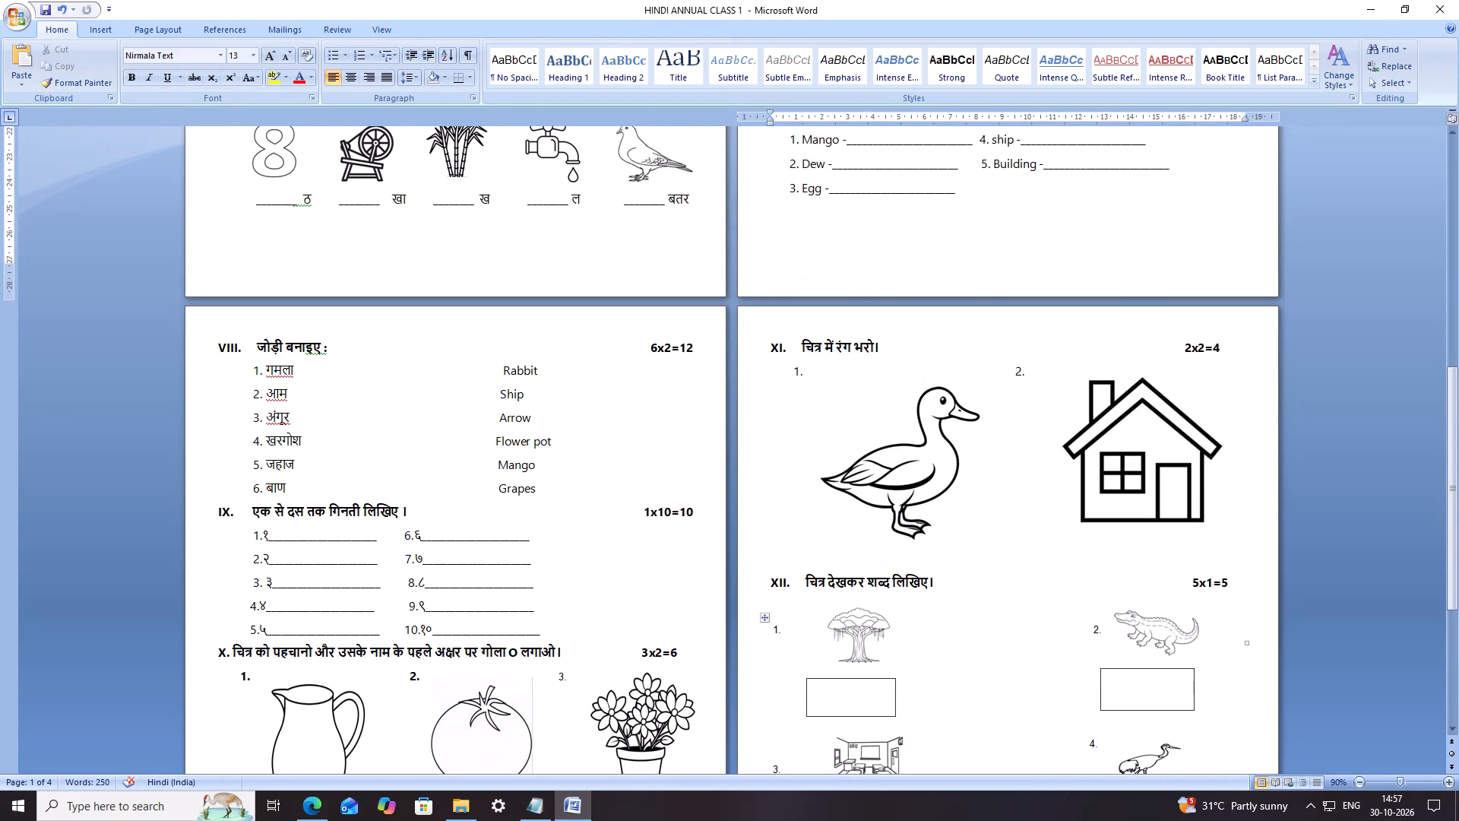
scroll(1050, 509, "down", 3)
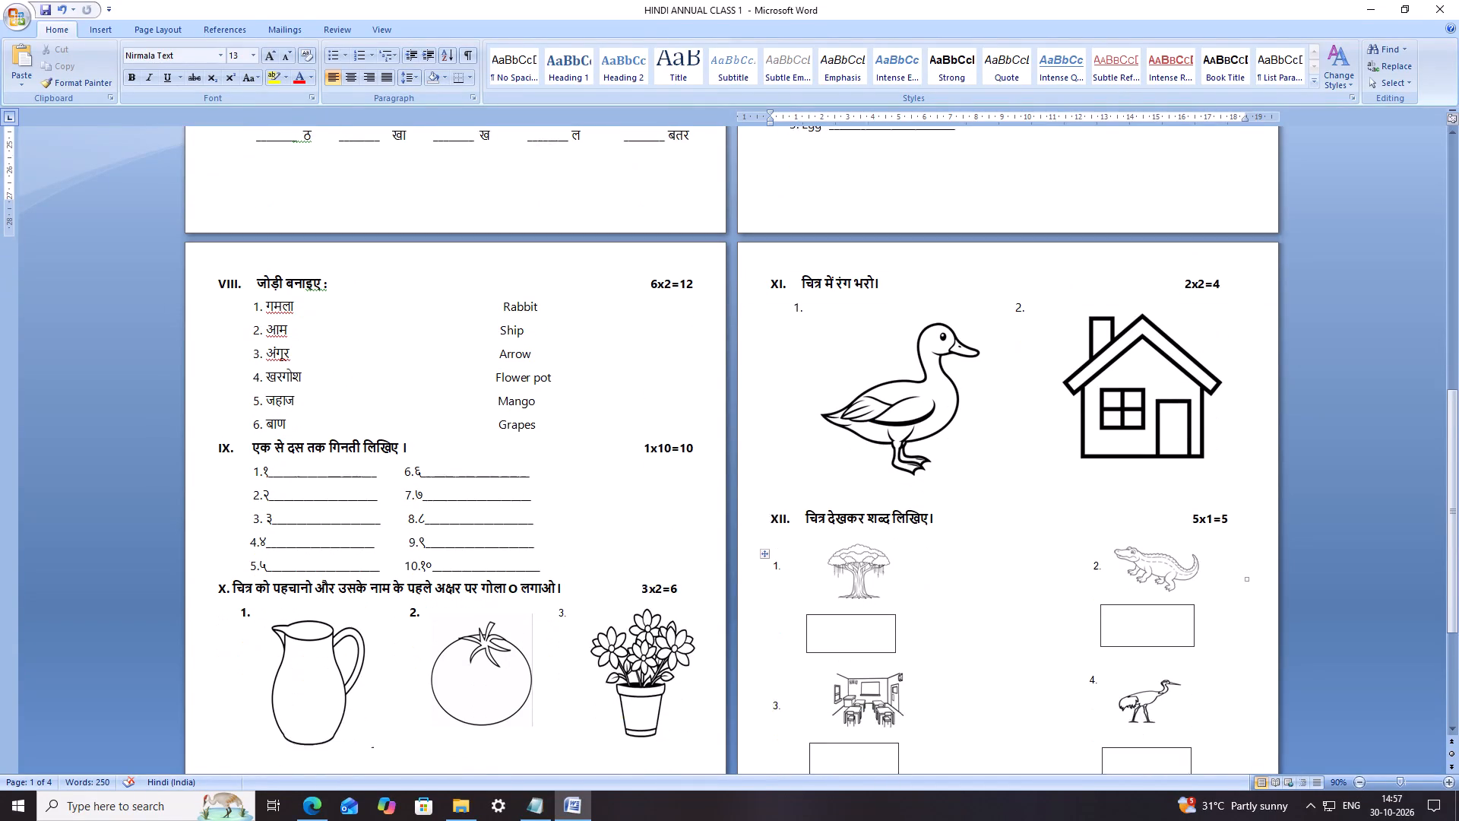
scroll(1063, 534, "down", 1)
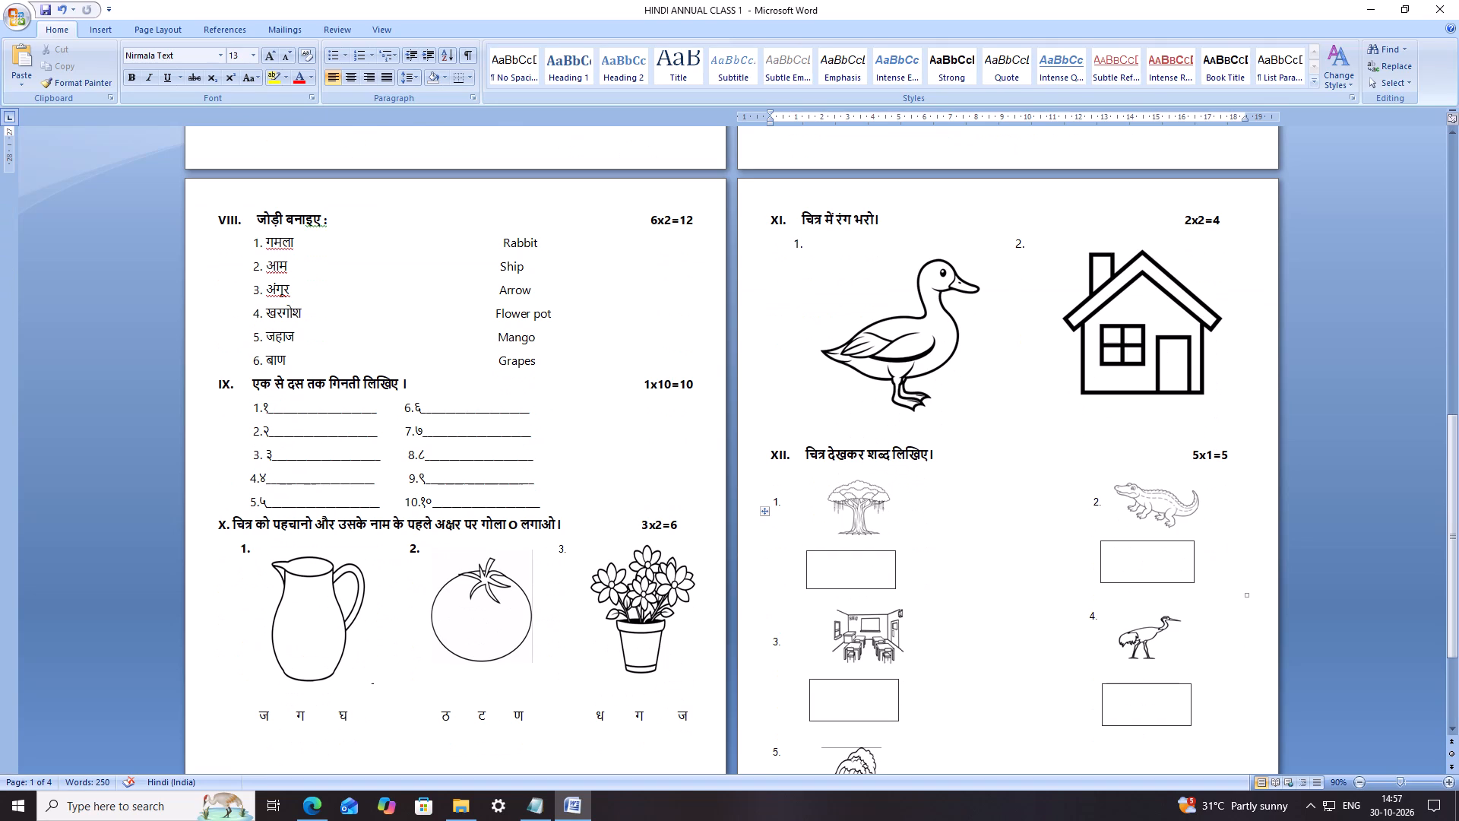
scroll(1065, 534, "down", 6)
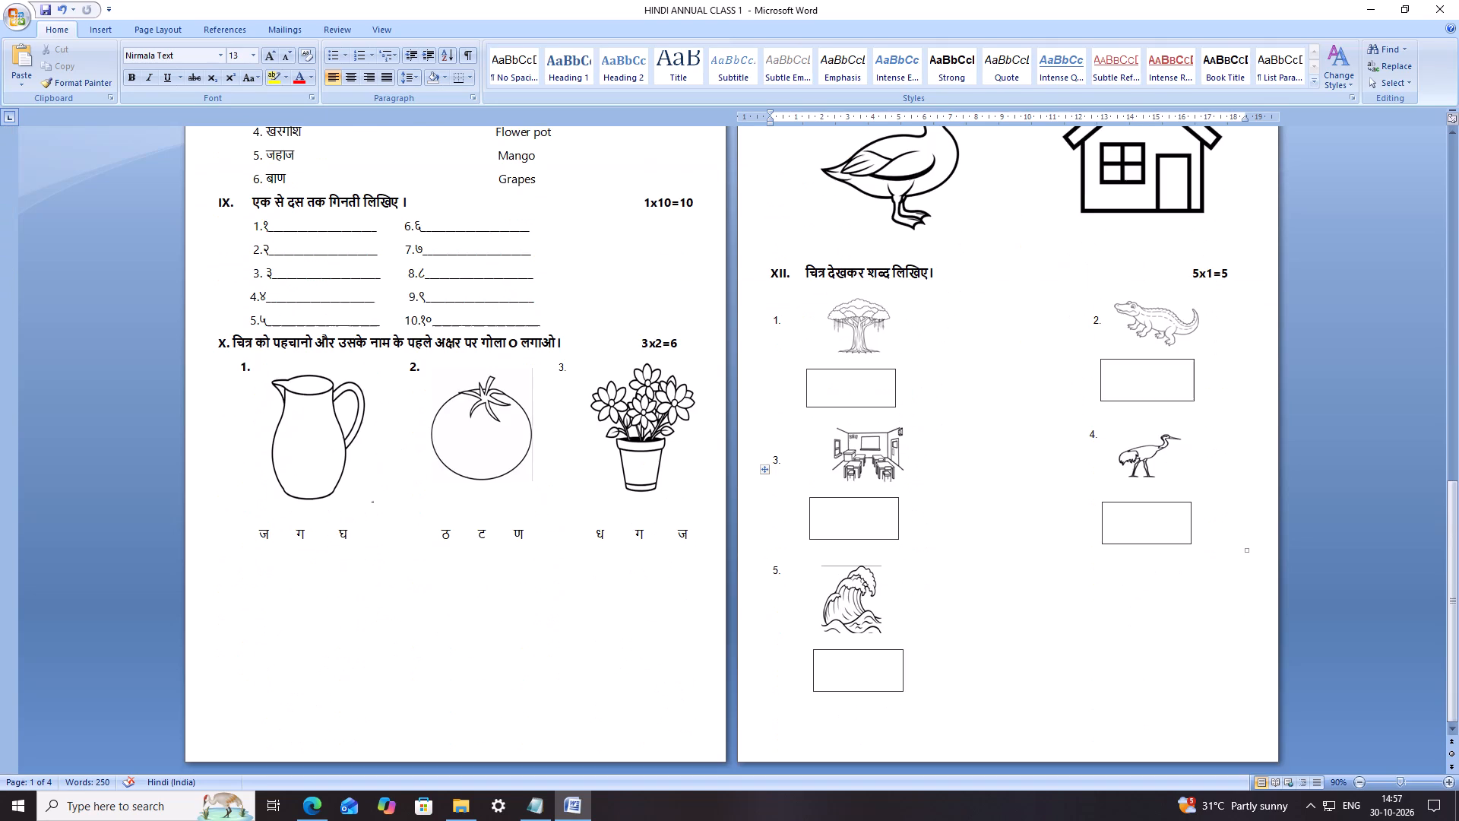
scroll(1055, 547, "up", 17)
scroll(1060, 531, "up", 5)
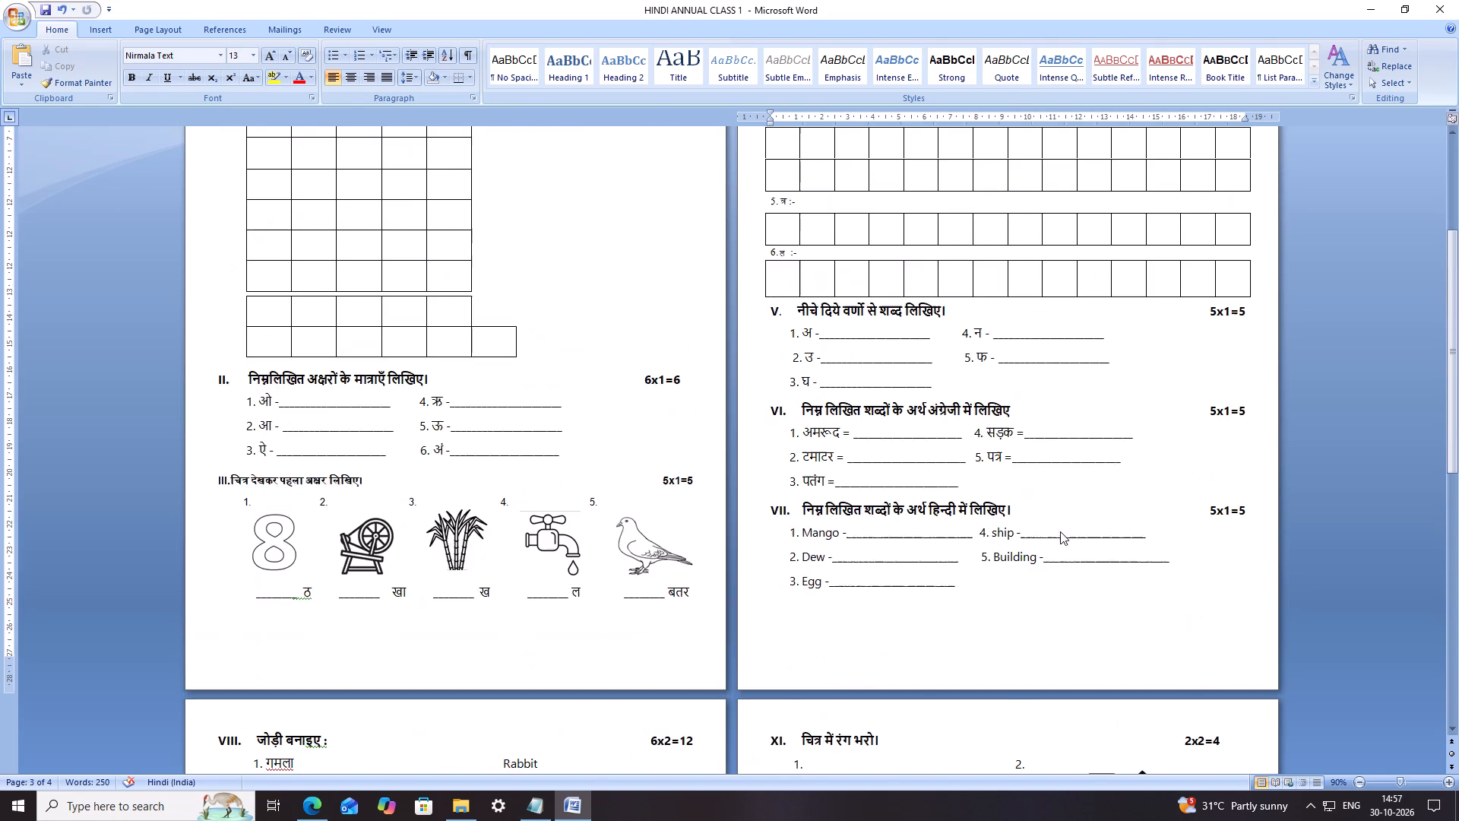
scroll(1060, 531, "up", 13)
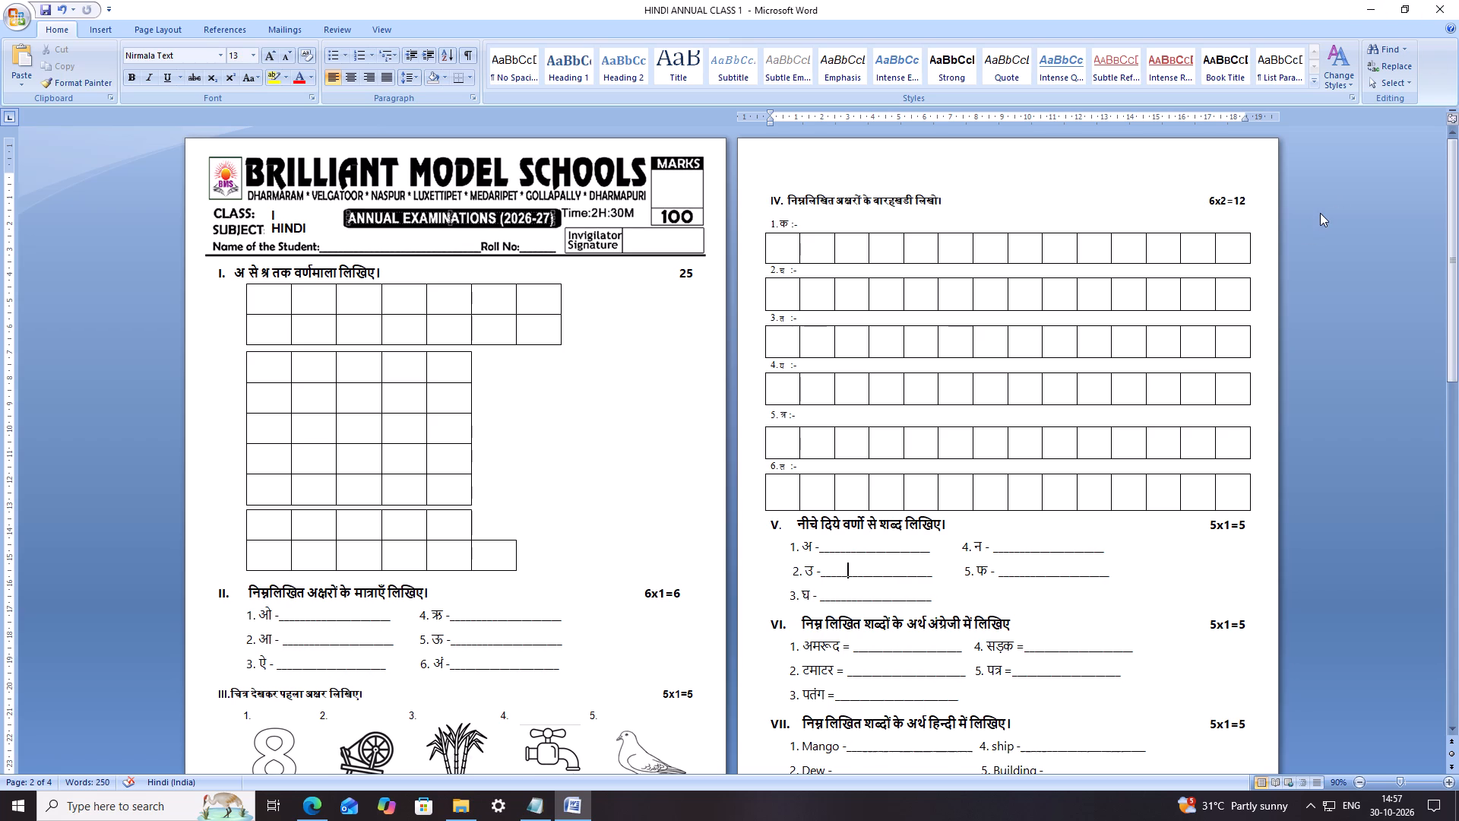
scroll(1217, 355, "down", 4)
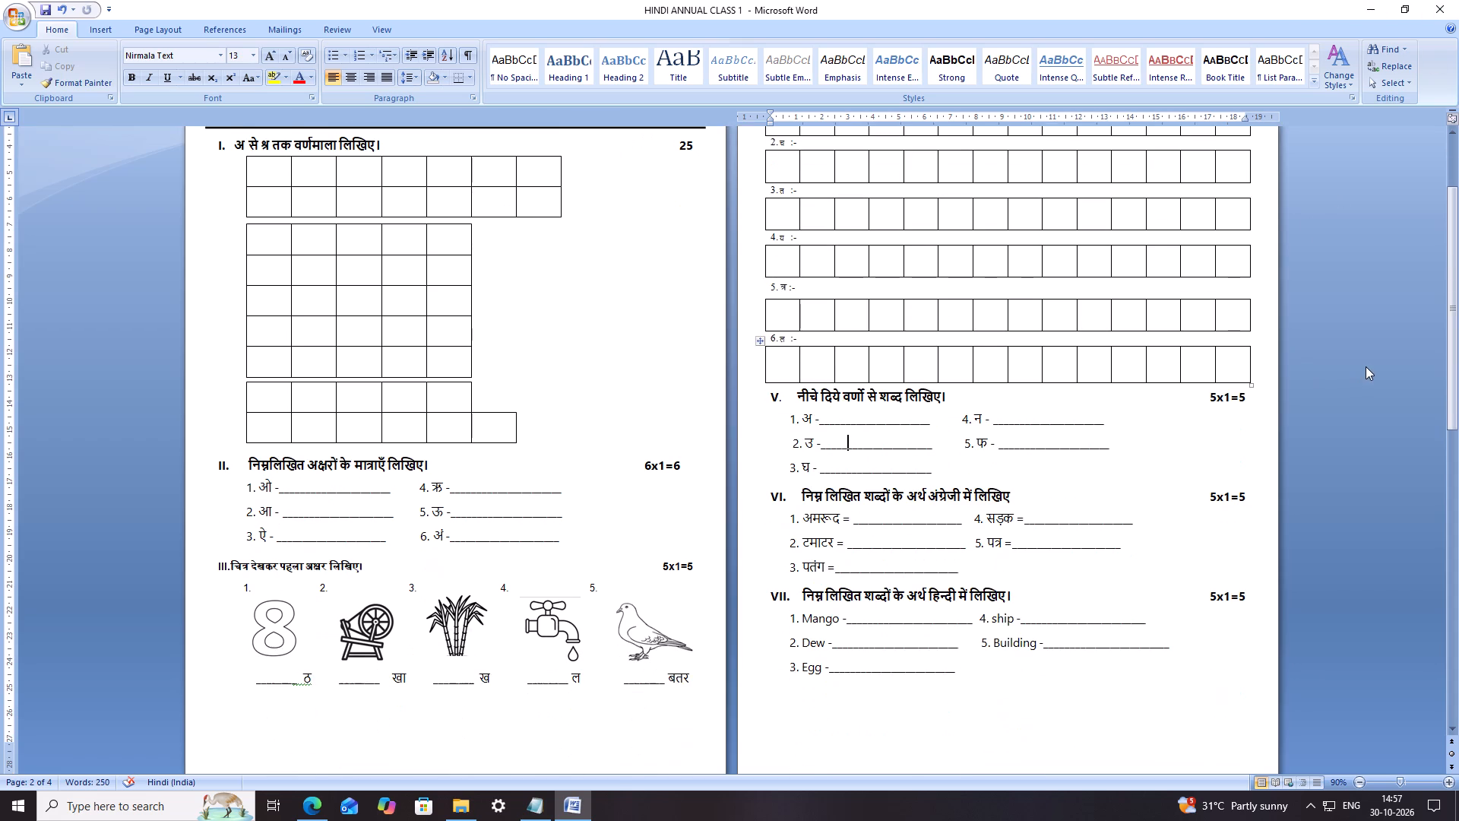
scroll(1366, 366, "up", 3)
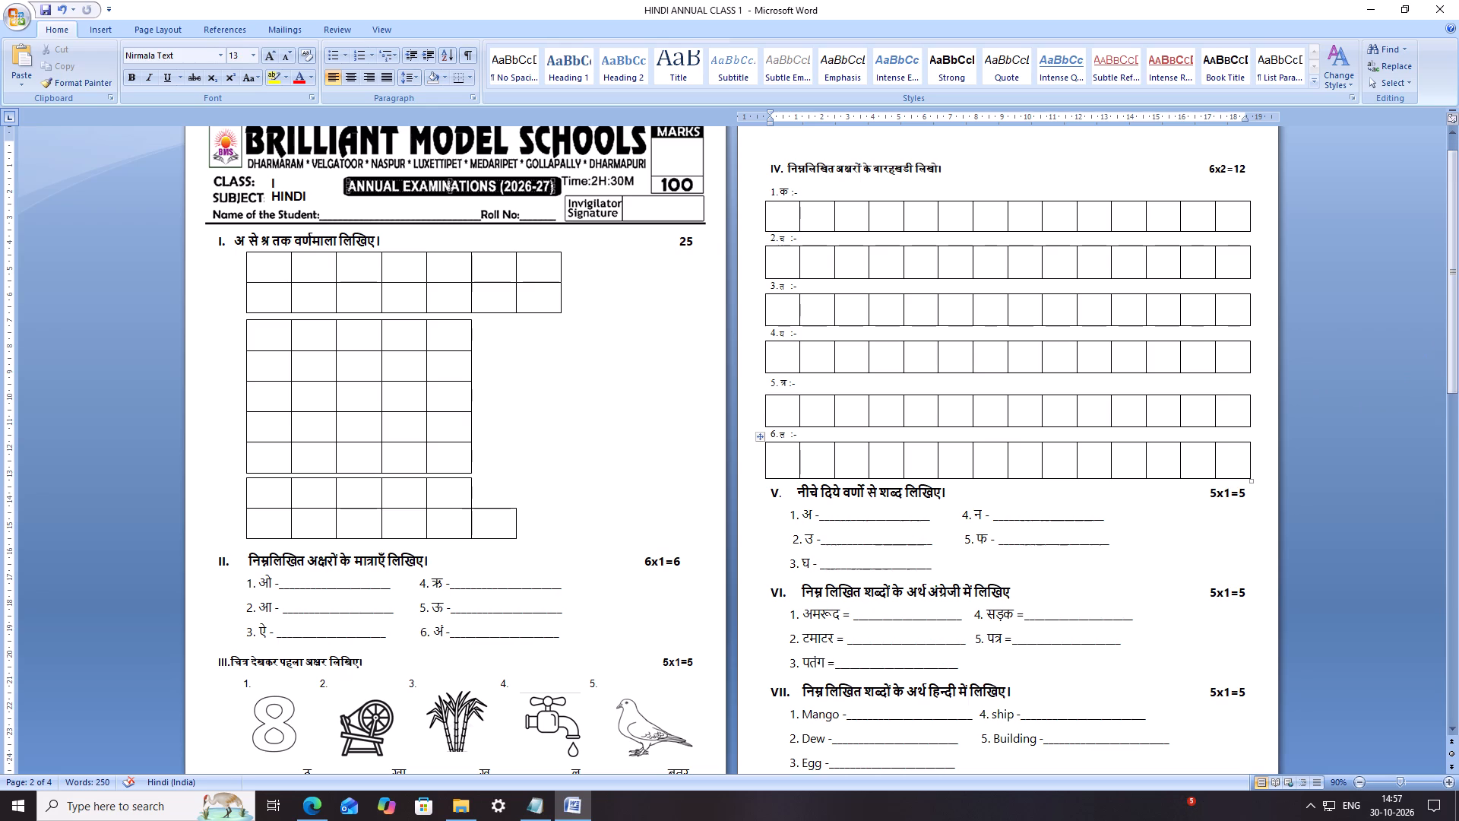
Set the font size of the six letter labels above the section IV tables, from क to ल, to 13.
scroll(866, 471, "down", 5)
scroll(840, 449, "up", 4)
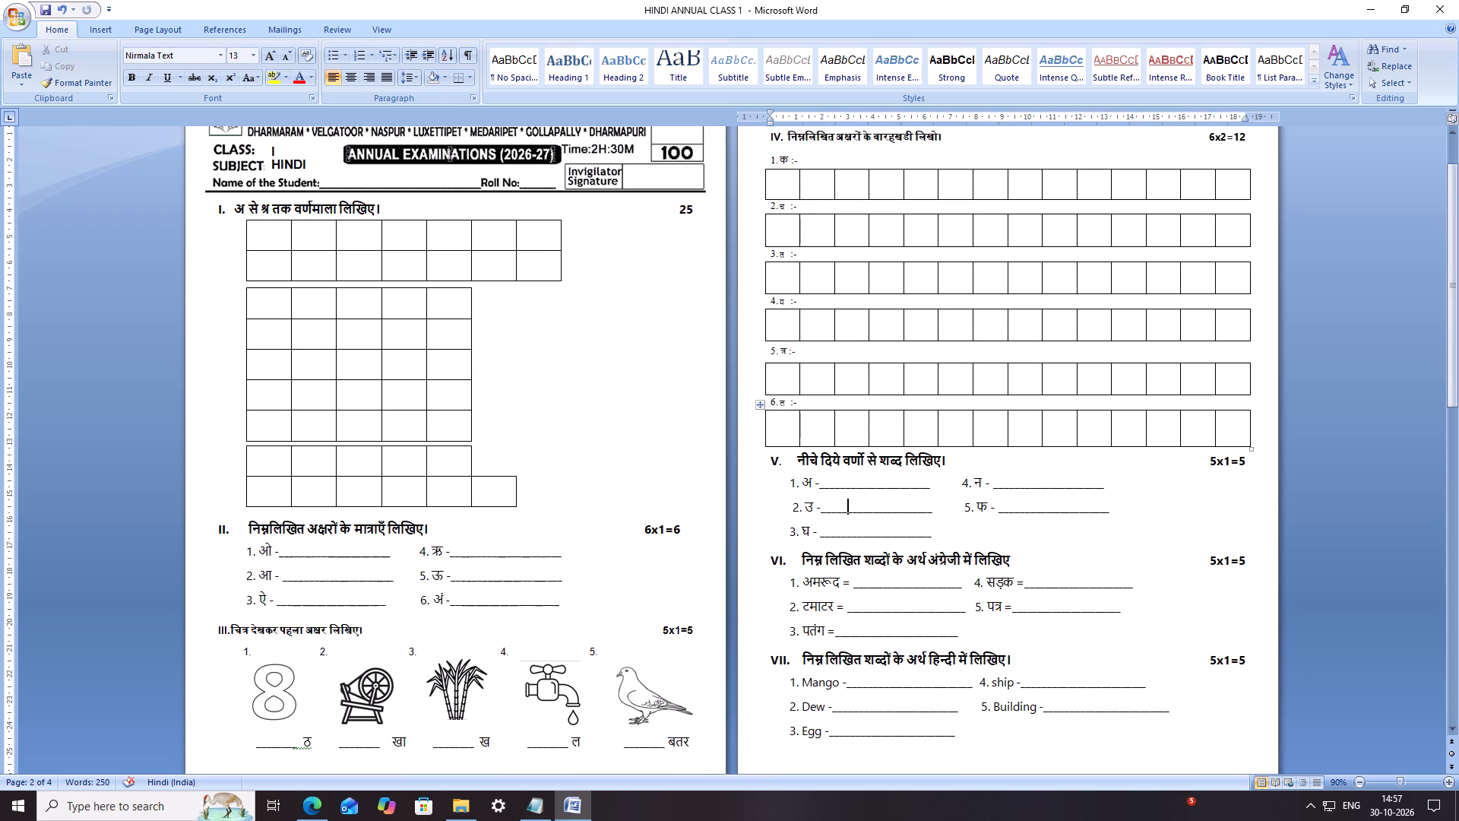
left_click_drag(799, 405, 719, 164)
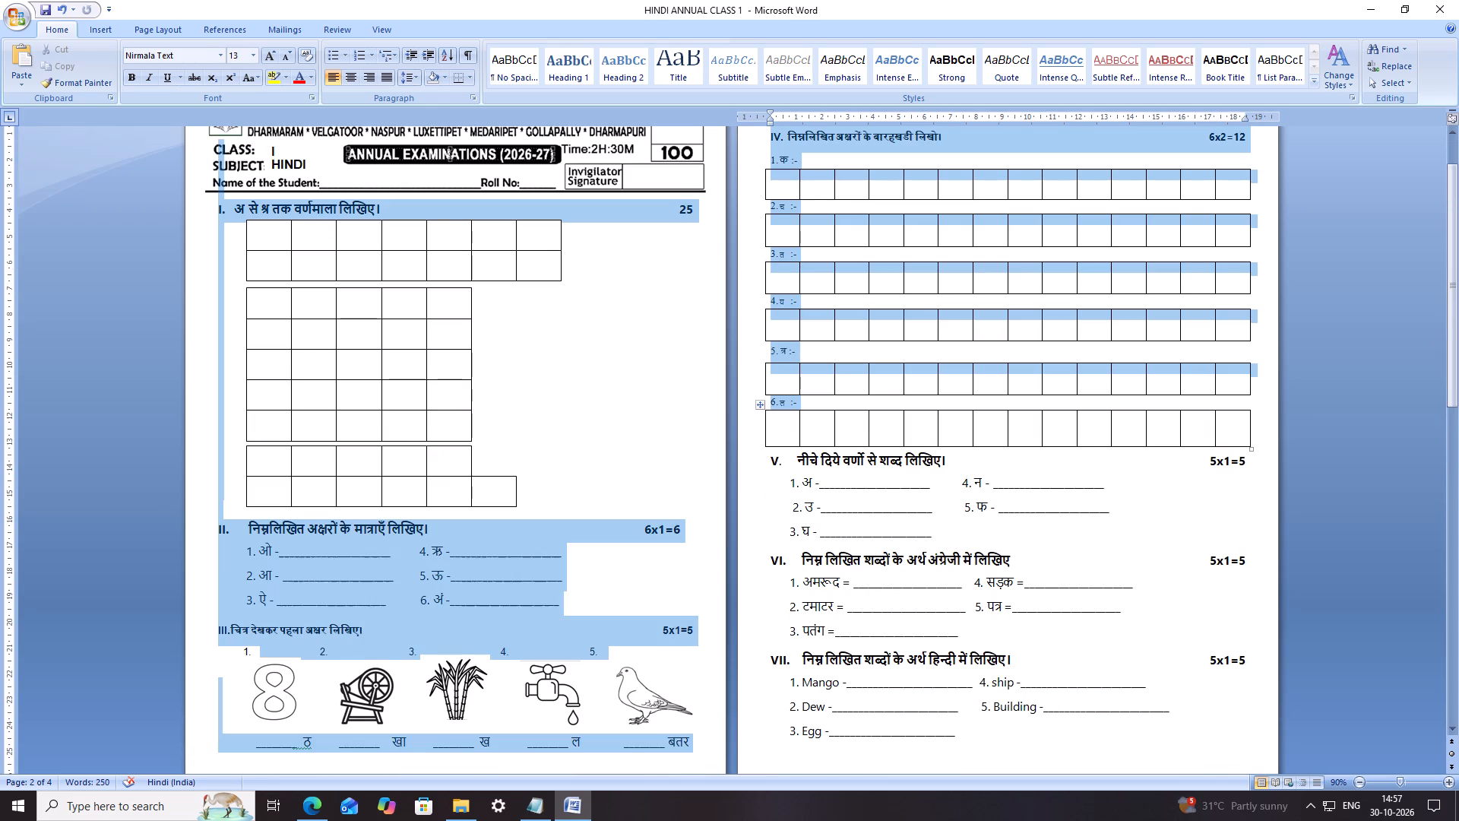
left_click_drag(719, 164, 761, 157)
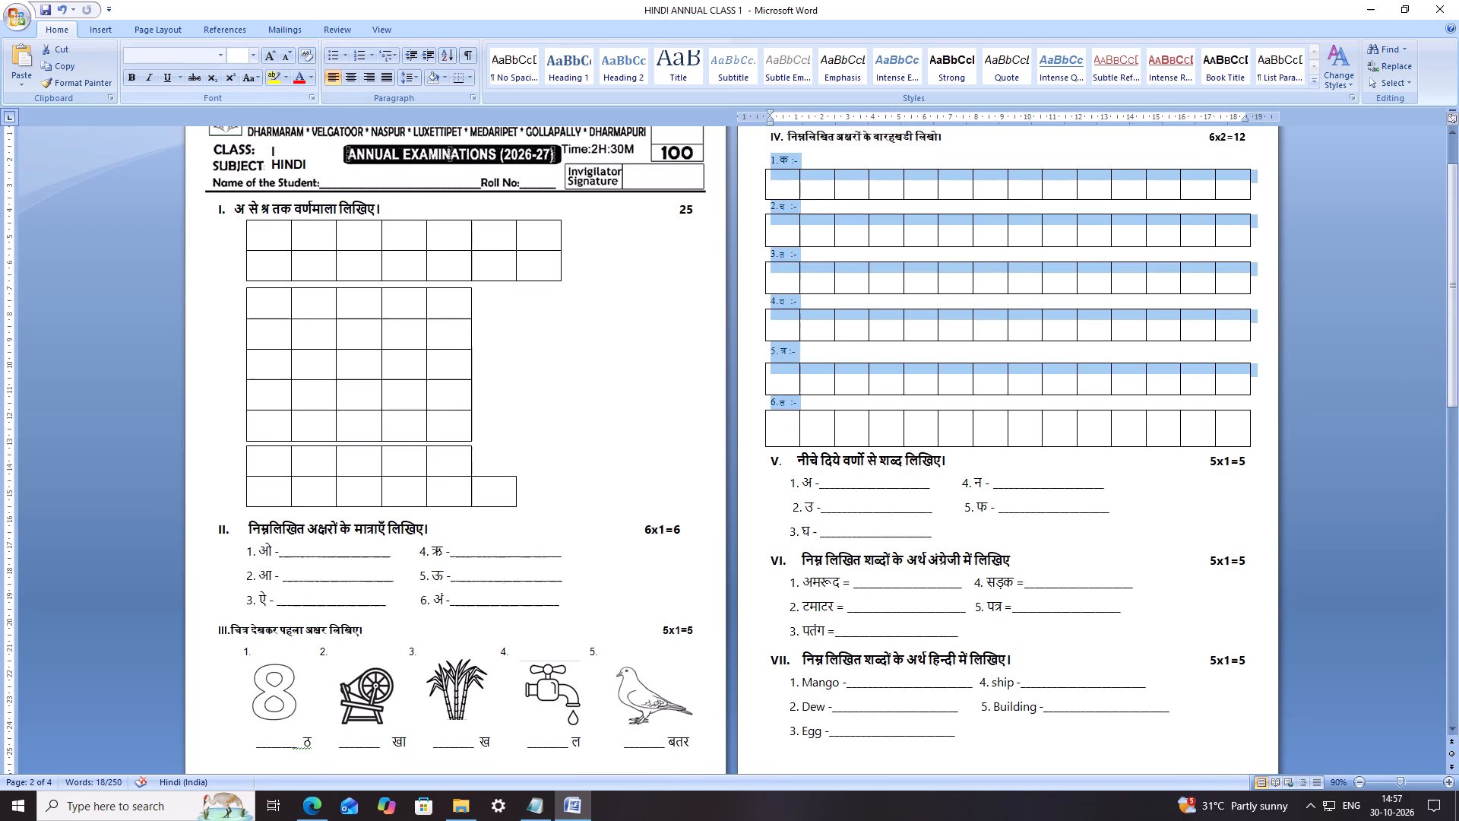
left_click(239, 56)
type("13")
key("Return")
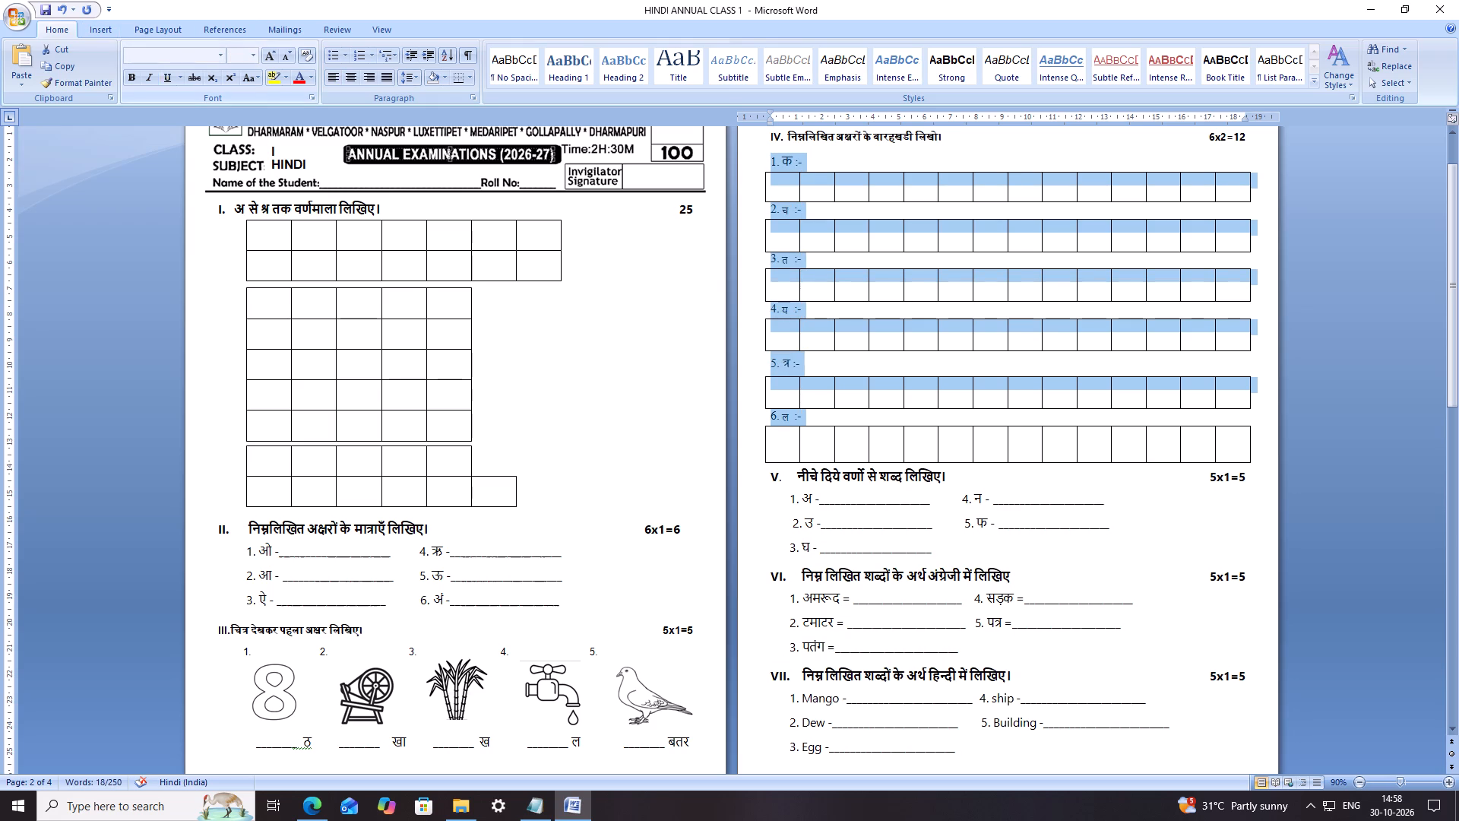
left_click(989, 325)
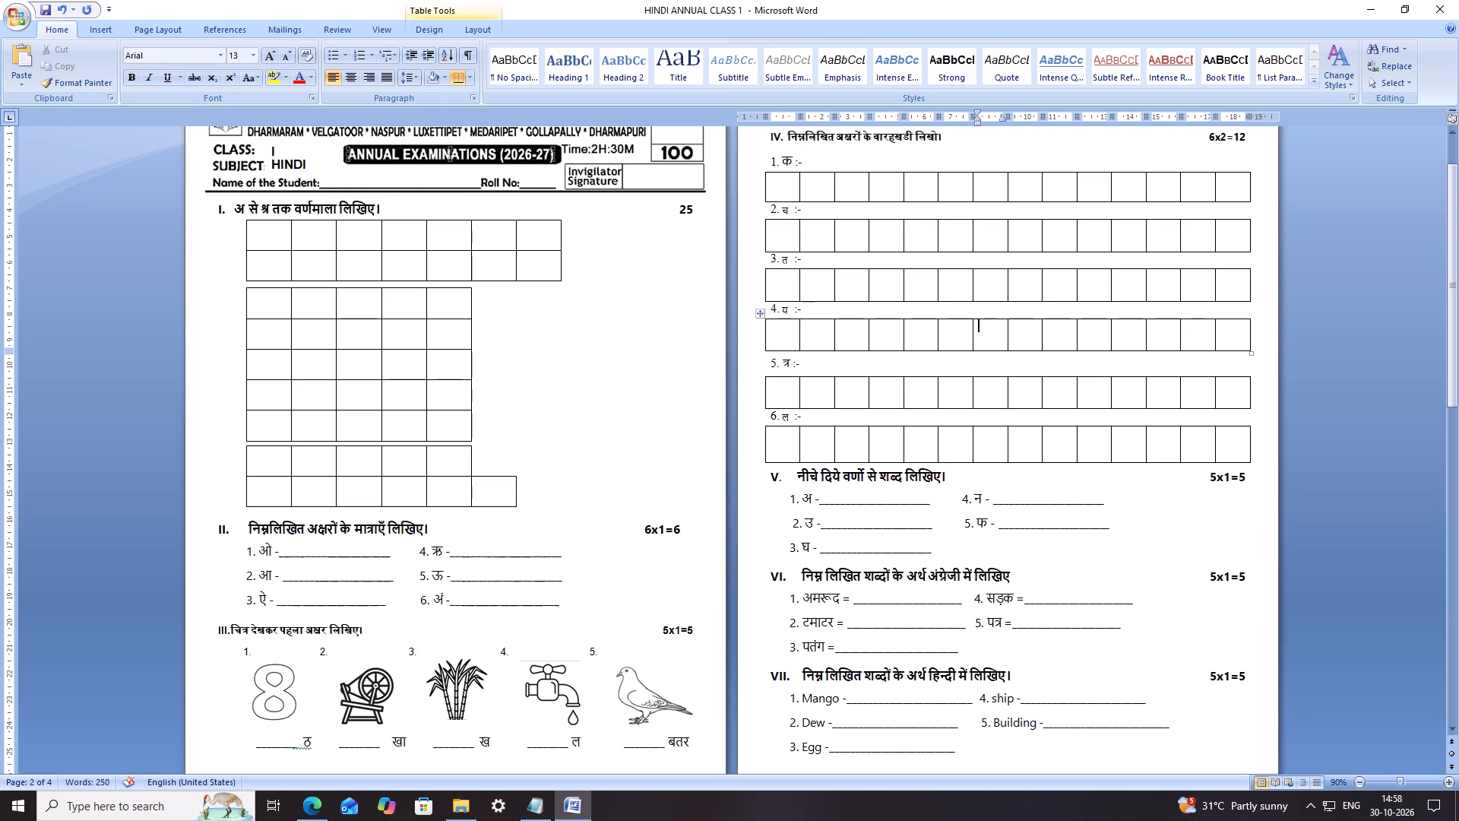
Set the font of the six letter labels in section IV to Nirmala UI and save the document.
left_click_drag(812, 421, 756, 170)
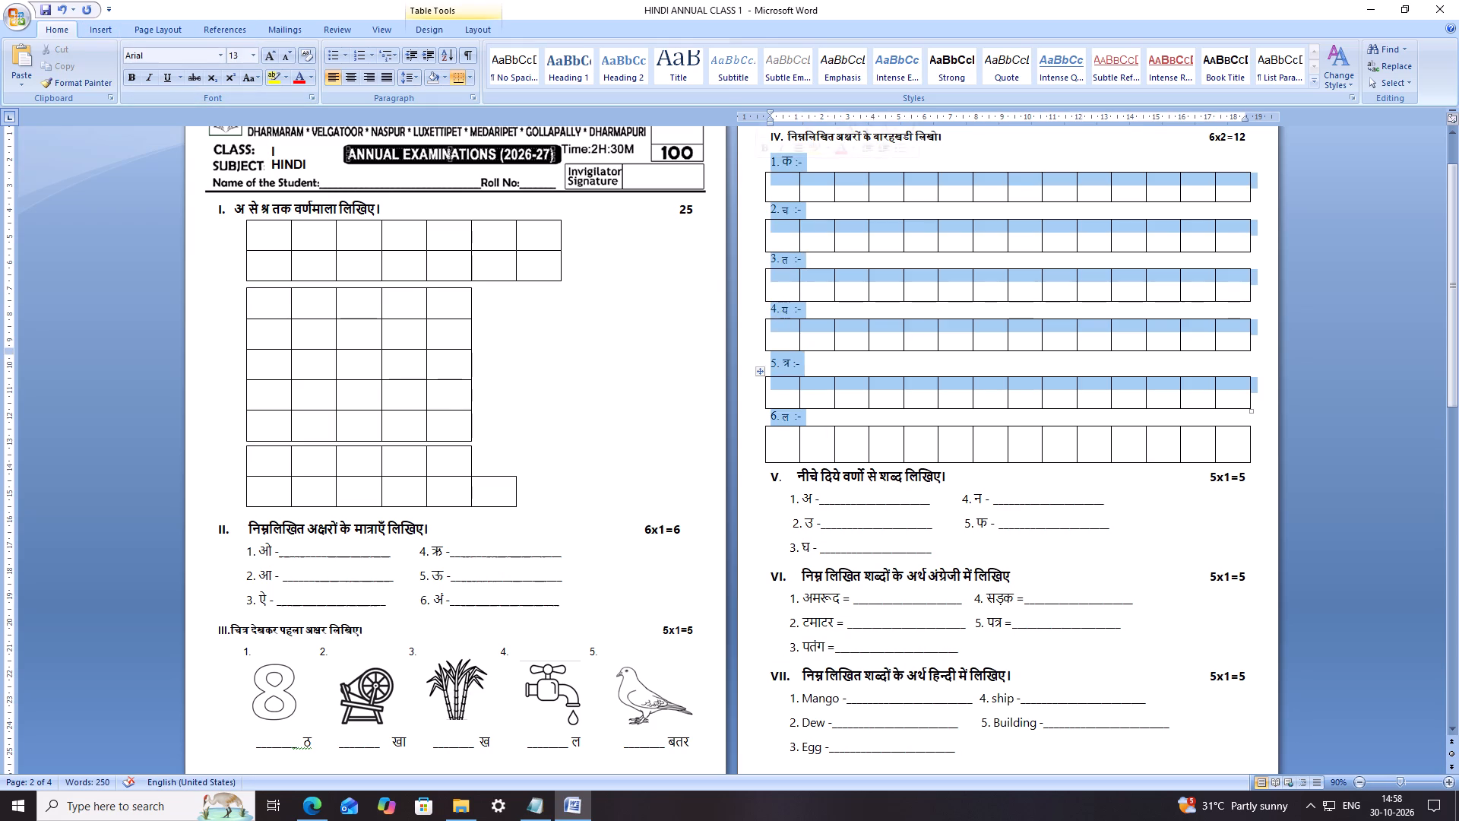
left_click(176, 55)
key("n")
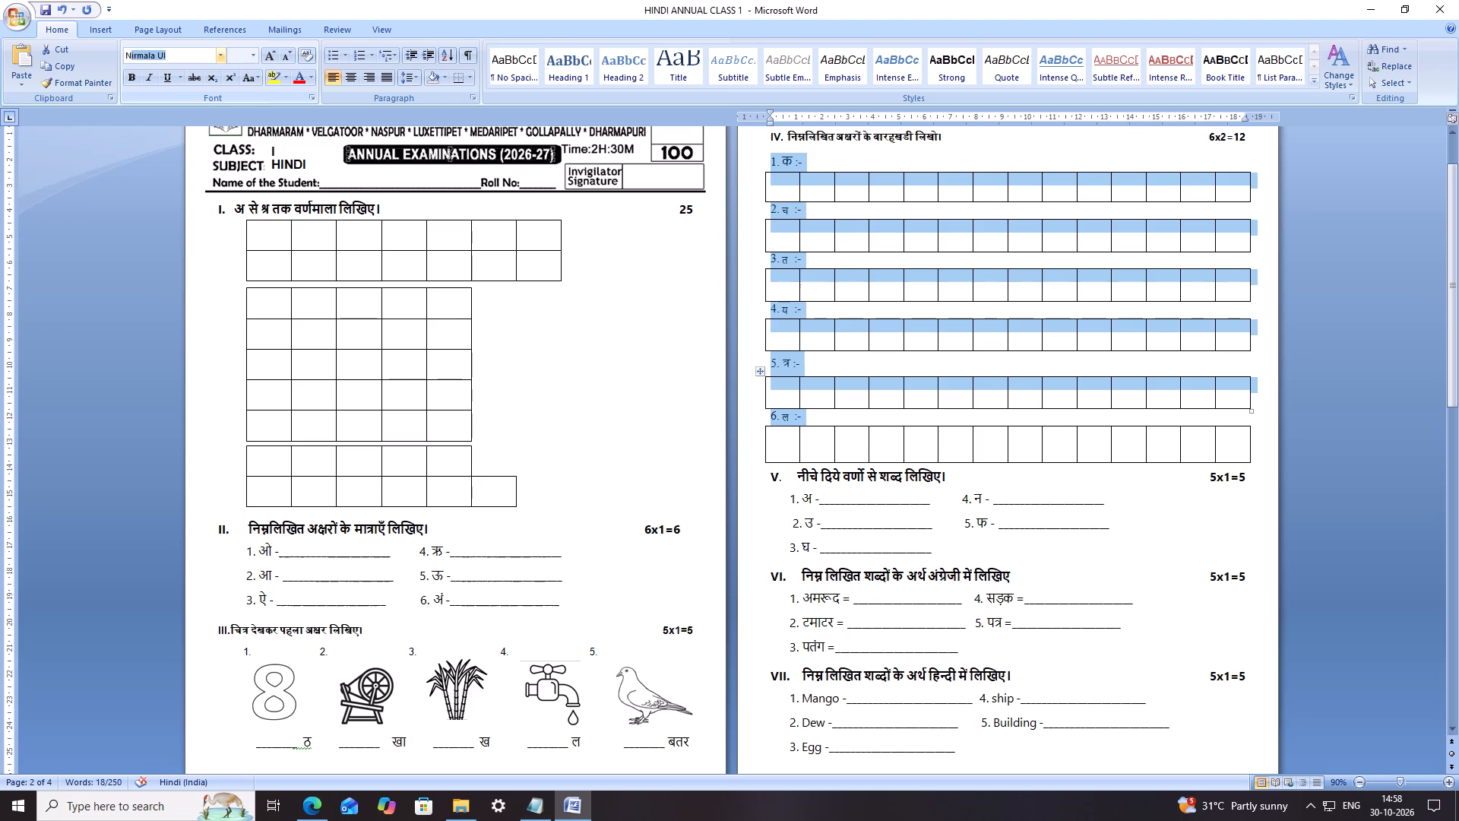
key("Return")
left_click(970, 409)
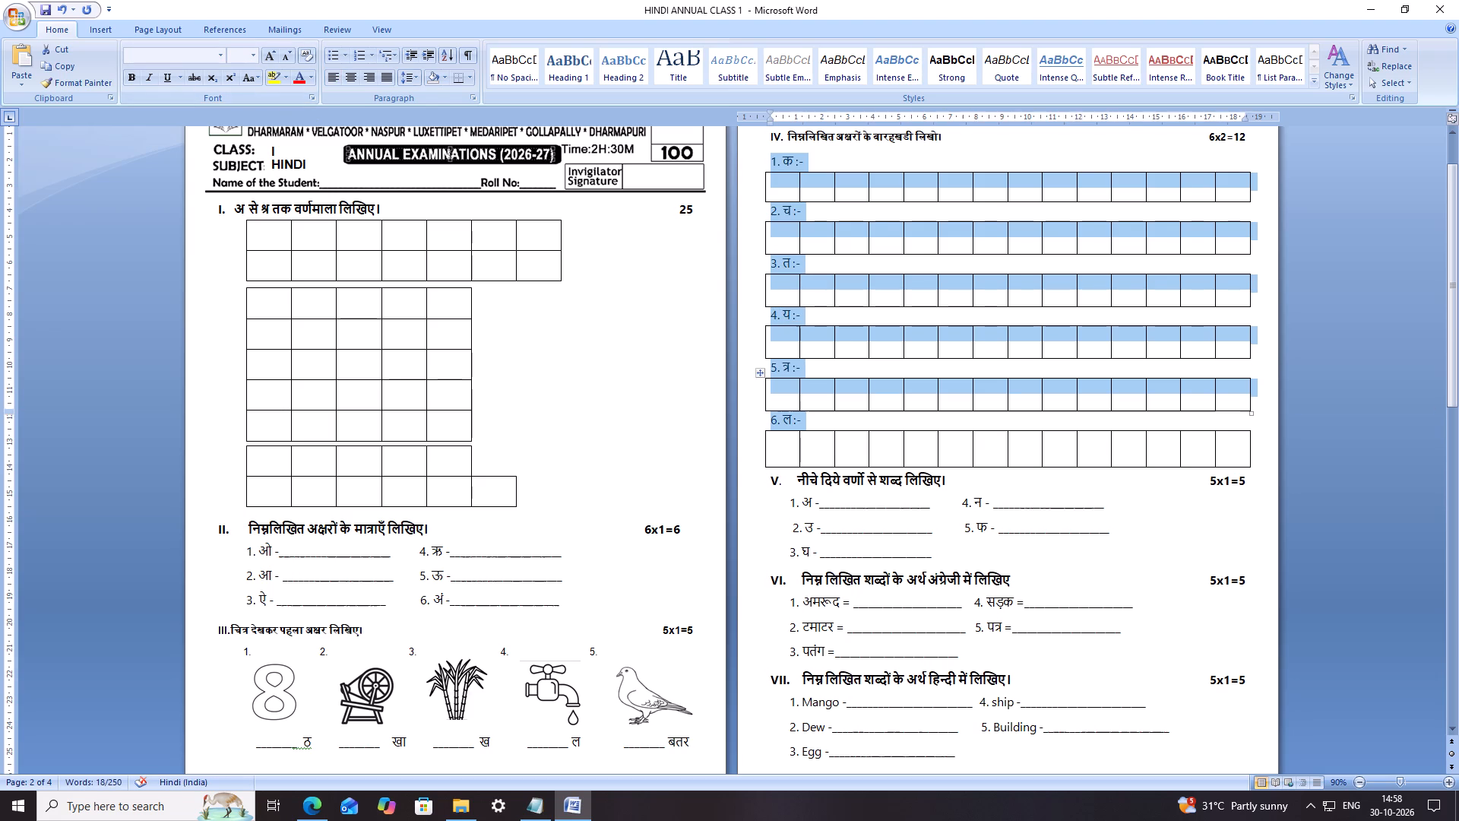
left_click(1006, 336)
left_click(992, 137)
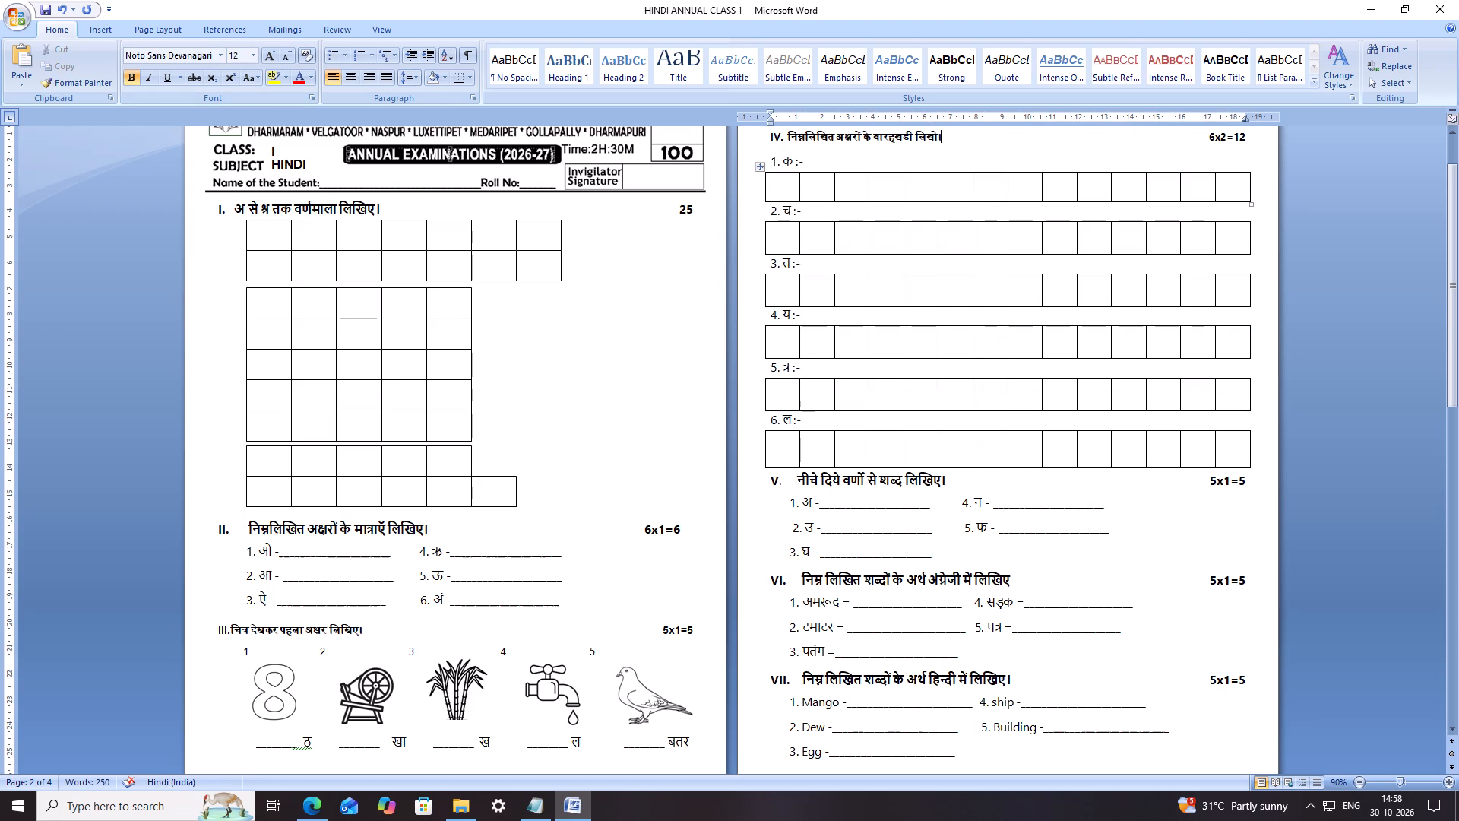
key("ctrl+s")
key("ctrl+s")
key("ctrl+s")
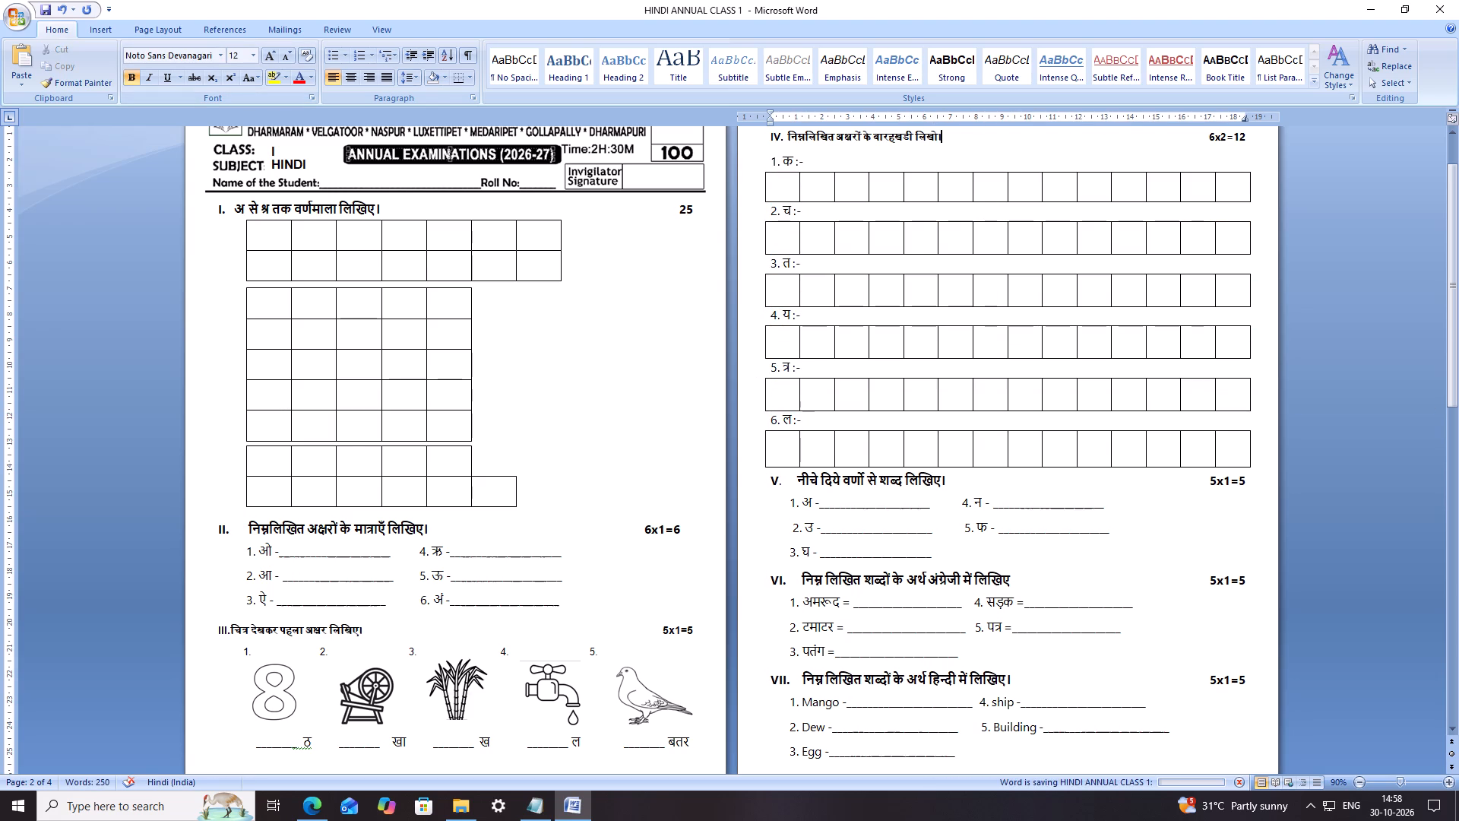
Format the section III heading line, including its 5x1=5 marks, in Nirmala UI at size 13.
scroll(930, 135, "down", 6)
left_click_drag(707, 435, 341, 384)
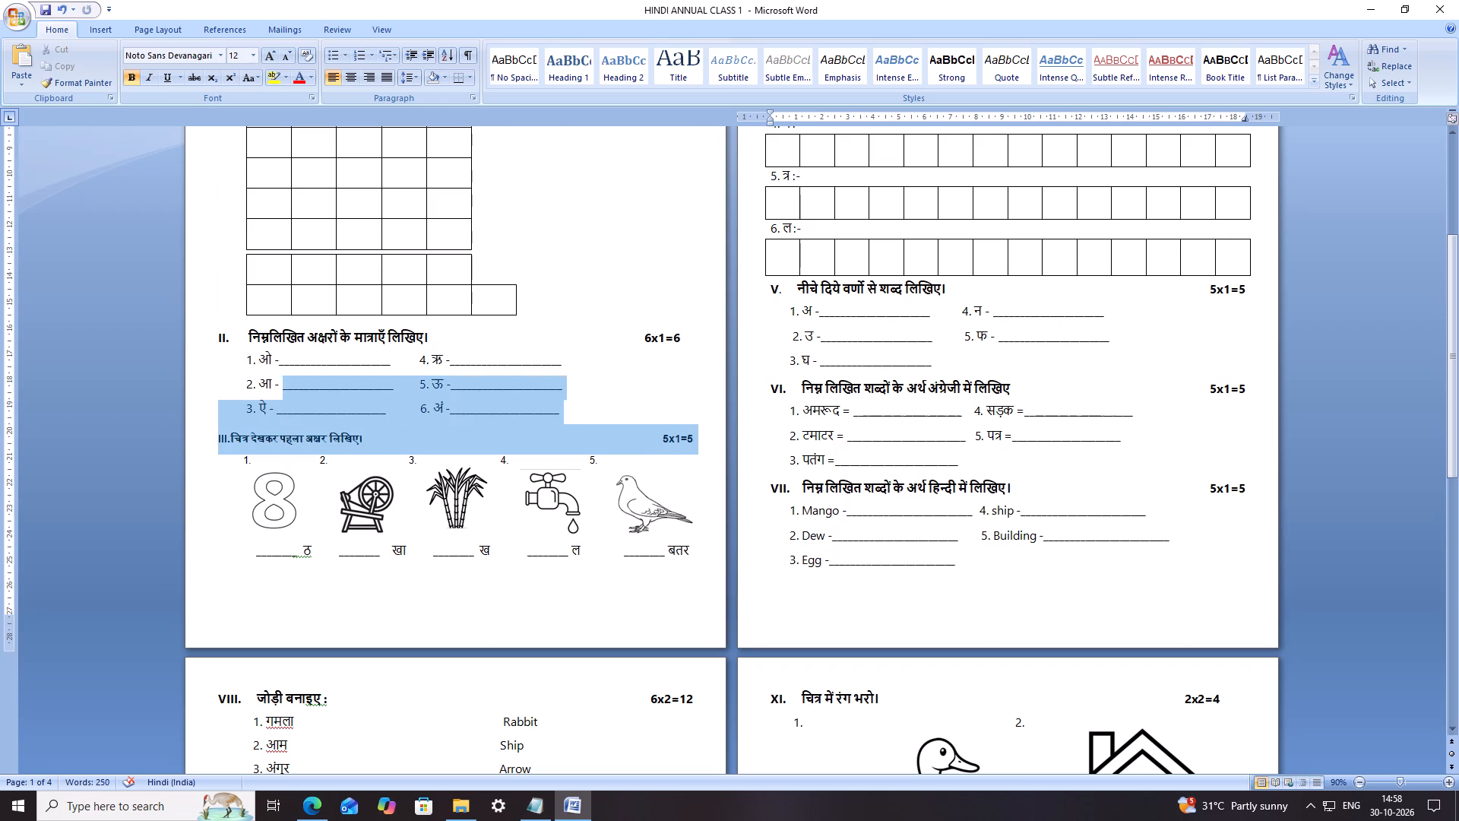
left_click_drag(341, 384, 211, 429)
left_click(168, 44)
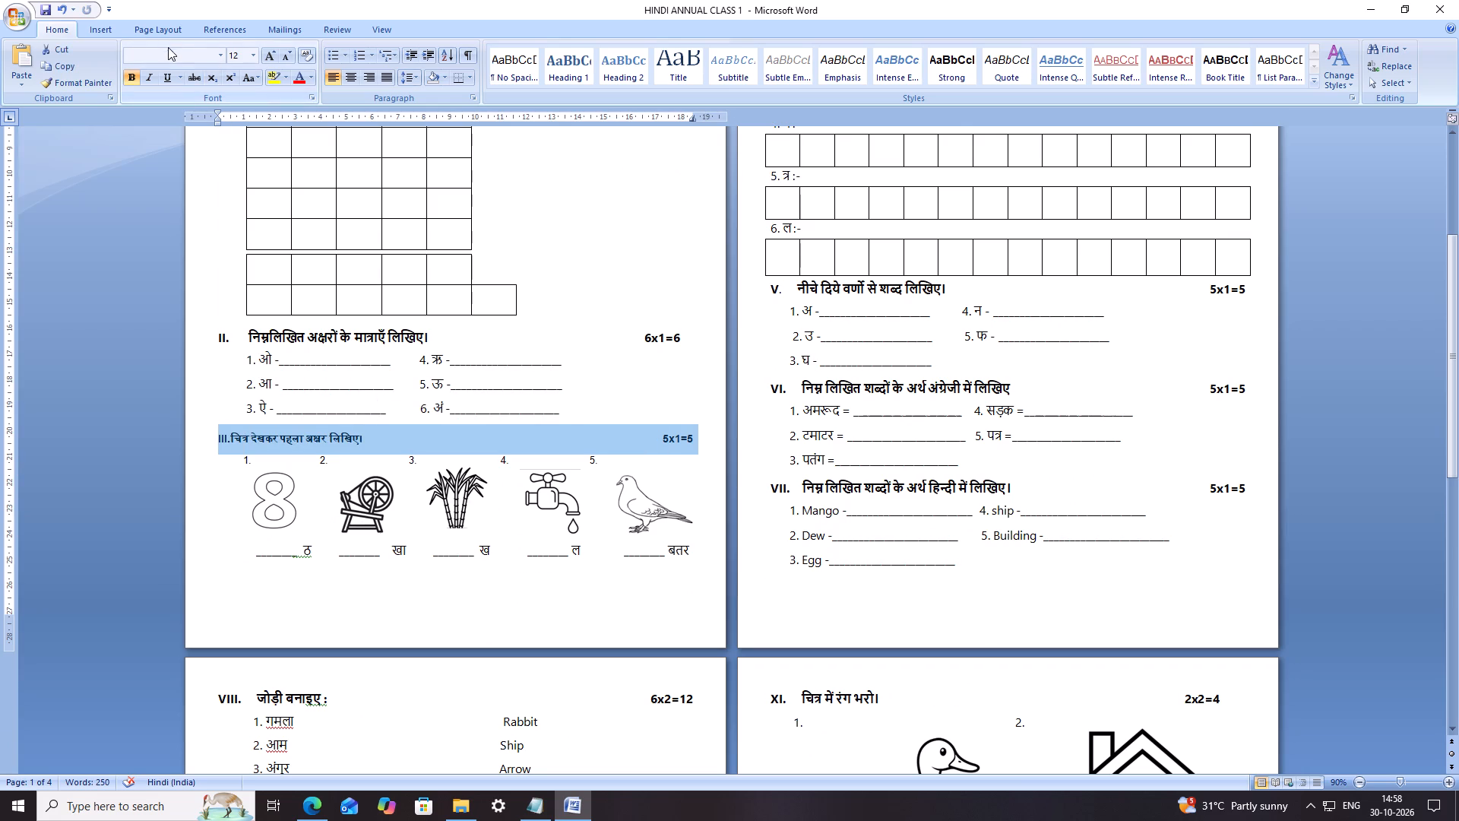
left_click(169, 51)
key("n")
key("Return")
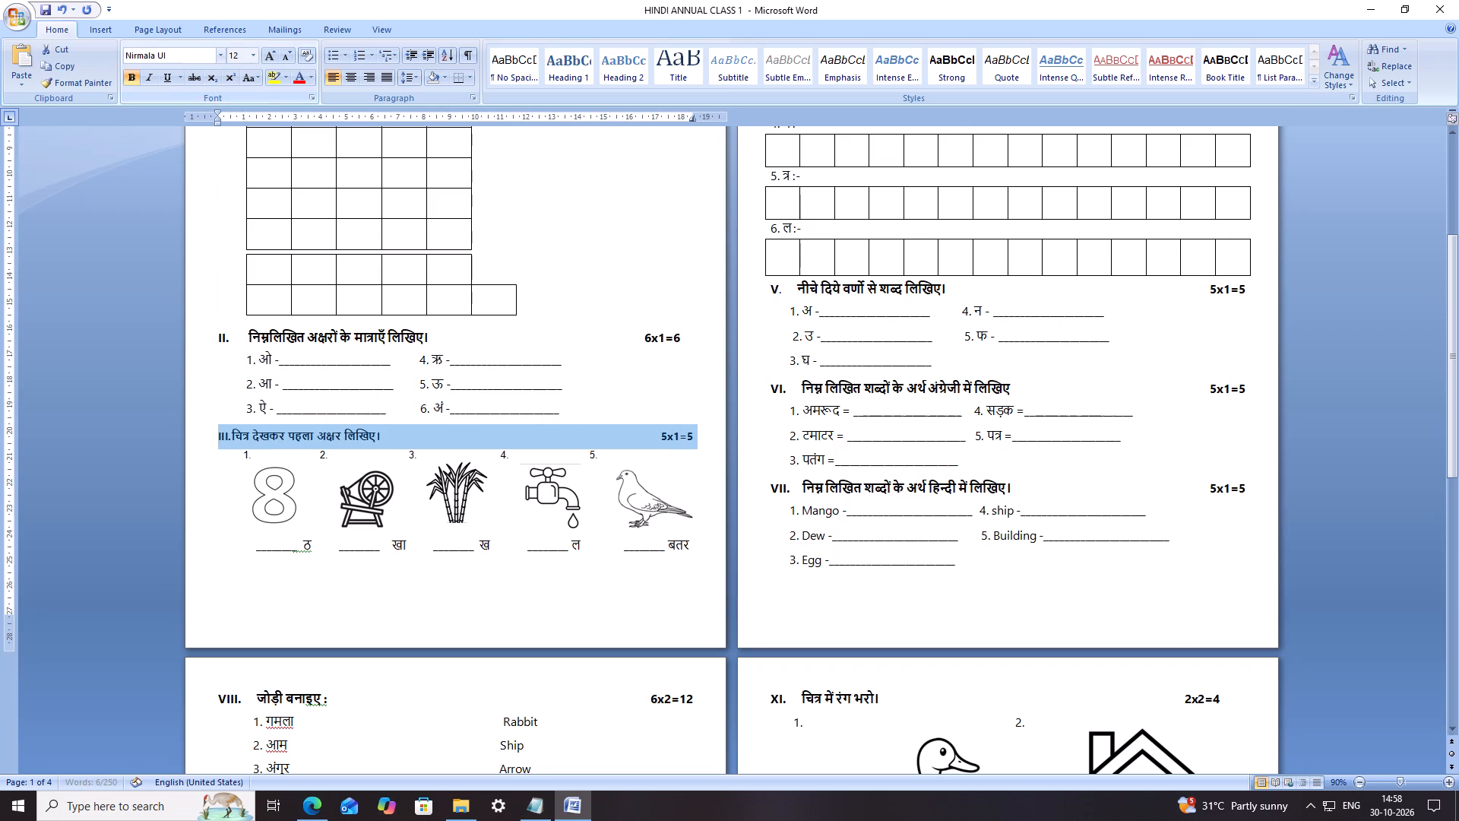
left_click(244, 57)
type("13")
key("Return")
scroll(244, 57, "down", 2)
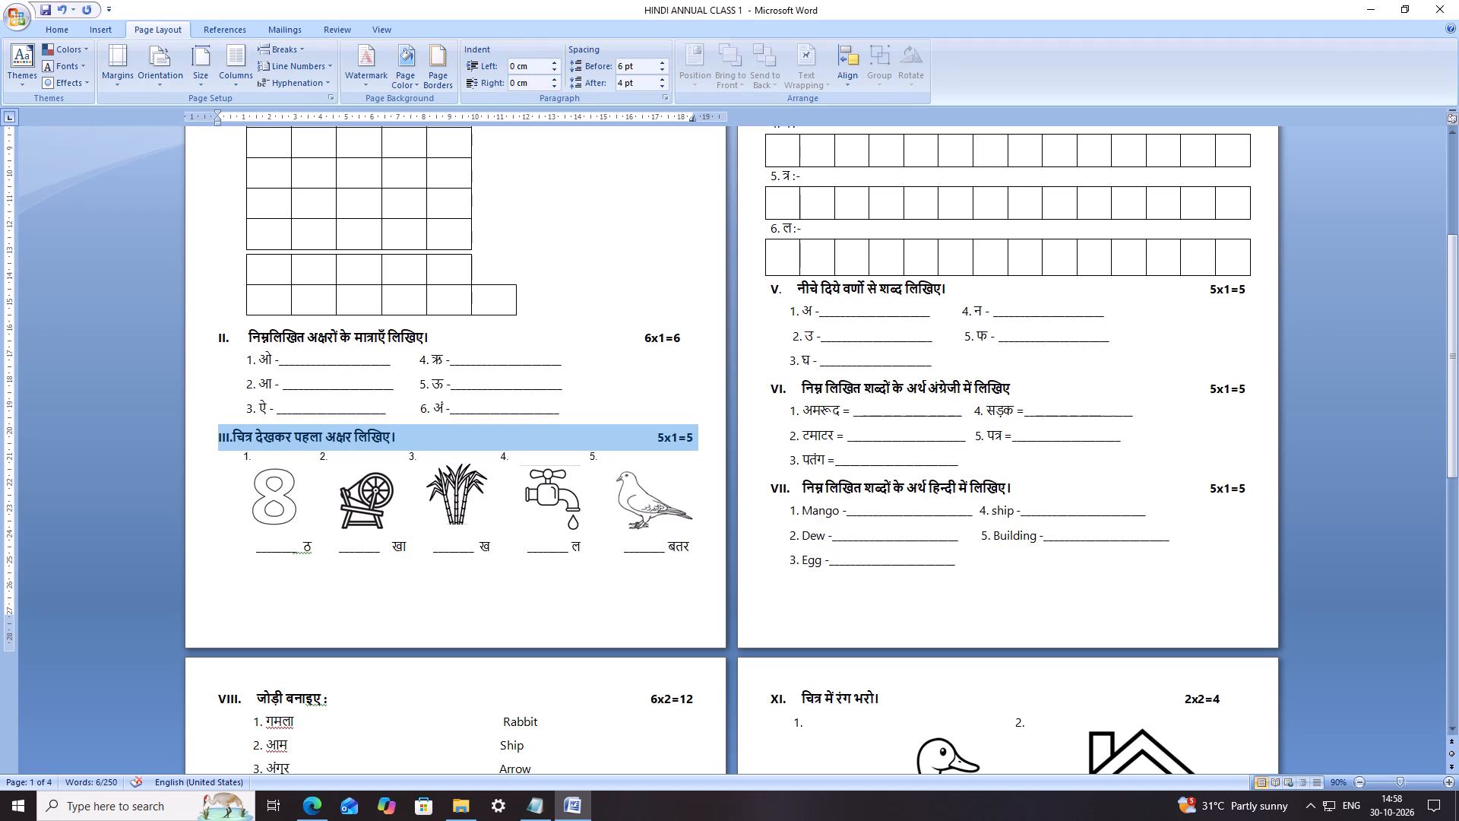
Insert 6 spaces between the numeral III. and its heading चित्र देखकर पहला अक्षर लिखिए।.
left_click(238, 437)
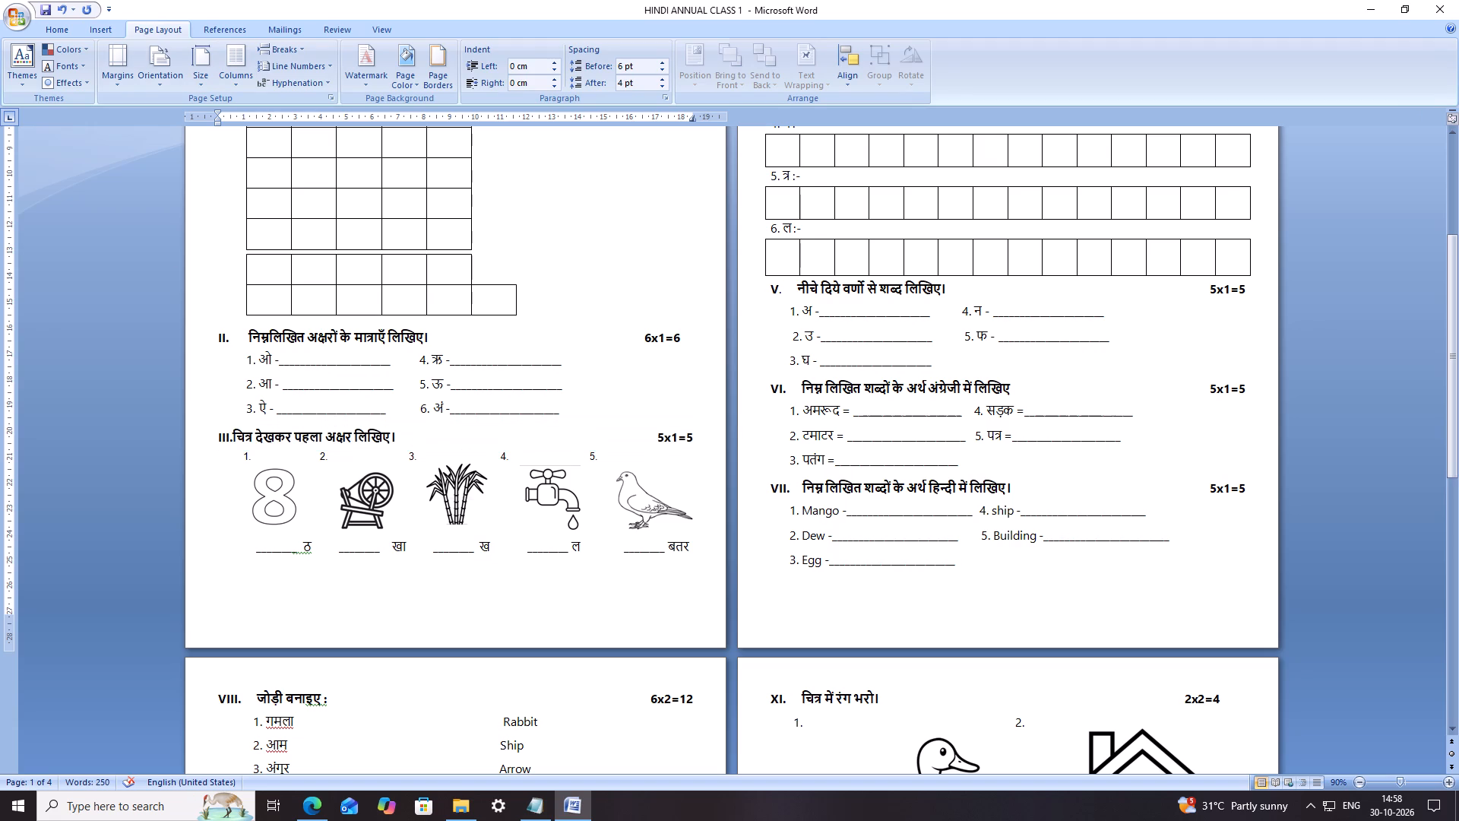
key("space")
key("space")
key("space")
key("space")
key("space")
key("space")
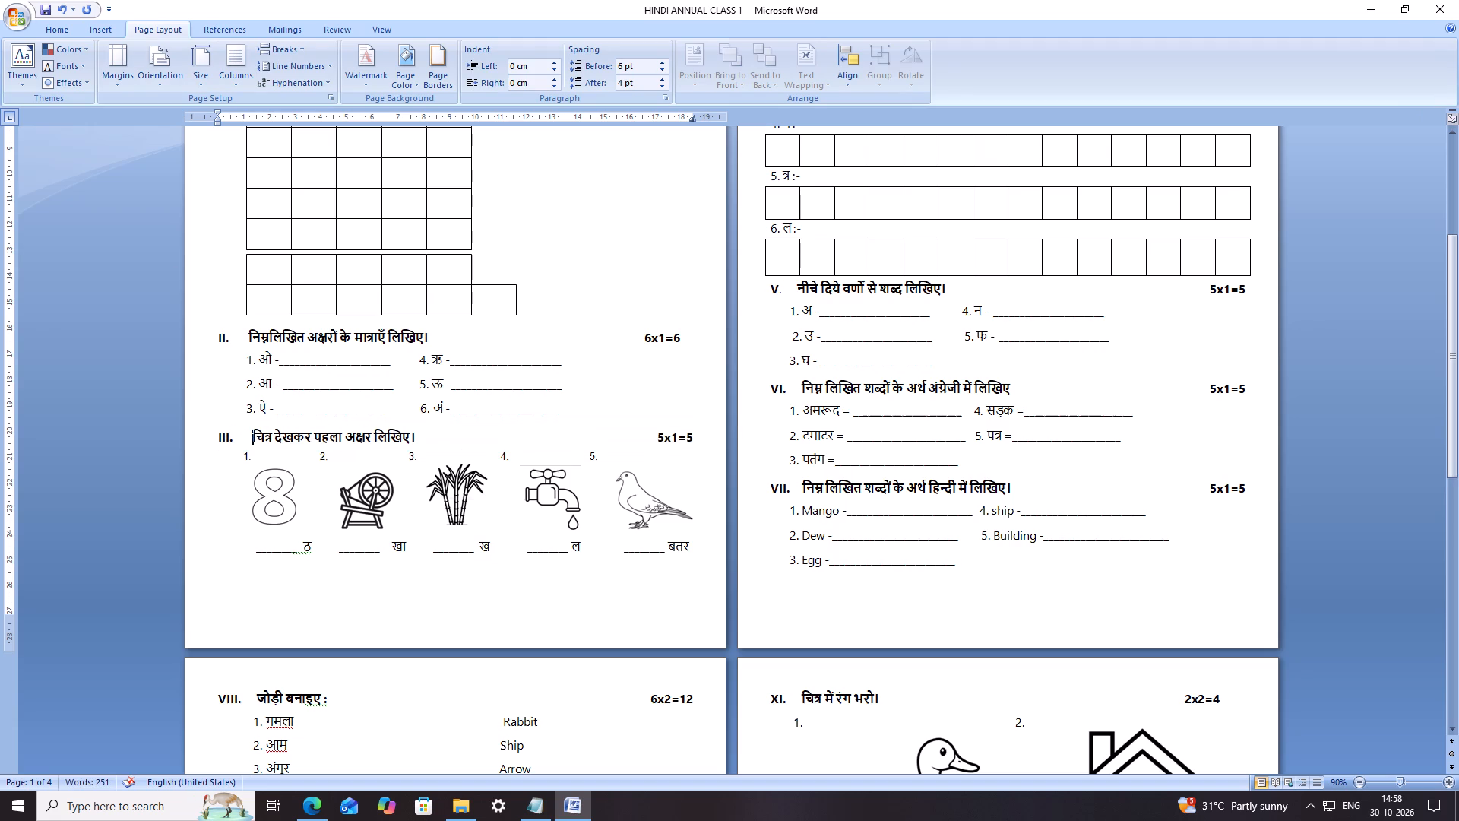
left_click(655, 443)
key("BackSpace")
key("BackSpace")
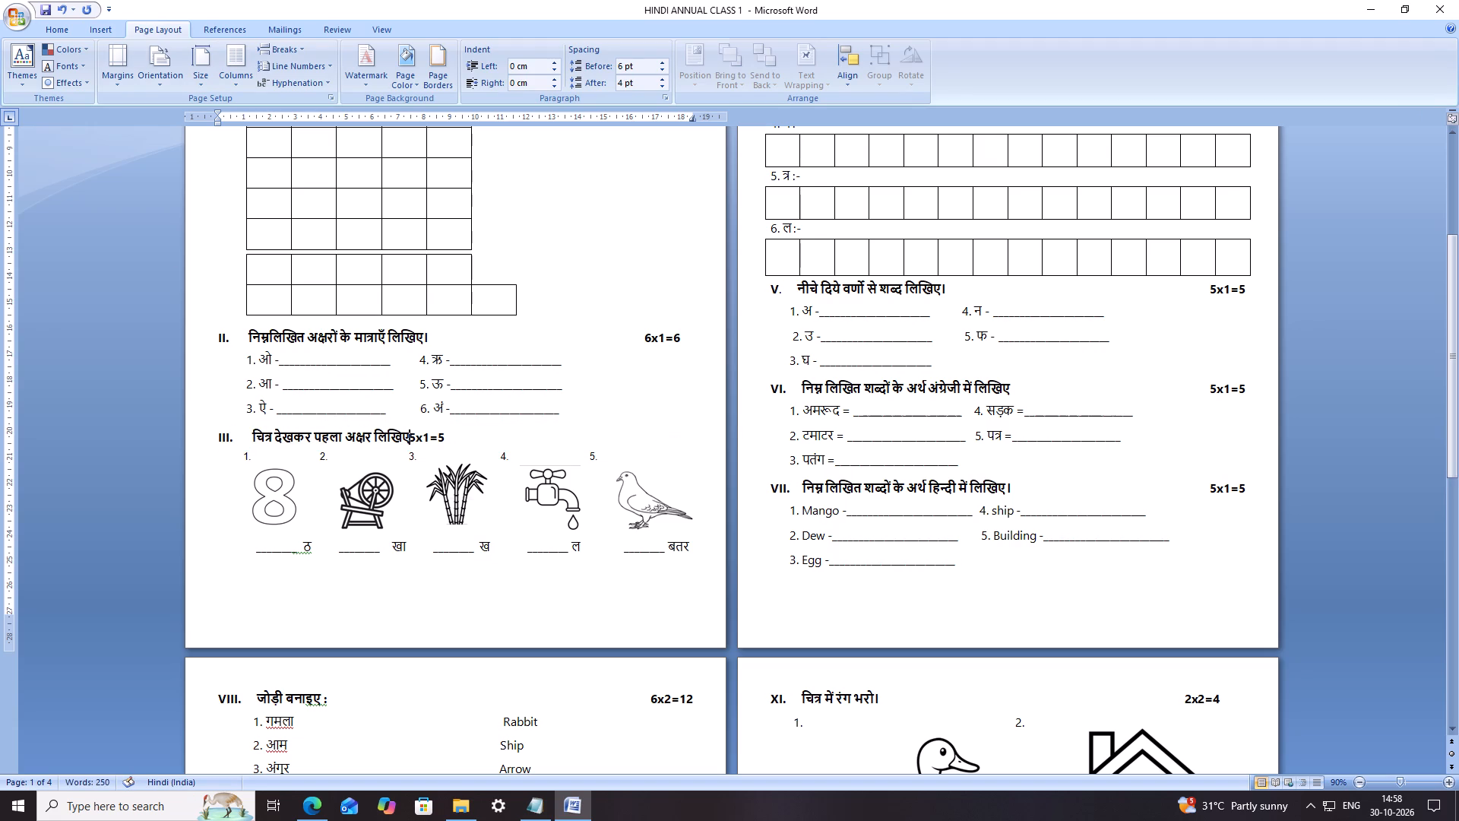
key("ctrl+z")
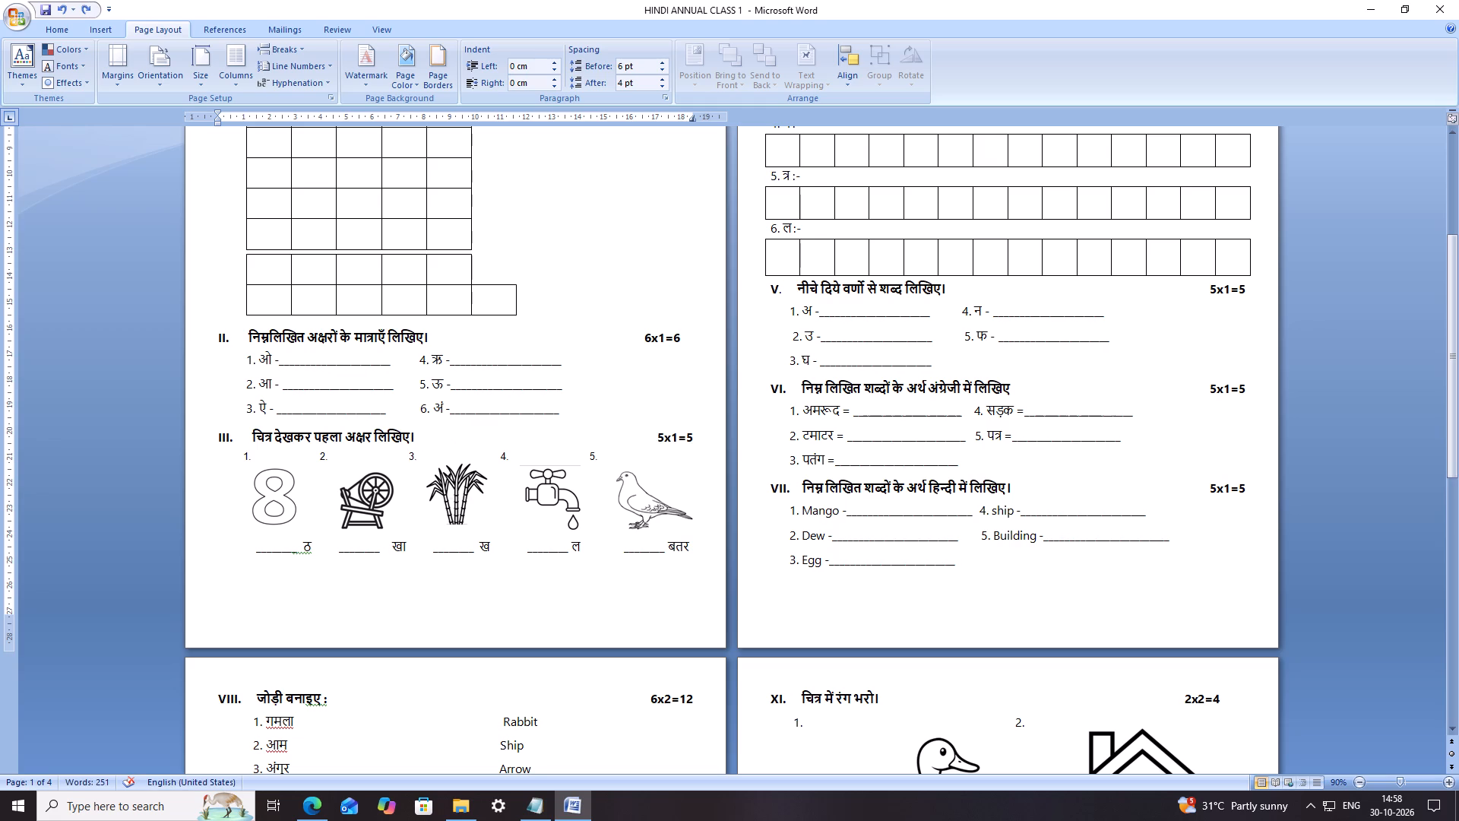
Realign the section III marks 5x1=5 under the section II marks using 24 spaces before them, and save the document.
key("BackSpace")
key("space")
key("space")
key("space")
key("space")
key("space")
key("space")
key("space")
key("space")
key("space")
key("space")
key("space")
key("space")
key("space")
key("space")
key("space")
key("space")
key("space")
key("space")
key("space")
key("space")
key("space")
key("space")
key("space")
key("space")
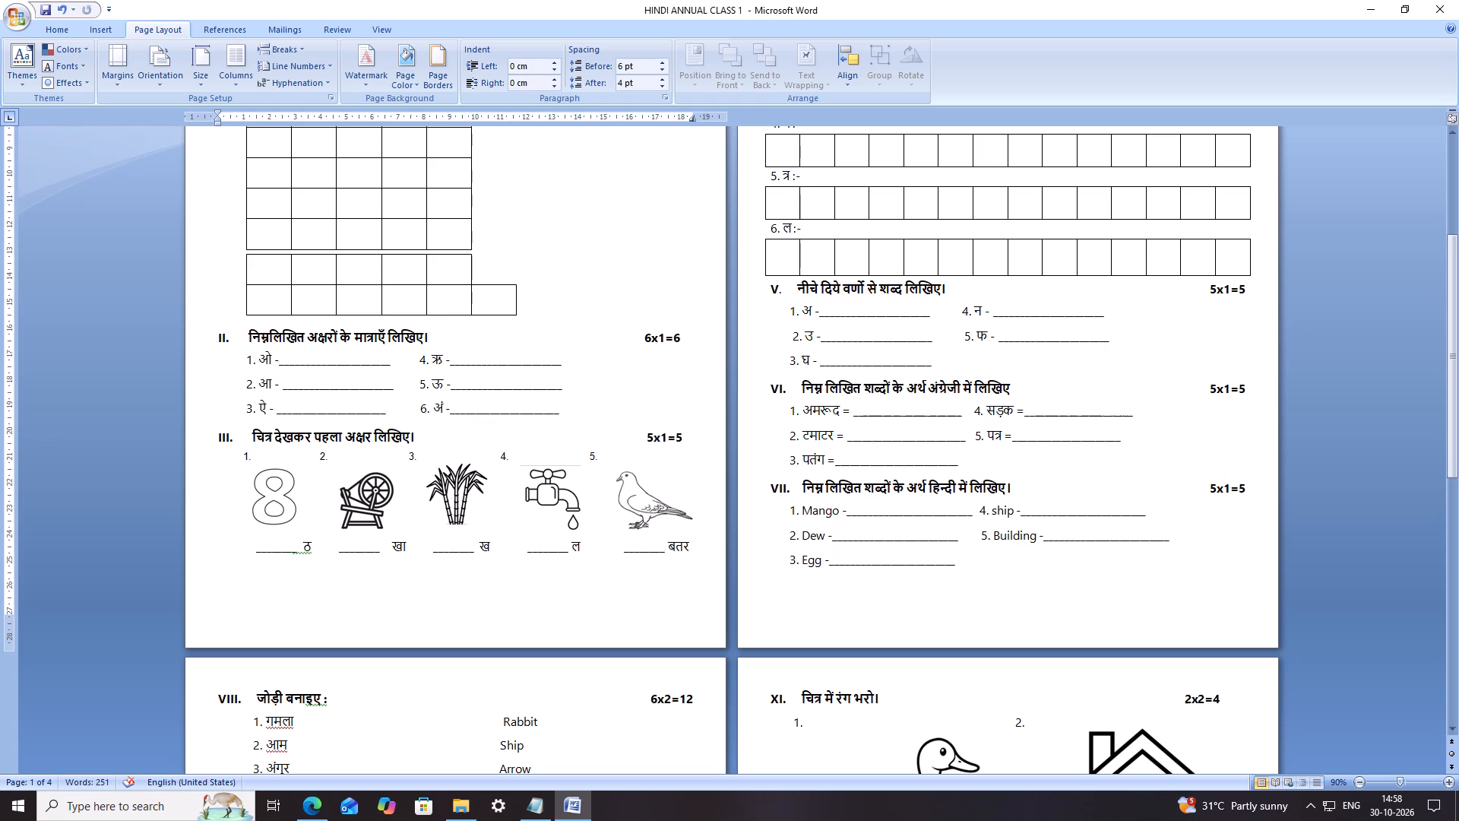
key("ctrl+s")
key("ctrl+s")
key("ctrl+s")
Switch to PaperAI in Edge, convert charkha to चरखा with the suggestion, and copy its ending रखा.
left_click(370, 496)
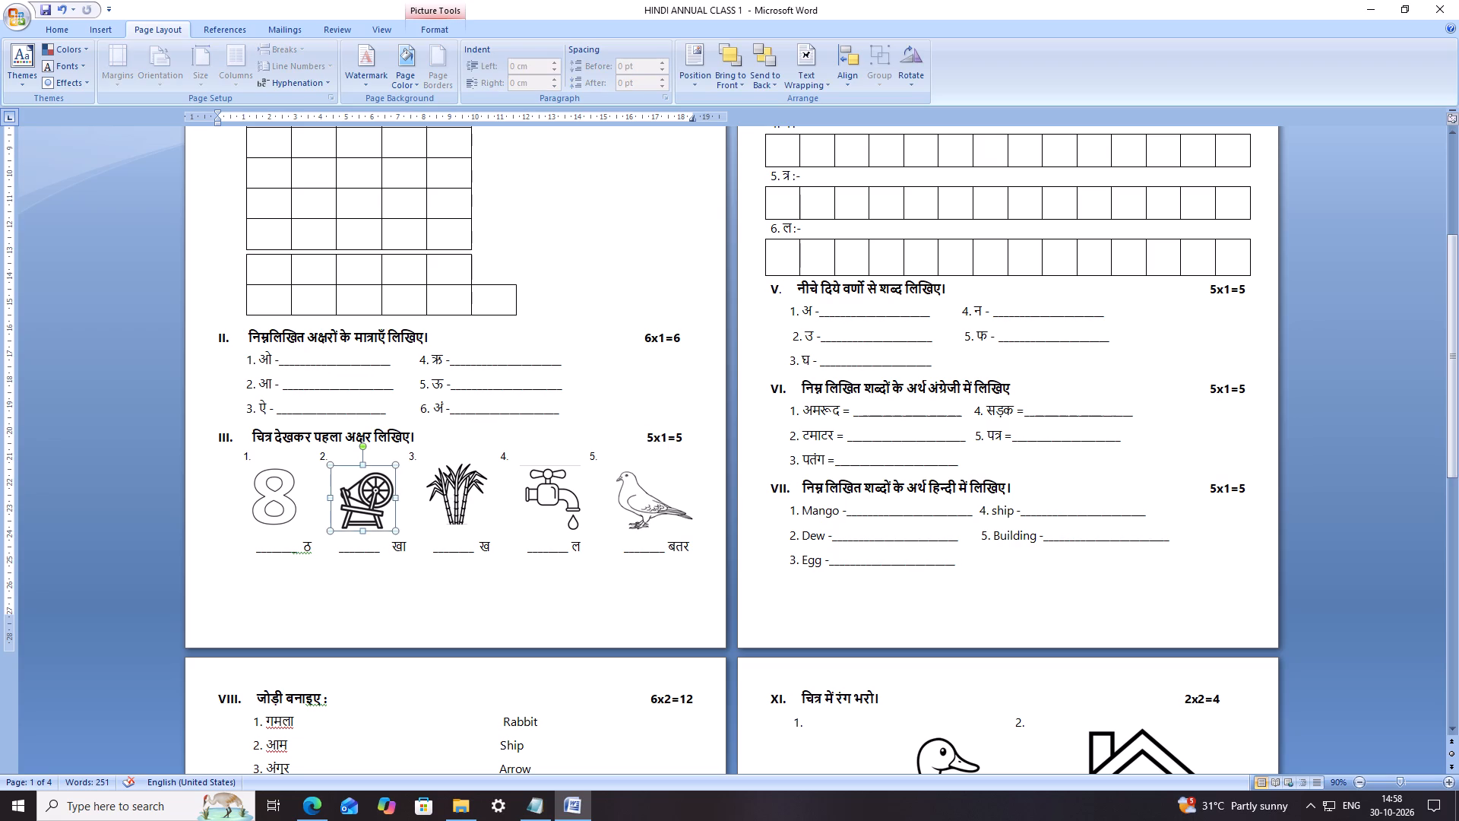
left_click(394, 553)
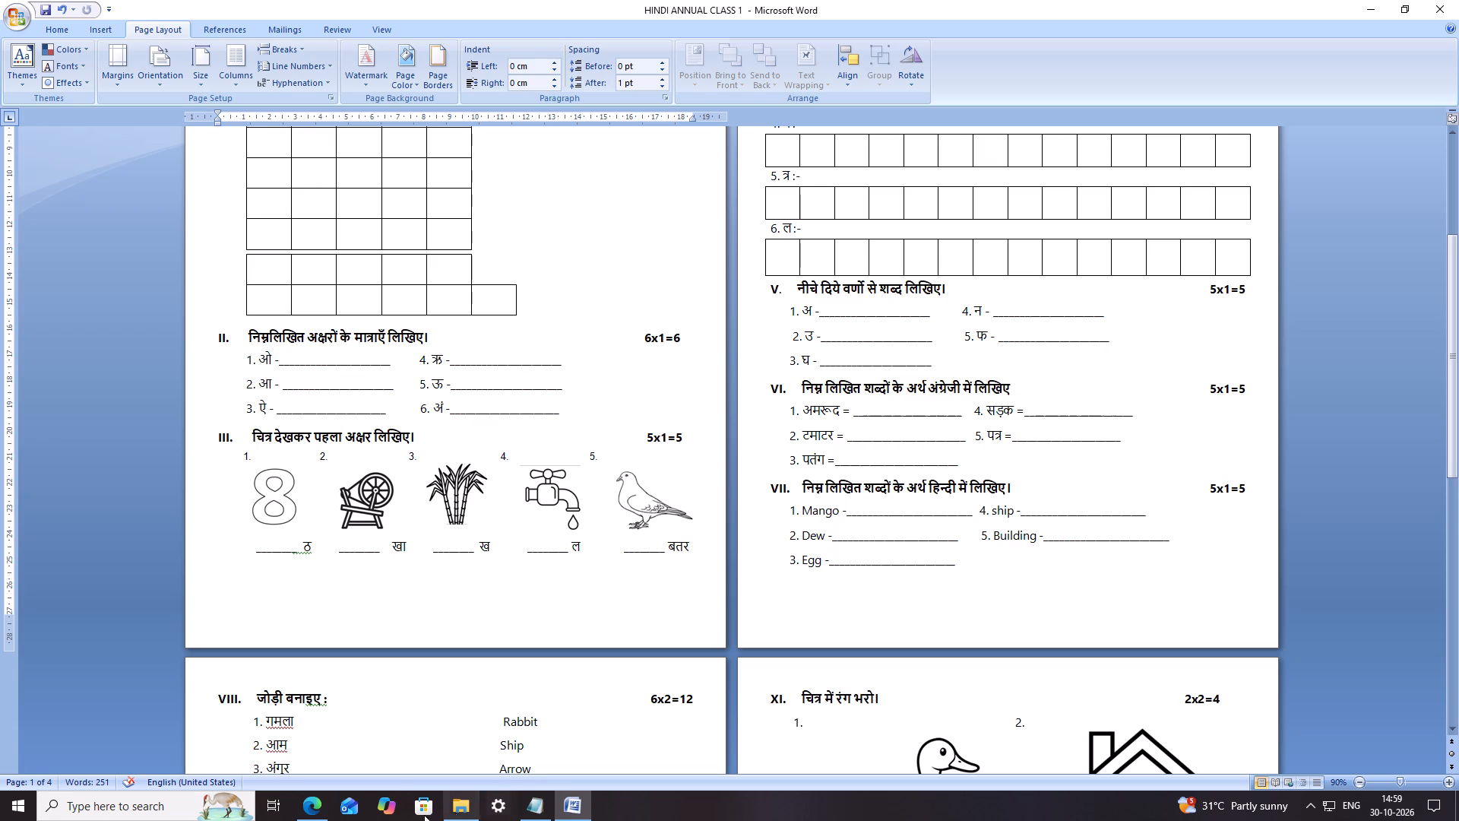
left_click(317, 820)
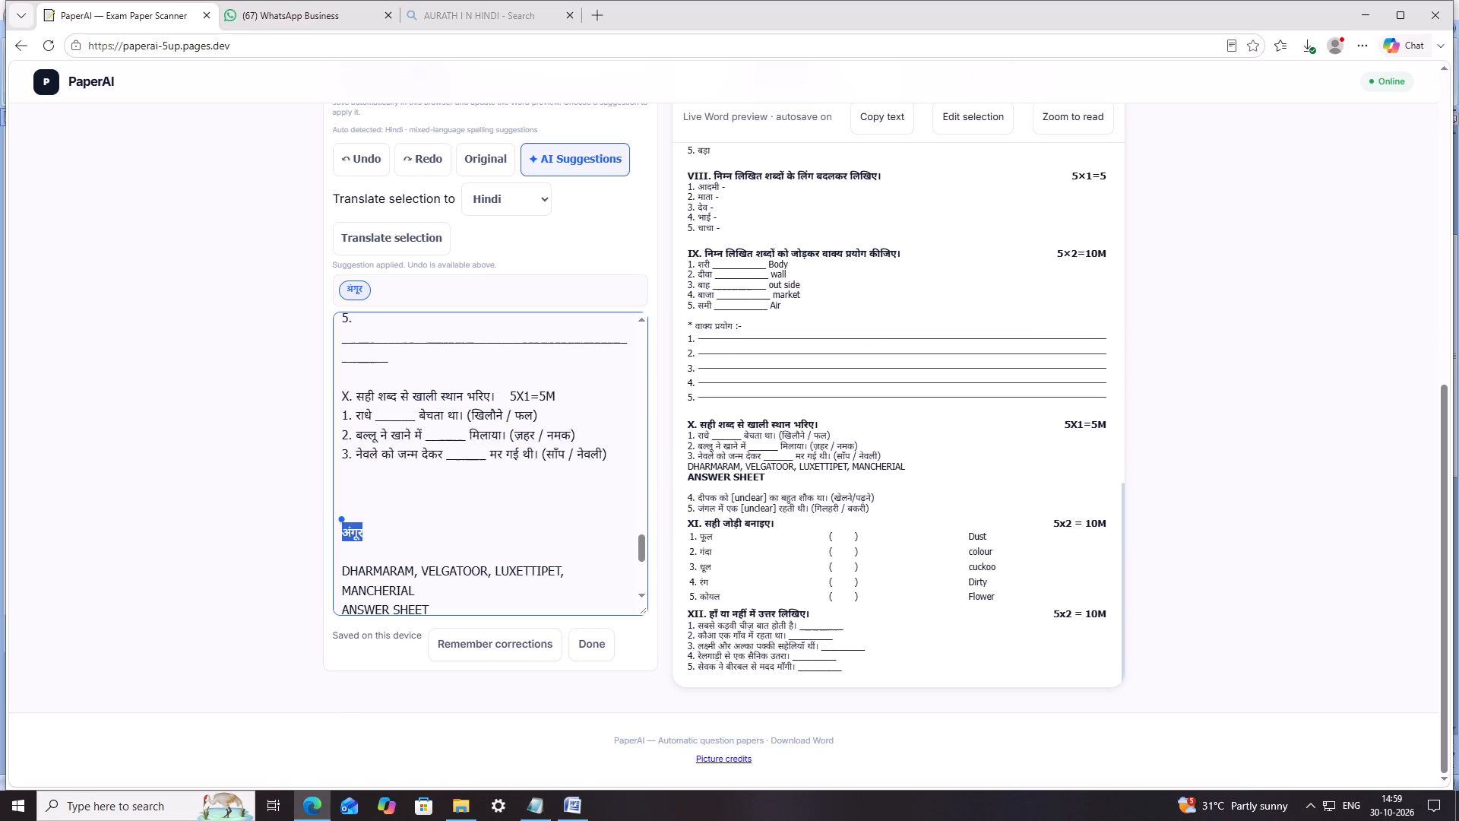
type("charkha")
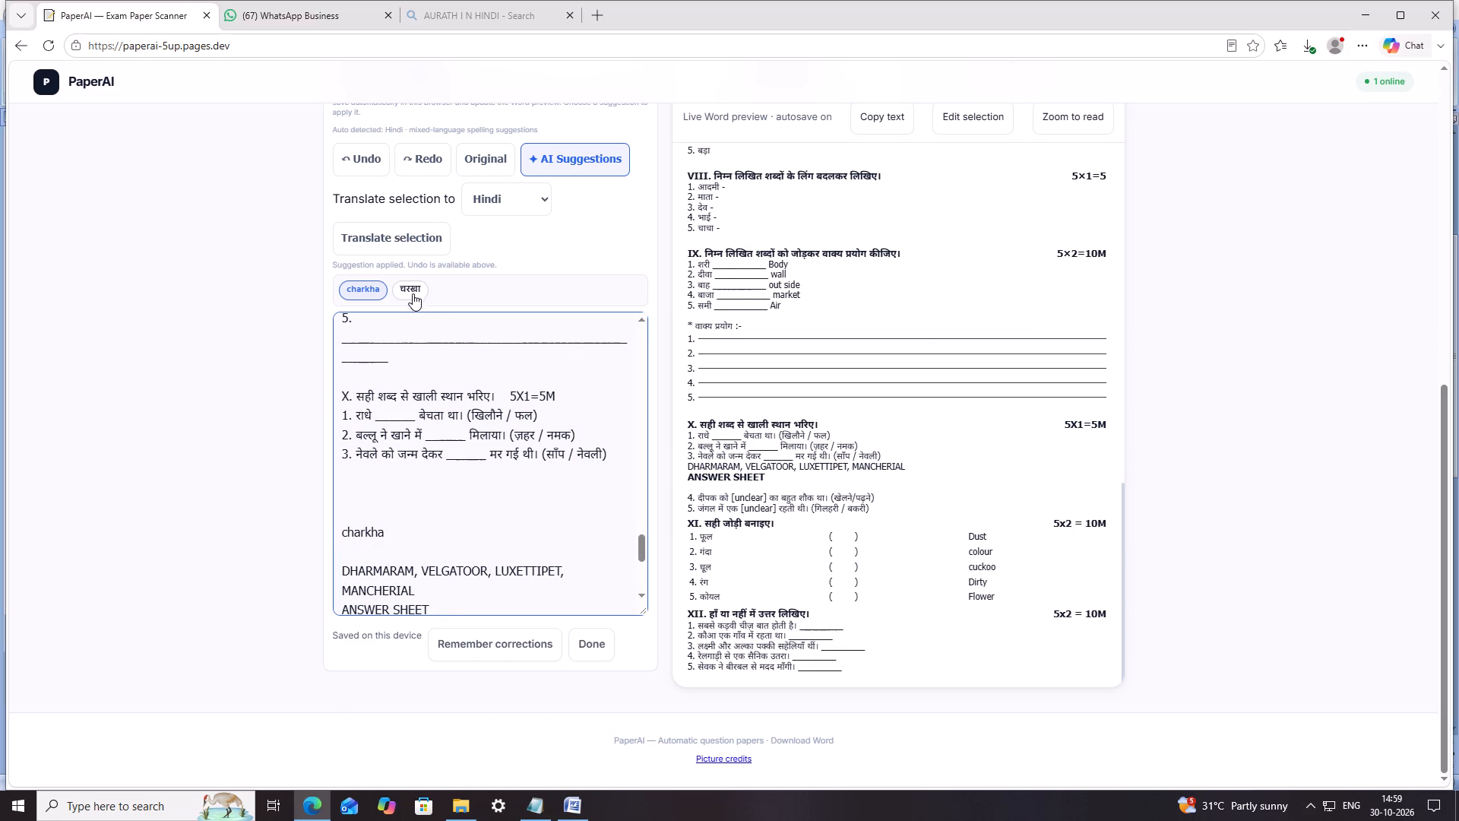
left_click(413, 289)
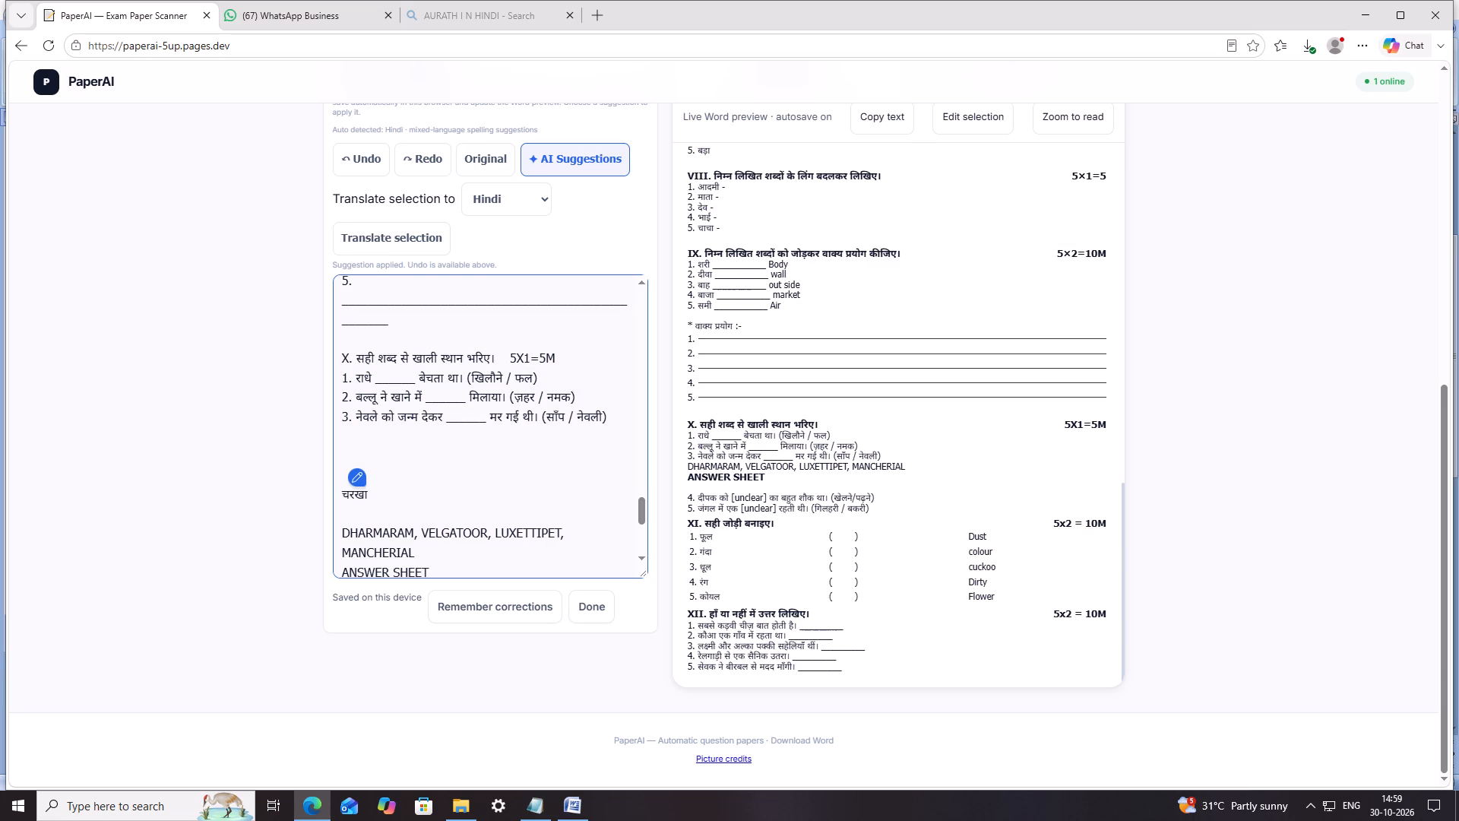
left_click_drag(350, 495, 362, 496)
left_click_drag(362, 496, 373, 528)
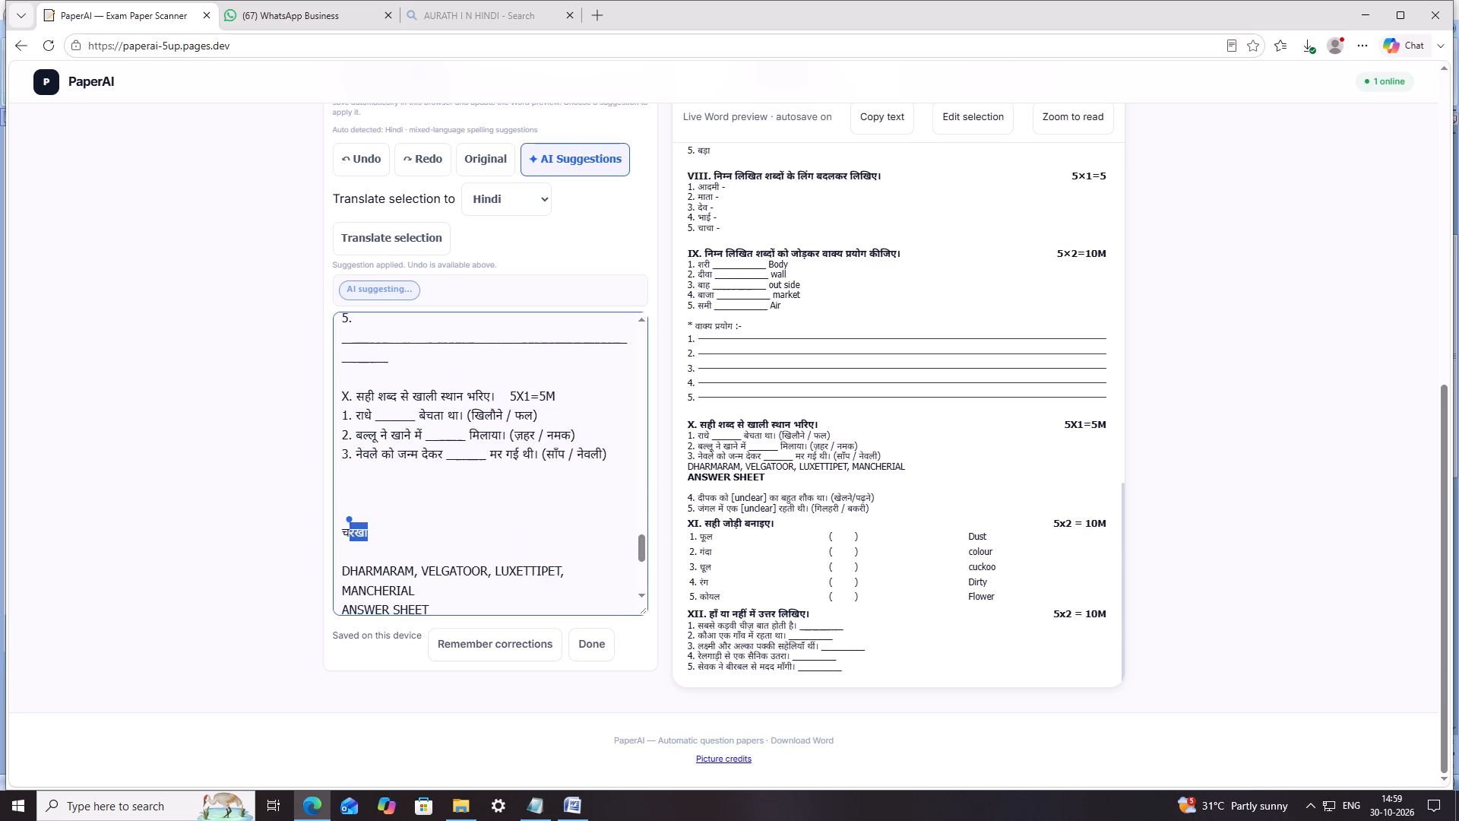
key("ctrl+c")
In Word, replace खा under the spinning wheel picture with रखा, remove two spaces before it, and save.
left_click(552, 804)
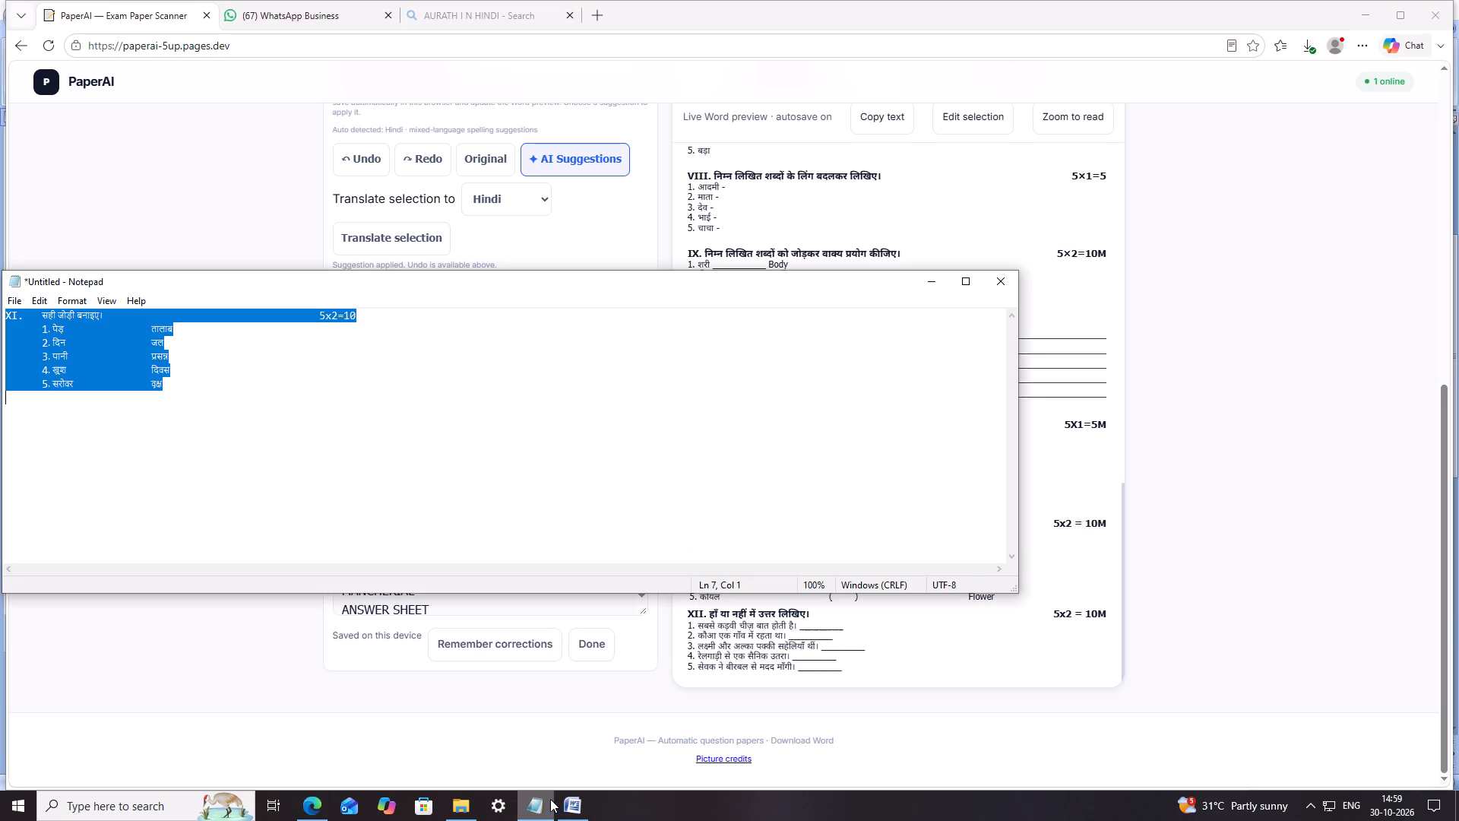
left_click(575, 802)
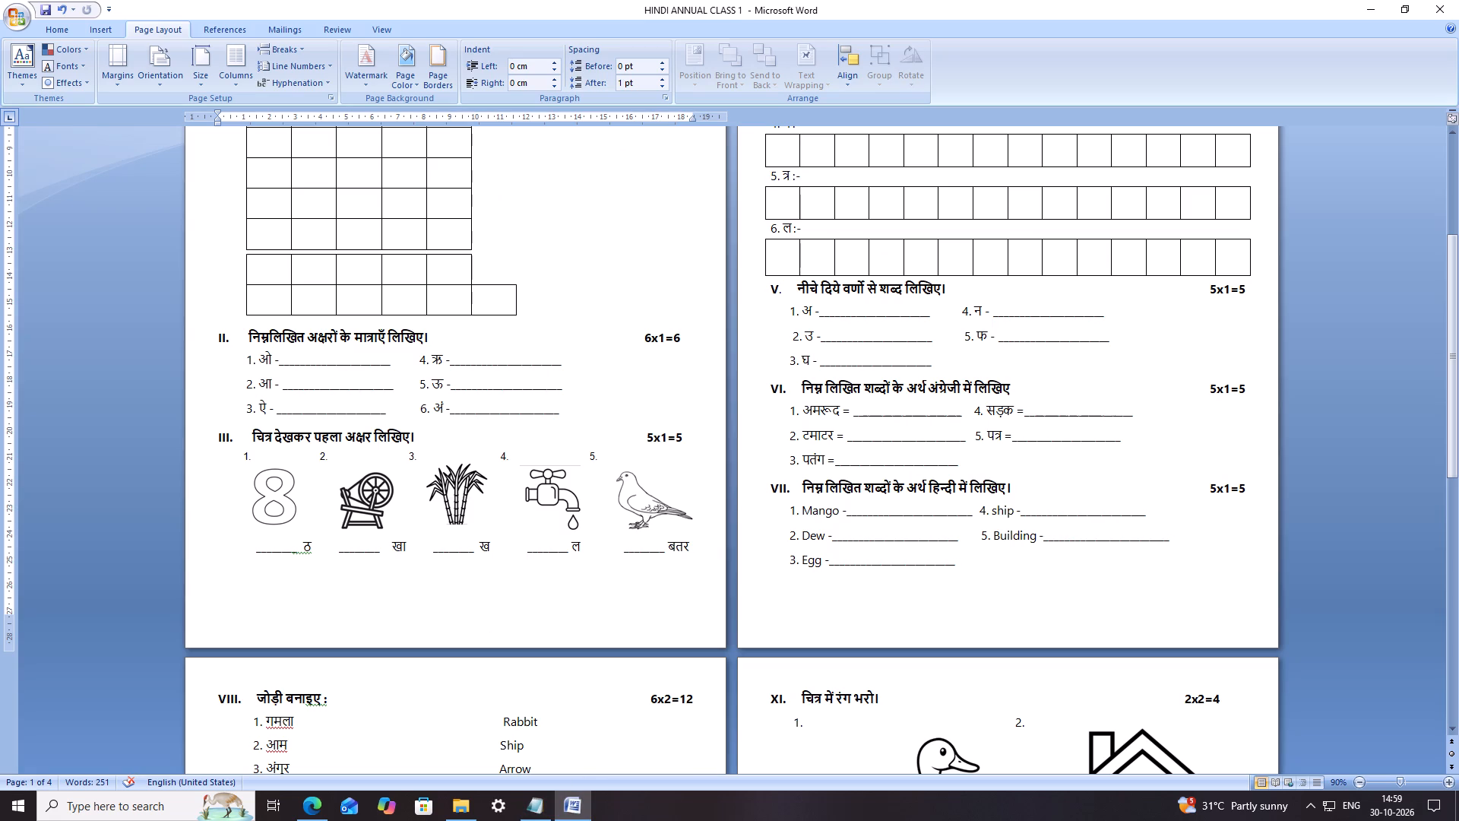
left_click_drag(404, 550, 394, 547)
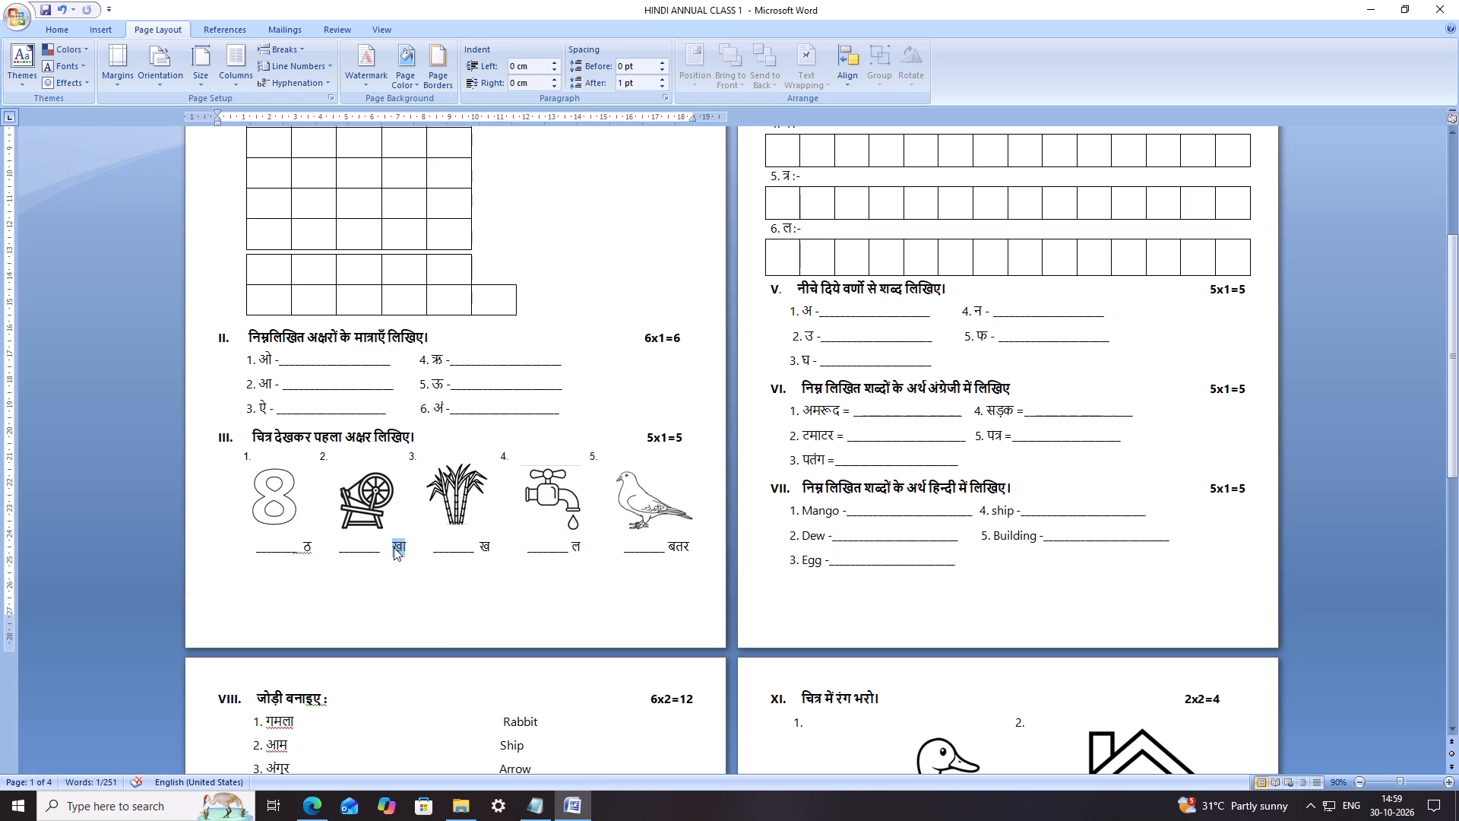
key("ctrl+v")
left_click(395, 549)
left_click(390, 548)
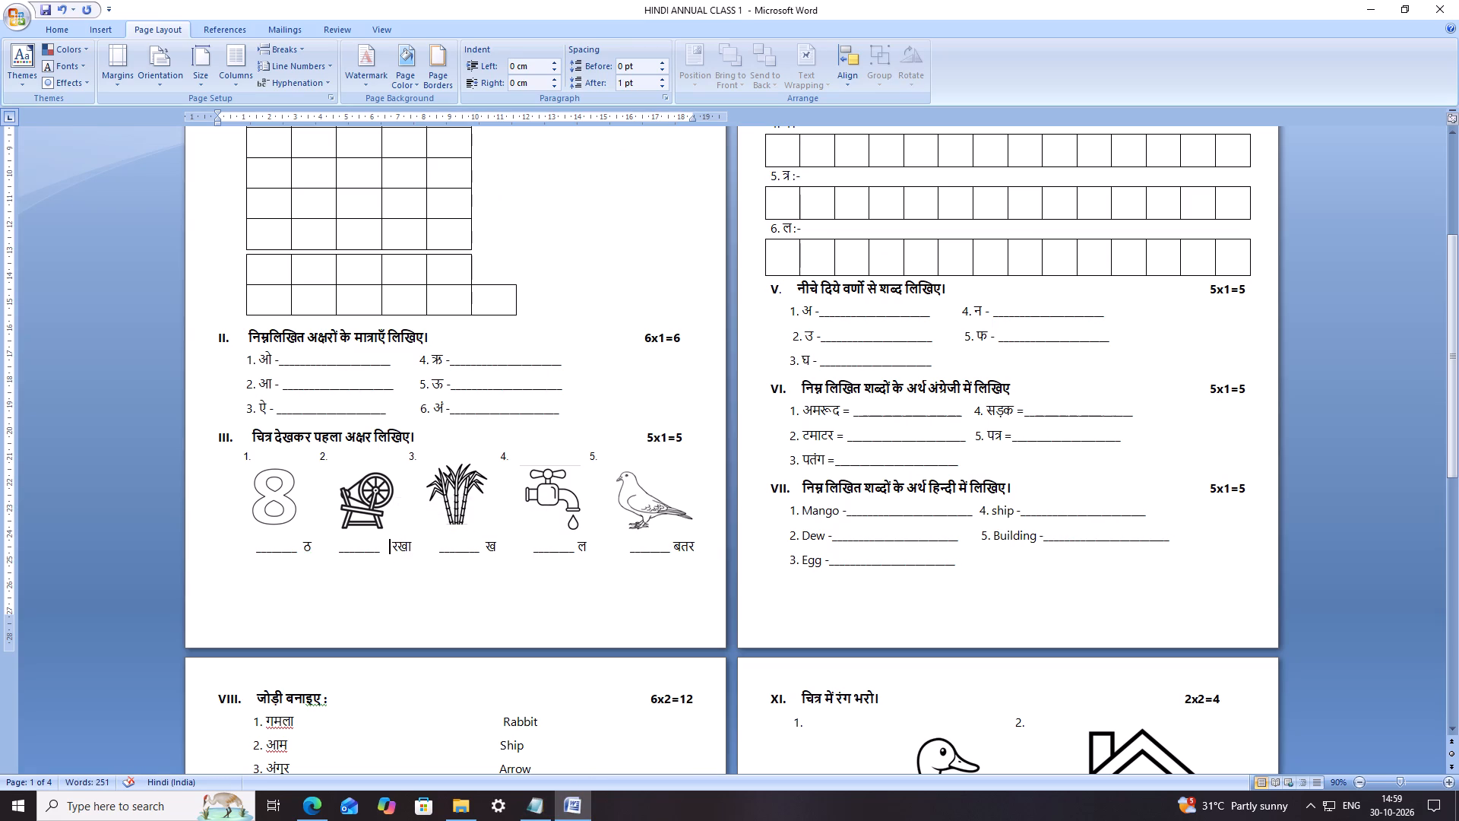
key("equal")
key("BackSpace")
key("BackSpace")
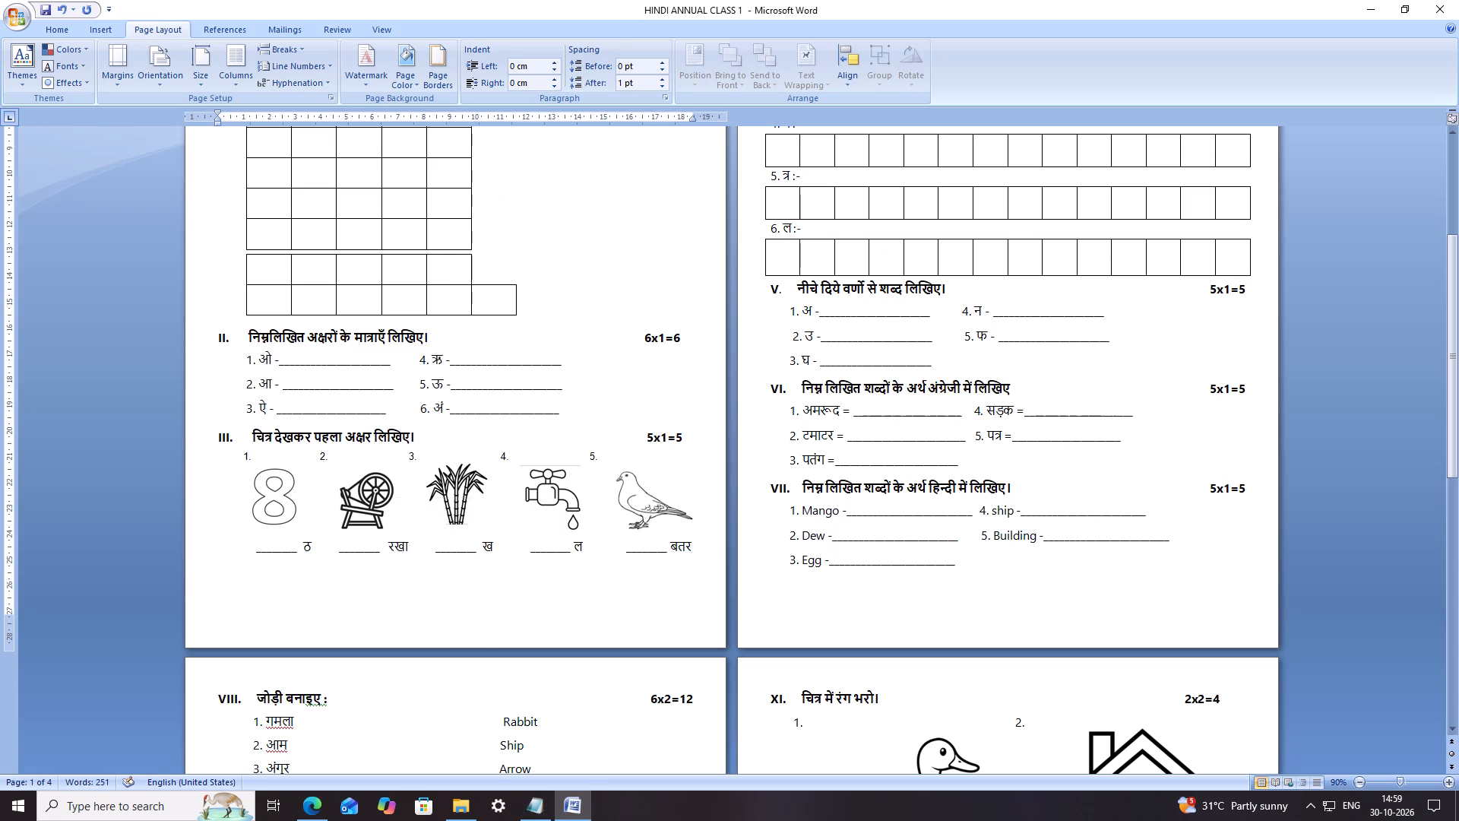
key("BackSpace")
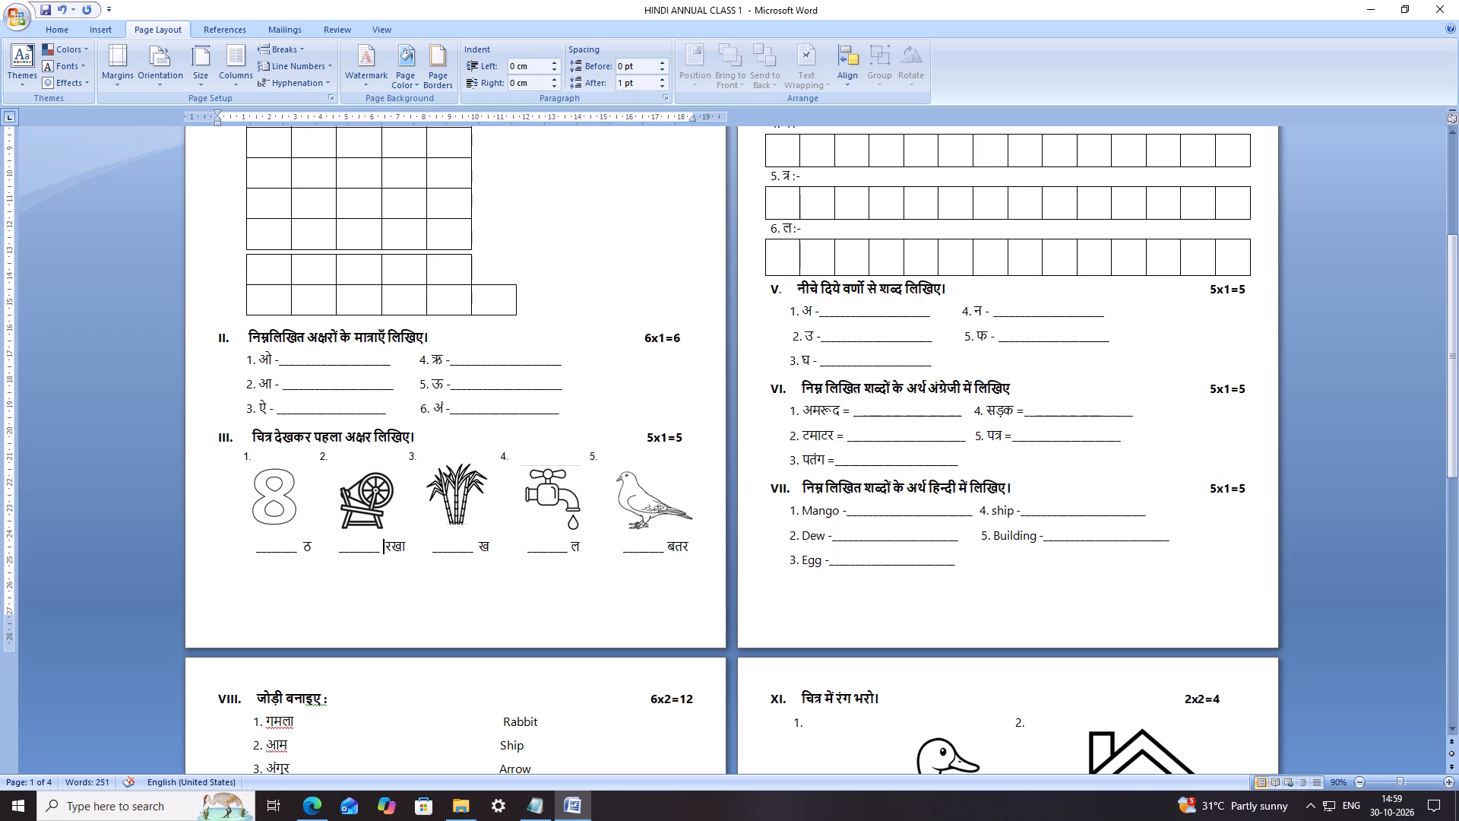
key("ctrl+s")
key("ctrl+s")
key("ctrl+s")
key("ctrl+s")
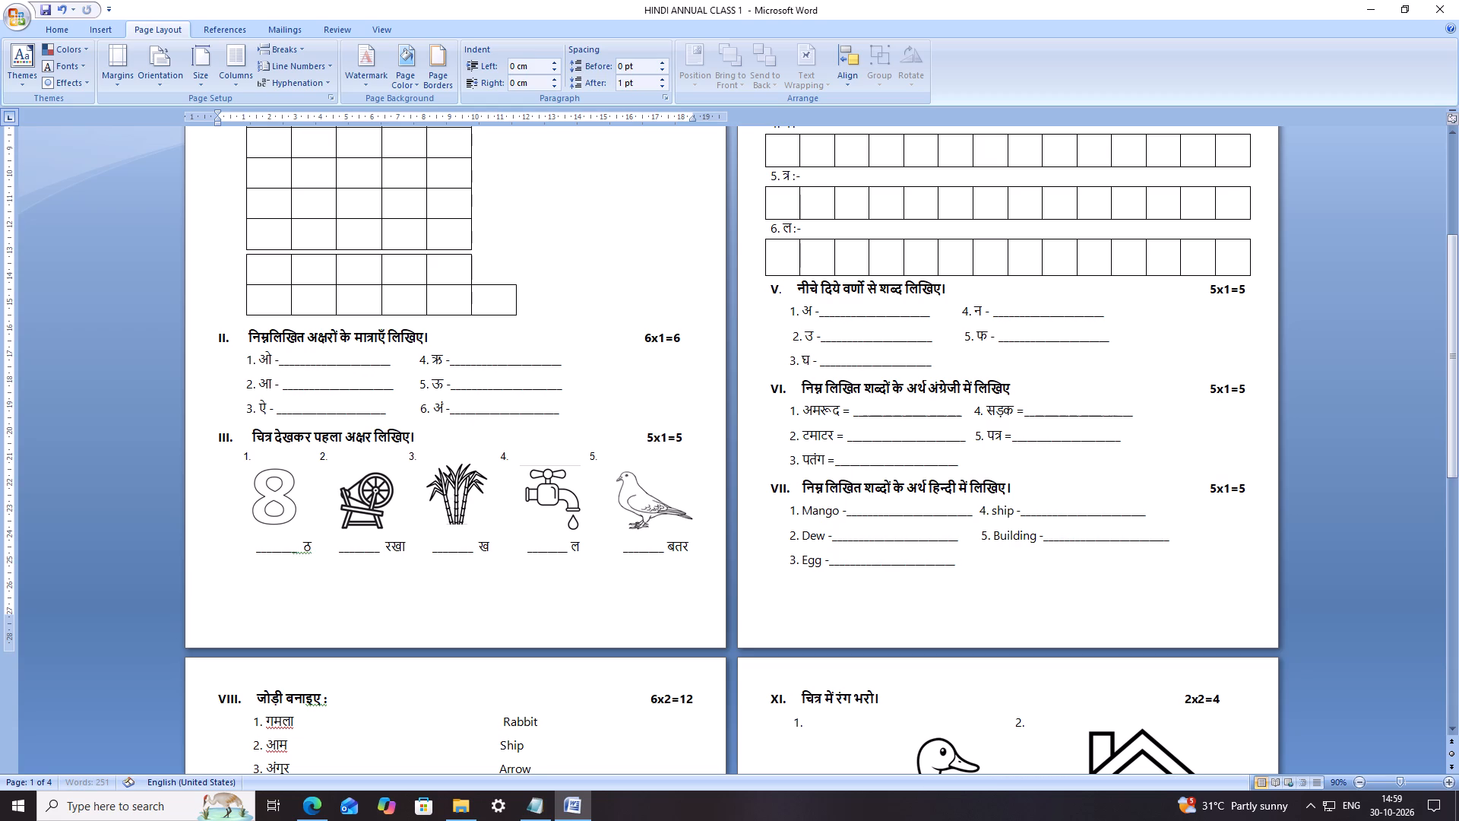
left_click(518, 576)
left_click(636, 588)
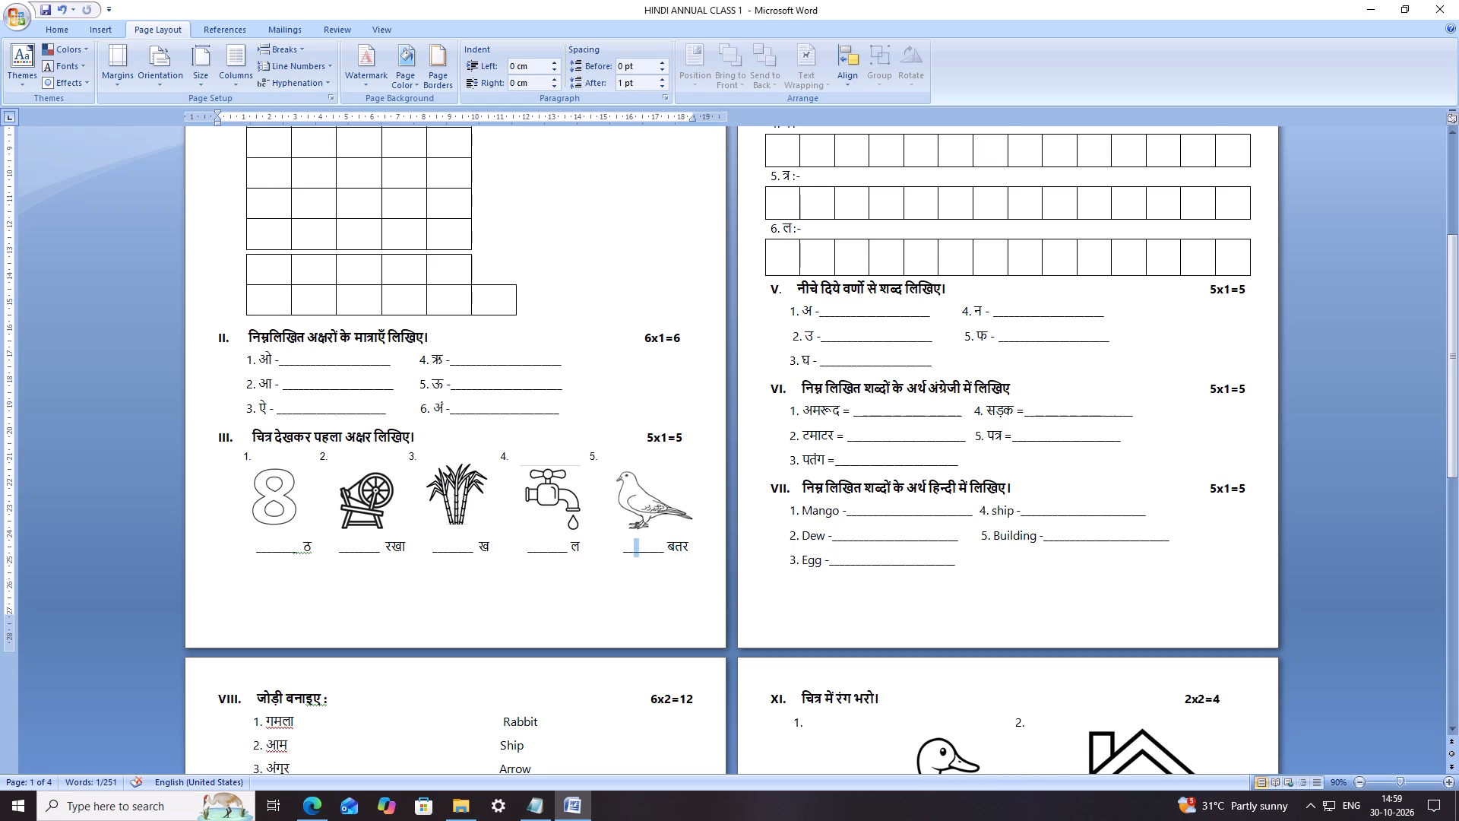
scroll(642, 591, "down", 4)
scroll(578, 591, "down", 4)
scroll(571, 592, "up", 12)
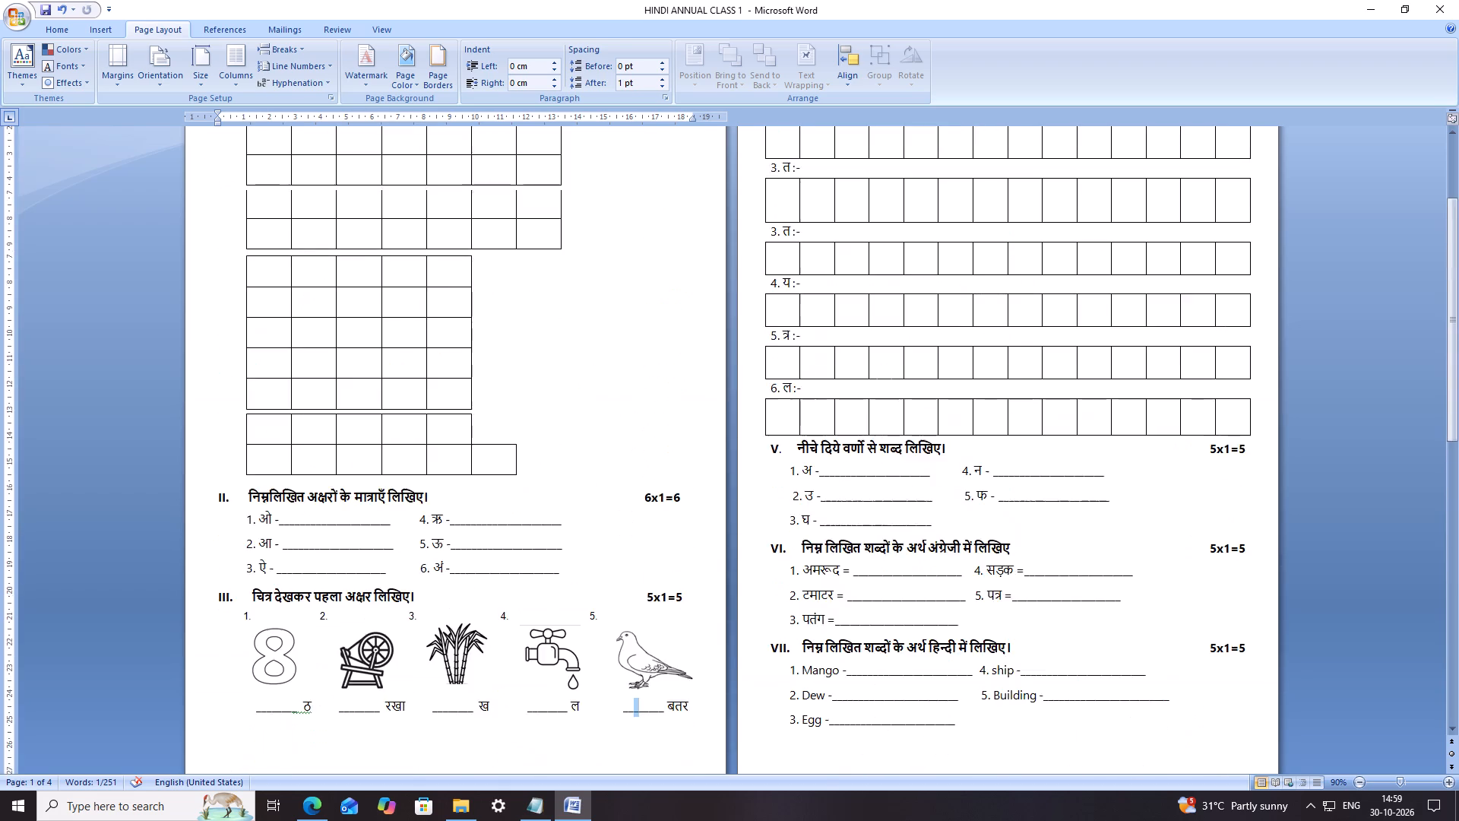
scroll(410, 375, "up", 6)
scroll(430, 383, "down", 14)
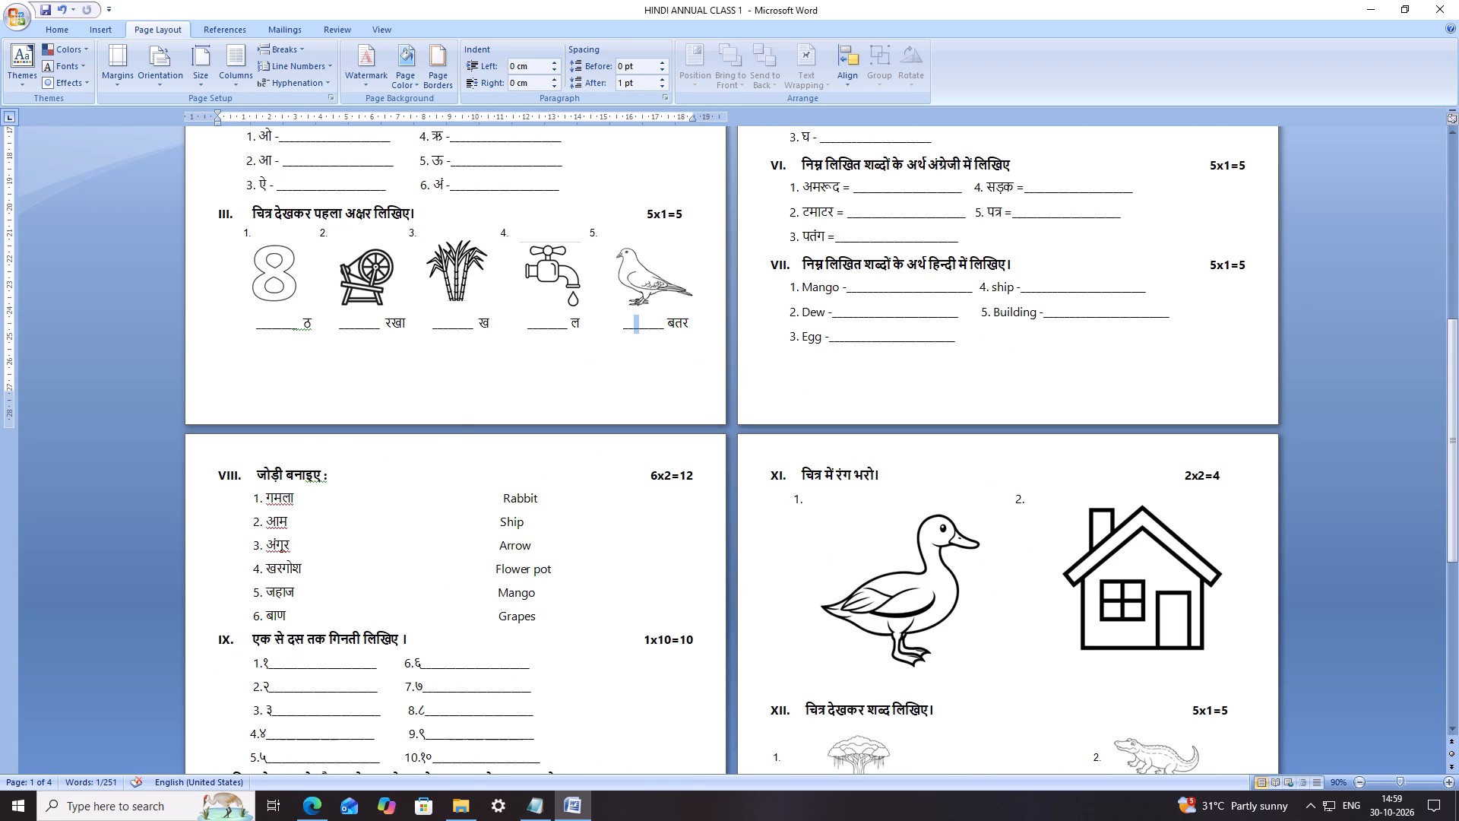
Switch to PaperAI in Edge, enter kabuto, apply the suggestion कबूतर, and copy its ending बूतर.
left_click(676, 320)
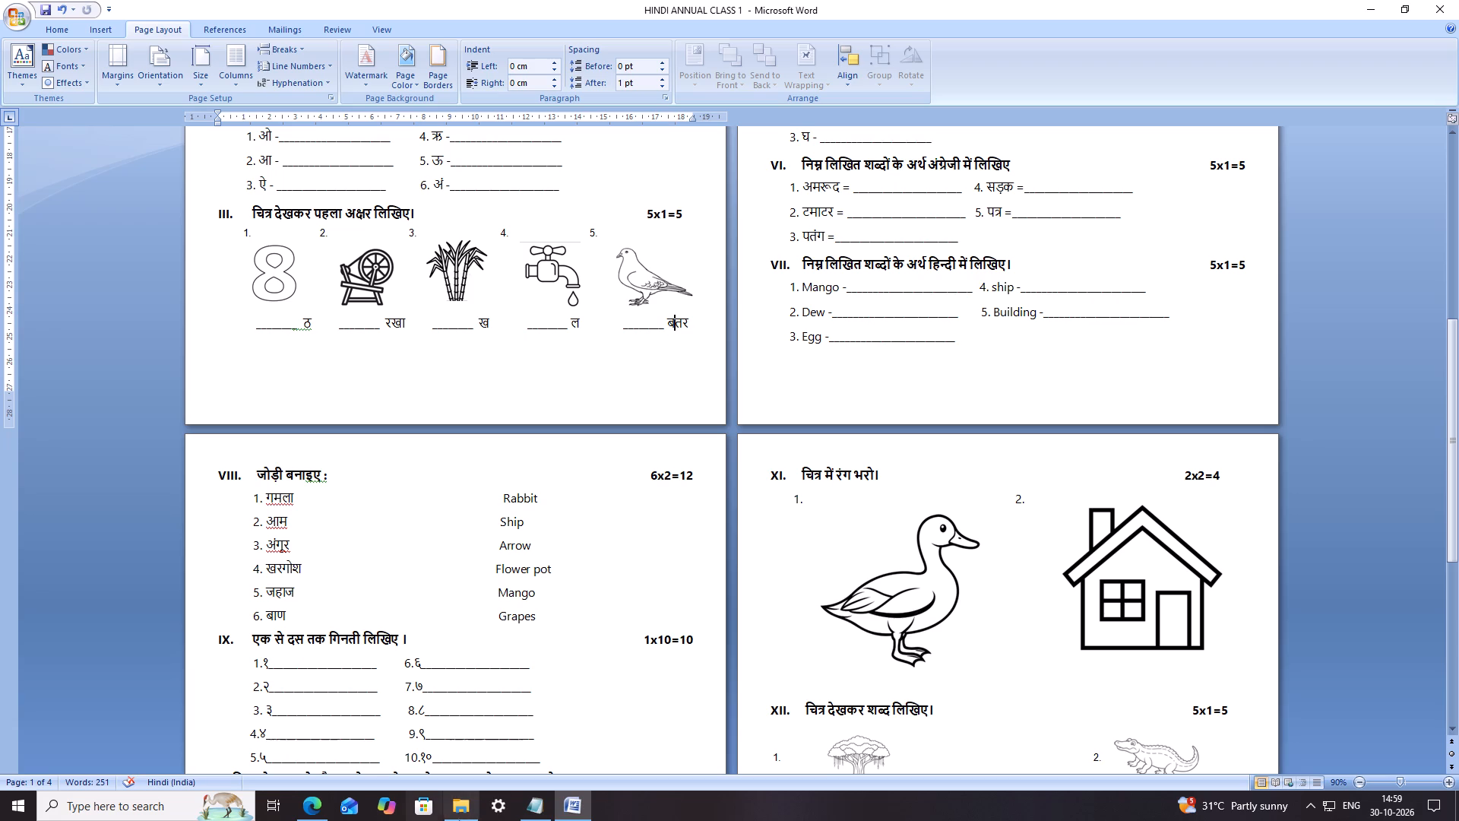
left_click(320, 809)
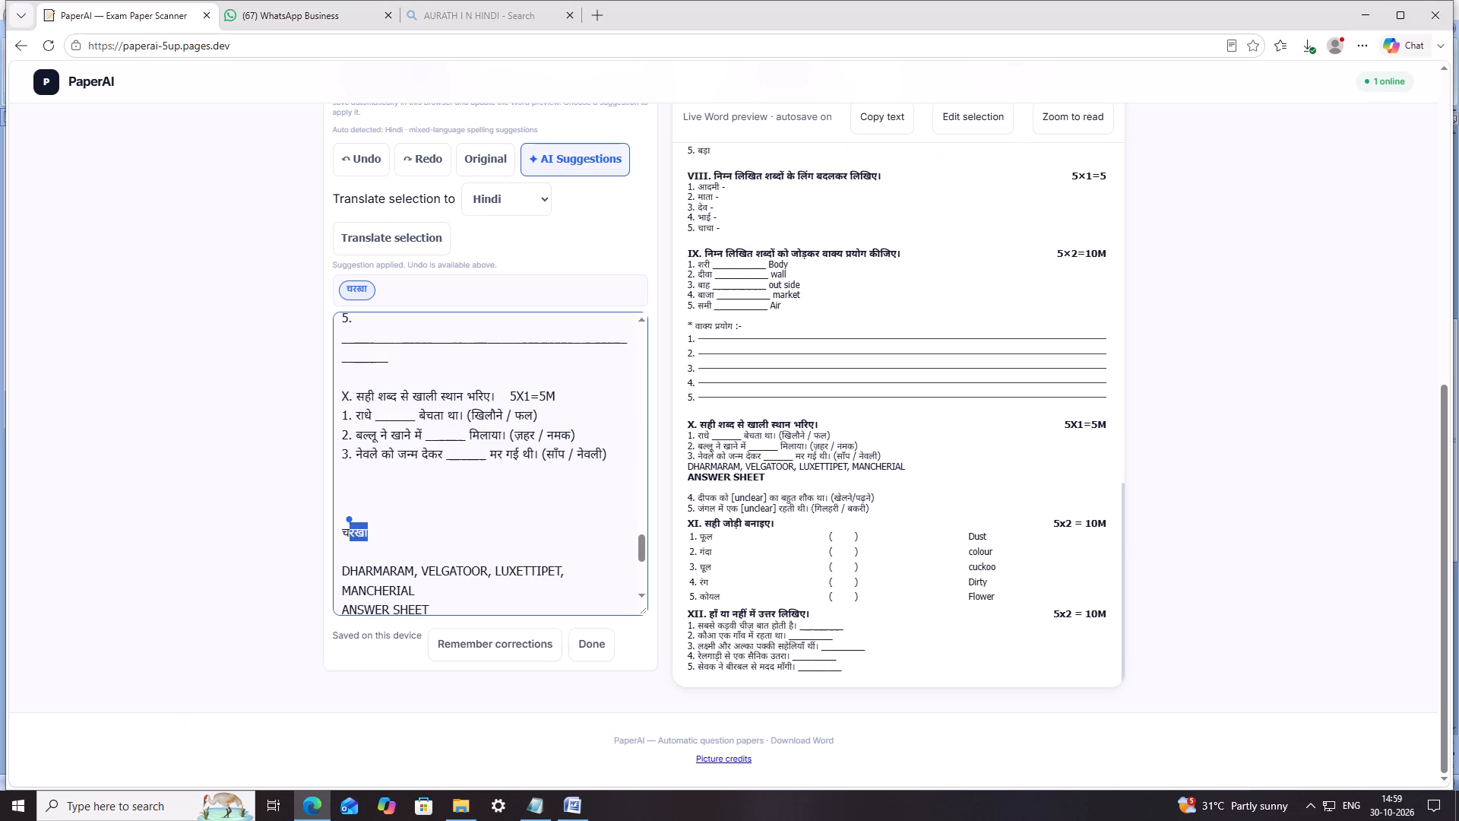
key("BackSpace")
key("BackSpace")
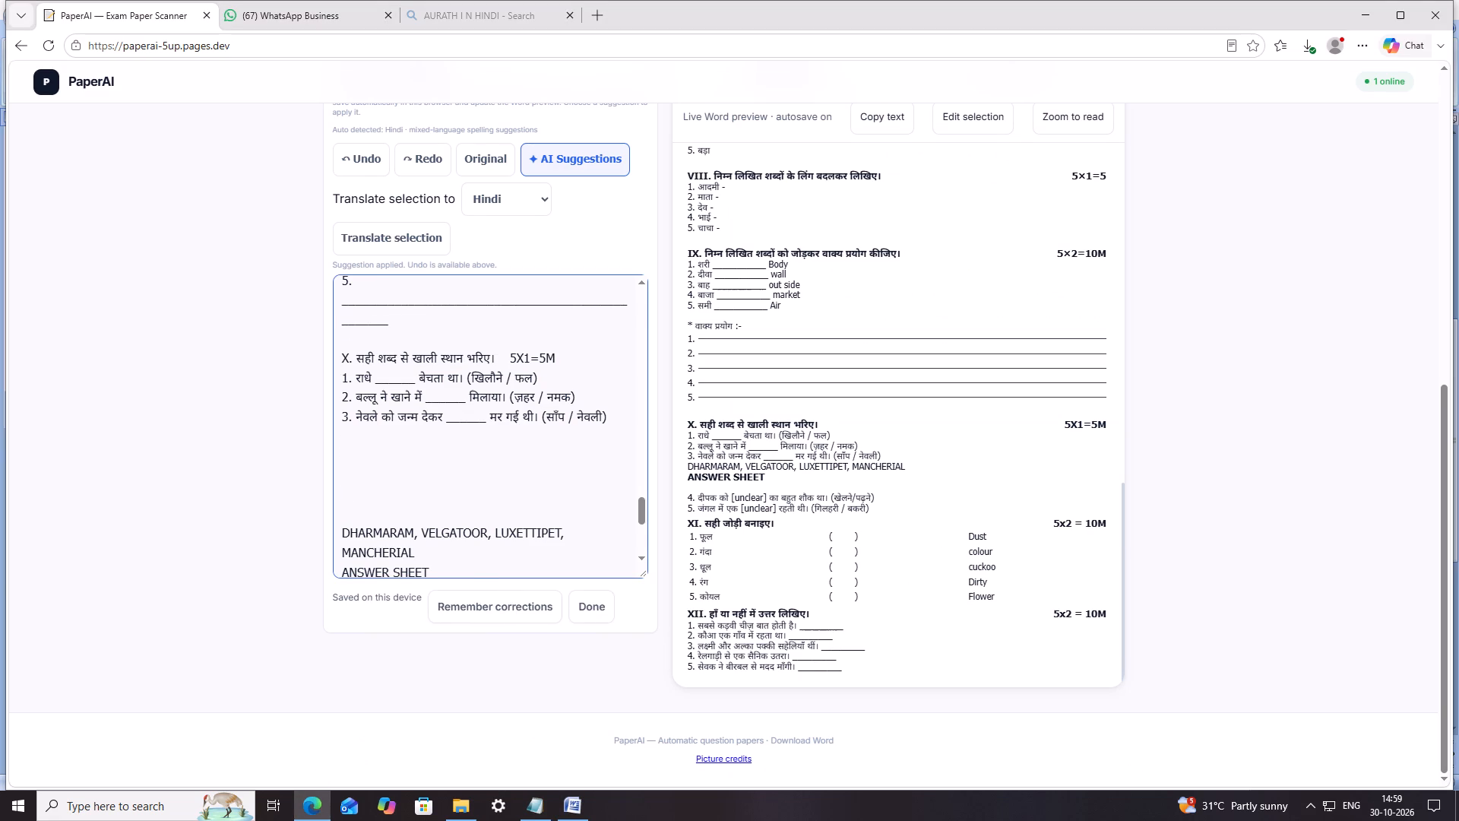
type("kabut")
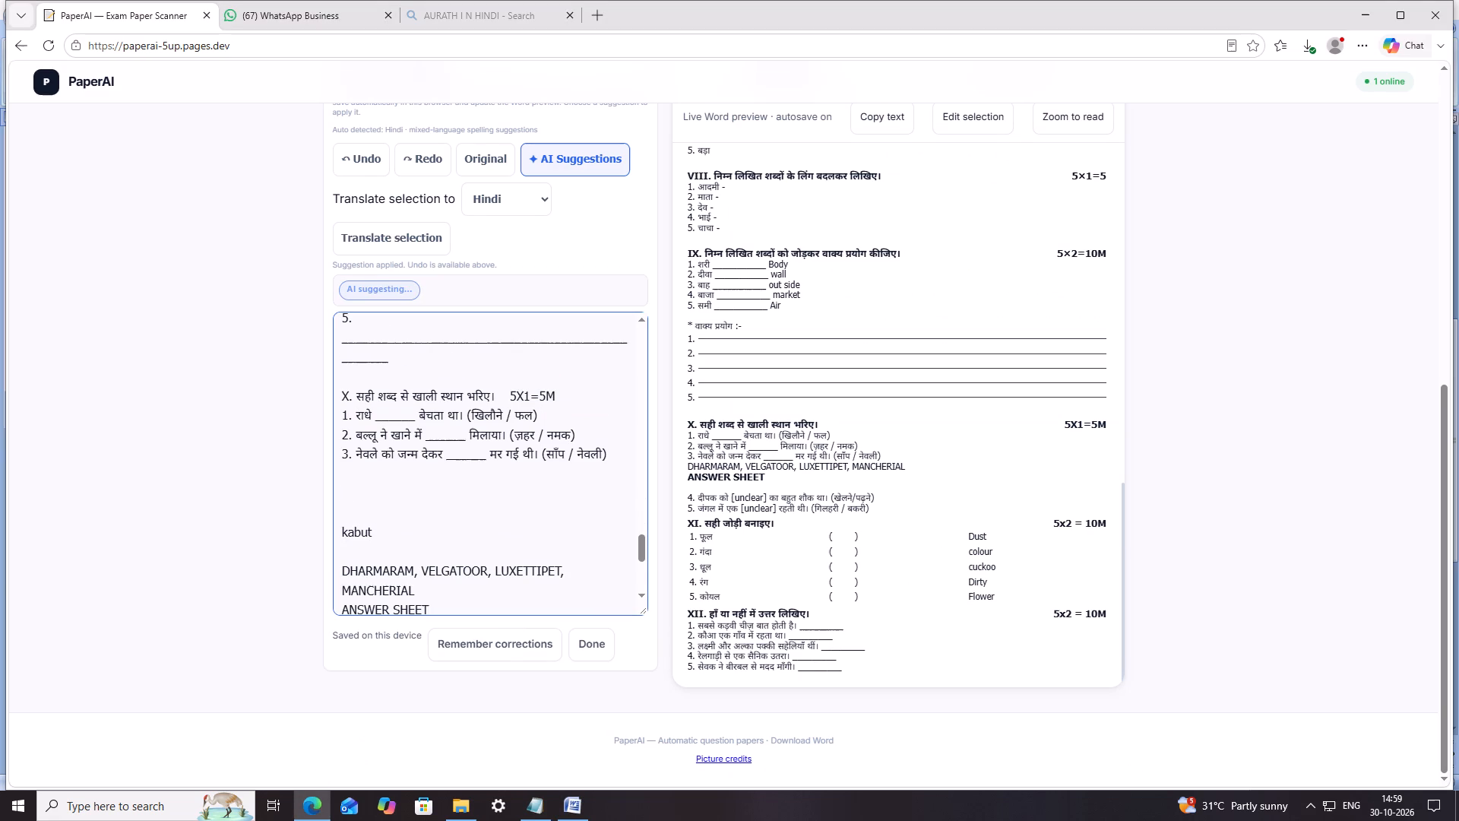
type("oe")
key("Return")
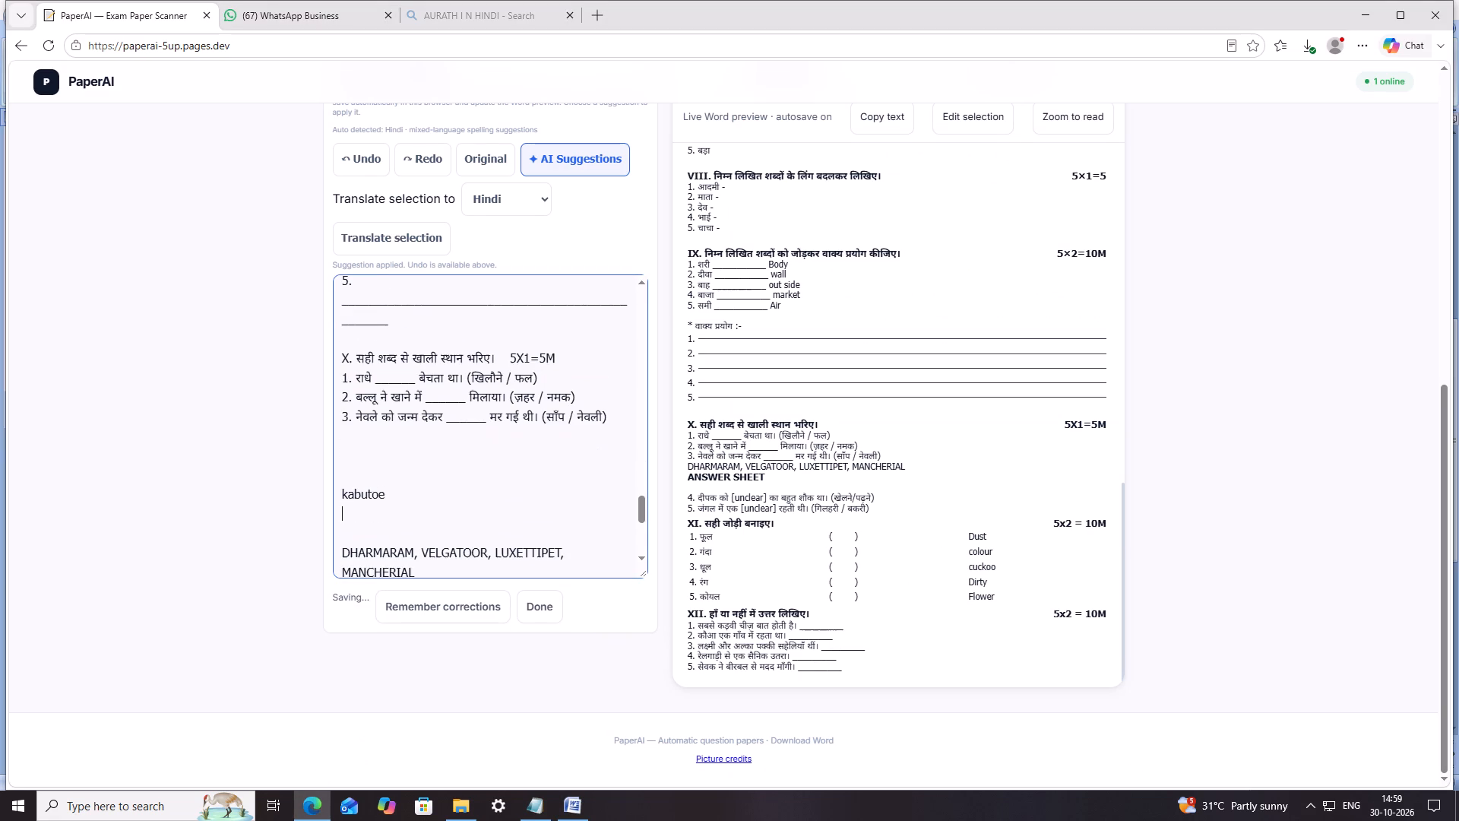
key("BackSpace")
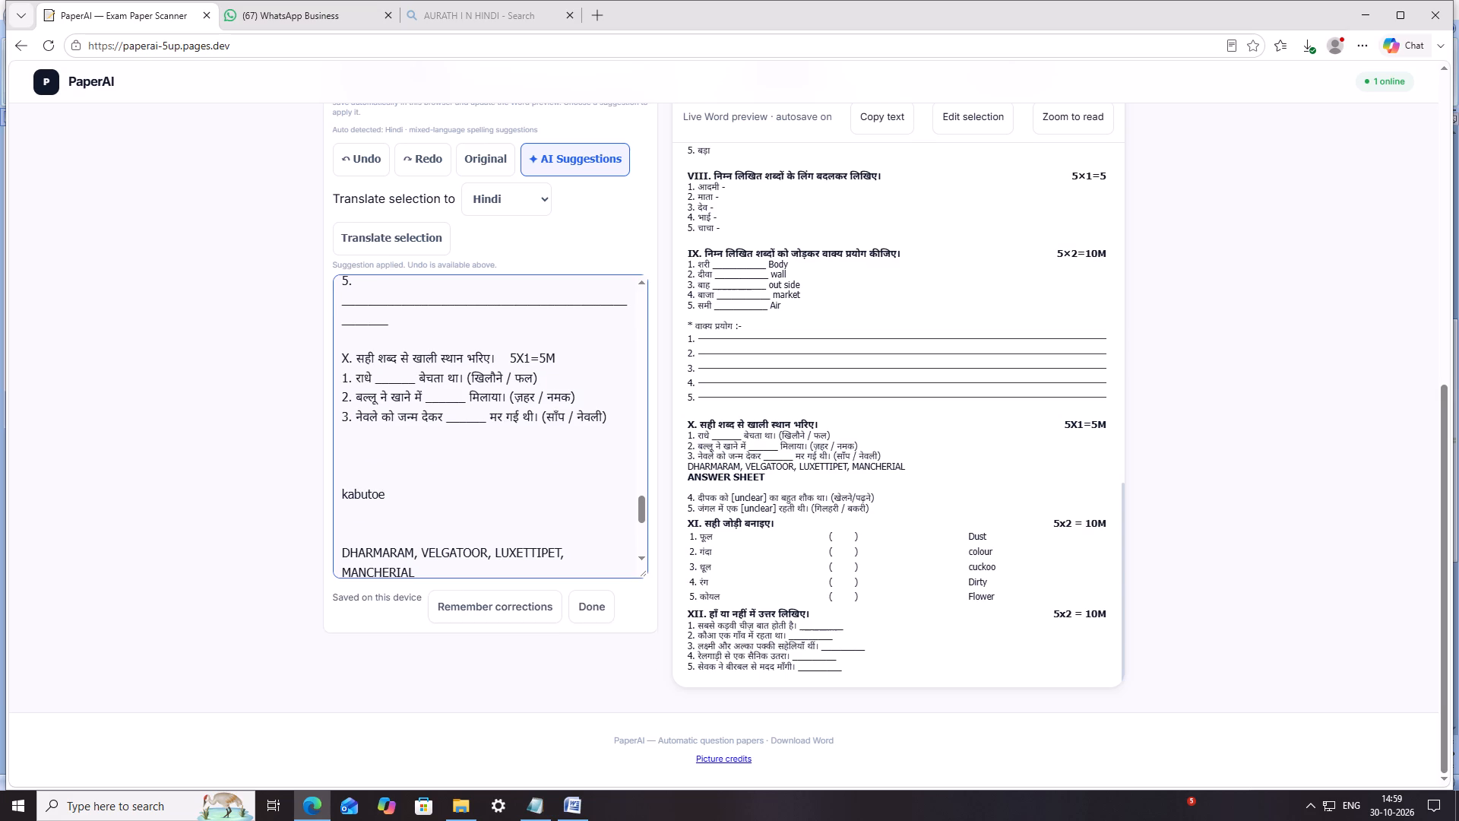
key("BackSpace")
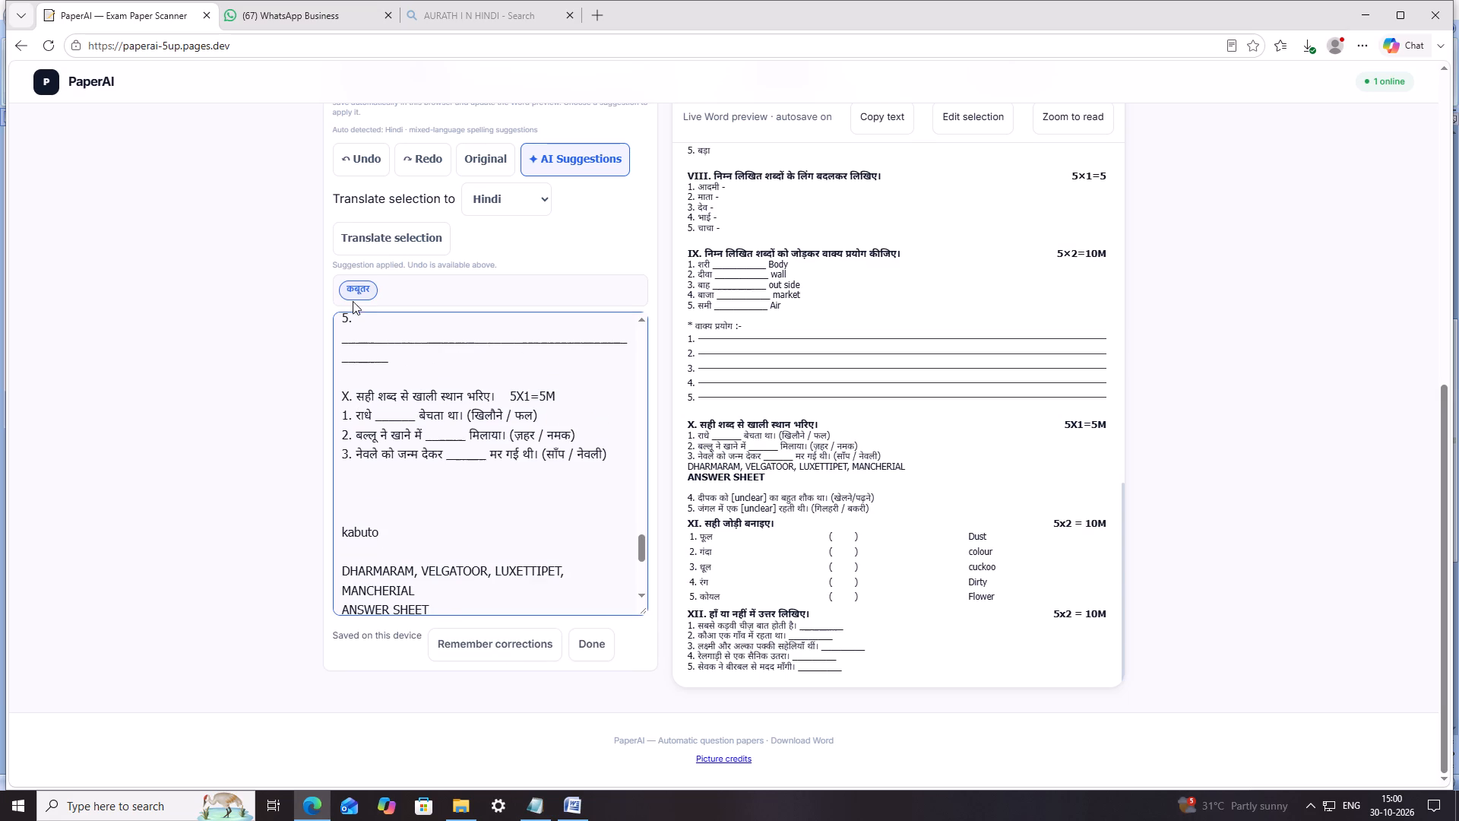
left_click(356, 296)
left_click_drag(372, 494, 366, 493)
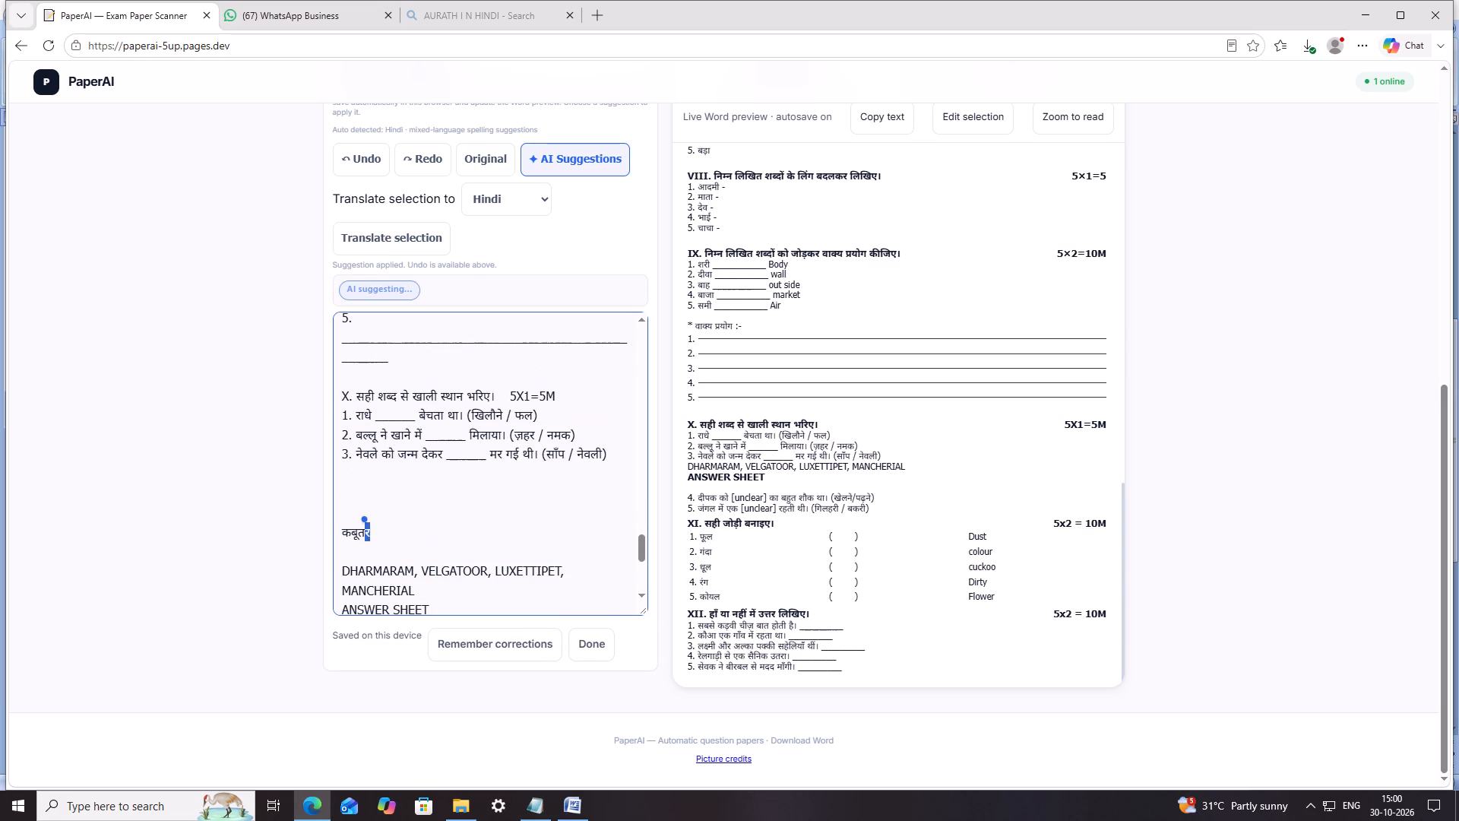
left_click_drag(351, 531, 378, 534)
key("ctrl+c")
In Word, replace बतर under the pigeon picture in section III with बूतर, and save the document.
left_click(563, 807)
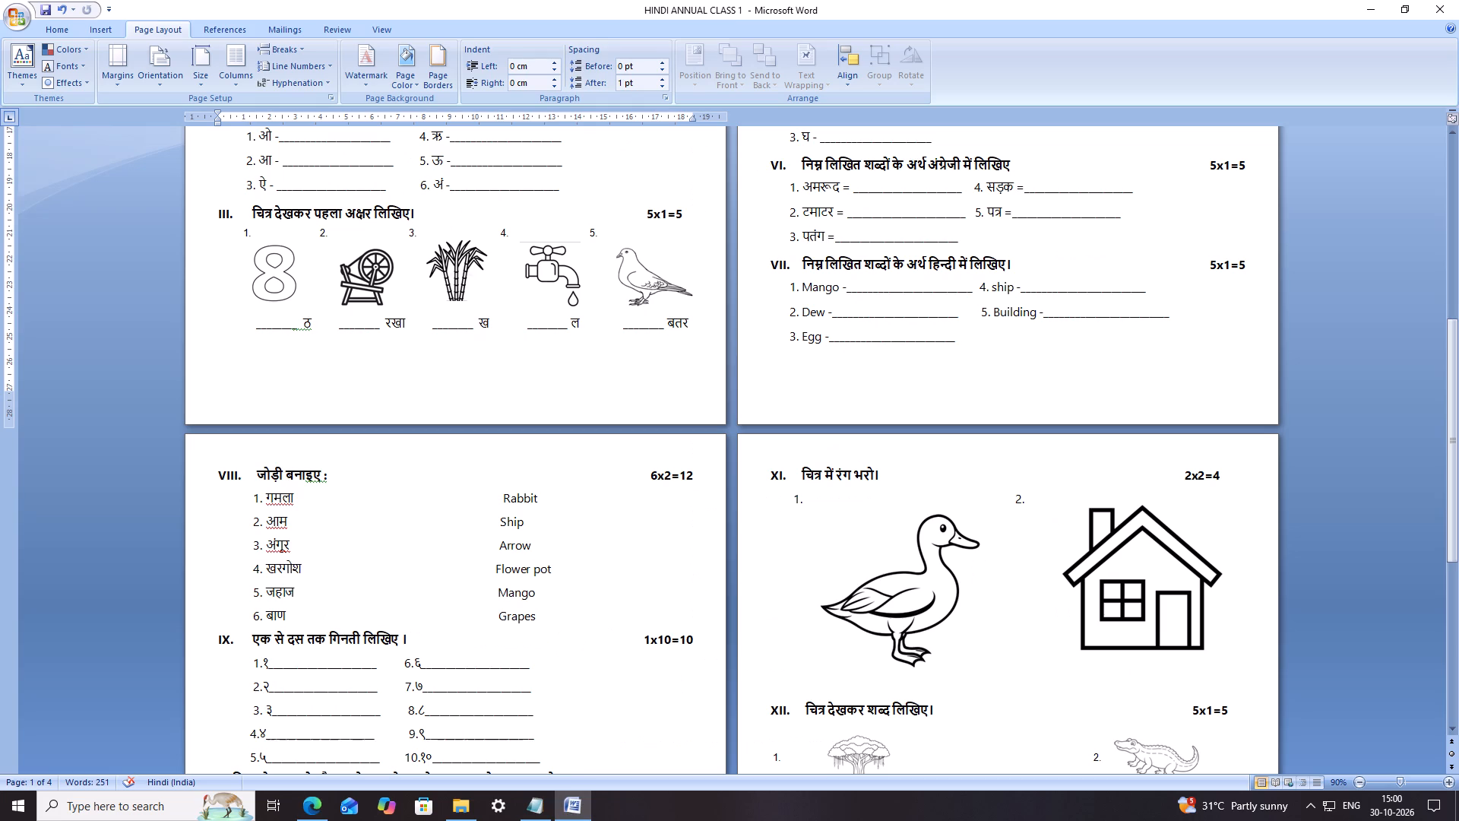
left_click_drag(688, 318, 678, 318)
left_click_drag(678, 318, 665, 317)
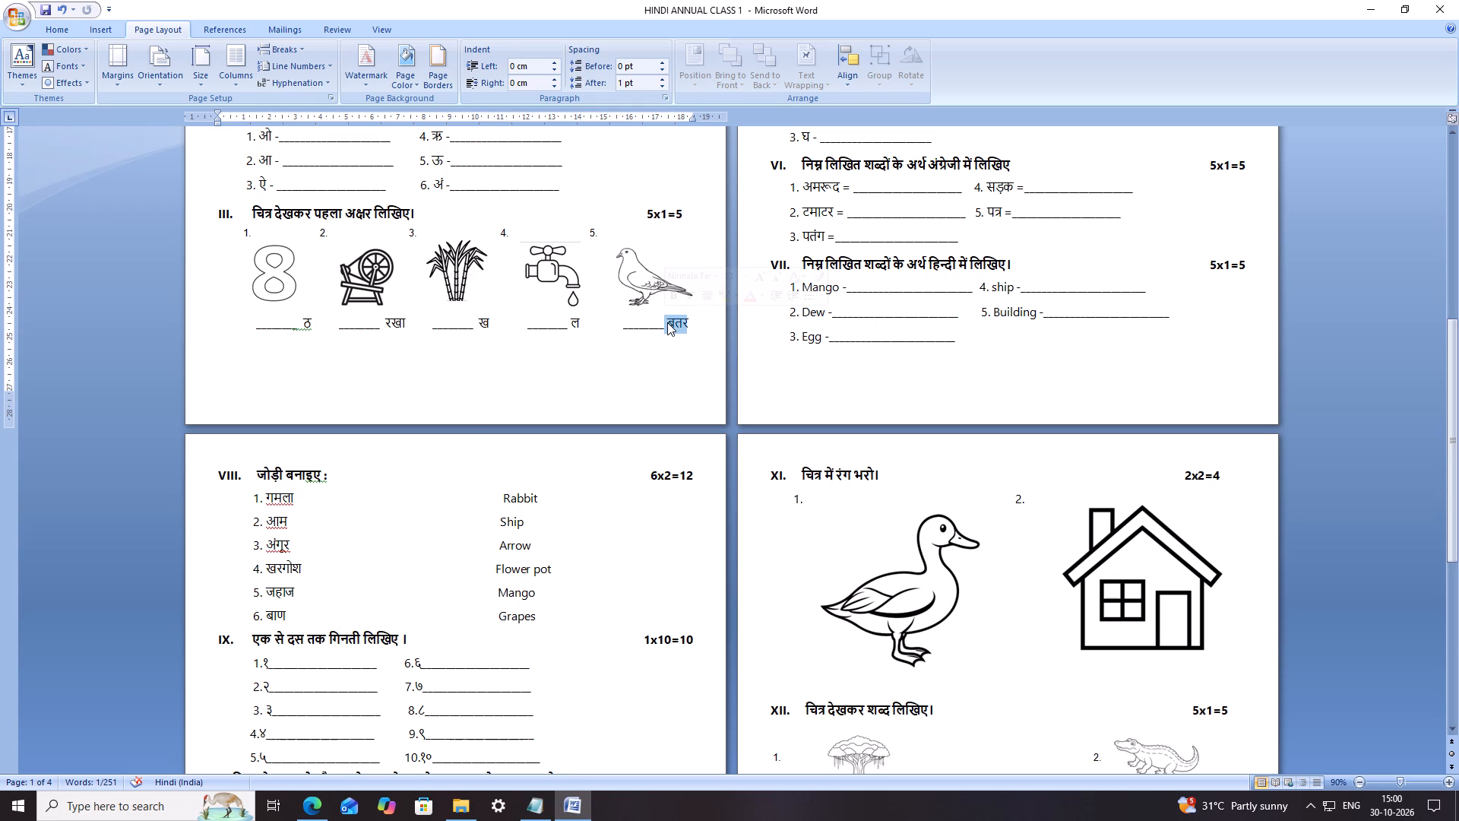
key("ctrl+v")
key("ctrl+s")
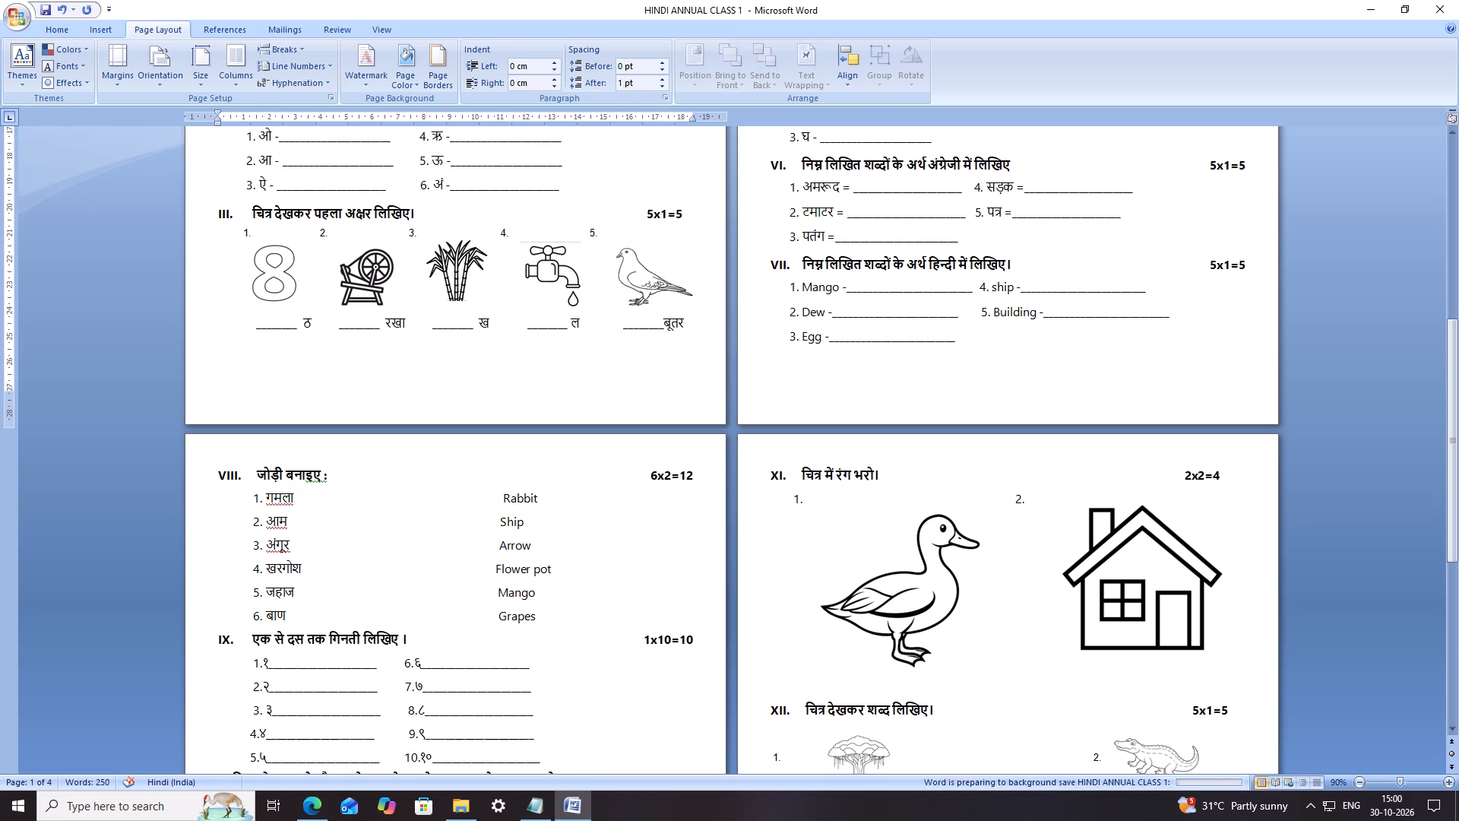
Save the Class 1 annual Hindi paper, look back over its pages, and close it.
key("ctrl+s")
key("ctrl+s")
key("ctrl+s")
scroll(885, 397, "up", 3)
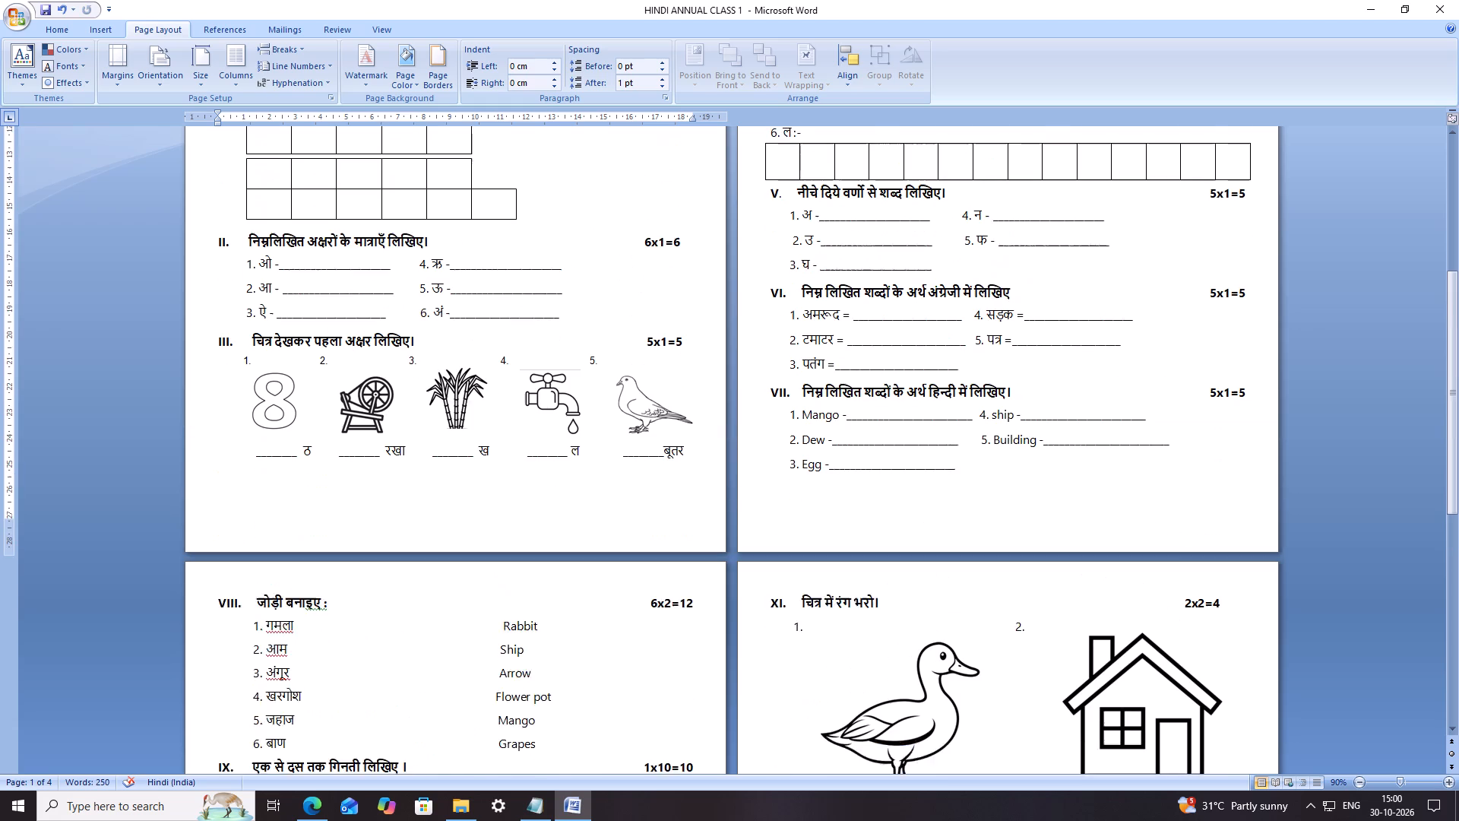
scroll(885, 397, "up", 9)
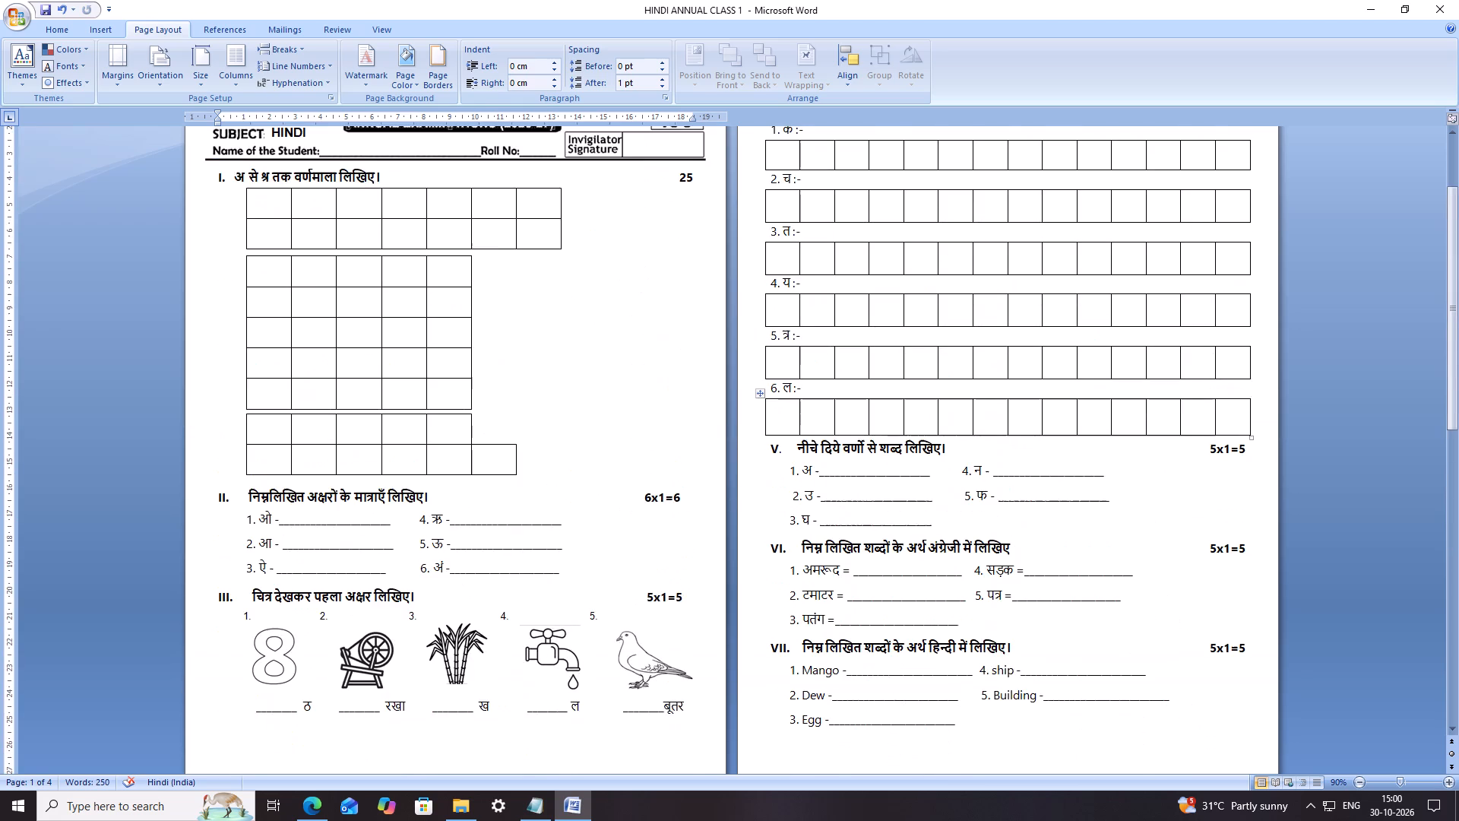
scroll(885, 397, "up", 9)
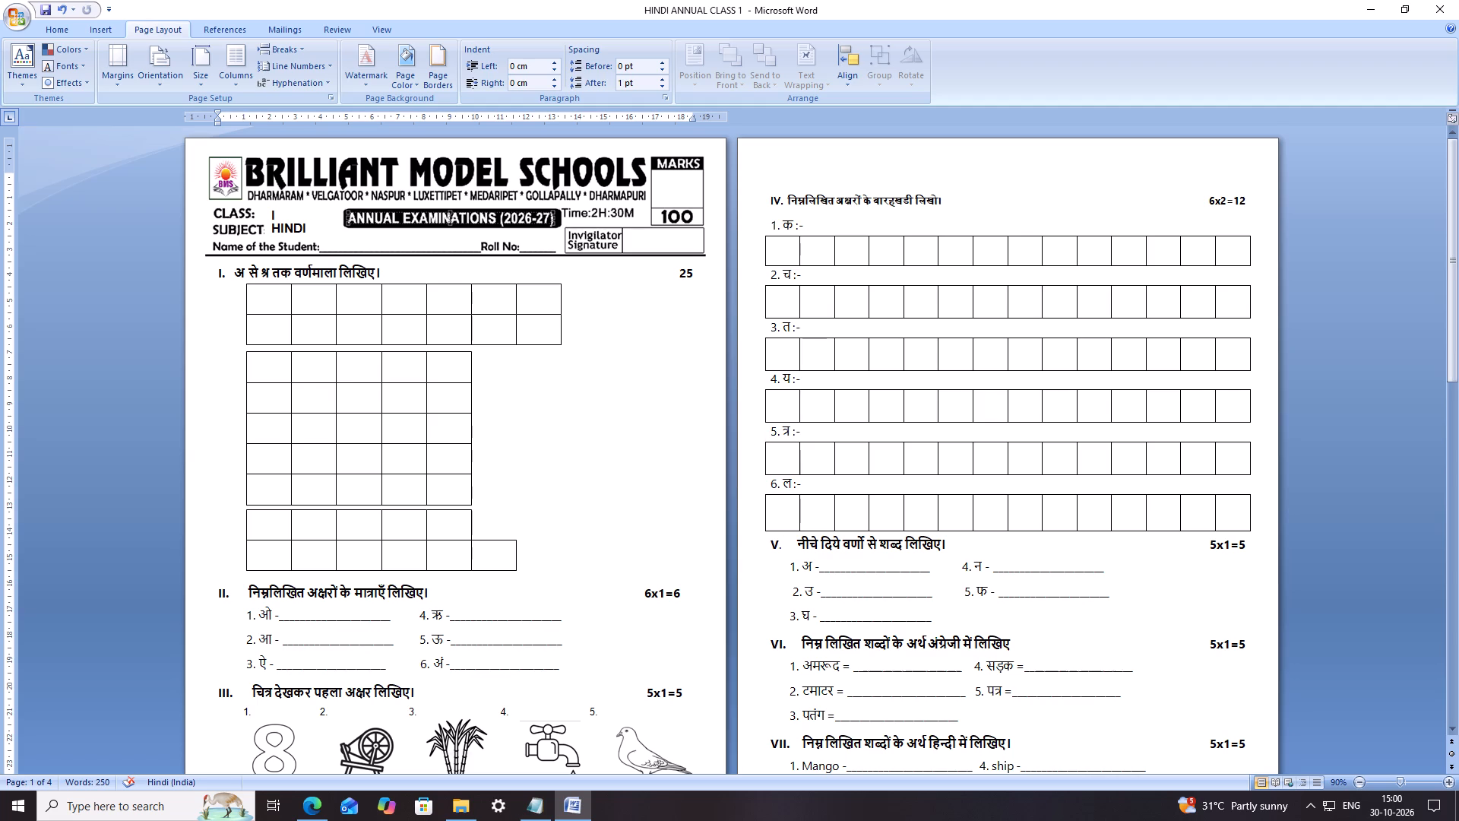
left_click(1458, 0)
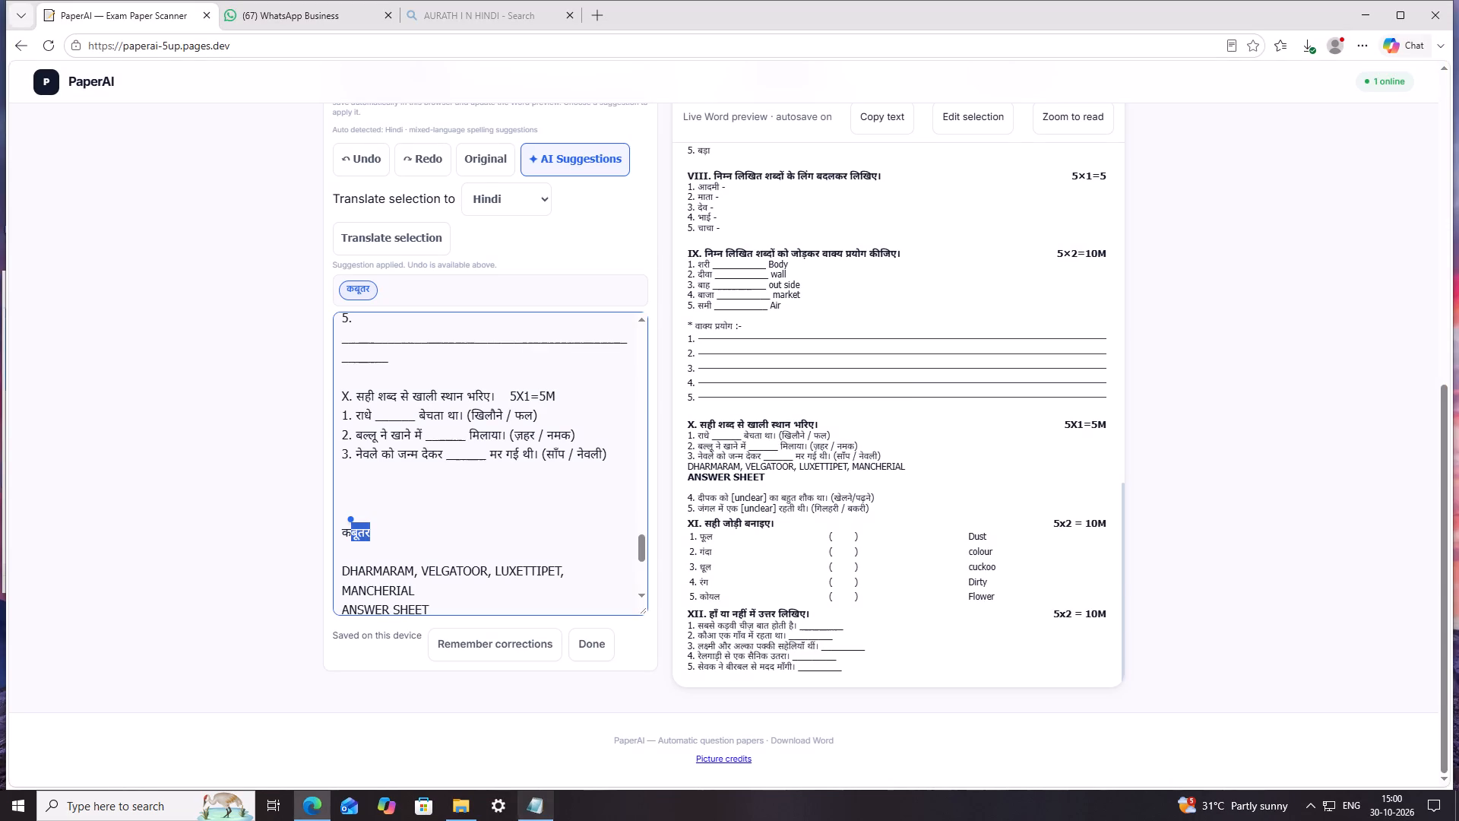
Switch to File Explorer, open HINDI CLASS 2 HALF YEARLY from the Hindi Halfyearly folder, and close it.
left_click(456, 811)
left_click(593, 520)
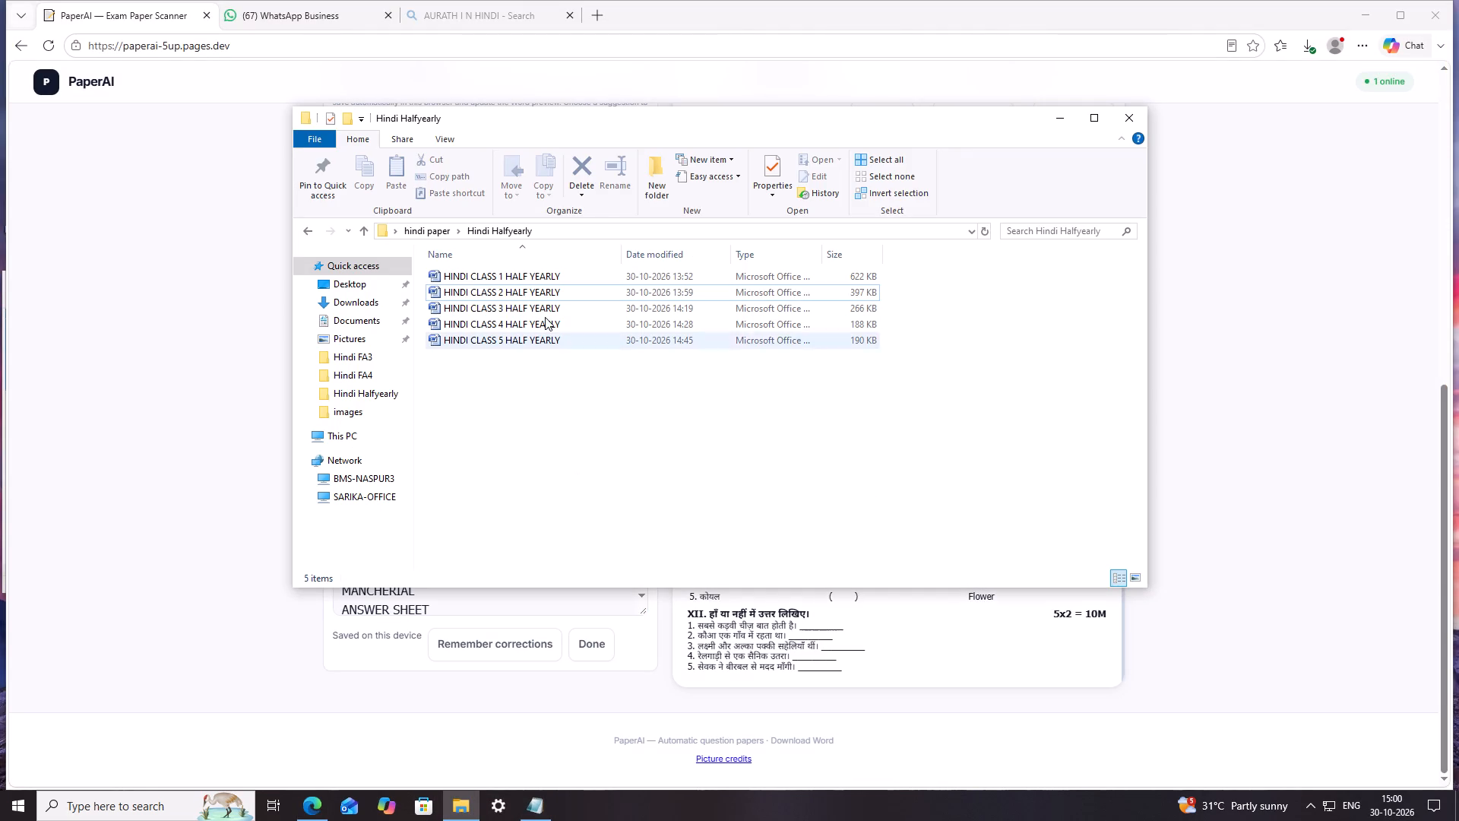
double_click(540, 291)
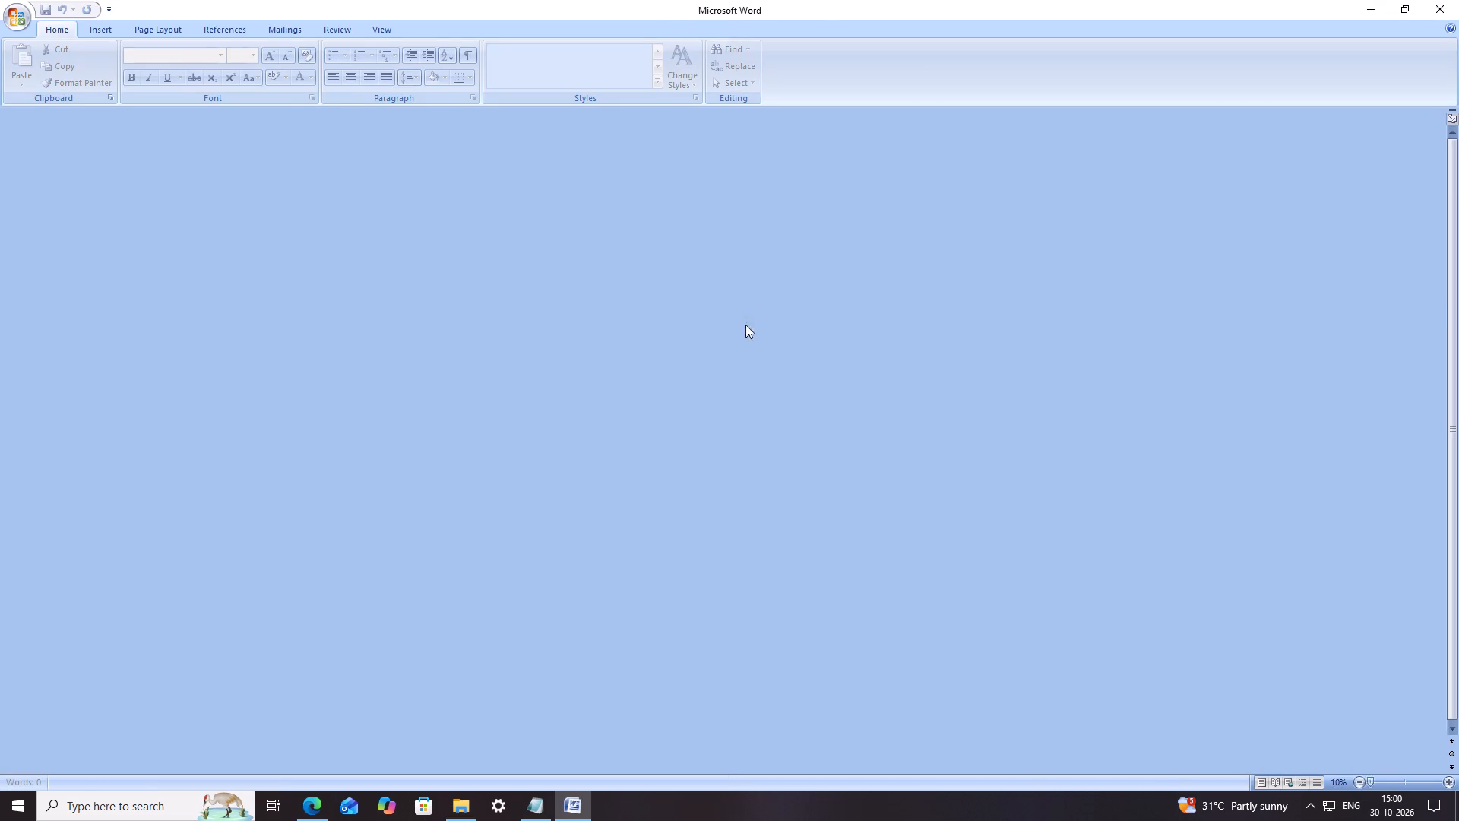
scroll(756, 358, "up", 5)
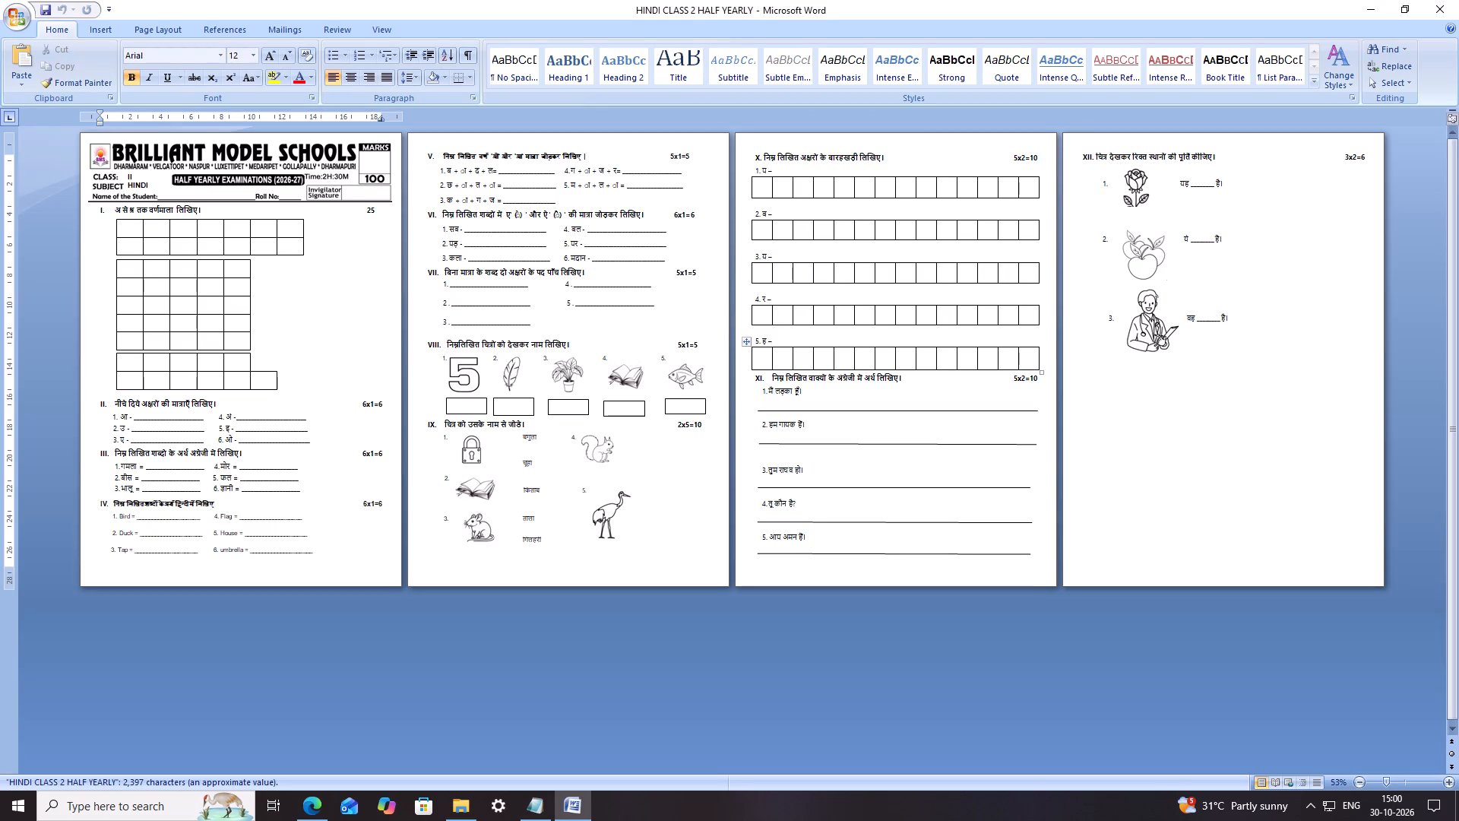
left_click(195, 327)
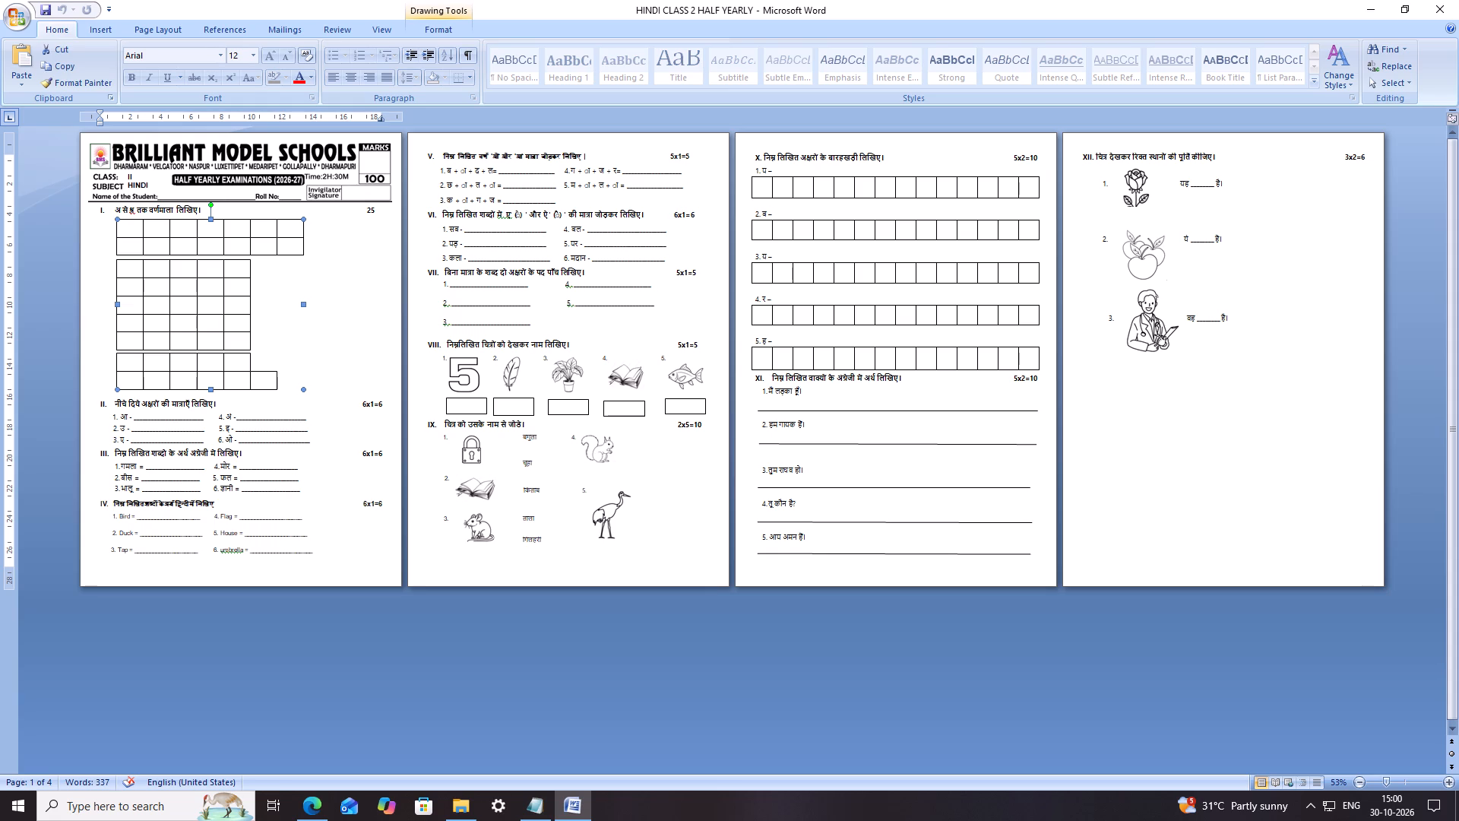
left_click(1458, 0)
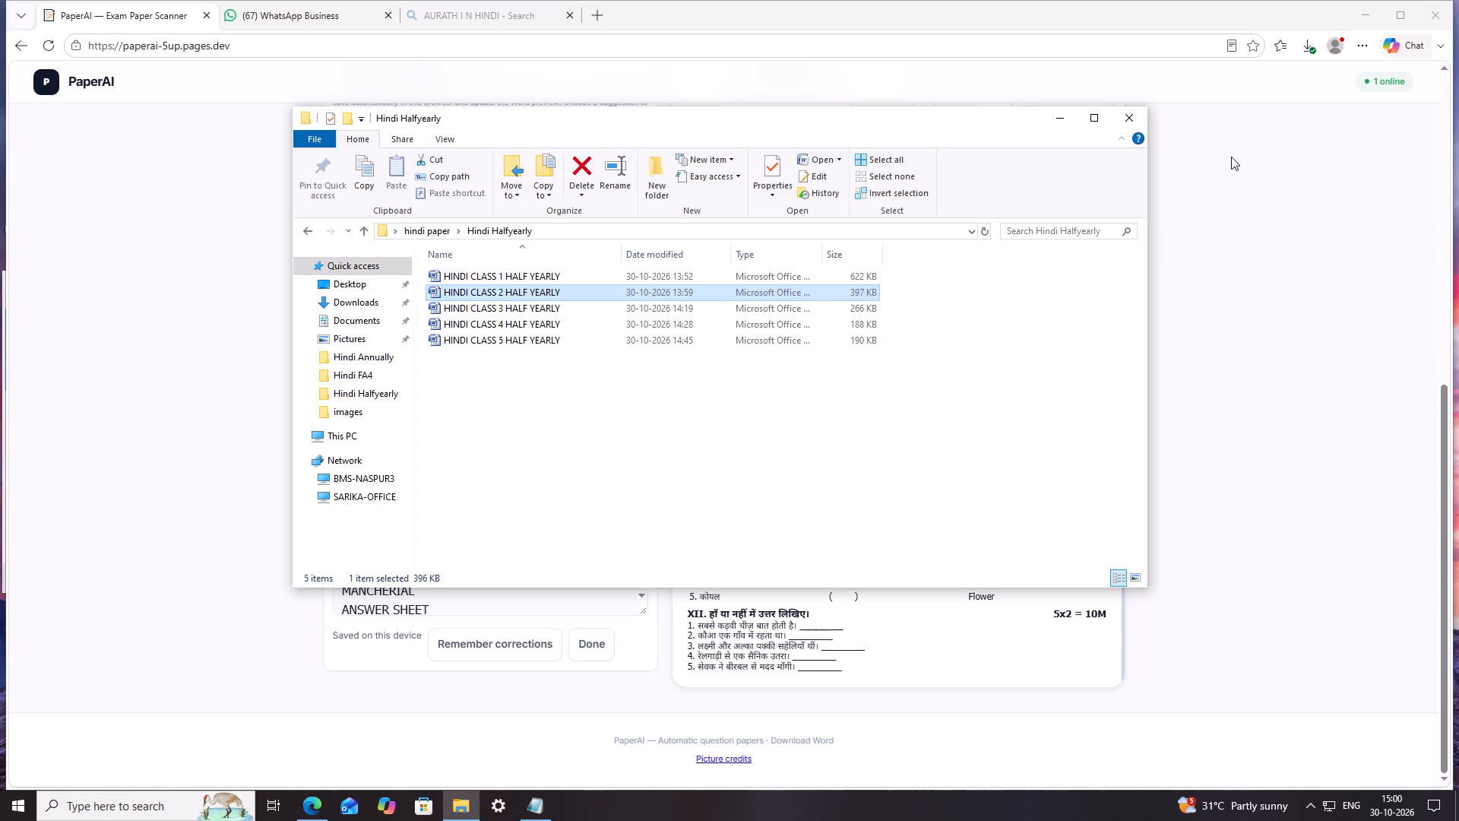
In File Explorer, go to the Hindi Annually folder within hindi paper and open HINDI ANNUAL CLASS 2 in Word.
left_click(675, 395)
left_click(424, 236)
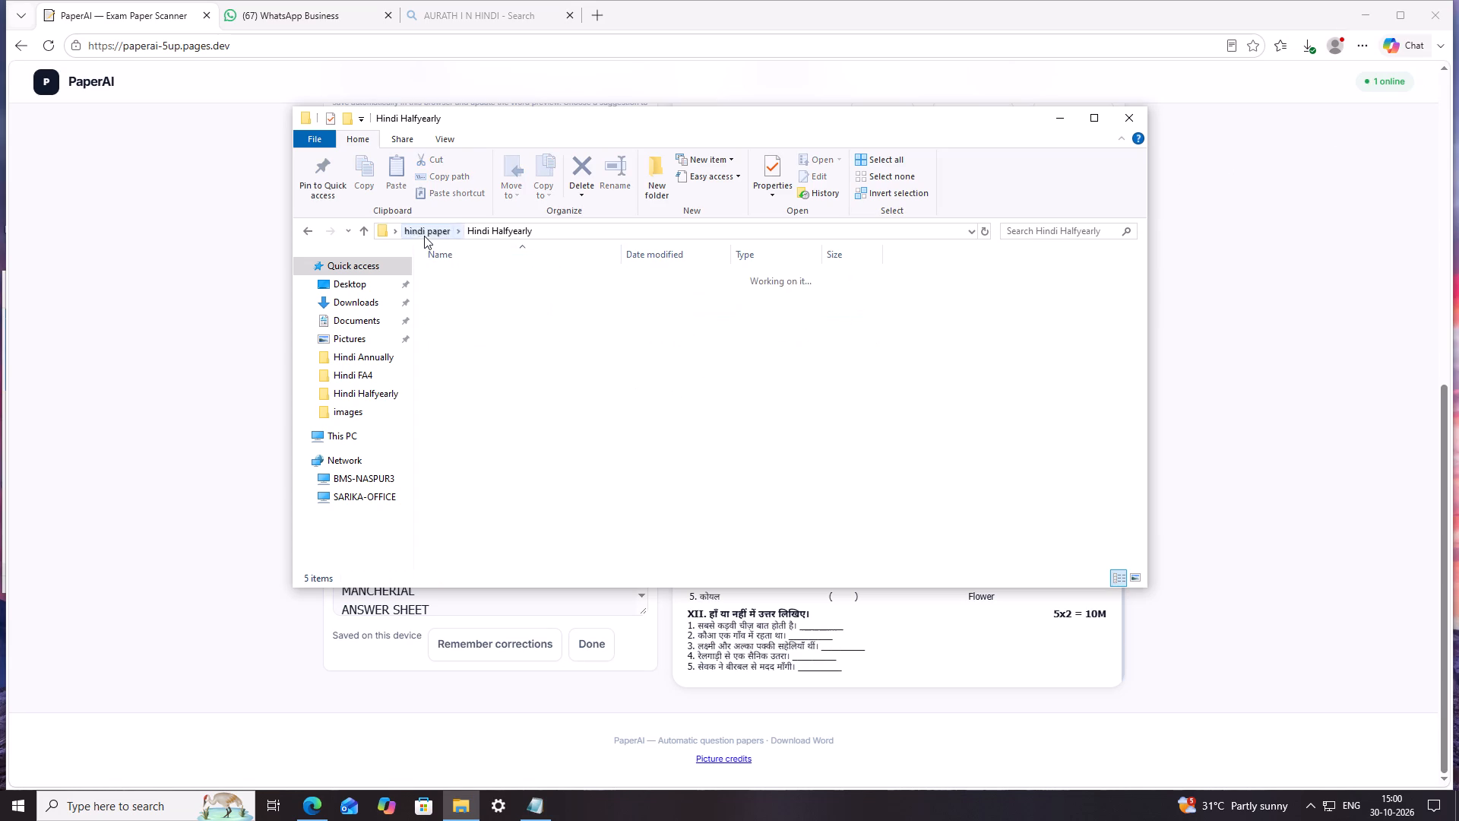
left_click(503, 353)
double_click(484, 280)
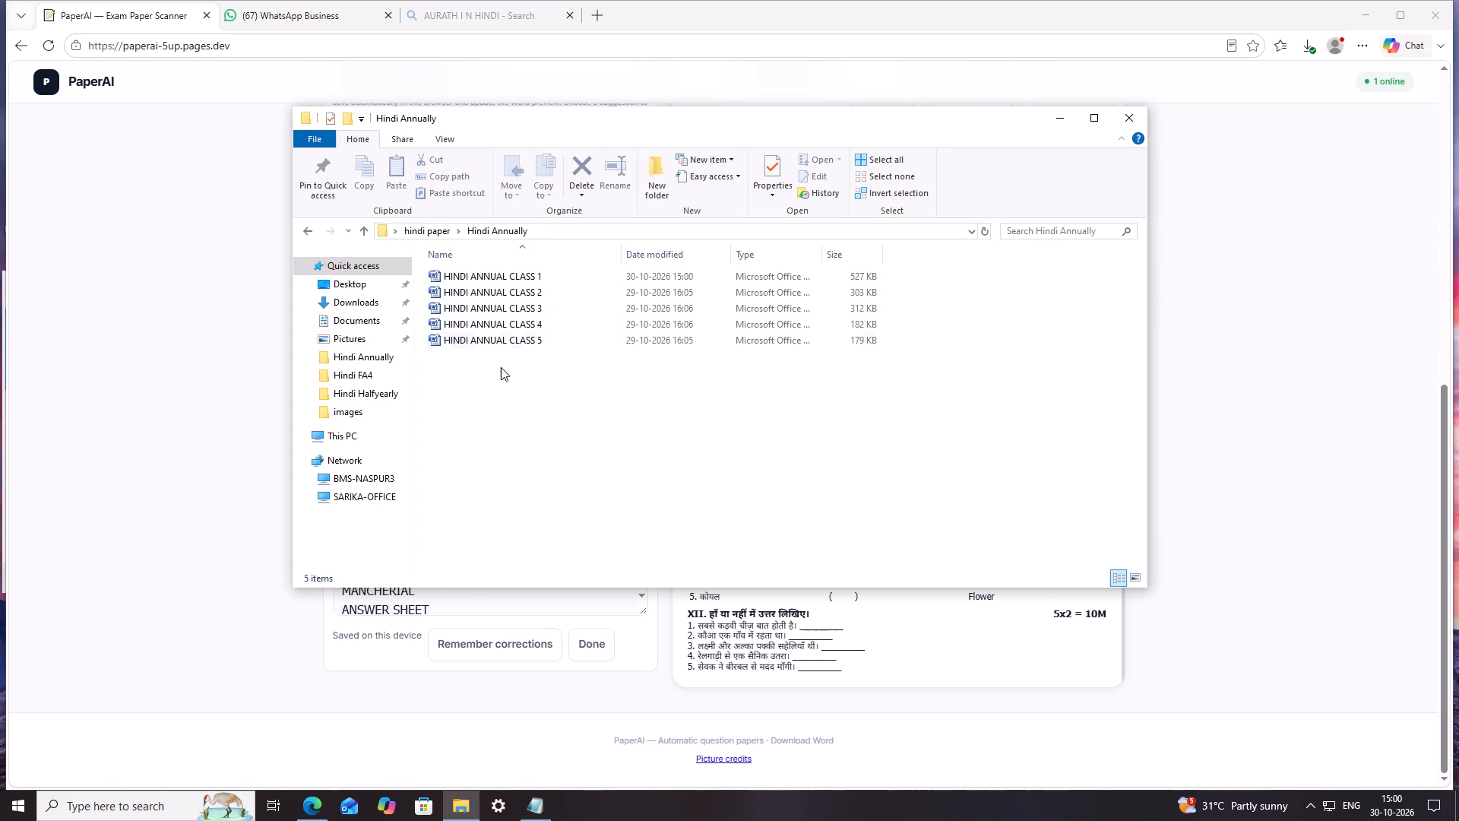
left_click(501, 367)
double_click(502, 290)
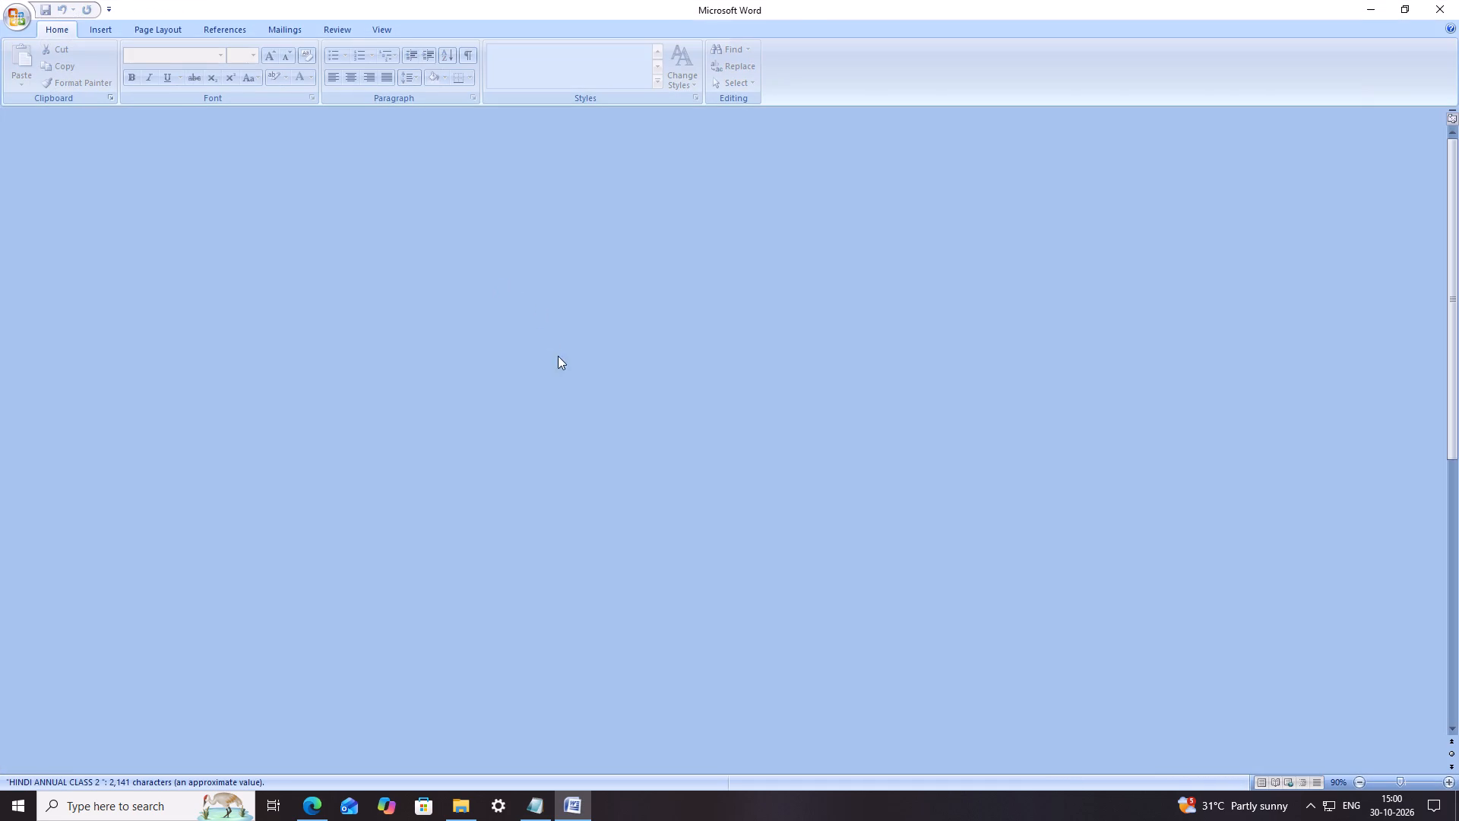
Remove the automatic numeral and indent from the first section heading, निम्न लिखित प्रश्नों के उत्तर लिखिए।, and undo the excess deletions.
scroll(573, 400, "down", 7)
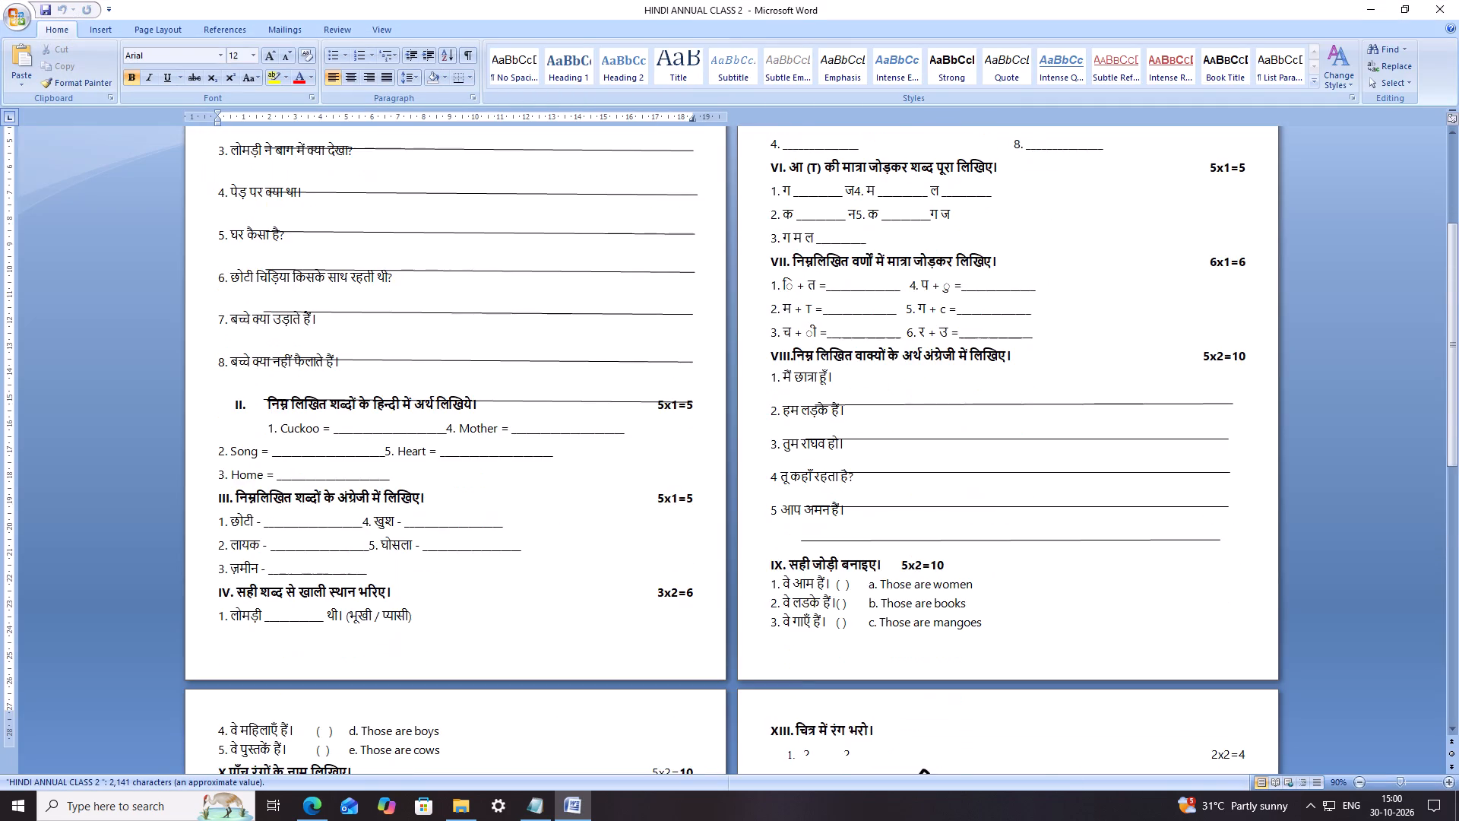
scroll(576, 405, "down", 18)
scroll(576, 407, "down", 5)
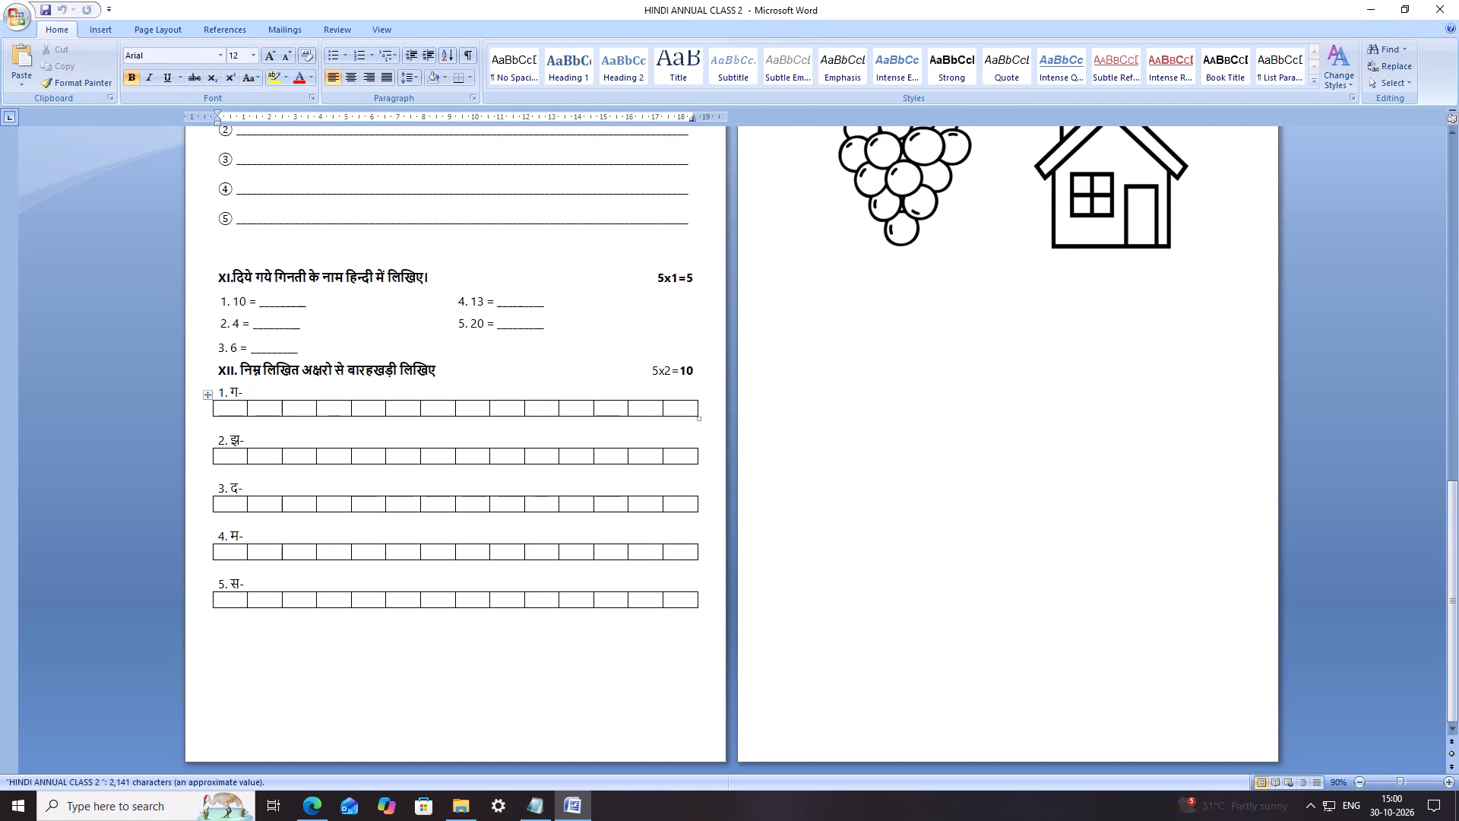
scroll(576, 407, "up", 20)
scroll(576, 407, "up", 13)
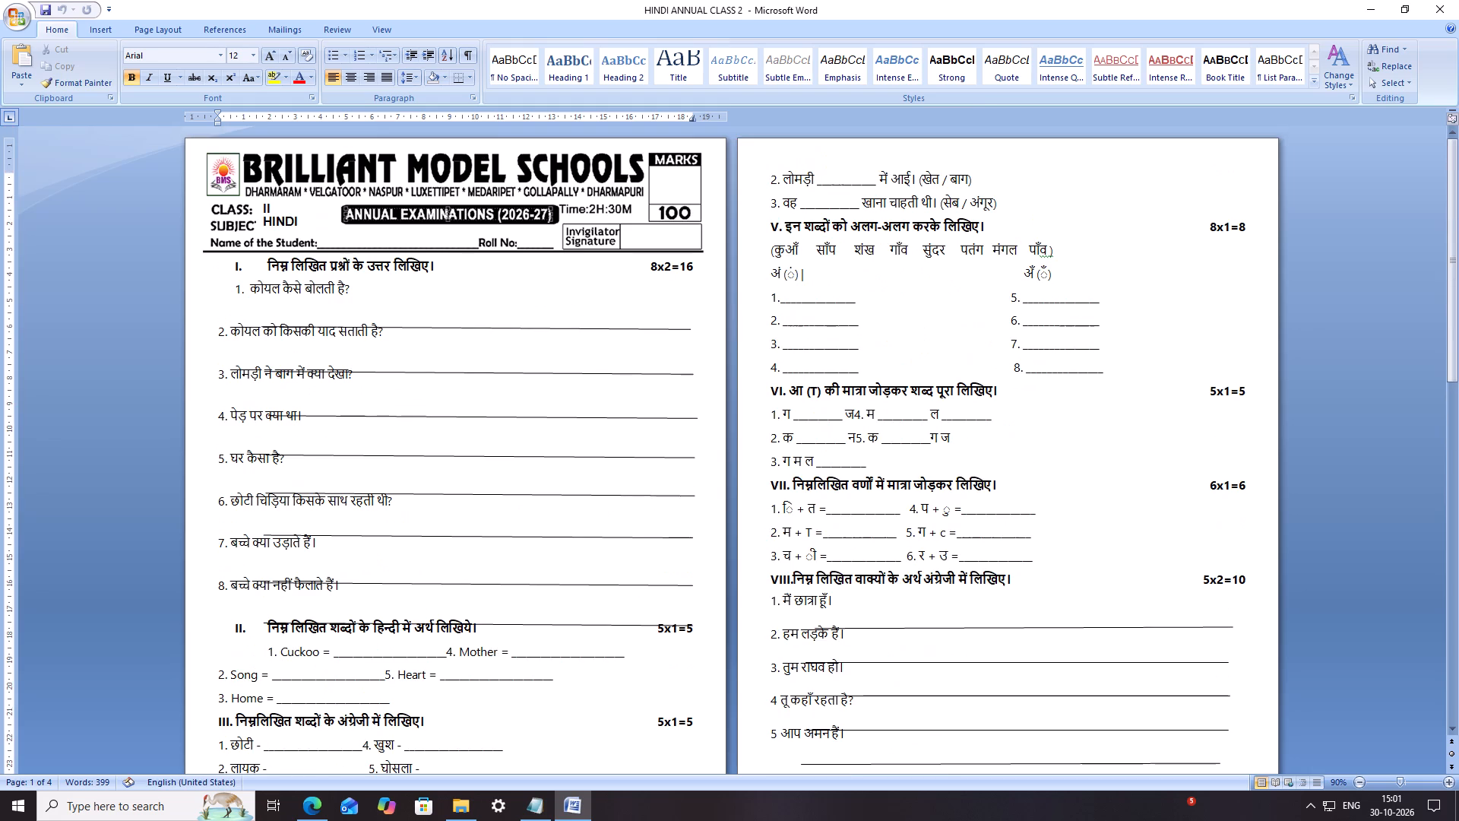
left_click(265, 265)
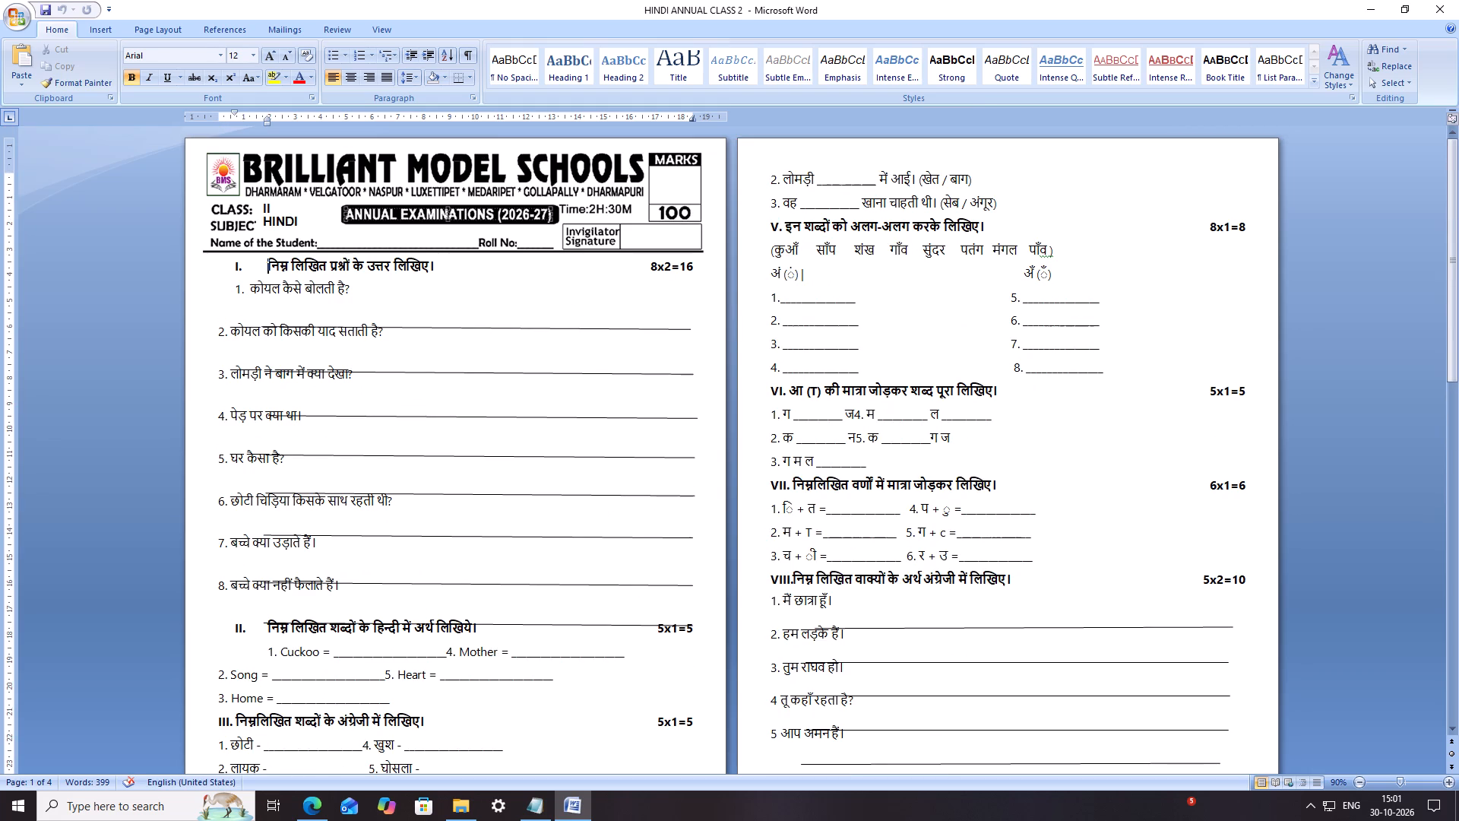
key("BackSpace")
key("BackSpace")
key("BackSpace")
key("BackSpace")
key("BackSpace")
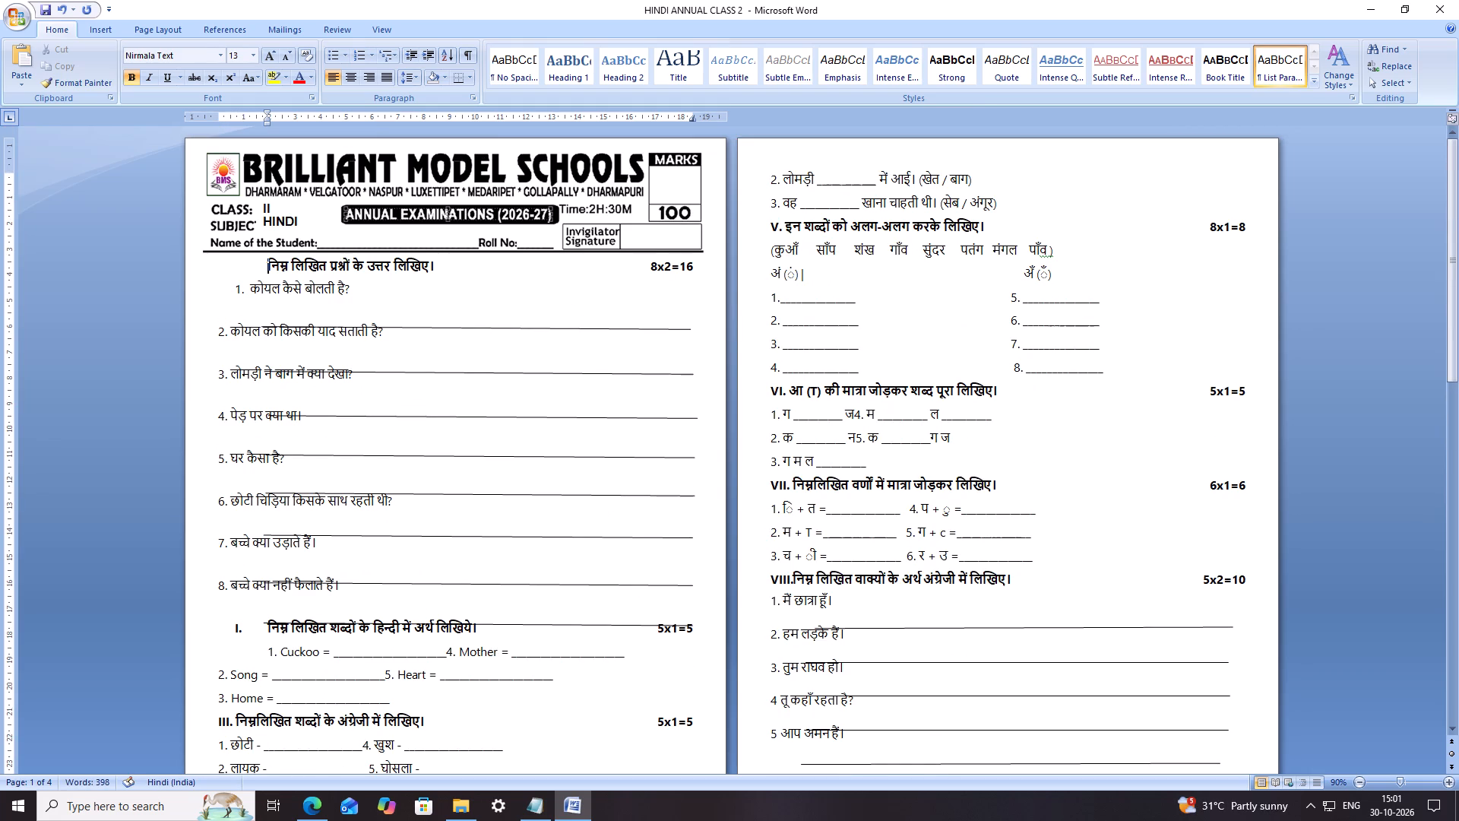
key("BackSpace")
key("BackSpace")
key("BackSpace")
key("ctrl+z")
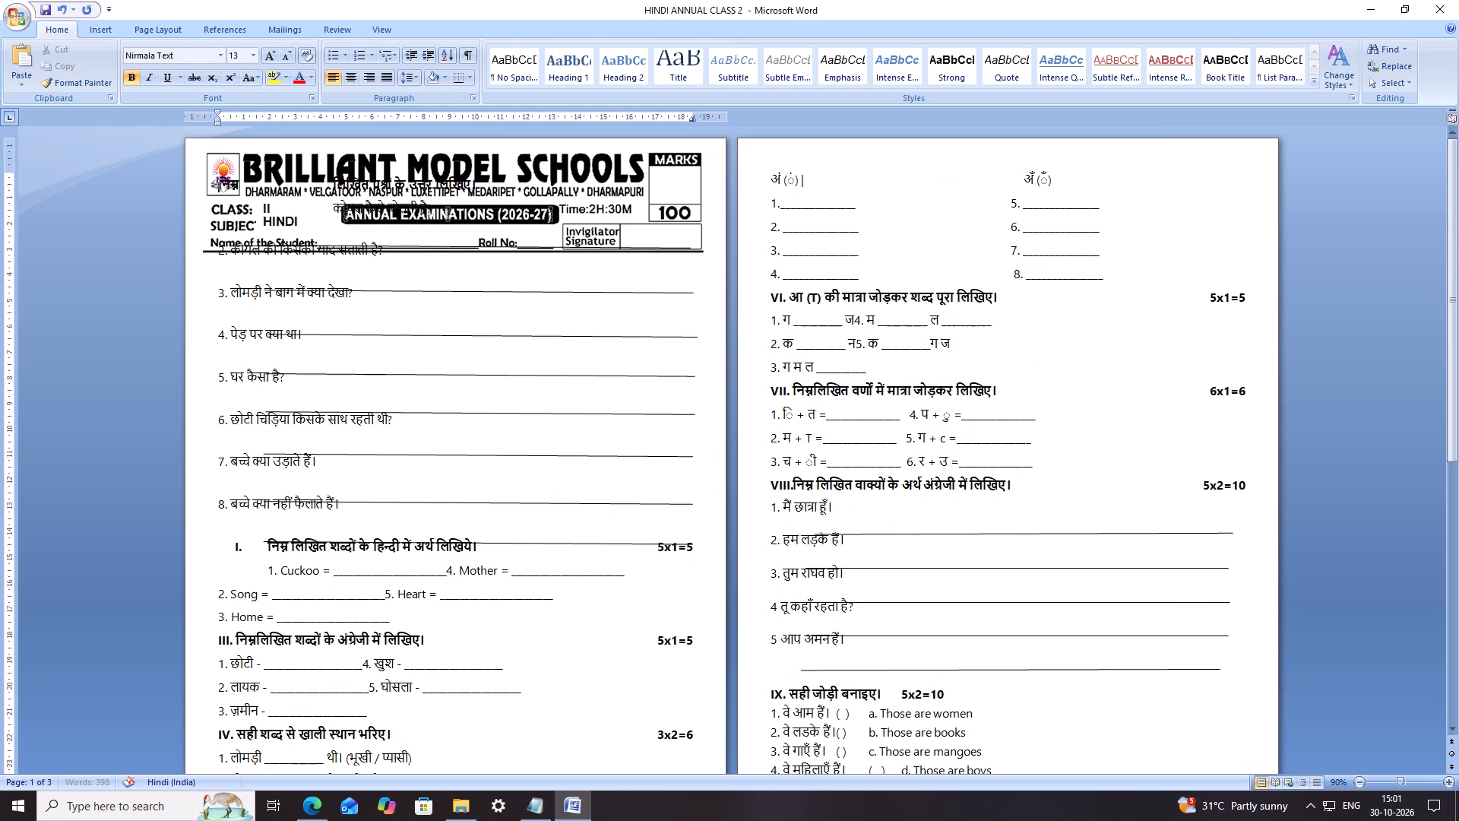
key("ctrl+z")
key("ctrl+z")
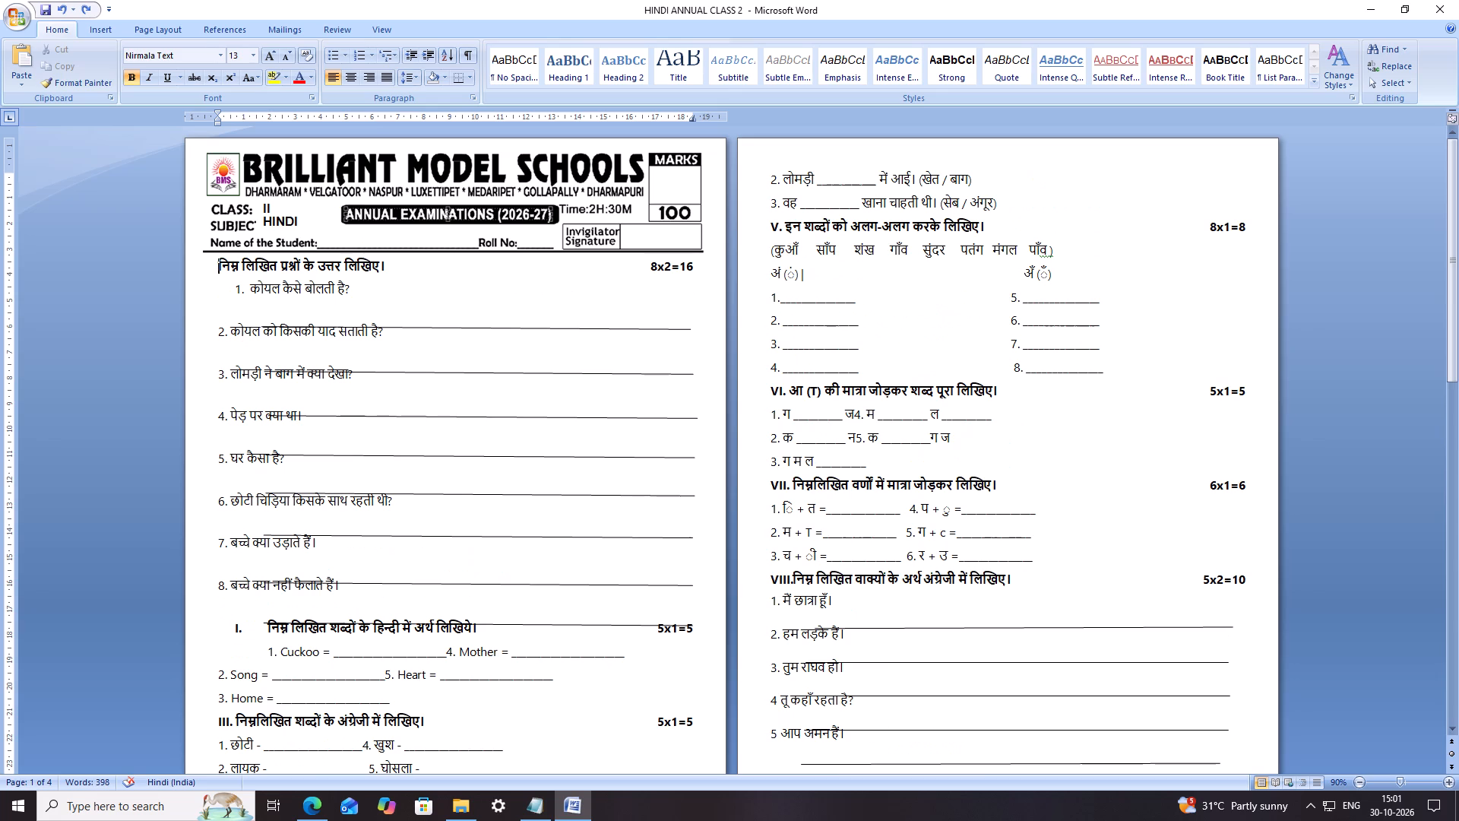
Number the first section heading with a manual I. followed by spaces, and save the document.
key("1")
type(".")
key("space")
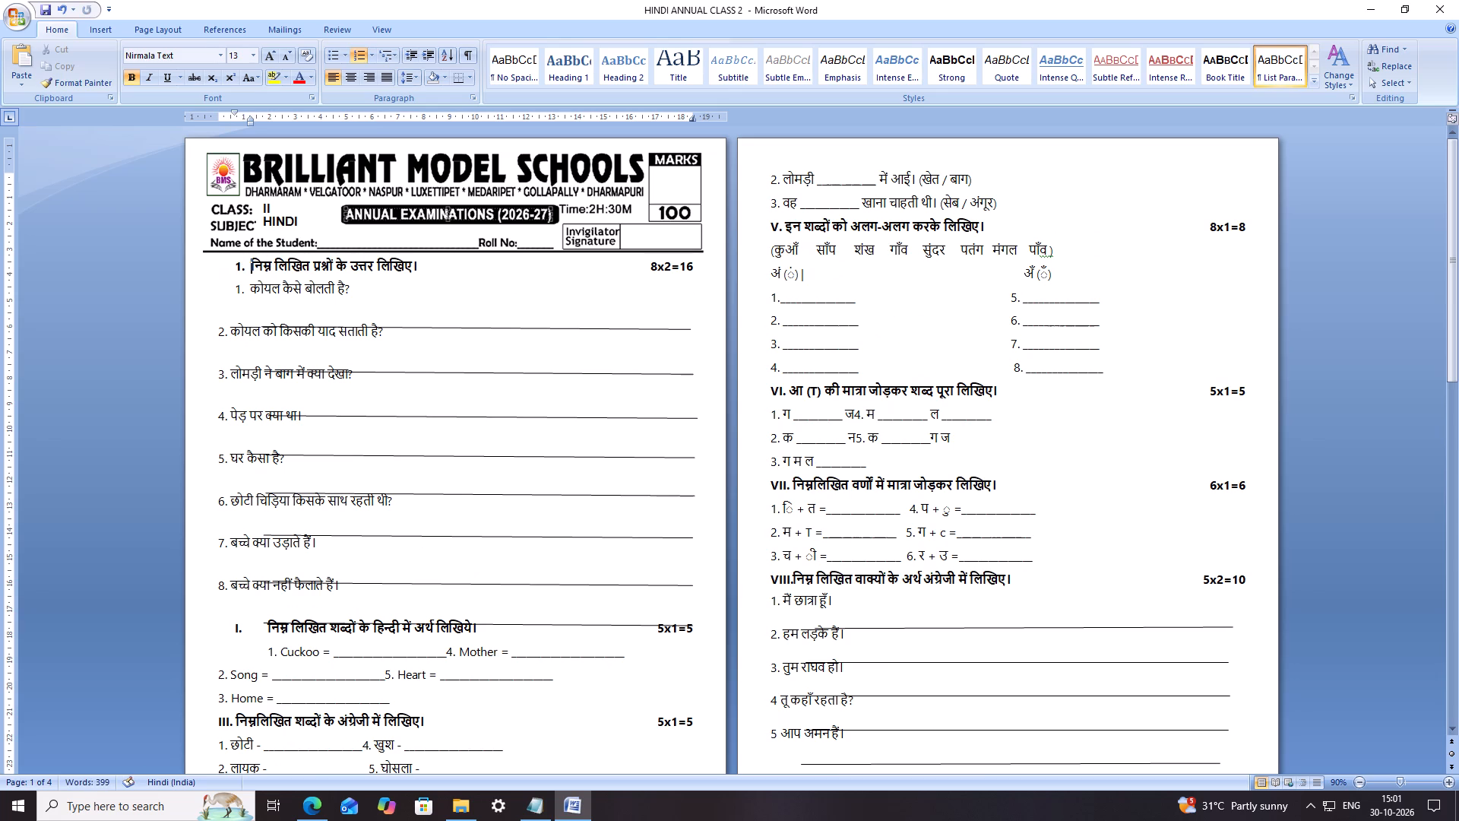
key("space")
key("space")
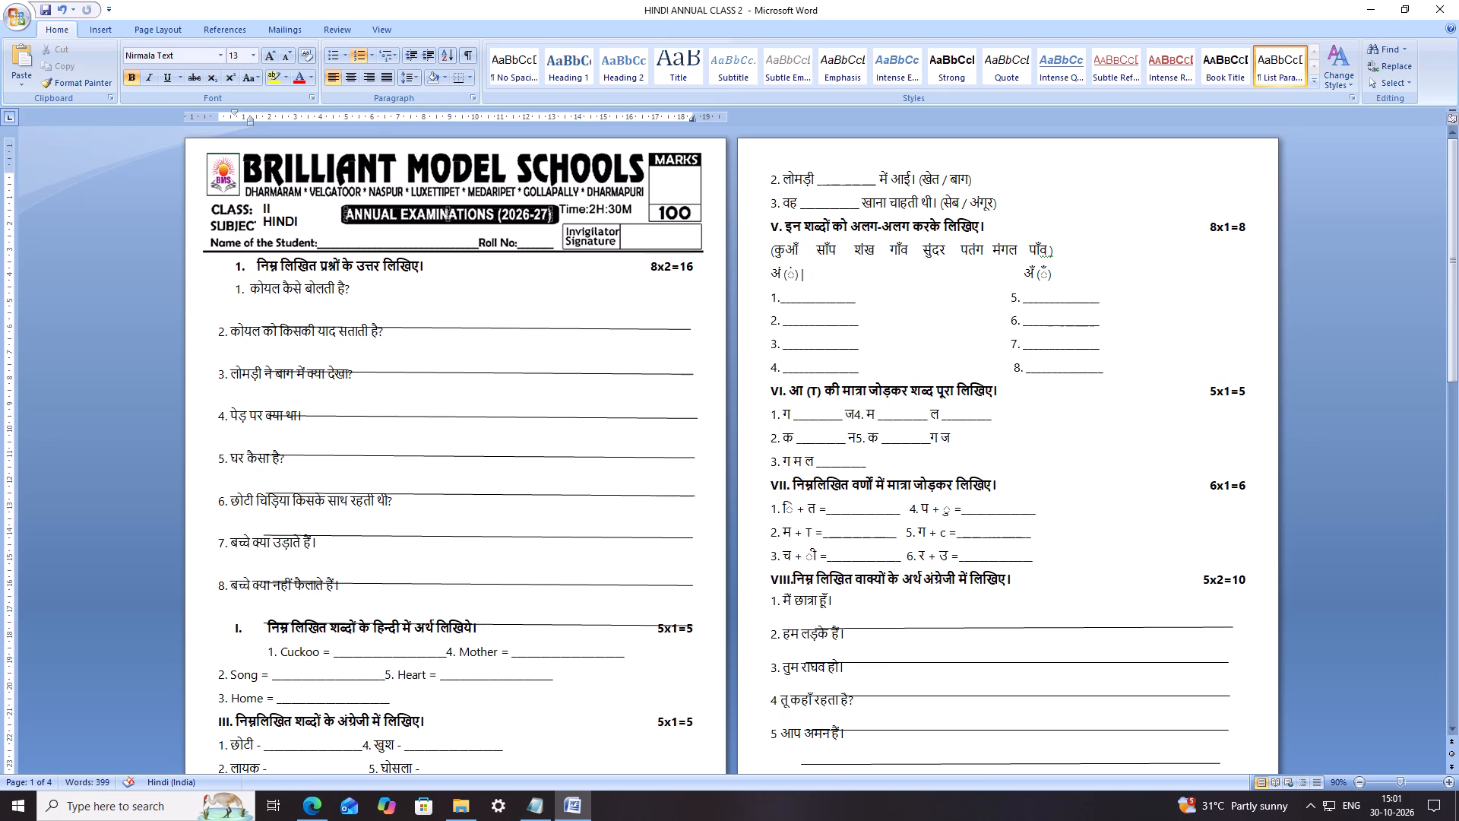
left_click(243, 270)
key("BackSpace")
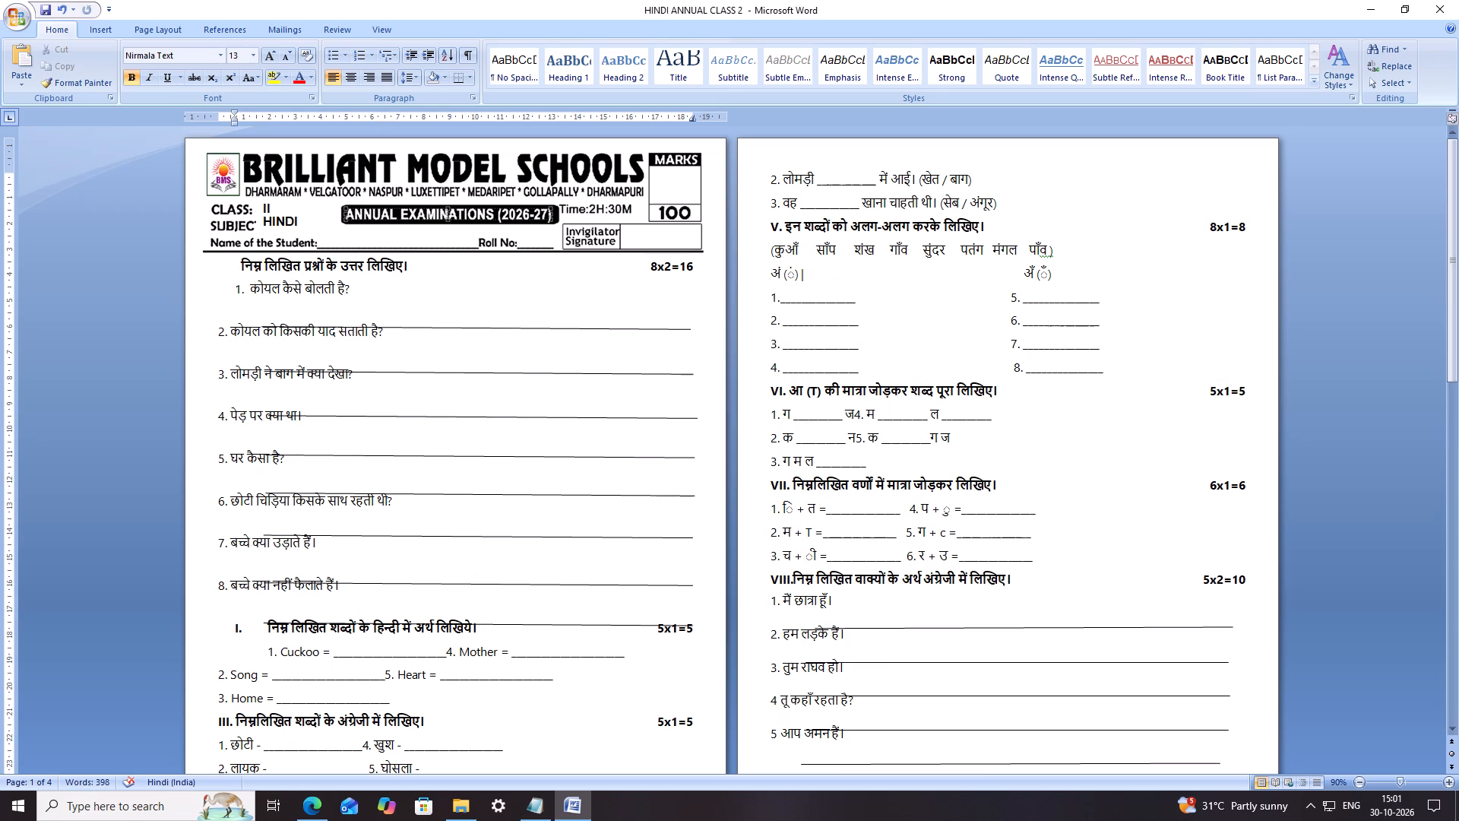
key("i")
key("BackSpace")
type("I.")
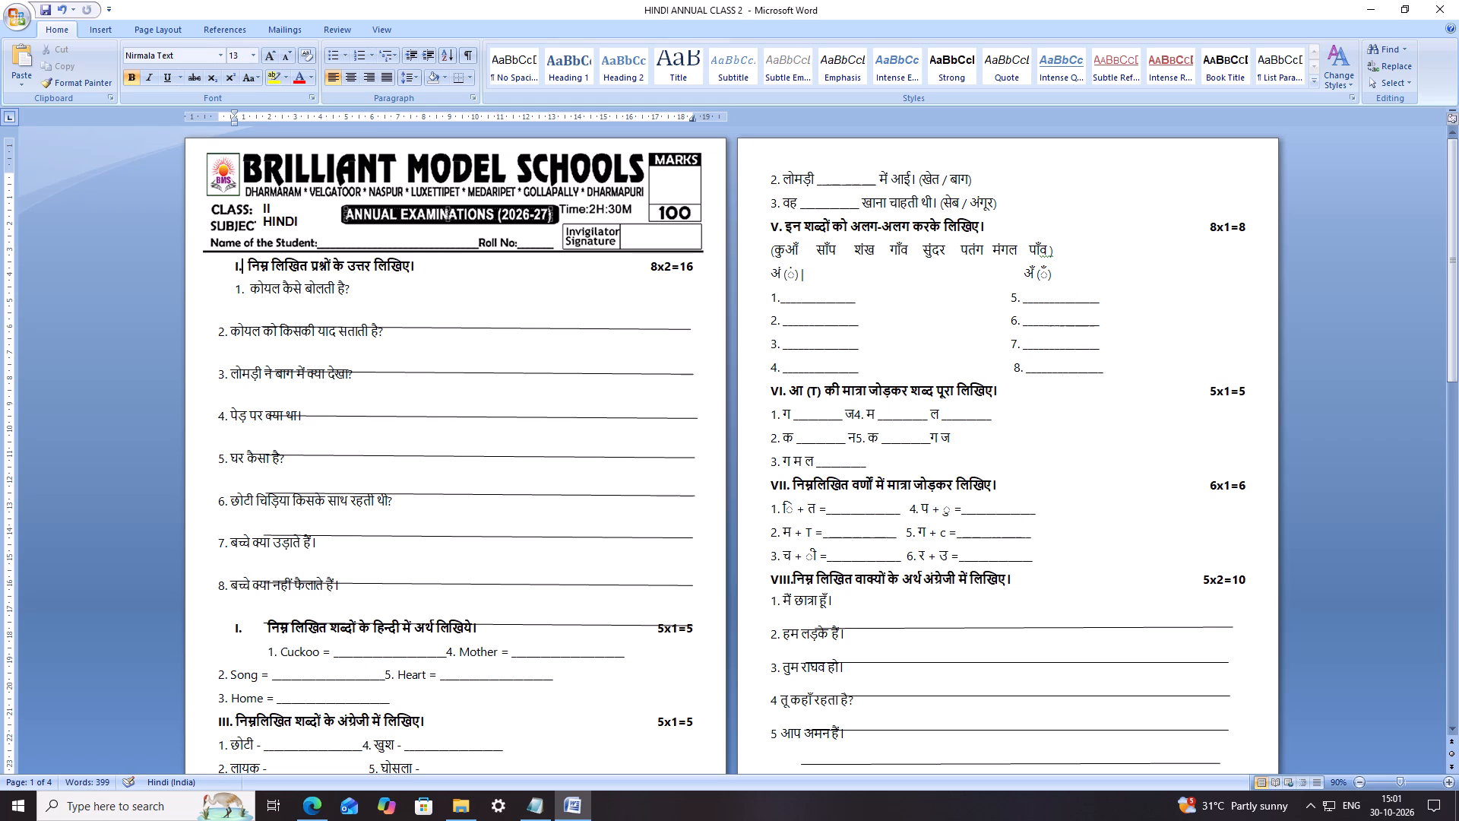
key("ctrl+s")
key("ctrl+s")
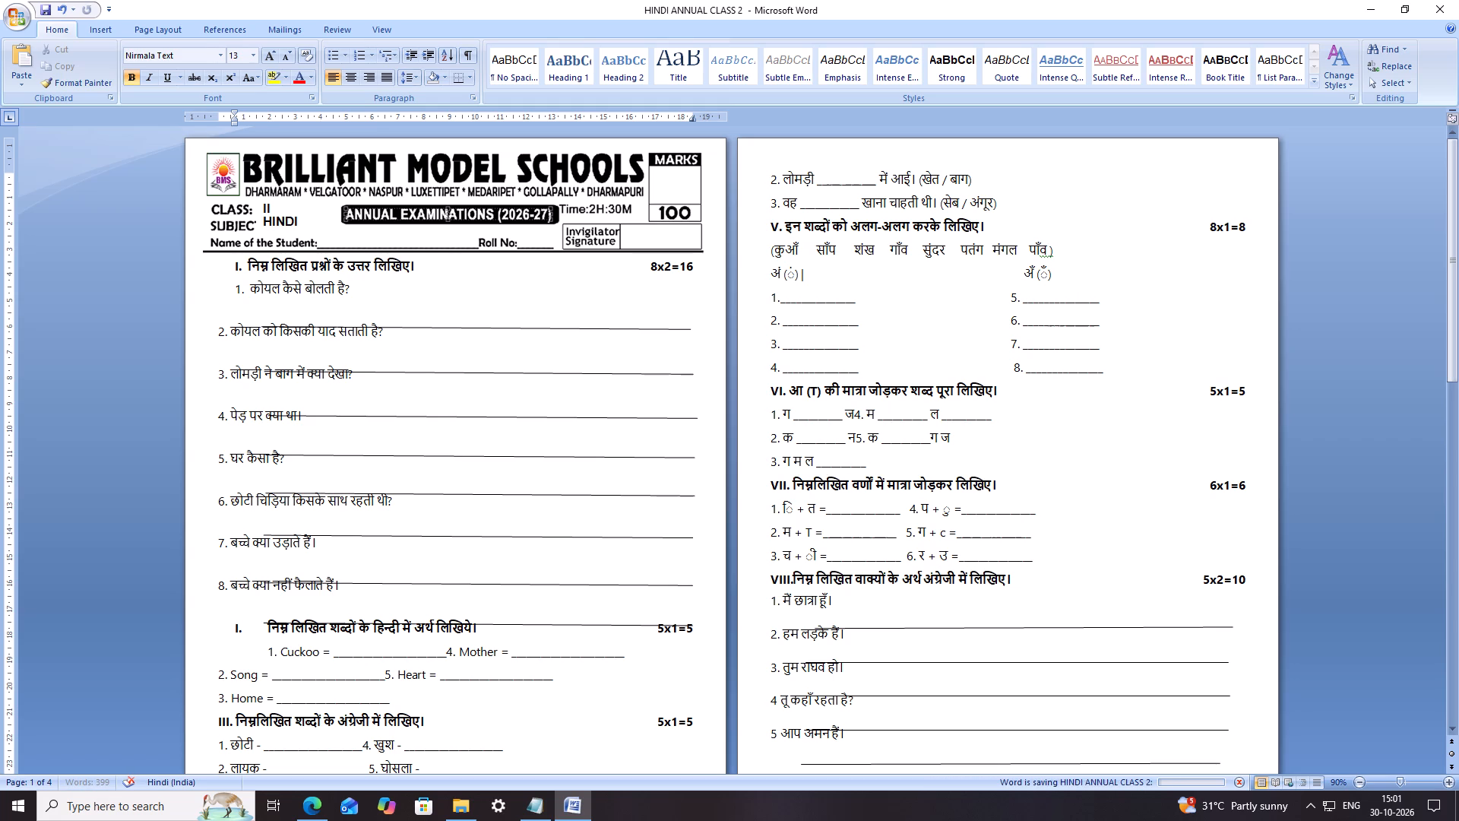
Indent the first two questions of section I with four leading spaces before question 1 and eleven before question 2.
left_click(231, 289)
key("space")
key("space")
key("space")
key("space")
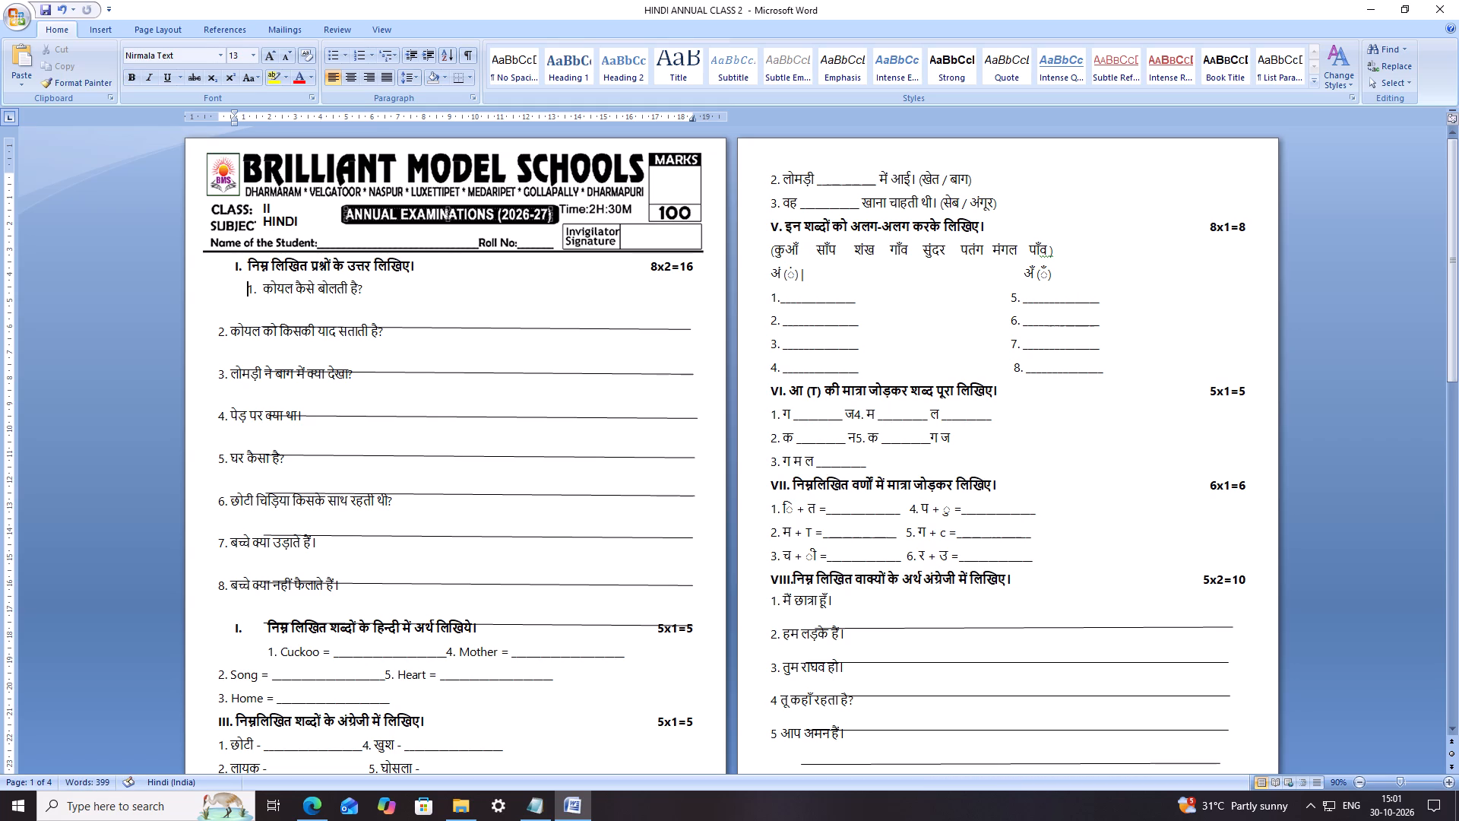
left_click(220, 331)
key("space")
key("space")
key("space")
key("space")
key("space")
key("space")
key("space")
key("space")
key("space")
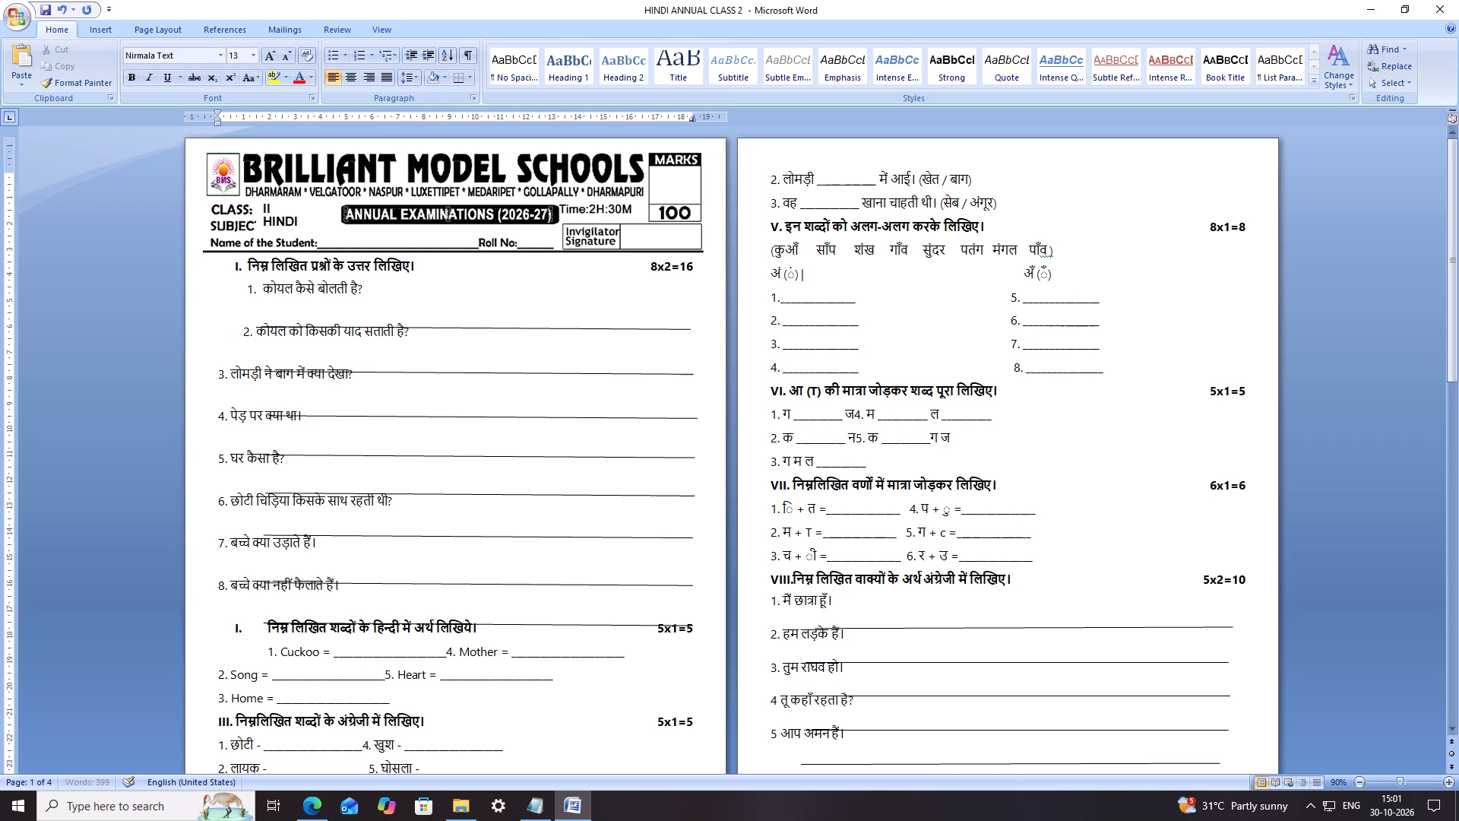
key("space")
key("space")
Indent question 3 of section I with eight leading spaces and remove one leading space from question 2.
left_click(210, 372)
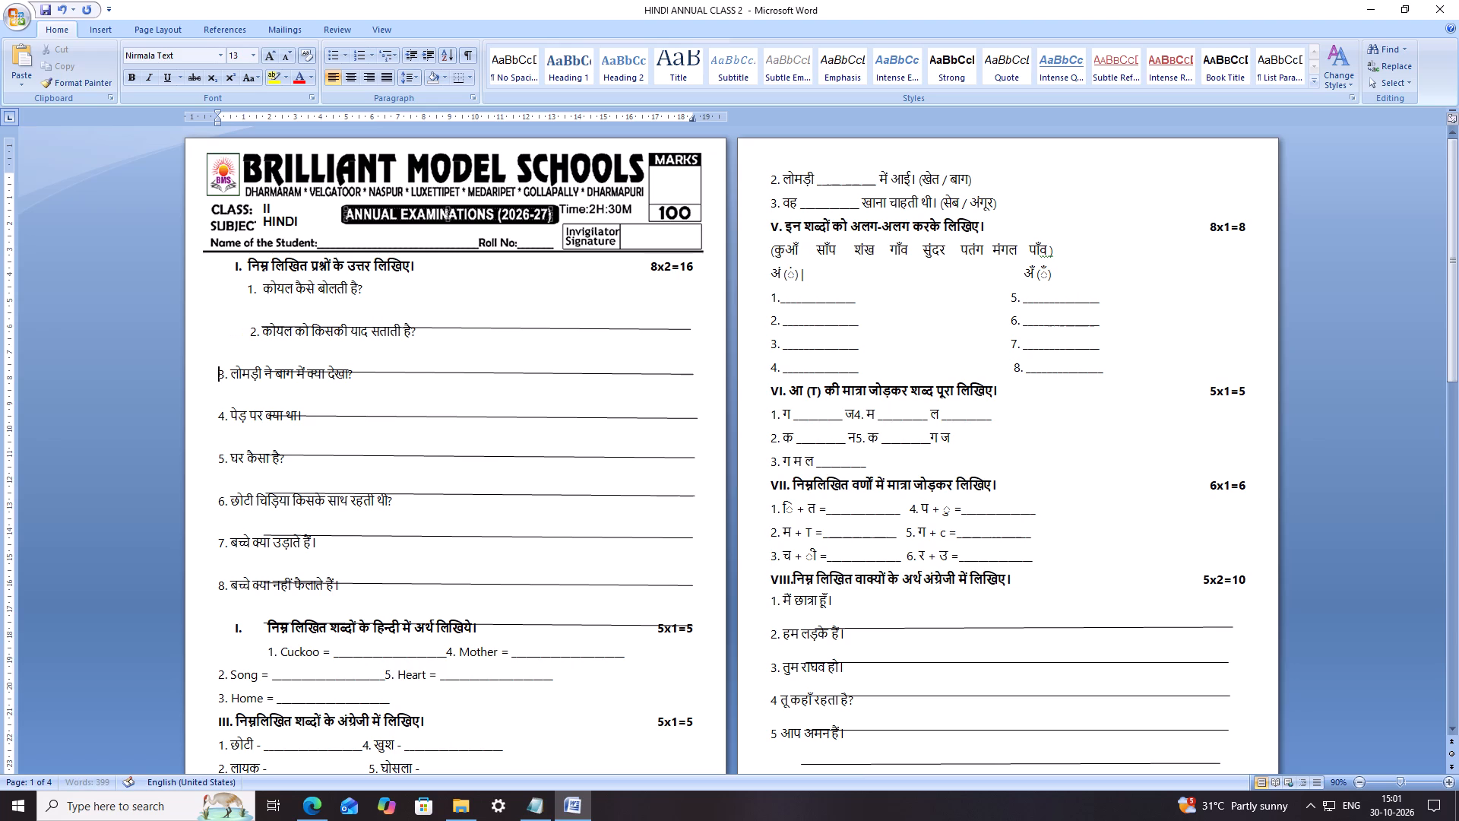
key("space")
key("space")
key("space")
key("space")
key("space")
key("space")
key("space")
key("space")
left_click(240, 333)
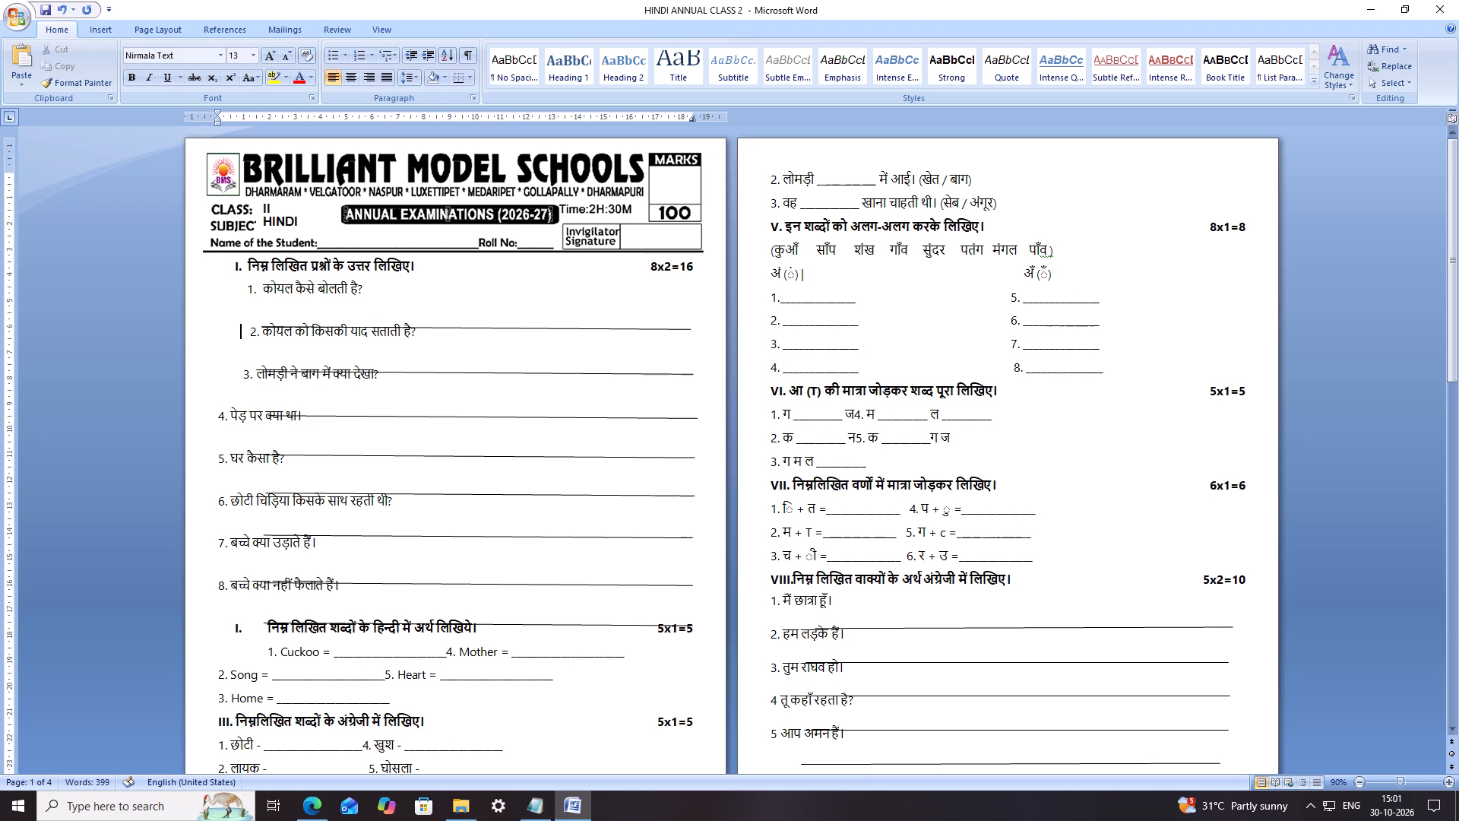
key("BackSpace")
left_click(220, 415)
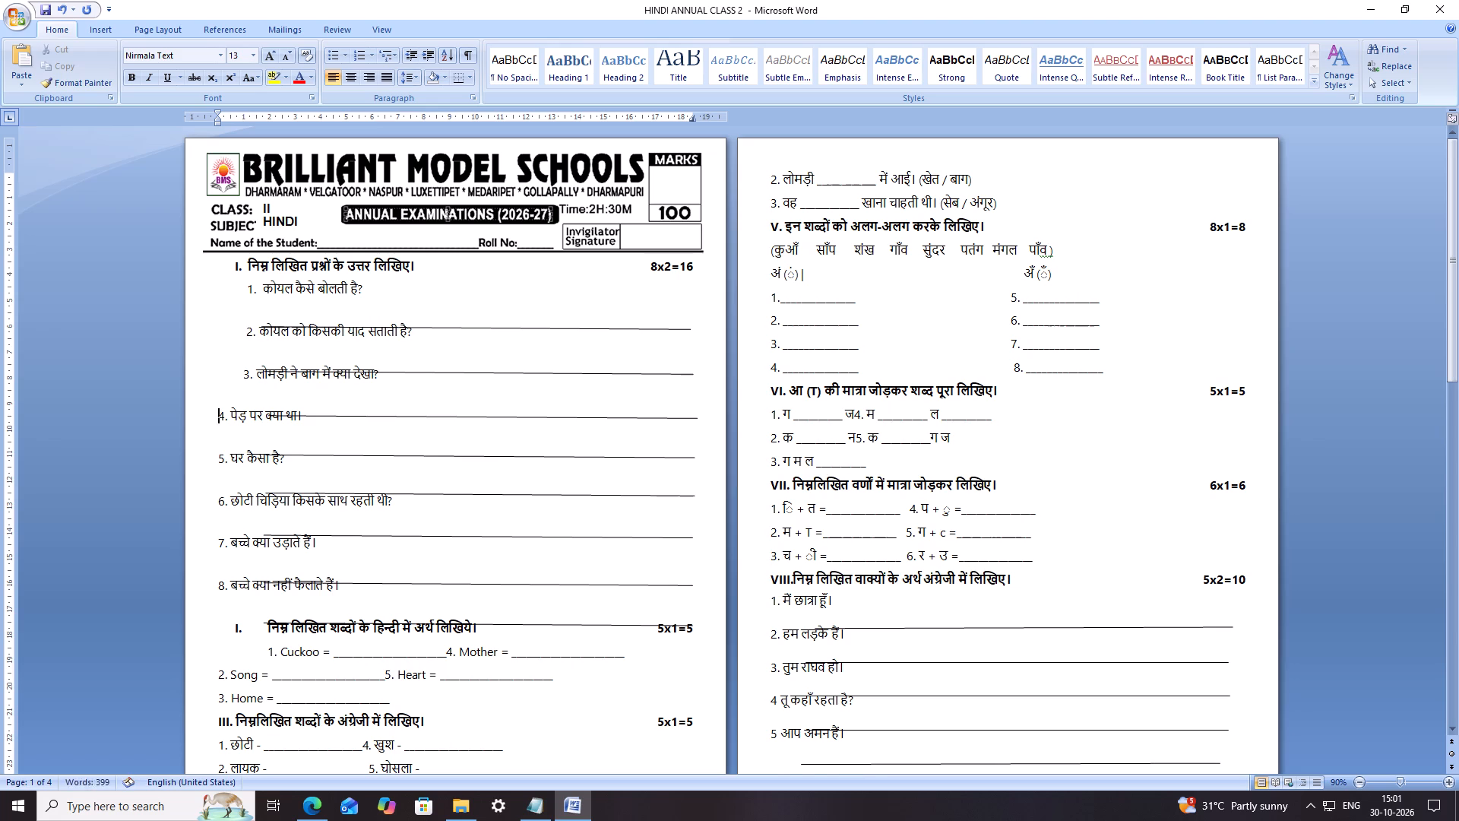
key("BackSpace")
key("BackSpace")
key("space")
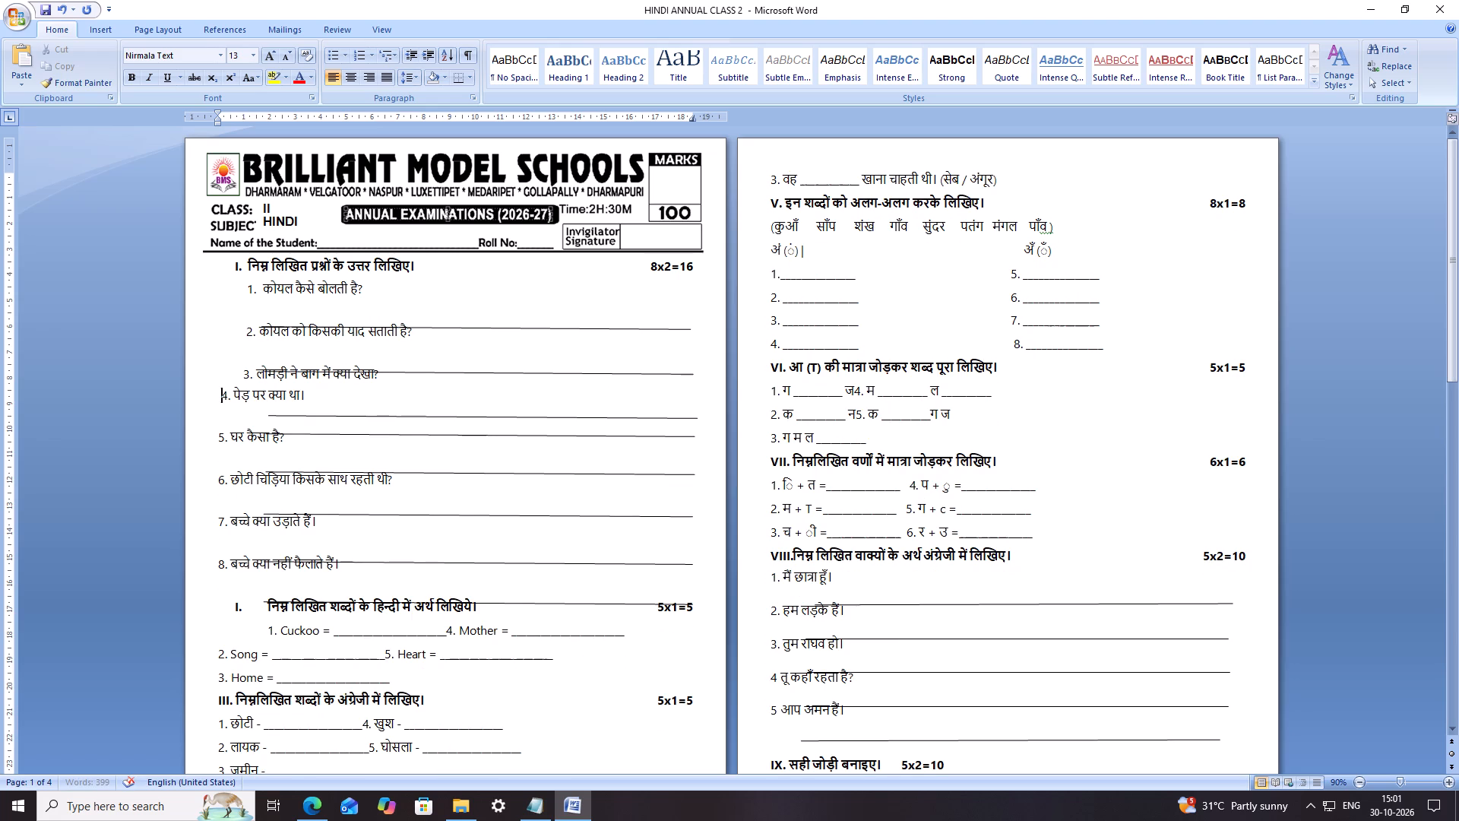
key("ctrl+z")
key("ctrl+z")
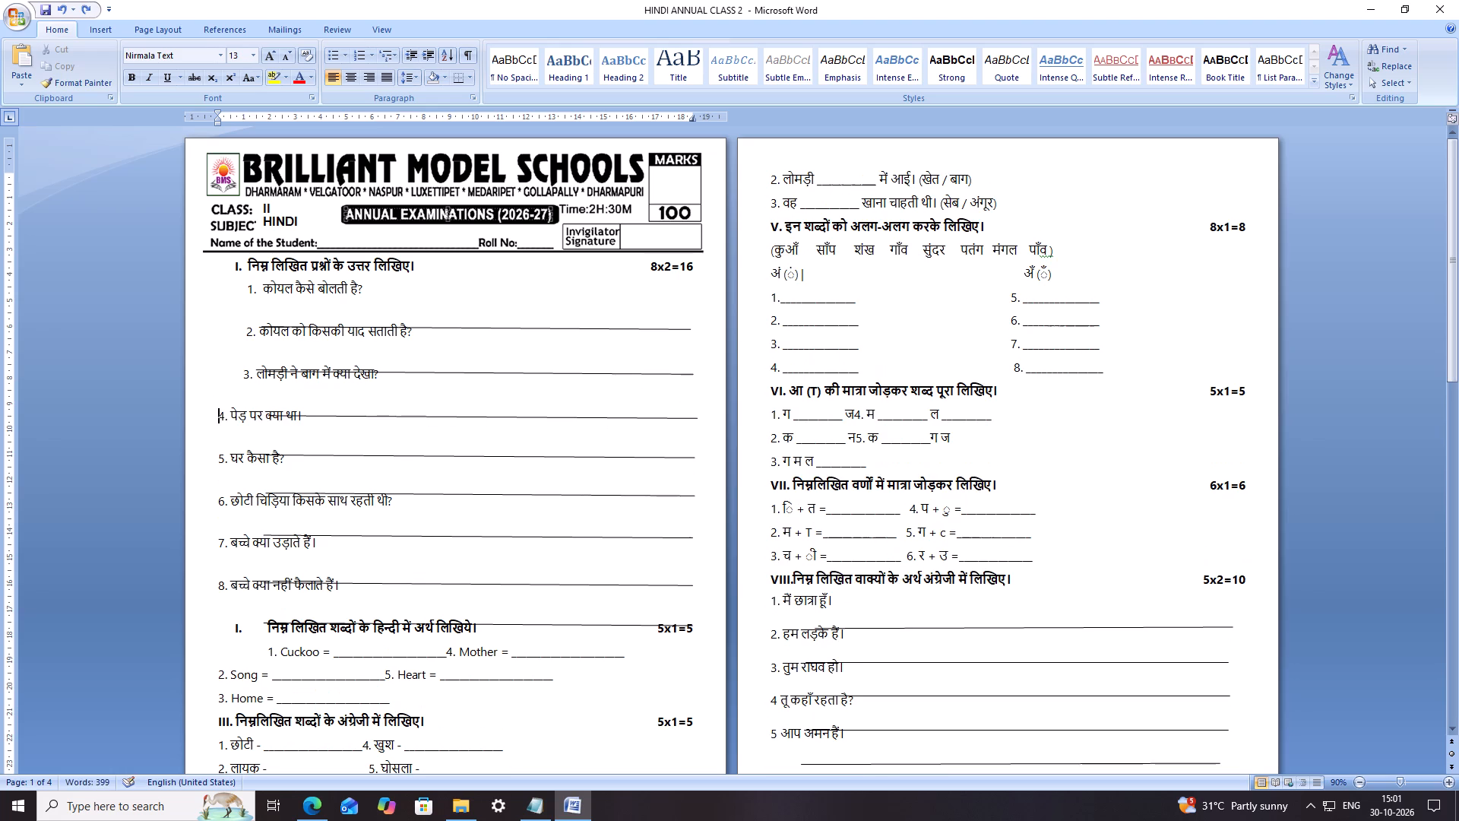
Indent question 4 of section I, पेड़ पर क्या था।, with eight leading spaces.
key("space")
key("space")
key("space")
key("space")
key("space")
key("space")
key("space")
key("space")
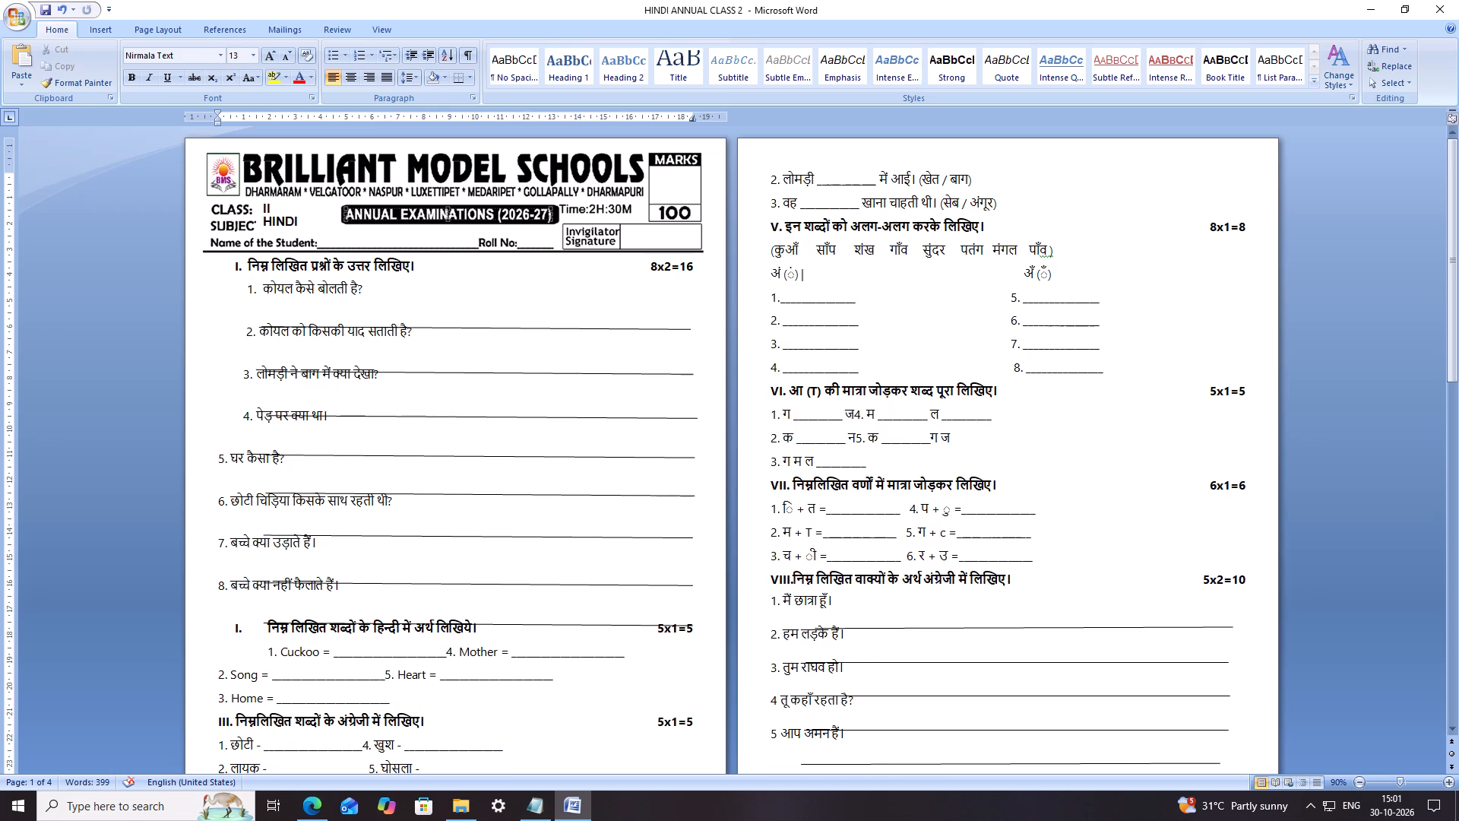
Indent question 5 of section I, घर कैसा है?, with nine leading spaces.
left_click(217, 461)
key("space")
key("space")
key("space")
key("space")
key("space")
key("space")
key("space")
key("space")
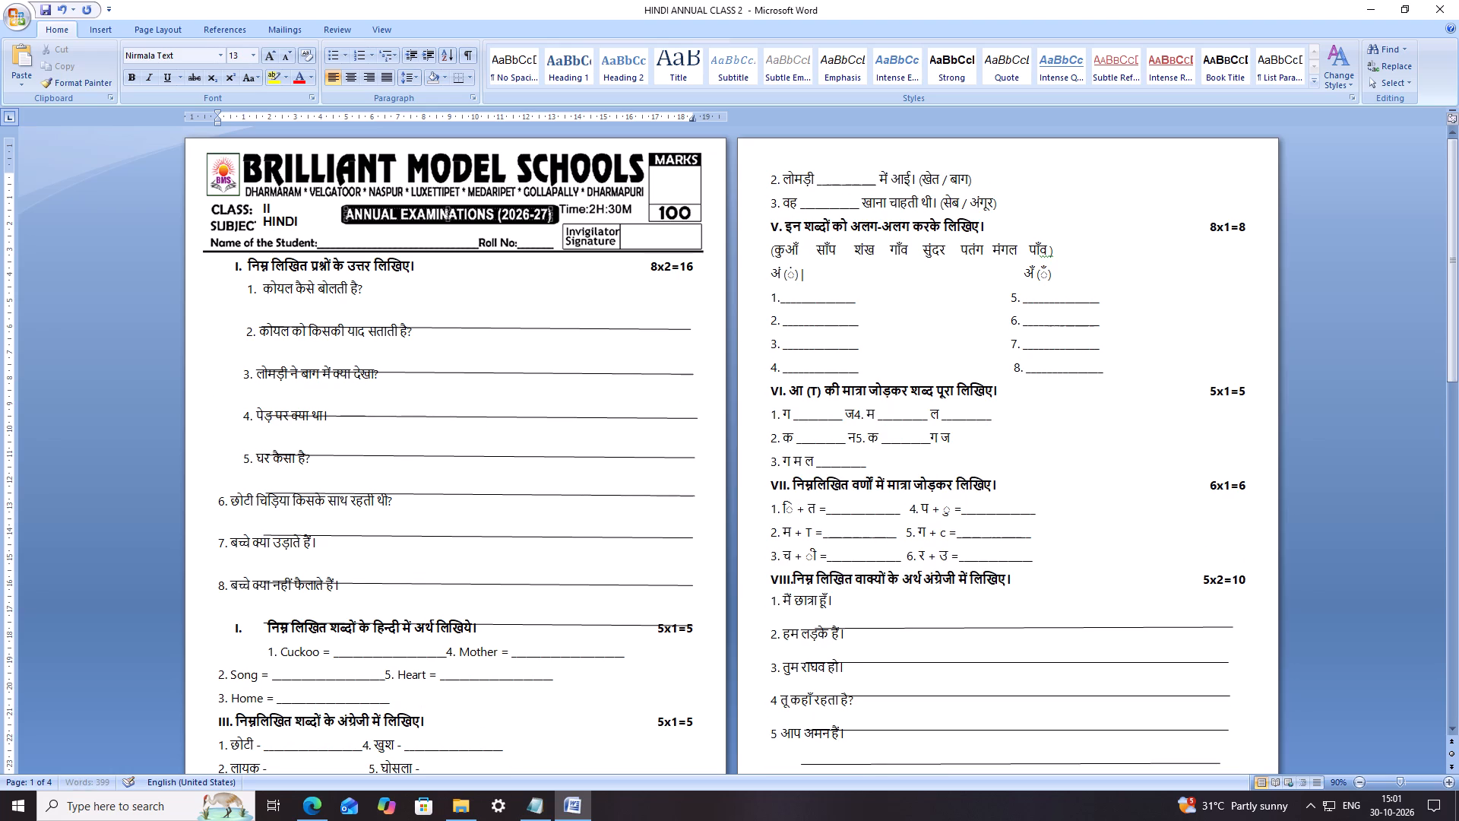
key("space")
Add one more leading space before each of questions 3 and 4 of section I.
left_click(238, 366)
key("space")
left_click(238, 407)
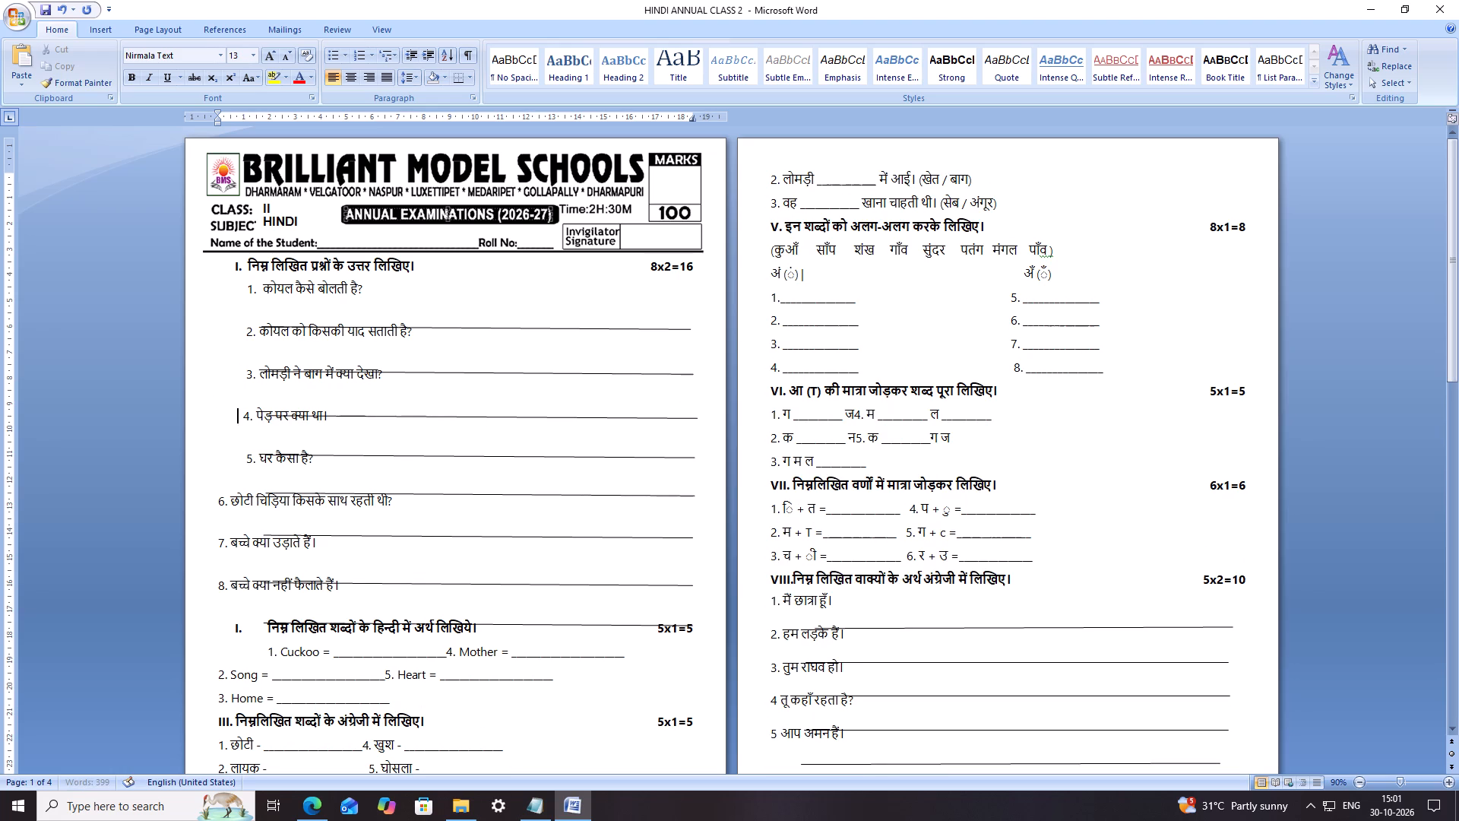
key("space")
left_click(242, 461)
Indent question 6 of section I, छोटी चिड़िया किसके साथ रहती थी?, with nine leading spaces.
left_click(216, 507)
key("space")
key("space")
key("space")
key("space")
key("space")
key("space")
key("space")
key("space")
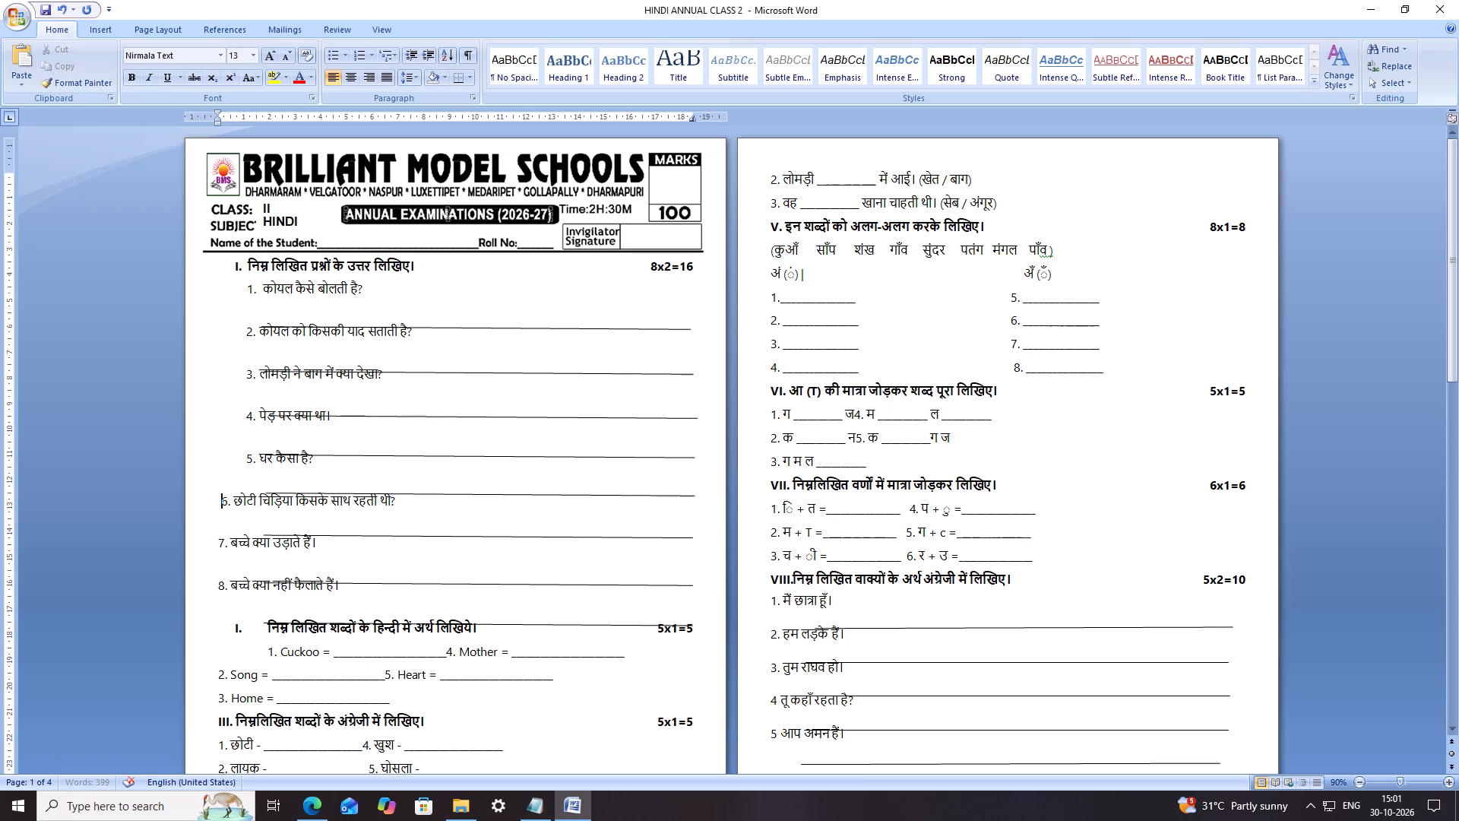
key("space")
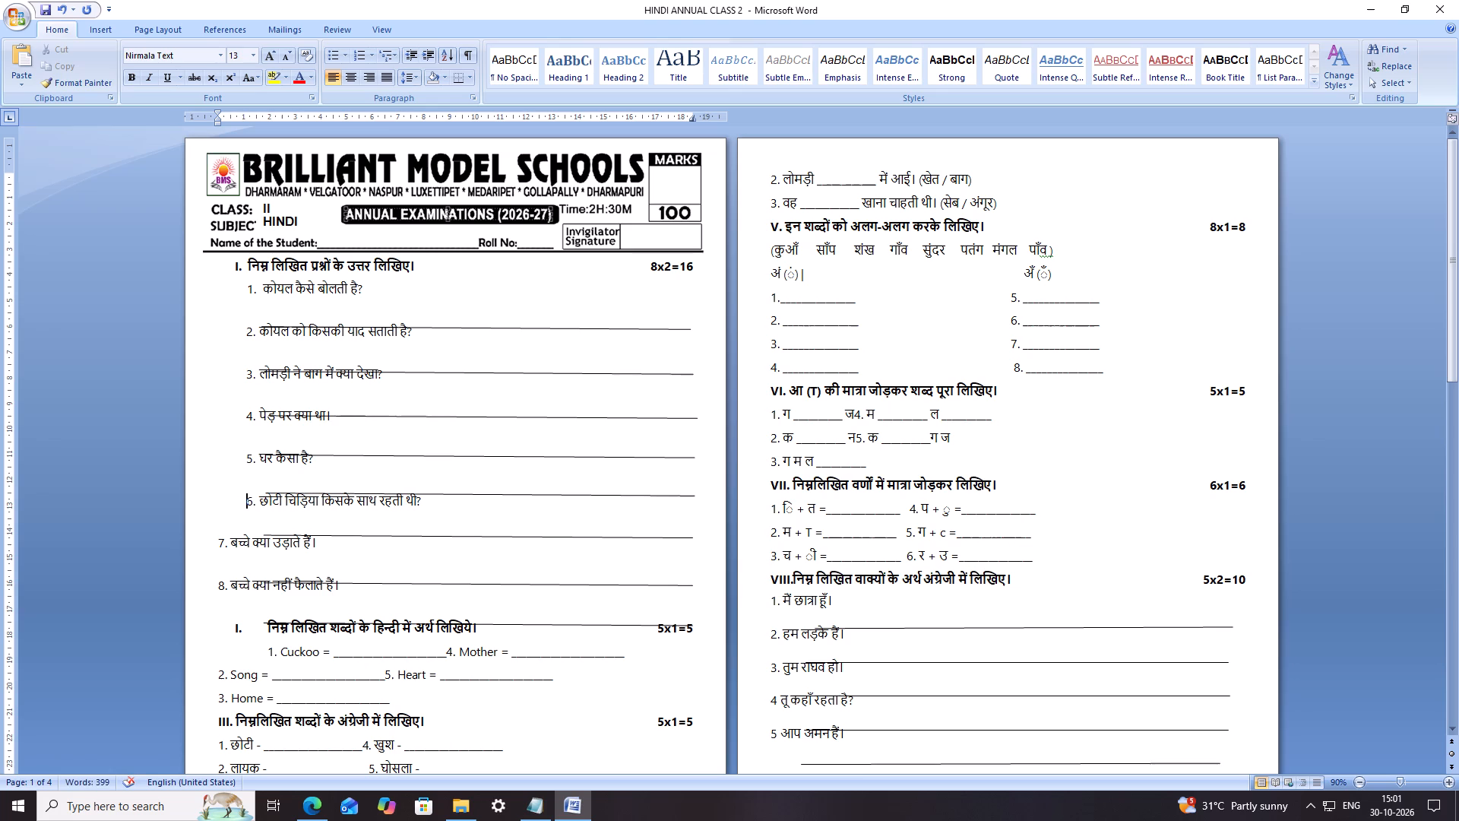
Indent question 7 of section I, बच्चे क्या उड़ाते हैं।, with nine leading spaces.
left_click(220, 545)
key("space")
key("space")
key("space")
key("space")
key("space")
key("space")
key("space")
key("space")
key("space")
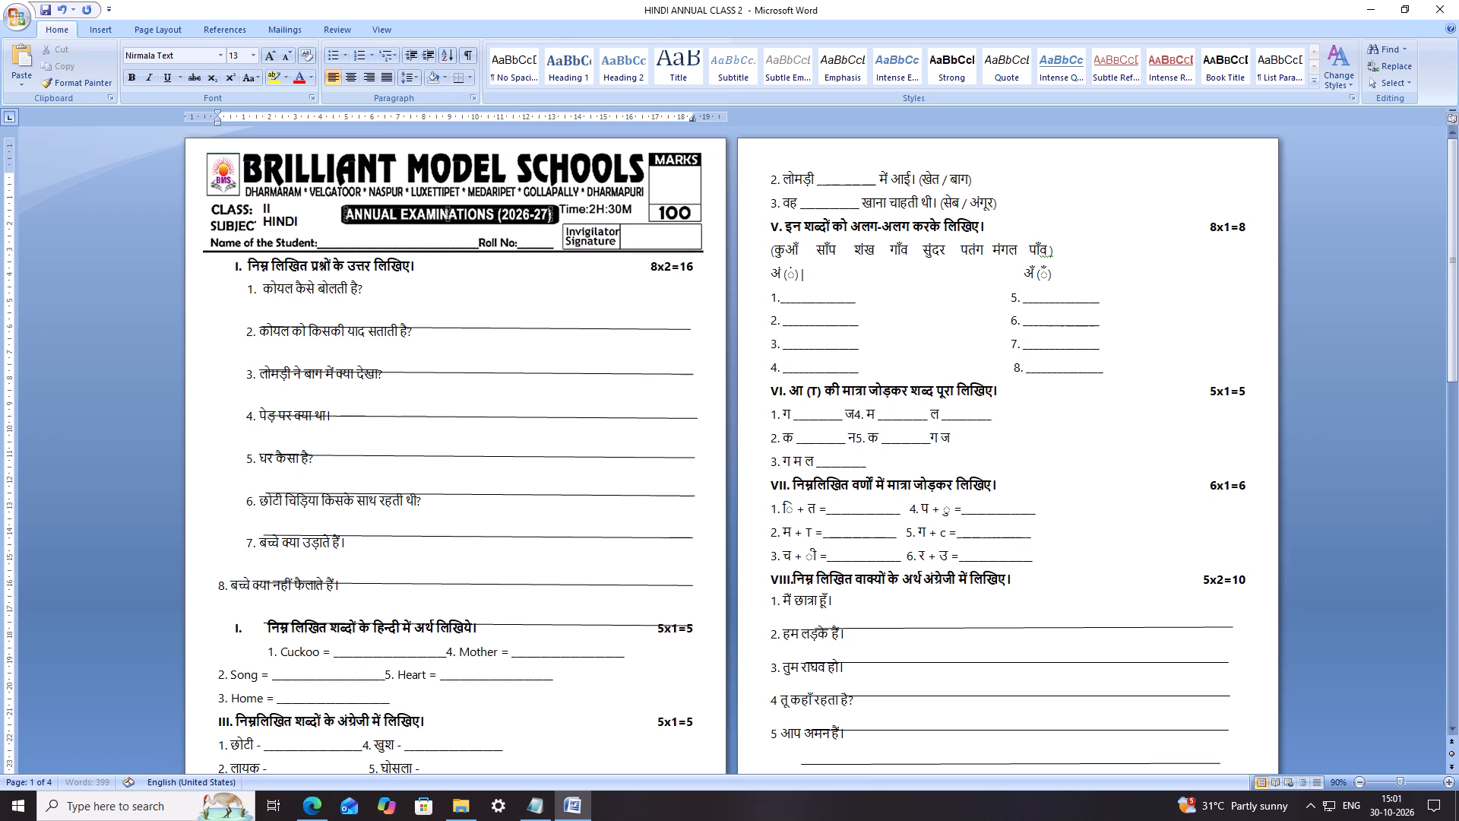
Indent question 8 of section I, बच्चे क्या नहीं फैलाते हैं।, with nine leading spaces.
left_click(218, 587)
key("space")
key("space")
key("space")
key("space")
key("space")
key("space")
key("space")
key("space")
key("space")
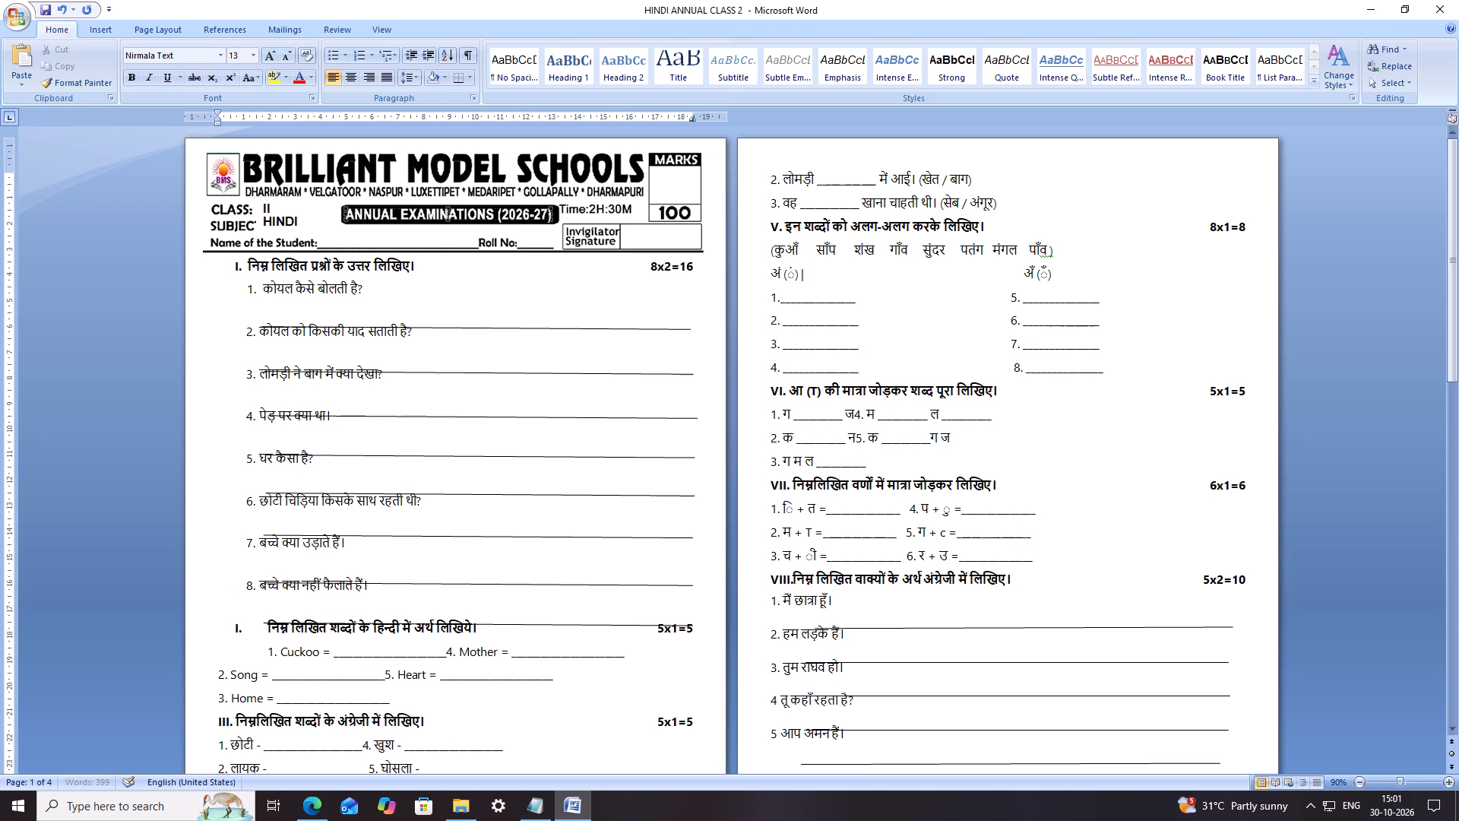
Save the Class 2 Hindi paper.
key("ctrl+s")
key("ctrl+s")
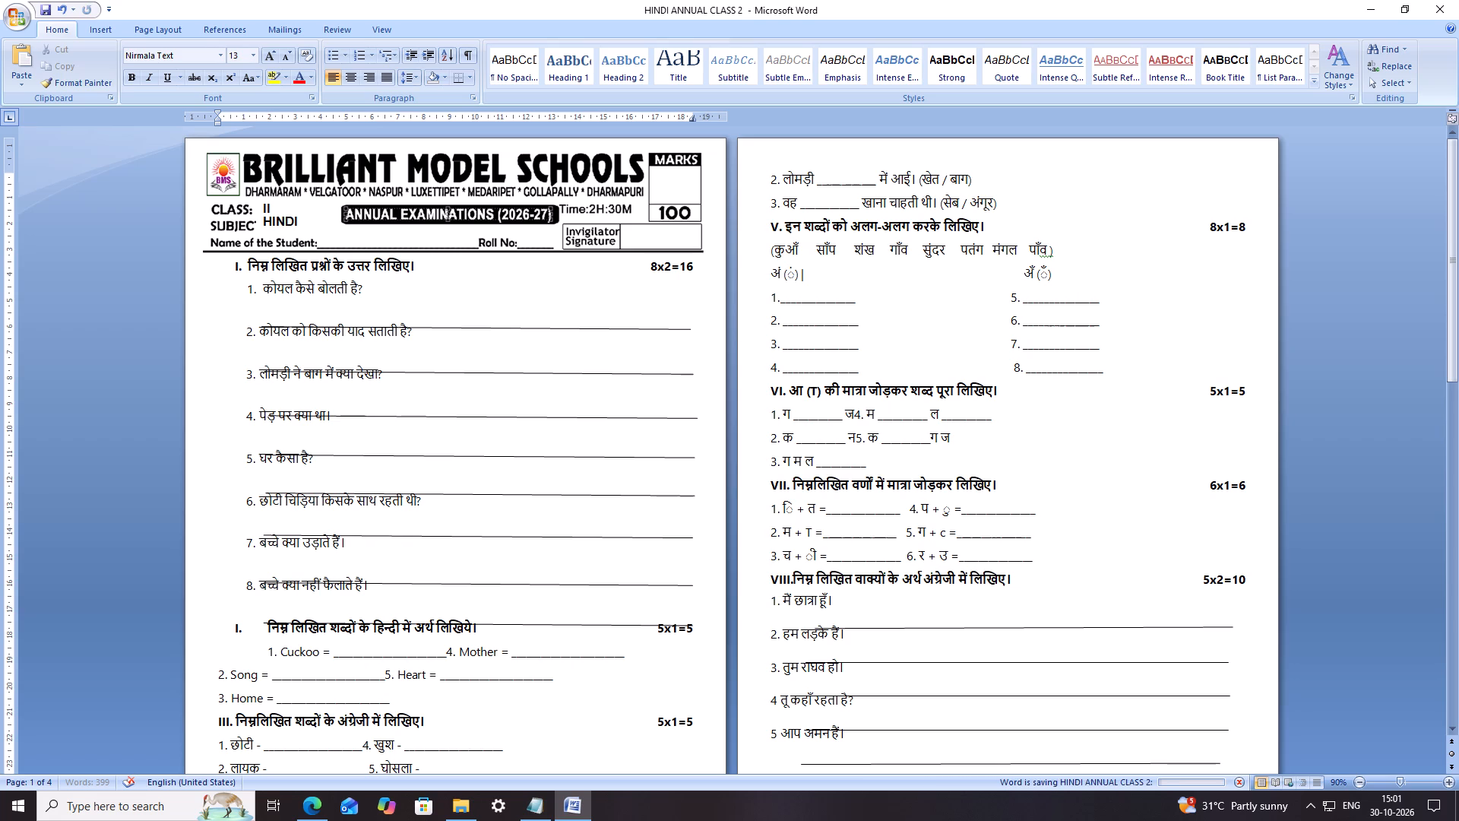
Move all eight answer lines of section I up together so each one sits clear beneath its question.
left_click(472, 324)
left_click(474, 324)
left_click(474, 328)
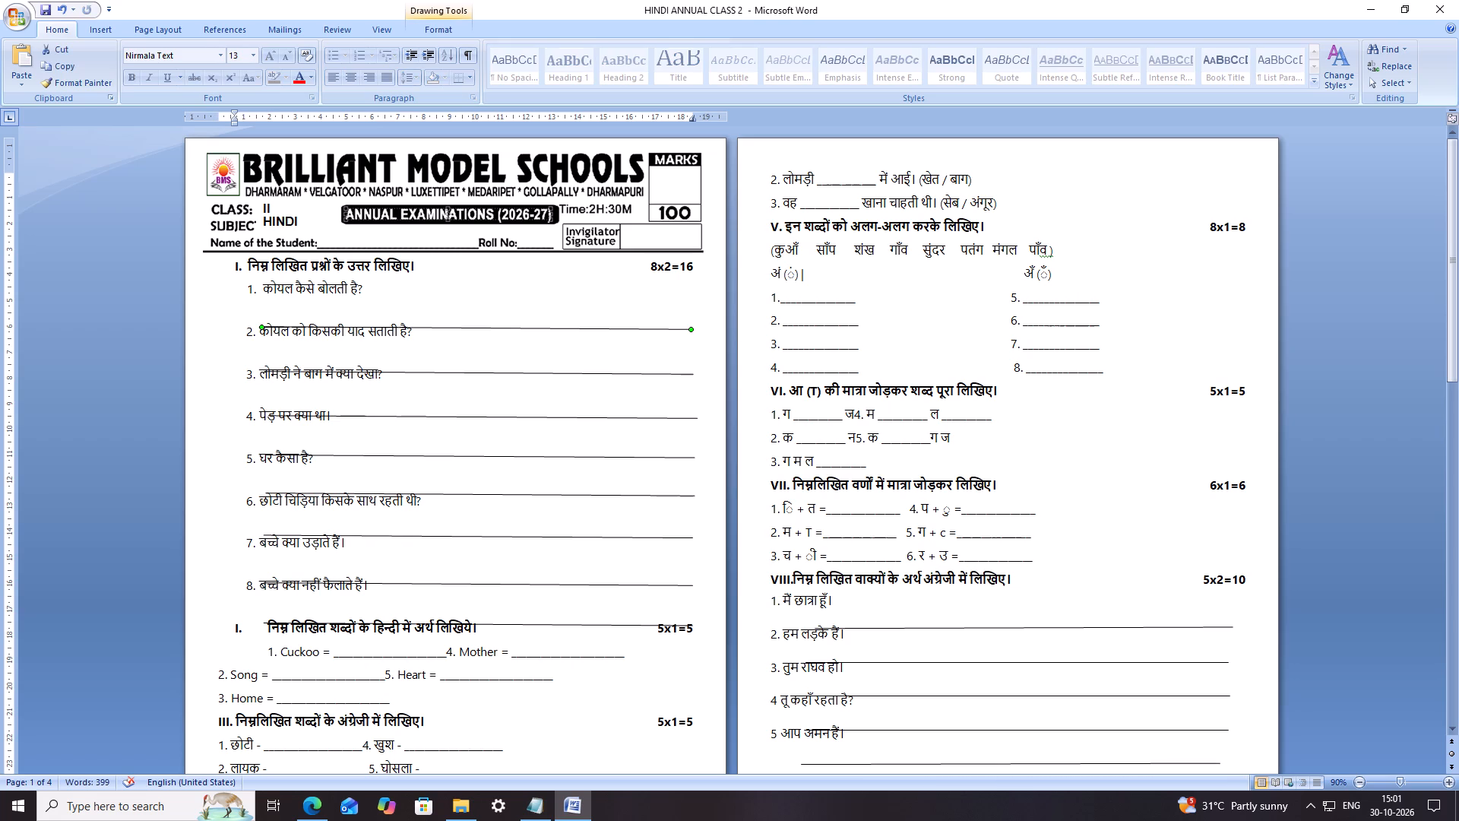
left_click(466, 328)
left_click(460, 372, "shift")
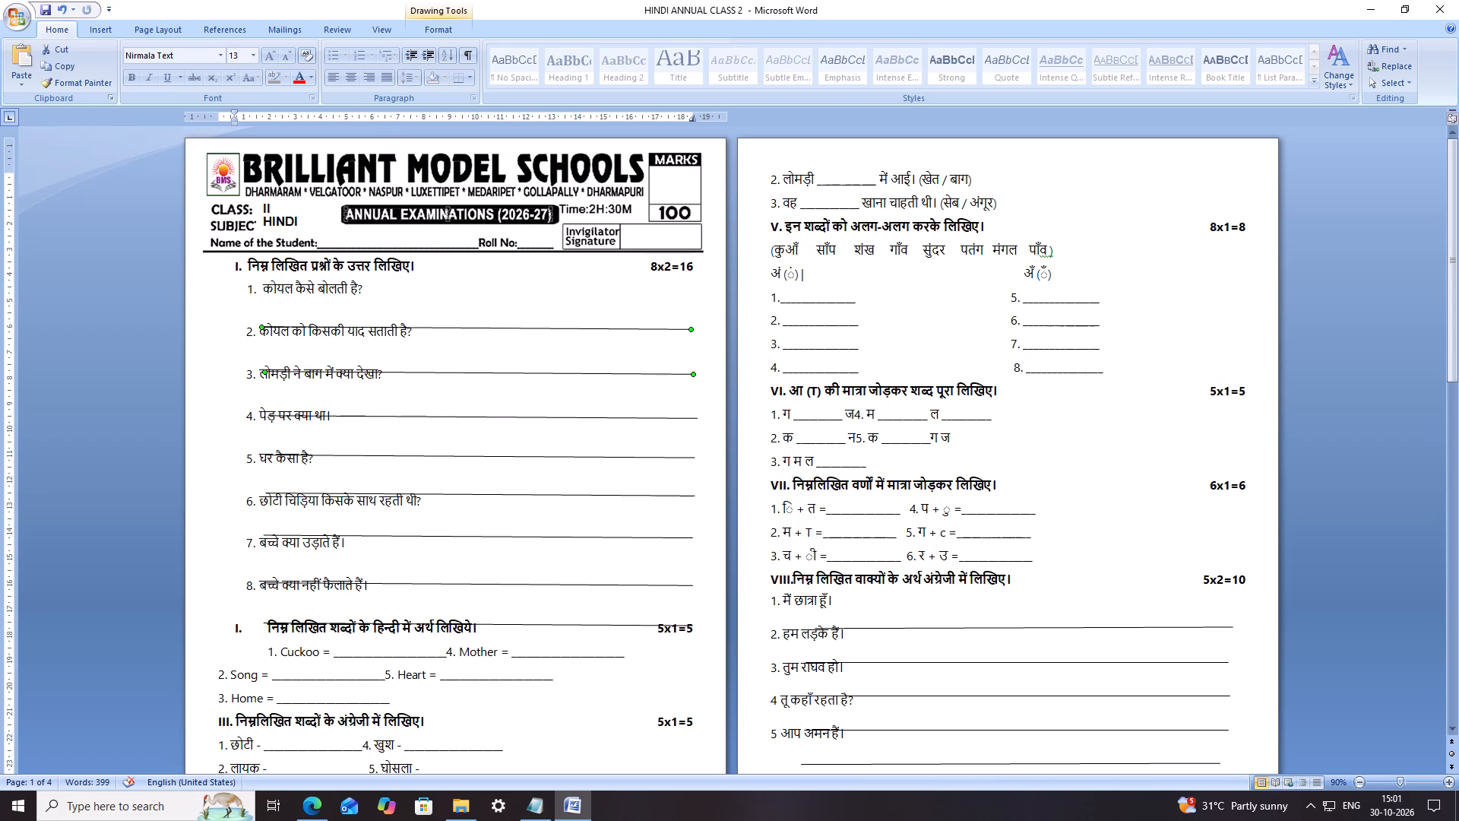
left_click(443, 417, "shift")
left_click(454, 458, "shift")
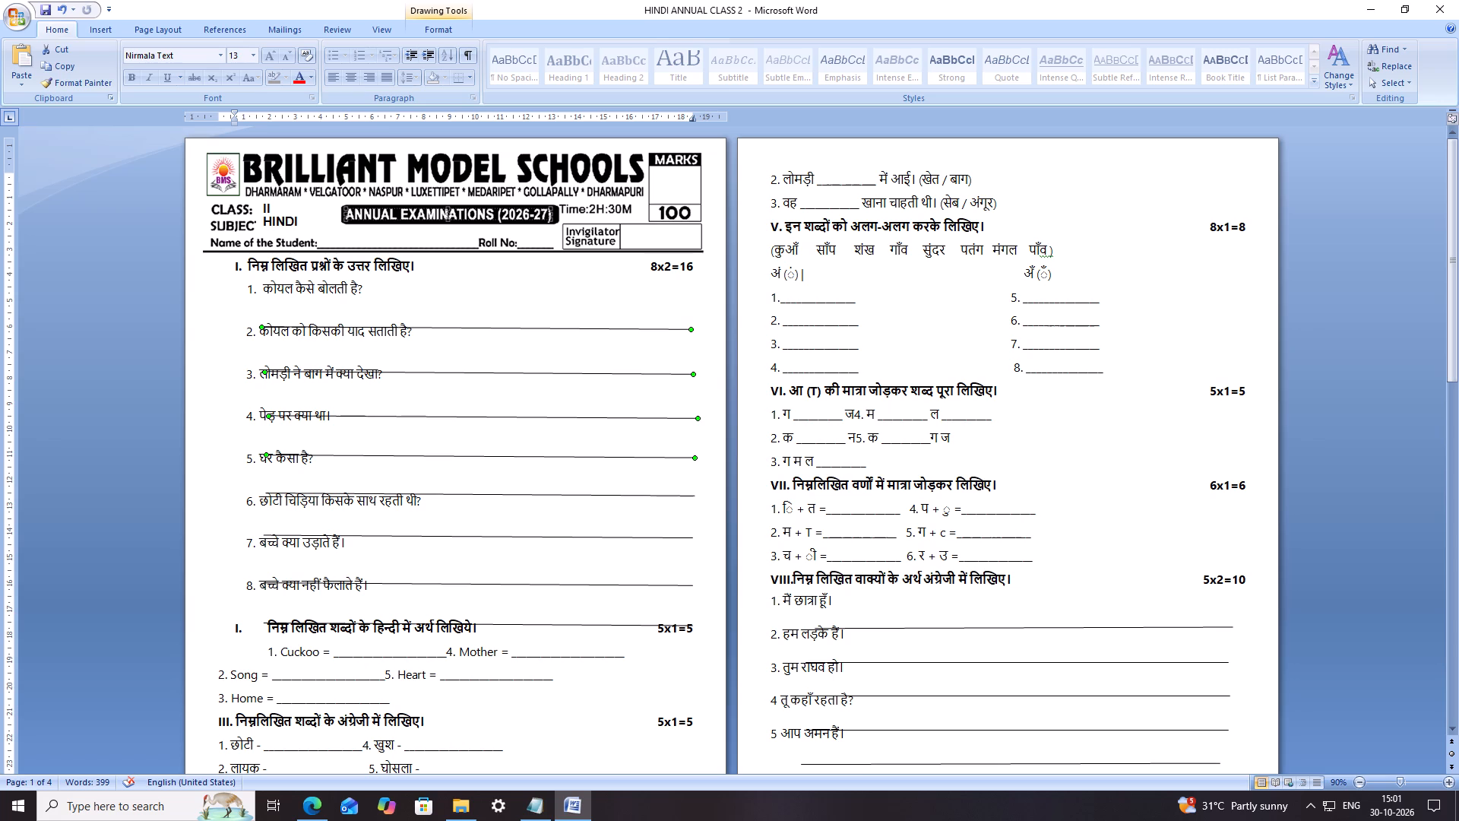
left_click(457, 493, "shift")
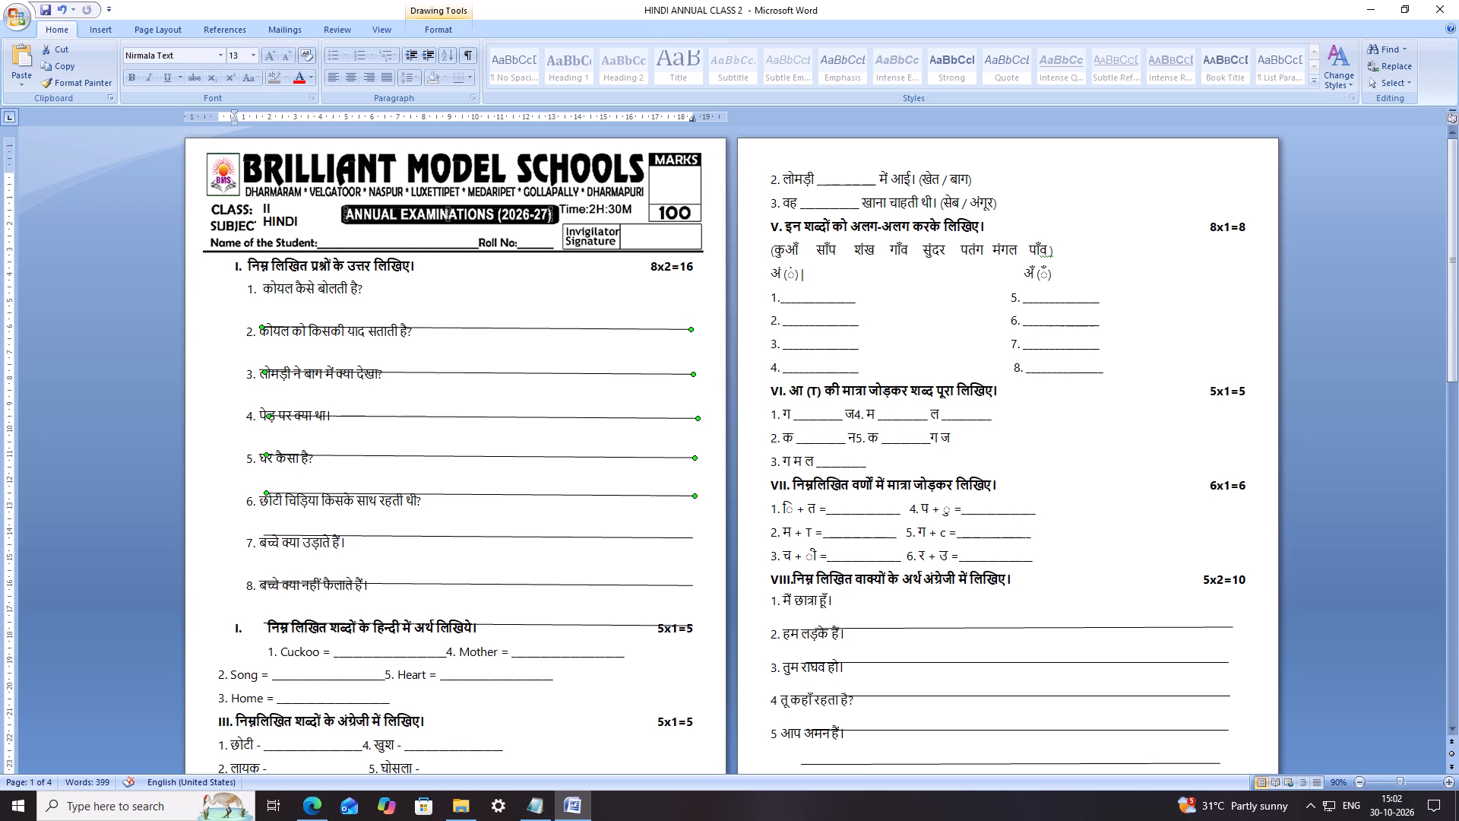
left_click(463, 537, "shift")
left_click(477, 583, "shift")
left_click(511, 623, "shift")
key("Up")
key("Up")
key("Up")
key("Up")
key("Up")
key("Up")
key("Up")
key("Up")
key("Up")
key("Up")
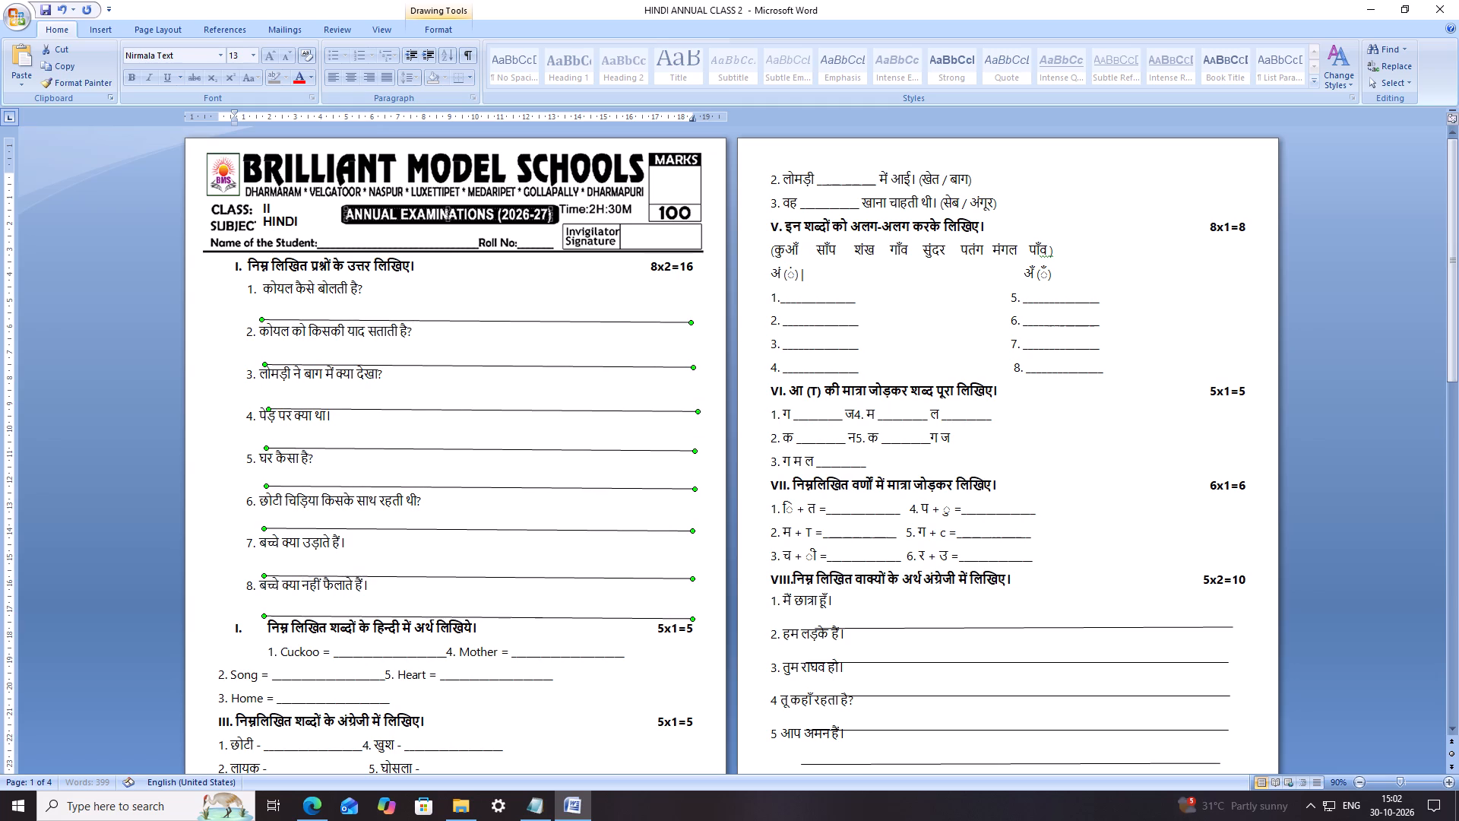
key("Up")
key("Up")
key("Up")
key("Up")
key("Up")
Shift the eight selected answer lines left so they start roughly under the question numbers, and deselect them.
key("Left")
key("Left")
key("Left")
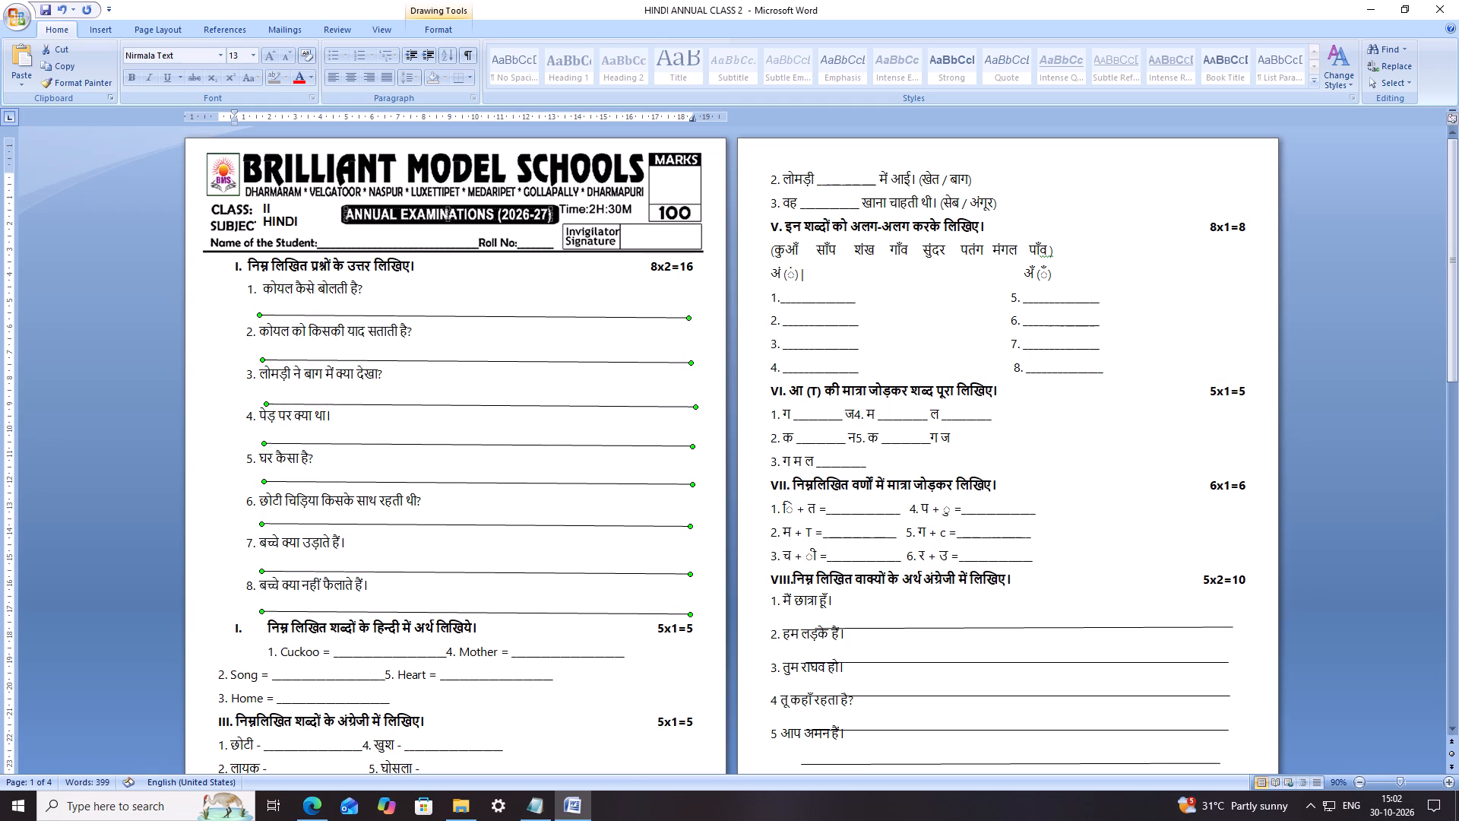
key("Left")
key("Left")
key("Left")
key("Left")
key("Left")
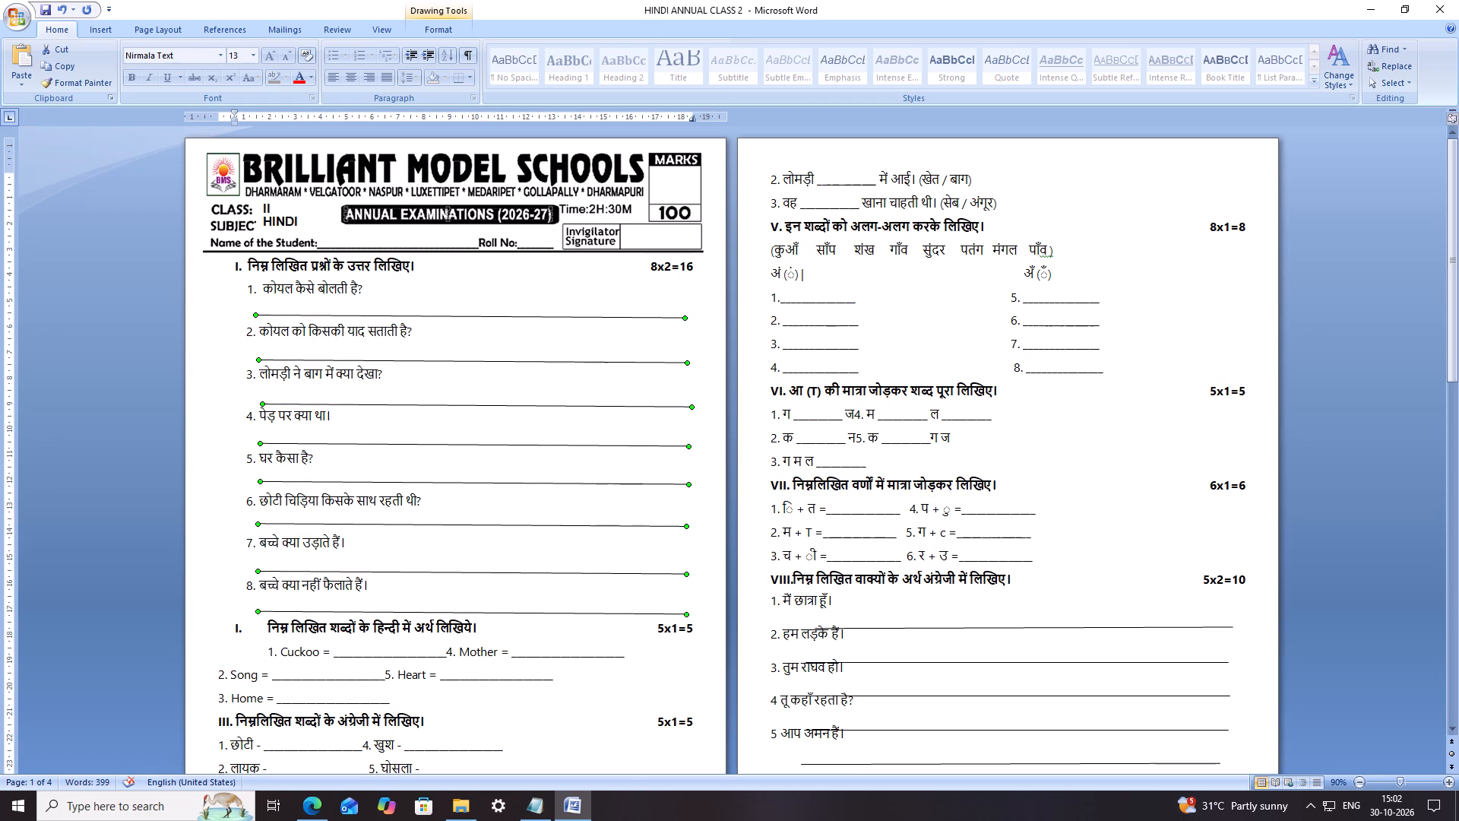
key("Left")
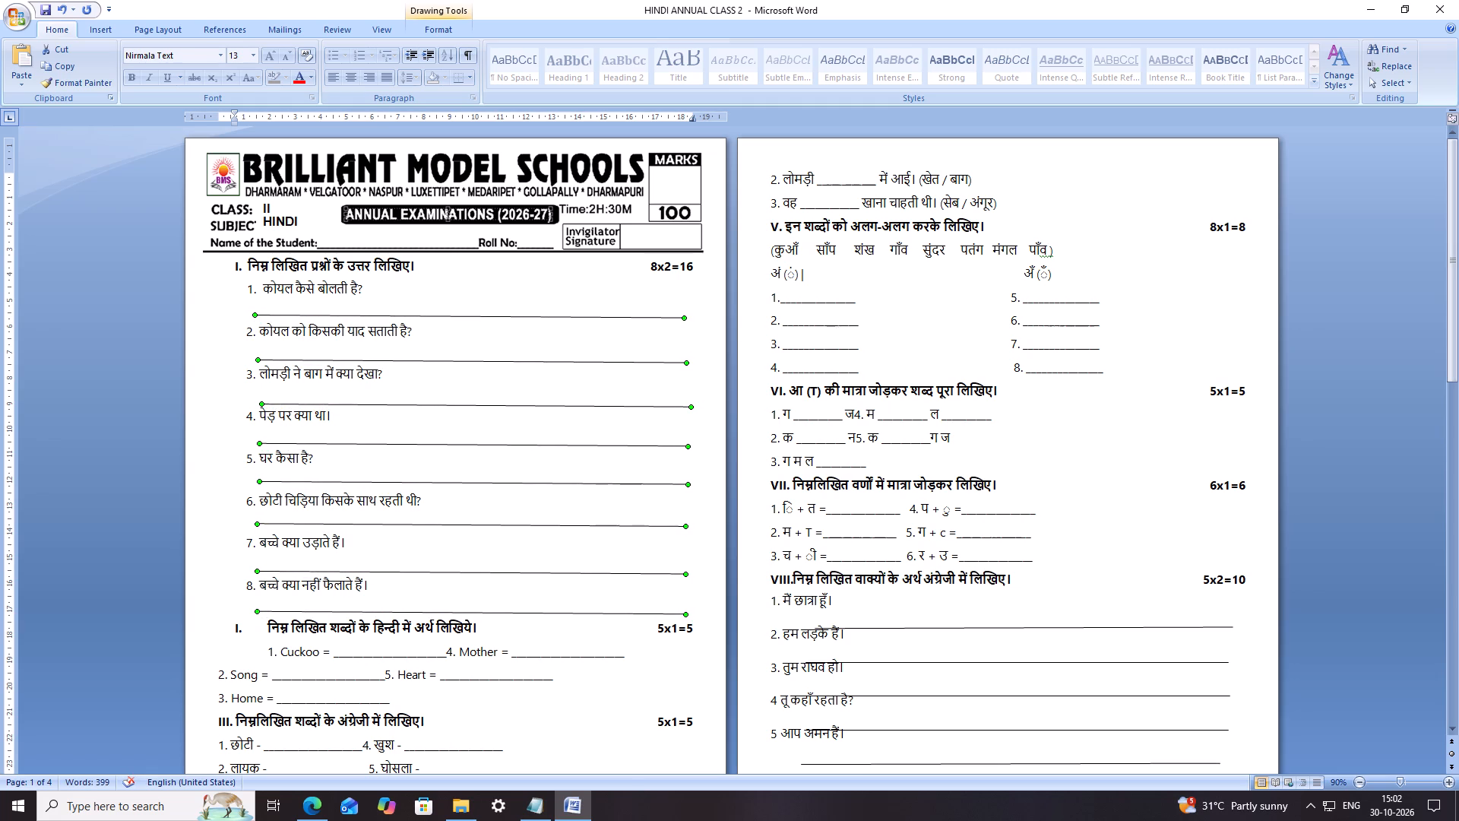
key("Left")
key("Left")
key("Left")
key("Left")
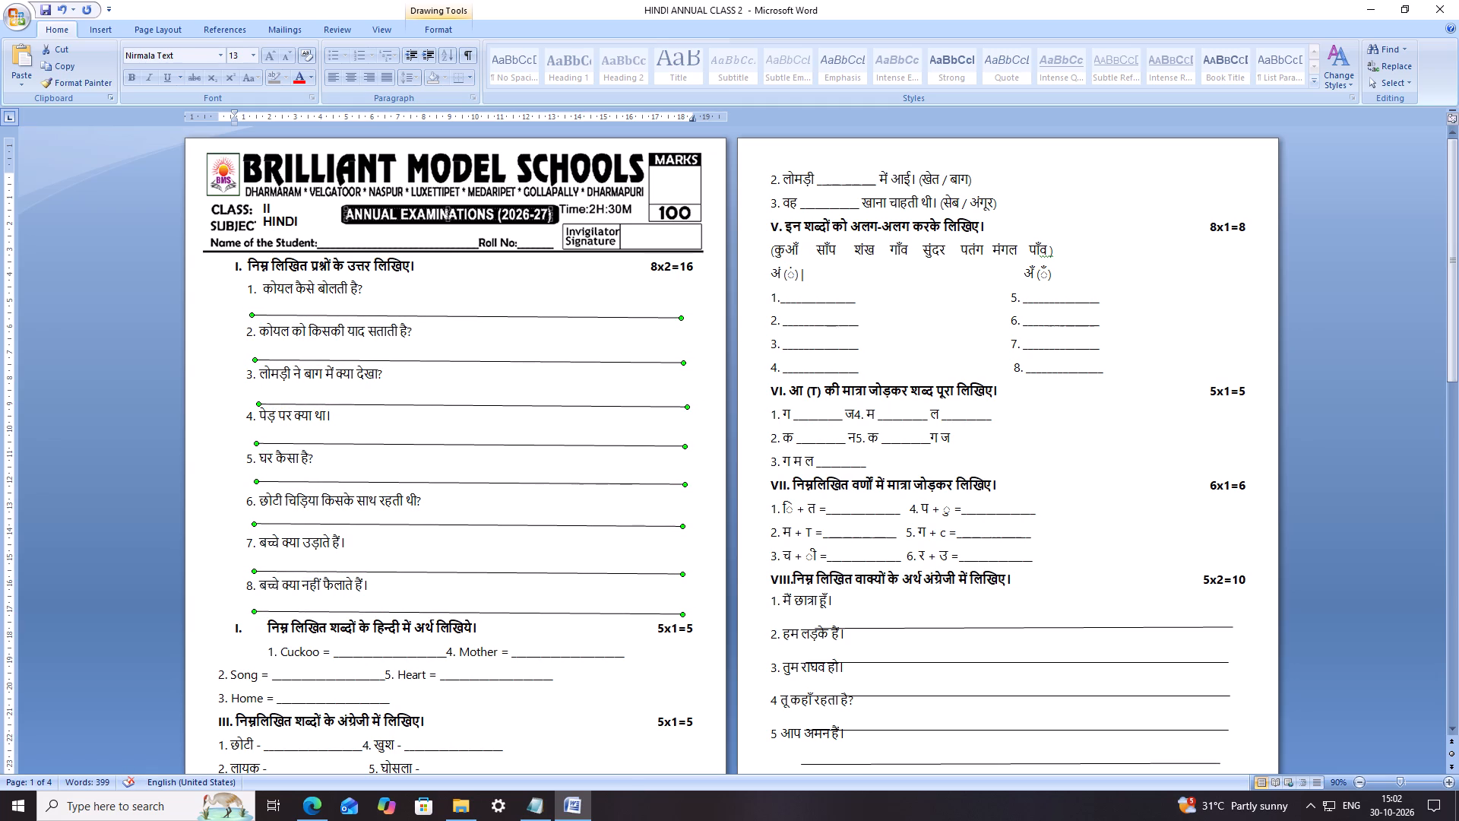
key("Right")
left_click(610, 300)
Replace the automatic numeral of the heading निम्न लिखित शब्दों के हिन्दी में अर्थ लिखिये। with plain-text "II. ", without list formatting.
scroll(574, 414, "down", 4)
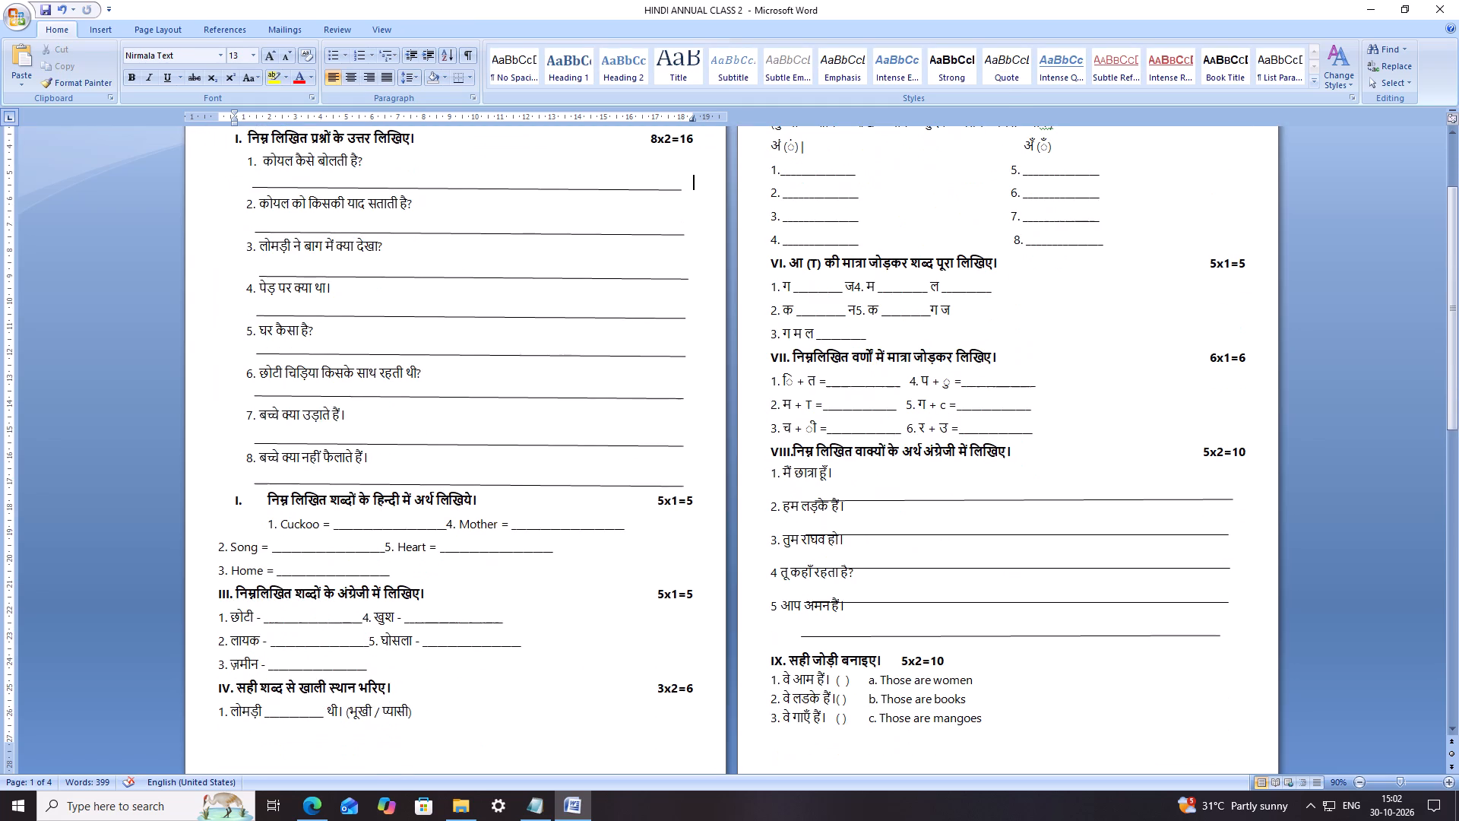
left_click(266, 508)
left_click(240, 507)
key("BackSpace")
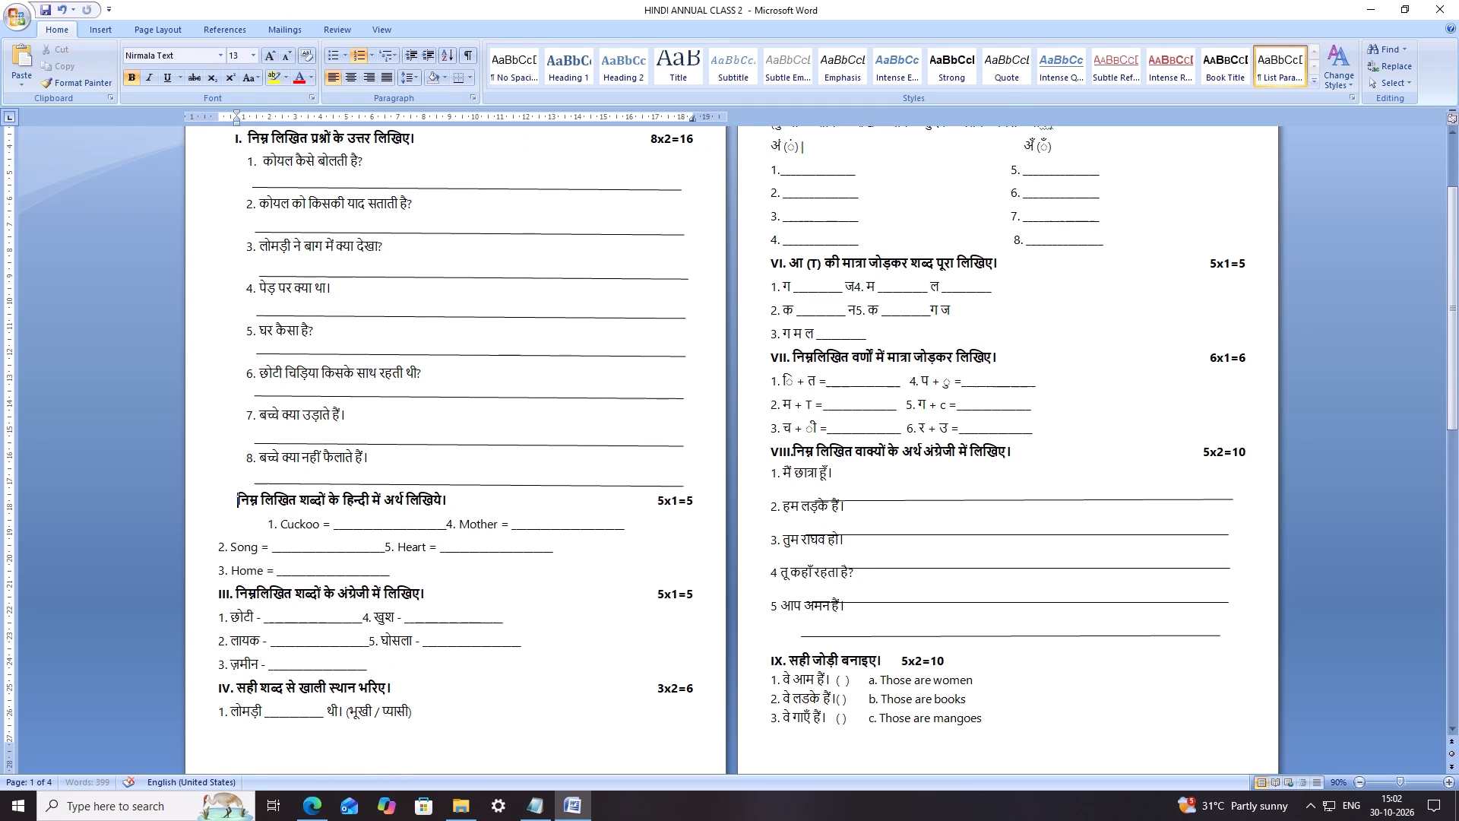
key("BackSpace")
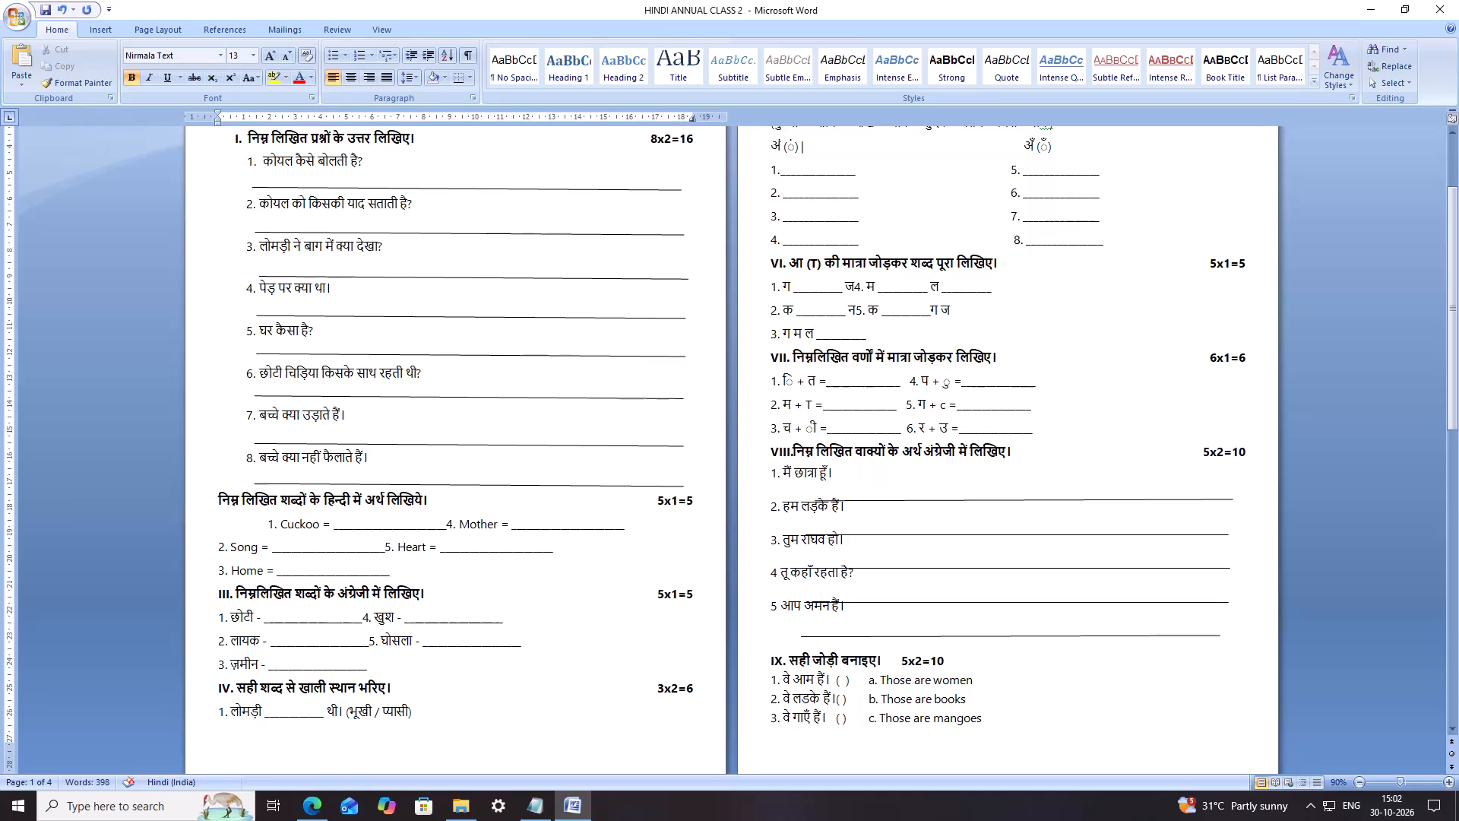
type("II")
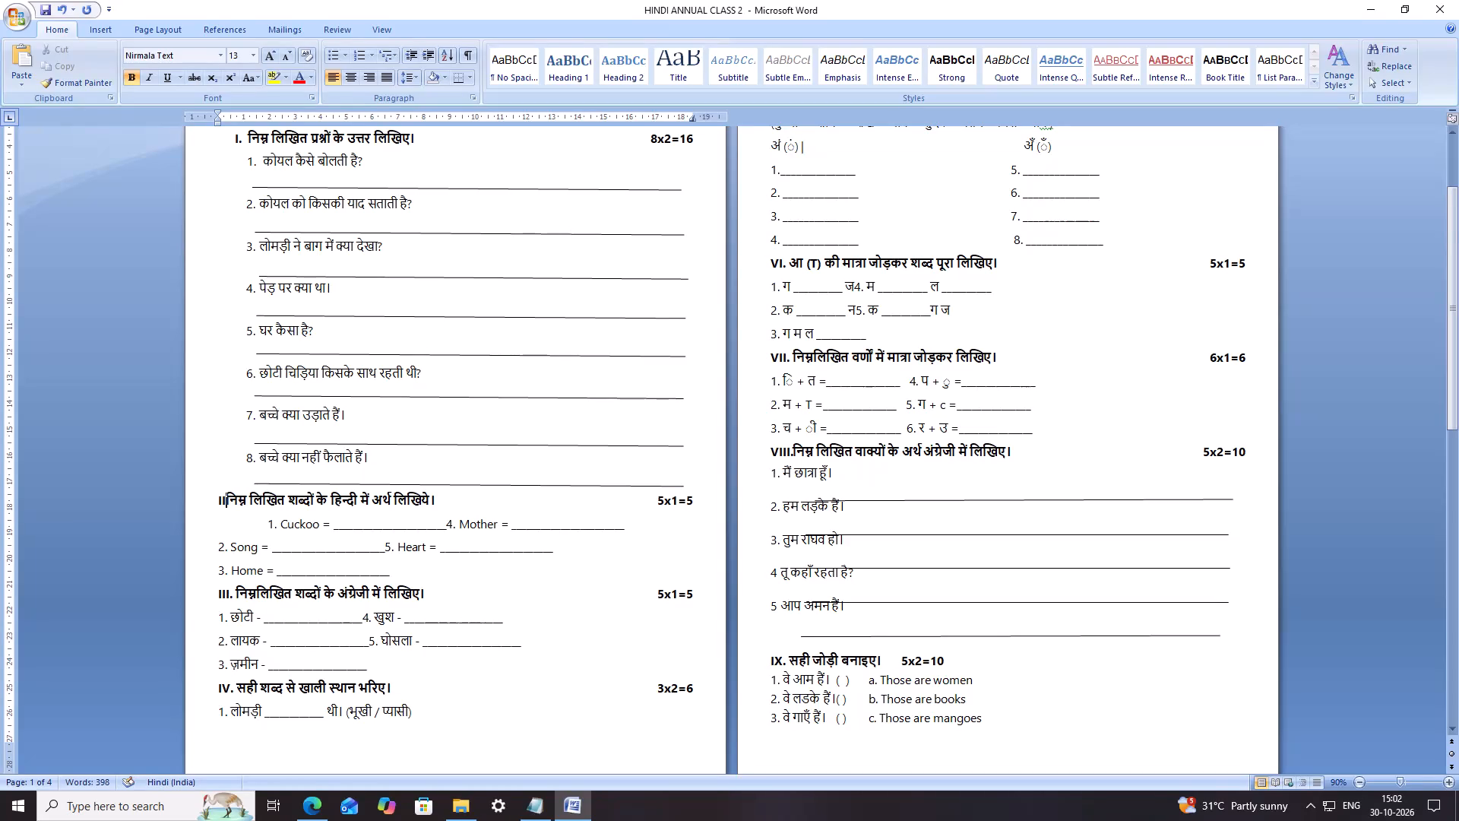
type(".")
key("space")
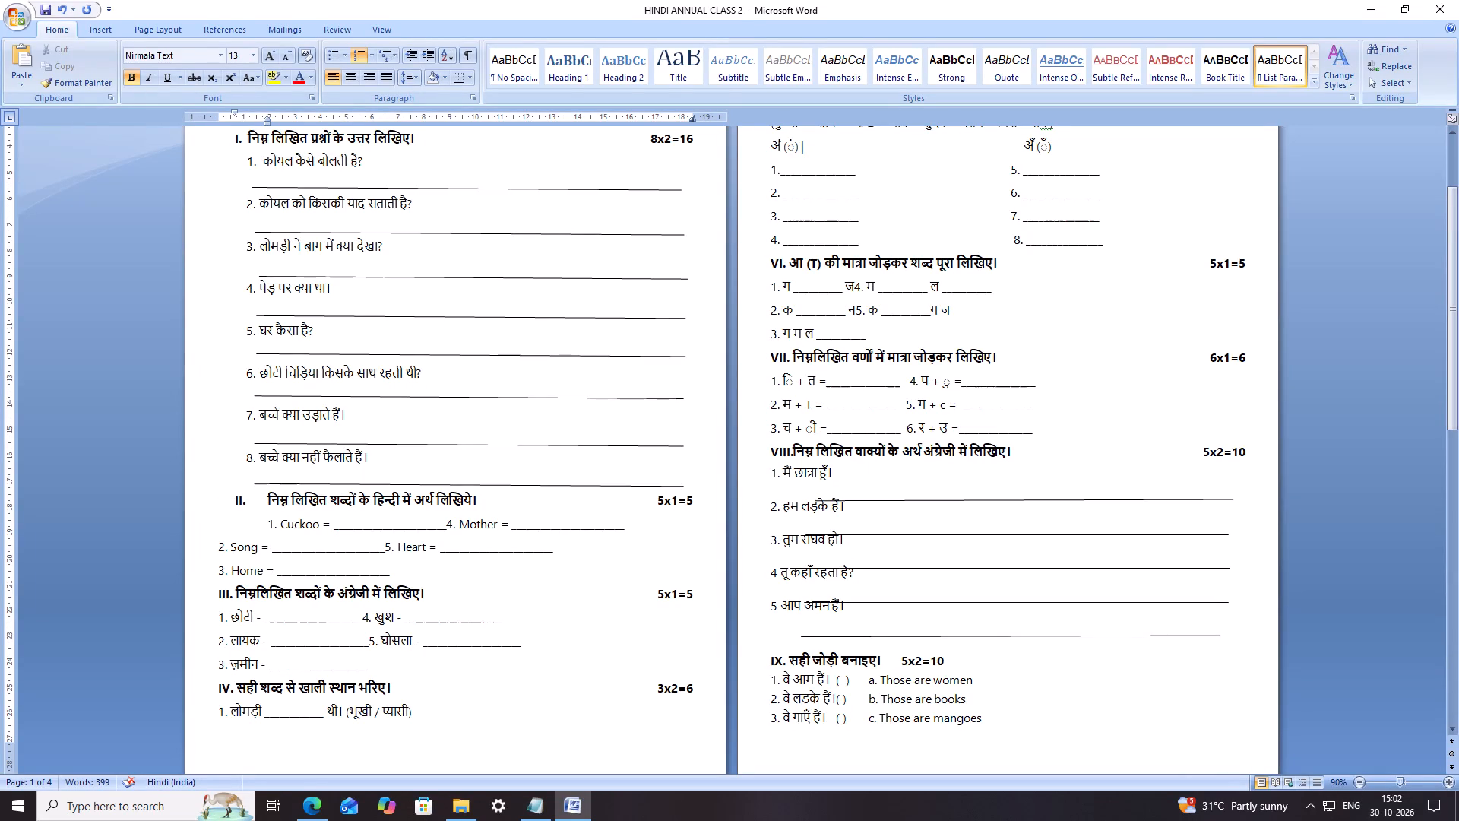
key("ctrl+x")
key("ctrl+z")
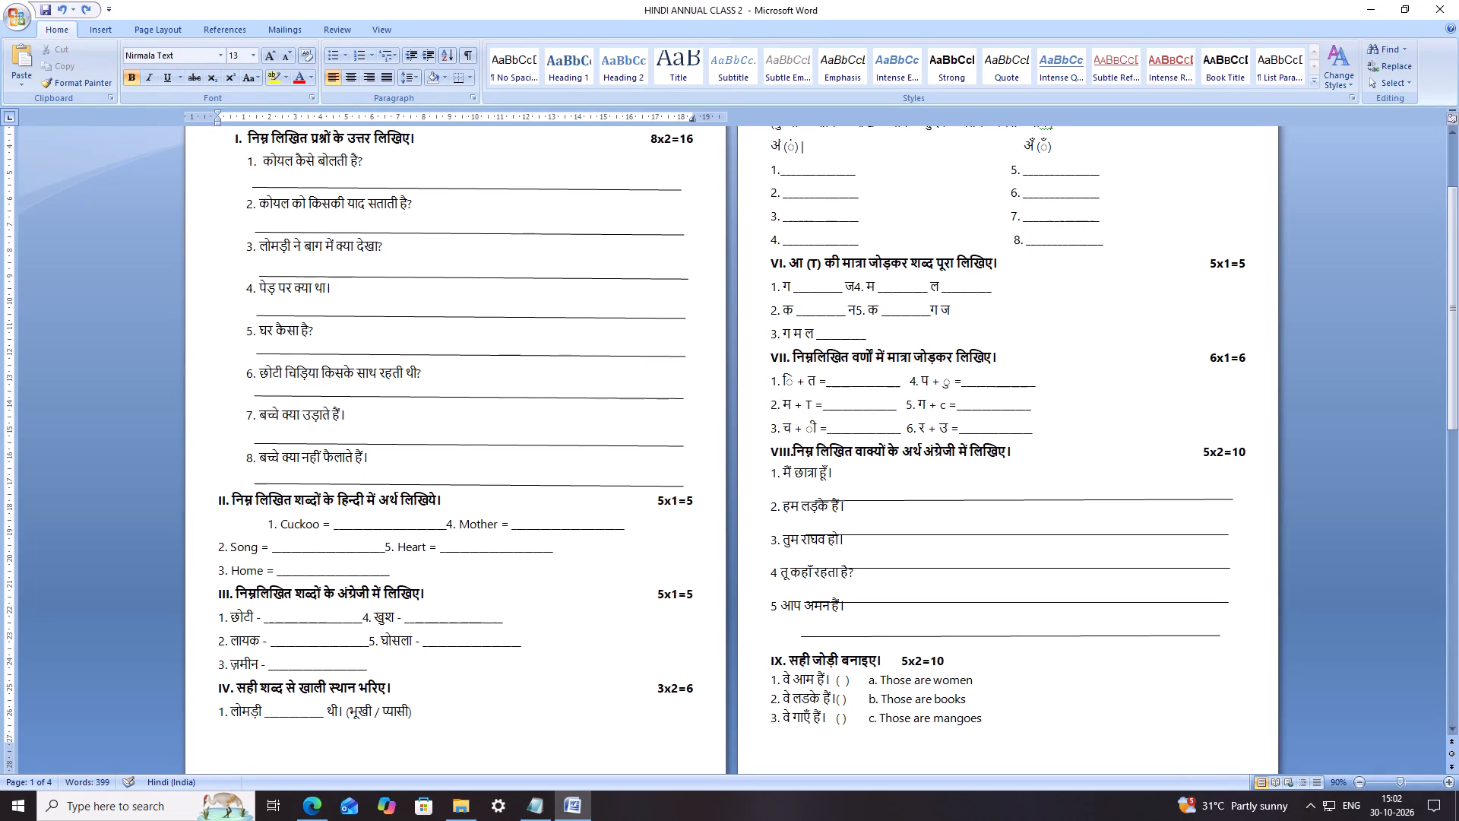
Add five more spaces after the numeral of heading II and five leading spaces before it.
key("space")
key("space")
key("space")
key("space")
key("space")
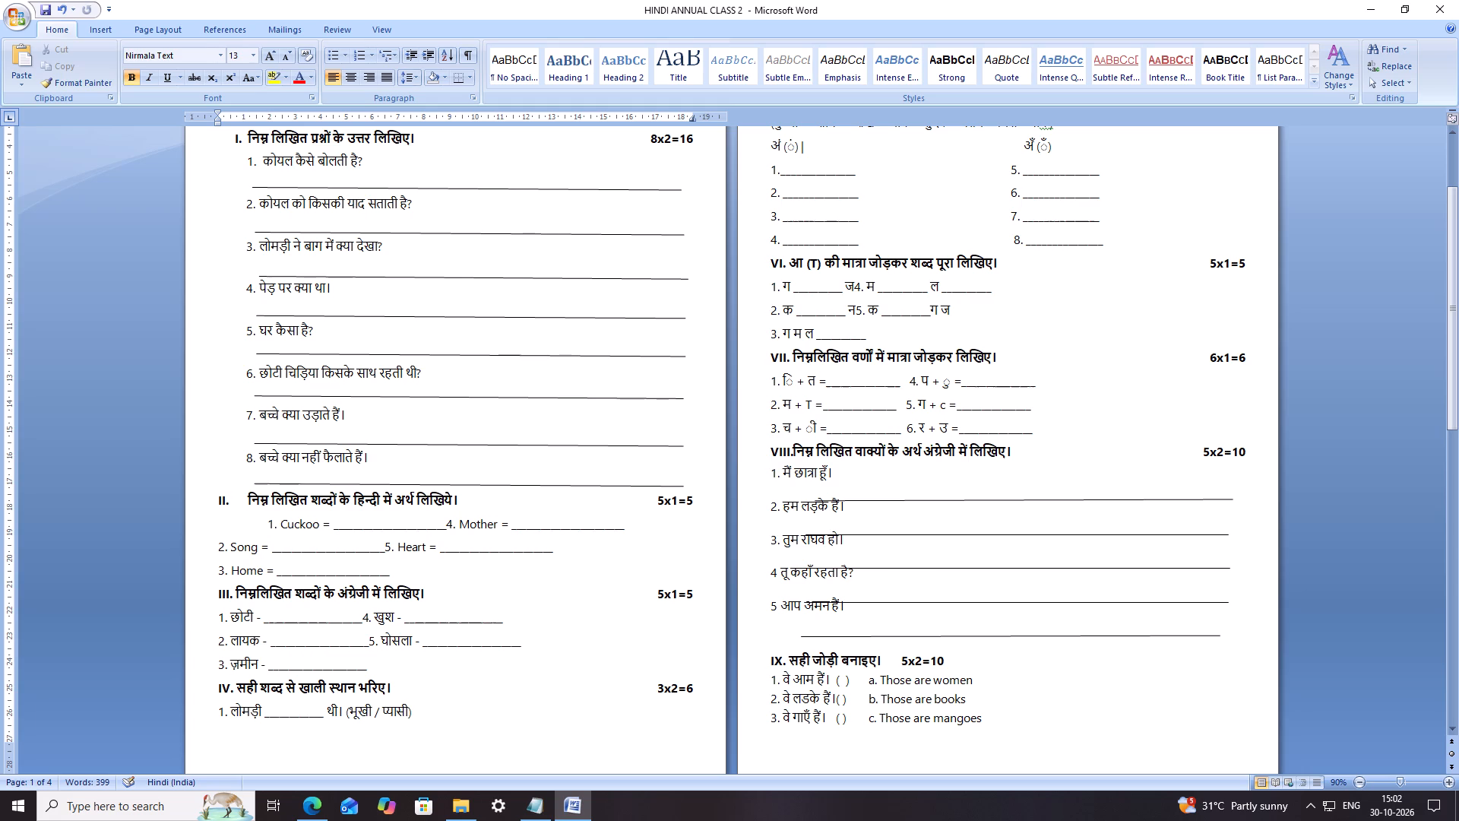
left_click(218, 502)
key("space")
key("space")
key("space")
key("space")
key("space")
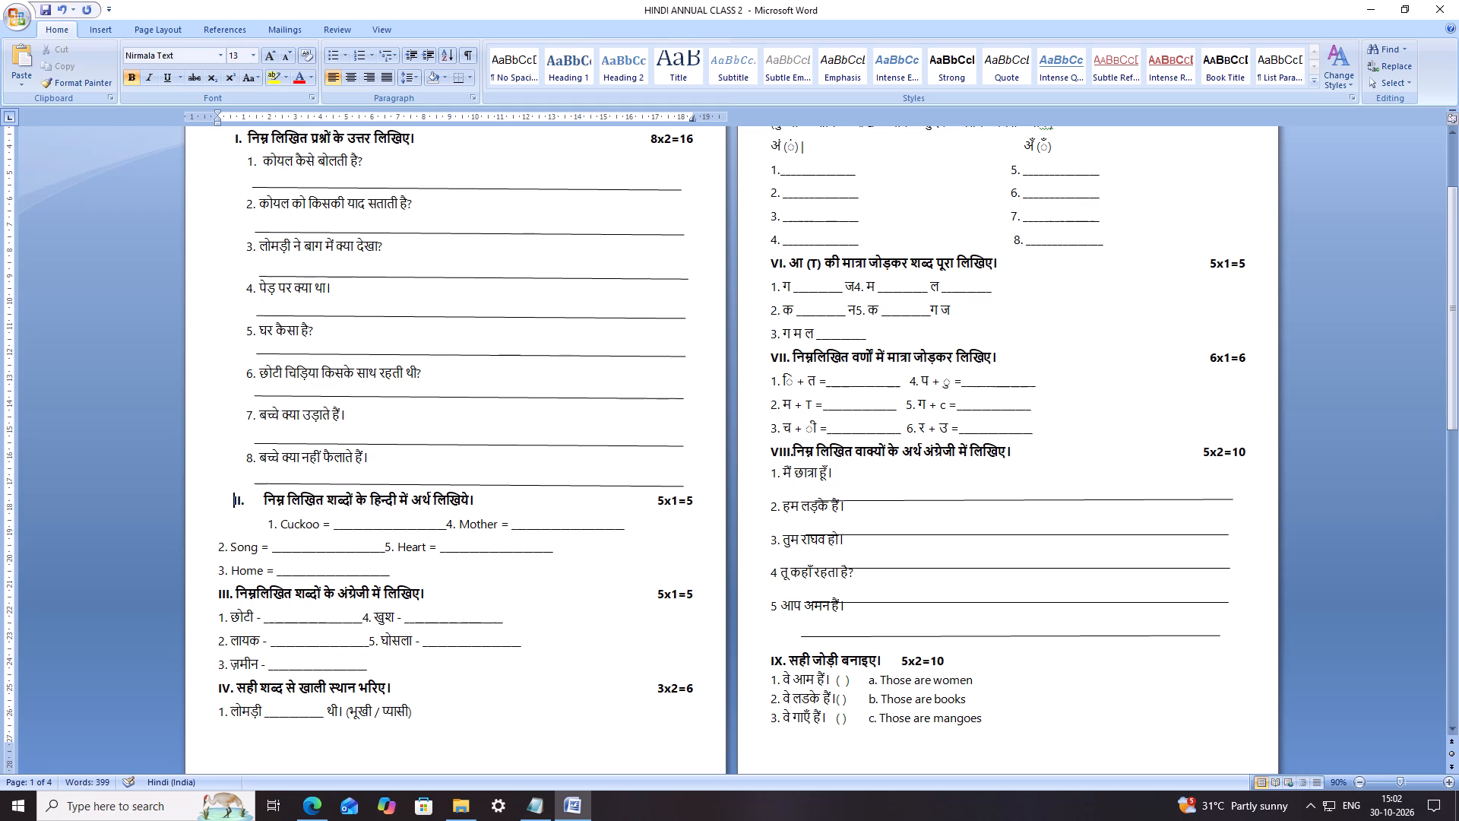
Indent the "2. Song" line of section II with fourteen leading spaces.
left_click(214, 547)
key("space")
key("space")
key("space")
key("space")
key("space")
key("space")
key("space")
key("space")
key("space")
key("space")
key("space")
key("space")
key("space")
key("space")
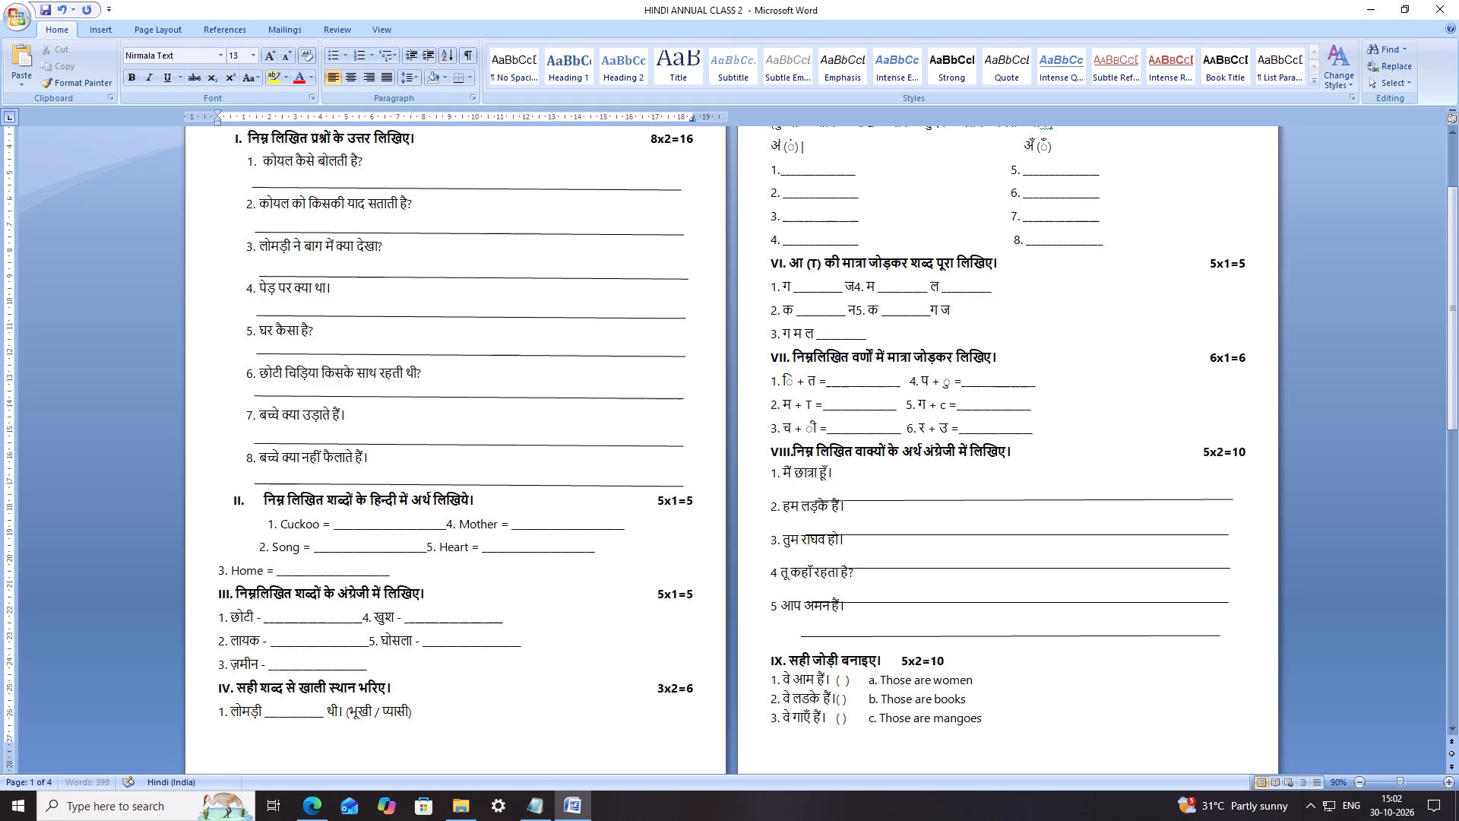
Replace the existing indent of the "1. Cuckoo" line in section II with twelve leading spaces.
left_click(264, 530)
key("BackSpace")
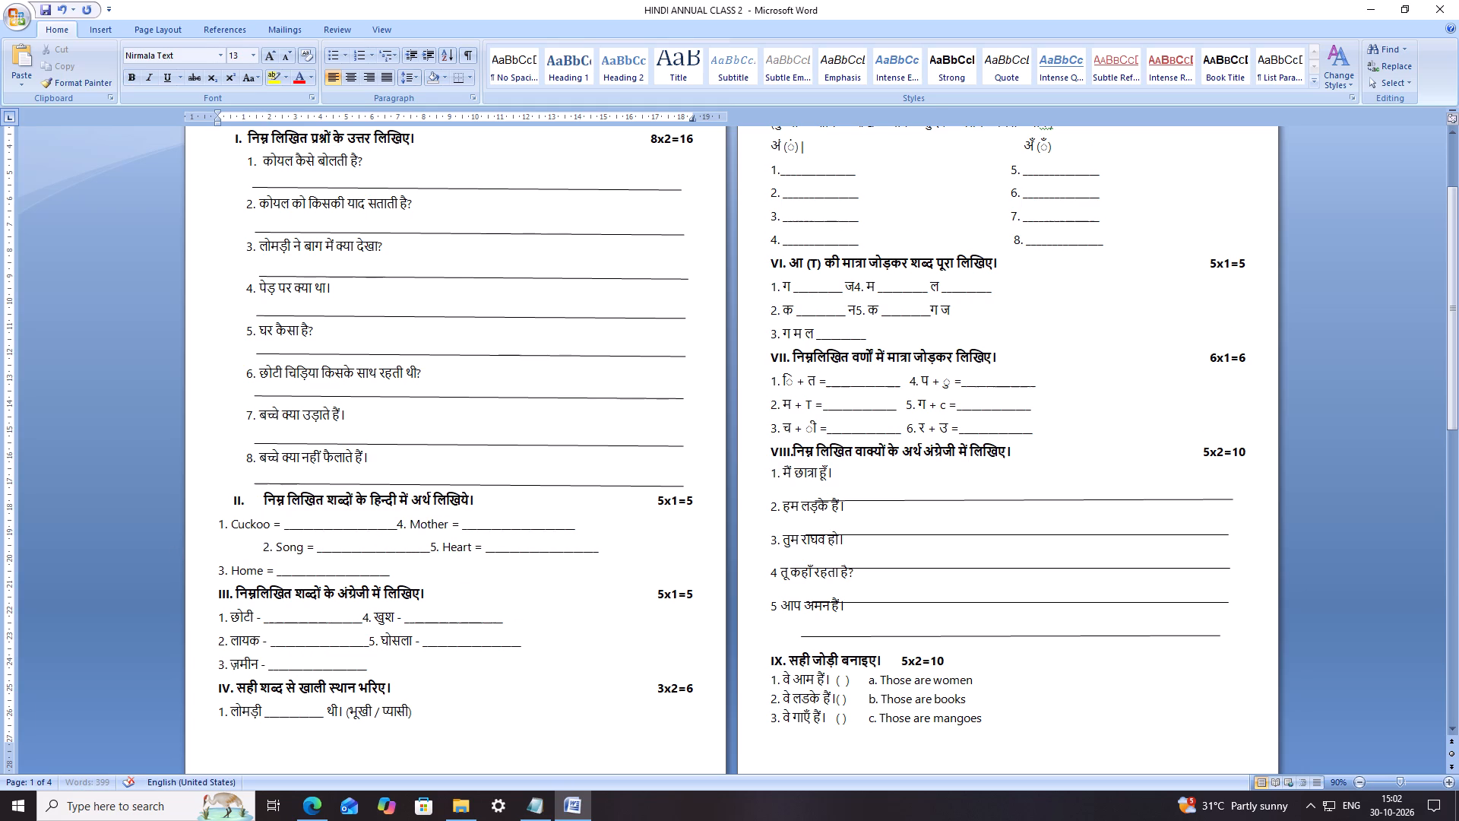
key("BackSpace")
key("ctrl+z")
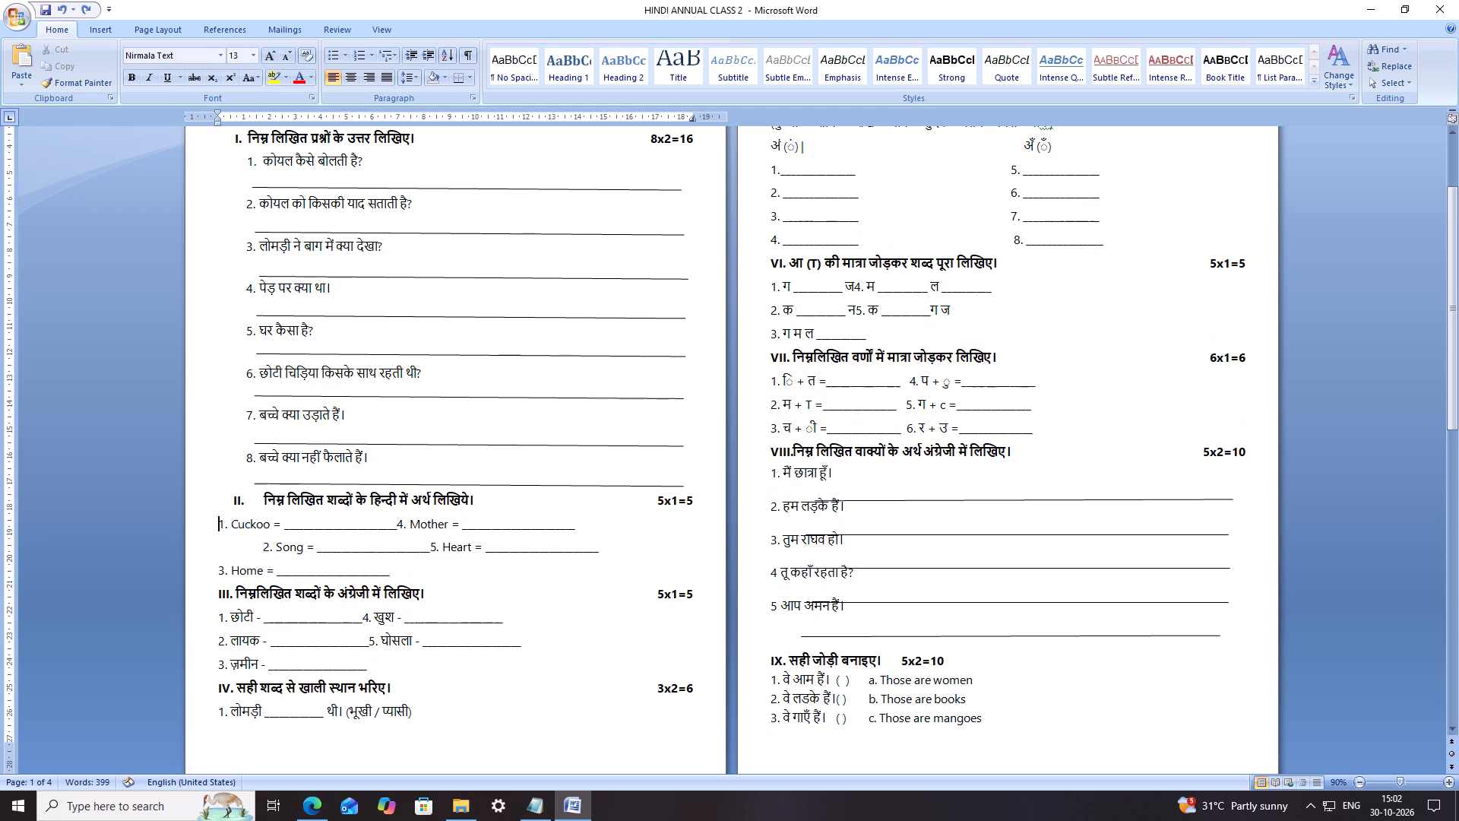
key("space")
key("space")
key("space")
key("space")
key("space")
key("space")
key("space")
key("space")
key("space")
key("space")
key("space")
key("space")
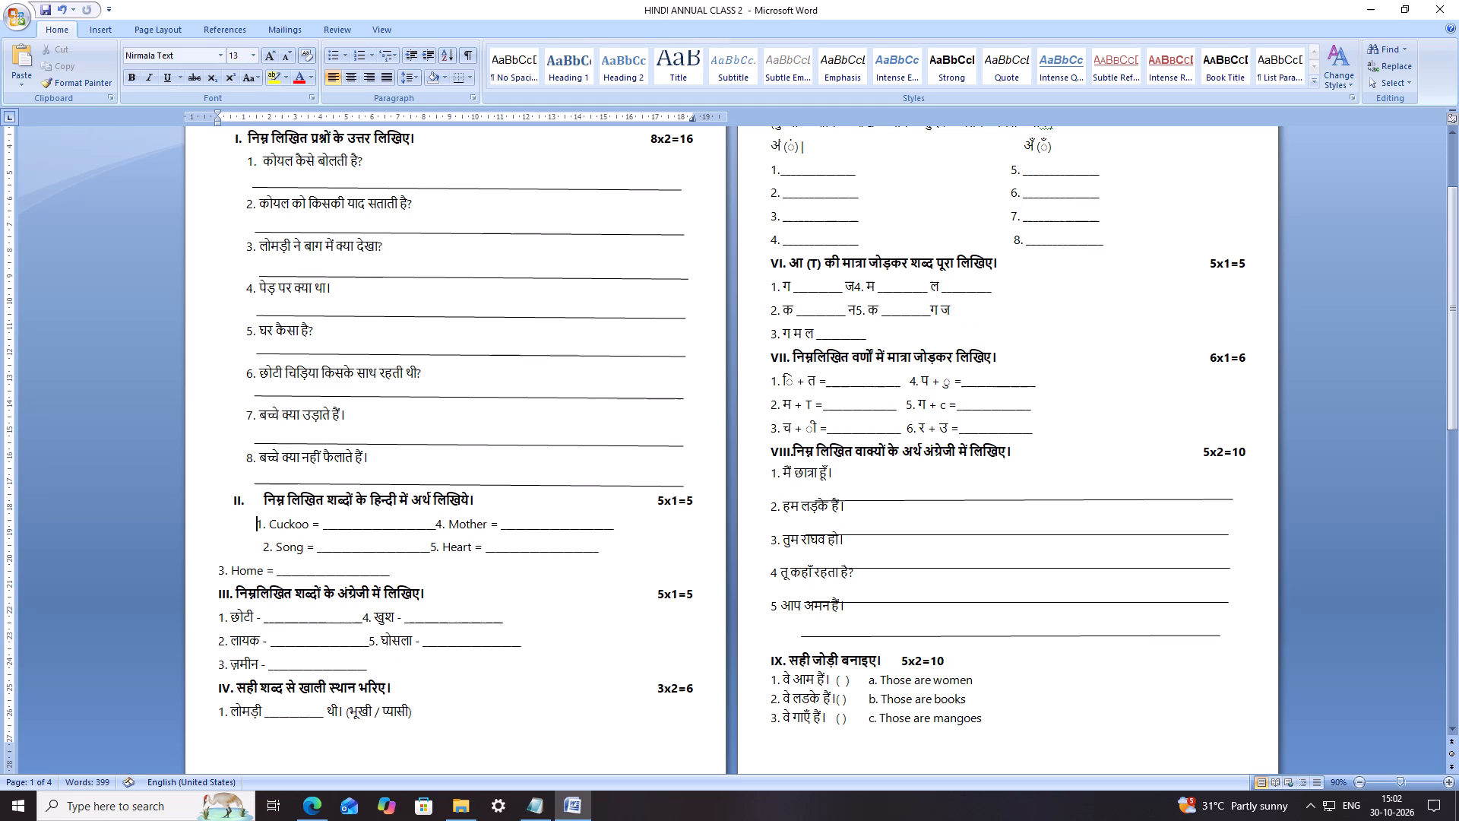
Remove two leading spaces from the "2. Song" line to align it with "1. Cuckoo".
left_click(261, 550)
key("BackSpace")
key("BackSpace")
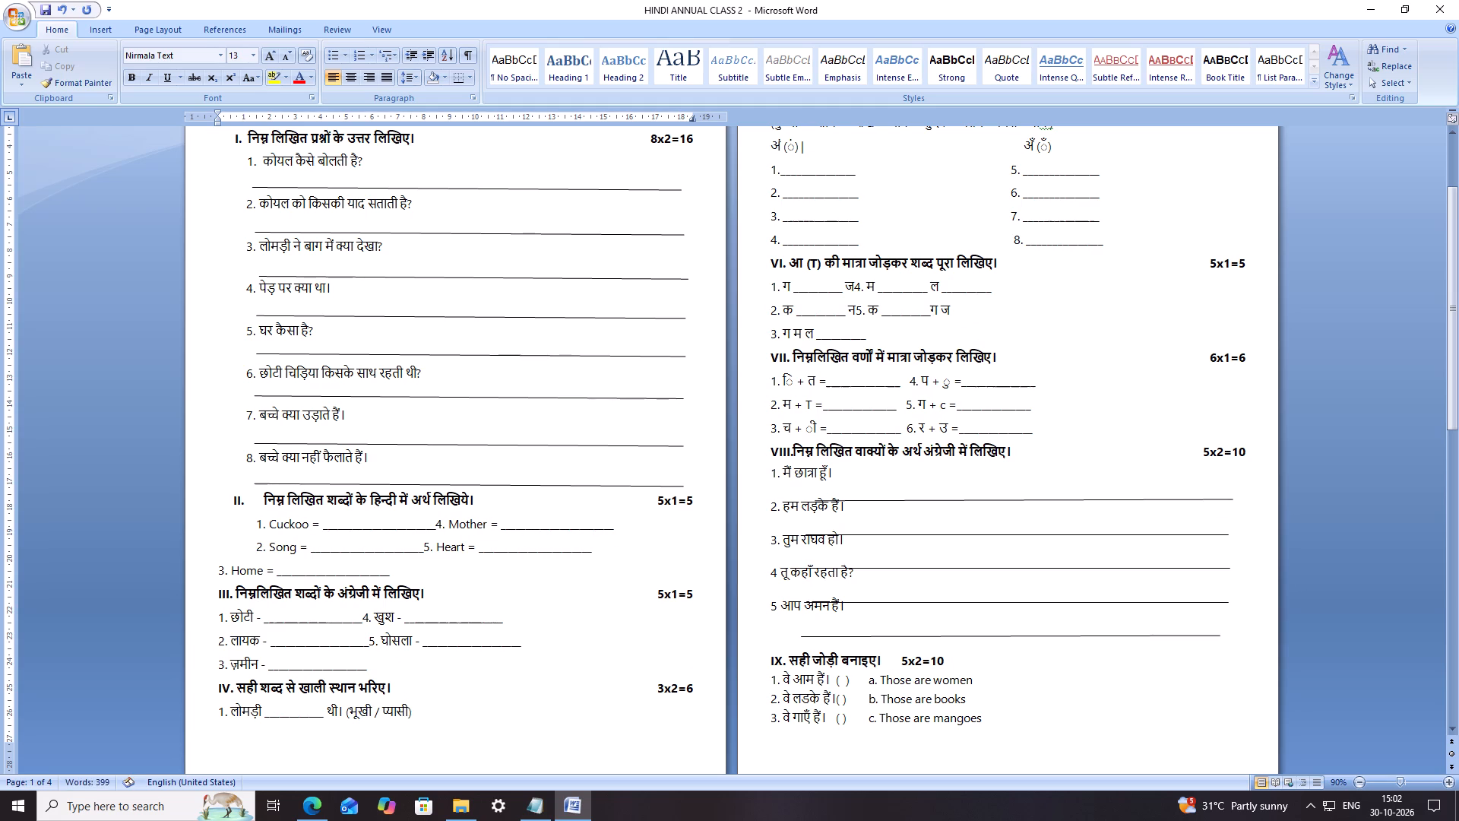
Insert two spaces before "4. Mother" in section II and delete one extra space between its number and full stop.
left_click(440, 526)
key("space")
key("space")
left_click(436, 525)
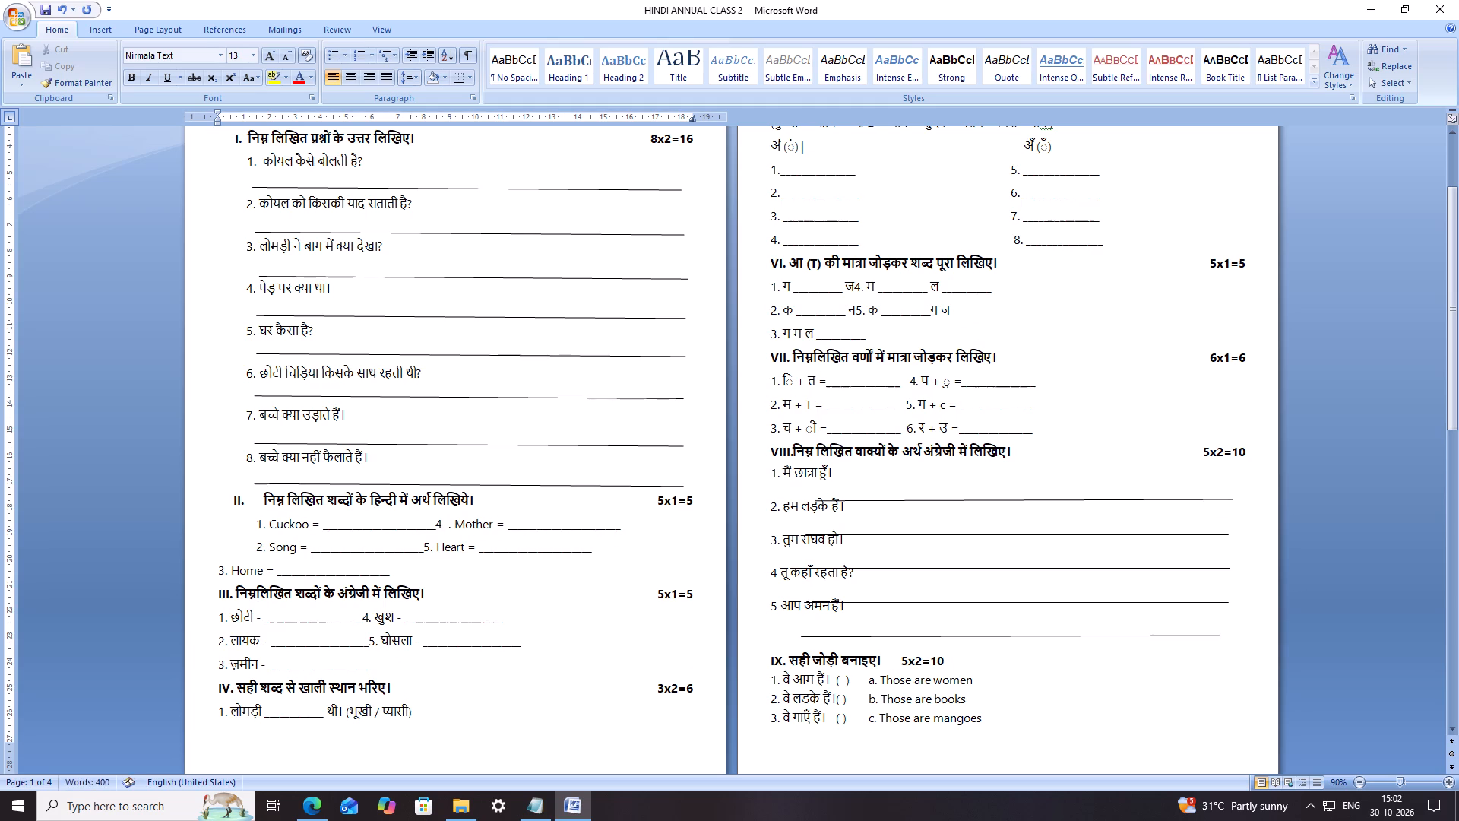
key("space")
key("space")
left_click(451, 525)
key("BackSpace")
key("BackSpace")
key("ctrl+z")
key("Right")
key("BackSpace")
Insert seven spaces before "5. Heart" to separate it from the "2. Song" answer blank.
left_click(425, 548)
key("space")
key("space")
key("space")
key("space")
key("space")
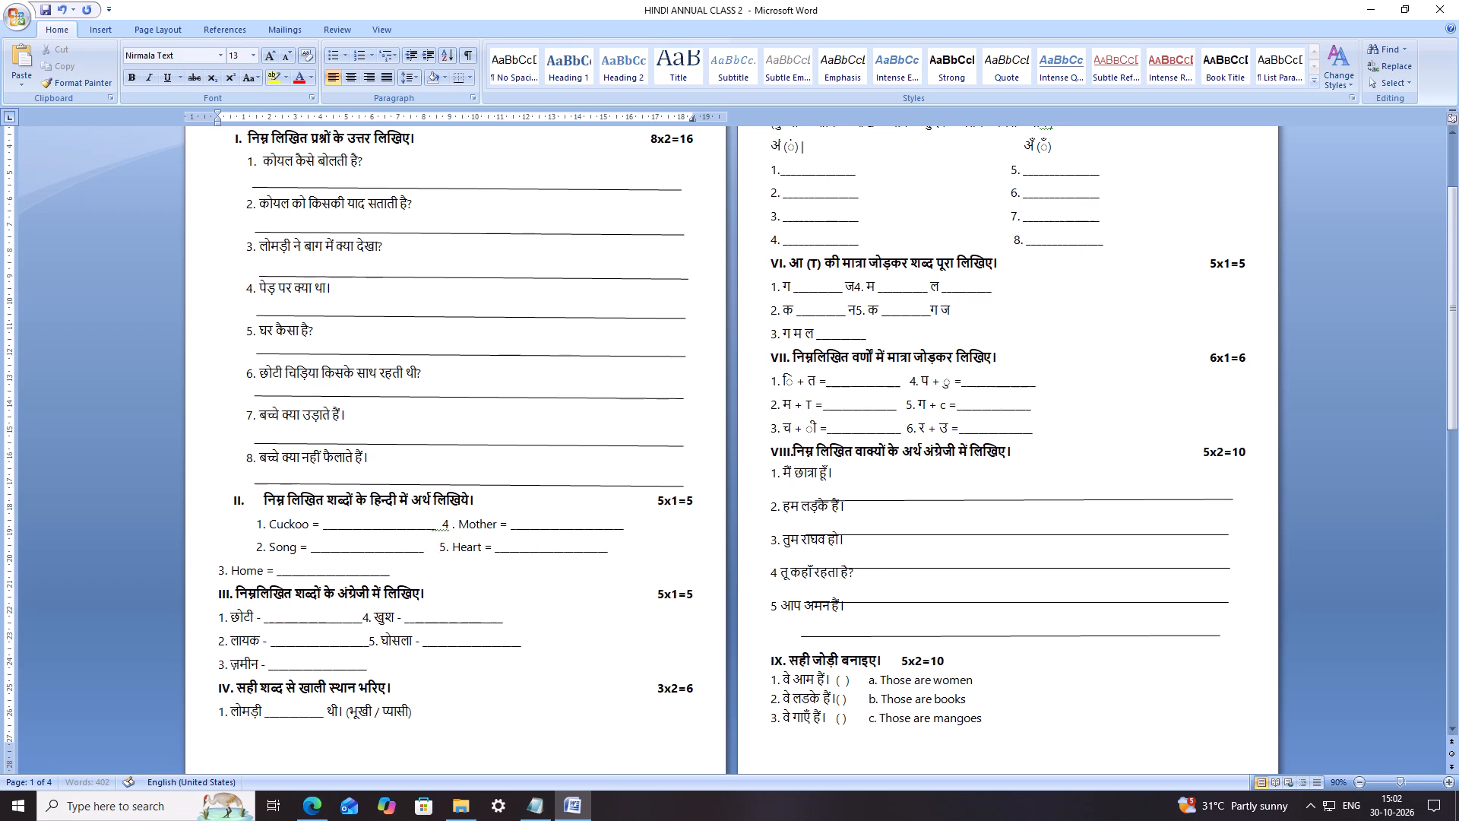
key("space")
key("space")
Add two more spaces before "4. Mother", delete the stray space after its number, and save the document.
left_click(441, 533)
key("space")
key("space")
left_click(457, 531)
key("BackSpace")
key("ctrl+s")
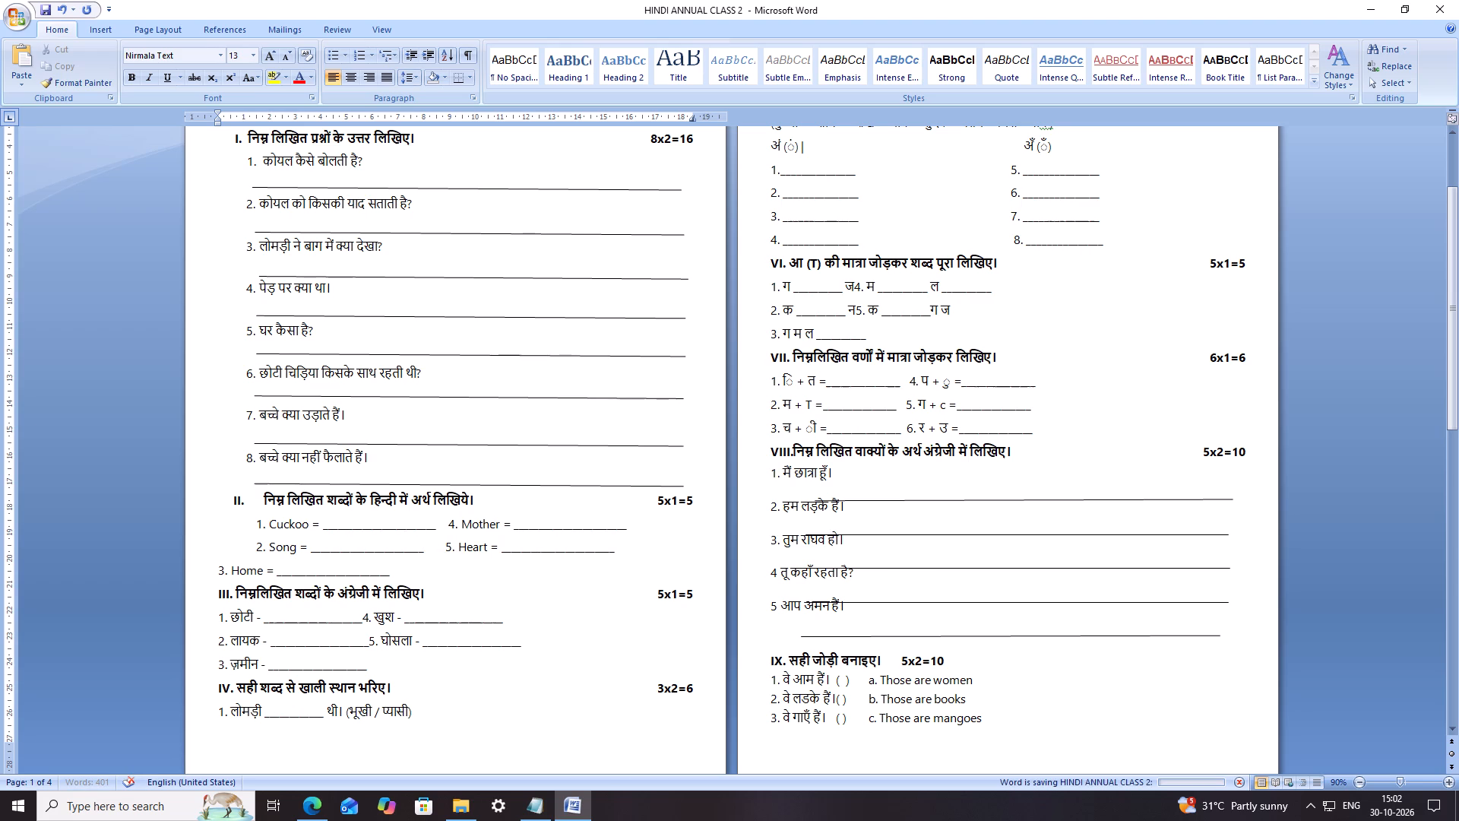
key("ctrl+s")
Add one more space before "5. Heart" to align it with "4. Mother".
left_click(445, 550)
key("space")
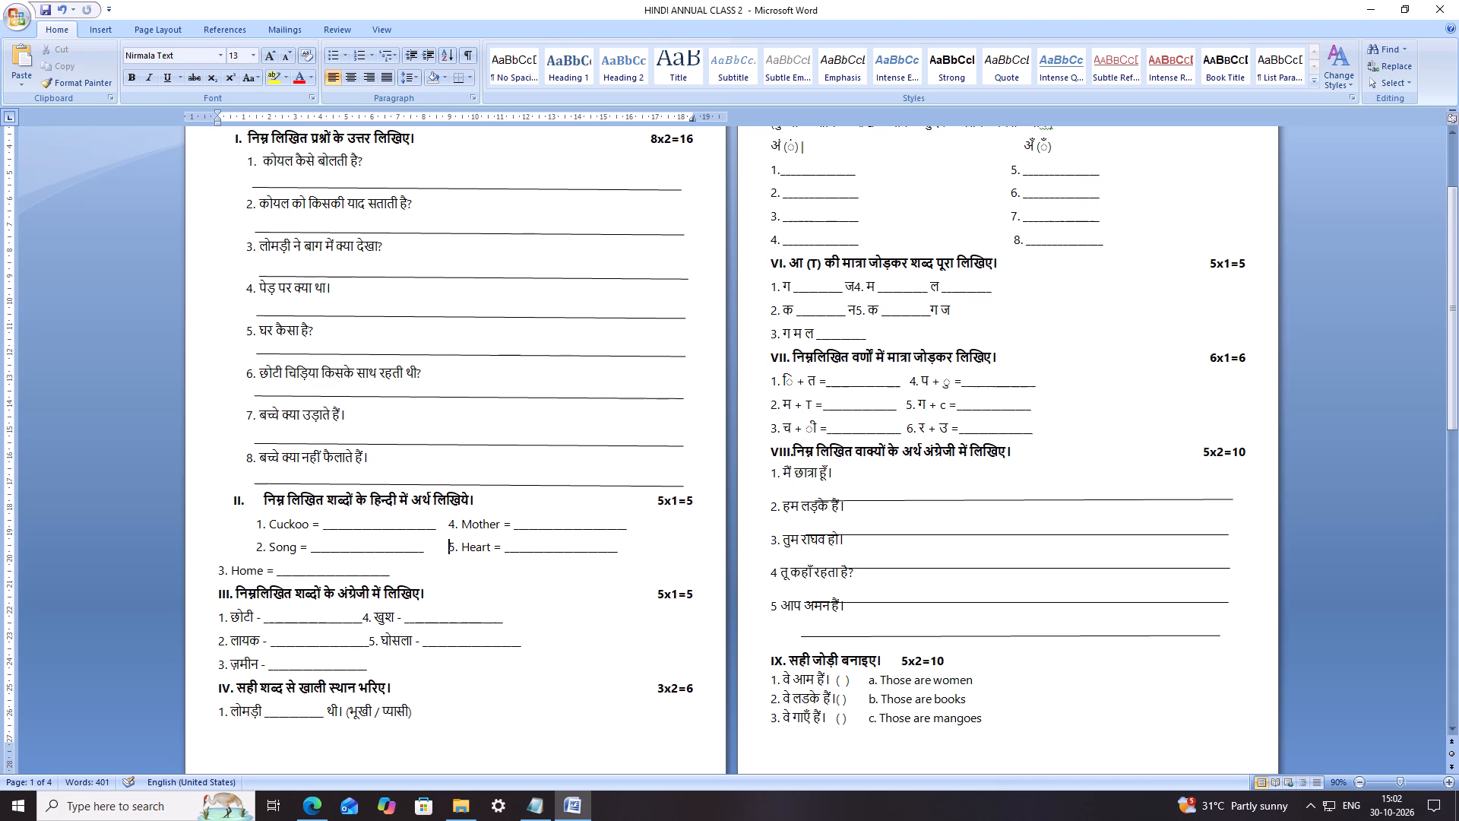
Indent the "3. Home" line of section II with twelve leading spaces and save the document.
left_click(220, 577)
key("space")
key("space")
key("space")
key("space")
key("space")
key("space")
key("space")
key("space")
key("space")
key("space")
key("space")
key("space")
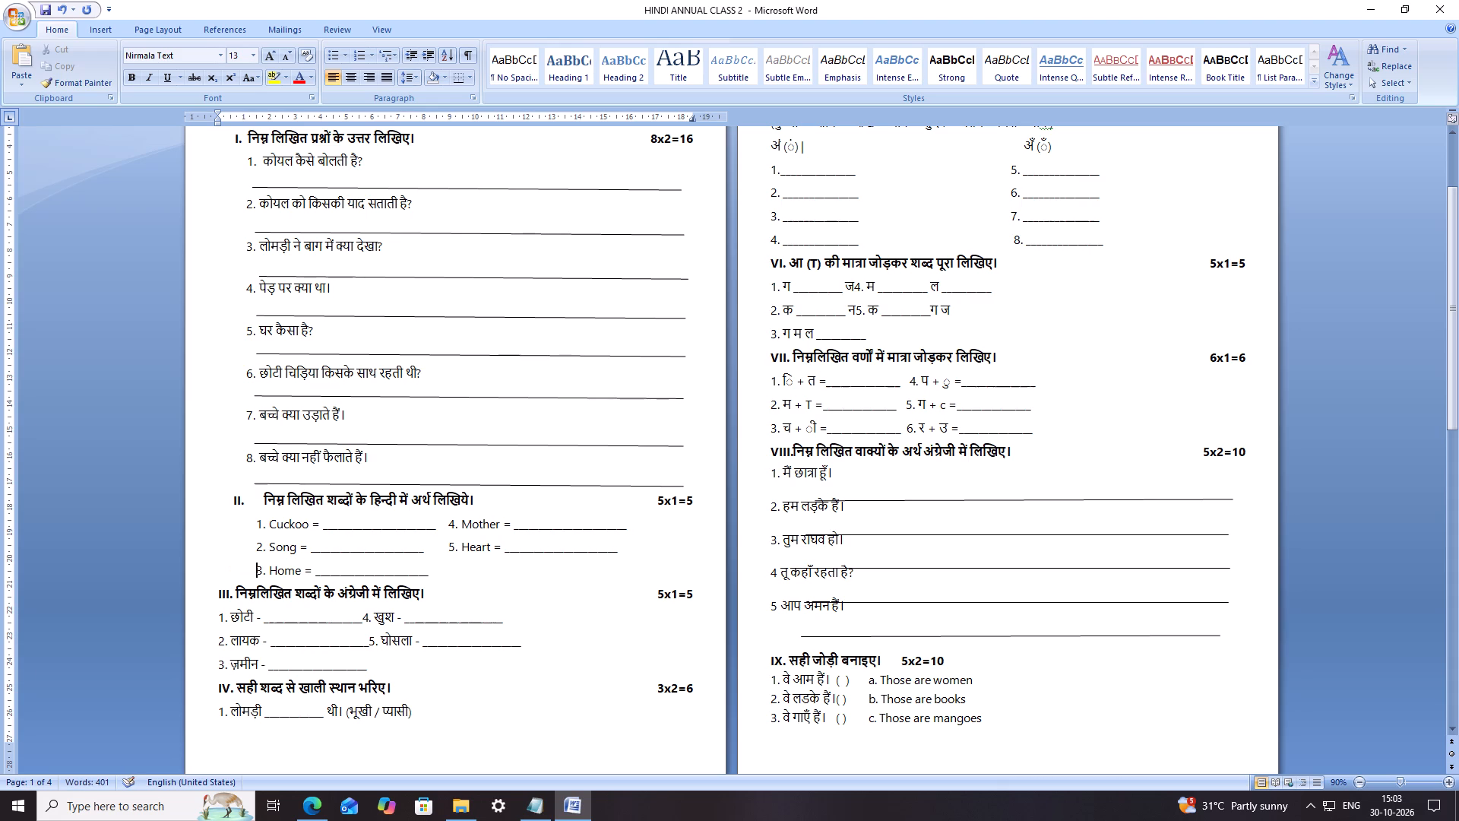
key("ctrl+s")
key("ctrl+s")
Remove three of the spaces between the numeral and text of heading II.
left_click(534, 545)
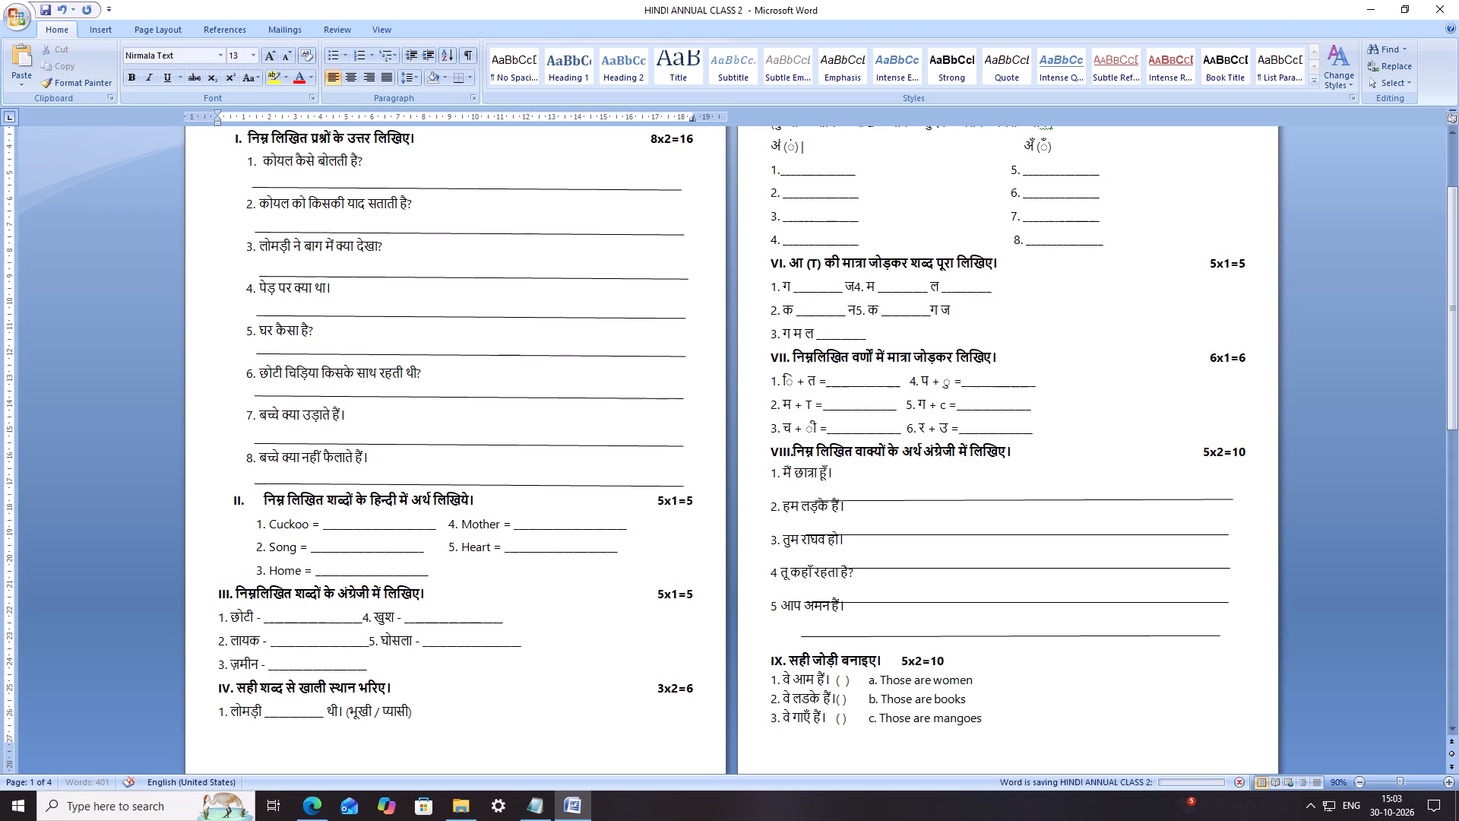
left_click(235, 594)
left_click(267, 504)
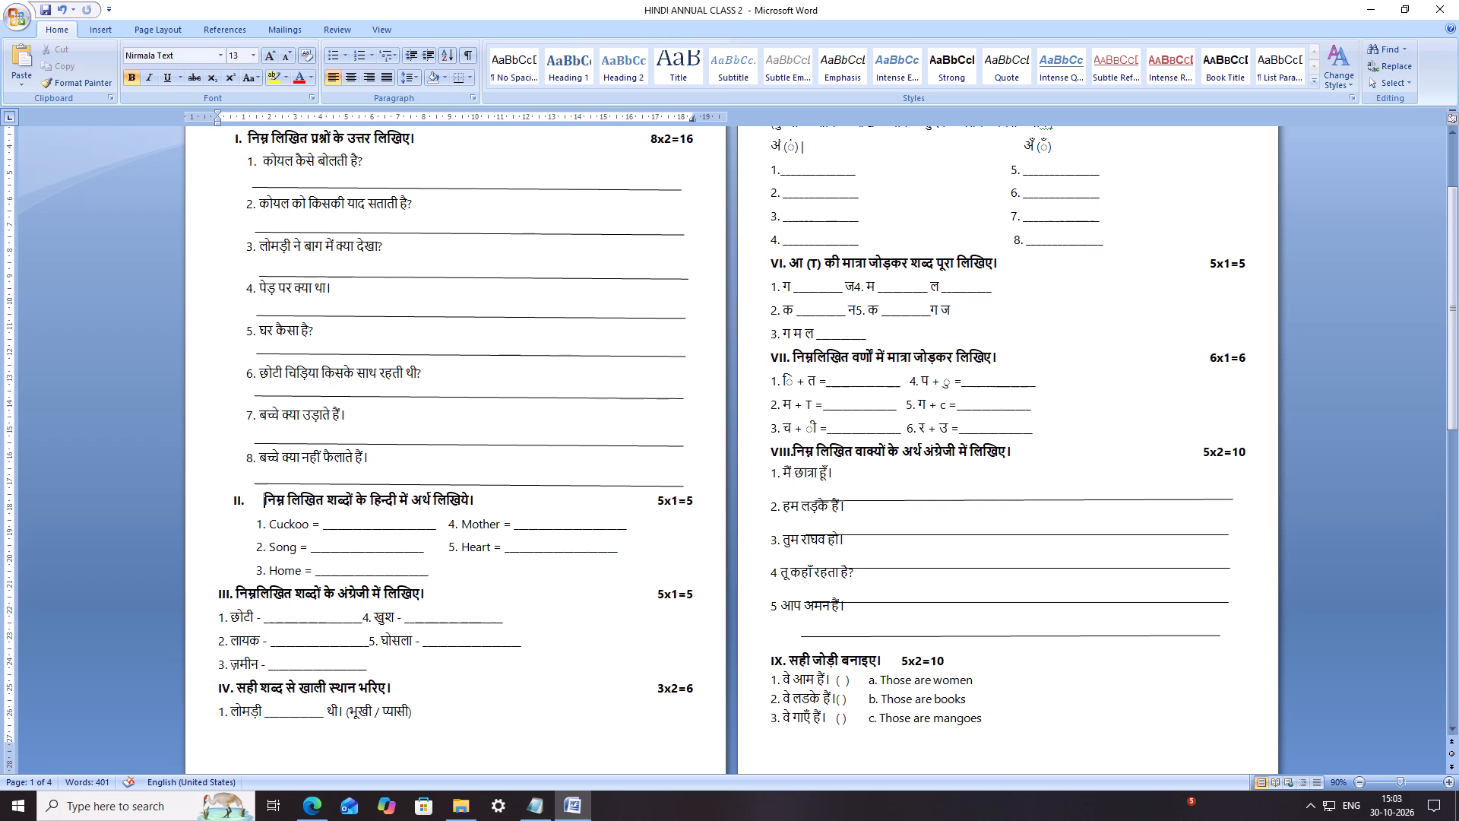
key("BackSpace")
key("BackSpace")
key("BackSpace")
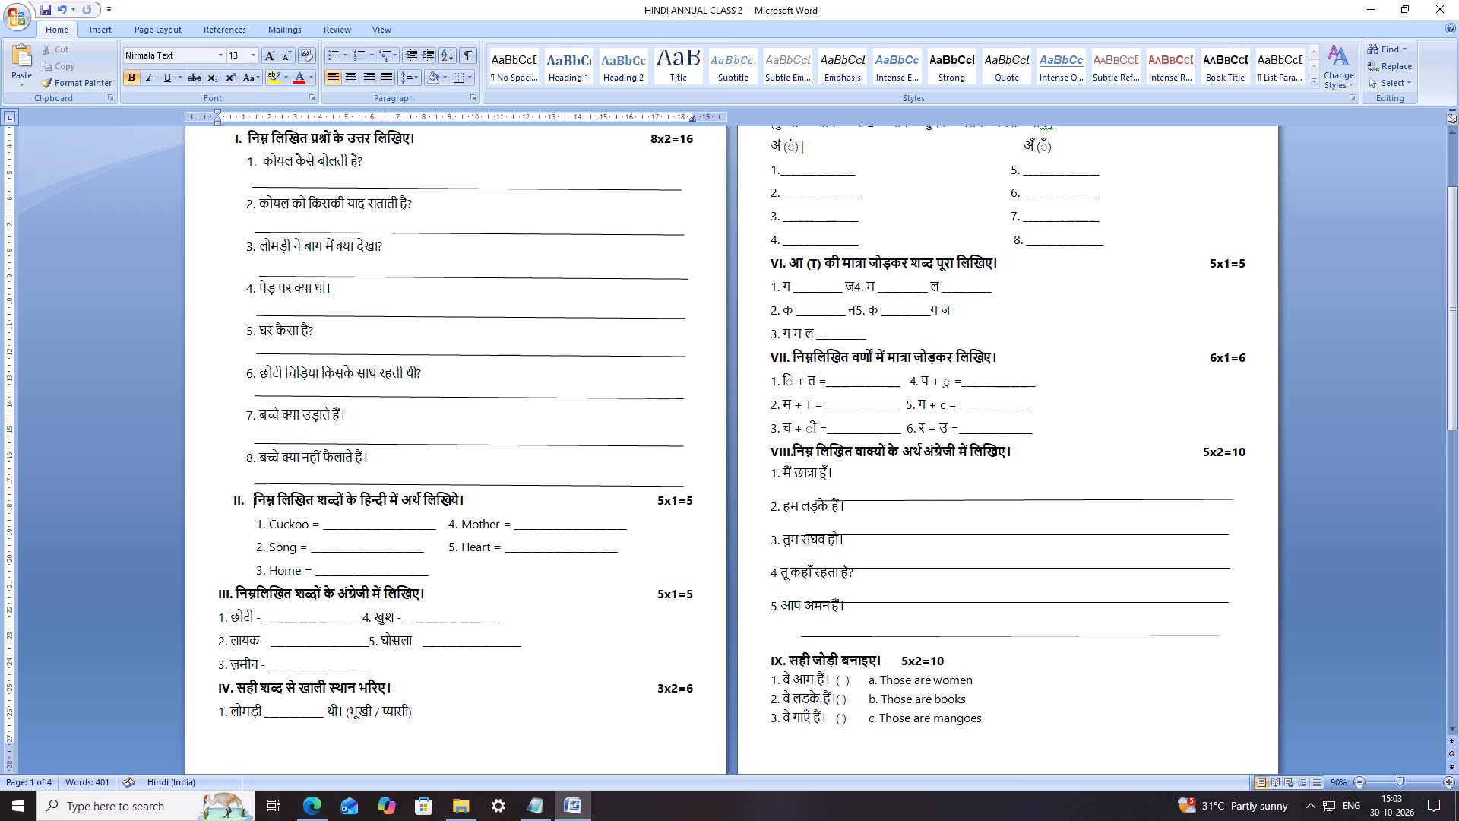
Widen the gap after the numeral of heading III by seven spaces.
left_click(235, 597)
key("space")
key("space")
key("space")
key("space")
key("space")
key("space")
key("space")
key("space")
key("space")
key("space")
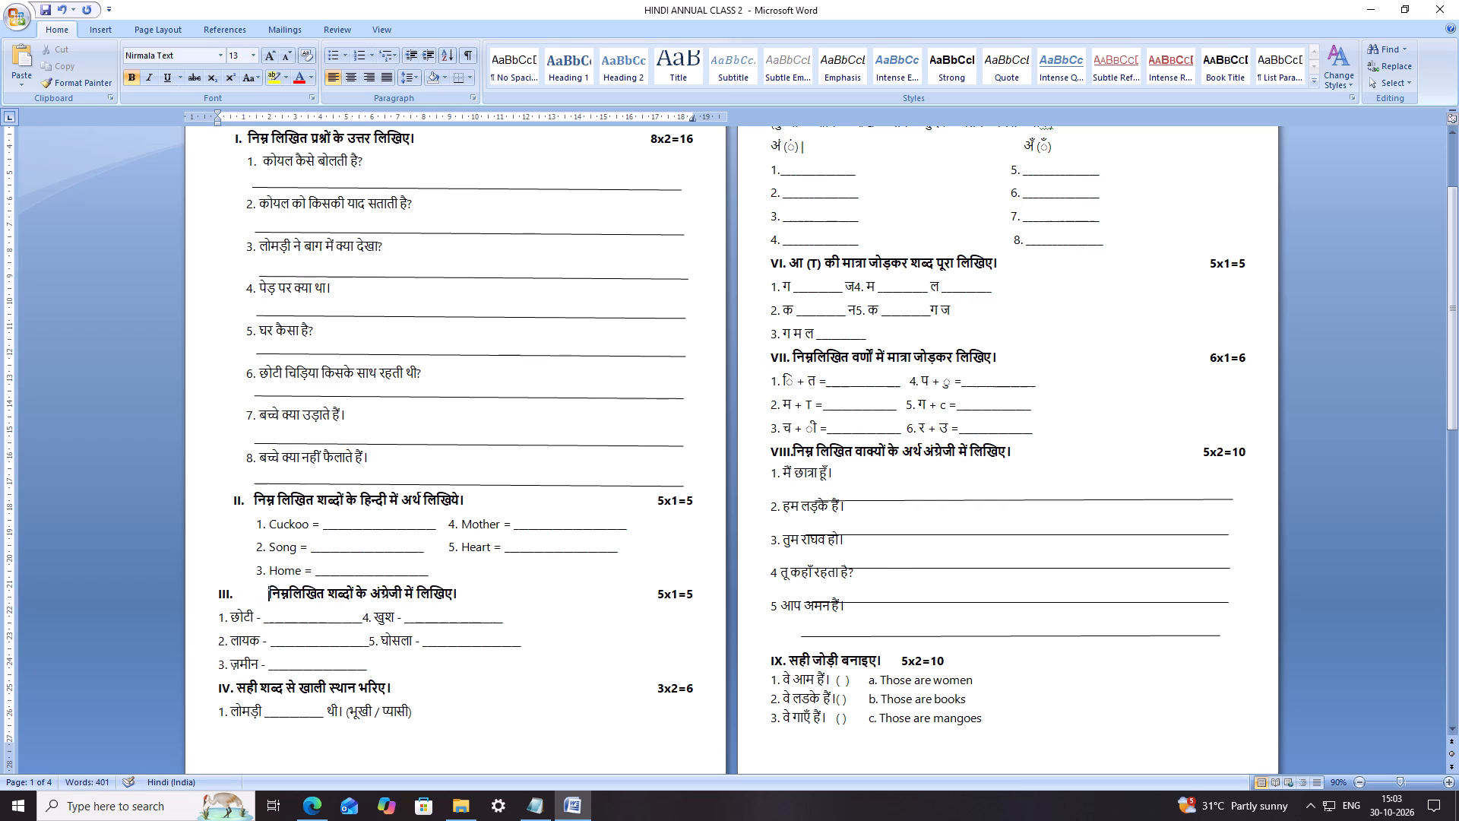
key("BackSpace")
key("BackSpace")
key("BackSpace")
Add three leading spaces before heading III and remove three spaces from the gap after its numeral.
left_click(218, 596)
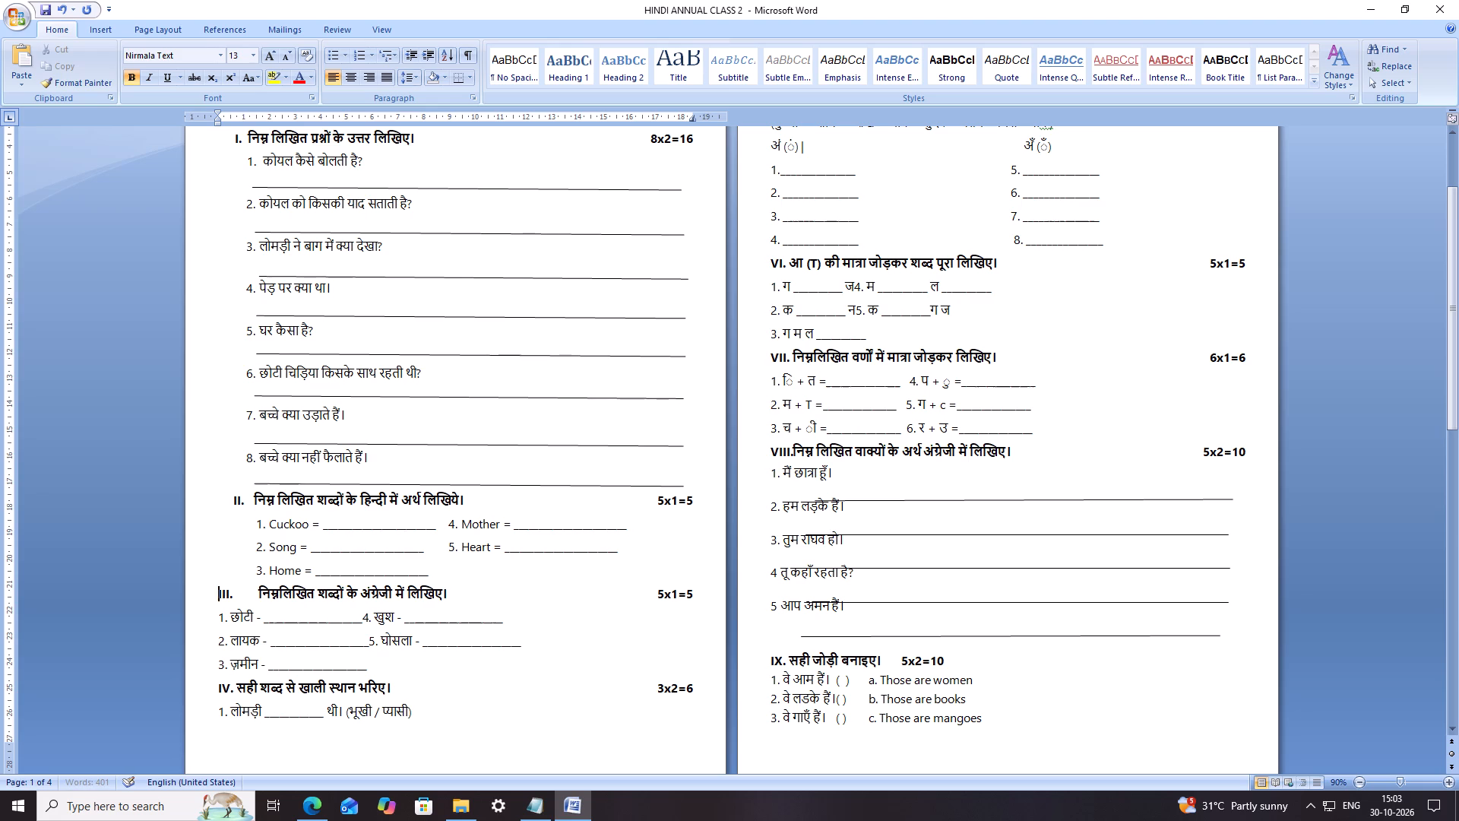
key("space")
key("space")
key("space")
left_click(272, 598)
key("BackSpace")
key("BackSpace")
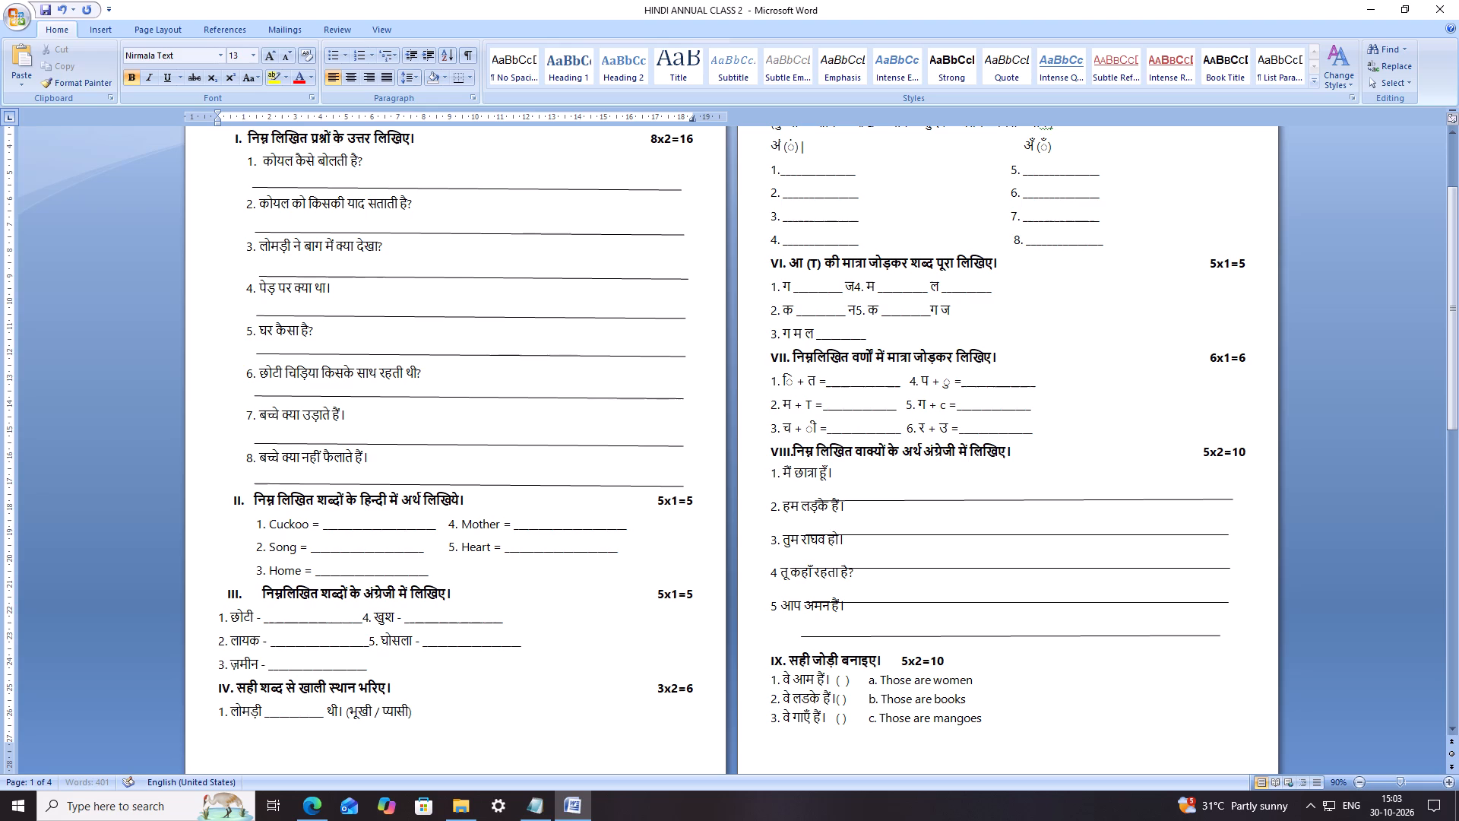
key("BackSpace")
Indent the "1. छोटी" line of section III with eleven leading spaces.
left_click(220, 625)
key("space")
key("space")
key("space")
key("space")
key("space")
key("space")
key("space")
key("space")
key("space")
key("space")
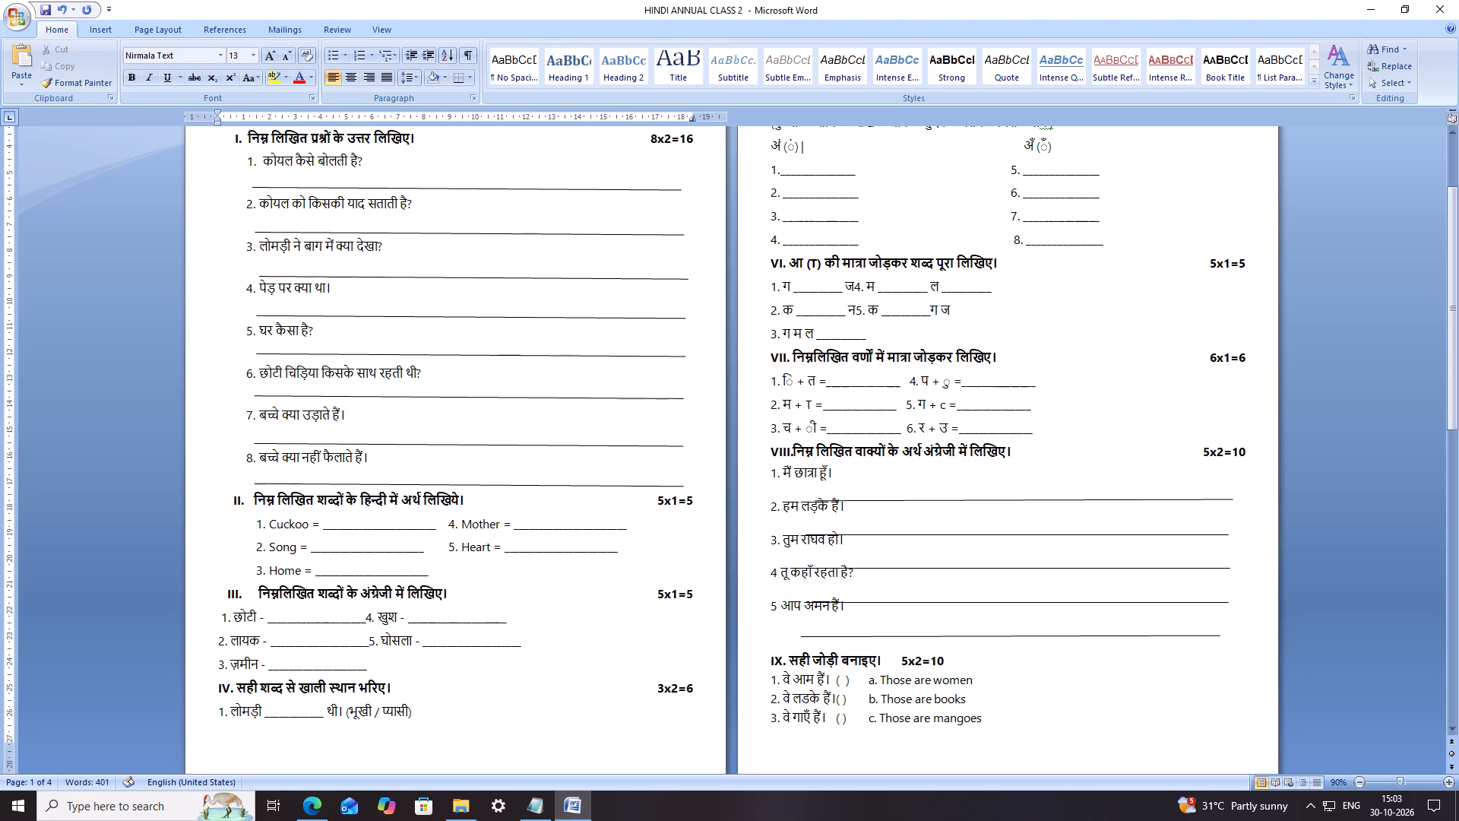
key("space")
Indent the "2. लायक" line of section III with eleven leading spaces.
left_click(211, 651)
key("space")
key("space")
key("space")
key("space")
key("space")
key("space")
key("space")
key("space")
key("space")
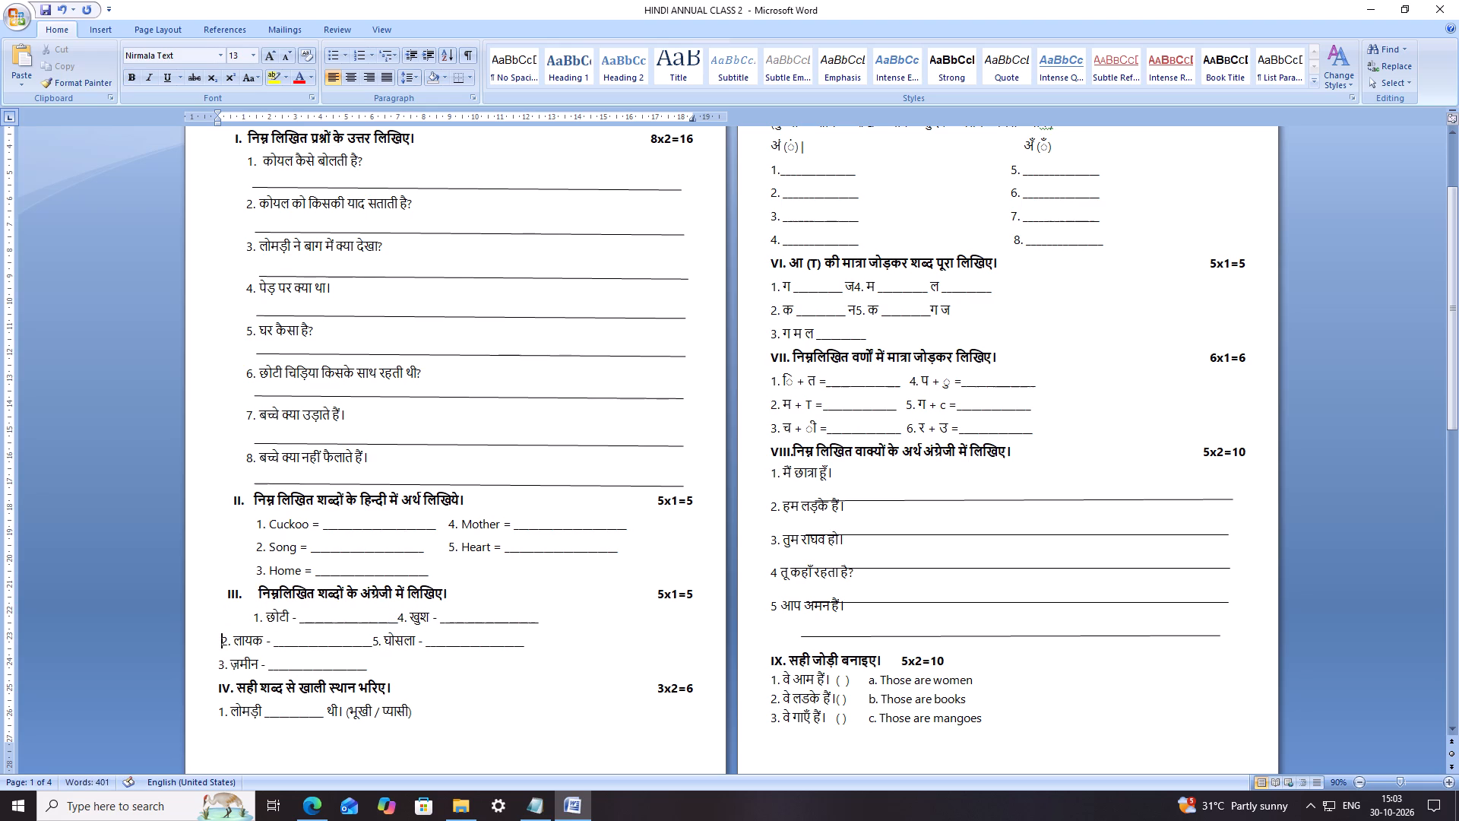
key("space")
key("space")
Indent the "3. ज़मीन" line of section III with eleven leading spaces and save the document.
left_click(217, 664)
key("space")
key("space")
key("space")
key("space")
key("space")
key("space")
key("space")
key("space")
key("space")
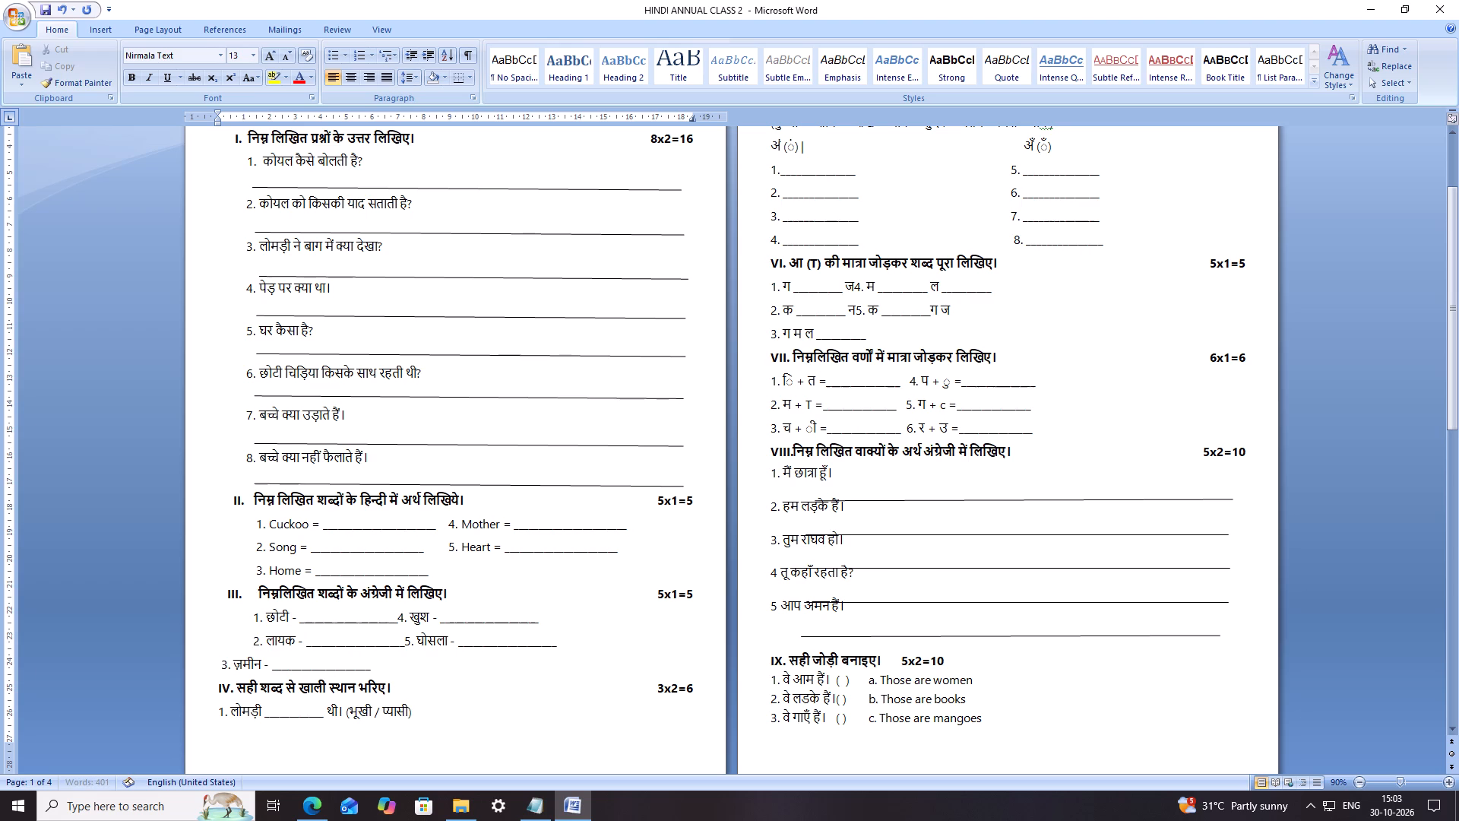
key("space")
key("space")
key("ctrl+s")
key("ctrl+s")
key("ctrl+s")
Insert two blank lines before heading IV to move that section onto the next page.
scroll(826, 423, "up", 6)
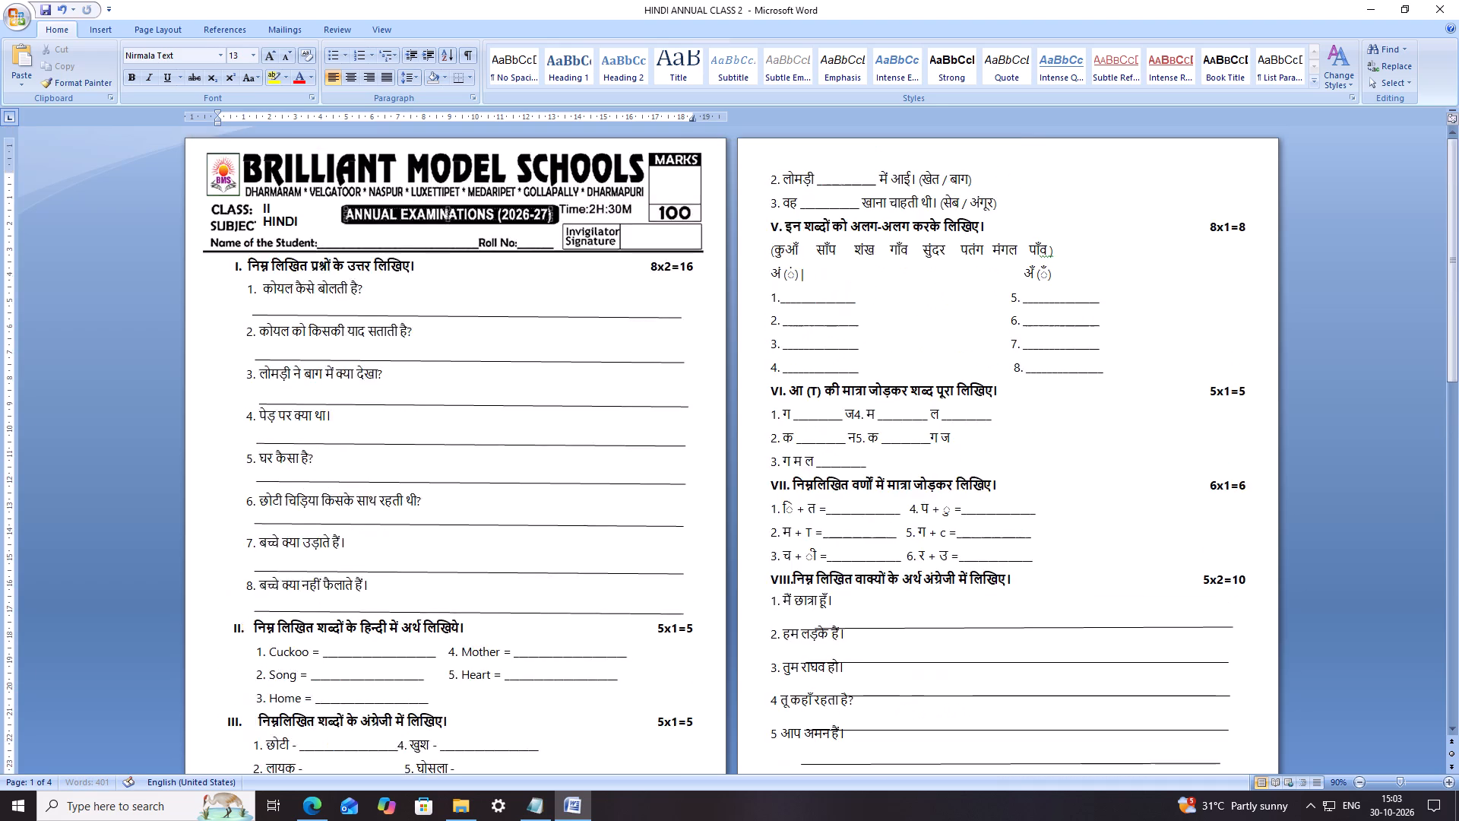
scroll(828, 427, "down", 20)
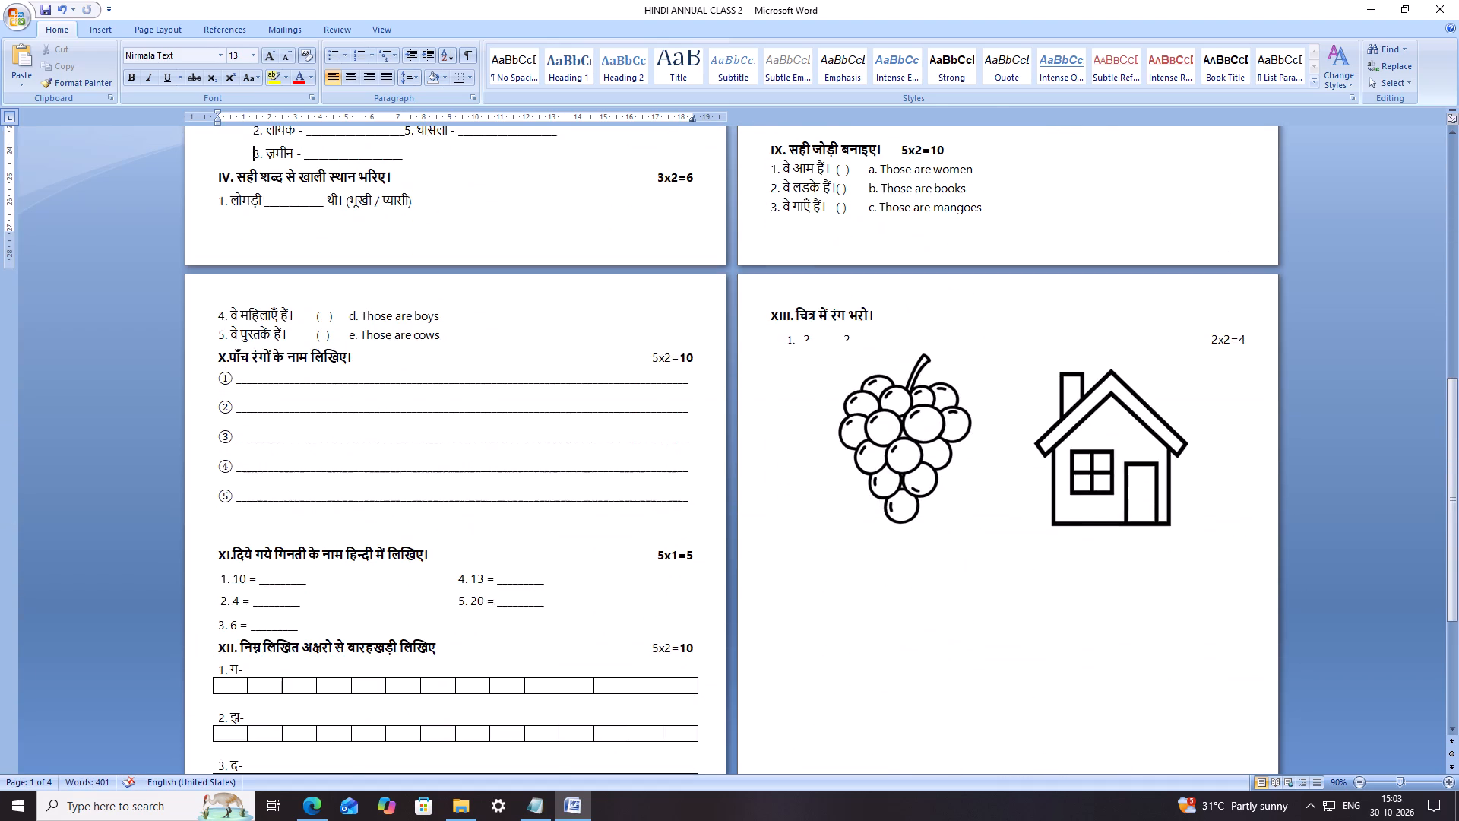
scroll(746, 456, "up", 6)
left_click(210, 365)
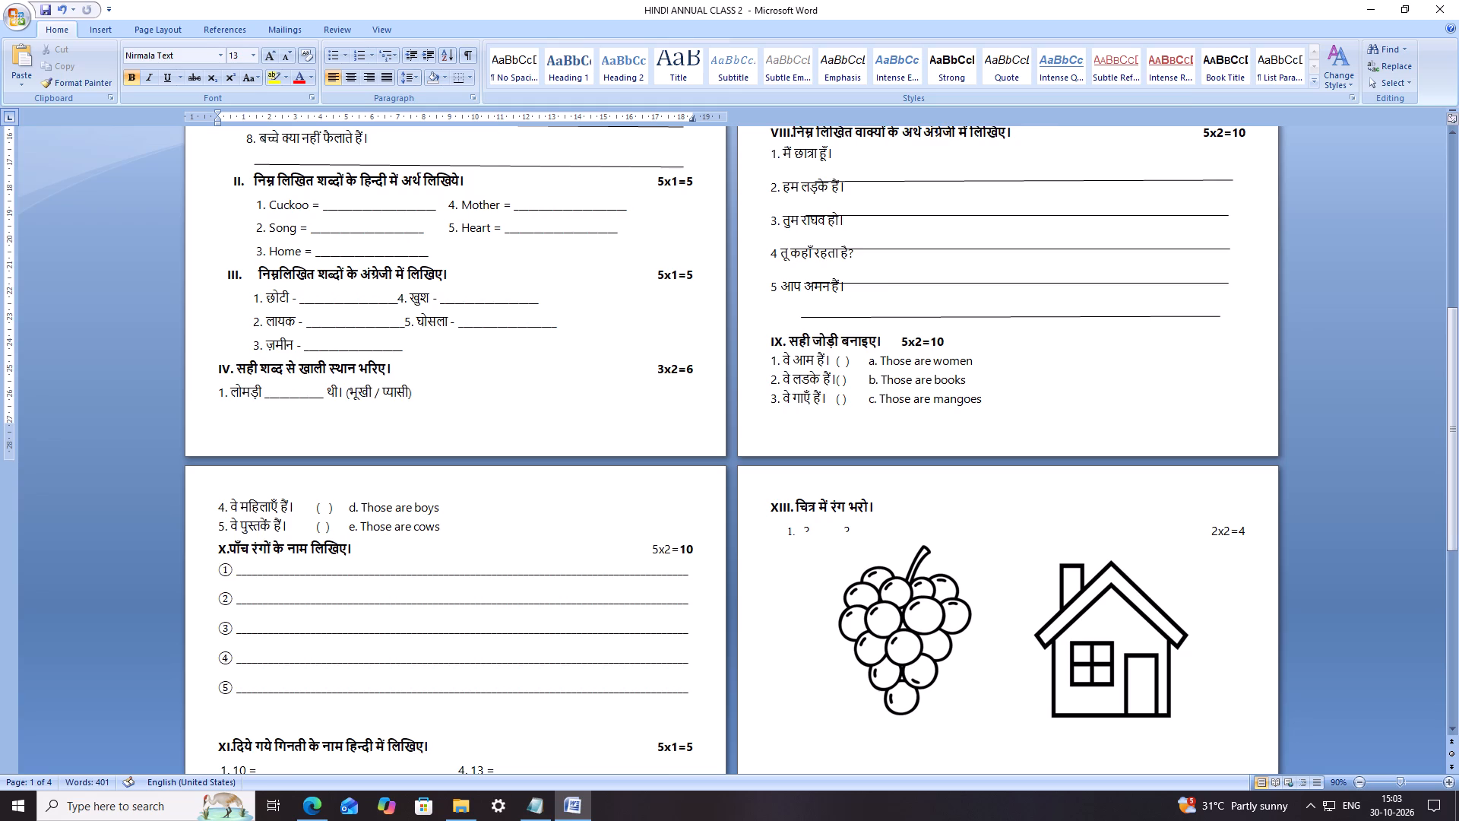
key("Return")
key("Return")
Set the line spacing of section II's answer lines, from "1. Cuckoo" to "3. Home", to 1.5.
scroll(396, 518, "down", 7)
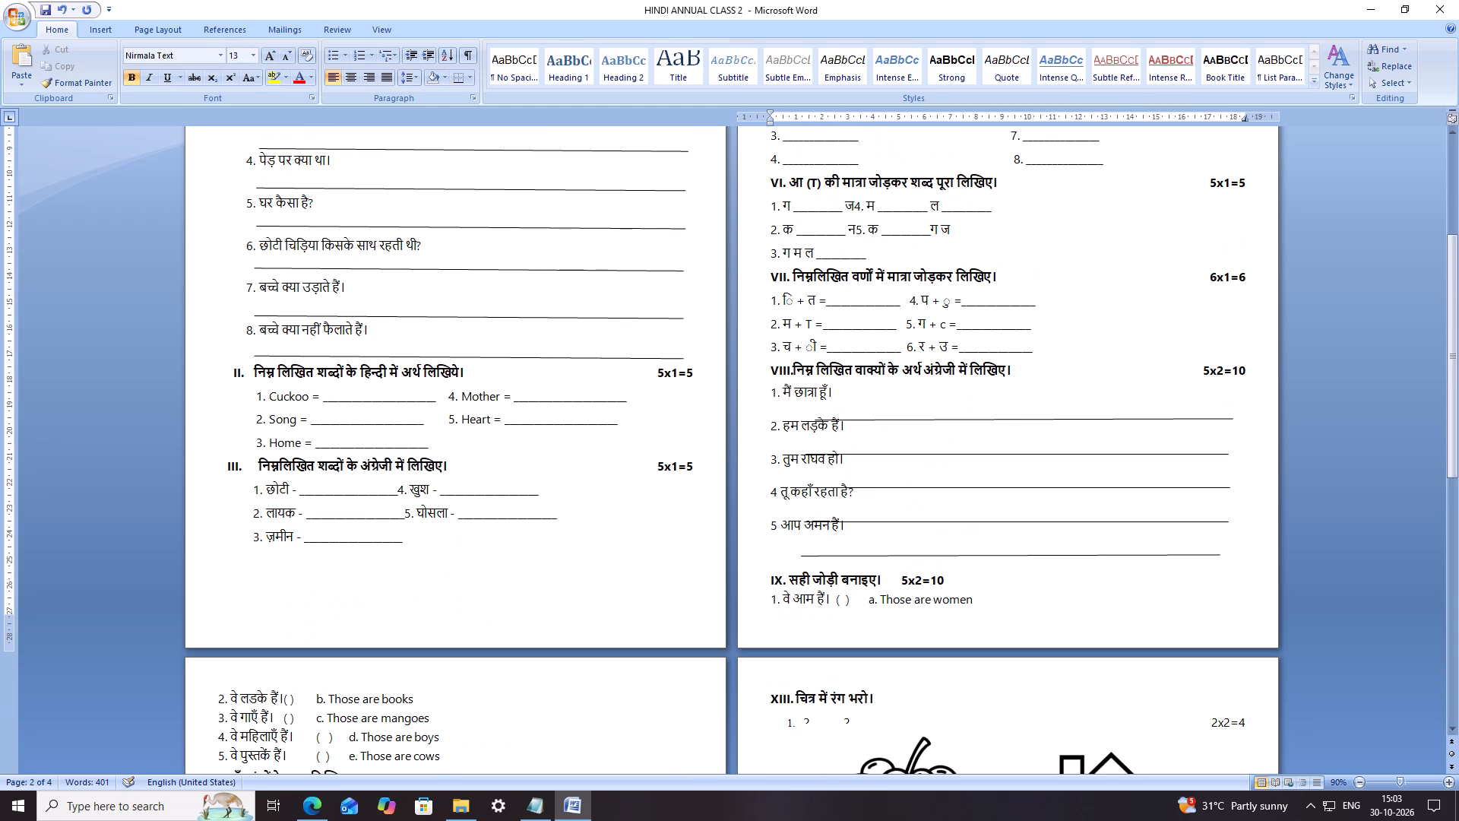
left_click_drag(431, 548, 257, 396)
left_click(449, 436)
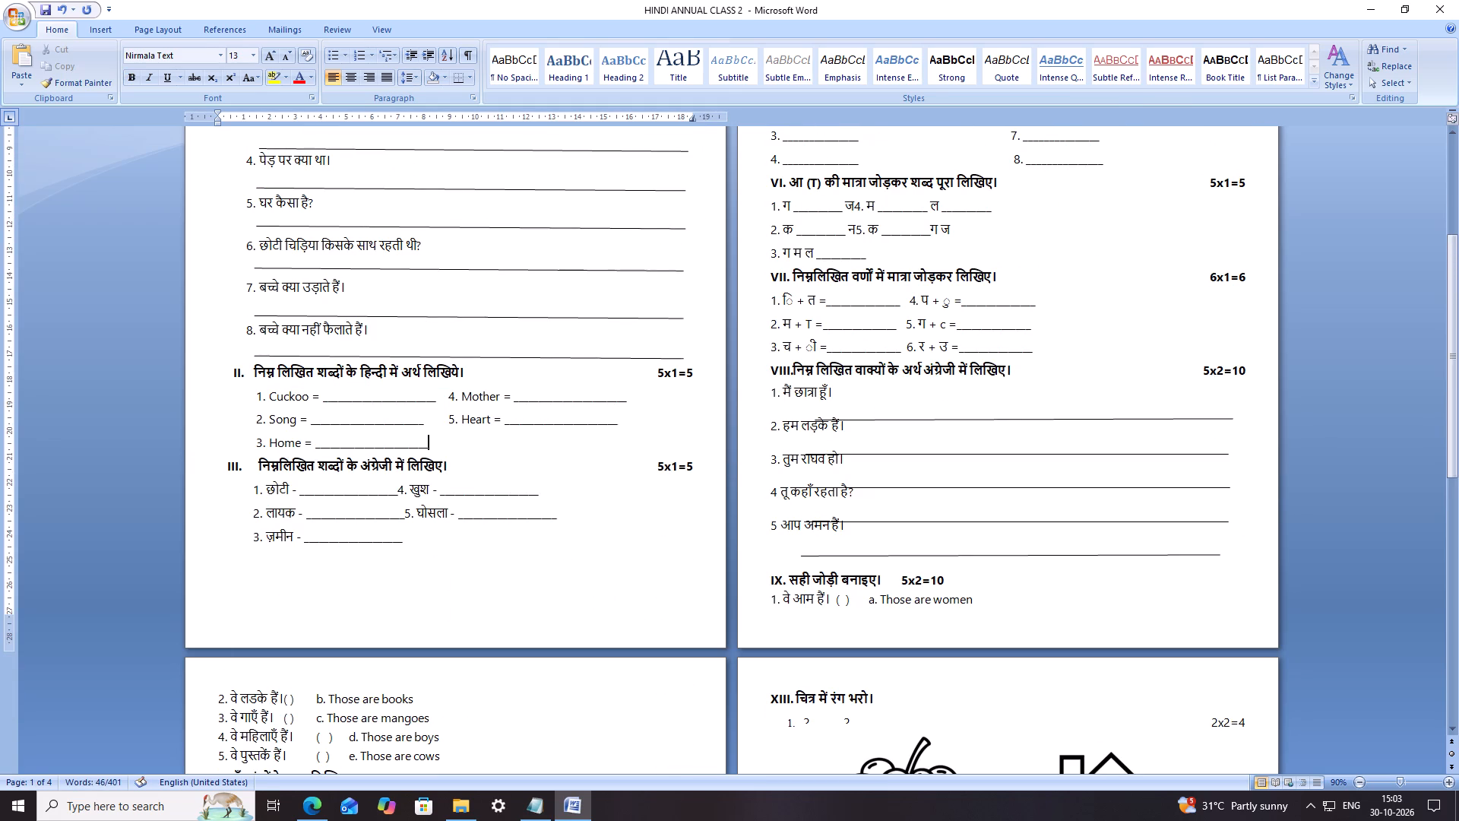
left_click_drag(444, 445, 254, 398)
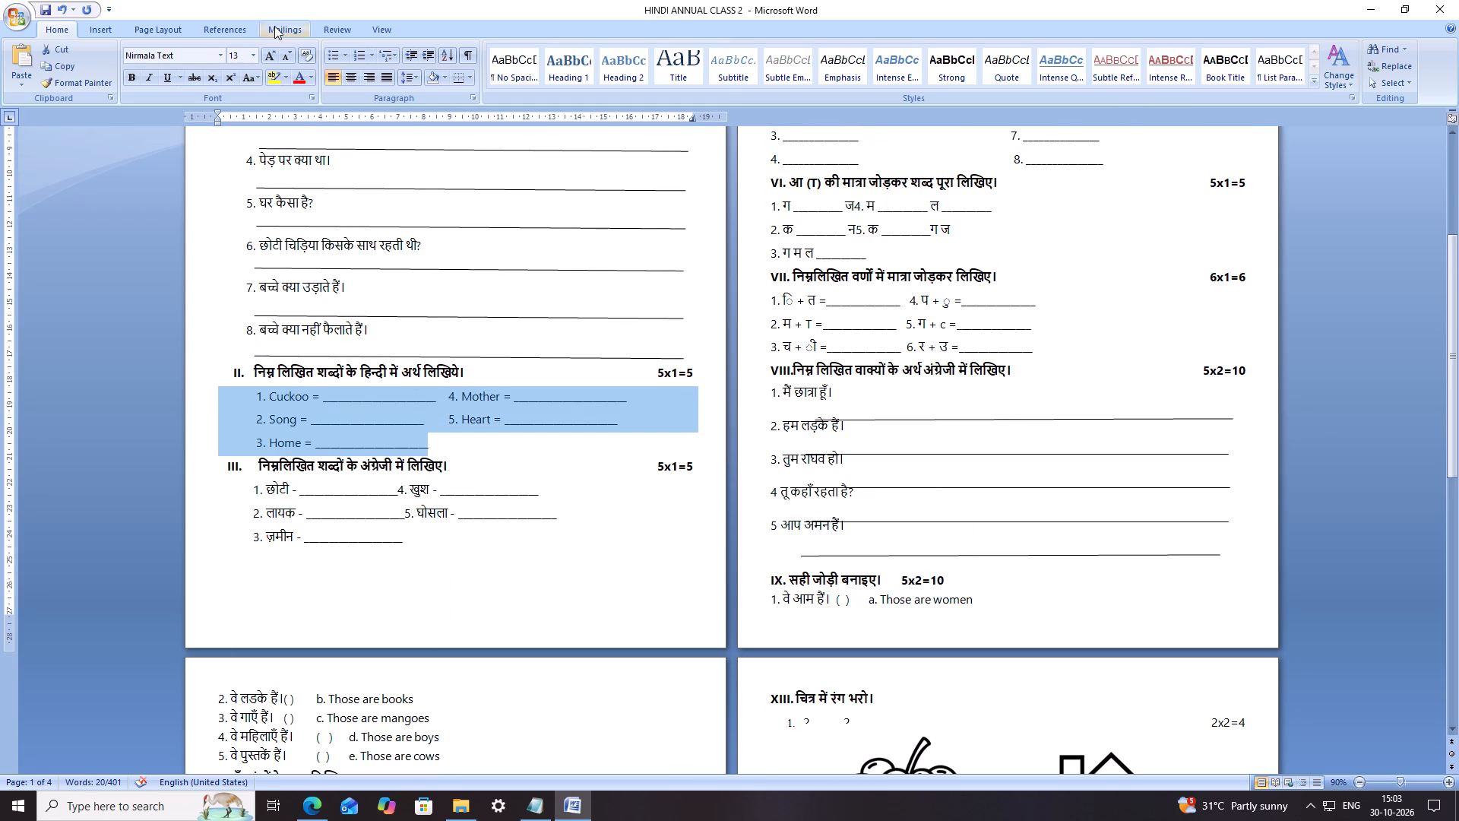
left_click(419, 77)
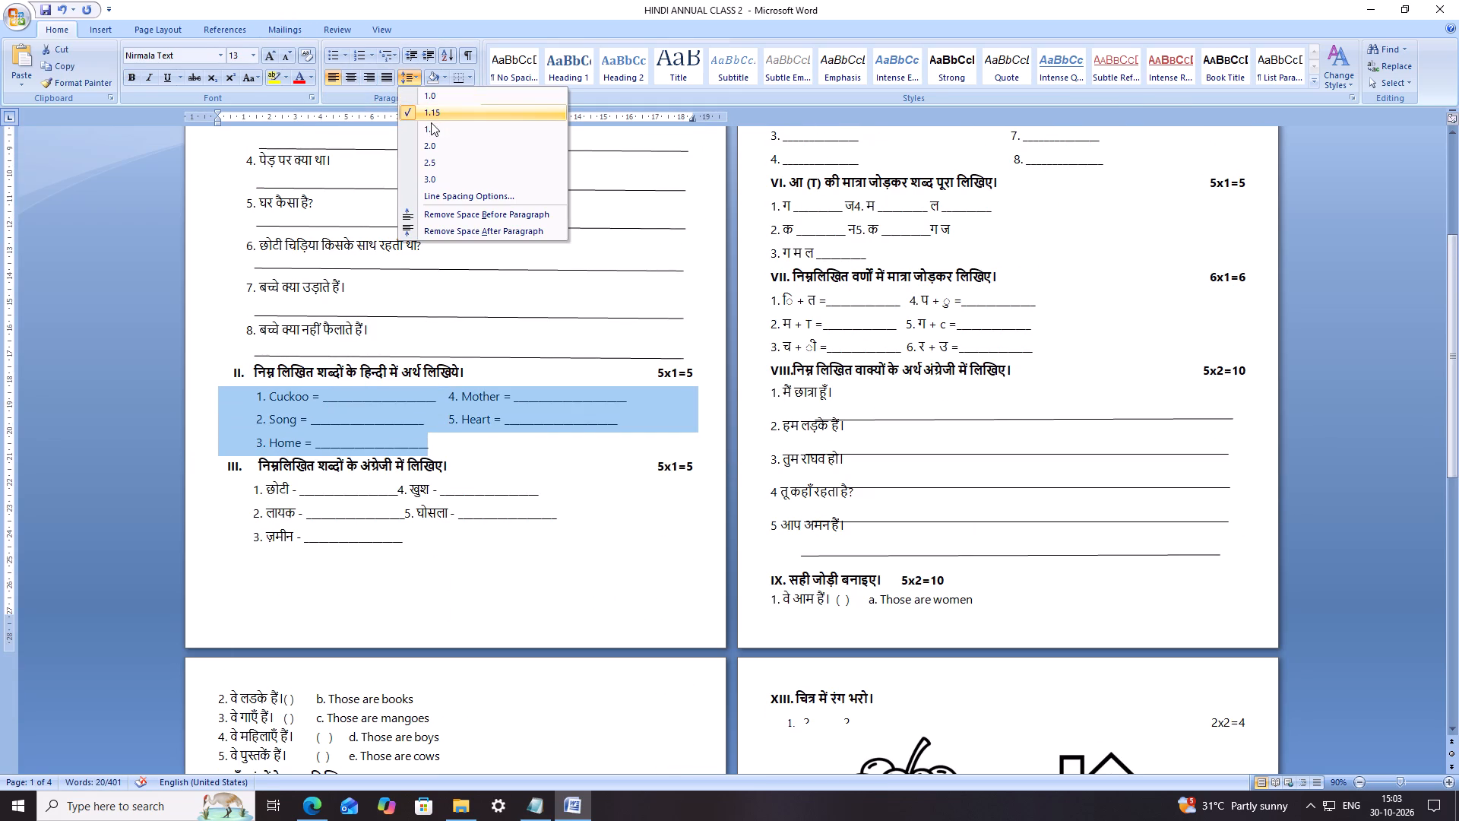
left_click(431, 122)
Set the line spacing of section III's three answer lines to 1.5 and save the document.
left_click_drag(454, 557, 228, 510)
left_click(414, 73)
left_click(422, 134)
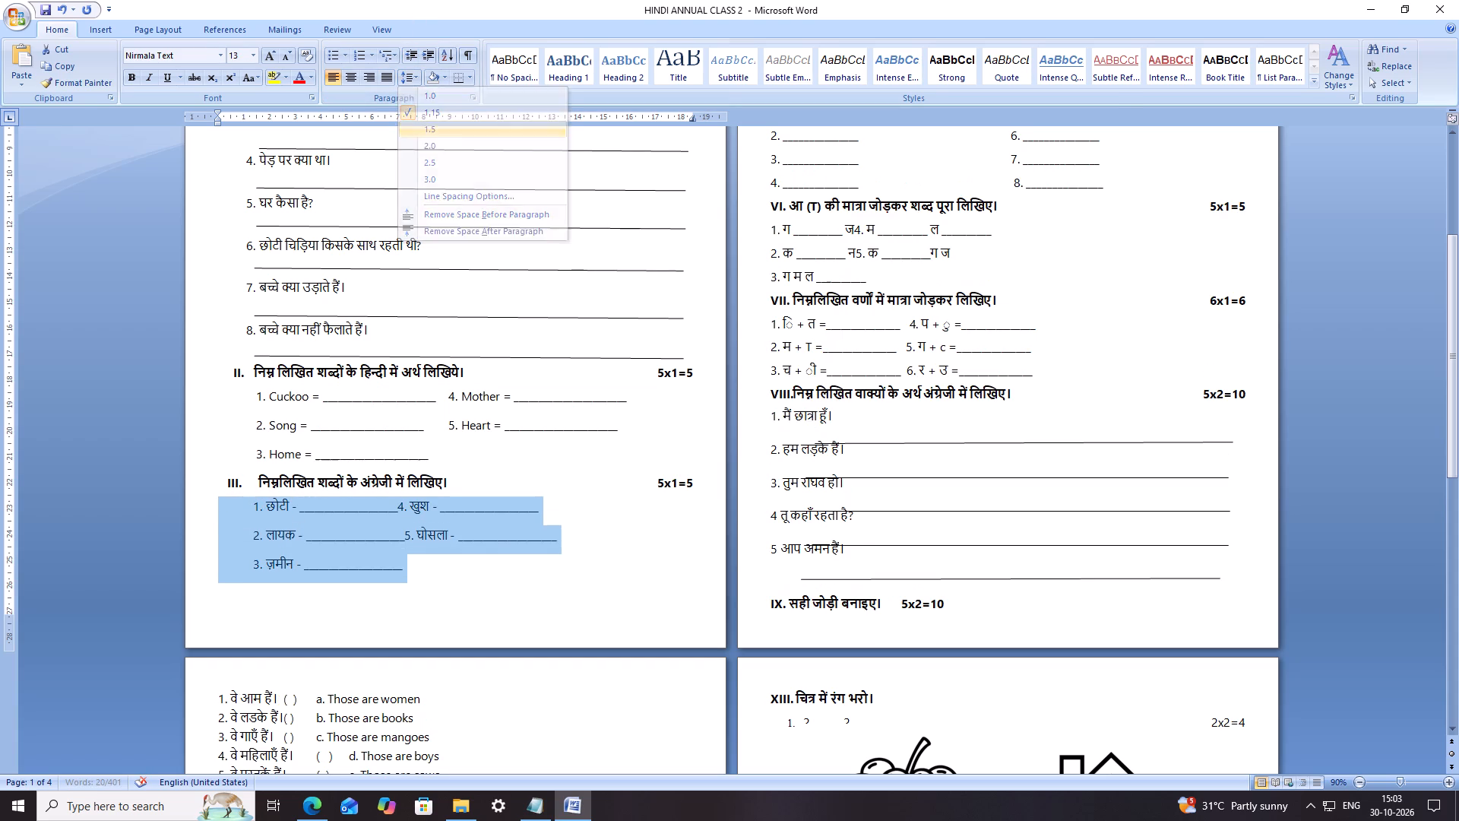
left_click(555, 357)
key("ctrl+s")
key("ctrl+s")
Delete the blank line above heading IV on the second page.
scroll(885, 314, "up", 4)
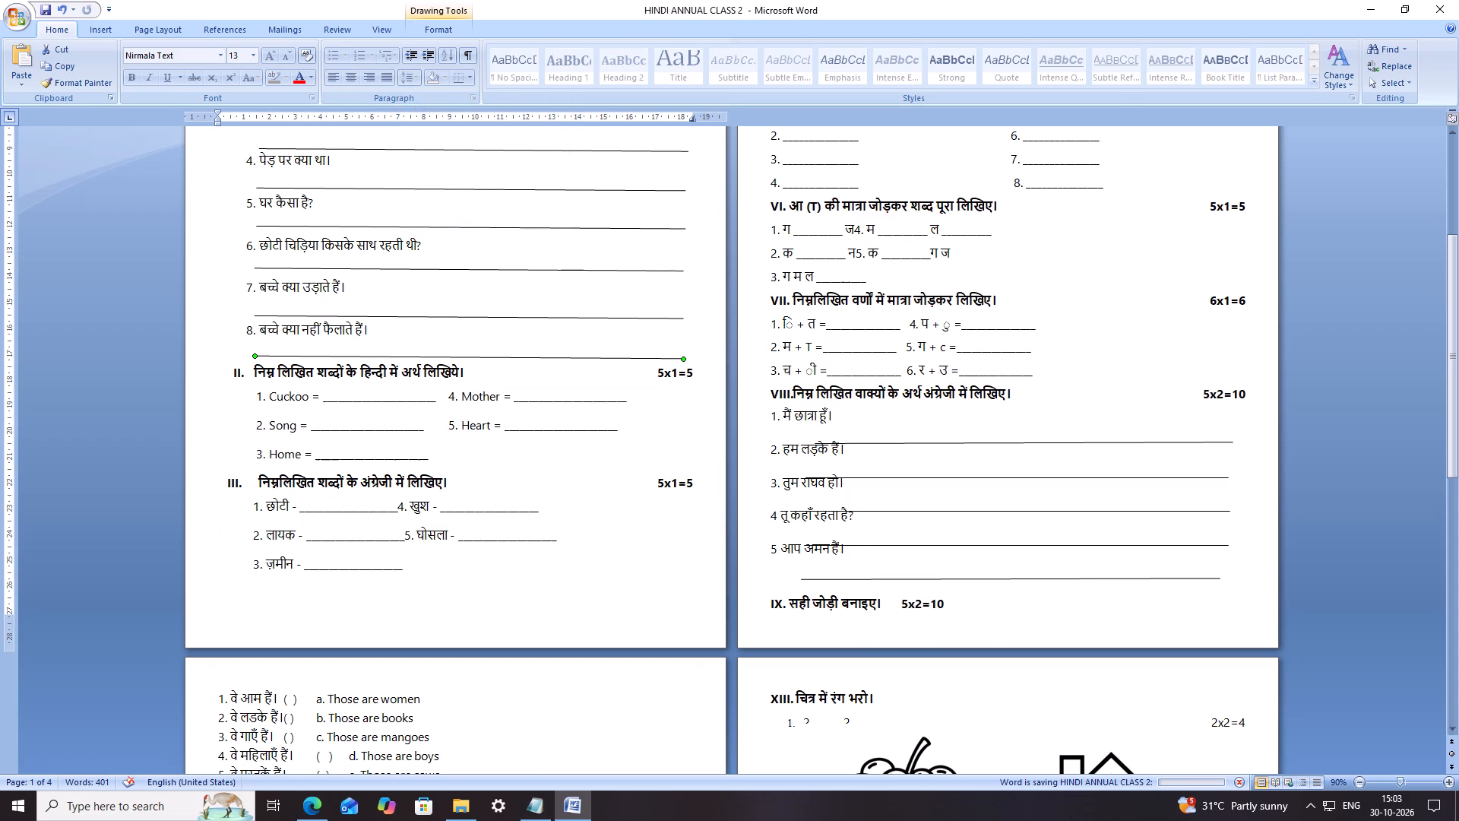
scroll(885, 314, "up", 8)
left_click(796, 177)
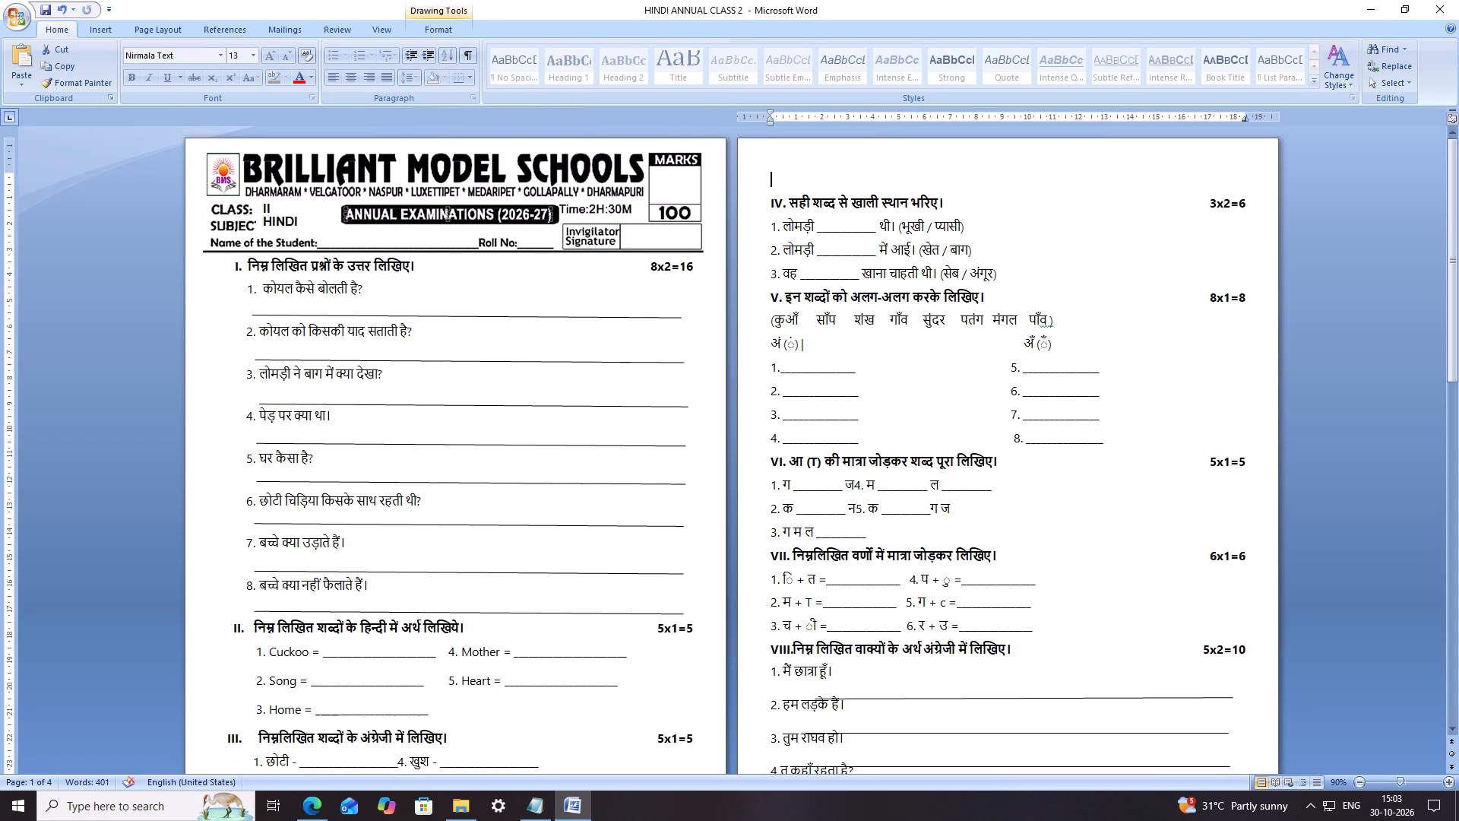
left_click(773, 201)
left_click(774, 205)
left_click(772, 207)
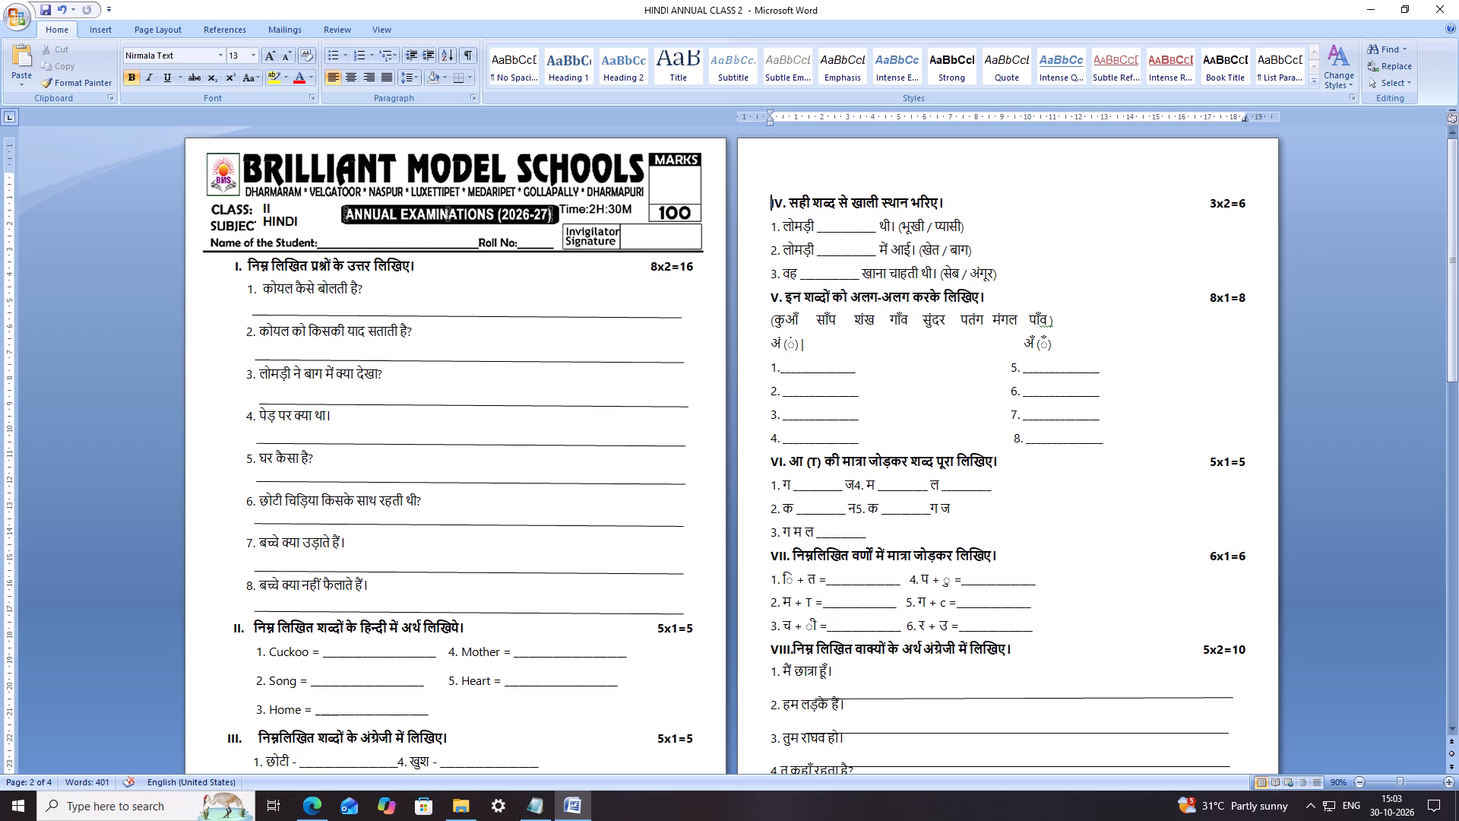
key("BackSpace")
Set the line spacing of section IV's three fill-in-the-blank sentences to 1.5.
left_click_drag(1003, 258, 811, 201)
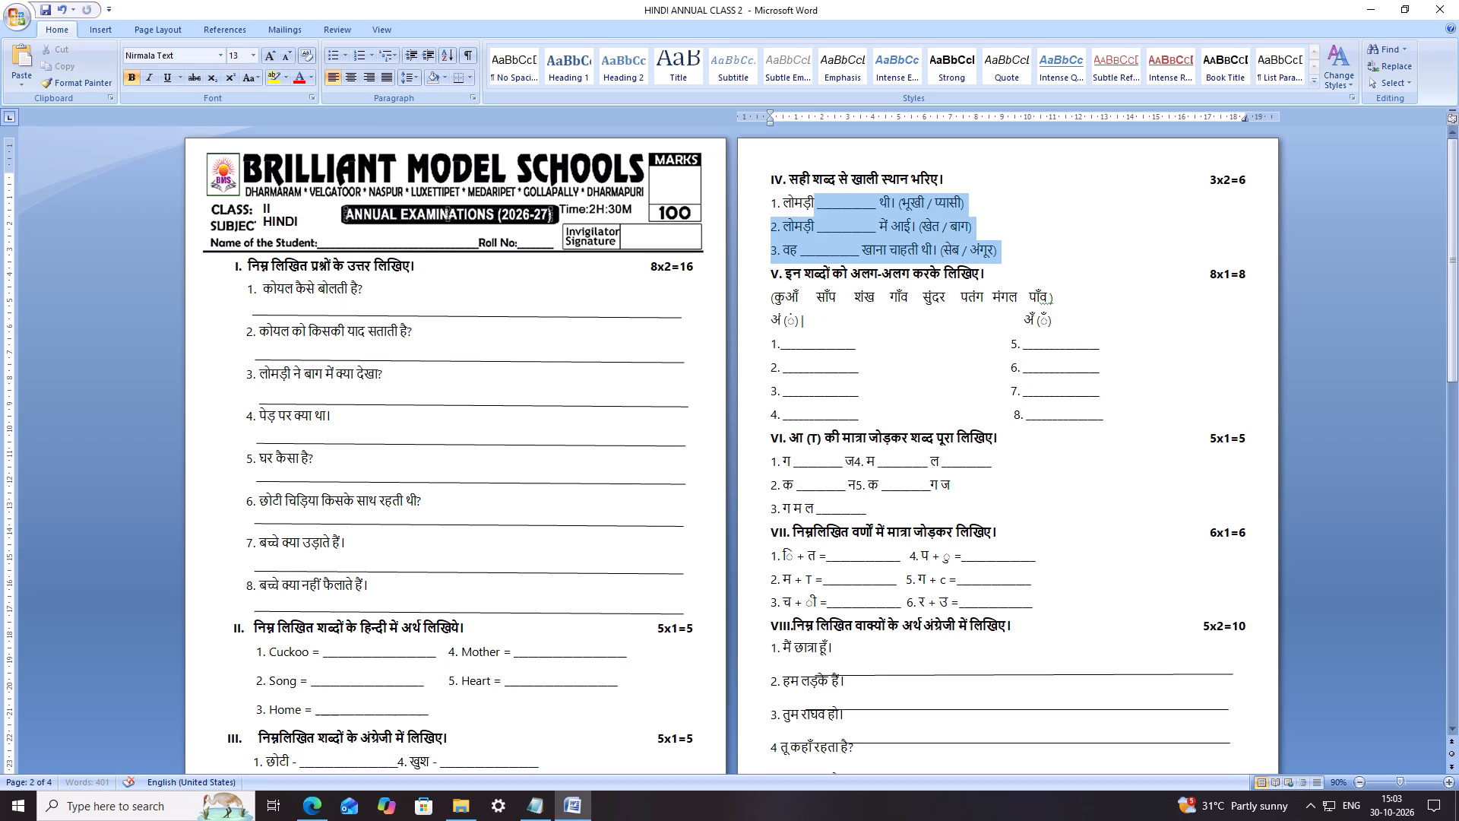
left_click_drag(811, 201, 739, 197)
left_click(407, 71)
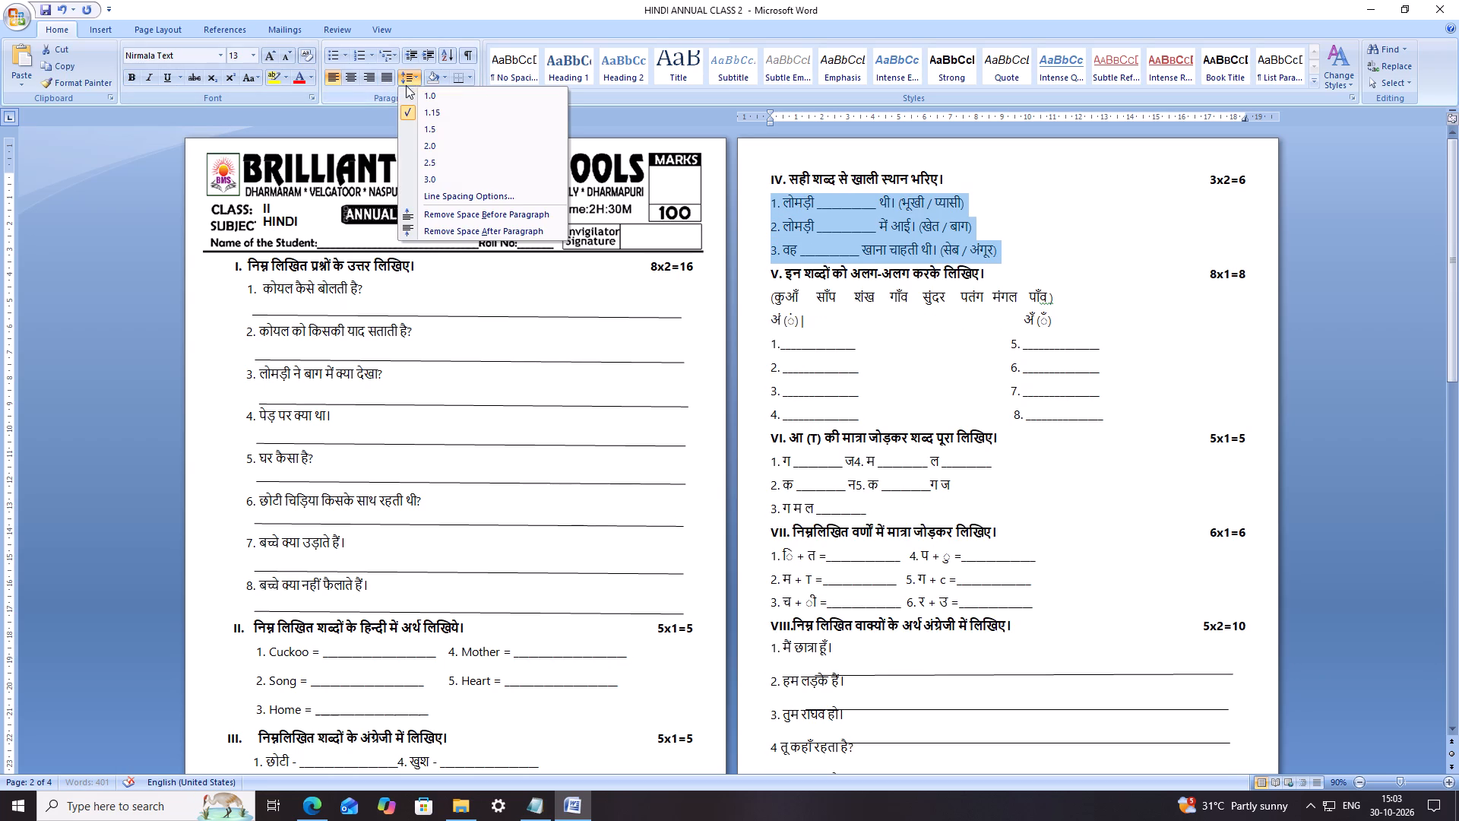
left_click(432, 128)
left_click(830, 212)
Add two spaces after the numeral of heading IV.
left_click(791, 176)
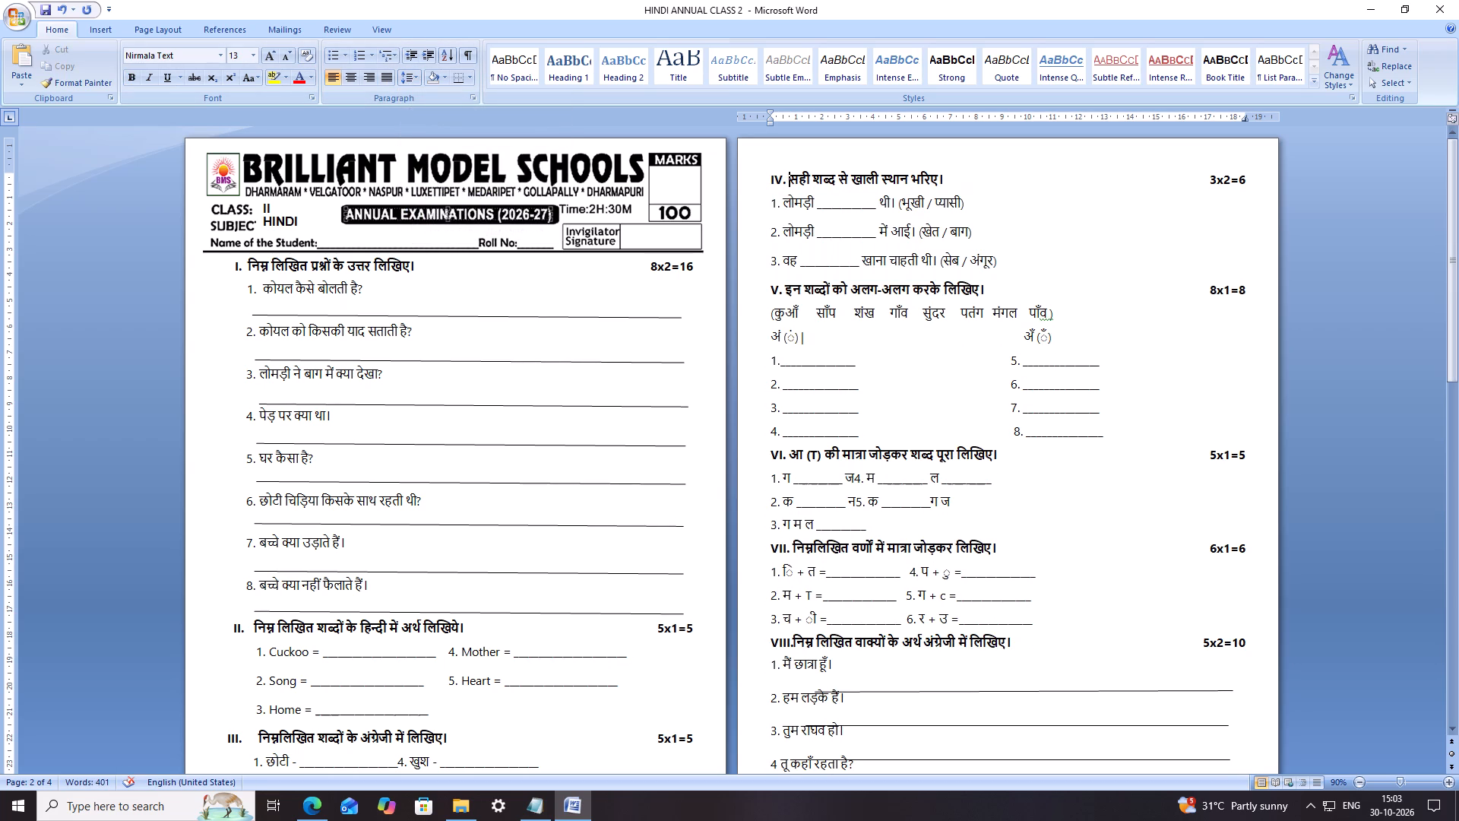
key("space")
key("space")
Indent the "1. लोमड़ी" line of section IV with five leading spaces.
left_click(771, 205)
key("space")
key("space")
key("space")
key("space")
key("space")
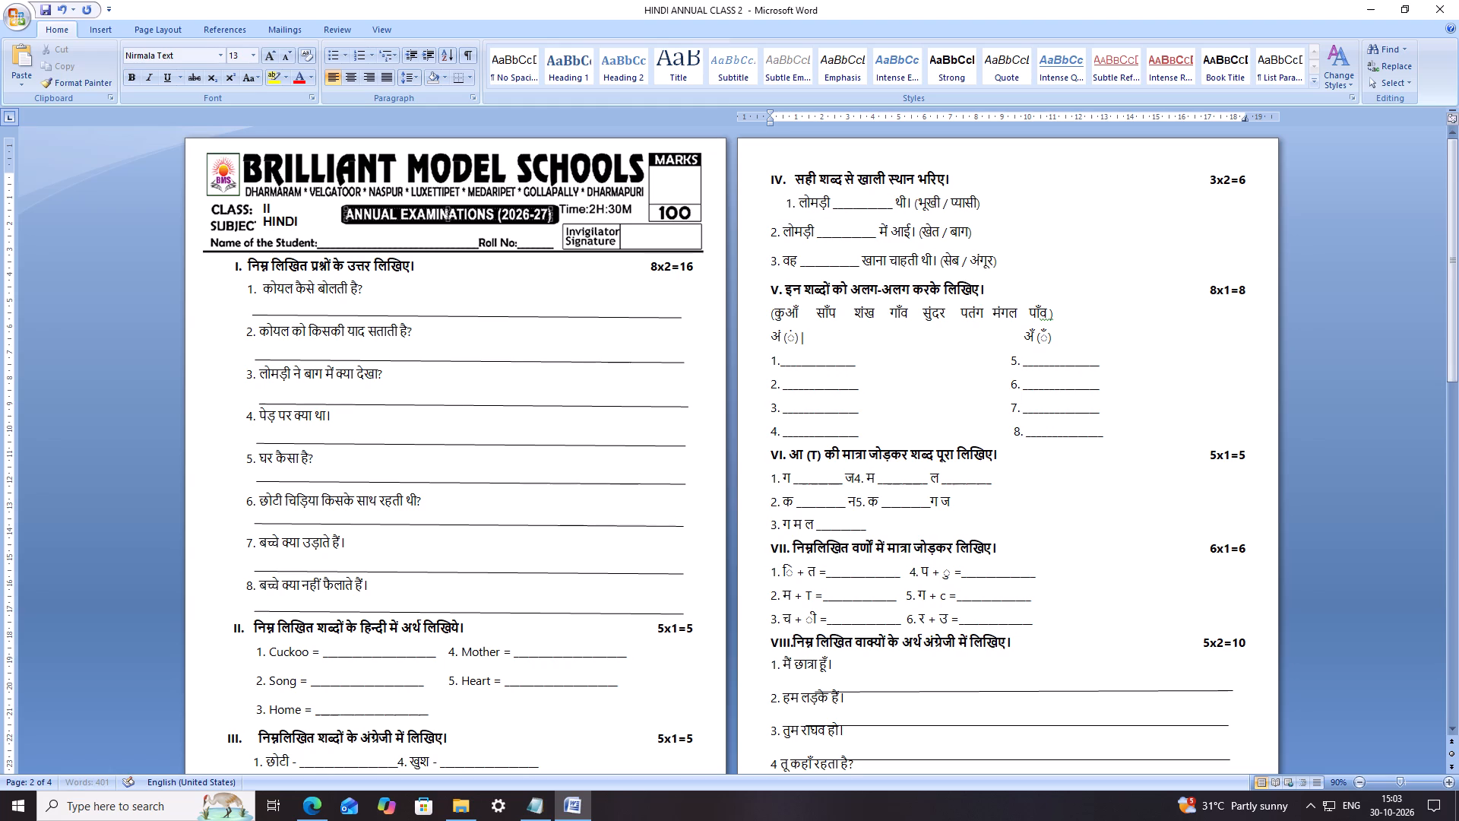
Add one more leading space to section IV's sentence 1 and indent sentence 2 to line up with it.
key("space")
left_click(771, 231)
key("space")
key("space")
key("space")
key("space")
key("space")
key("space")
key("space")
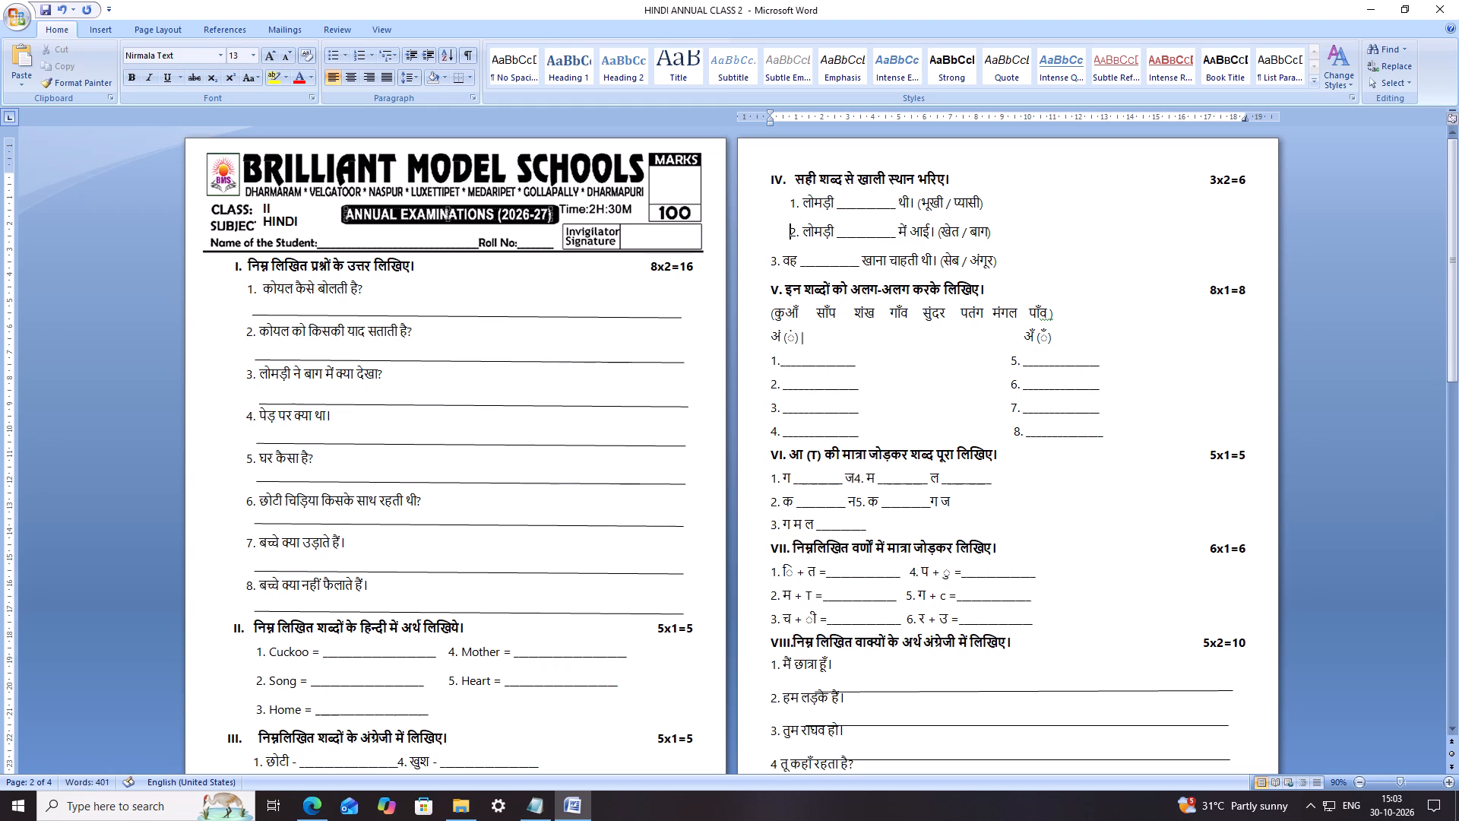
Indent sentence 3 of section IV with six leading spaces to align with the sentences above, and save the document.
left_click(767, 259)
key("space")
key("space")
key("space")
key("space")
key("space")
key("space")
key("space")
key("space")
key("BackSpace")
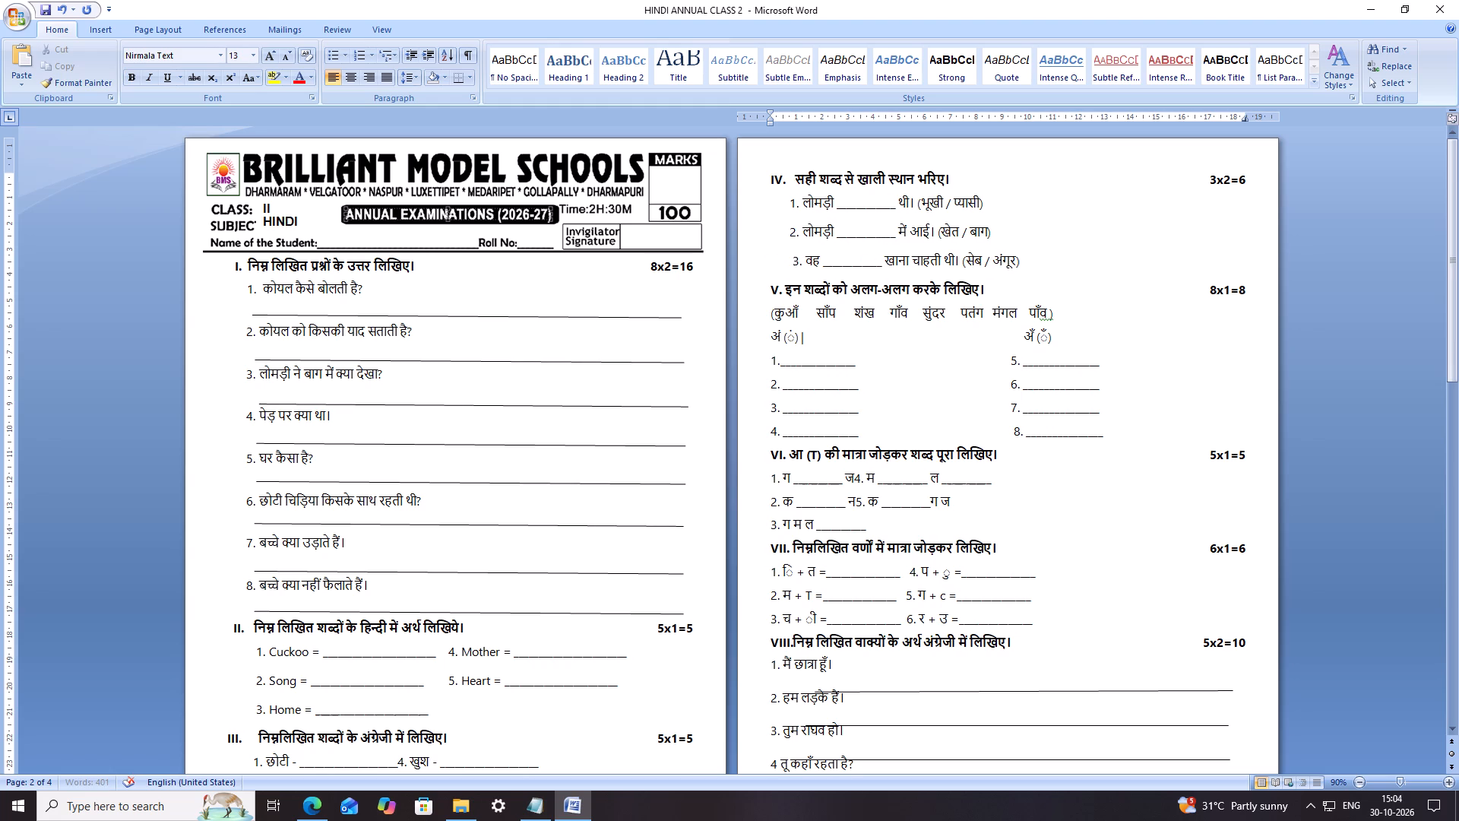
key("BackSpace")
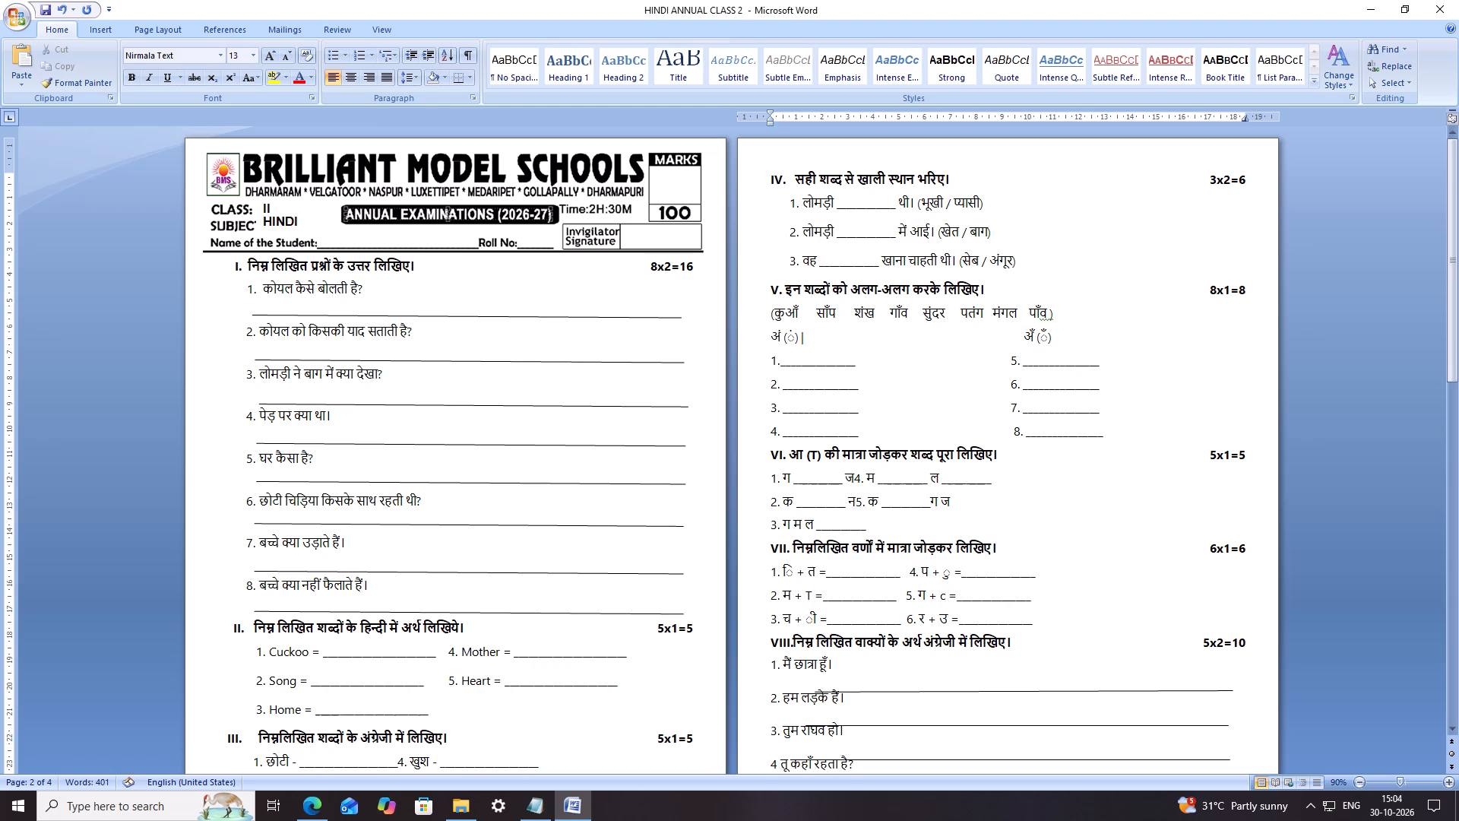
key("ctrl+s")
key("ctrl+s")
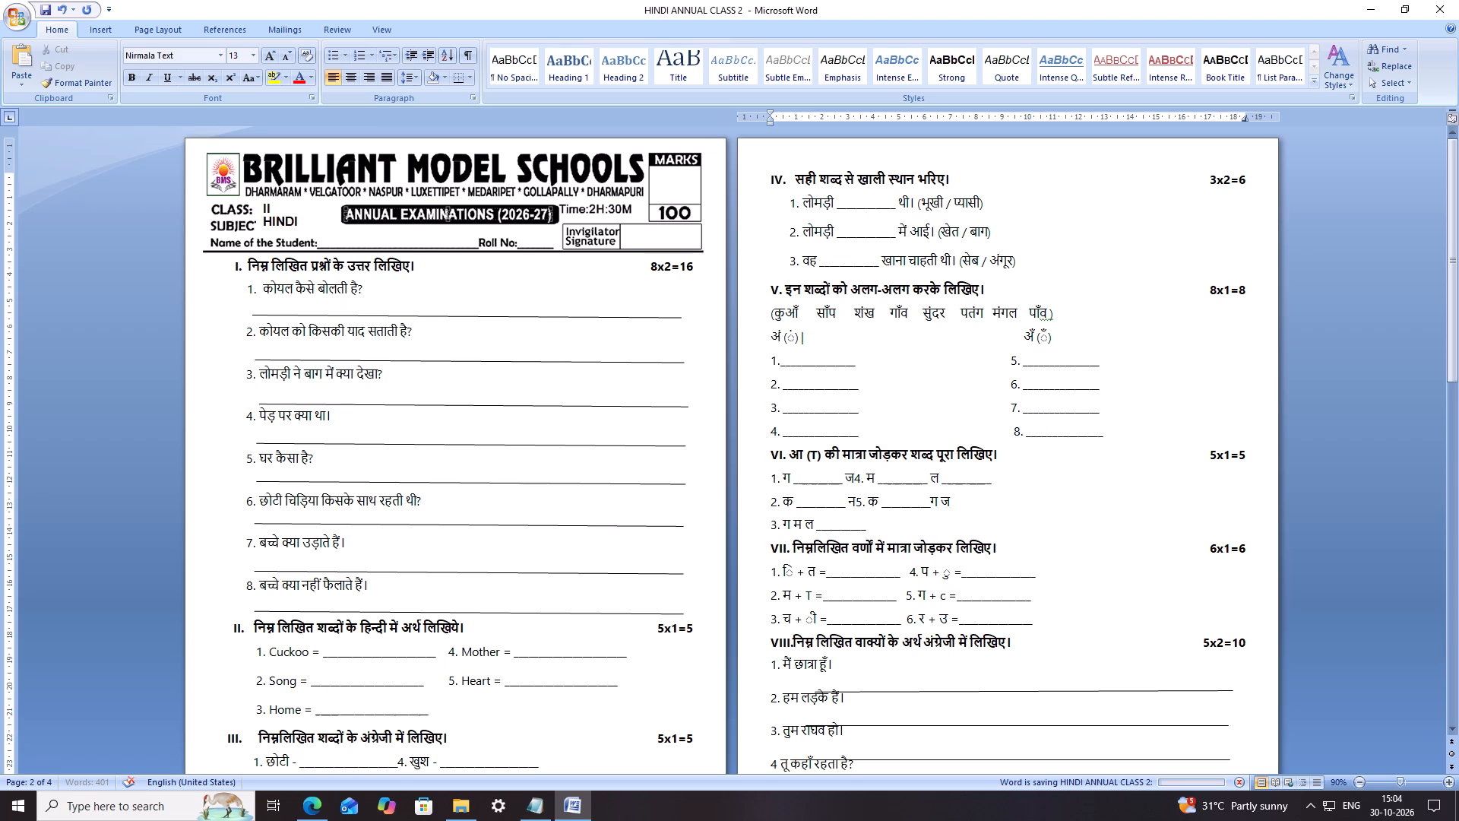
Add four spaces after the numeral of heading V and save the document.
left_click(787, 290)
key("space")
key("space")
key("space")
key("space")
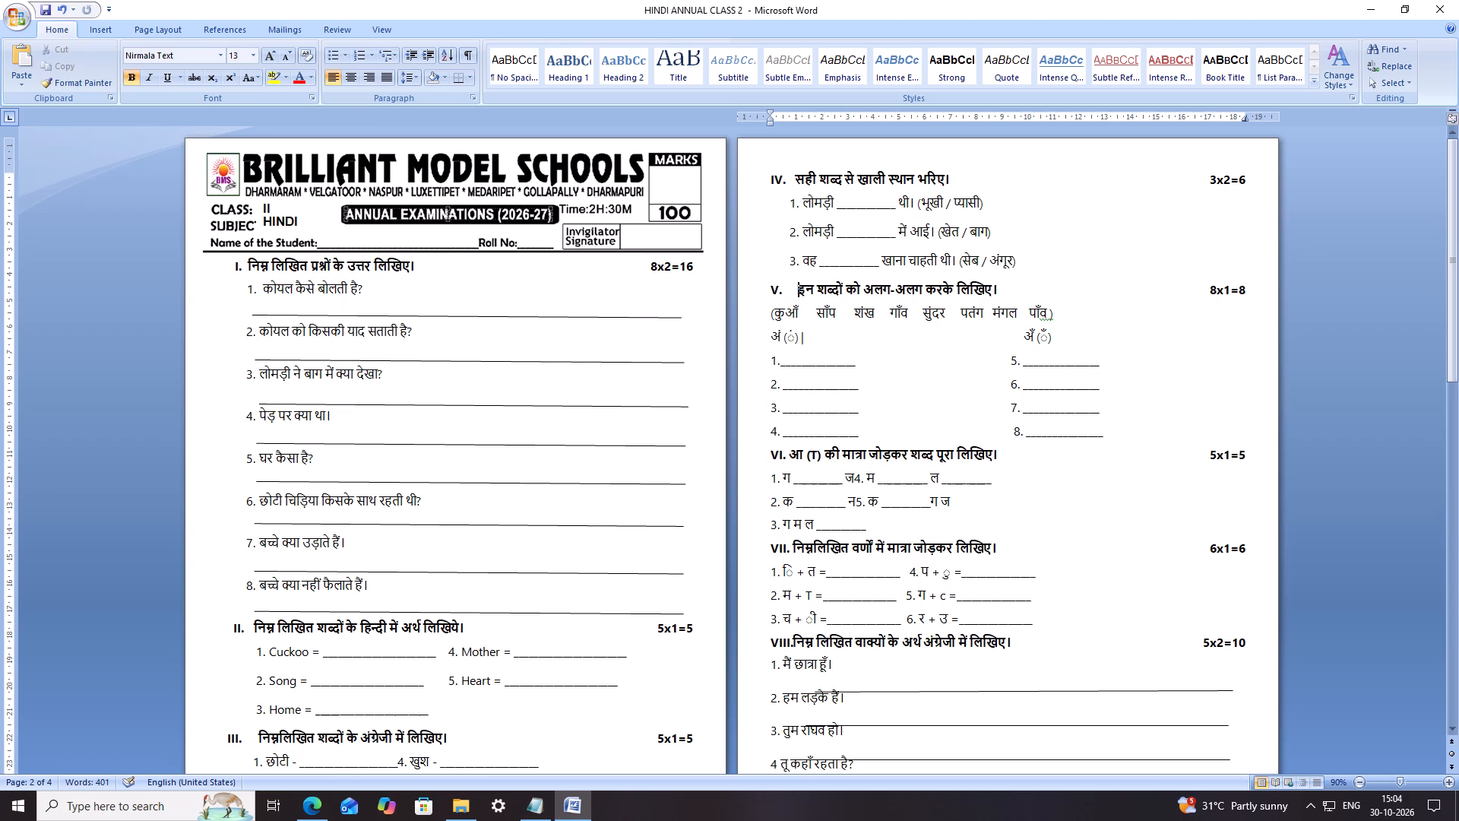
key("ctrl+s")
key("ctrl+s")
Indent section V's bracketed word list beginning "(कुआँ" with nine leading spaces and save the document.
left_click(774, 312)
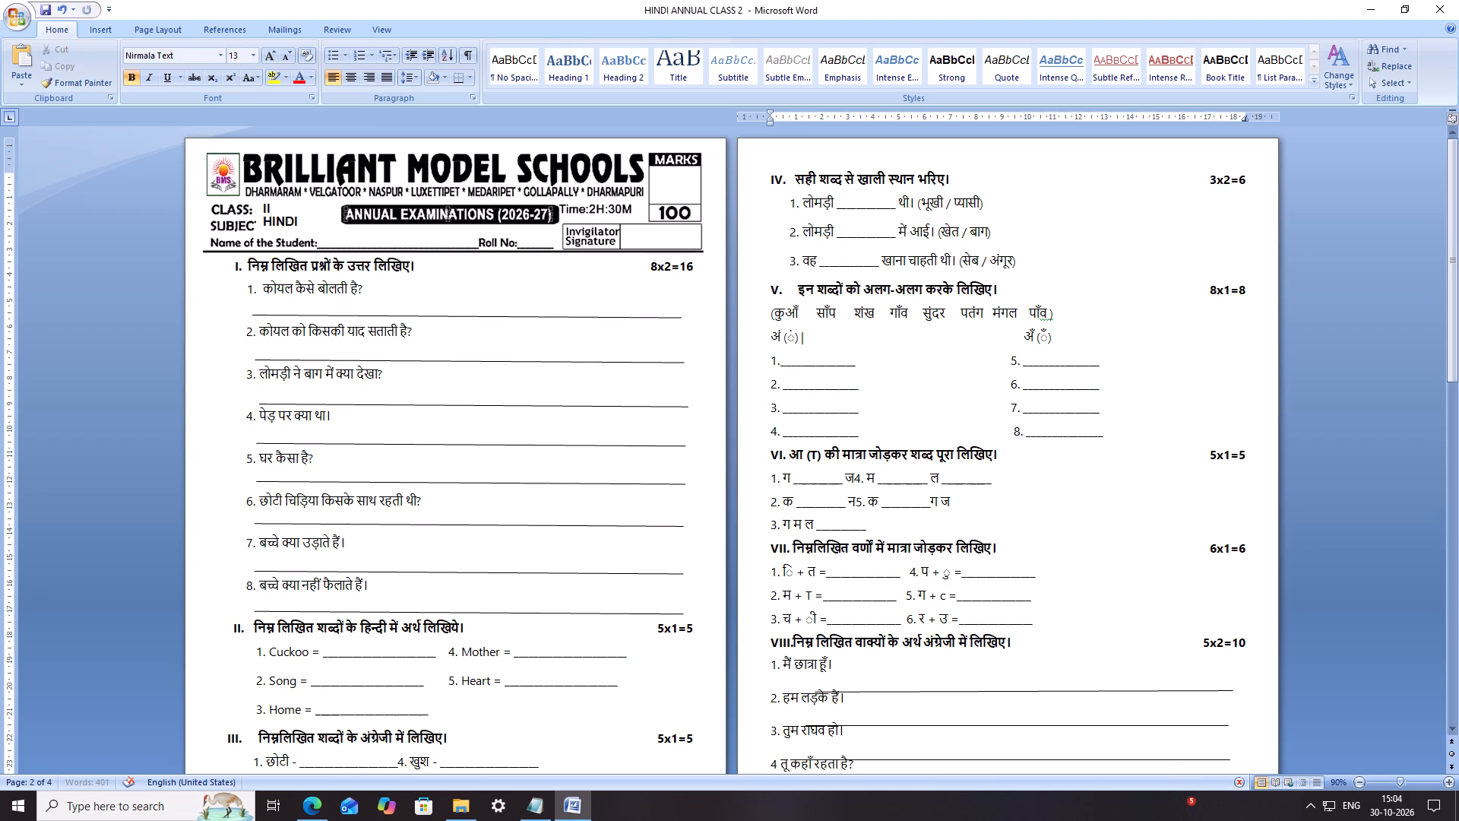
left_click(771, 314)
key("space")
key("space")
key("space")
key("space")
key("space")
key("space")
key("space")
key("space")
key("space")
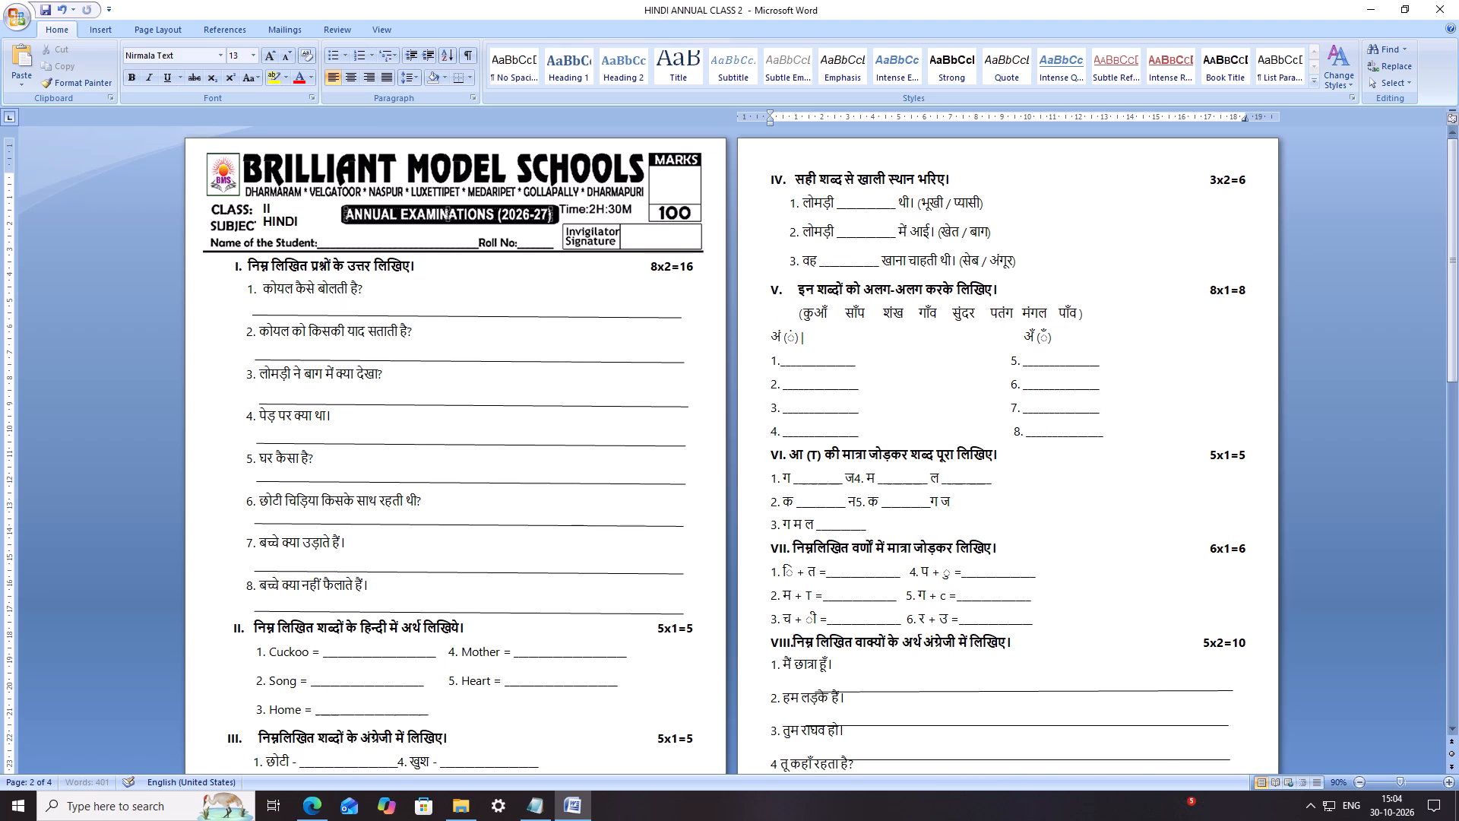
key("ctrl+s")
key("ctrl+s")
Indent section V's column label line with अं (ं) and अँ (ँ) by eleven leading spaces.
left_click(773, 359)
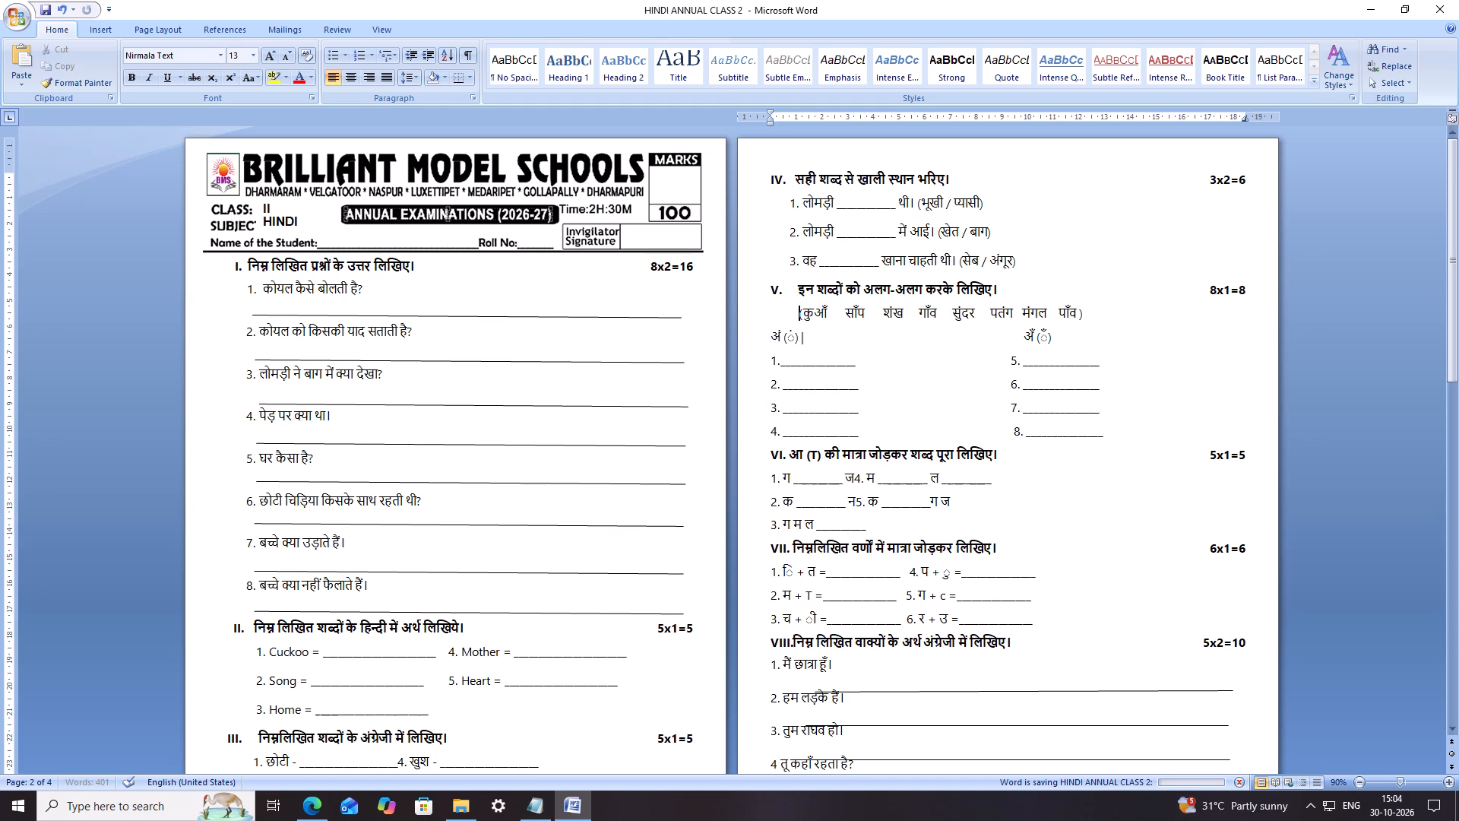
left_click(772, 328)
key("space")
key("space")
key("space")
key("space")
key("space")
key("space")
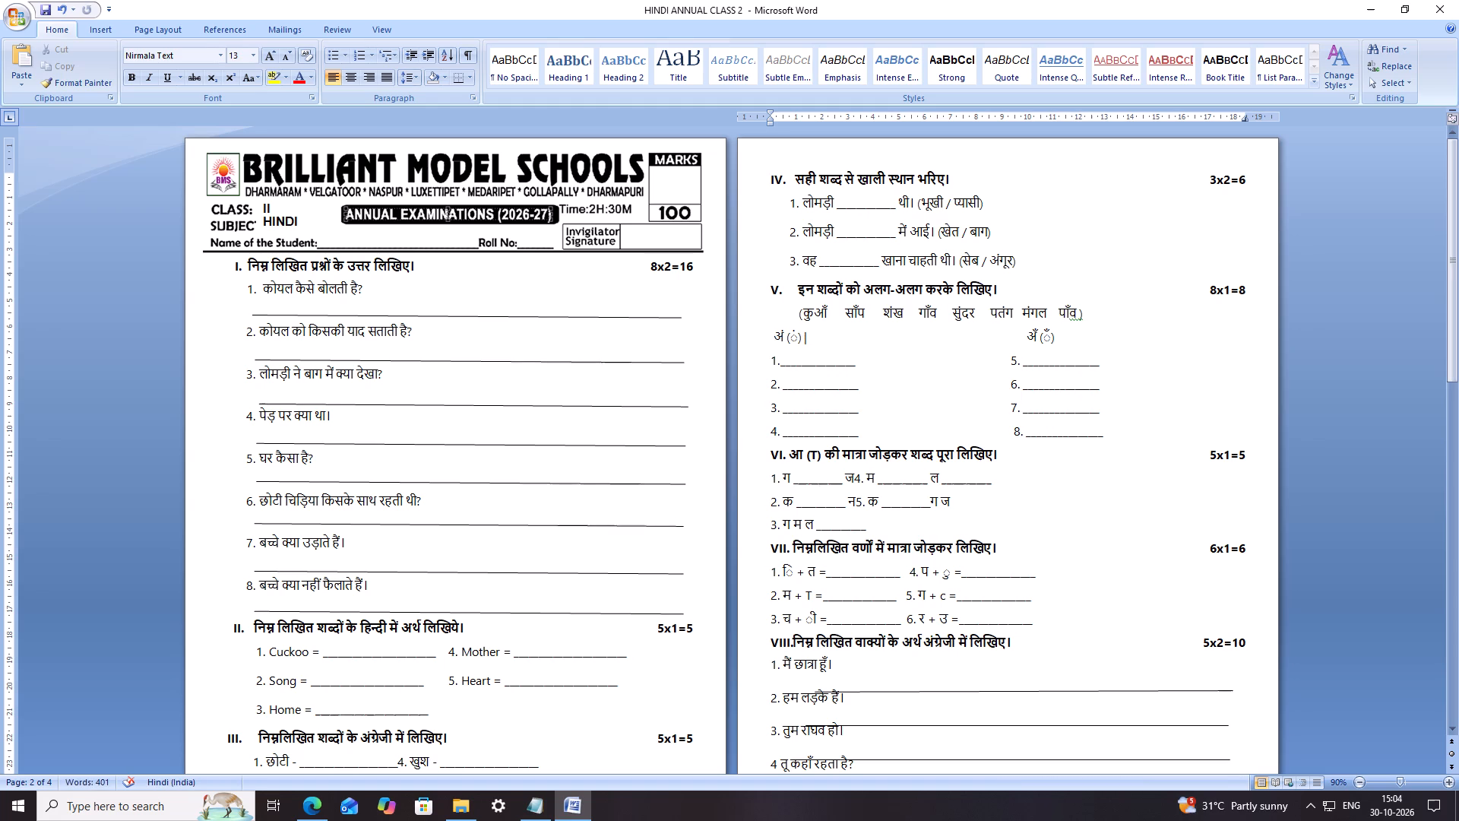
key("space")
key("space")
key("space")
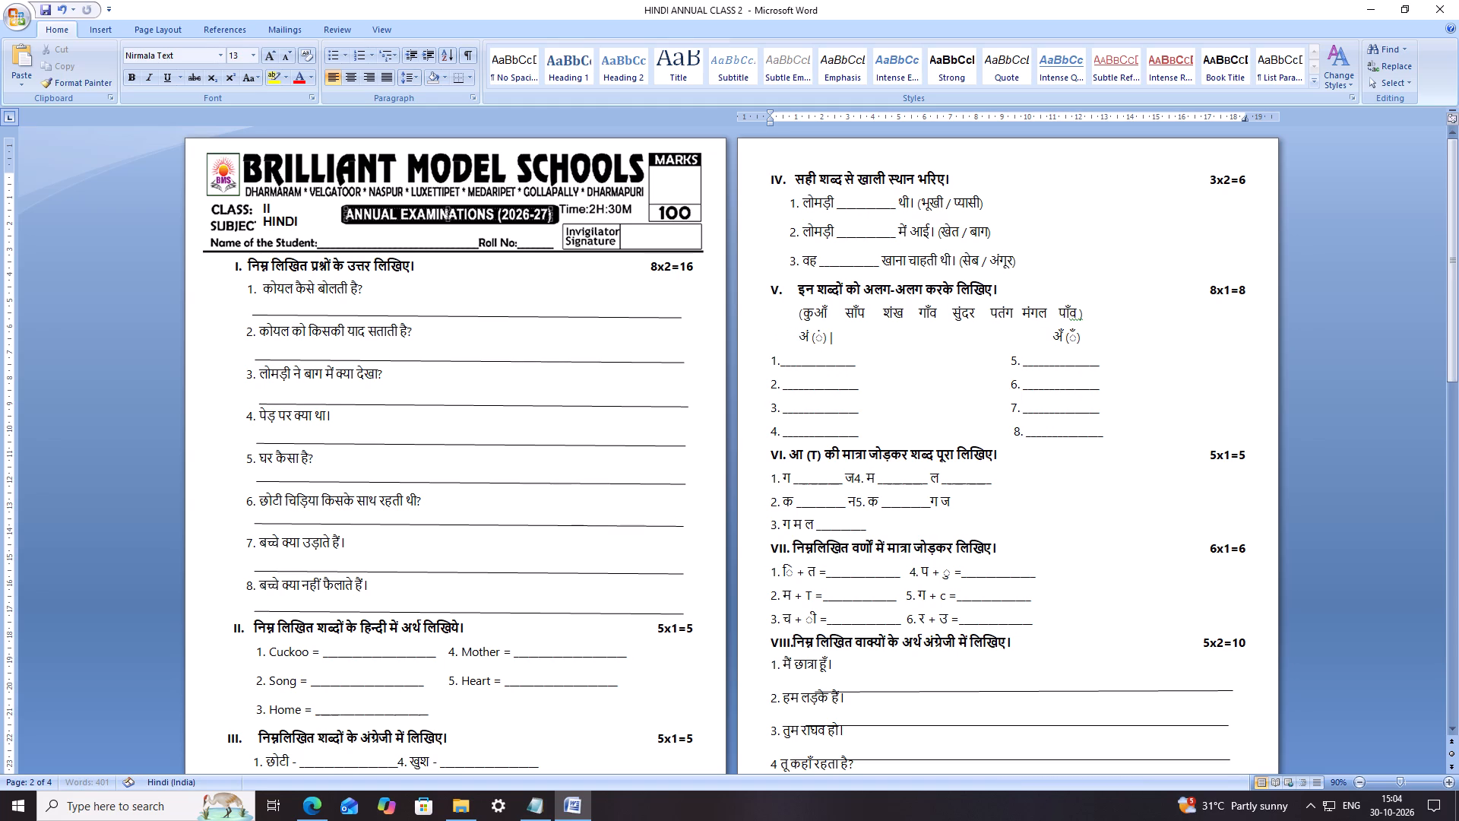
key("space")
key("space")
Indent section V's answer row holding blanks 1 and 5 with nine leading spaces.
left_click(771, 363)
key("space")
key("space")
key("space")
key("space")
key("space")
key("space")
key("space")
key("space")
key("space")
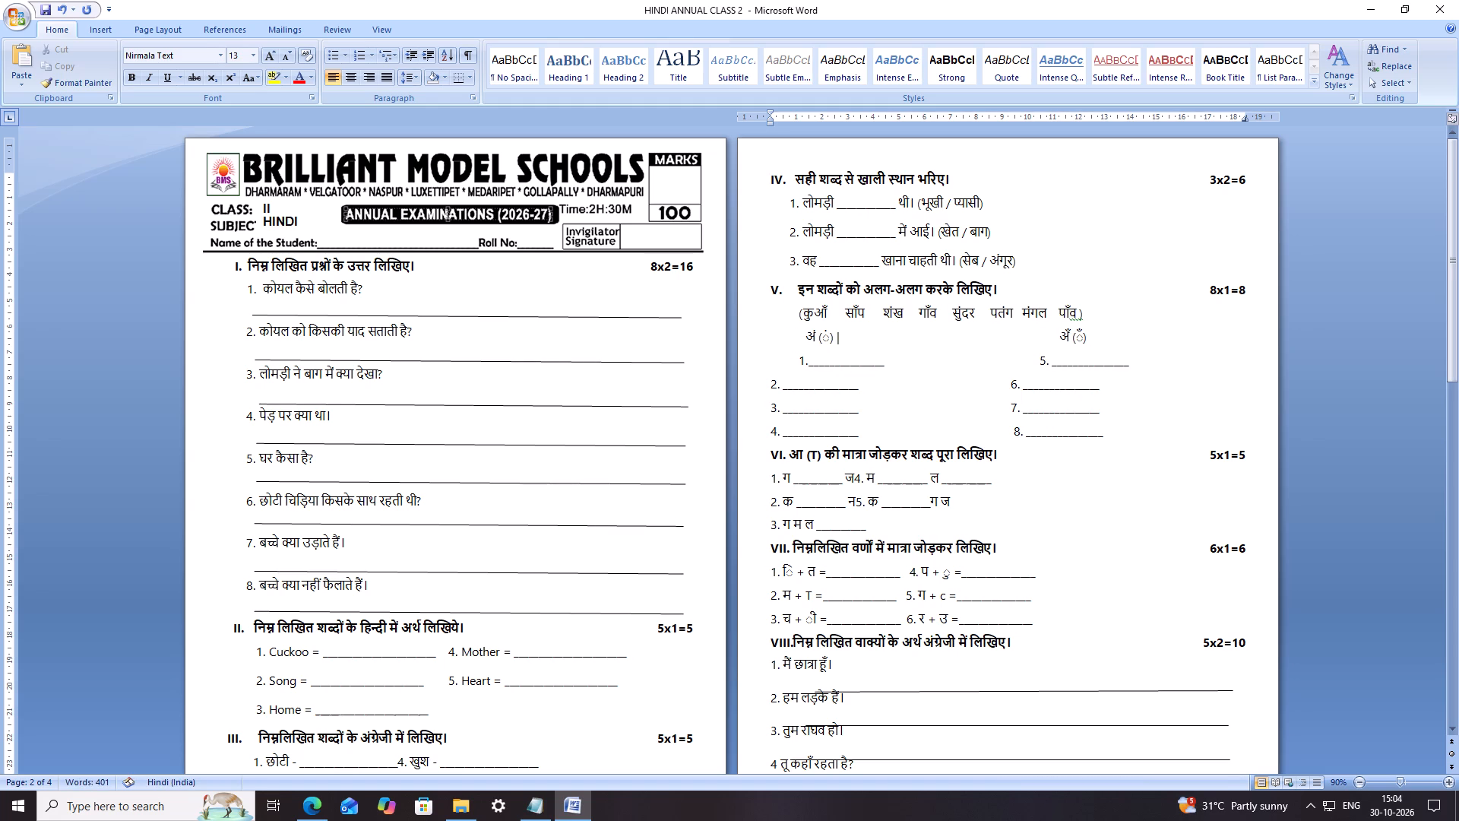
Indent section V's answer row holding blanks 2 and 6 with ten leading spaces.
left_click(770, 388)
key("space")
key("space")
key("space")
key("space")
key("space")
key("space")
key("space")
key("space")
key("space")
key("space")
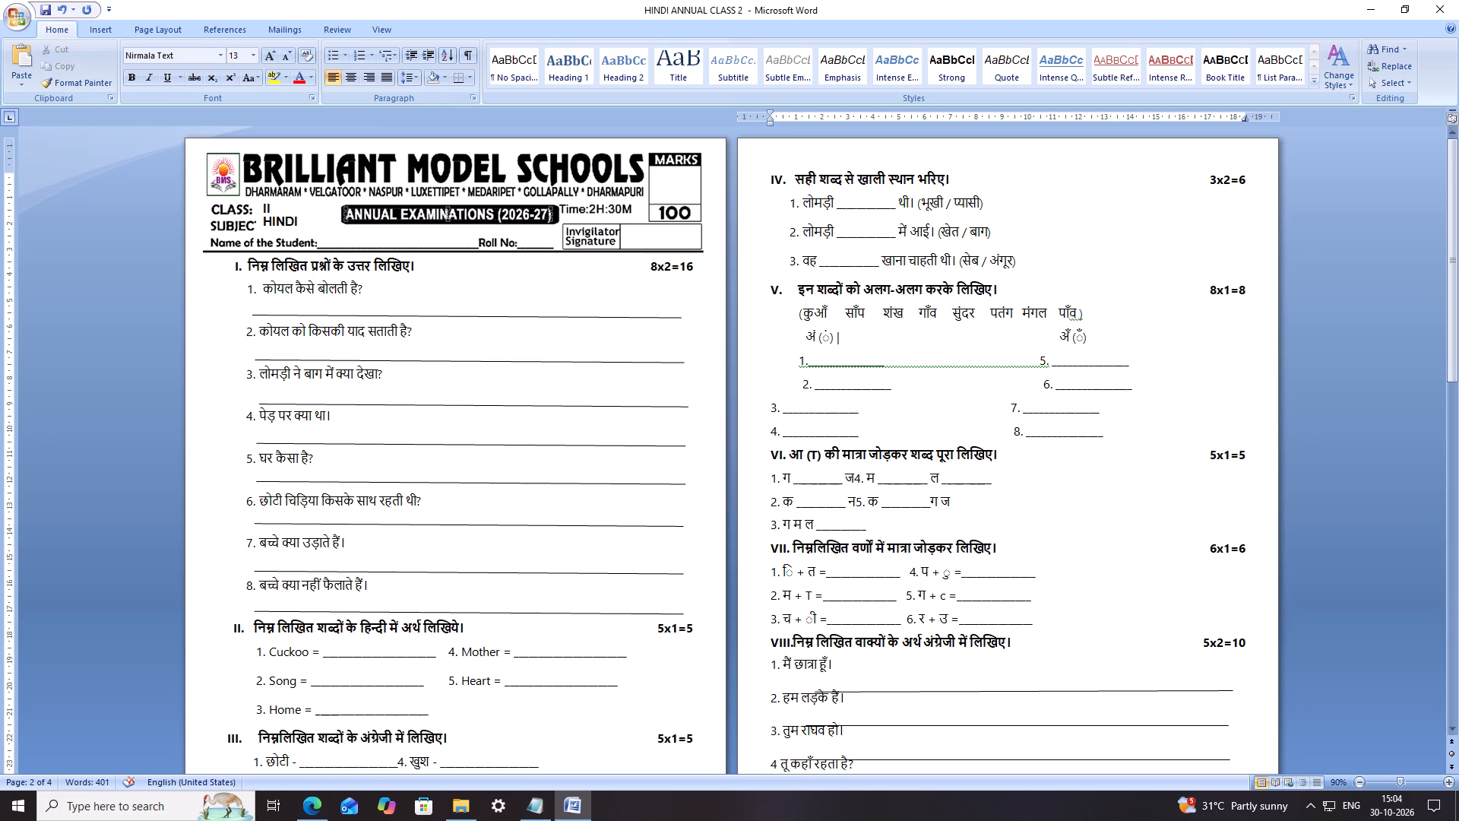
Indent section V's answer row holding blanks 3 and 7 with ten leading spaces.
left_click(770, 404)
key("space")
key("space")
key("space")
key("space")
key("space")
key("space")
key("space")
key("space")
key("space")
key("space")
Remove one leading space from each of section V's rows 2 and 3 so they align with row 1.
left_click(809, 384)
left_click(803, 384)
key("BackSpace")
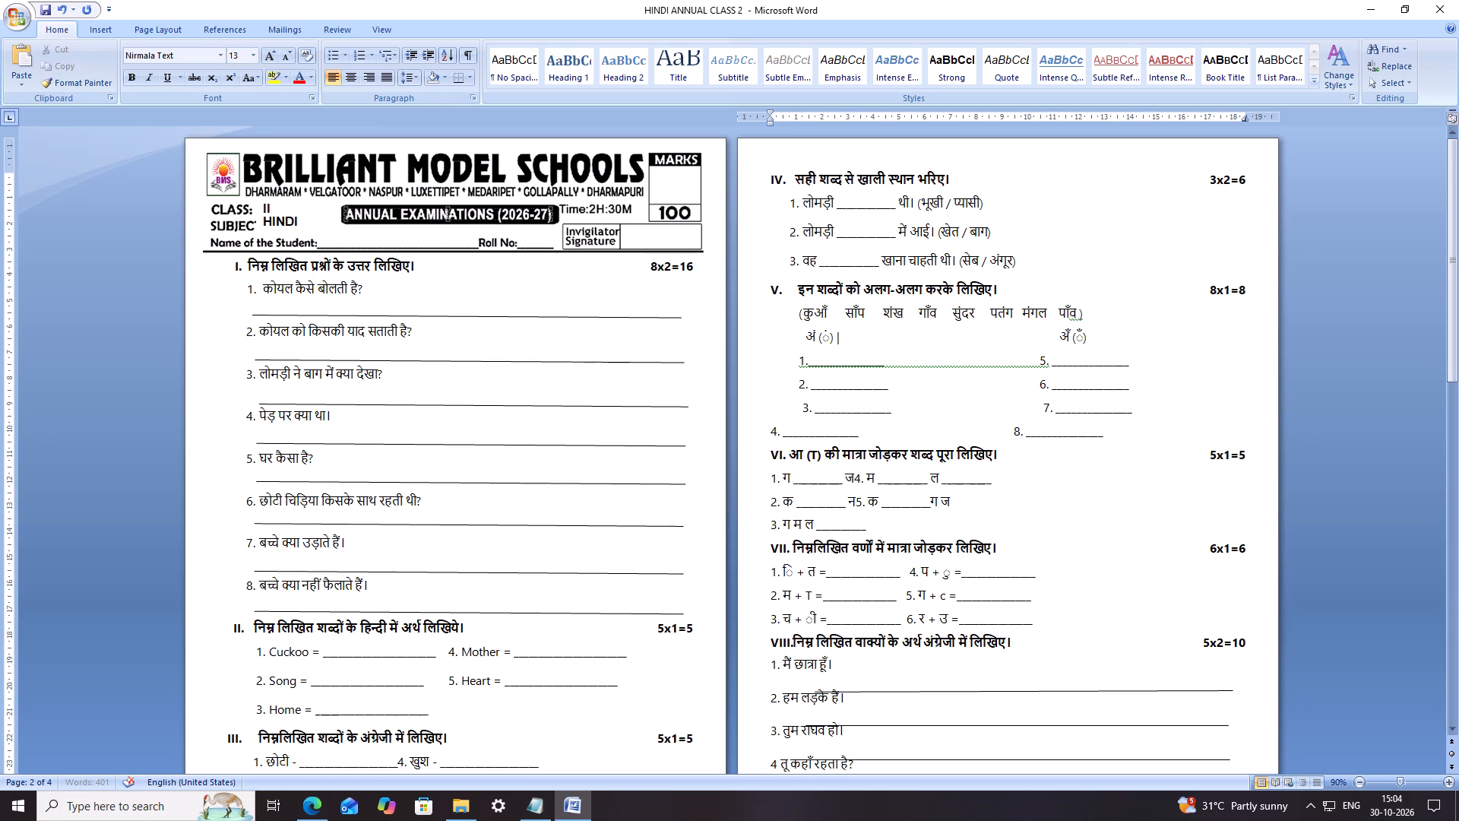
left_click(803, 402)
key("BackSpace")
Indent section V's answer row holding blanks 4 and 8 with nine leading spaces and save the document.
left_click(771, 433)
key("space")
key("space")
key("space")
key("space")
key("space")
key("space")
key("space")
key("space")
key("space")
key("space")
key("space")
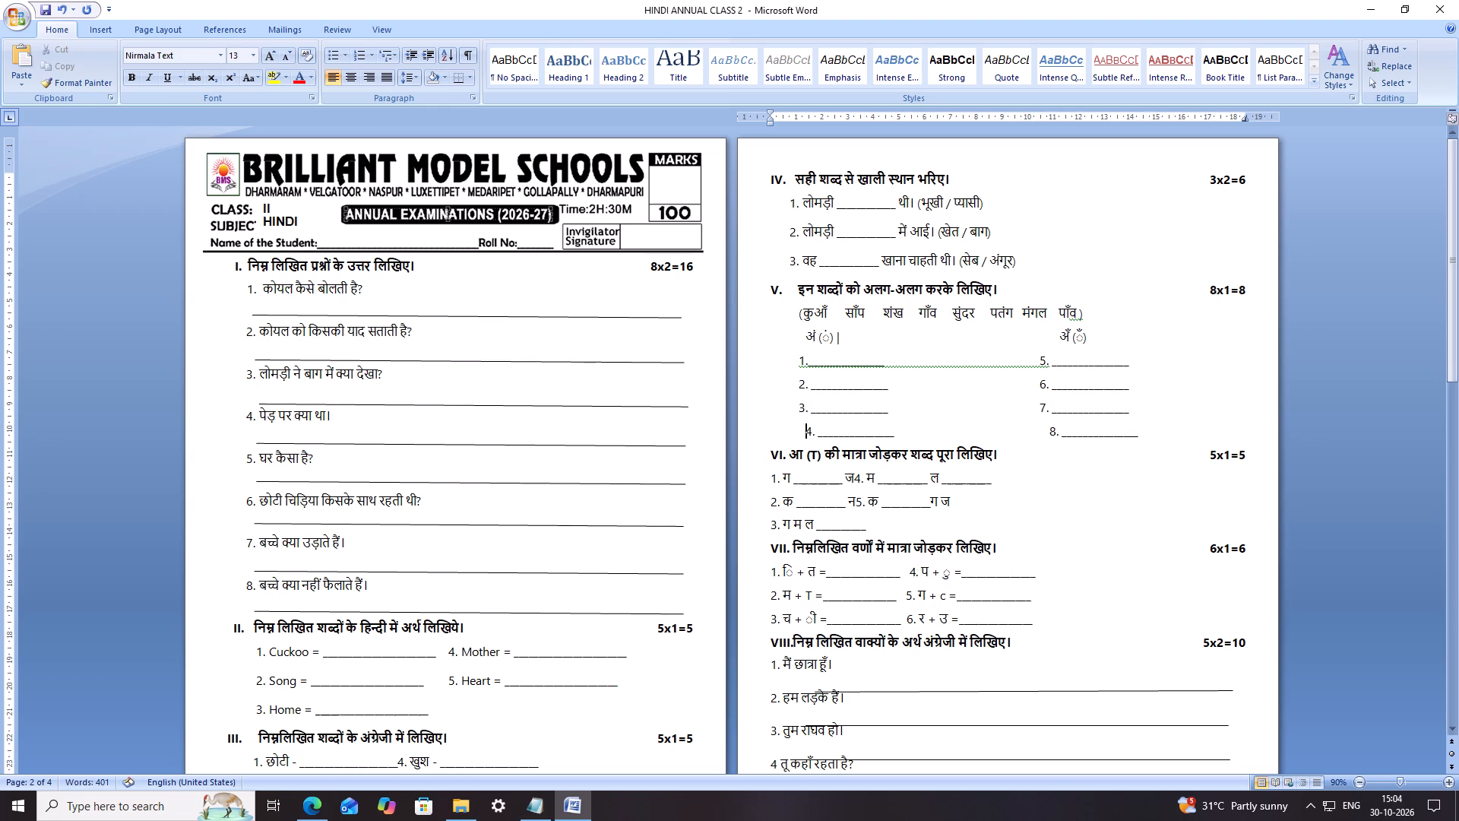
key("BackSpace")
key("BackSpace")
key("ctrl+s")
key("ctrl+s")
key("ctrl+s")
key("ctrl+s")
left_click(891, 378)
Add four spaces after the numeral of heading VI.
left_click(793, 455)
key("space")
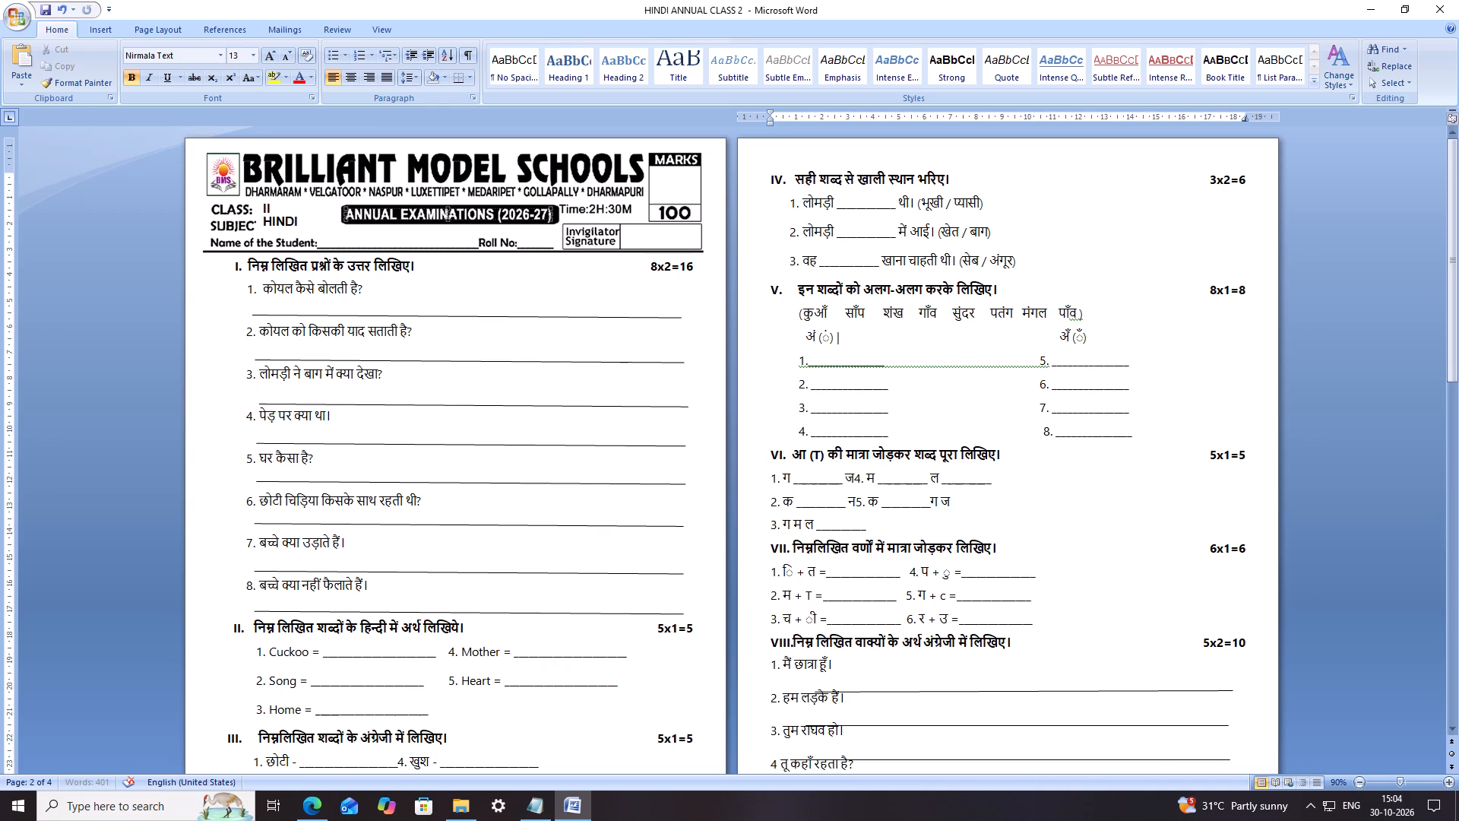
key("space")
key("space")
key("space")
Indent the first row of section VI, "1. ग", with nine leading spaces.
left_click(766, 480)
key("space")
key("space")
key("space")
key("space")
key("space")
key("space")
key("space")
key("space")
key("space")
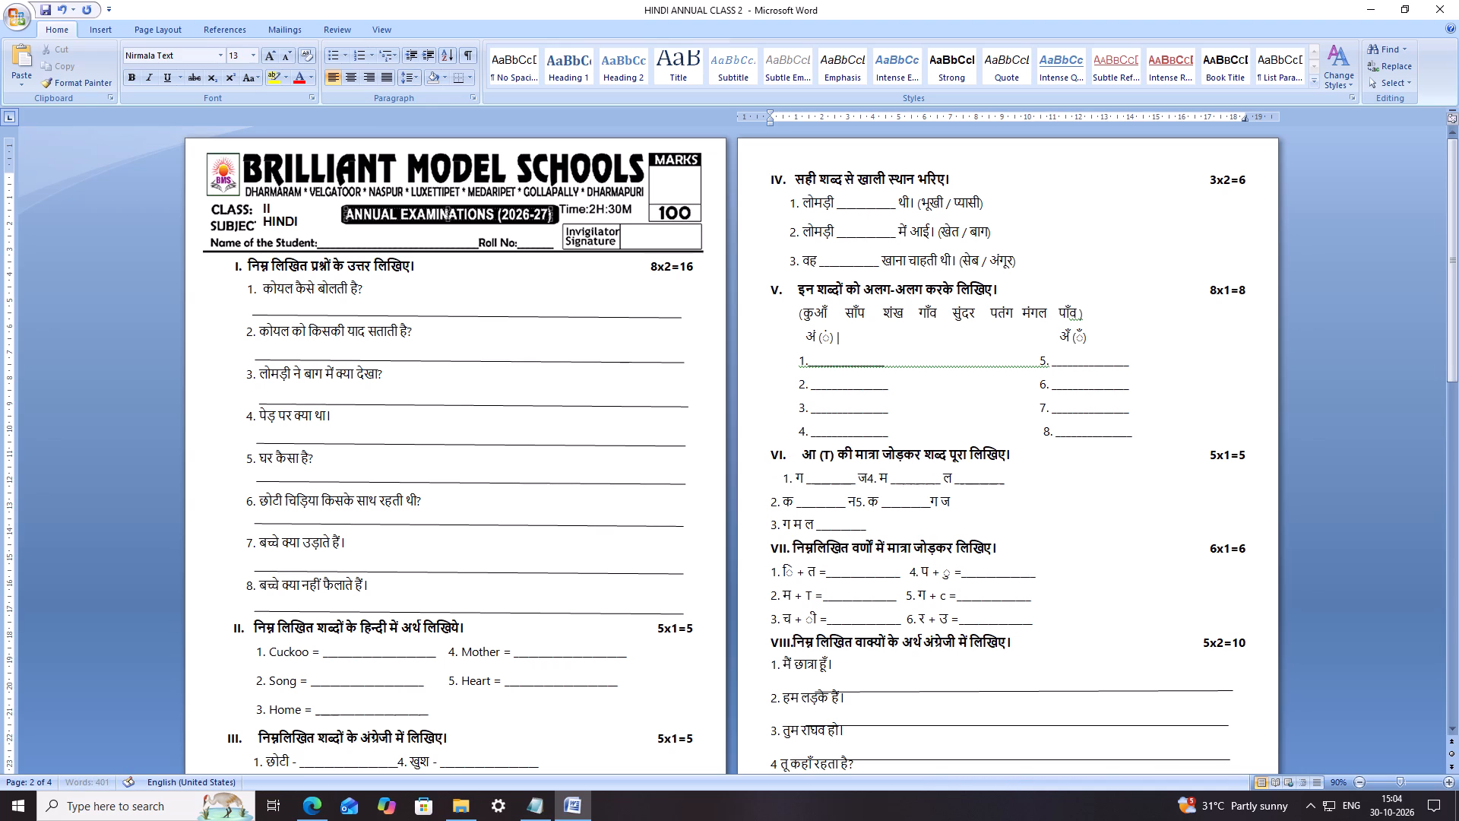
Indent the second row of section VI, "2. क", with nine leading spaces.
left_click(768, 502)
key("space")
key("space")
key("space")
key("space")
key("space")
key("space")
key("space")
key("space")
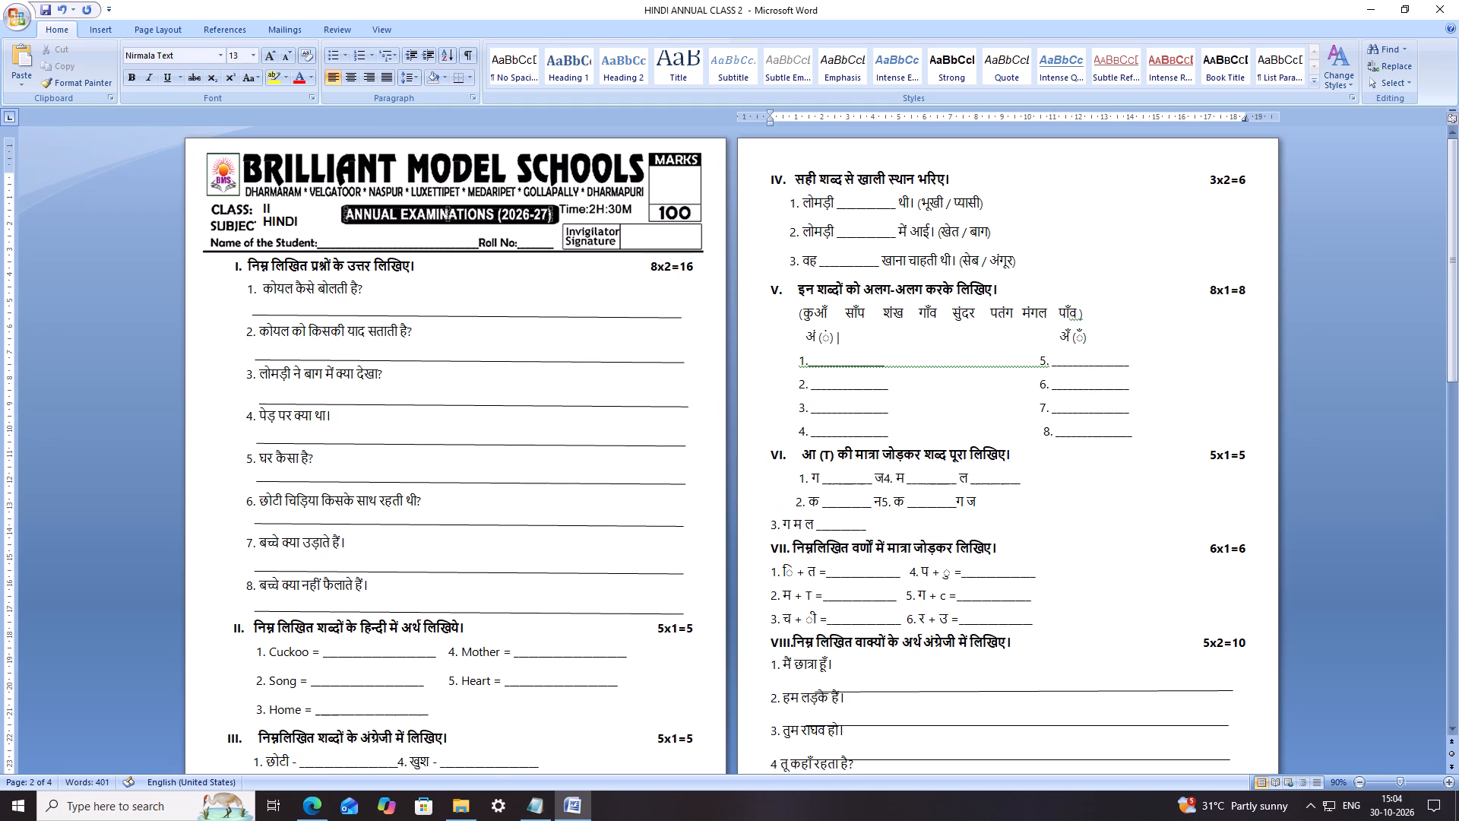
key("space")
Indent the third row of section VI, "3. ग म ल", with nine leading spaces and save the document.
left_click(771, 524)
key("space")
key("space")
key("space")
key("space")
key("space")
key("space")
key("space")
key("space")
key("space")
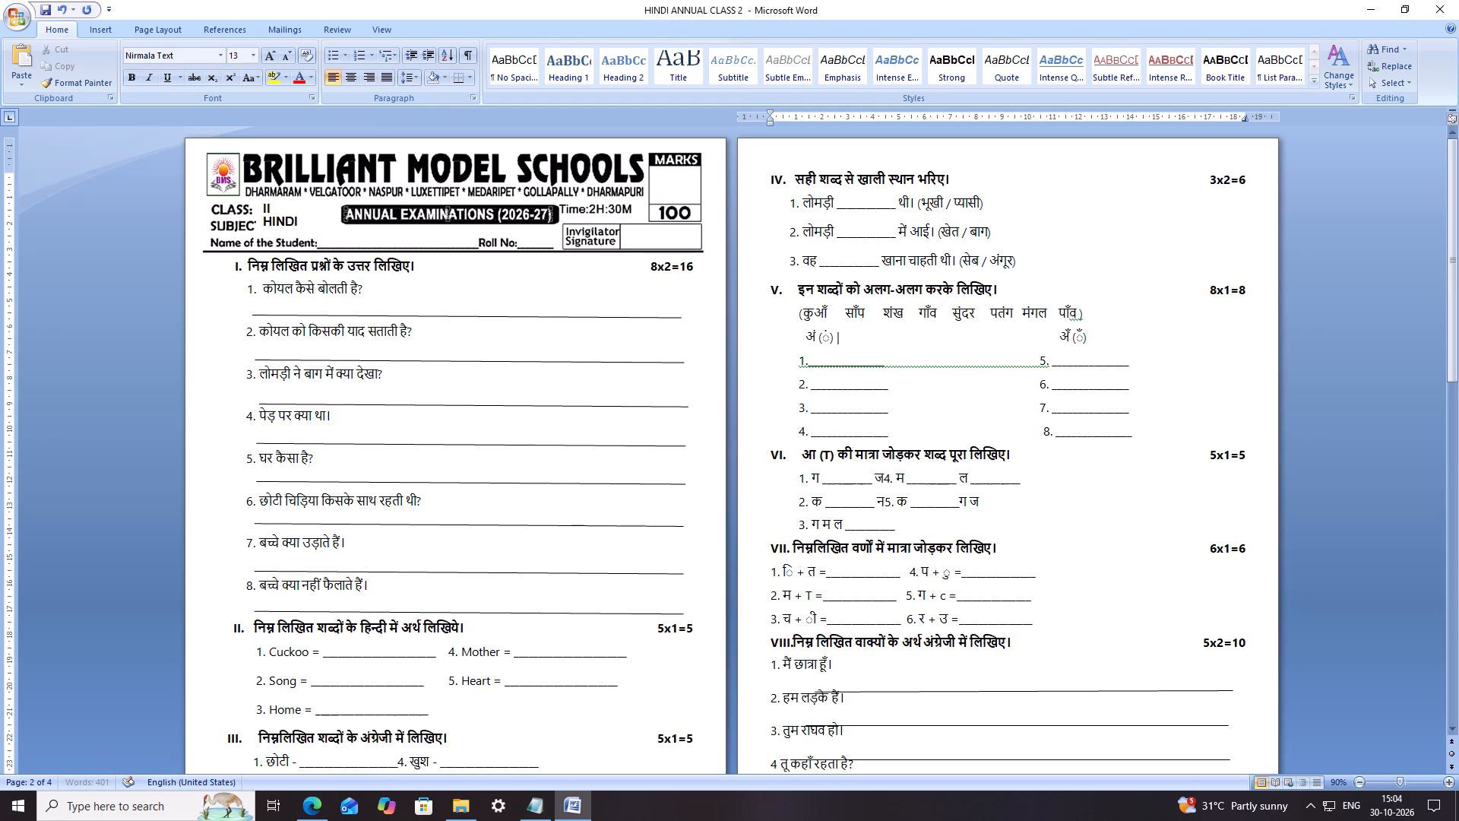
key("ctrl+s")
key("ctrl+s")
key("ctrl+s")
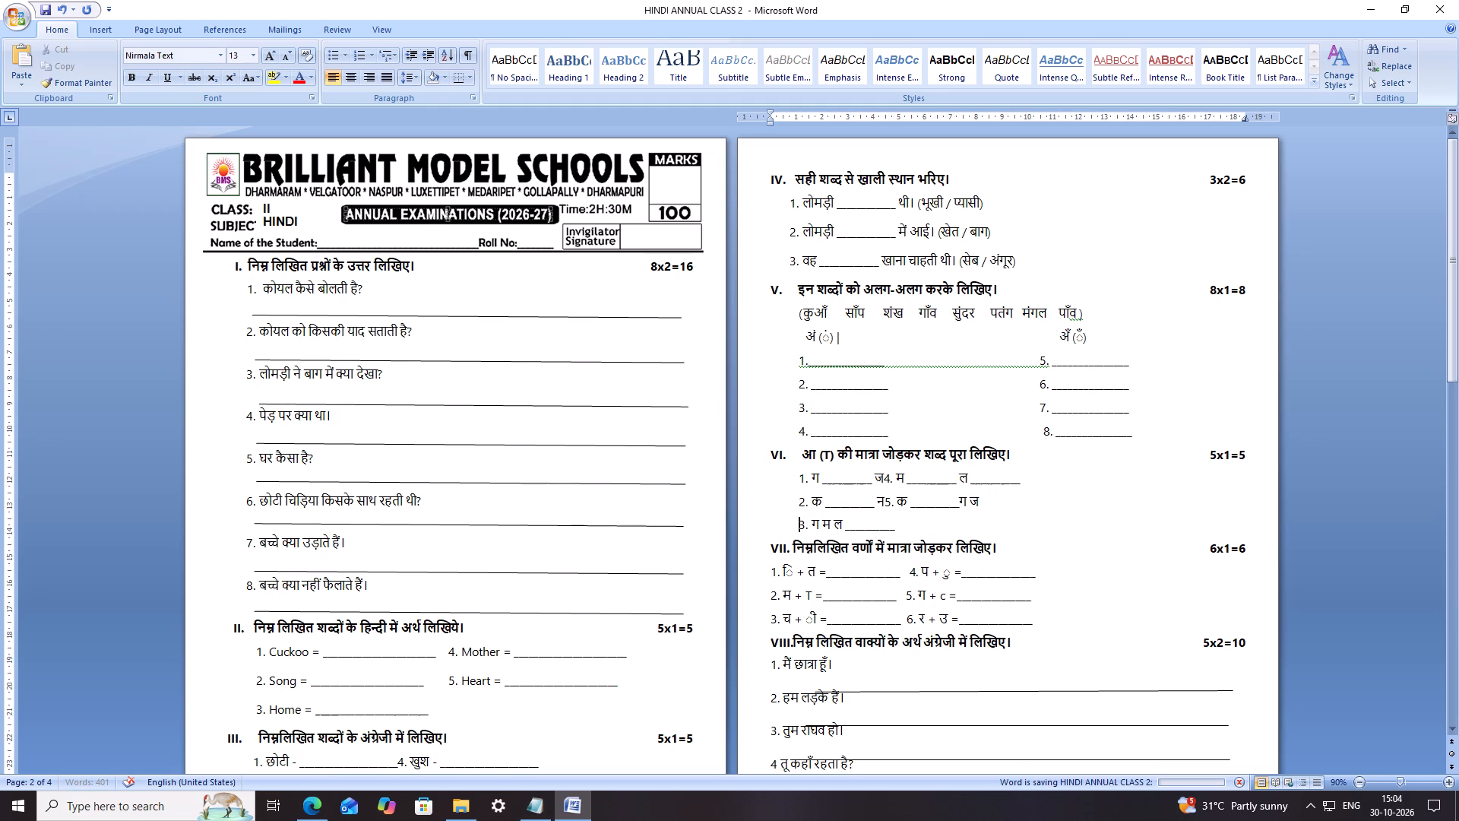
Insert thirteen spaces between item 1 and "4. म" in the first row of section VI.
left_click(879, 480)
left_click(888, 480)
left_click(884, 481)
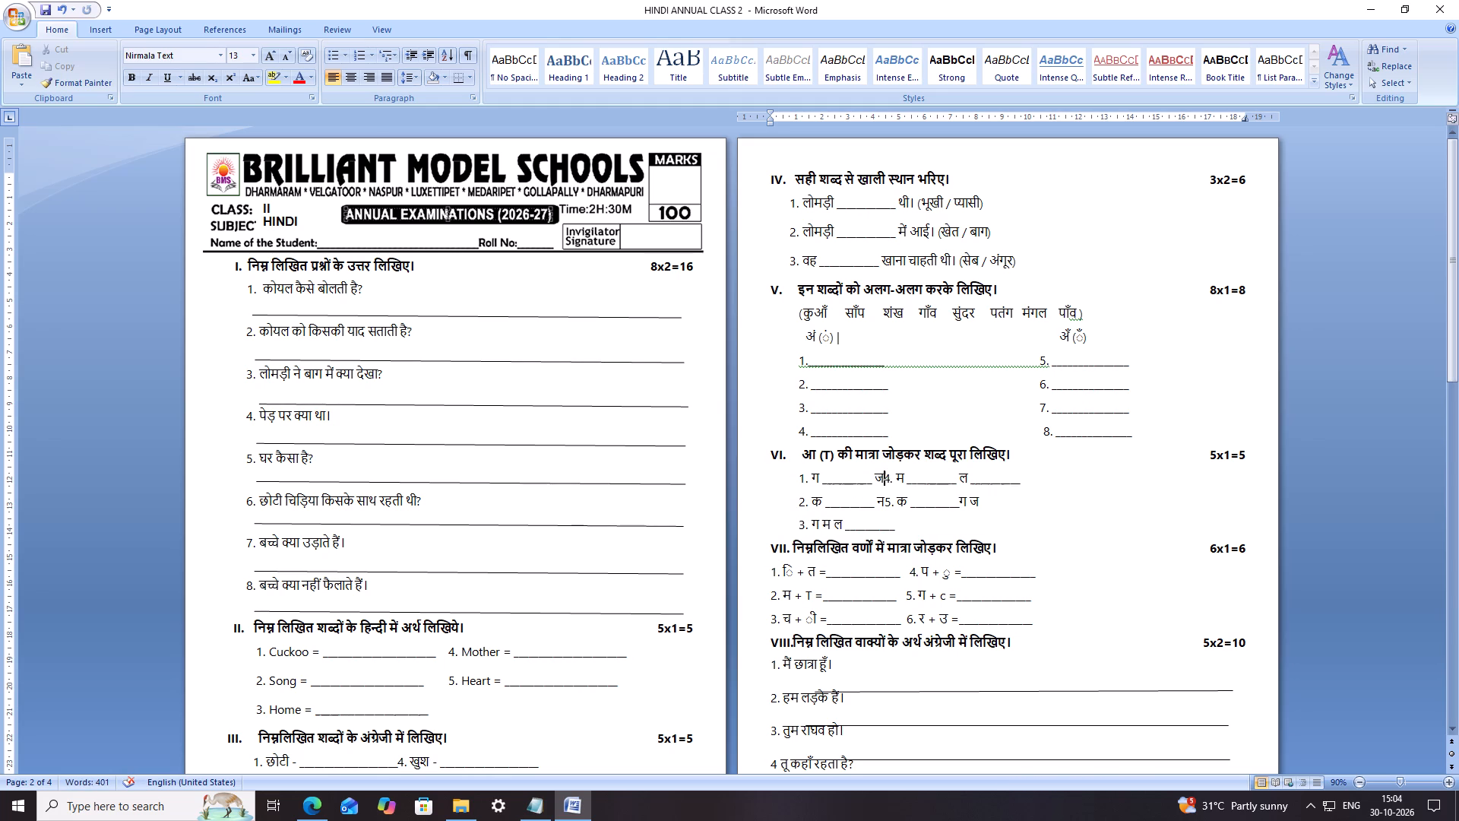
key("space")
key("space")
key("space")
key("space")
key("space")
key("space")
key("space")
key("space")
key("space")
key("space")
key("space")
key("space")
key("space")
Insert twelve spaces between item 2 and "5. क" in the second row of section VI, aligning it under item 4.
left_click(885, 503)
key("space")
key("space")
key("space")
key("space")
key("space")
key("space")
key("space")
key("space")
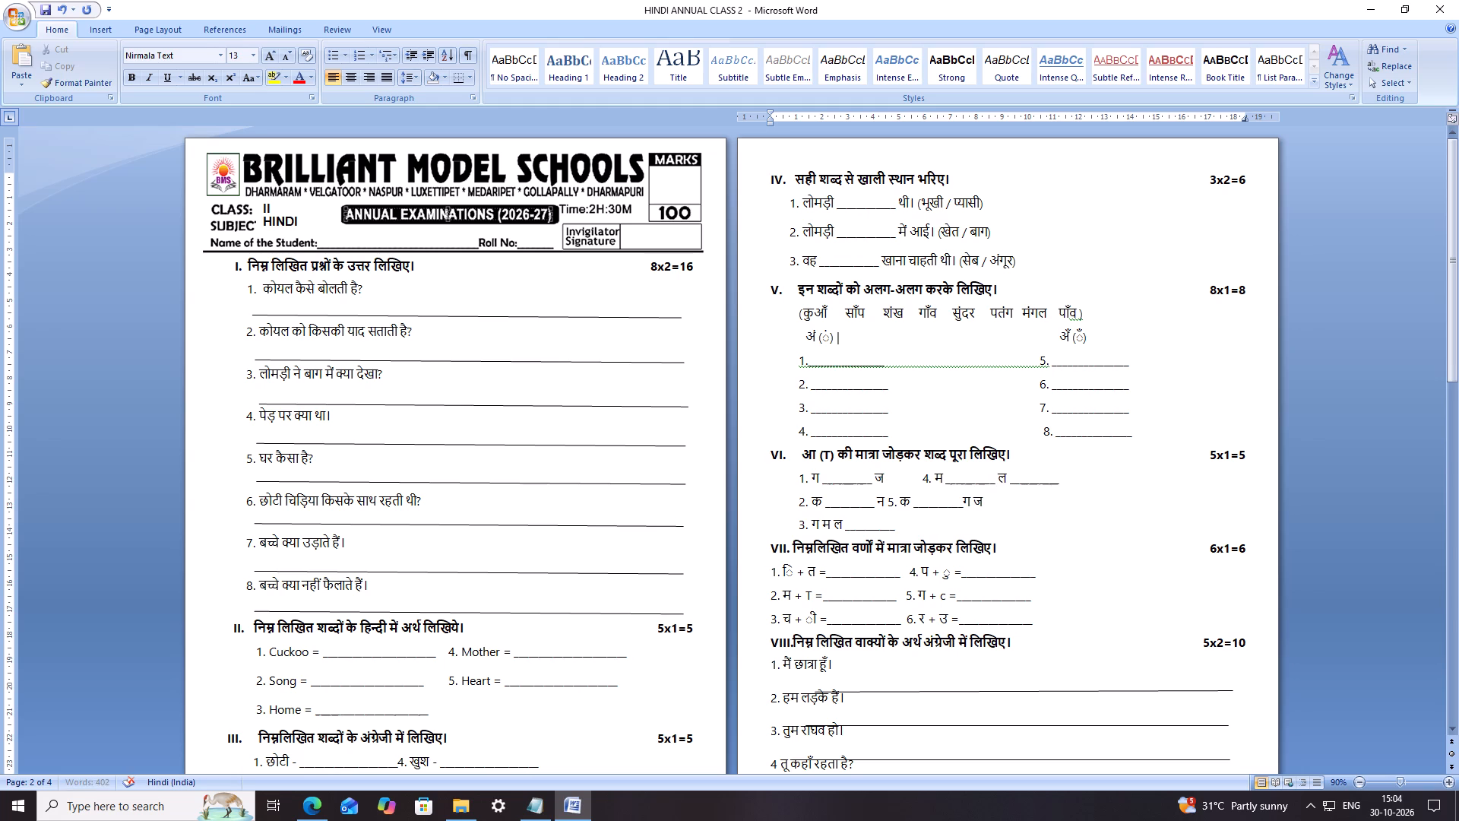
key("space")
key("space")
key("space")
key("space")
Set the line spacing of the three question rows in section VI to 1.5 and save the document.
left_click_drag(903, 532, 770, 478)
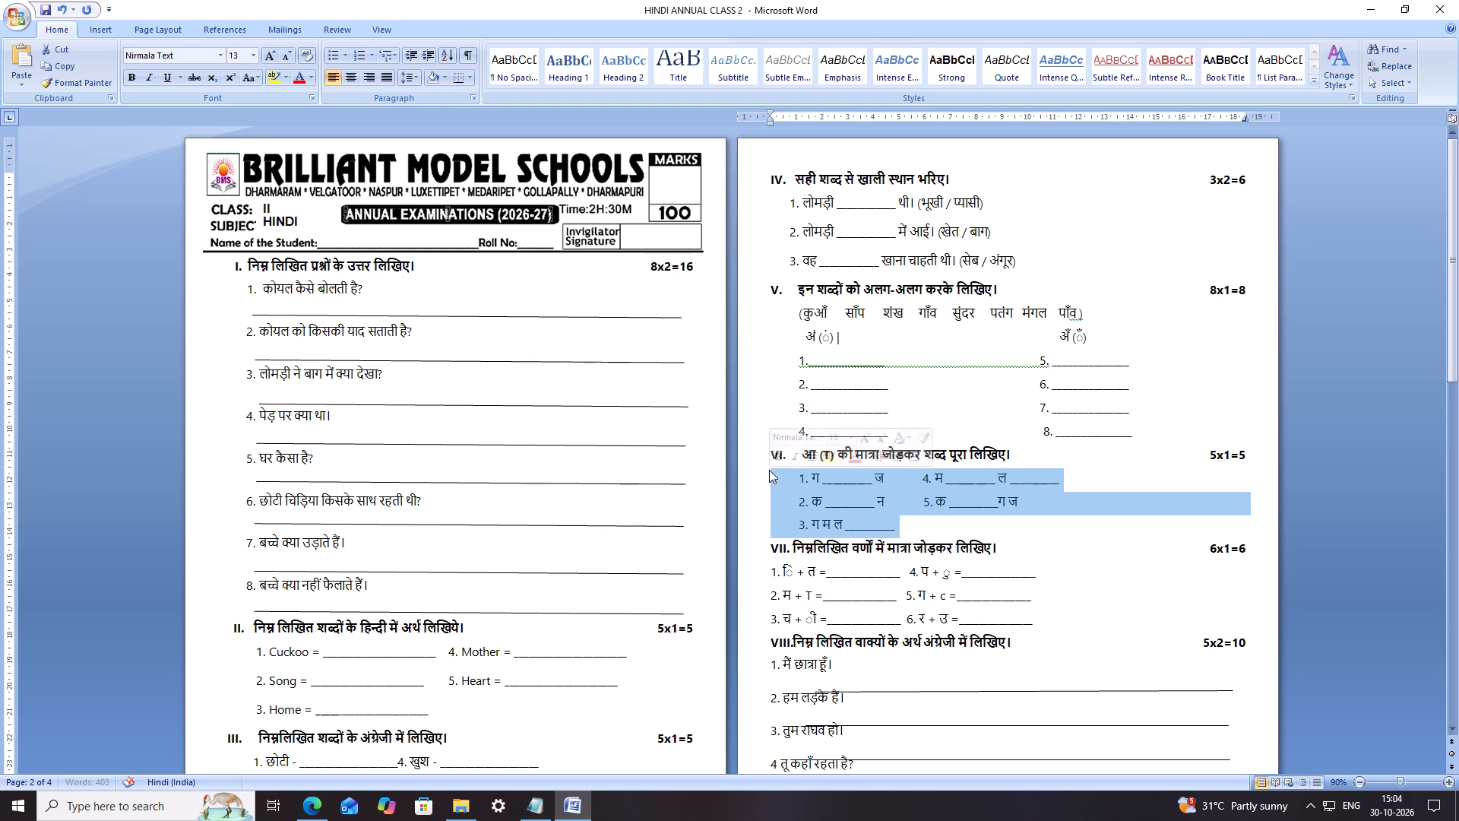
left_click(417, 79)
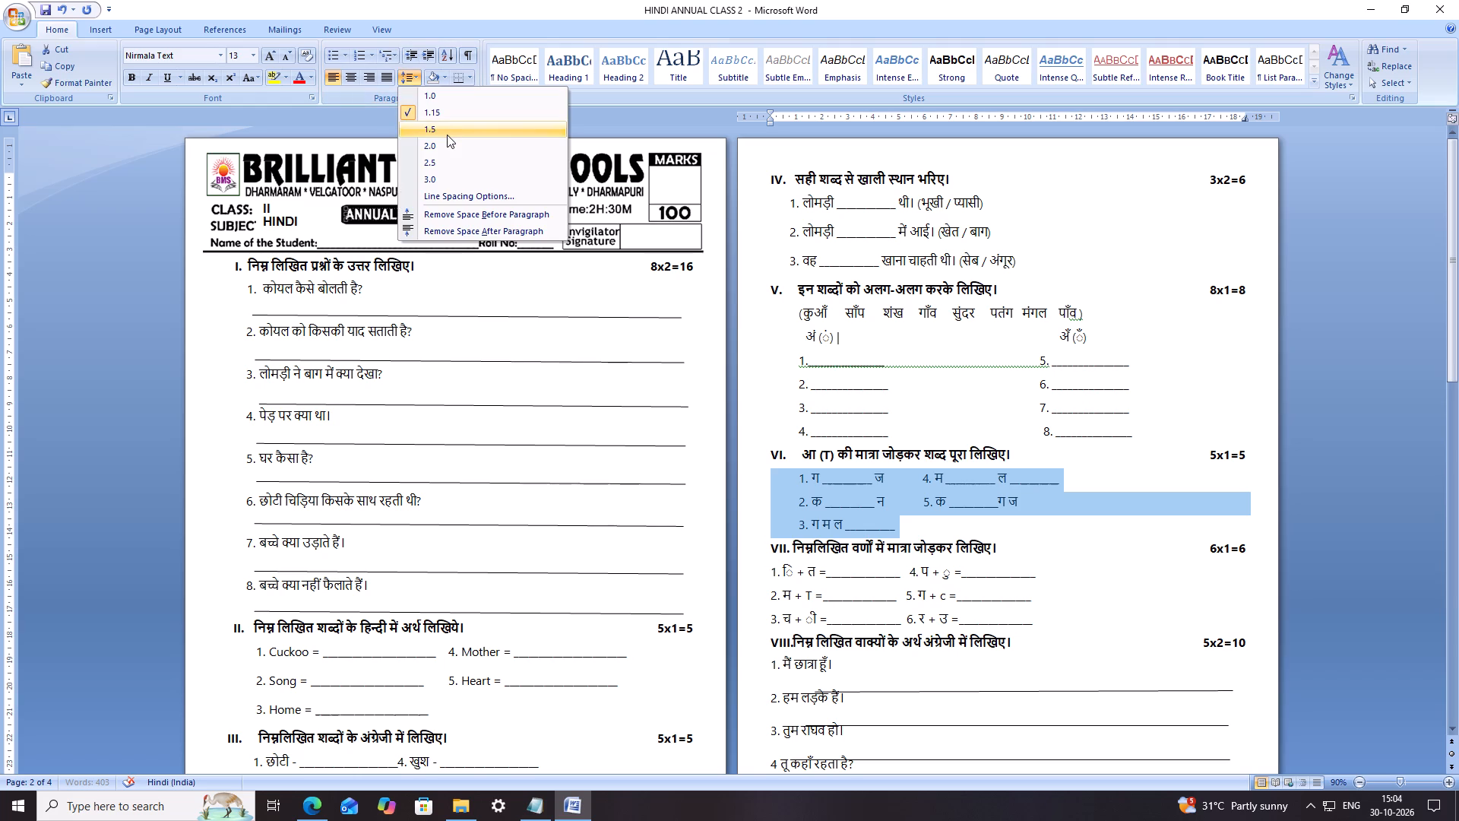
left_click(447, 135)
left_click(1168, 540)
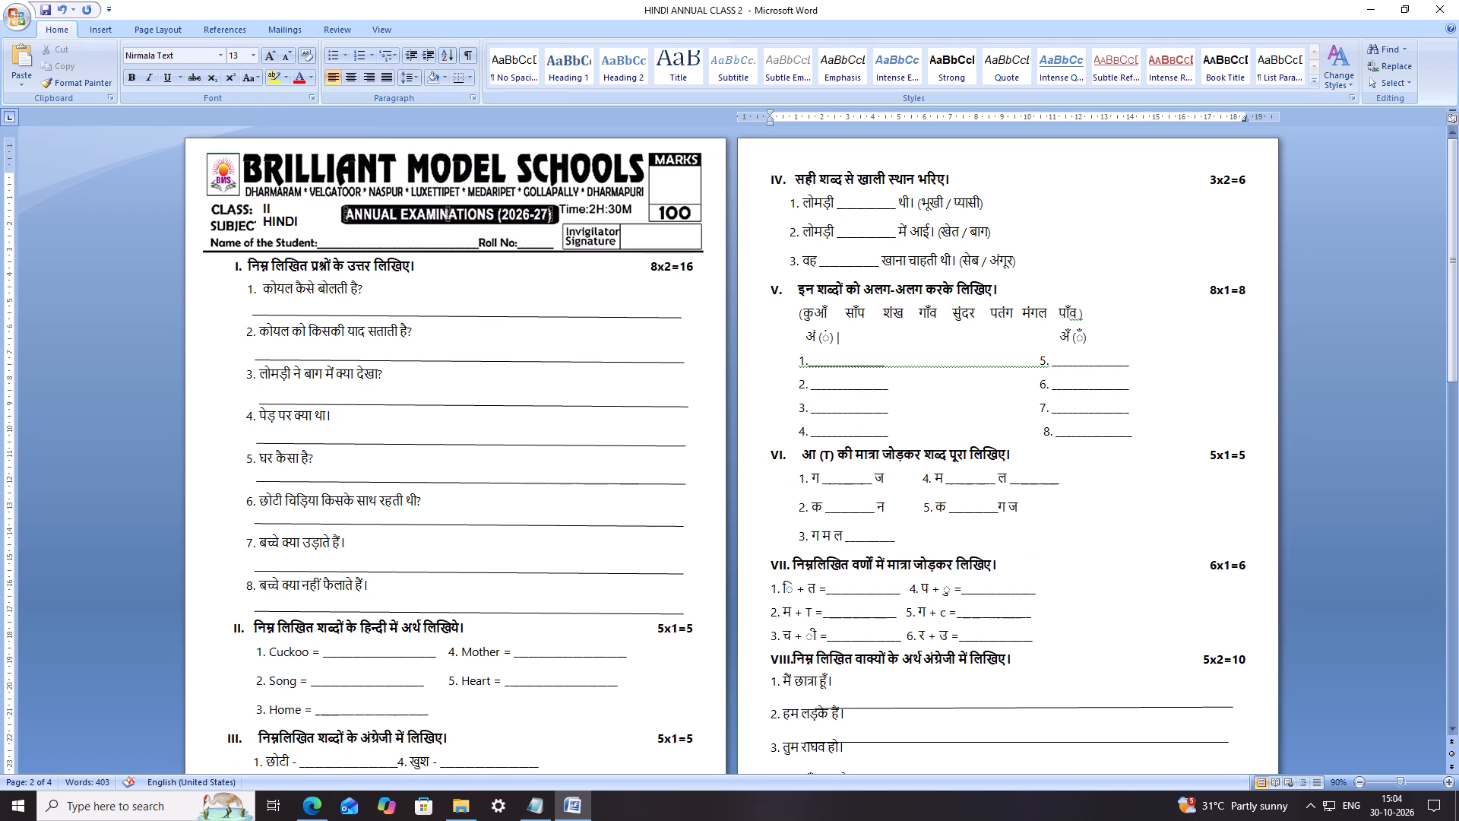
key("ctrl+s")
key("ctrl+s")
Indent the first row of section VII, starting with item 1, with three leading spaces.
scroll(1157, 535, "down", 19)
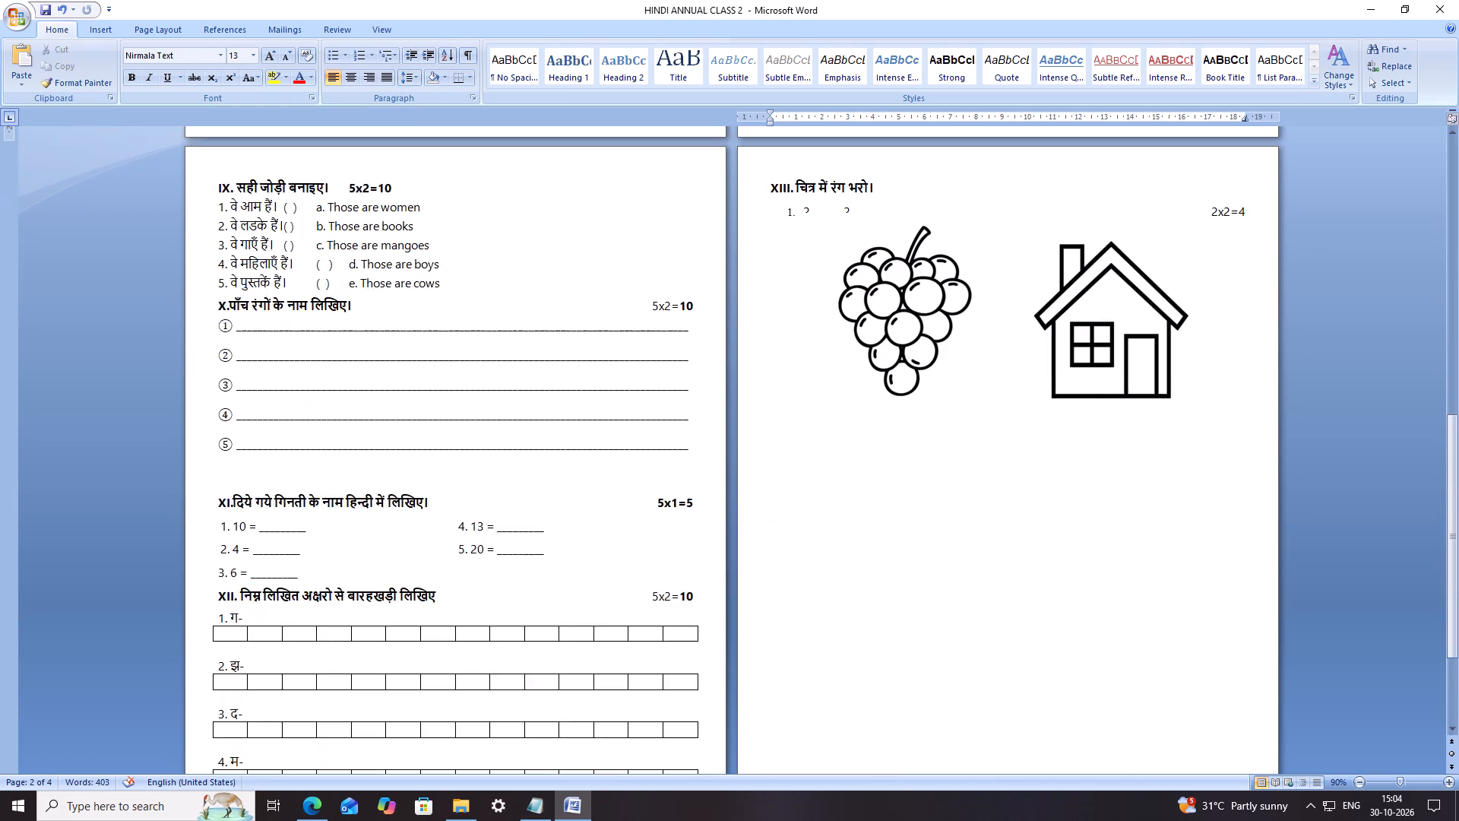
scroll(1115, 525, "up", 12)
scroll(1017, 470, "up", 4)
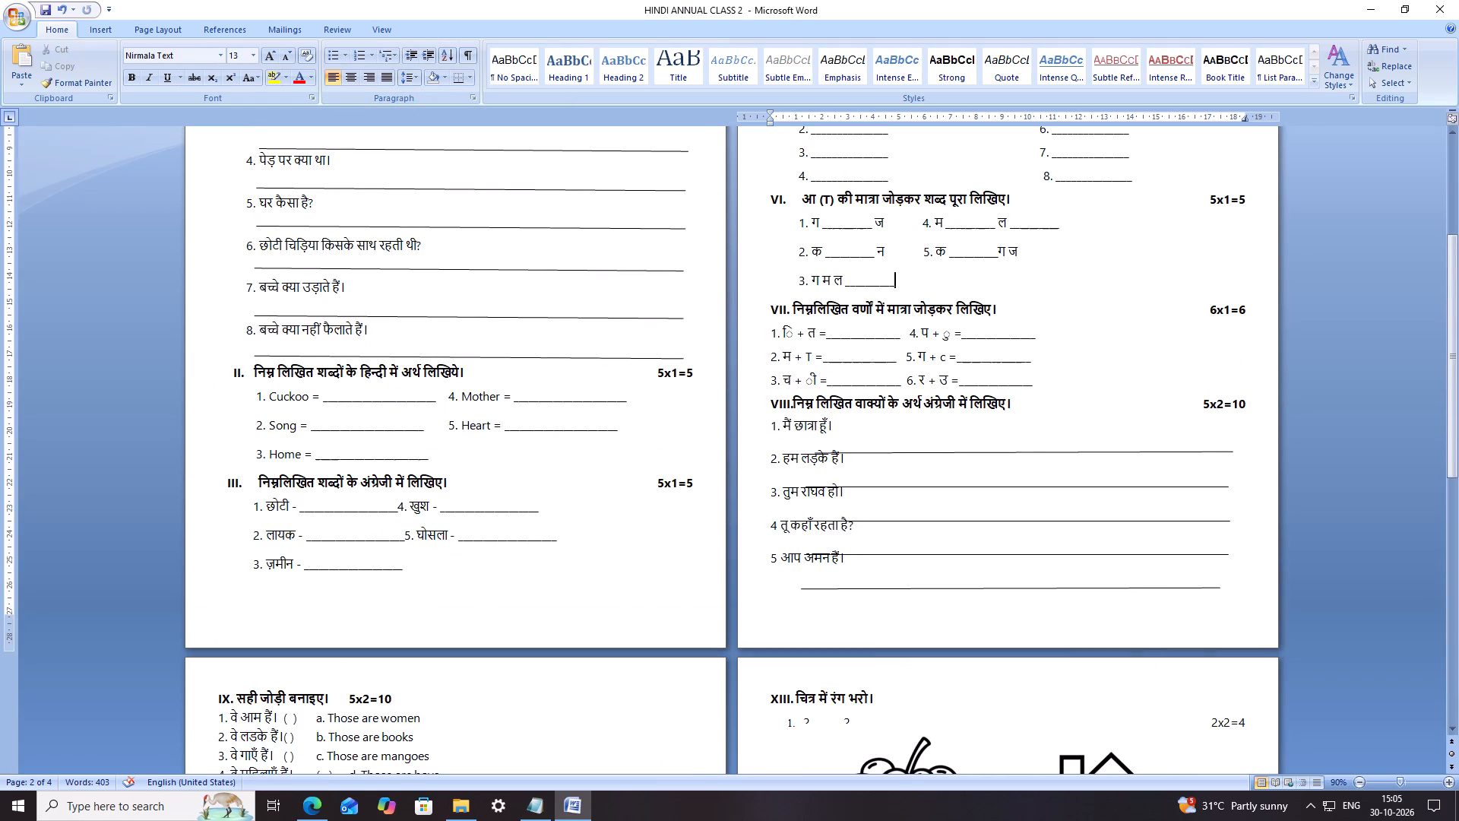
left_click(879, 451)
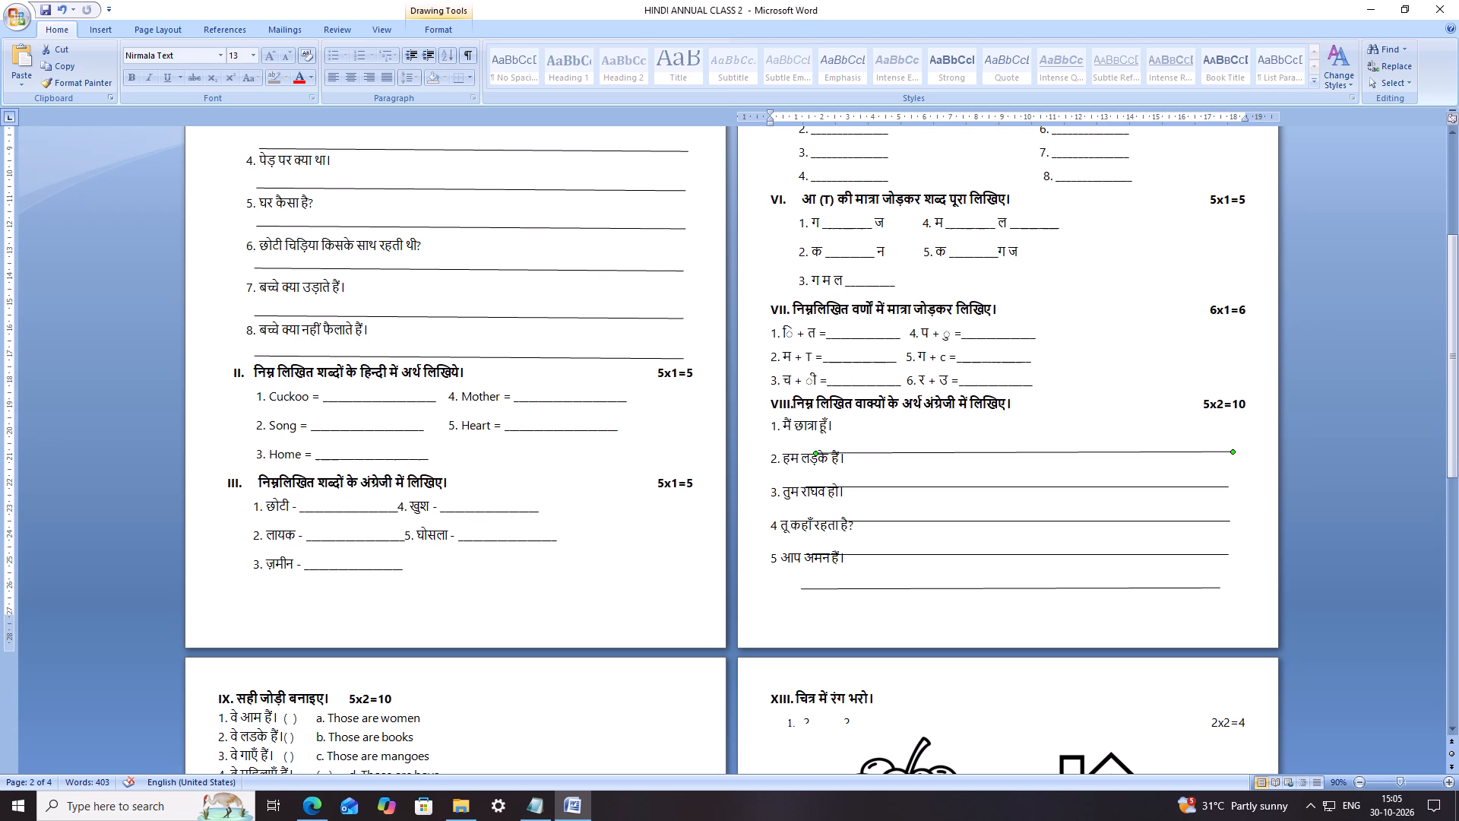
left_click(773, 328)
key("space")
key("space")
key("space")
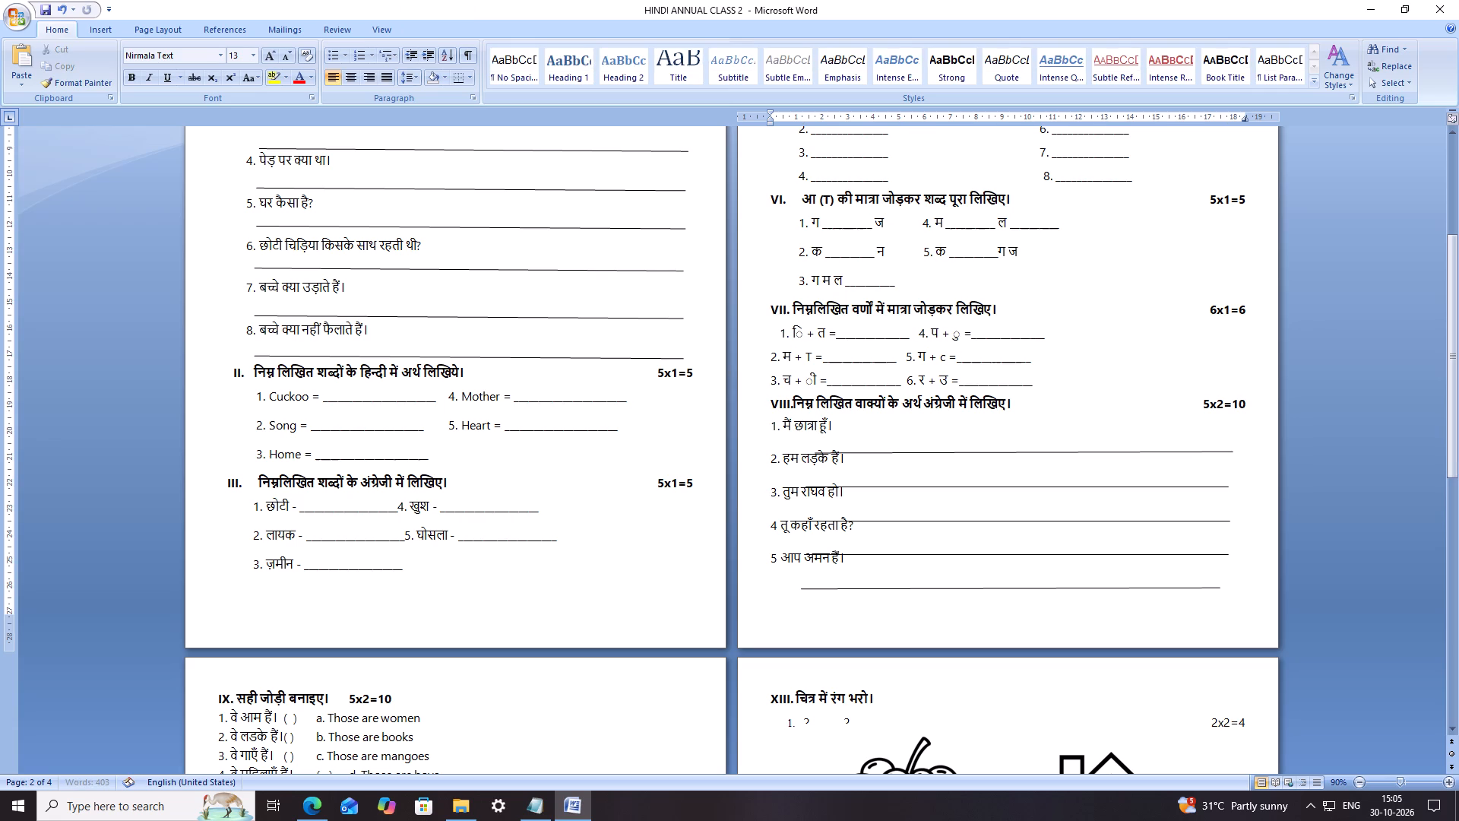
Add five spaces after the numeral of heading VII.
left_click(792, 311)
key("space")
key("space")
key("space")
key("space")
key("space")
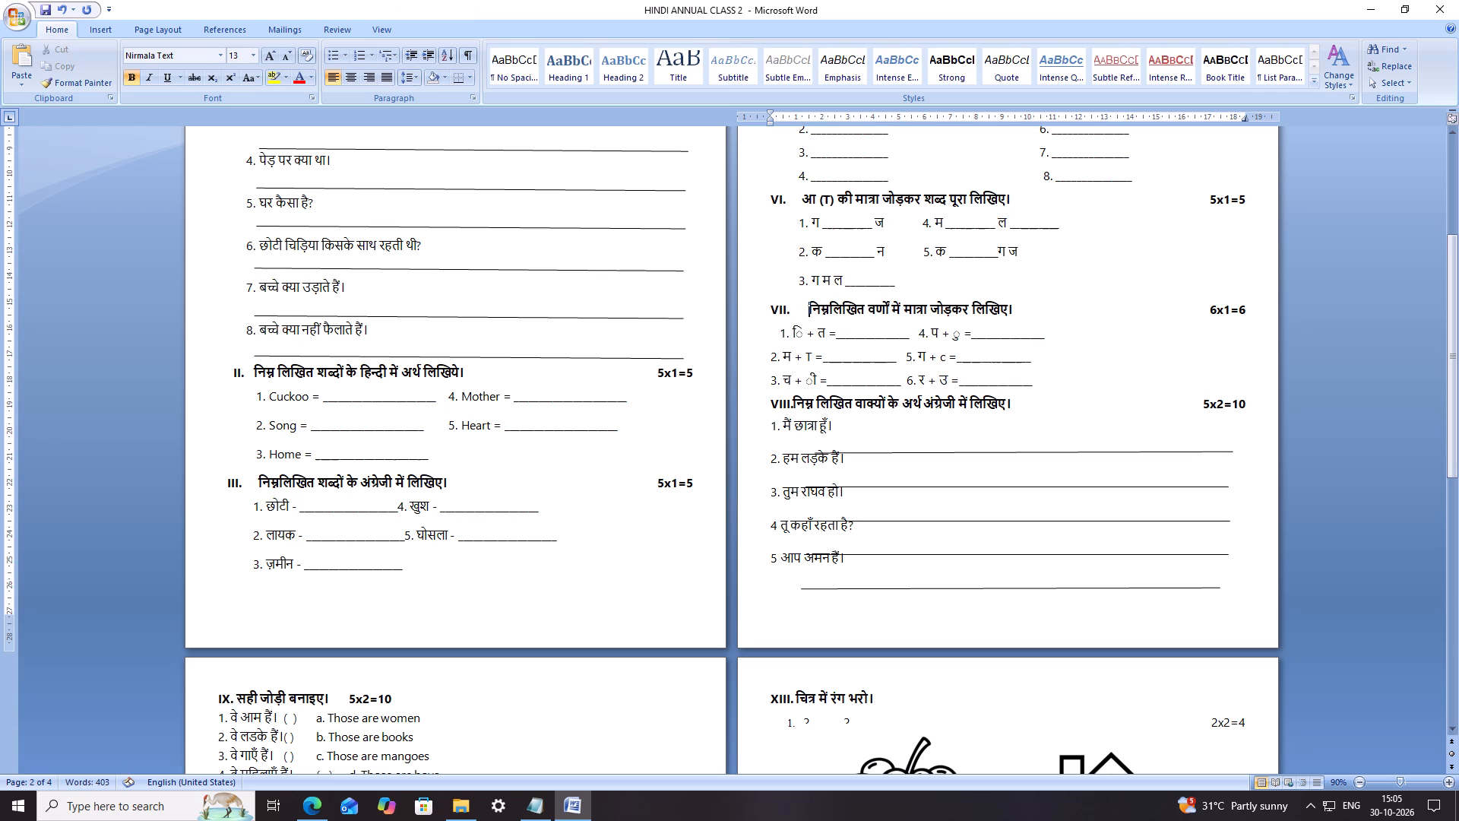
Indent the first row of section VII further with six more leading spaces.
left_click(772, 338)
key("space")
key("space")
key("space")
key("space")
key("space")
key("space")
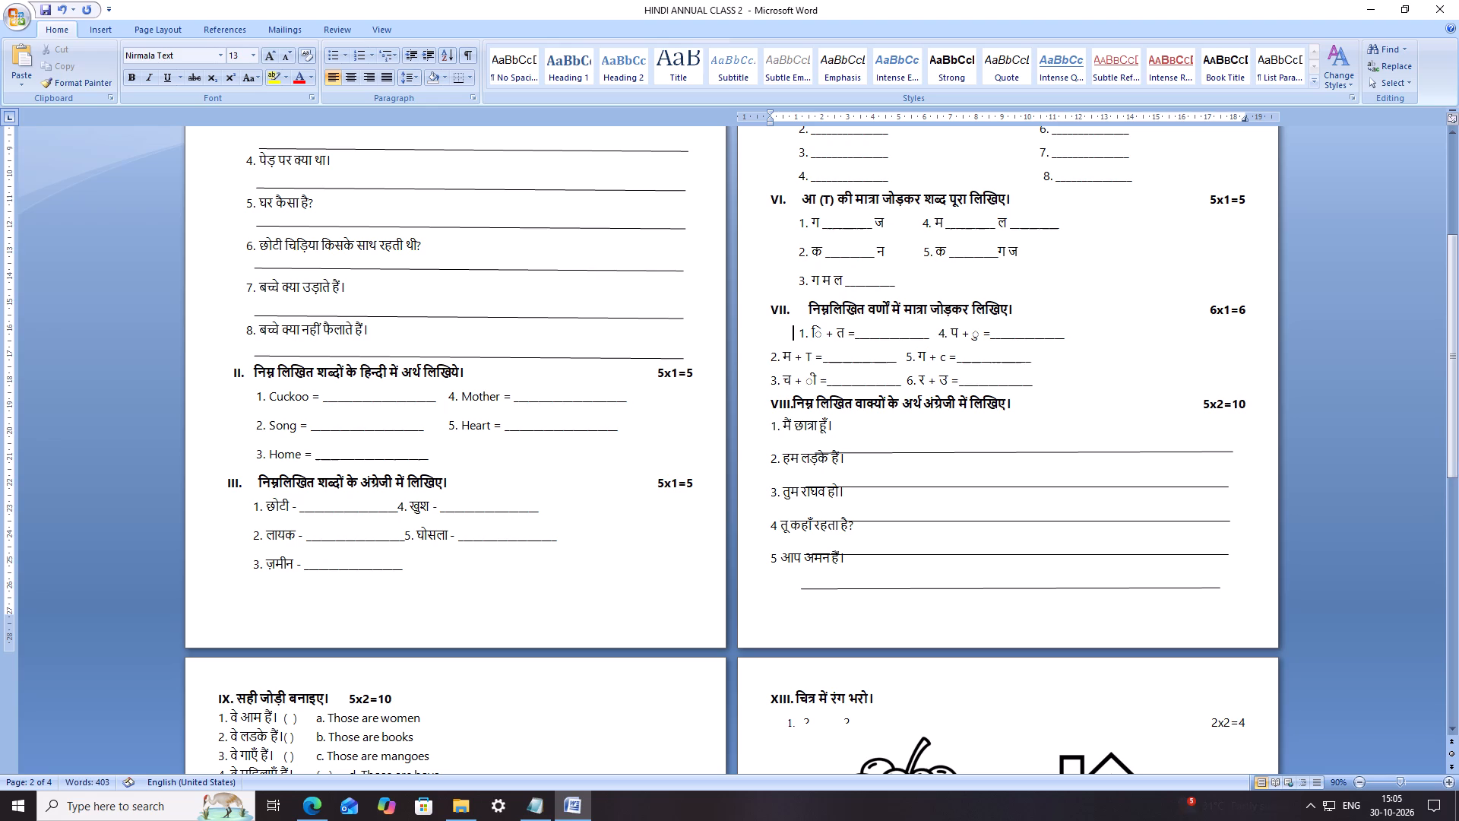
Indent the second row of section VII, "2. म", with nine leading spaces to align it under the first row.
left_click(770, 358)
key("space")
key("space")
key("space")
key("space")
key("space")
key("space")
key("space")
key("space")
key("space")
key("space")
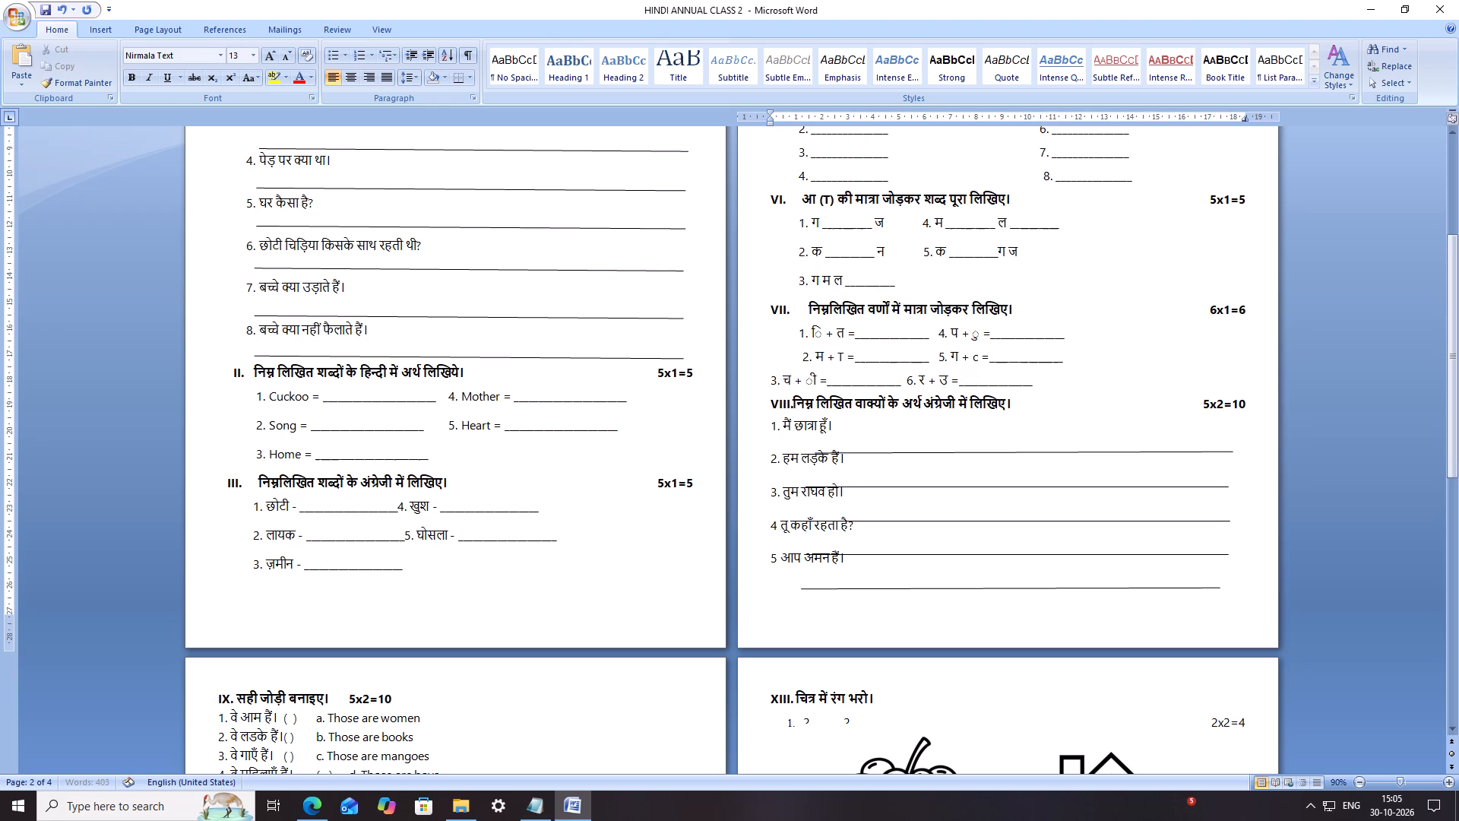
key("BackSpace")
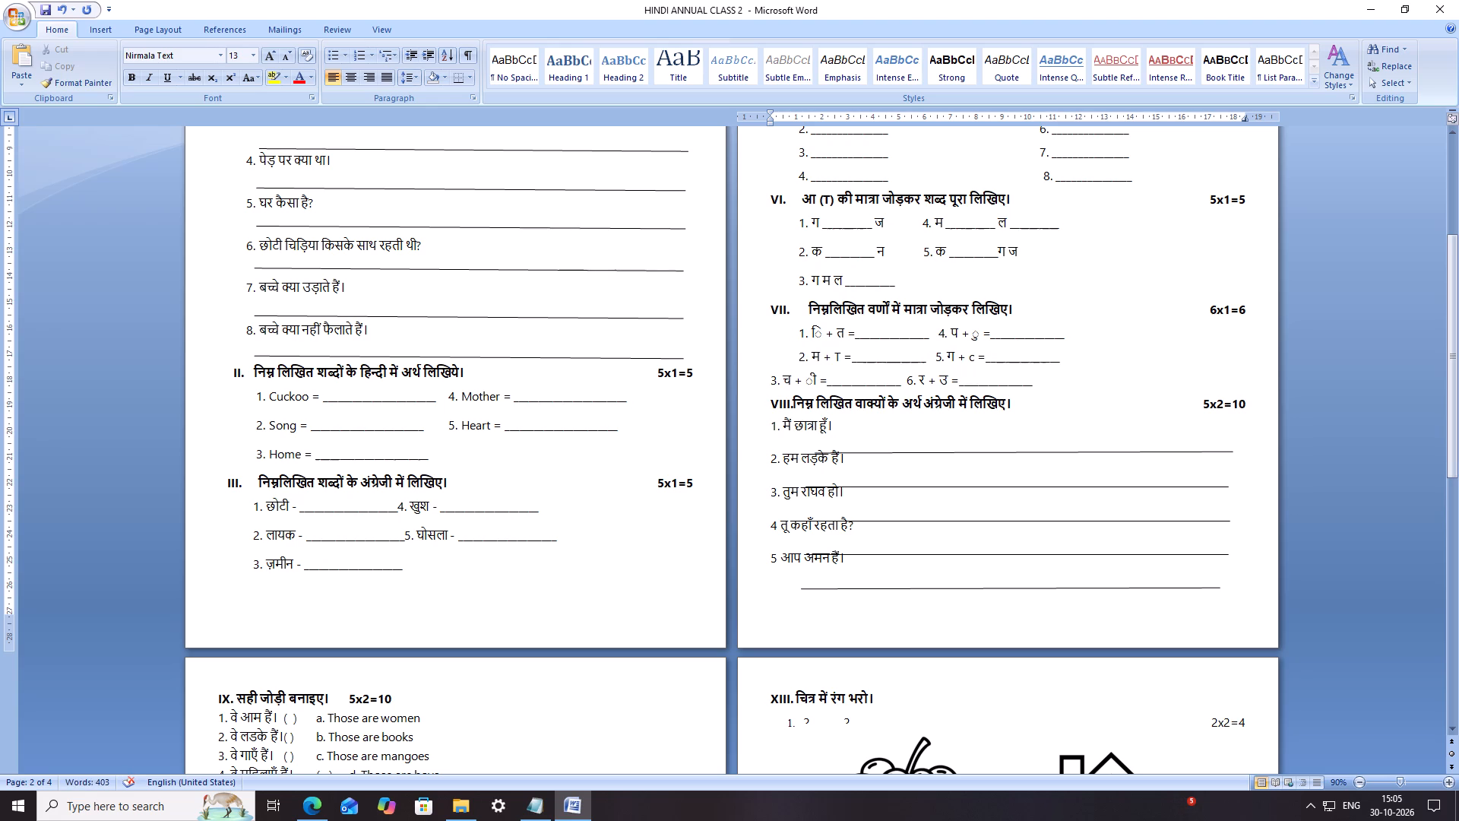
Indent the third row of section VII, "3. च", with ten leading spaces.
left_click(771, 382)
key("space")
key("space")
key("space")
key("space")
key("space")
key("space")
key("space")
key("space")
key("space")
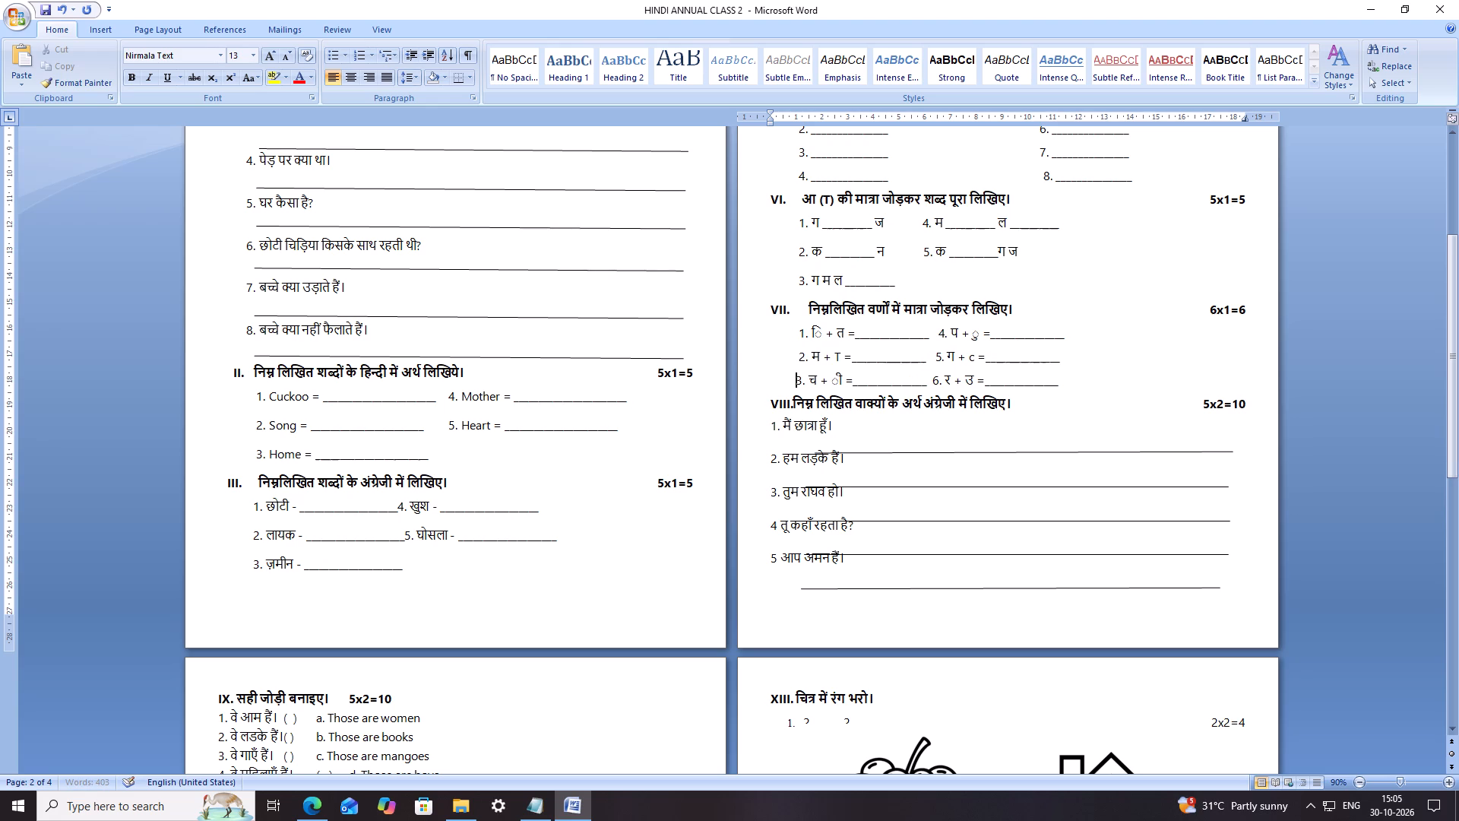
key("space")
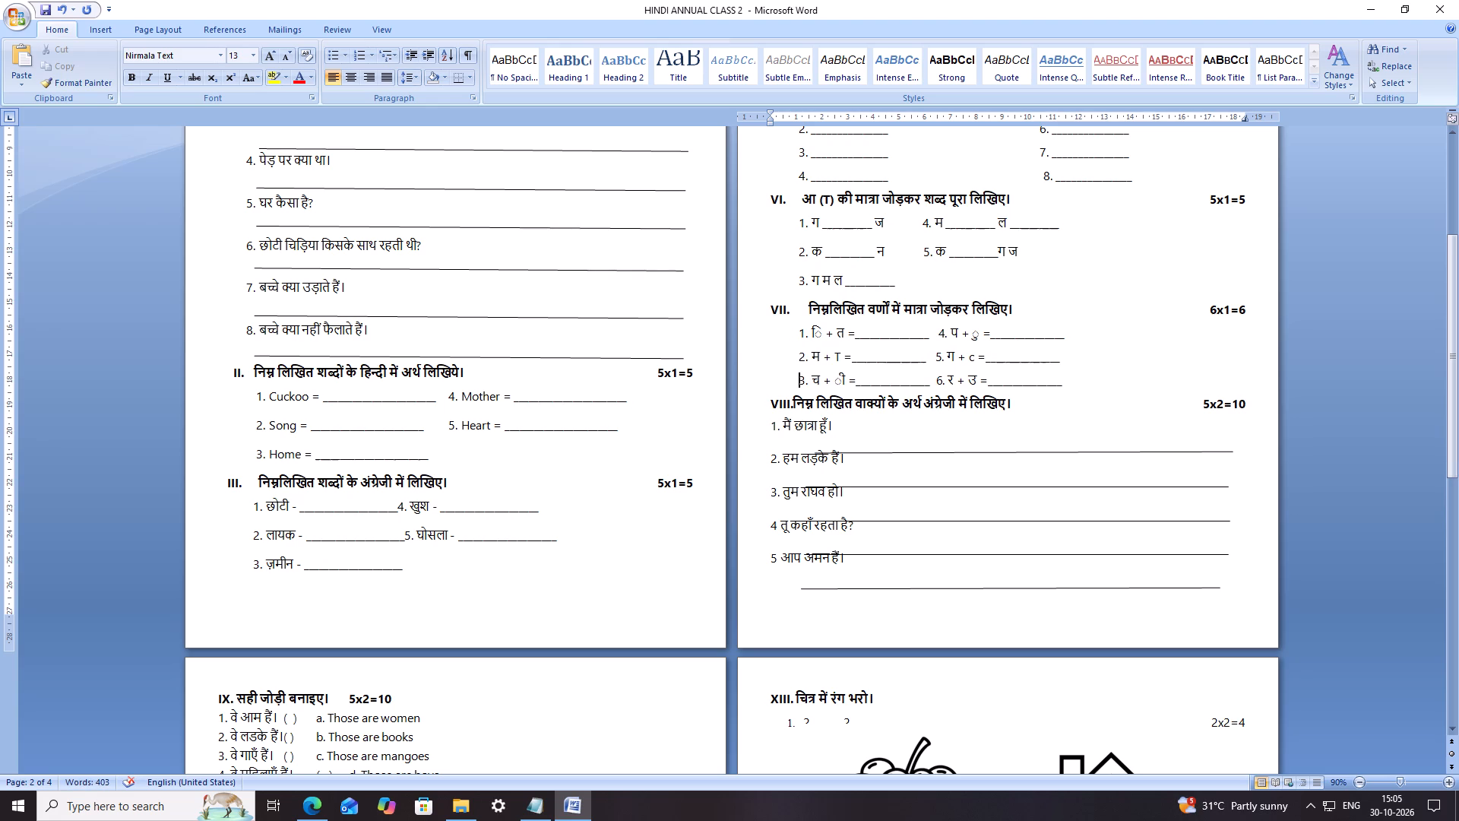
Add six spaces after the numeral of heading VIII.
left_click(795, 401)
key("space")
key("space")
key("space")
key("space")
key("space")
key("space")
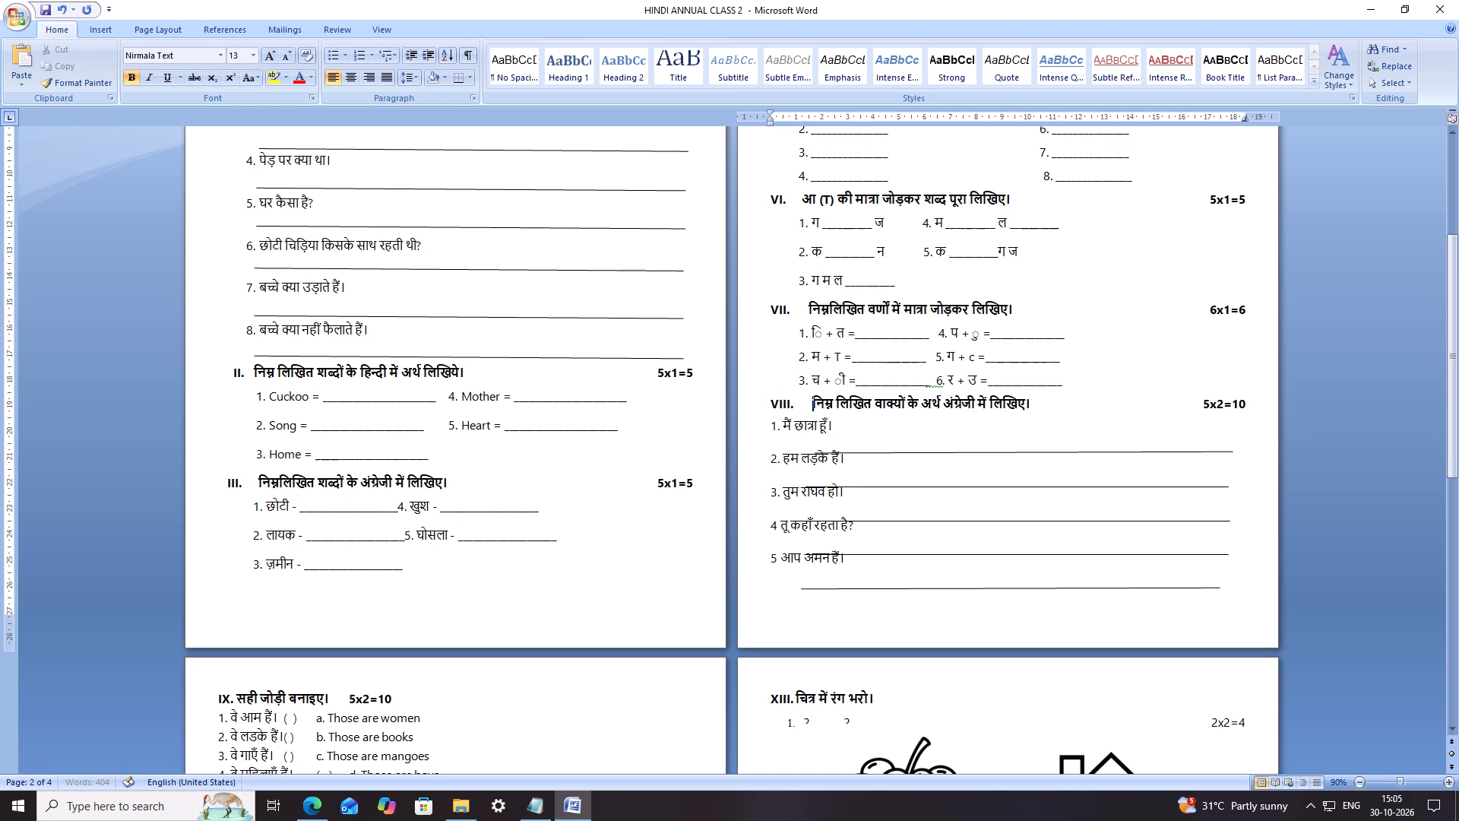
Tighten the gaps after the heading numerals by removing three spaces from heading VII and two from heading VIII.
left_click(807, 315)
key("BackSpace")
key("BackSpace")
key("BackSpace")
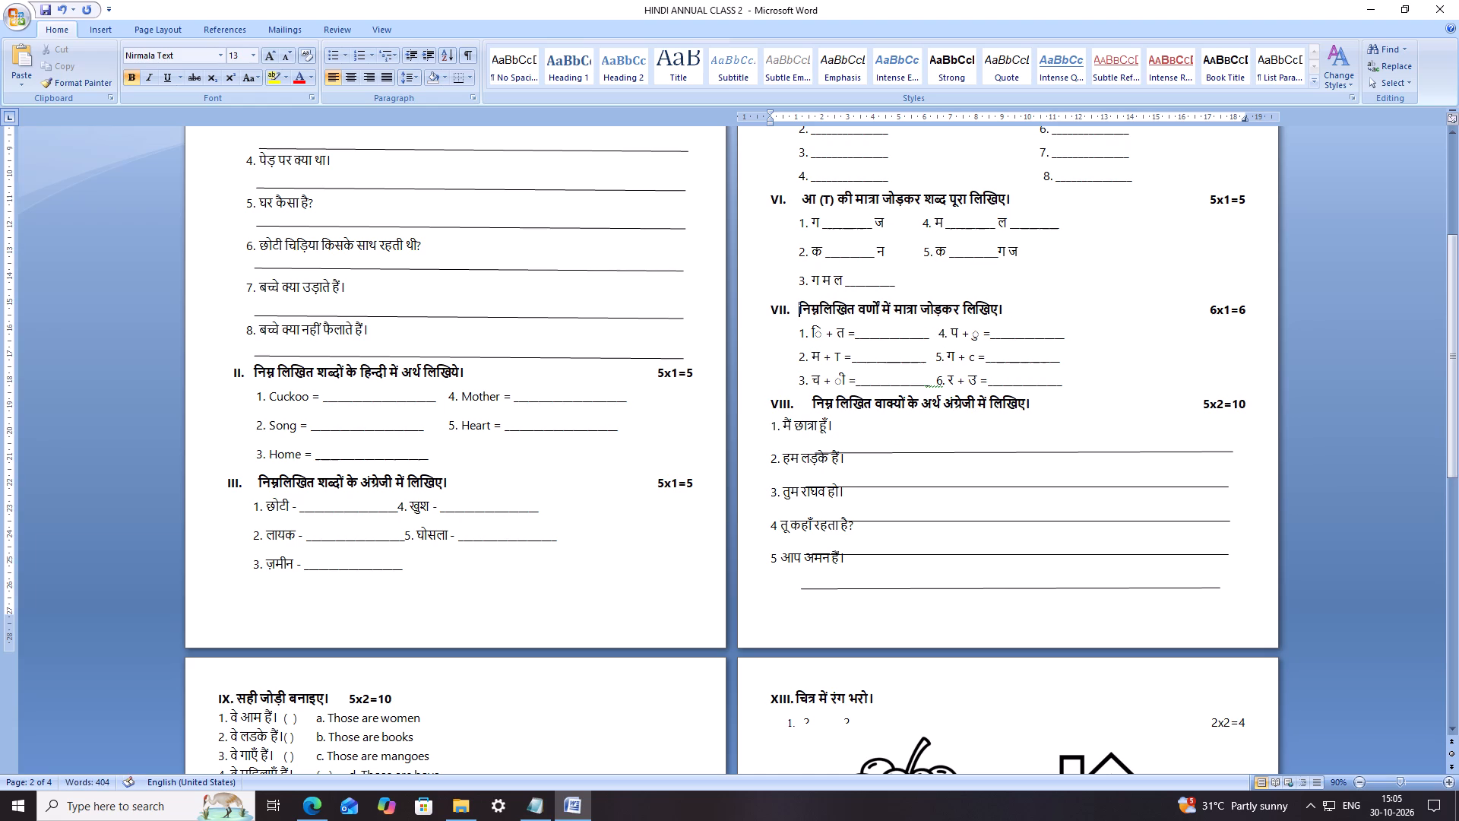
left_click(806, 401)
key("BackSpace")
key("BackSpace")
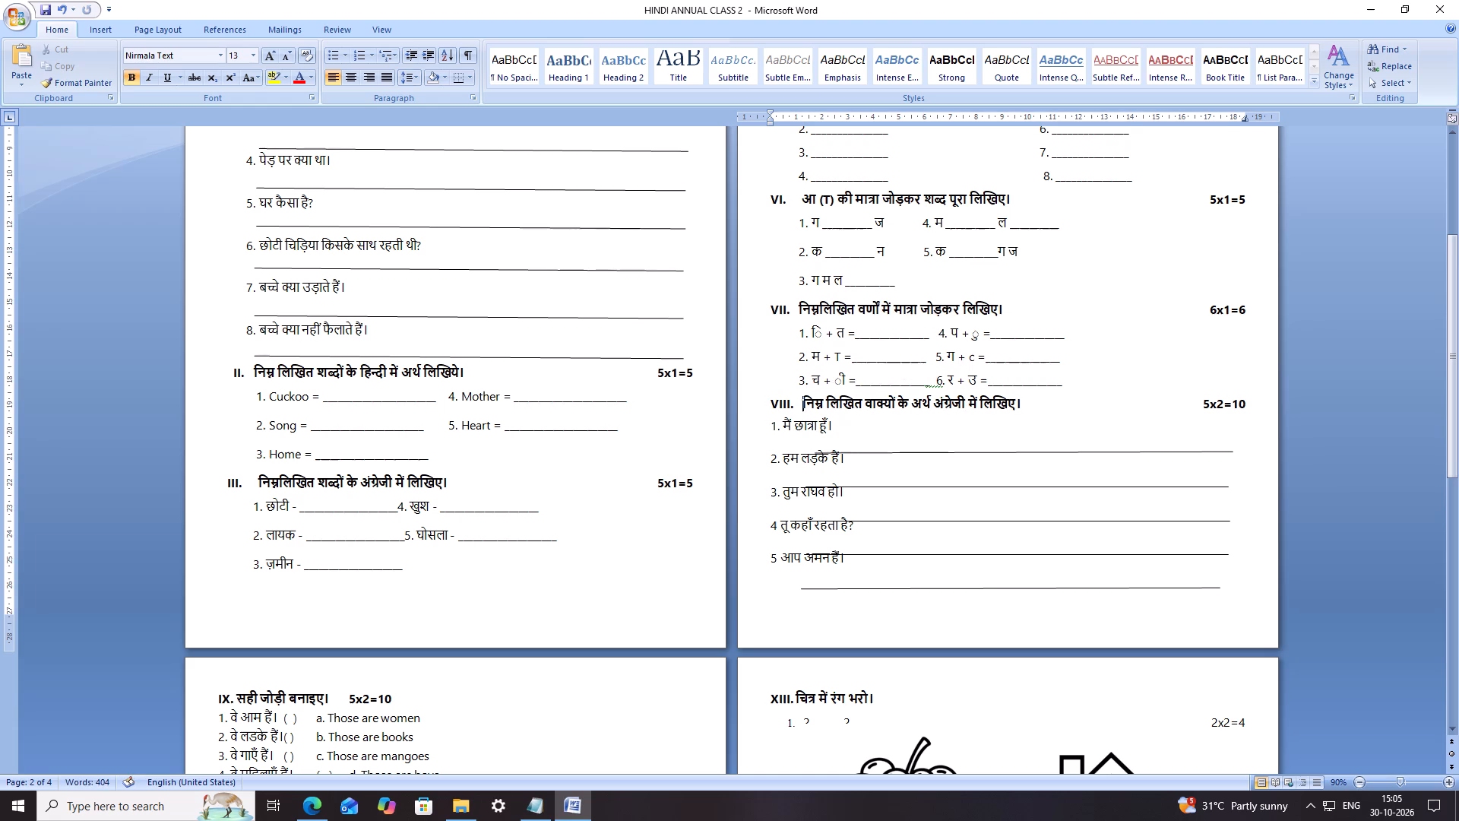
Indent the first sentence of section VIII, "1. मैं छात्रा हूँ।", with ten leading spaces.
left_click(773, 426)
key("space")
key("space")
key("space")
key("space")
key("space")
key("space")
key("space")
key("space")
key("space")
key("space")
Indent the second sentence of section VIII, "2. हम लड़के हैं।", with eleven leading spaces.
left_click(764, 460)
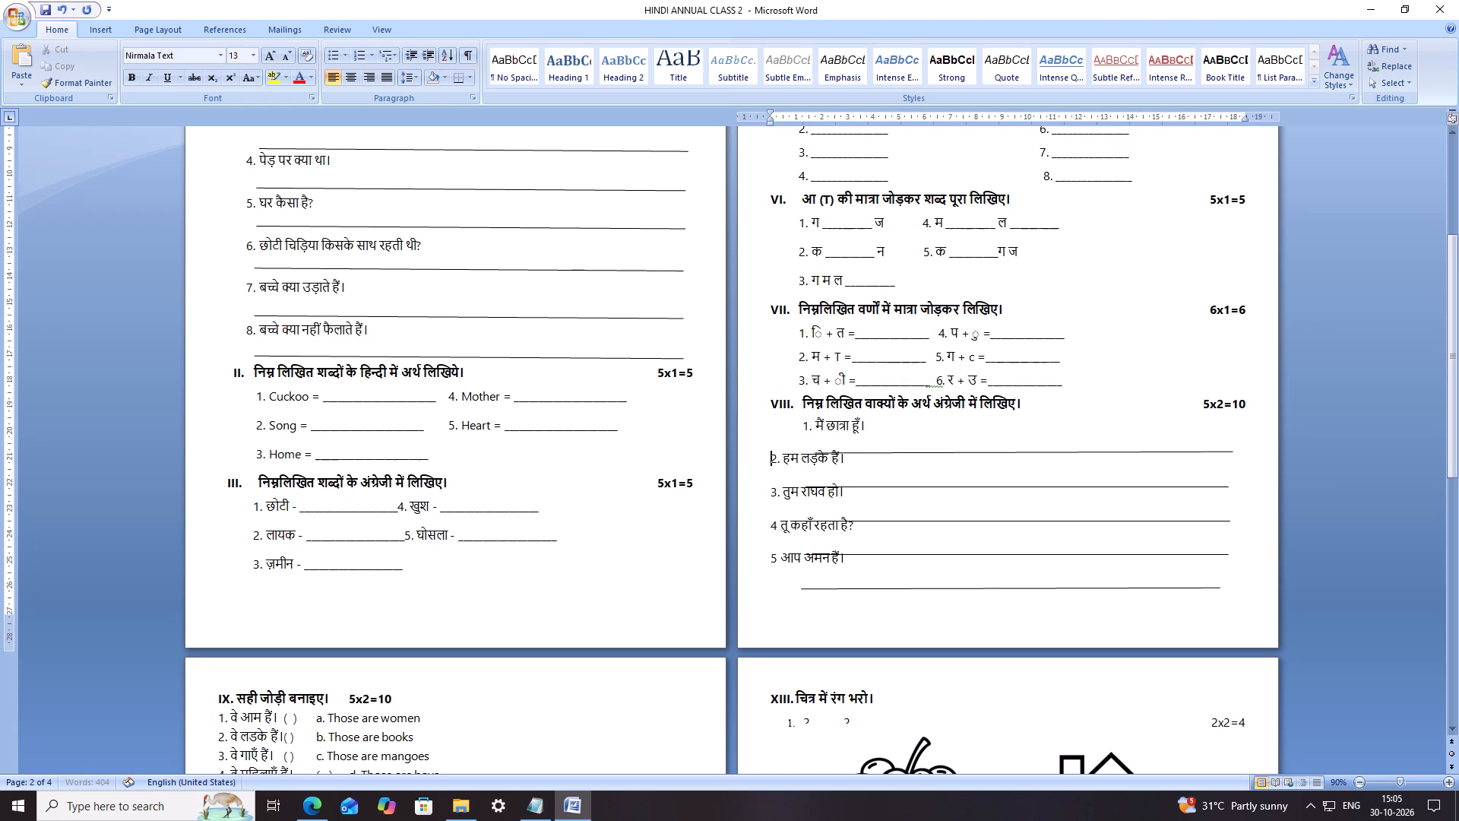
key("space")
key("space")
key("space")
key("space")
key("space")
key("space")
key("space")
key("space")
key("space")
key("space")
key("space")
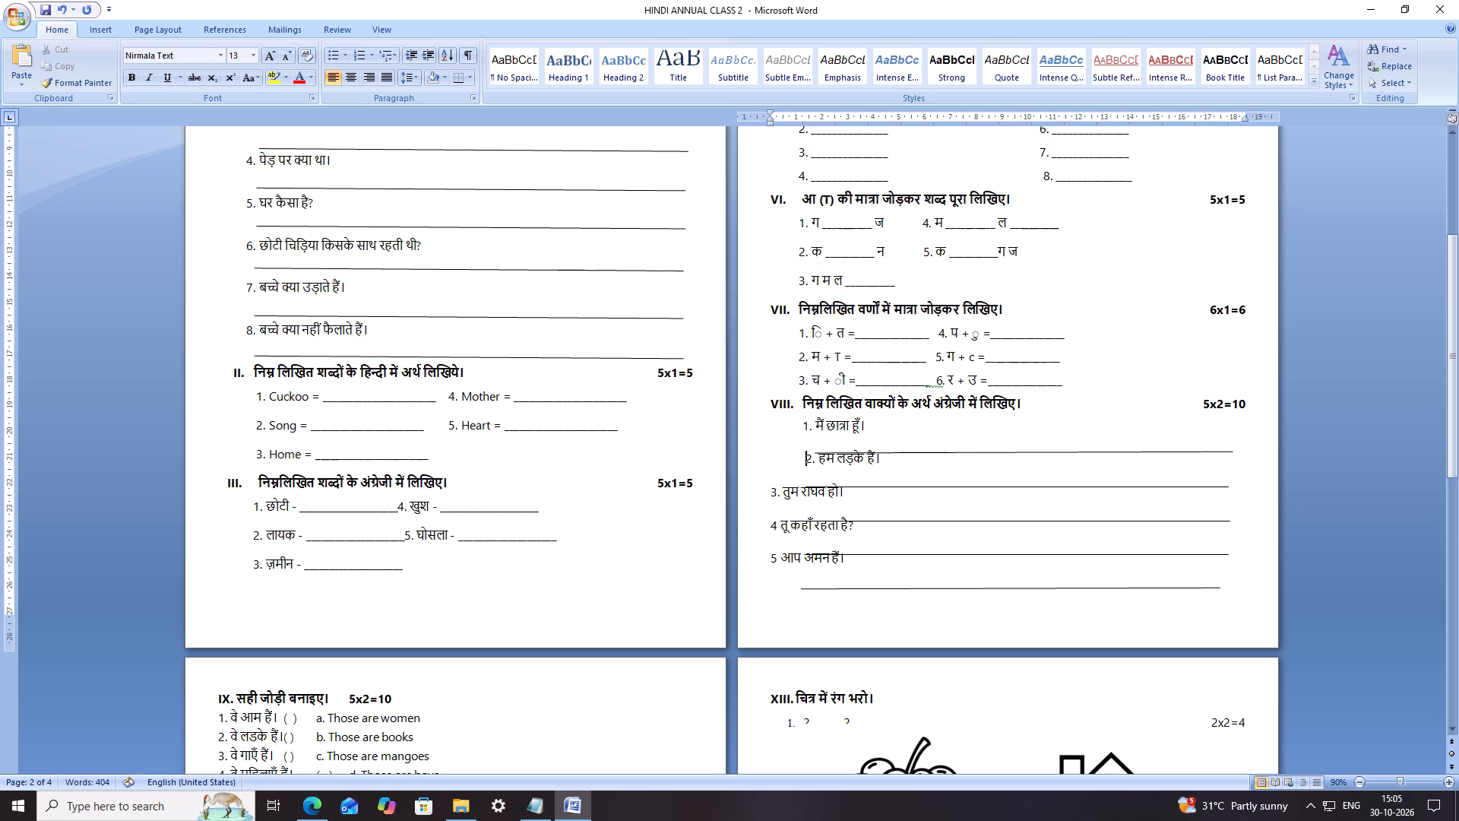
Indent the third sentence of section VIII, "3. तुम राघव हो।", with leading spaces so it aligns under the second sentence.
left_click(770, 500)
key("space")
left_click(771, 494)
key("space")
key("space")
key("space")
key("space")
key("space")
key("space")
key("space")
key("space")
key("space")
key("space")
key("space")
key("space")
Indent the fourth sentence of section VIII, "4 तू कहाँ रहता है?", with eleven leading spaces.
left_click(772, 526)
key("space")
key("space")
key("space")
key("space")
key("space")
key("space")
key("space")
key("space")
key("space")
key("space")
key("space")
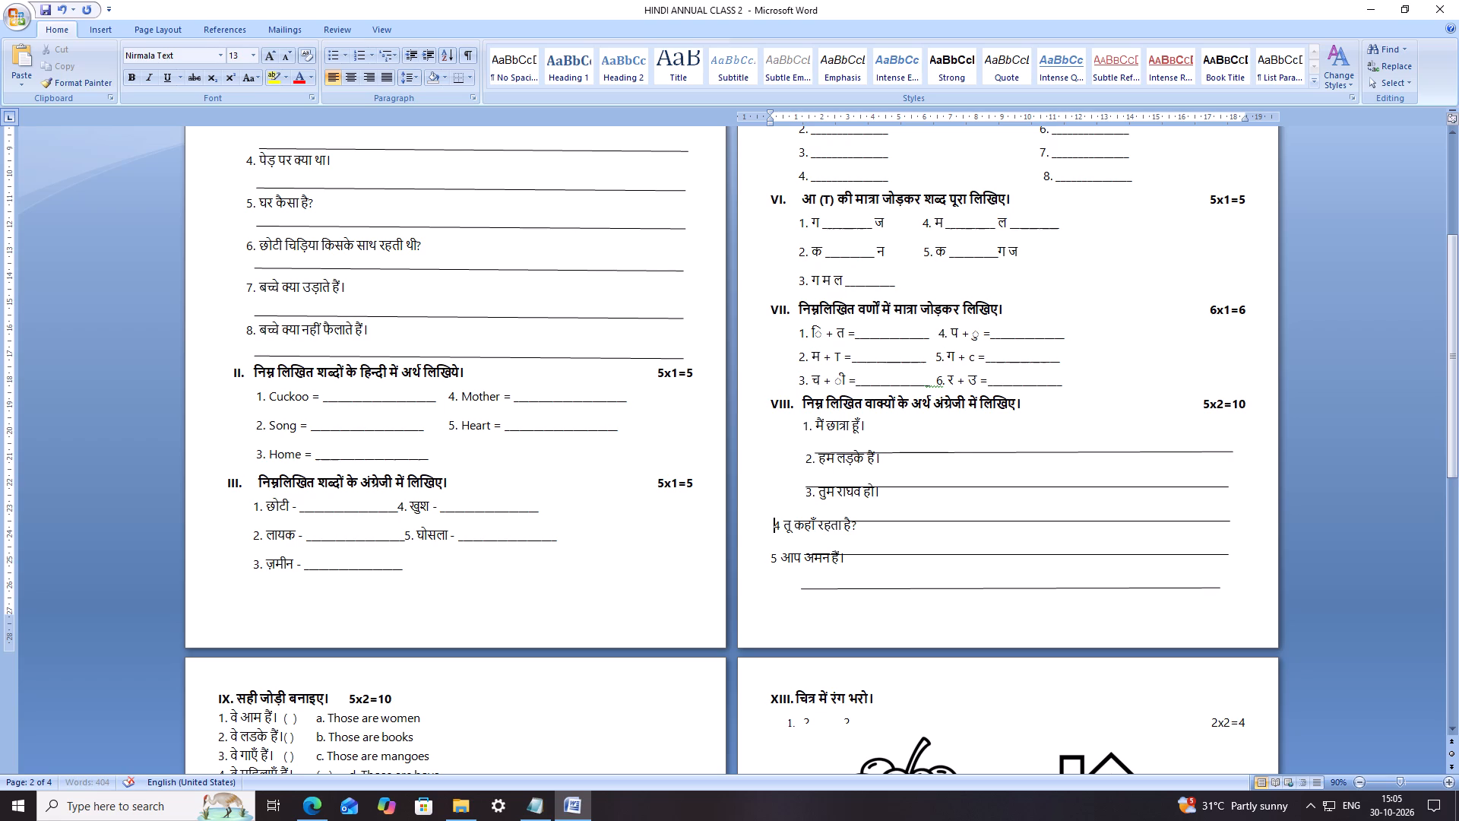
Indent the fifth sentence of section VIII, "5 आप अमन हैं।", with twelve leading spaces.
left_click(772, 567)
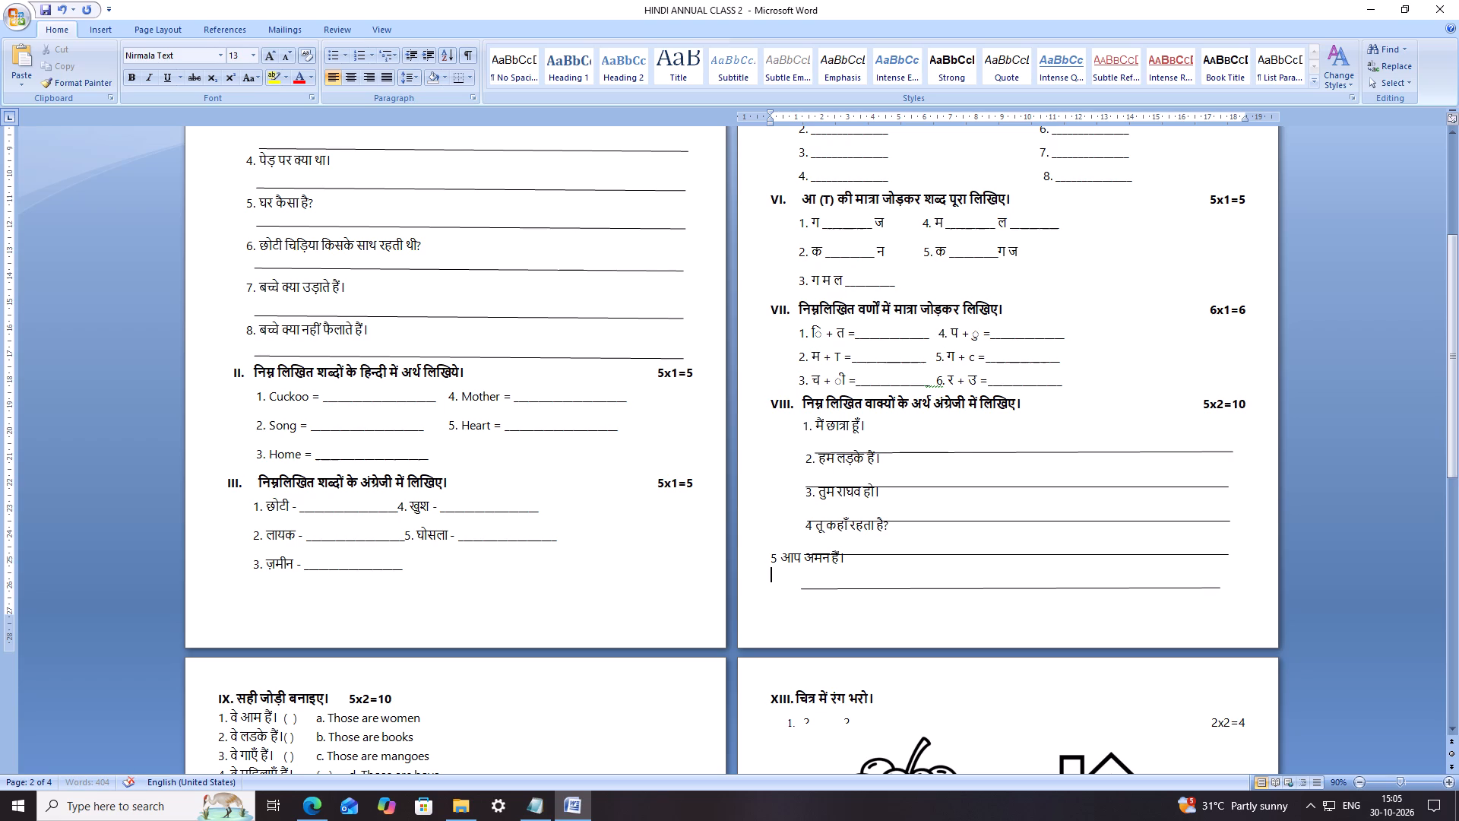
key("space")
left_click(772, 562)
key("space")
key("space")
key("space")
key("space")
key("space")
key("space")
key("space")
key("space")
key("space")
key("space")
key("space")
key("space")
Remove one leading space from the fifth sentence of section VIII, "5 आप अमन हैं।", and save the document.
key("BackSpace")
key("ctrl+s")
key("ctrl+s")
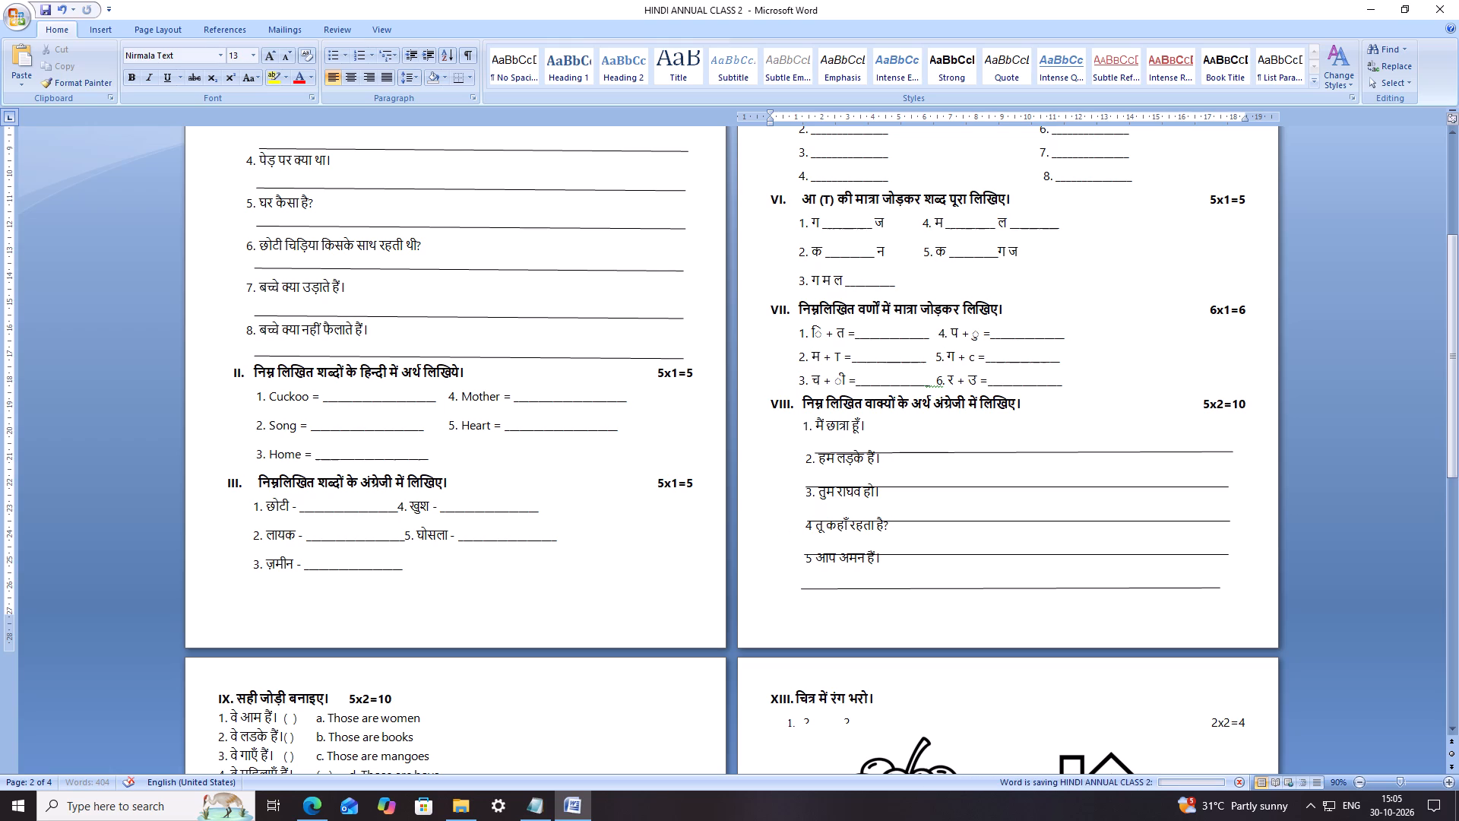
Select the five drawn answer lines of section VIII together and nudge them up so each sits between the sentences.
left_click(942, 449)
left_click(937, 452)
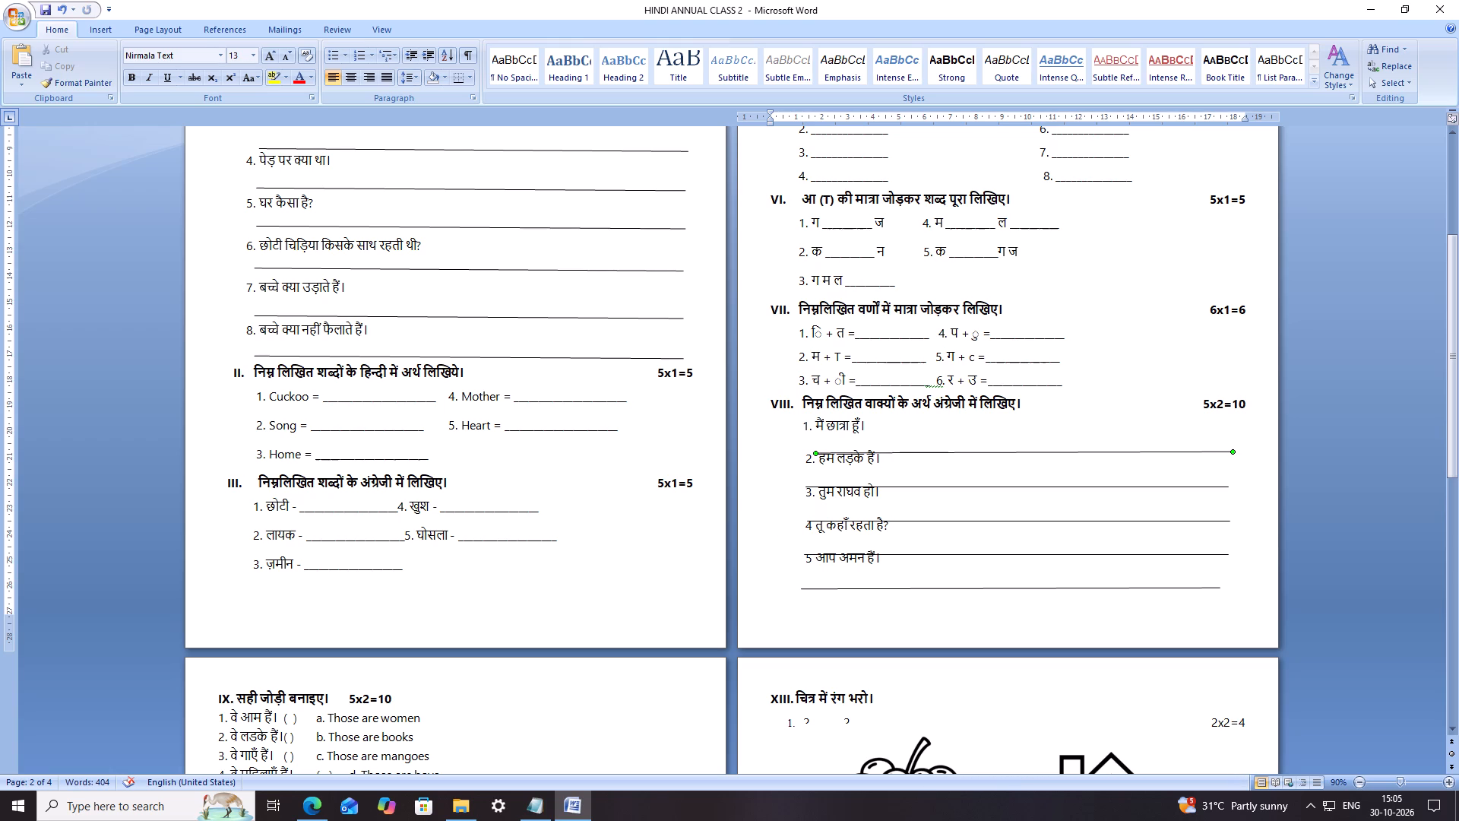
left_click(937, 488, "shift")
left_click(935, 486, "shift")
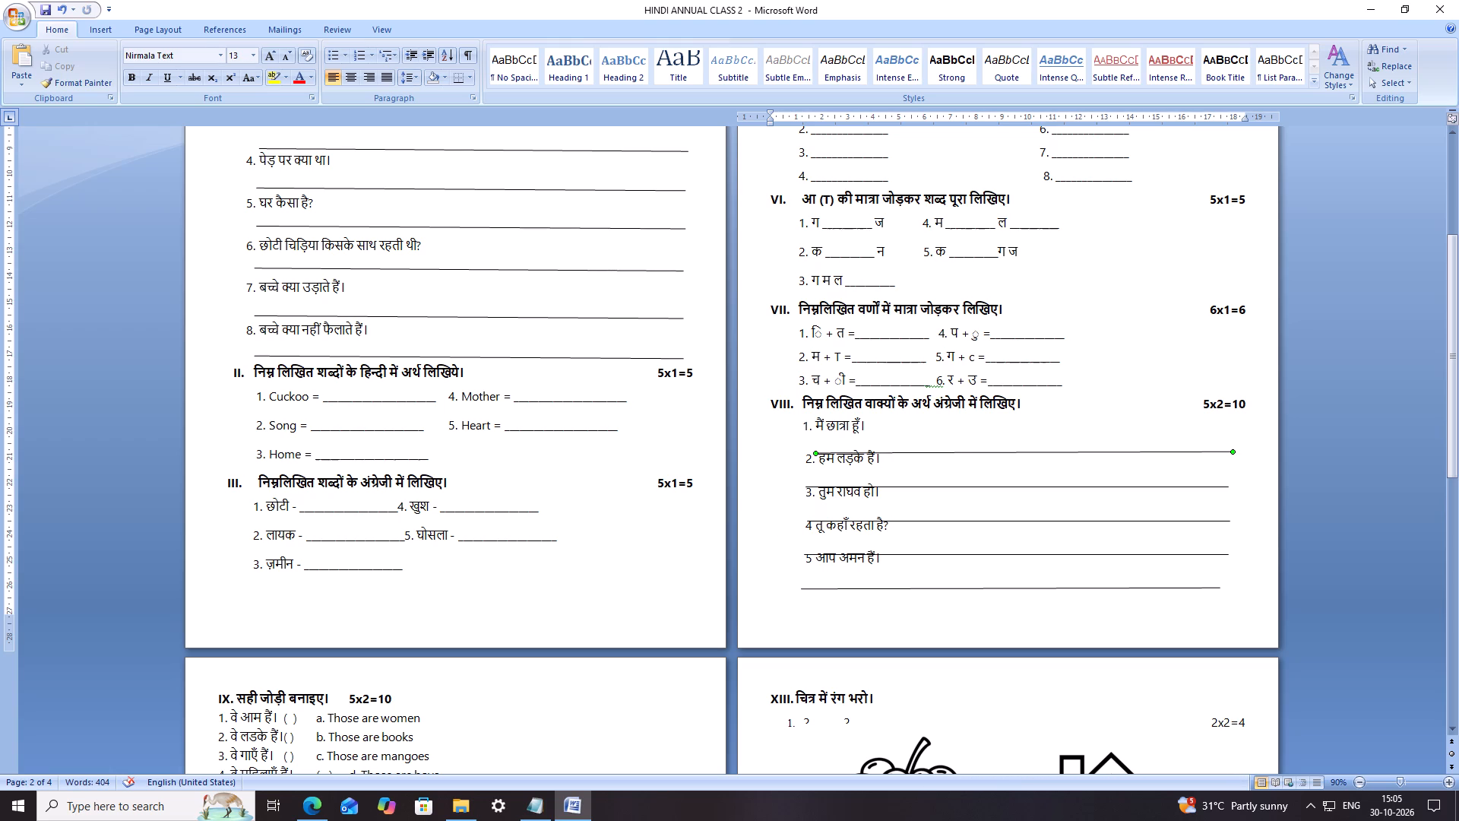
left_click(932, 487, "shift")
left_click(938, 519, "shift")
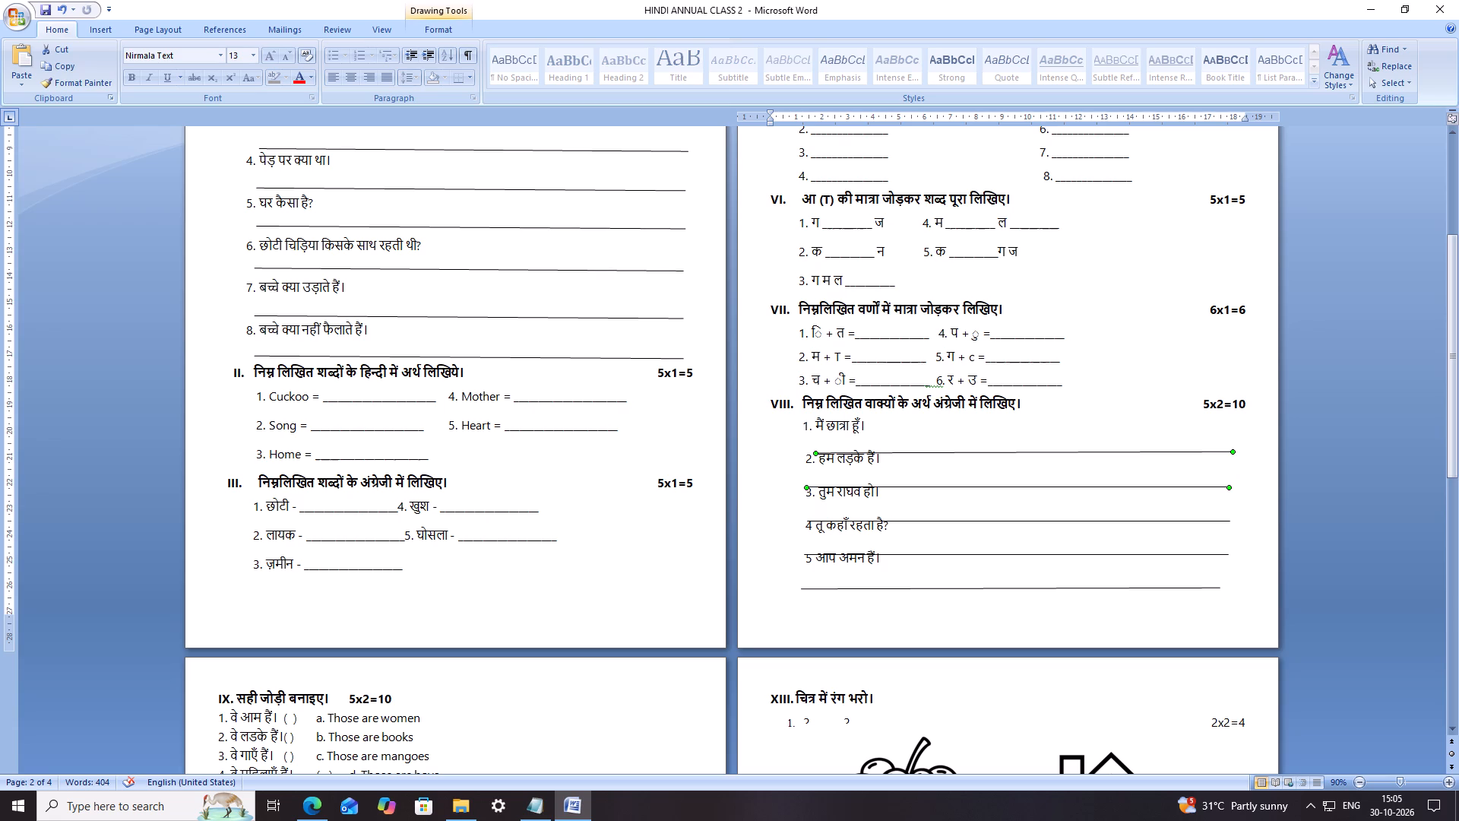
left_click(935, 520, "shift")
left_click(933, 554, "shift")
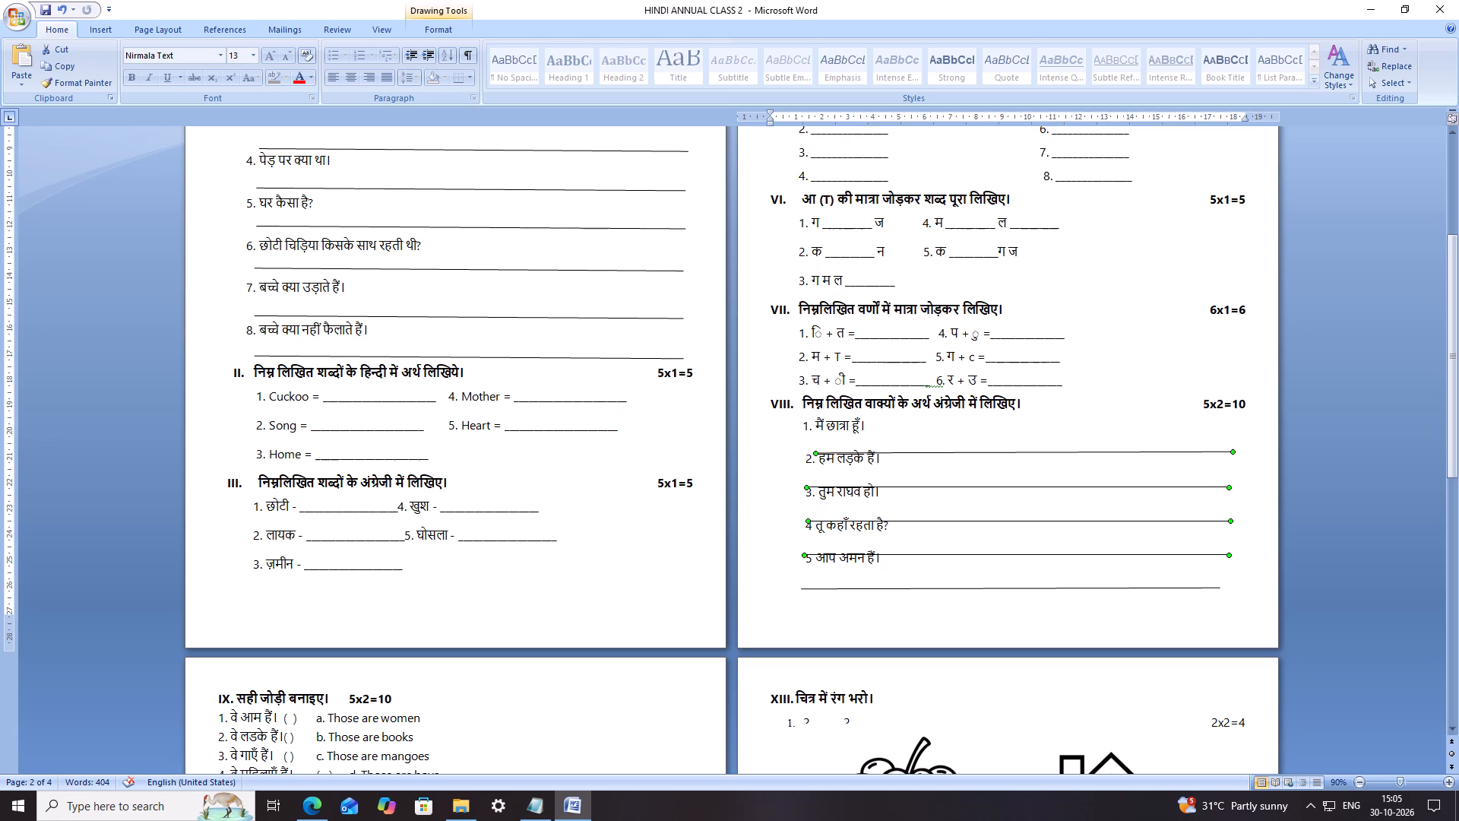
left_click(930, 589, "shift")
key("Up")
key("Up")
key("Up")
key("Up")
key("Up")
key("Up")
key("Up")
key("Up")
key("Up")
key("Up")
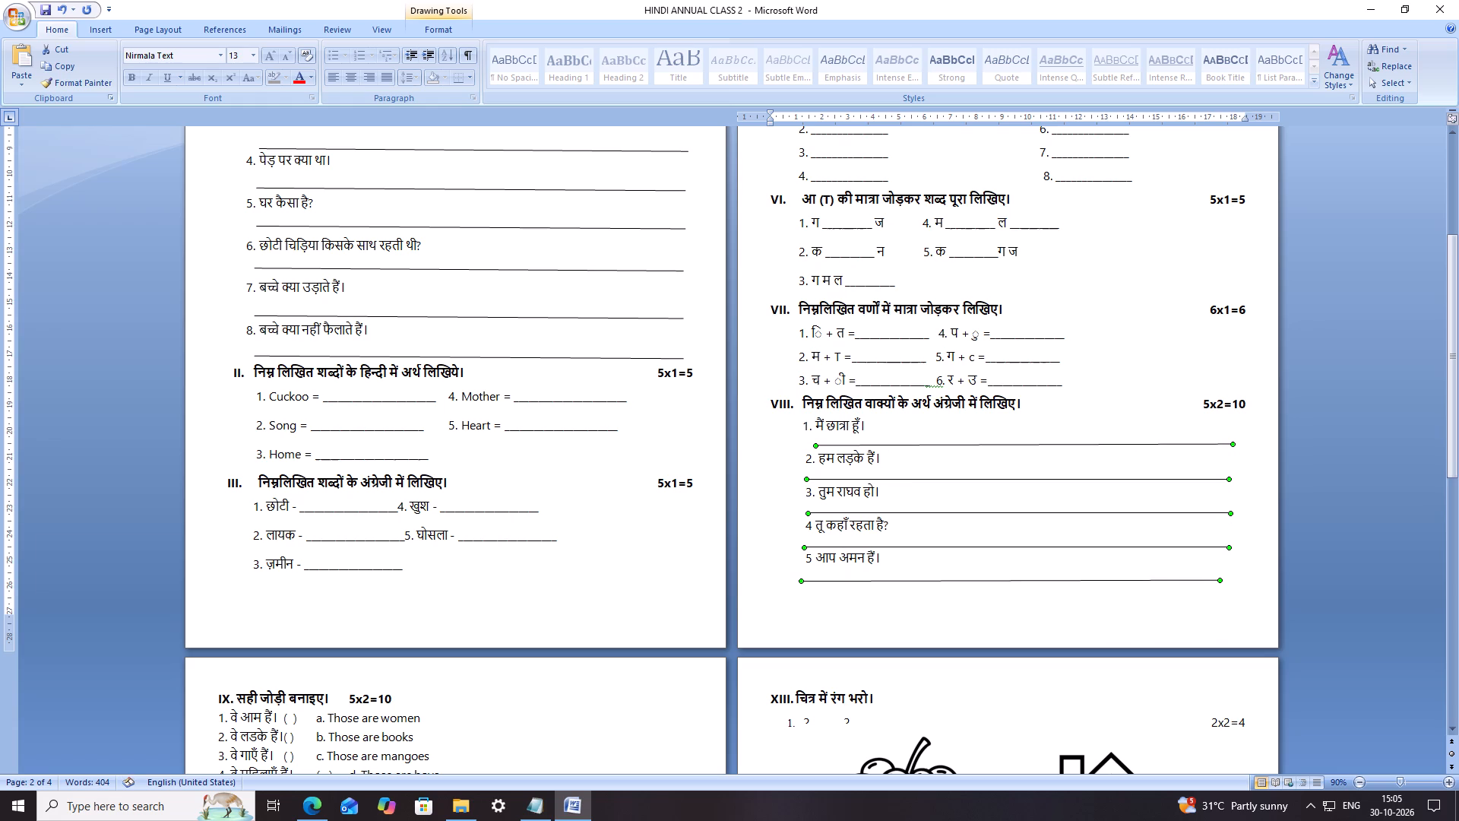
Nudge the five selected answer lines of section VIII slightly to the right and save the document.
key("Right")
key("Right")
key("Right")
left_click(945, 621)
left_click(942, 595)
scroll(876, 591, "down", 6)
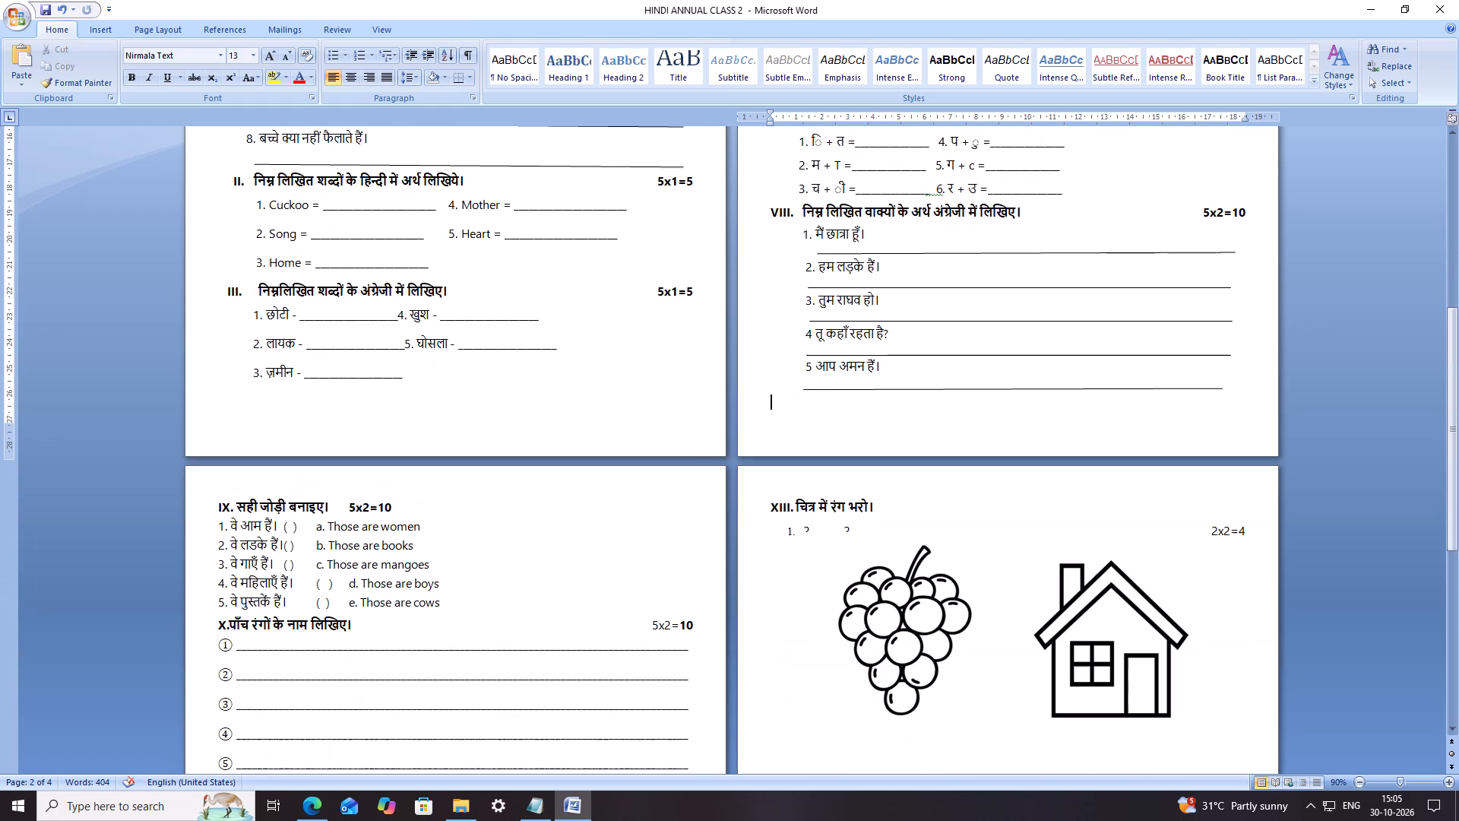
scroll(584, 537, "down", 5)
scroll(622, 155, "down", 14)
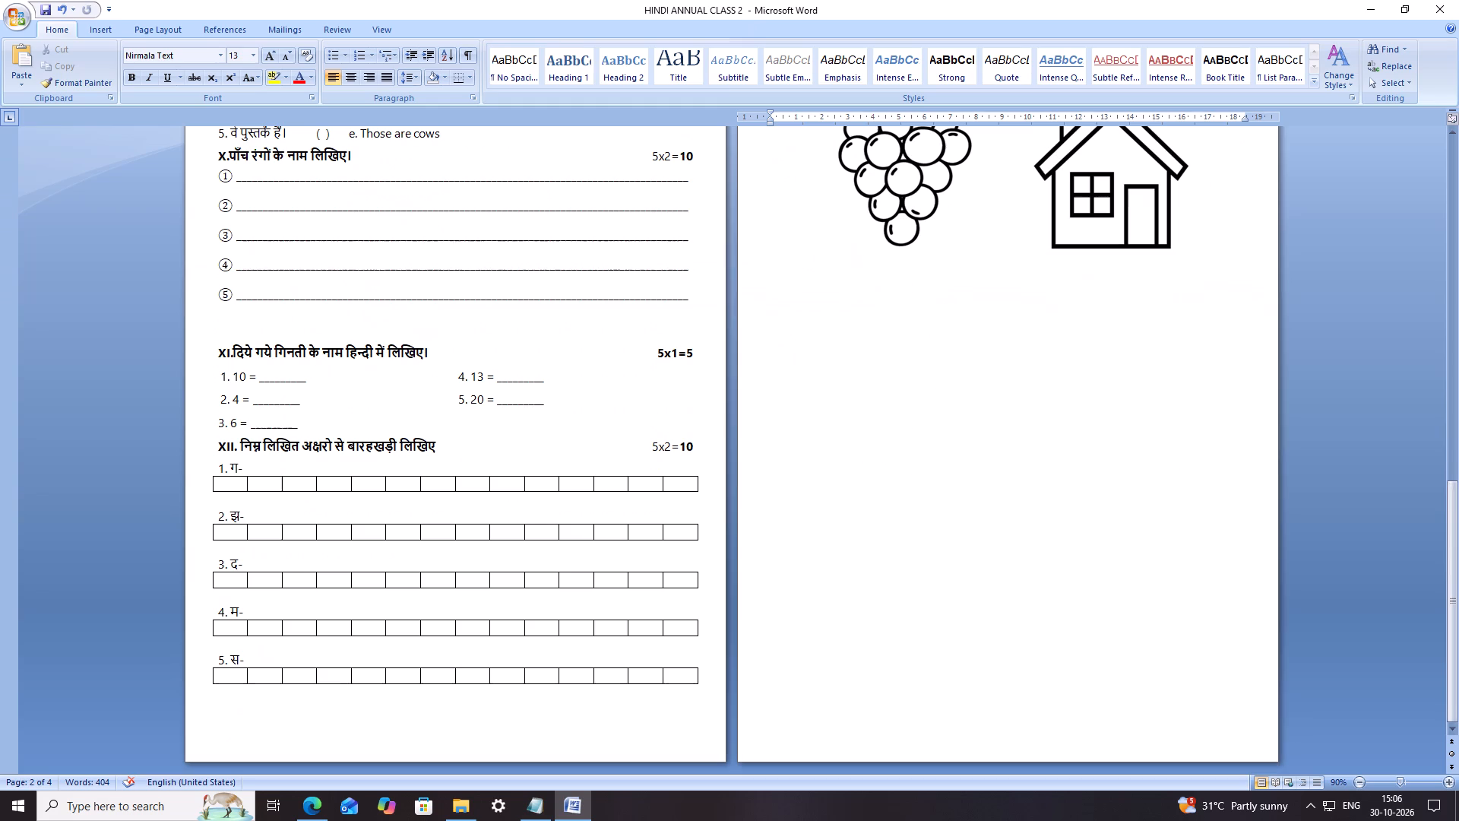
key("ctrl+s")
key("ctrl+s")
Insert four spaces between the numeral "IX." and the heading "सही जोड़ी बनाइए।".
scroll(847, 332, "up", 5)
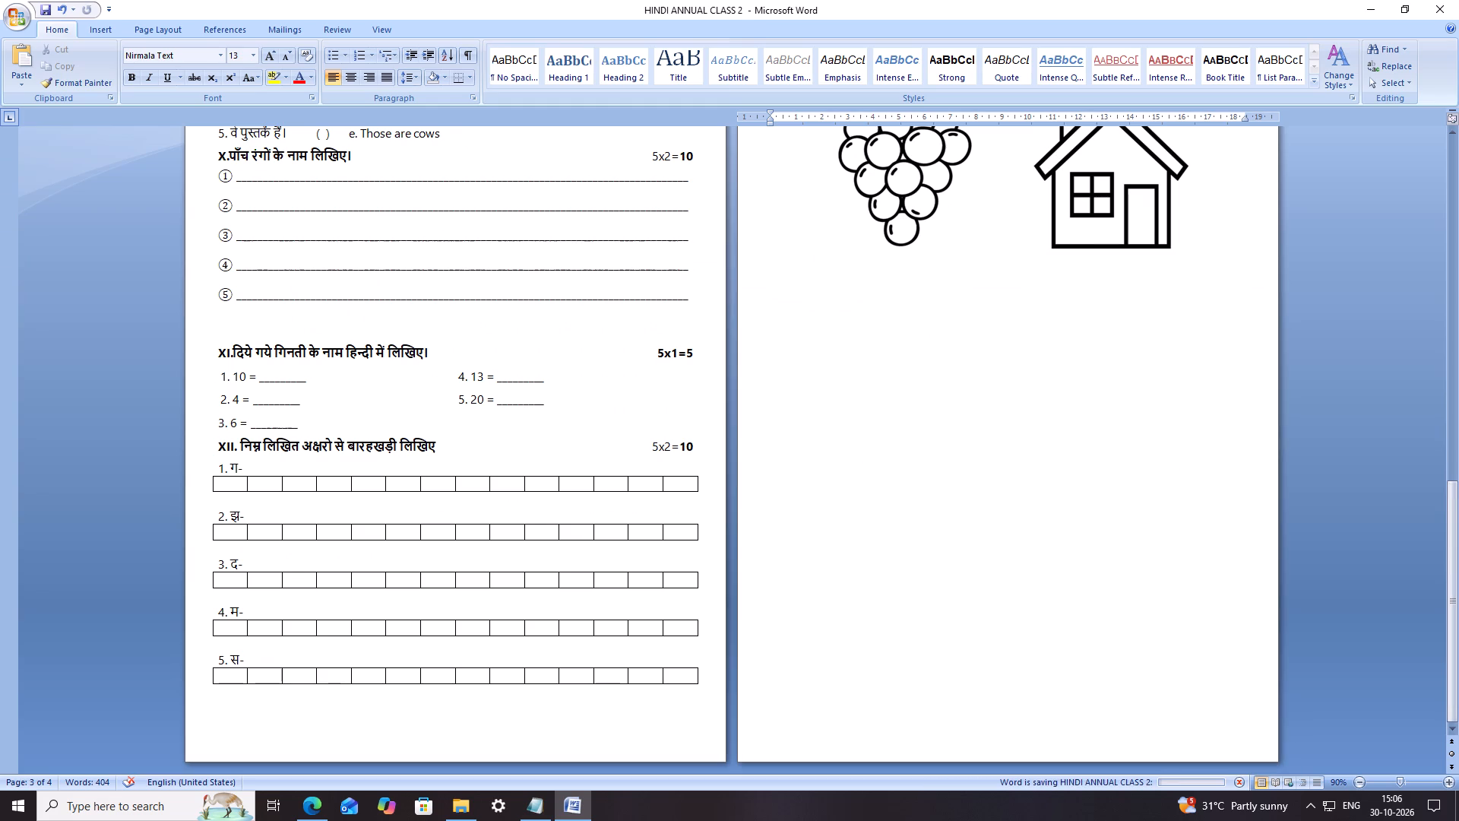
scroll(838, 322, "up", 5)
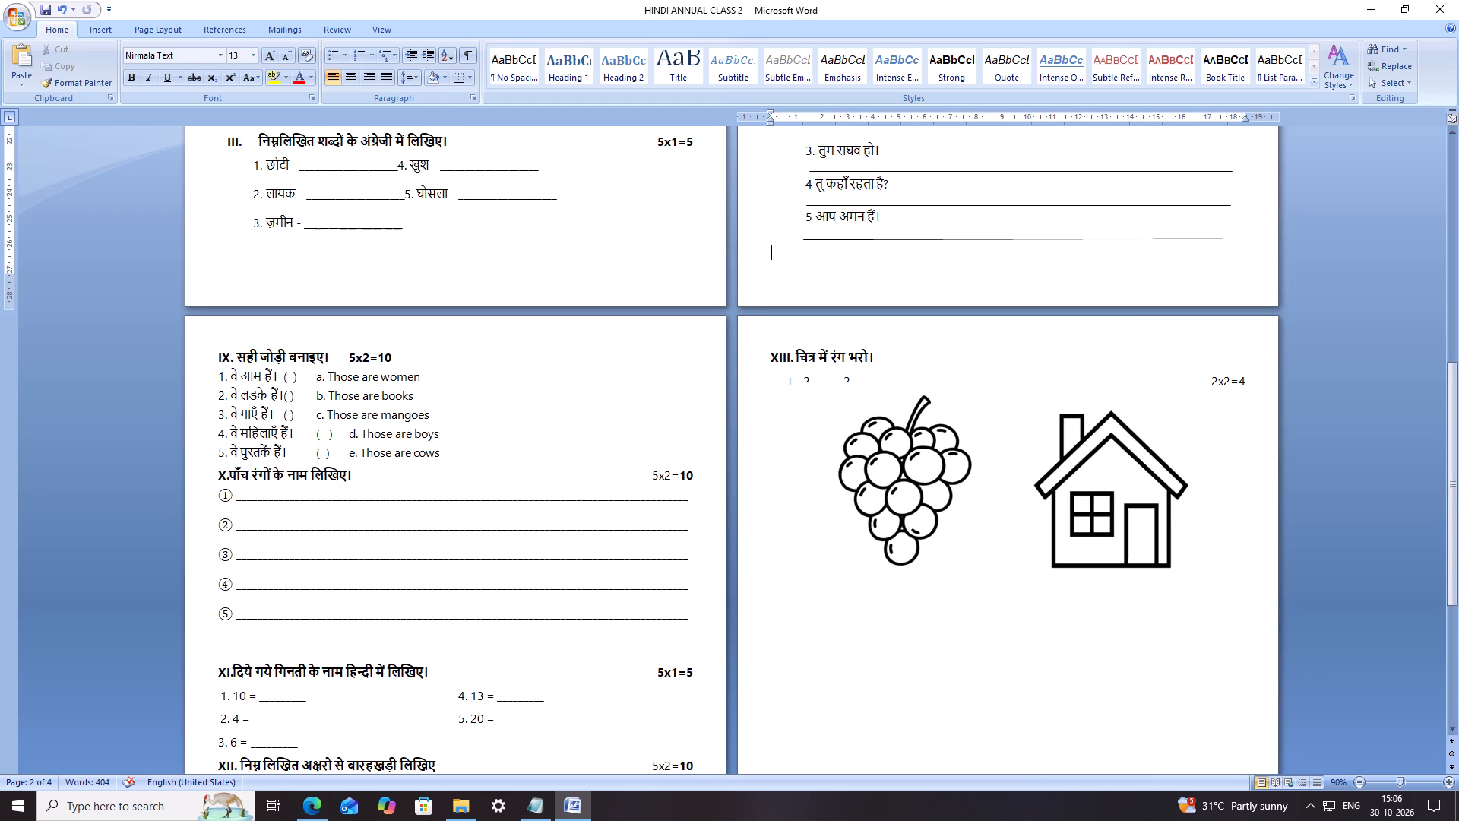
left_click(236, 357)
key("space")
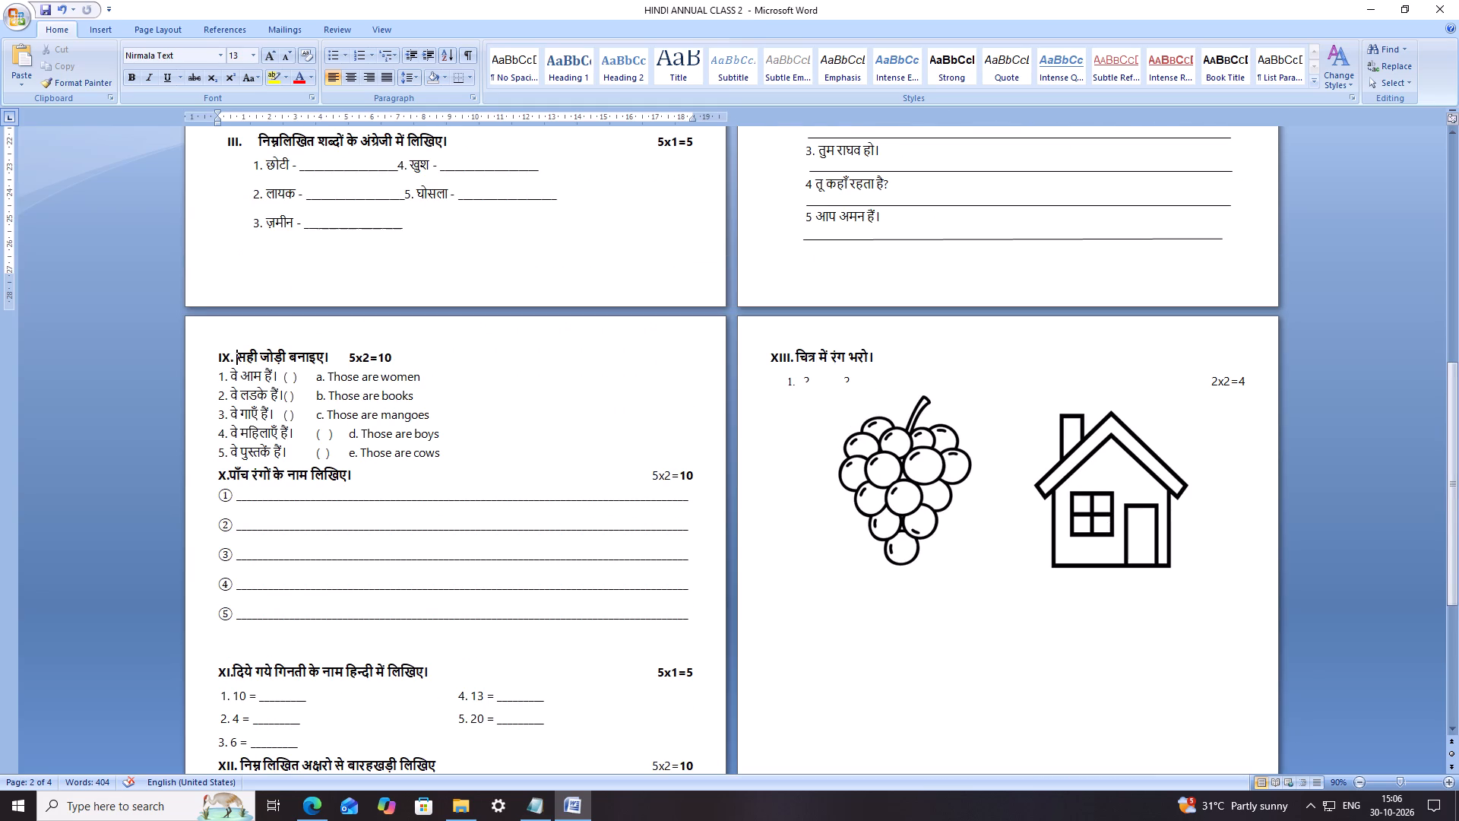
key("space")
key("space")
key("space")
Shift the section IX marks "5x2=10" towards the right margin with spaces and save the document.
left_click(350, 356)
key("space")
key("space")
key("space")
key("space")
key("space")
key("space")
key("space")
key("space")
key("space")
key("space")
key("space")
key("space")
key("space")
key("space")
key("space")
key("space")
key("space")
key("space")
key("space")
key("space")
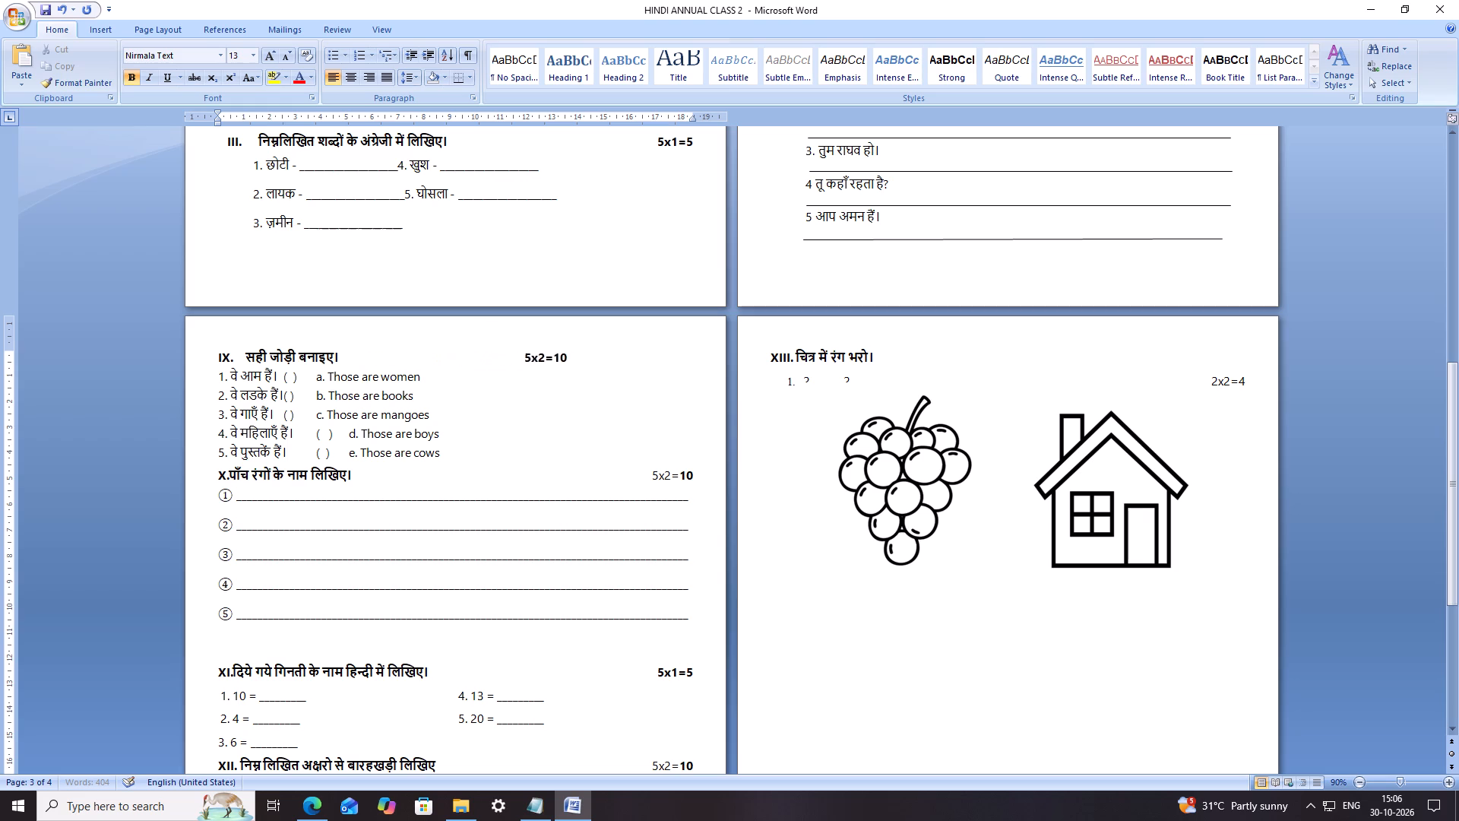
key("space")
key("space")
key("space")
key("space")
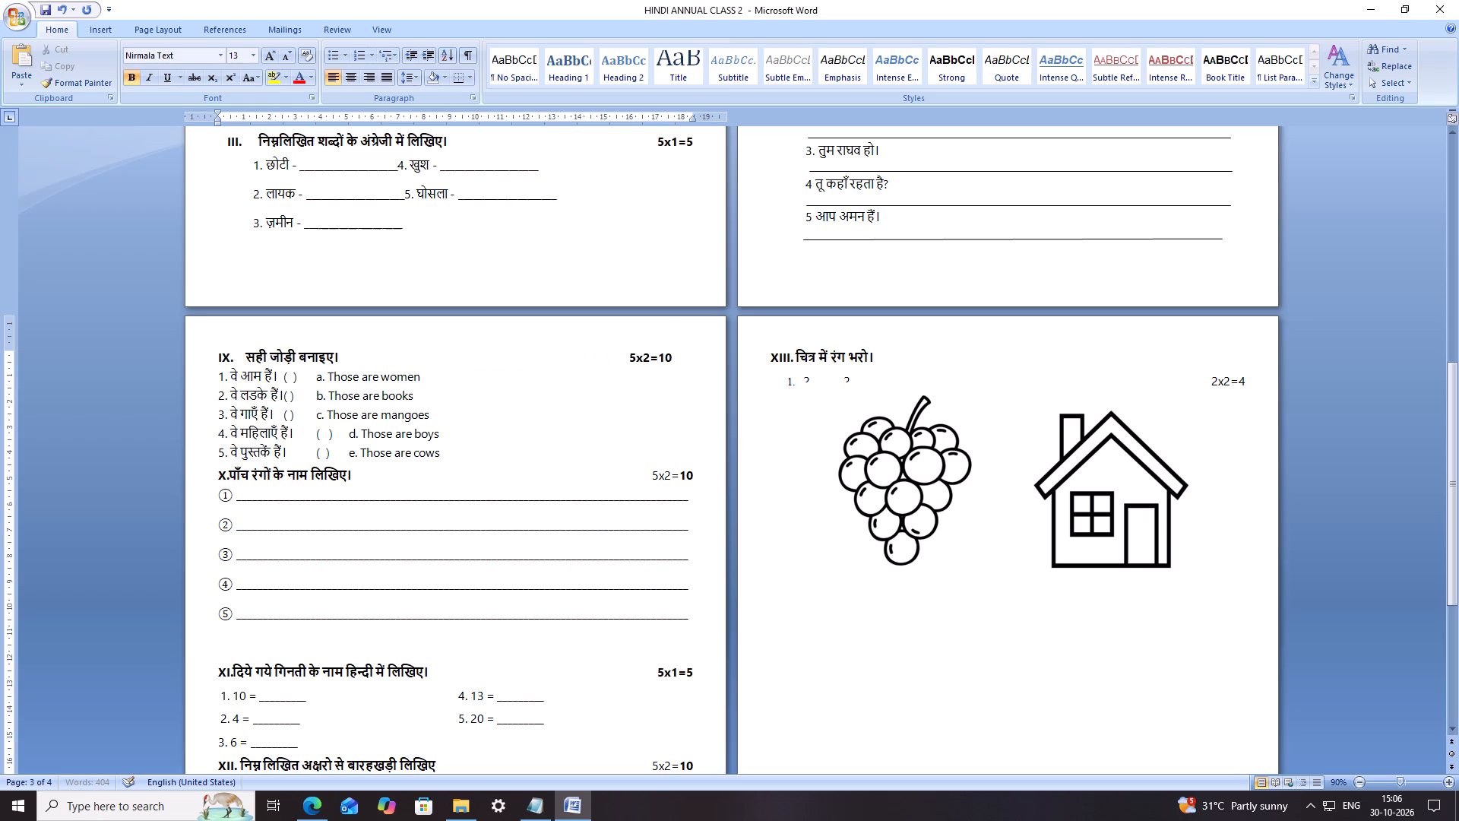
key("ctrl+s")
key("ctrl+s")
Increase the line spacing of the five matching items in section IX and save the document.
left_click_drag(462, 461, 294, 436)
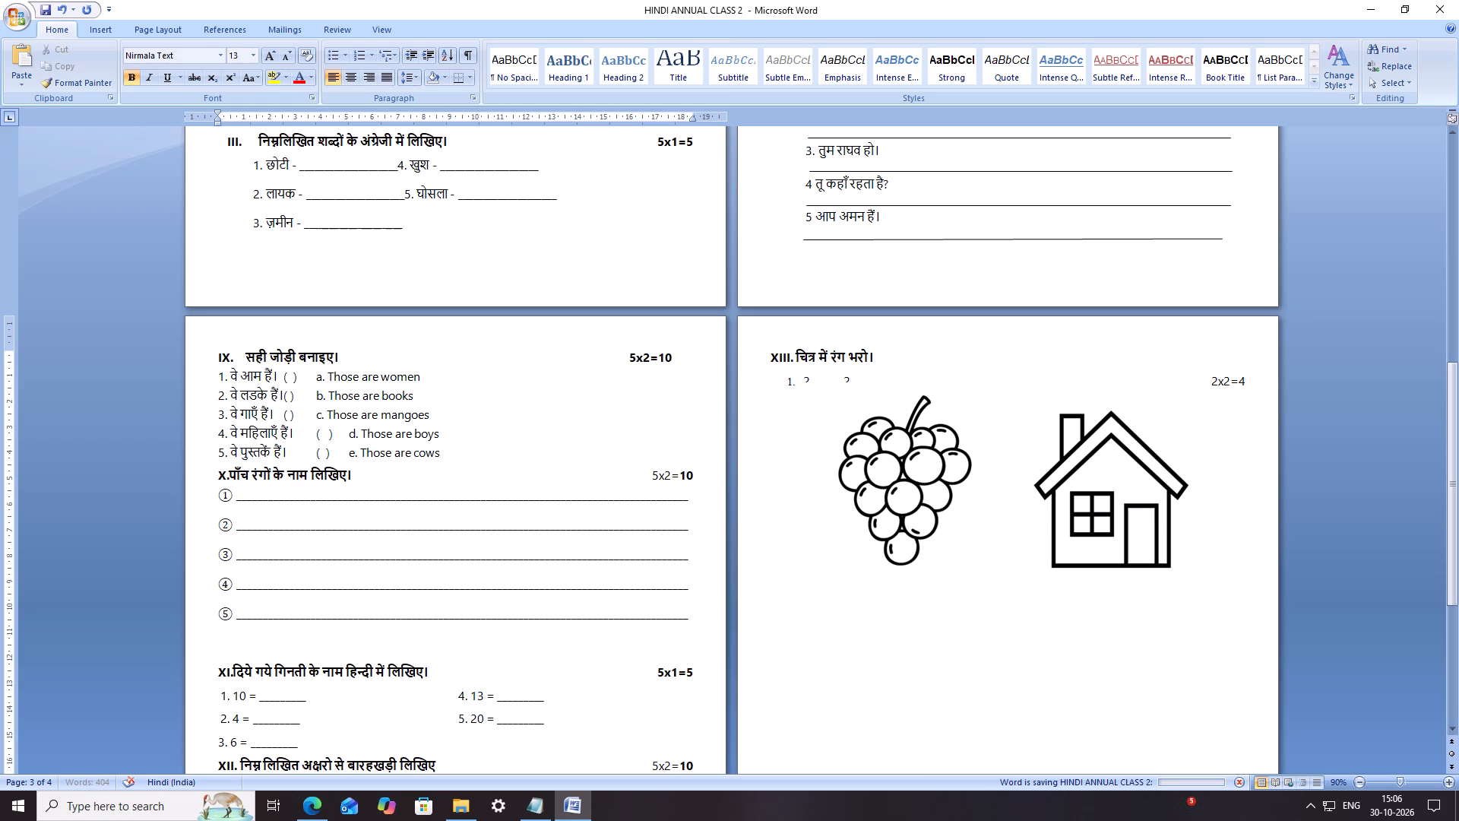
left_click_drag(294, 436, 190, 383)
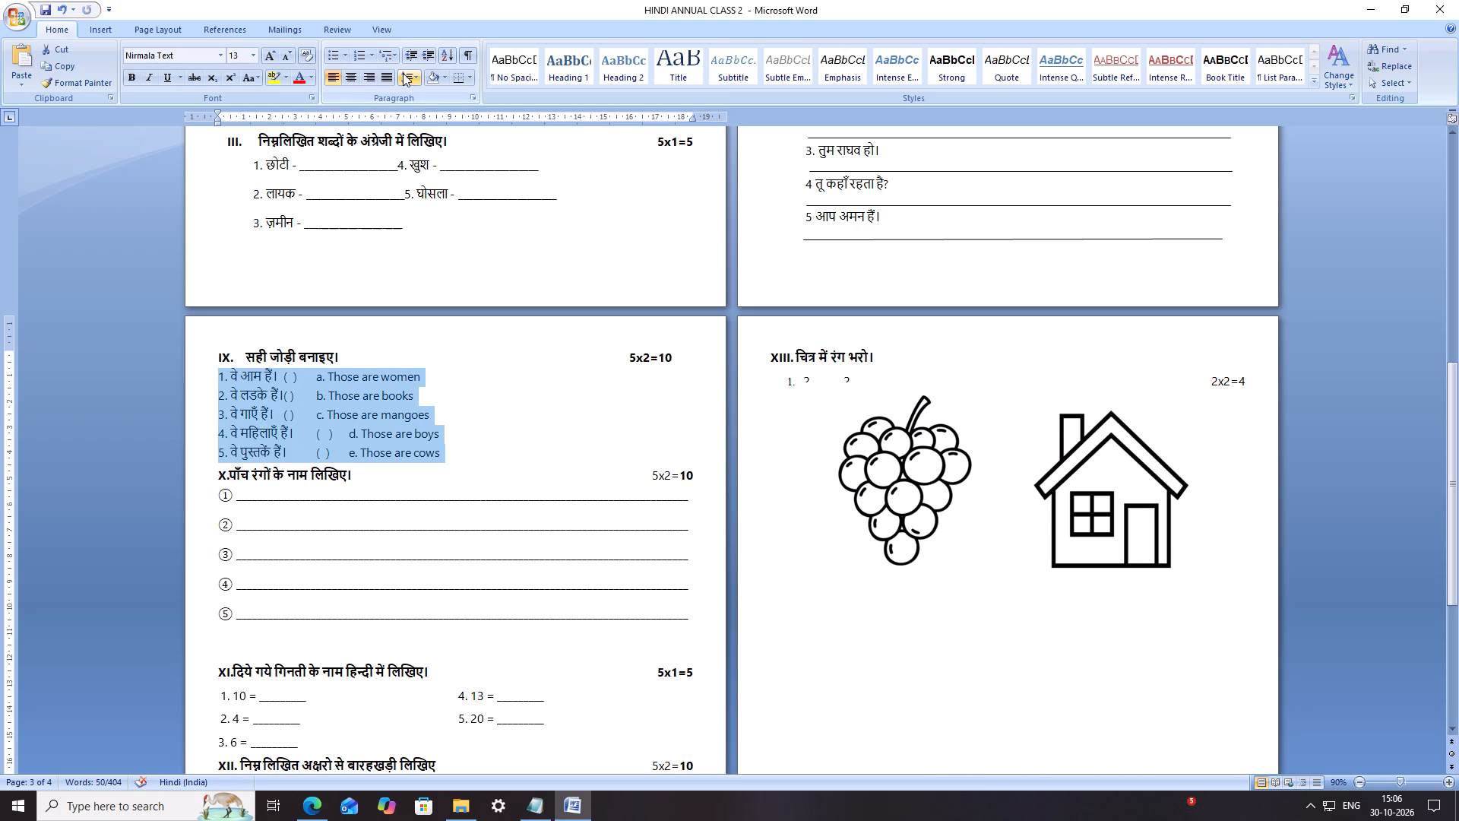
left_click(407, 74)
left_click(430, 141)
left_click(507, 455)
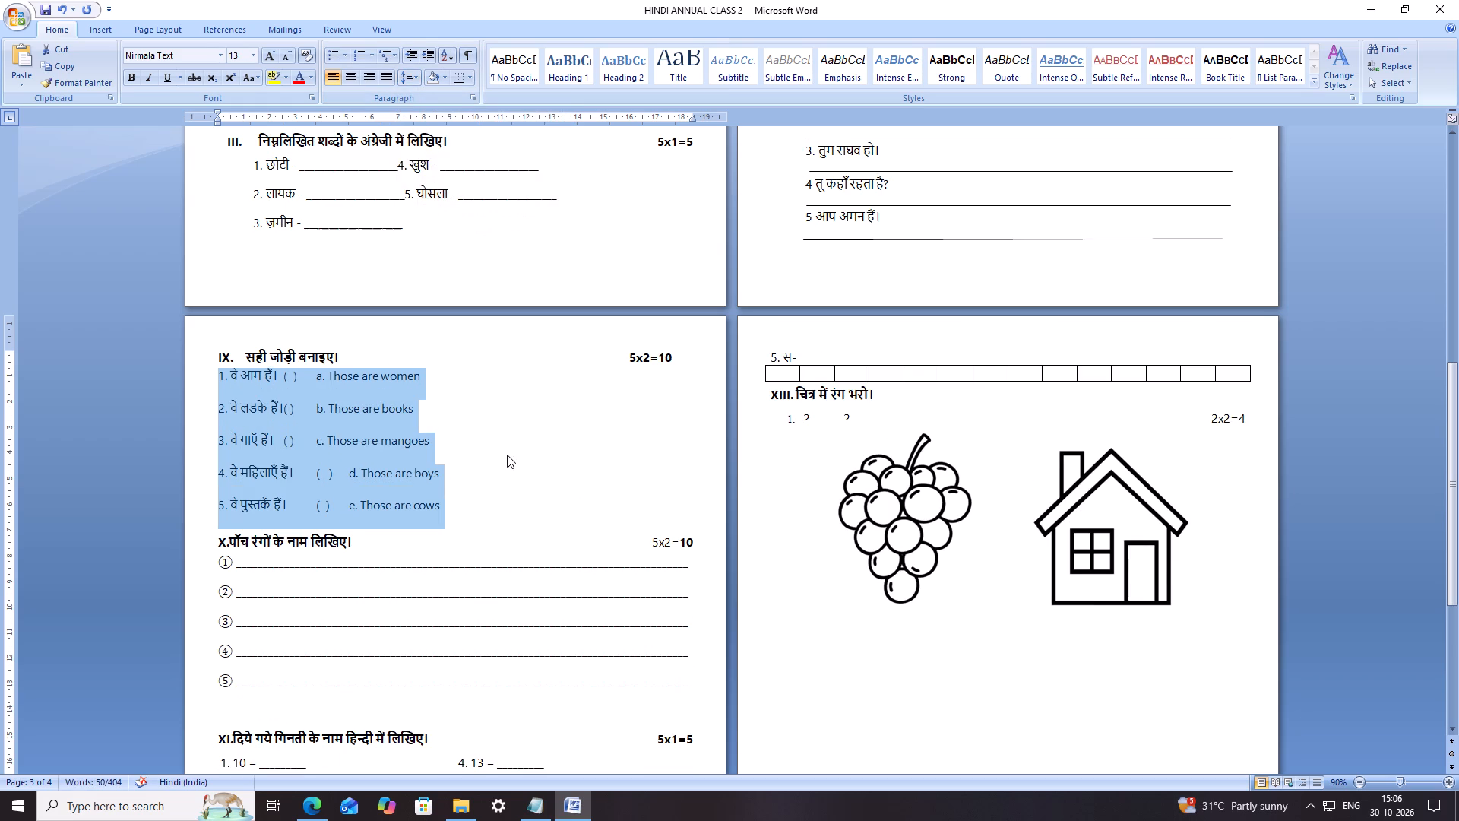
key("ctrl+s")
key("ctrl+s")
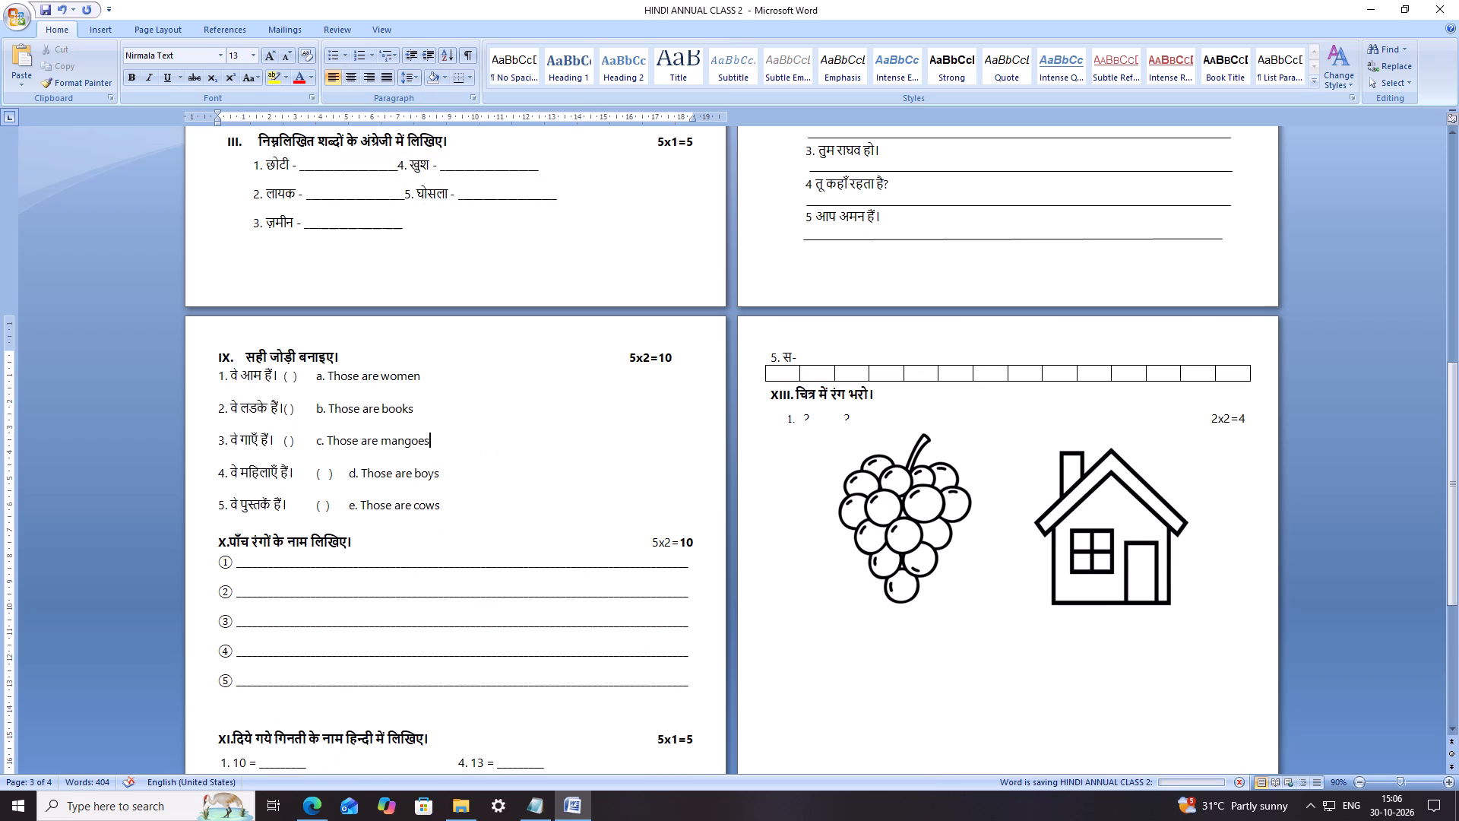
Indent the first matching item of section IX, "1. वे आम हैं।", with nine leading spaces.
left_click(214, 381)
left_click(217, 377)
key("space")
key("space")
key("space")
key("space")
key("space")
key("space")
key("space")
key("space")
key("space")
key("space")
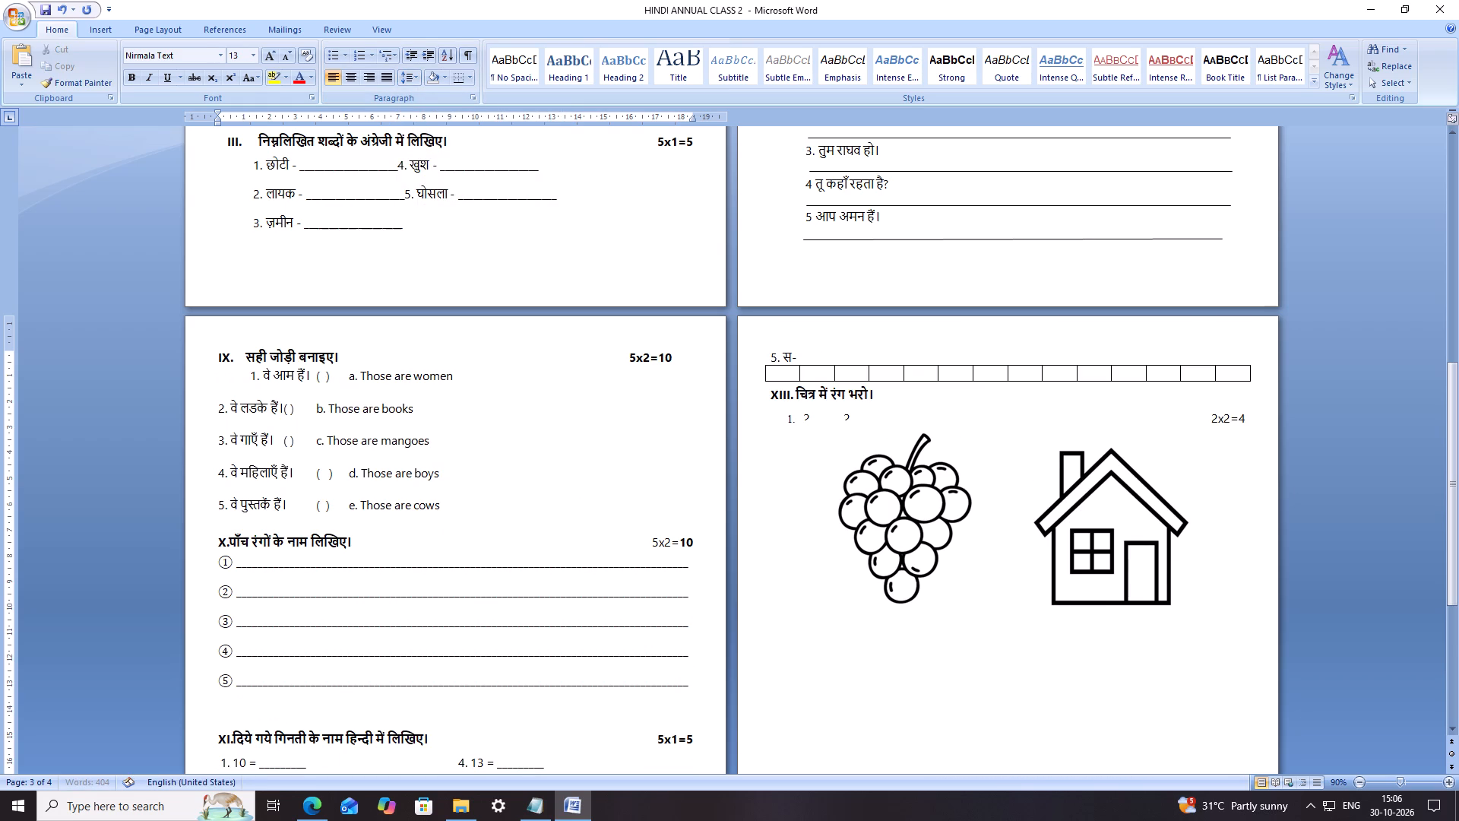
key("BackSpace")
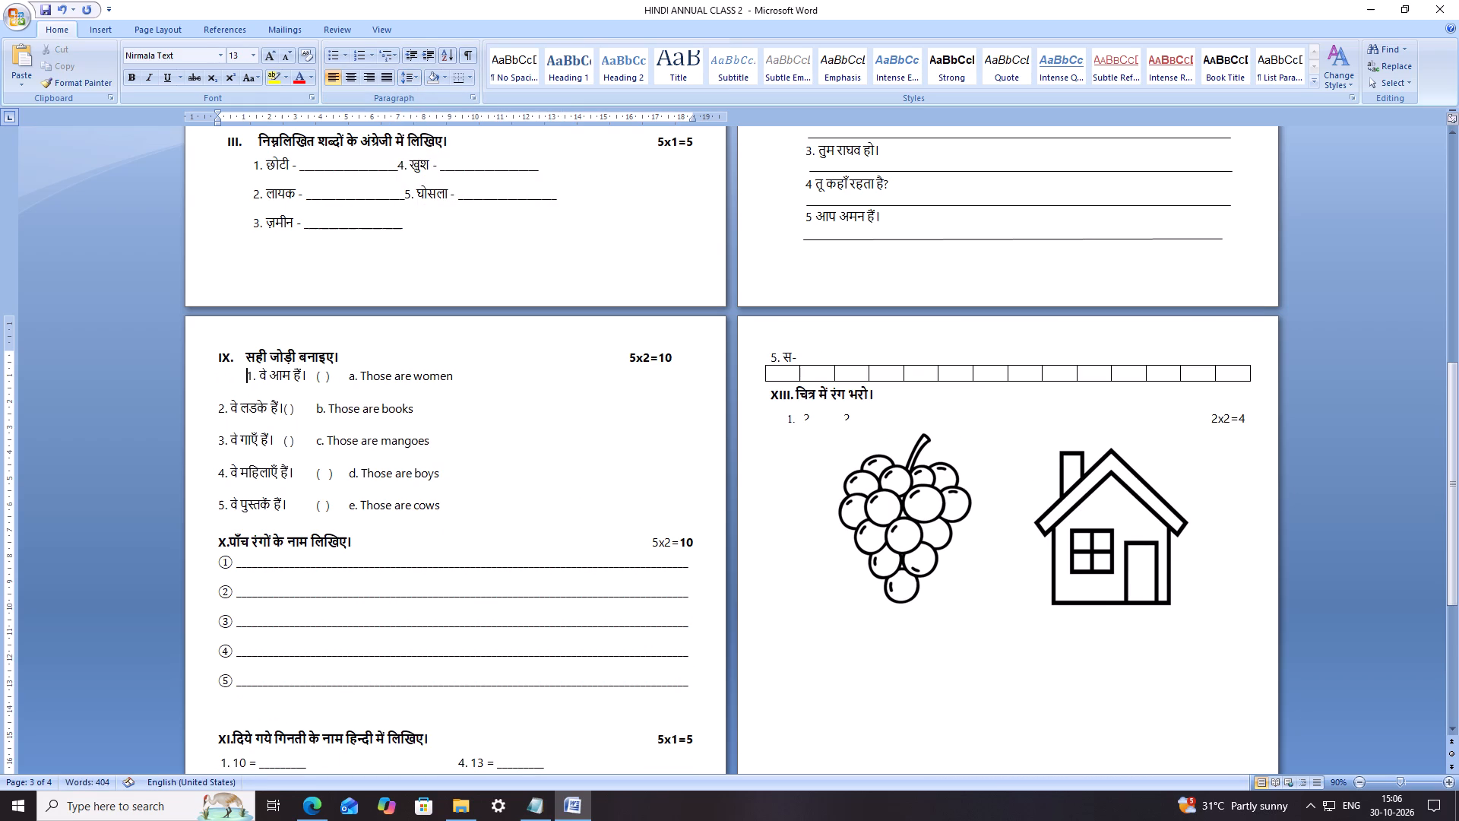
Indent the second matching item of section IX, "2. वे लडके हैं।", with eleven leading spaces.
left_click(216, 404)
key("space")
key("space")
key("space")
key("space")
key("space")
key("space")
key("space")
key("space")
key("space")
key("space")
key("space")
Indent the third matching item of section IX, "3. वे गाएँ हैं।", with seven leading spaces.
left_click(205, 436)
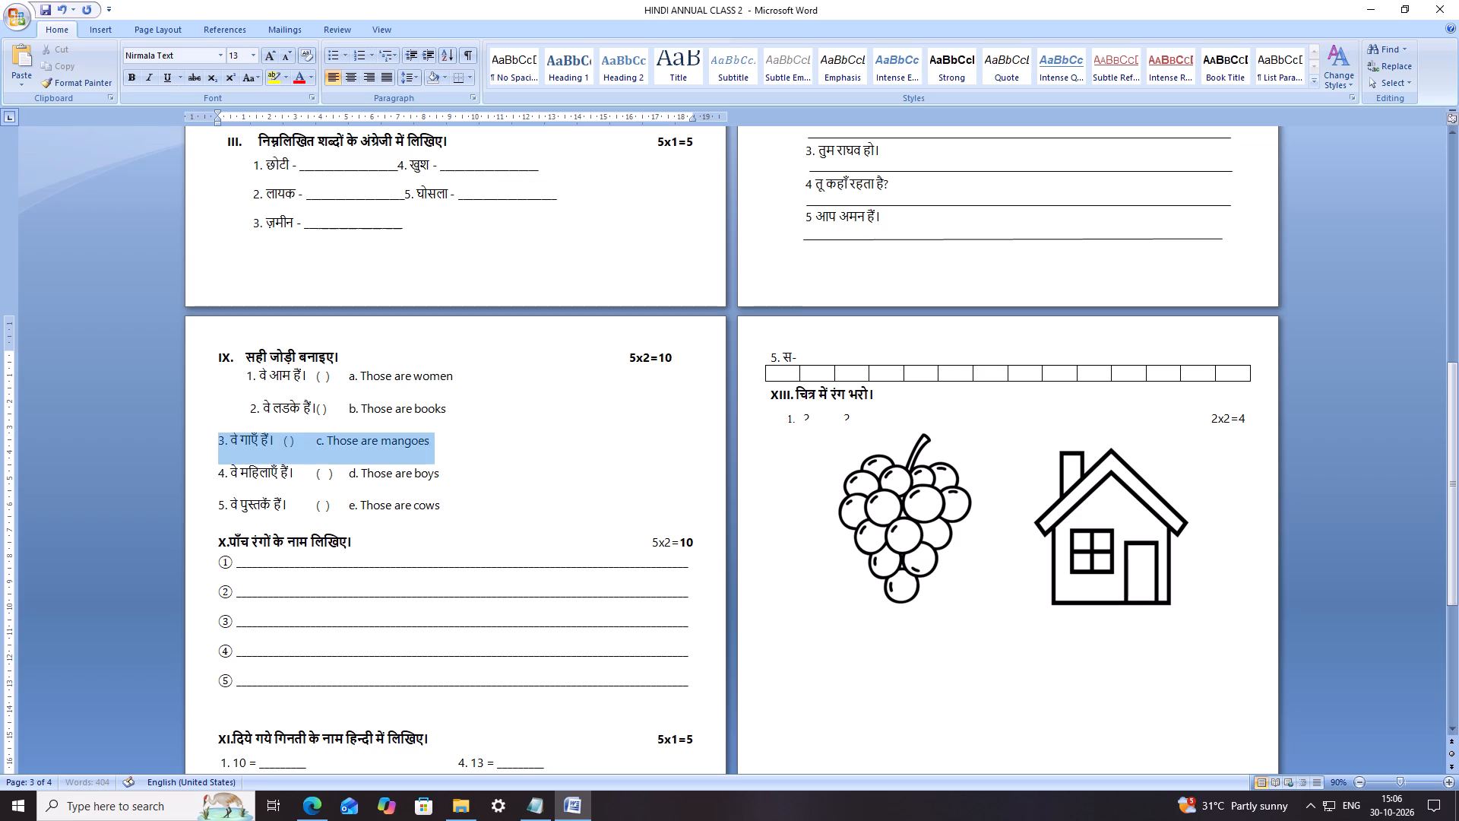
left_click(214, 439)
key("space")
key("space")
key("space")
key("space")
key("space")
key("space")
key("space")
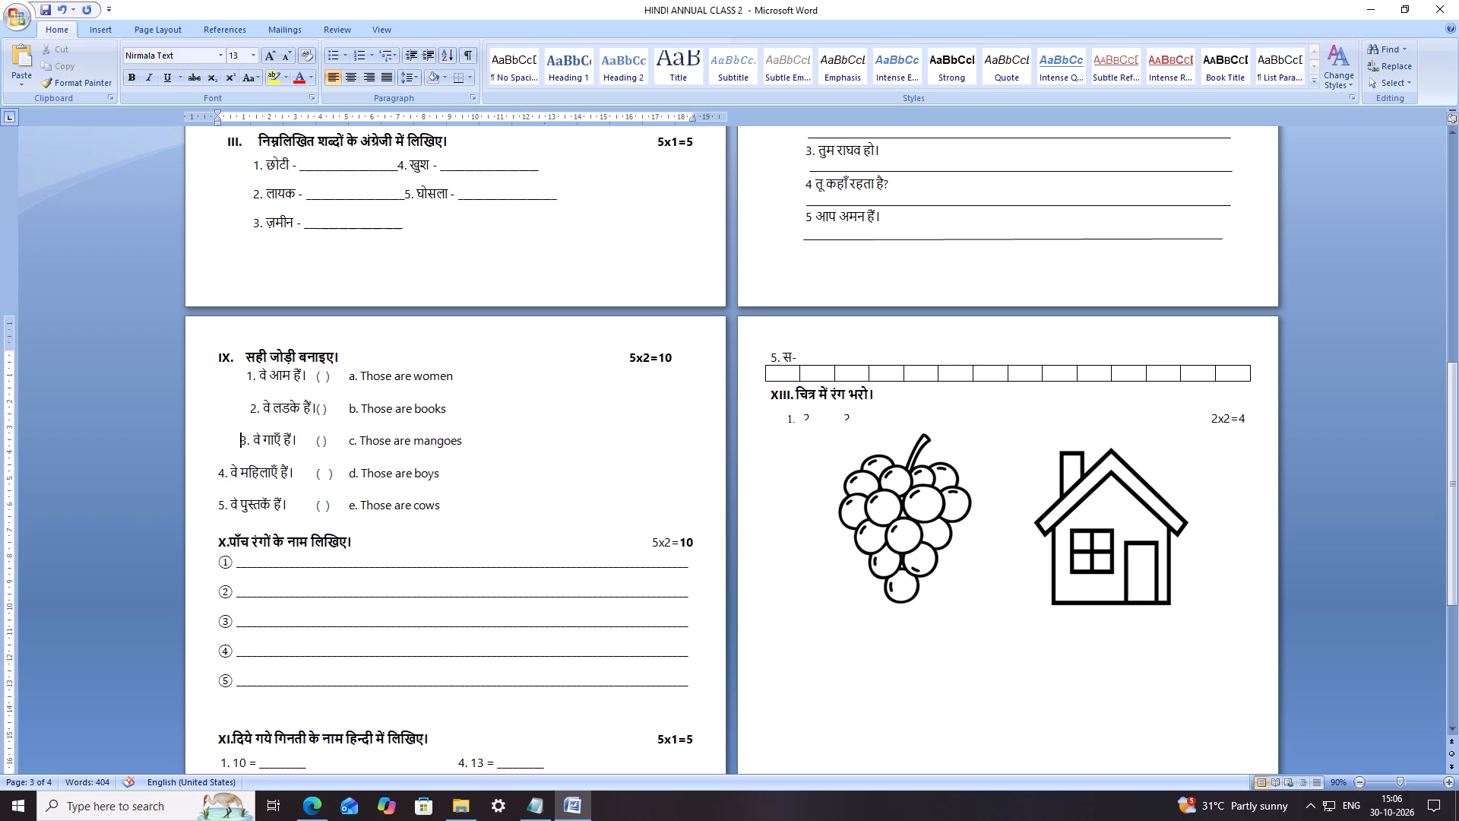
Align section IX's second and third items under the first by removing one leading space from the second and adding two to the third.
left_click(248, 417)
key("BackSpace")
left_click(238, 445)
key("space")
key("space")
Indent the fourth matching item of section IX, "4. वे महिलाएँ हैं।", with nine leading spaces.
left_click(223, 470)
left_click(219, 474)
key("space")
key("space")
key("space")
key("space")
key("space")
key("space")
key("space")
key("space")
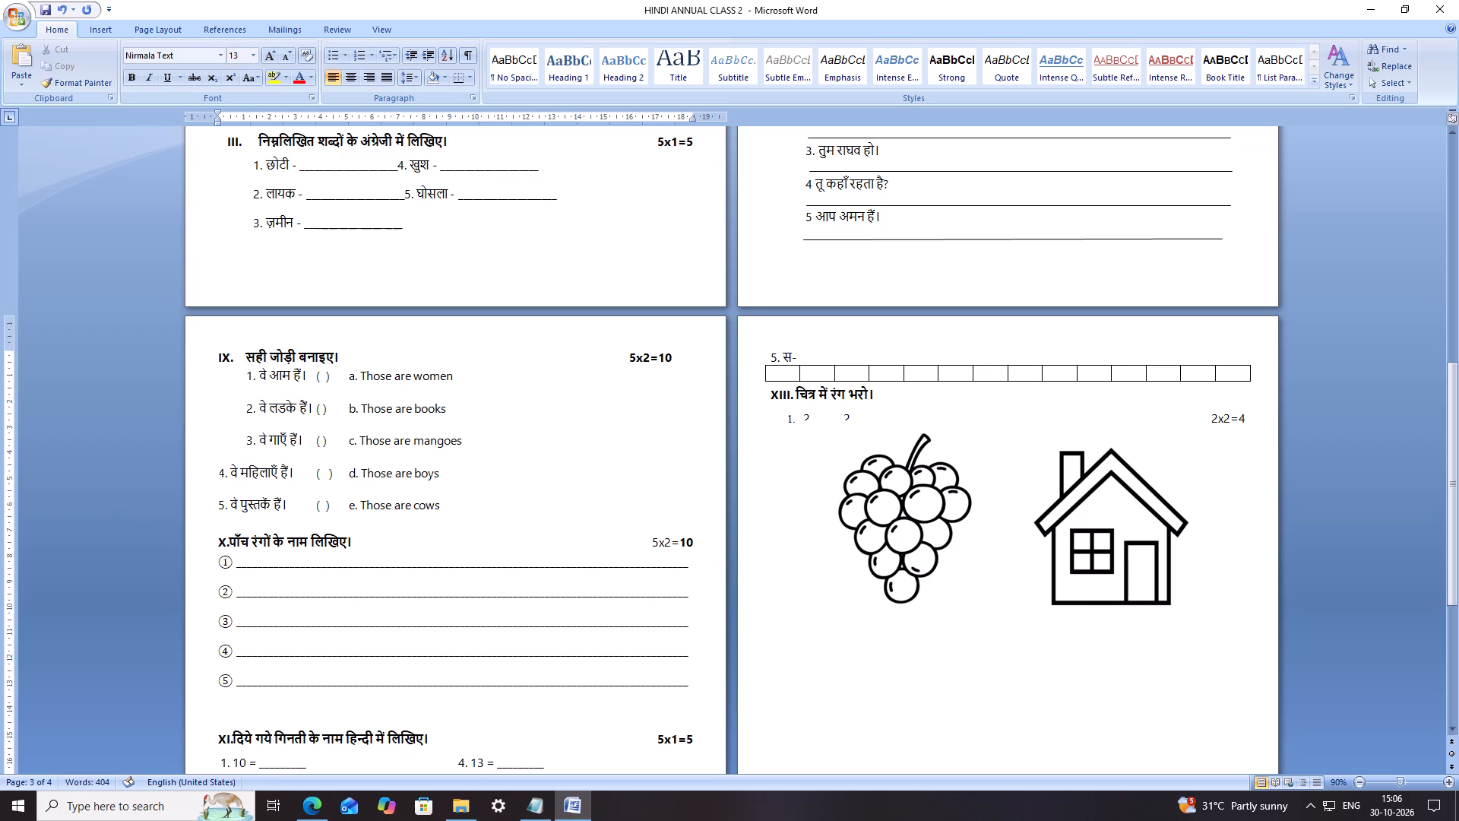
key("space")
Indent the fifth matching item of section IX, "5. वे पुस्तकें हैं।", with nine leading spaces.
left_click(217, 499)
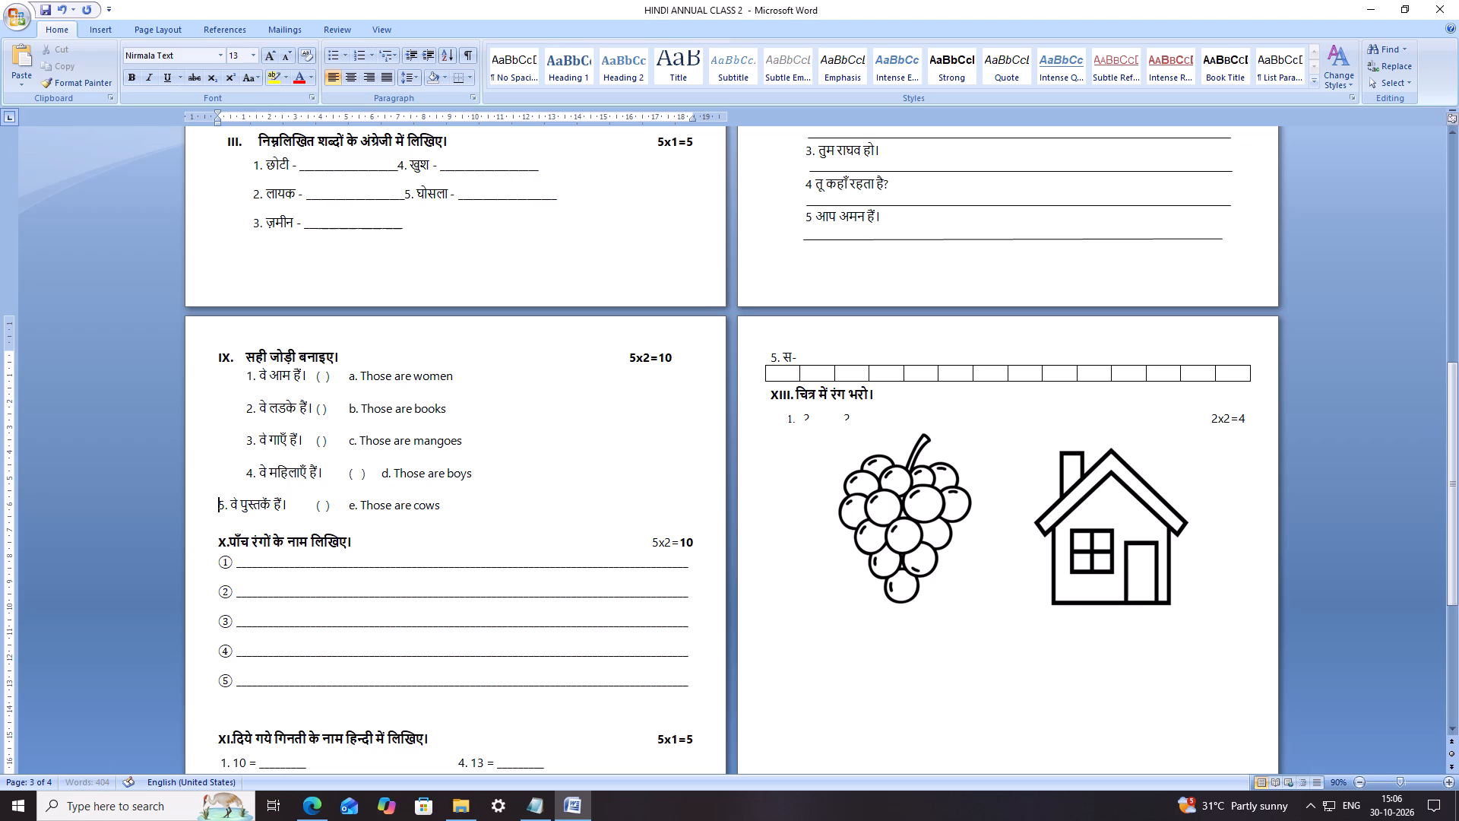
key("space")
key("space")
key("space")
key("space")
key("space")
key("space")
key("space")
key("space")
key("space")
Insert four spaces before the answer brackets of the first matching item in section IX.
left_click(316, 377)
key("space")
key("space")
key("space")
key("space")
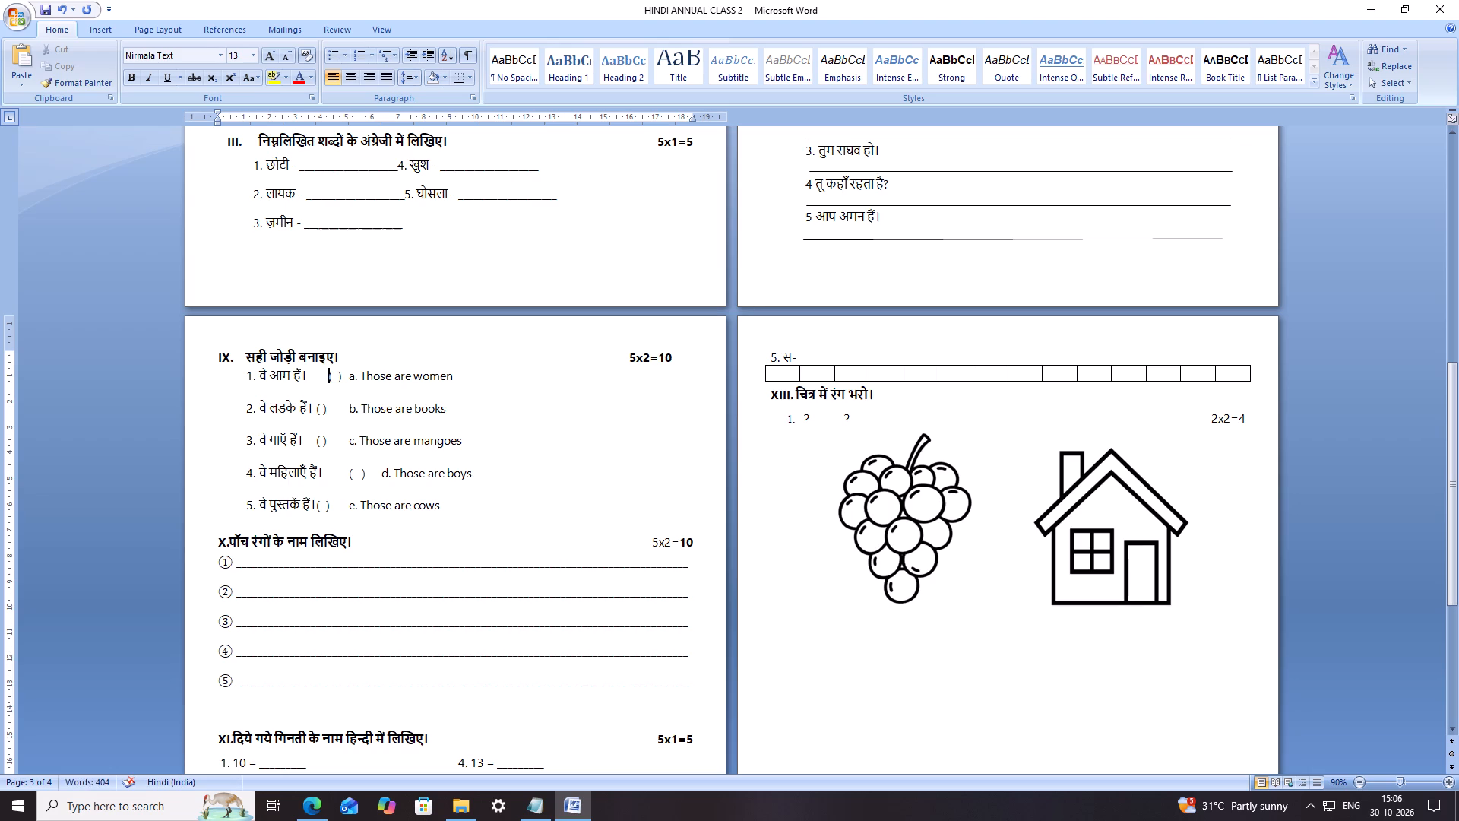
Insert three spaces before the answer brackets of the second matching item in section IX.
left_click(313, 407)
key("space")
key("space")
key("space")
Add seven more spaces before the first matching item's brackets so they line up with the second item's brackets.
left_click(324, 375)
key("space")
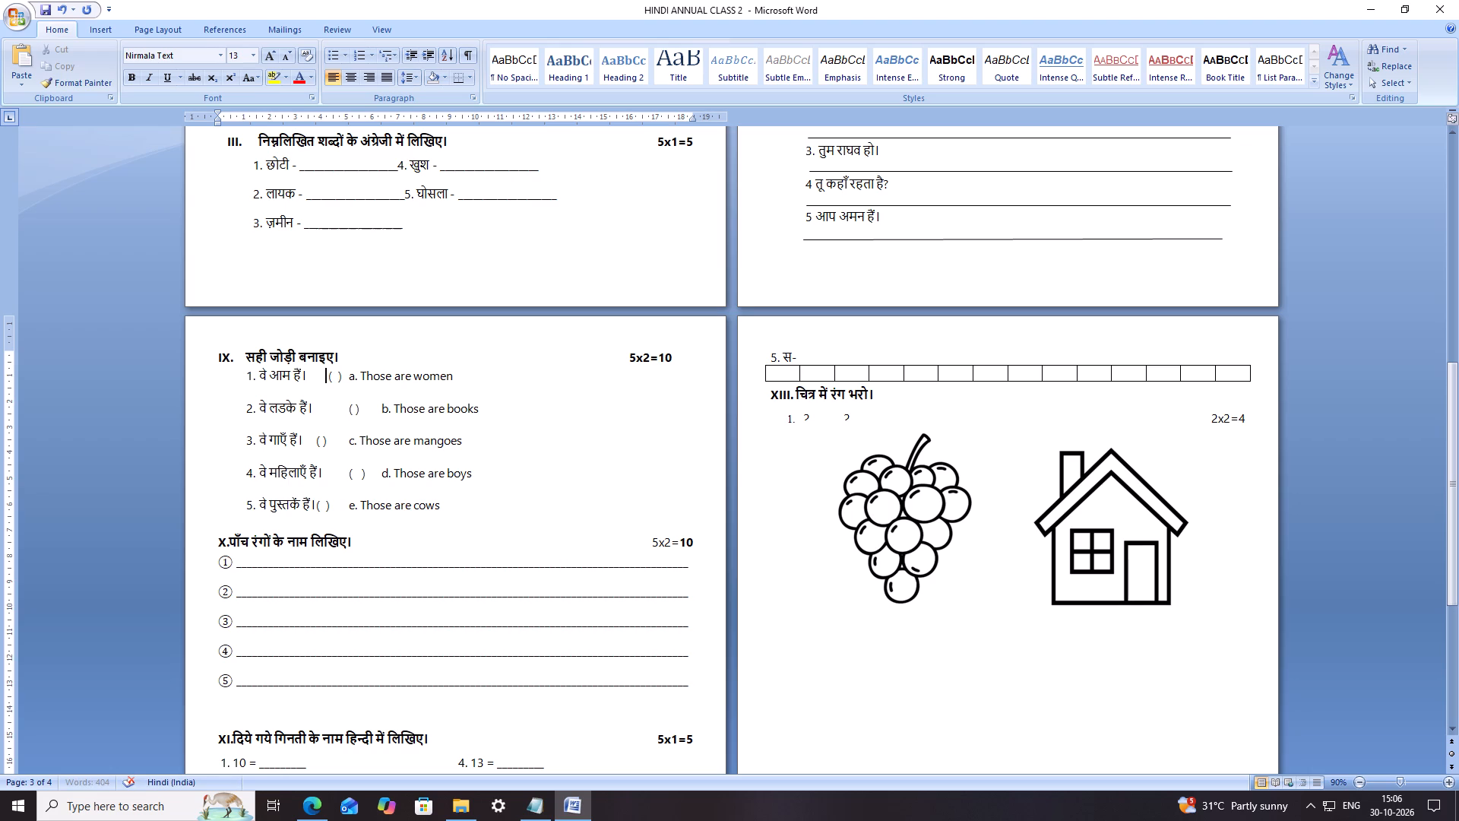
key("space")
key("space")
key("space")
key("space")
key("space")
key("space")
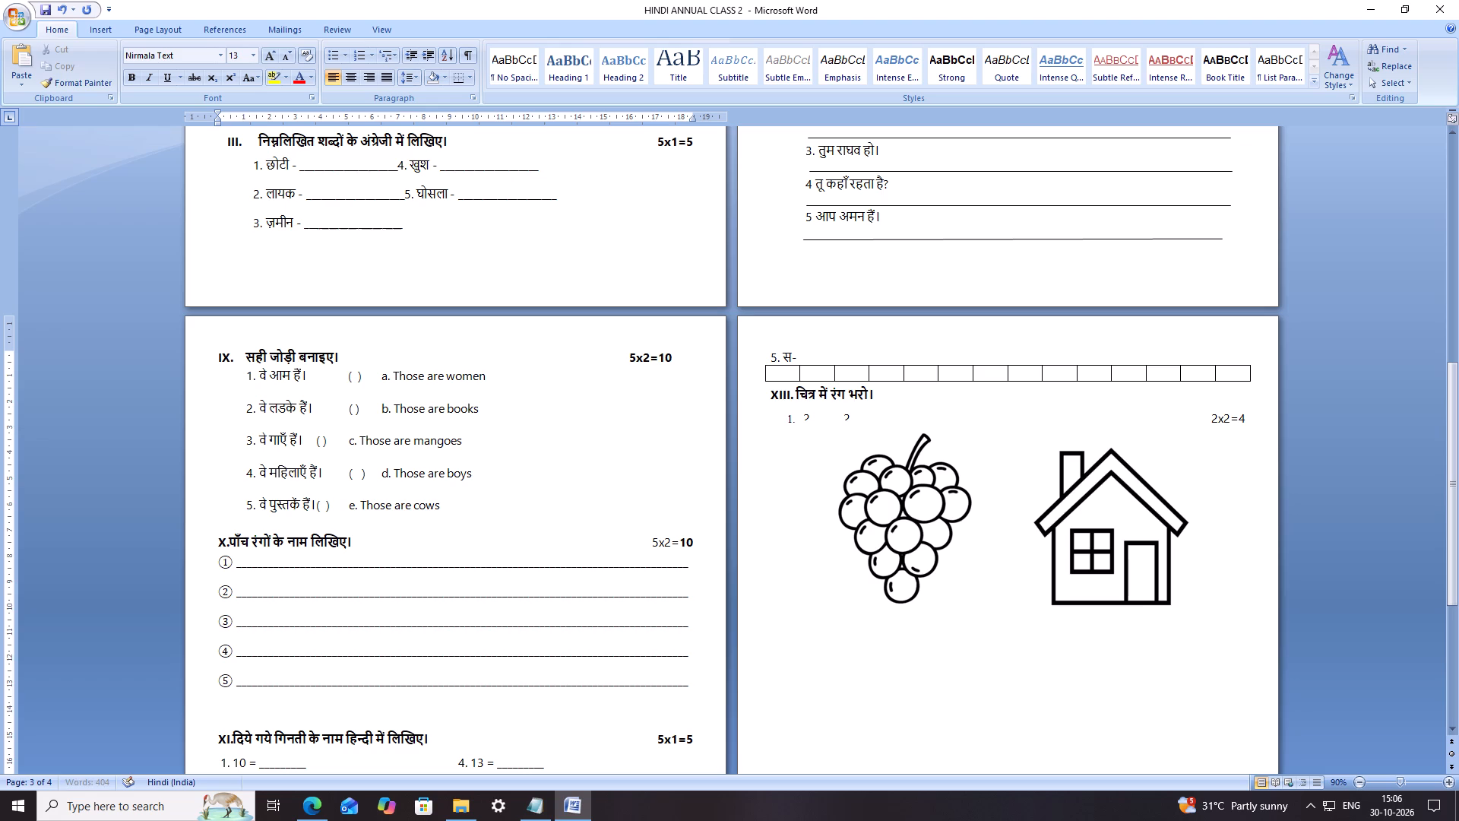
Insert eleven spaces before the answer brackets of the third matching item in section IX, aligning them with the items above.
left_click(316, 442)
key("space")
key("space")
key("space")
key("space")
key("space")
key("space")
key("space")
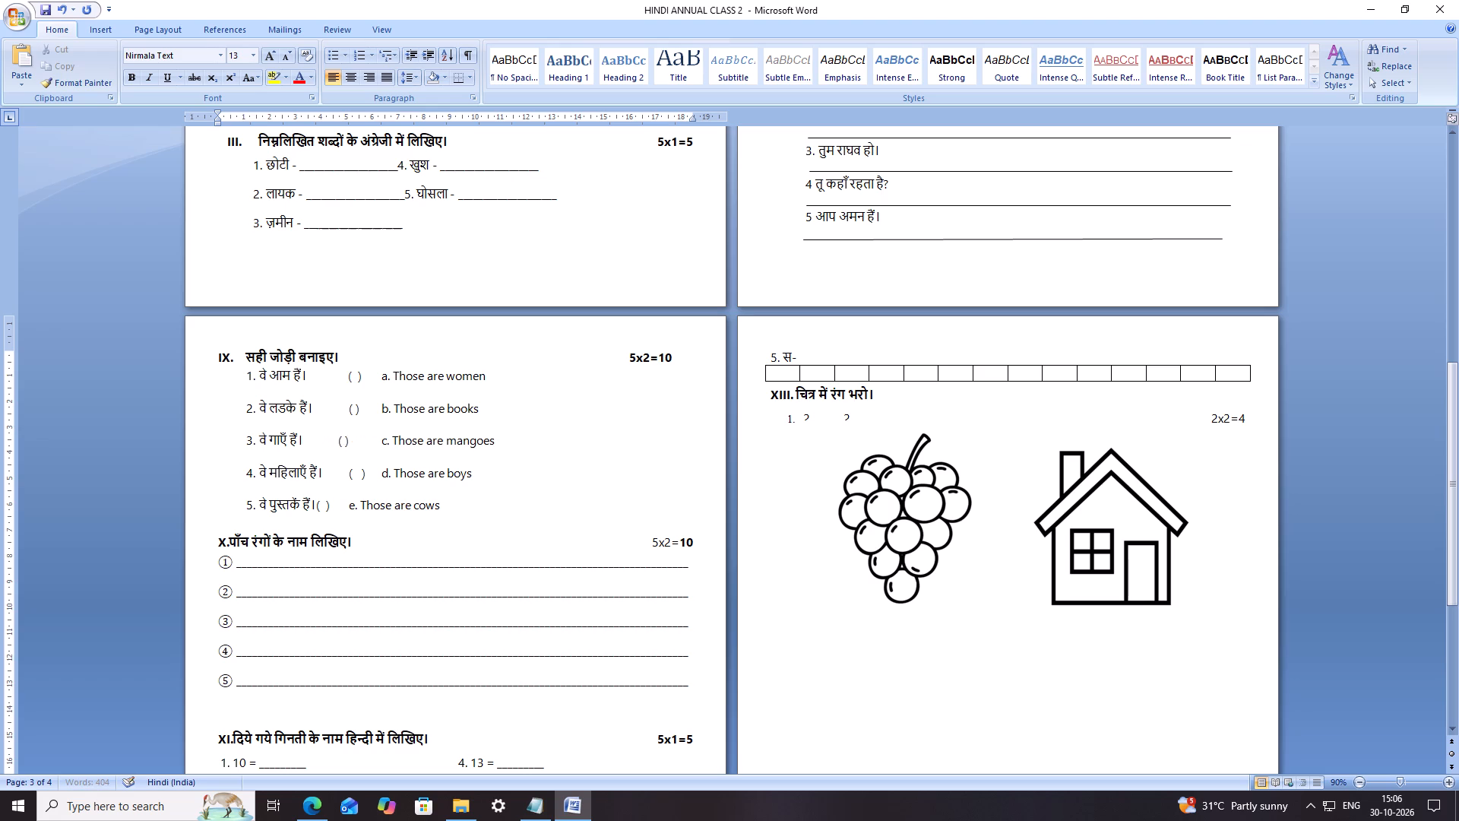
key("space")
key("space")
key("space")
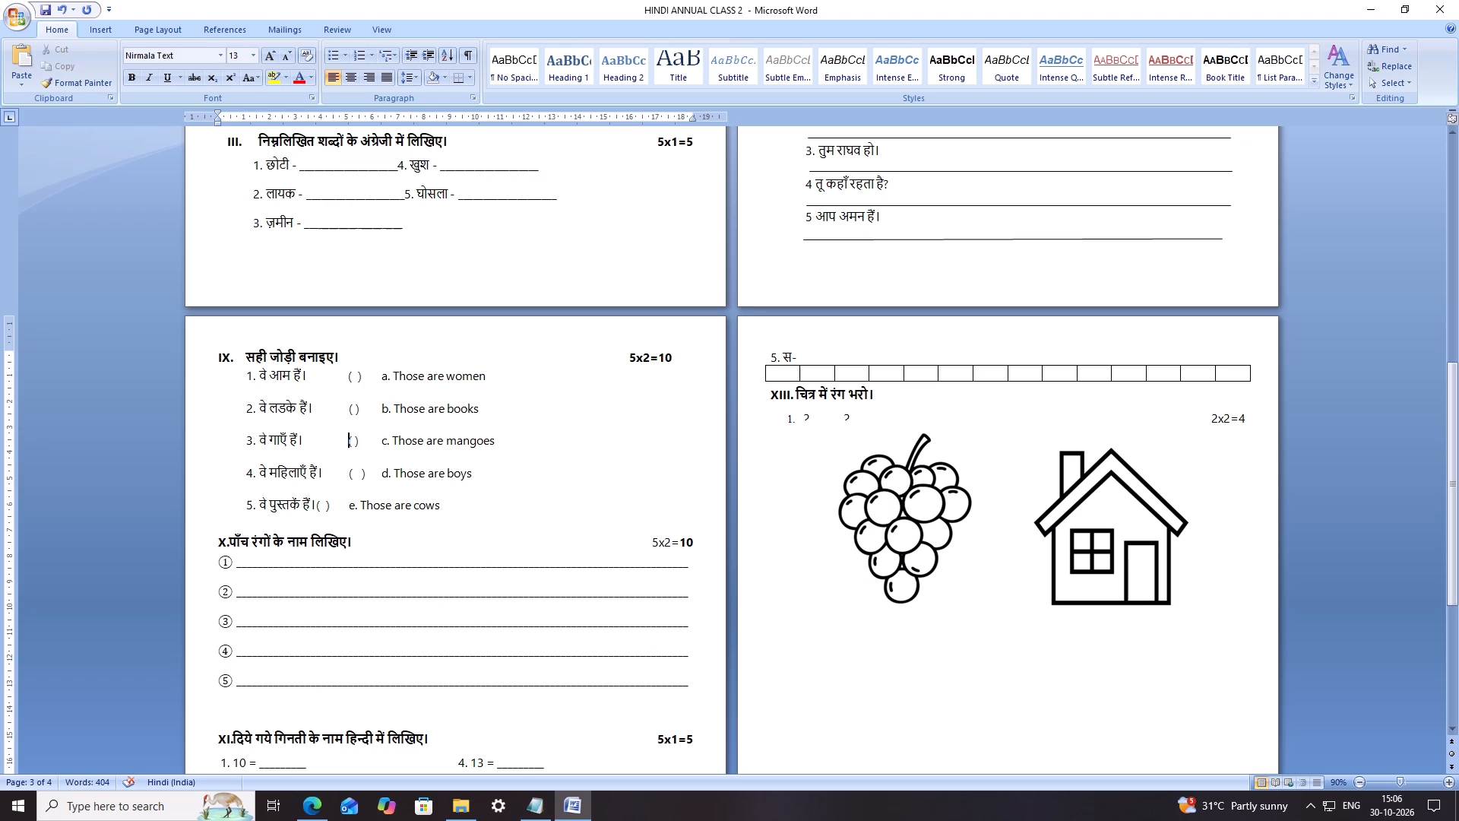
key("space")
Shift the fifth matching item's answer brackets in section IX by a net ten spaces to align them with the other brackets.
left_click(318, 508)
key("space")
key("space")
key("space")
key("space")
key("space")
key("space")
key("space")
key("space")
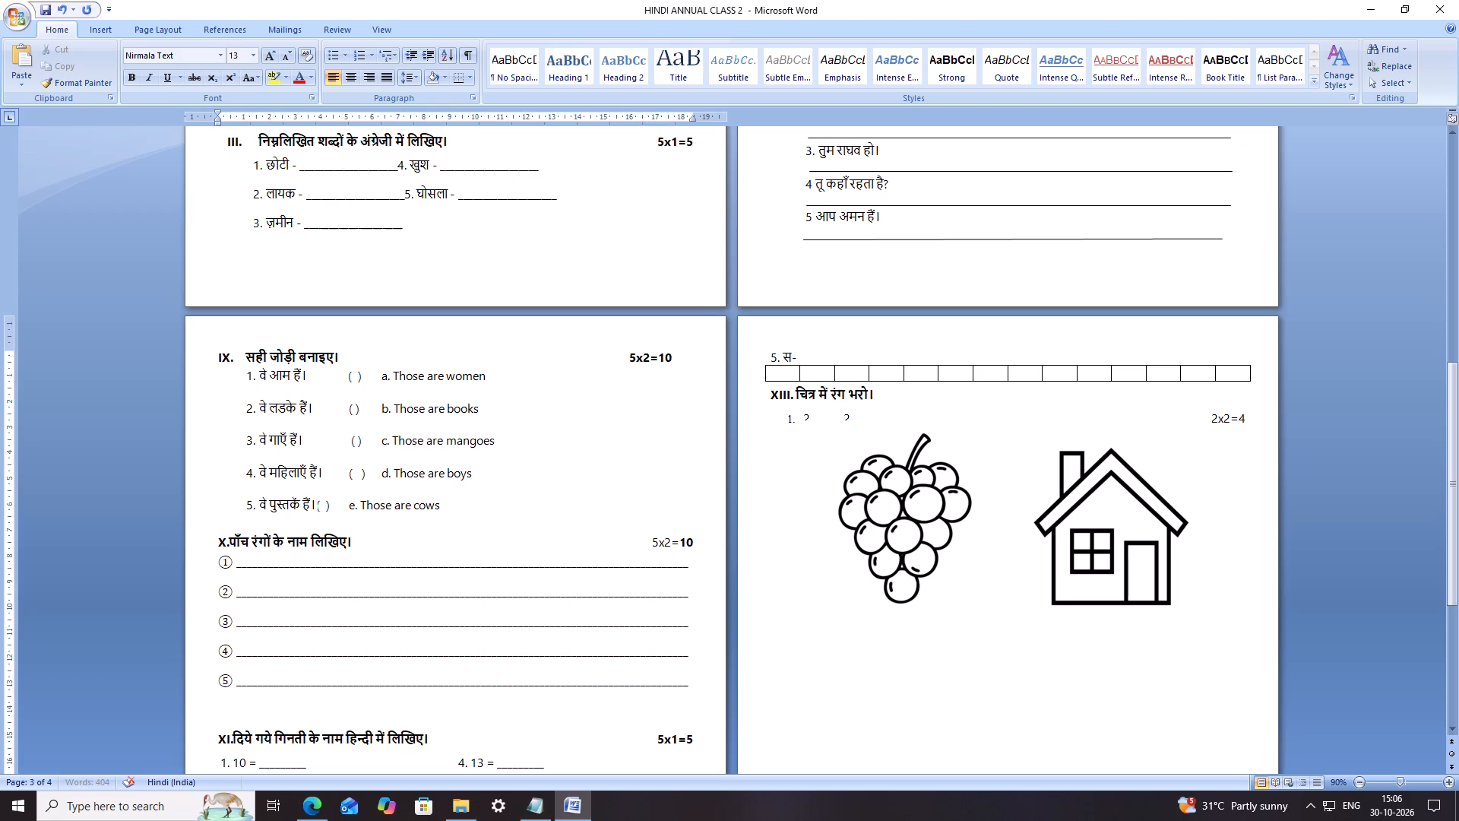
key("space")
key("space")
key("space")
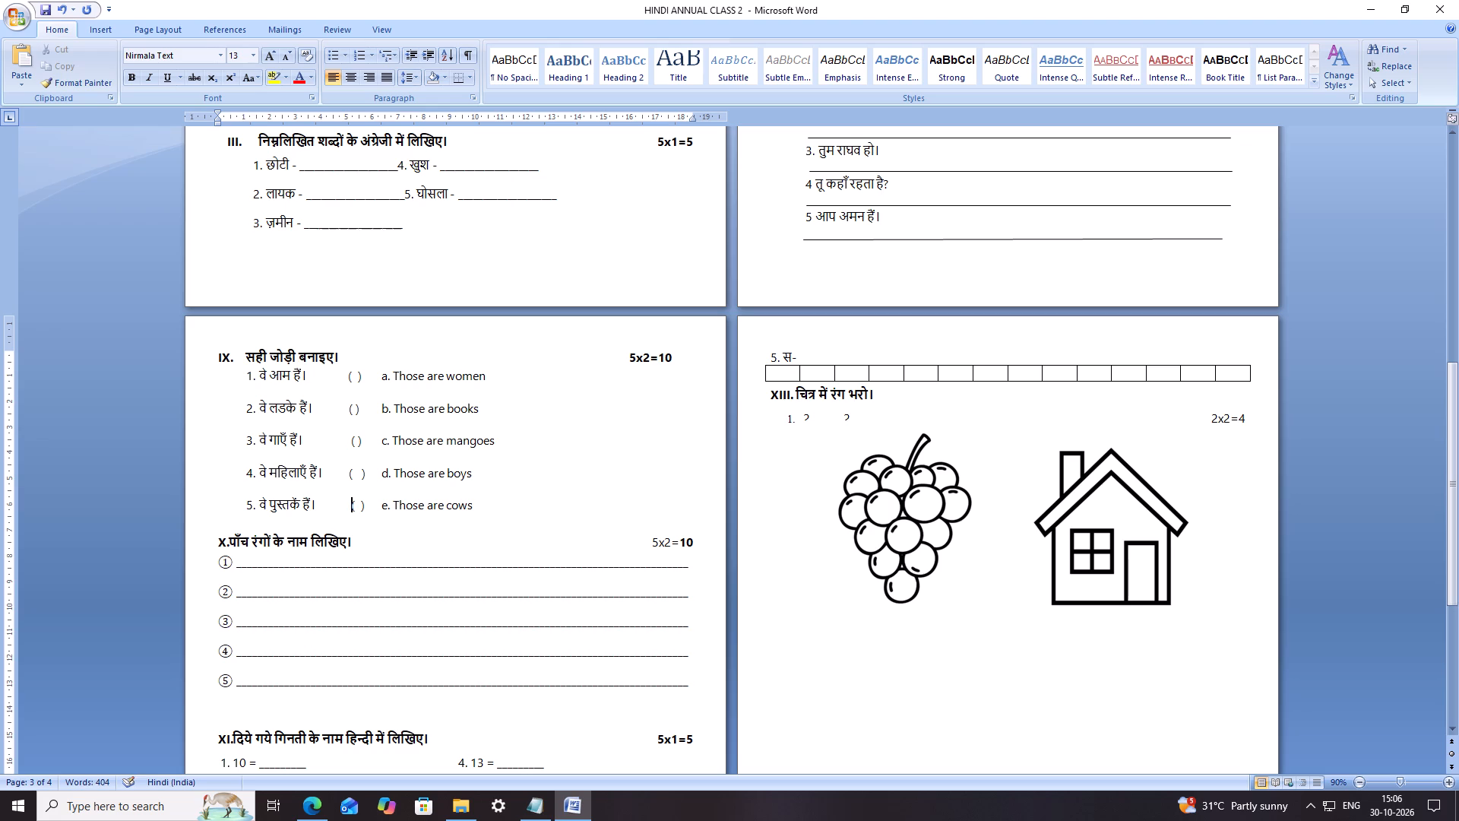
key("BackSpace")
Widen the first matching item's answer brackets in section IX with eight spaces between them.
left_click(355, 375)
key("space")
key("space")
key("space")
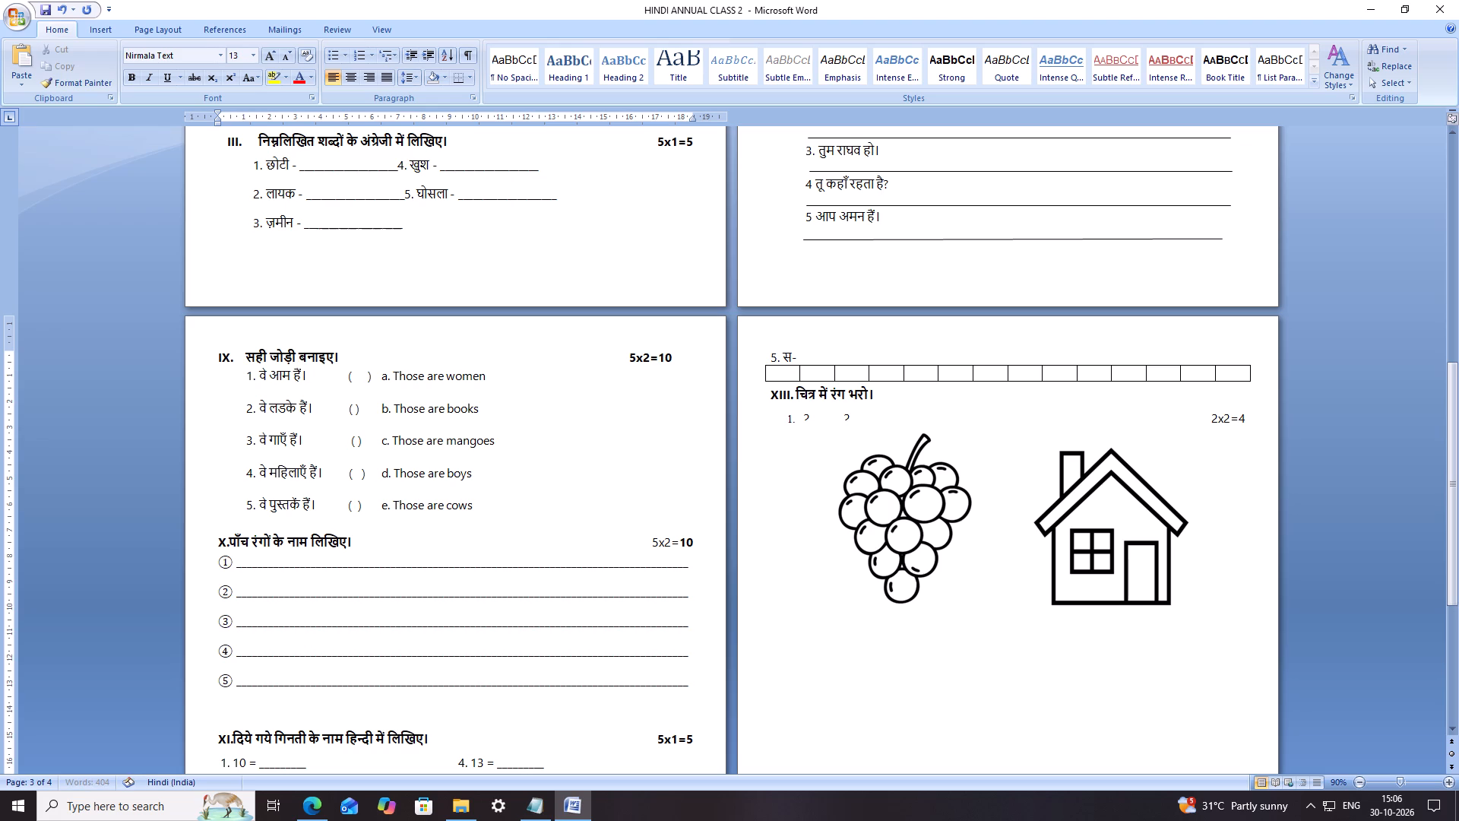
key("space")
key("space")
key("space")
key("space")
key("space")
Widen the second matching item's answer brackets in section IX by adding nine spaces between them.
left_click(355, 407)
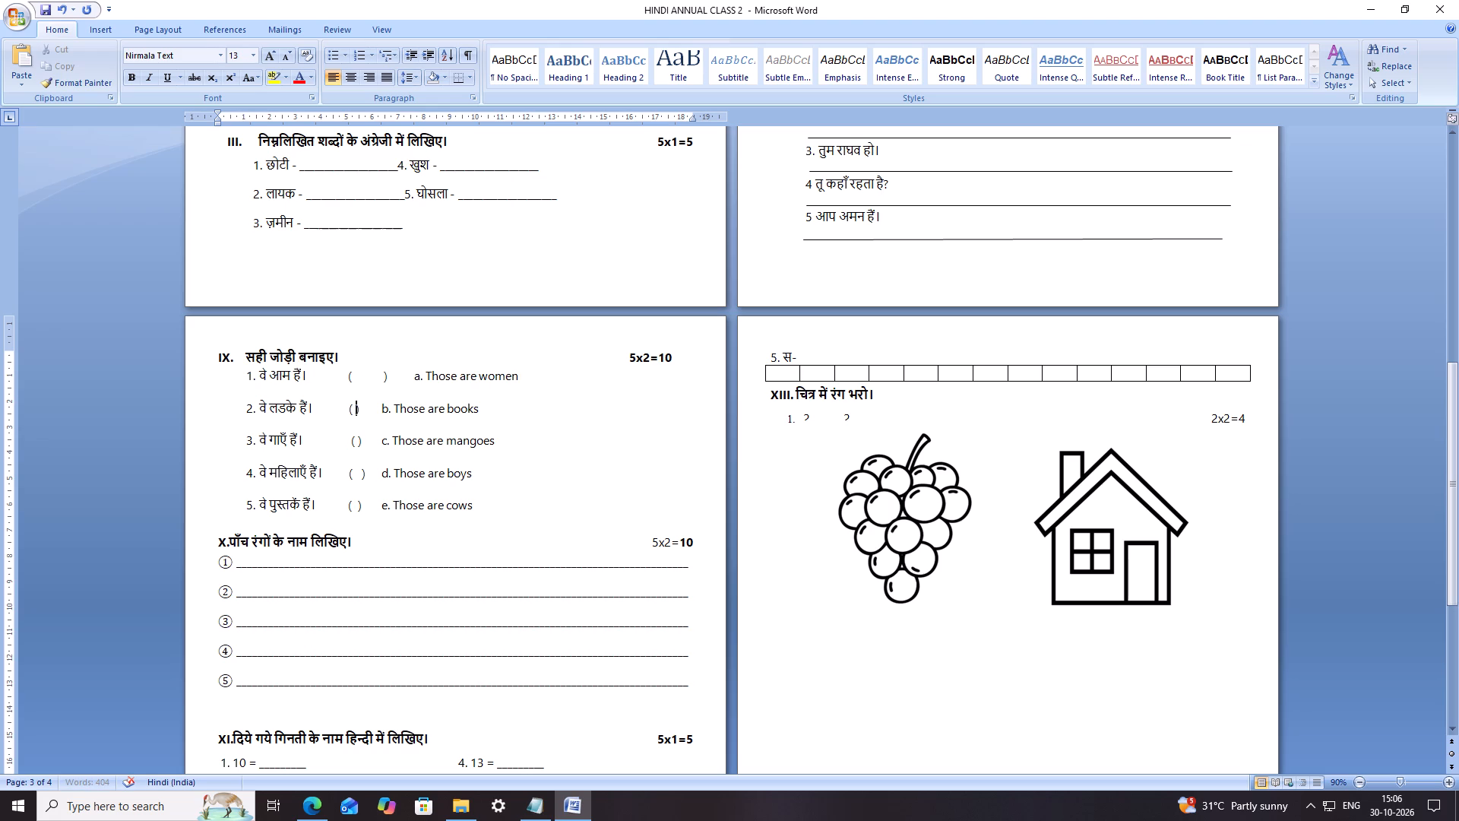
key("space")
key("space")
key("space")
key("space")
key("space")
key("space")
key("space")
key("space")
key("space")
Widen the third matching item's answer brackets in section IX by adding nine spaces between them.
left_click(356, 448)
key("space")
key("space")
key("space")
key("space")
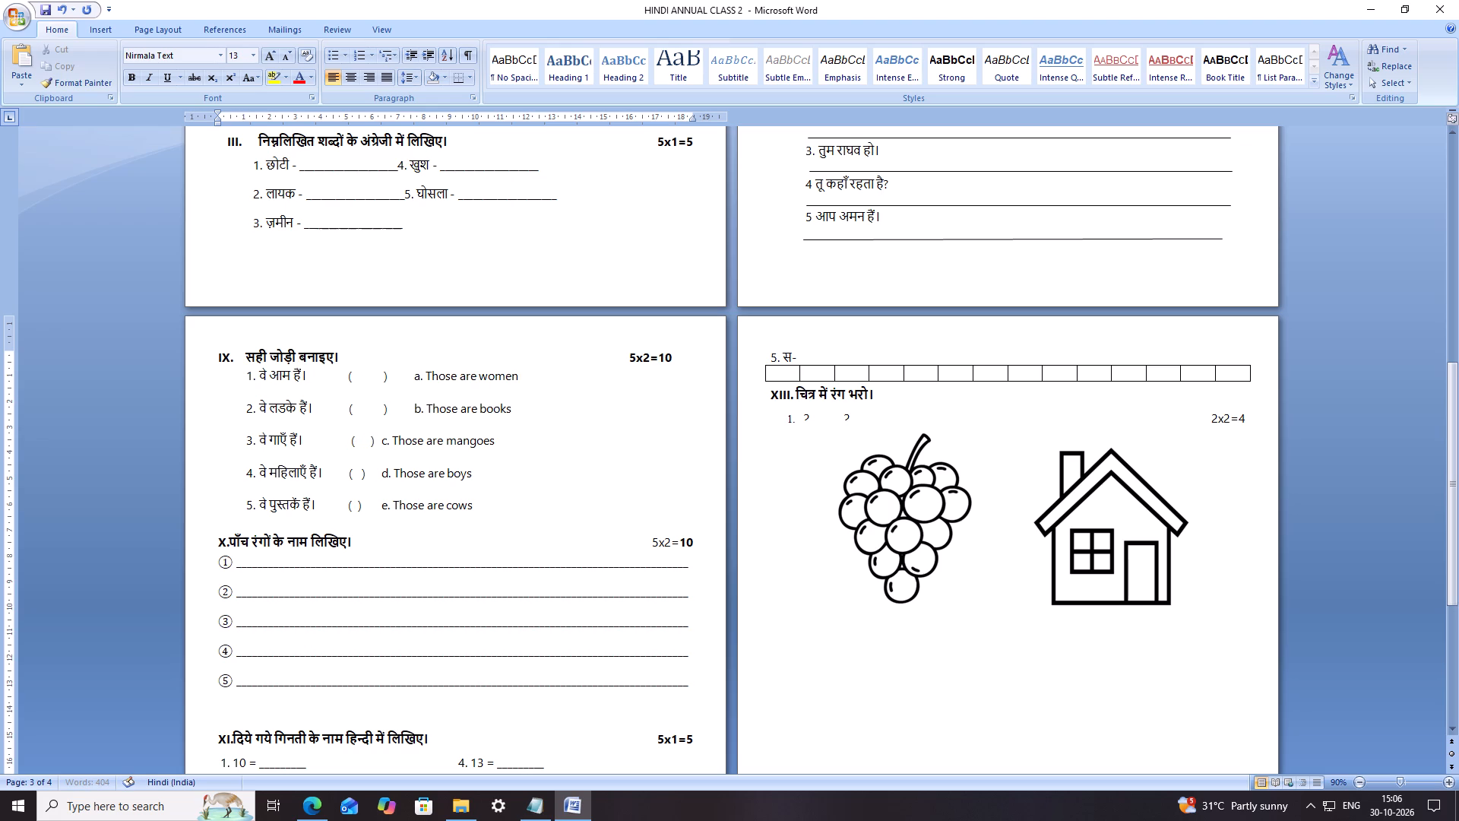
key("space")
key("space")
key("space")
key("space")
key("space")
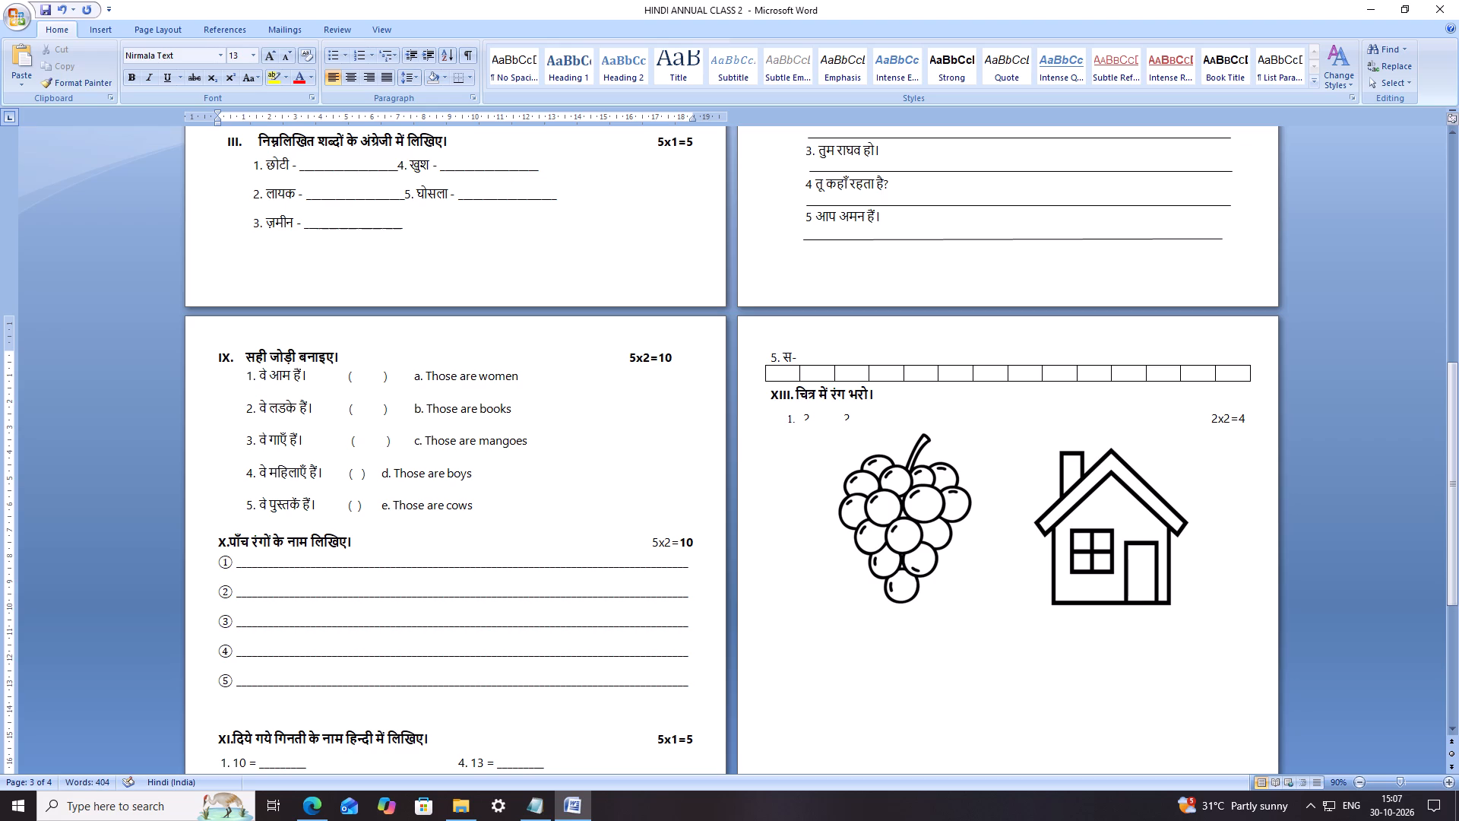
Widen the fourth matching item's answer brackets in section IX by adding eight spaces between them.
left_click(361, 475)
key("space")
key("space")
key("space")
key("space")
key("space")
key("space")
key("space")
key("space")
Widen the fifth matching item's answer brackets in section IX by adding nine spaces between them.
left_click(359, 508)
key("space")
key("space")
key("space")
key("space")
key("space")
key("space")
key("space")
key("space")
key("space")
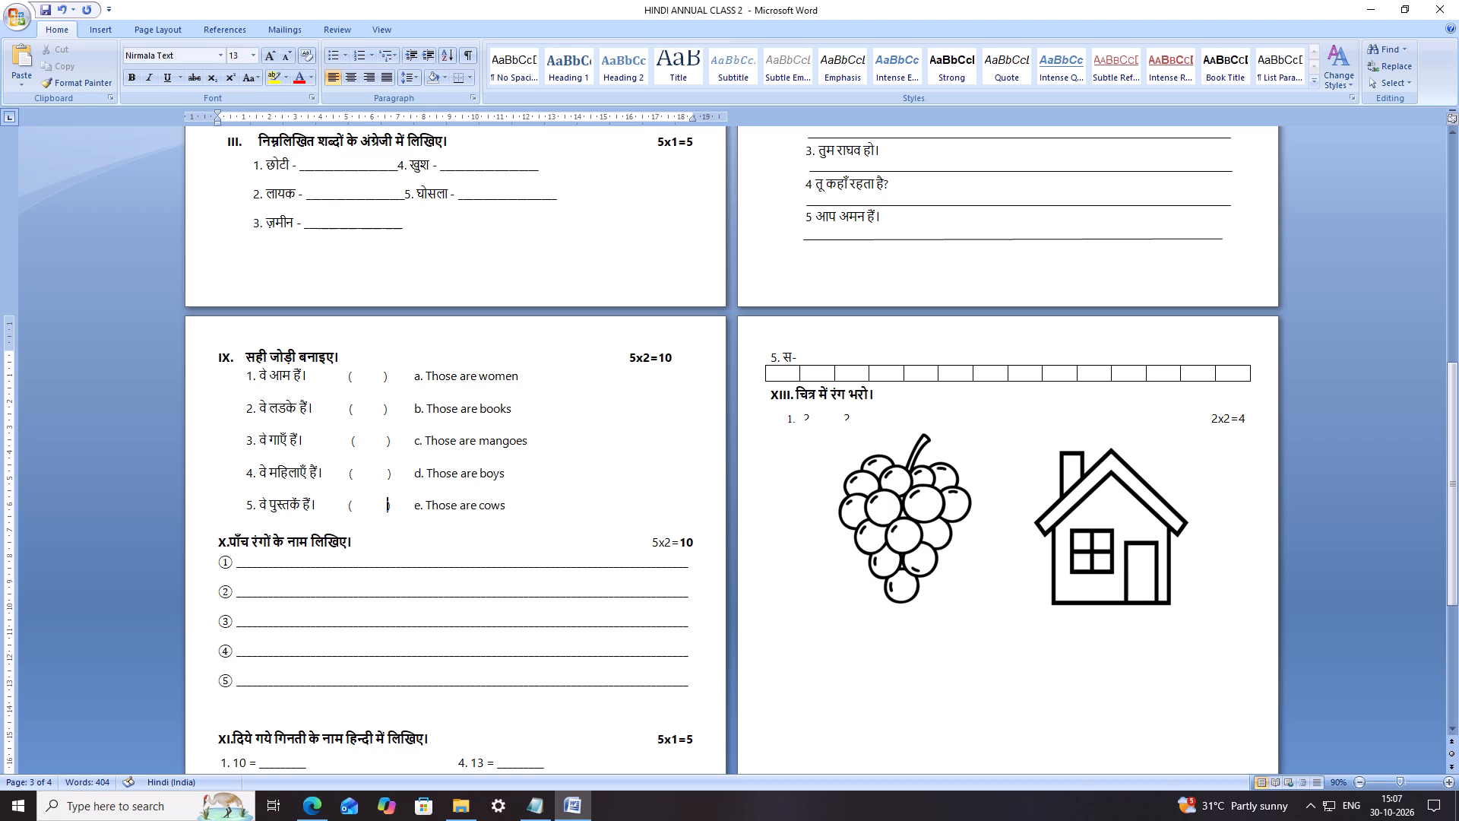
Save the Class 2 exam paper.
key("ctrl+s")
key("ctrl+s")
key("ctrl+s")
left_click(596, 413)
Make the whole section X heading line bold, including its 5x2=10 marks.
scroll(595, 425, "down", 4)
left_click_drag(702, 410, 362, 415)
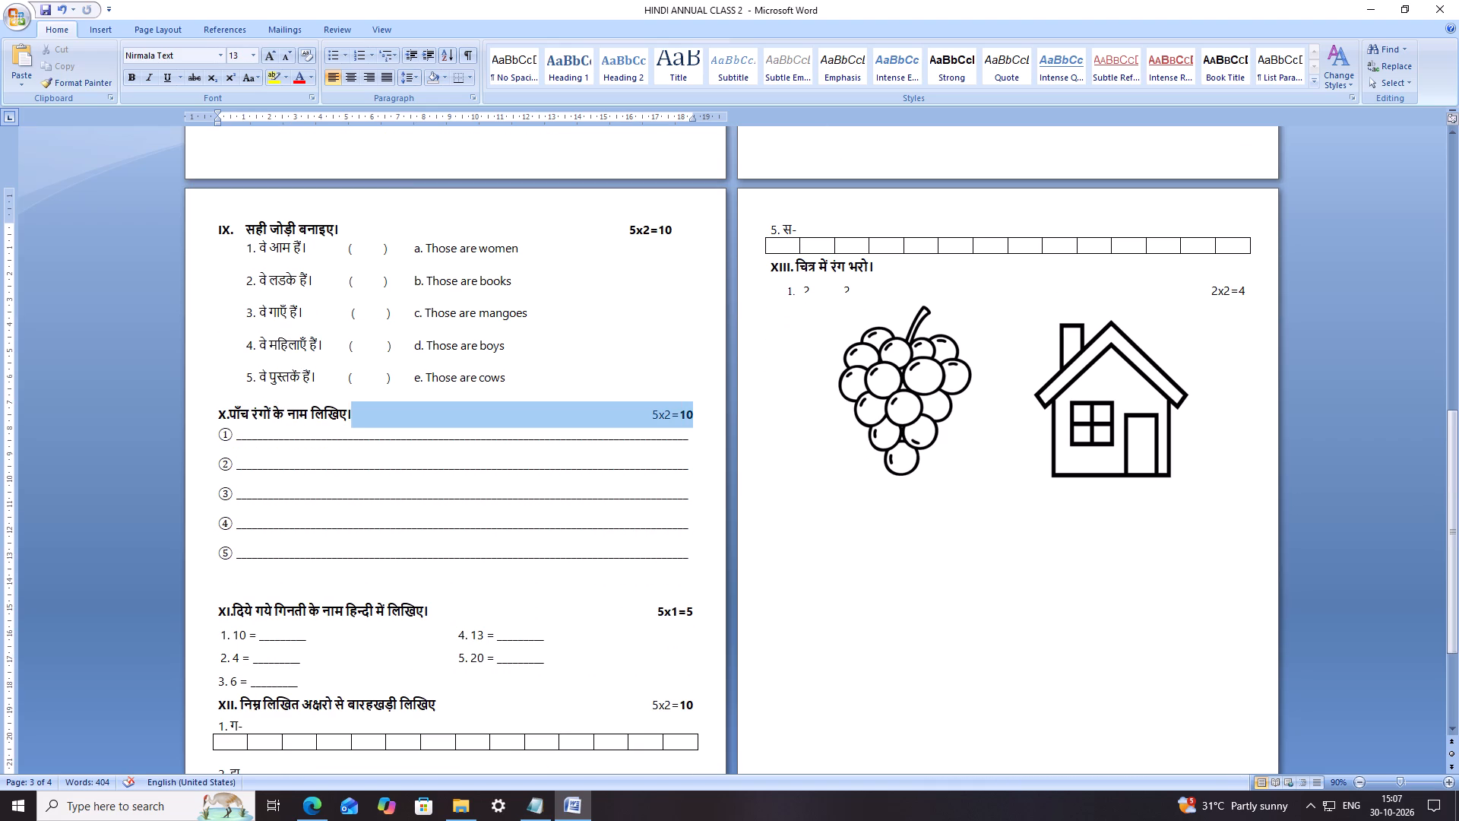
left_click_drag(362, 415, 186, 417)
left_click(131, 78)
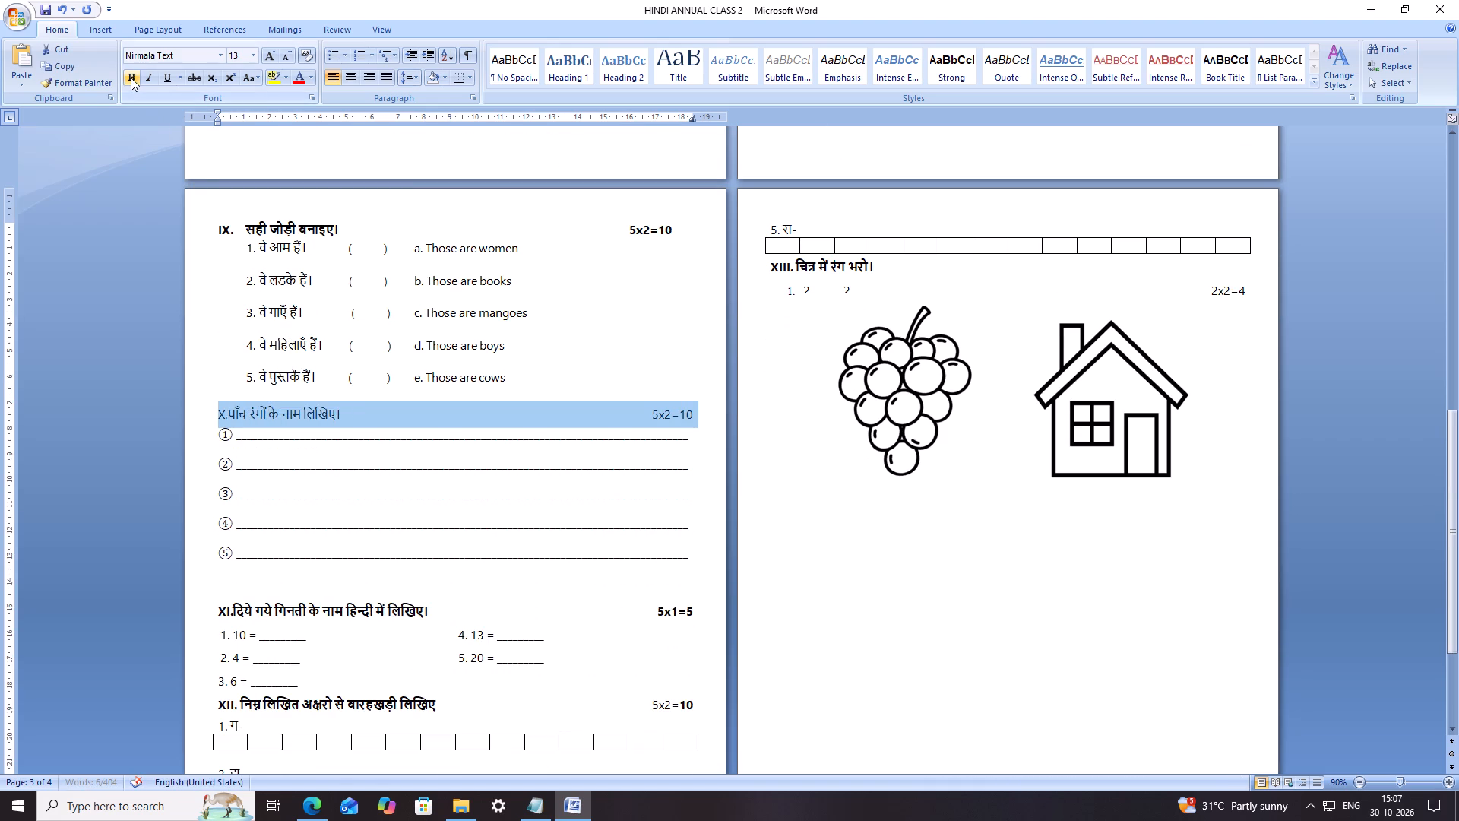
left_click(131, 78)
Insert five spaces between "X." and the heading text "पाँच रंगों के नाम लिखिए।".
left_click(229, 413)
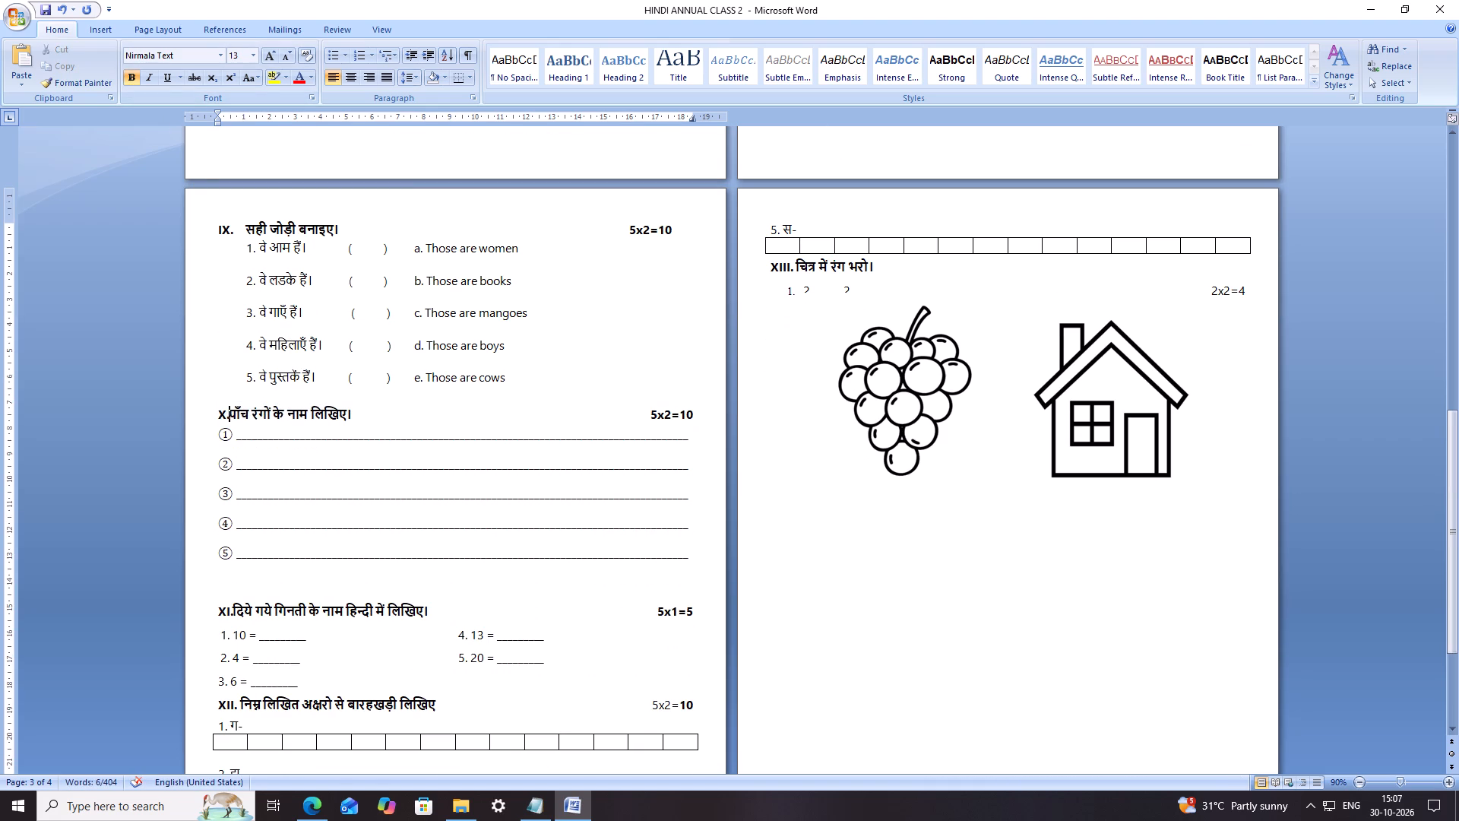
key("space")
key("space")
key("space")
key("space")
key("space")
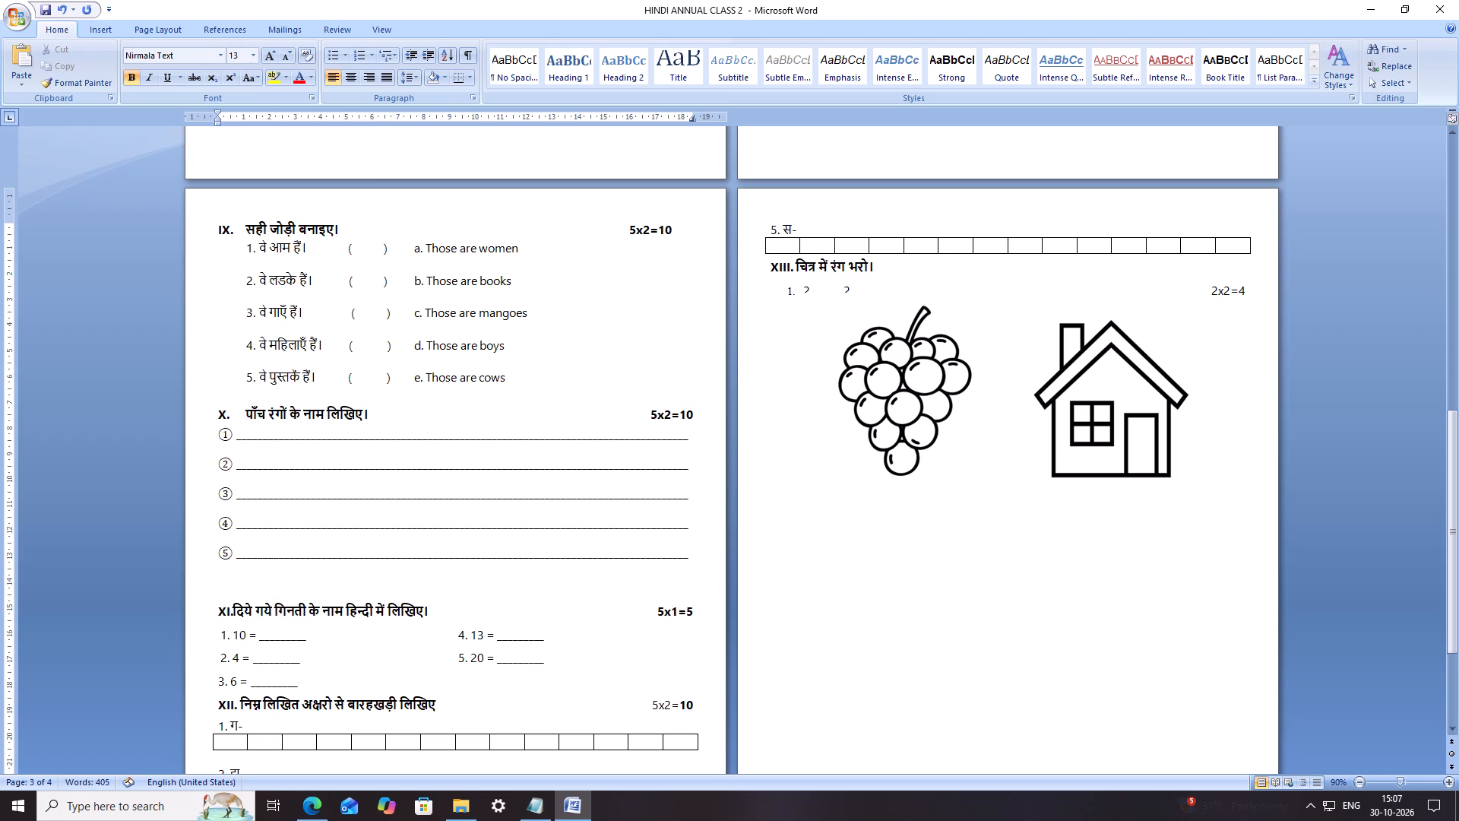
Save the document with the revised section X heading.
key("ctrl+s")
key("ctrl+s")
key("ctrl+s")
key("ctrl+s")
Add a blank line between the section X heading and its first answer line.
left_click(321, 490)
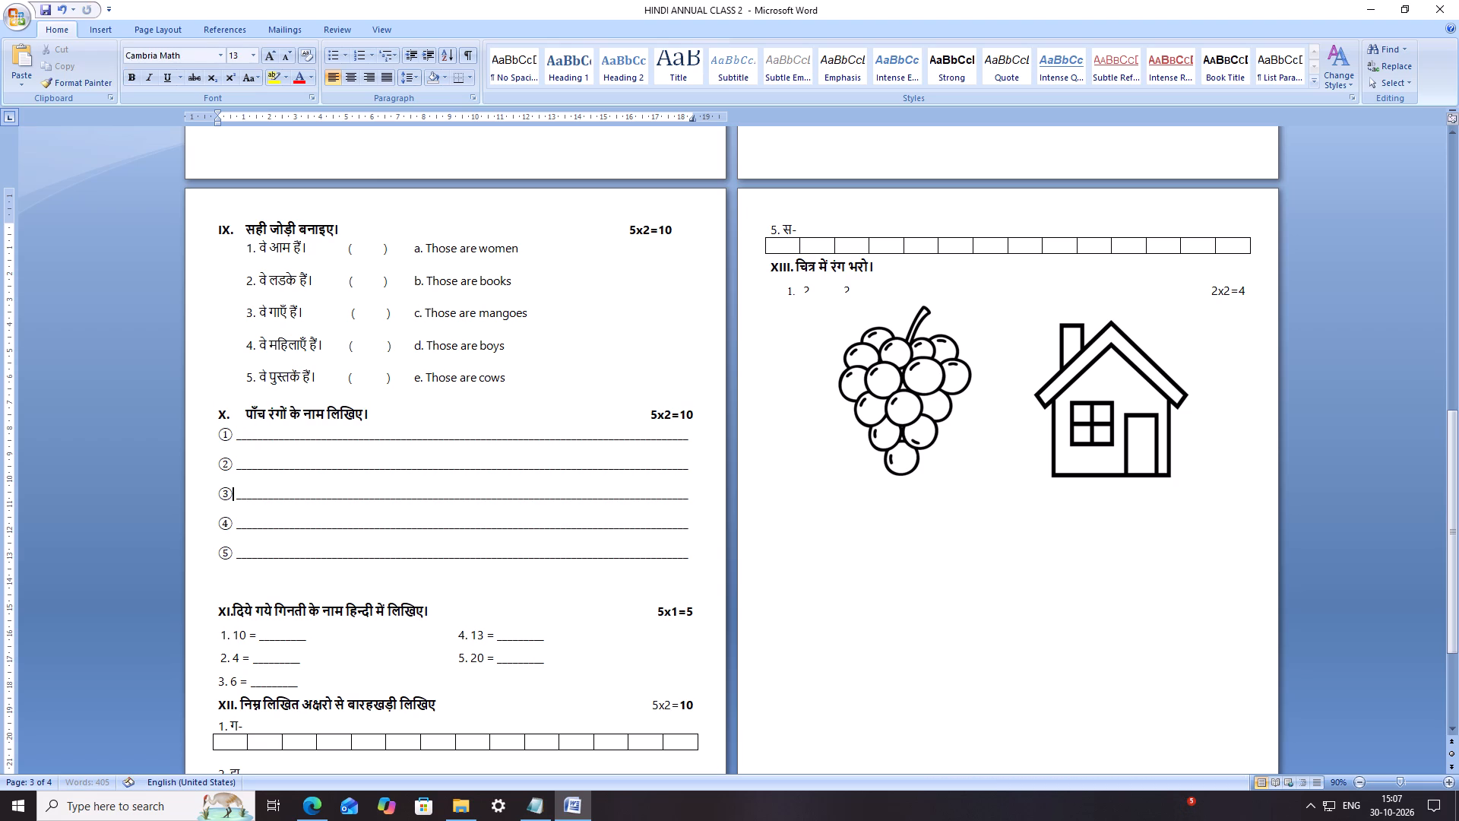
left_click(236, 431)
left_click(692, 404)
key("Return")
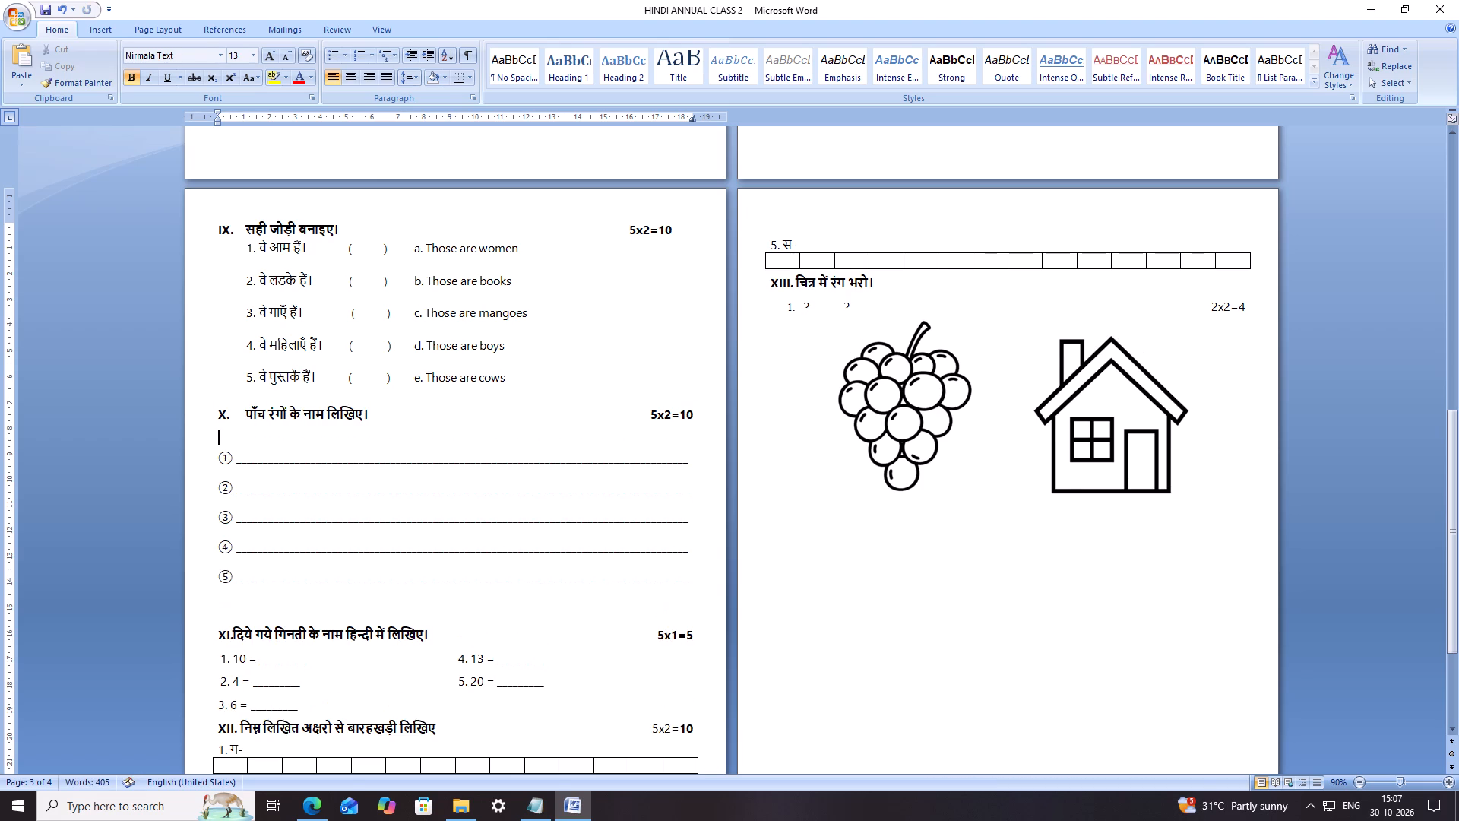
left_click(231, 459)
Remove the empty line above the section XI heading.
scroll(361, 518, "down", 4)
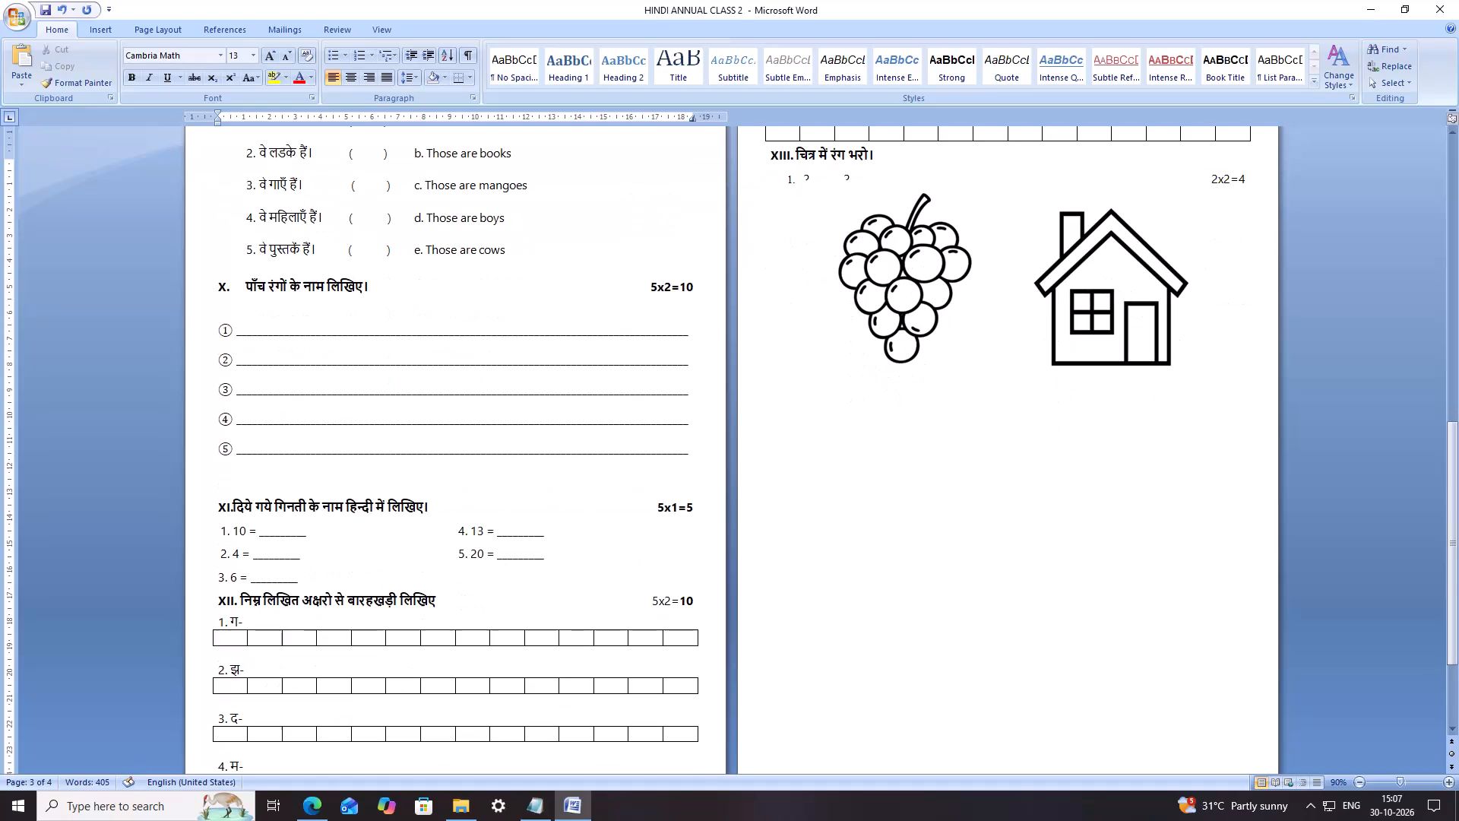
left_click(242, 477)
key("BackSpace")
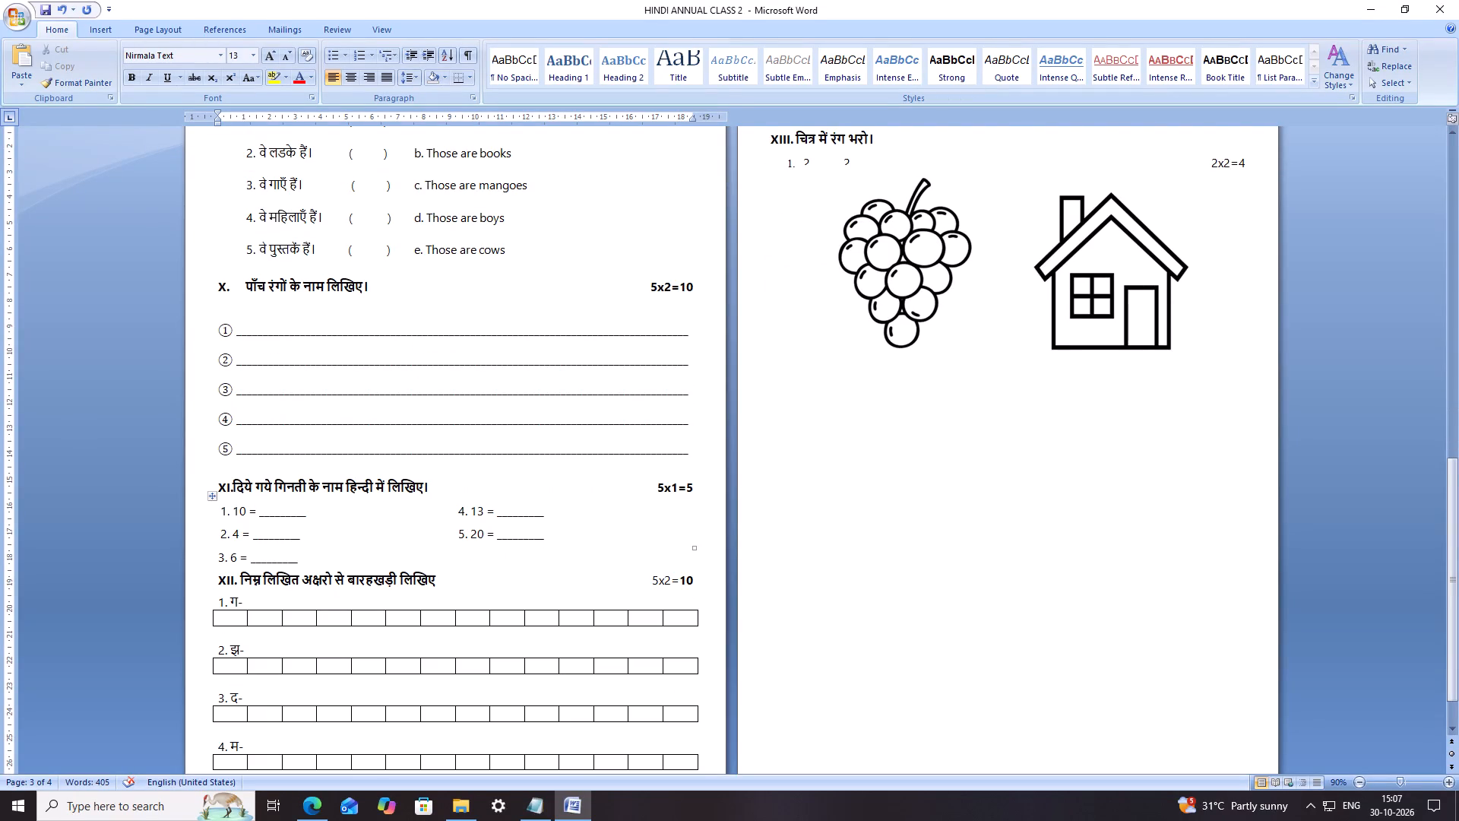
Insert five spaces between "XI." and the heading text "दिये गये गिनती के नाम हिन्दी में लिखिए।".
left_click(234, 488)
key("space")
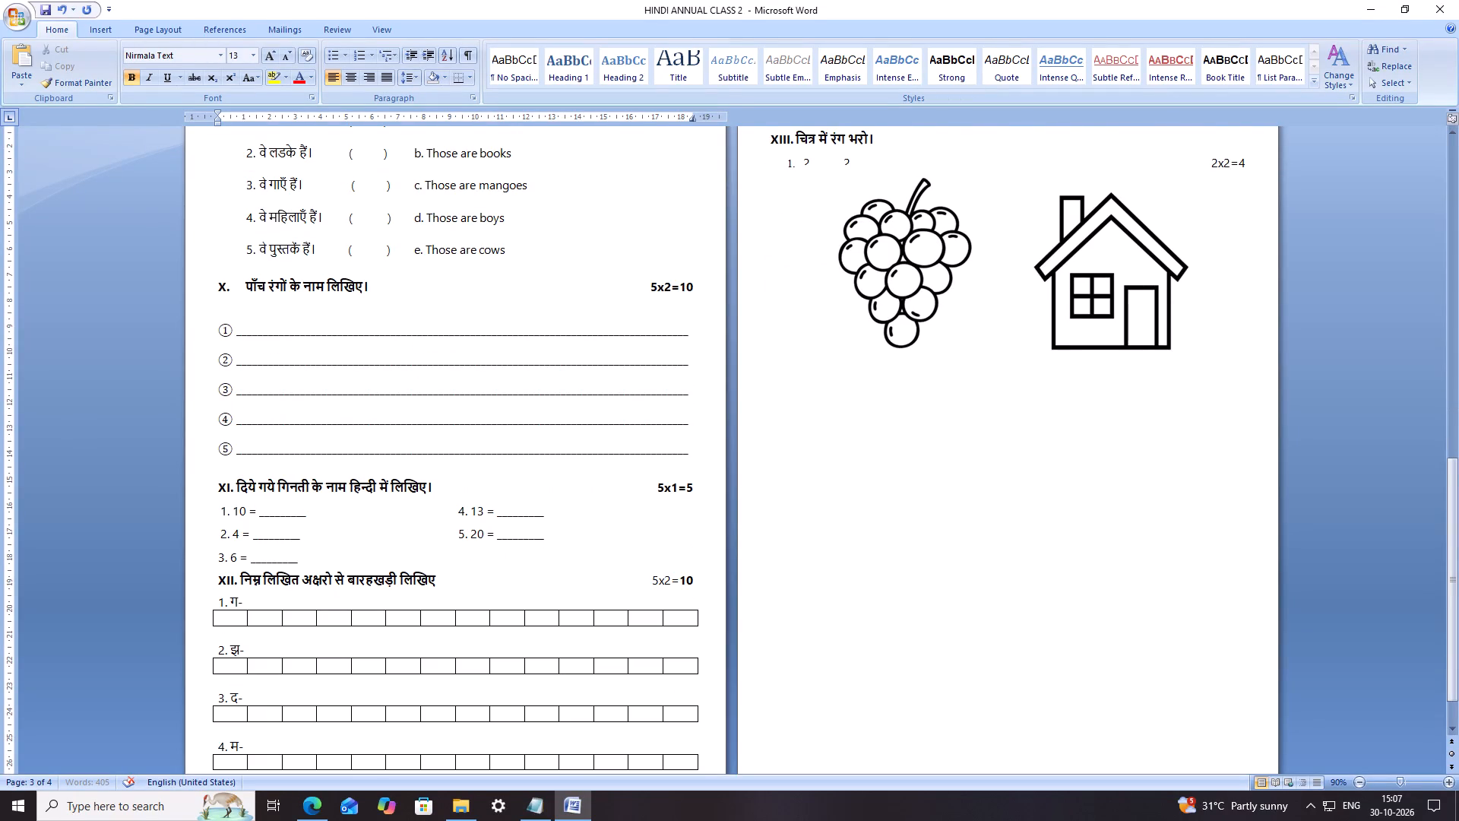
key("space")
key("space")
key("space")
key("space")
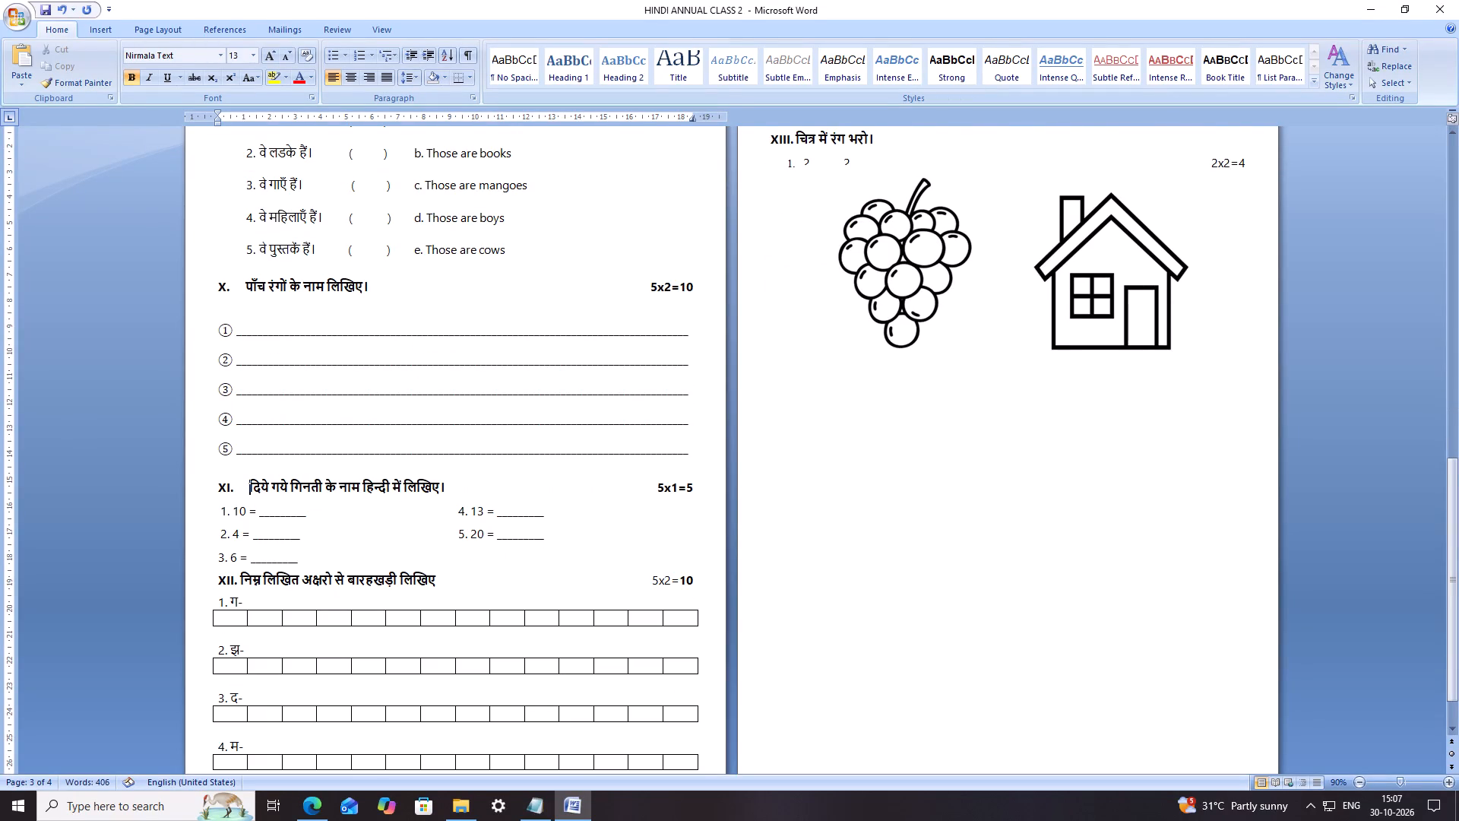
Indent the first item of section XI, "1. 10 =", with eight leading spaces.
left_click(220, 515)
left_click(225, 513)
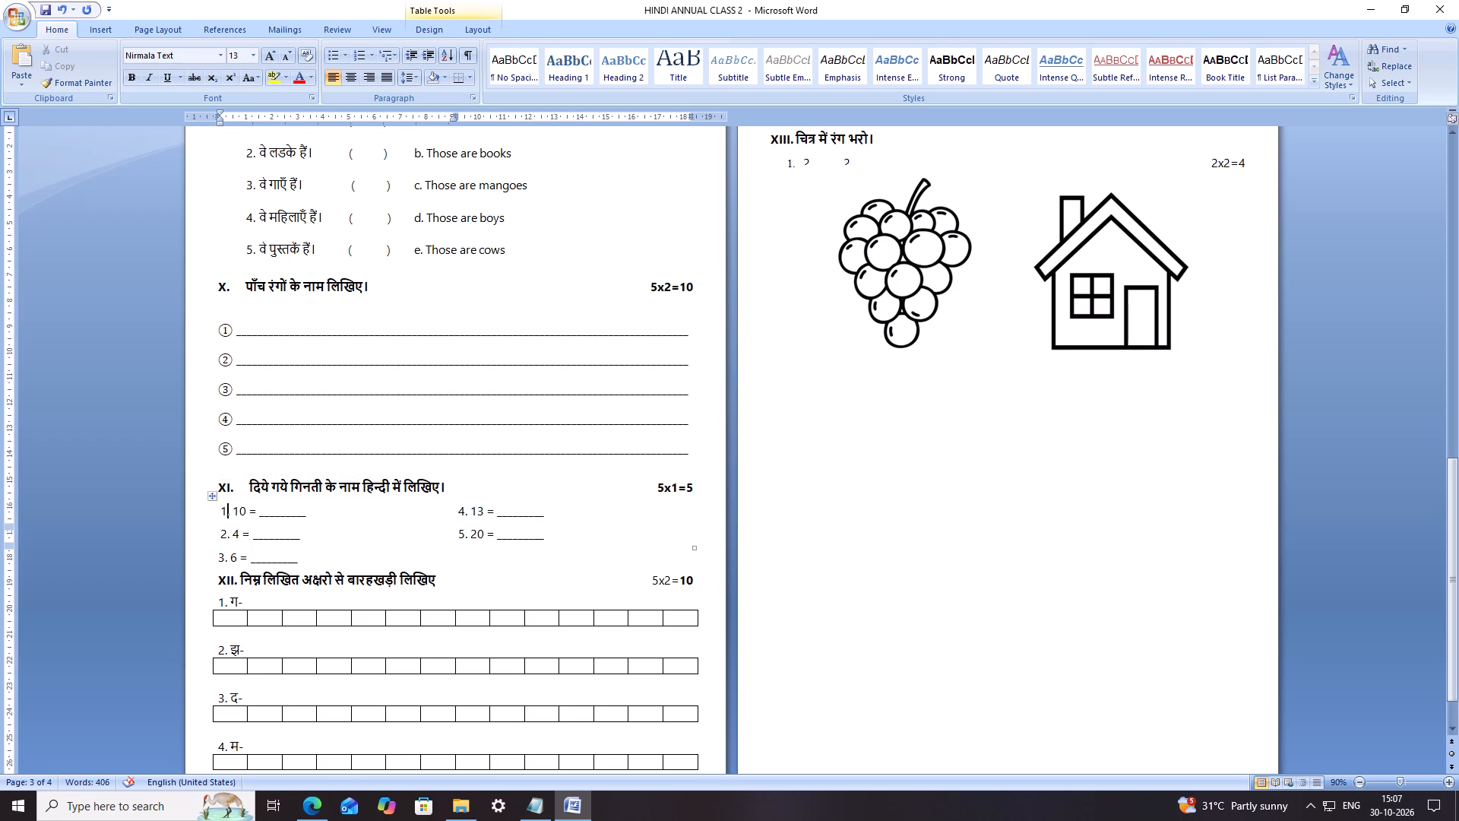
left_click(222, 512)
key("space")
key("space")
key("space")
key("space")
key("space")
key("space")
key("space")
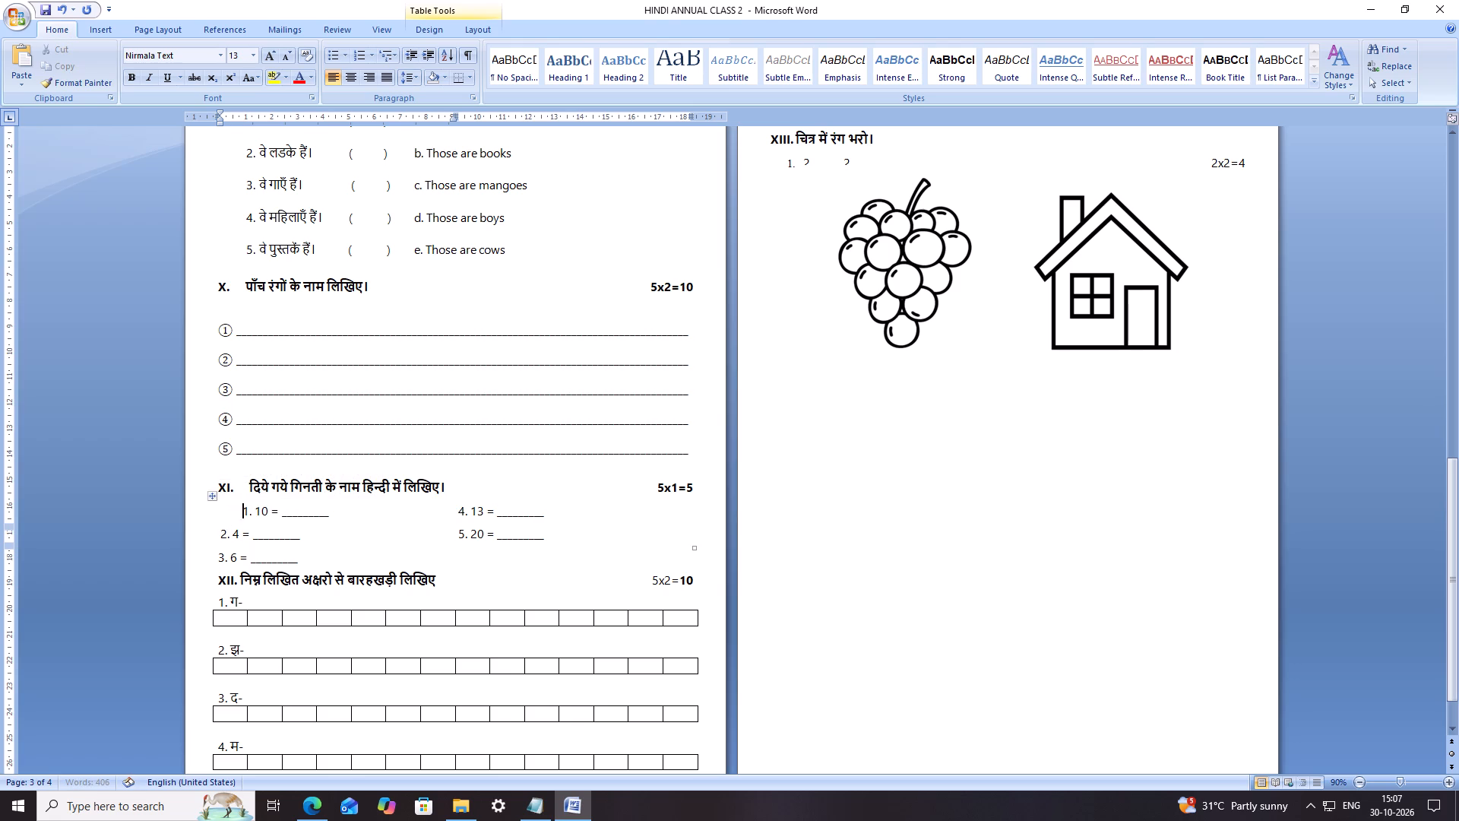
key("space")
Indent the second item of section XI, "2. 4 =", with eight leading spaces.
left_click(220, 533)
key("space")
key("space")
key("space")
key("space")
key("space")
key("space")
key("space")
key("space")
Indent the third item of section XI, "3. 6 =", with eight leading spaces.
left_click(206, 555)
left_click(210, 557)
key("space")
key("space")
key("space")
key("space")
key("space")
key("space")
key("space")
key("space")
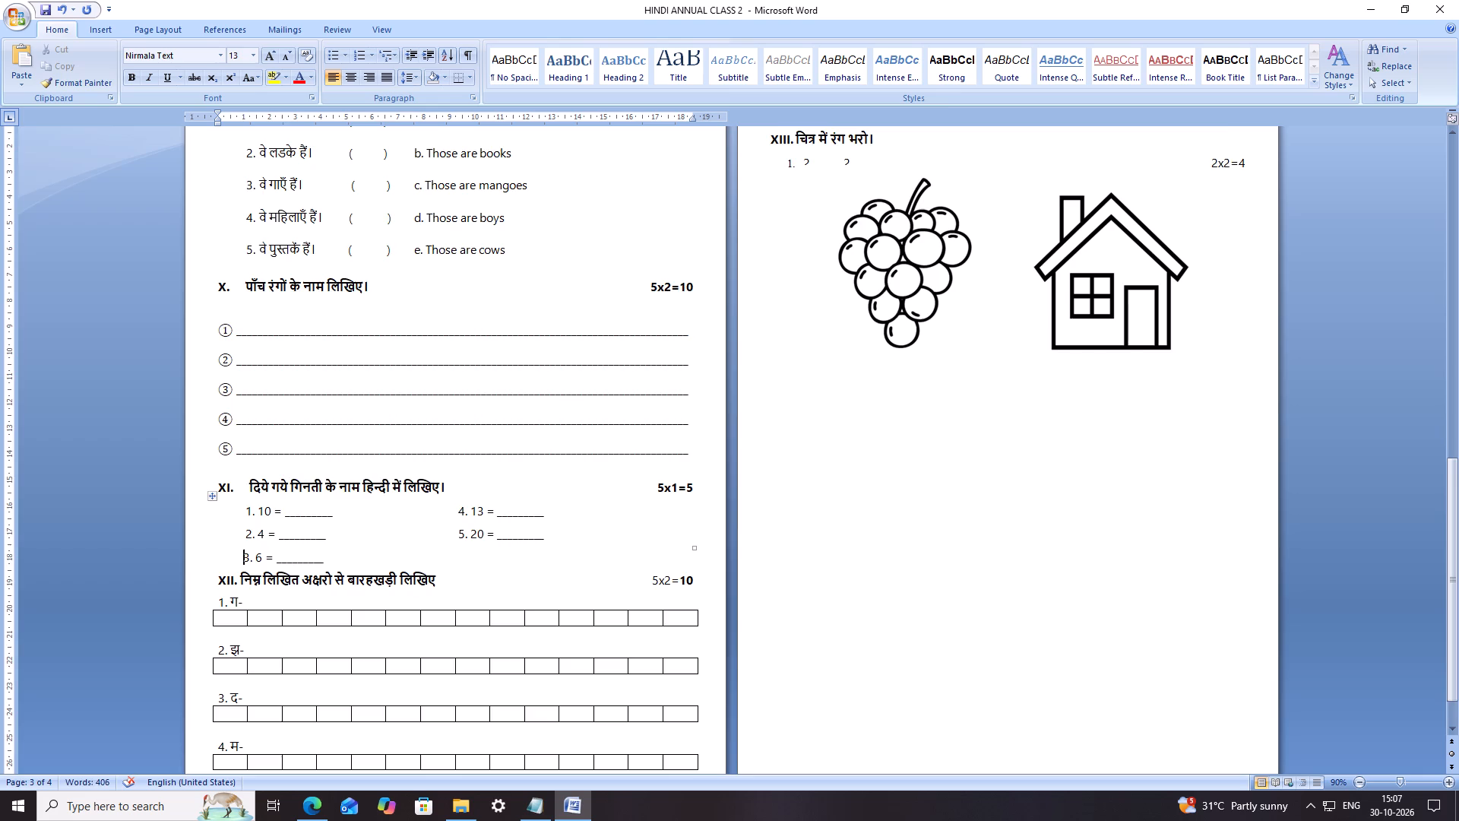
Add four spaces between "XII." and the heading text "निम्न लिखित अक्षरो से बारहखड़ी लिखिए".
scroll(319, 503, "down", 4)
left_click(239, 520)
key("space")
key("space")
key("space")
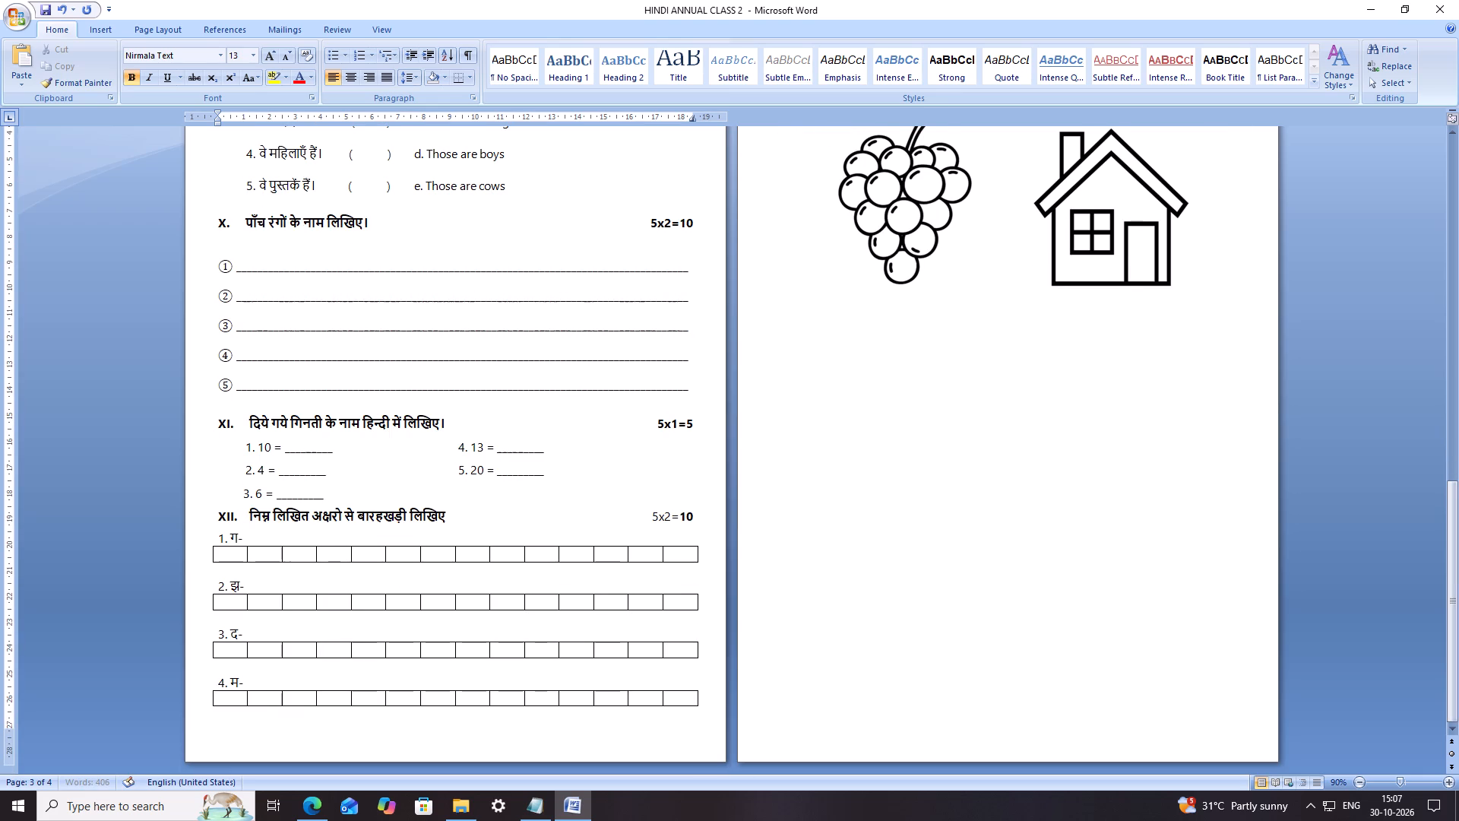
key("space")
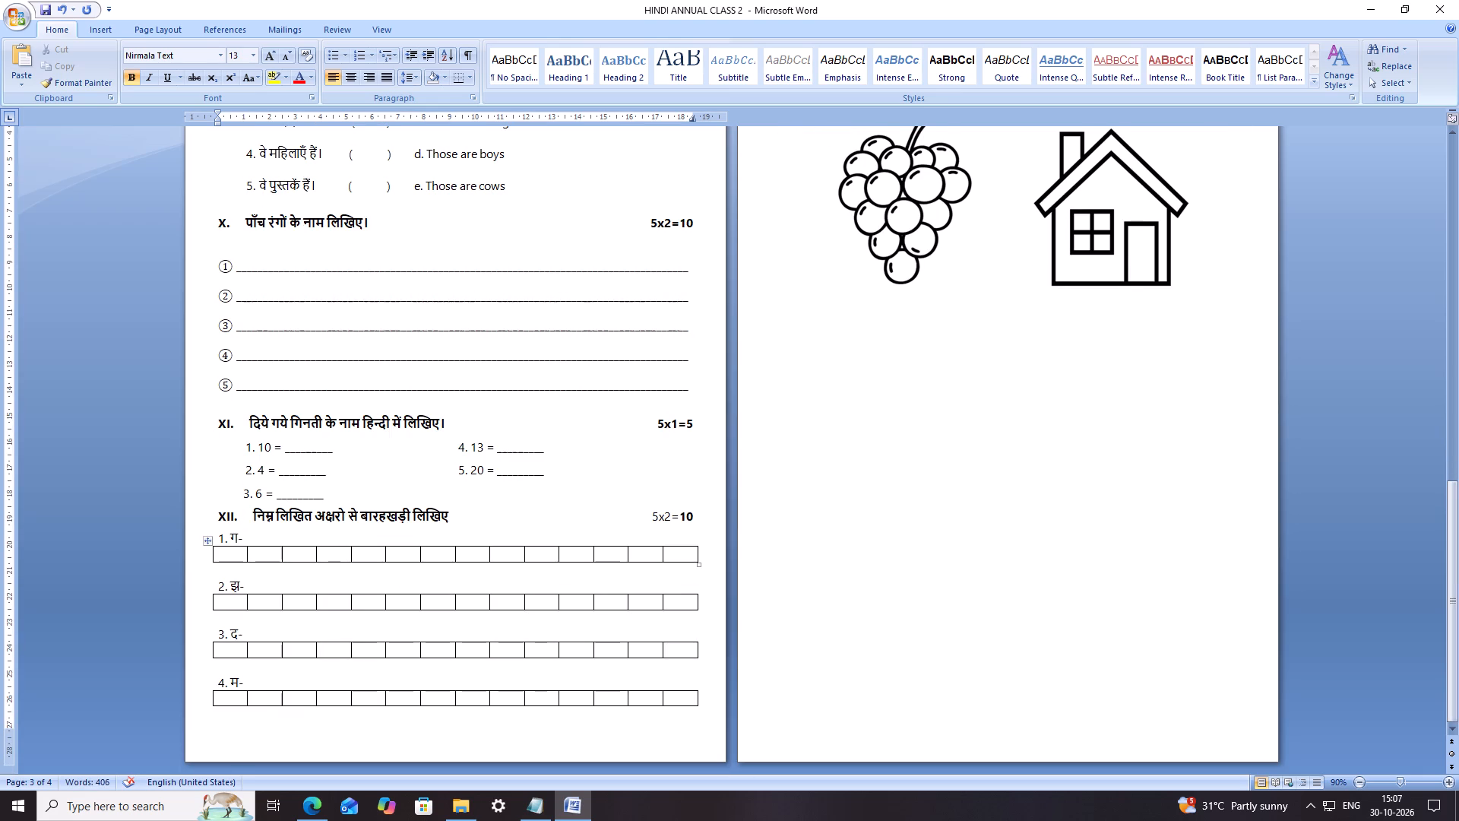
Save the document with the revised section XI and XII spacing.
key("ctrl+s")
key("ctrl+s")
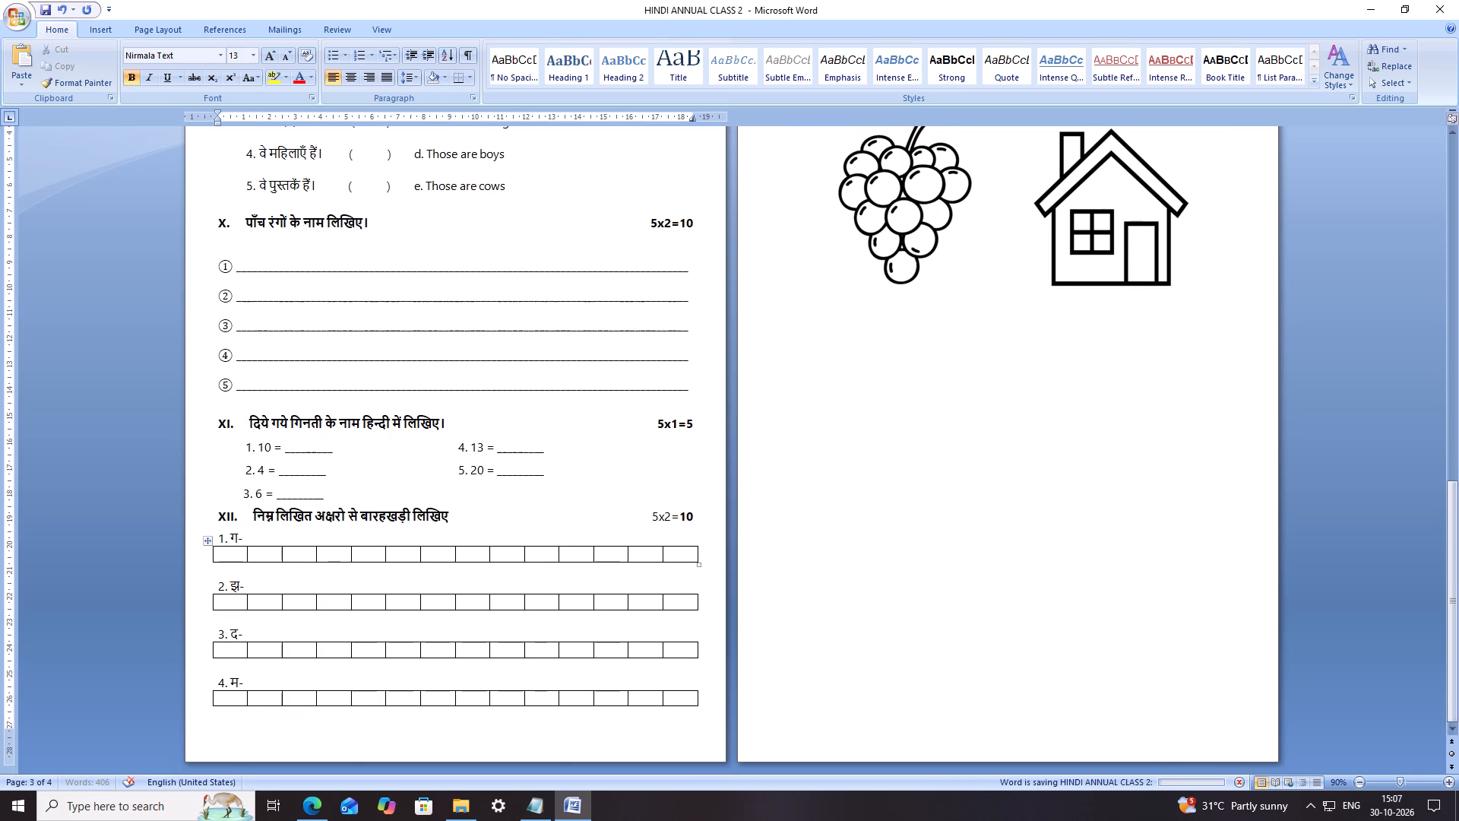
Review the layout of sections IX to XIII across the last two pages of the paper.
scroll(856, 371, "up", 10)
scroll(848, 363, "down", 7)
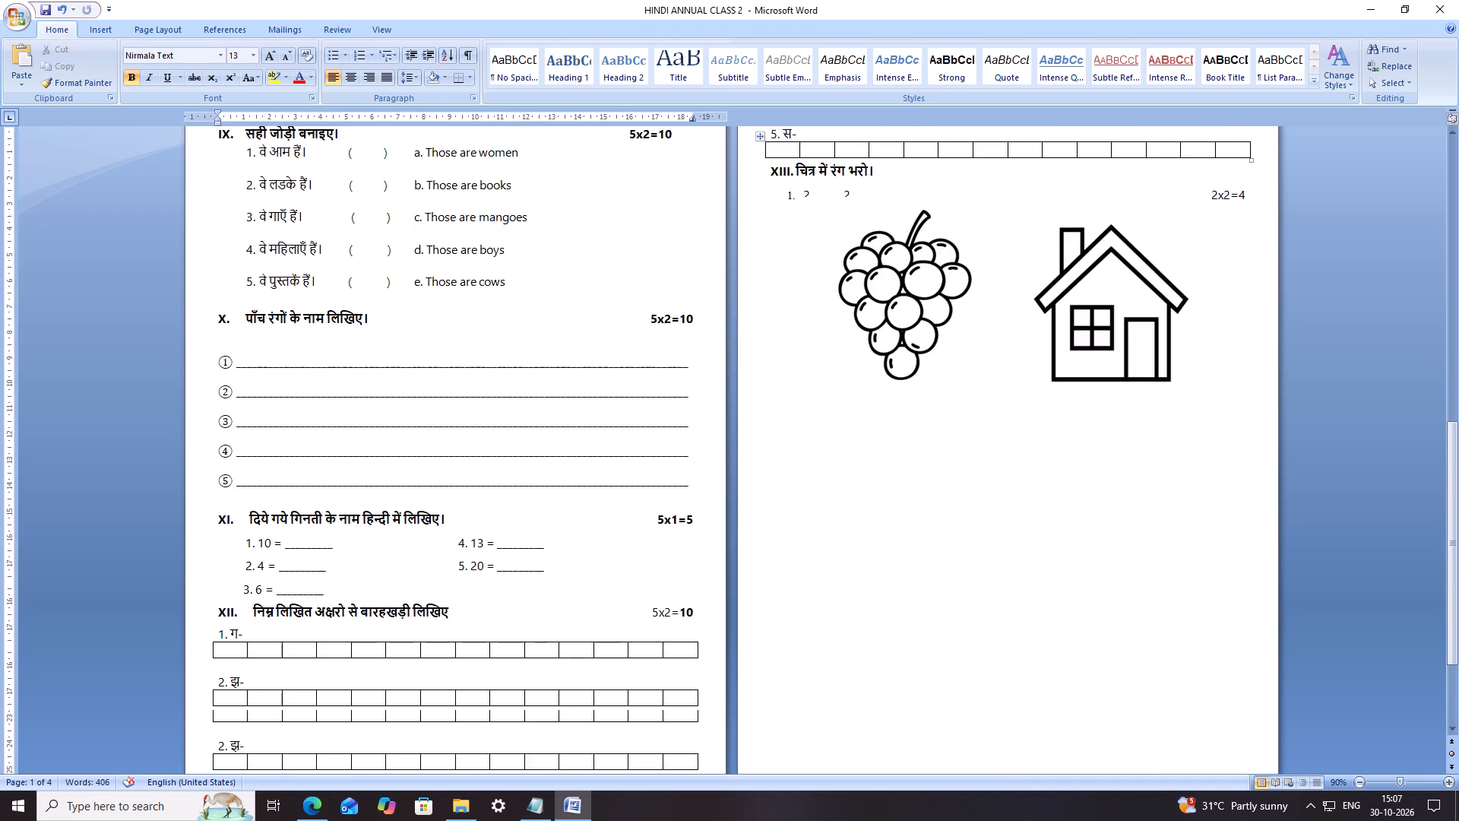
scroll(822, 388, "down", 6)
scroll(1024, 406, "up", 13)
scroll(1020, 401, "down", 8)
scroll(1003, 407, "up", 15)
scroll(1000, 405, "down", 13)
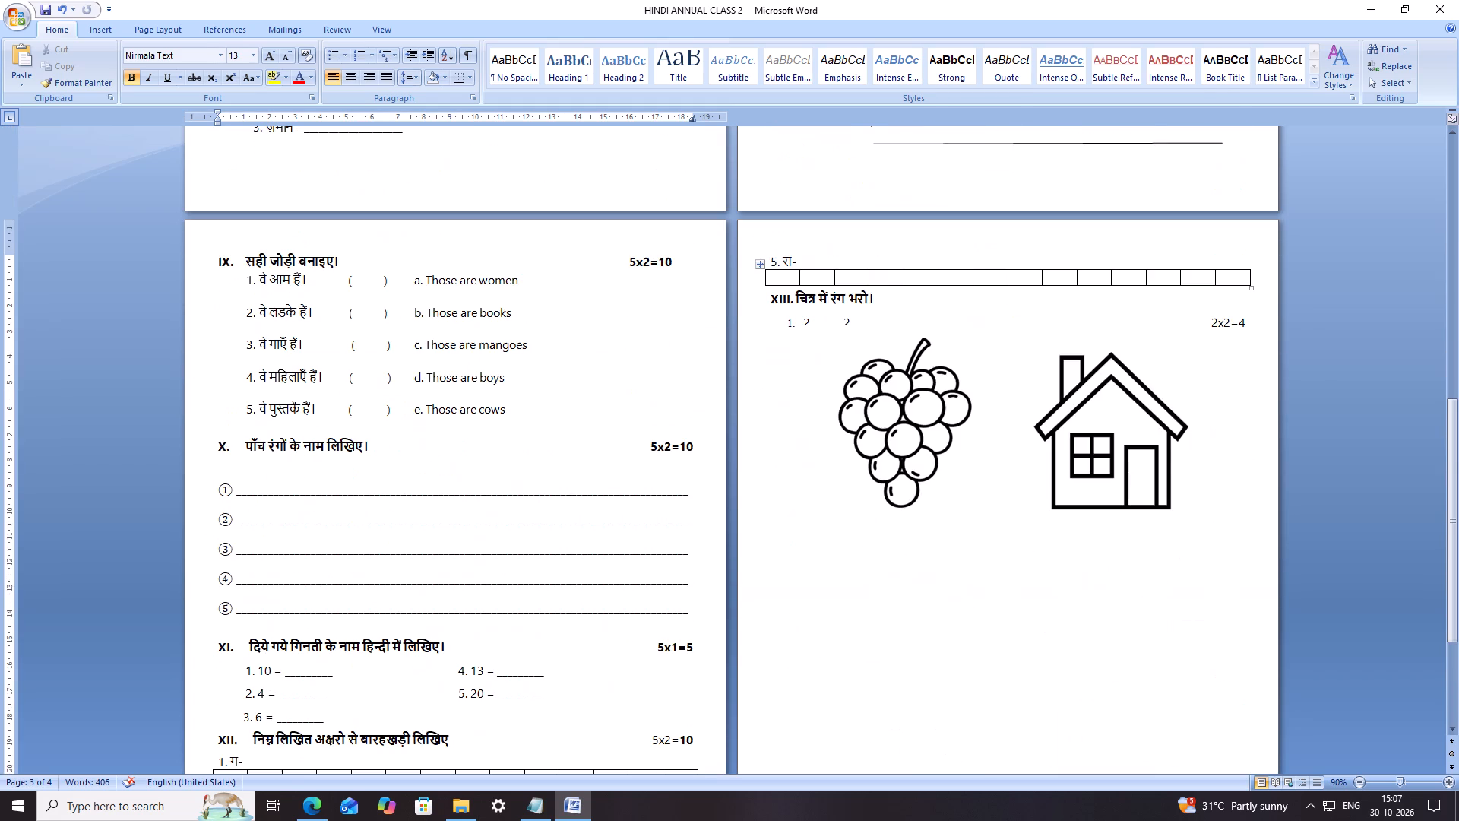
scroll(752, 519, "down", 5)
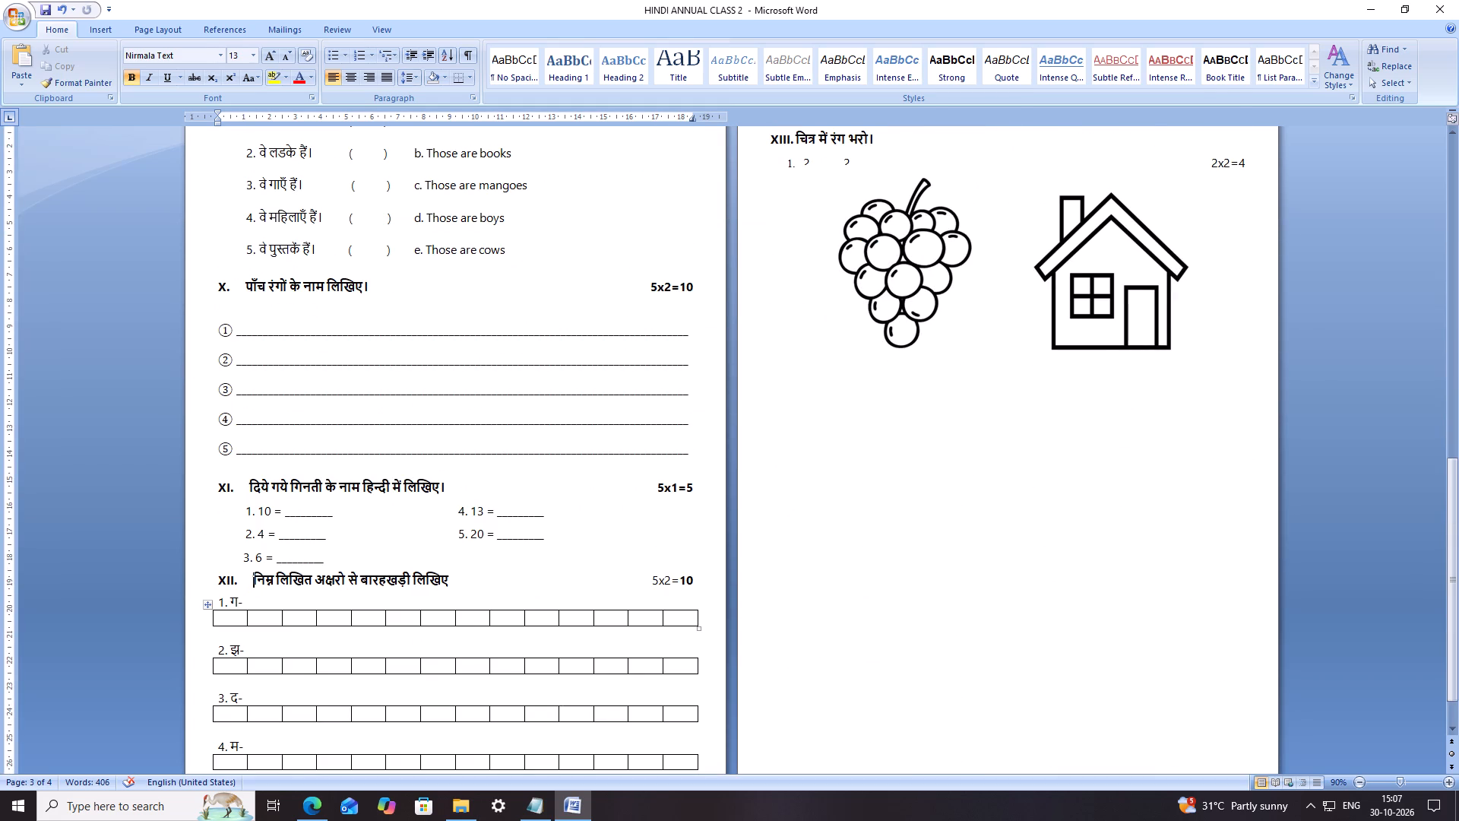
scroll(338, 619, "down", 3)
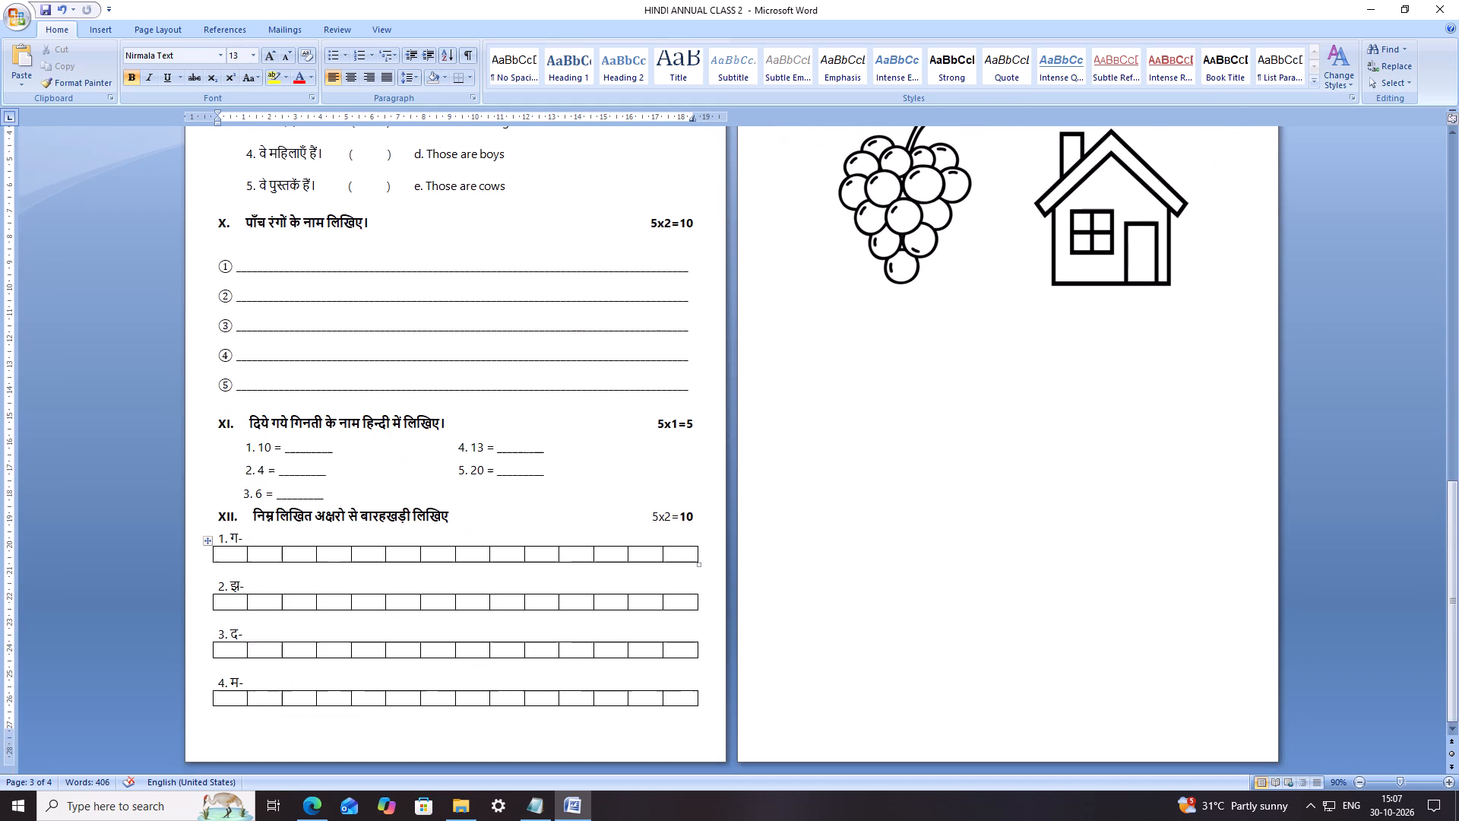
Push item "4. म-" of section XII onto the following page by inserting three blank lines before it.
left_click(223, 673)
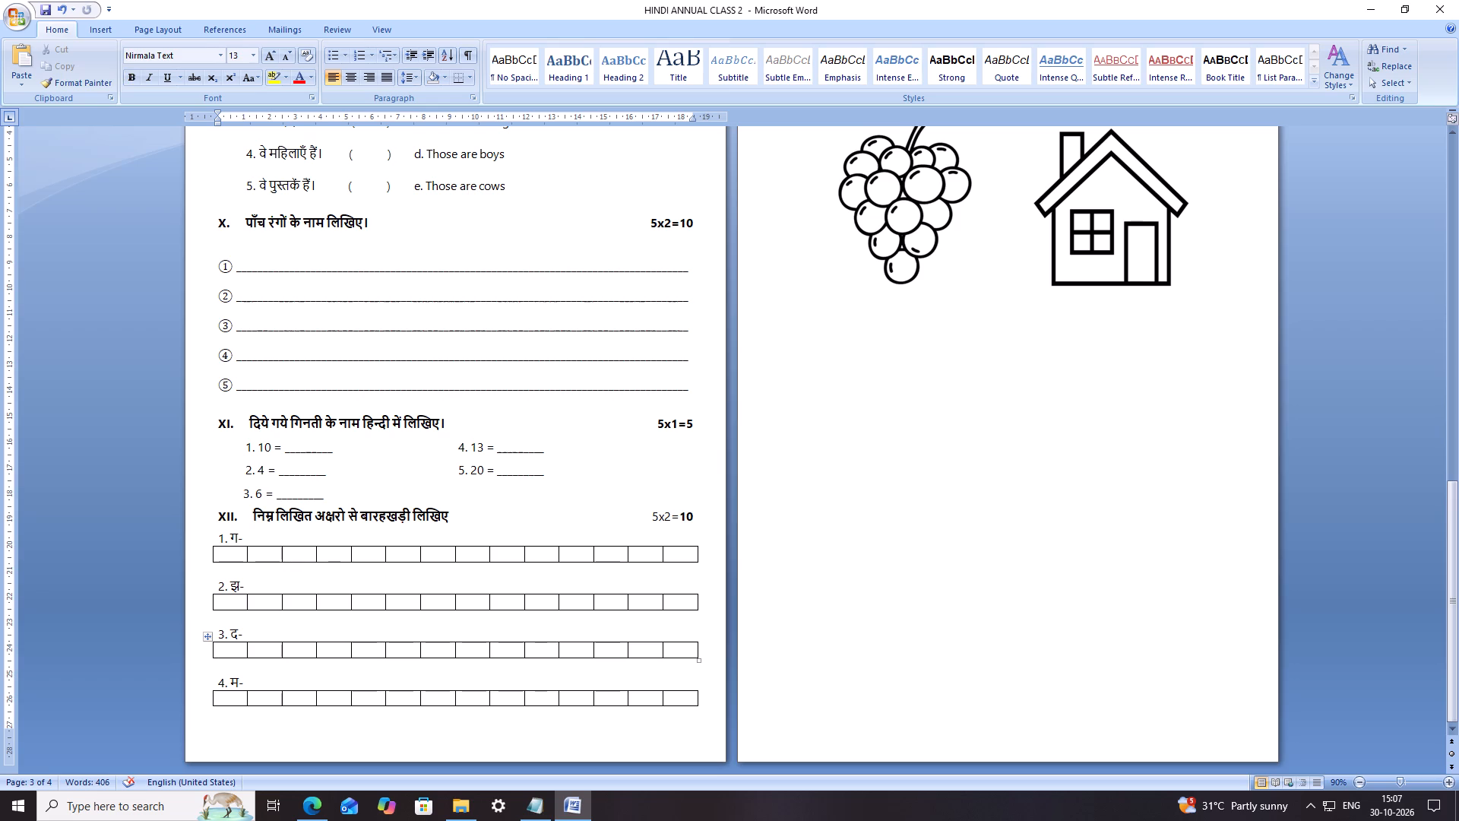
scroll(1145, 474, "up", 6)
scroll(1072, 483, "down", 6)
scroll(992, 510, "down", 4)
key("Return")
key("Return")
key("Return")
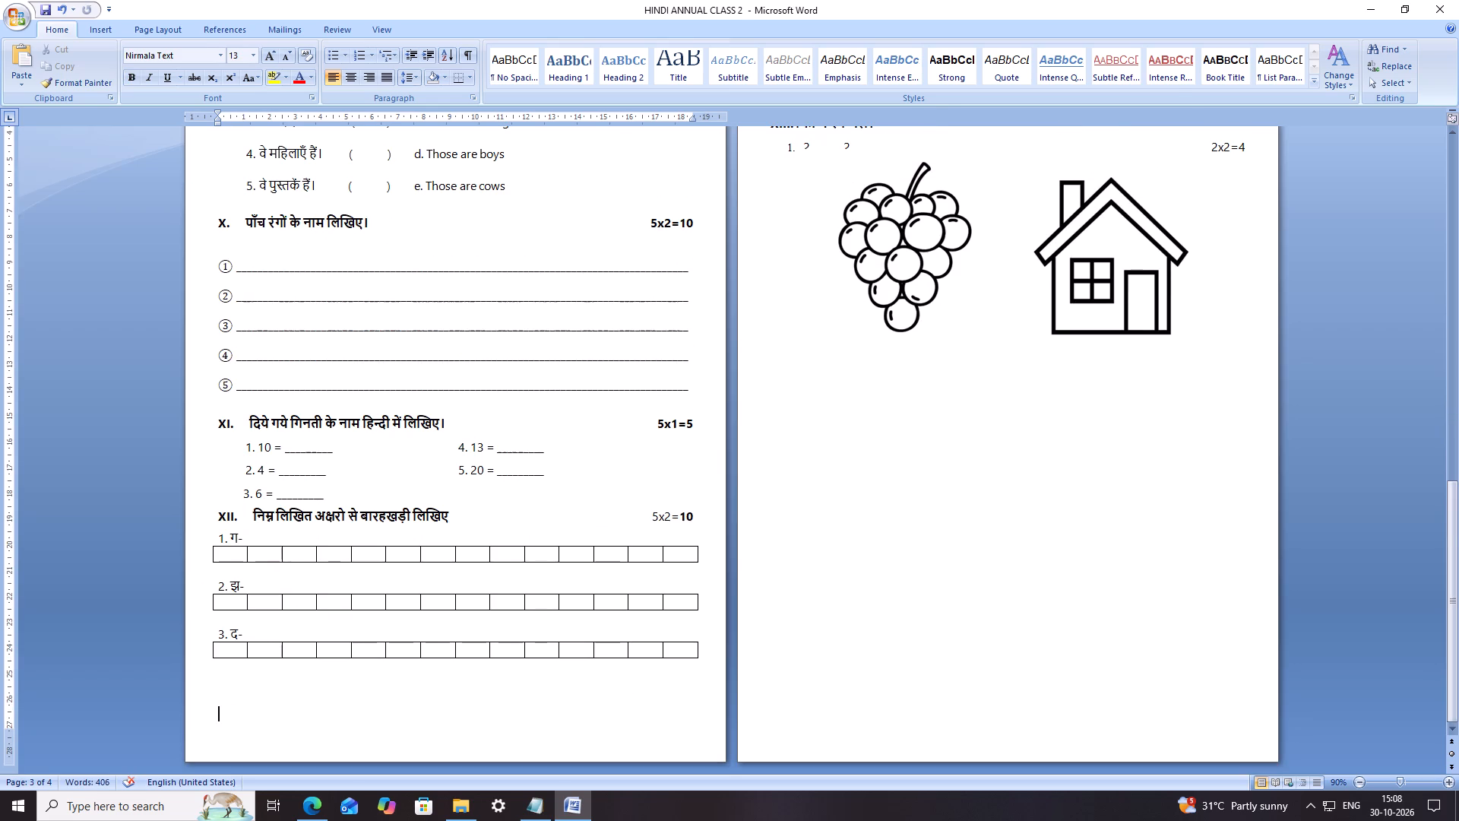
Increase the row height of the answer grids for items 1, 2 and 3 of section XII to about double.
scroll(989, 492, "up", 6)
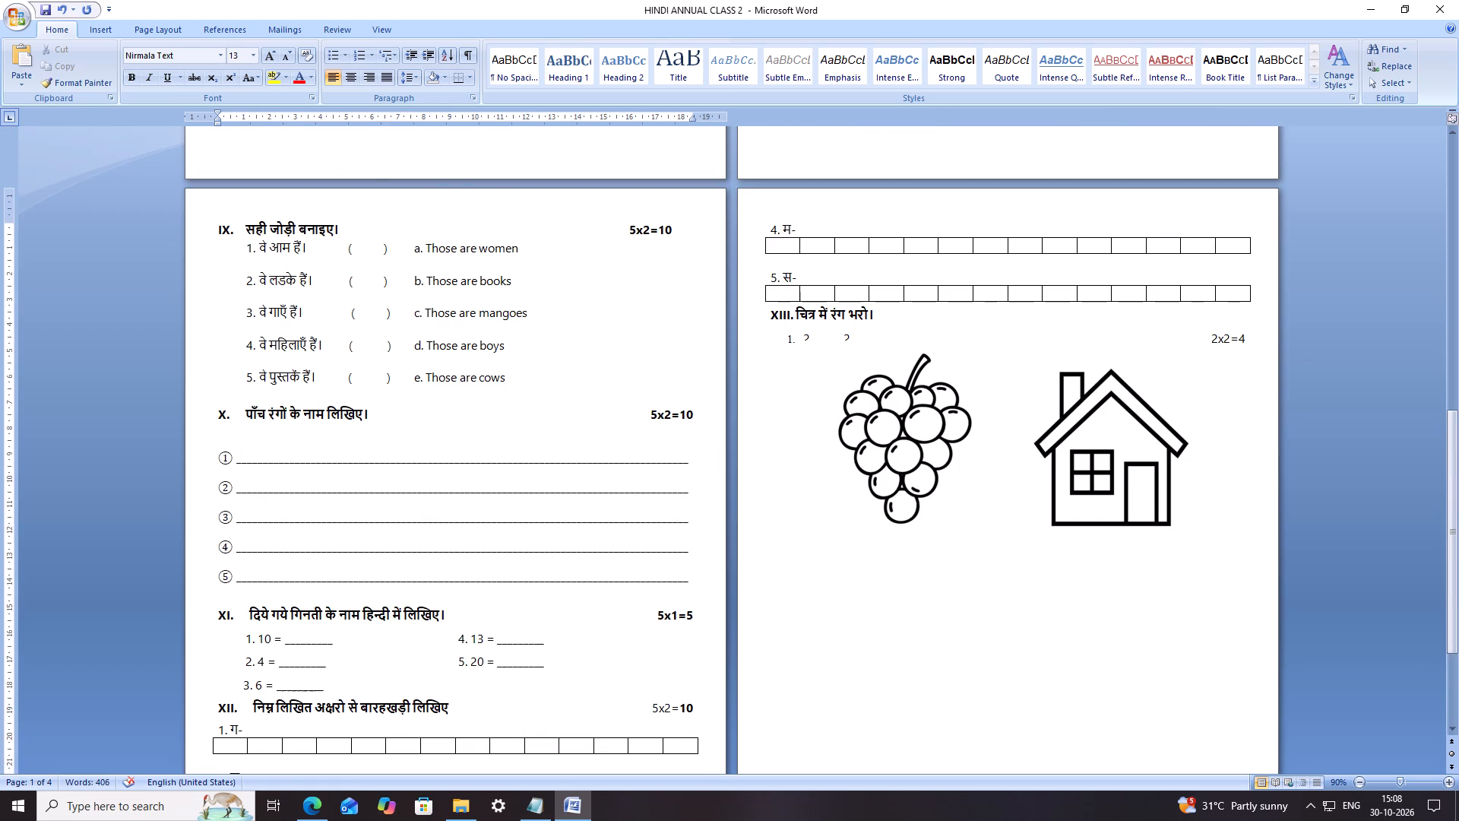
scroll(263, 723, "down", 4)
left_click_drag(297, 625, 304, 640)
scroll(315, 647, "down", 4)
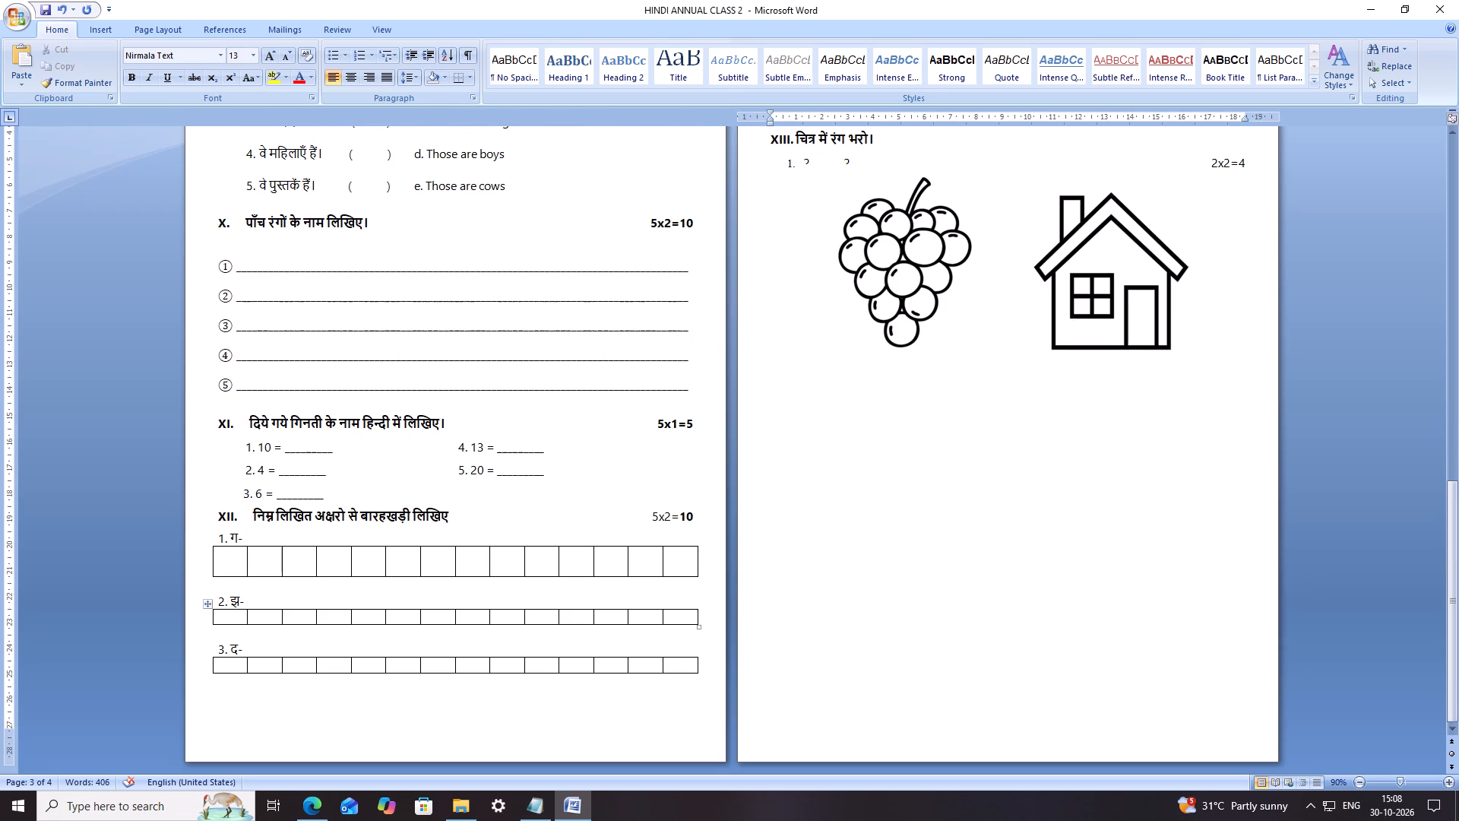
left_click_drag(331, 623, 337, 642)
scroll(356, 664, "down", 6)
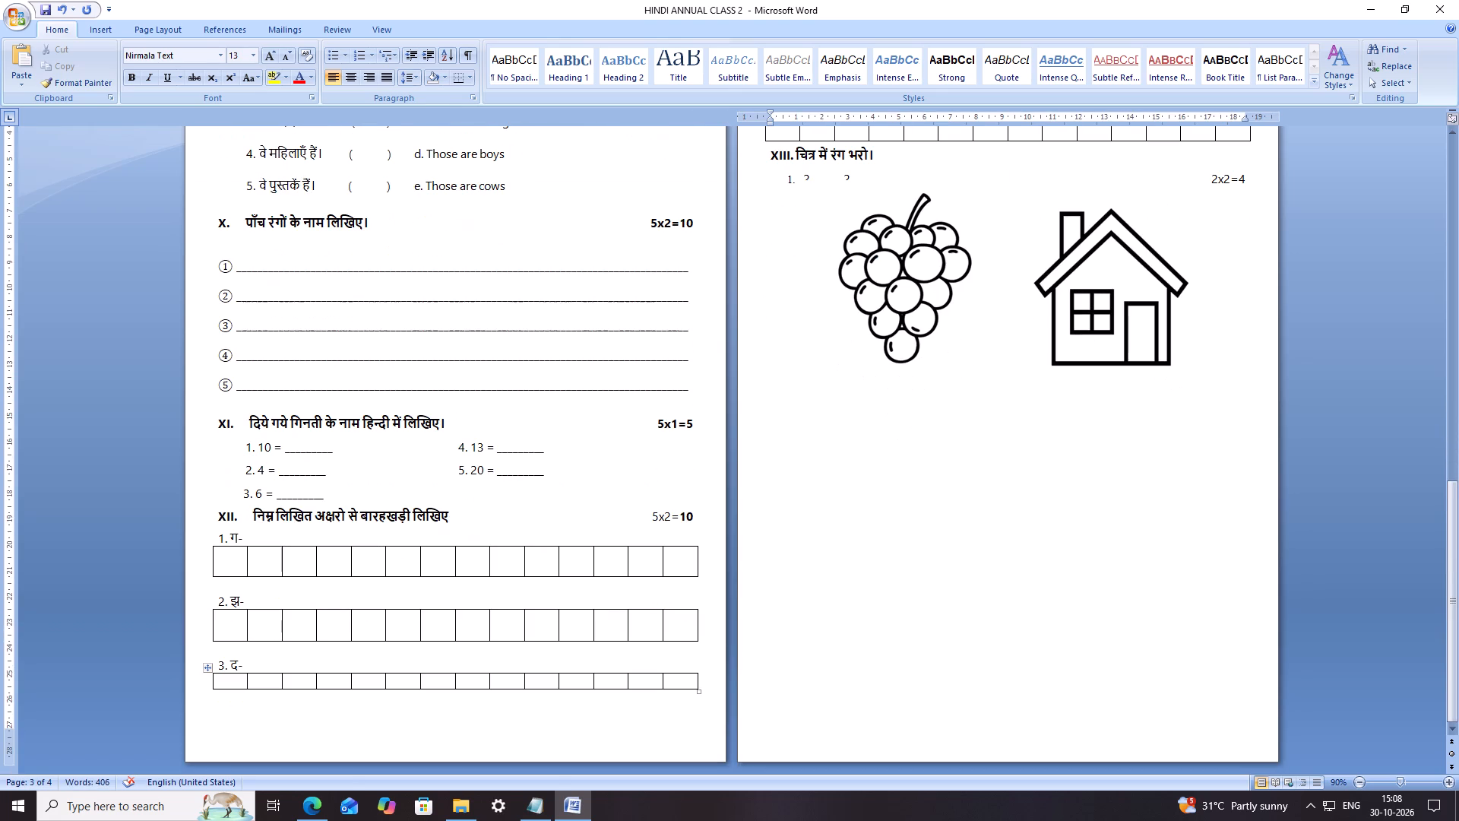
left_click_drag(344, 686, 347, 710)
scroll(403, 669, "down", 6)
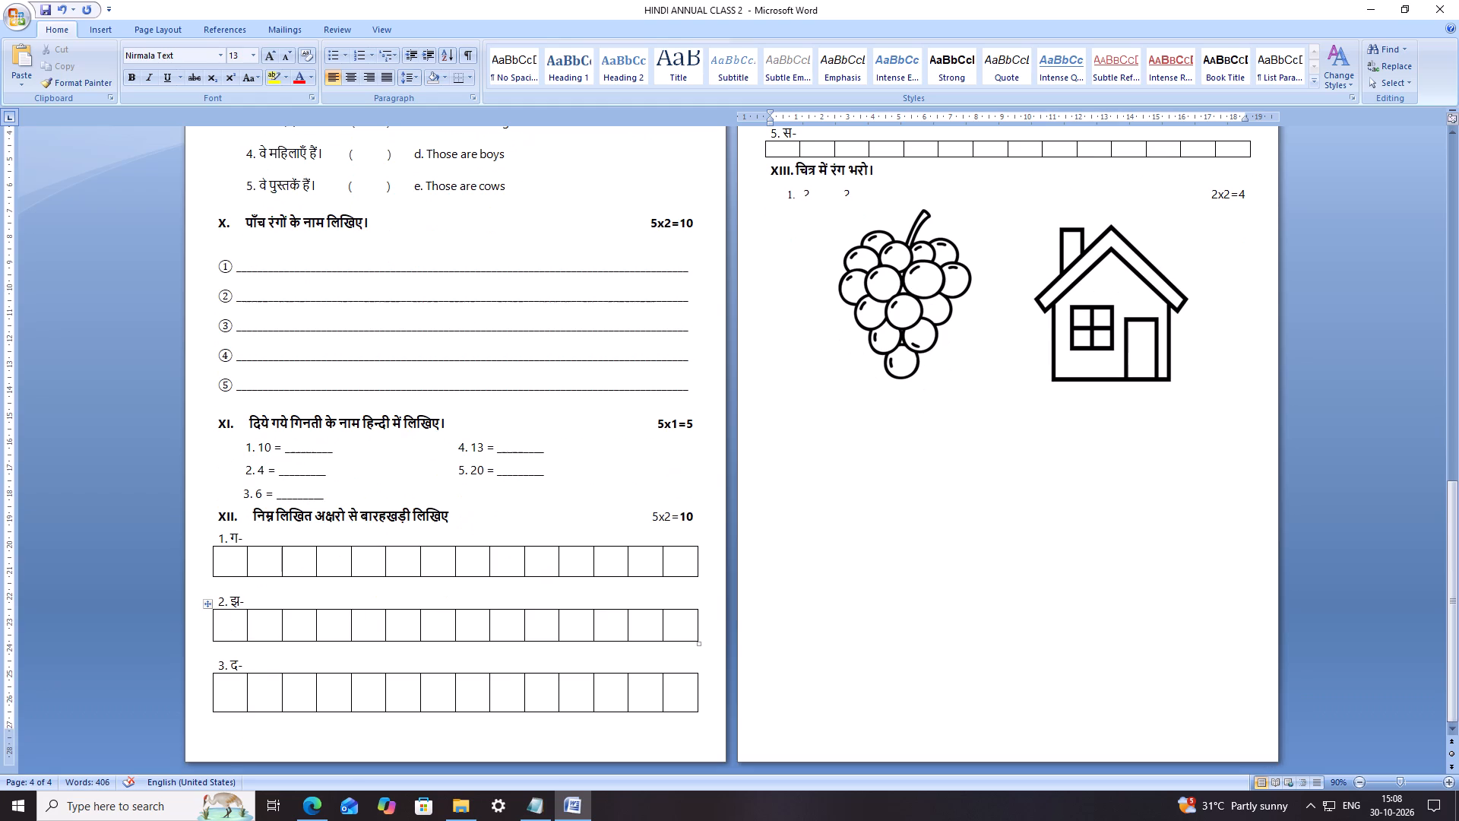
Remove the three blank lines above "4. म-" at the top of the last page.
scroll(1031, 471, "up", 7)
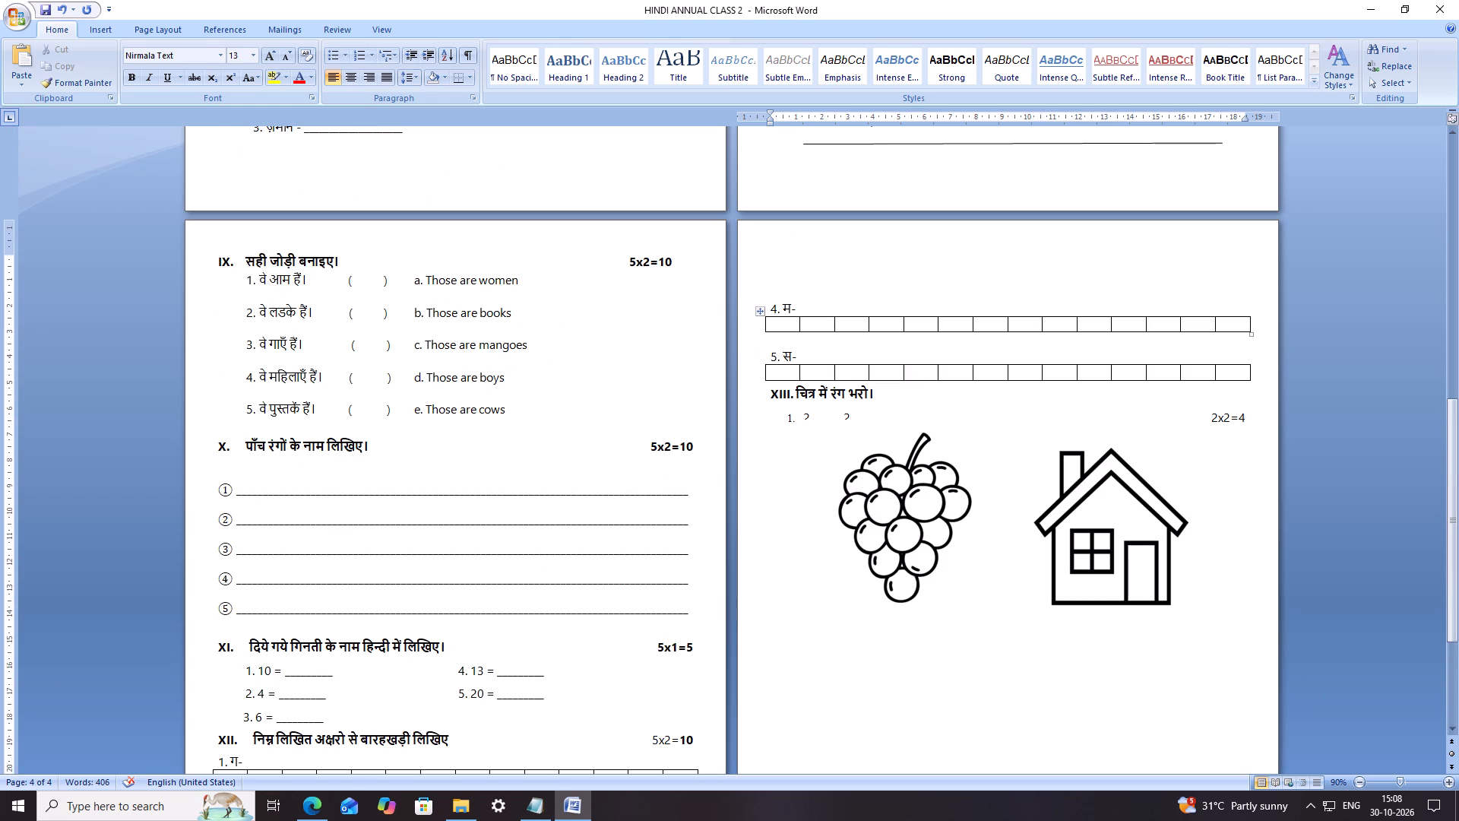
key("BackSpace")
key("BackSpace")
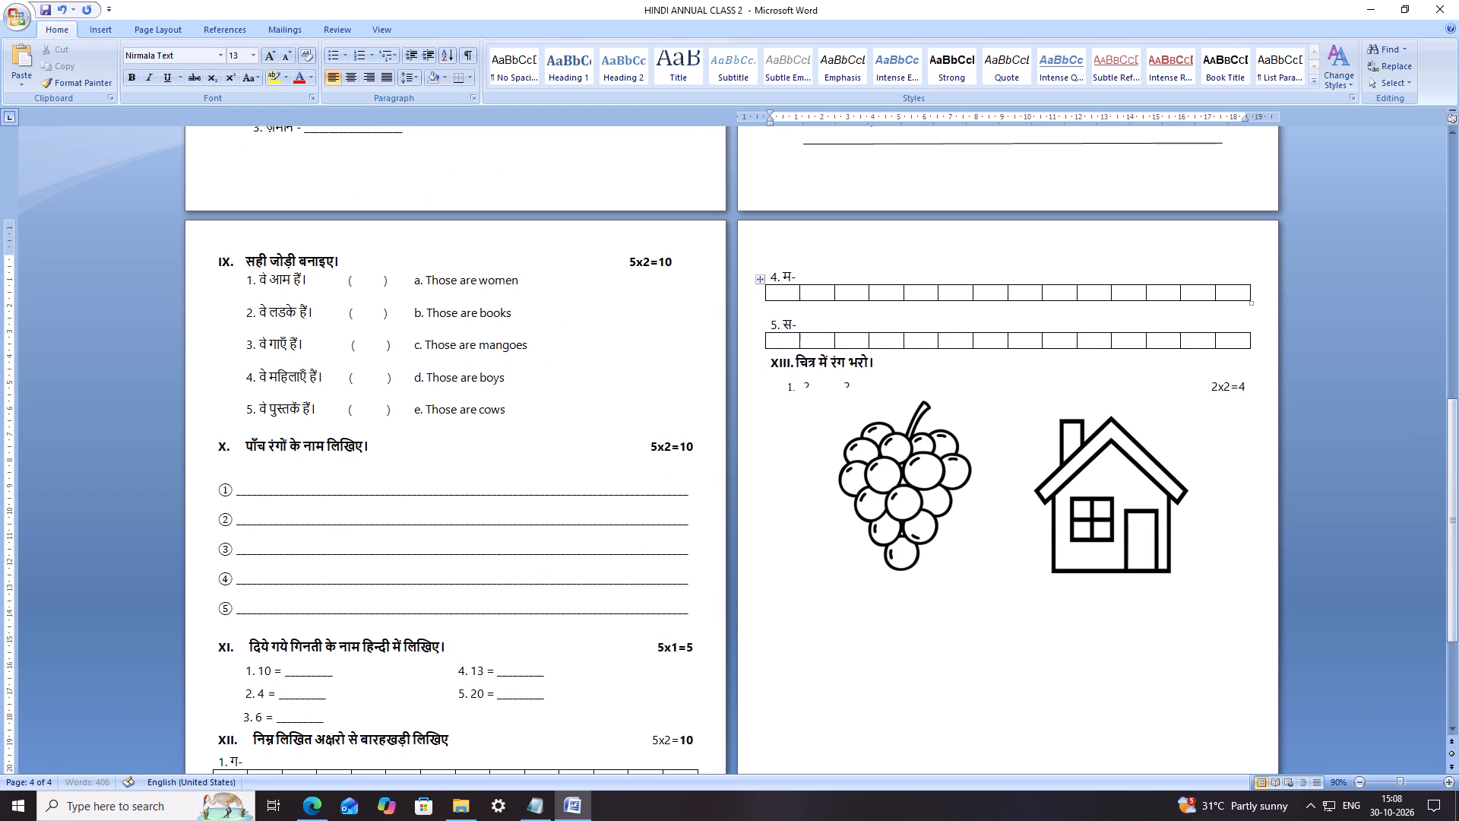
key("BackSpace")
Increase the row height of the answer grids for items 4 and 5 of section XII to about double.
left_click_drag(891, 284, 899, 302)
scroll(894, 351, "up", 7)
scroll(893, 354, "down", 6)
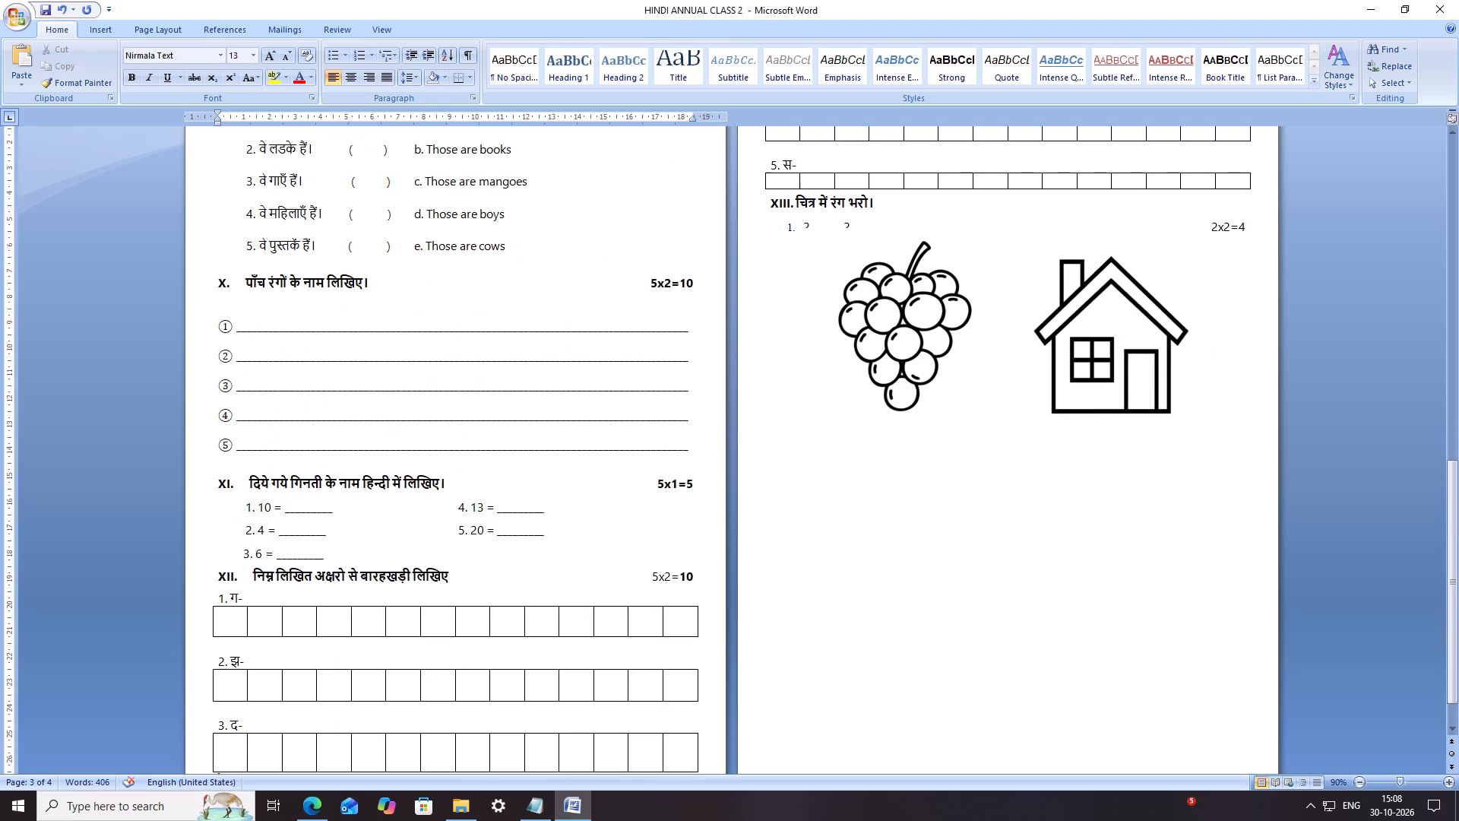
scroll(872, 384, "down", 6)
scroll(810, 458, "up", 6)
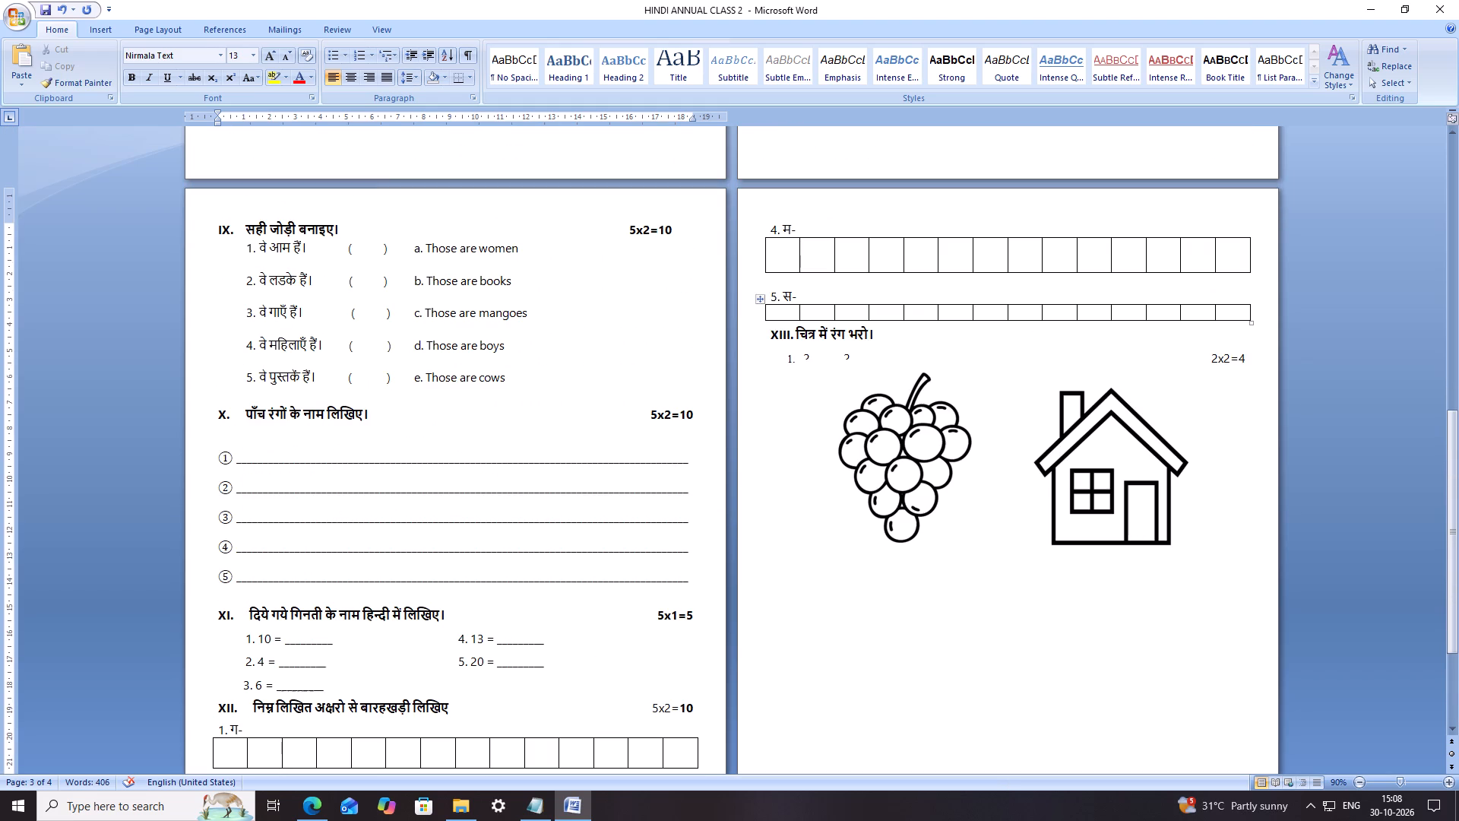
left_click_drag(847, 318, 852, 338)
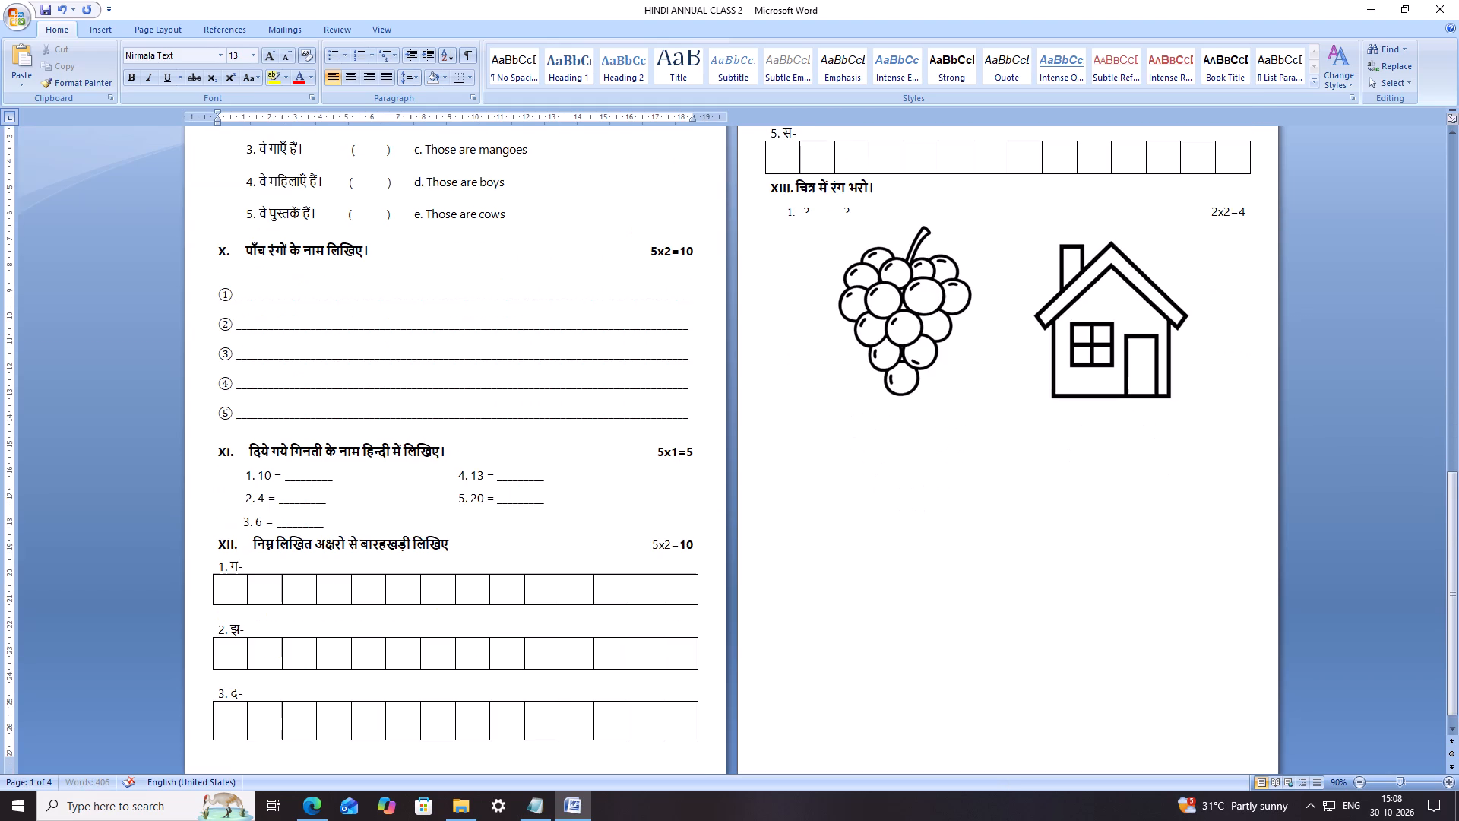
scroll(852, 360, "up", 6)
scroll(850, 372, "down", 11)
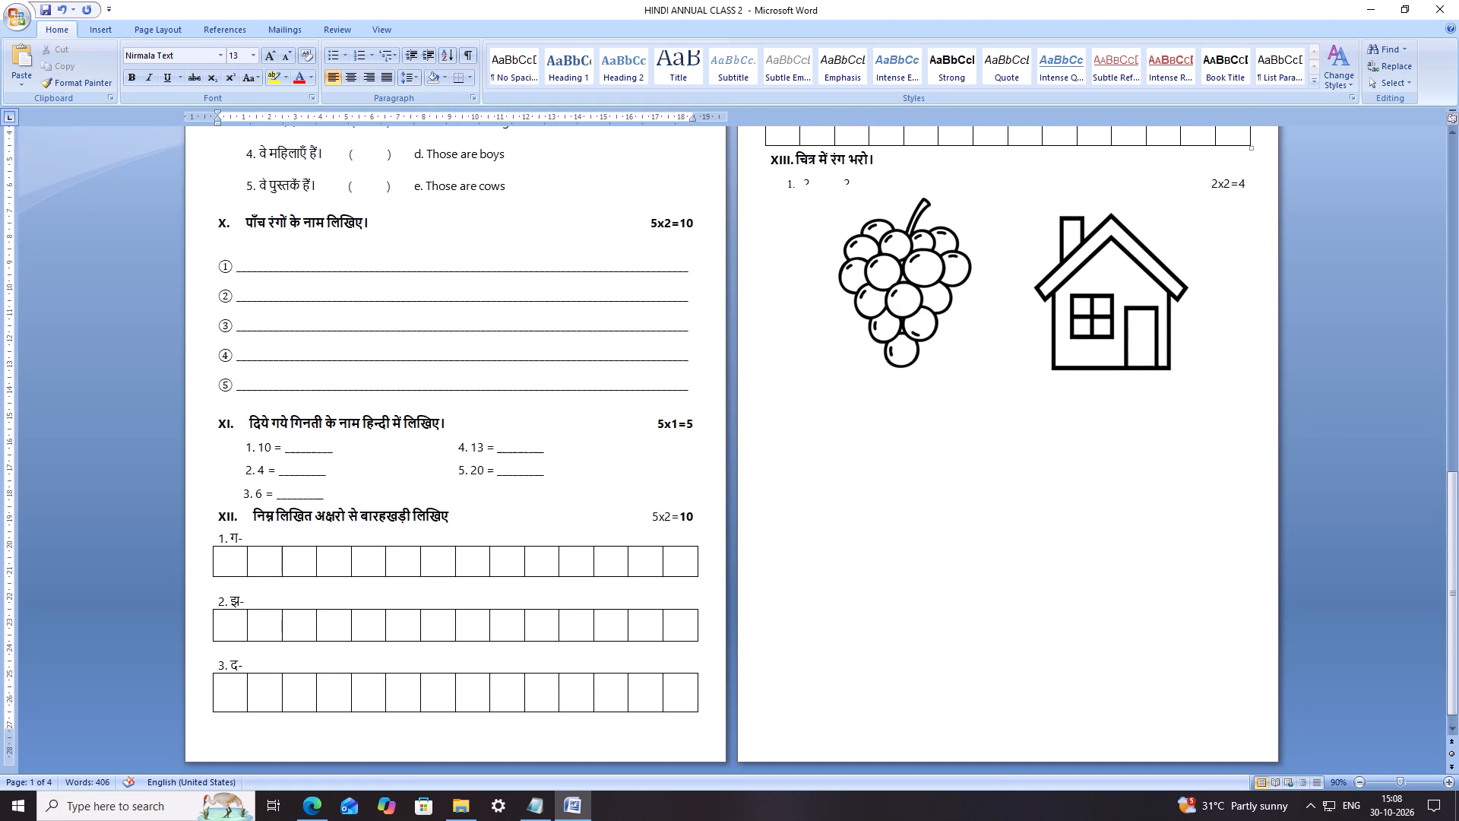
scroll(836, 391, "up", 7)
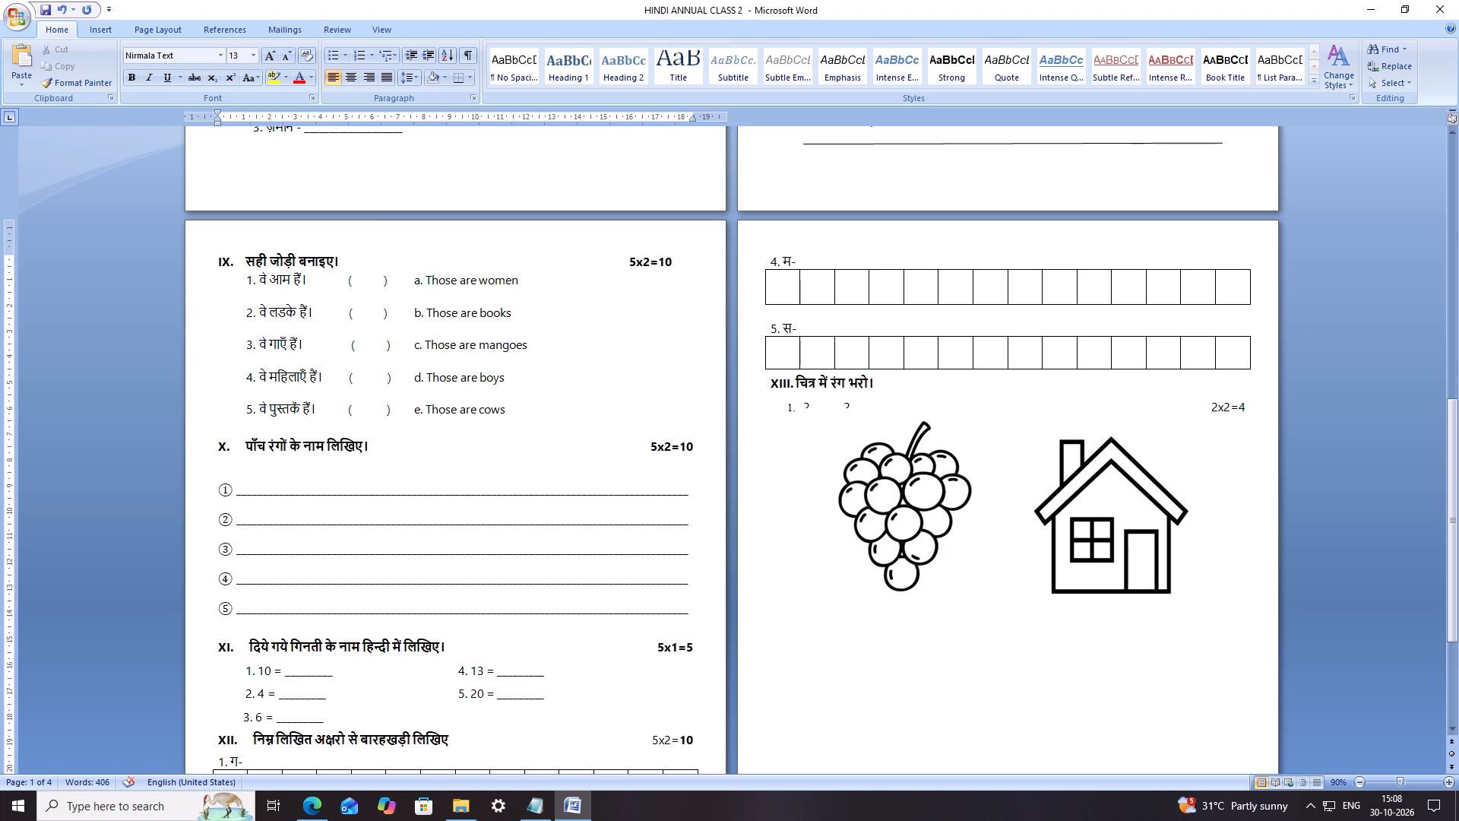
Add five spaces between "XIII." and the heading text "चित्र में रंग भरो।".
left_click(798, 382)
key("space")
key("space")
key("space")
key("space")
key("space")
Shift the grapes picture slightly down and insert twenty spaces before the second "2." label, moving it toward the house picture.
left_click_drag(931, 456, 932, 506)
left_click(840, 405)
key("space")
key("space")
key("space")
key("space")
key("space")
key("space")
key("space")
key("space")
key("space")
key("space")
key("space")
key("space")
key("space")
key("space")
key("space")
key("space")
key("space")
key("space")
key("space")
key("space")
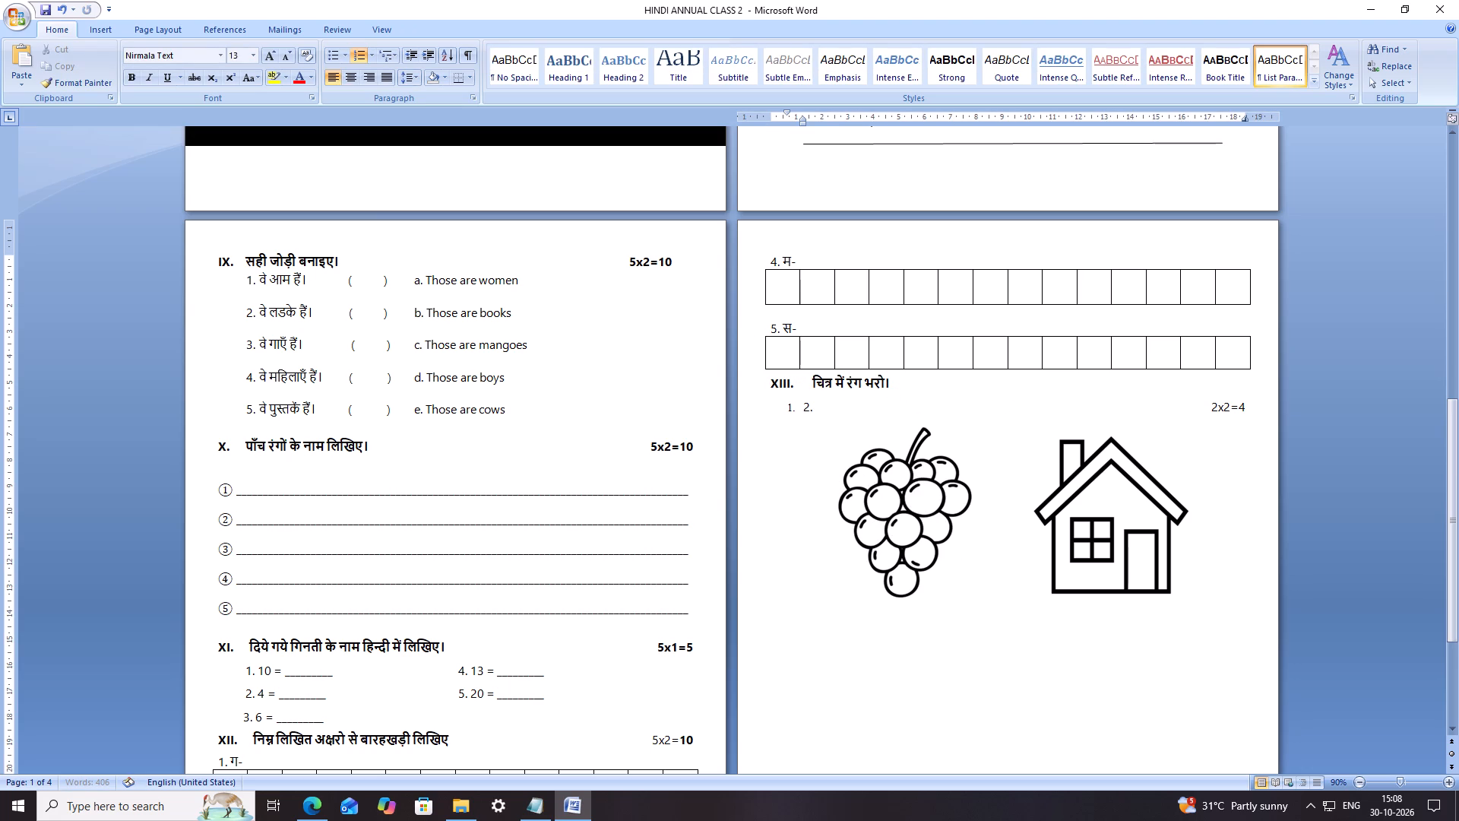
Delete the duplicate "2." directly beside the "1." label in section XIII.
left_click(813, 401)
key("BackSpace")
key("BackSpace")
key("BackSpace")
key("ctrl+z")
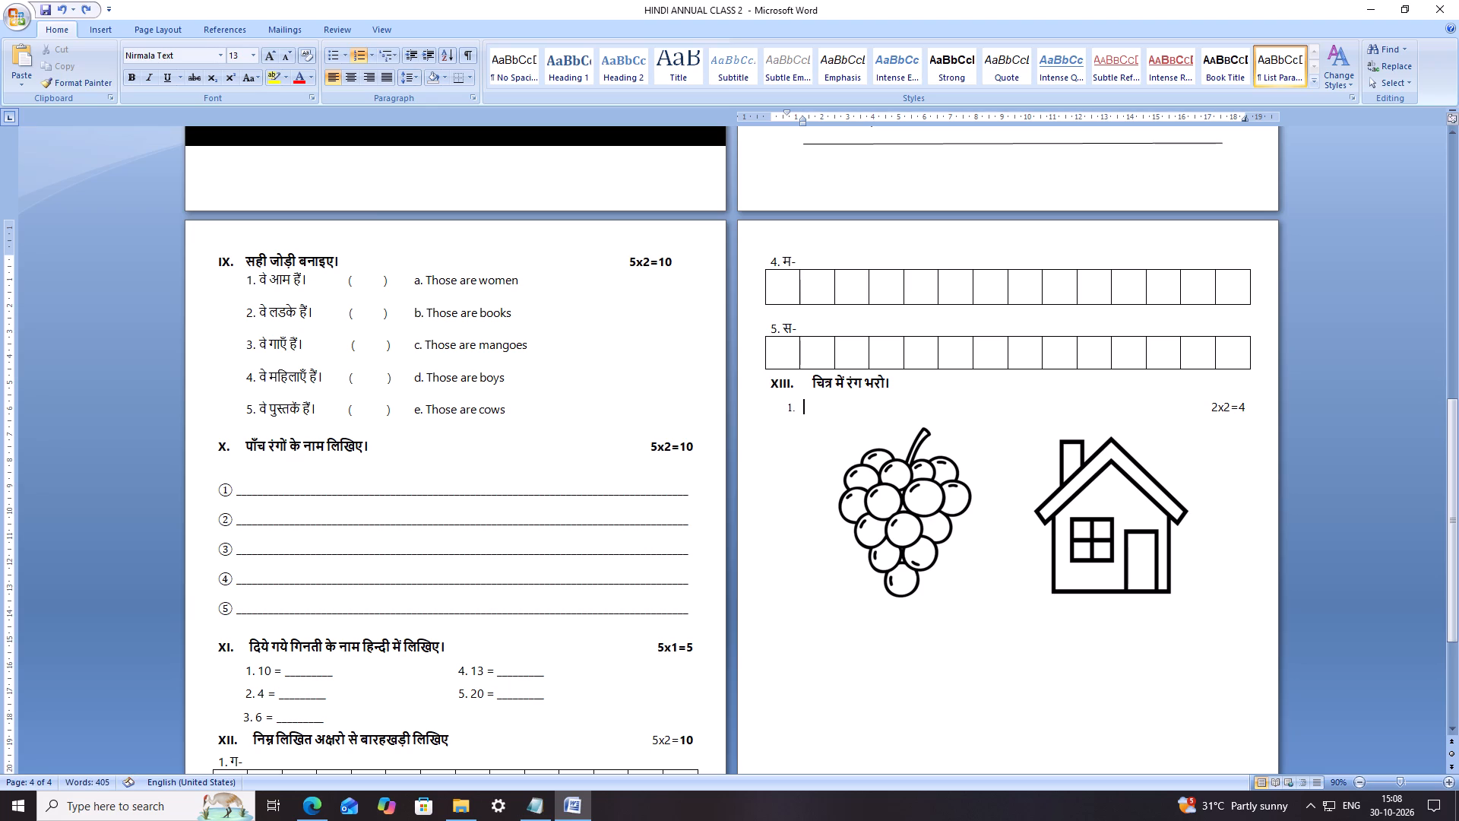
Move the house picture off the label line and delete eighteen spaces before the remaining "2." label in section XIII.
left_click(877, 463)
left_click(996, 458)
left_click_drag(1048, 468, 1098, 547)
left_click(1082, 413)
left_click(1060, 411)
key("BackSpace")
key("BackSpace")
key("BackSpace")
key("BackSpace")
key("BackSpace")
key("BackSpace")
key("BackSpace")
key("BackSpace")
key("BackSpace")
key("BackSpace")
key("BackSpace")
key("BackSpace")
key("BackSpace")
key("BackSpace")
key("BackSpace")
key("BackSpace")
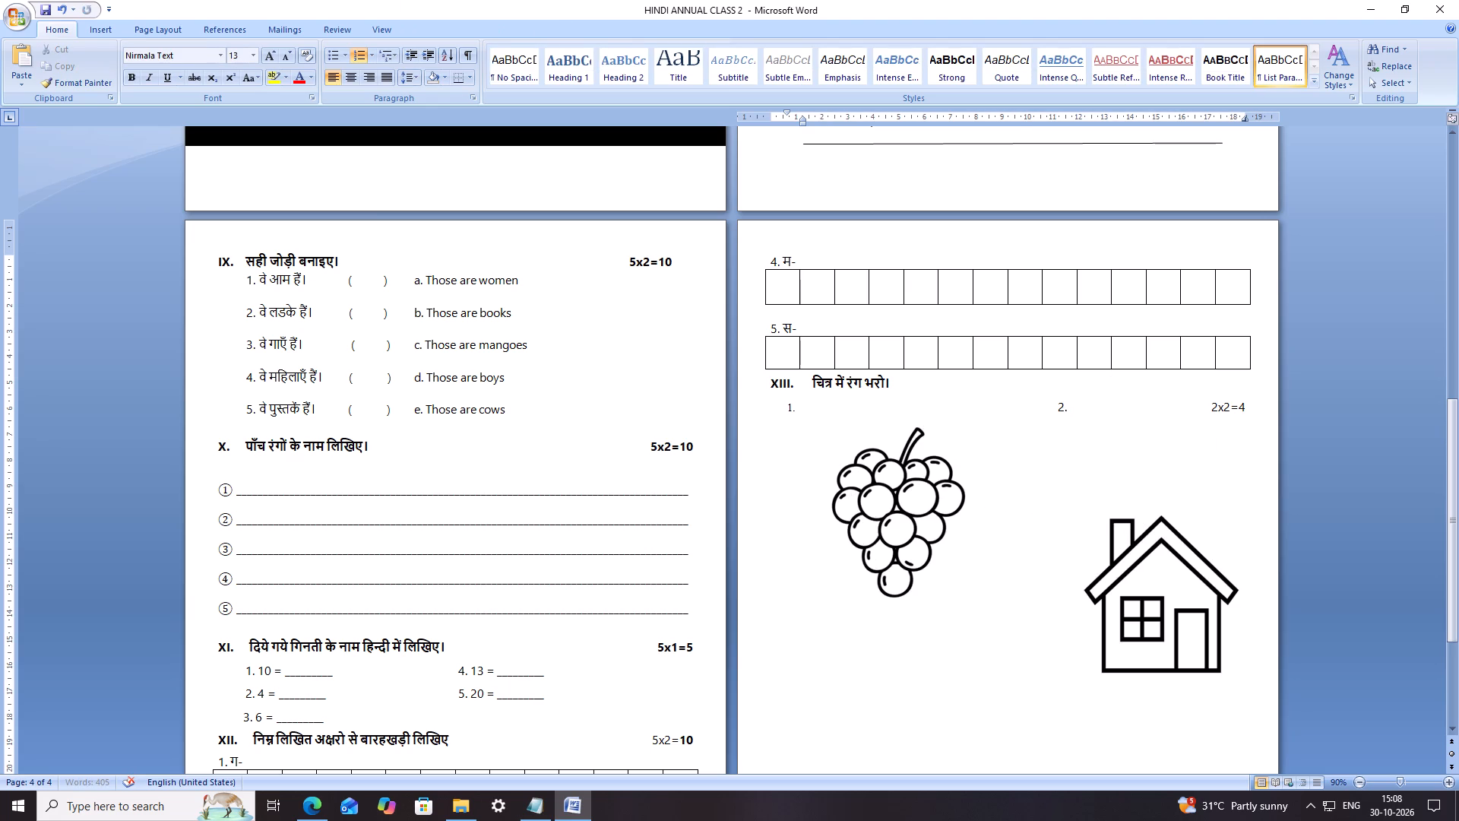
key("BackSpace")
key("BackSpace")
Position the house picture just below and beside the "2." label, level with the grapes and clear of the marks text.
left_click_drag(1147, 562, 1141, 543)
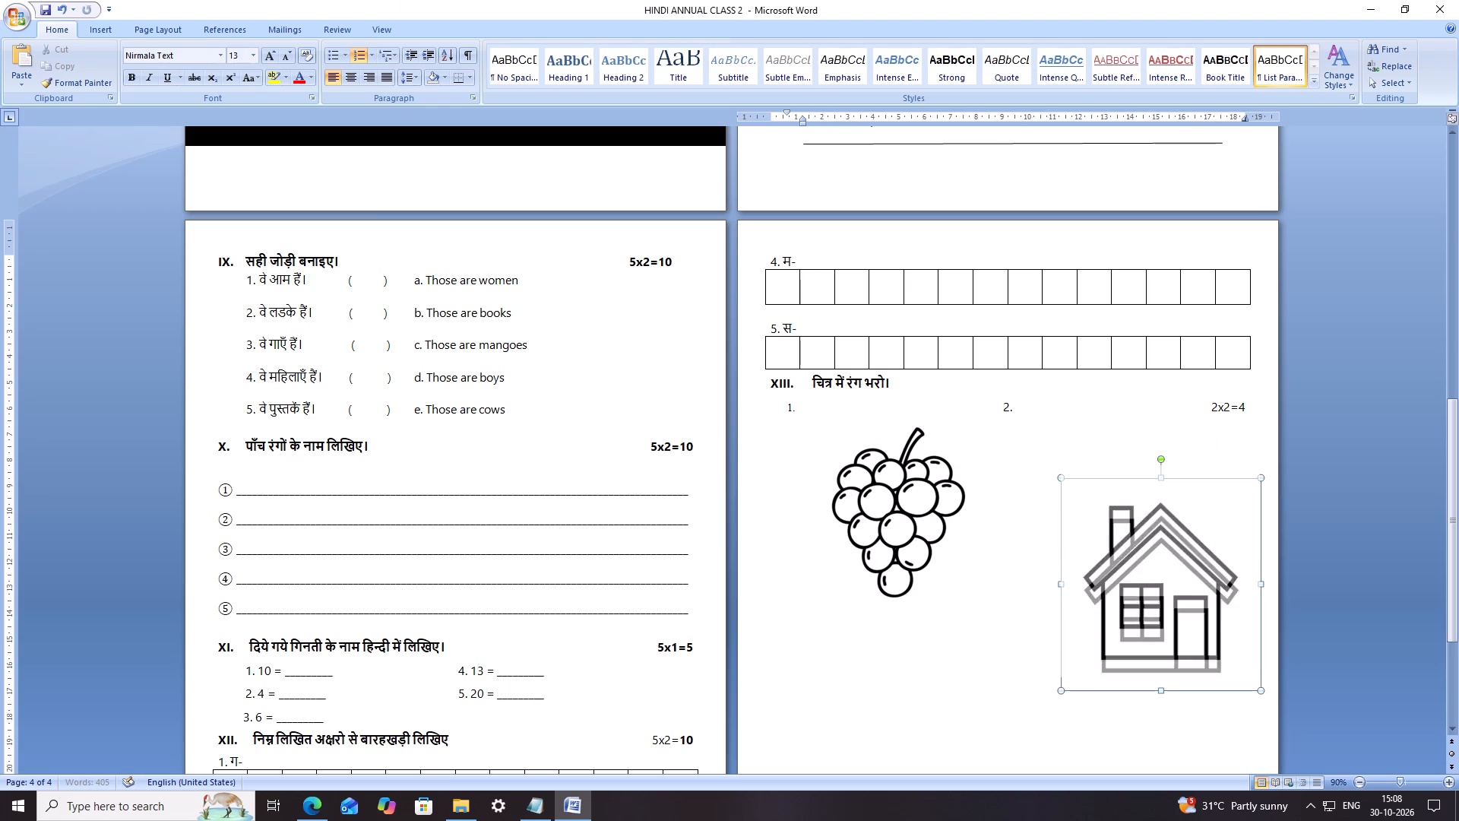
left_click_drag(1141, 543, 1106, 472)
left_click_drag(1108, 474, 1112, 487)
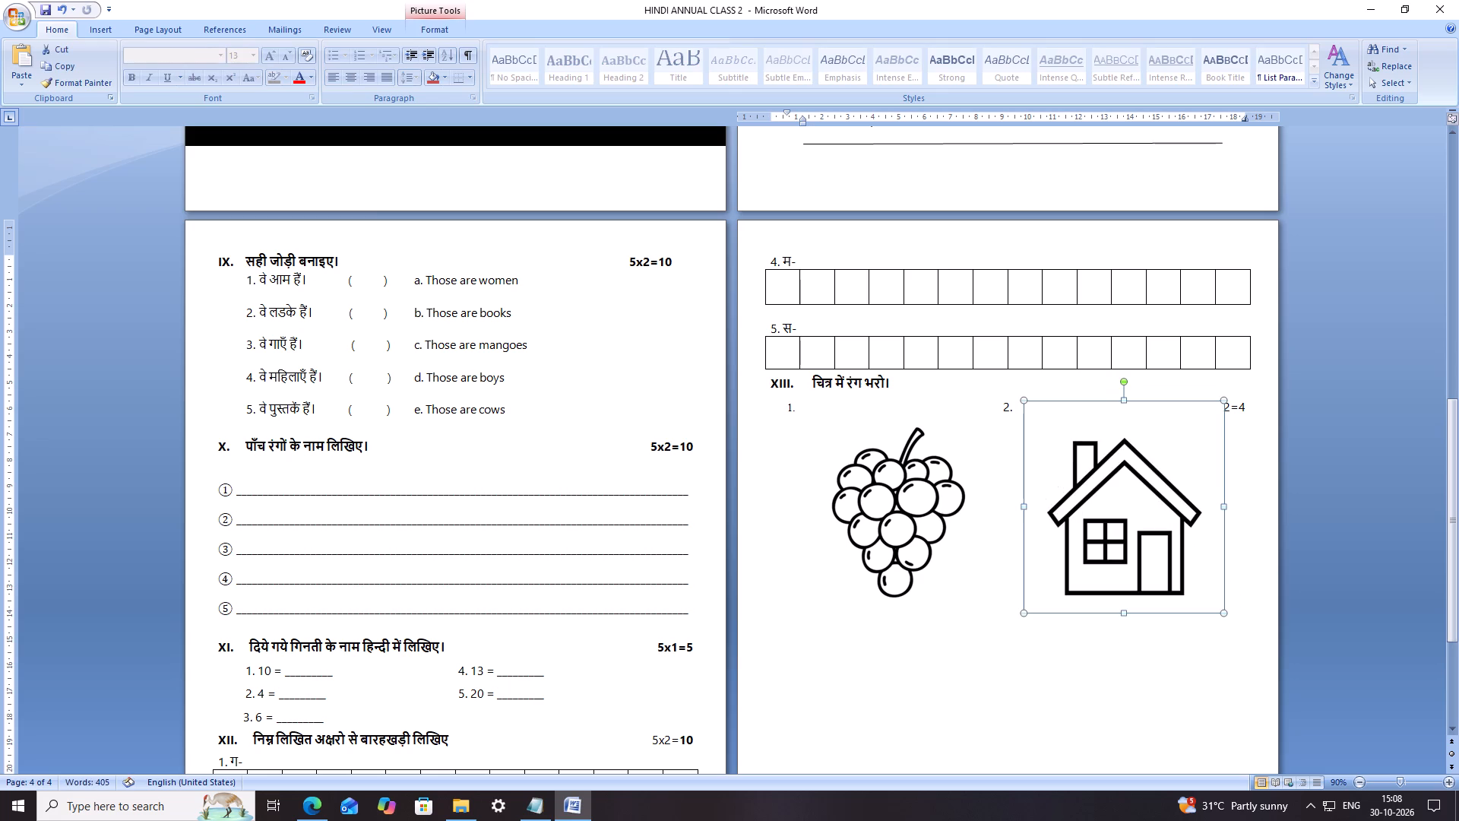
left_click_drag(1161, 474, 1157, 492)
left_click(1155, 492)
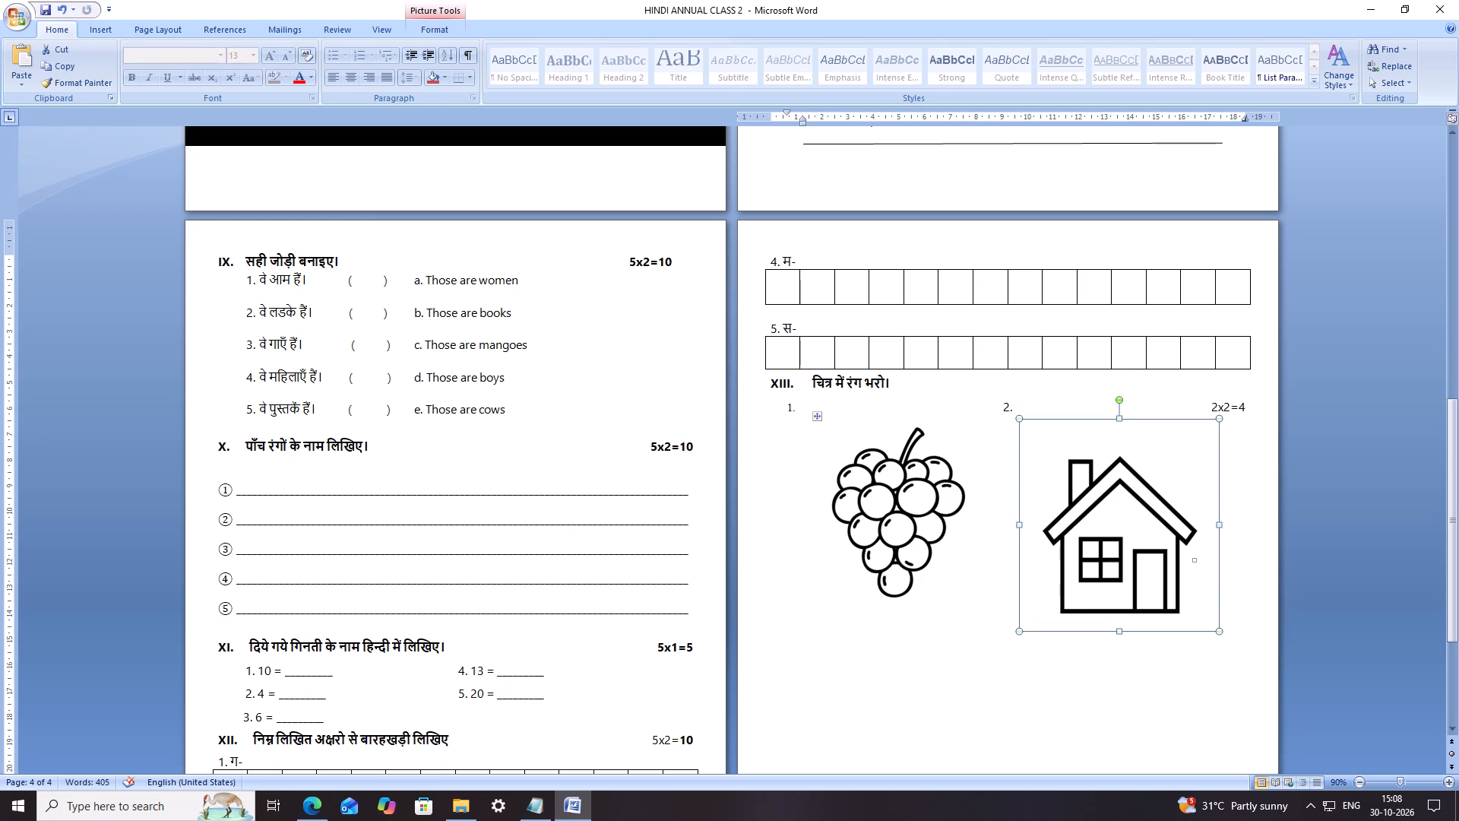
left_click(1019, 588)
left_click(965, 652)
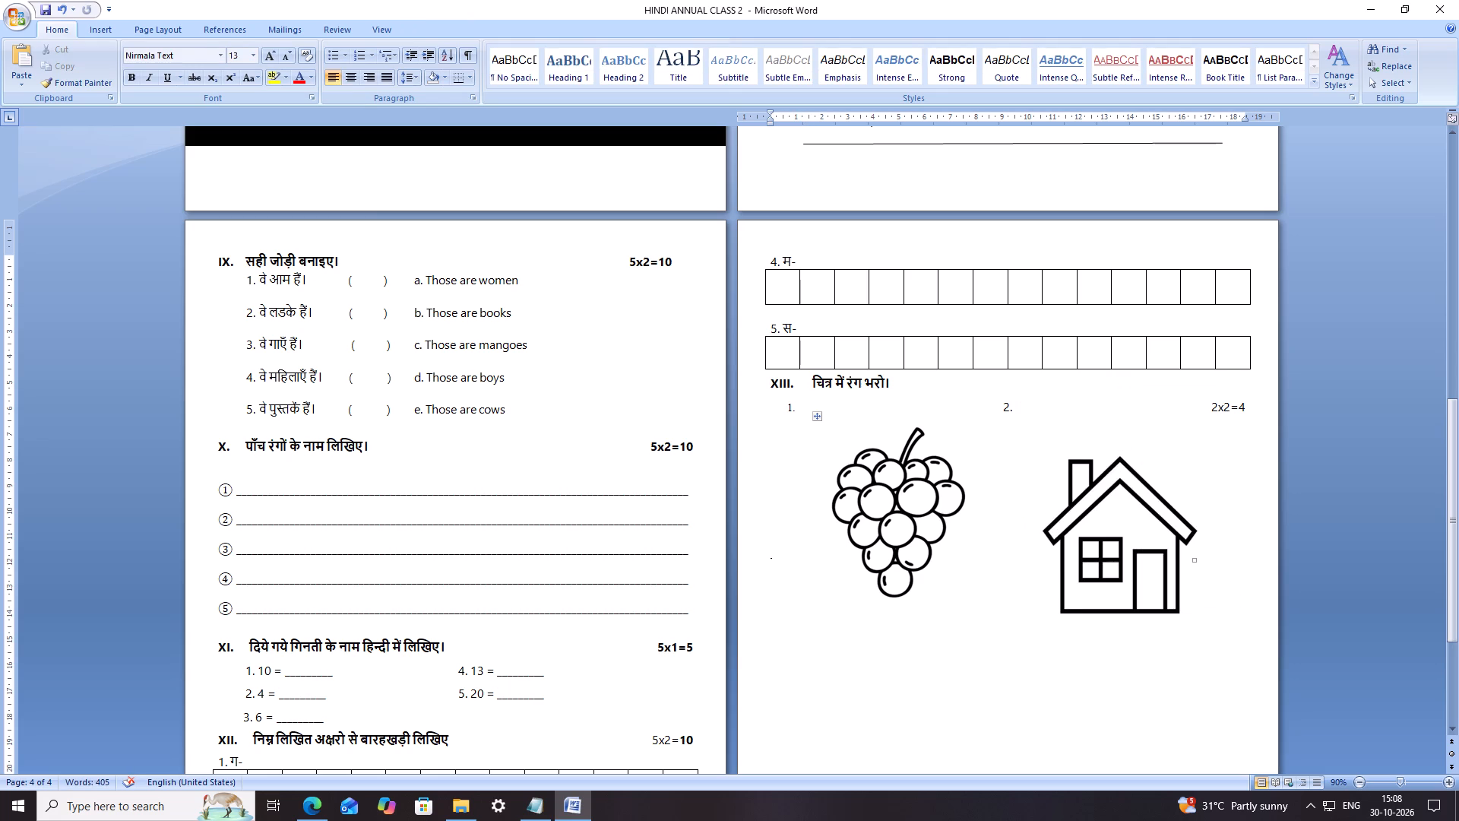
Move the marks "2x2=4" from the label line to the section XIII heading line, placed after twenty added spaces.
left_click_drag(1252, 404, 1207, 415)
key("ctrl+x")
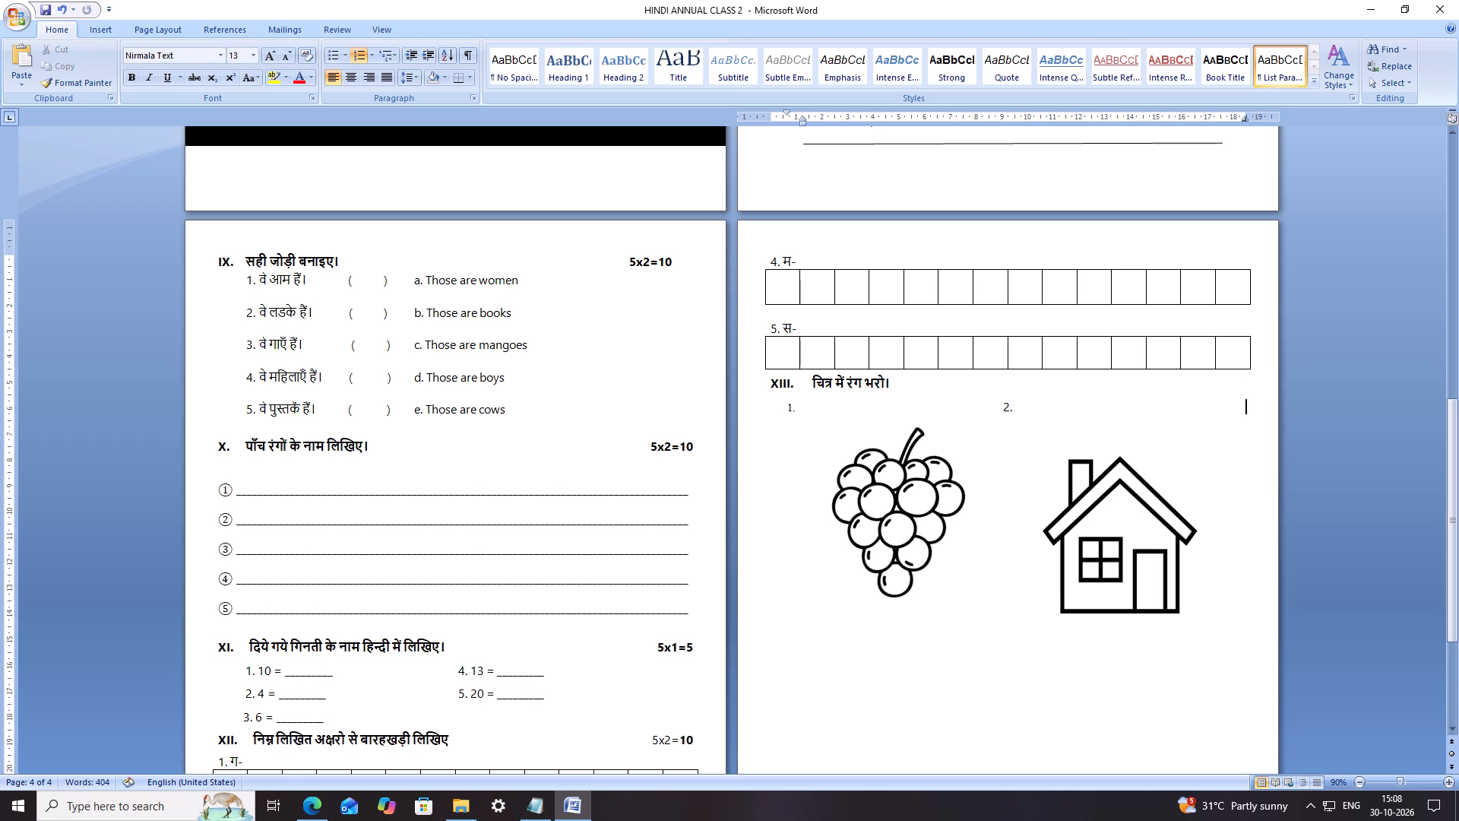
left_click(1104, 399)
left_click(1113, 385)
key("space")
key("space")
key("space")
key("space")
key("space")
key("space")
key("space")
key("space")
key("space")
key("space")
key("space")
key("space")
key("space")
key("space")
key("space")
key("space")
key("space")
key("space")
key("space")
key("space")
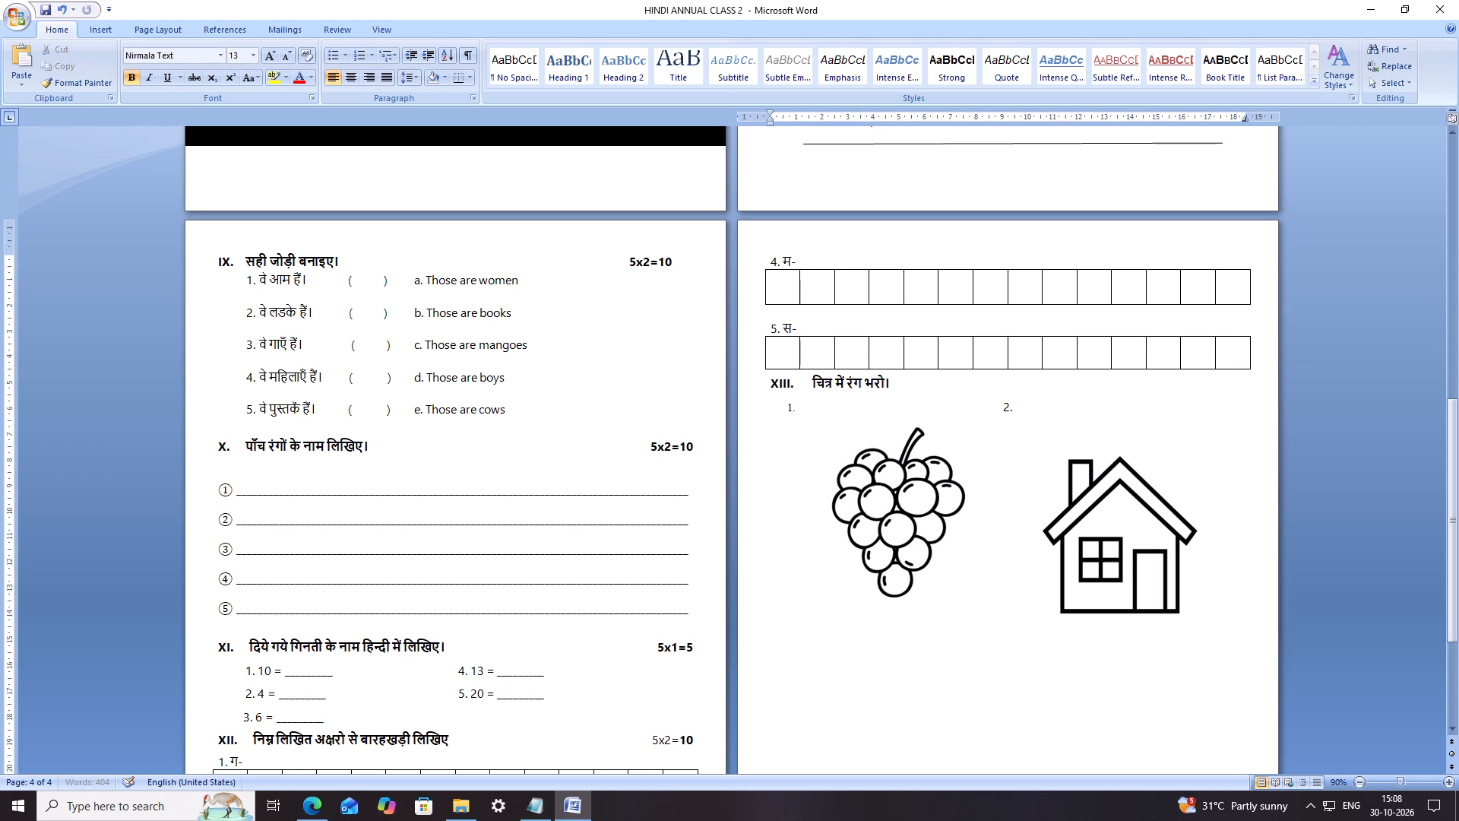
key("ctrl+v")
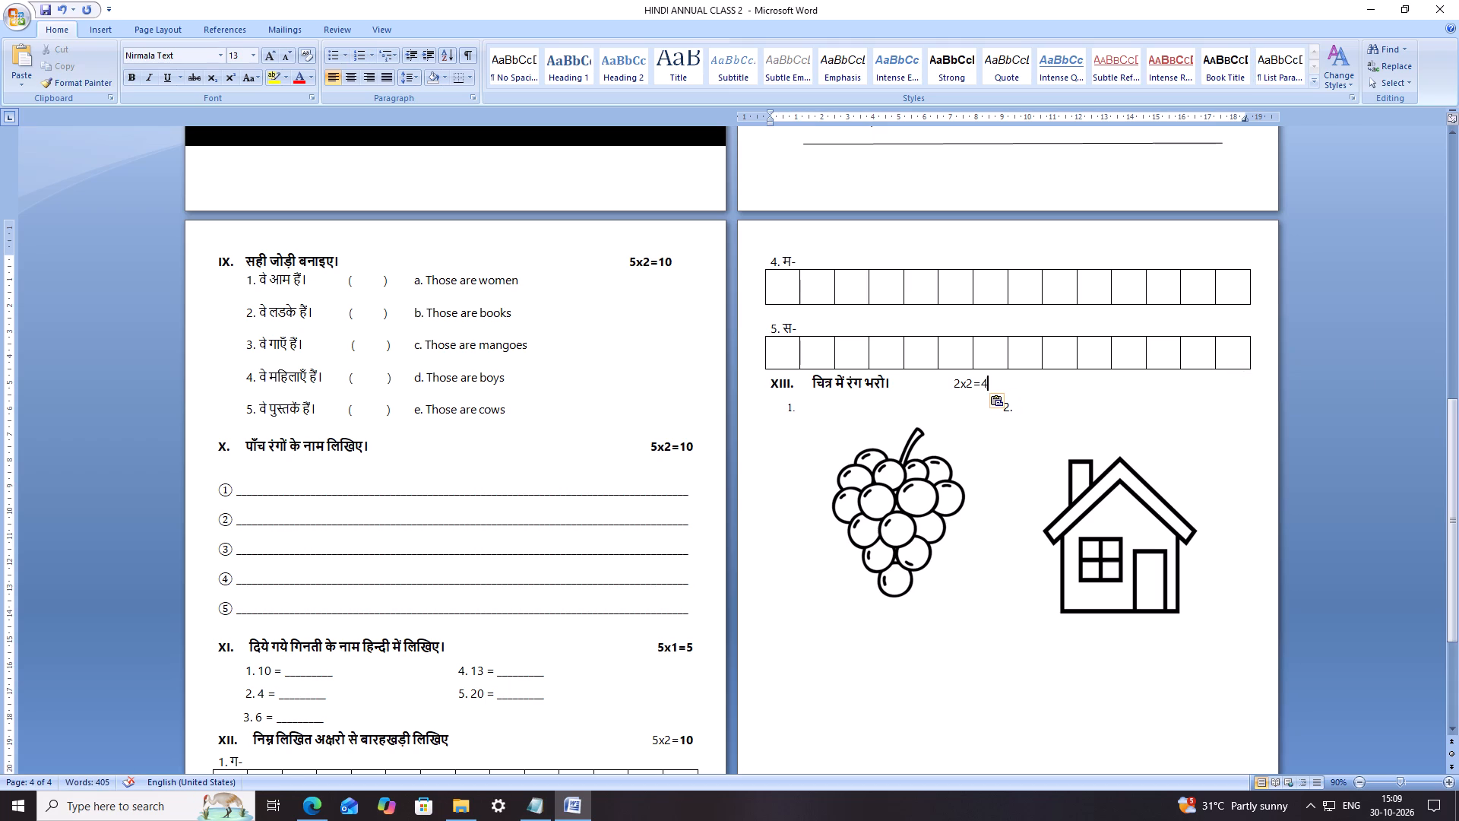
Make the marks "2x2=4" on the section XIII heading line bold.
left_click_drag(999, 375, 957, 386)
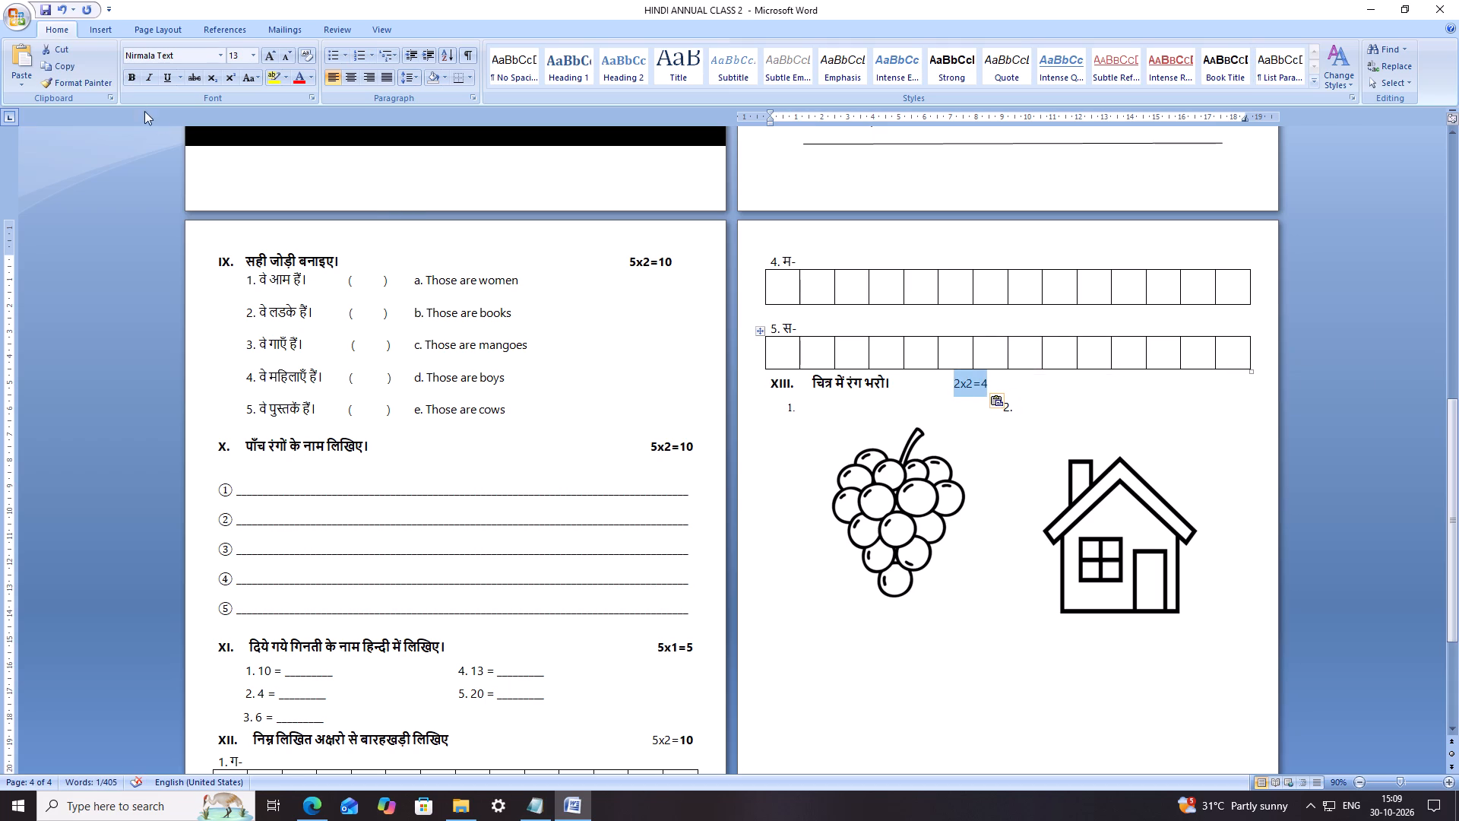
left_click(138, 75)
Insert twenty more spaces before "2x2=4" so the marks sit near the right margin of the section XIII heading line.
left_click(926, 391)
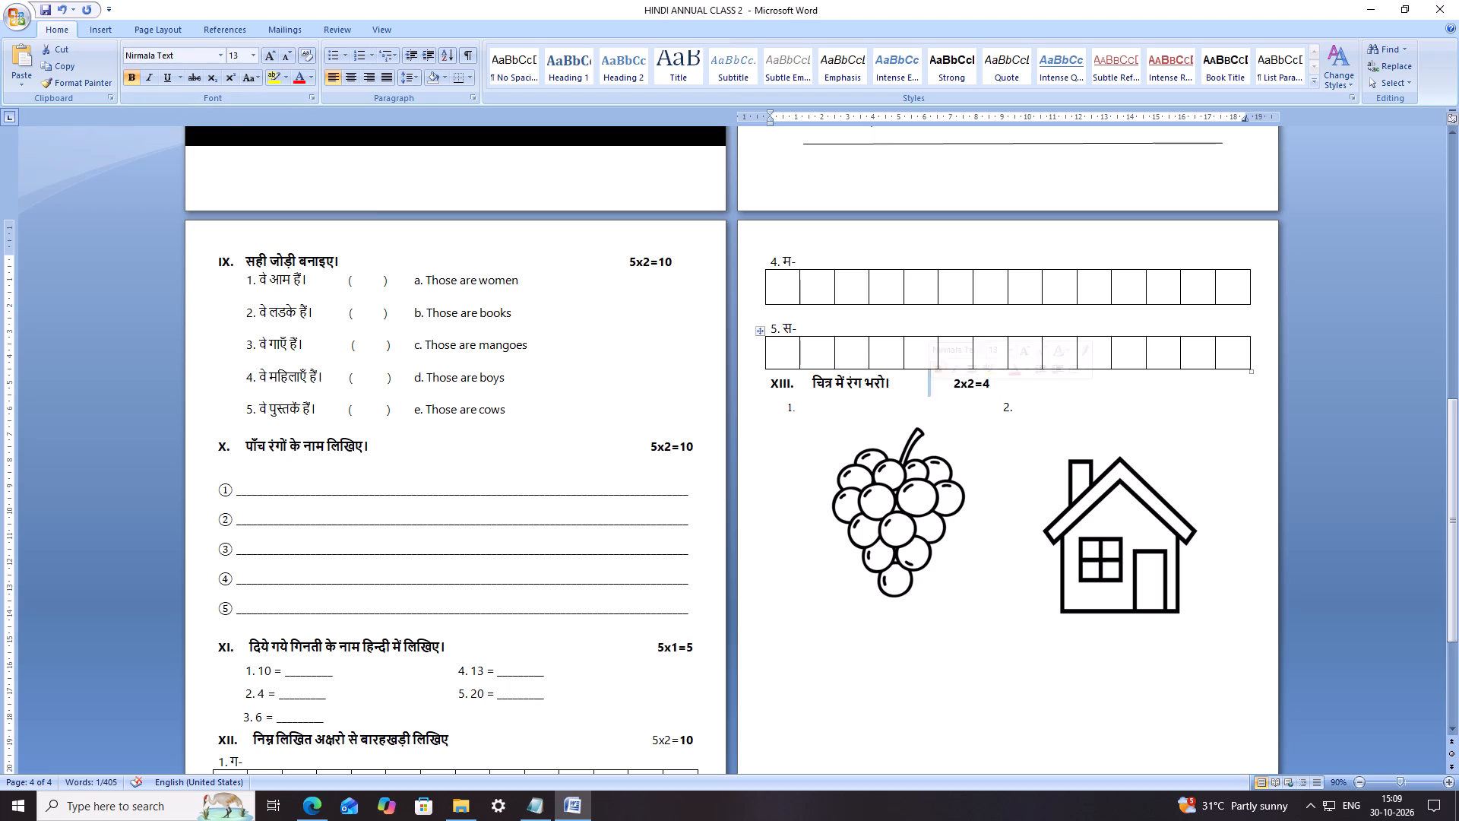
key("space")
key("space")
key("space")
key("space")
key("space")
key("space")
key("space")
key("space")
key("space")
key("space")
key("space")
key("space")
key("space")
key("space")
key("space")
key("space")
key("space")
key("space")
key("space")
key("space")
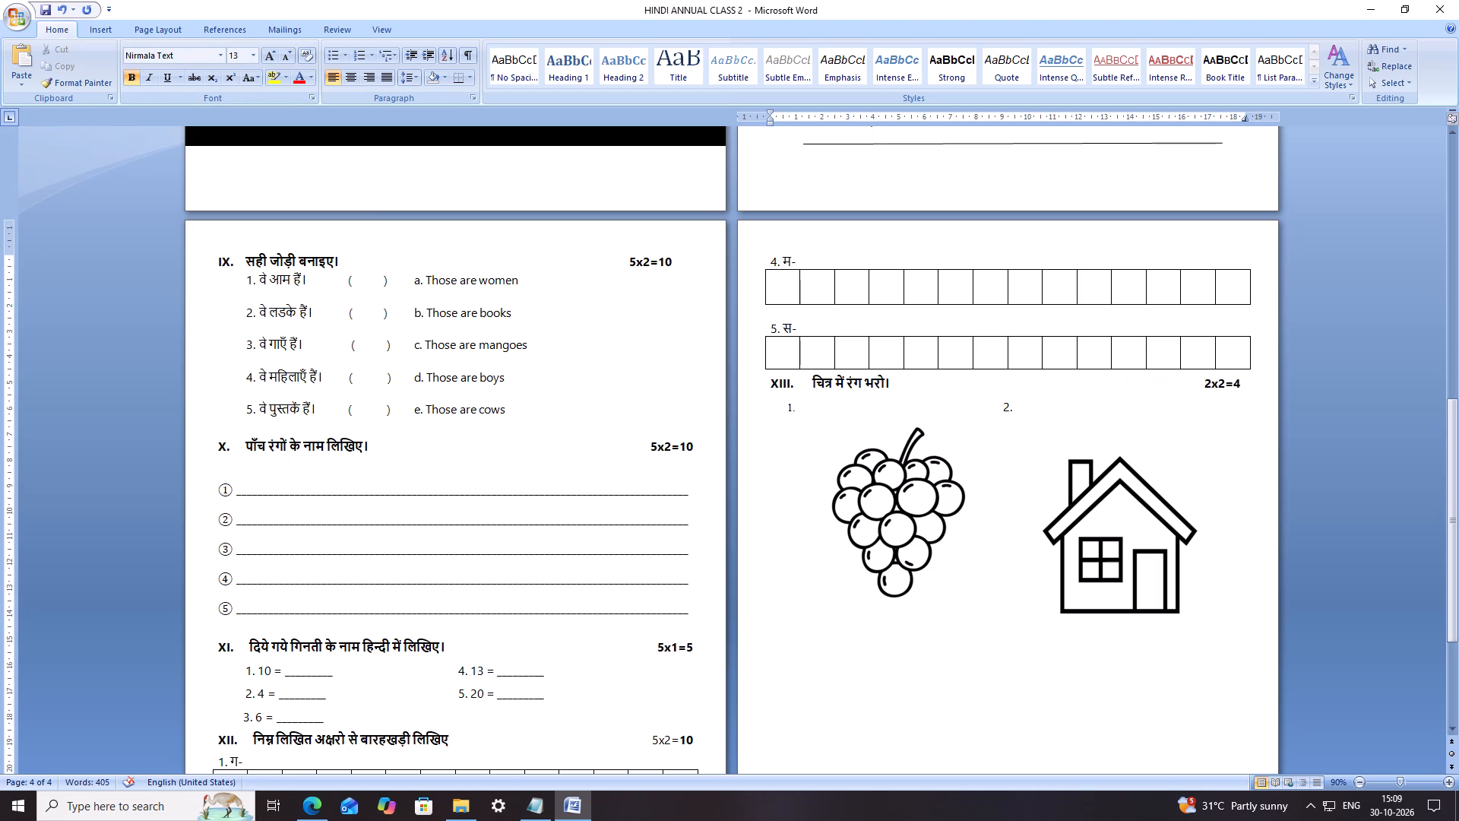
Save the document with the revised section XII grids and section XIII layout.
key("ctrl+s")
key("ctrl+s")
key("ctrl+s")
left_click(988, 623)
Set the line spacing of the five sentence items in section VIII, with their answer lines, to 2.0.
scroll(962, 612, "down", 5)
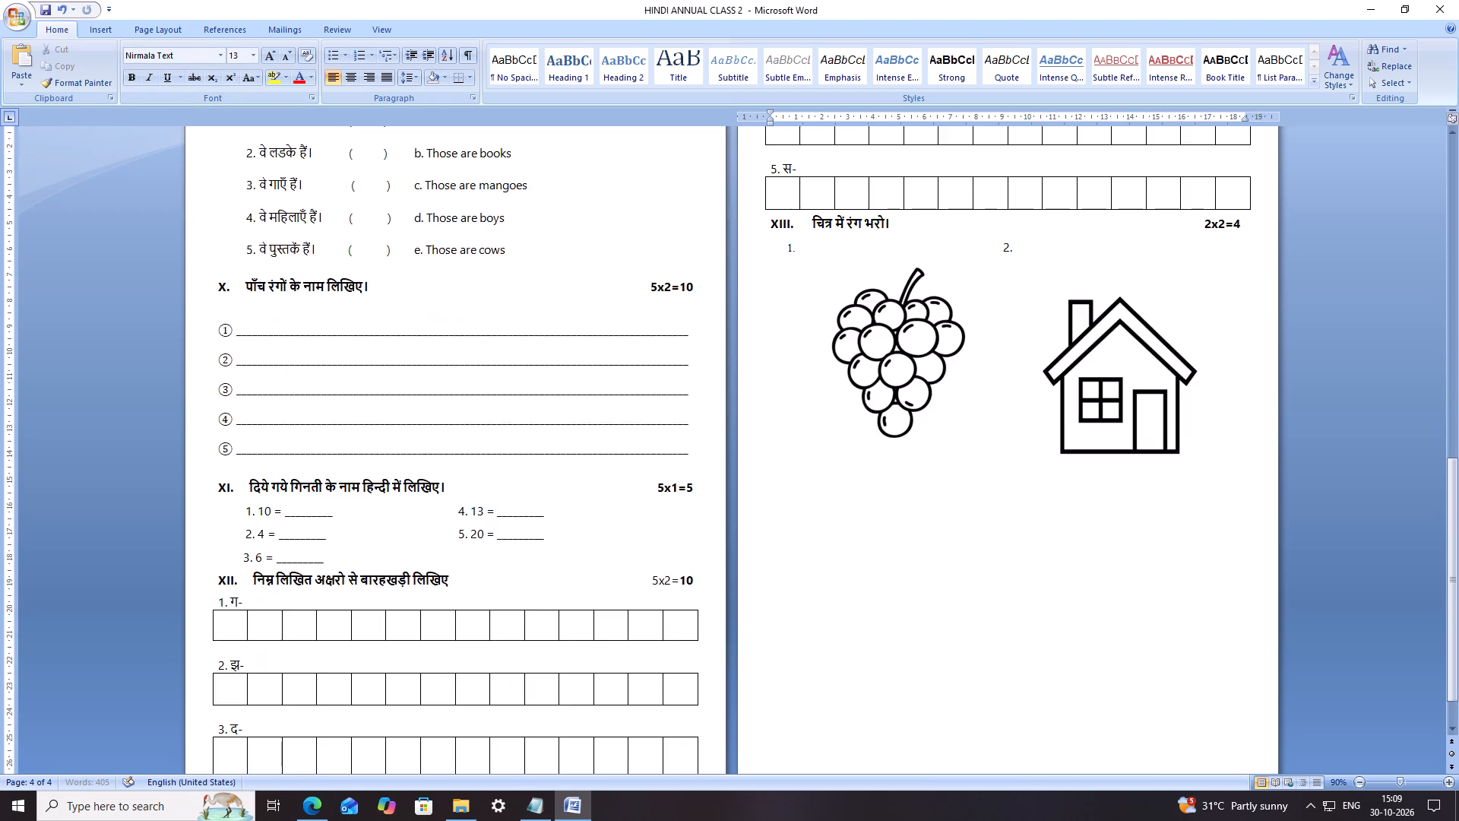
scroll(961, 612, "up", 20)
scroll(961, 612, "up", 13)
scroll(955, 599, "down", 1)
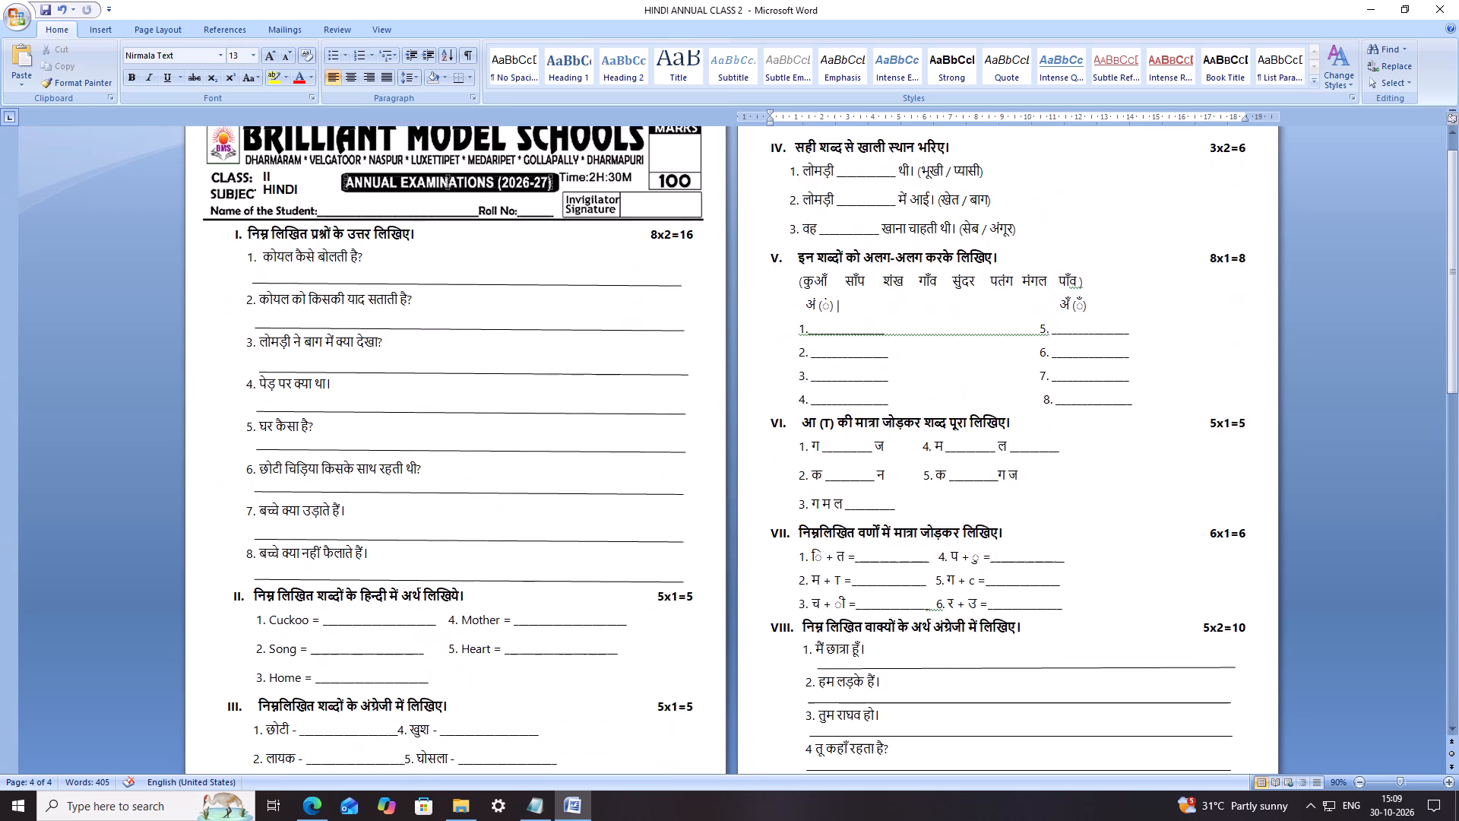
scroll(955, 599, "down", 10)
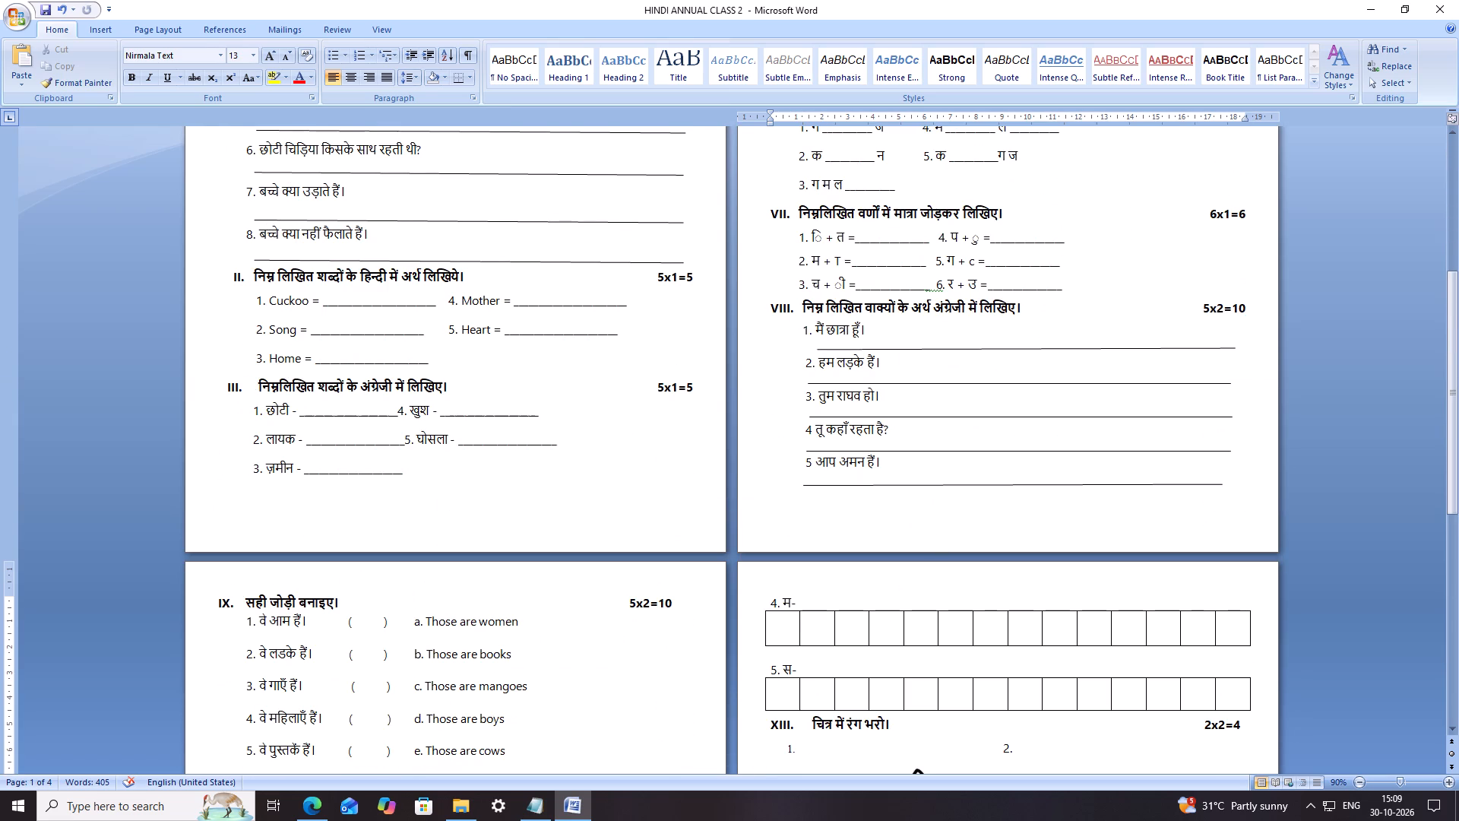
left_click_drag(923, 499, 820, 413)
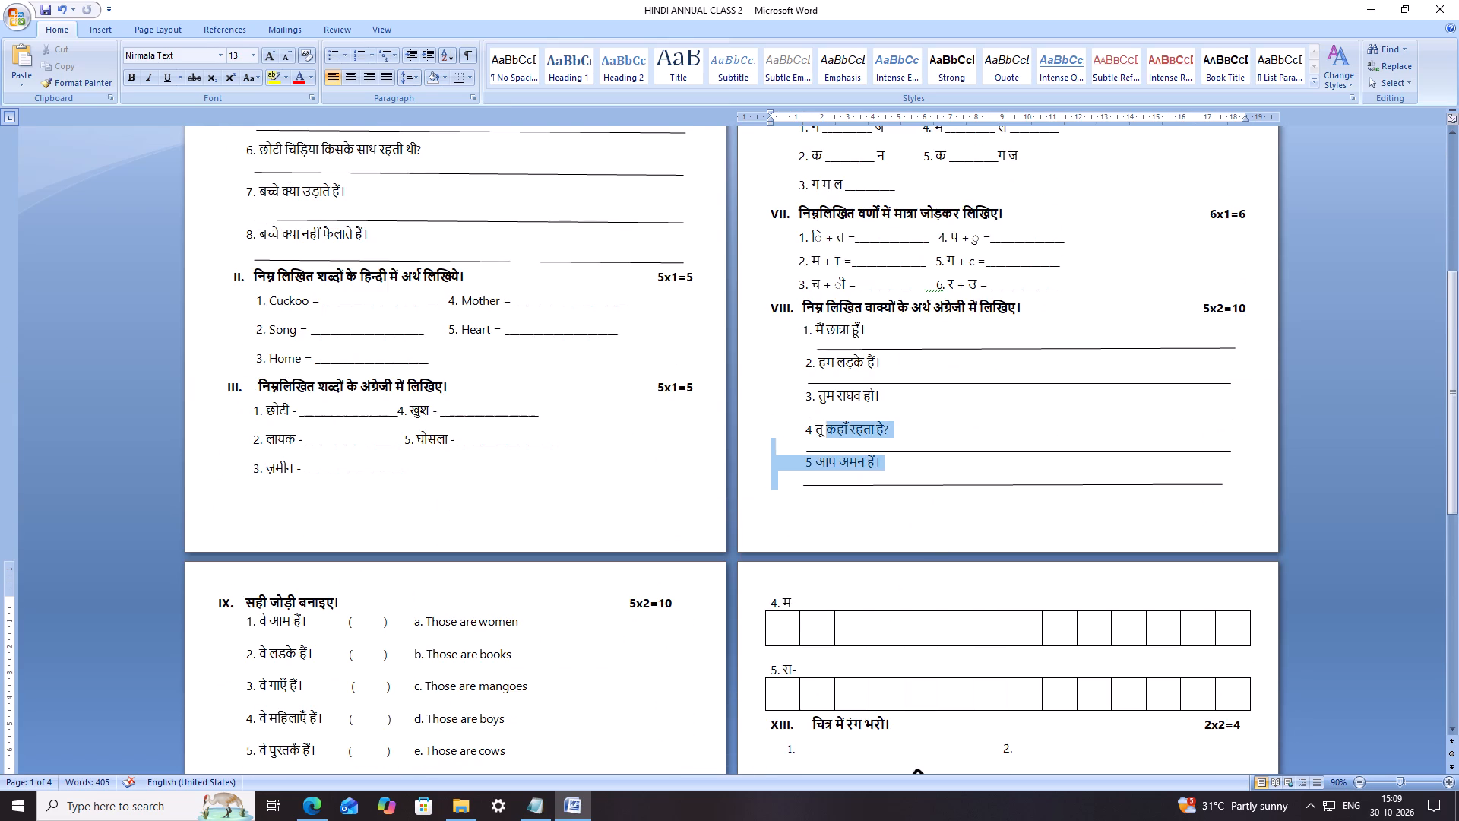
left_click_drag(820, 413, 786, 331)
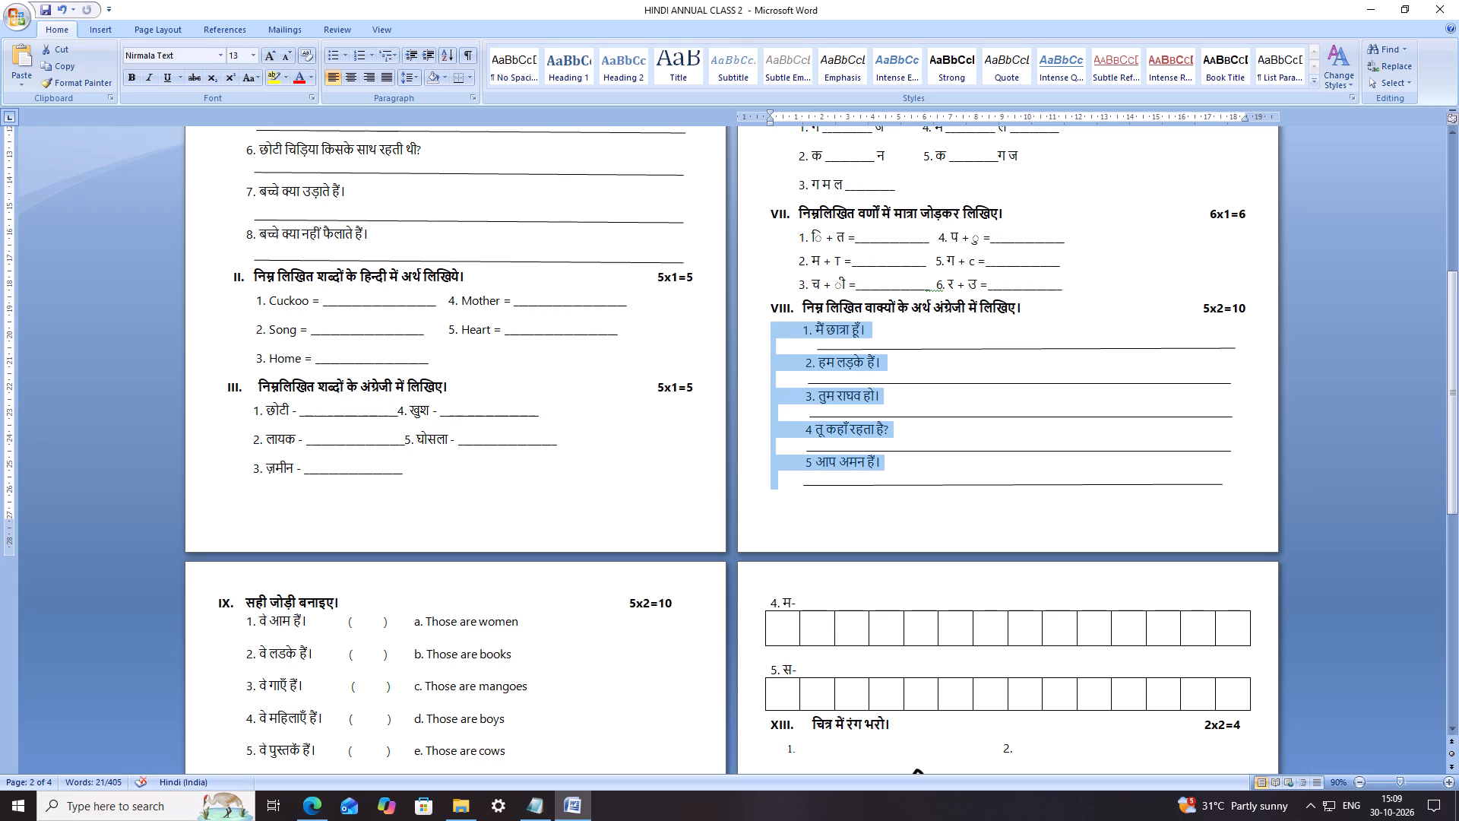
left_click(411, 71)
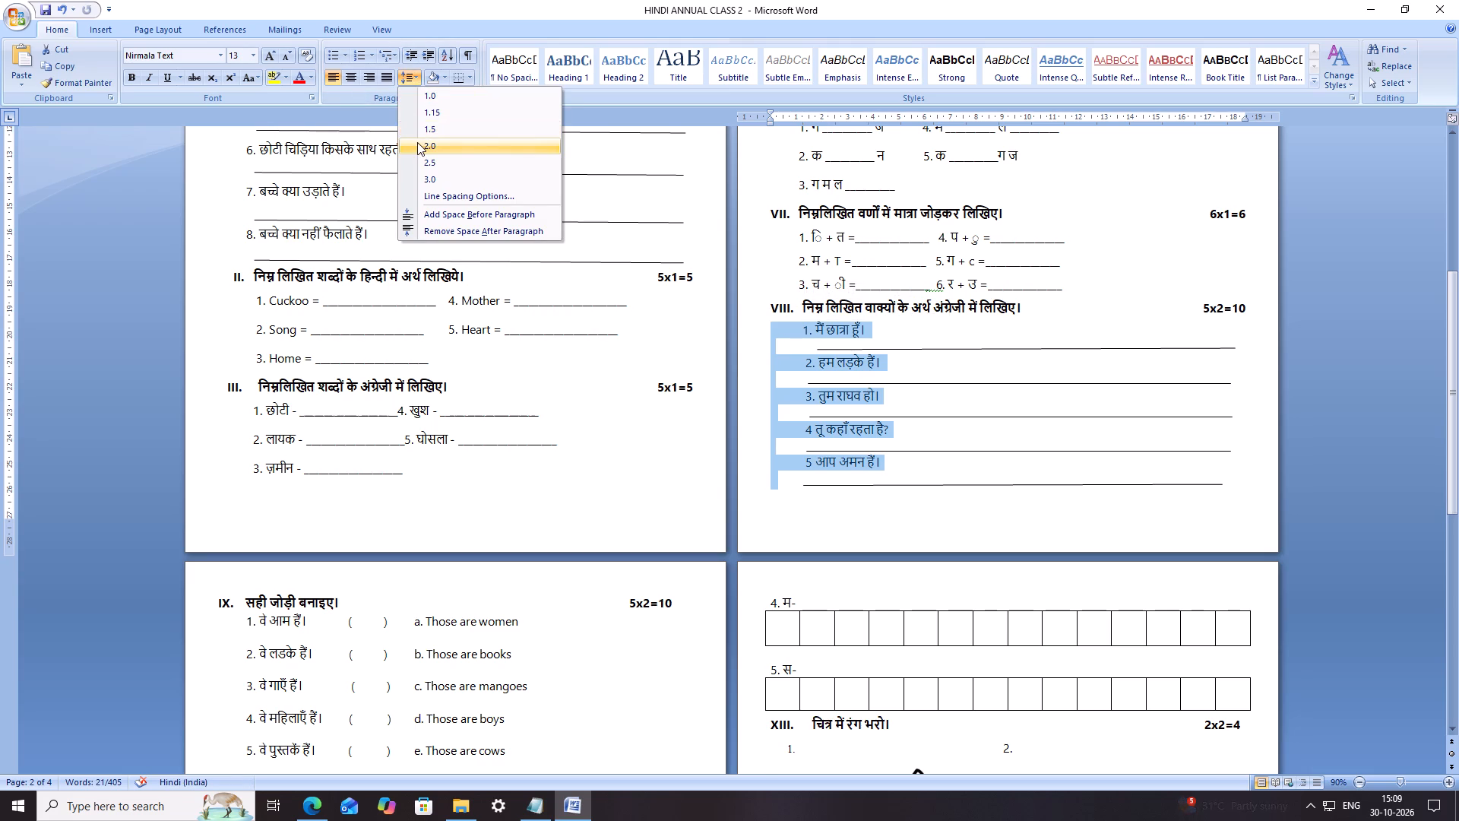
left_click(417, 142)
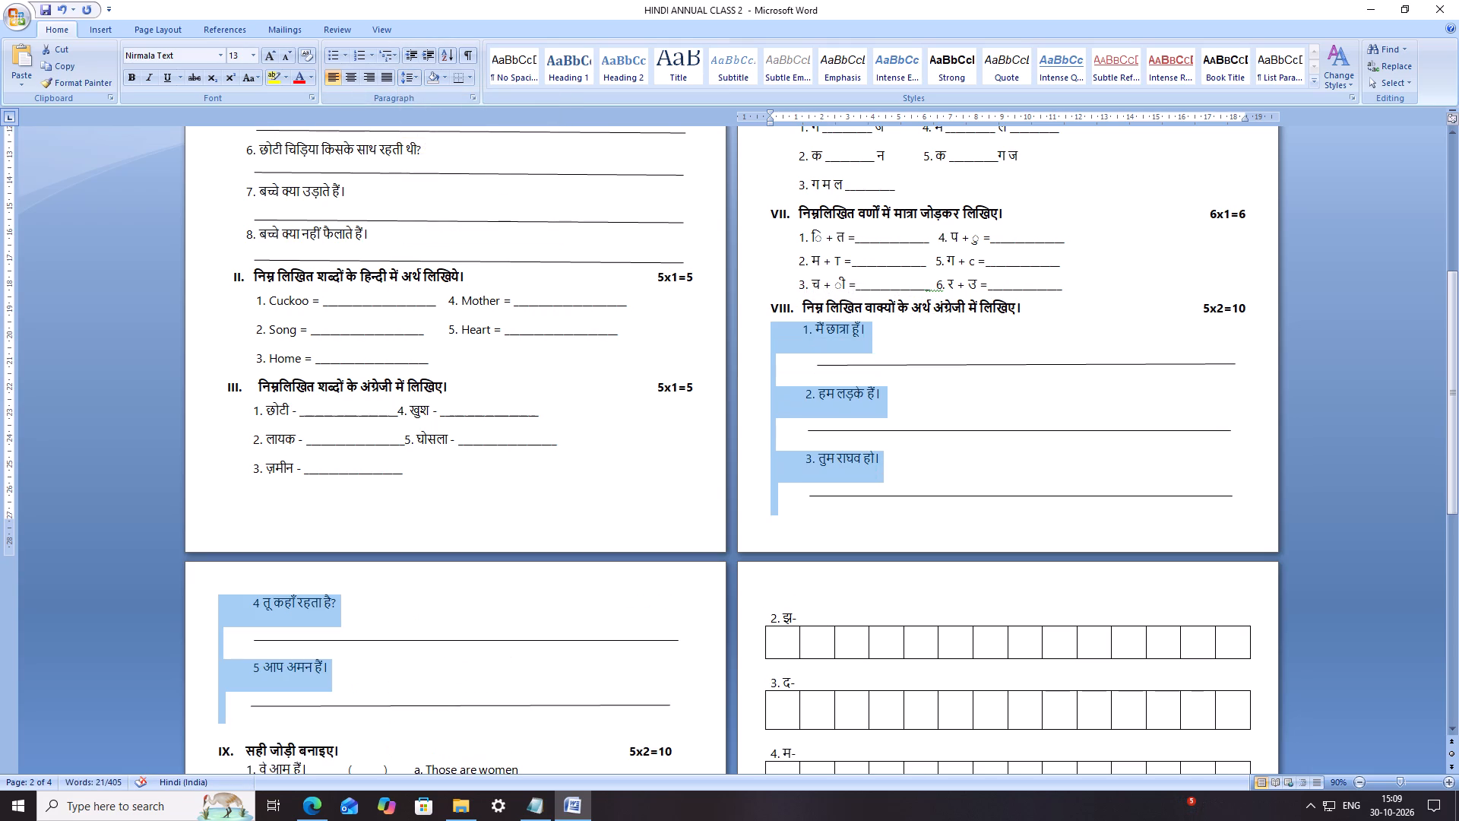
Check the remaining pages of the Class 2 Hindi paper, save it and close the document.
left_click(1052, 424)
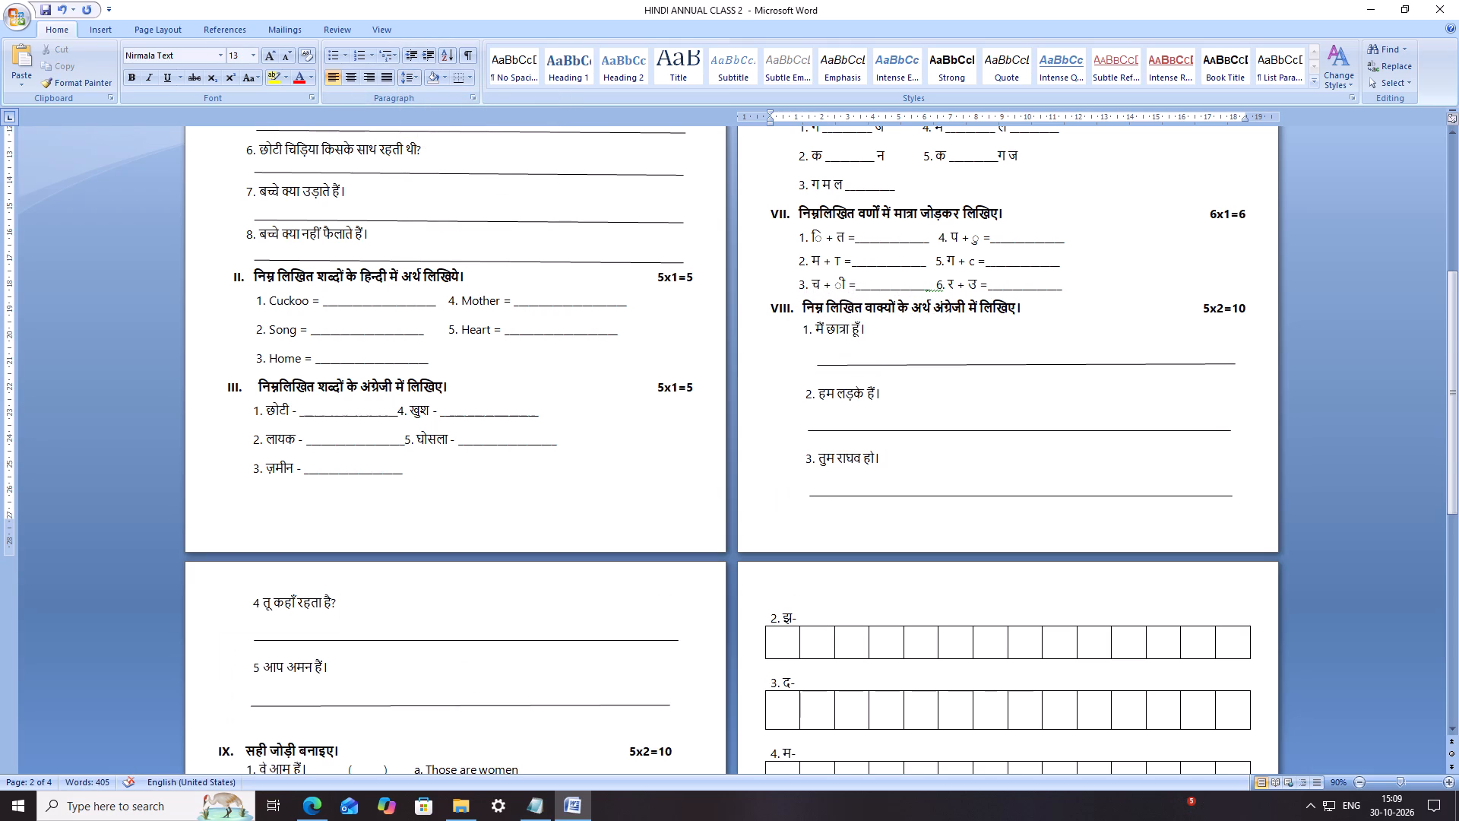
scroll(1053, 424, "down", 19)
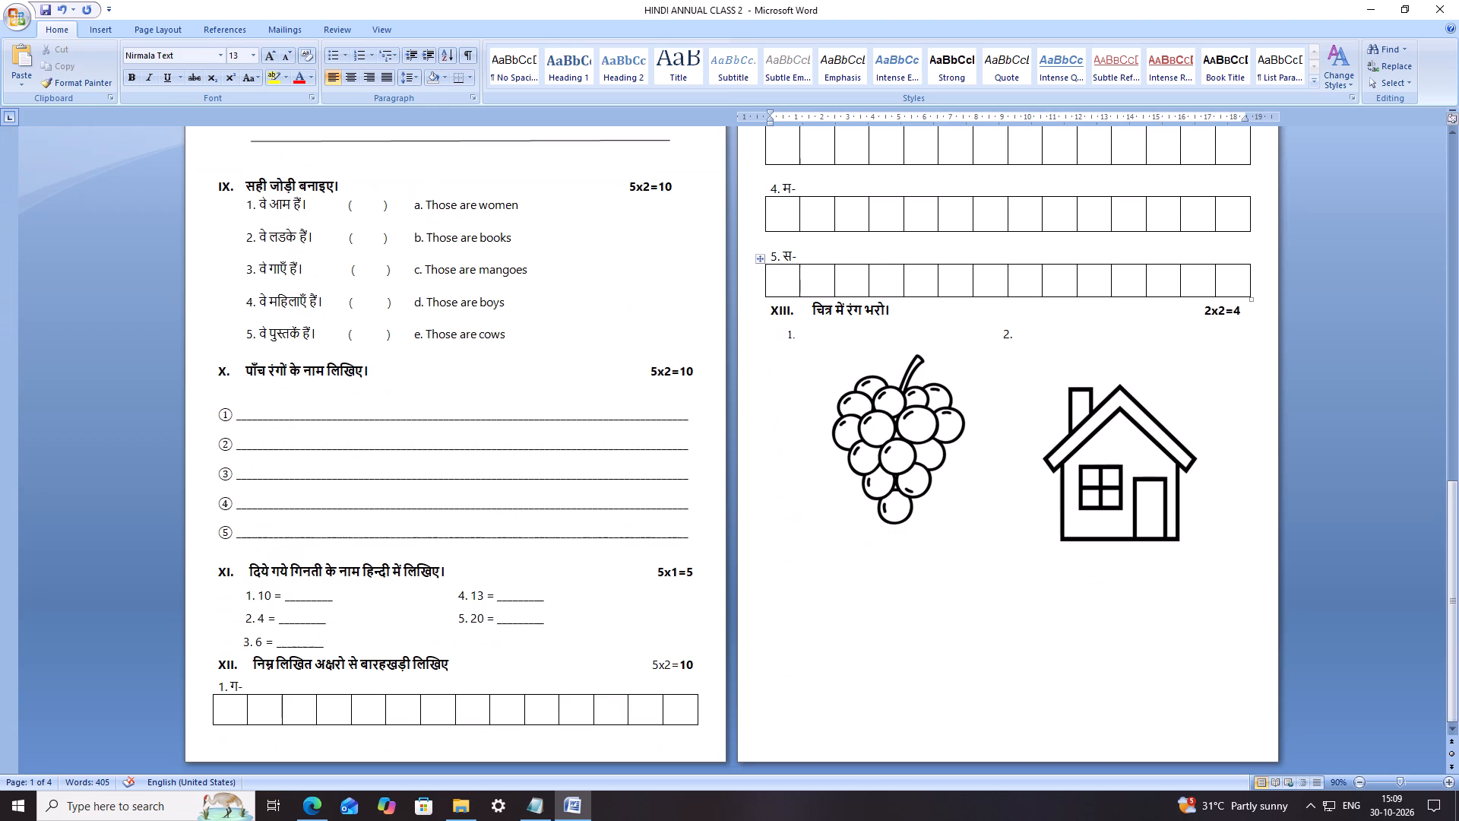
scroll(1056, 453, "down", 3)
scroll(1039, 479, "up", 12)
scroll(1039, 479, "down", 11)
key("ctrl+s")
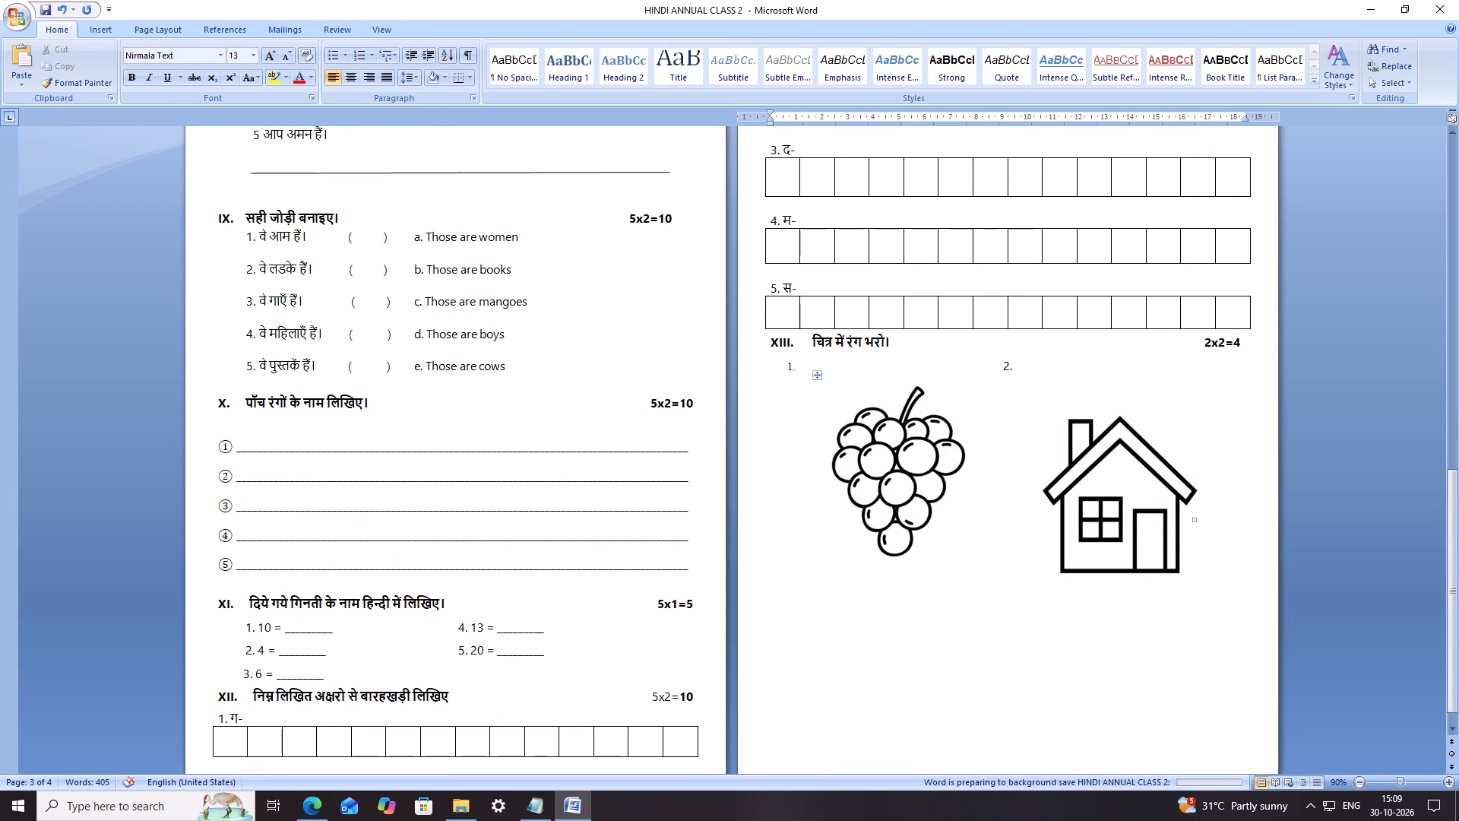
key("ctrl+s")
key("ctrl+s")
scroll(488, 427, "up", 19)
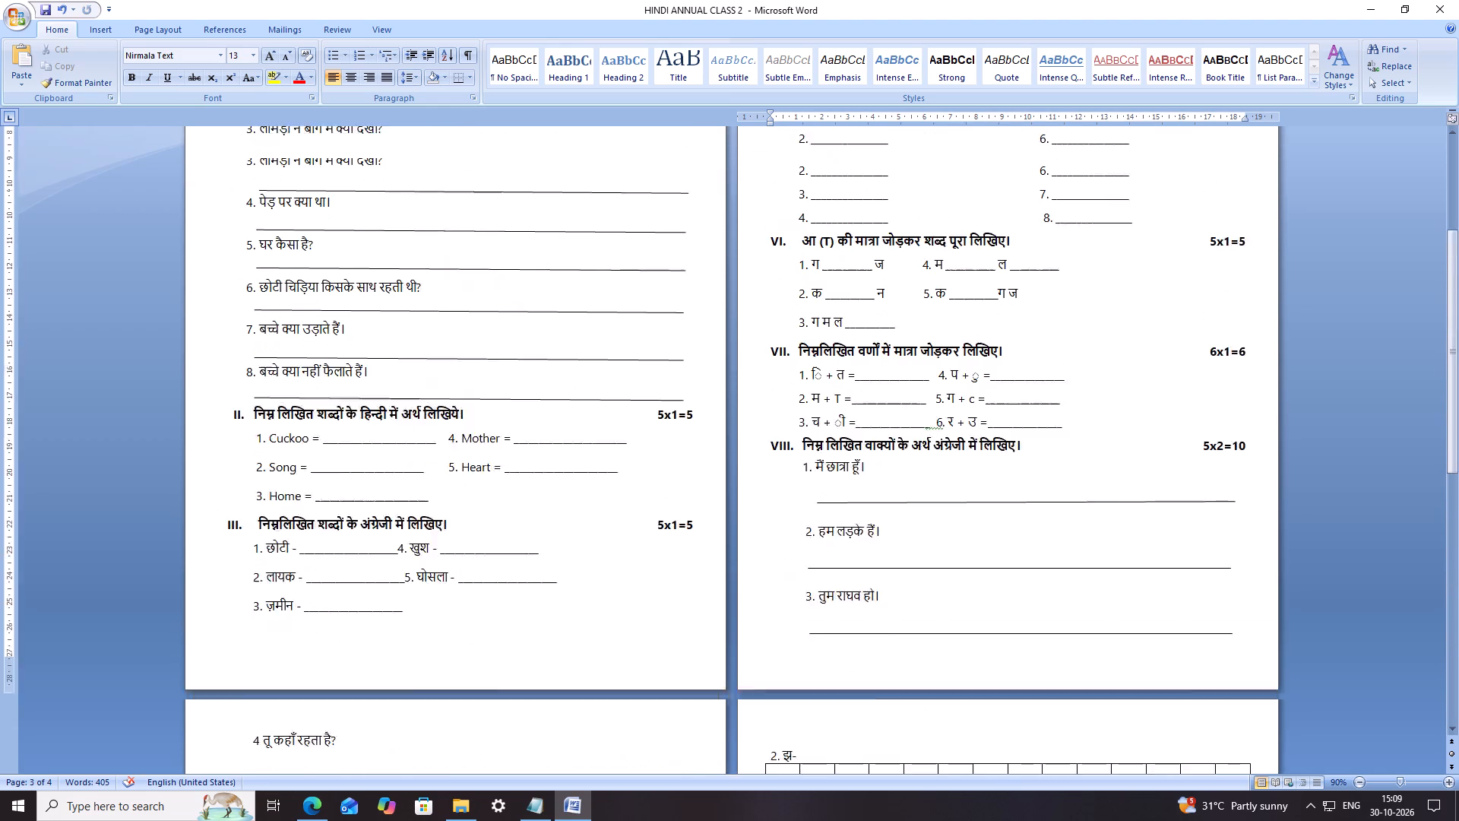
scroll(491, 425, "up", 12)
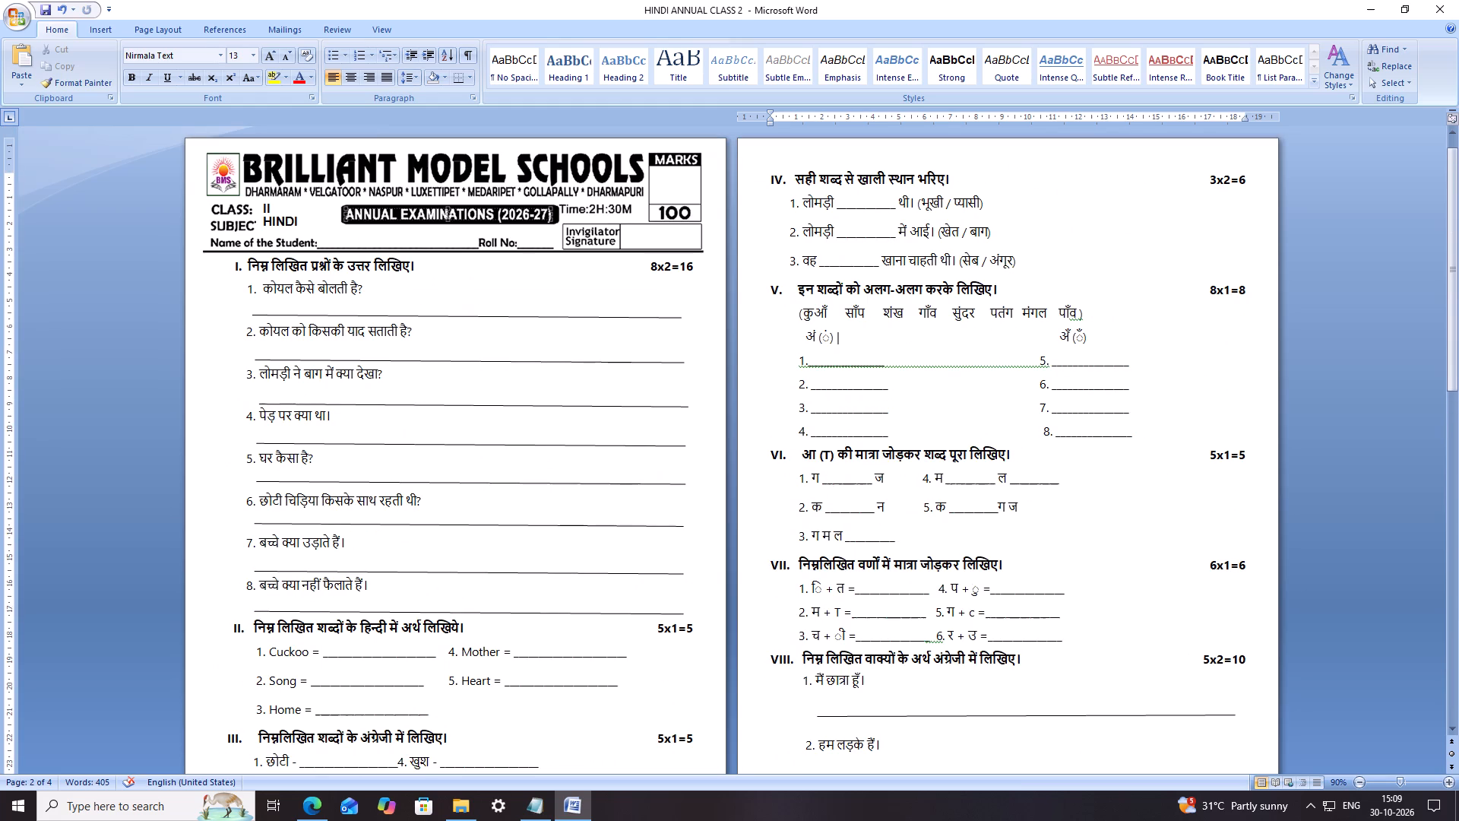
left_click(1458, 1)
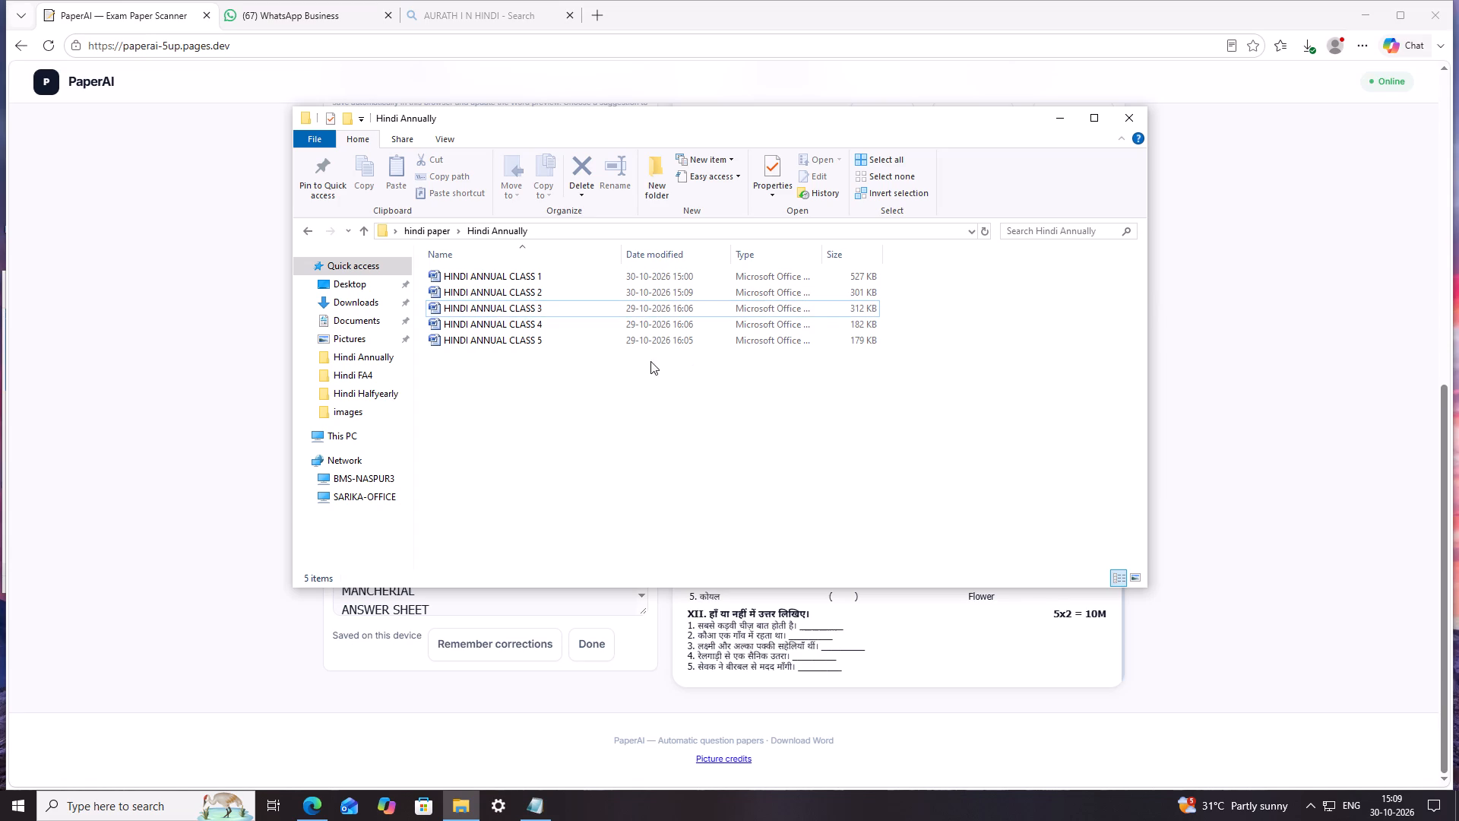
Open the HINDI ANNUAL CLASS 3 document from the Hindi Annually folder and look through its pages.
left_click(601, 397)
double_click(497, 309)
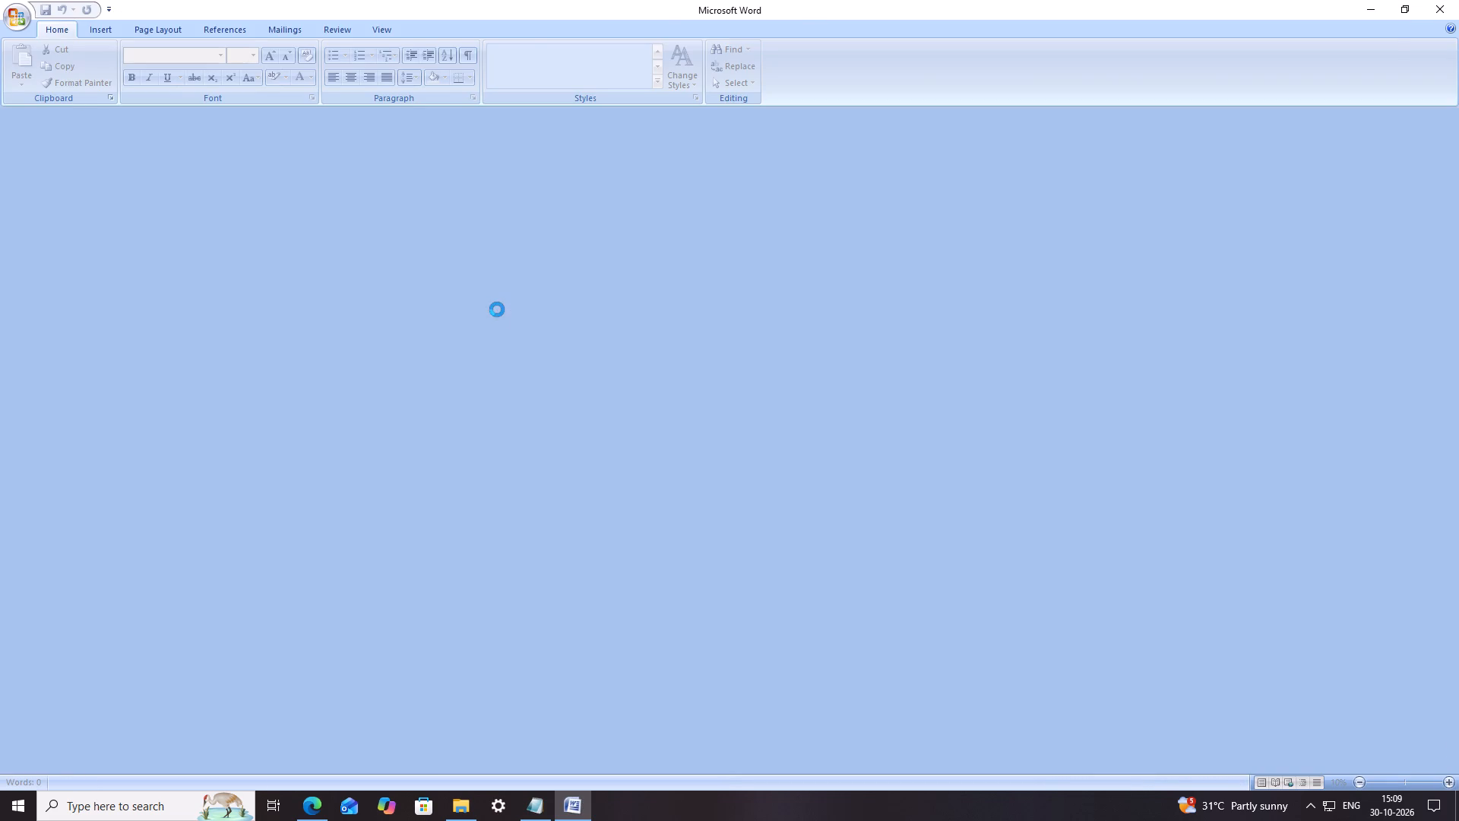
scroll(547, 341, "down", 7)
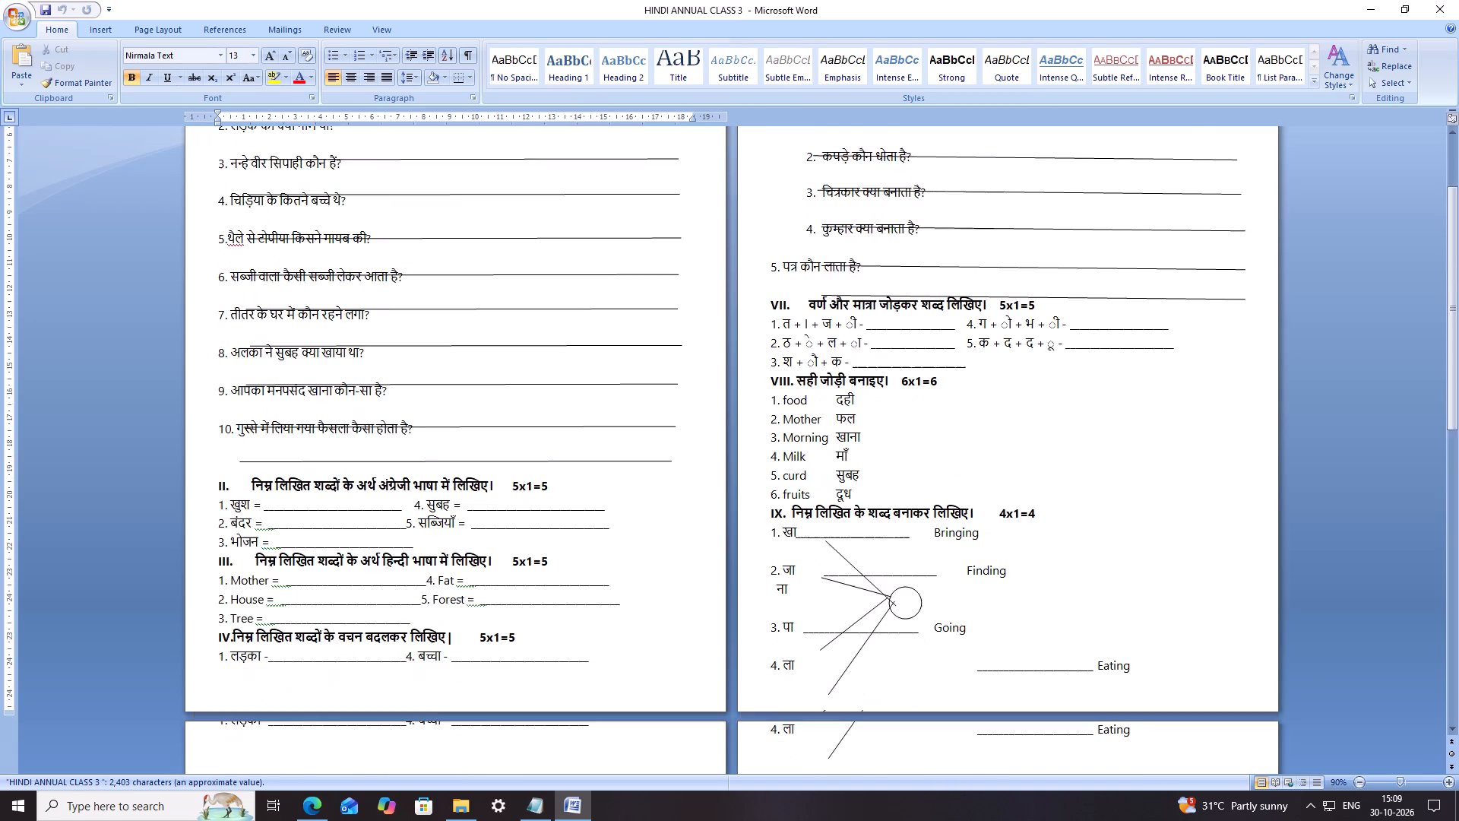
scroll(584, 374, "down", 12)
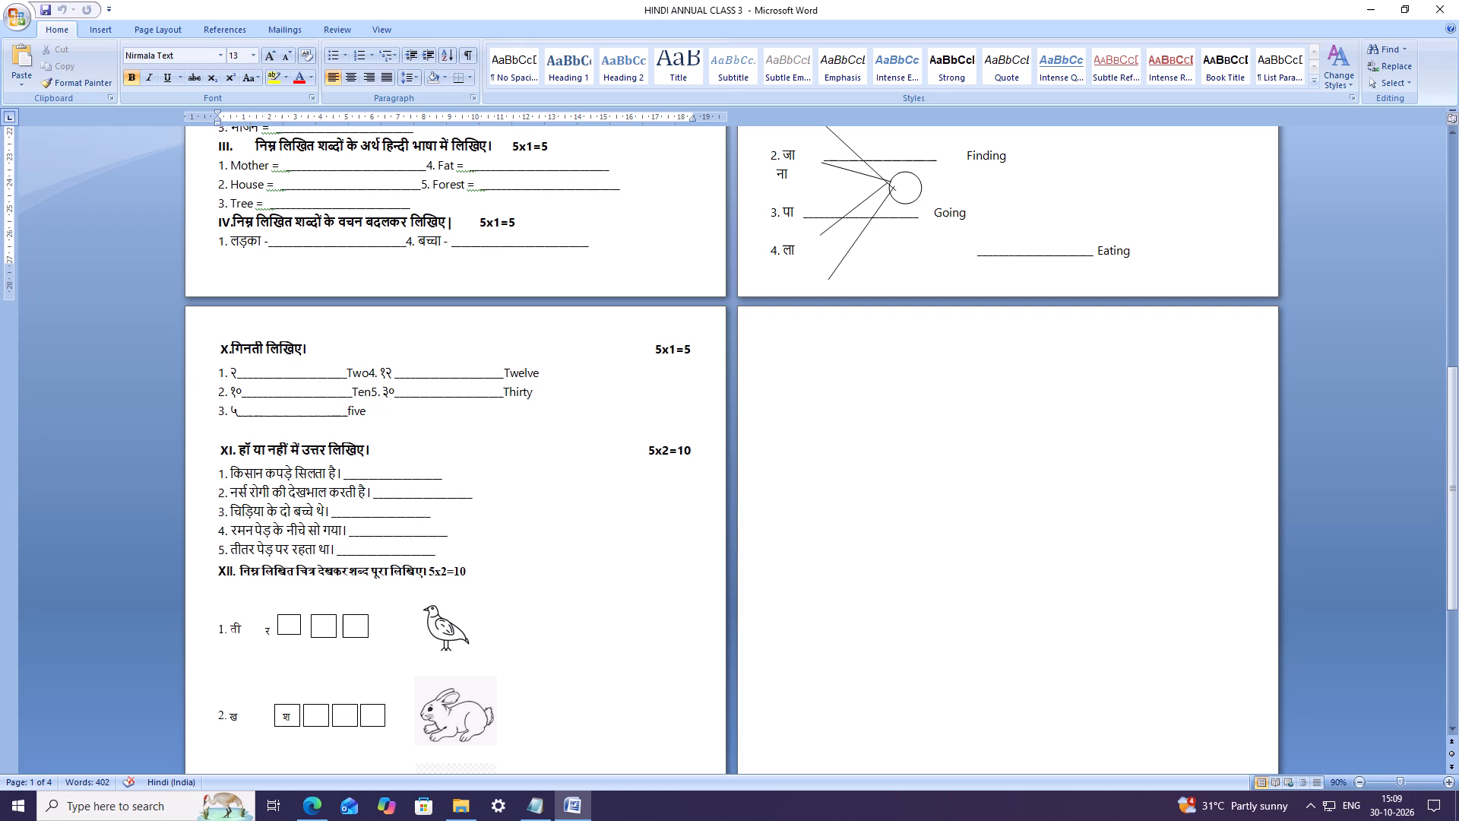
scroll(600, 421, "down", 14)
scroll(569, 456, "down", 7)
scroll(564, 471, "up", 15)
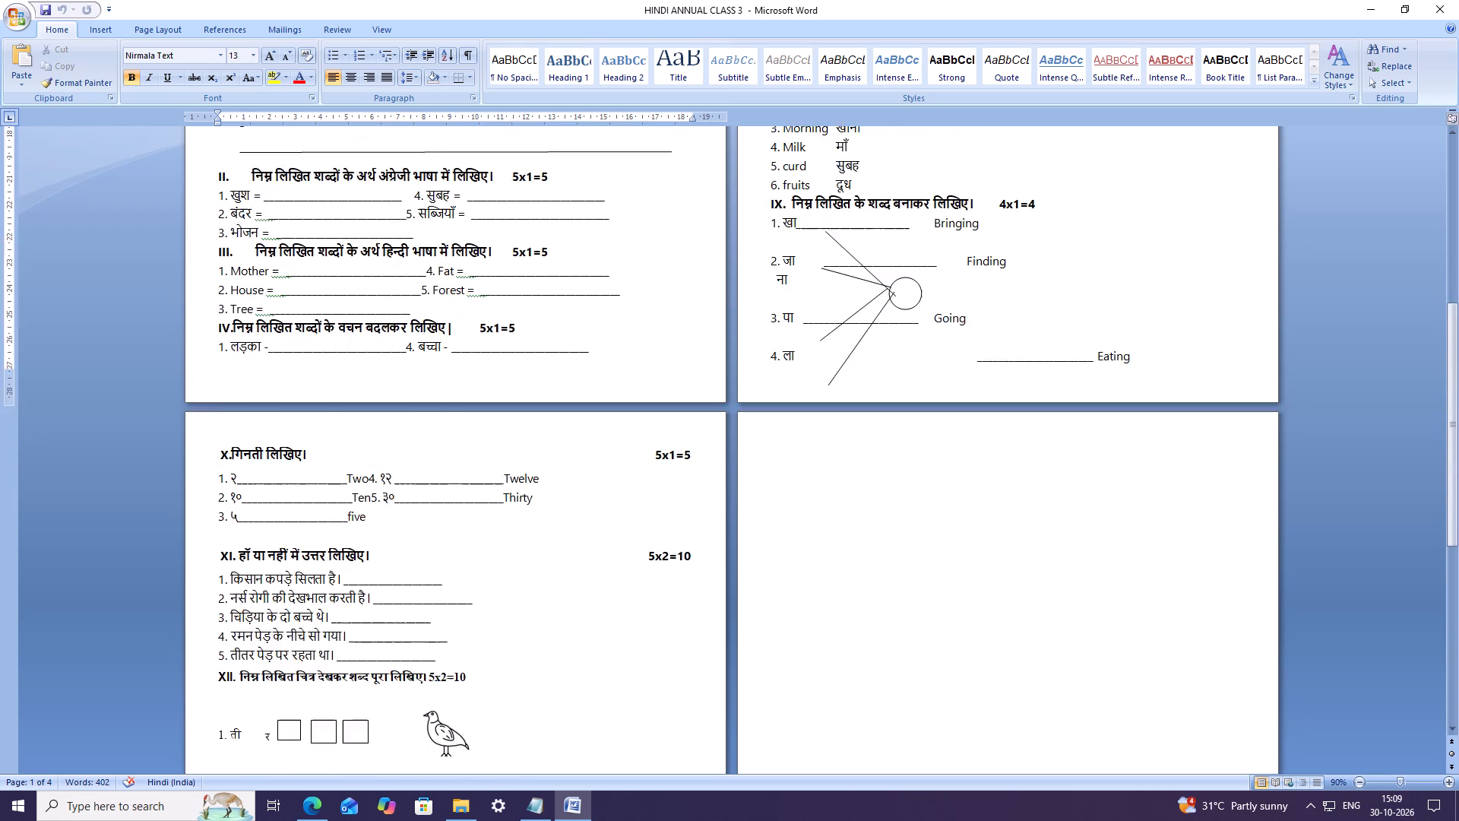
scroll(528, 423, "up", 20)
scroll(528, 423, "up", 2)
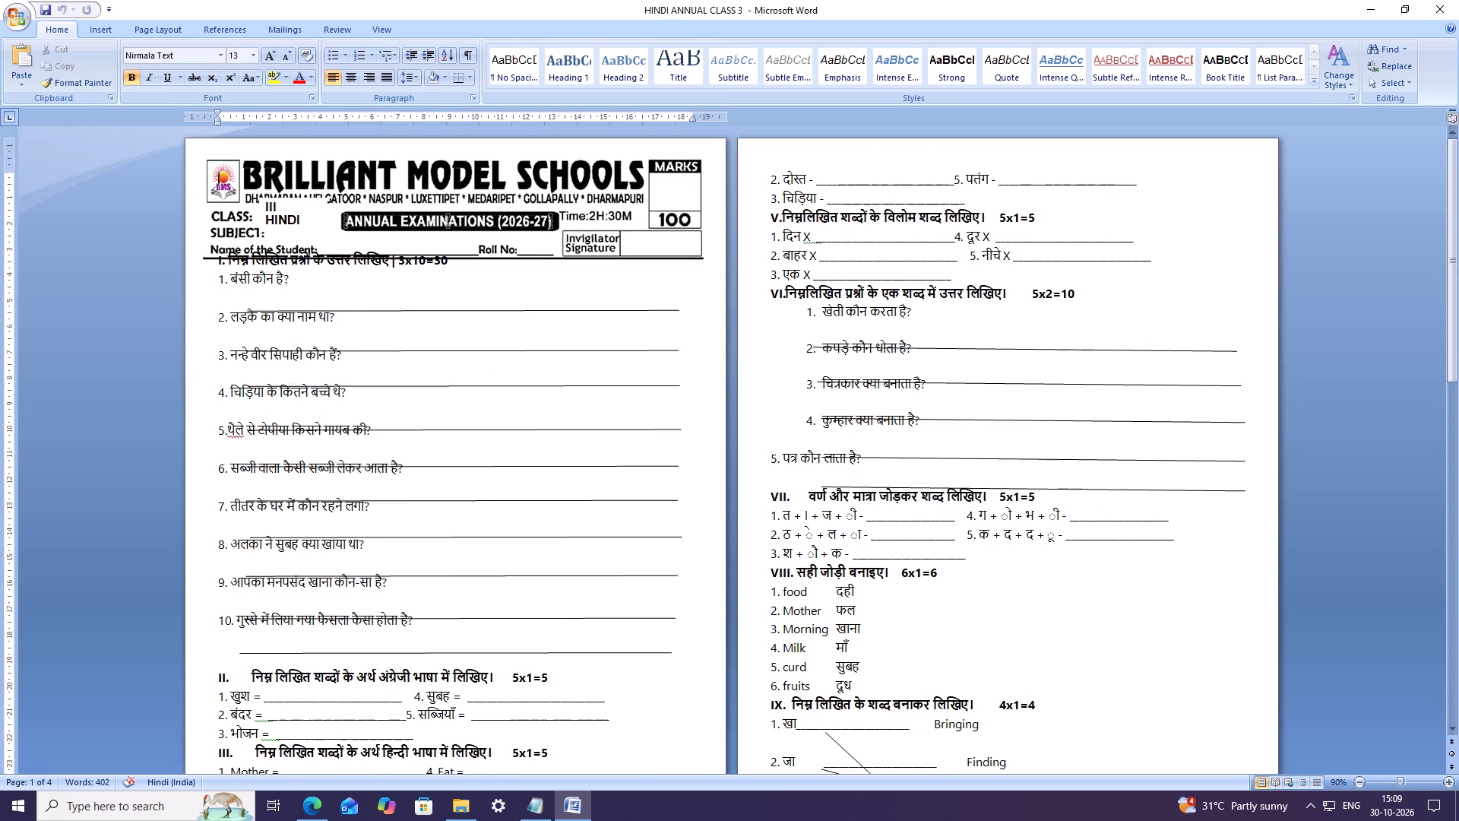
Insert a blank line above the section I heading to move it clear of the school header.
left_click(218, 262)
key("Return")
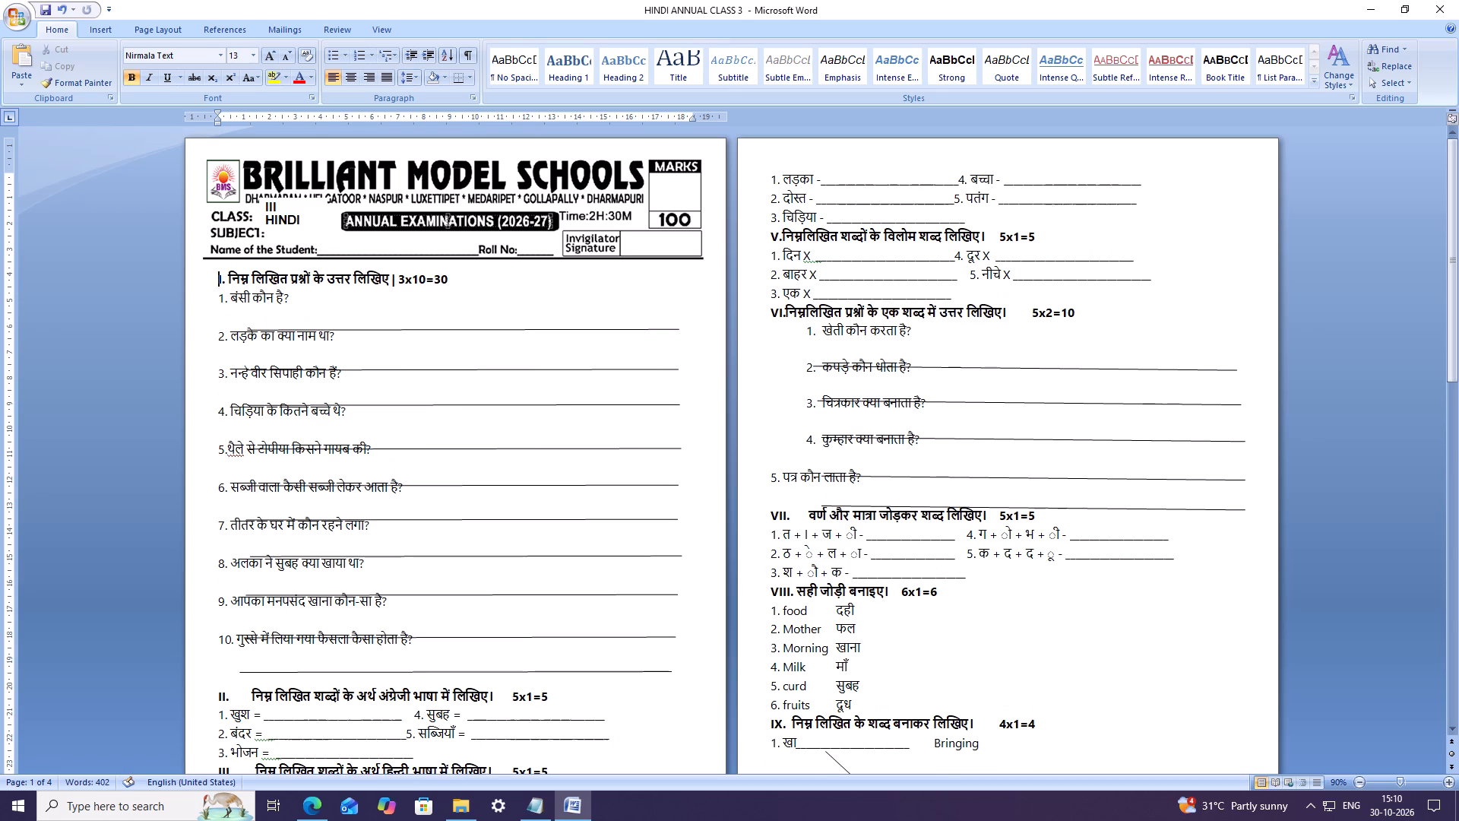
Select all ten answer lines in section I and nudge them together up and slightly left, so each sits clear below its question.
left_click(485, 328)
left_click(486, 330)
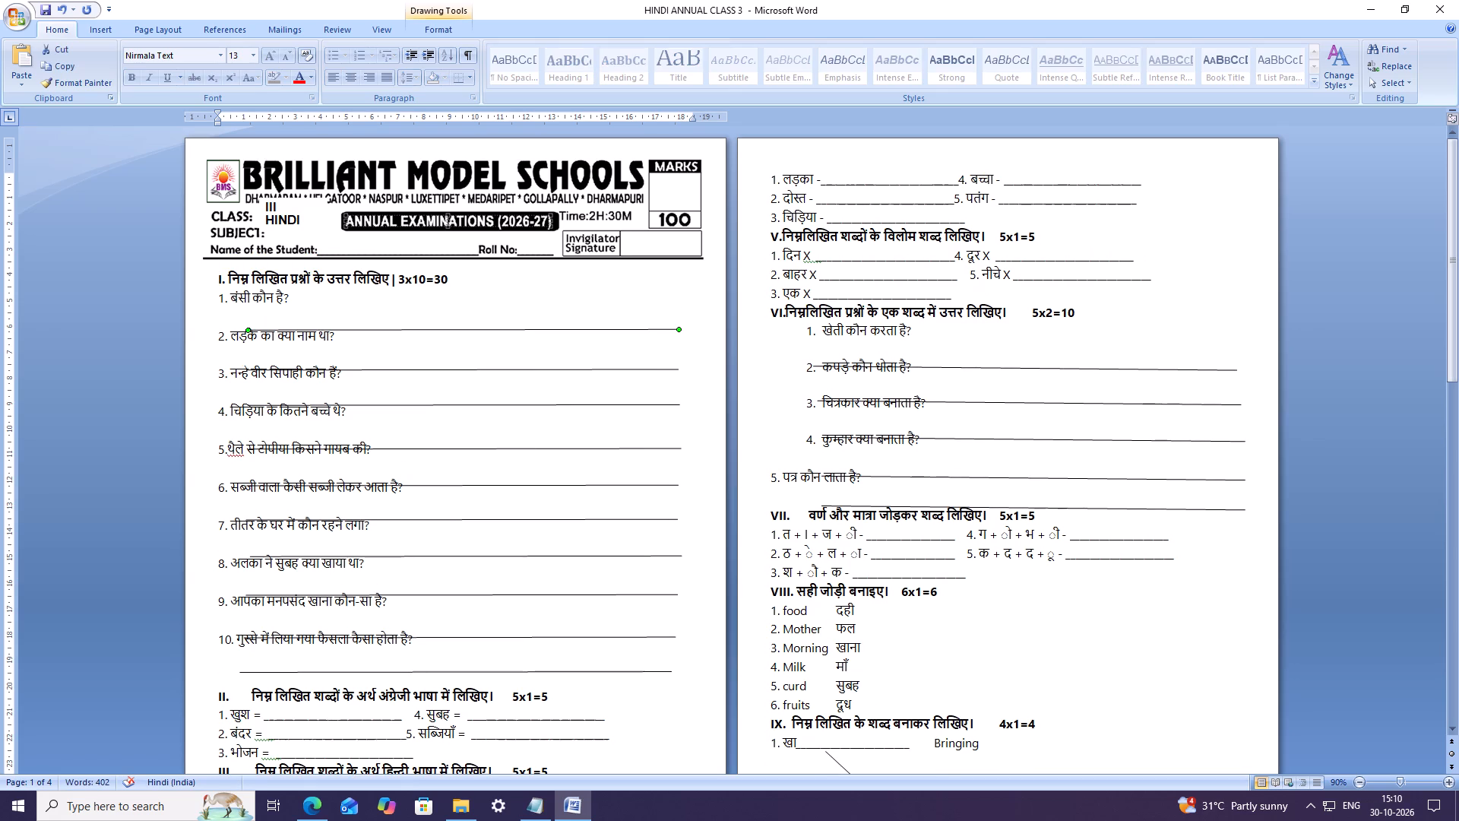
left_click(484, 369, "shift")
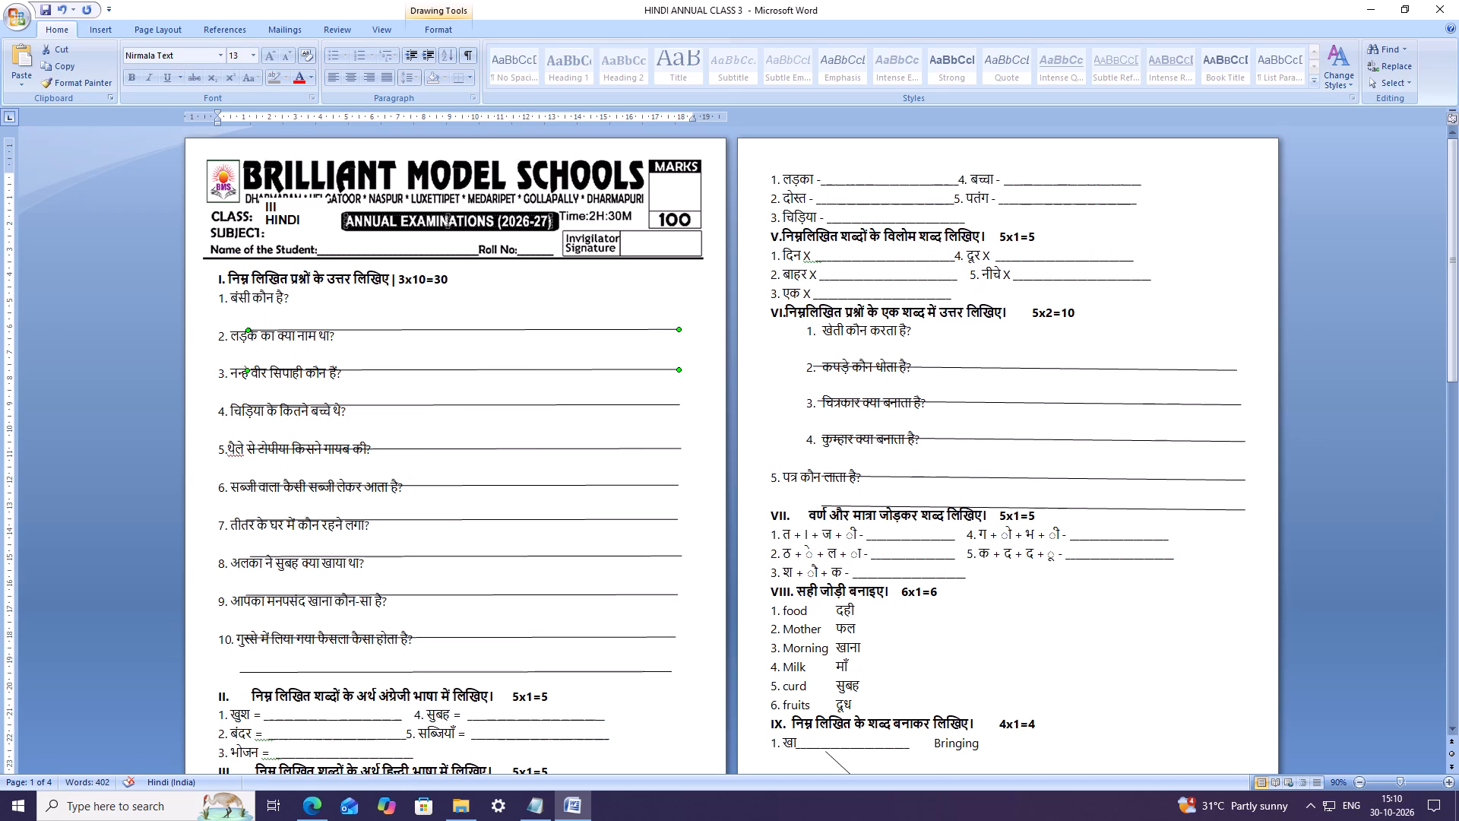
left_click(482, 404, "shift")
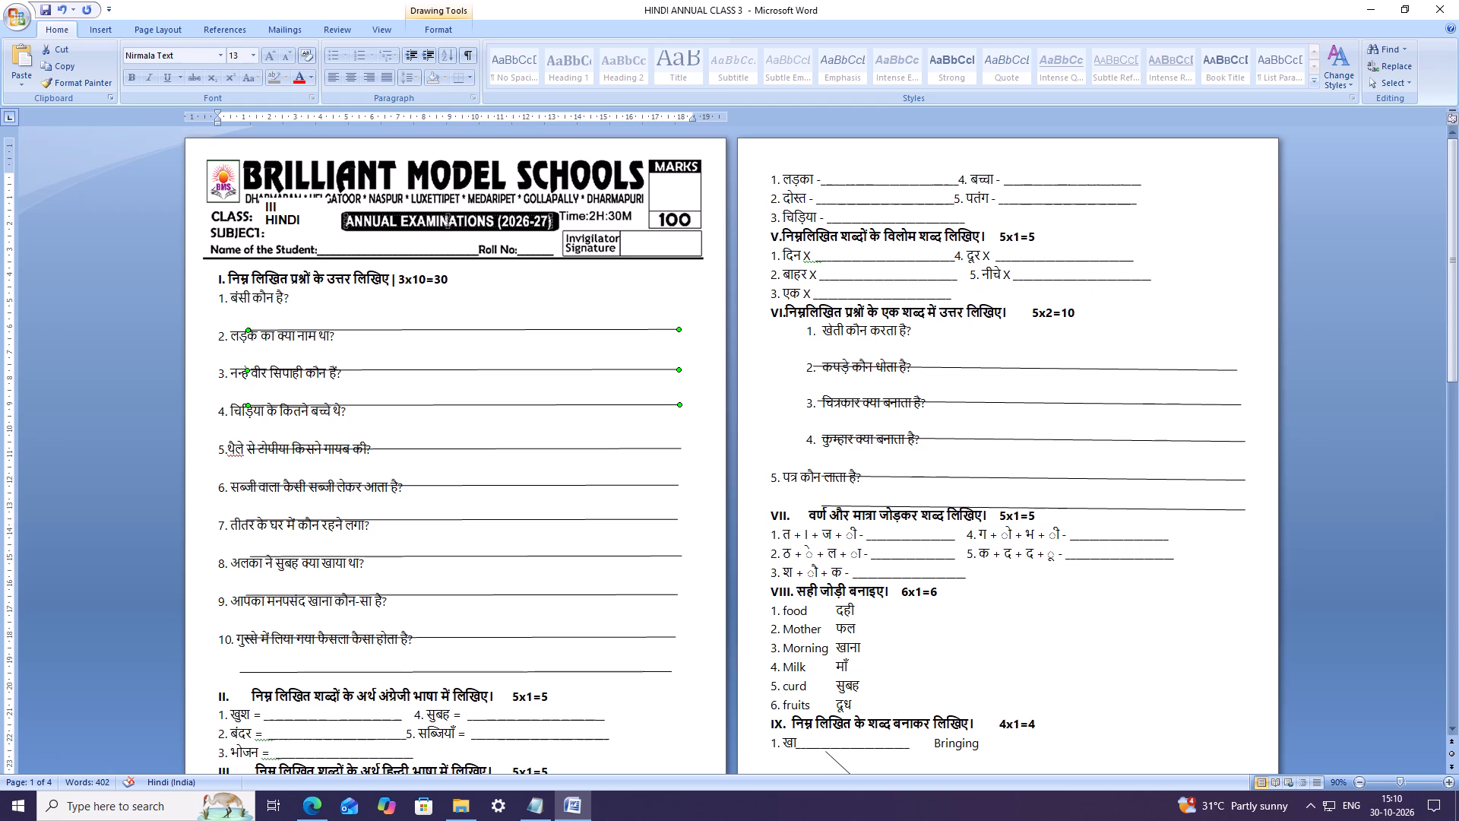
left_click(477, 449, "shift")
left_click(474, 486, "shift")
left_click(460, 520, "shift")
left_click(460, 558, "shift")
left_click(457, 558, "shift")
left_click(456, 556, "shift")
left_click(460, 595, "shift")
left_click(460, 633, "shift")
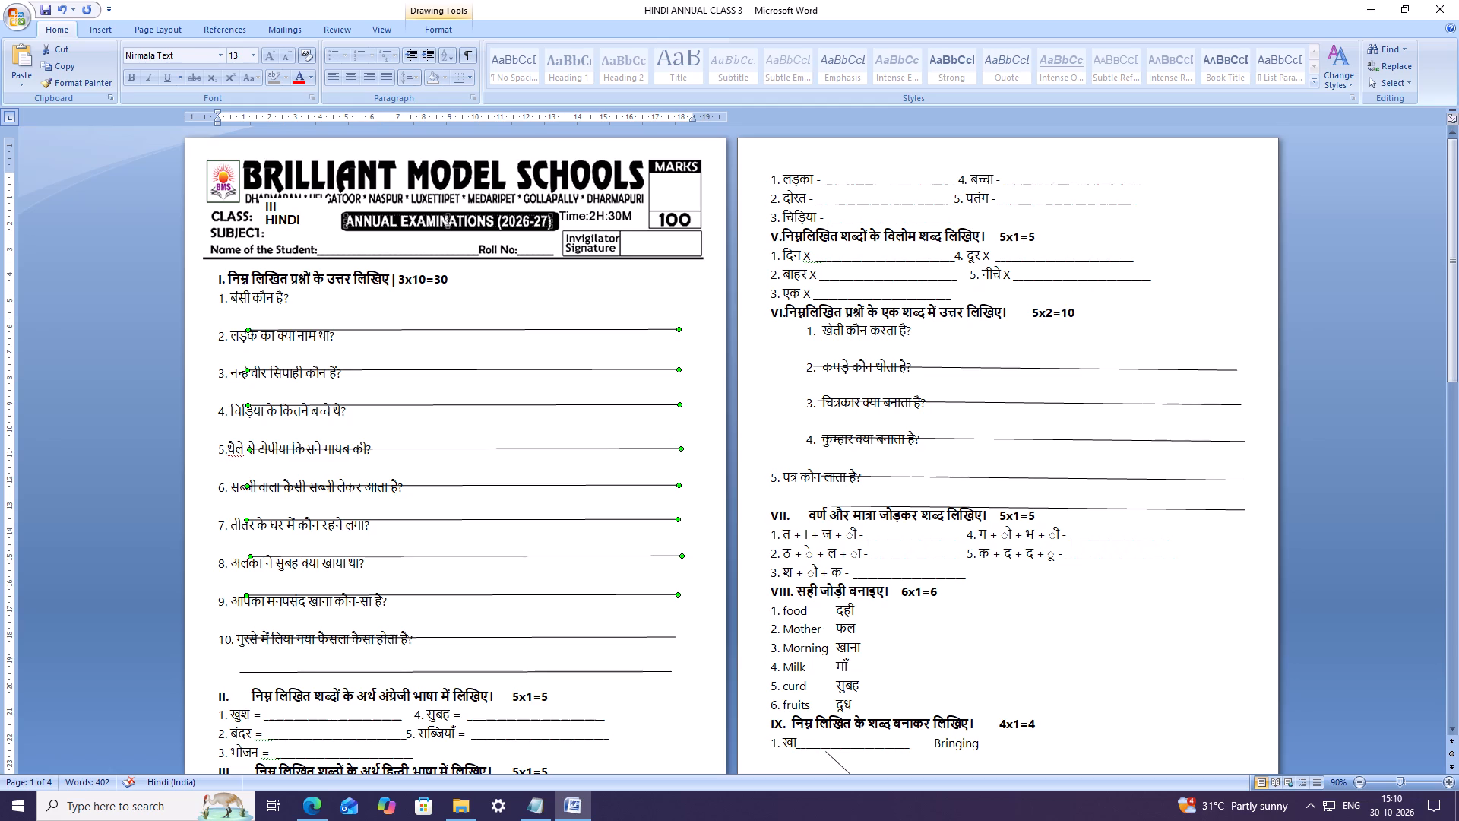
left_click(460, 639, "shift")
left_click(455, 635, "shift")
left_click(459, 637, "shift")
left_click(407, 670, "shift")
key("Up")
key("Up")
key("Up")
key("Up")
key("Up")
key("Up")
key("Up")
key("Up")
key("Up")
key("Left")
key("Left")
key("Left")
key("Left")
key("Left")
key("Left")
key("Left")
key("Left")
key("Left")
key("Left")
key("Left")
key("Left")
key("Left")
key("Left")
key("Left")
key("Left")
key("Left")
key("Left")
key("Left")
key("Left")
key("Left")
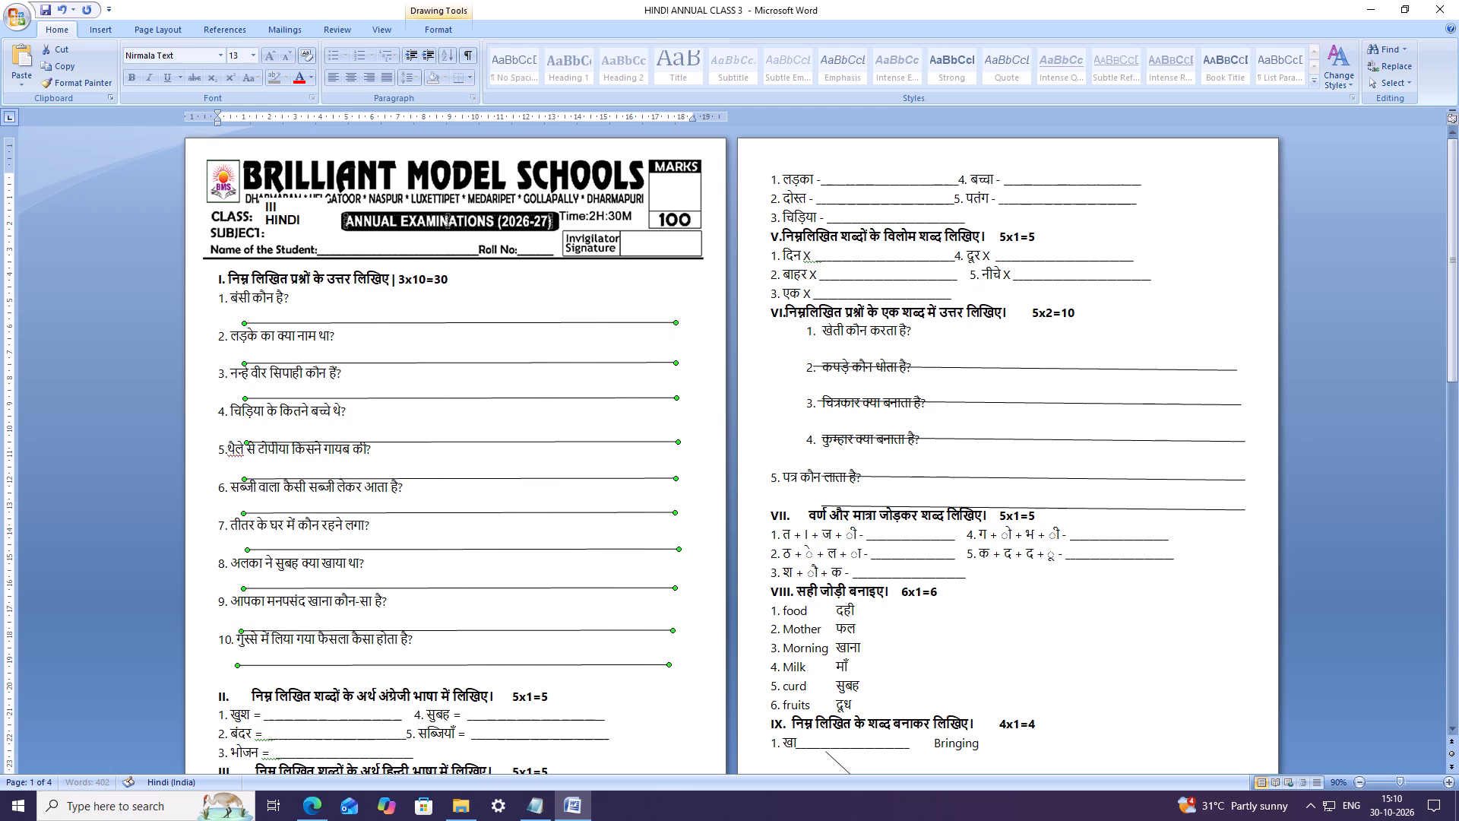
key("Right")
key("Right")
key("Right")
key("Right")
key("Right")
key("Right")
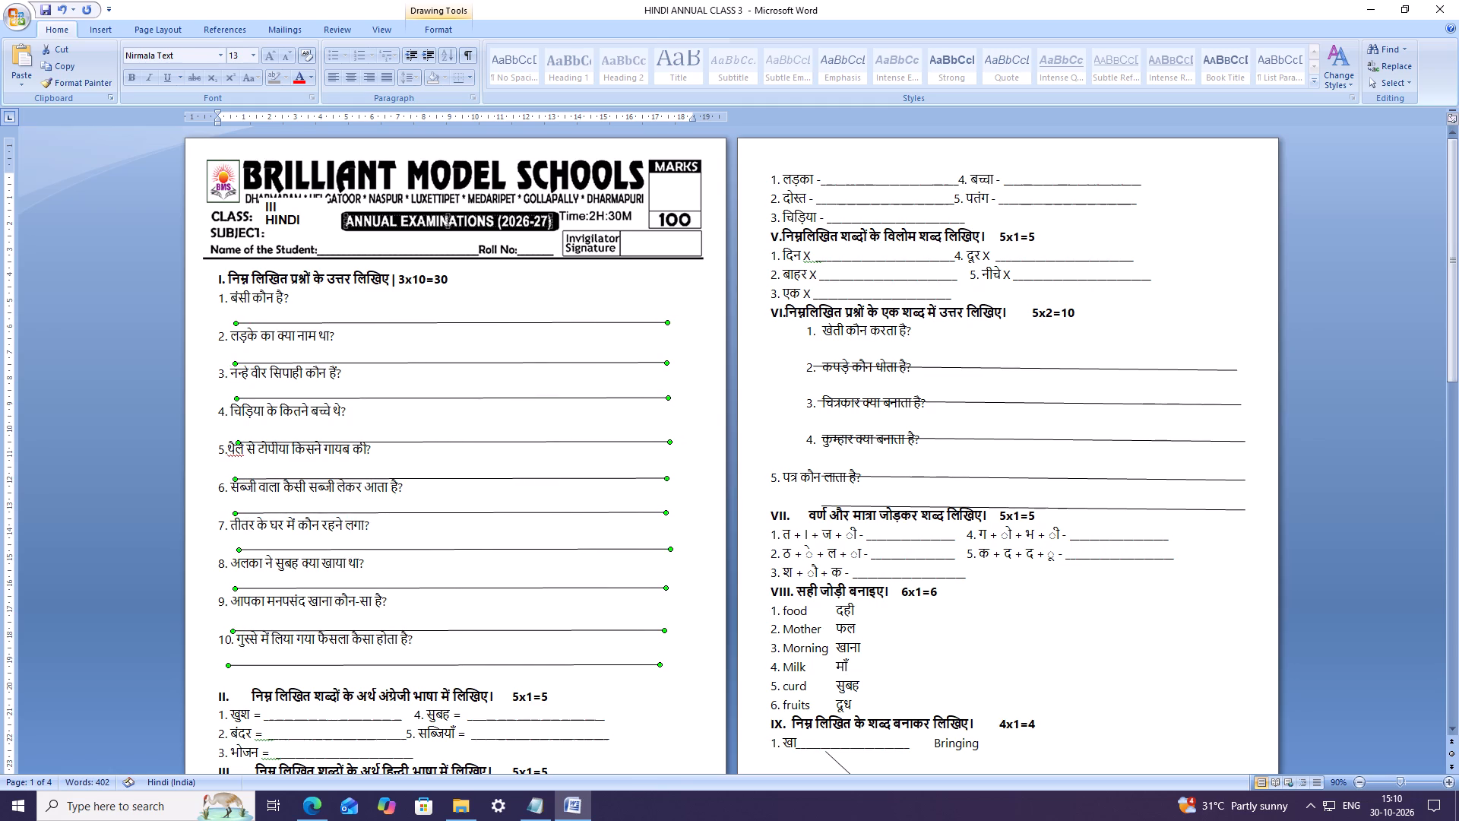
key("Right")
key("Right")
key("Right")
key("Right")
key("Right")
key("Up")
key("Up")
key("Up")
key("Up")
key("Up")
key("Up")
key("Up")
key("Up")
key("Up")
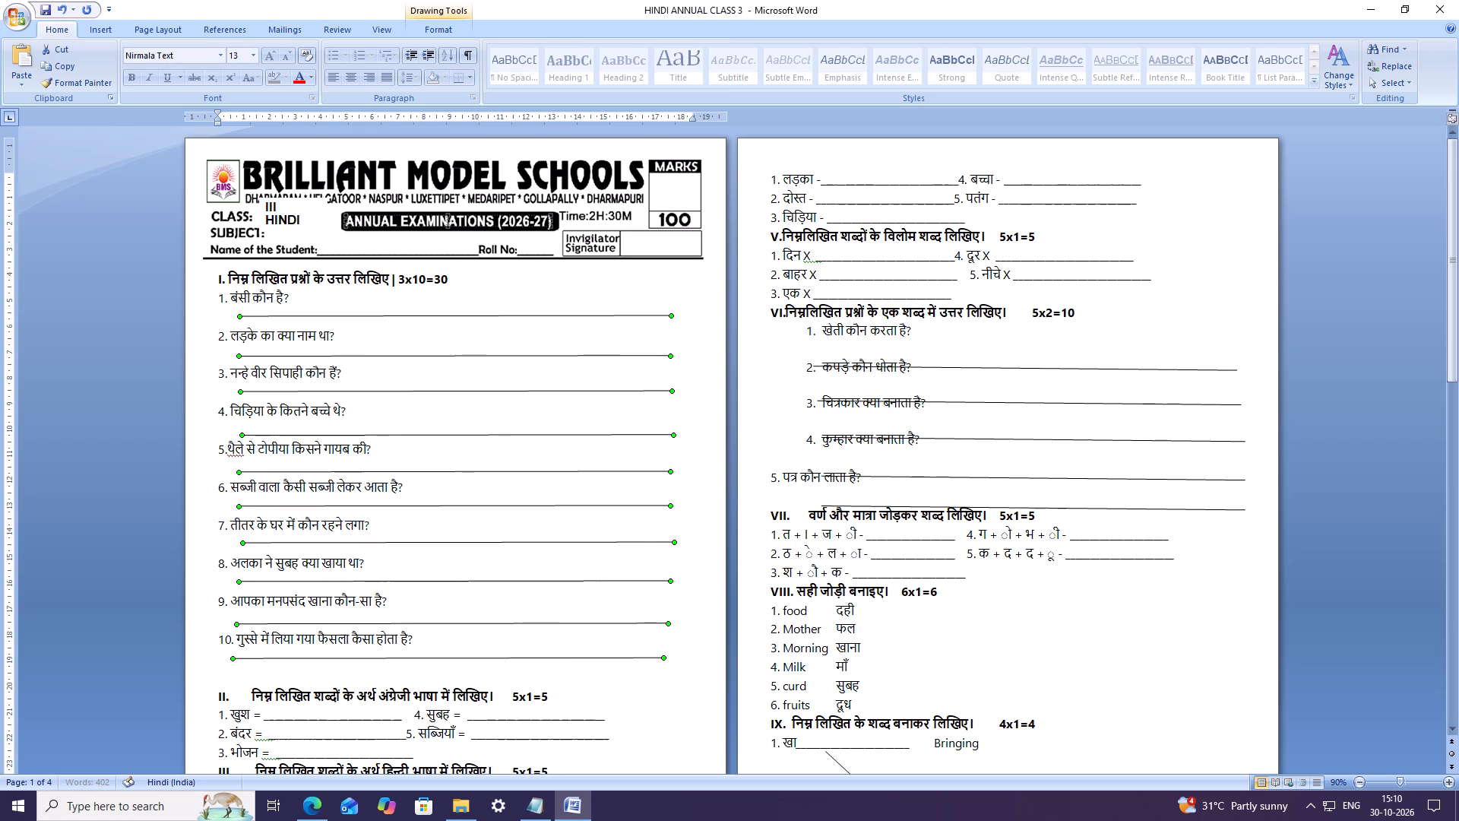
key("Down")
key("Down")
key("Down")
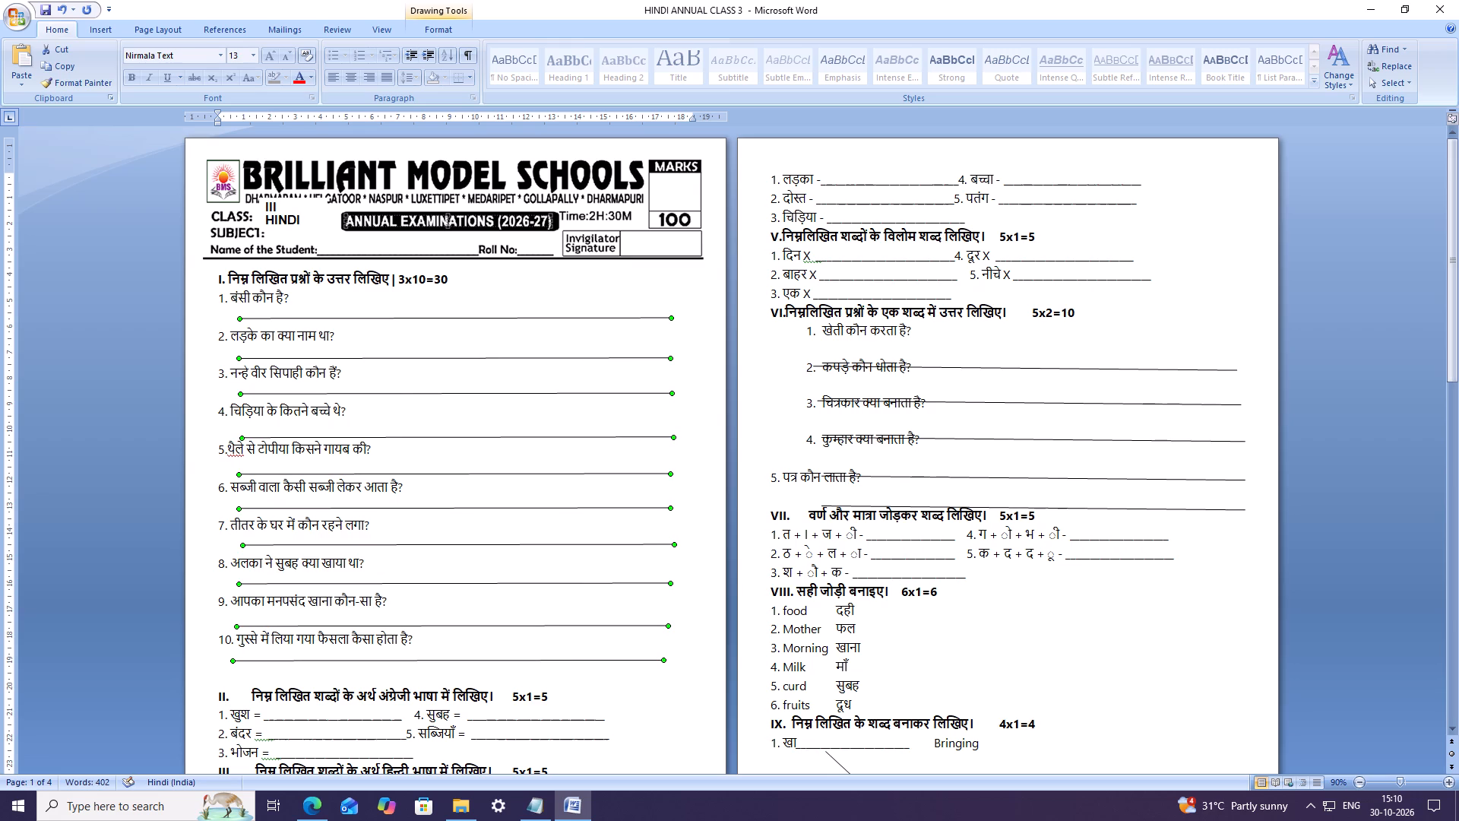
key("Down")
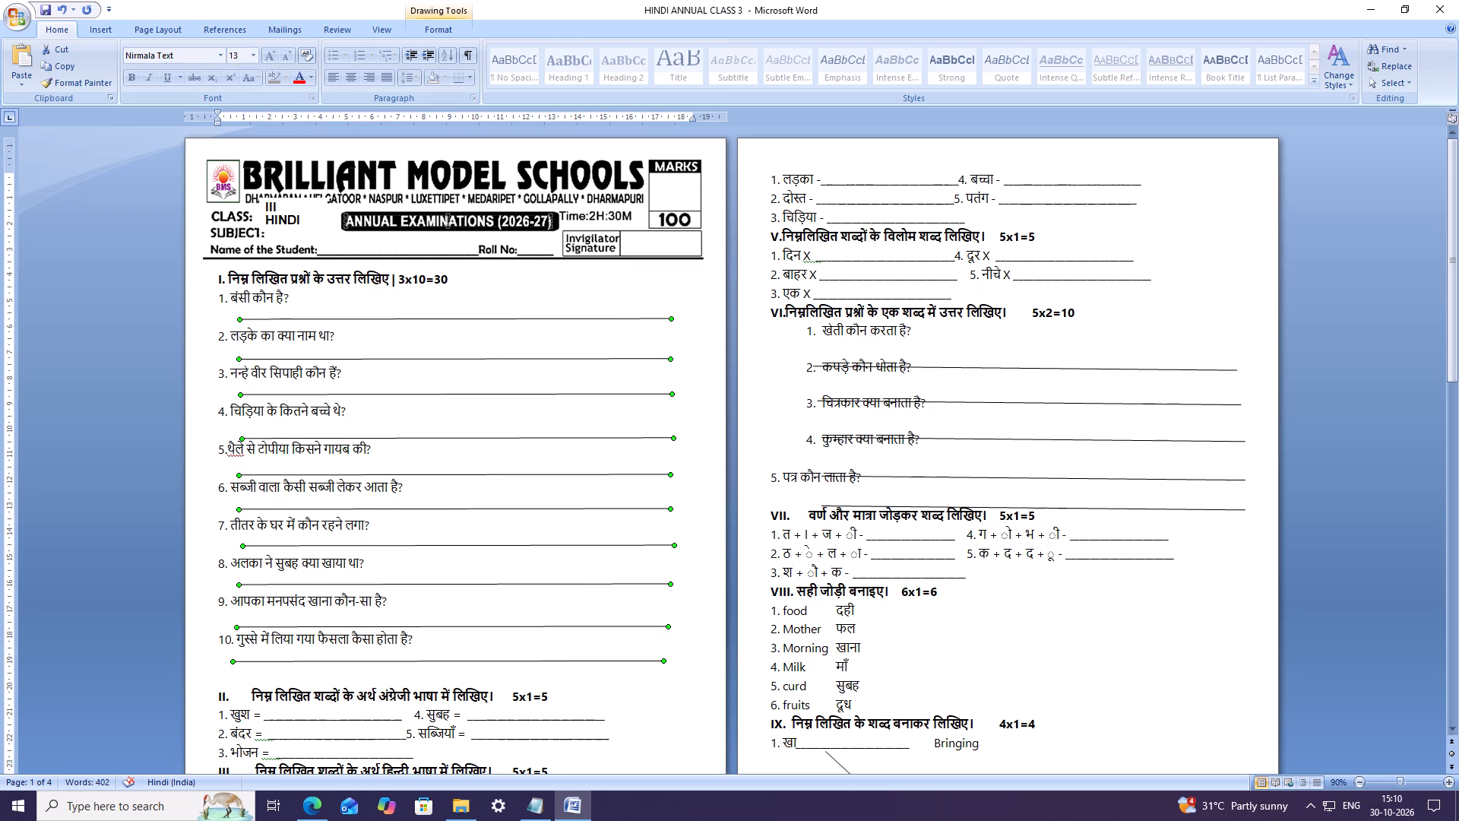
Save the Class 3 paper with the repositioned answer lines.
key("ctrl+s")
left_click(497, 392)
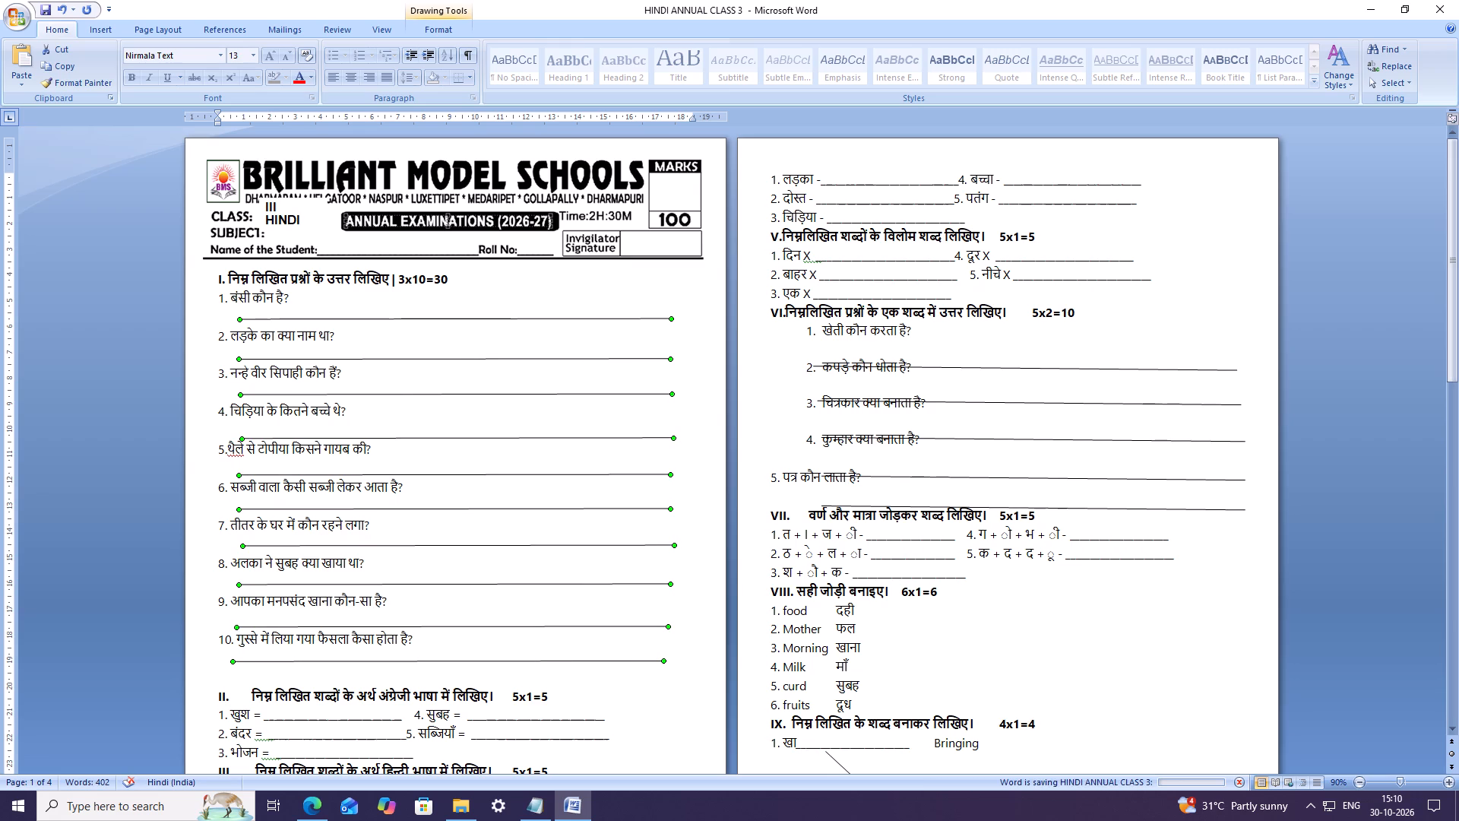
Insert four spaces between the numeral "I." and the text of the section I heading.
left_click(232, 274)
key("space")
key("space")
key("space")
key("space")
Indent questions 1 and 2 of section I by six spaces each.
left_click(220, 294)
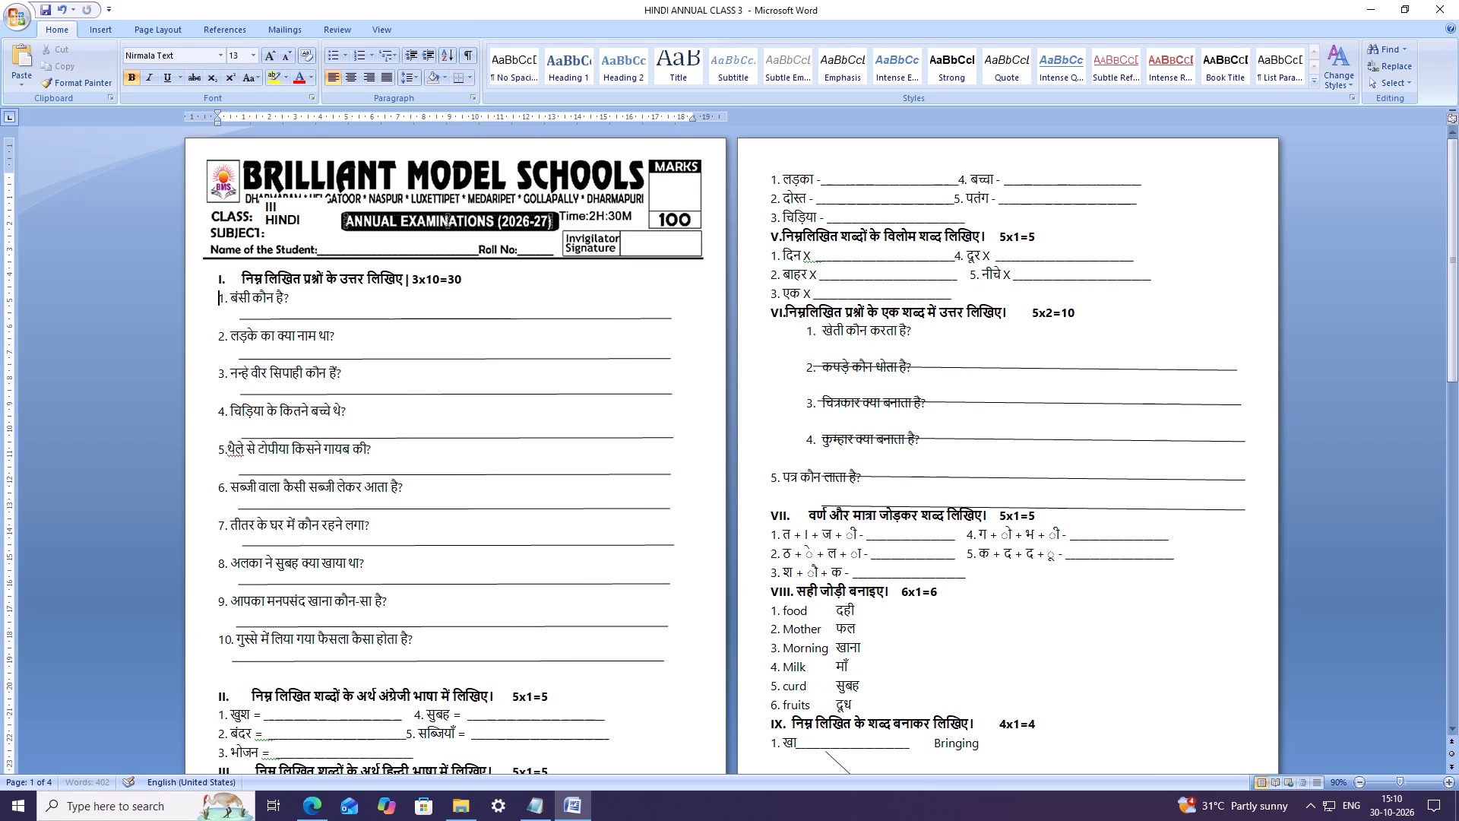
key("space")
key("space")
key("space")
key("space")
key("space")
key("space")
left_click(218, 332)
key("space")
key("space")
key("space")
key("space")
key("space")
key("space")
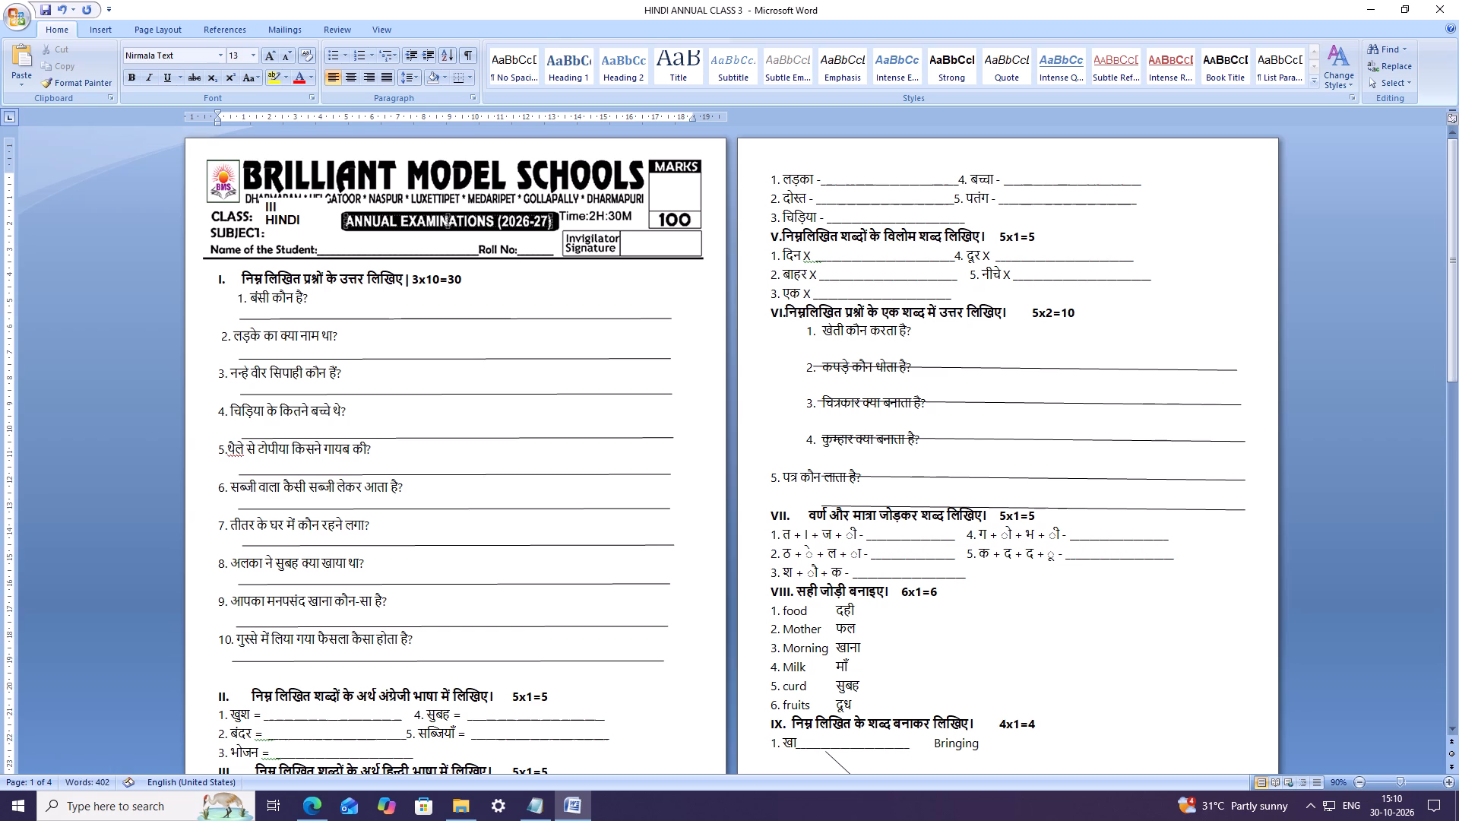
Indent questions 3 and 4 of section I by six spaces each, aligned with the questions above.
left_click(217, 371)
key("space")
key("space")
key("space")
key("space")
key("space")
key("space")
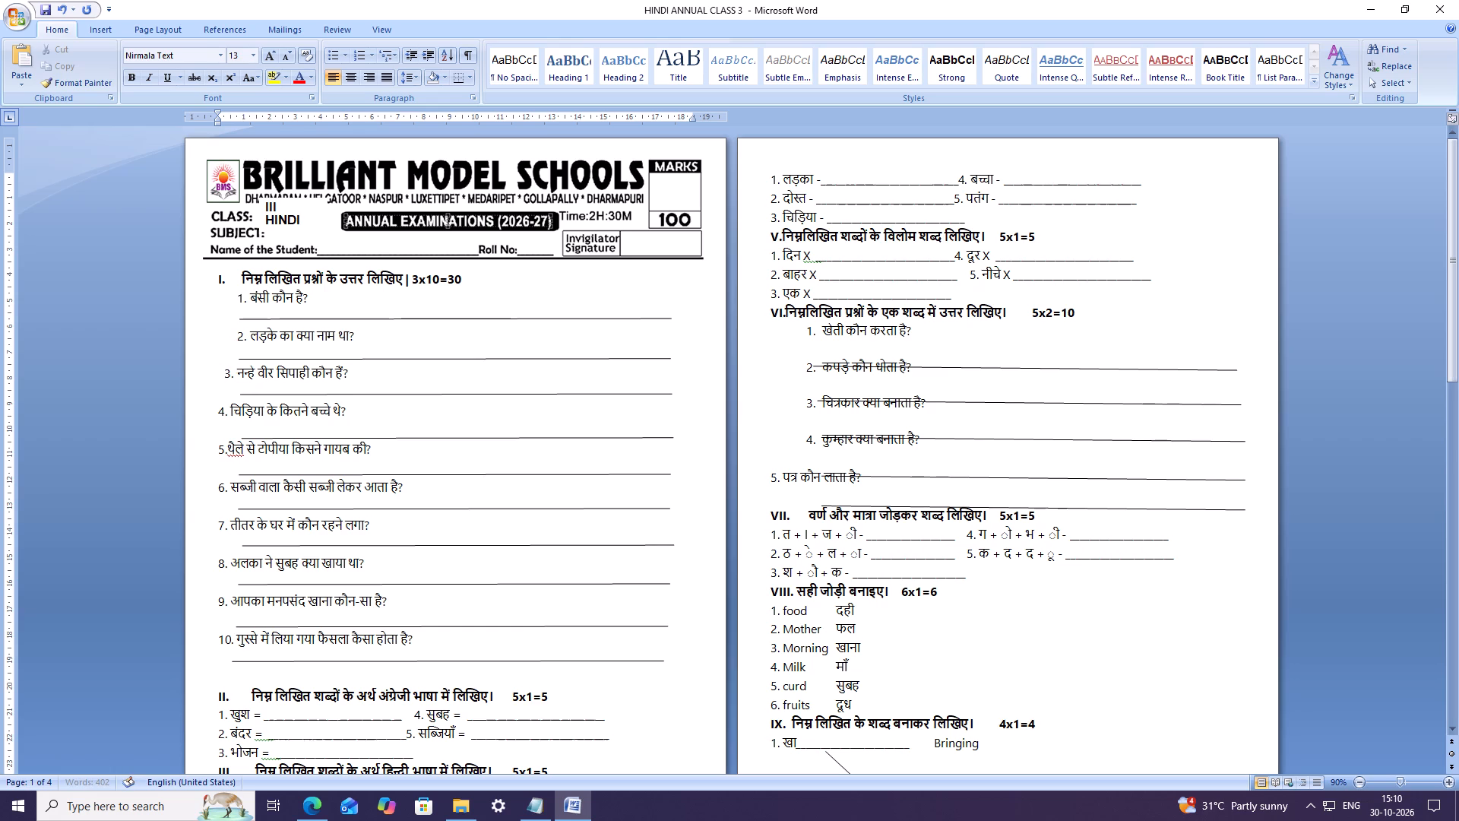
left_click(216, 412)
key("space")
key("space")
key("space")
key("space")
key("space")
key("space")
key("space")
key("space")
key("space")
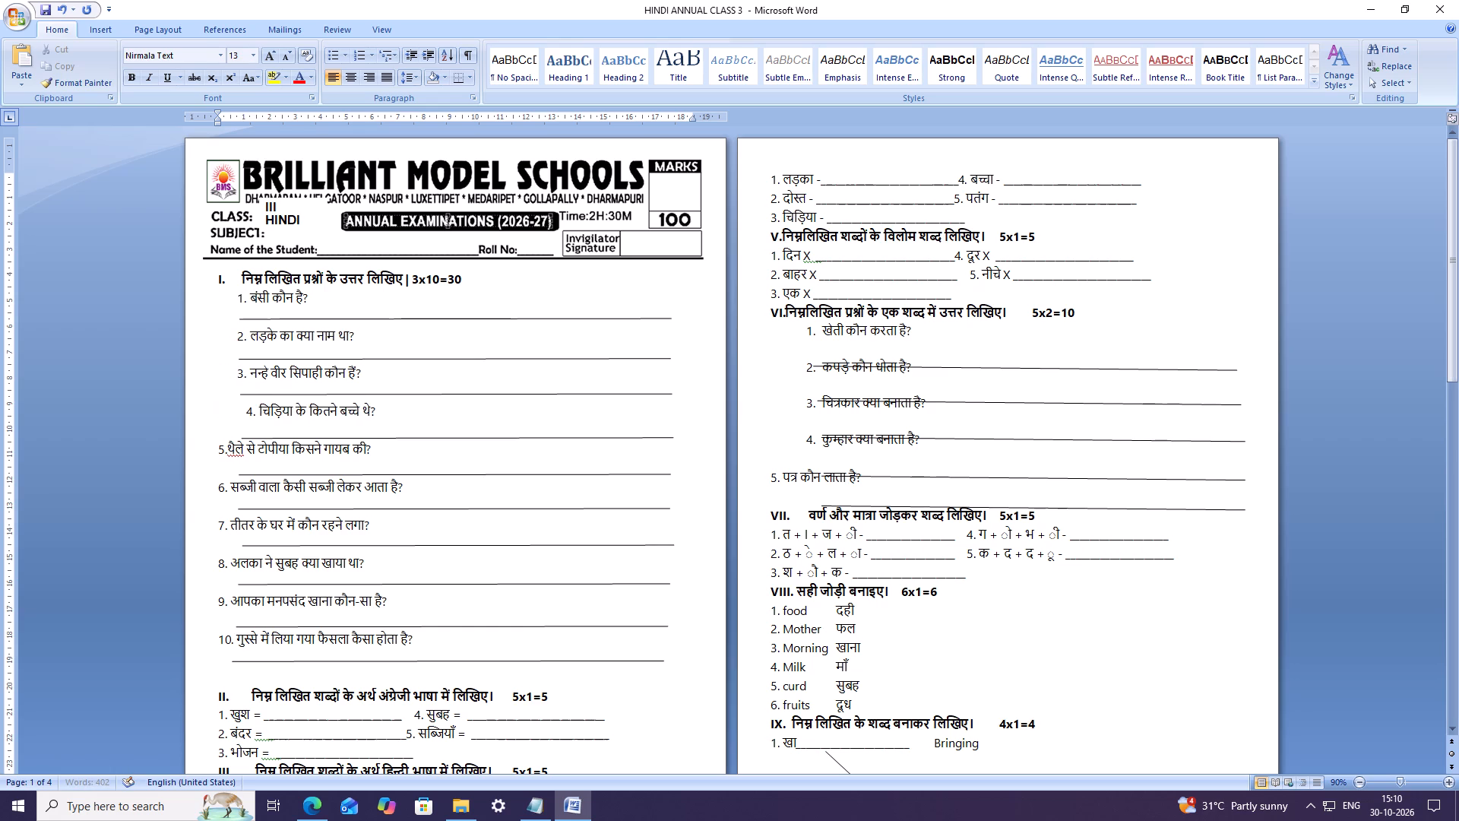
key("BackSpace")
key("BackSpace")
key("BackSpace")
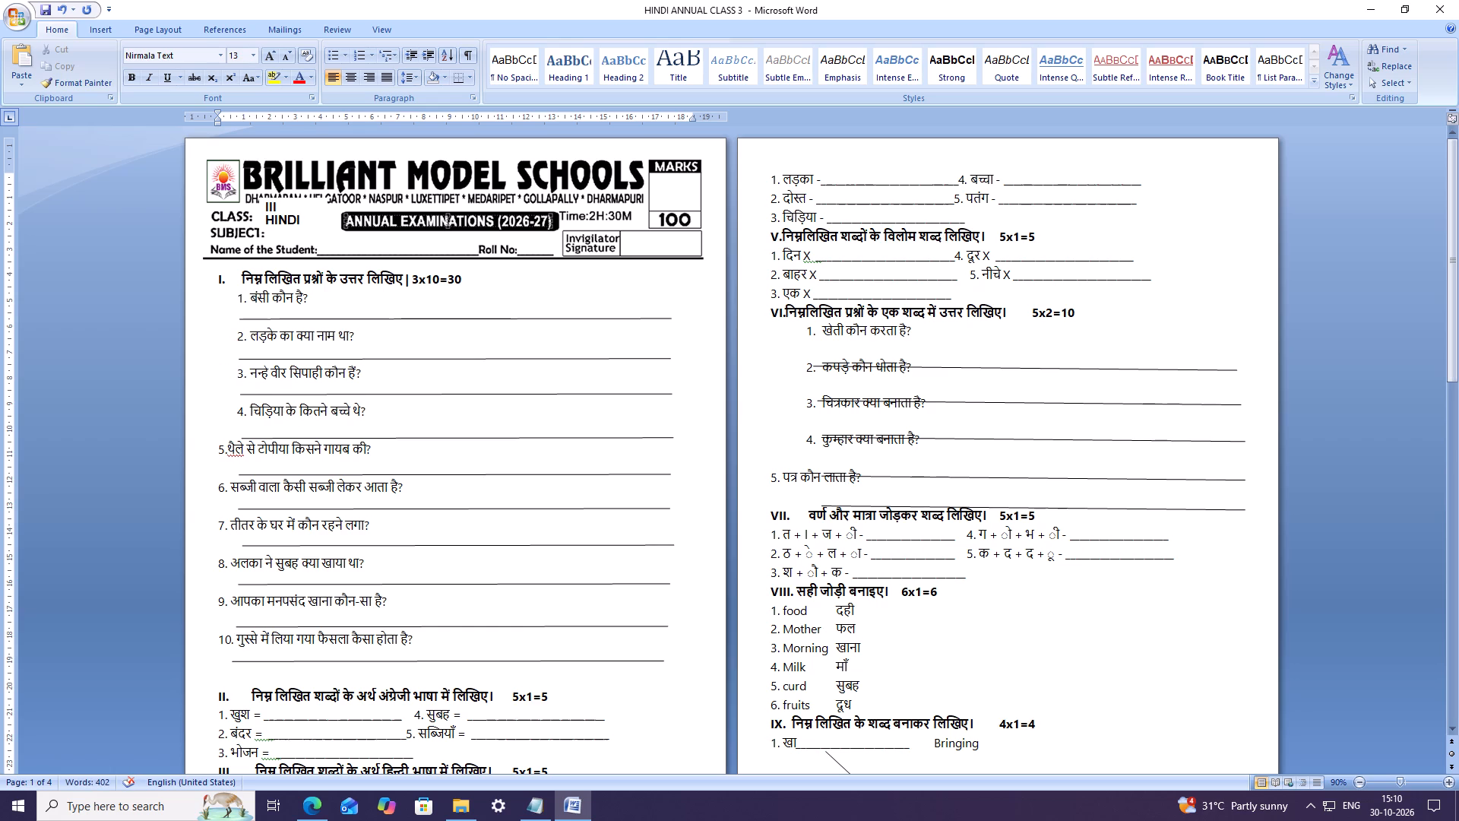
Indent questions 5 and 6 of section I by six spaces each.
left_click(220, 447)
key("space")
key("space")
key("space")
key("space")
key("space")
key("space")
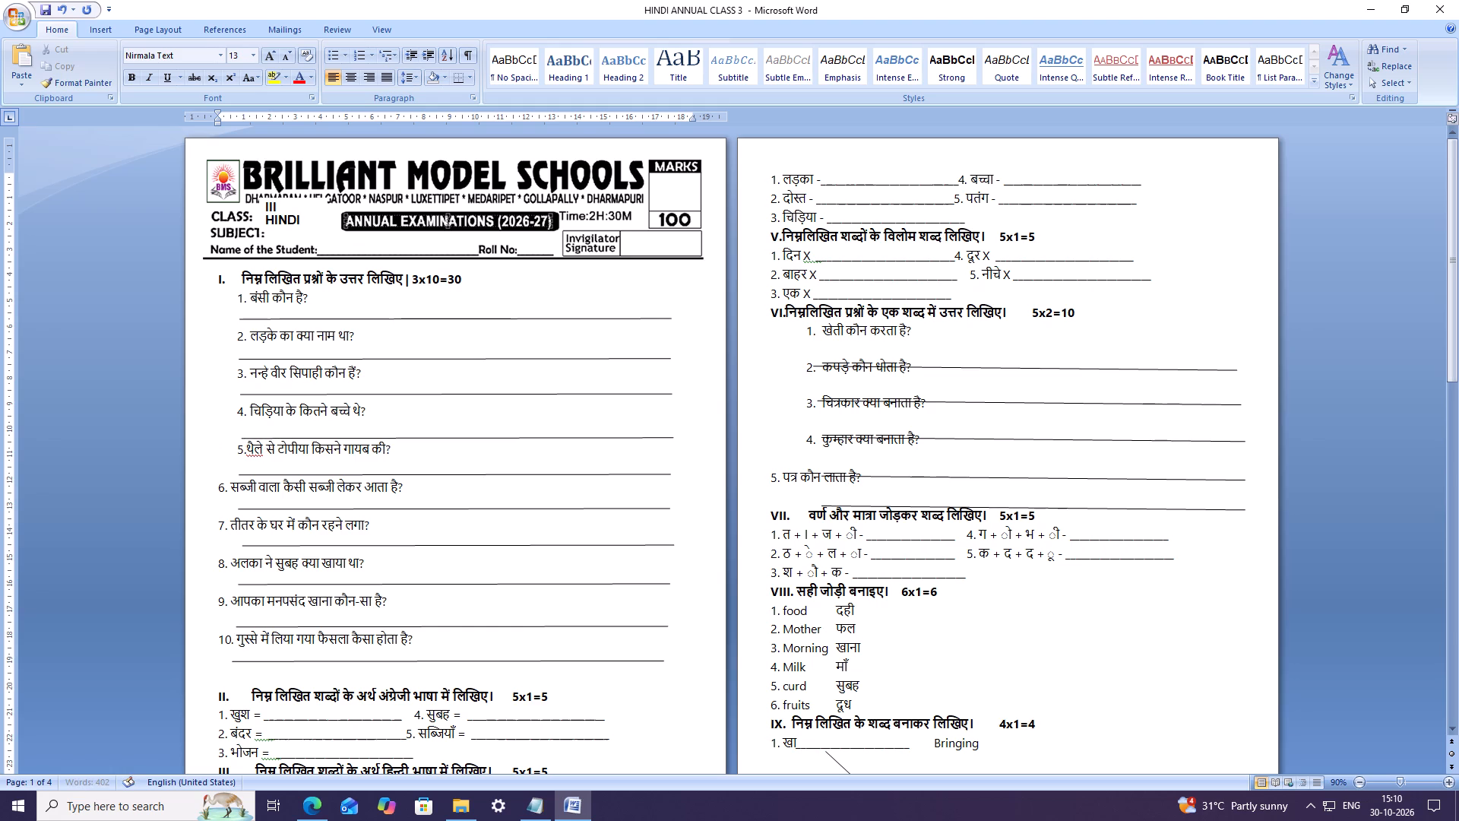
left_click(219, 487)
key("space")
key("space")
key("space")
key("space")
key("space")
key("space")
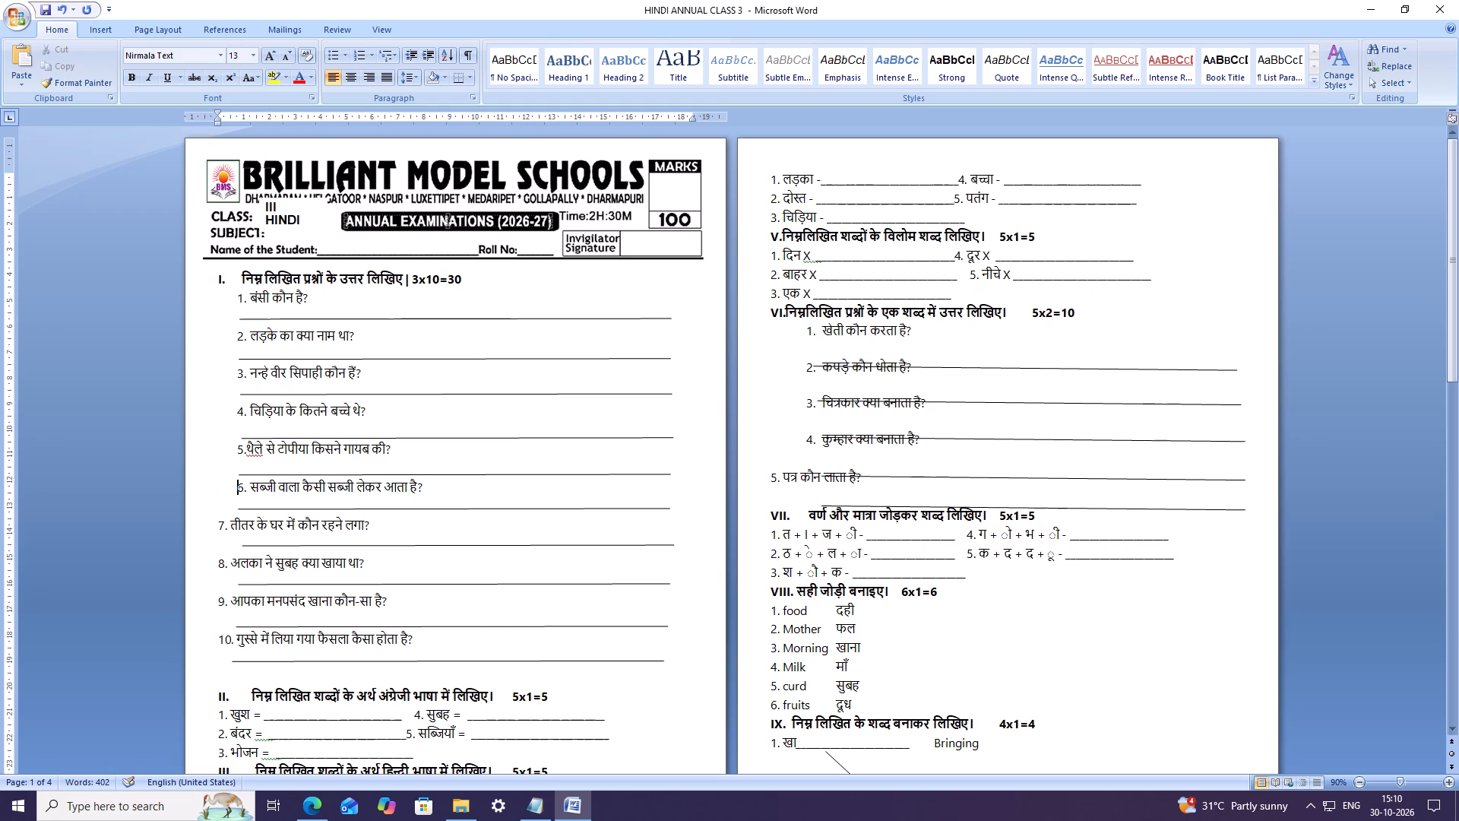
Indent question 7 of section I by seven spaces.
left_click(216, 519)
key("space")
key("space")
key("space")
key("space")
key("space")
key("space")
key("space")
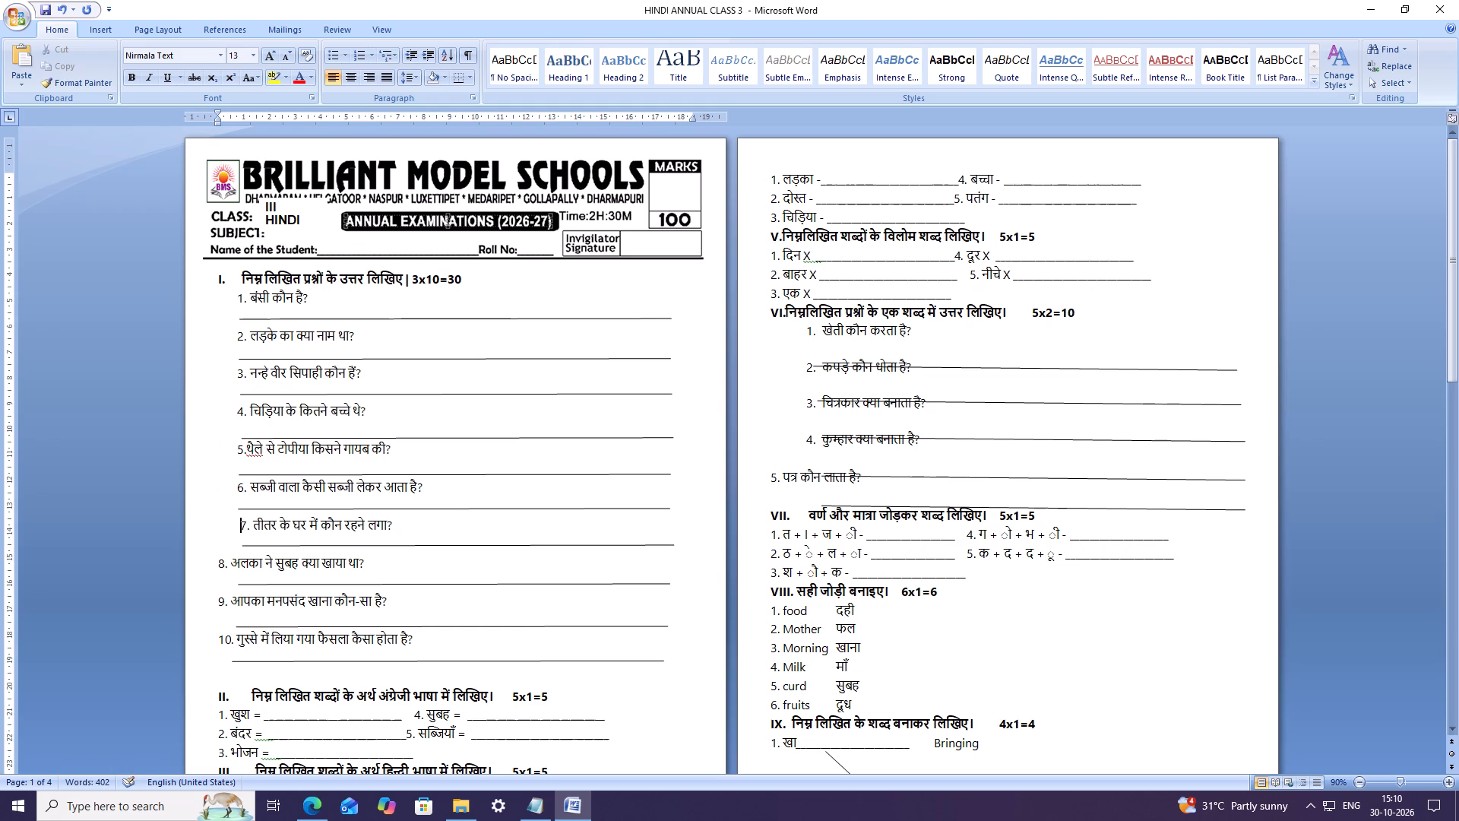
Indent question 8 of section I by six spaces and question 9 by seven spaces.
left_click(217, 561)
key("space")
key("space")
key("space")
key("space")
key("space")
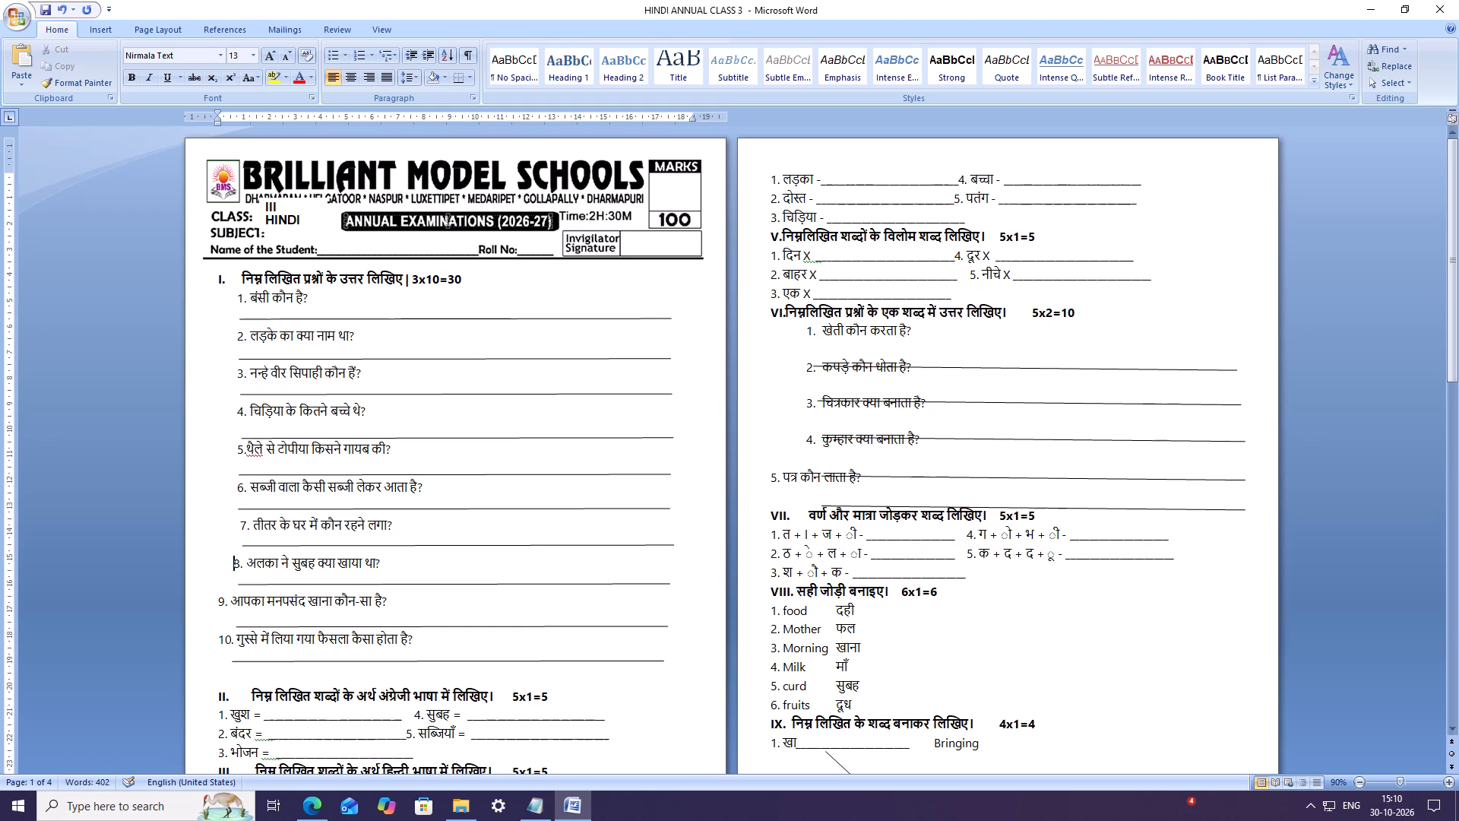
key("space")
left_click(217, 603)
key("space")
key("space")
key("space")
key("space")
key("space")
key("space")
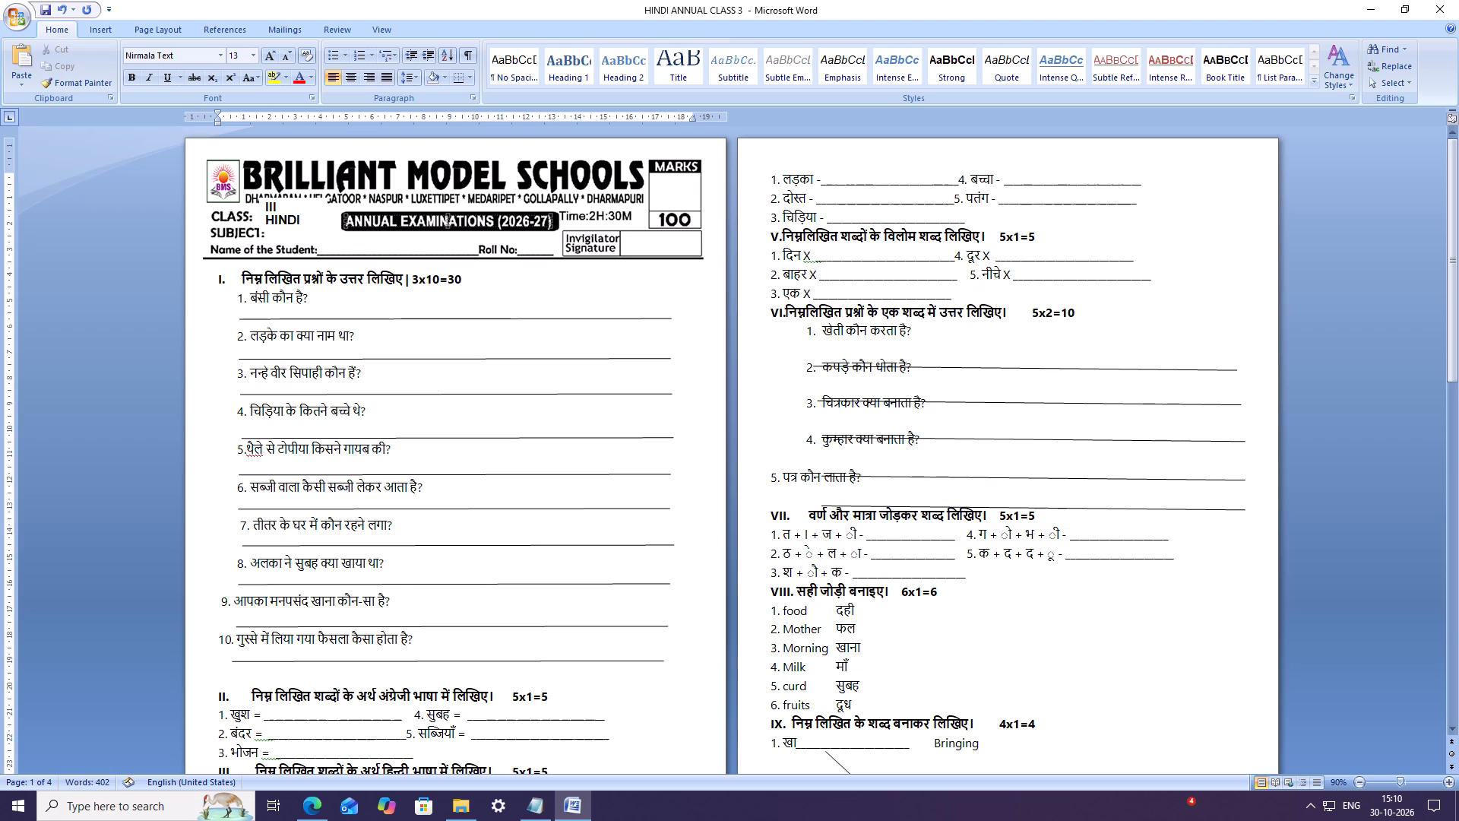
key("space")
Indent question 10 of section I by six spaces and save the document.
left_click(220, 644)
key("space")
key("space")
key("space")
key("space")
key("space")
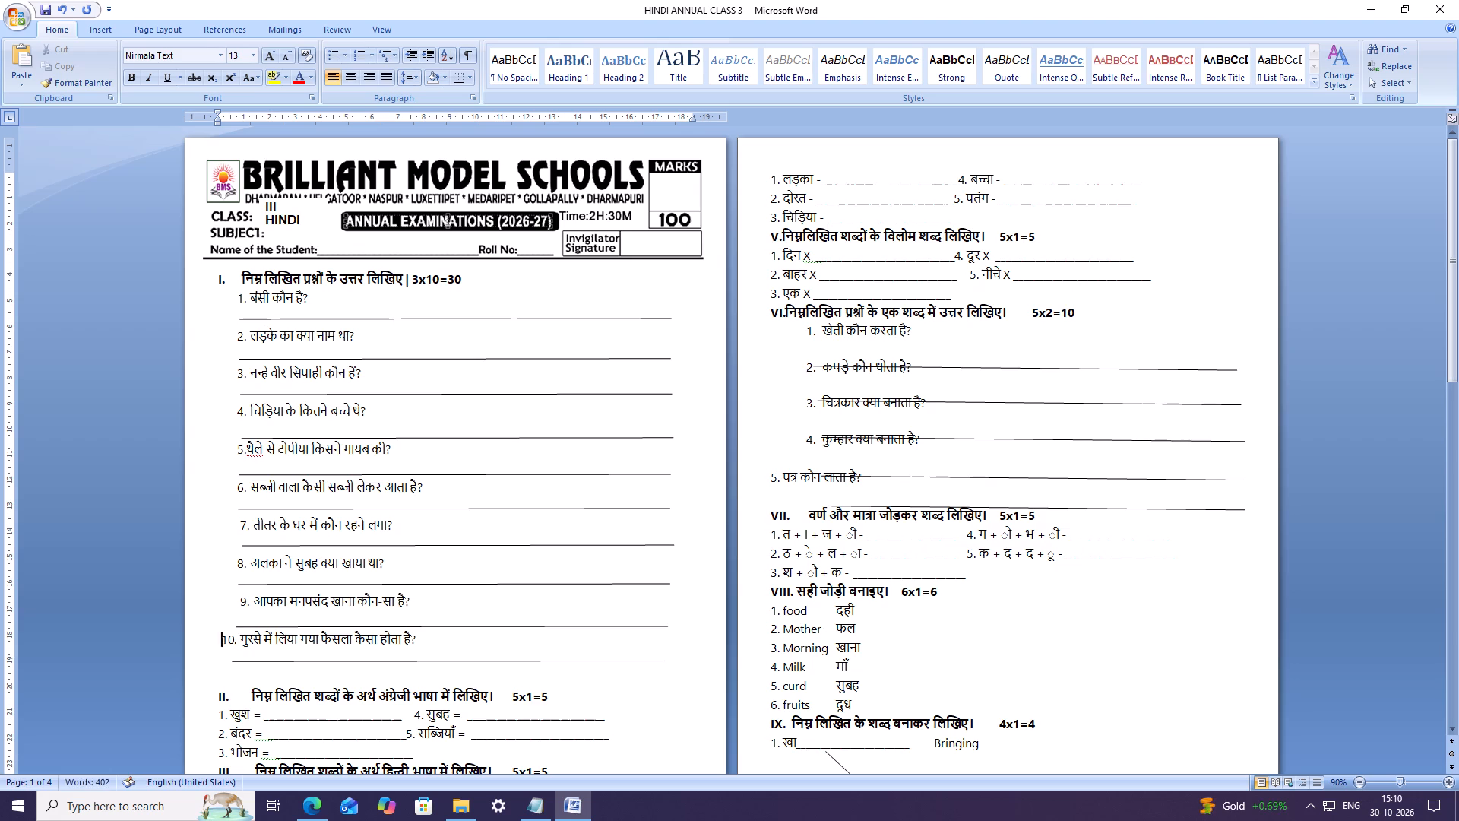
key("space")
key("ctrl+s")
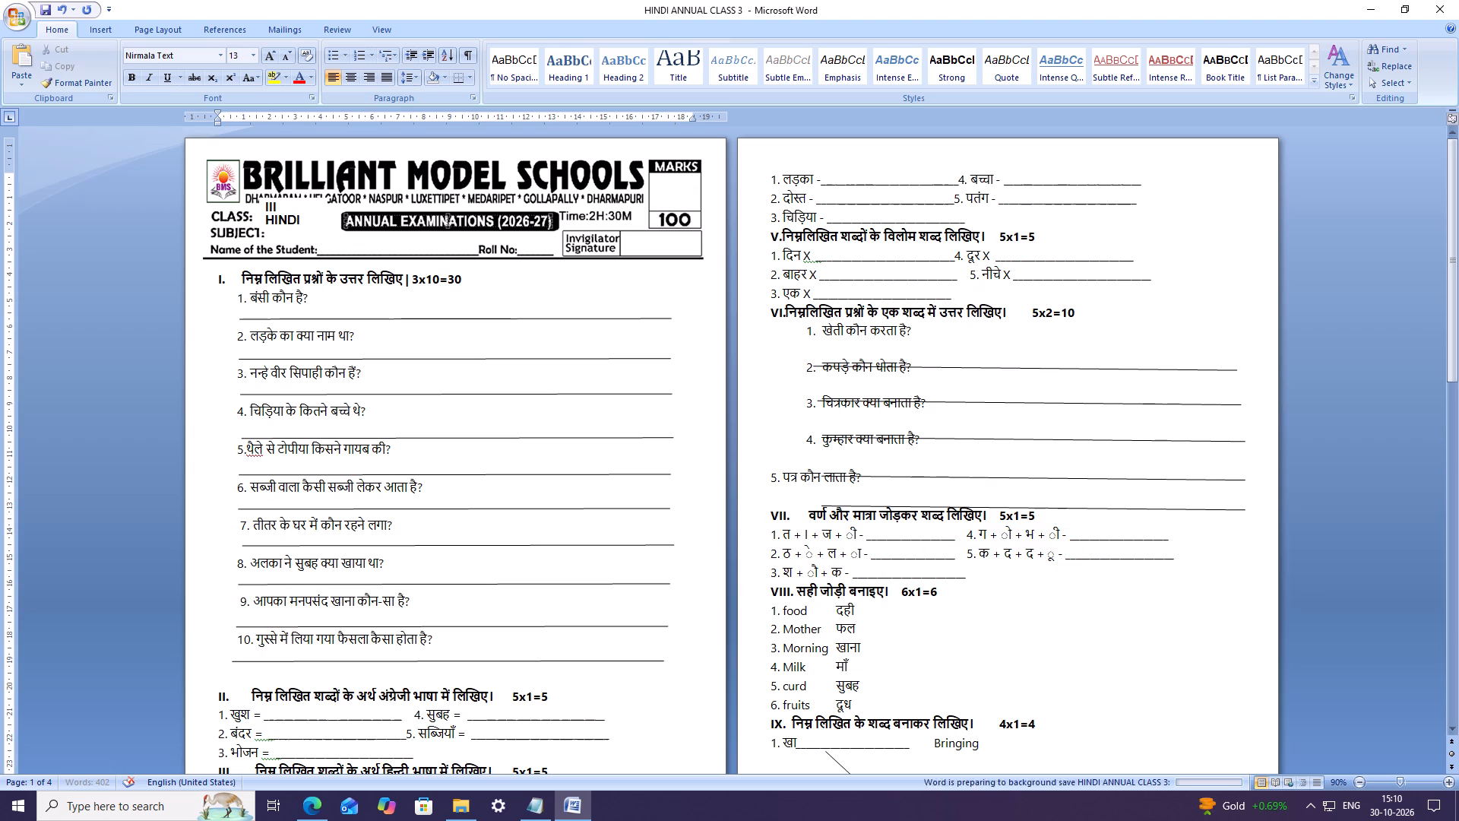
key("ctrl+s")
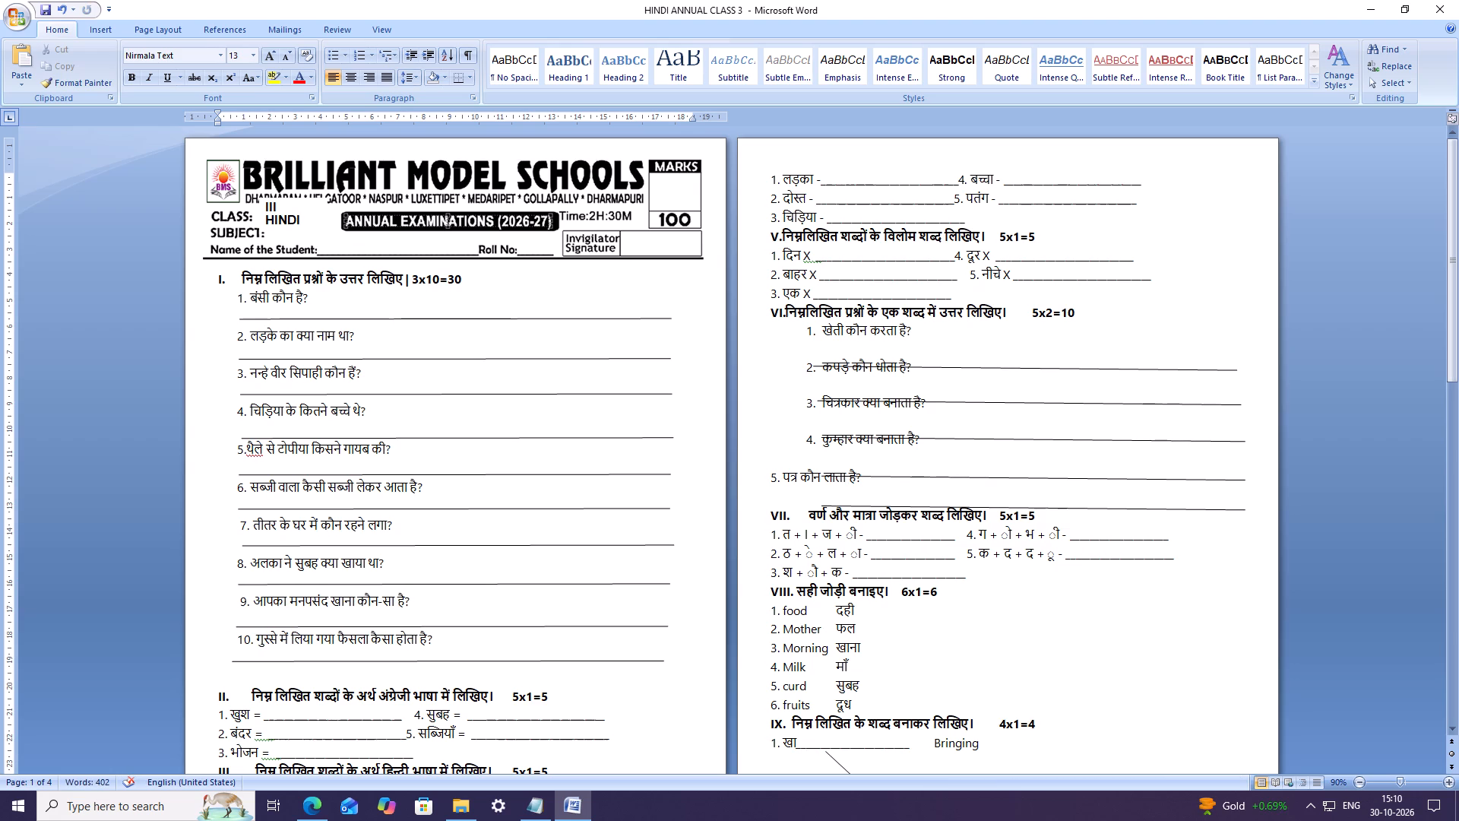
Nudge the answer line under question 5 of section I slightly down, closer to question 6.
left_click(290, 474)
key("Down")
key("Down")
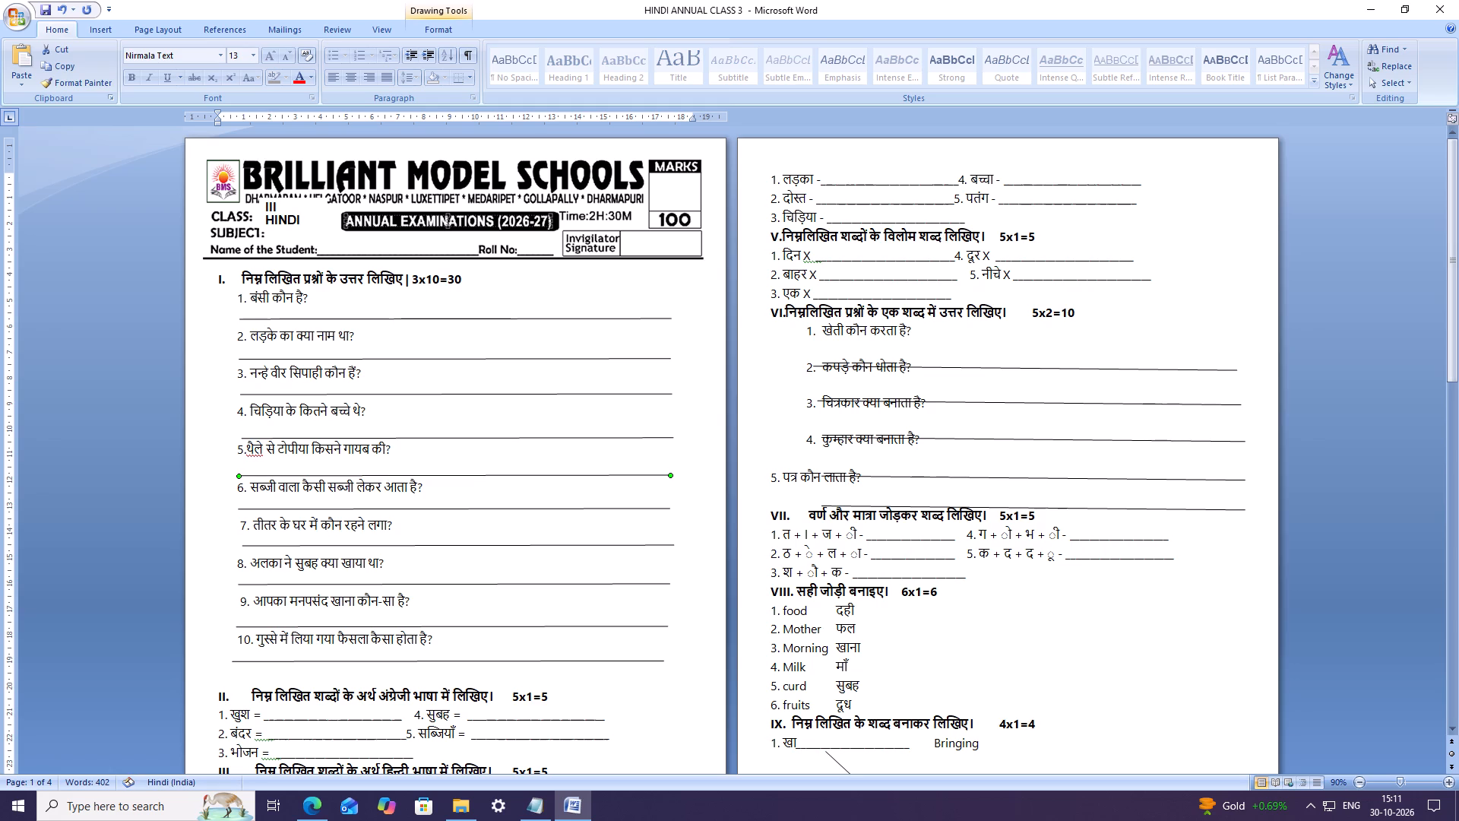
key("Down")
key("Down")
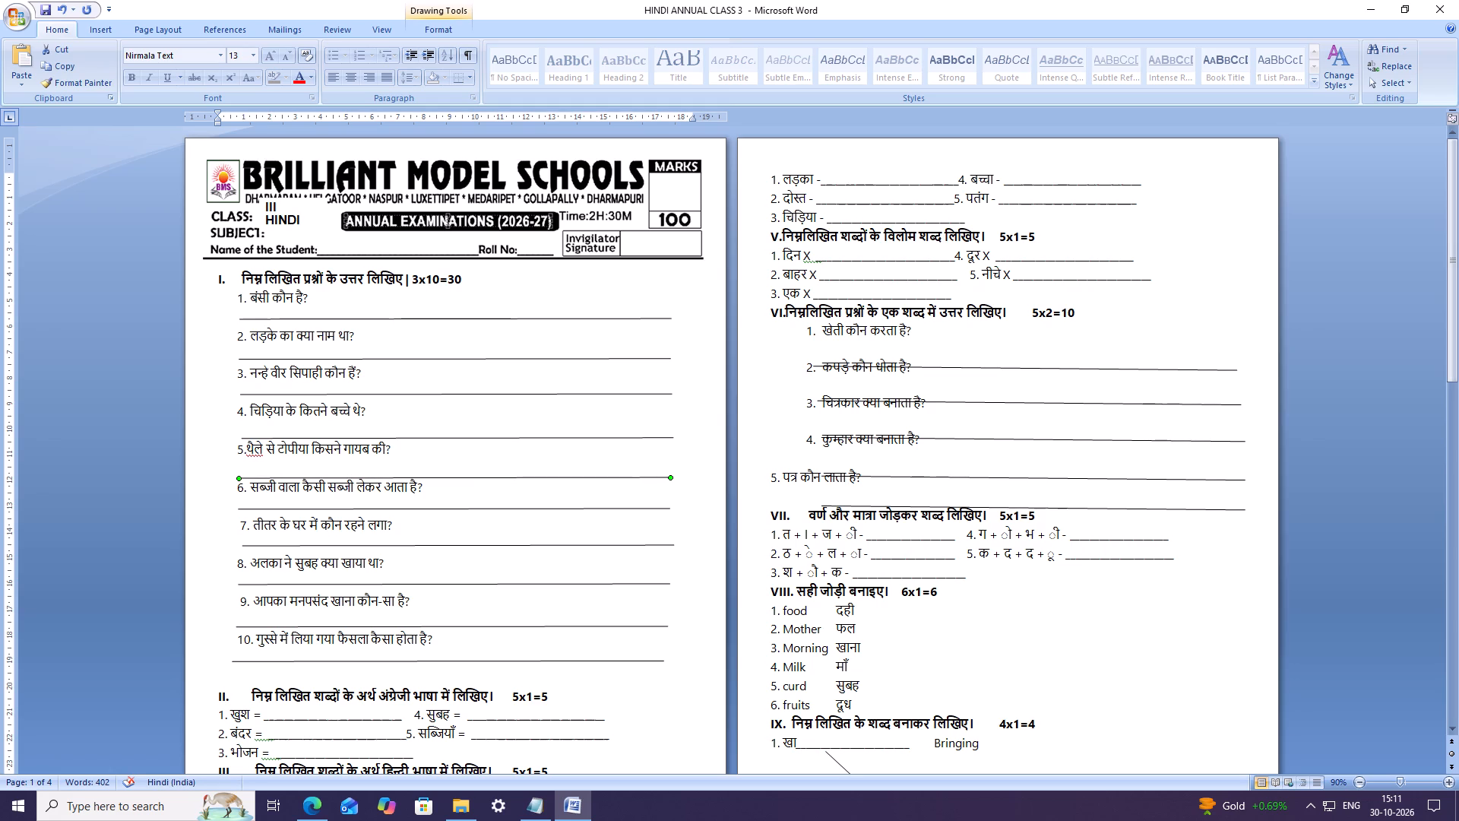
Nudge the answer line under question 6 of section I down, just above question 7.
left_click(286, 511)
left_click(287, 510)
left_click(296, 508)
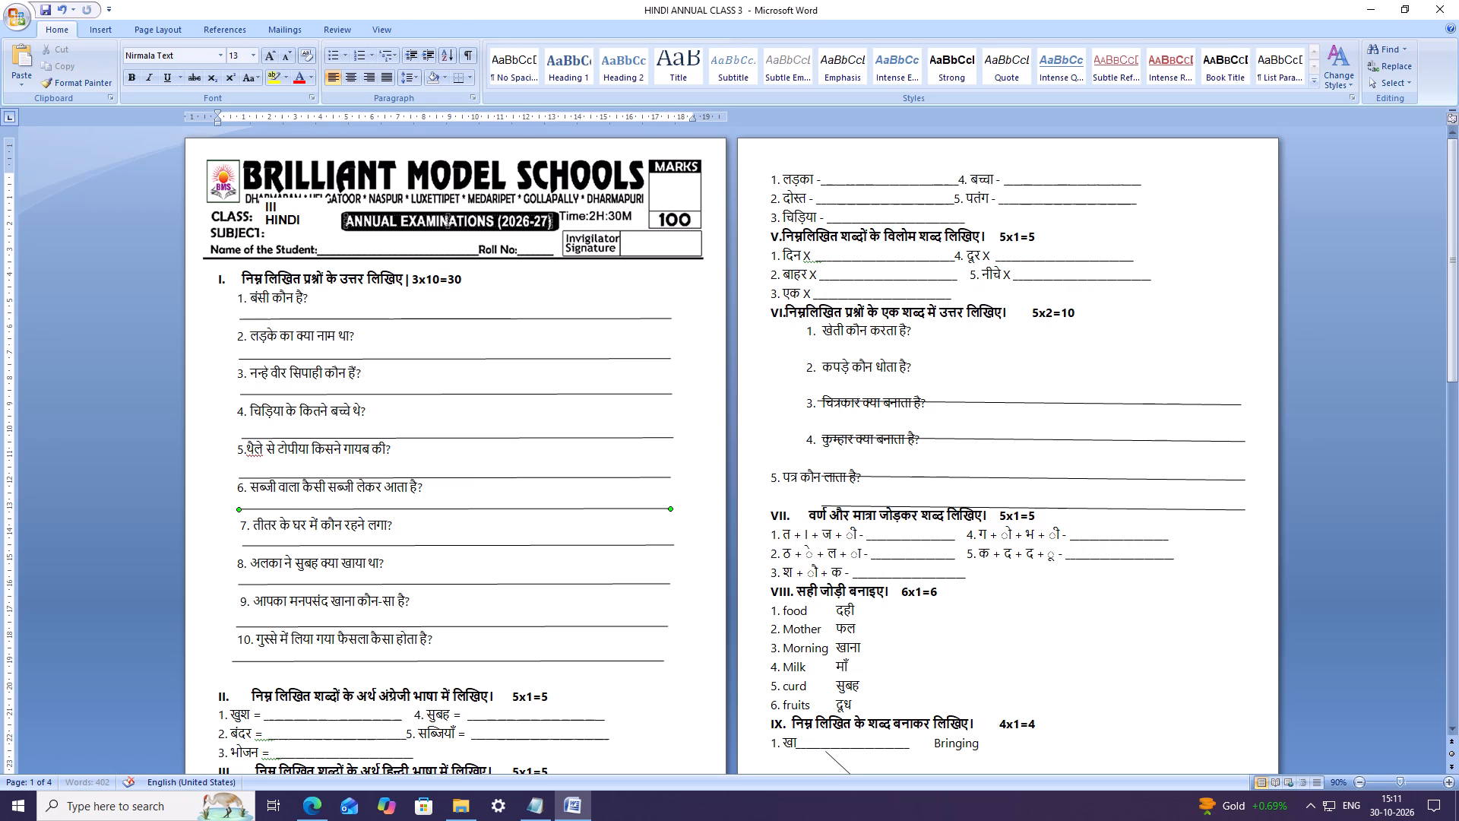
key("Down")
key("Down")
key("Down")
key("Down")
key("Down")
key("Down")
key("Down")
key("Down")
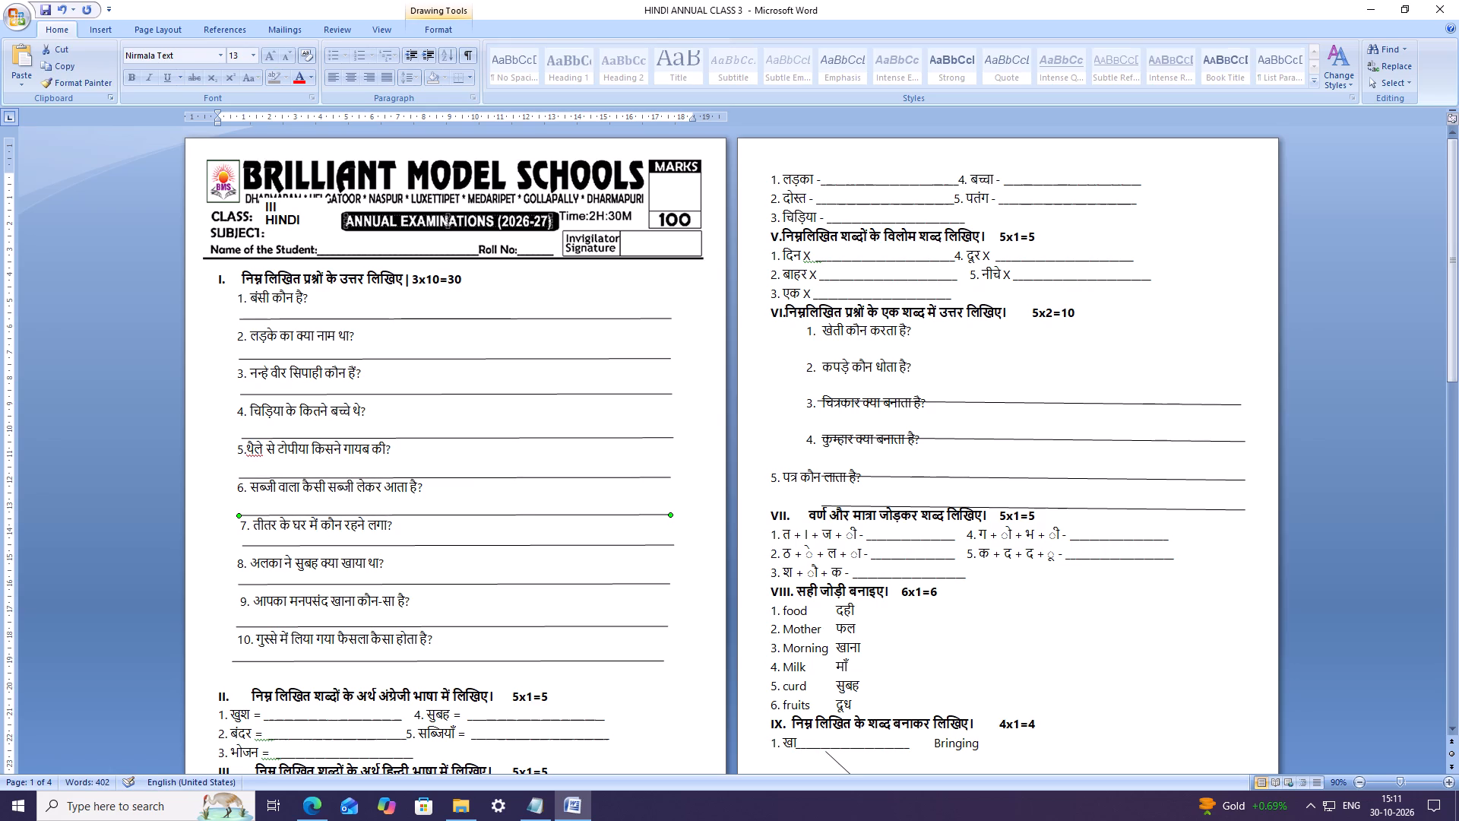
Nudge the answer line under question 7 of section I down, just above question 8.
left_click(293, 546)
key("Down")
key("Down")
key("Down")
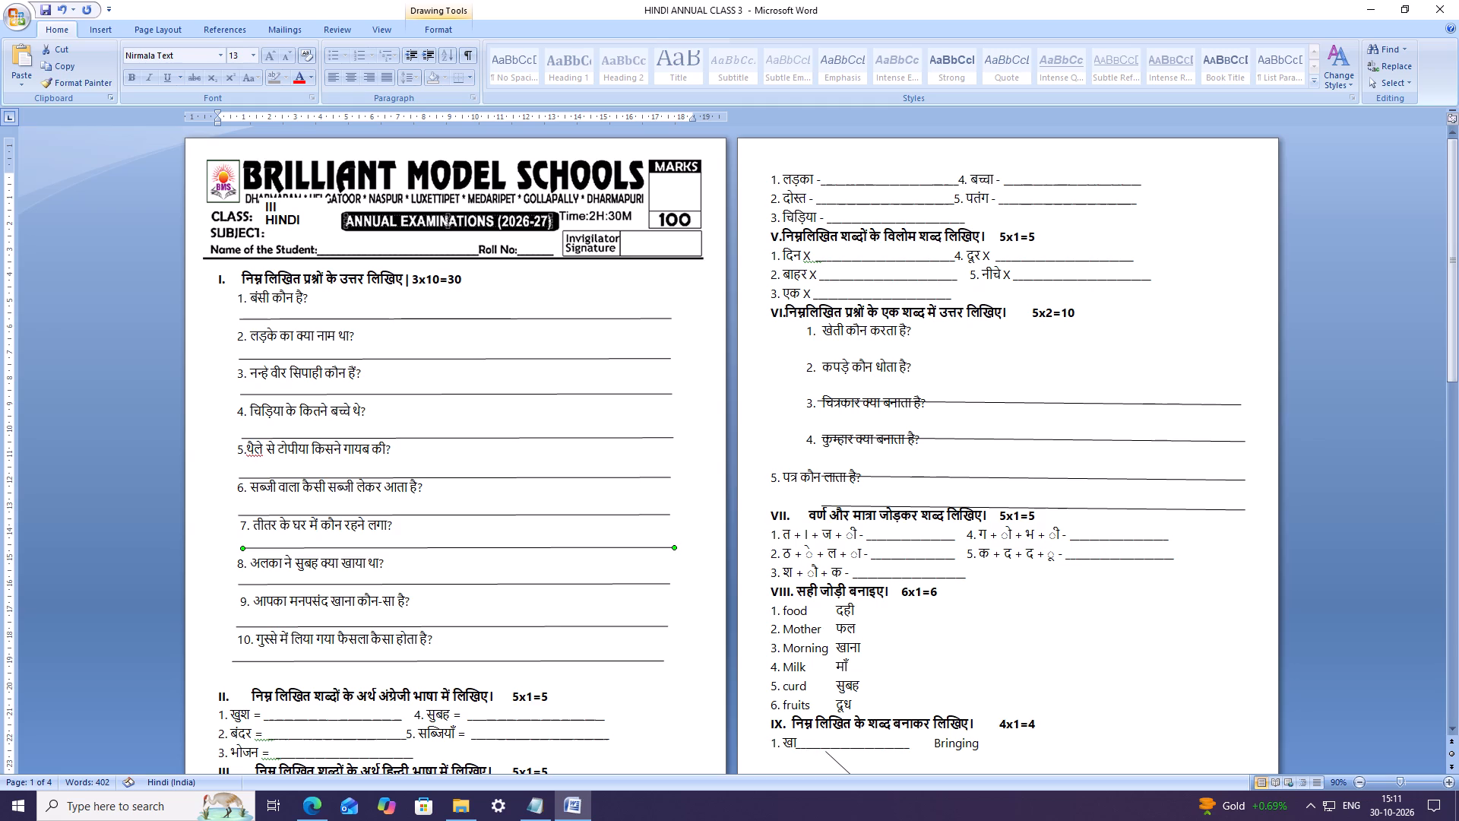
key("Down")
key("Down")
key("Down")
key("Down")
key("Down")
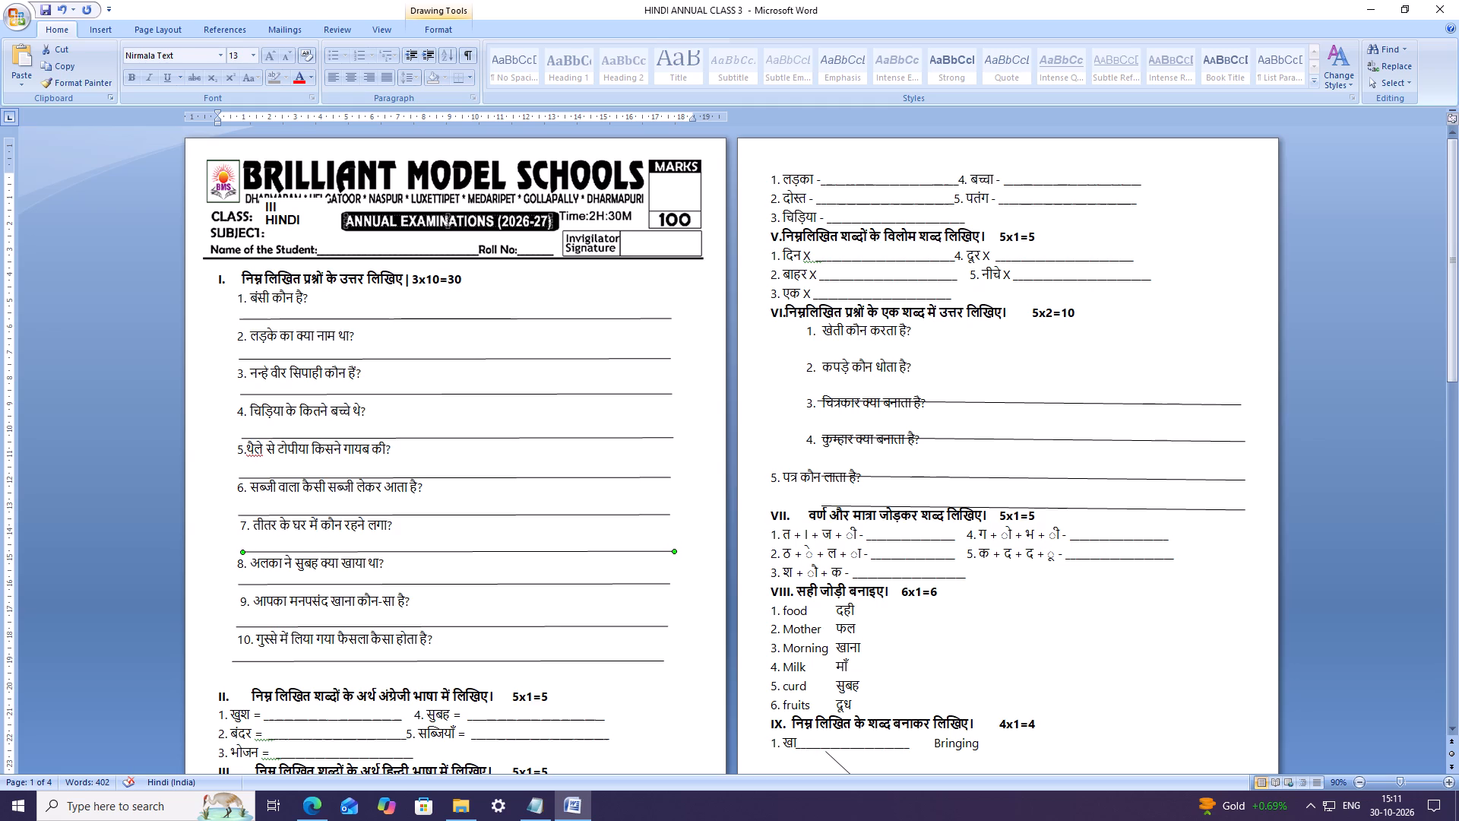
Nudge the answer line under question 8 of section I down, just above question 9.
left_click(309, 585)
left_click(309, 583)
key("Down")
key("Down")
key("Down")
key("Down")
key("Down")
key("Down")
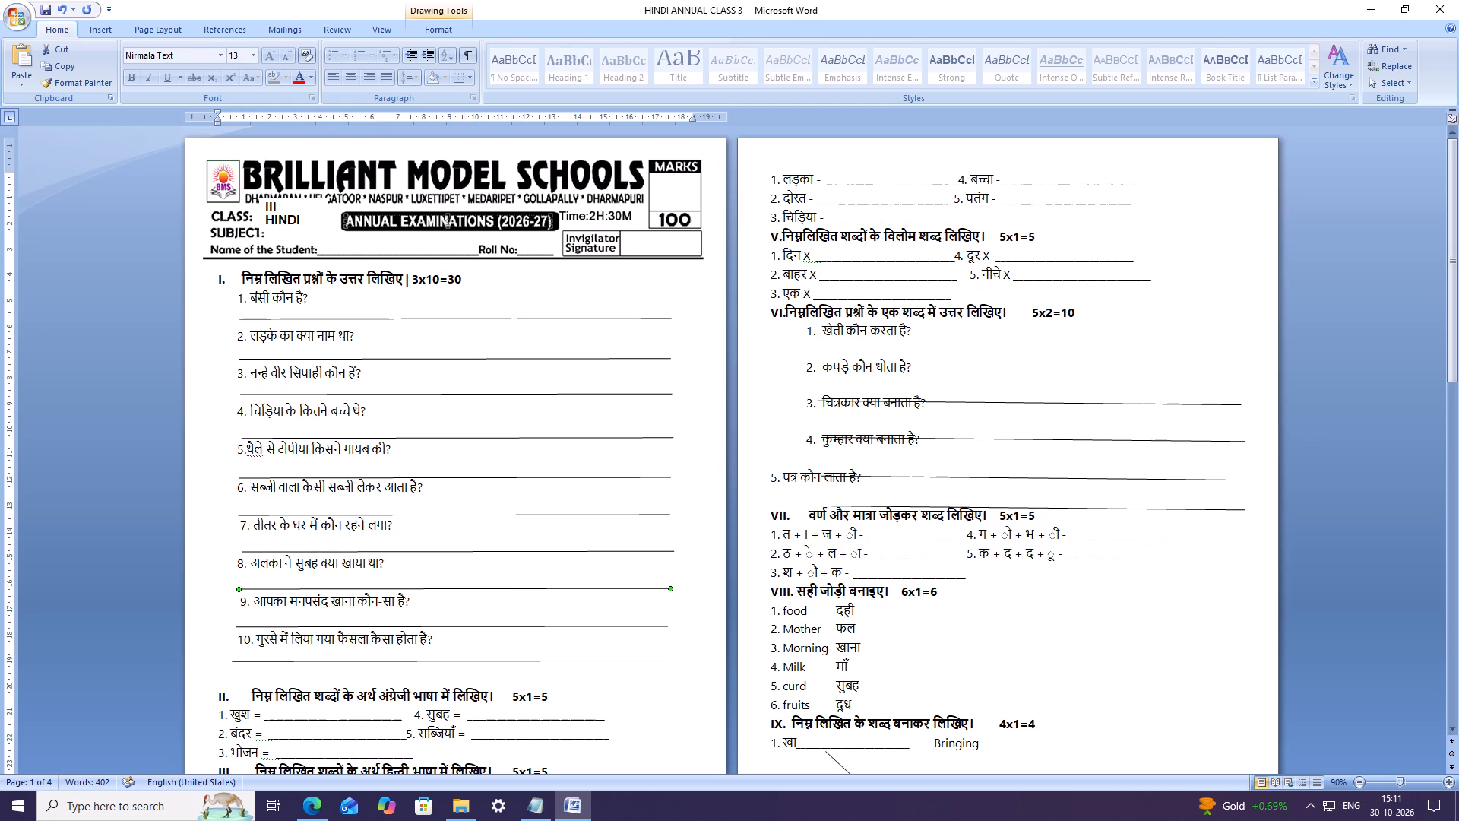
key("Down")
key("Down")
key("Down")
key("Down")
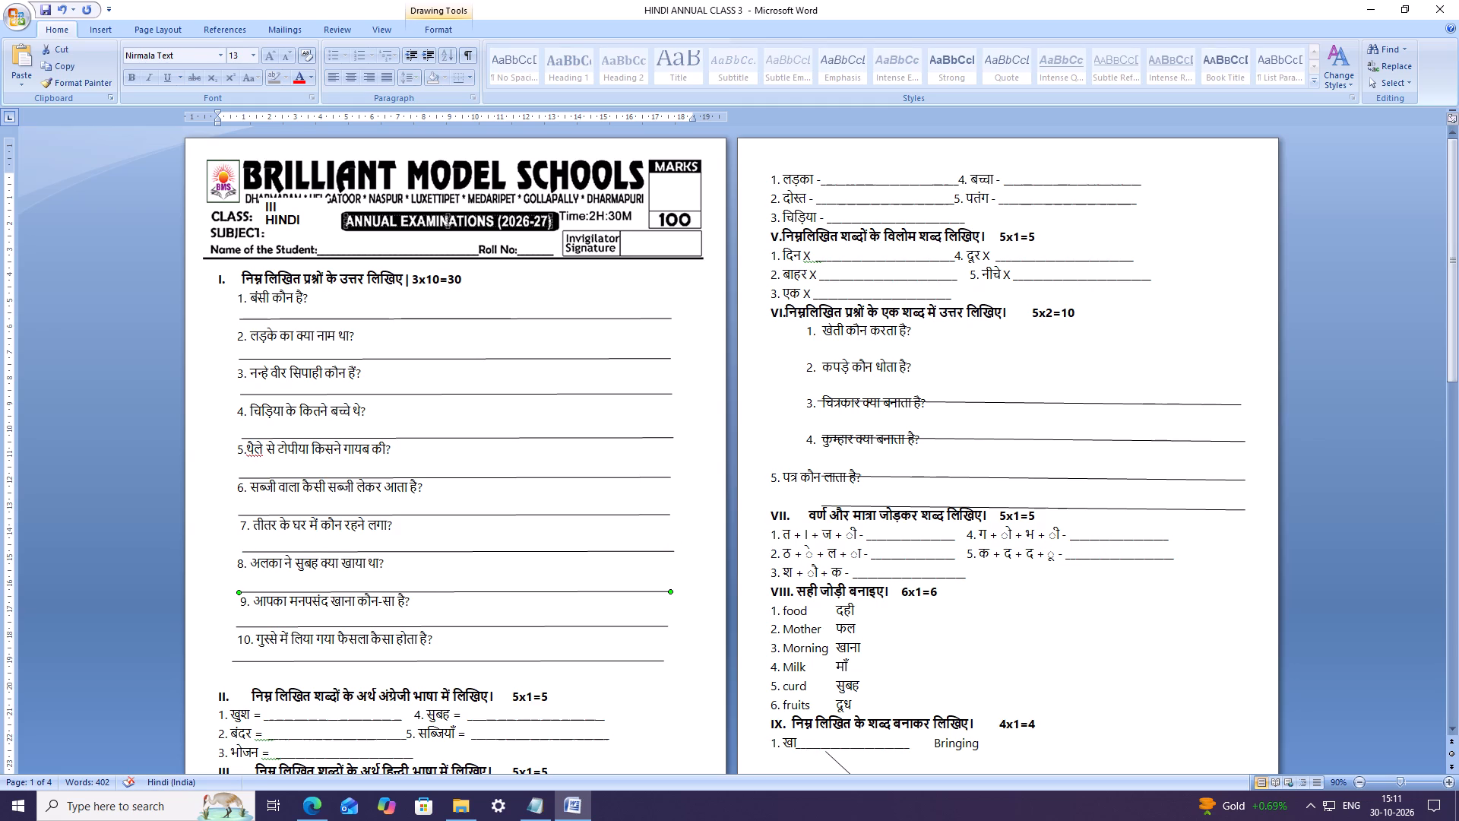
Save the Class 3 Hindi paper with the adjusted answer lines.
left_click(293, 626)
left_click(280, 670)
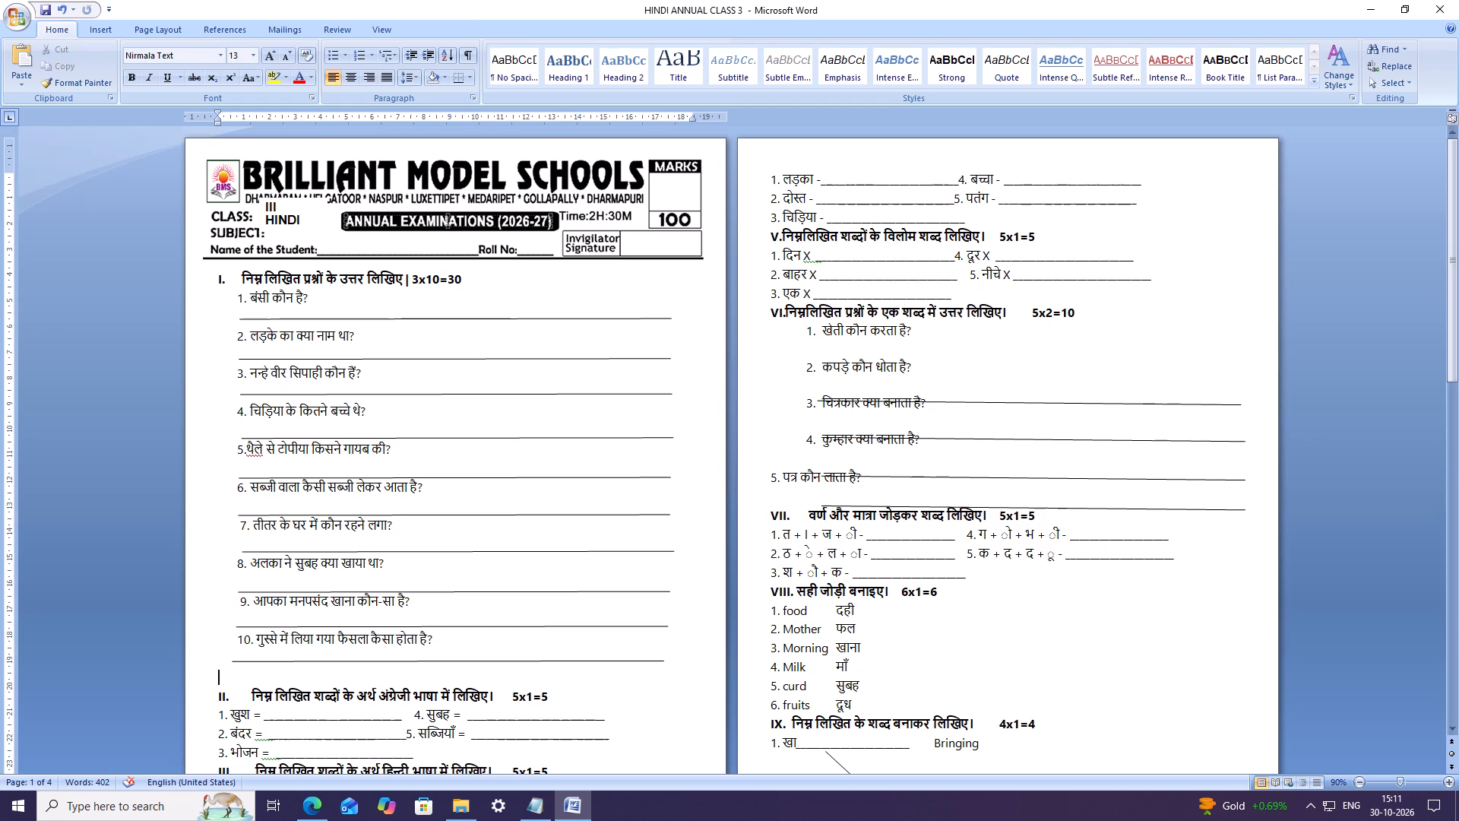
key("ctrl+s")
key("ctrl+s")
key("ctrl+s")
key("ctrl+s")
Set 1.5 line spacing from the section II heading through the House/Forest row of section III.
scroll(506, 425, "down", 4)
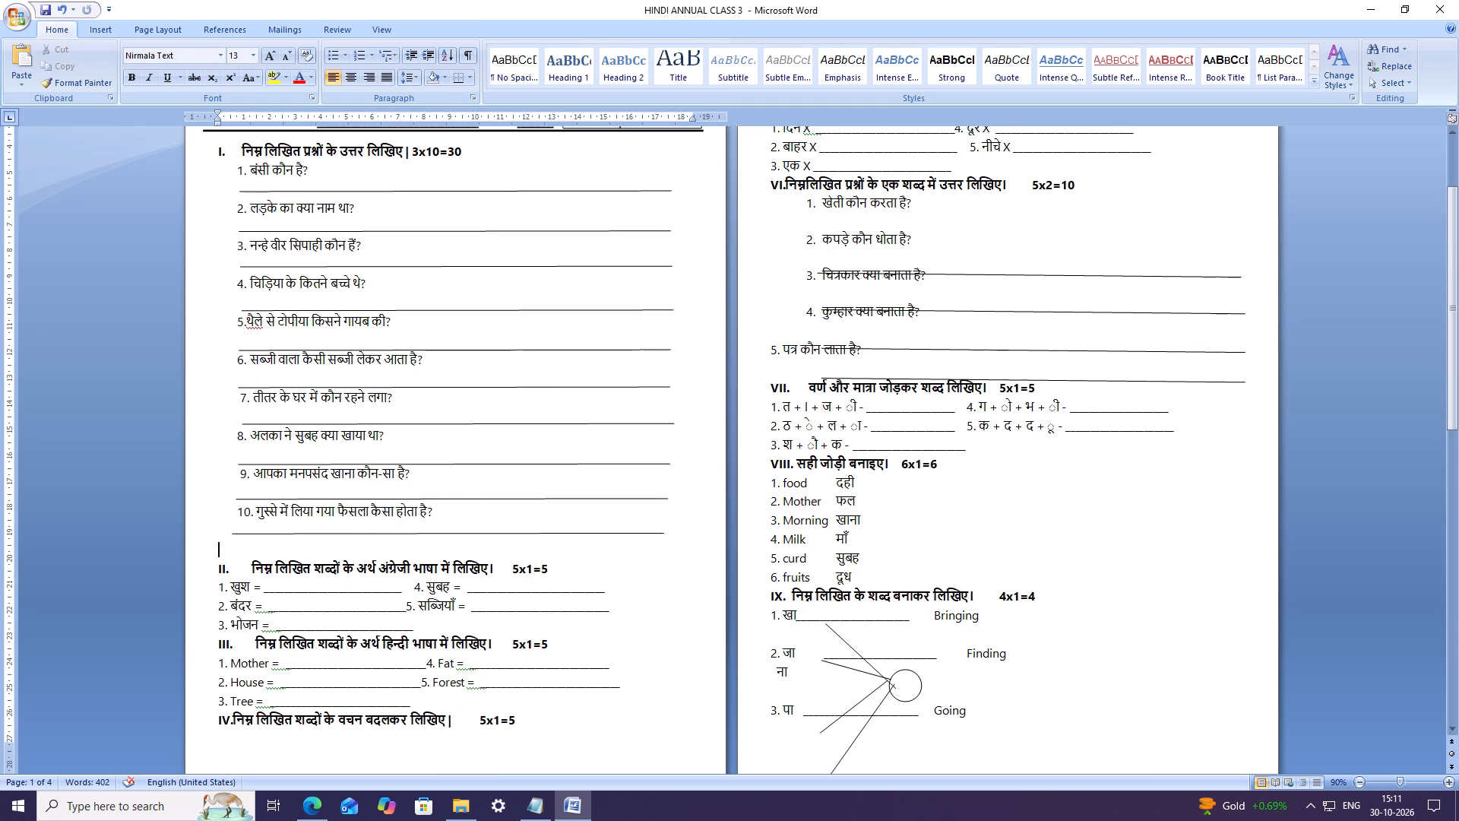
scroll(430, 585, "down", 4)
left_click_drag(641, 556, 217, 434)
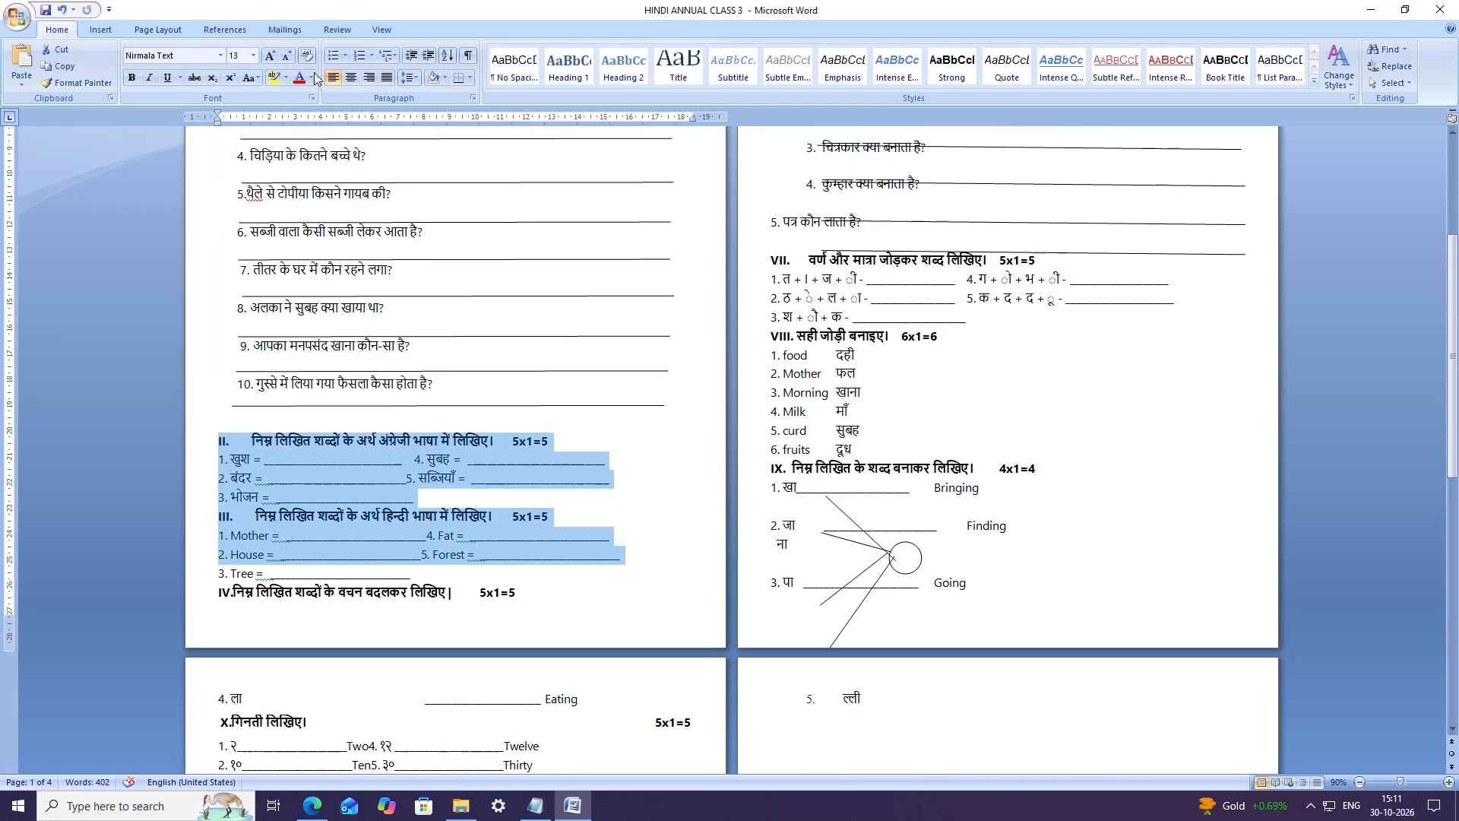
left_click(413, 78)
left_click(435, 132)
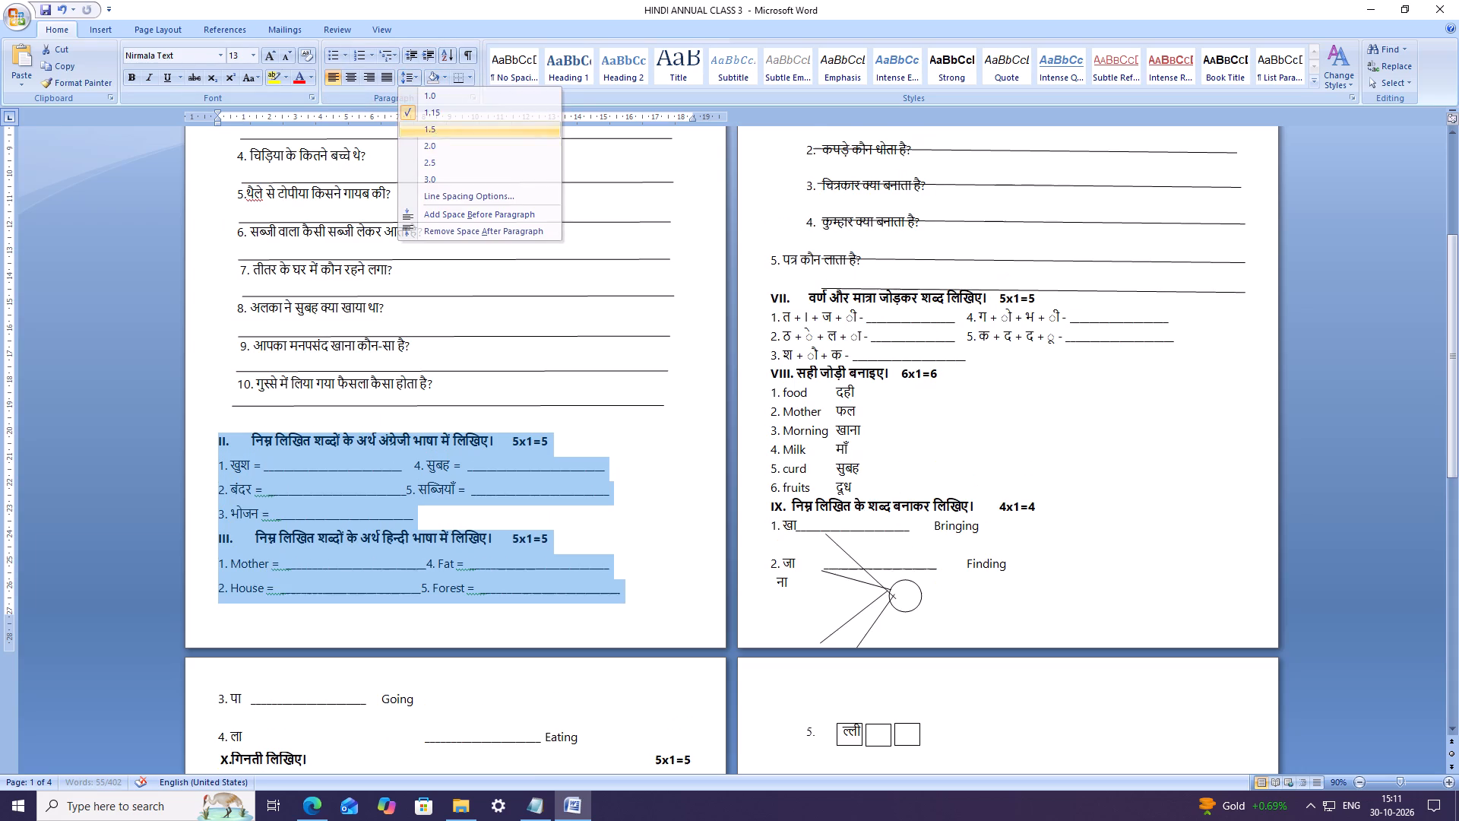
left_click(580, 518)
Delete the blank paragraph between question 10 of section I and the section II heading.
scroll(666, 498, "up", 10)
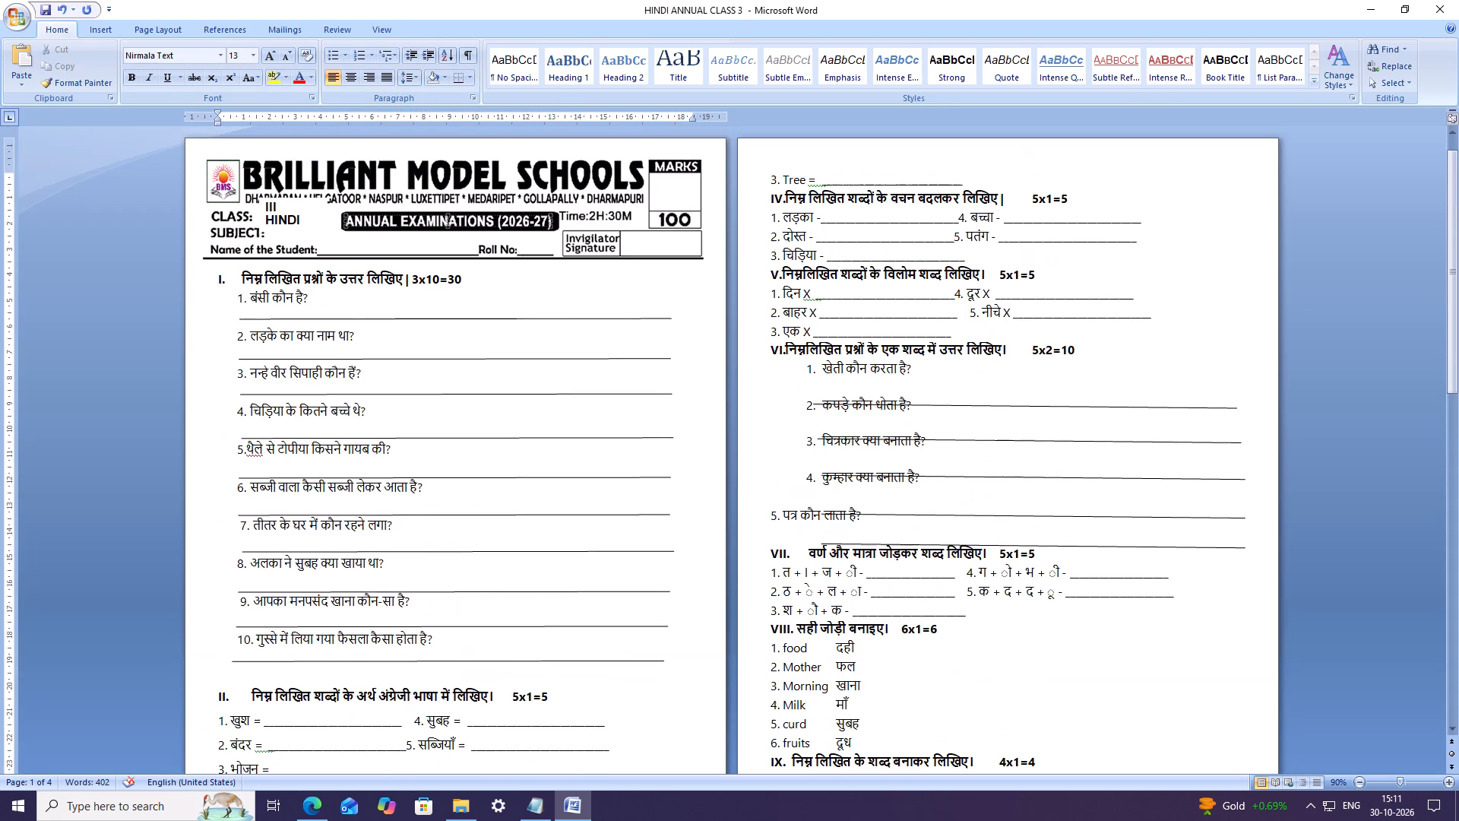
scroll(789, 396, "up", 2)
scroll(796, 357, "down", 6)
left_click(236, 483)
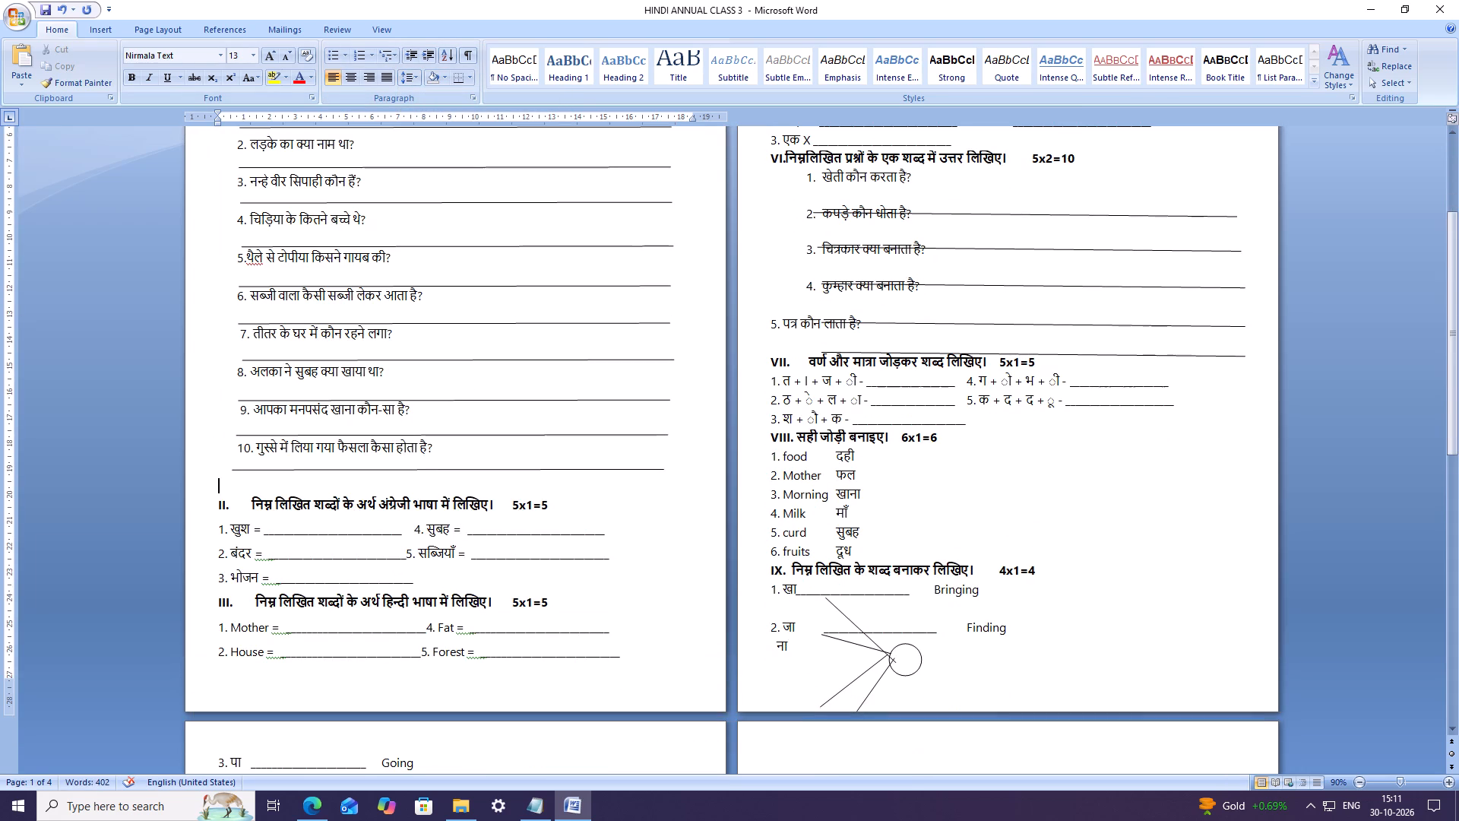
key("BackSpace")
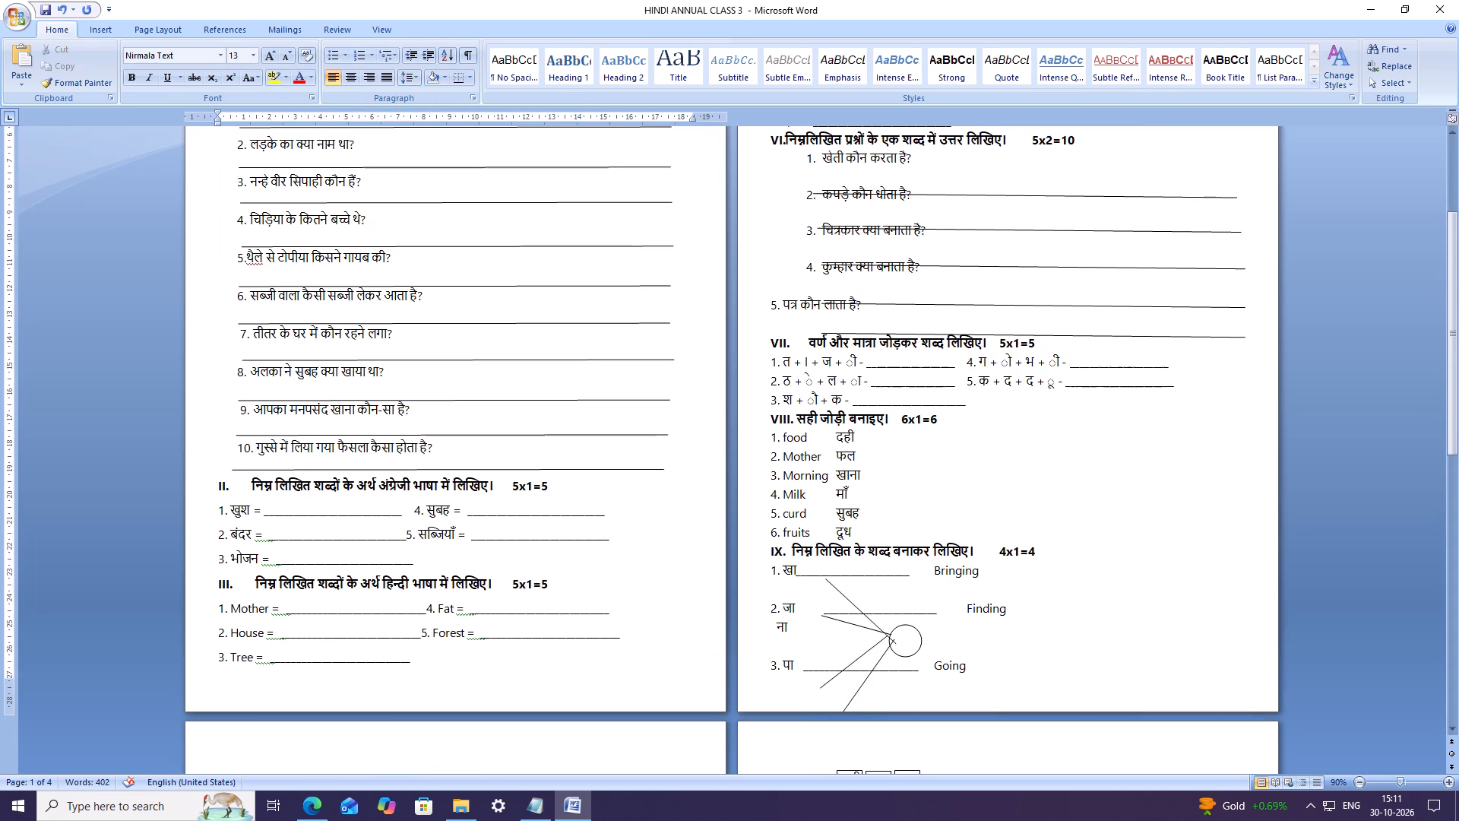
Indent items 1 and 2 of section II with leading spaces so their numbers line up.
left_click(208, 510)
left_click(213, 511)
key("space")
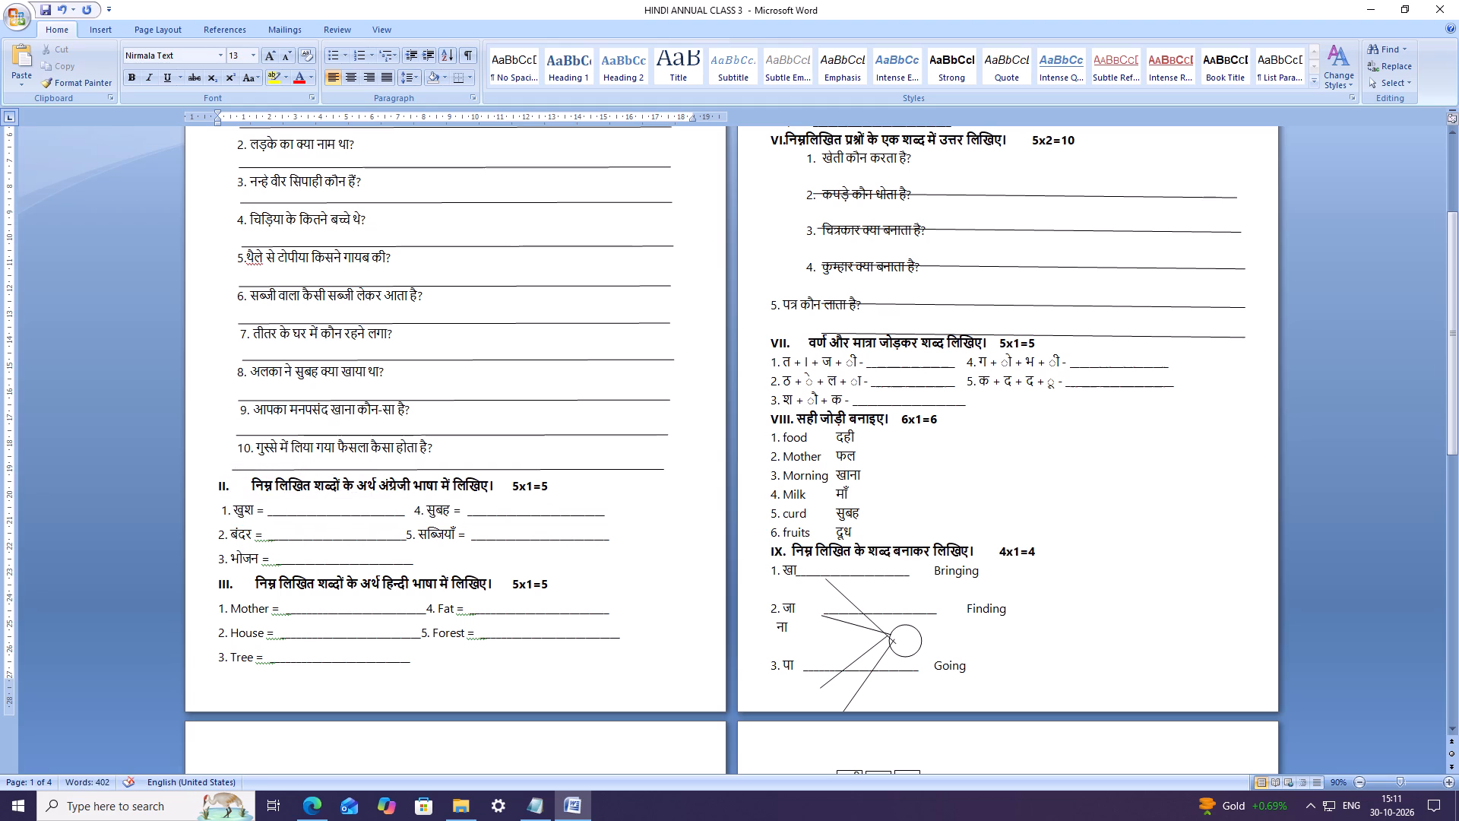
key("space")
key("space")
key("space")
left_click(209, 534)
key("space")
key("space")
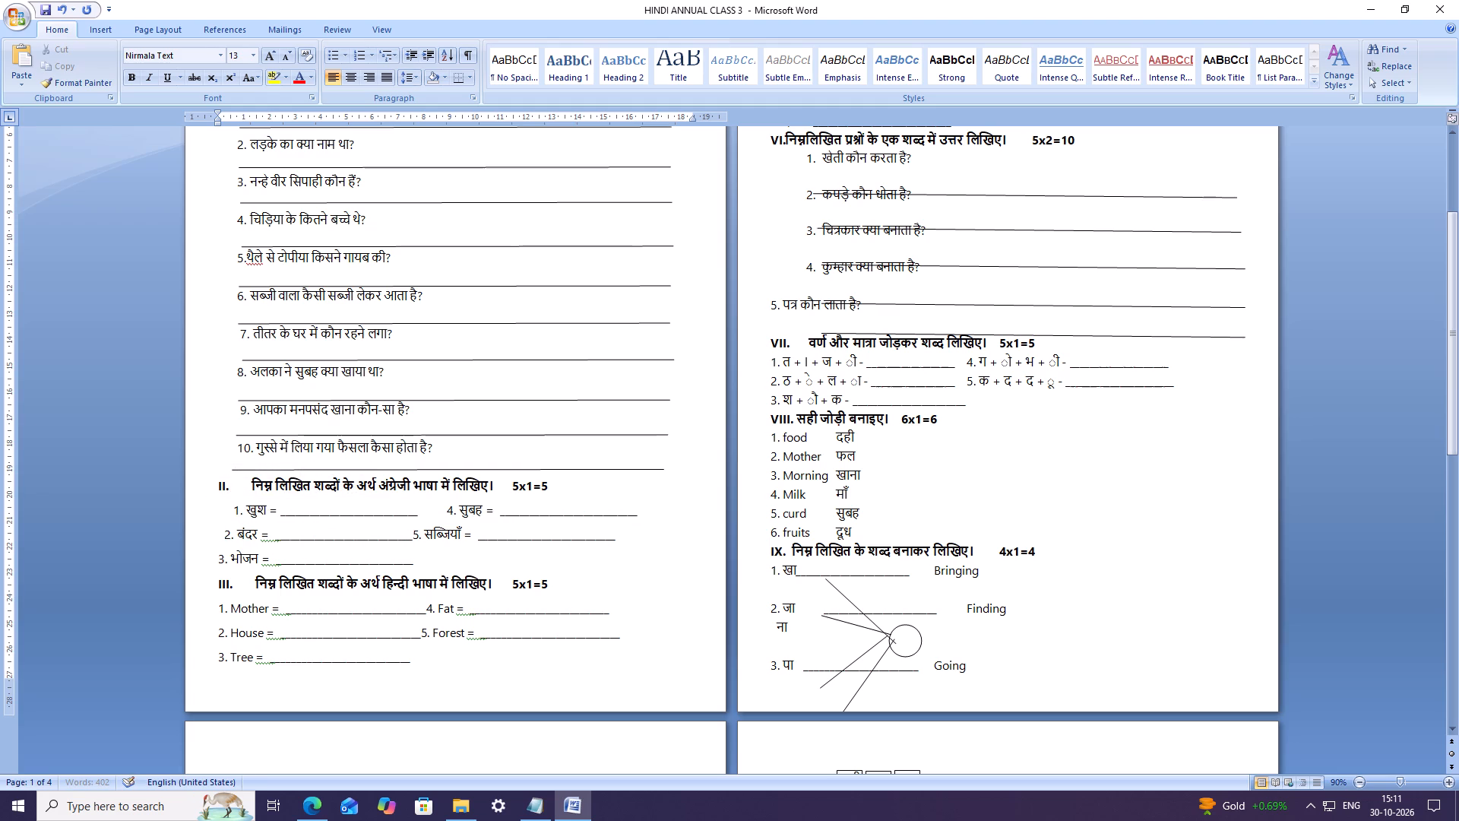
key("space")
key("space")
key("space")
Indent item 3 of section II by five spaces, aligned with the items above.
left_click(210, 574)
key("space")
key("space")
key("space")
key("space")
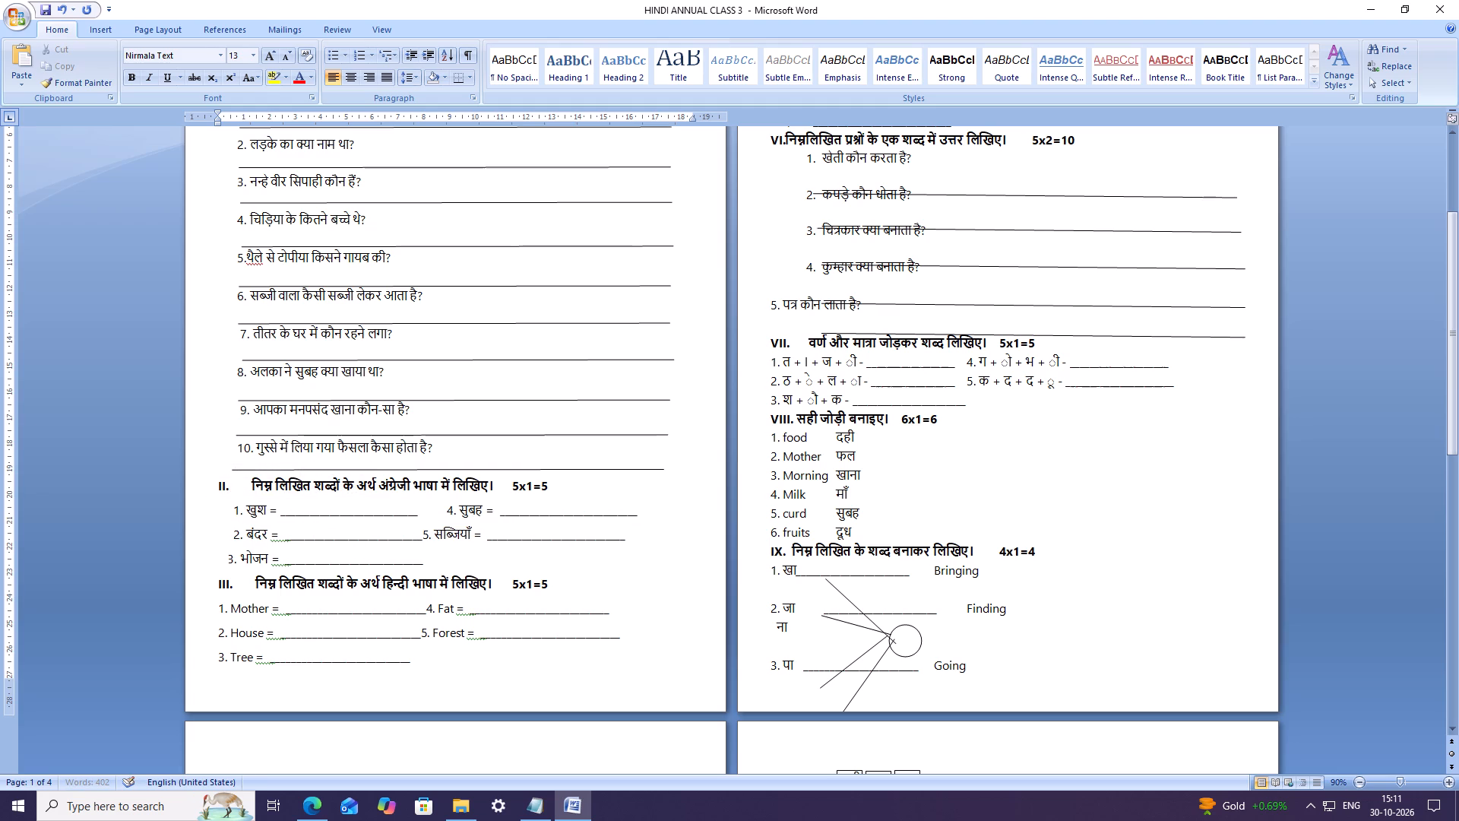
key("space")
Insert eight spaces before item 5 of section II to align it under item 4.
left_click(424, 543)
key("space")
key("space")
key("space")
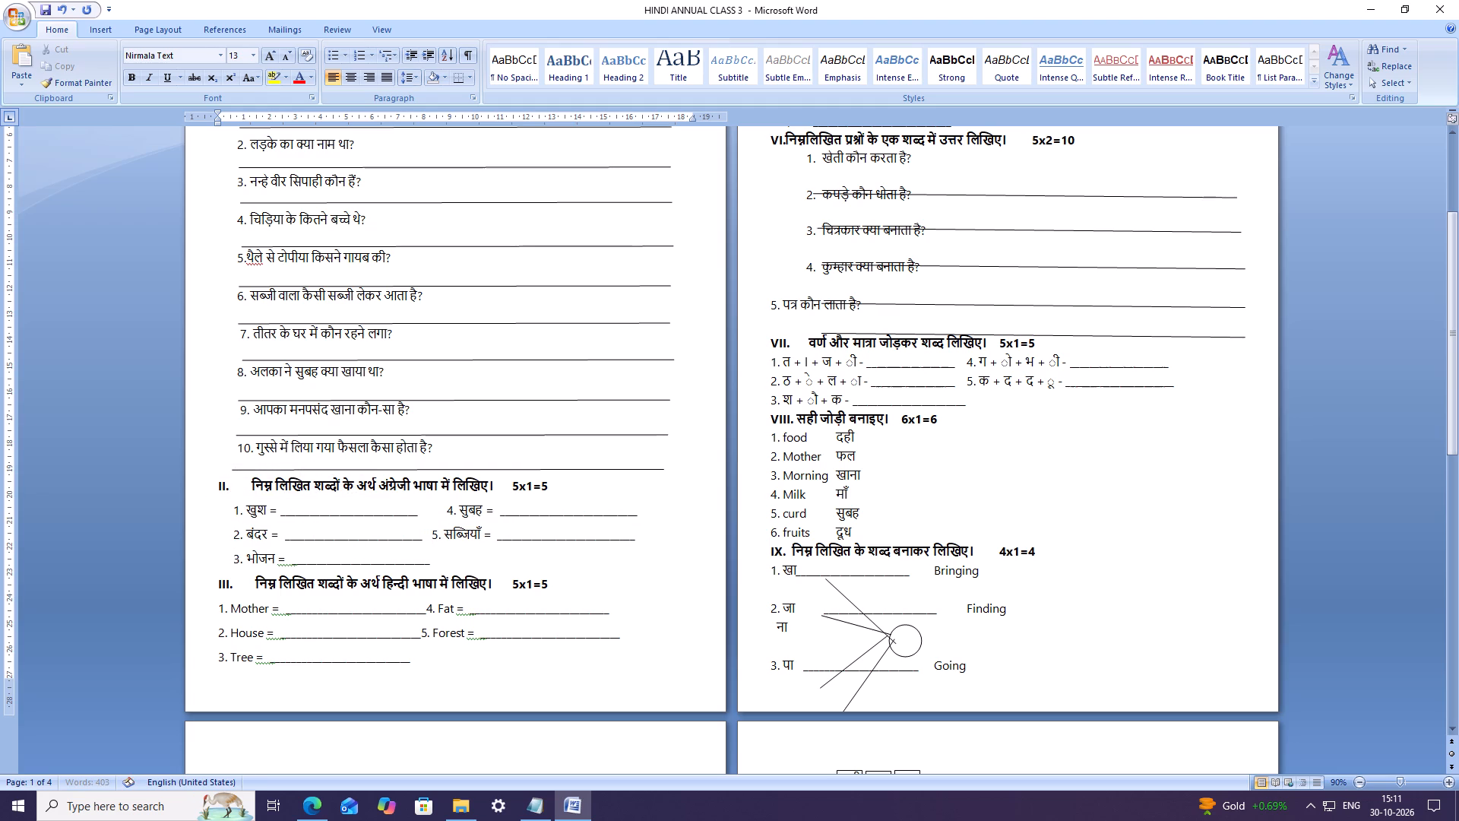
key("space")
key("space")
key("space")
key("space")
key("space")
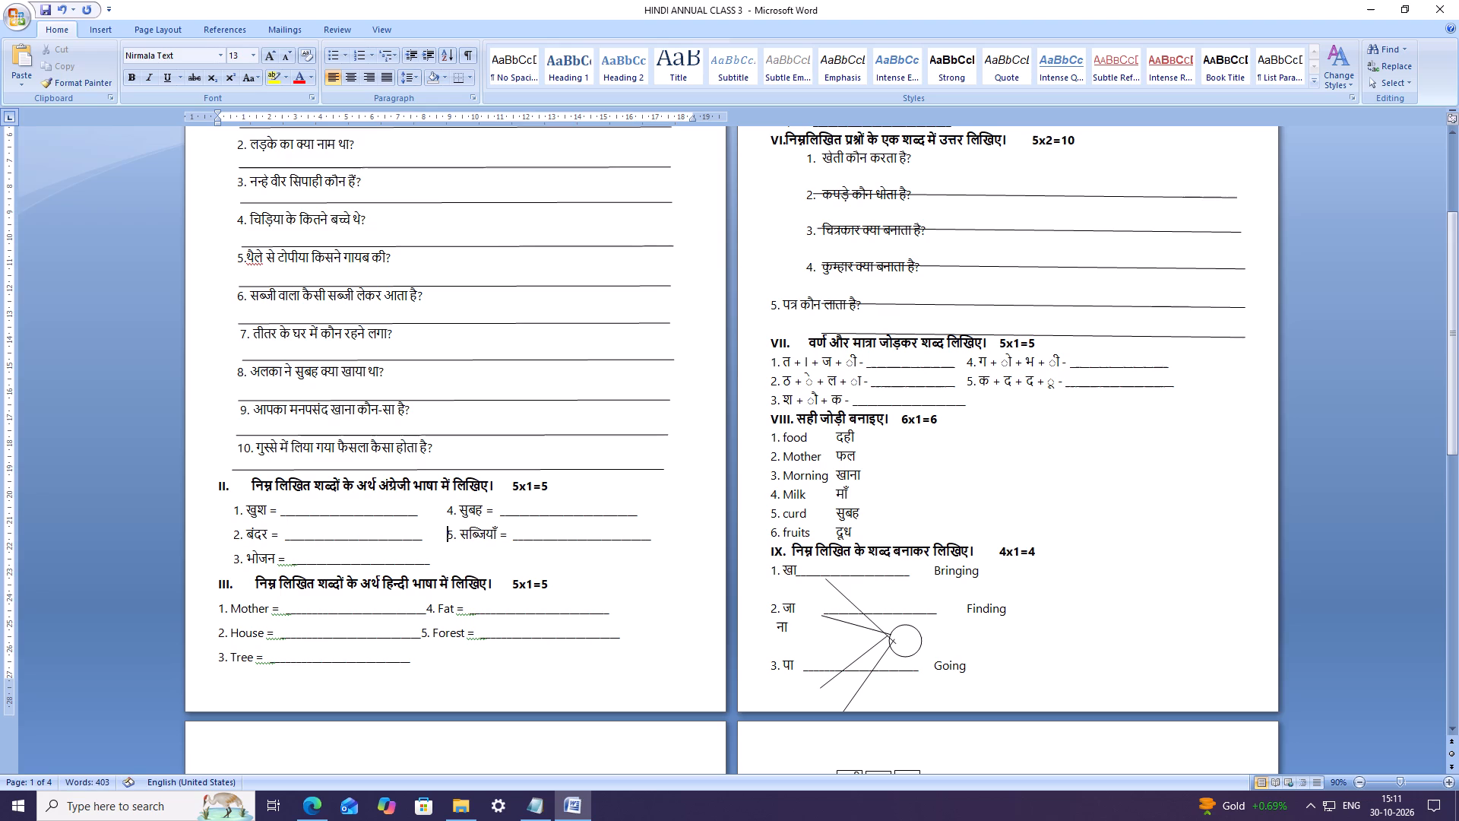
Shift the 5x1=5 marks in the section II heading to the page's right margin using spaces.
left_click(508, 487)
key("space")
key("space")
key("space")
key("space")
key("space")
key("space")
key("space")
key("space")
key("space")
key("space")
key("space")
key("space")
key("space")
key("space")
key("space")
key("space")
key("space")
key("space")
key("space")
key("space")
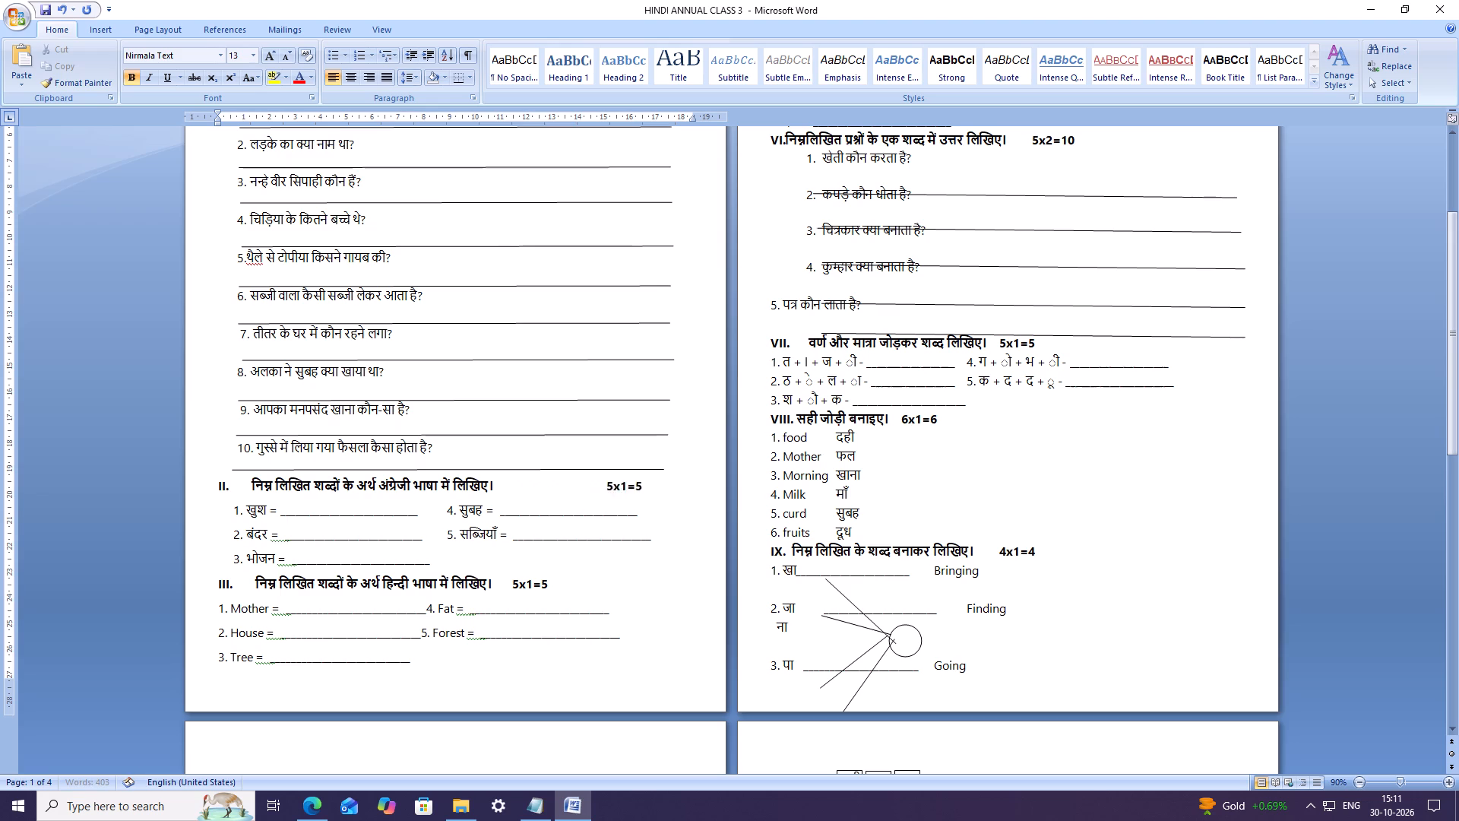
scroll(539, 455, "up", 8)
key("space")
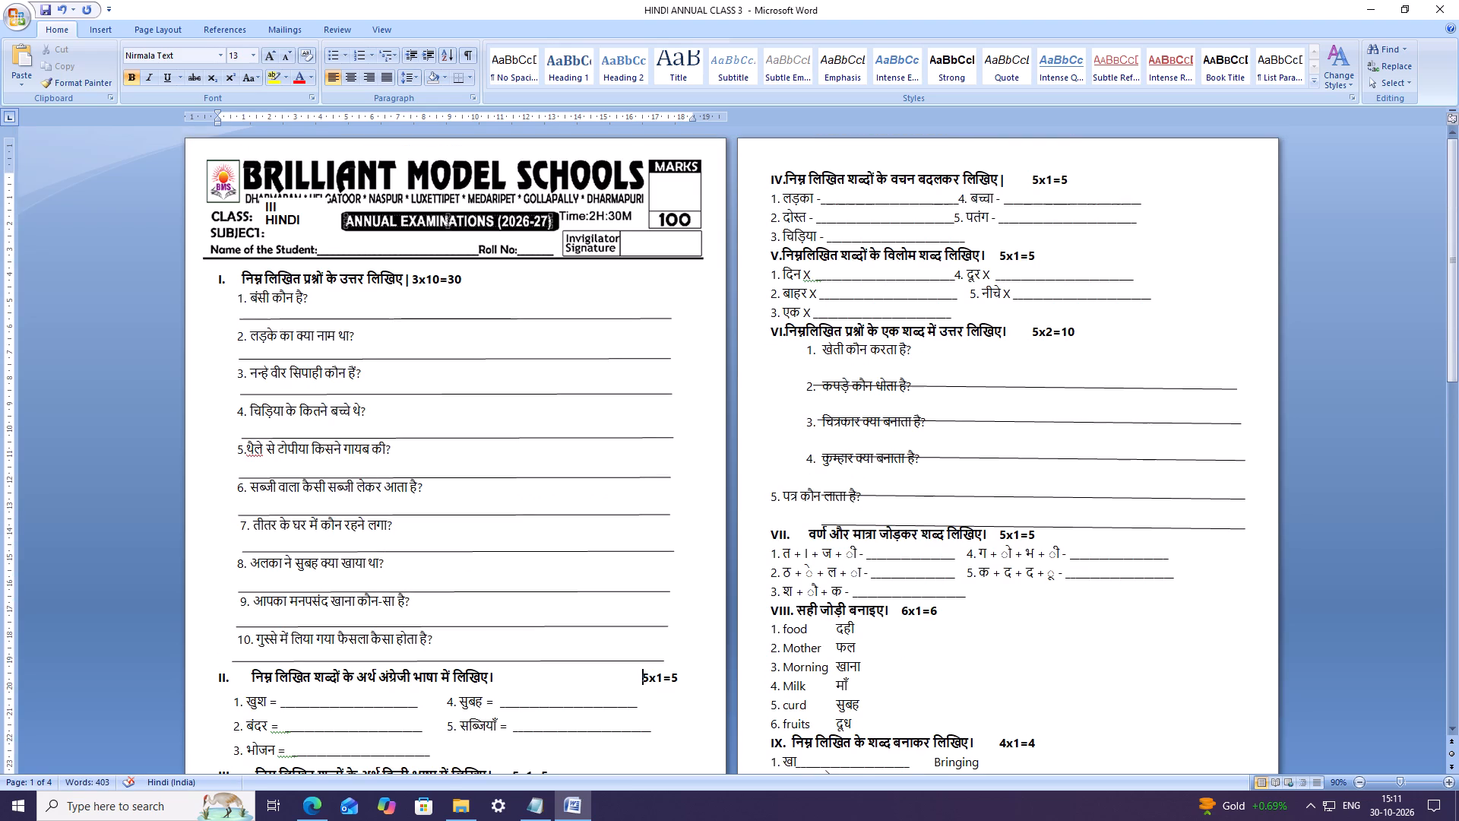
Shift the 3x10=30 marks in the section I heading with spaces to end level with section II's marks, and save.
left_click(410, 280)
key("space")
key("space")
key("space")
key("space")
key("space")
key("space")
key("space")
key("space")
key("space")
key("space")
key("space")
key("space")
key("space")
key("space")
key("space")
key("space")
key("space")
key("space")
key("space")
key("space")
key("space")
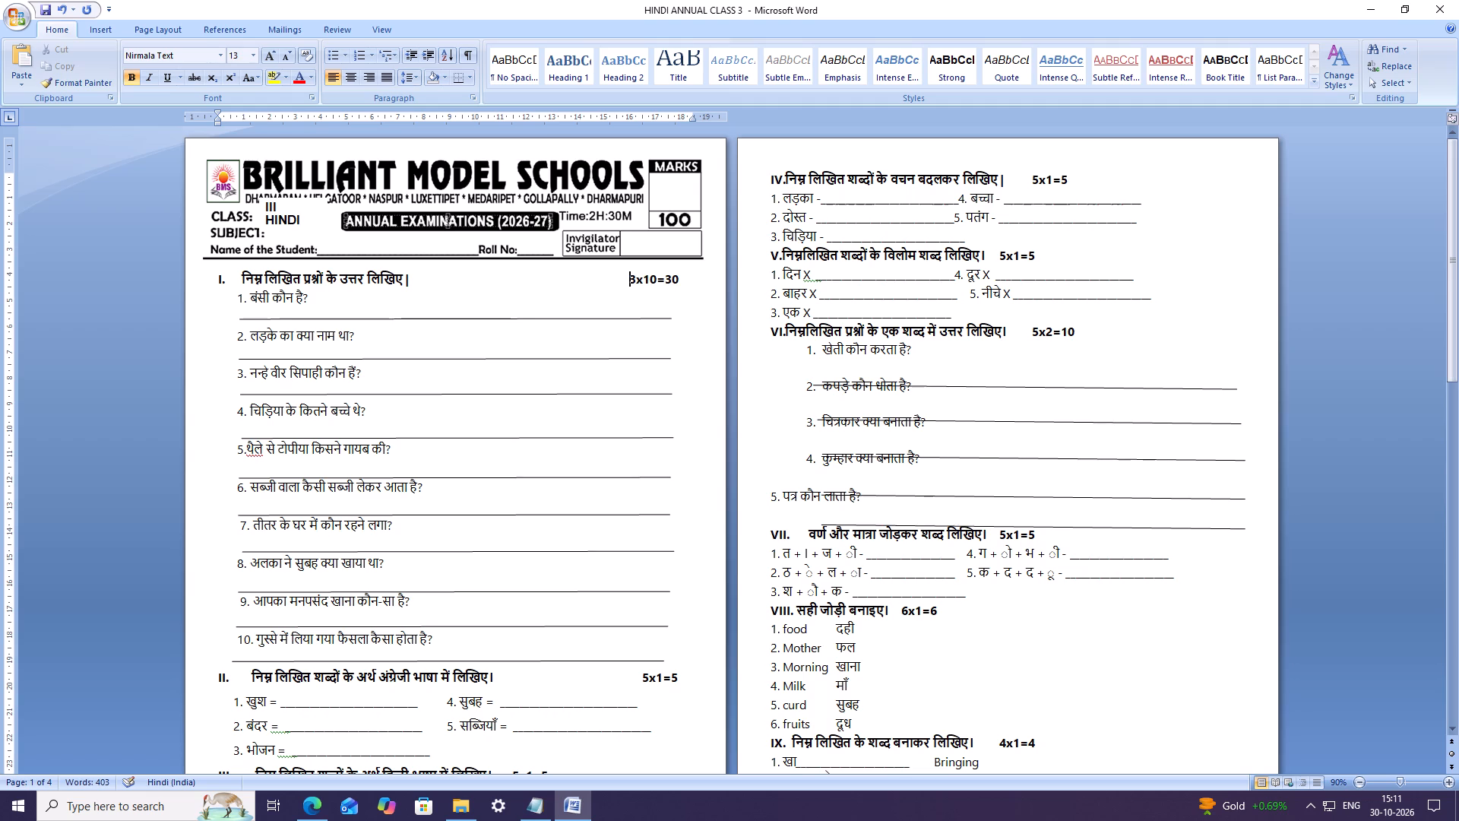
key("ctrl+s")
key("ctrl+s")
key("ctrl+s")
key("ctrl+s")
Indent item 1 (Mother) of section III by five spaces, level with section II's items.
scroll(451, 348, "down", 6)
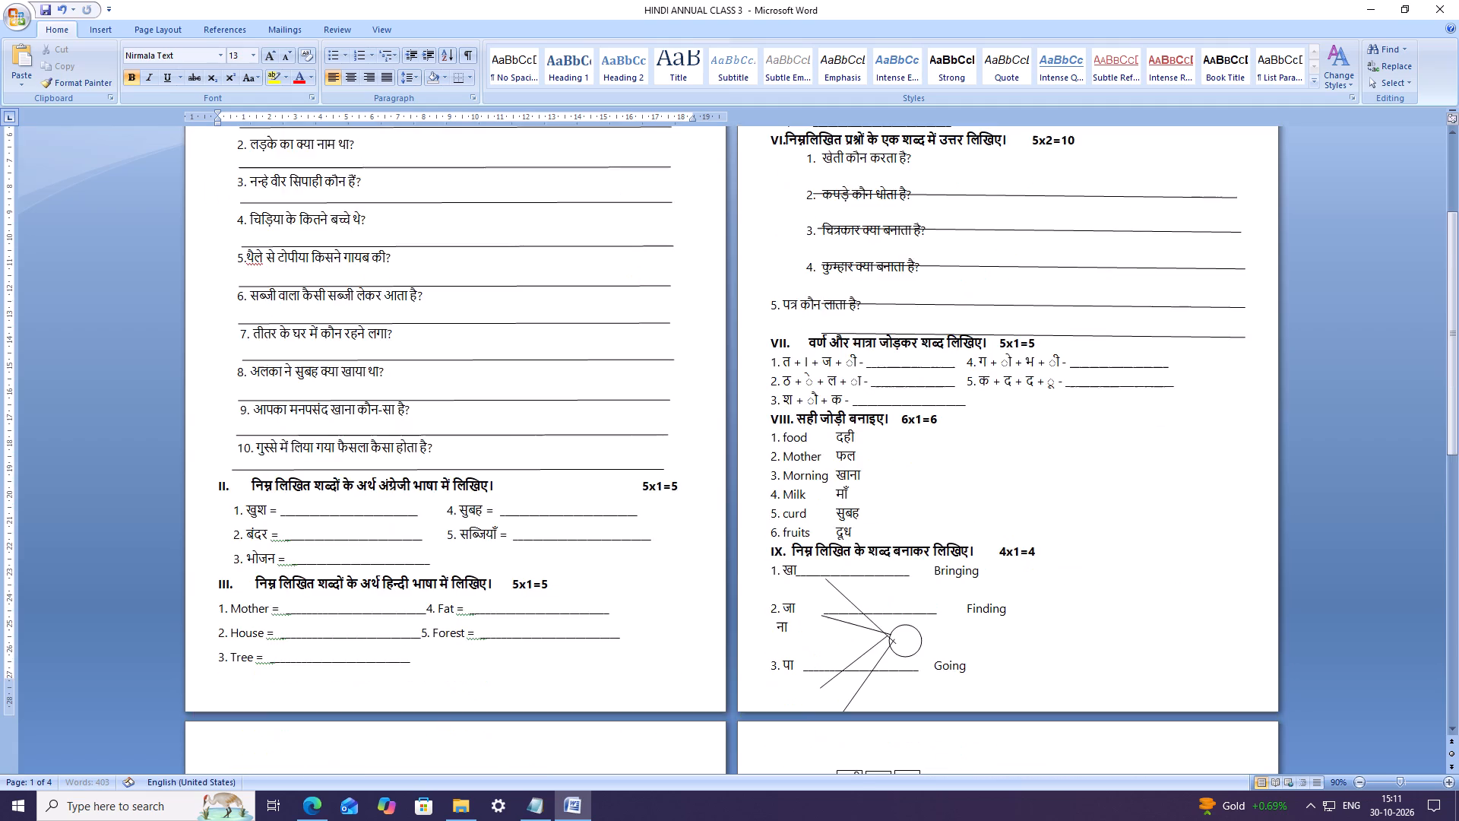
scroll(453, 361, "down", 4)
left_click(220, 480)
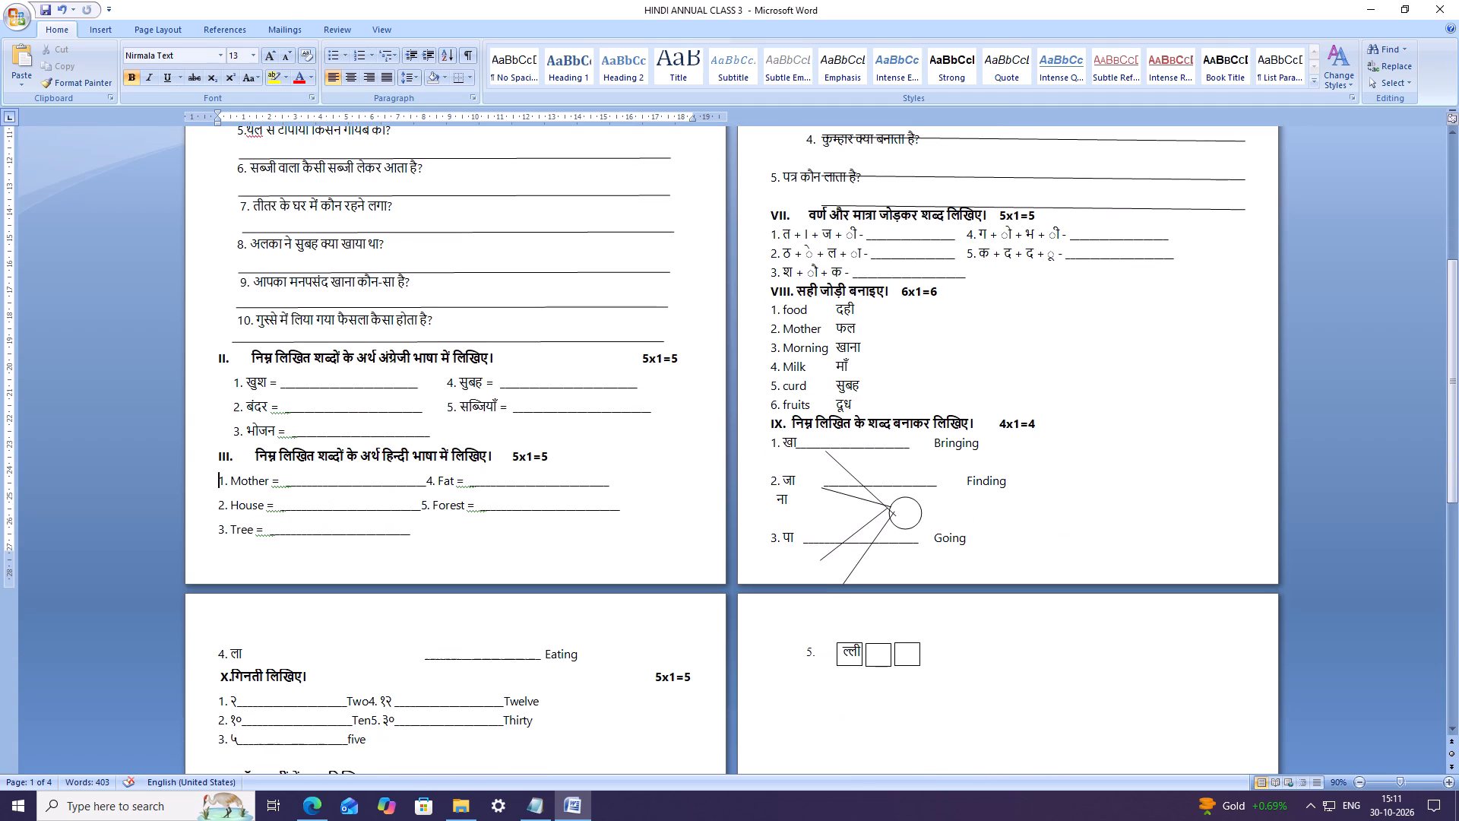
key("space")
key("space")
key("space")
key("space")
key("space")
key("space")
key("space")
key("space")
key("space")
key("space")
key("space")
key("space")
key("BackSpace")
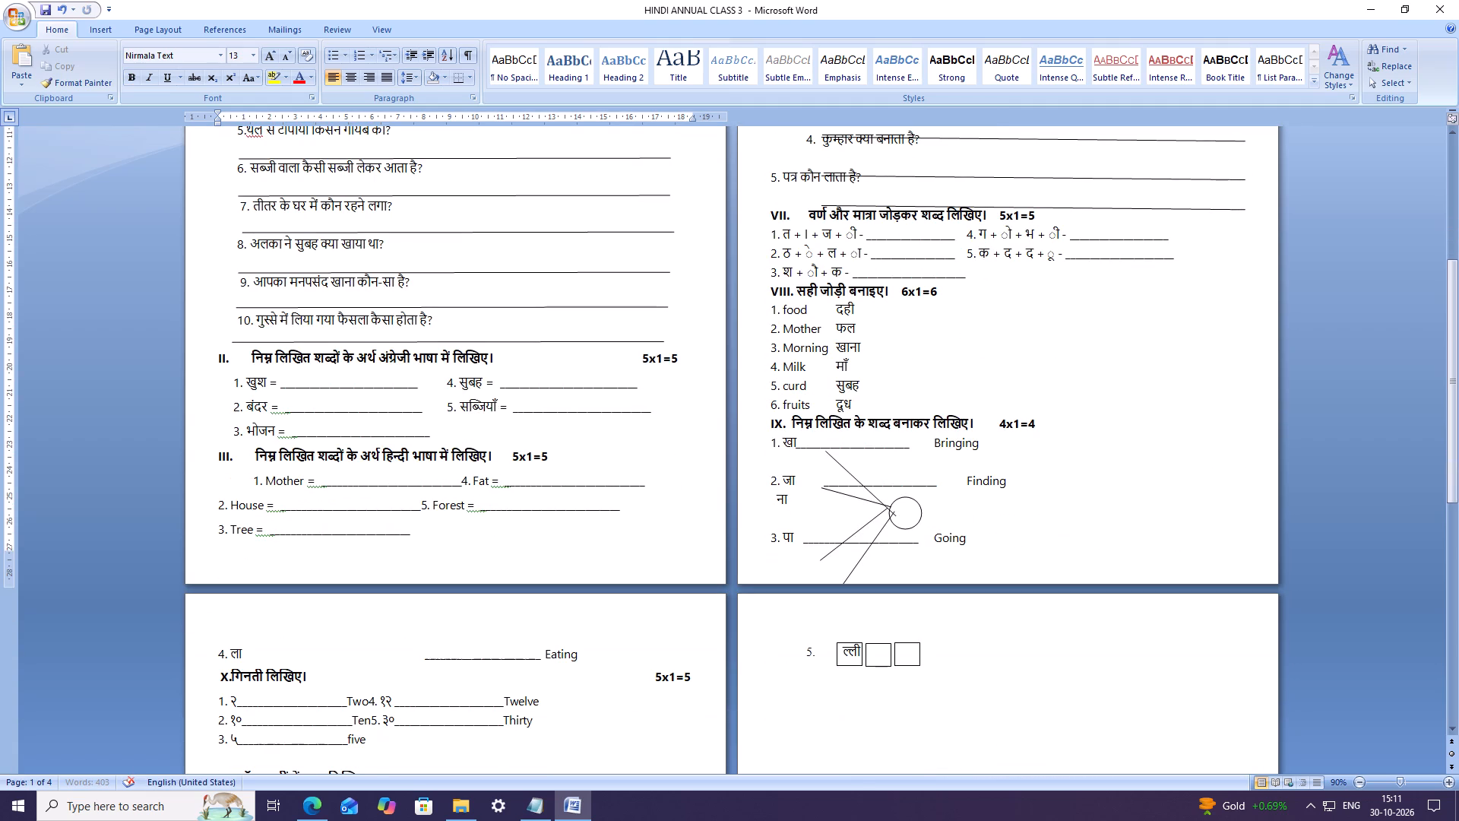
key("BackSpace")
key("BackSpace")
key("BackSpace")
key("BackSpace")
key("BackSpace")
key("BackSpace")
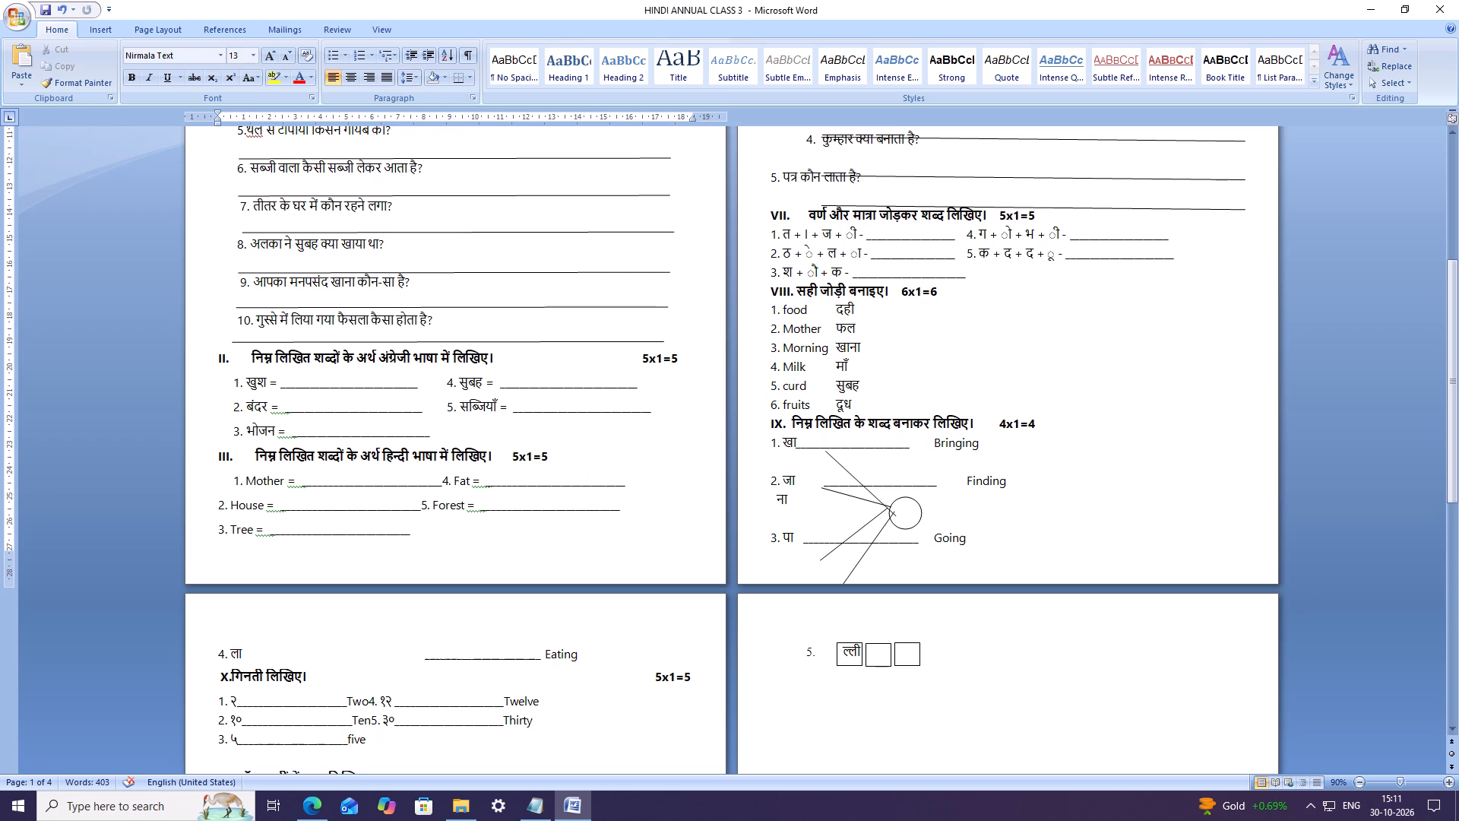
Indent items 2 (House) and 3 (Tree) of section III by five spaces each, and save the document.
left_click(220, 506)
key("space")
key("space")
key("space")
key("space")
key("space")
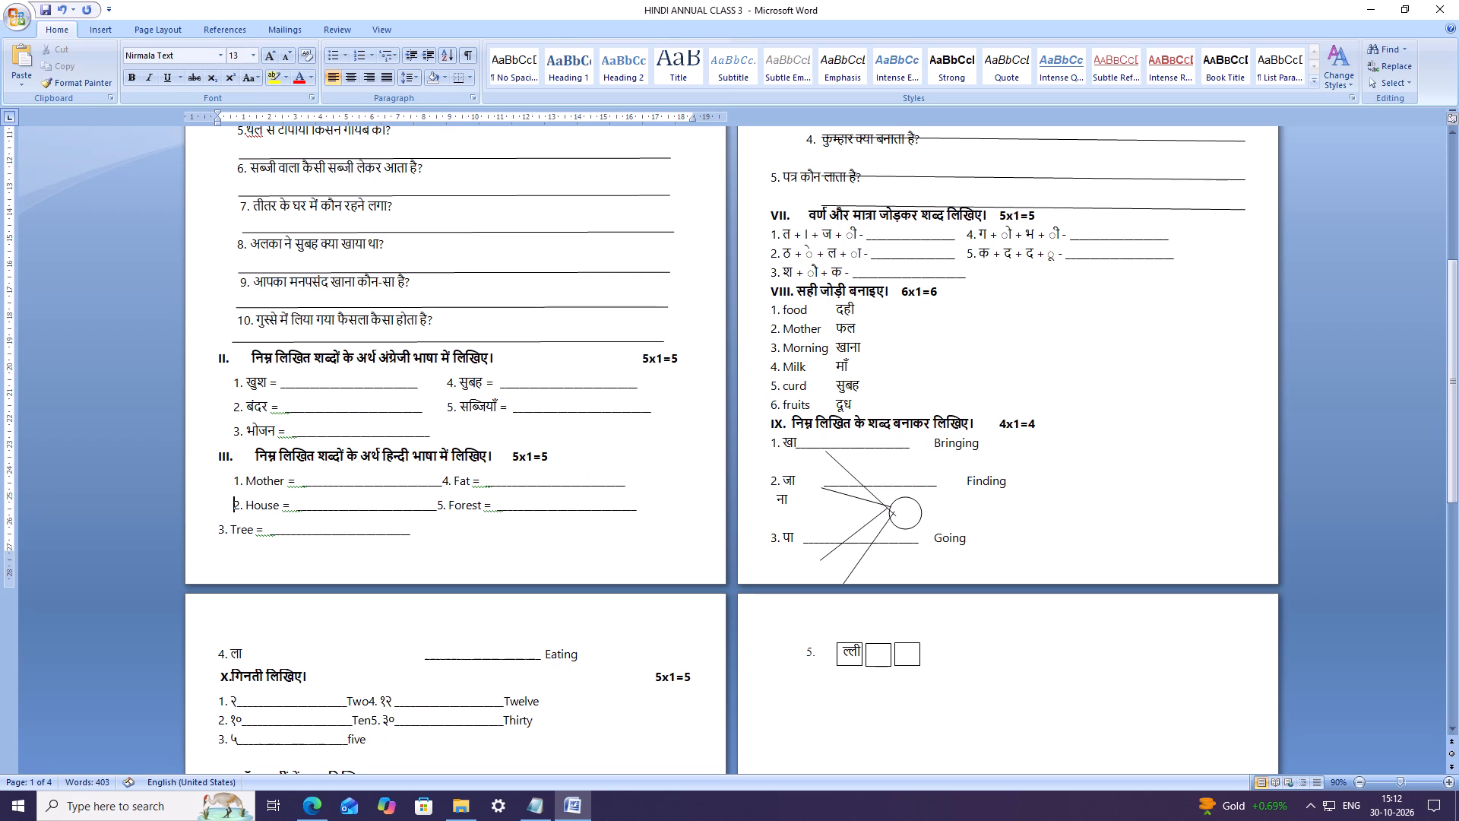
left_click(217, 534)
key("space")
key("space")
key("space")
key("space")
key("space")
key("ctrl+s")
key("ctrl+s")
key("ctrl+s")
key("ctrl+s")
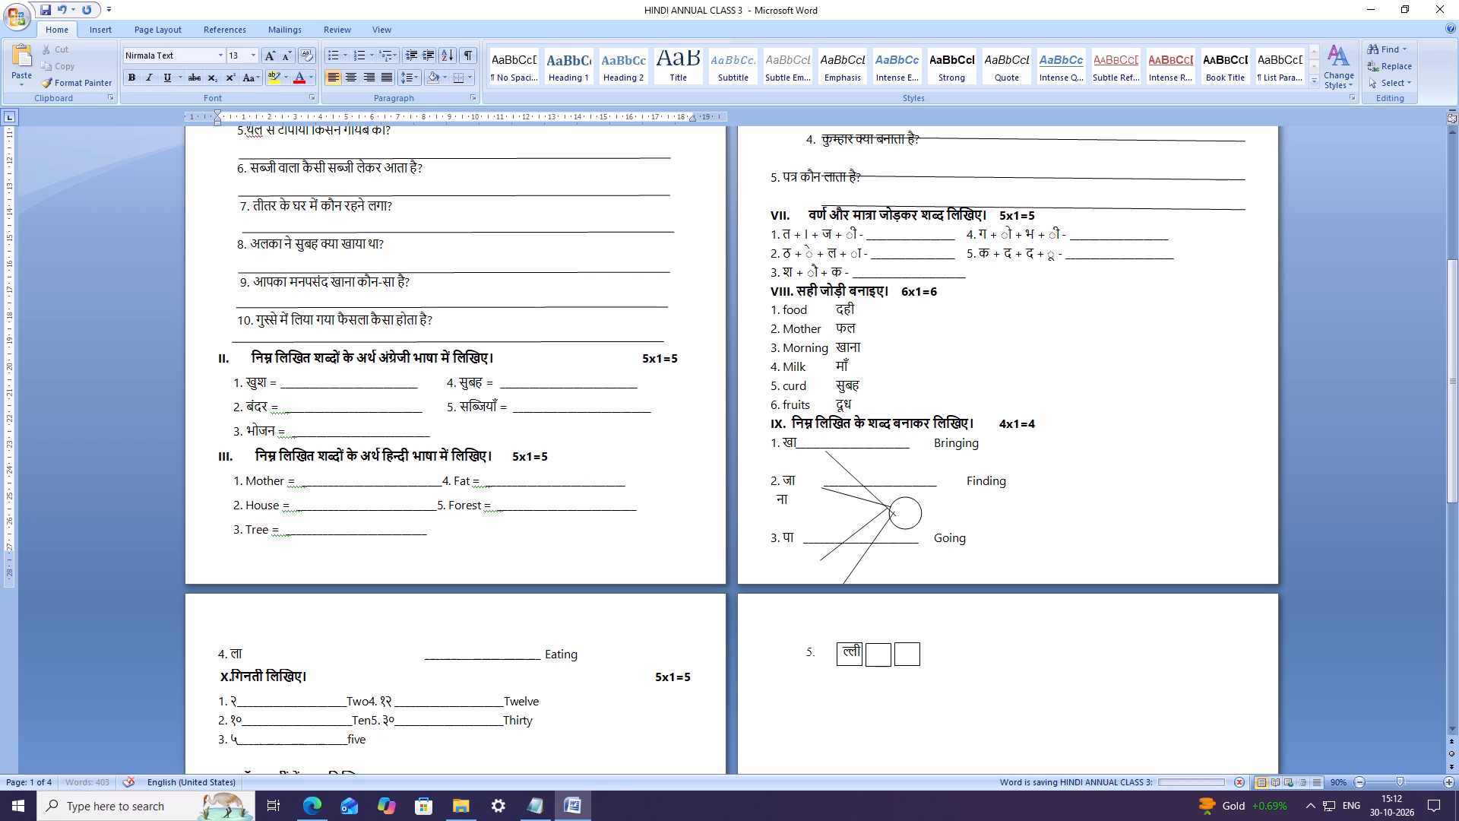
Insert spaces before items 4 (Fat) and 5 (Forest) of section III so both start level in a second column, and save.
left_click(438, 509)
key("space")
key("space")
key("space")
key("space")
left_click(440, 487)
key("space")
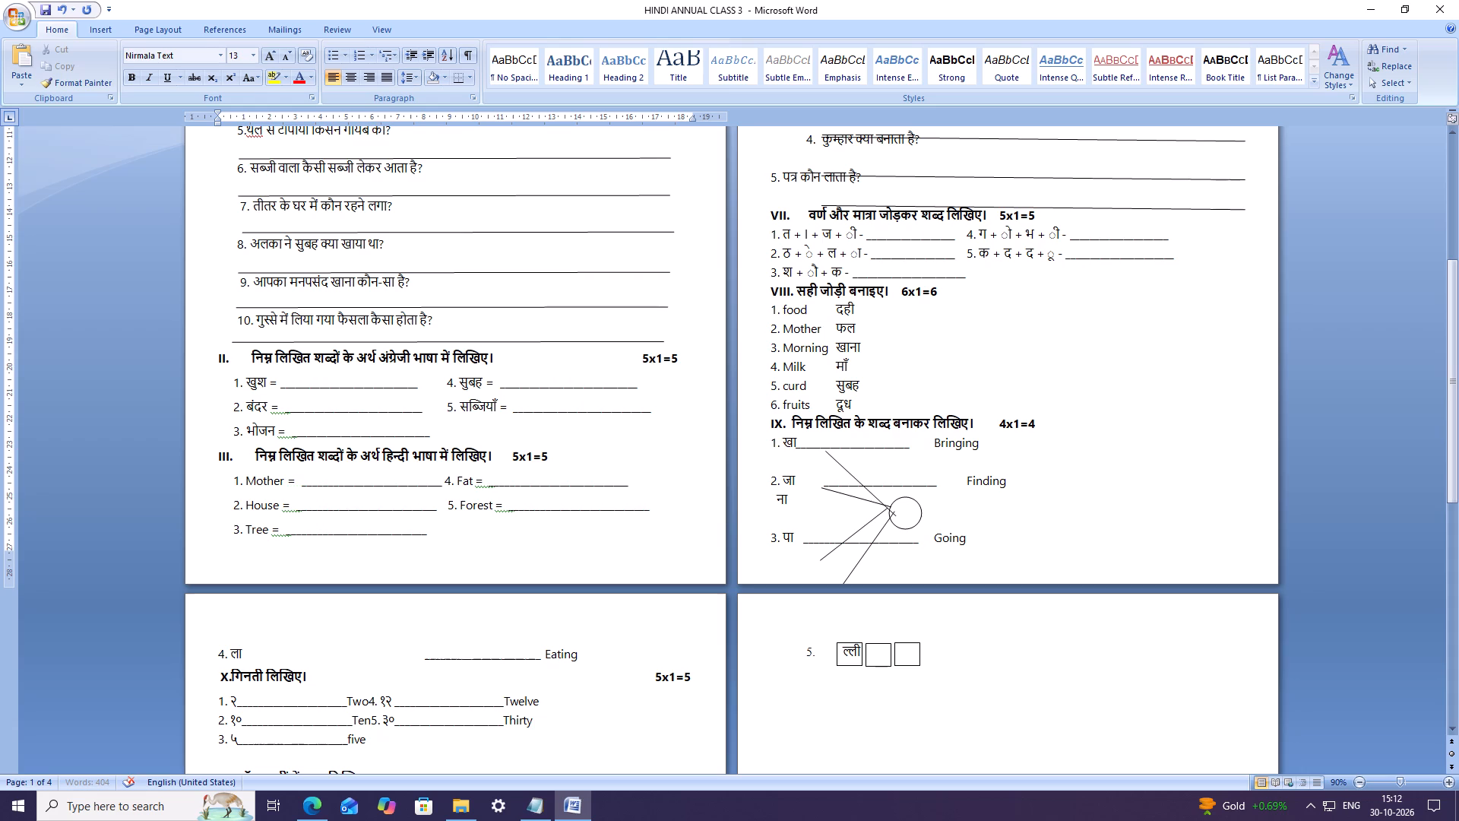
key("space")
key("space")
left_click(448, 508)
key("space")
key("ctrl+s")
key("ctrl+s")
key("ctrl+s")
Set the line spacing of sections IV and V on page 2 to 1.5.
scroll(805, 387, "up", 4)
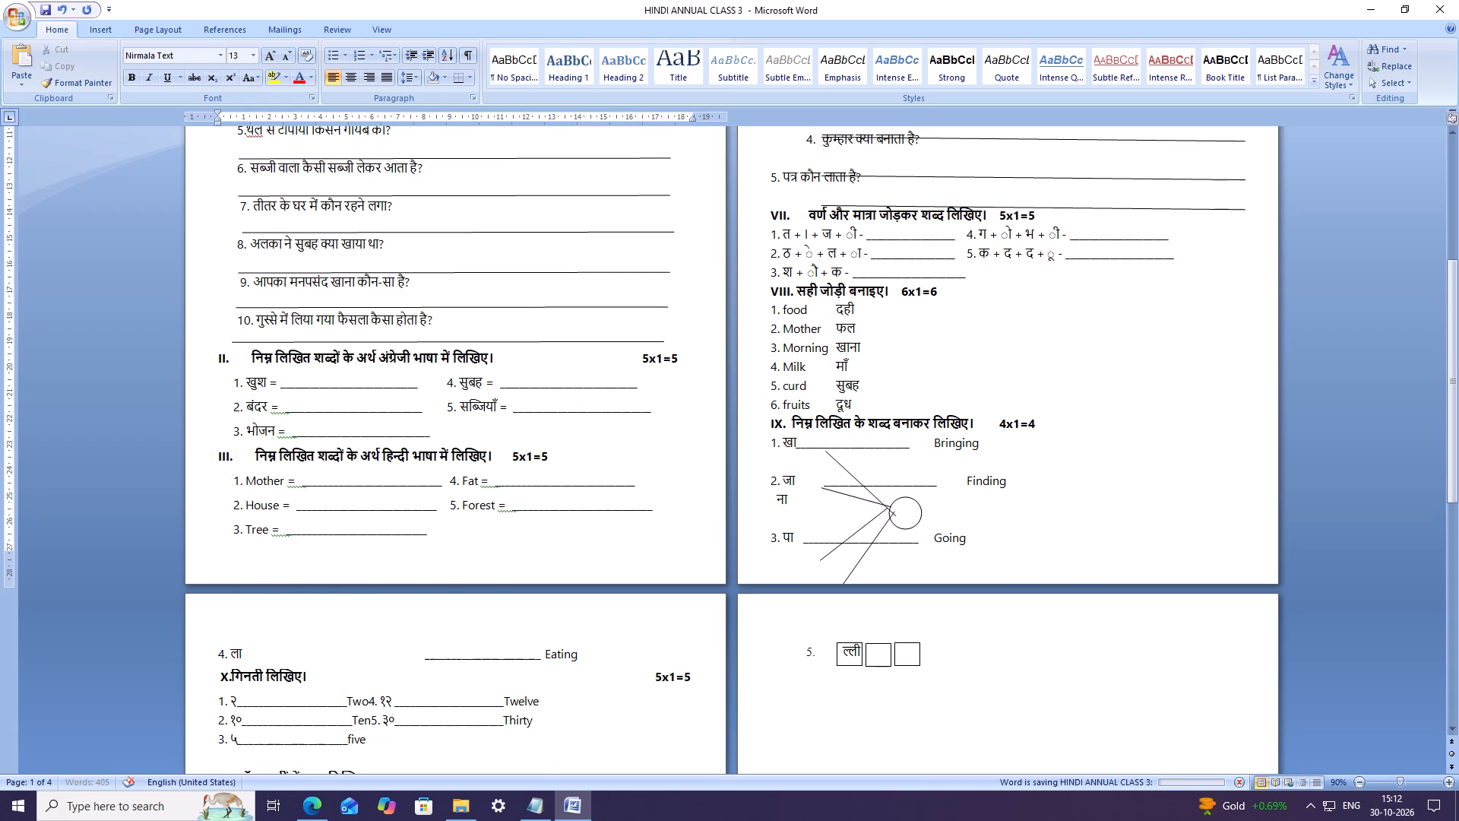
scroll(869, 363, "up", 11)
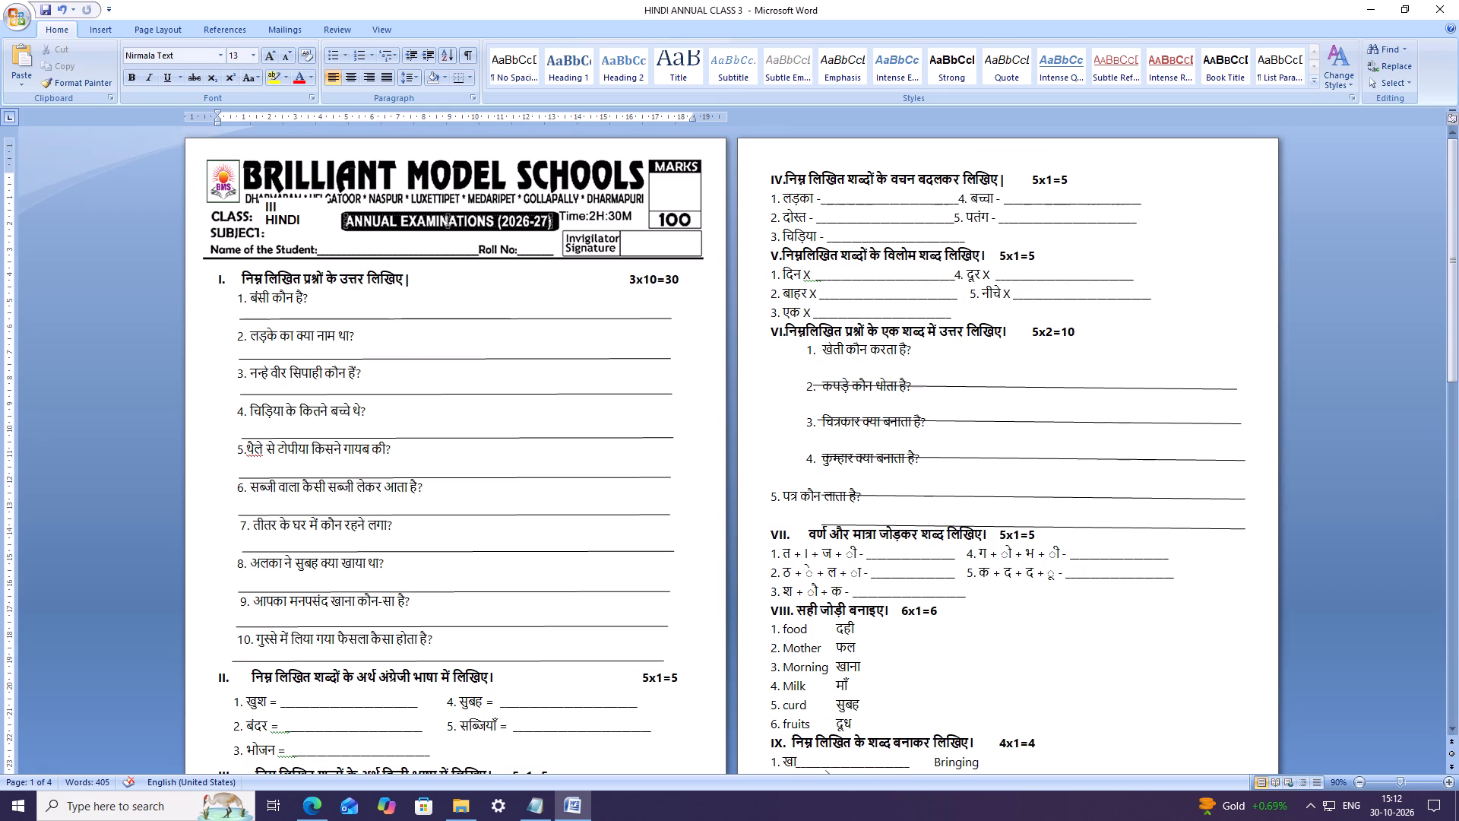
left_click_drag(978, 314, 733, 189)
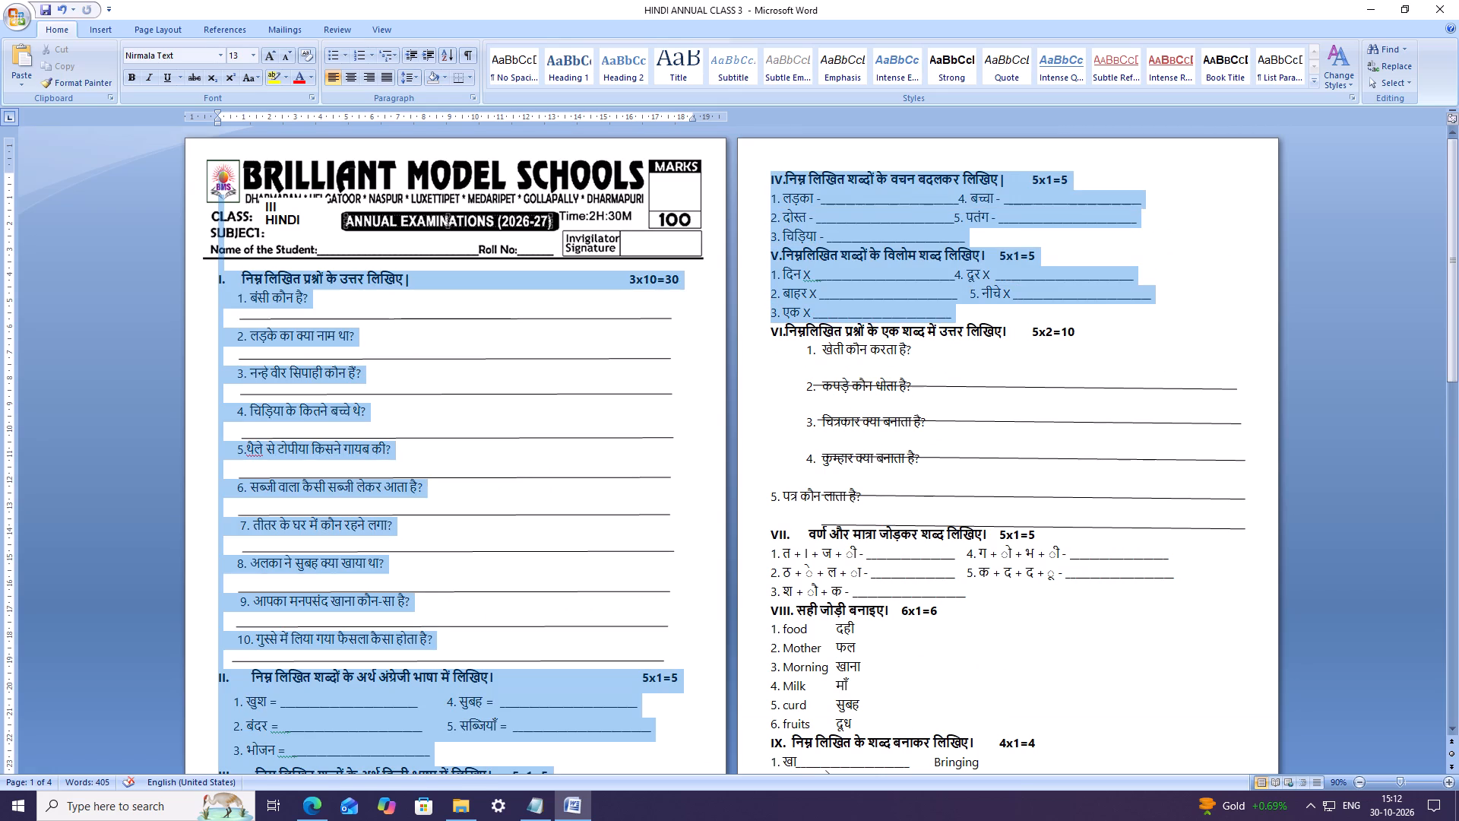
left_click_drag(733, 189, 742, 180)
left_click(417, 79)
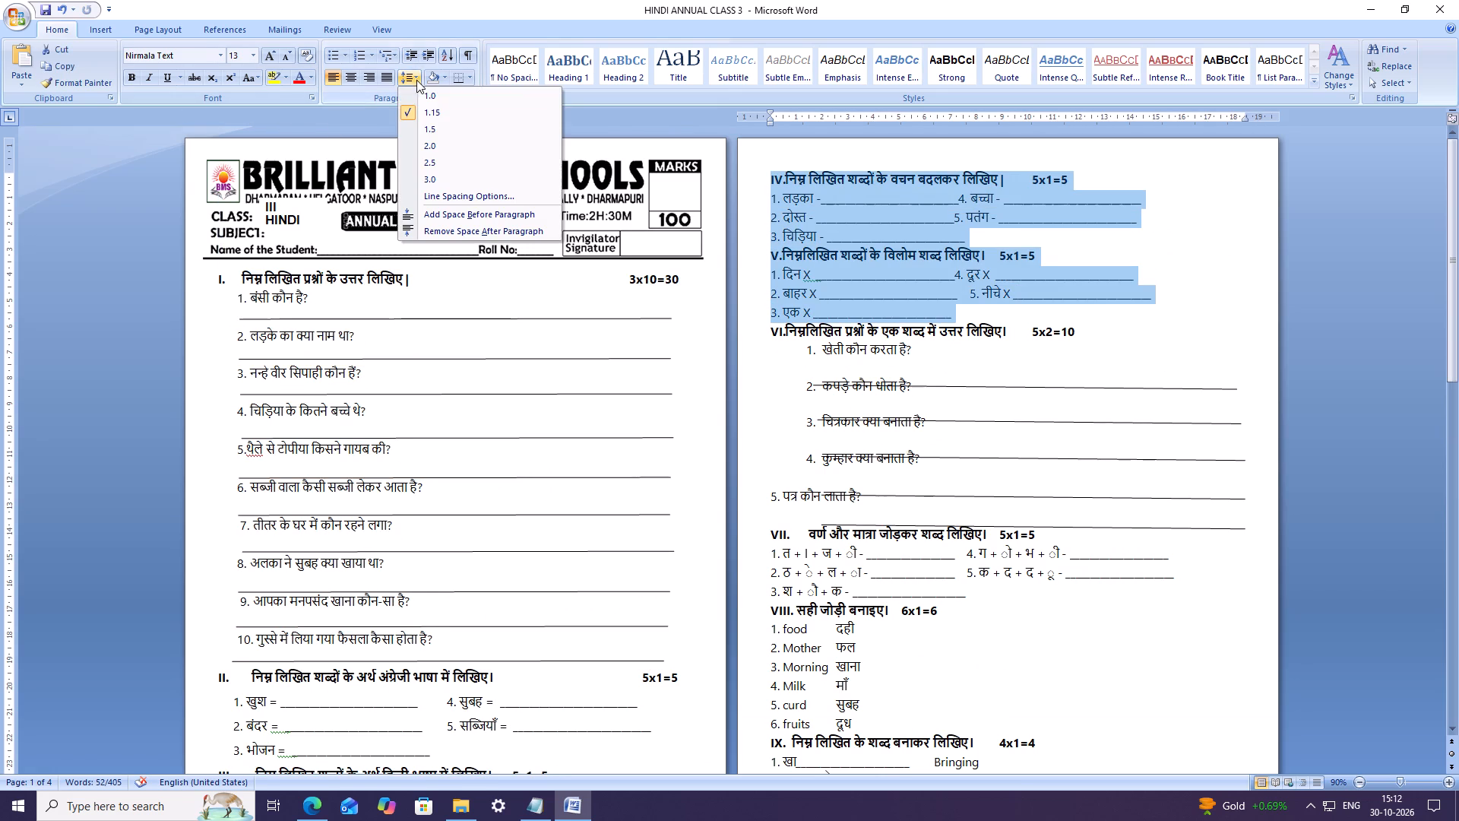
left_click(435, 132)
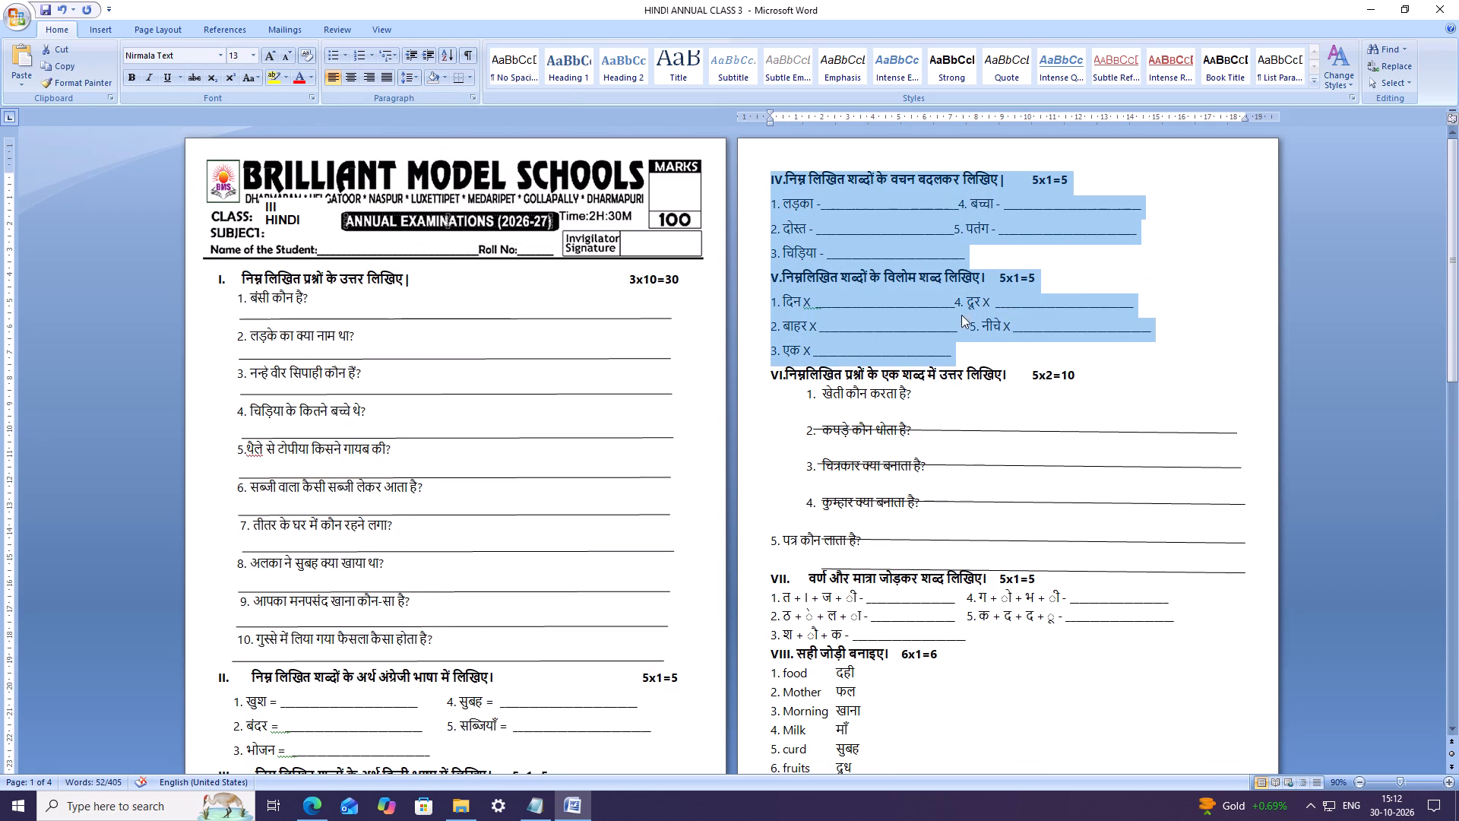
Shift the 5x1=5 marks in the section IV heading towards the page's right margin using spaces, and save.
left_click(1033, 186)
key("space")
key("space")
key("space")
key("space")
key("space")
key("space")
key("space")
key("space")
key("space")
key("space")
key("space")
key("space")
key("space")
key("space")
key("space")
key("space")
key("space")
key("space")
key("space")
key("space")
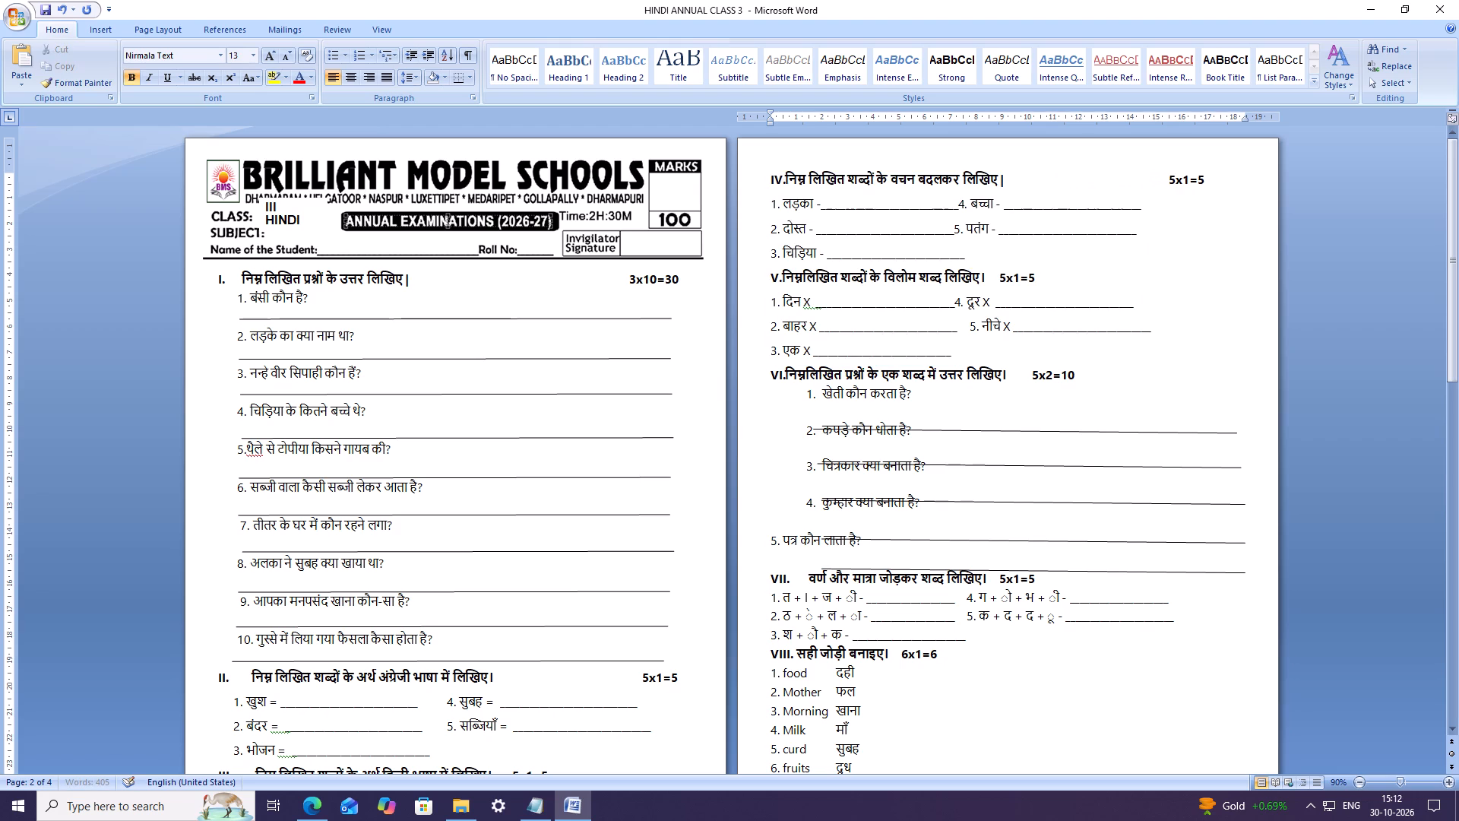
key("ctrl+s")
key("ctrl+s")
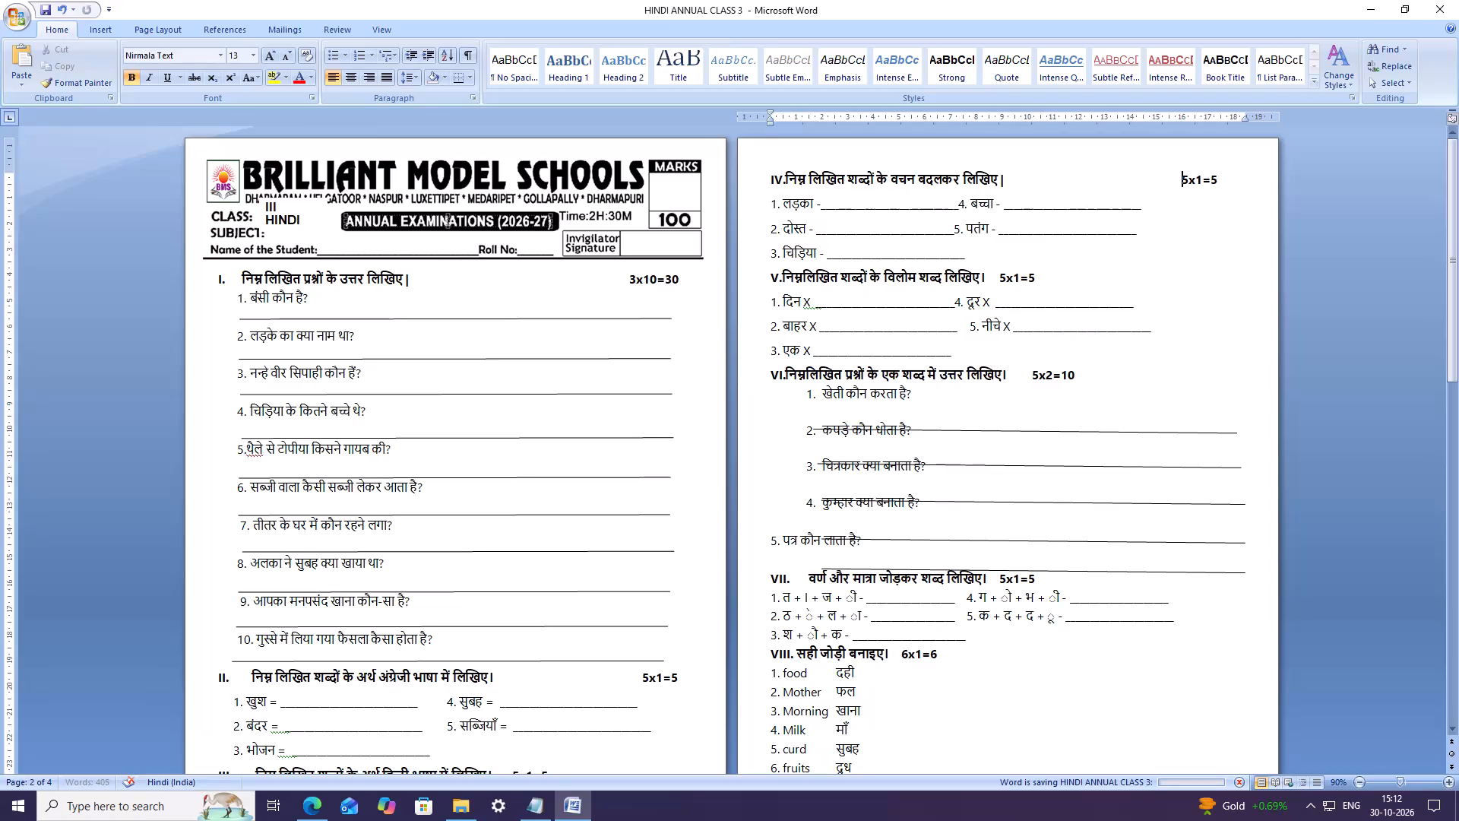
Insert four spaces between the numeral IV. and its heading text.
left_click(787, 174)
key("space")
key("space")
key("space")
key("space")
Indent item 1 of section IV by eight spaces so it starts under the heading text.
left_click(771, 204)
key("space")
key("space")
key("space")
key("space")
key("space")
key("space")
key("space")
key("space")
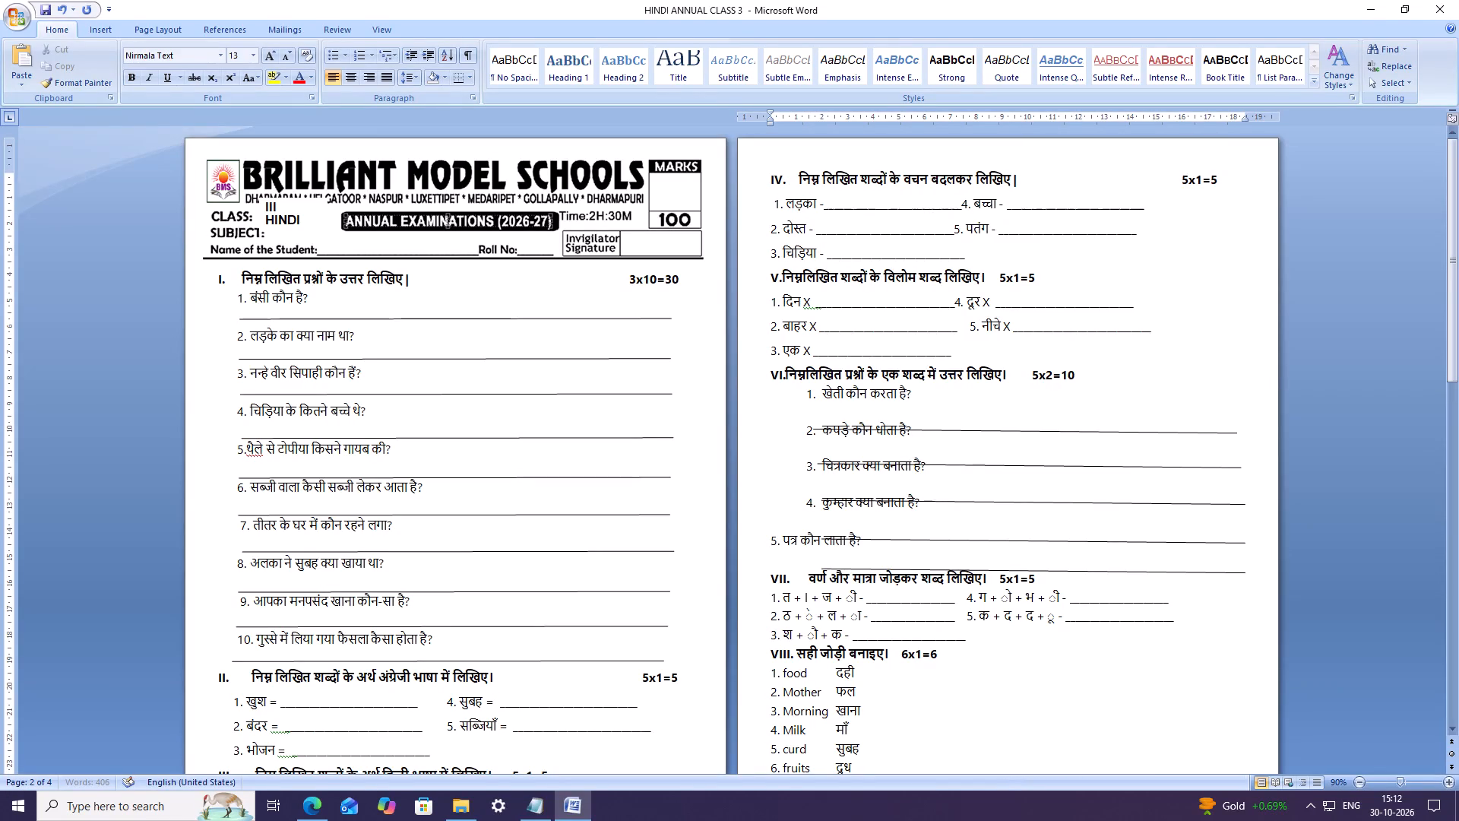
Indent items 2 and 3 of section IV with spaces to line up under item 1.
left_click(768, 227)
key("space")
key("space")
key("space")
key("space")
key("space")
key("space")
key("space")
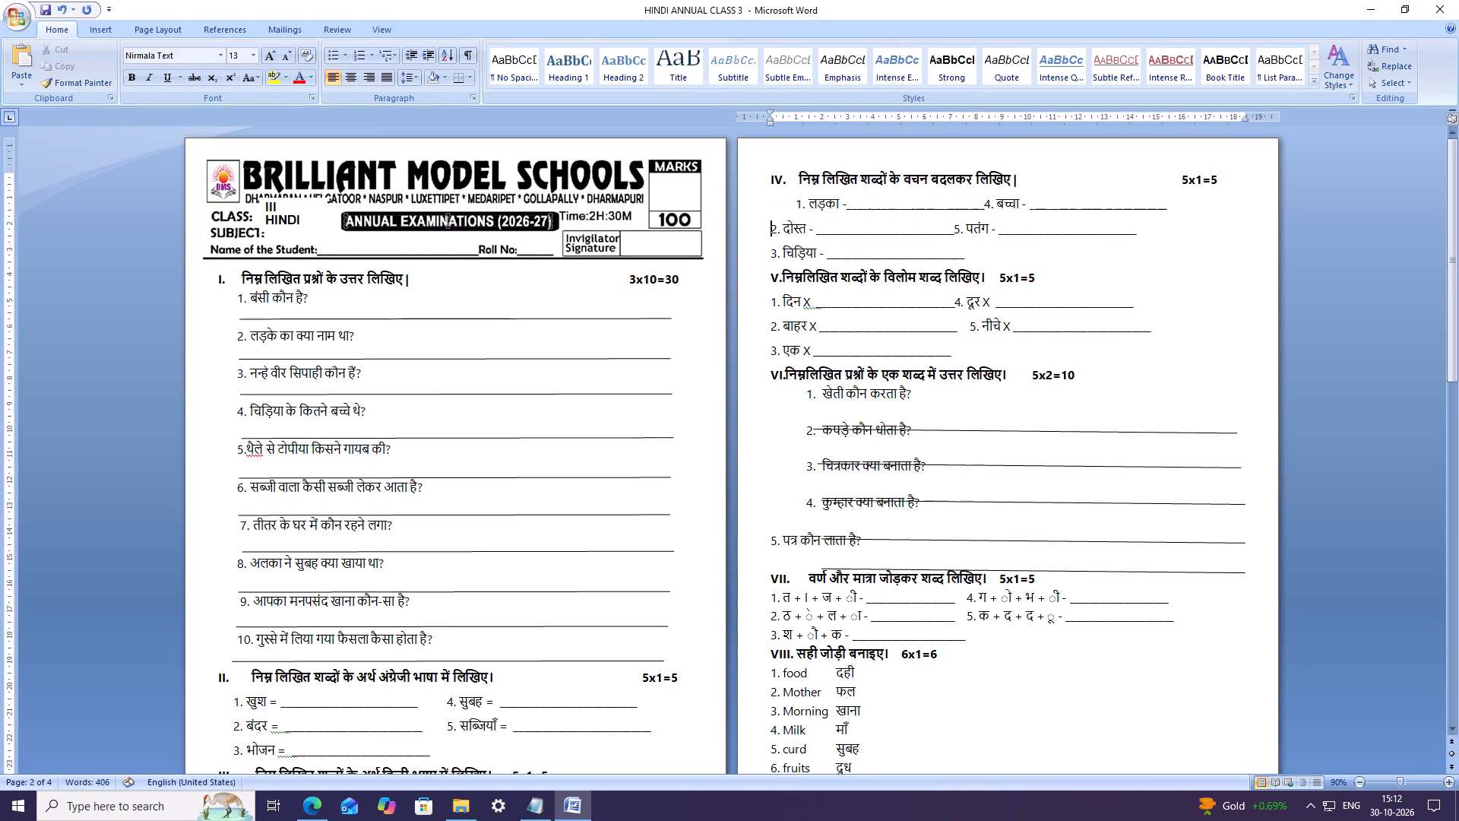
key("space")
key("space")
left_click(767, 250)
key("space")
key("space")
key("space")
key("space")
key("space")
key("space")
key("space")
key("space")
key("space")
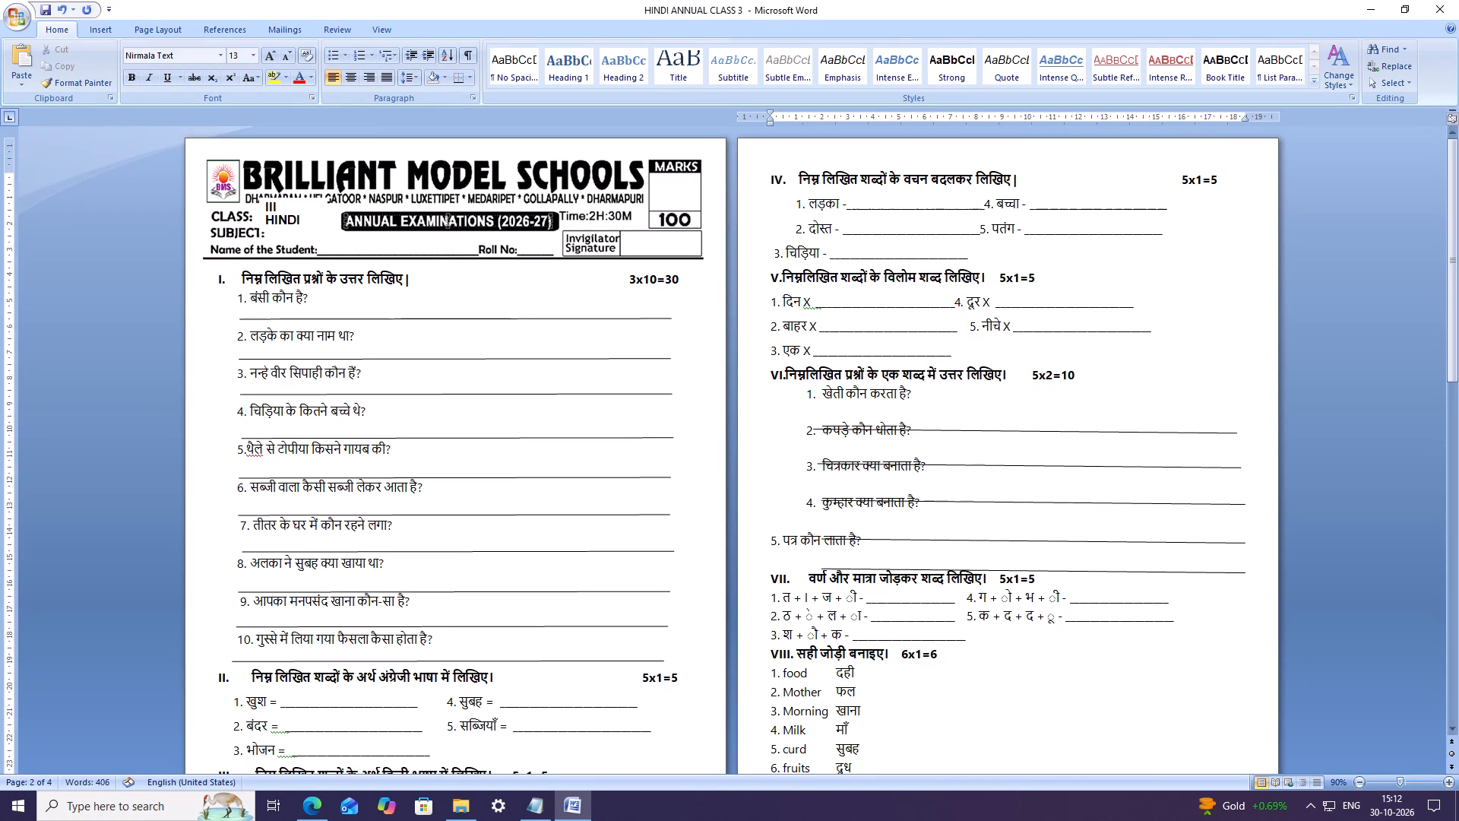
left_click(790, 234)
key("space")
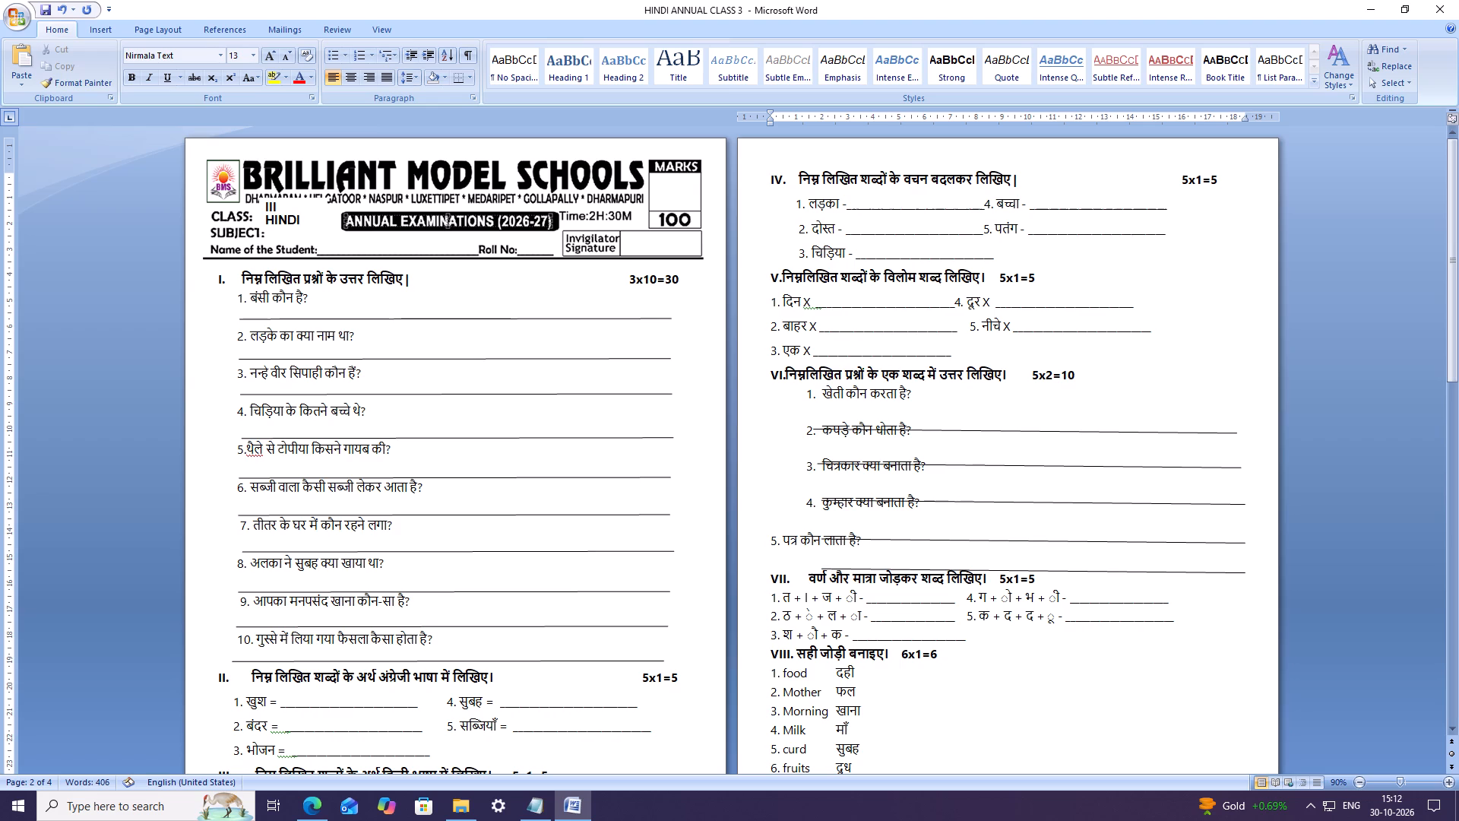
Insert four spaces before item 4 and five before item 5 of section IV to align the second column, and save.
left_click(986, 201)
key("space")
key("space")
key("space")
key("space")
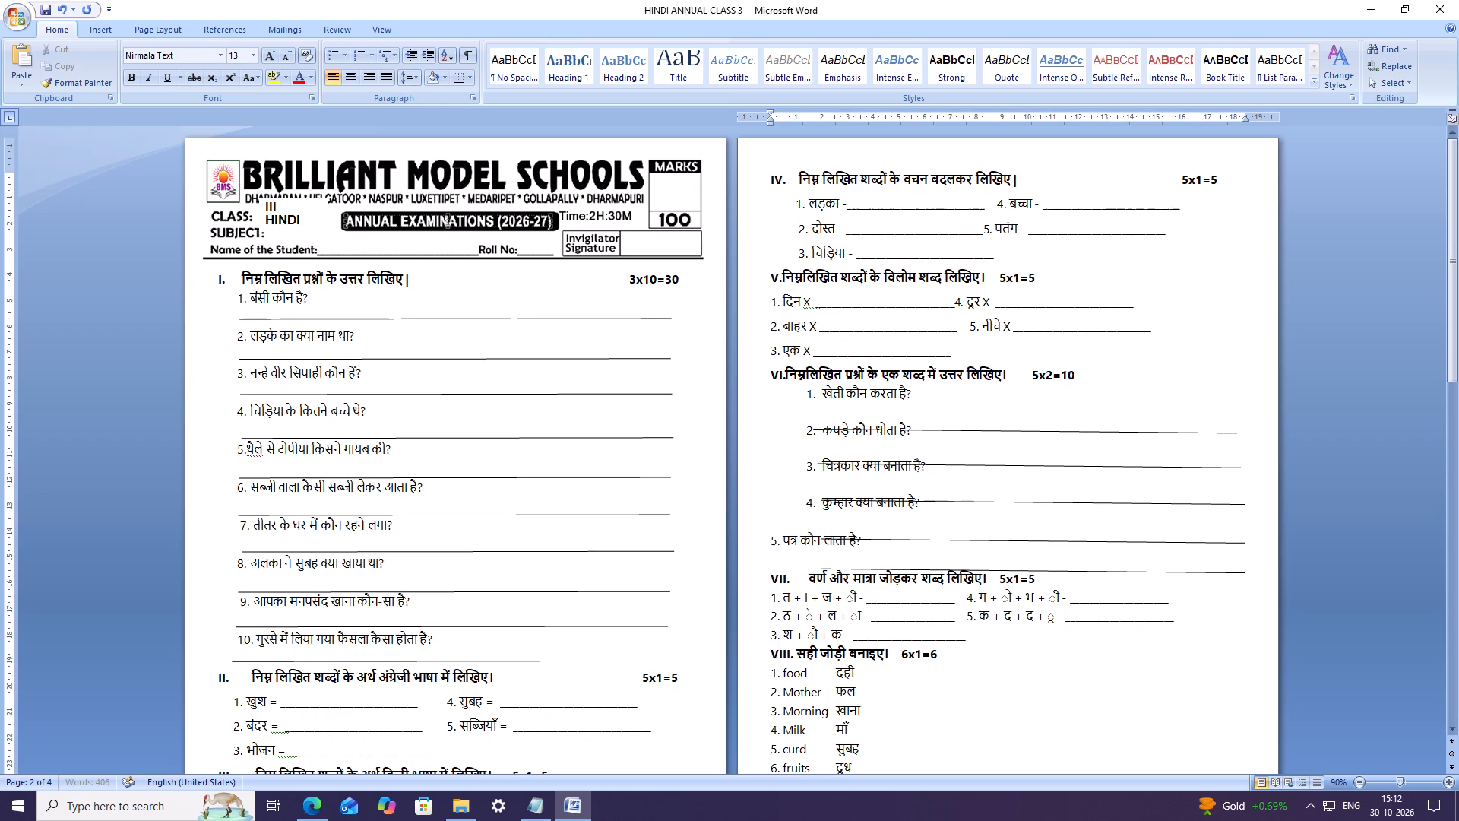
left_click(982, 230)
key("space")
key("space")
key("space")
key("space")
key("space")
key("ctrl+s")
key("ctrl+s")
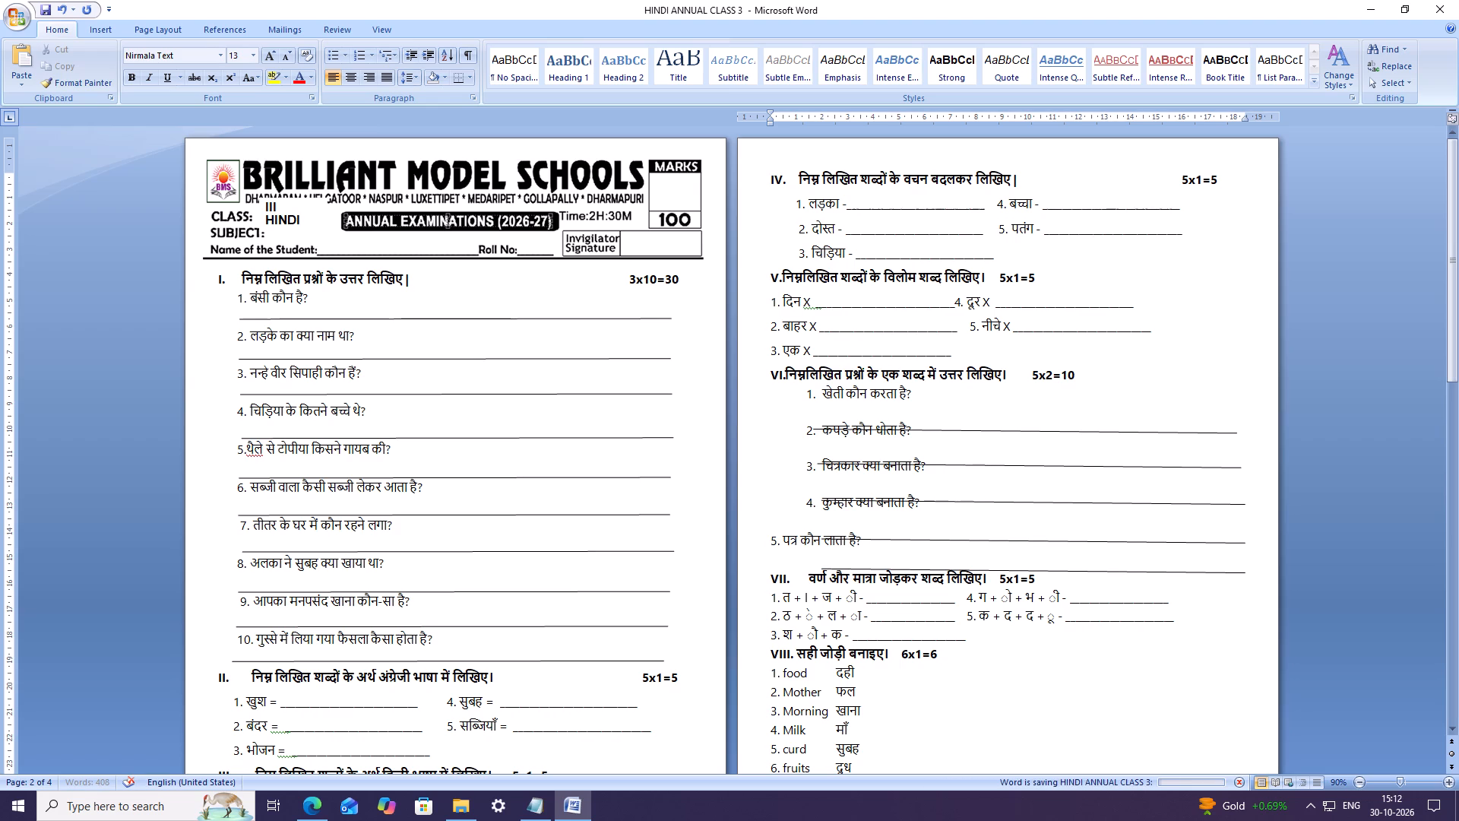
Insert five spaces between the numeral V. and its heading text, aligned with section IV's heading.
left_click(786, 274)
key("space")
key("space")
key("space")
key("space")
key("space")
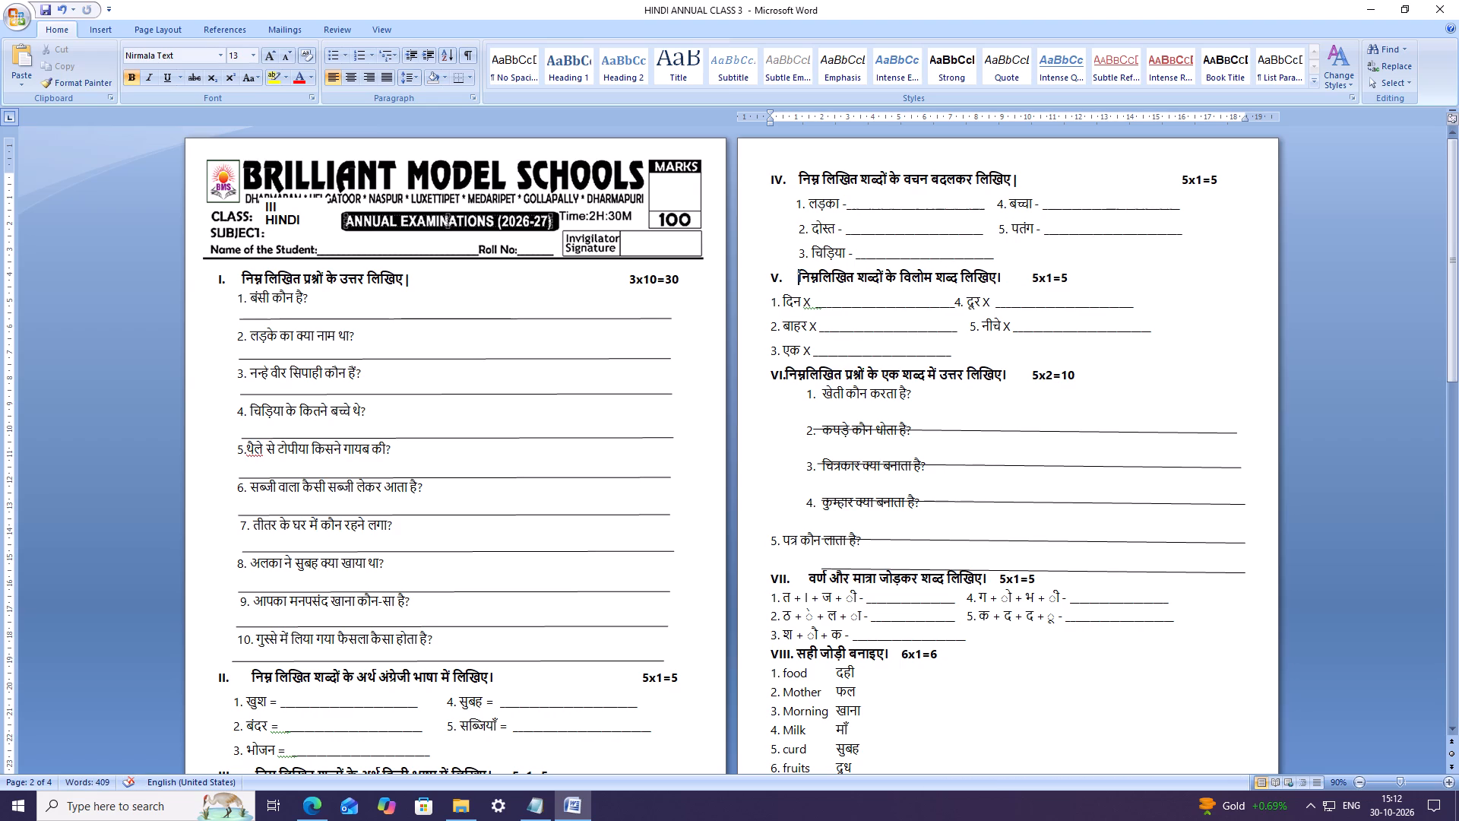
Indent item 1 of section V by seven spaces, roughly level with section IV's items.
left_click(767, 306)
key("space")
key("space")
key("space")
key("space")
key("space")
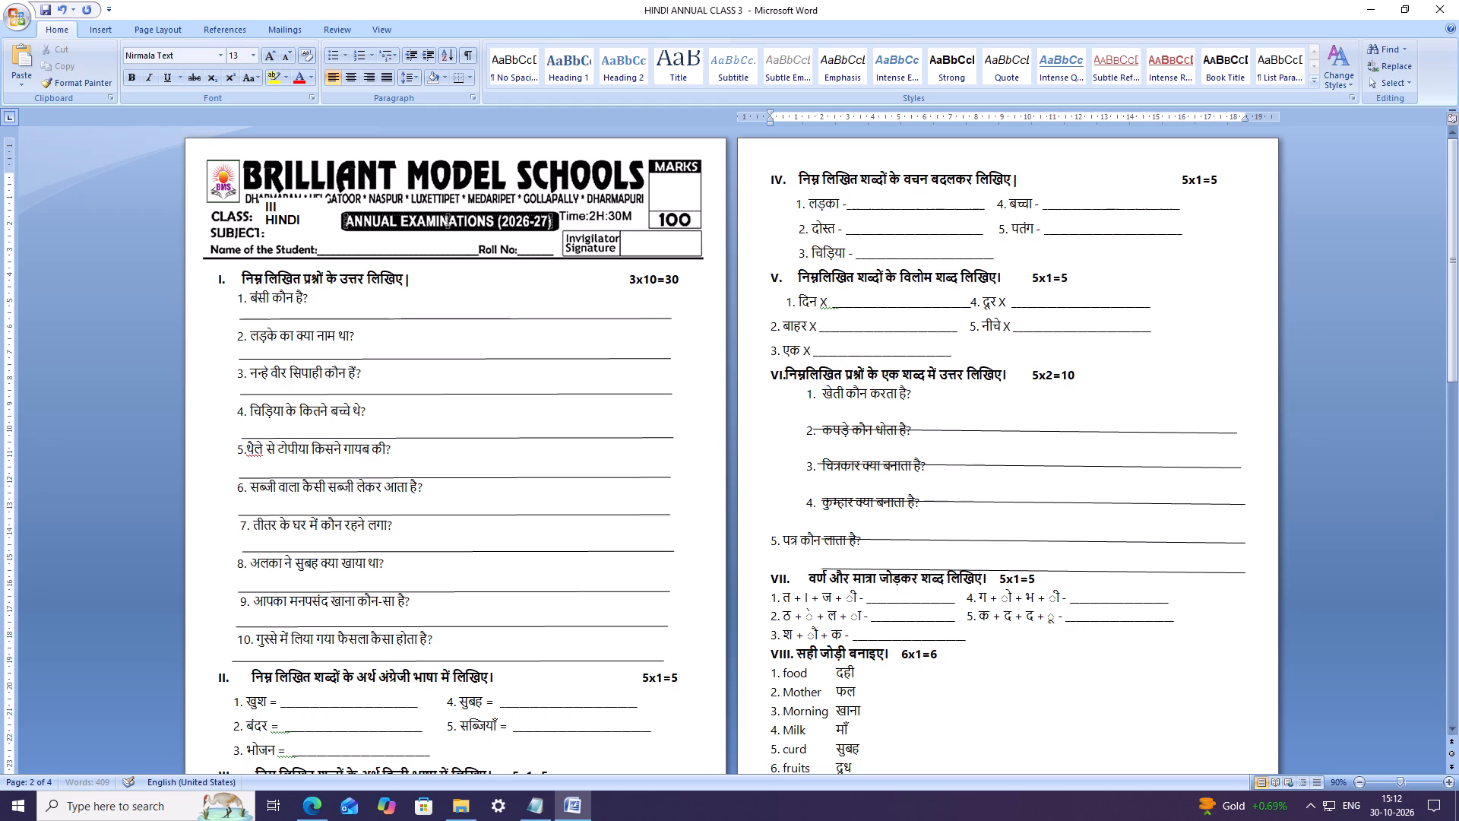
key("space")
key("space")
Indent items 2 and 3 of section V with spaces to line up under item 1, and save the document.
left_click(769, 328)
key("space")
key("space")
key("space")
key("space")
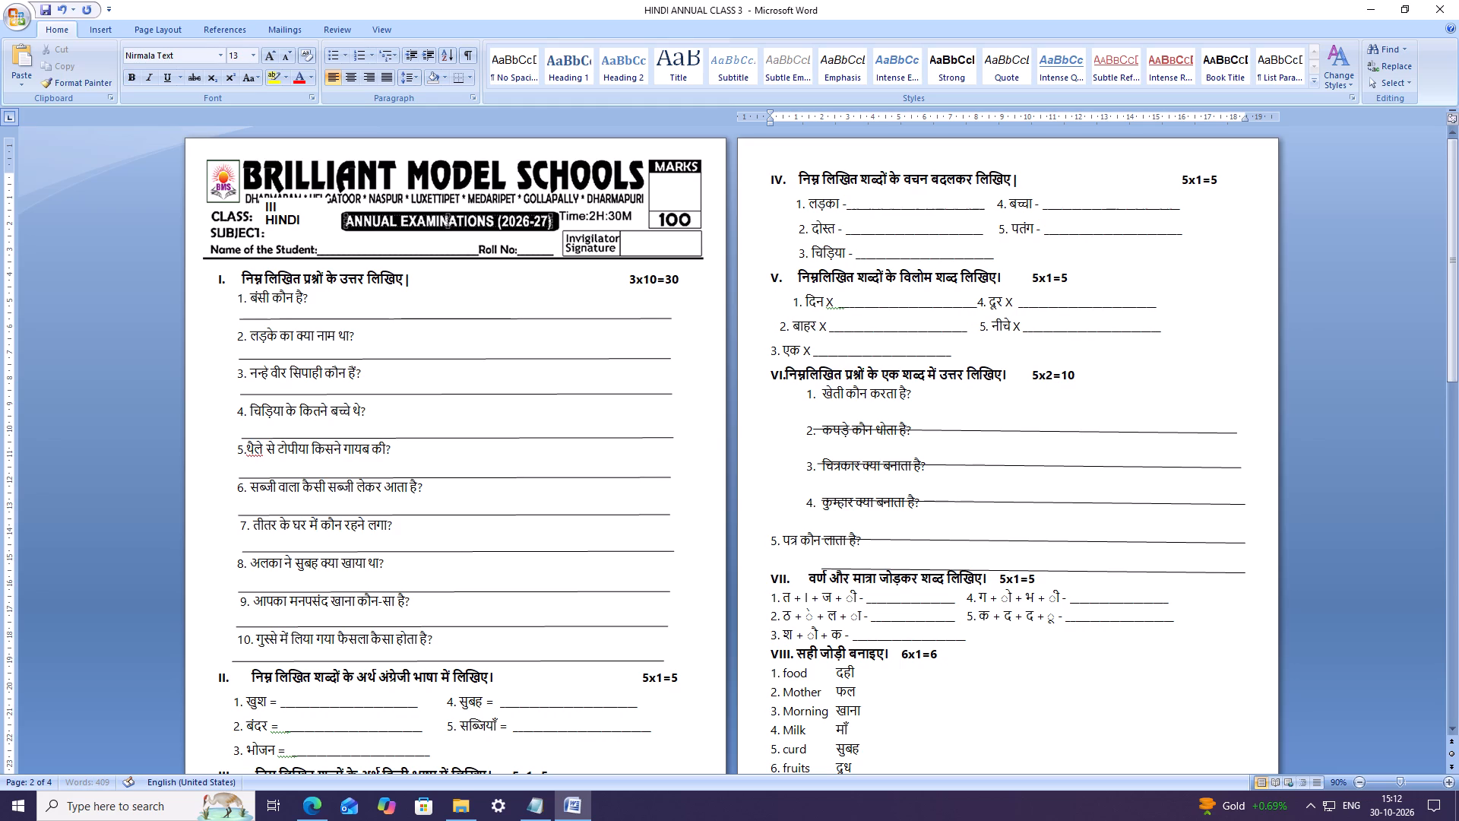
left_click(774, 350)
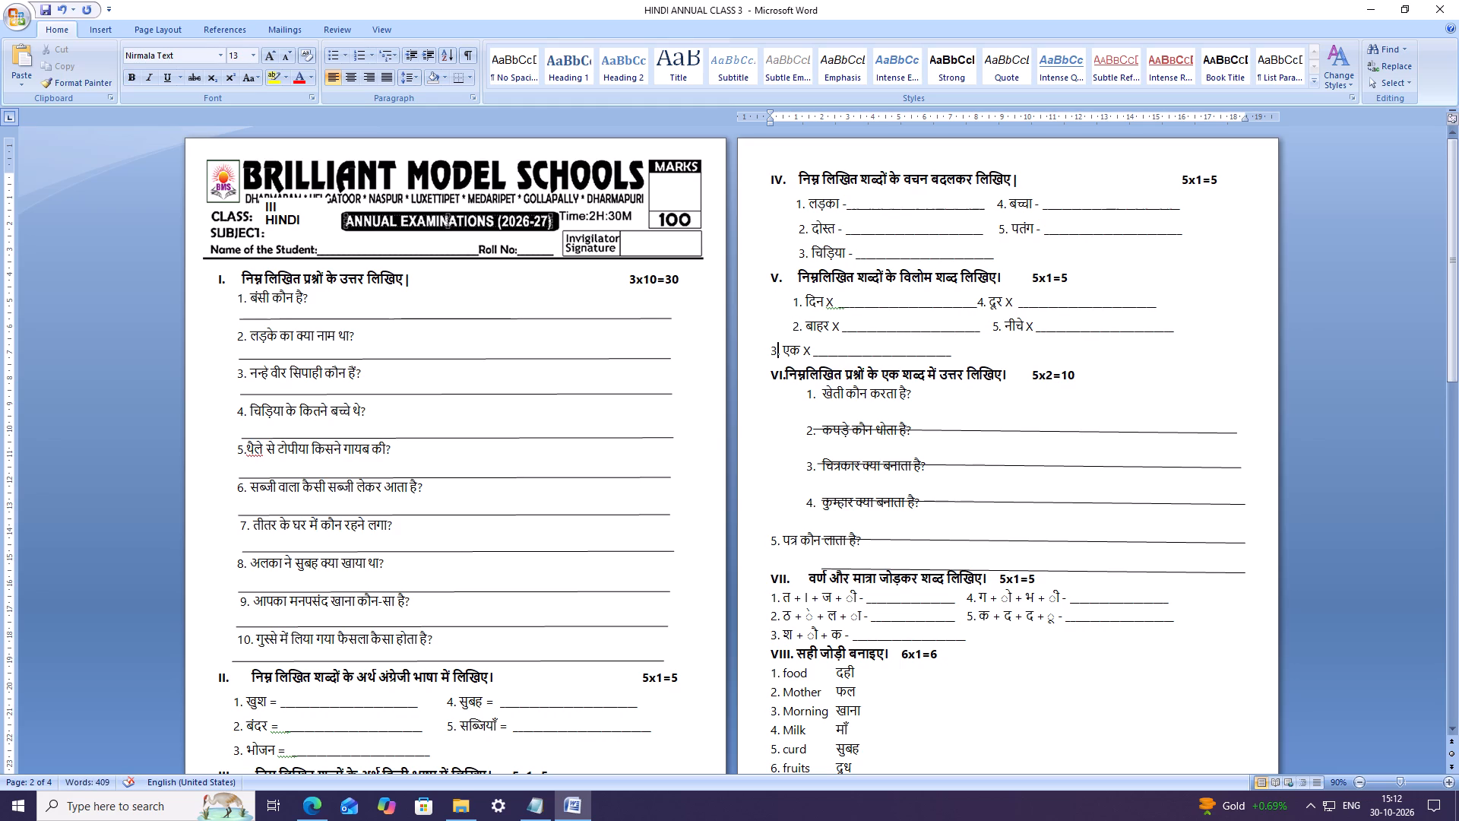
left_click(773, 351)
key("space")
key("space")
key("space")
key("space")
key("space")
key("space")
key("space")
key("space")
key("BackSpace")
key("ctrl+s")
key("ctrl+s")
key("ctrl+s")
Insert four spaces before item 4 of section V to align it with item 5, and save.
left_click(977, 308)
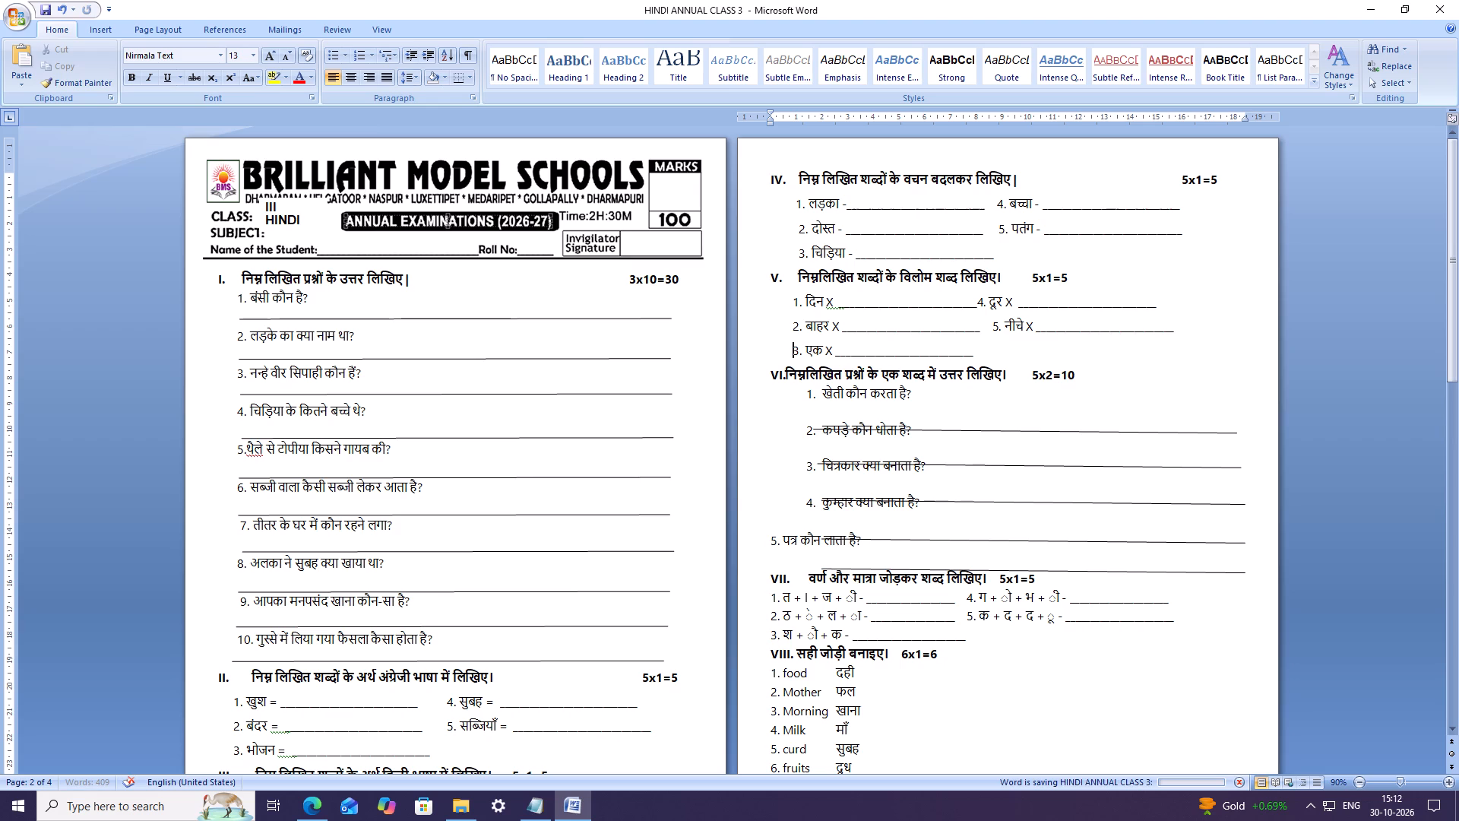
key("space")
key("space")
key("space")
key("space")
key("ctrl+s")
key("ctrl+s")
key("ctrl+s")
Insert five spaces between the numeral VI. and its heading text, roughly aligned with section V's heading.
left_click(1018, 410)
left_click(788, 376)
key("space")
key("space")
key("space")
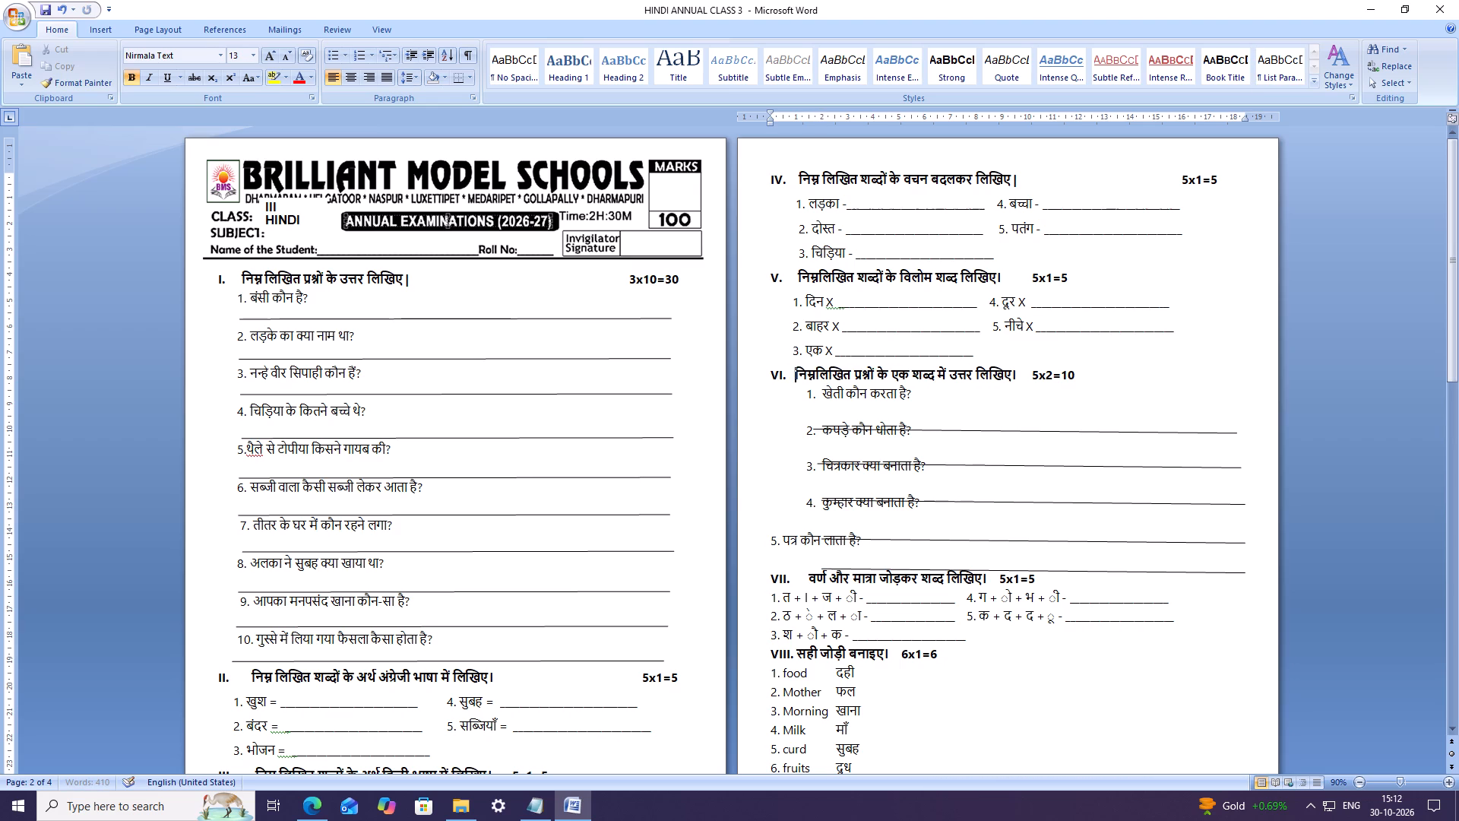
key("space")
key("space")
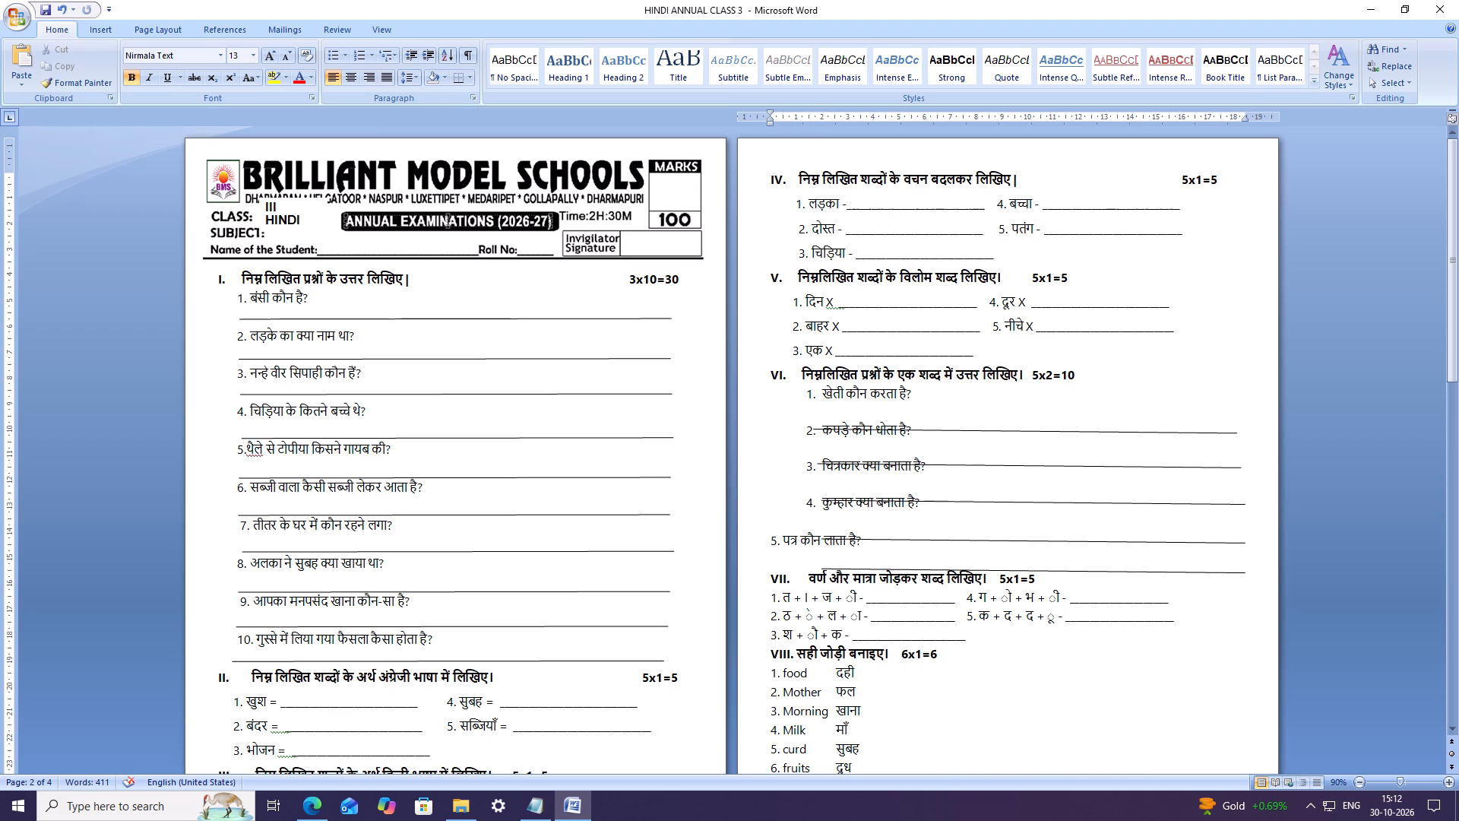
Add twenty spaces before section V's 5x1=5 marks to bring them under section IV's marks, and save.
left_click(1033, 277)
key("space")
key("space")
key("space")
key("space")
key("space")
key("space")
key("space")
key("space")
key("space")
key("space")
key("space")
key("space")
key("space")
key("space")
key("space")
key("space")
key("space")
key("space")
key("space")
key("space")
key("ctrl+s")
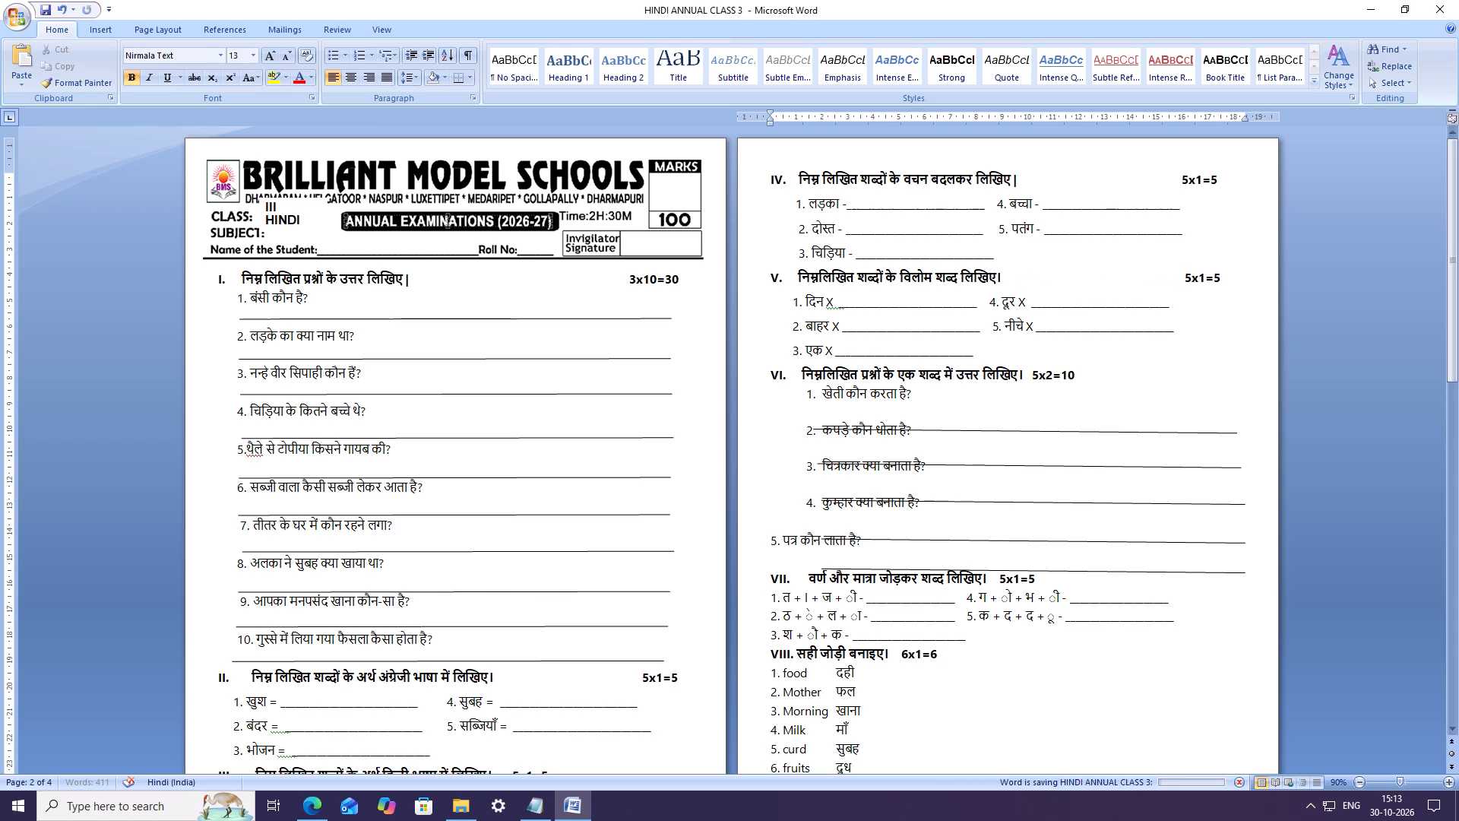
key("ctrl+s")
Add spaces before section VI's 5x2=10 marks to bring them under section V's marks, and save.
left_click(1040, 371)
left_click(1036, 374)
key("space")
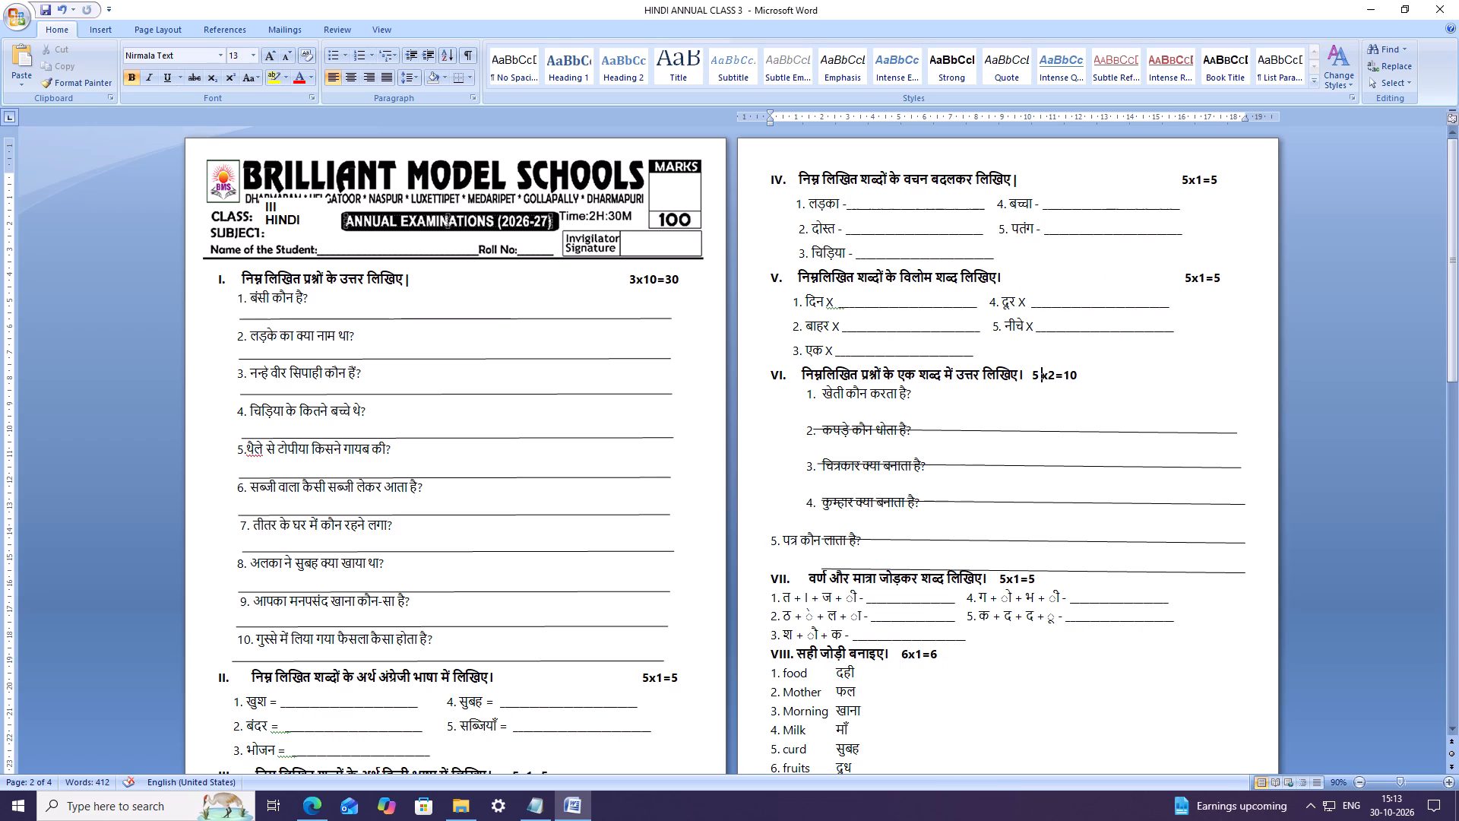
key("BackSpace")
left_click(1029, 377)
key("space")
key("space")
key("space")
key("space")
key("space")
key("space")
key("space")
key("space")
key("space")
key("space")
key("space")
key("space")
key("space")
key("space")
key("space")
key("space")
key("space")
key("space")
key("space")
key("space")
key("space")
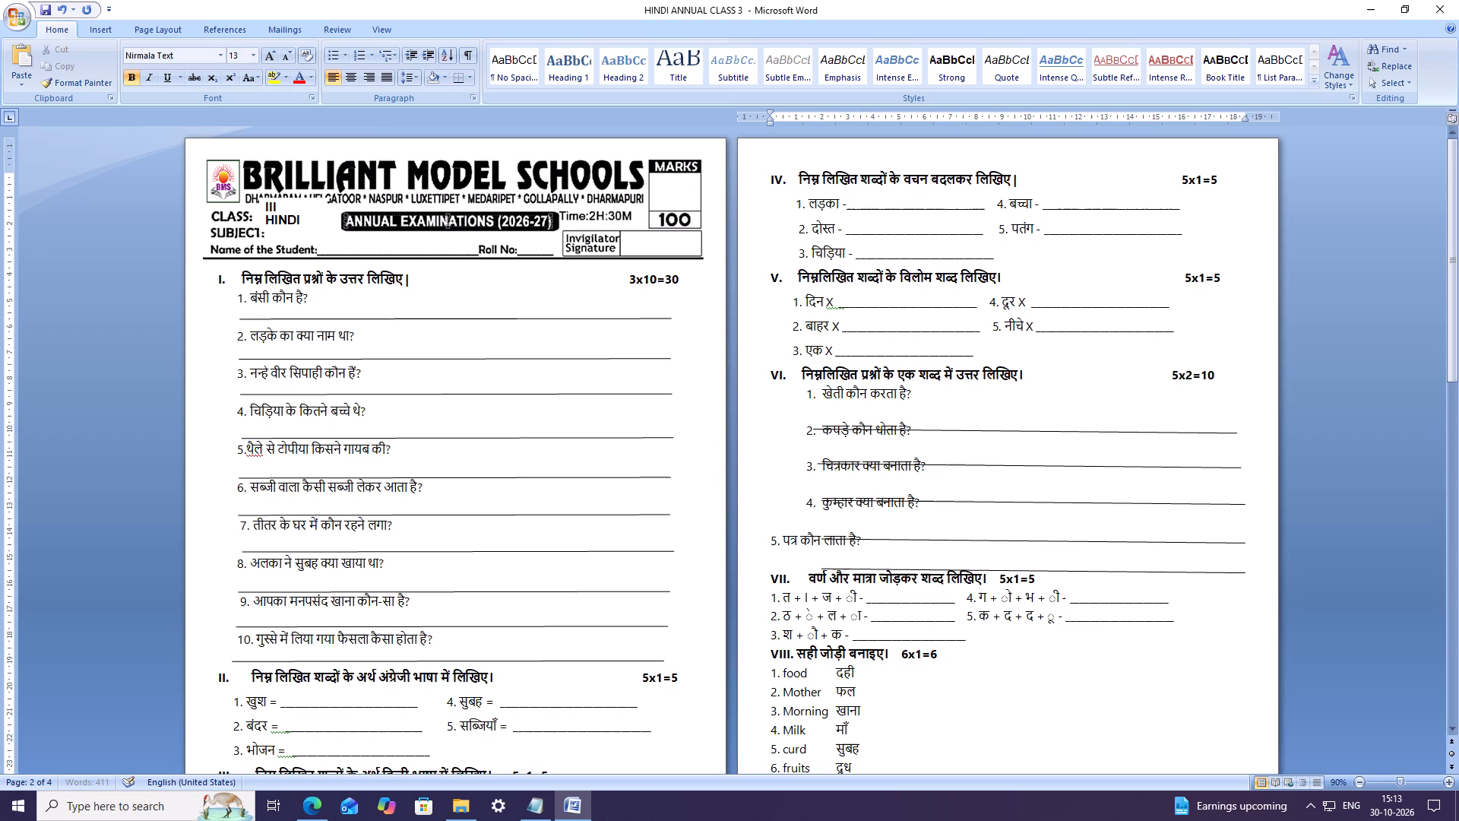
key("space")
key("space")
key("ctrl+s")
key("ctrl+s")
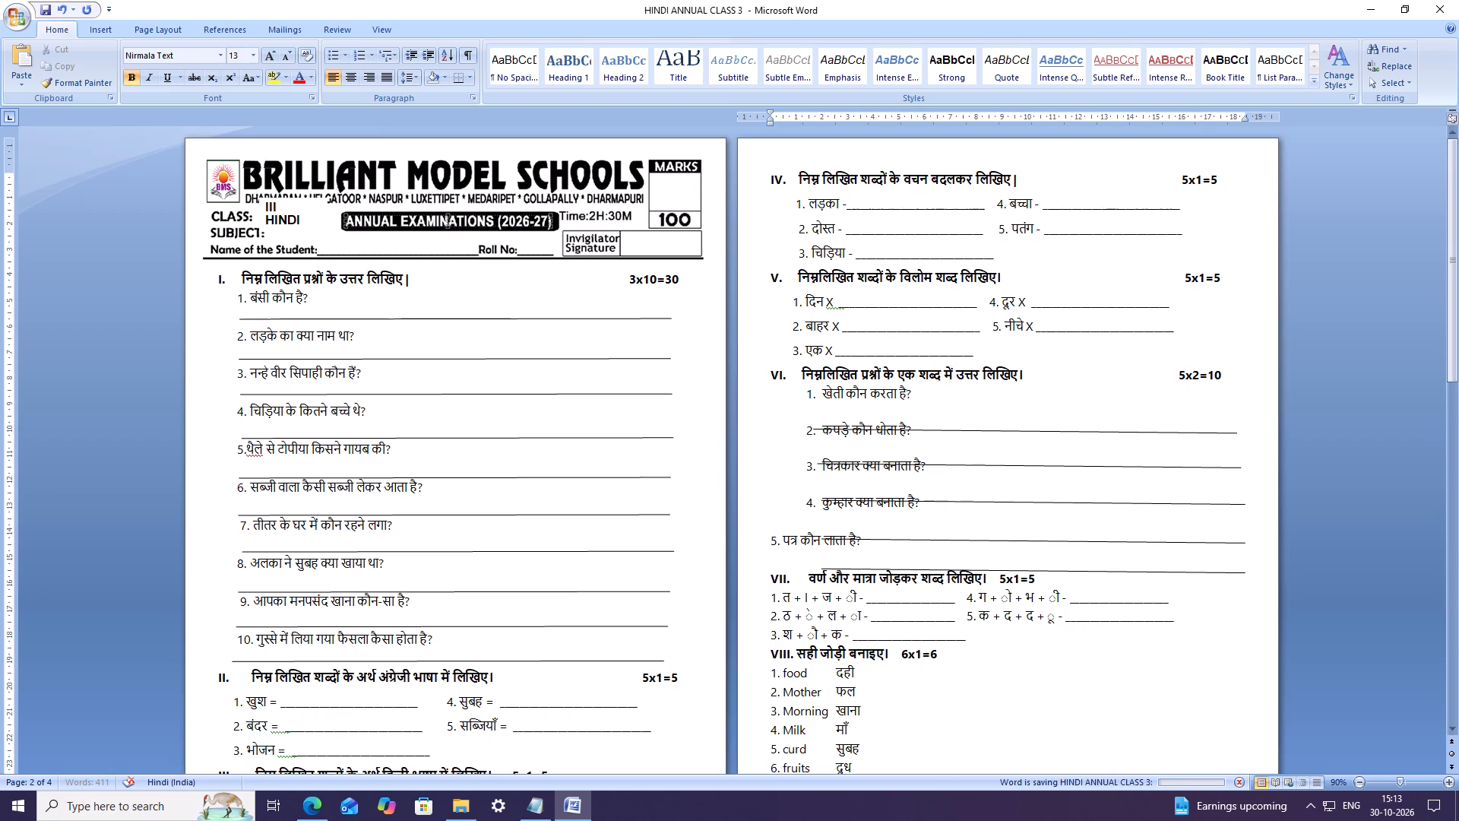
key("ctrl+s")
Select the five drawn answer lines in section VI and nudge them up together clear of the question text.
left_click(1002, 429)
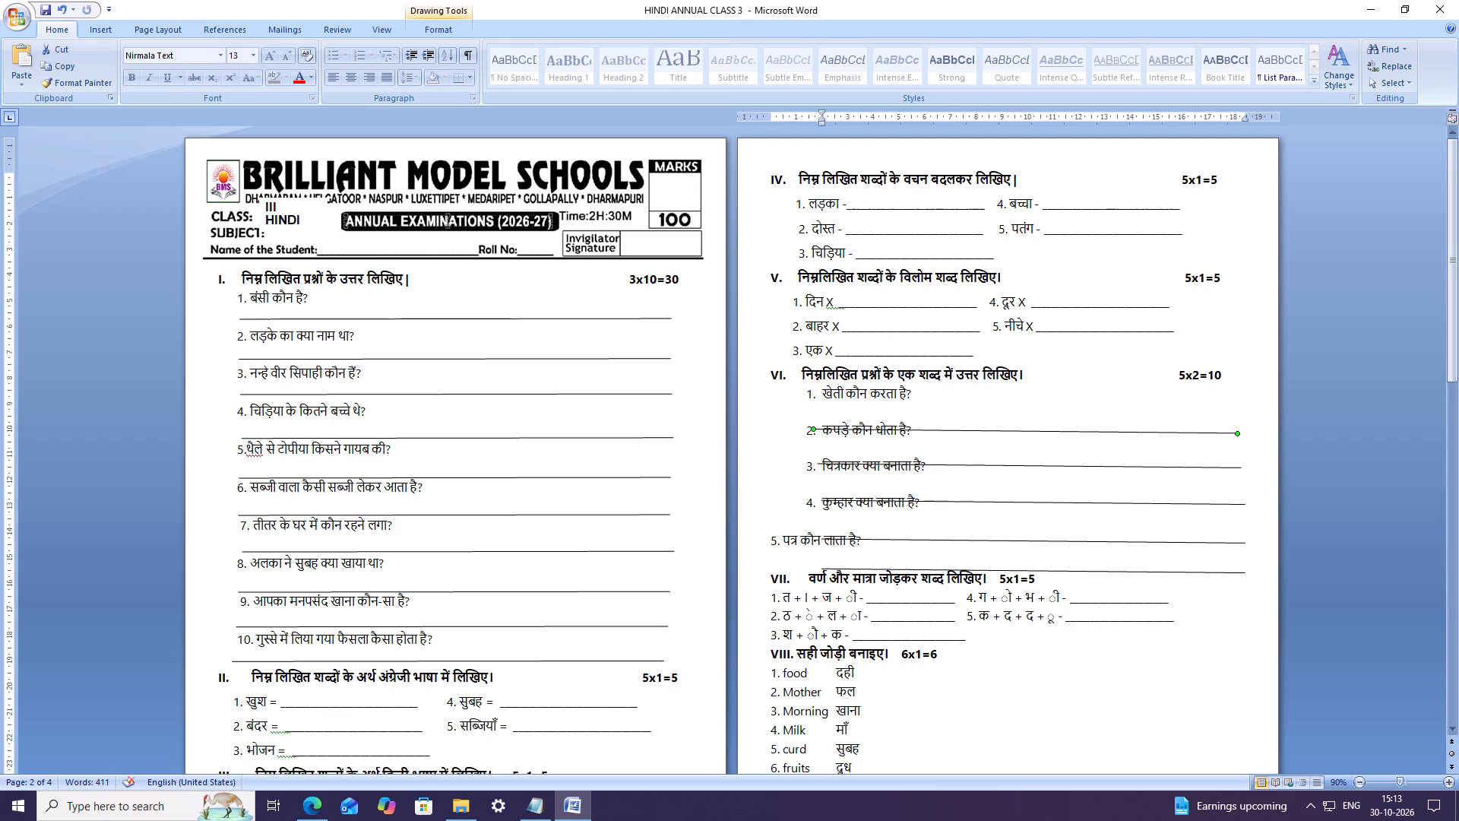
left_click(1015, 466, "shift")
left_click(1009, 502, "shift")
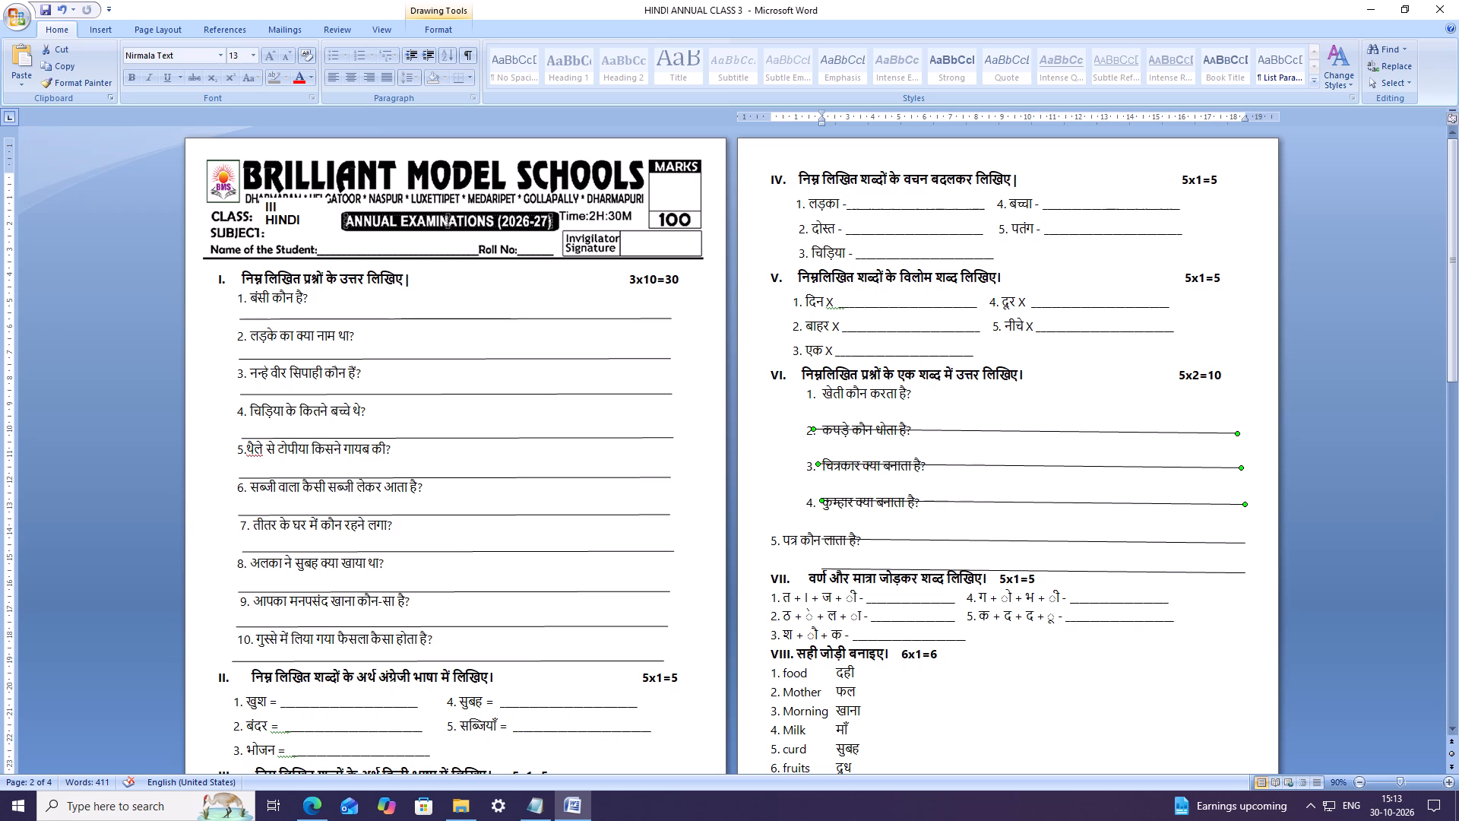
left_click(975, 541, "shift")
left_click(976, 569, "shift")
key("Up")
key("Up")
key("Up")
key("Up")
key("Up")
key("Up")
key("Up")
key("Up")
key("Up")
key("Up")
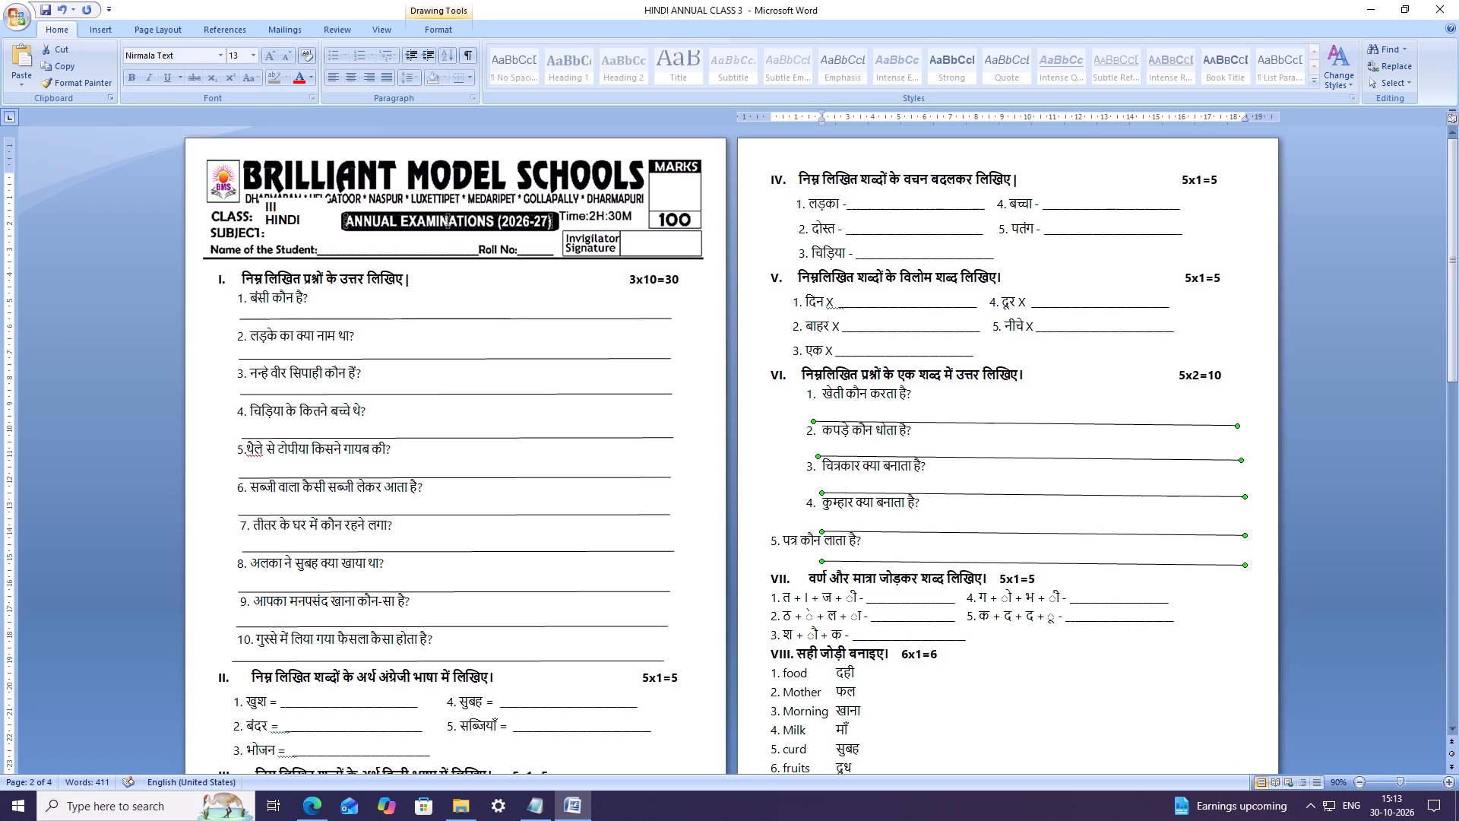
key("Up")
key("Up")
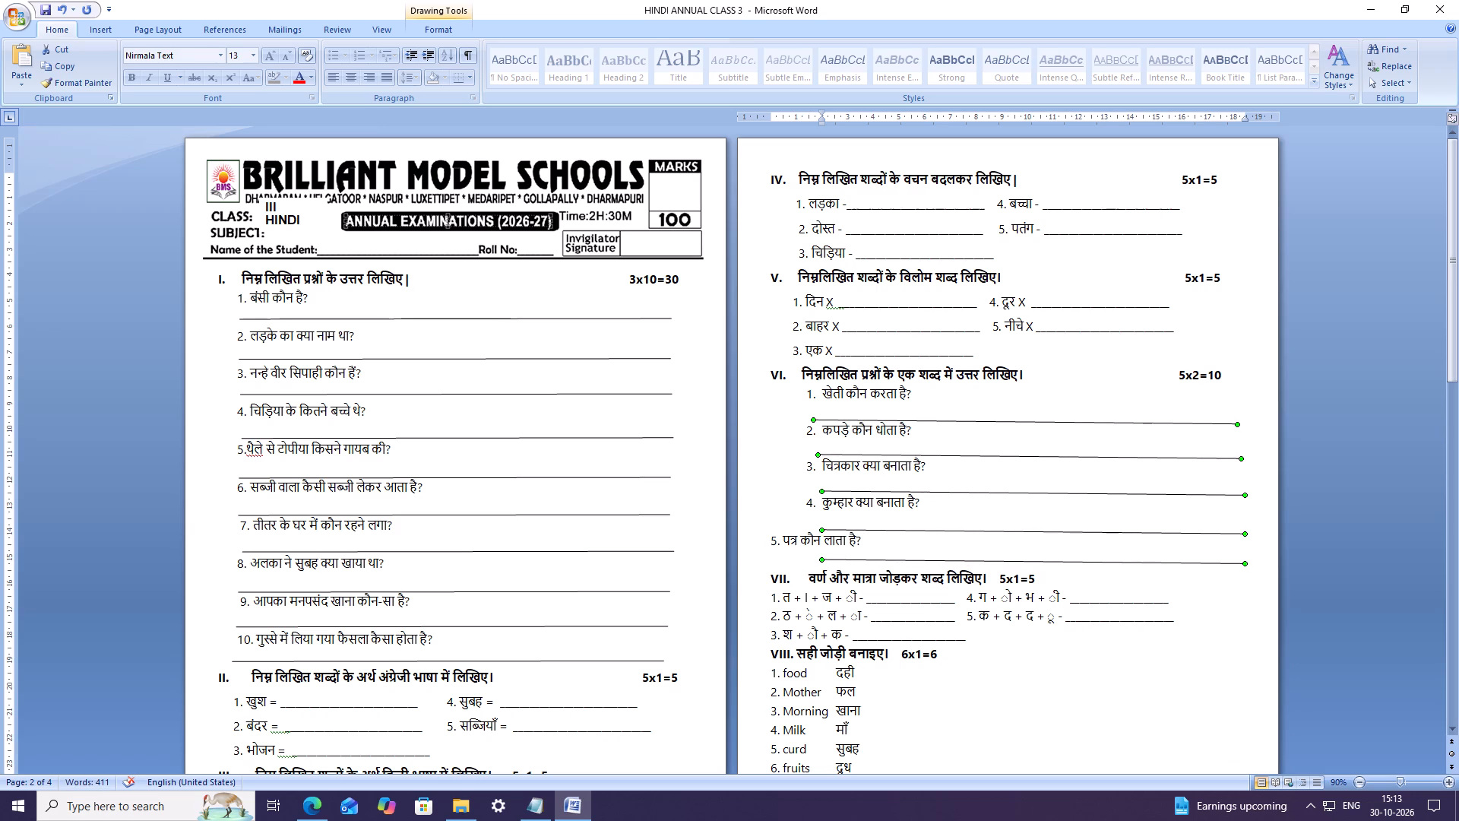
left_click(966, 568)
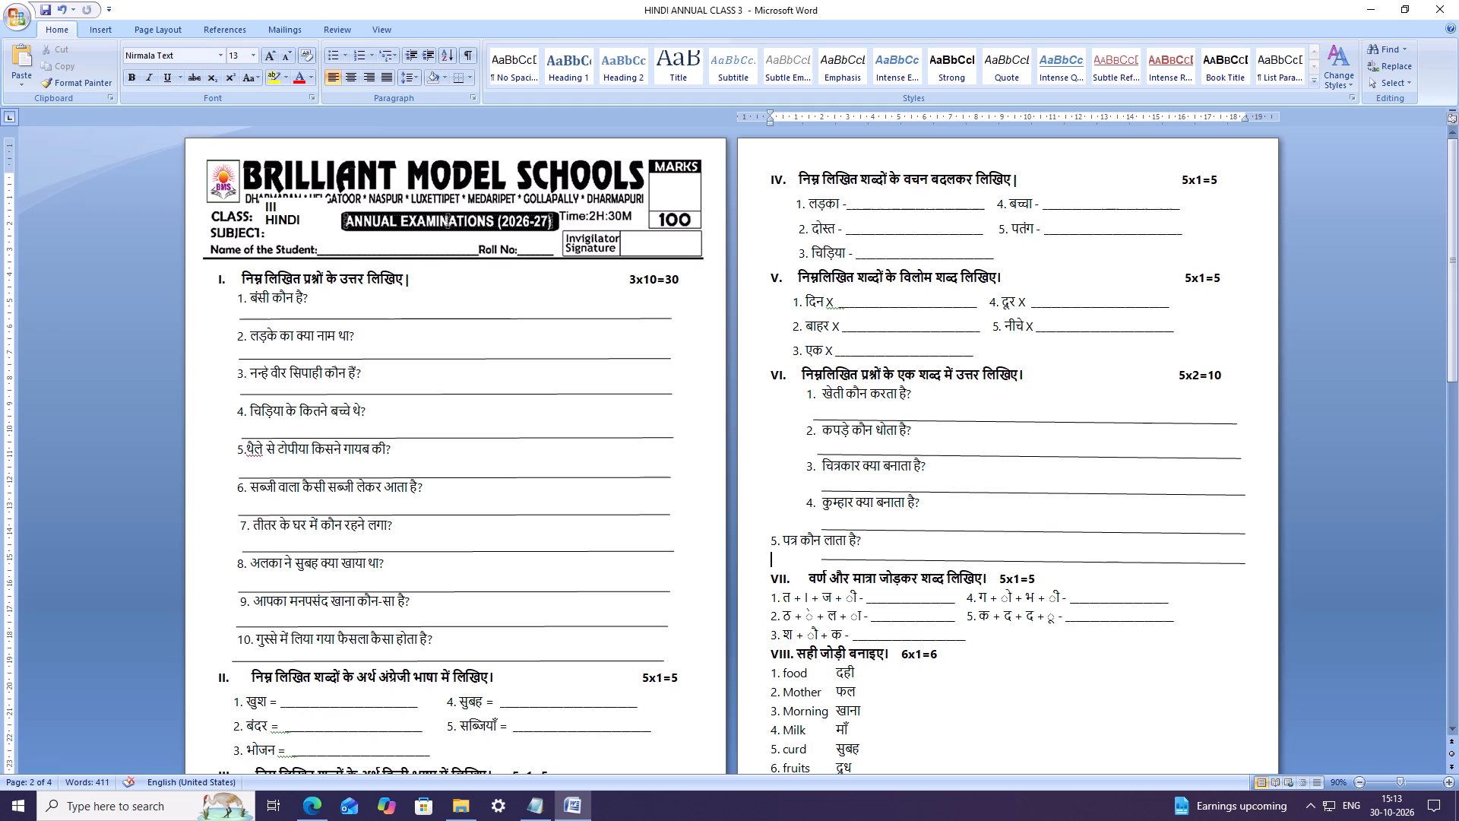
Indent item 5 of section VI by eleven spaces to line up under item 4, and save.
left_click(771, 544)
key("space")
key("space")
key("space")
key("space")
key("space")
key("space")
key("space")
key("space")
key("space")
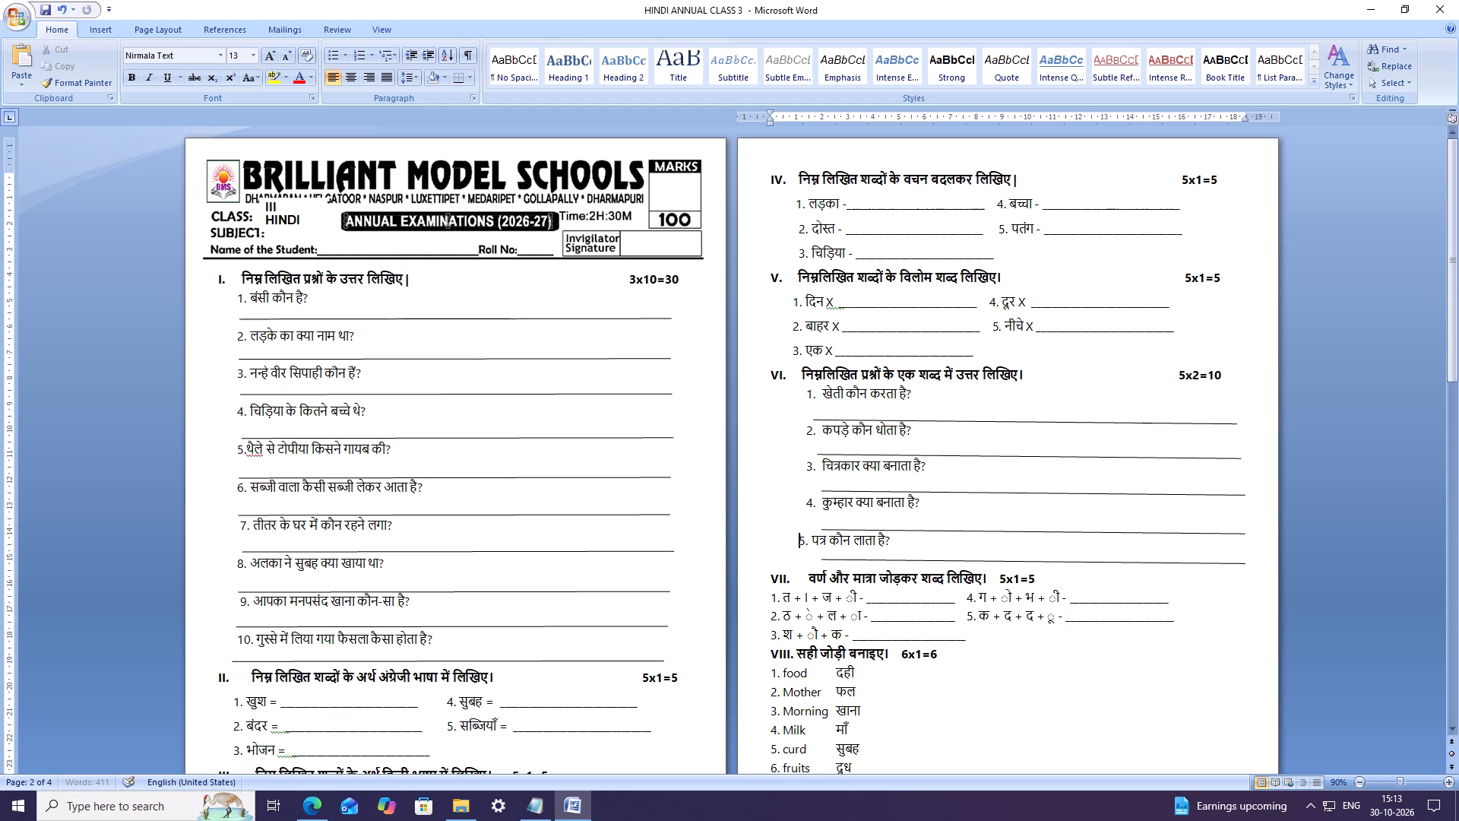
key("space")
key("space")
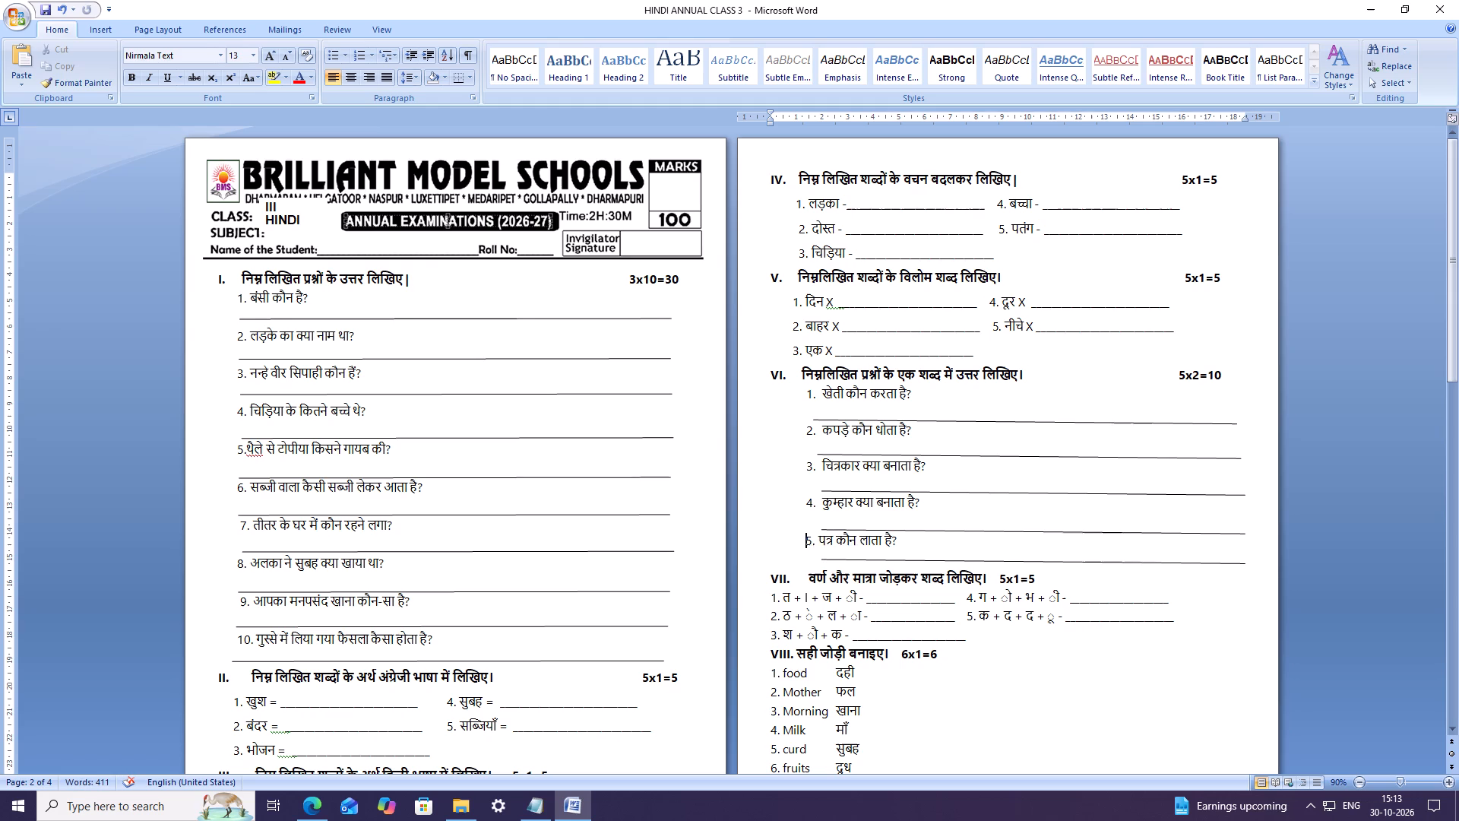
key("ctrl+s")
key("ctrl+s")
key("ctrl+s")
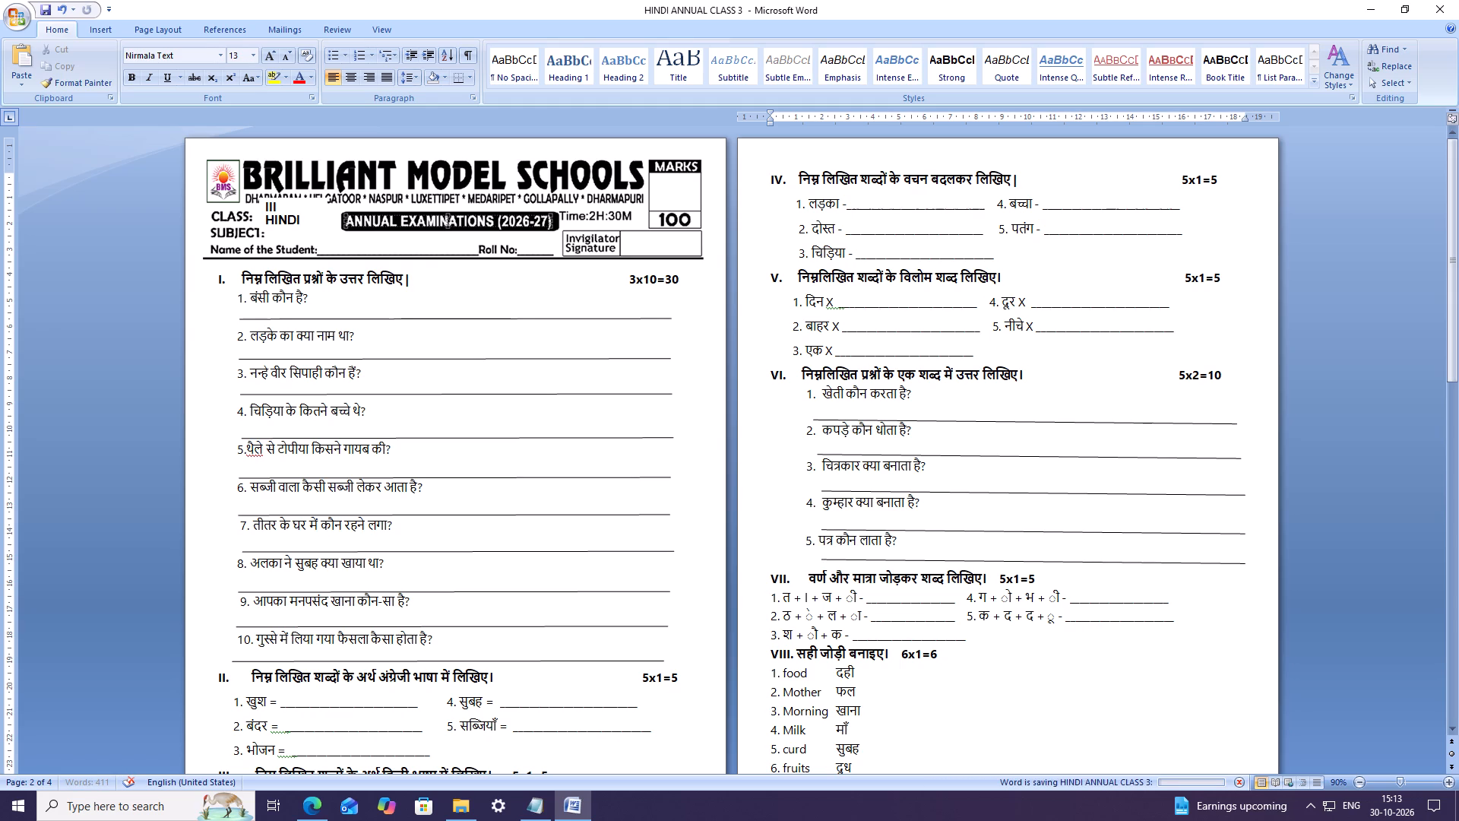
Indent item 1 of section VII by nine spaces, roughly level with section VI's items.
left_click(768, 603)
key("space")
key("space")
key("space")
key("space")
key("space")
key("space")
key("space")
key("space")
key("space")
key("space")
key("space")
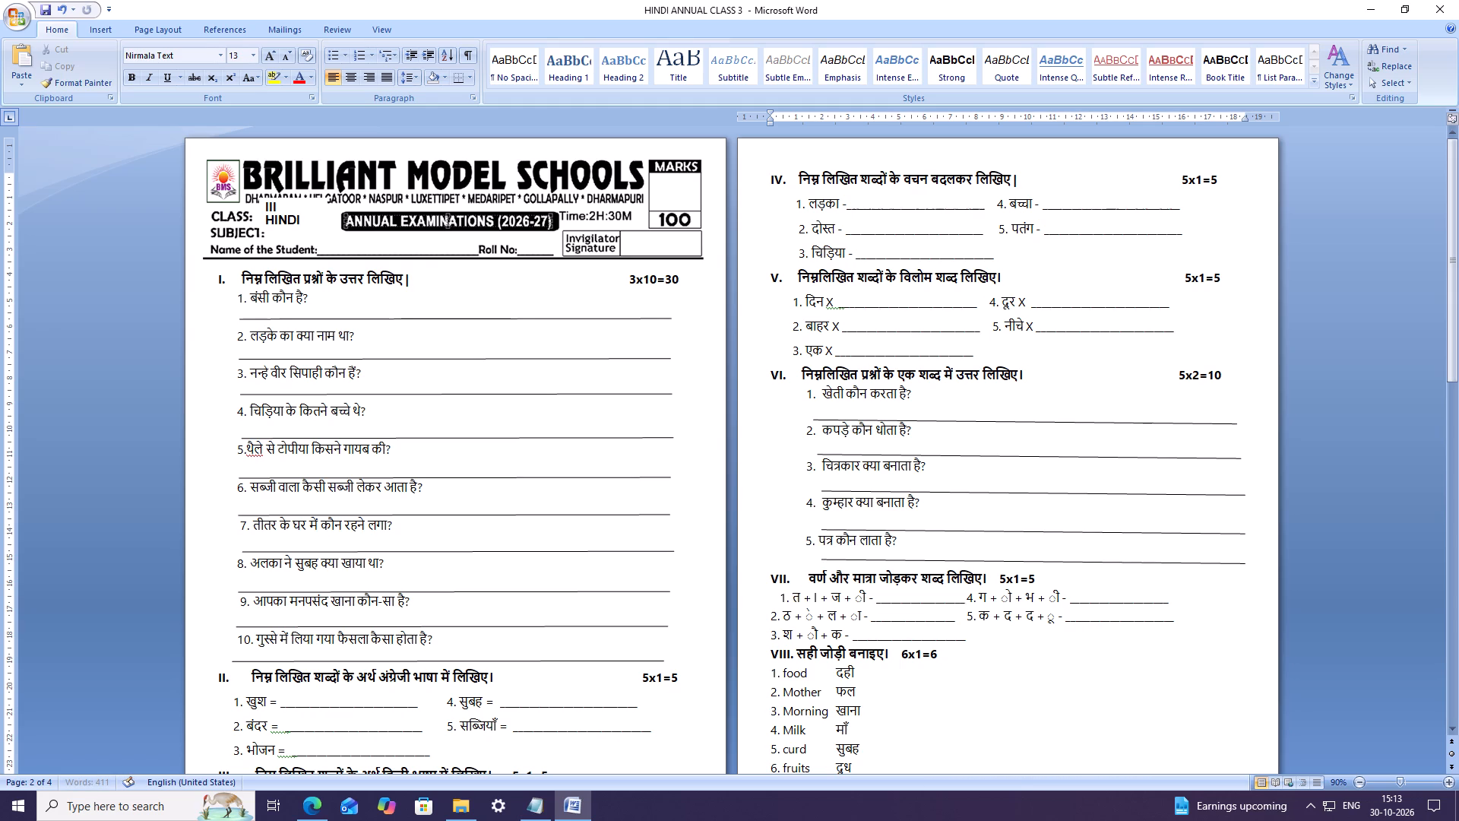
key("BackSpace")
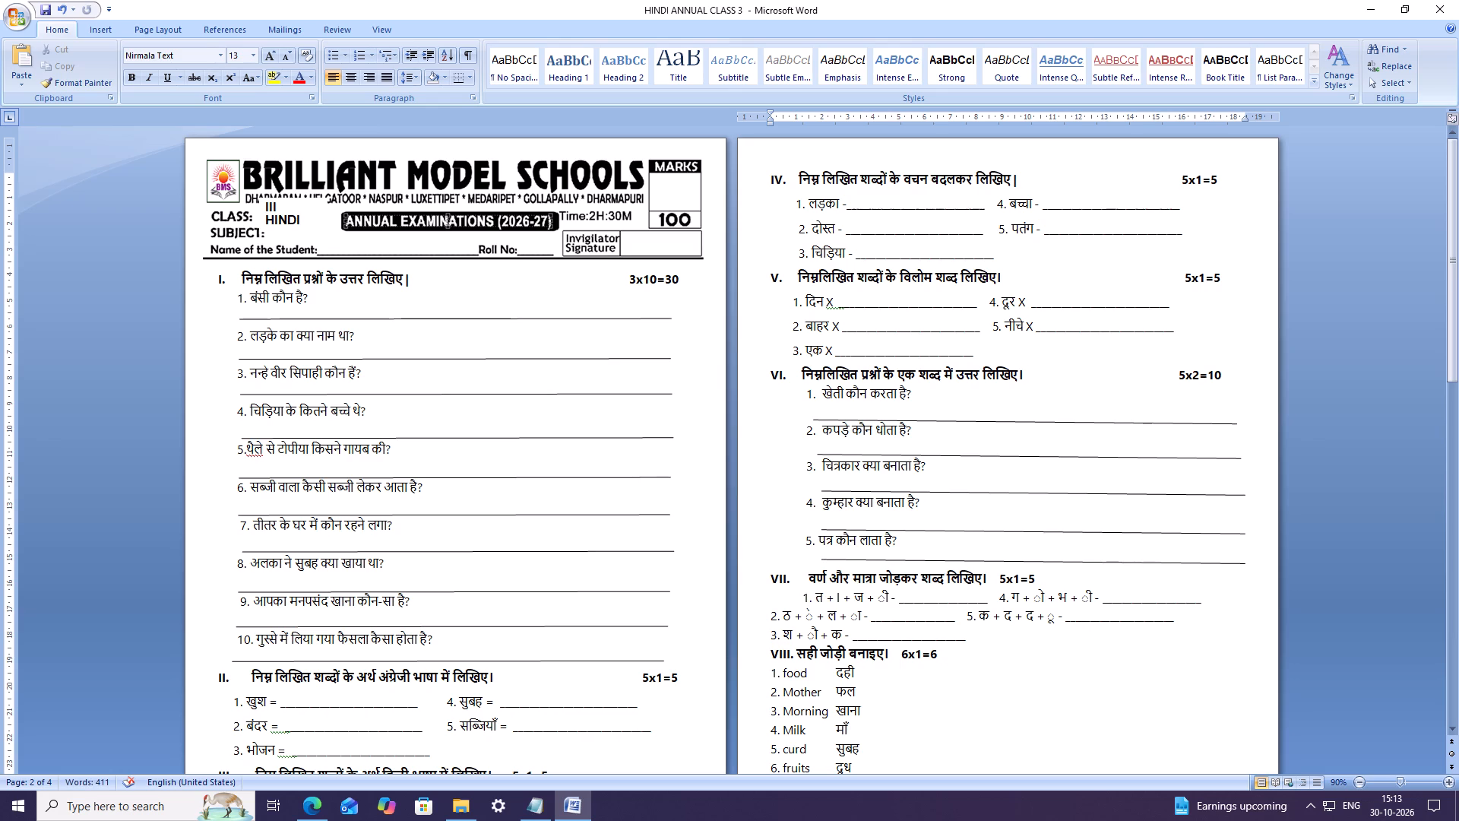
key("BackSpace")
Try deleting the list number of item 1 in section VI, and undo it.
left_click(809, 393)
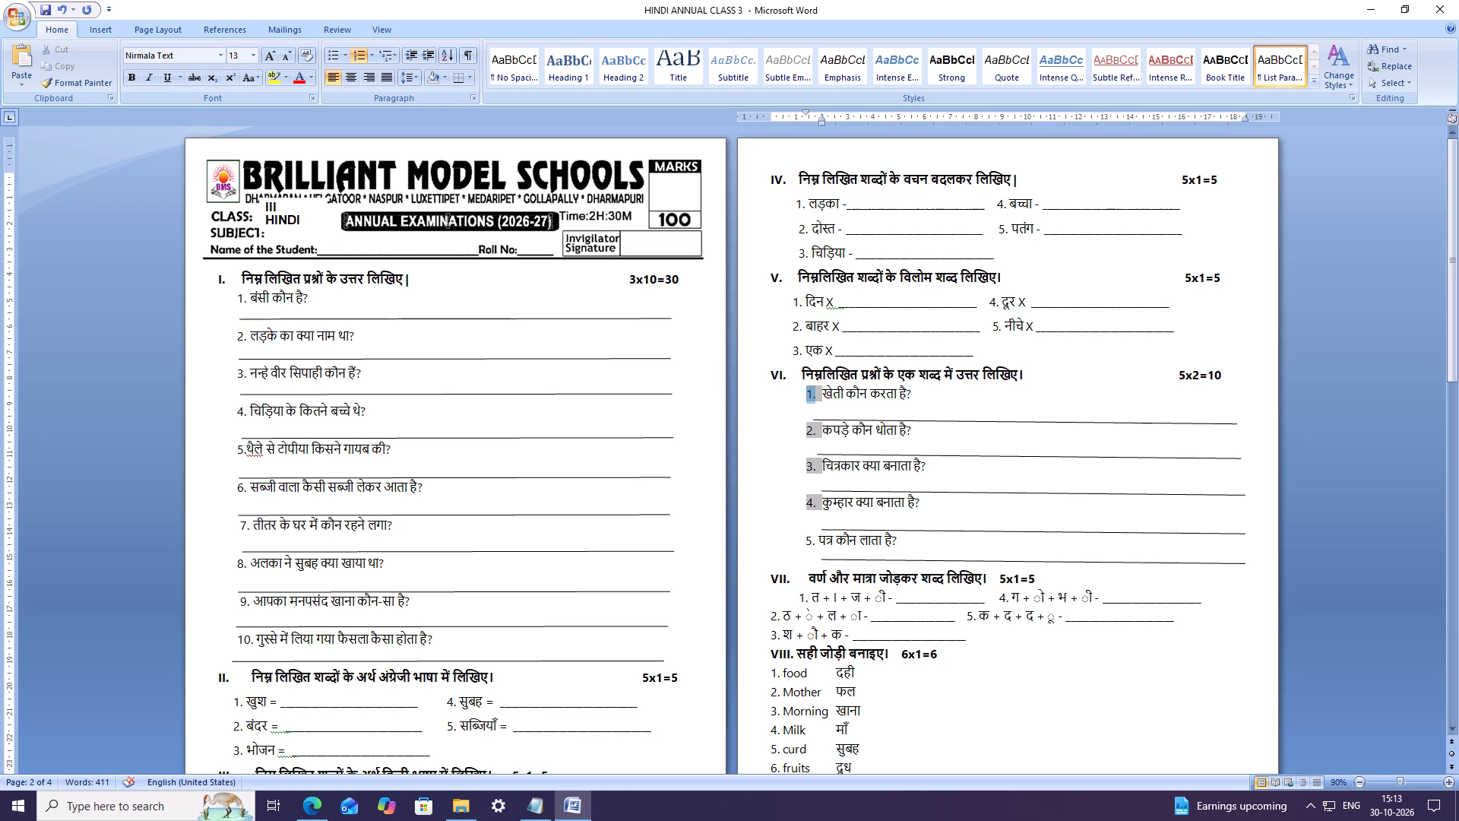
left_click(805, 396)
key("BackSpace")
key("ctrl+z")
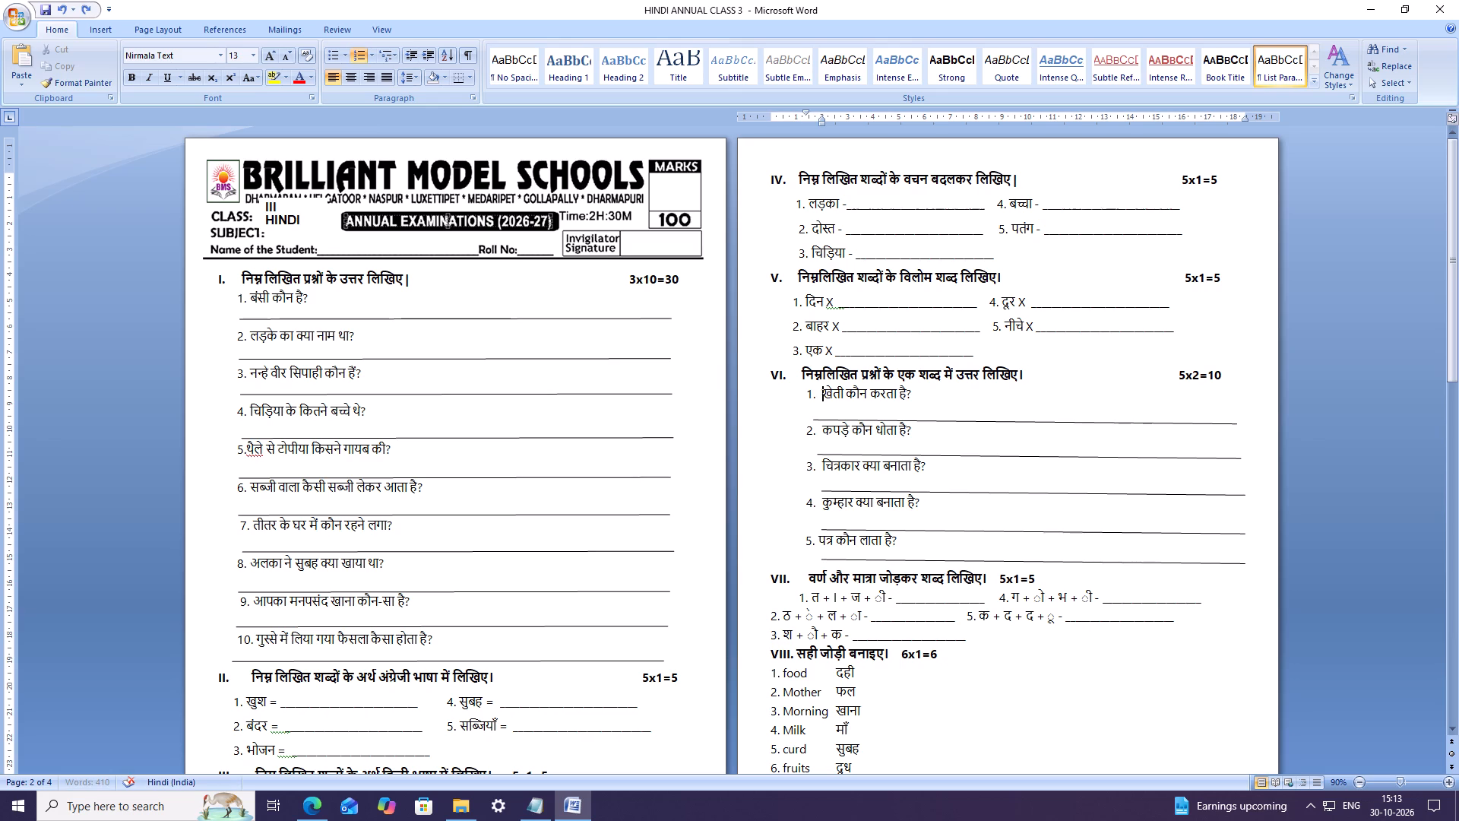
Indent item 2 of section VII by nine spaces to line up under item 1.
left_click(764, 620)
key("space")
key("space")
key("space")
key("space")
key("space")
key("space")
key("space")
key("space")
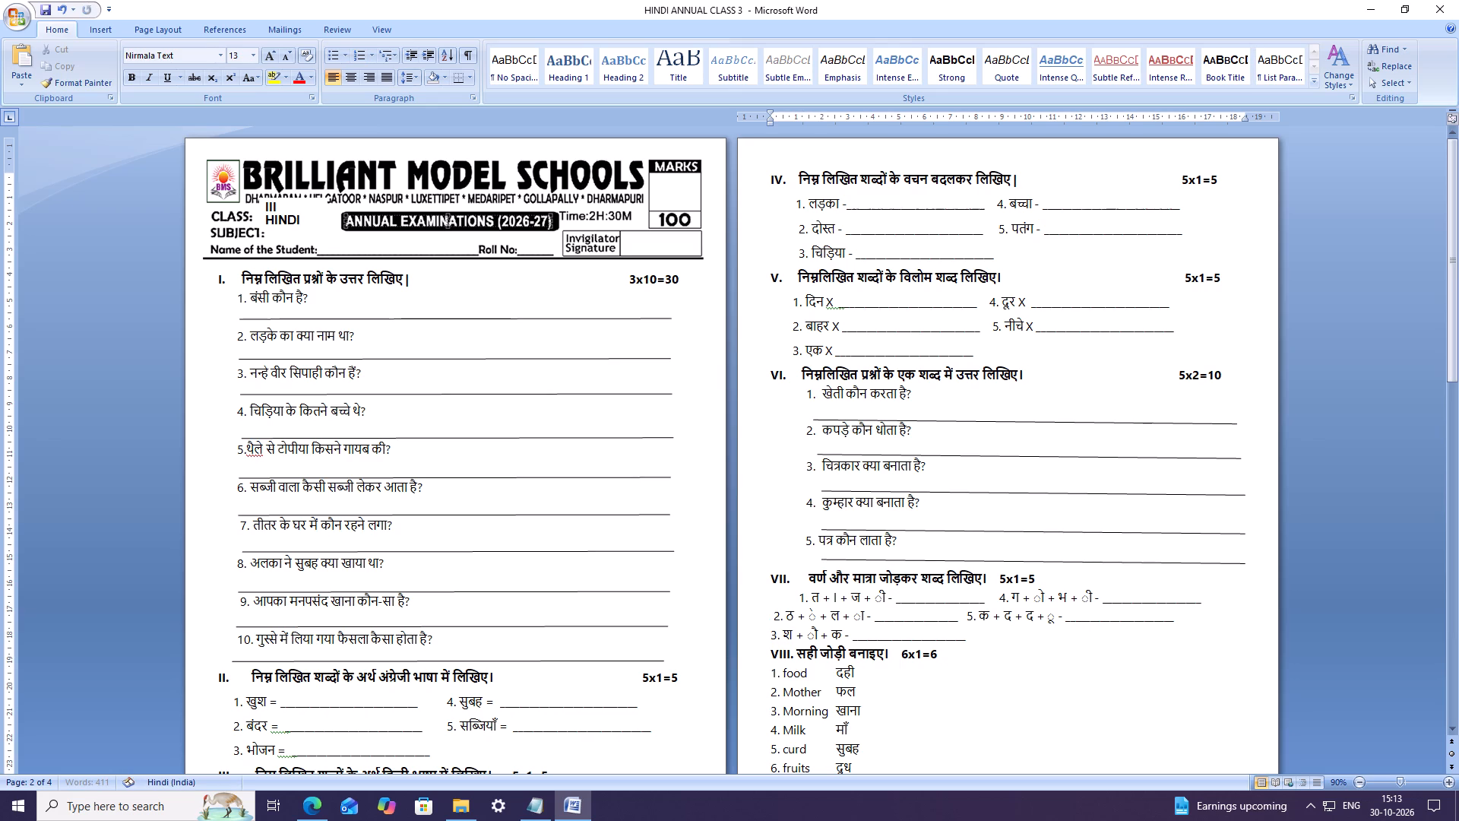
key("space")
Indent item 3 of section VII by nine spaces to line up under item 2.
left_click(770, 639)
key("space")
key("space")
key("space")
key("space")
key("space")
key("space")
key("space")
key("space")
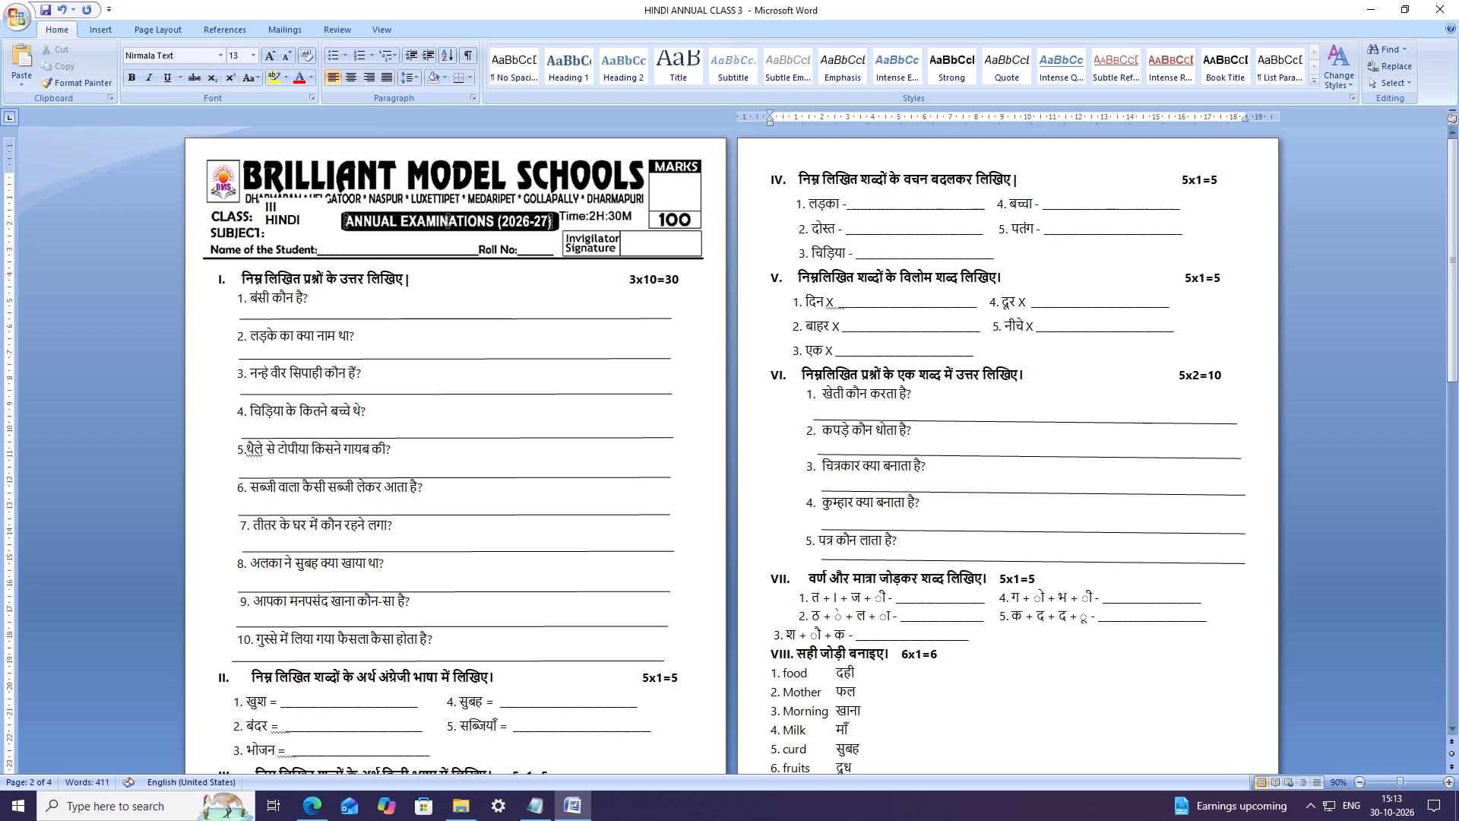
key("space")
Set the line spacing of section VII's items to 2.0 and save the document.
left_click_drag(1042, 643, 828, 597)
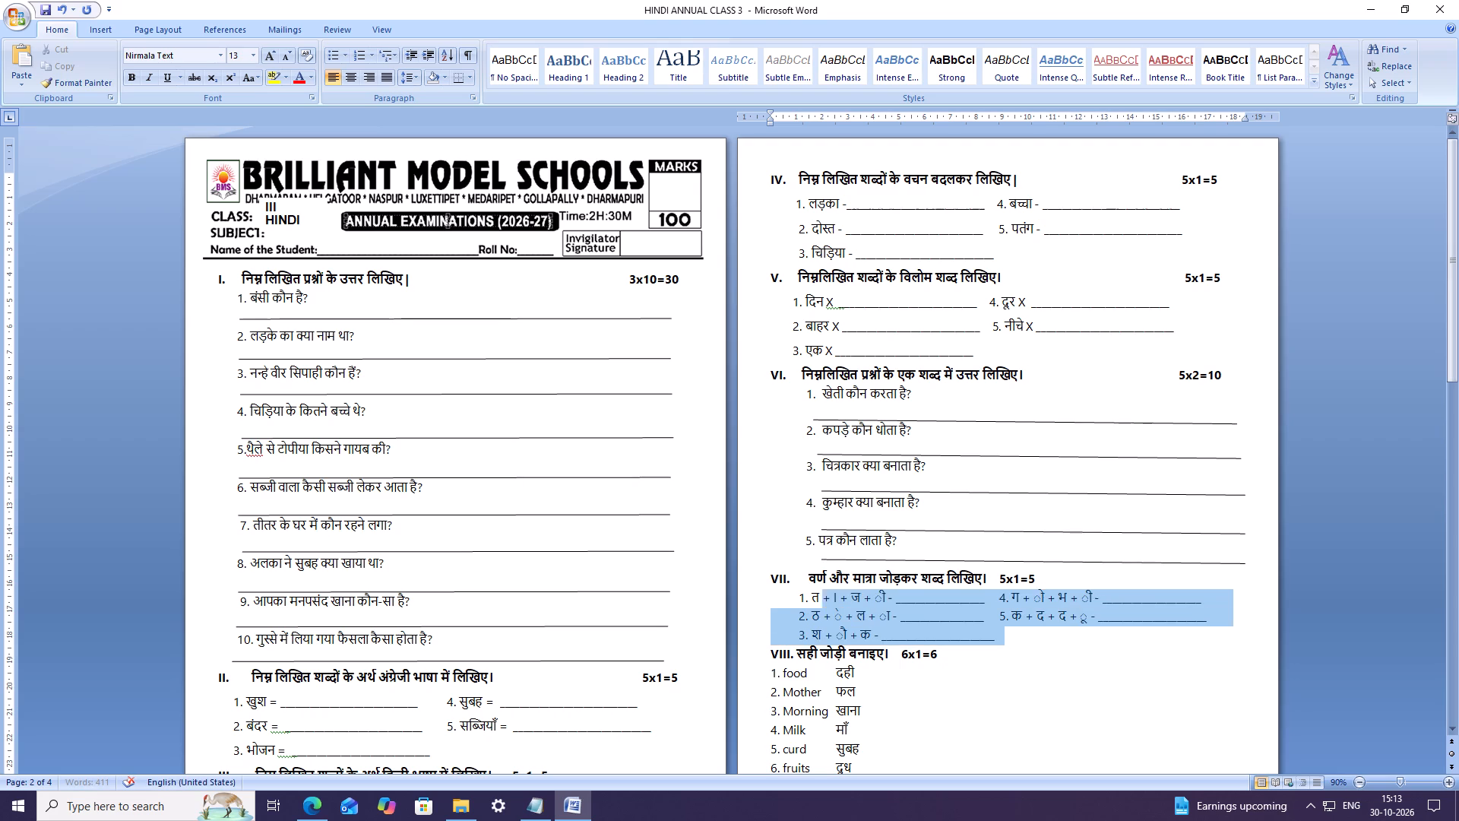
left_click_drag(828, 597, 791, 594)
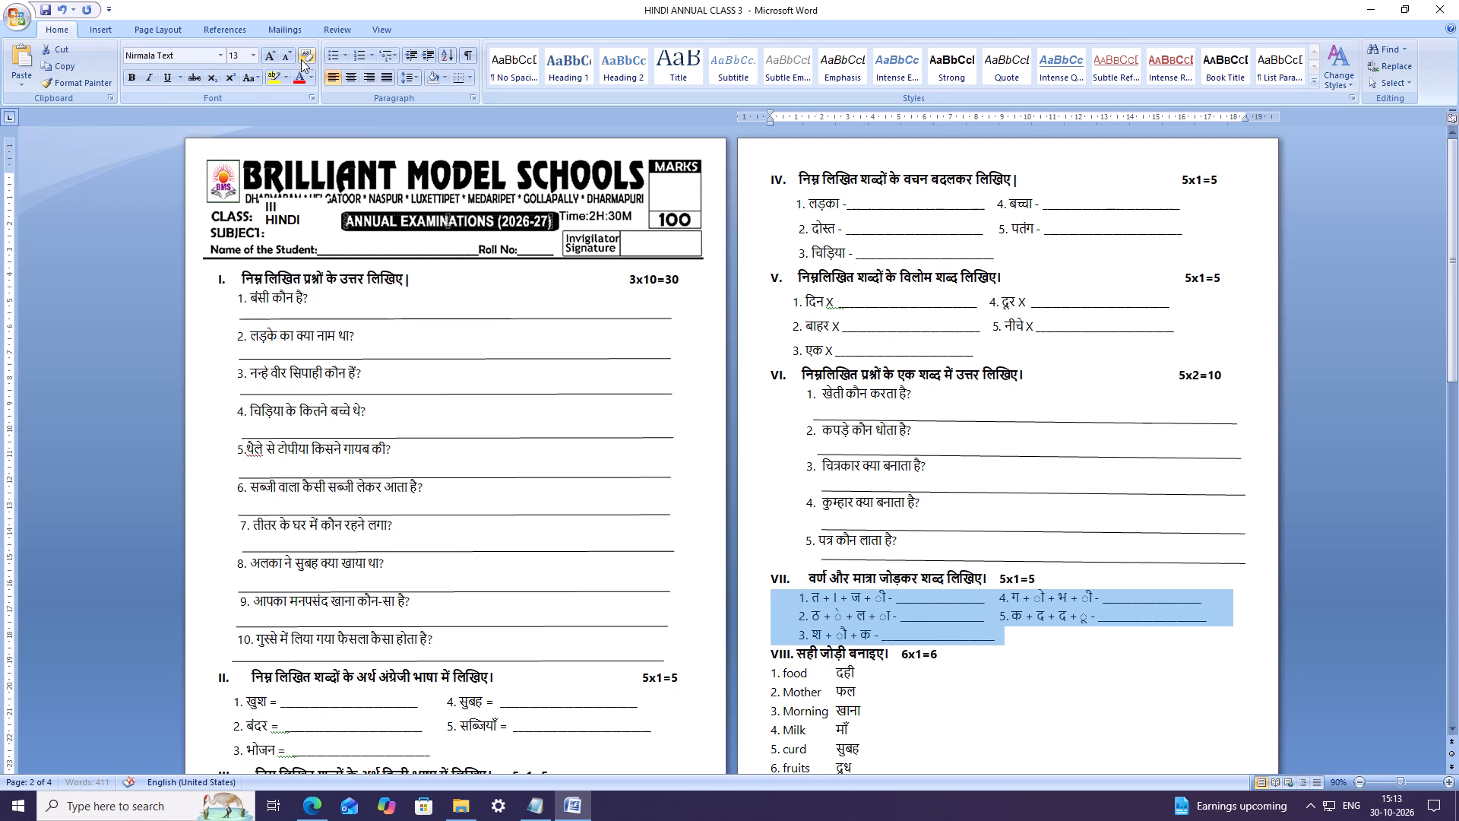
left_click(406, 76)
left_click(427, 147)
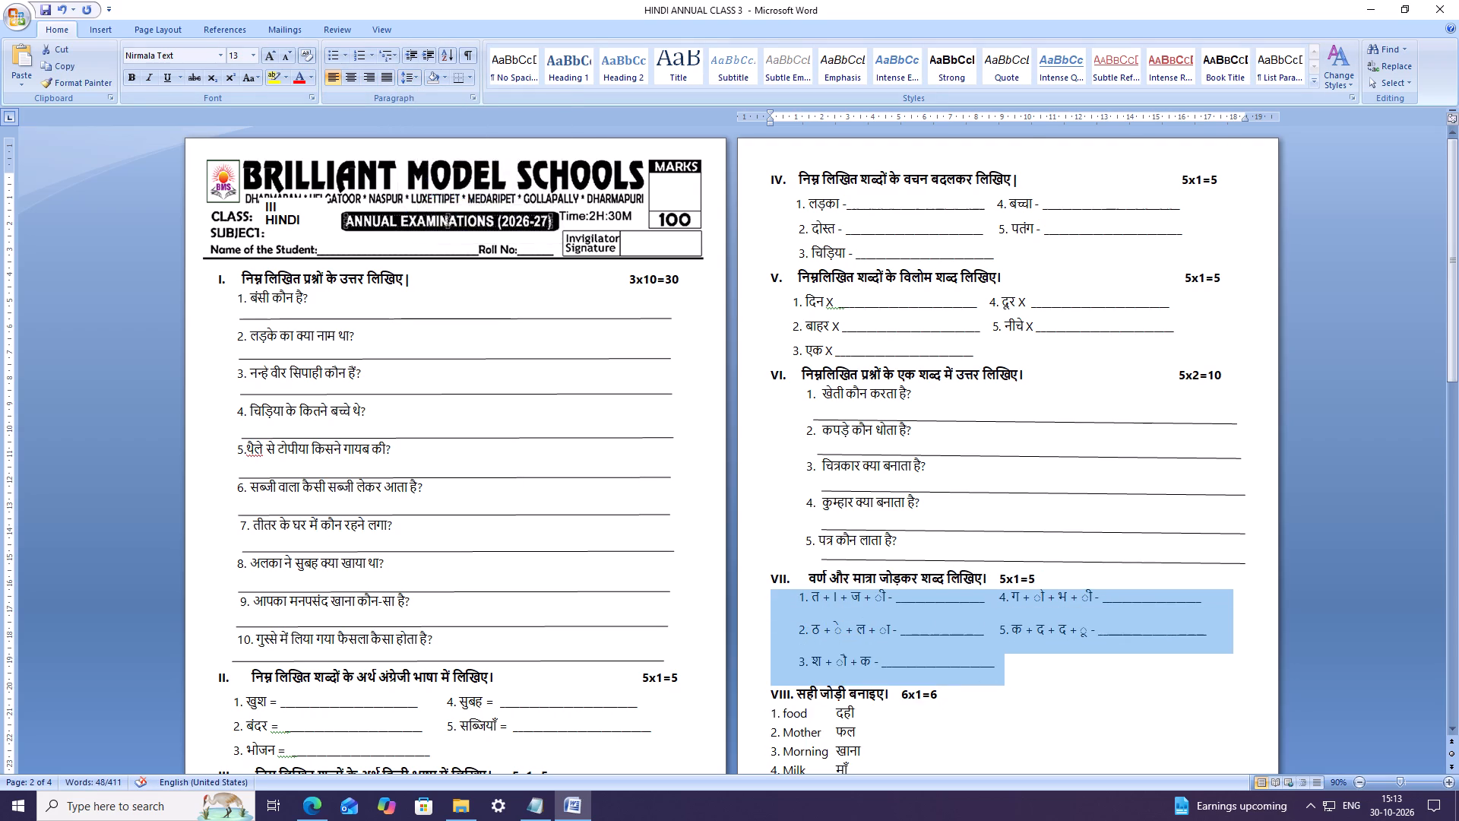
scroll(889, 560, "down", 6)
left_click(909, 556)
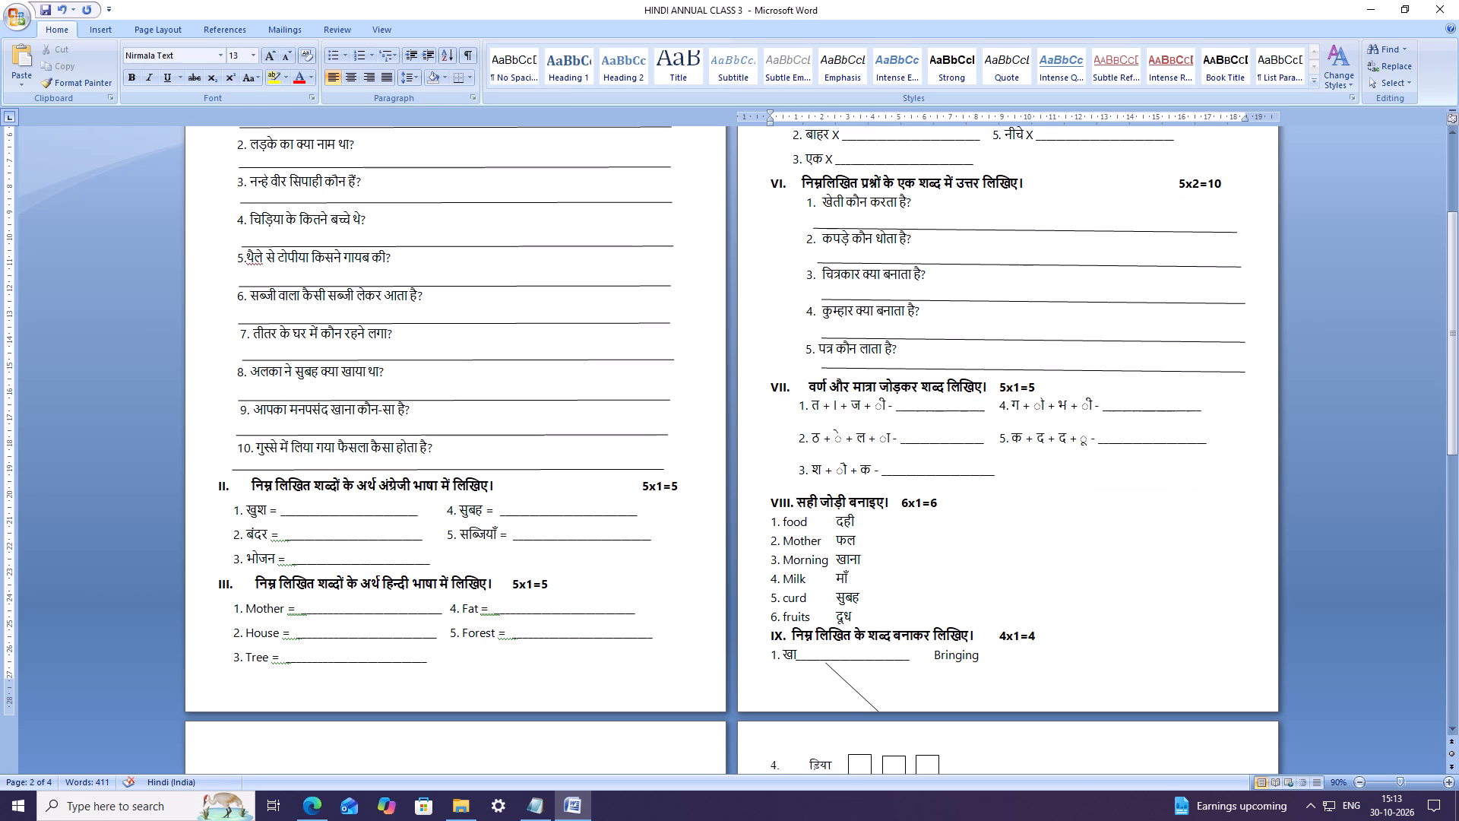
key("ctrl+s")
key("ctrl+s")
Add two line breaks after item 6 of section VIII to push section IX onto the following page.
left_click(880, 609)
left_click(875, 617)
key("Return")
key("Return")
Try 2.0 line spacing on section VIII's six matching pairs, settle on 1.5, and save the document.
left_click_drag(881, 625, 728, 561)
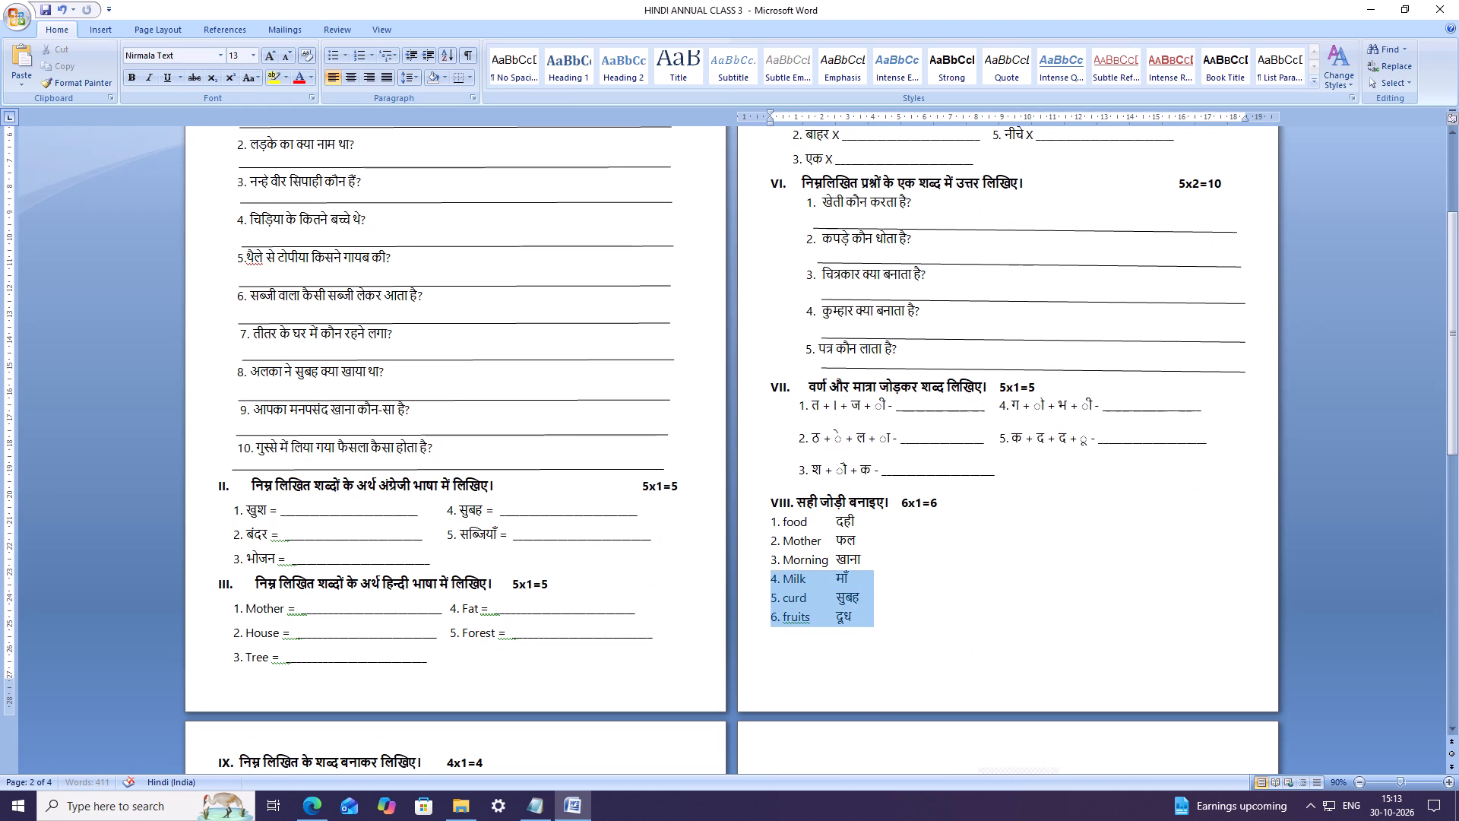
left_click_drag(728, 561, 755, 515)
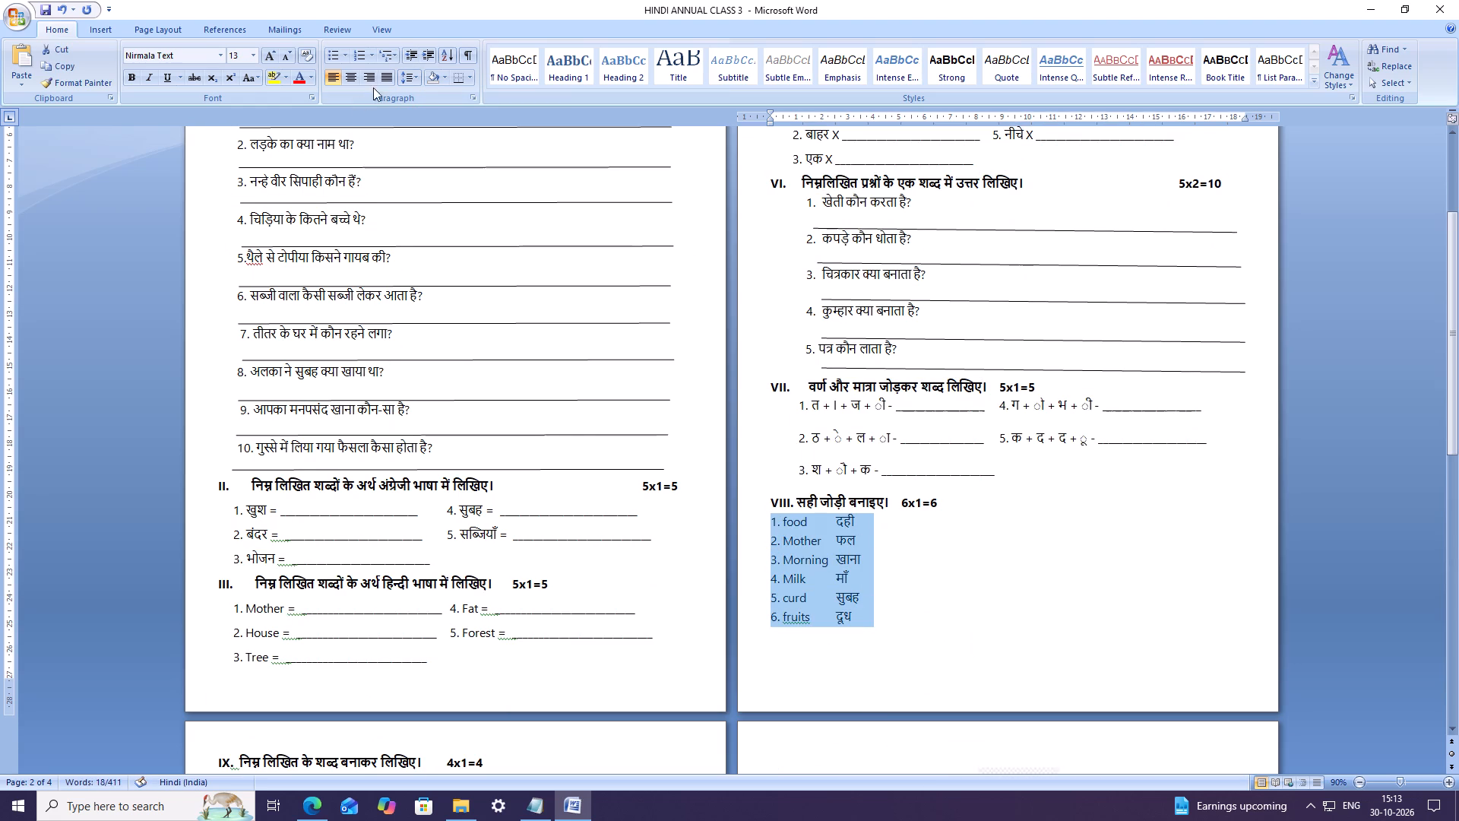
left_click(407, 68)
left_click(411, 71)
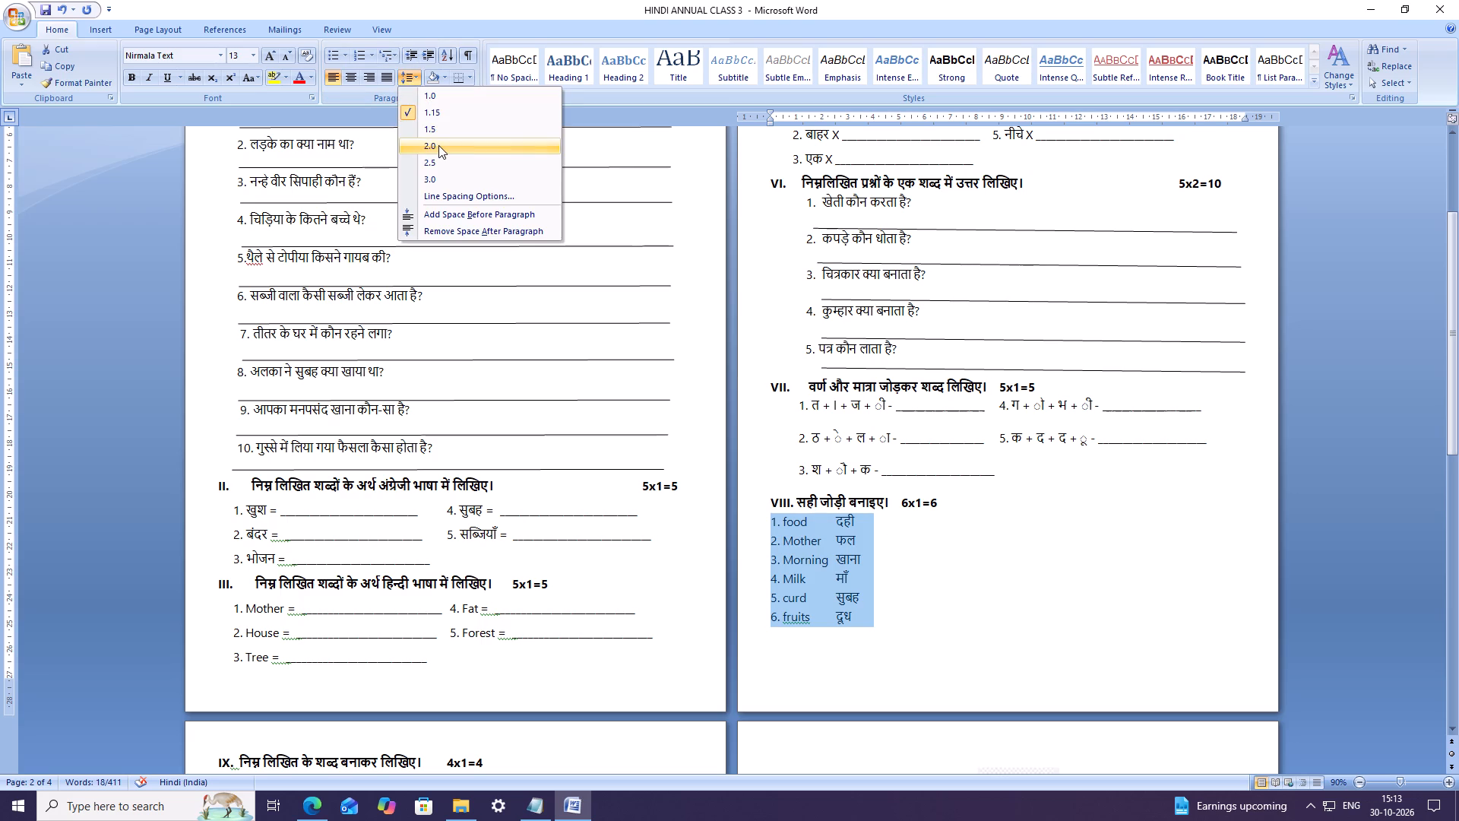
left_click(438, 145)
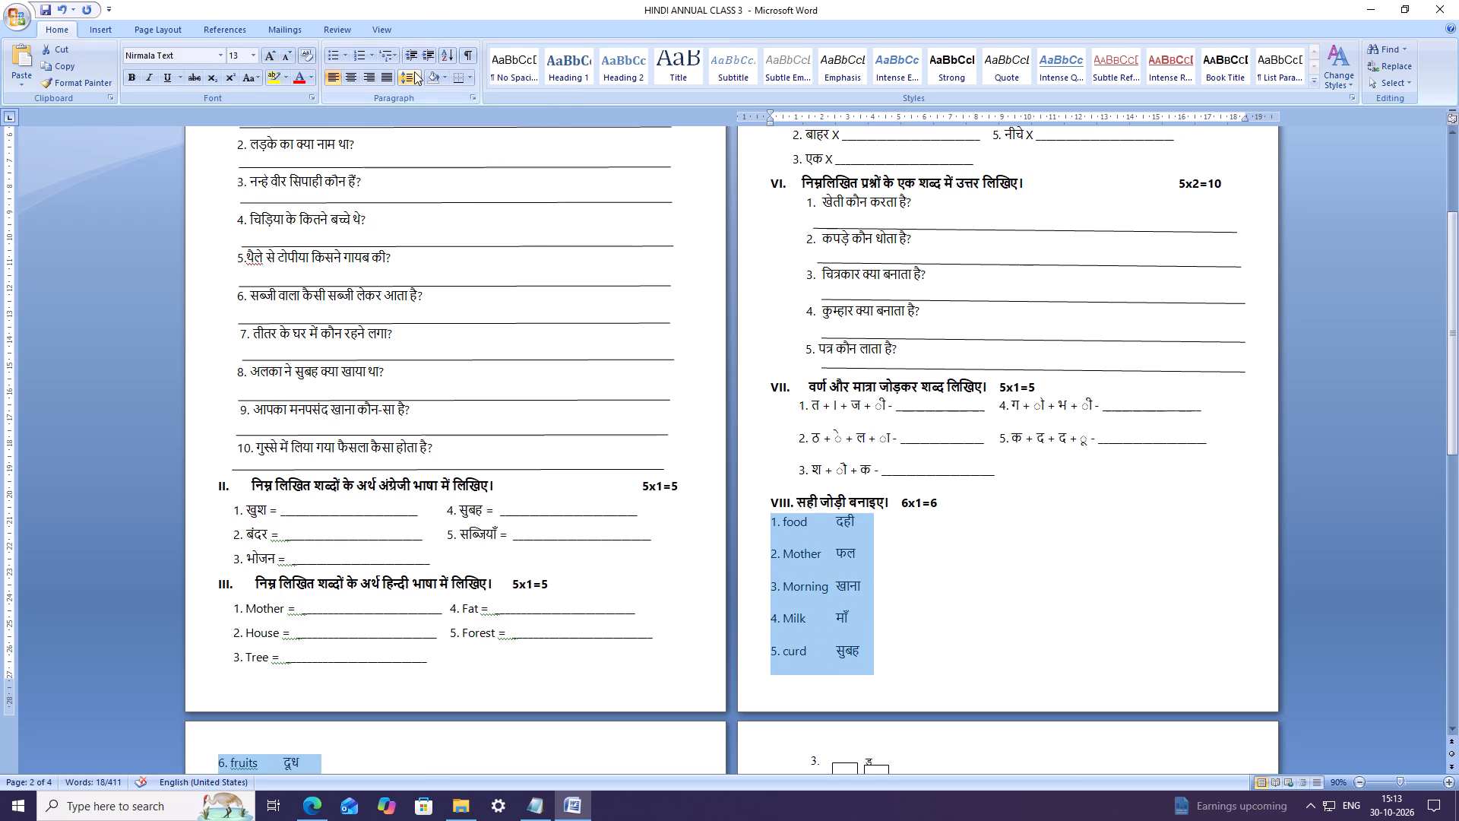
left_click(414, 71)
left_click(438, 133)
left_click(1091, 619)
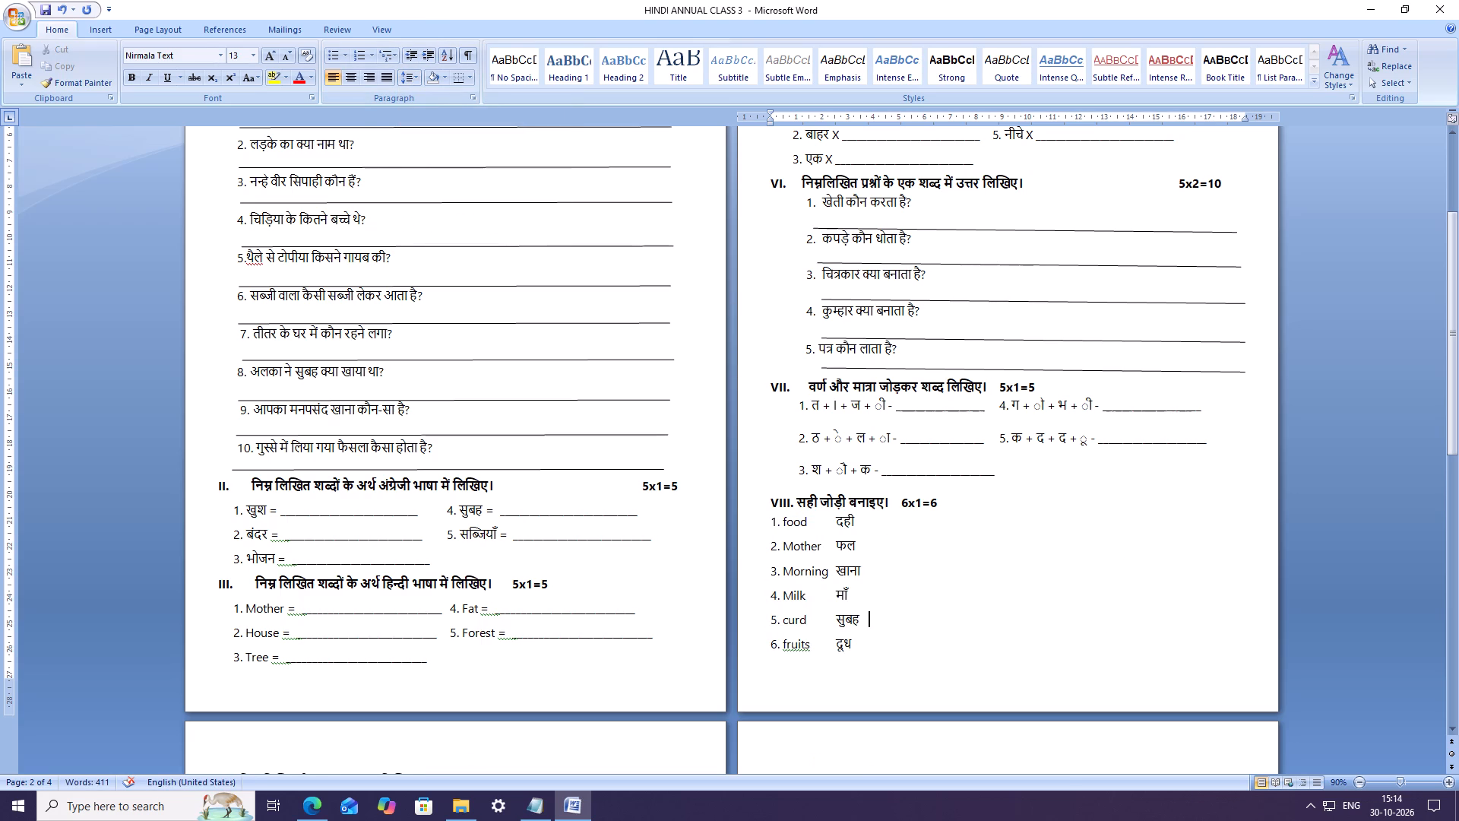
key("ctrl+s")
key("ctrl+s")
Insert four spaces between the numeral and the heading text of section VIII to match section VII's heading.
left_click(798, 497)
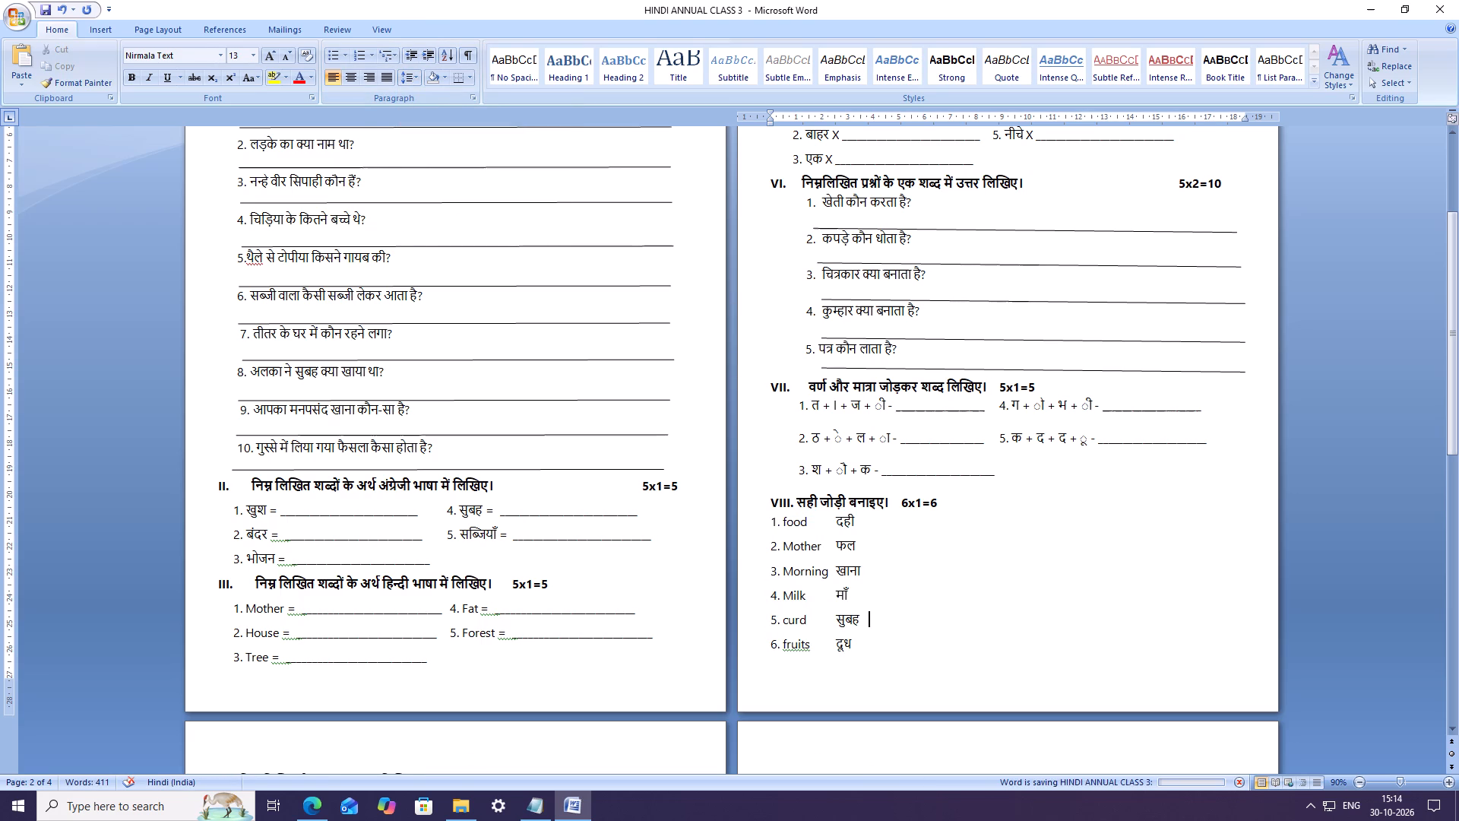
key("space")
key("space")
key("space")
key("space")
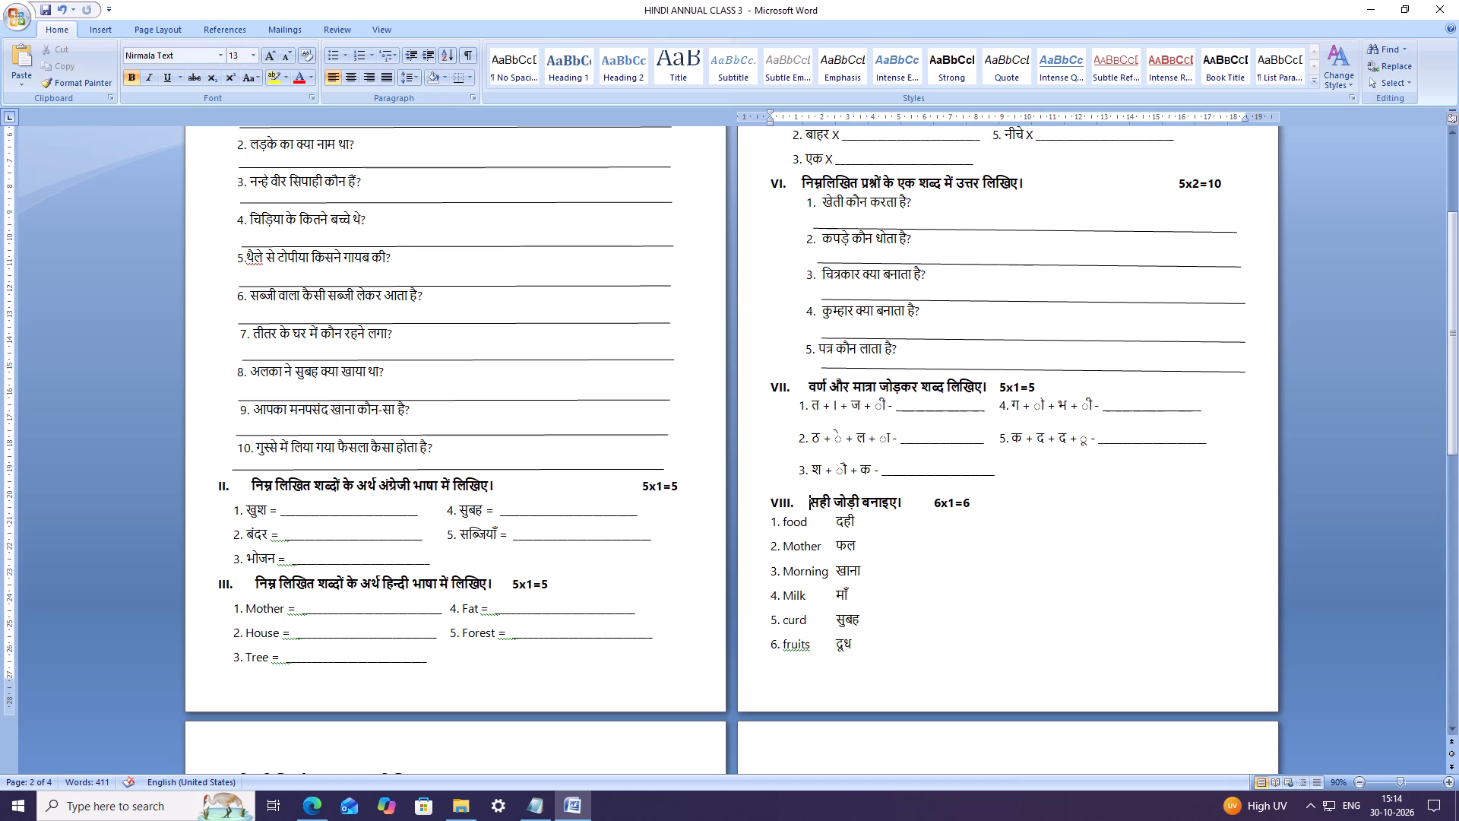
Indent item 1 (food) of section VIII by ten spaces.
left_click(770, 521)
key("space")
key("space")
key("space")
key("space")
key("space")
key("space")
key("space")
key("space")
key("space")
key("space")
key("space")
key("space")
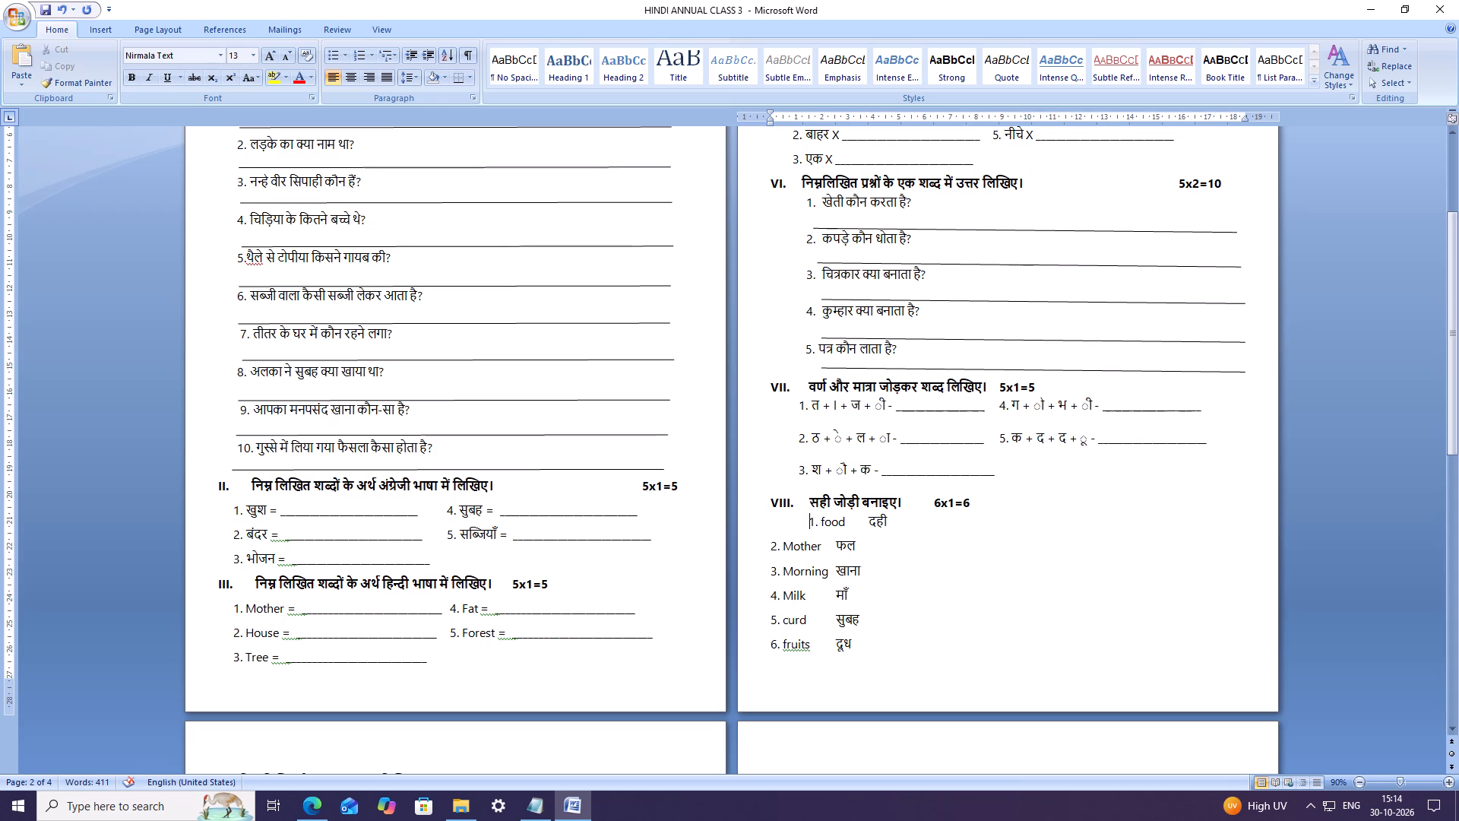
key("BackSpace")
key("BackSpace")
Indent item 2 (Mother) of section VIII by ten spaces to line up under item 1.
left_click(766, 546)
key("space")
key("space")
key("space")
key("space")
key("space")
key("space")
key("space")
key("space")
key("space")
key("space")
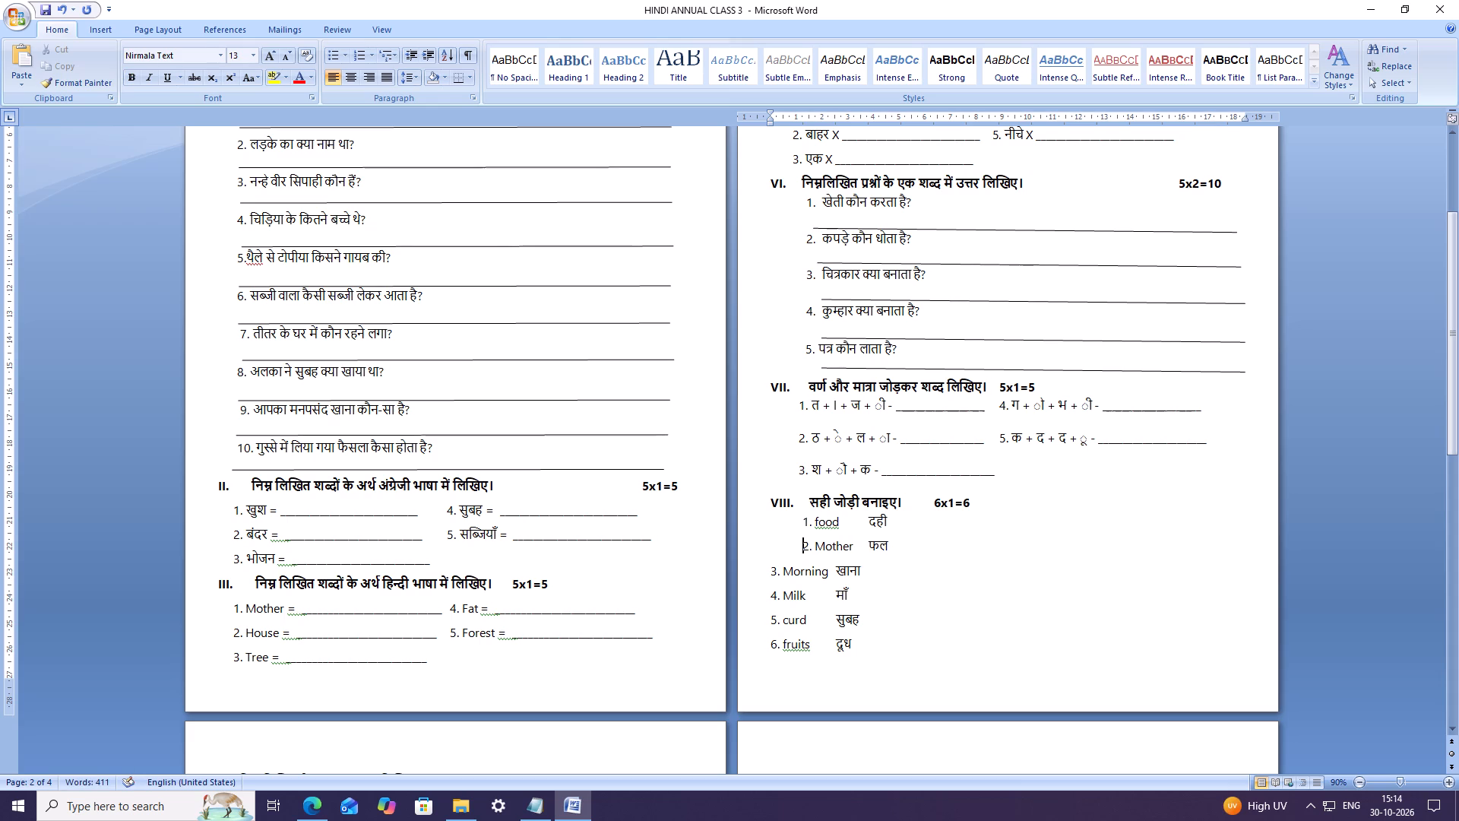
Indent item 3 (Morning) of section VIII by ten spaces to line up under item 2.
left_click(772, 575)
key("space")
key("space")
key("space")
key("space")
key("space")
key("space")
key("space")
key("space")
key("space")
key("space")
Indent item 4 (Milk) of section VIII by ten spaces to line up under item 3.
left_click(763, 597)
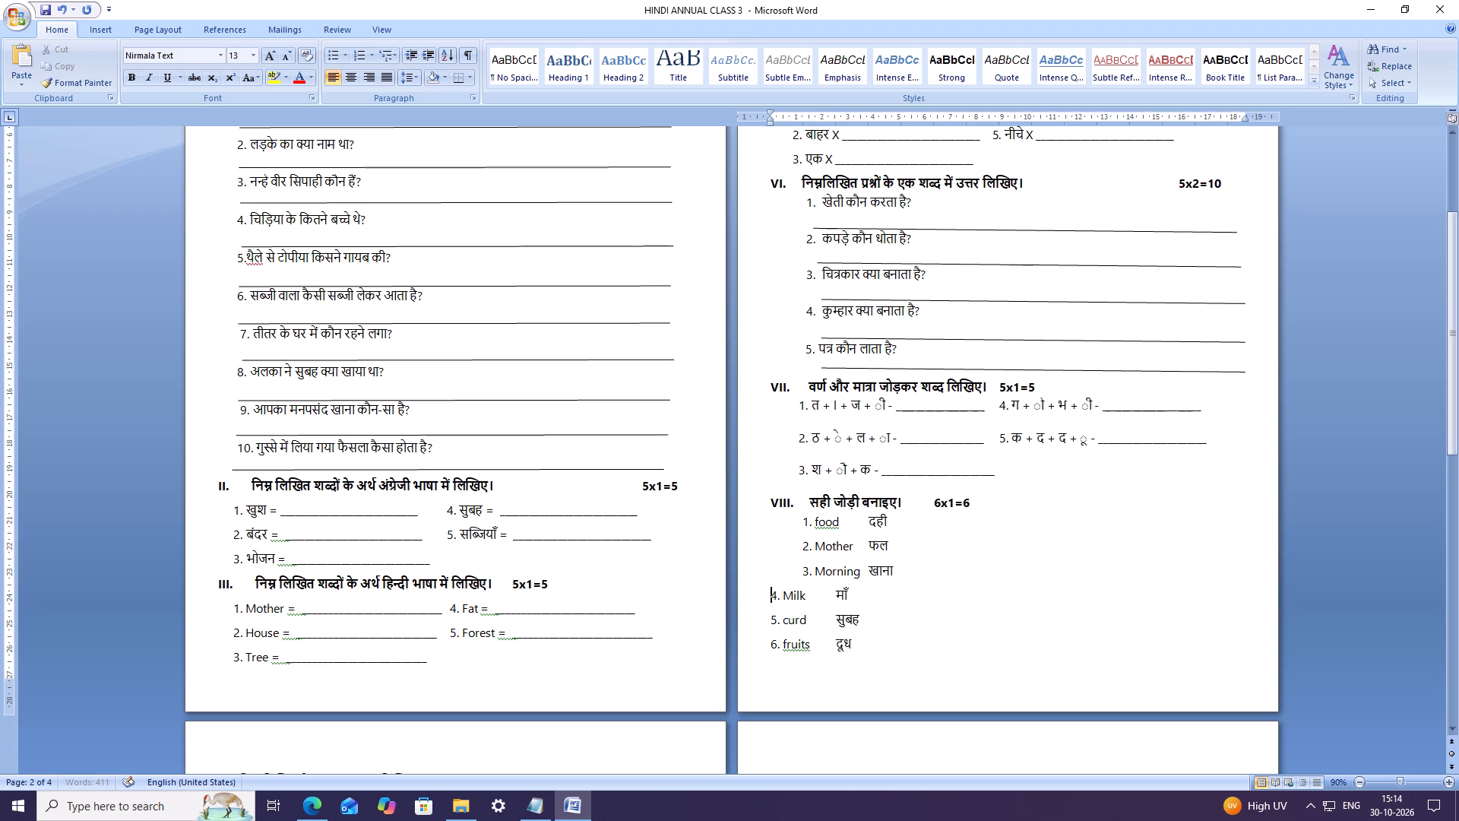
key("space")
key("space")
key("space")
key("space")
key("space")
key("space")
key("space")
key("space")
key("space")
key("space")
key("space")
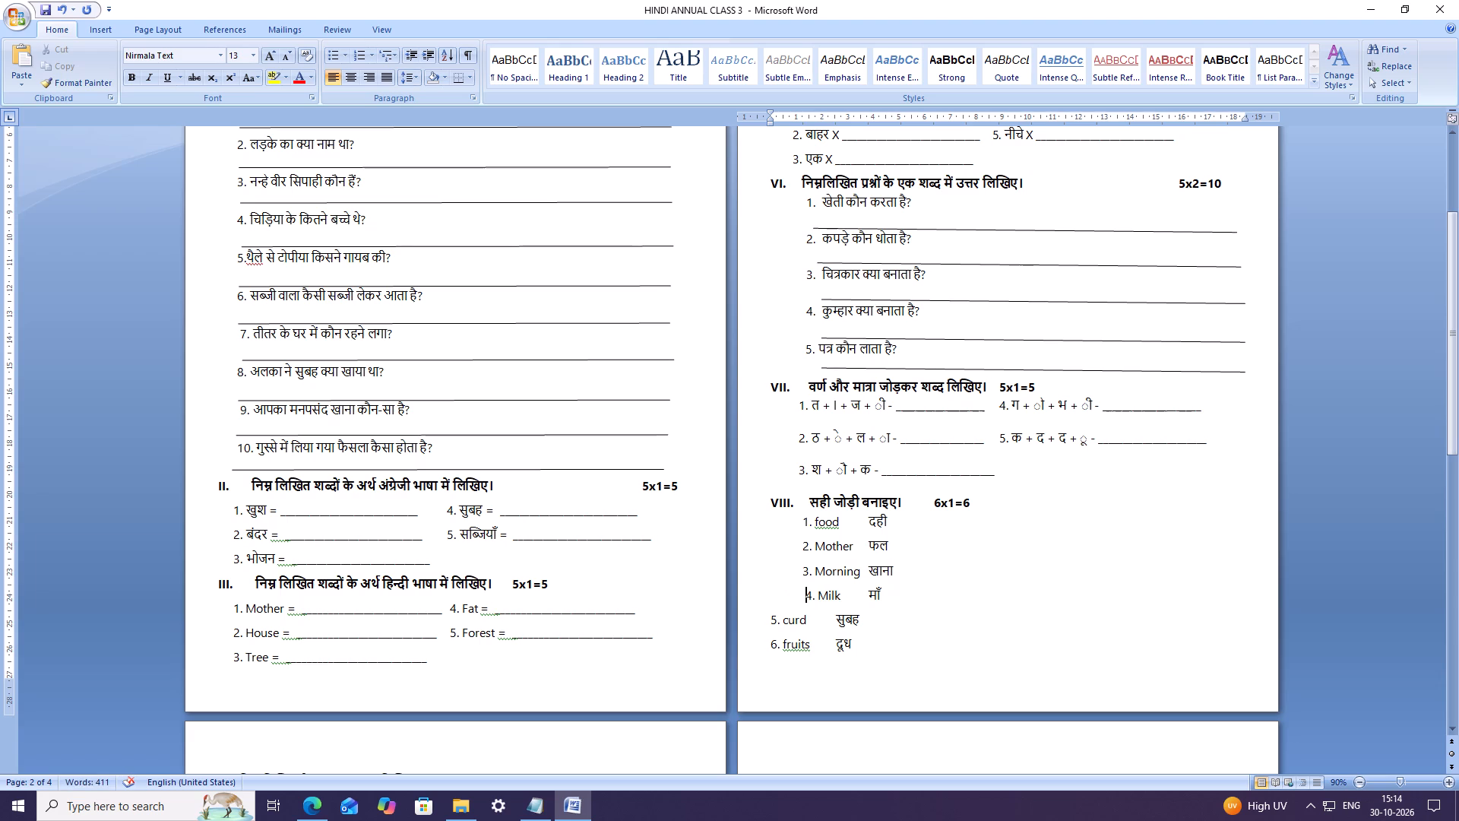
key("BackSpace")
Indent item 5 (curd) of section VIII by ten spaces to line up under item 4.
left_click(770, 626)
key("space")
key("space")
key("space")
key("space")
key("space")
key("space")
key("space")
key("space")
key("space")
key("space")
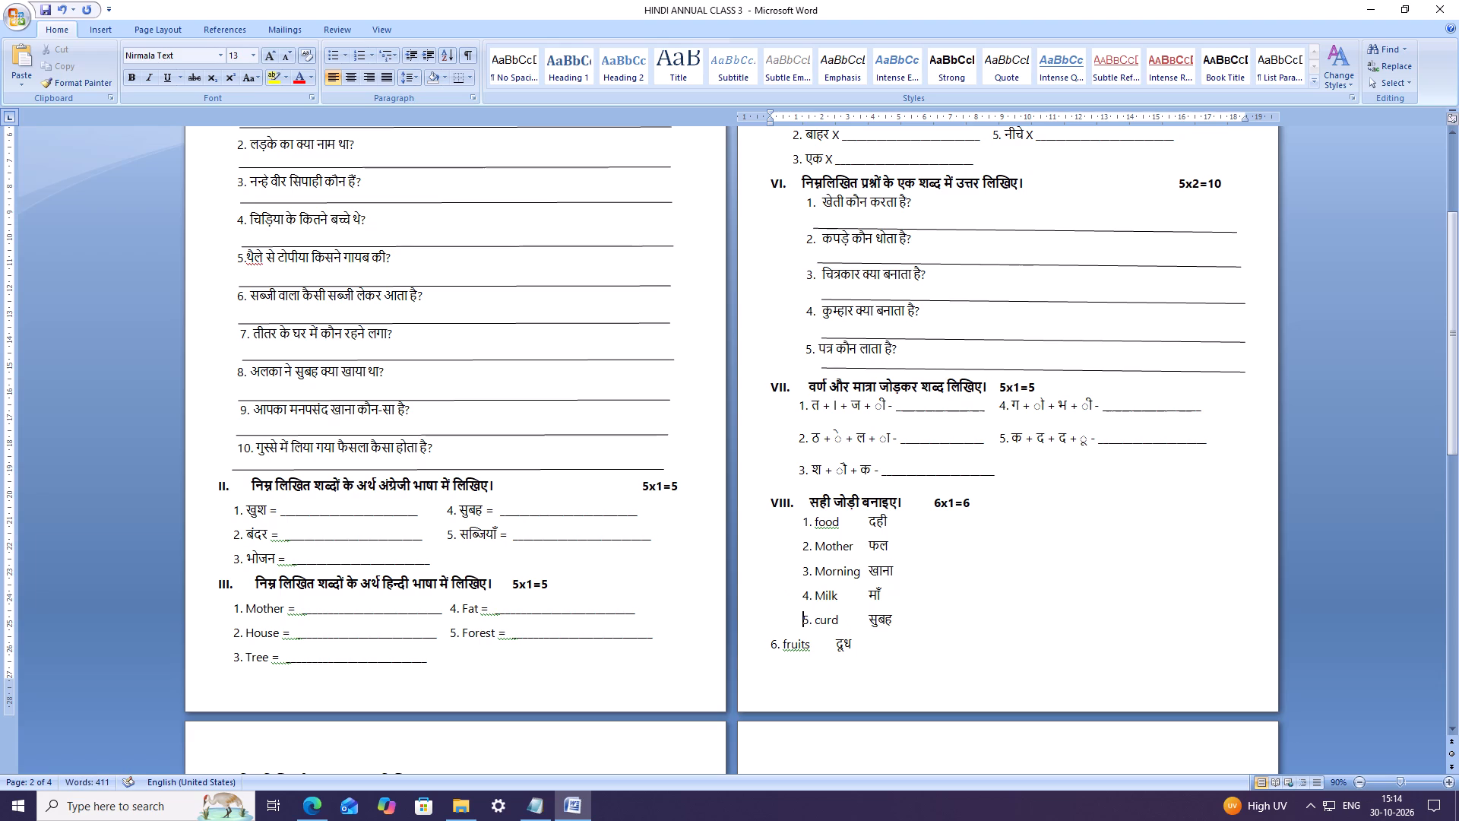
Indent item 6 (fruits) of section VIII by ten spaces to line up under item 5, and save the document.
left_click(770, 641)
key("space")
key("space")
key("space")
key("space")
key("space")
key("space")
key("space")
key("space")
key("space")
key("space")
key("ctrl+s")
key("ctrl+s")
Insert thirteen spaces before दही in item 1 of section VIII to widen the gap between the matching columns.
left_click(869, 523)
key("space")
key("space")
key("space")
key("space")
key("space")
key("space")
key("space")
key("space")
key("space")
key("space")
key("space")
key("space")
key("space")
Insert sixteen spaces before फल in item 2 of section VIII to move it into the wider second column.
left_click(864, 551)
key("space")
key("space")
key("space")
key("space")
key("space")
key("space")
key("space")
key("space")
key("space")
key("space")
key("space")
key("space")
key("space")
key("space")
key("space")
key("space")
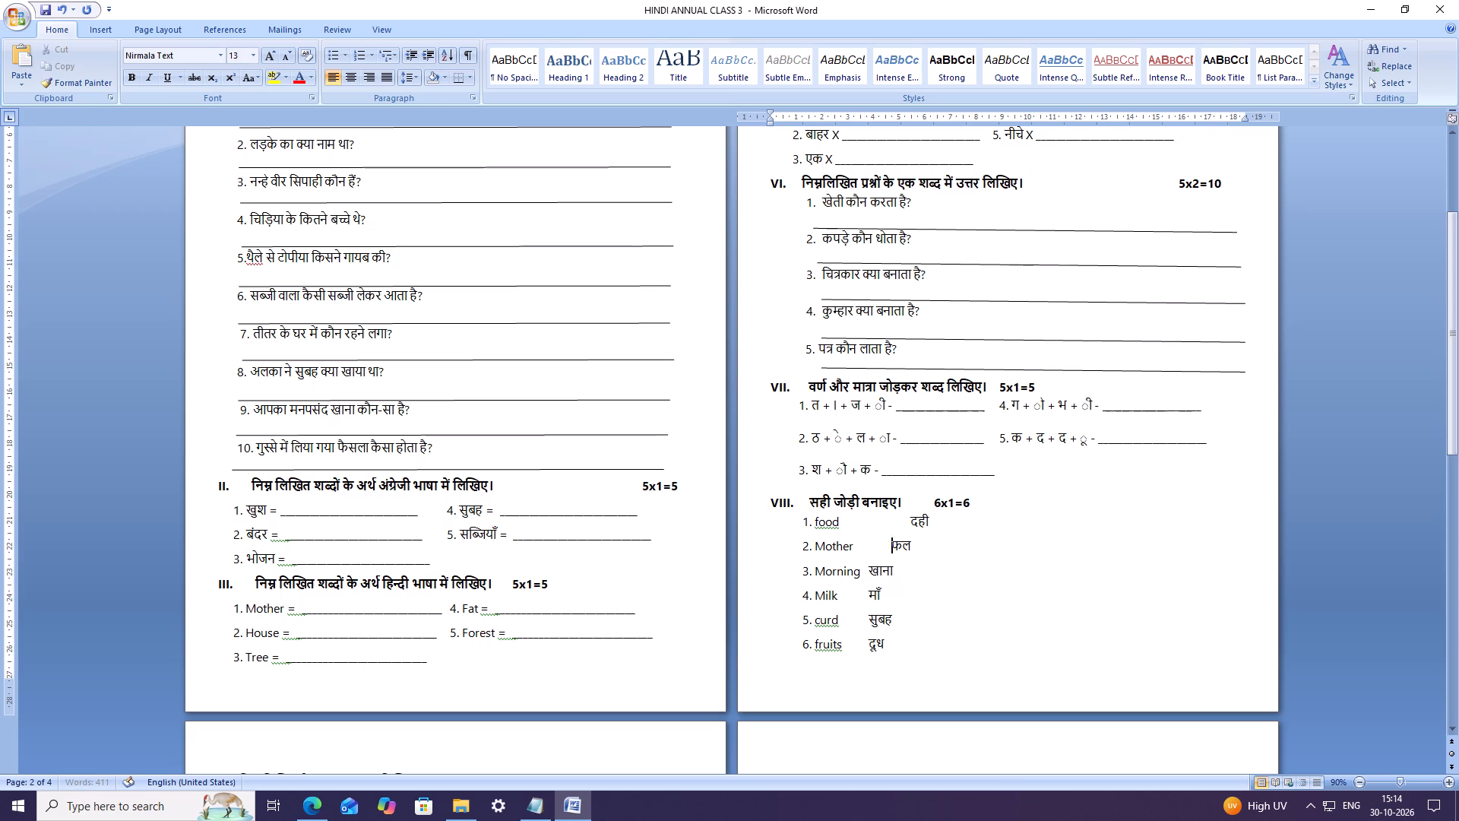
Add three more spaces before दही in item 1 of section VIII to line it up with फल.
left_click(904, 525)
key("space")
key("space")
key("space")
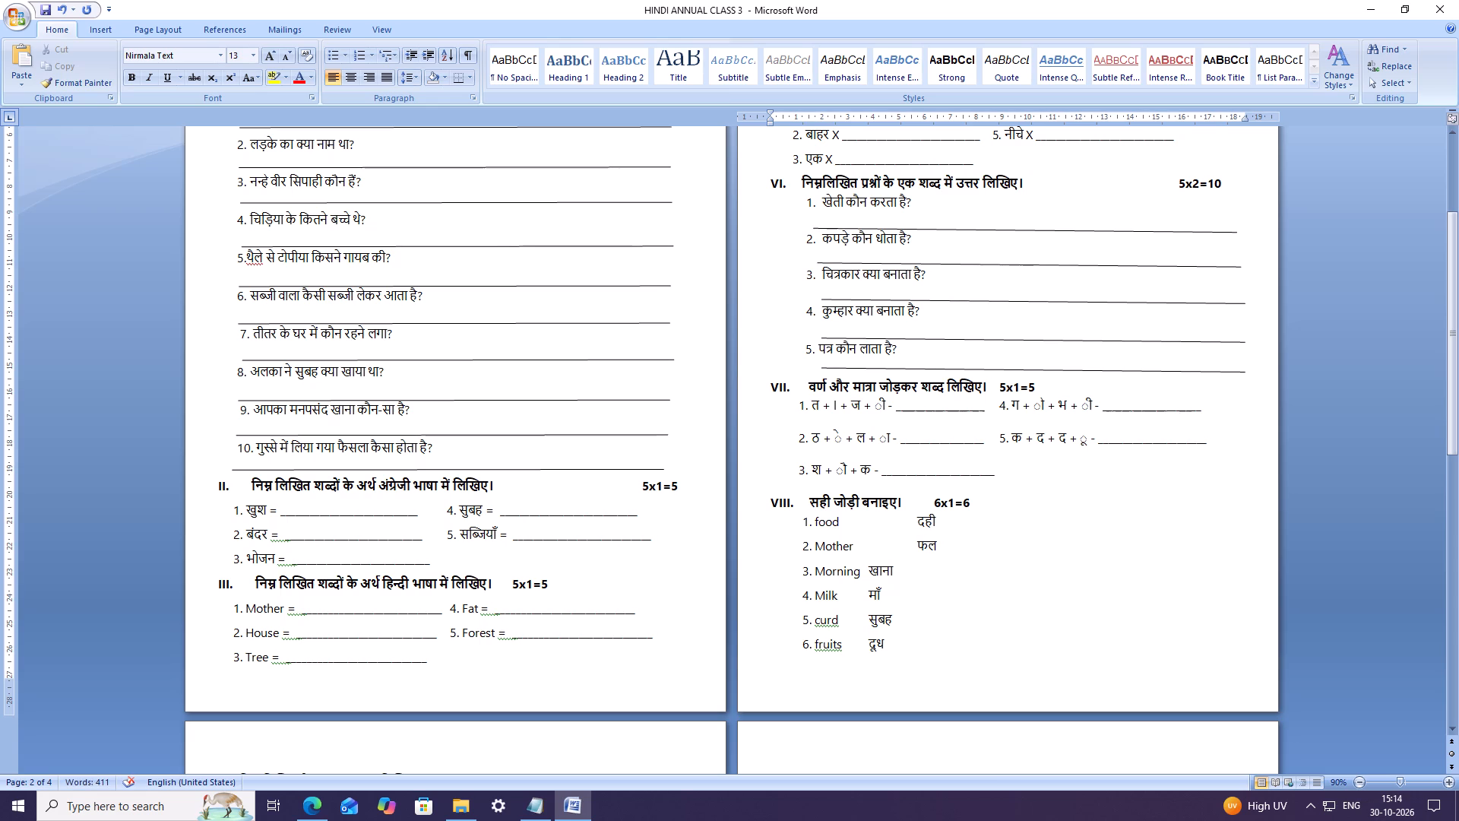
Insert fifteen spaces before खाना in item 3 of section VIII to line it up with the wider second column.
left_click(869, 577)
key("space")
key("space")
key("space")
key("space")
key("space")
key("space")
key("space")
key("space")
key("space")
key("space")
key("space")
key("space")
key("space")
key("space")
key("space")
Insert sixteen spaces before माँ in item 4 of section VIII to move it into the wider second column.
left_click(868, 599)
key("space")
key("space")
key("space")
key("space")
key("space")
key("space")
key("space")
key("space")
key("space")
key("space")
key("space")
key("space")
key("space")
key("space")
key("space")
key("space")
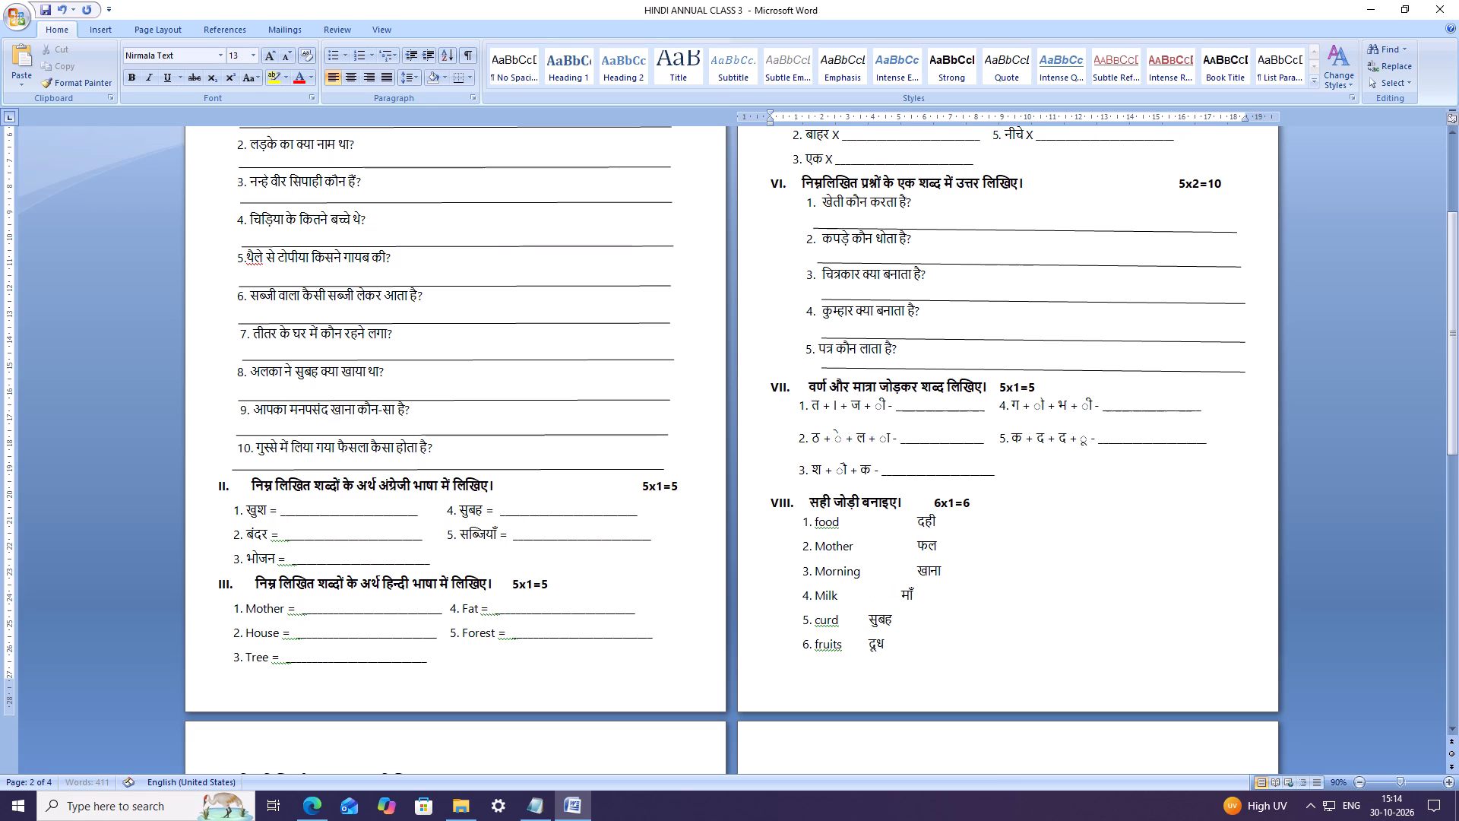
Insert fifteen spaces before सुबह in item 5 of section VIII to line it up with the wider second column.
left_click(864, 626)
key("space")
key("space")
key("space")
key("space")
key("space")
key("space")
key("space")
key("space")
key("space")
key("space")
key("space")
key("space")
key("space")
key("space")
key("space")
Widen the gap before दूध in item 6 of section VIII by nineteen spaces to line it up with सुबह, and save the document.
left_click(855, 648)
key("space")
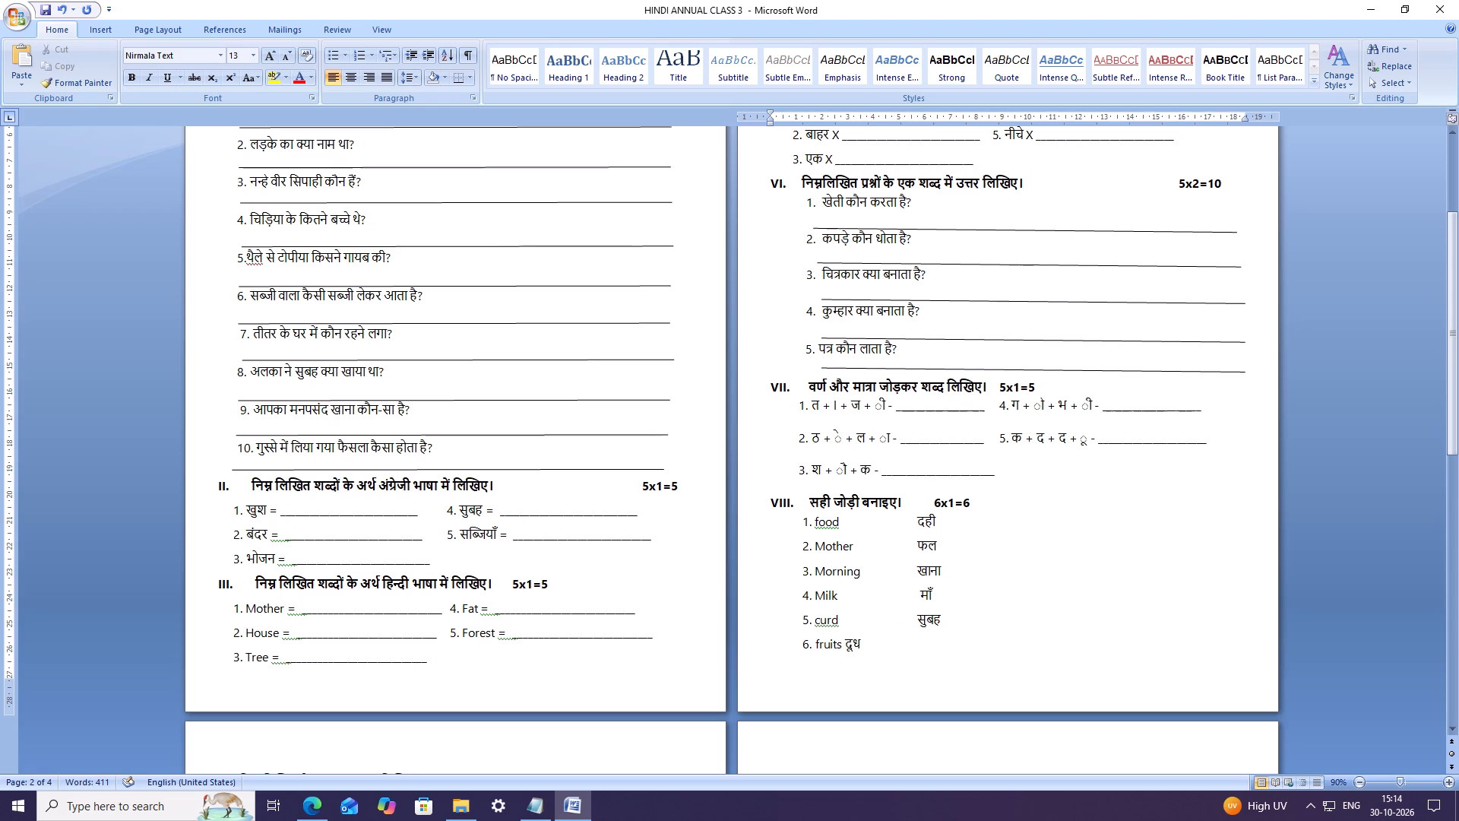
key("space")
key("space")
key("space")
key("space")
key("space")
key("space")
key("space")
key("space")
key("space")
key("space")
key("space")
key("space")
key("space")
key("space")
key("space")
key("space")
key("space")
key("space")
key("space")
key("space")
key("BackSpace")
key("BackSpace")
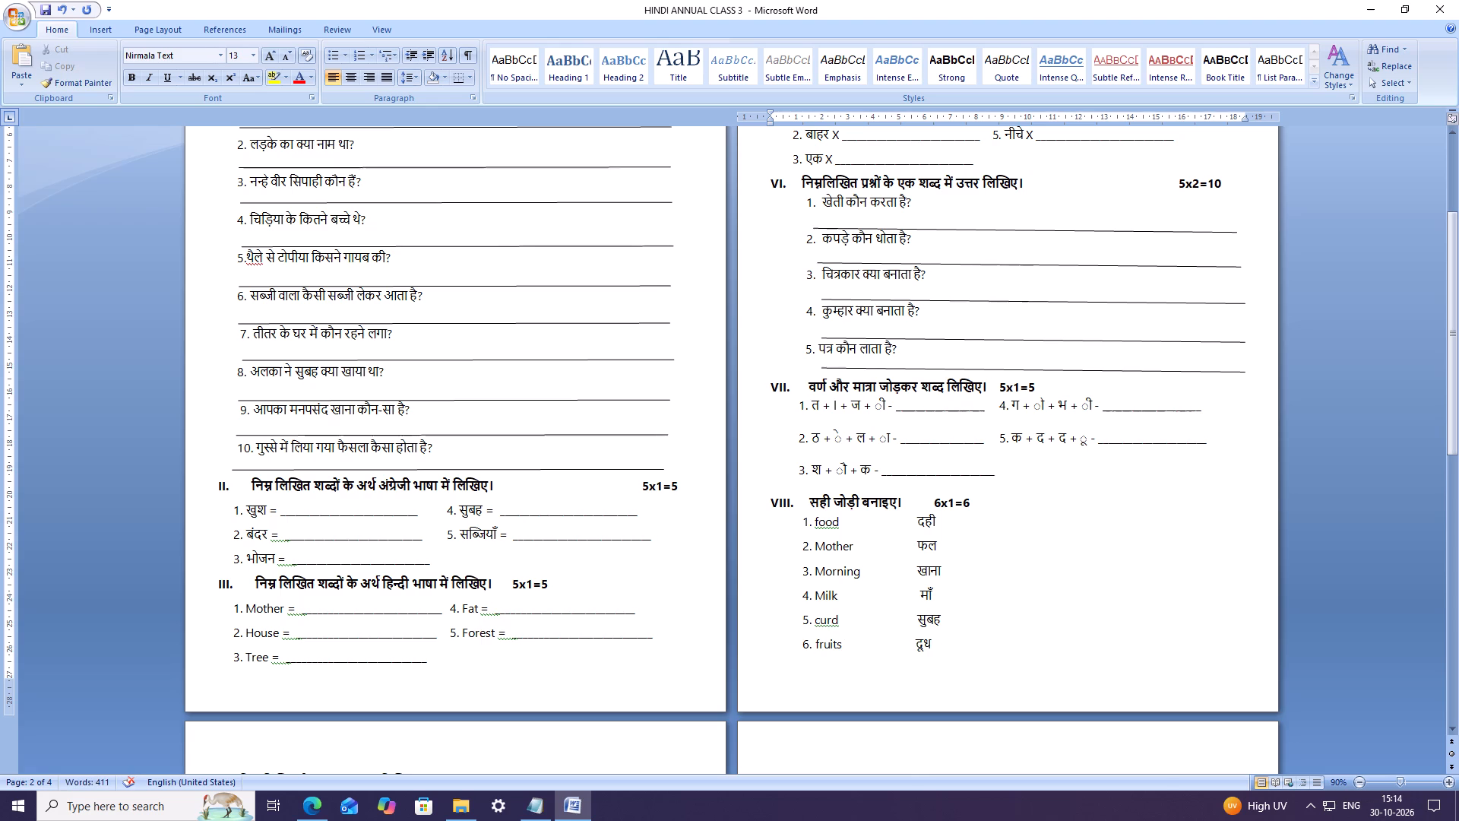
key("ctrl+s")
key("ctrl+s")
Insert twenty spaces before the marks 6x1=6 in the section VIII heading to shift them toward the page's right margin.
left_click(932, 506)
key("space")
key("space")
key("space")
key("space")
key("space")
key("space")
key("space")
key("space")
key("space")
key("space")
key("space")
key("space")
key("space")
key("space")
key("space")
key("space")
key("space")
key("space")
key("space")
key("space")
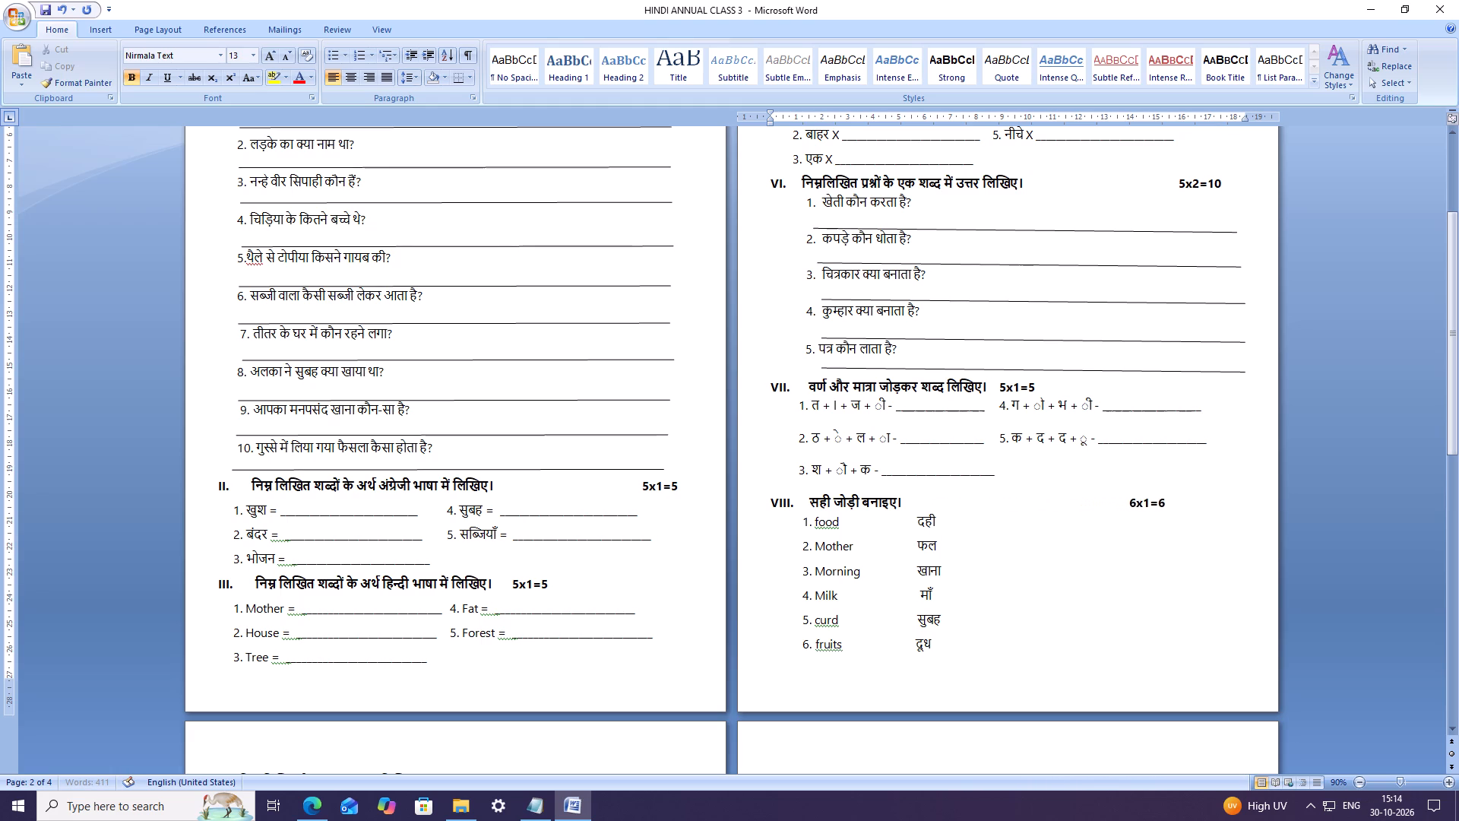
Insert one more space before the marks 6x1=6 in the section VIII heading.
key("space")
Insert twenty spaces before the marks 5x1=5 in the section VII heading to shift them toward the right margin, and save the document.
left_click(1001, 385)
key("space")
key("space")
key("space")
key("space")
key("space")
key("space")
key("space")
key("space")
key("space")
key("space")
key("space")
key("space")
key("space")
key("space")
key("space")
key("space")
key("space")
key("space")
key("space")
key("space")
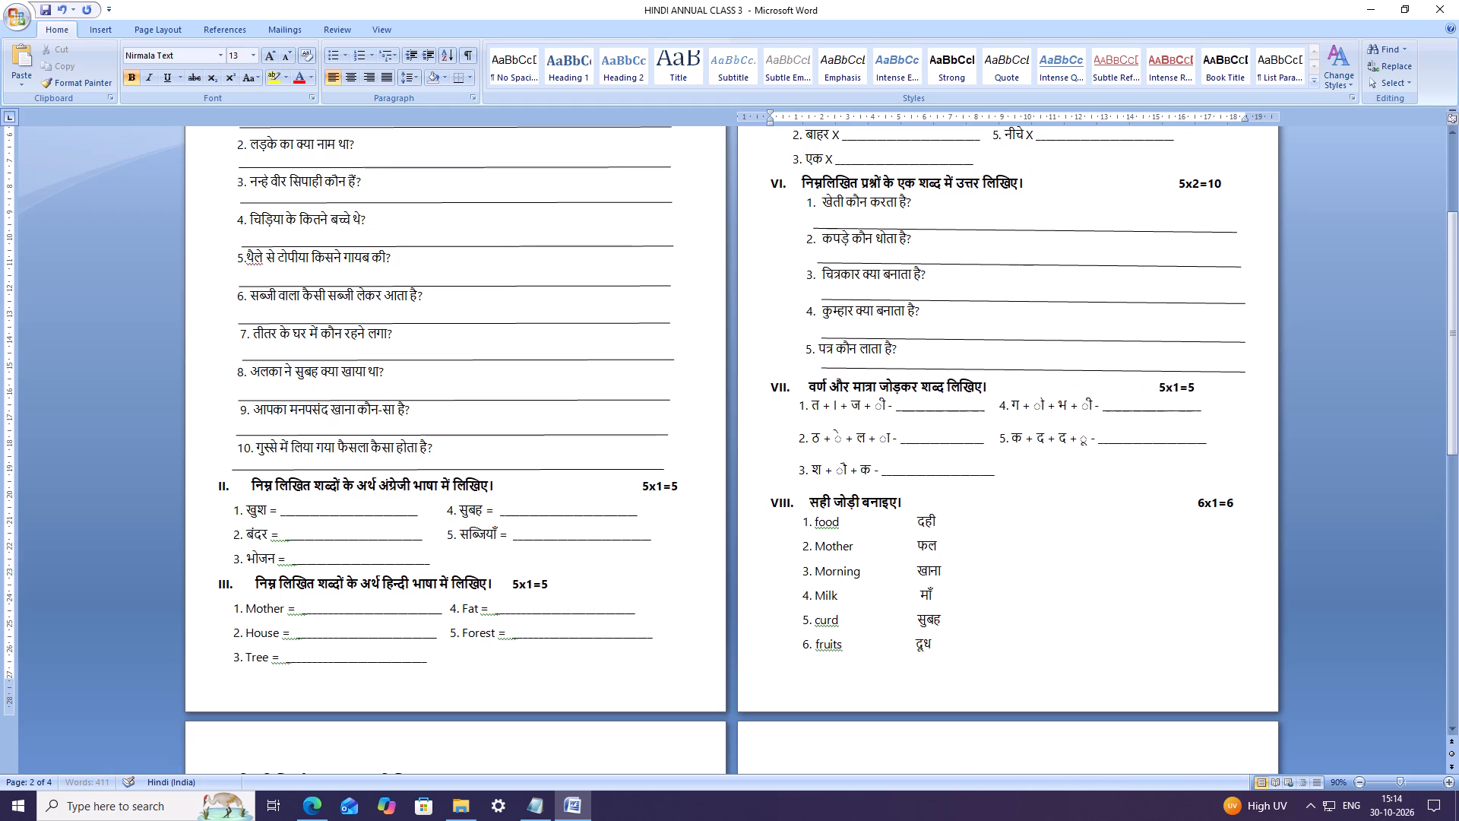
key("ctrl+s")
key("ctrl+s")
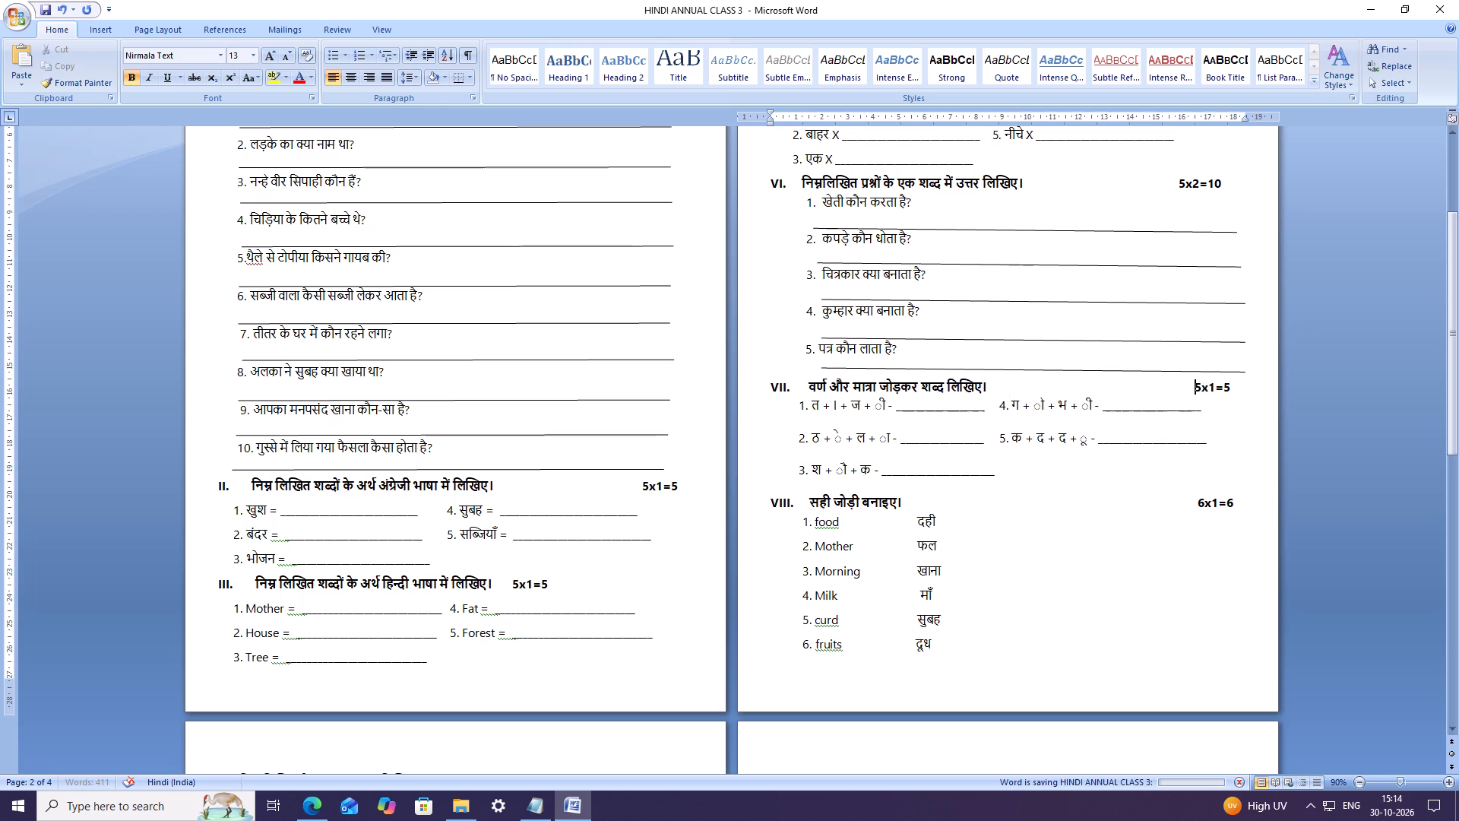
key("ctrl+s")
Insert twenty-two spaces between खा and its answer blank in item 1 of section IX to move the blank and Bringing farther right.
scroll(767, 457, "down", 13)
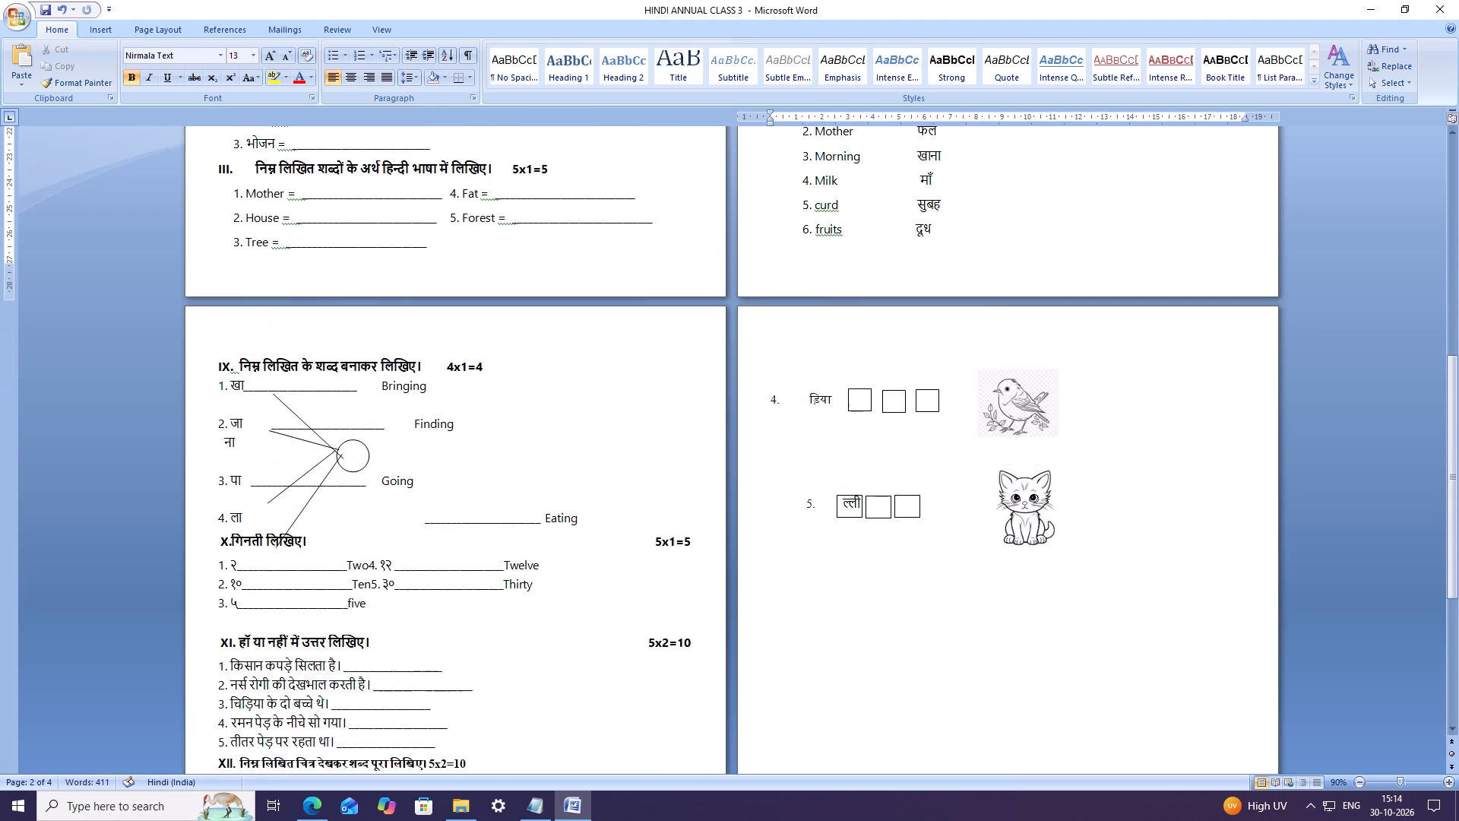
scroll(755, 466, "down", 9)
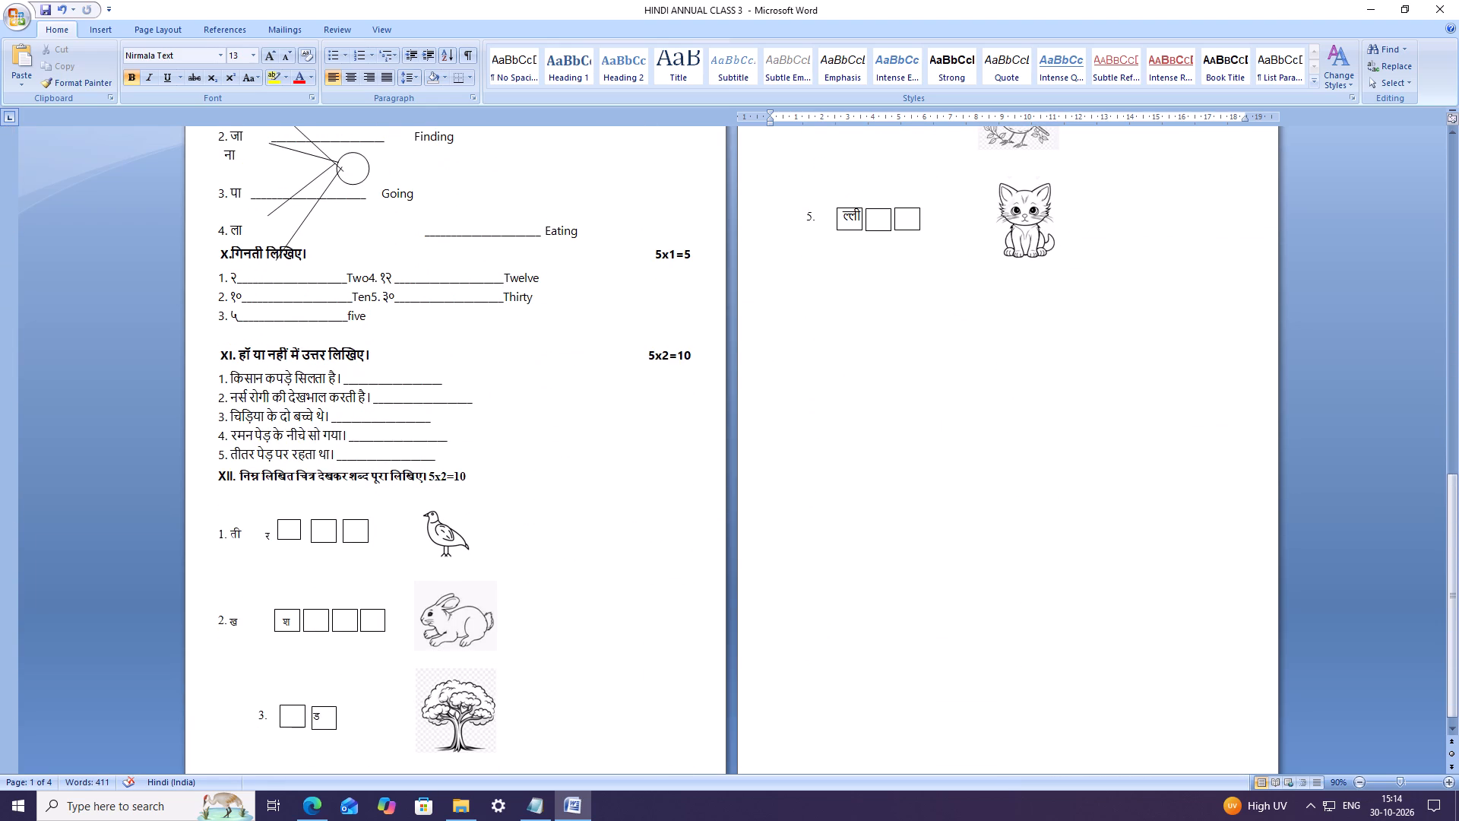
scroll(529, 485, "up", 6)
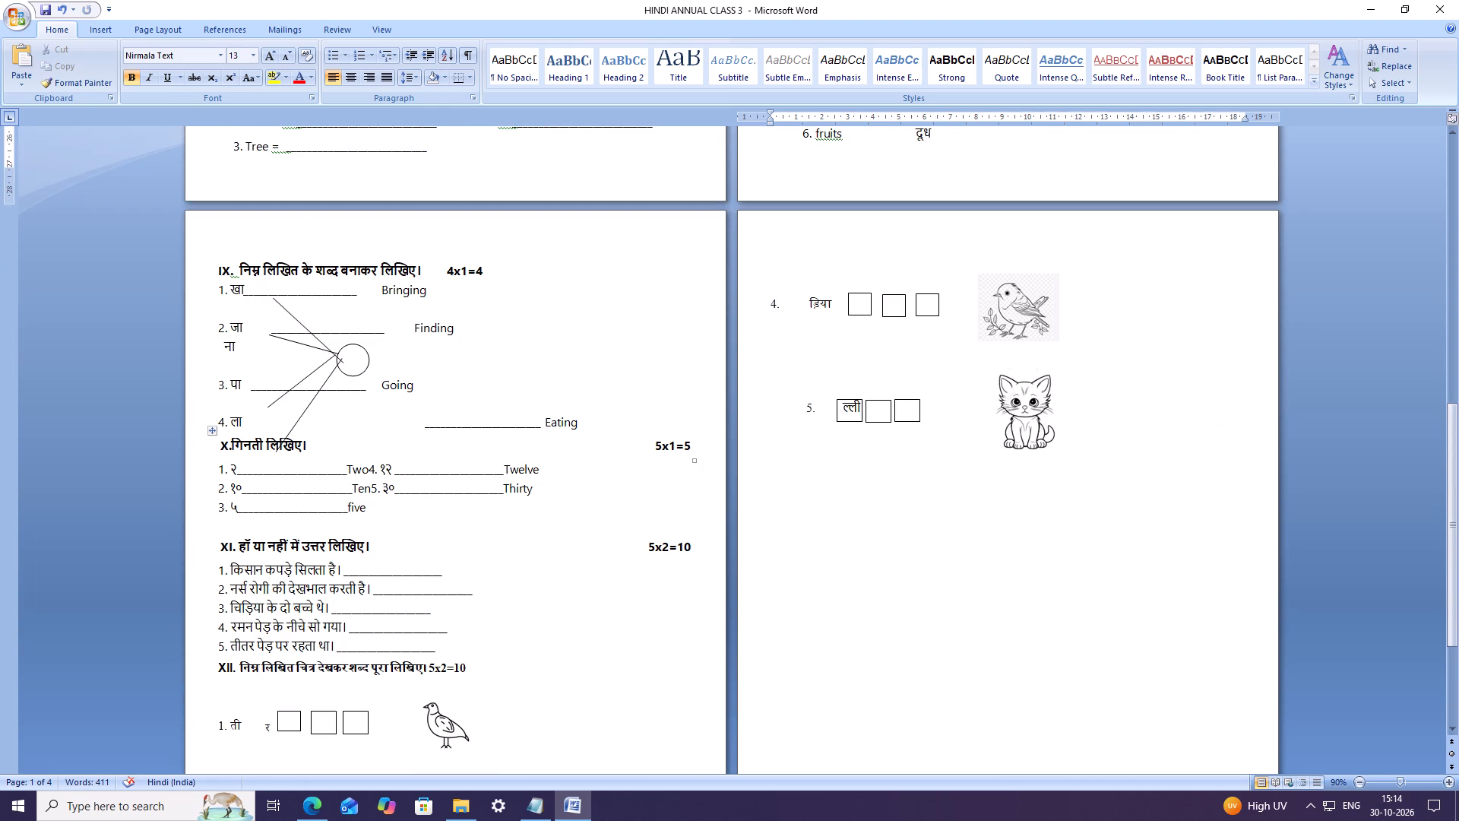
left_click(353, 376)
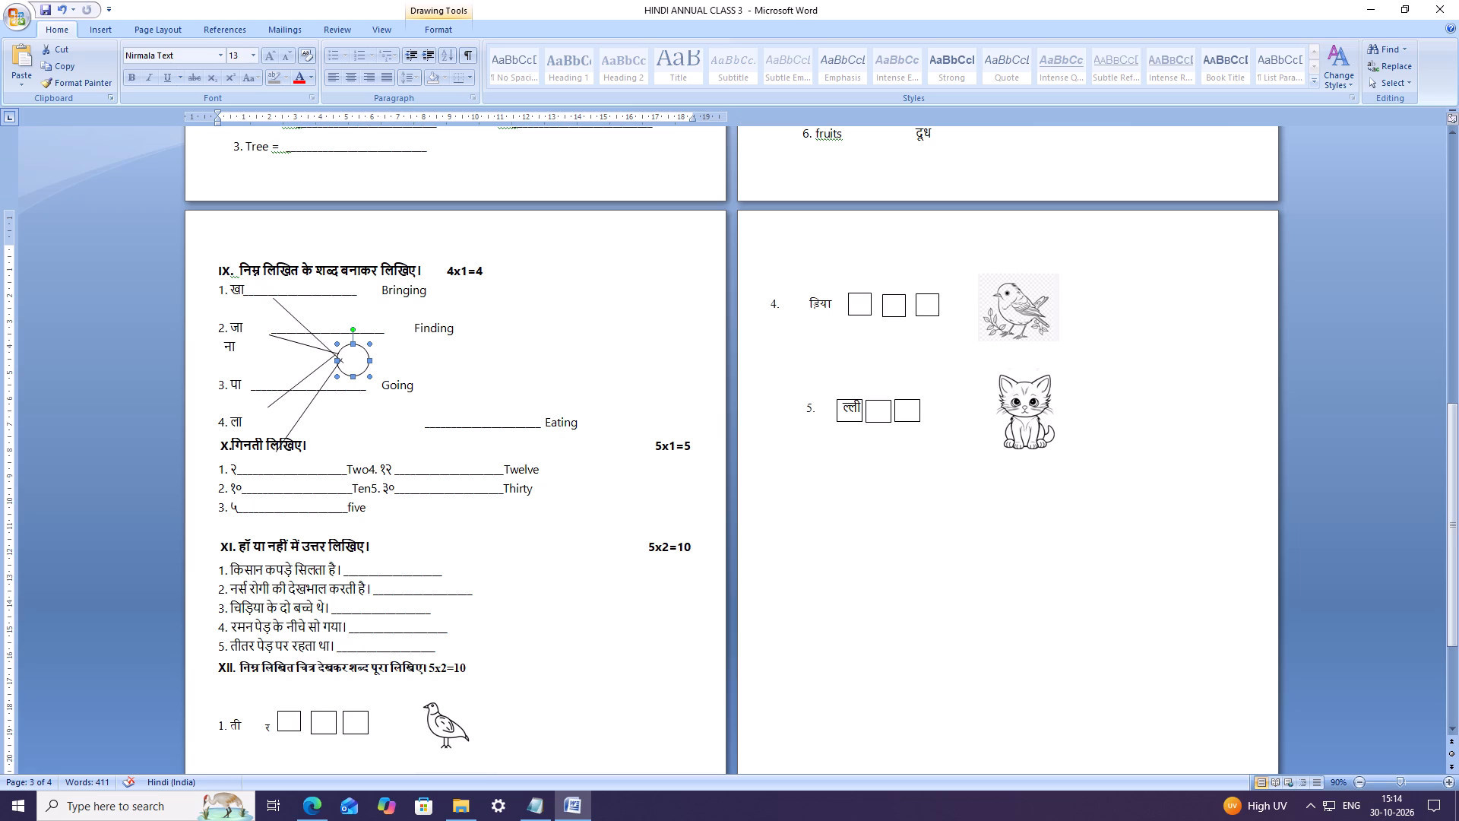
left_click(245, 297)
key("space")
key("space")
key("space")
key("space")
key("space")
key("space")
key("space")
key("space")
key("space")
key("space")
key("space")
key("space")
key("space")
key("space")
key("space")
key("space")
key("space")
key("space")
key("space")
key("space")
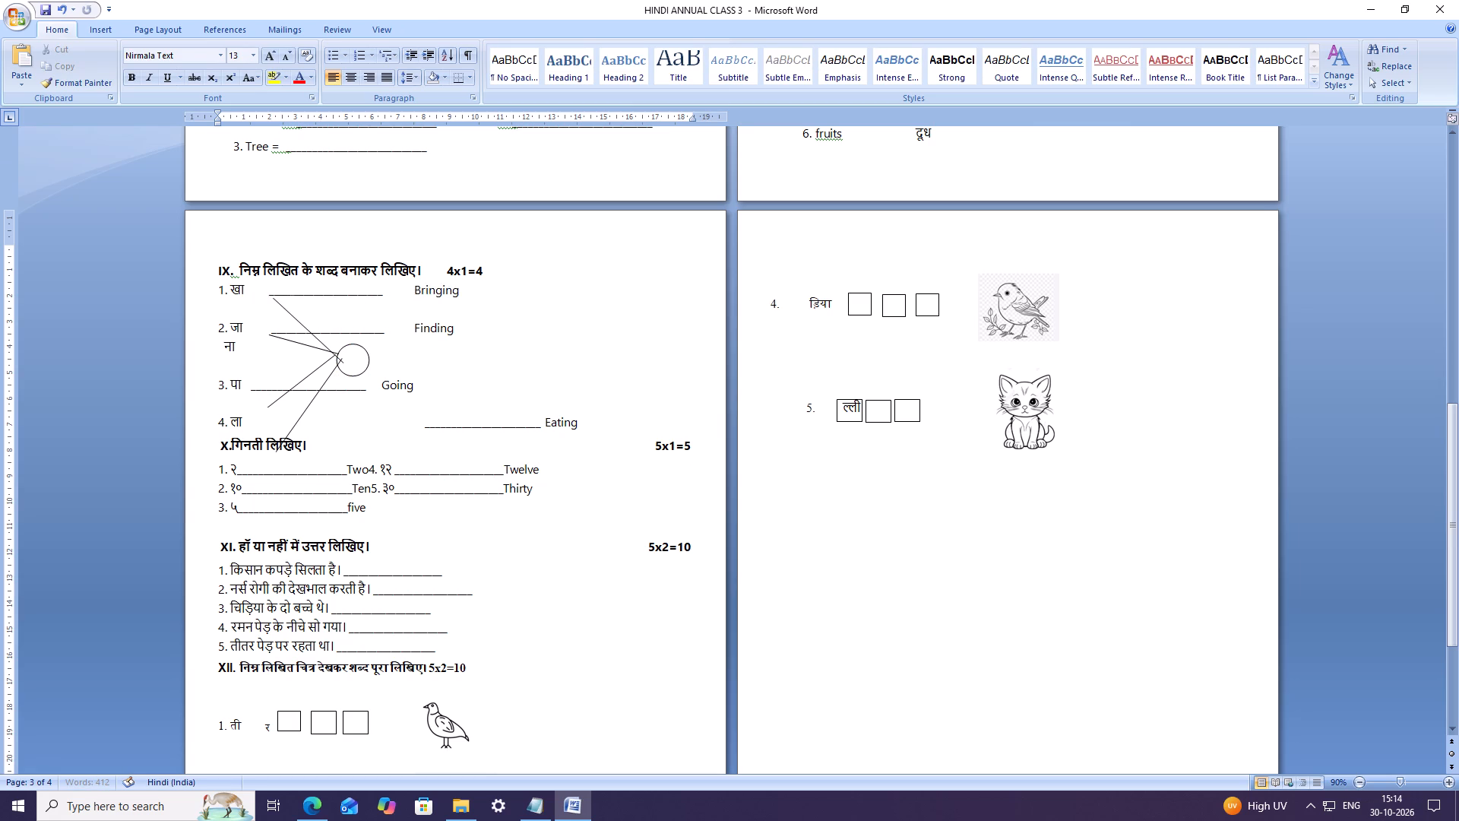
key("space")
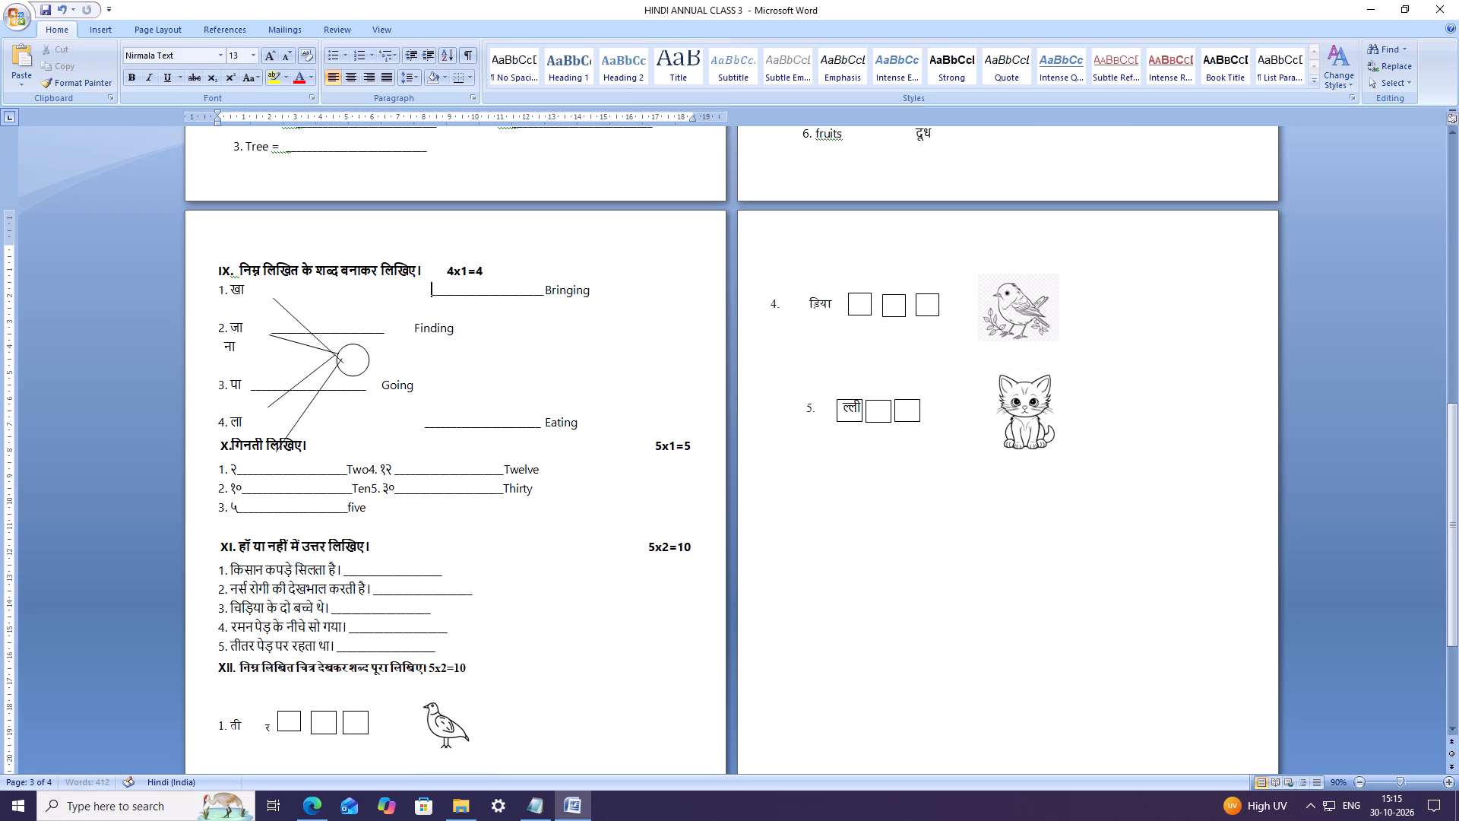
key("space")
Insert twenty spaces before the marks 4x1=4 in the section IX heading to shift them toward the page's right margin.
left_click(448, 272)
key("space")
key("space")
key("space")
key("space")
key("space")
key("space")
key("space")
key("space")
key("space")
key("space")
key("space")
key("space")
key("space")
key("space")
key("space")
key("space")
key("space")
key("space")
key("space")
key("space")
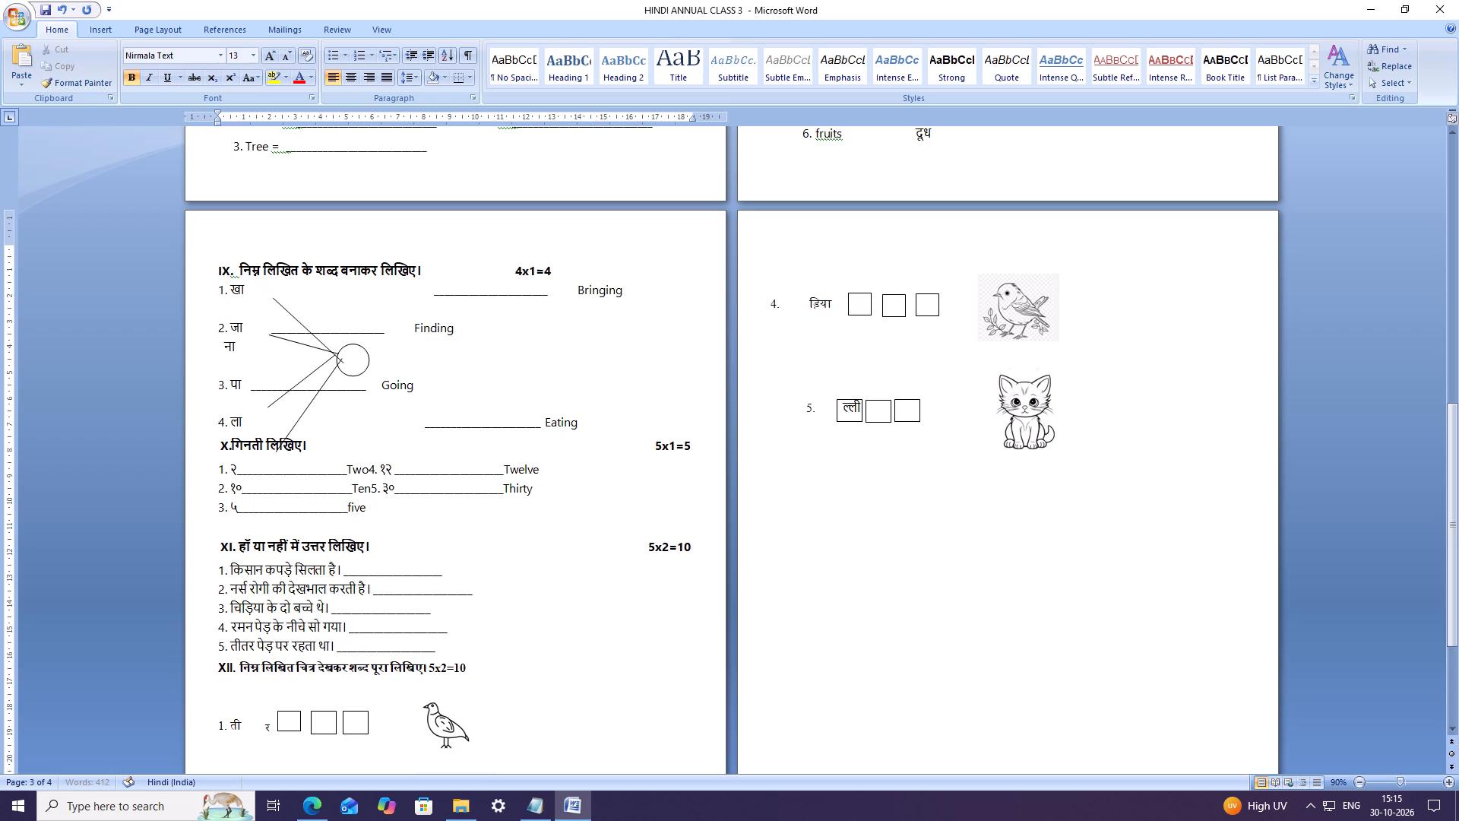
Insert three spaces between the numeral IX. and its heading text to widen the gap.
left_click(239, 270)
key("space")
key("space")
key("space")
Indent item 1 (खा) of section IX by inserting thirteen spaces before its number.
left_click(221, 288)
key("space")
key("space")
key("space")
key("space")
key("space")
key("space")
key("space")
key("space")
key("space")
key("space")
key("space")
key("space")
key("space")
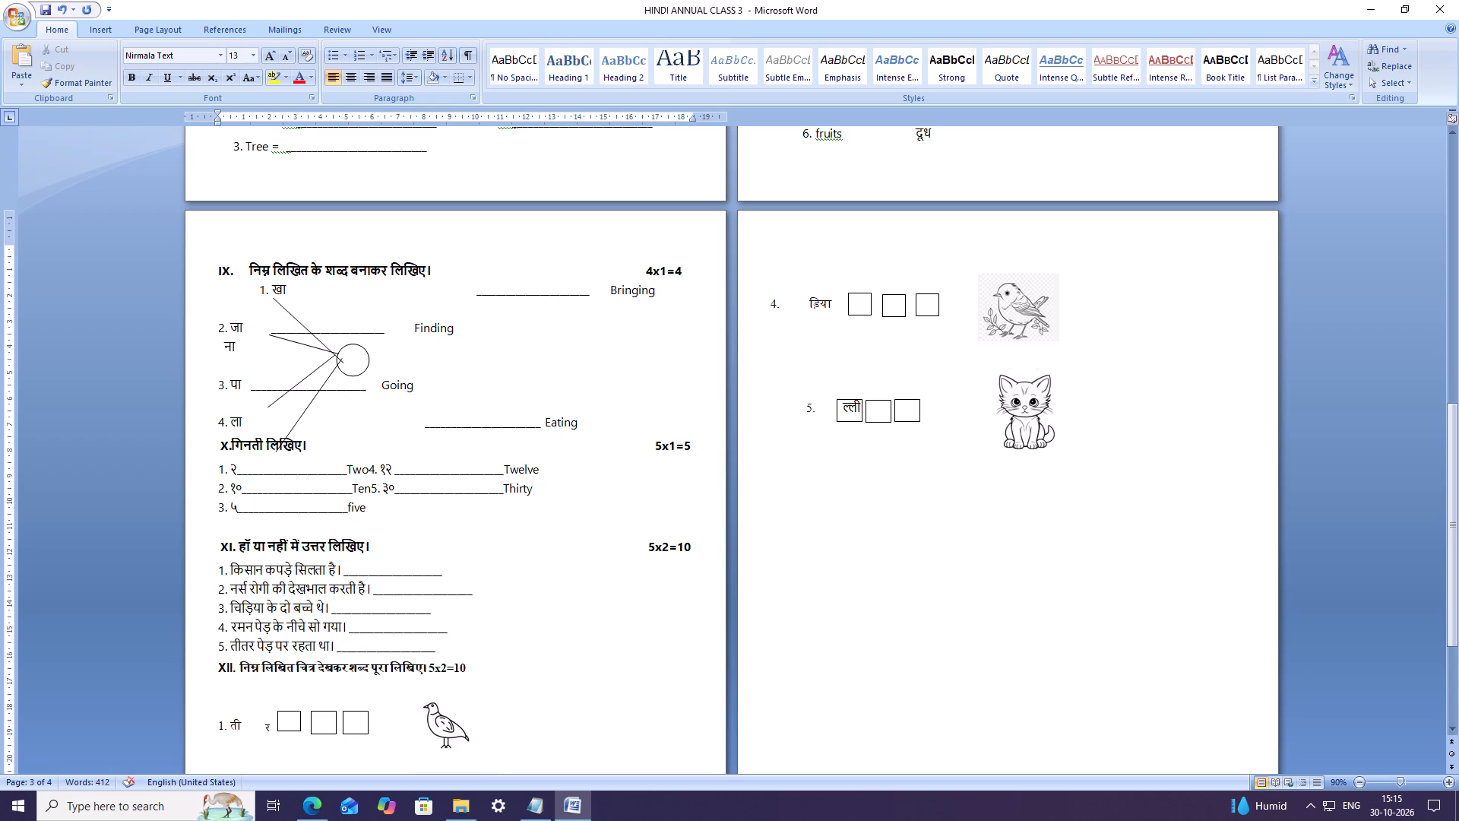
Indent item 2 (जा) of section IX with thirteen spaces before its number to line it up with item 1.
left_click(217, 328)
key("space")
key("space")
key("space")
key("space")
key("space")
key("space")
key("space")
key("space")
key("space")
key("space")
key("space")
key("space")
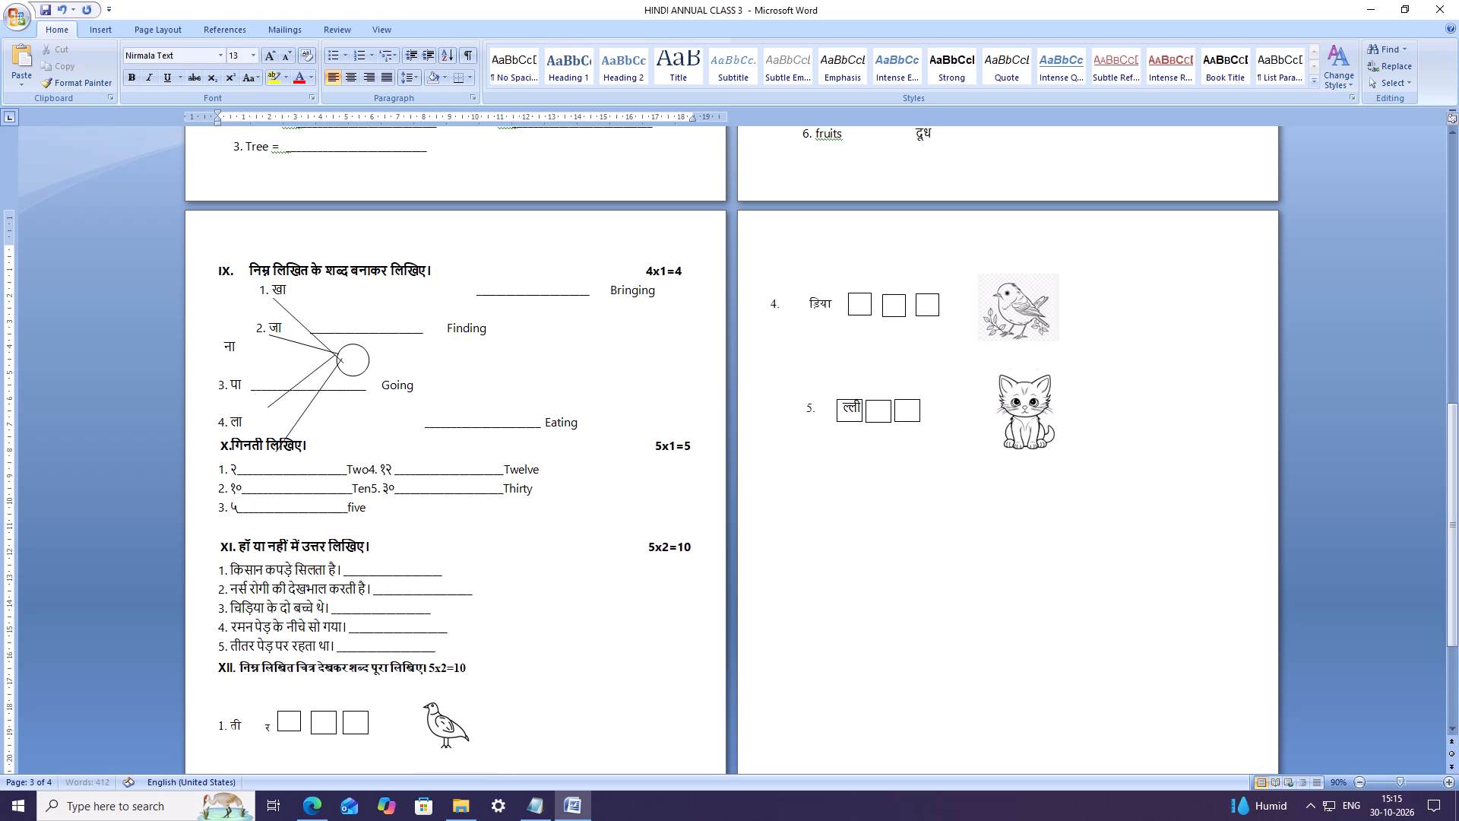
key("space")
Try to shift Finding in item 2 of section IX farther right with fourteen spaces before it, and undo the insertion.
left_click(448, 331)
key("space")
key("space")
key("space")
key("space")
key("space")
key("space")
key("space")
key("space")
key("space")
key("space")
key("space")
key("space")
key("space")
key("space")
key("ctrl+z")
Insert twenty spaces between जा and its answer blank in item 2 of section IX to line Finding up with Bringing.
left_click(311, 331)
left_click(315, 331)
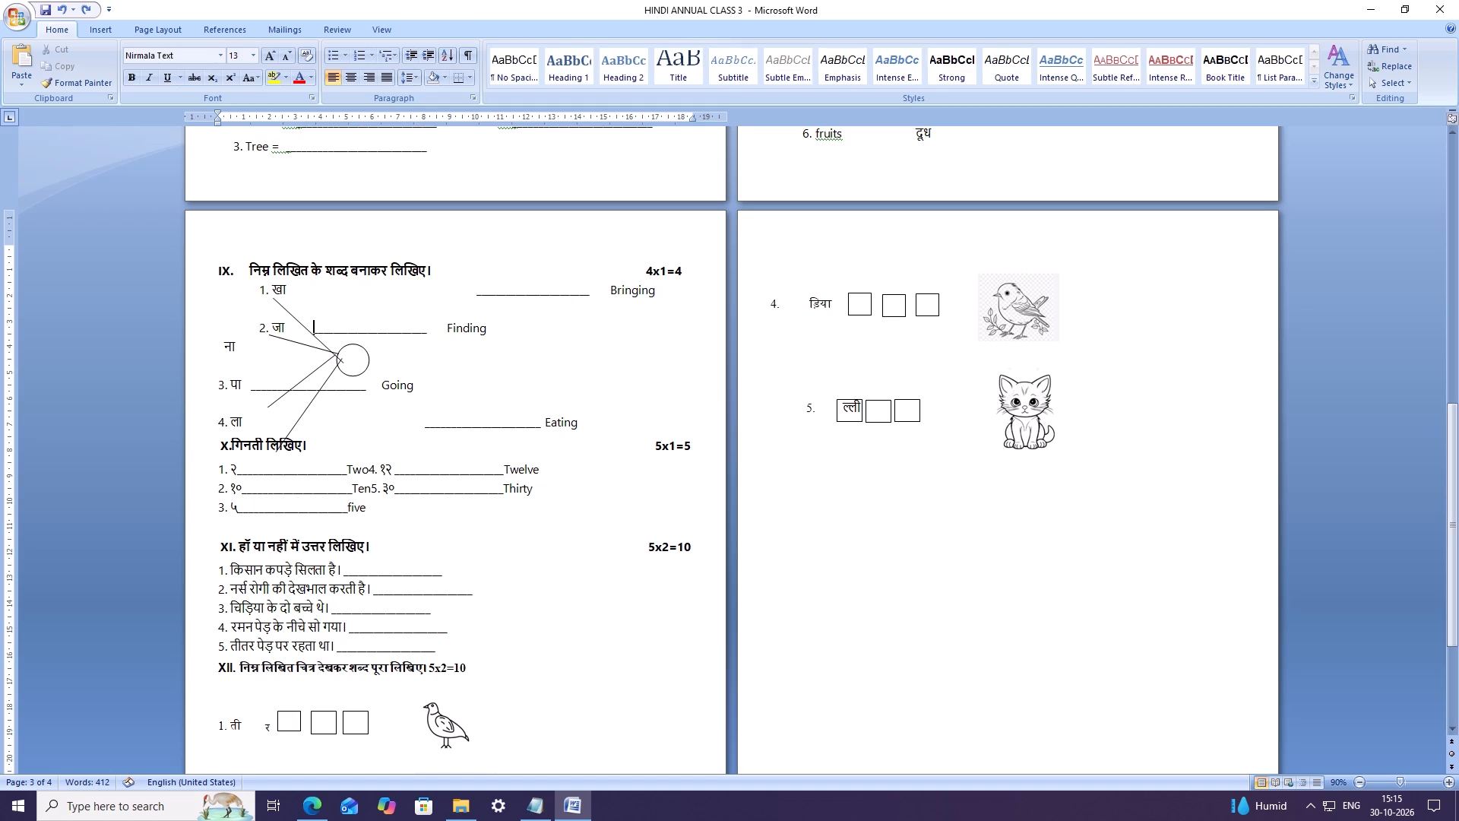
key("space")
key("space")
key("space")
key("space")
key("space")
key("space")
key("space")
key("space")
key("space")
key("space")
key("space")
key("space")
key("space")
key("space")
key("space")
key("space")
key("space")
key("space")
key("space")
key("space")
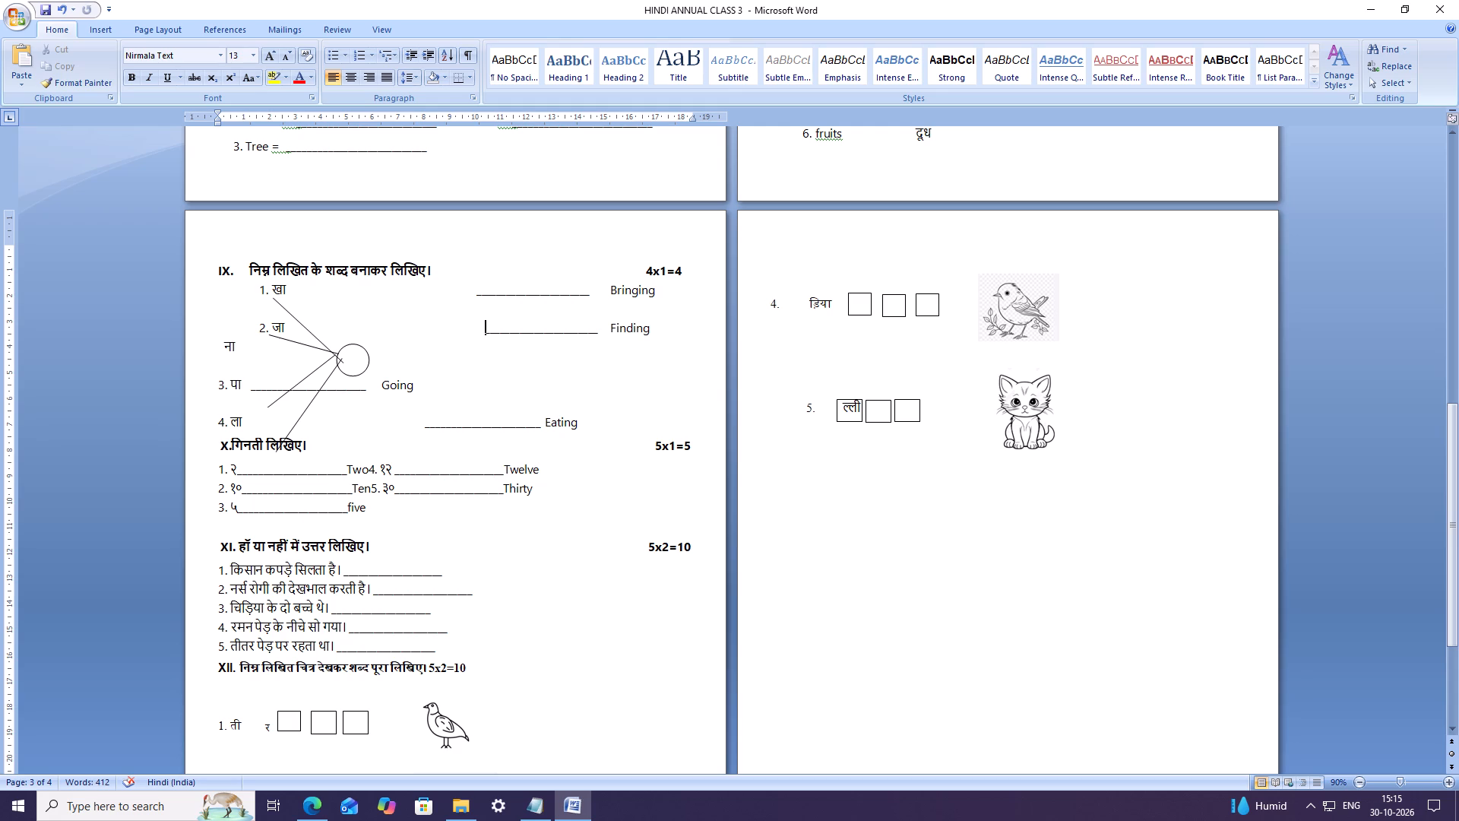
Indent the ना line in section IX by inserting twenty spaces before it.
left_click(220, 347)
key("space")
key("space")
key("space")
key("space")
key("space")
key("space")
key("space")
key("space")
key("space")
key("space")
key("space")
key("space")
key("space")
key("space")
key("space")
key("space")
key("space")
key("space")
key("space")
key("space")
Indent item 3 (पा) of section IX with thirteen spaces before its number to line it up with items 1 and 2.
left_click(218, 385)
key("space")
key("space")
key("space")
key("space")
key("space")
key("space")
key("space")
key("space")
key("space")
key("space")
key("space")
key("space")
key("space")
key("space")
key("space")
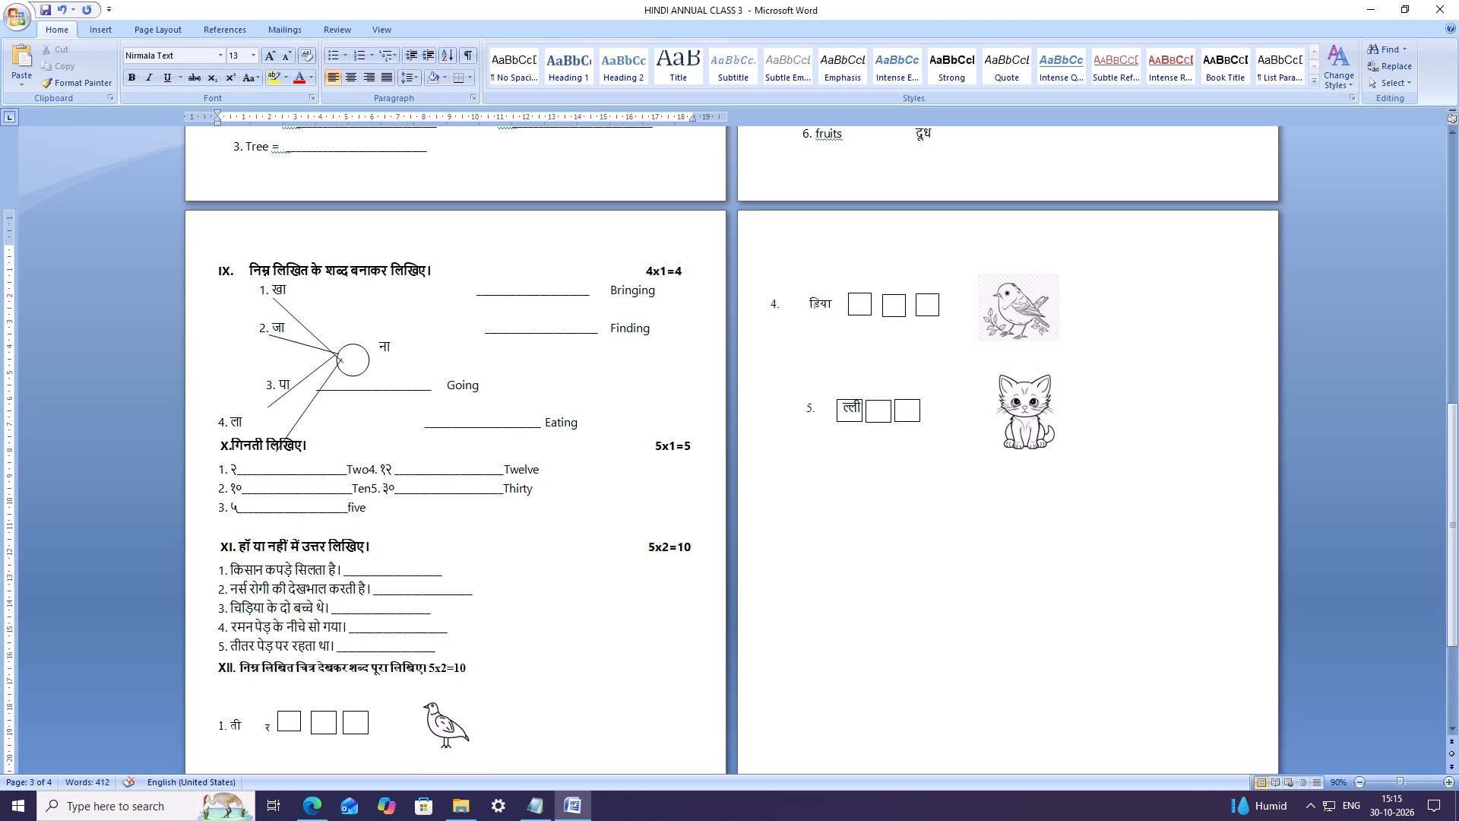
key("BackSpace")
key("BackSpace")
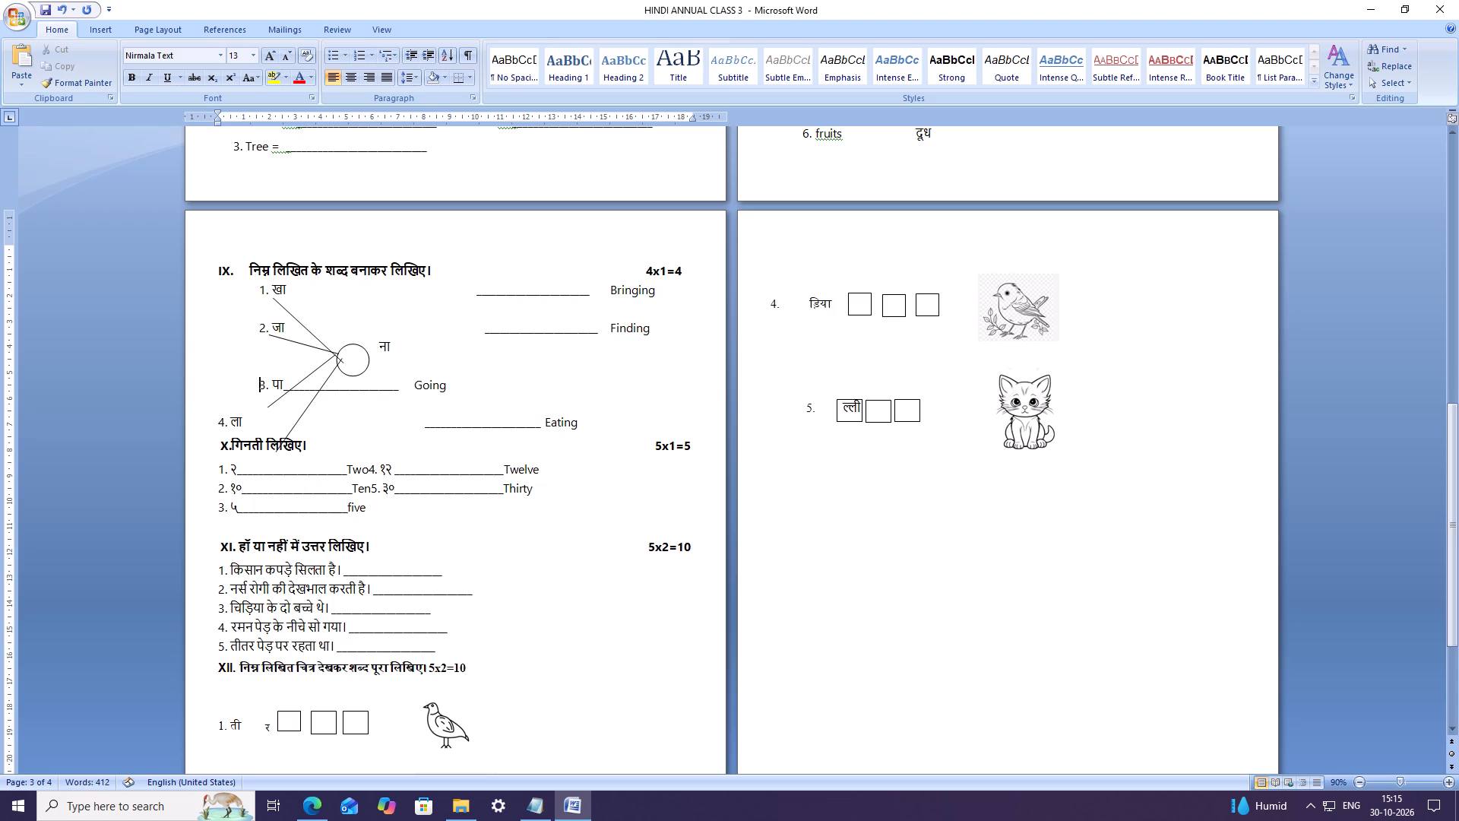
Insert twenty spaces between पा and its answer blank in item 3 of section IX to line Going up with Finding.
left_click(286, 387)
key("space")
key("space")
key("space")
key("space")
key("space")
key("space")
key("space")
key("space")
key("space")
key("space")
key("space")
key("space")
key("space")
key("space")
key("space")
key("space")
key("space")
key("space")
key("space")
key("space")
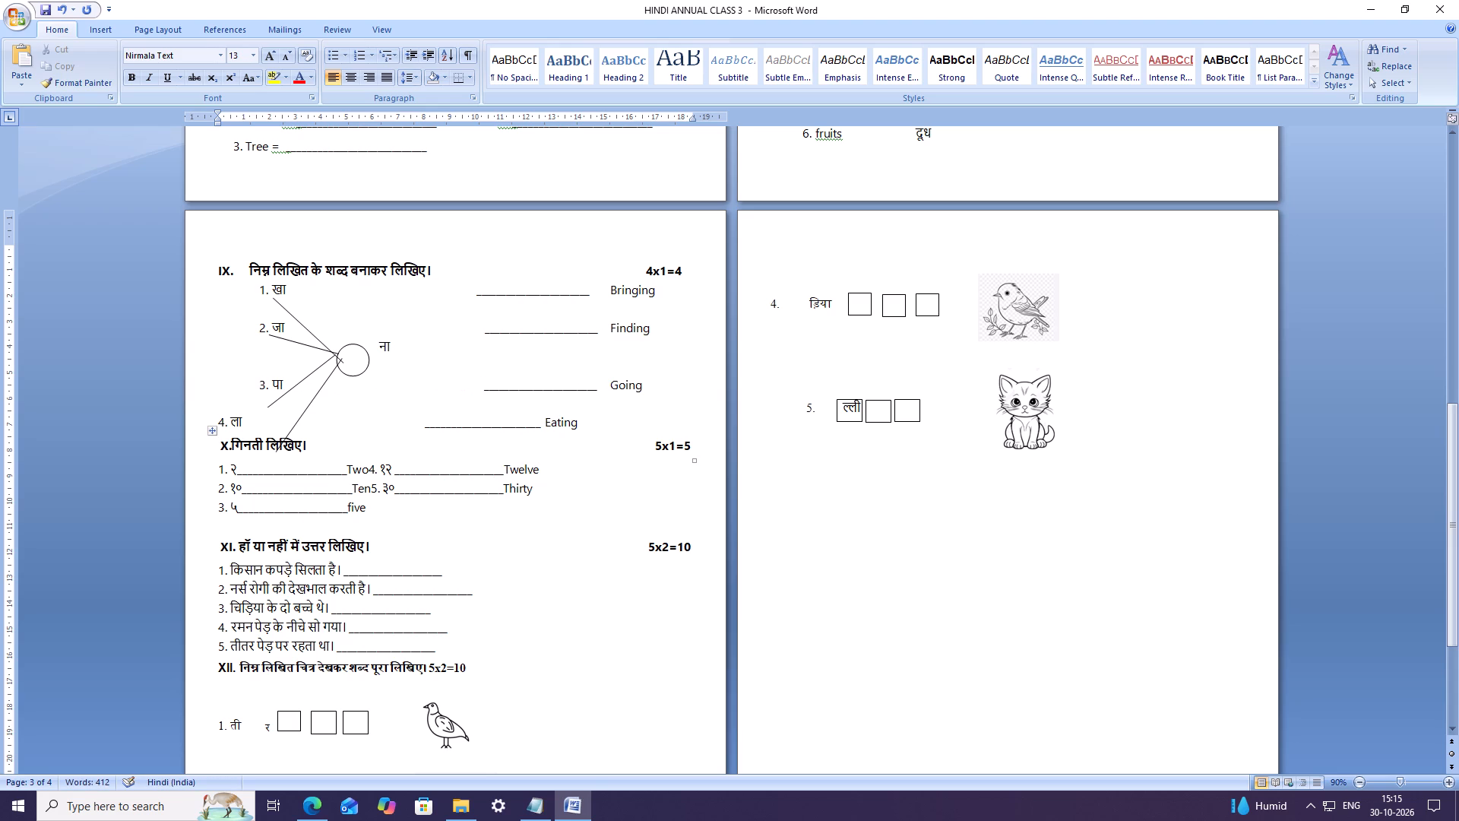
Indent item 4 (ला) of section IX with thirteen spaces before its number to line it up with the items above.
left_click(219, 420)
key("space")
key("space")
key("space")
key("space")
key("space")
key("space")
key("space")
key("space")
key("space")
key("space")
key("space")
key("space")
key("space")
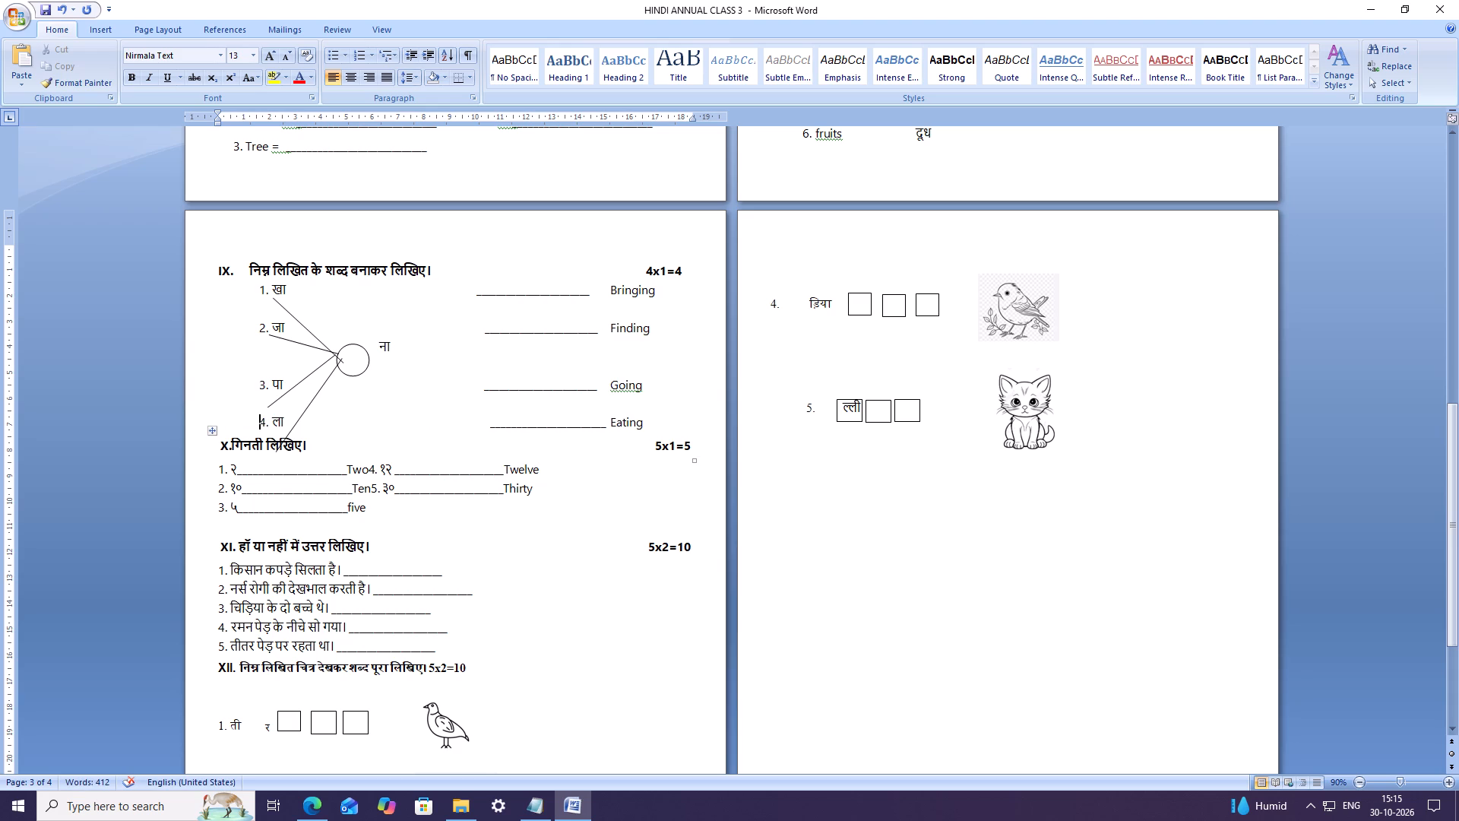
Save the Class 3 exam paper with the aligned section IX items.
key("ctrl+s")
key("ctrl+s")
key("ctrl+s")
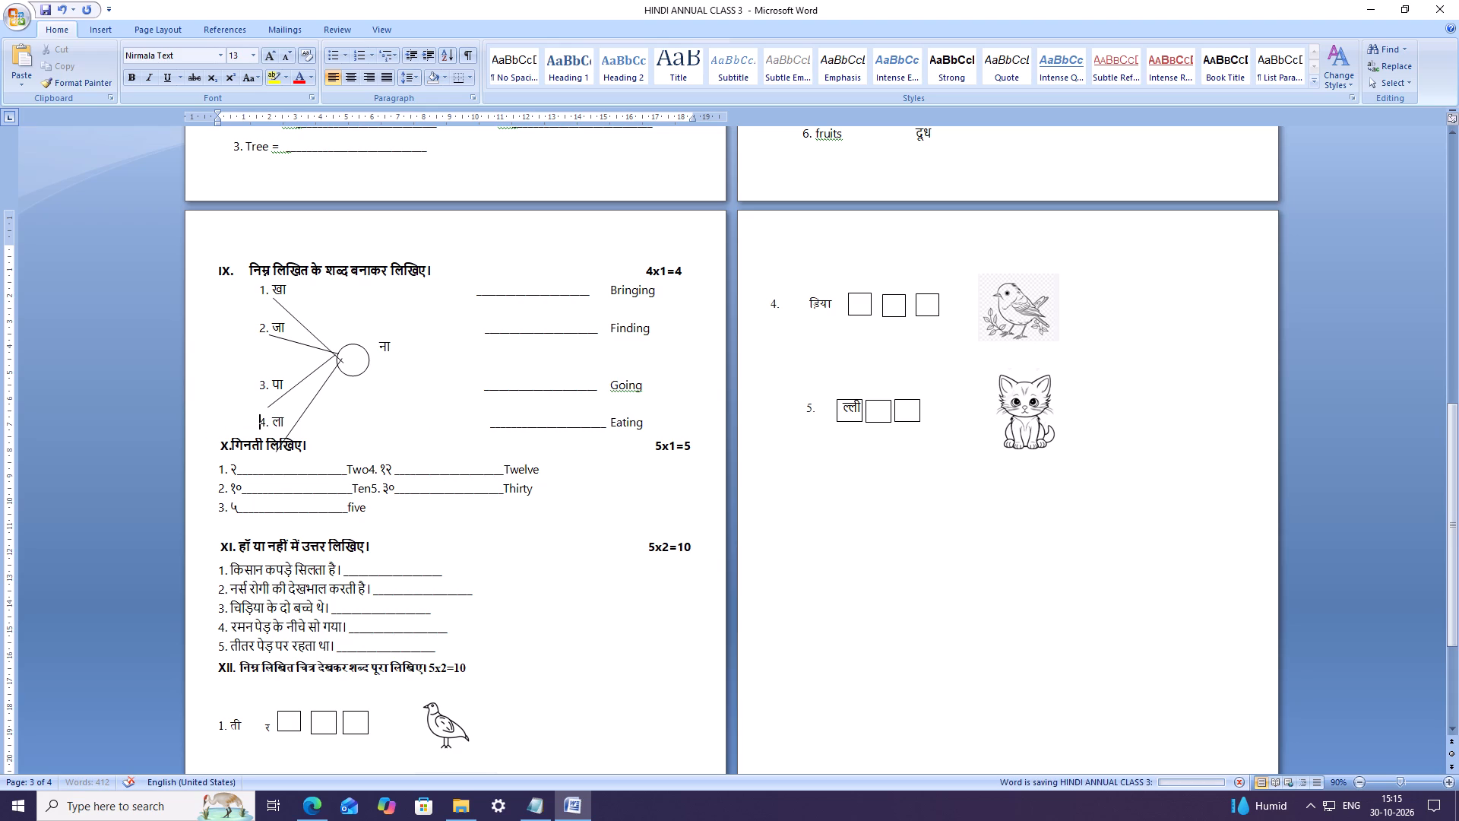
Move the circle in section IX so that it surrounds ना.
left_click(359, 354)
left_click(355, 346)
left_click_drag(344, 338, 353, 370)
left_click(351, 369)
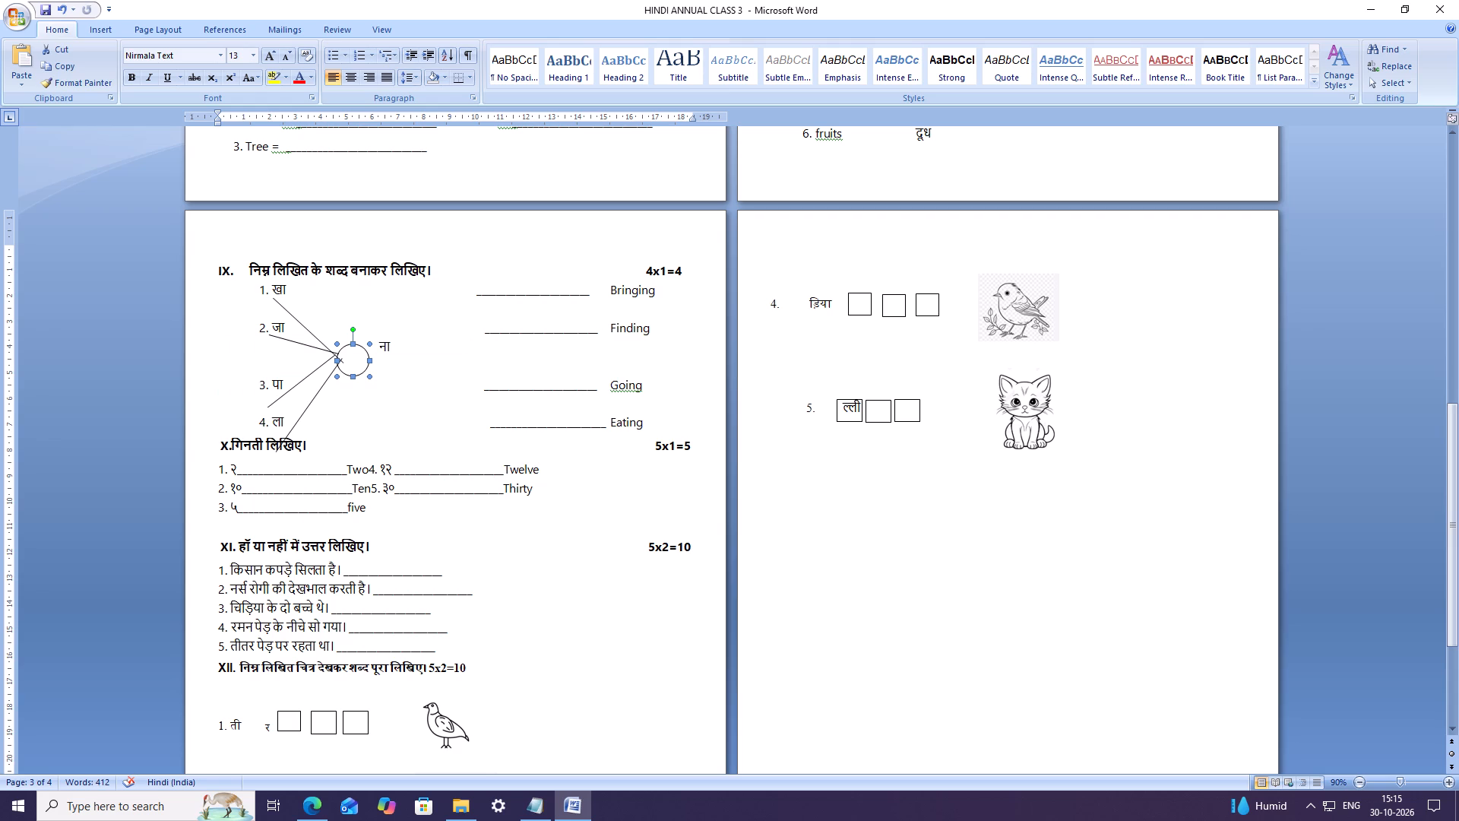
left_click_drag(353, 360, 385, 350)
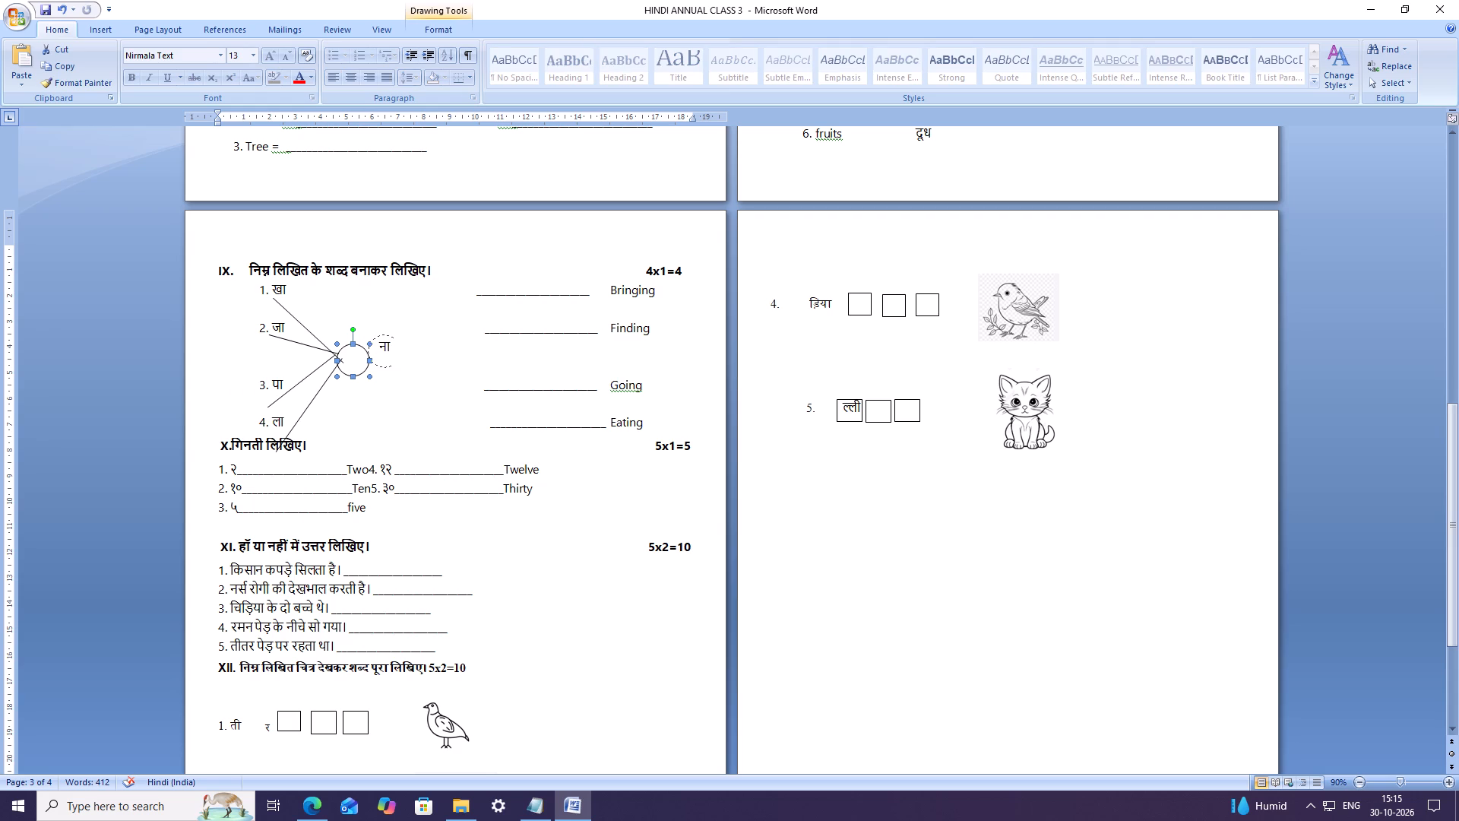
left_click_drag(385, 350, 387, 345)
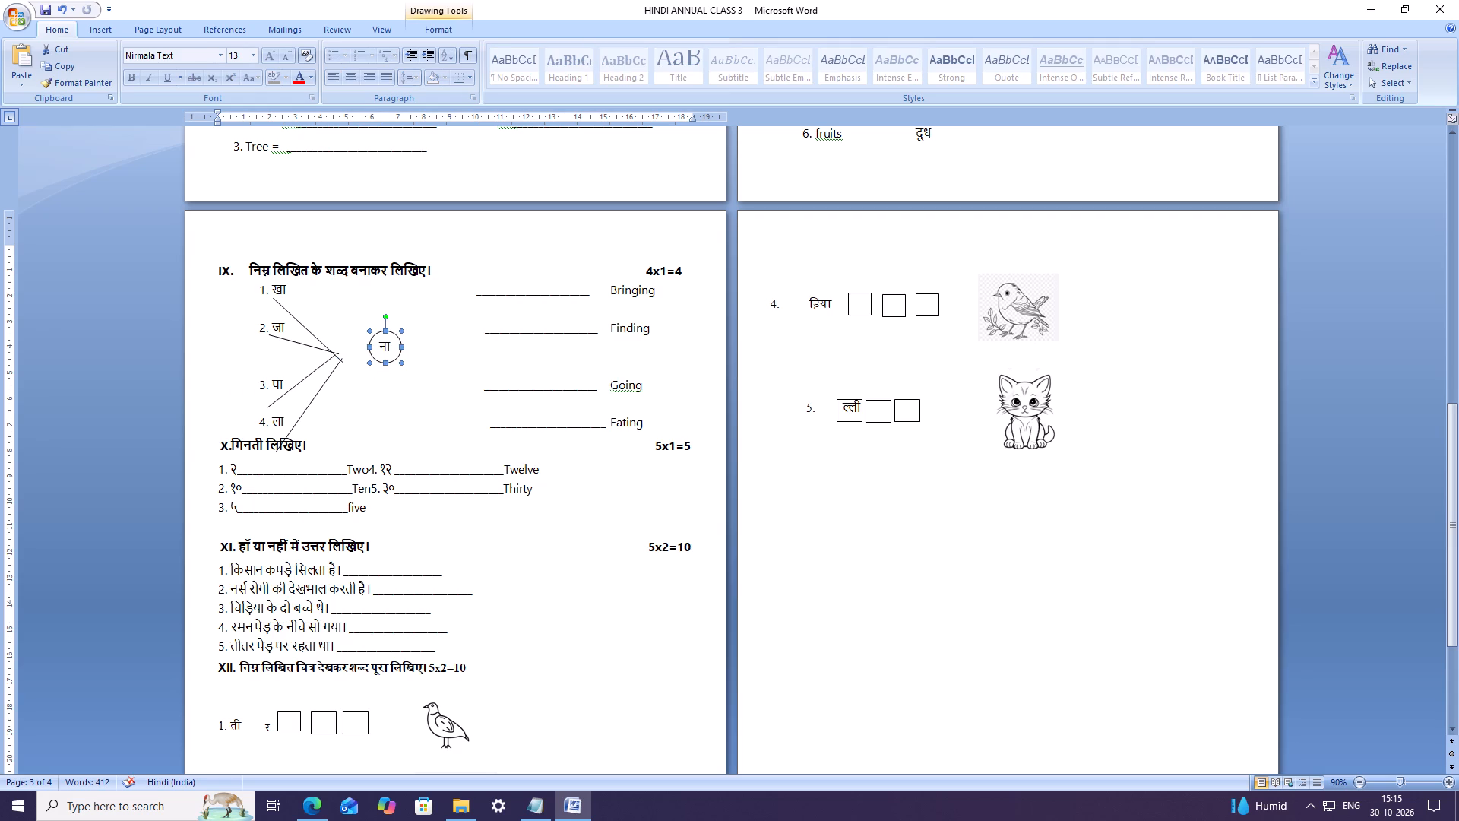
Reposition both ends of item 2's connector line so it runs from जा to the circle around ना.
left_click(331, 350)
left_click_drag(339, 356, 364, 346)
left_click_drag(364, 346, 369, 344)
left_click_drag(269, 334, 286, 328)
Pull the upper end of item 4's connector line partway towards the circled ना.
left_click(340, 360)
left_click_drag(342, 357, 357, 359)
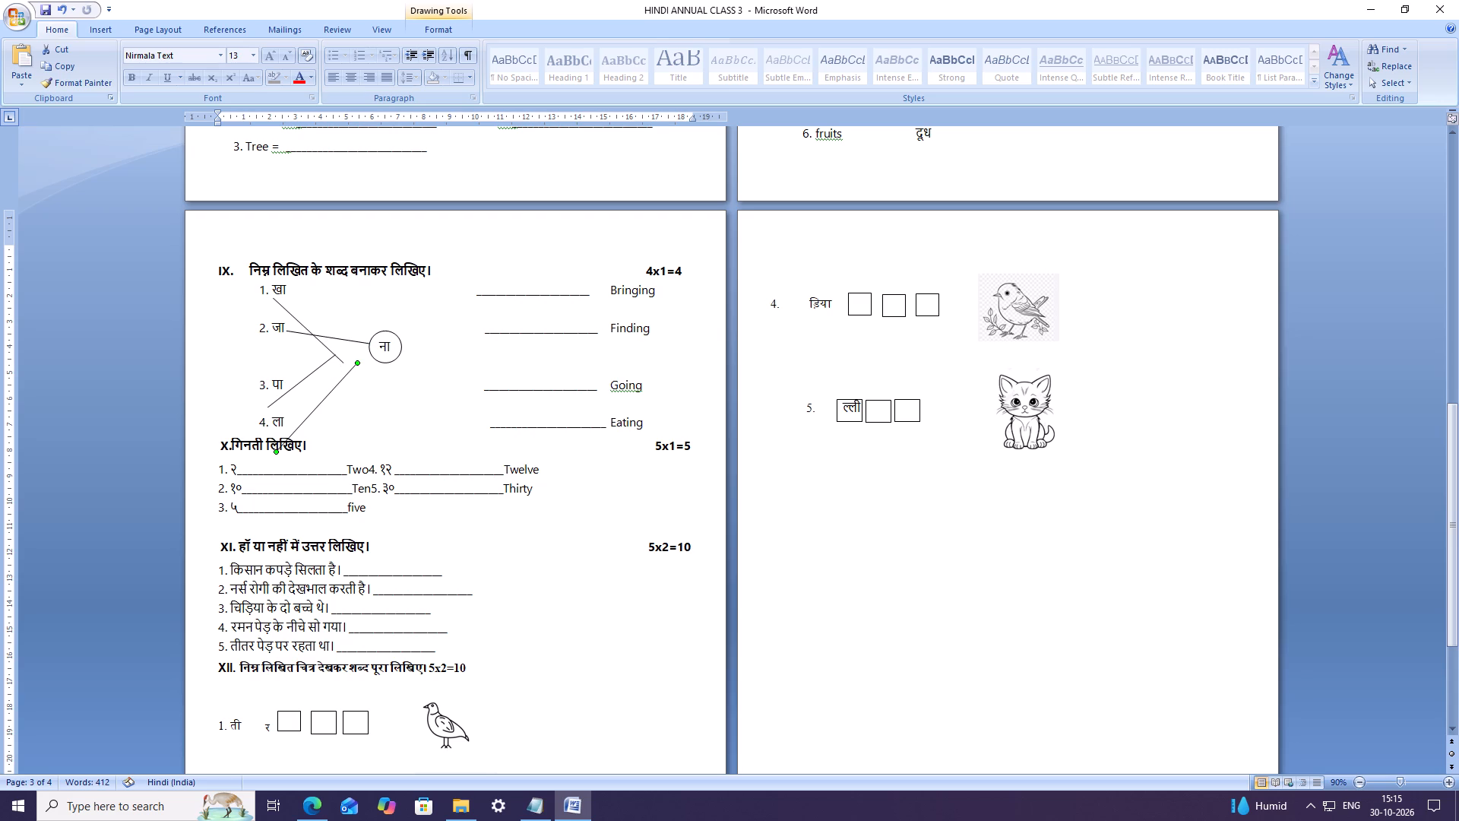
Reposition both ends of item 1's connector line so it runs from खा to the circle around ना.
left_click(342, 360)
left_click_drag(341, 363, 372, 334)
left_click_drag(372, 334, 376, 335)
left_click_drag(274, 300, 289, 296)
left_click_drag(289, 296, 287, 294)
Reposition both ends of item 3's connector line so it runs from पा to the circle around ना.
left_click(268, 407)
left_click_drag(267, 410, 280, 386)
left_click_drag(280, 386, 283, 385)
left_click_drag(335, 356, 371, 349)
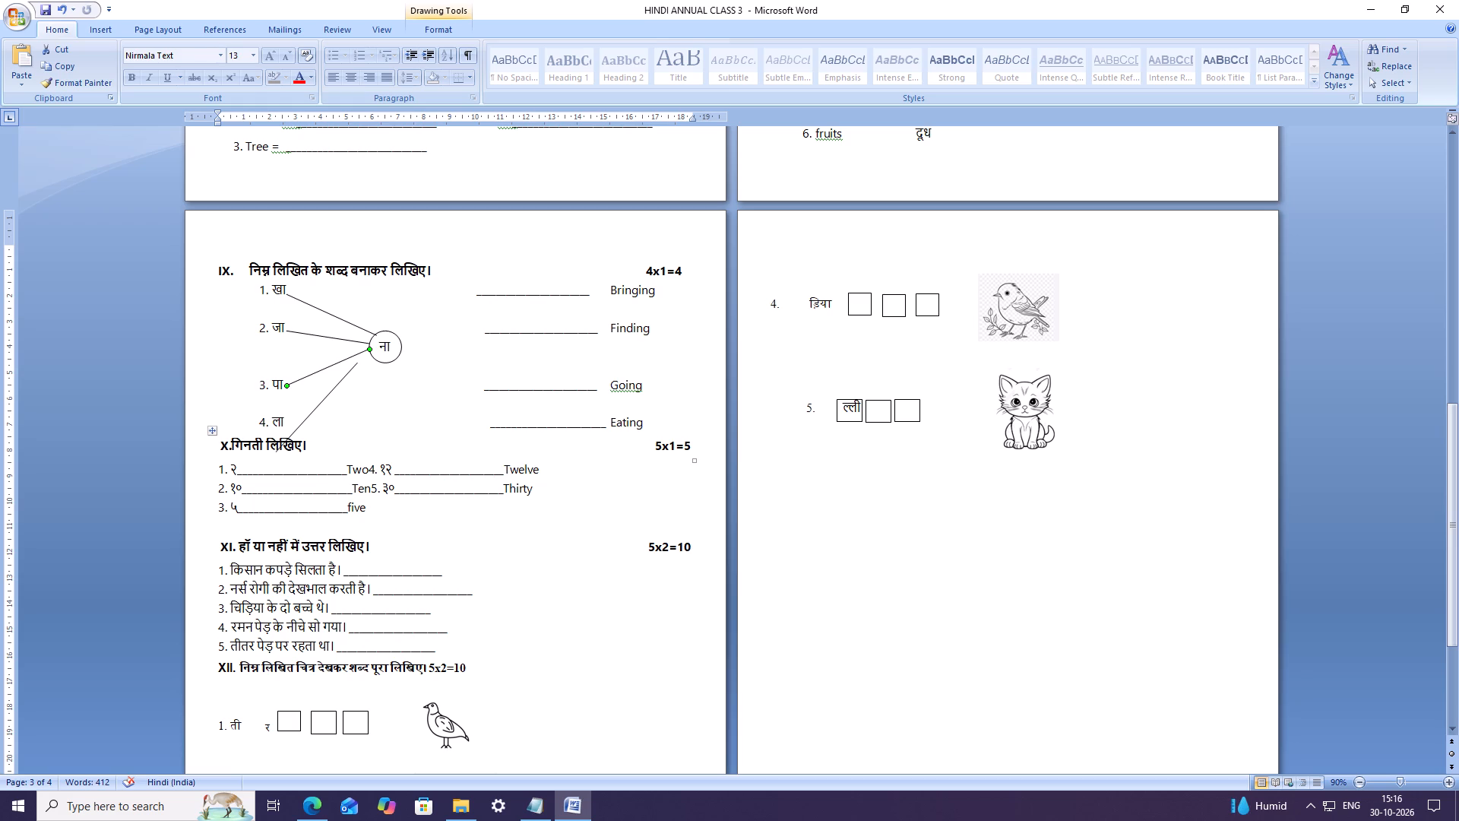
Reposition both ends of item 4's connector line so it runs from ला to the circle around ना.
left_click(290, 433)
left_click_drag(276, 452, 283, 418)
left_click_drag(359, 363, 373, 358)
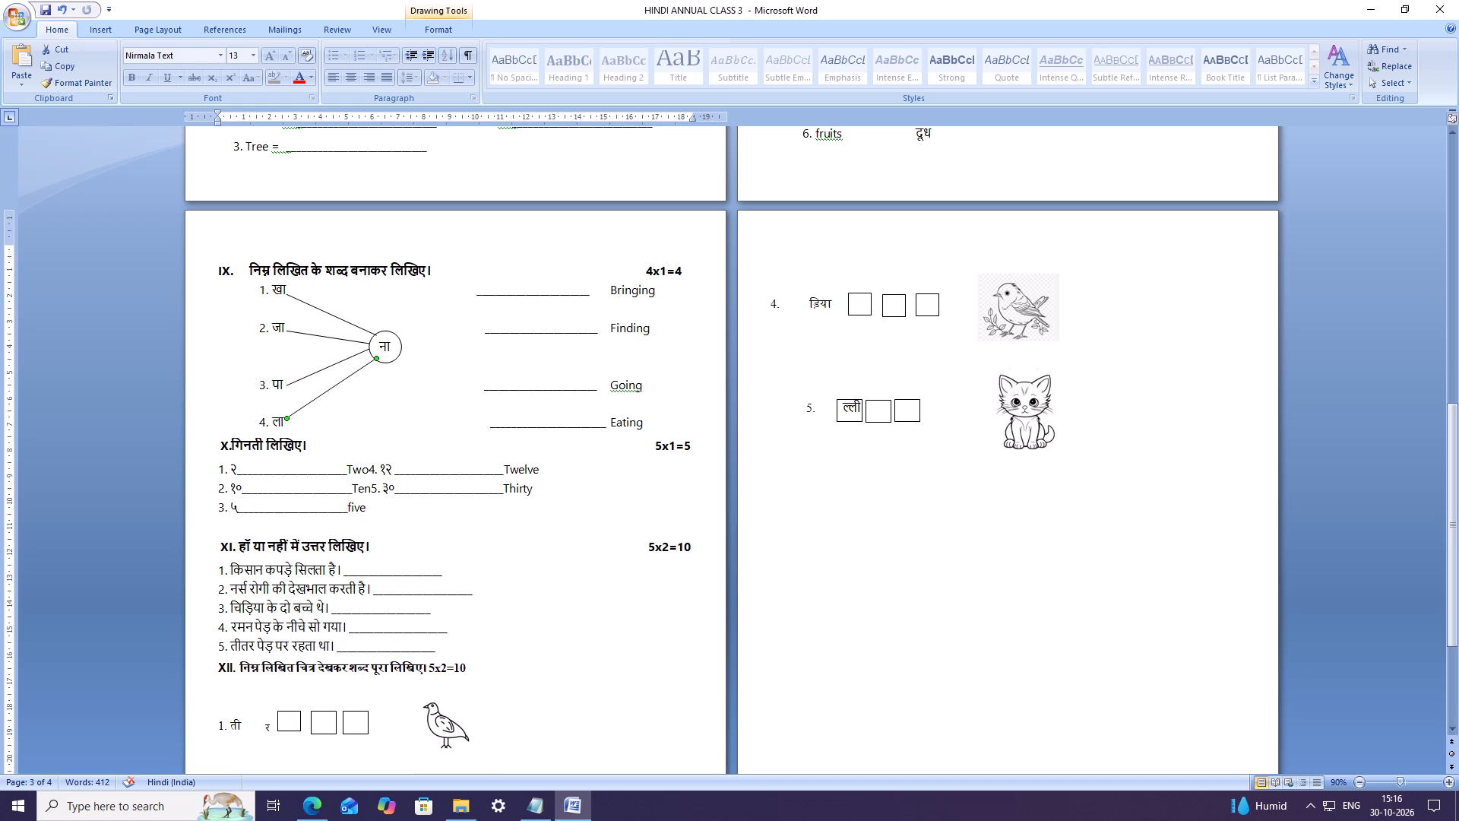
Save the Class 3 exam paper with the rearranged section IX diagram.
key("ctrl+s")
key("ctrl+s")
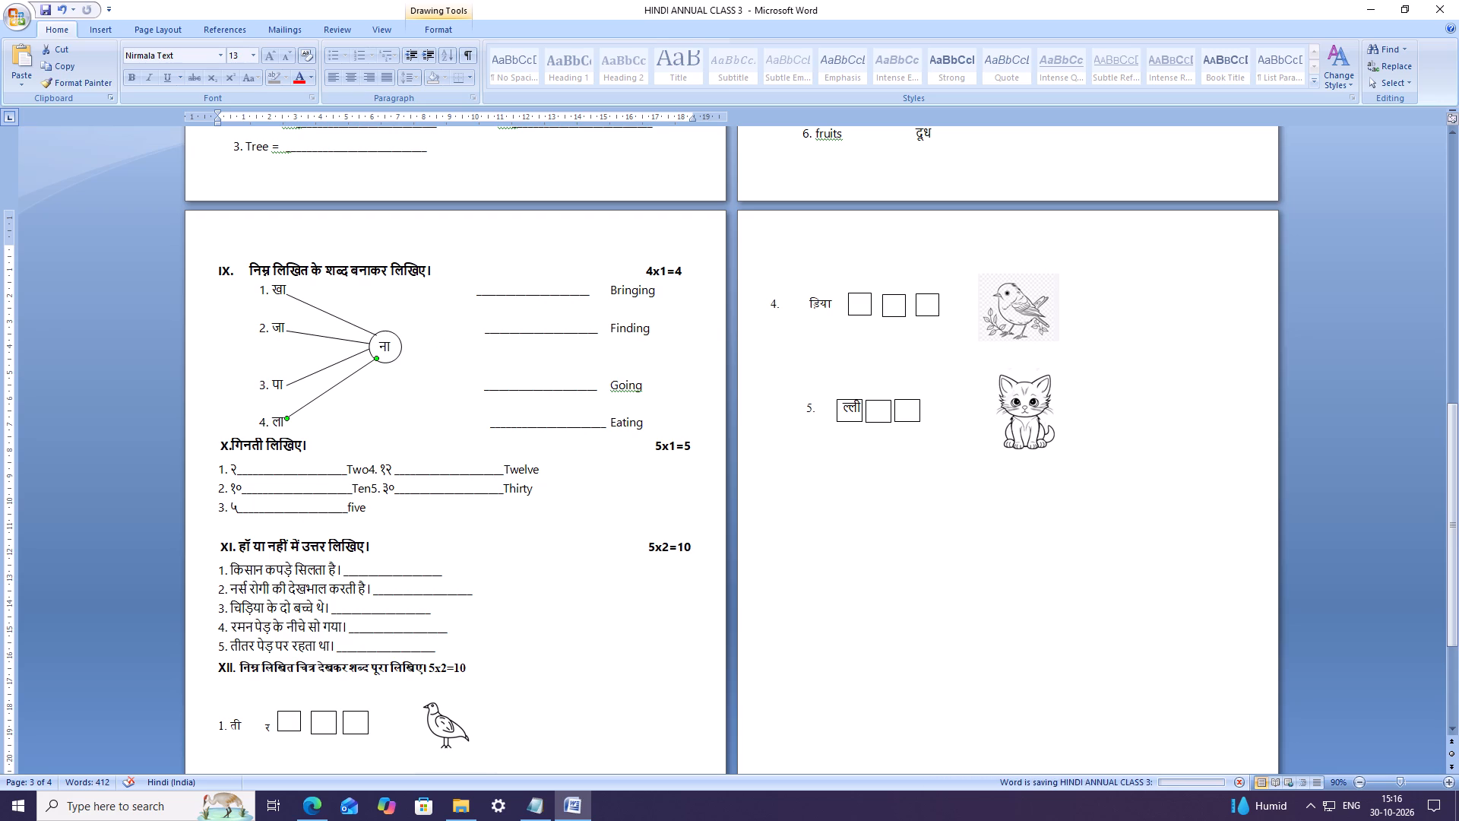
key("ctrl+s")
key("ctrl+s")
Insert eight spaces between X. and गिनती लिखिए in the section X heading.
left_click(226, 449)
left_click(231, 443)
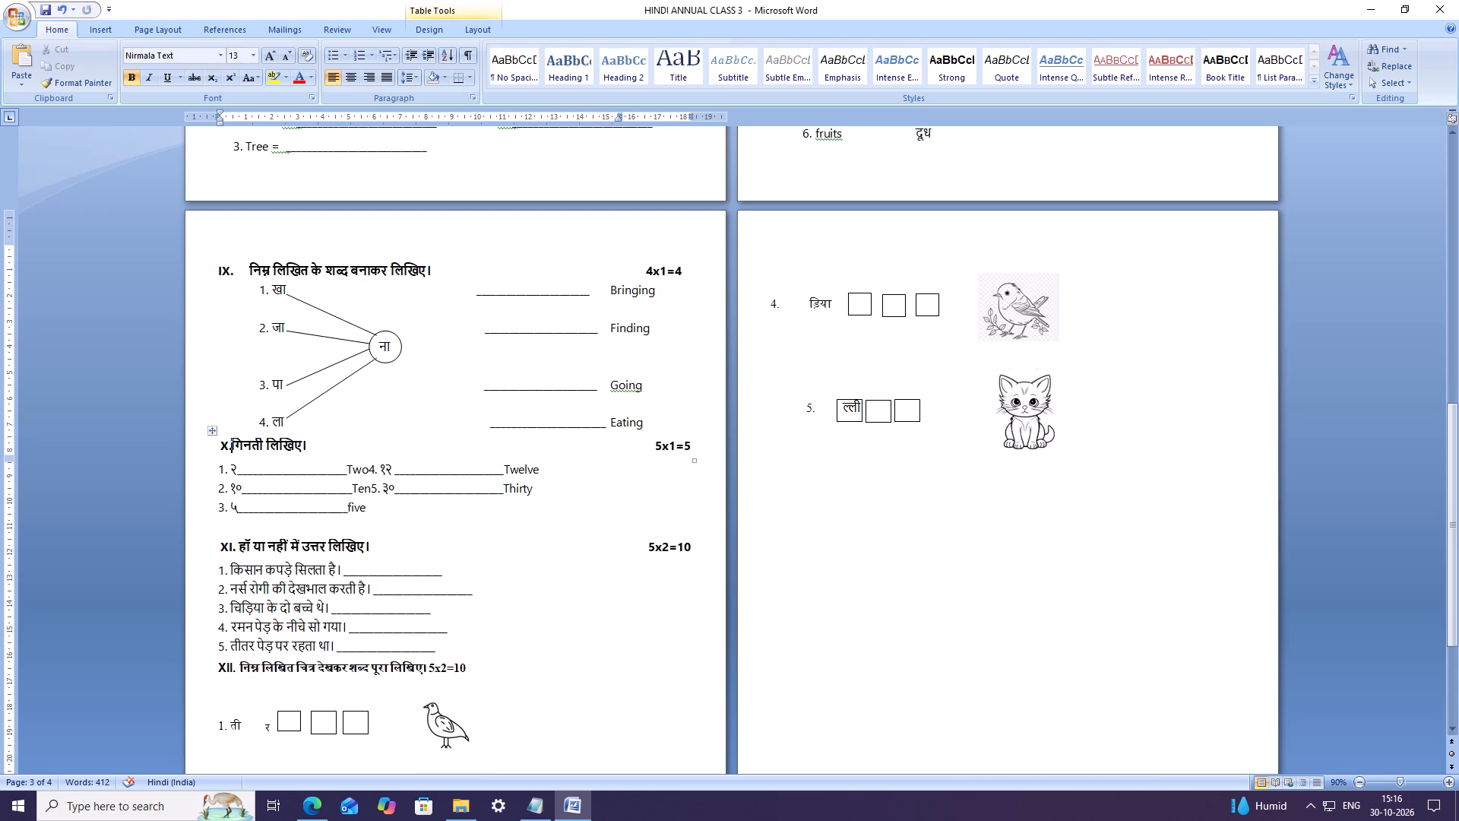
key("space")
key("space")
key("space")
key("space")
key("space")
key("space")
key("space")
key("space")
Indent the item 1 (२) row of section X with eleven spaces before its number.
left_click(216, 471)
key("space")
key("space")
key("space")
key("space")
key("space")
key("space")
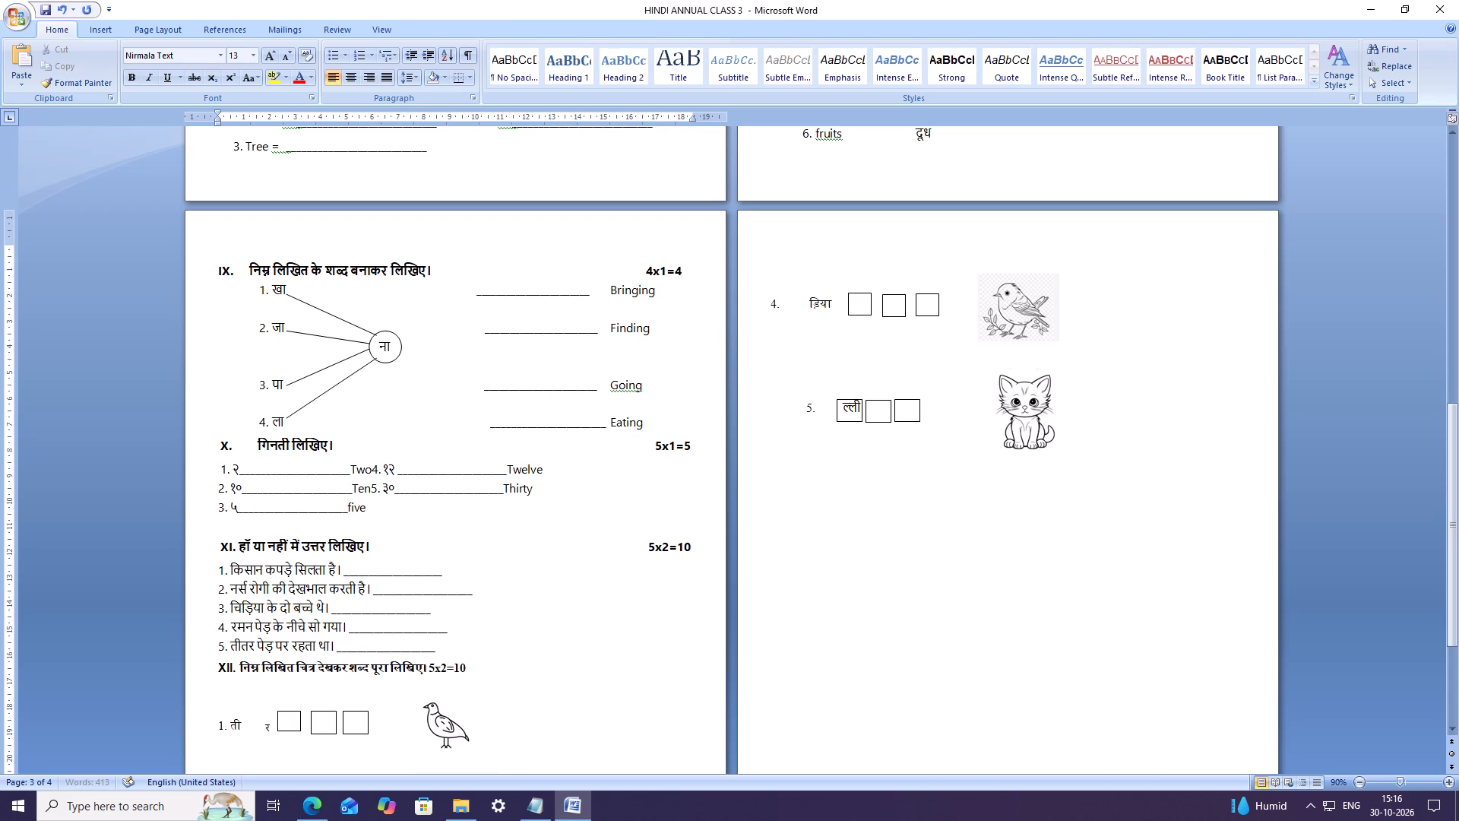
key("space")
key("space")
key("space")
key("space")
key("space")
Indent the item 2 (१०) row of section X with eleven spaces before its number to match item 1.
left_click(213, 495)
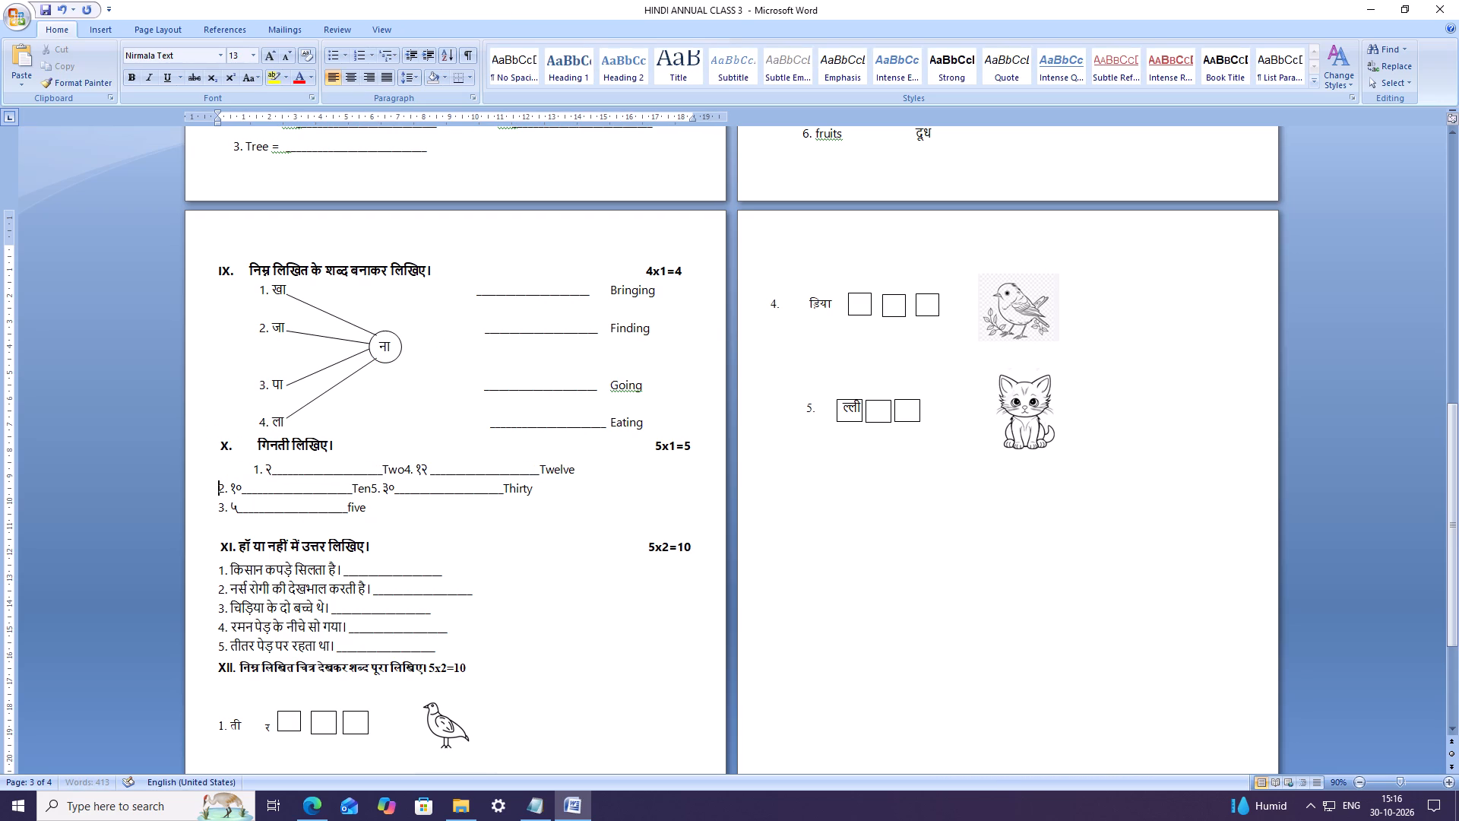
key("space")
key("space")
key("space")
key("space")
key("space")
key("space")
key("space")
key("space")
key("space")
key("space")
key("space")
Indent item 3 (५) of section X with eleven spaces before its number to match the rows above.
left_click(220, 512)
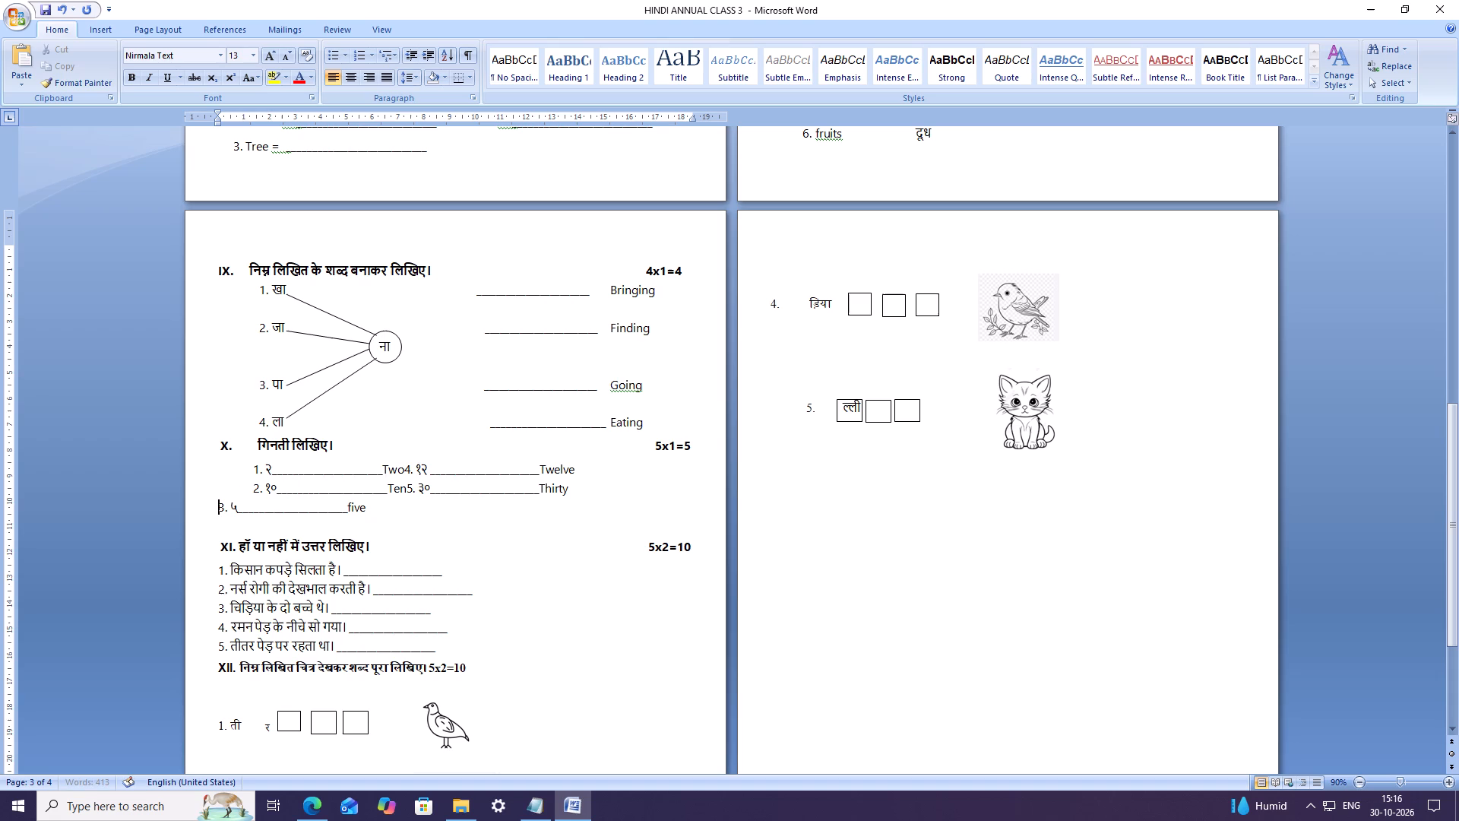
key("space")
key("space")
key("space")
key("space")
key("space")
key("space")
key("space")
key("space")
key("space")
key("space")
key("space")
Save the Class 3 exam paper with the indented section X items.
key("ctrl+s")
key("ctrl+s")
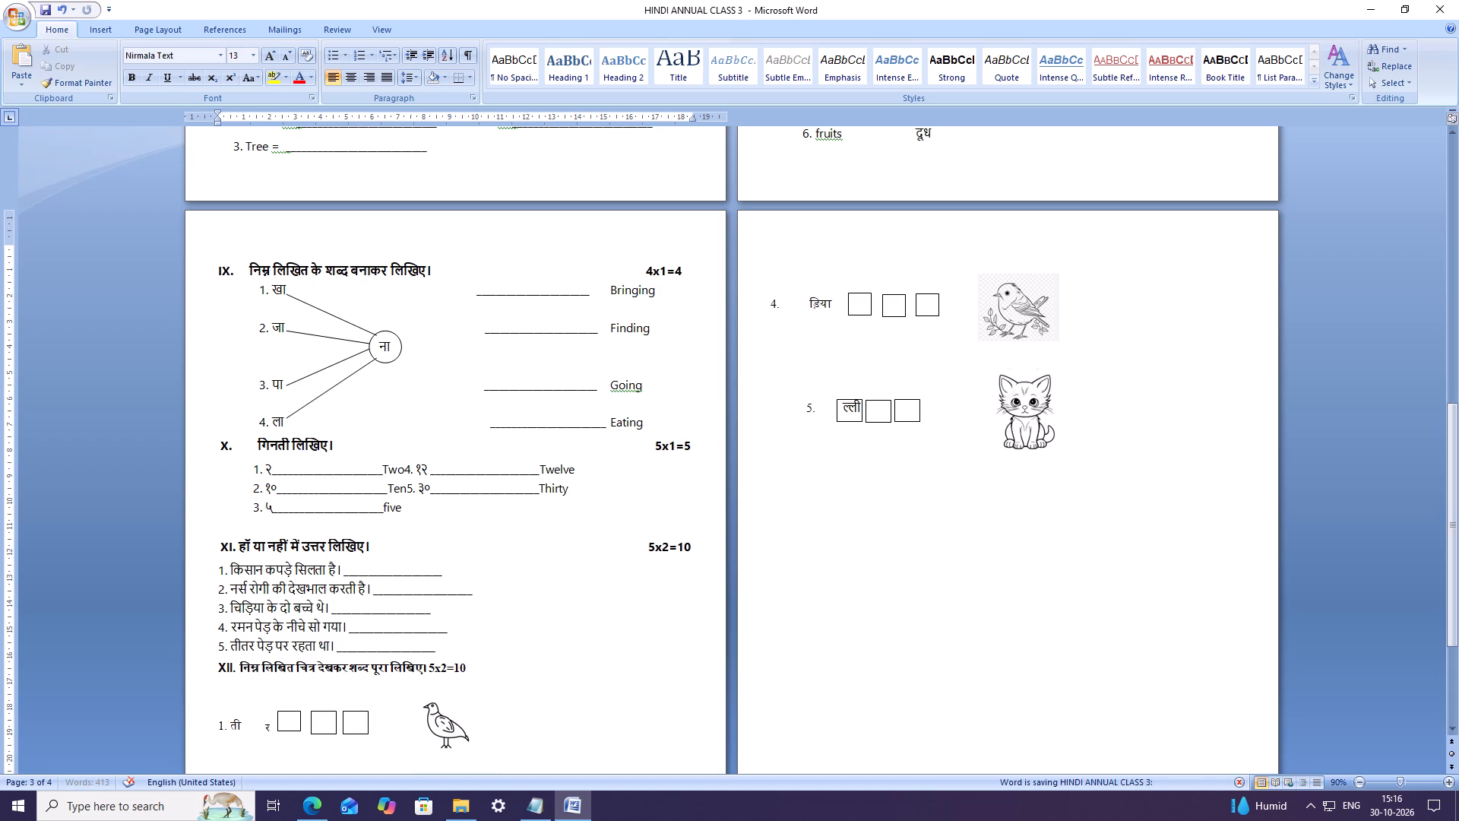
Insert nine spaces between "Two" and item 4 (१२) in the first row of section X.
left_click(405, 468)
key("space")
key("space")
key("space")
key("space")
key("space")
key("space")
key("space")
key("space")
key("space")
Insert eight spaces between "Ten" and item 5 (३०) in section X, aligning it with item 4 above.
left_click(410, 490)
key("space")
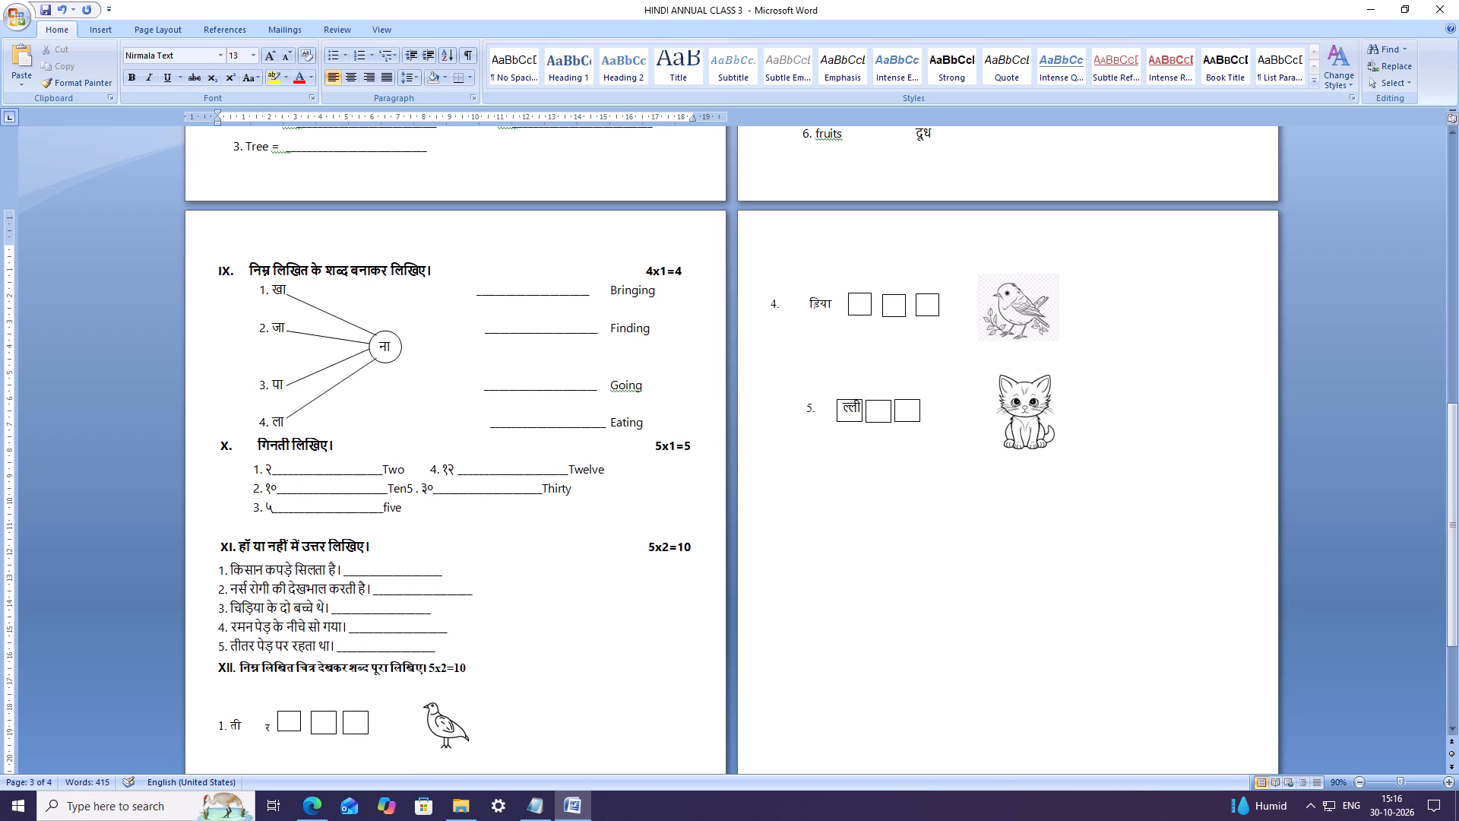
key("ctrl+z")
left_click(407, 490)
key("space")
key("space")
key("space")
key("space")
key("space")
key("space")
key("space")
key("space")
Set the line spacing of all the section X number rows to 2.0.
left_click_drag(424, 515, 227, 469)
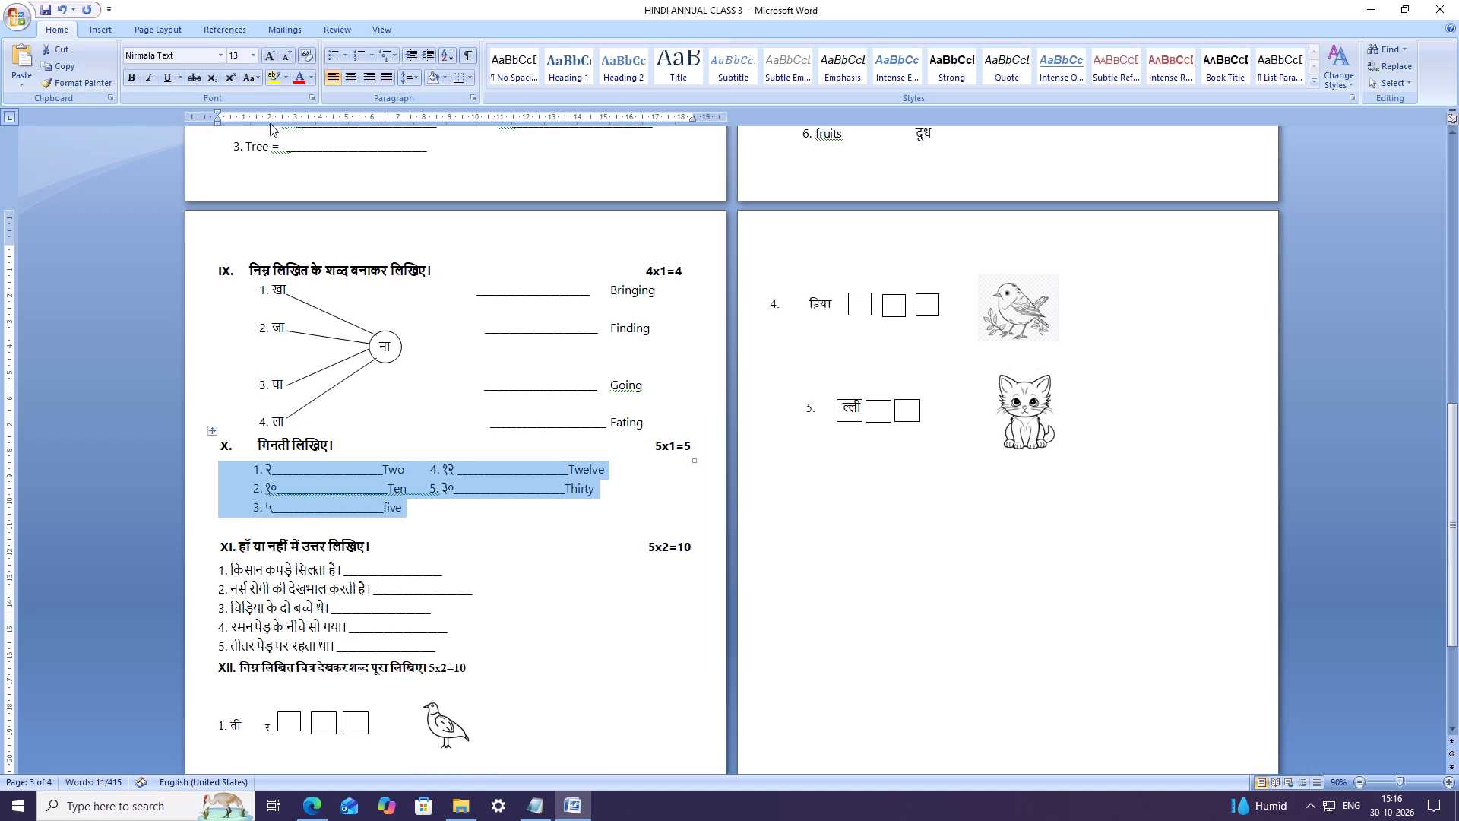
left_click(407, 78)
left_click(423, 128)
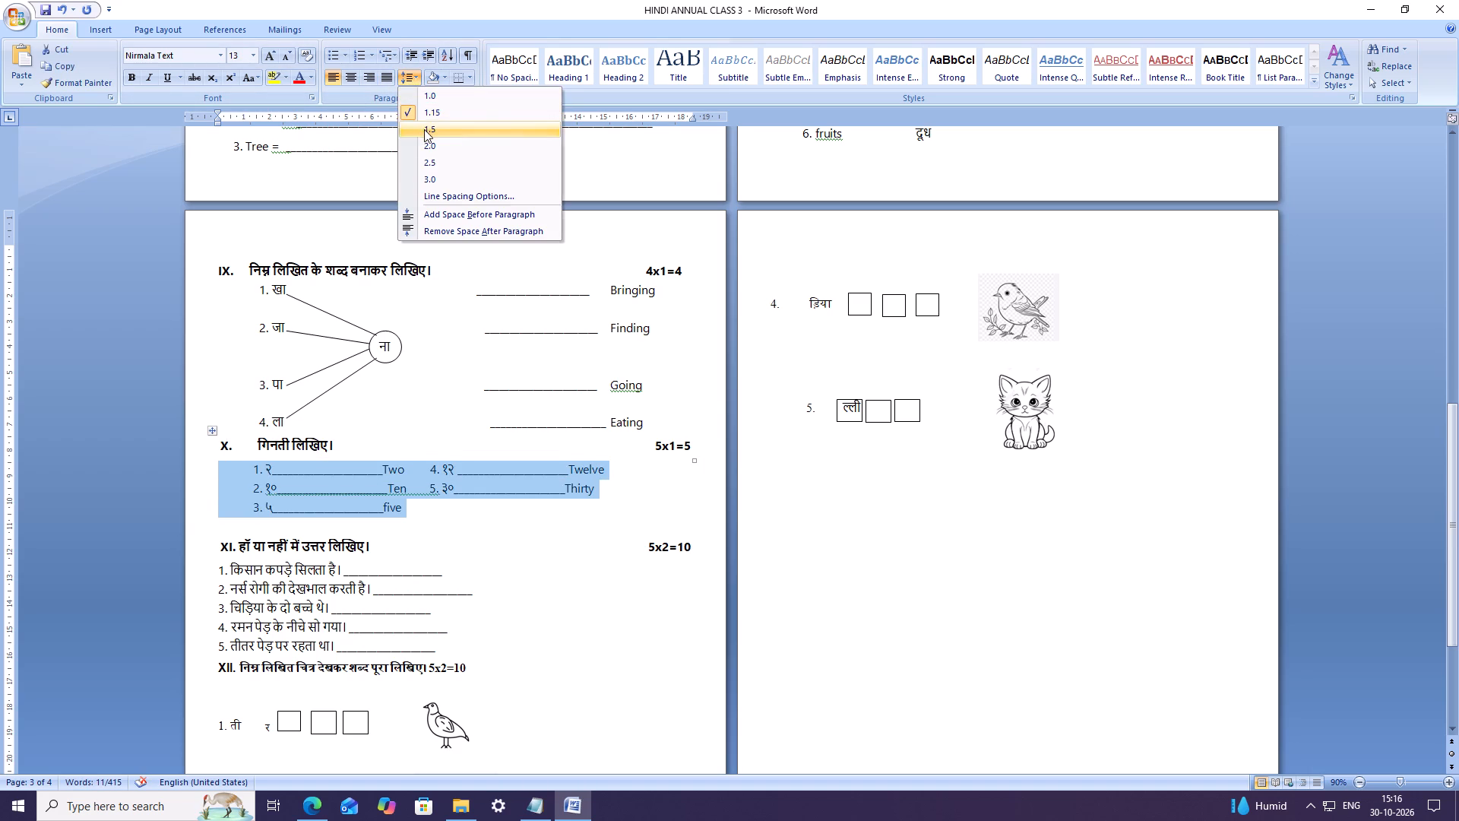
left_click_drag(406, 85, 408, 78)
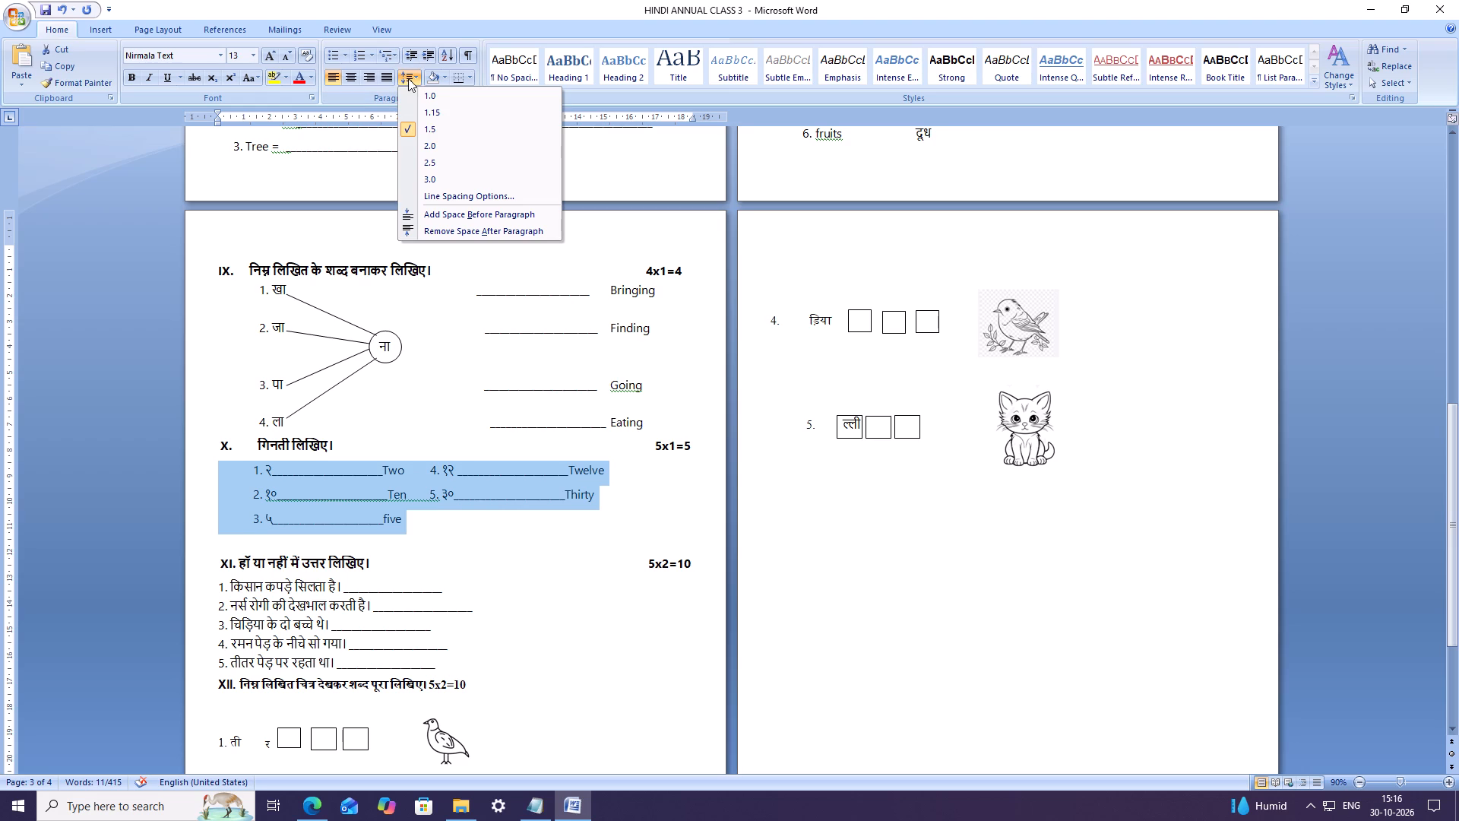
left_click(424, 141)
left_click(489, 502)
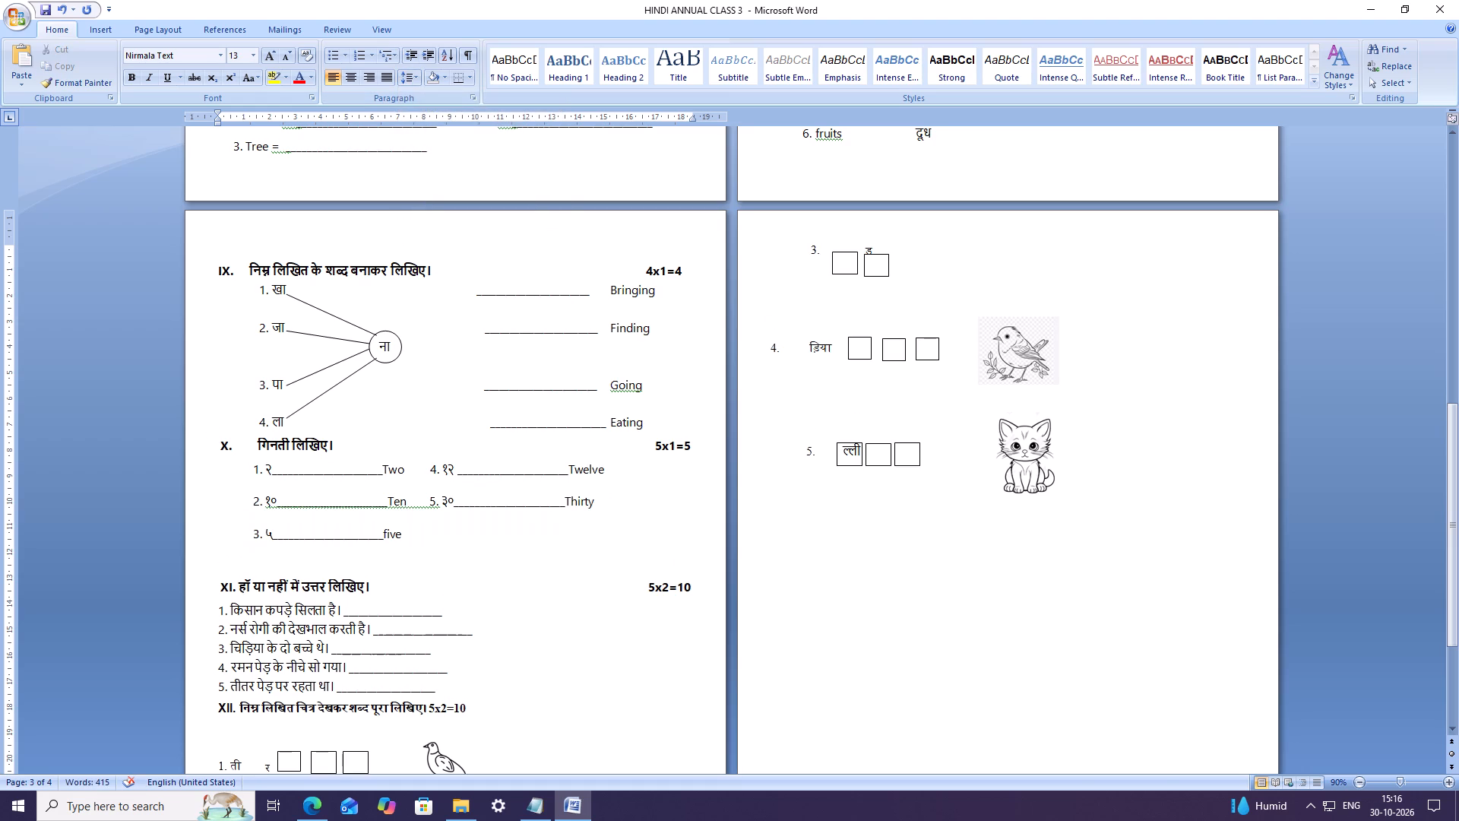
Save the Class 3 exam paper with the respaced section X.
key("ctrl+s")
key("ctrl+s")
key("ctrl+s")
Copy "Eating" from item 4 of section IX into the answer blank of item 1.
scroll(493, 537, "down", 14)
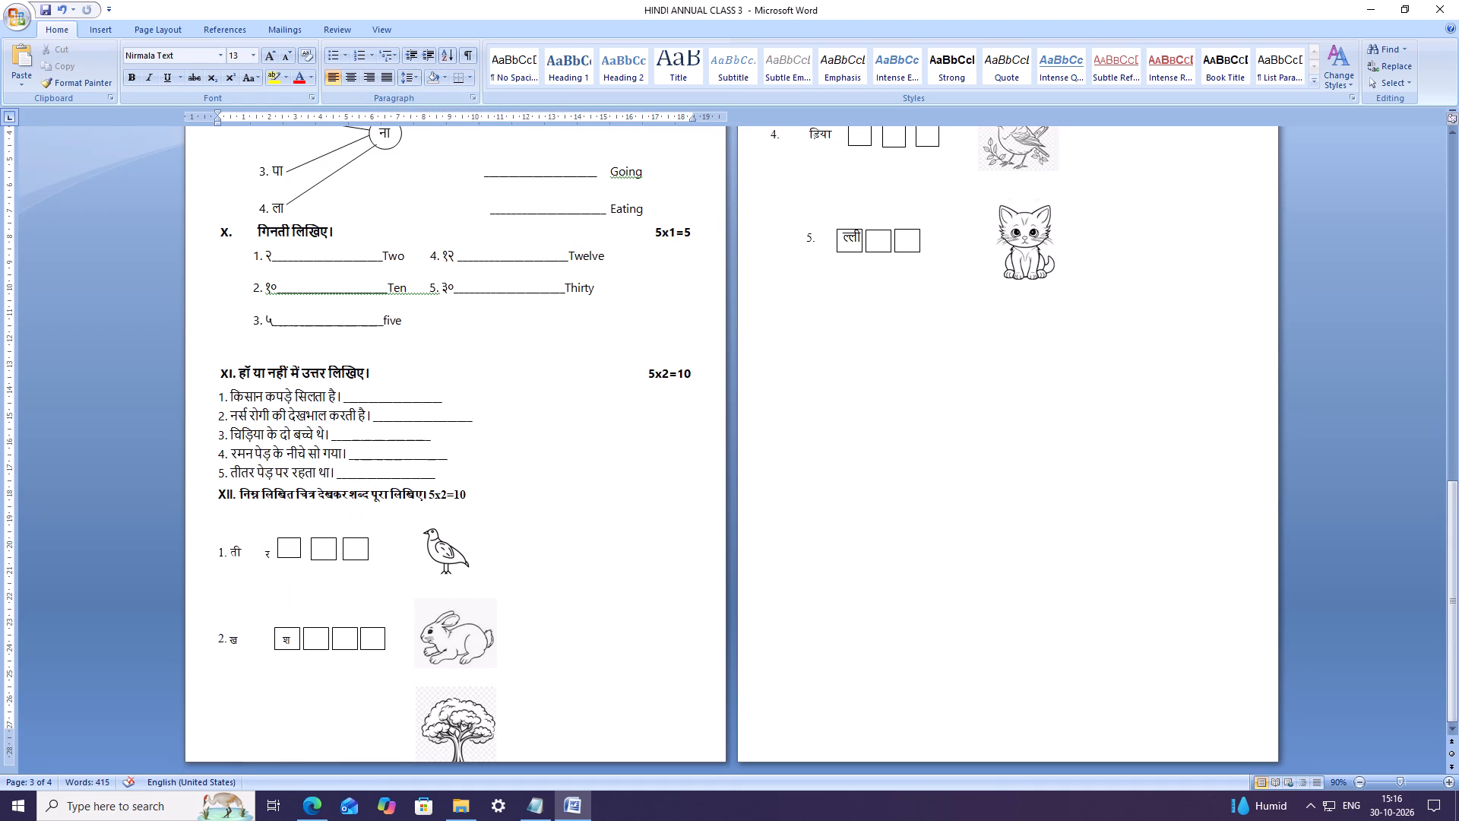
scroll(457, 315, "up", 4)
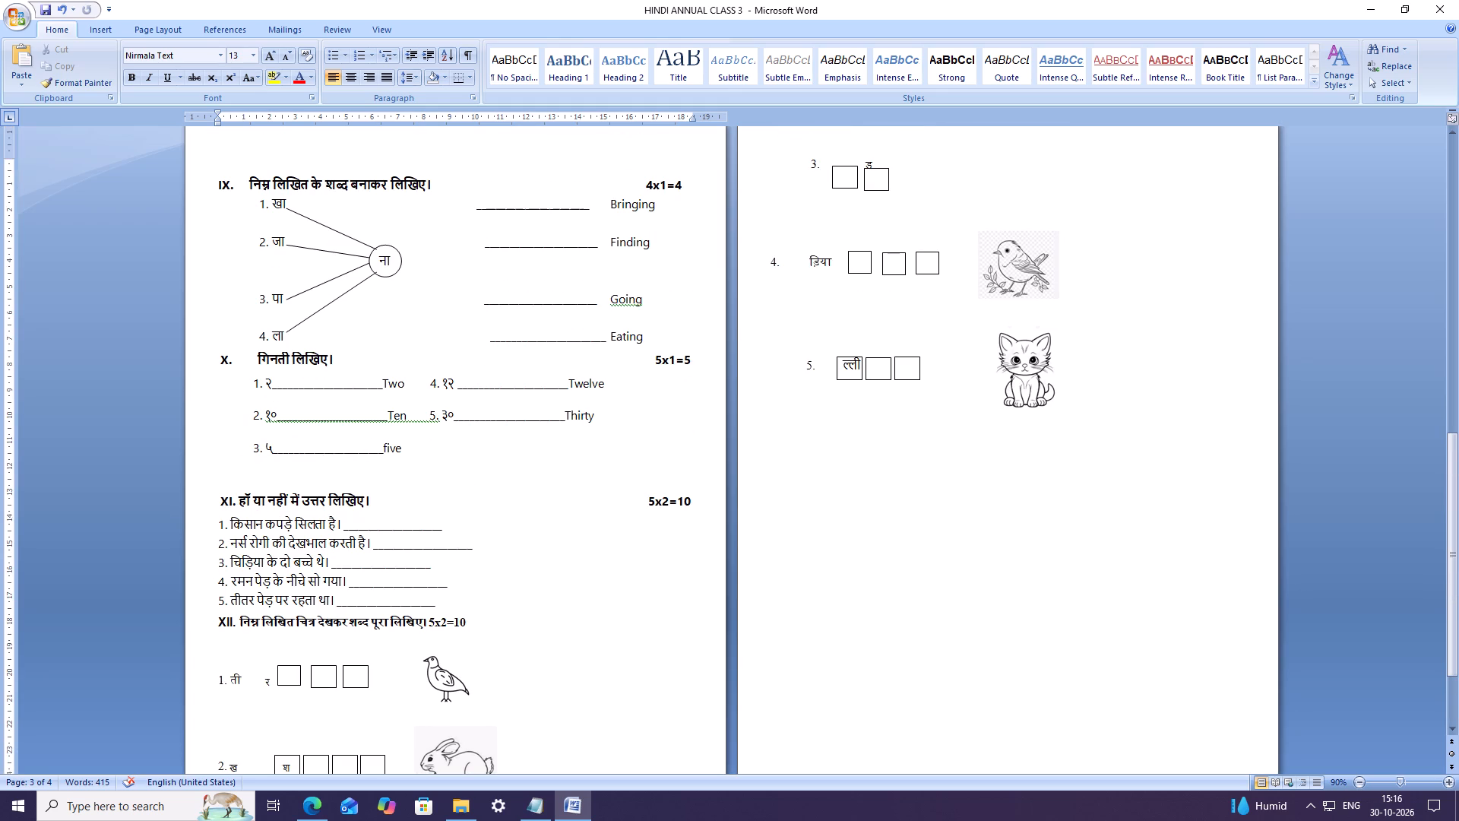
left_click_drag(644, 334, 612, 332)
key("ctrl+c")
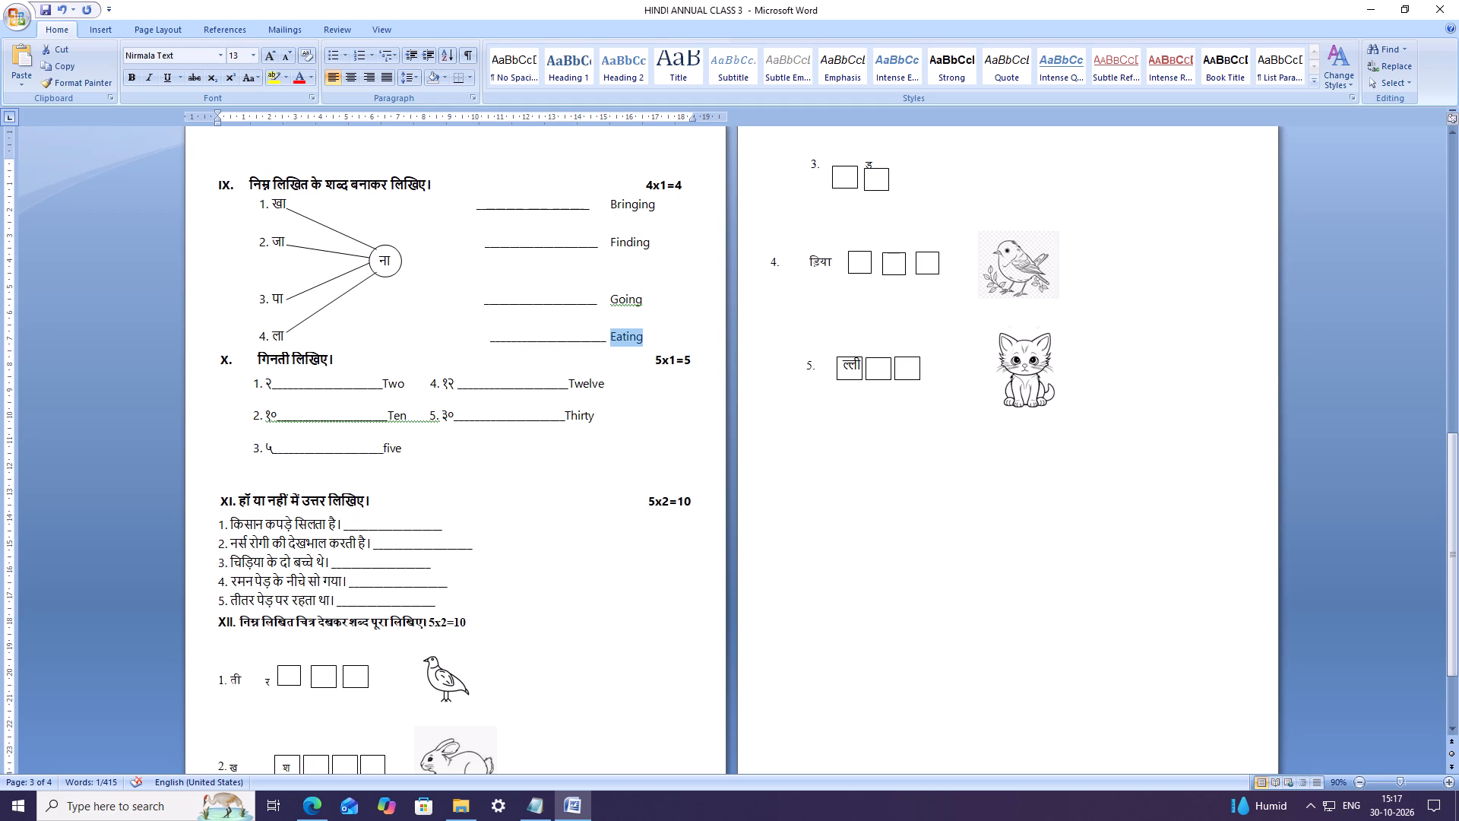
left_click(479, 198)
key("ctrl+v")
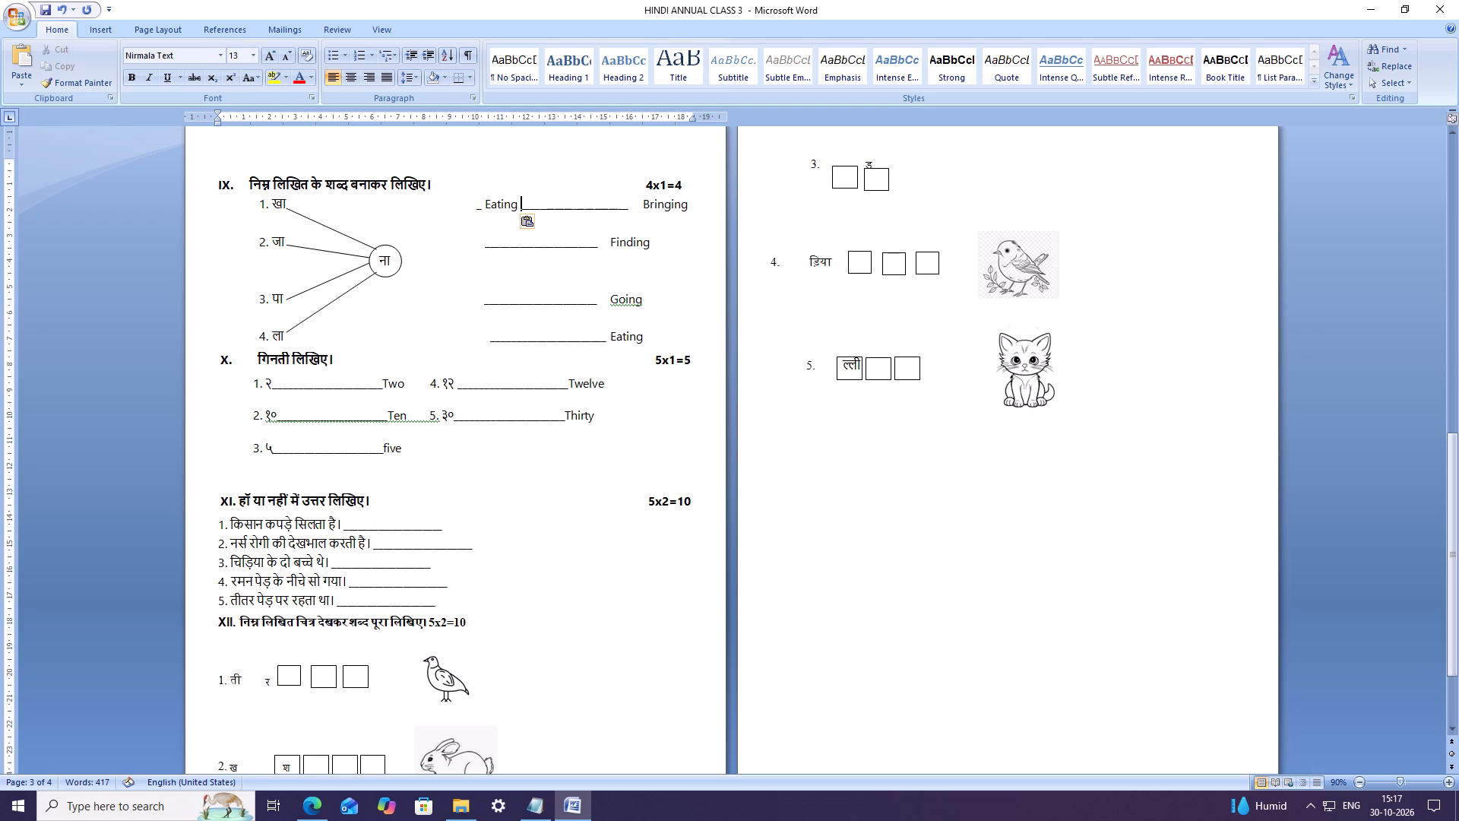
Move "Bringing" from item 1 of section IX to item 4, replacing "Eating" there.
left_click_drag(686, 208, 646, 208)
key("ctrl+x")
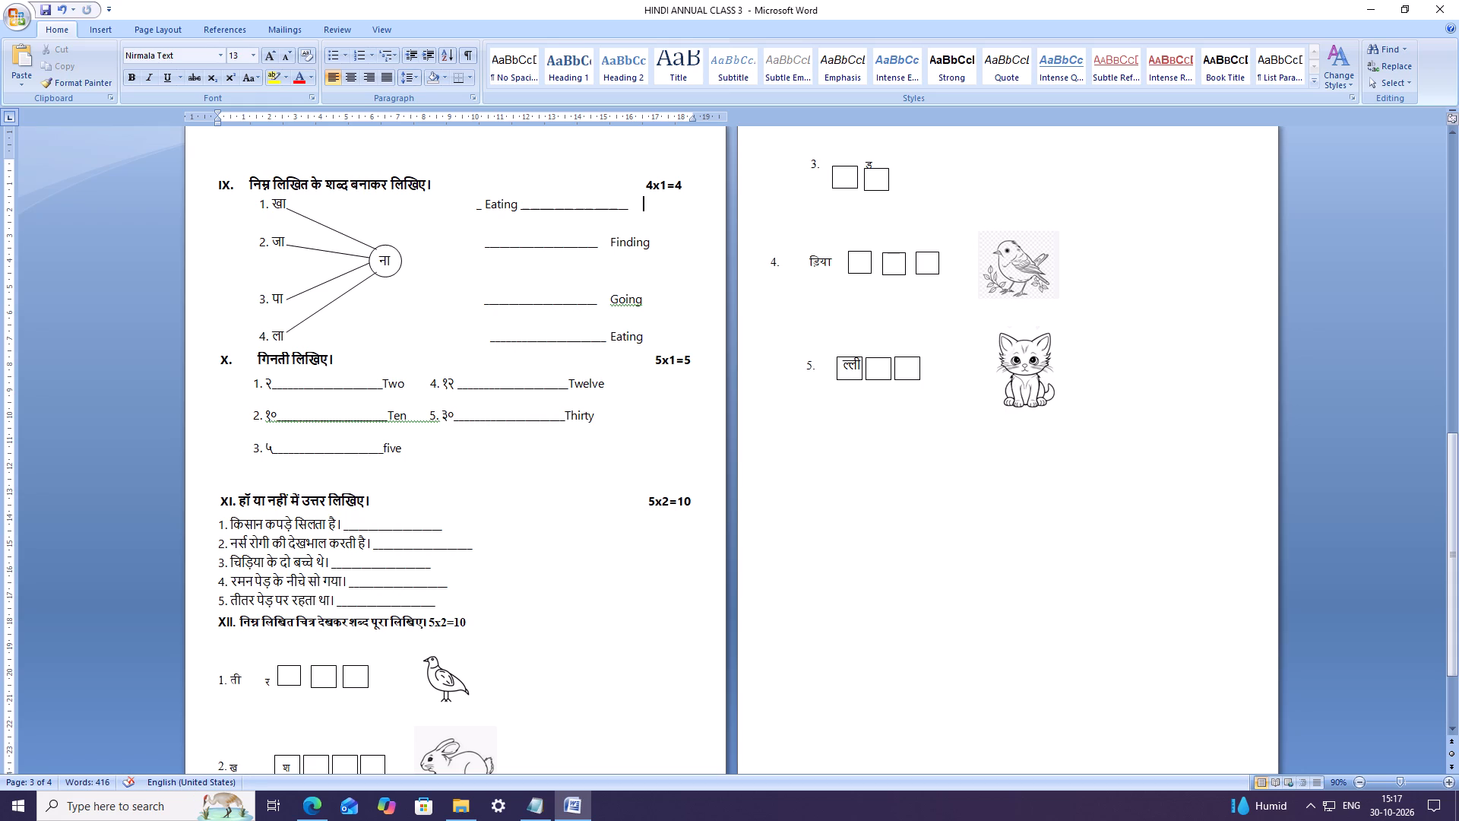
left_click_drag(644, 335, 609, 331)
key("ctrl+v")
Move "Eating" from the item 1 blank of section IX to item 3, replacing "Going", and remove the stray underscore before it.
left_click_drag(519, 210, 487, 206)
left_click_drag(487, 206, 476, 205)
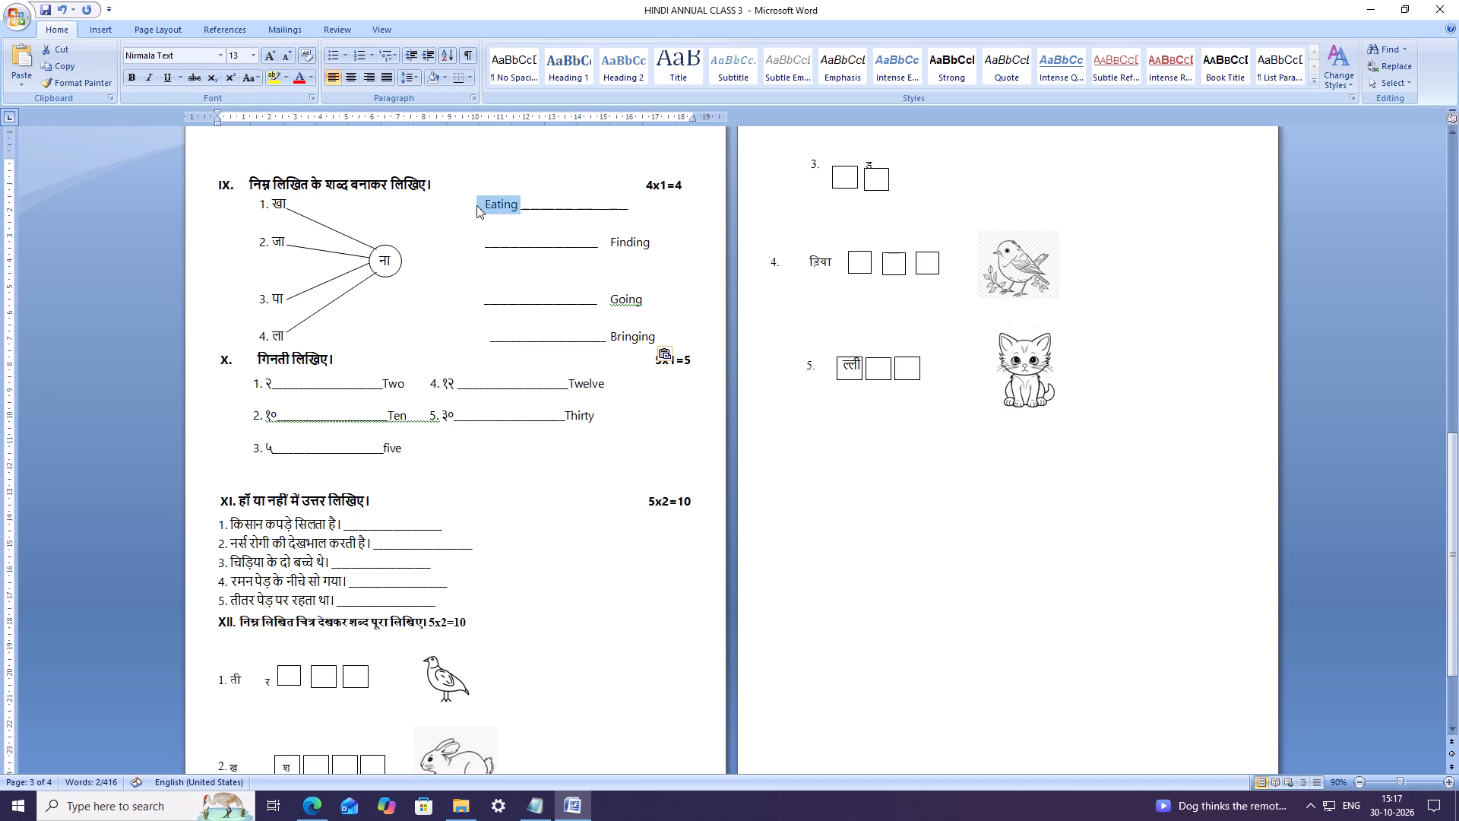
key("ctrl+x")
left_click_drag(643, 299, 612, 299)
key("ctrl+v")
left_click(615, 304)
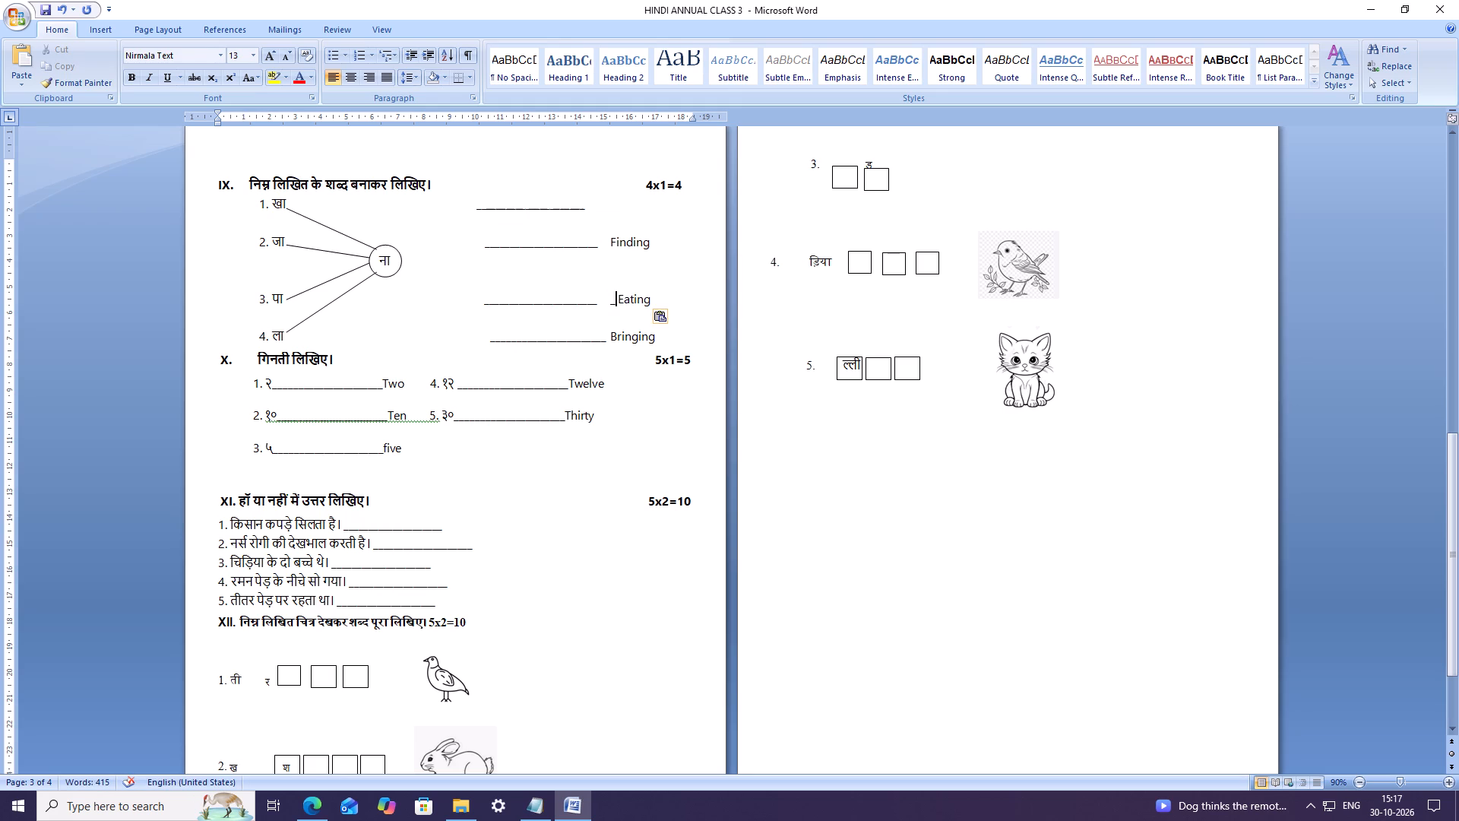
key("BackSpace")
key("BackSpace")
Add the word "Going" after the item 1 blank in section IX.
left_click(593, 211)
key("space")
key("shift+g")
type("oi")
type("ng")
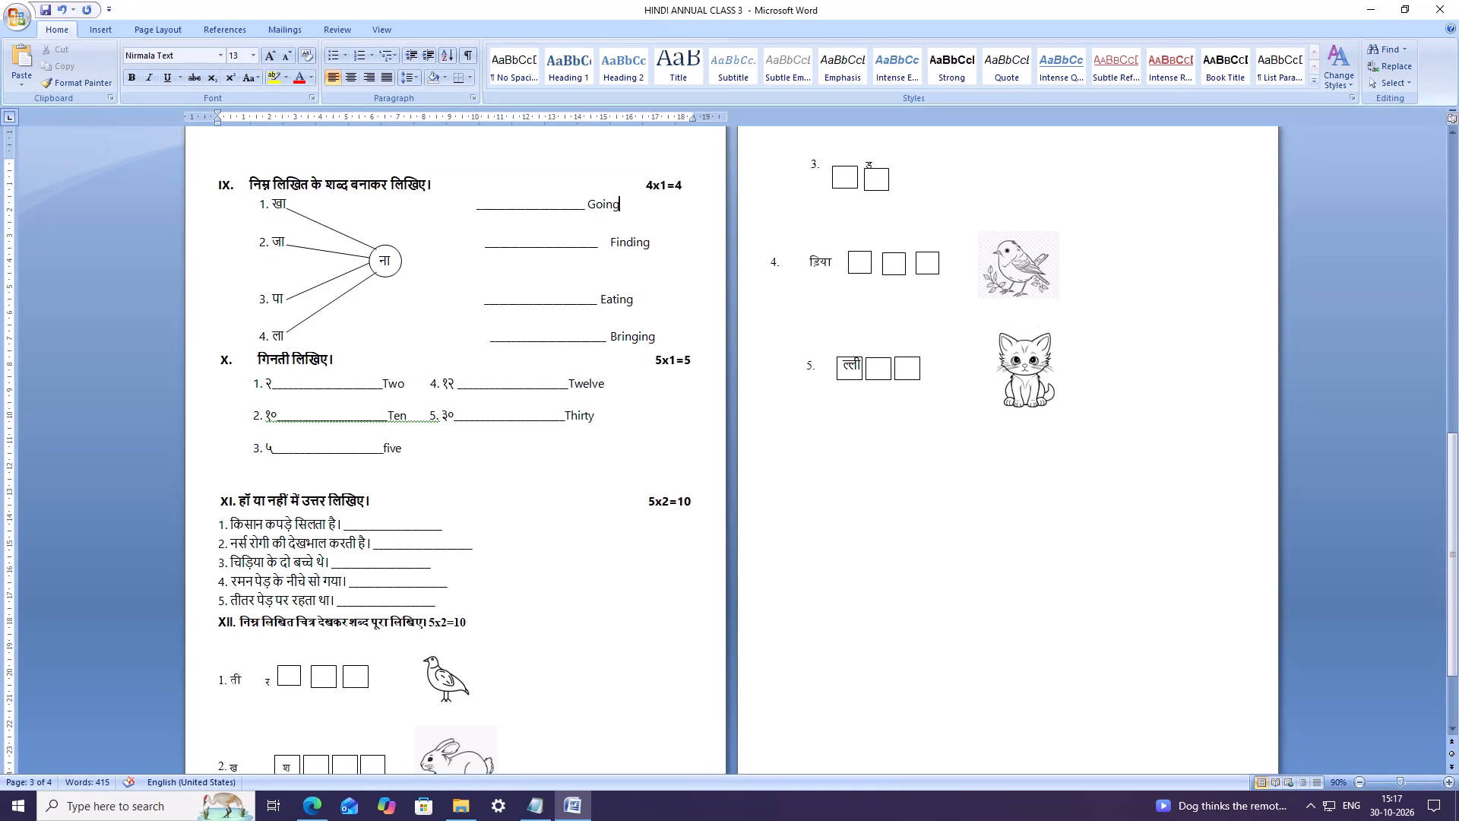
Copy "Finding" from item 2 of section IX and paste it after "Eating" in item 3.
left_click(633, 300)
left_click(643, 300)
left_click_drag(622, 205, 590, 208)
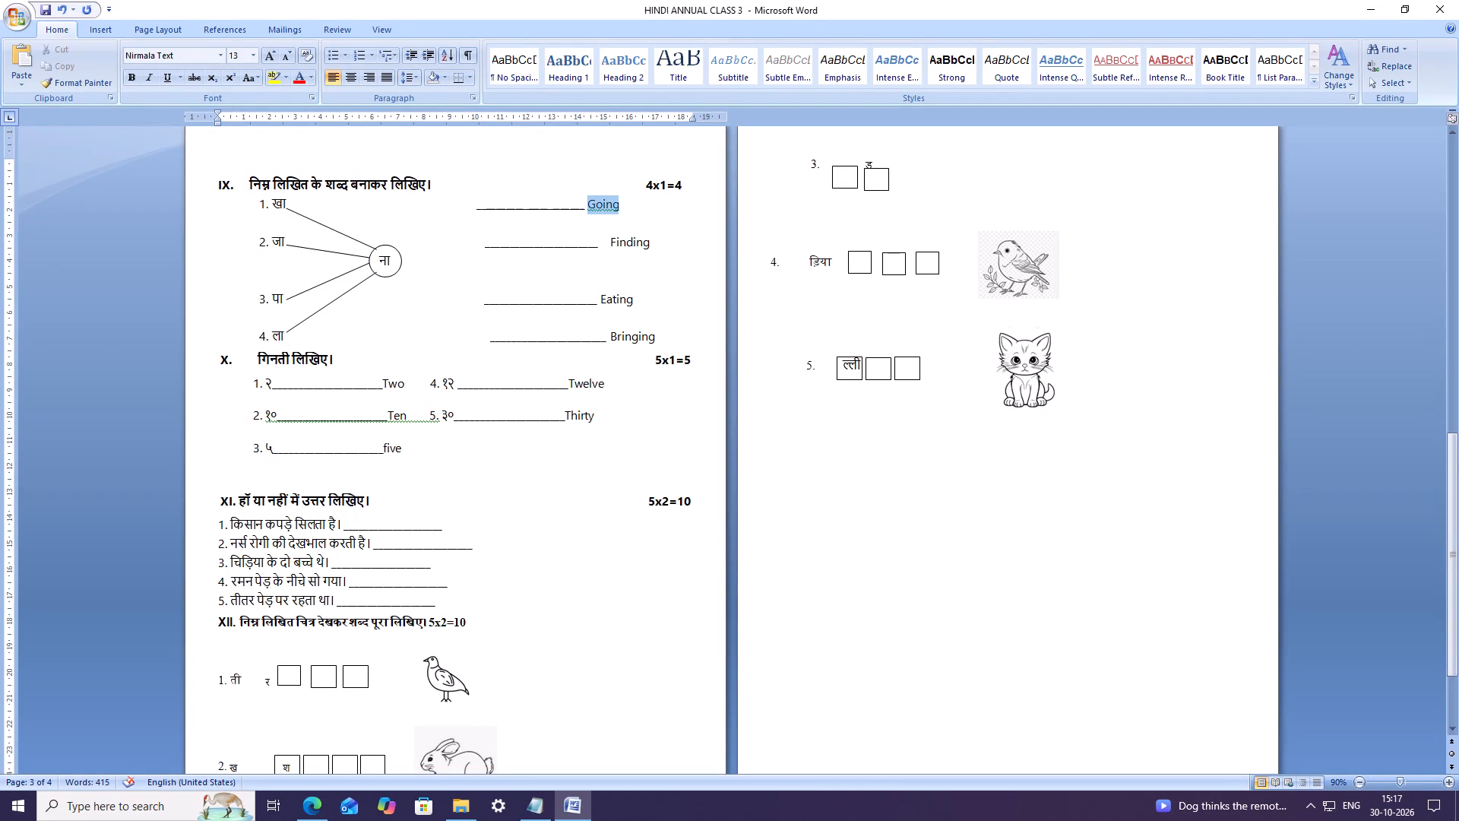
left_click_drag(590, 208, 590, 209)
left_click(663, 235)
left_click_drag(657, 242, 611, 246)
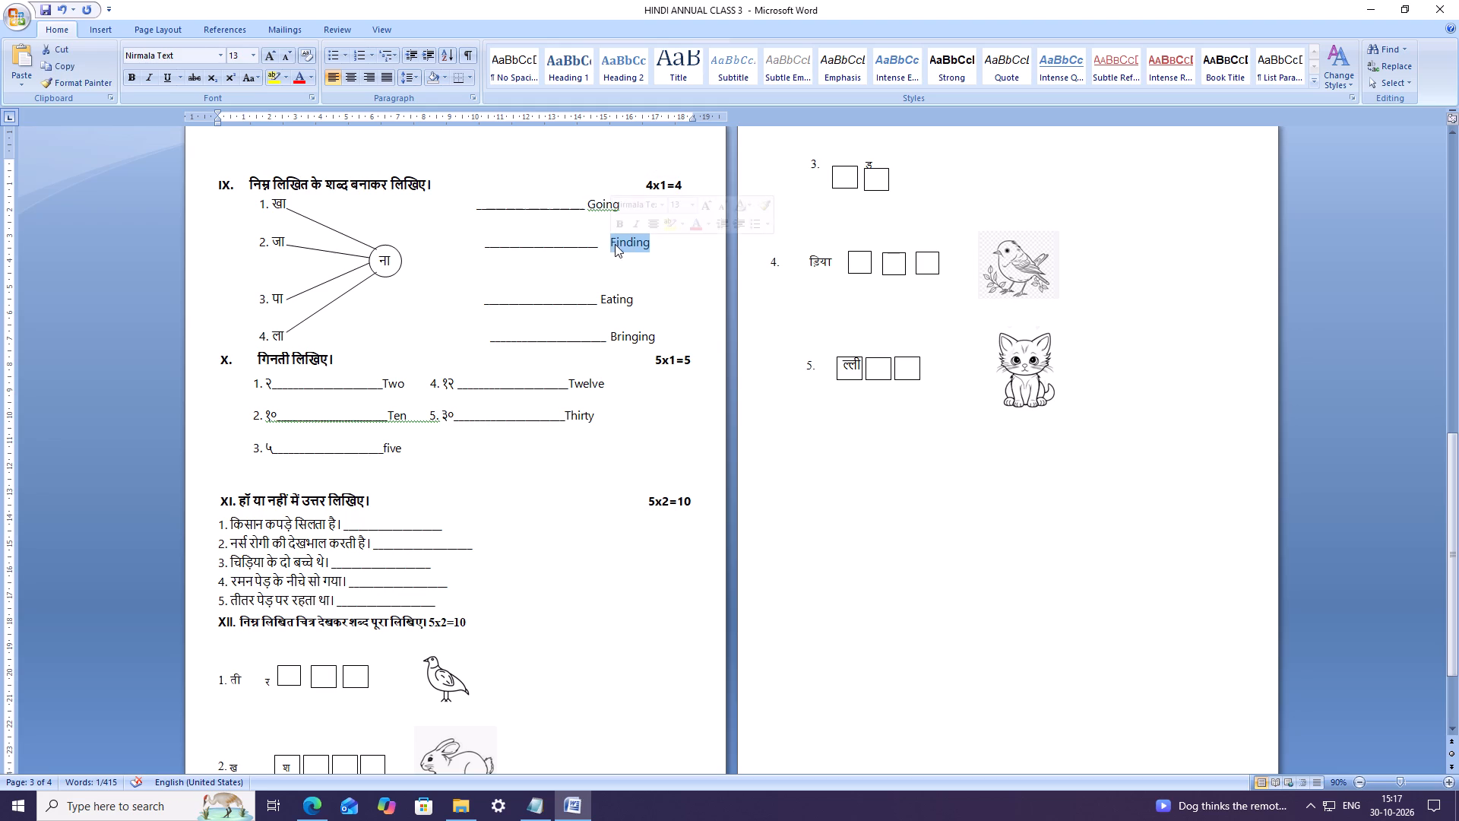
key("ctrl+c")
left_click(644, 299)
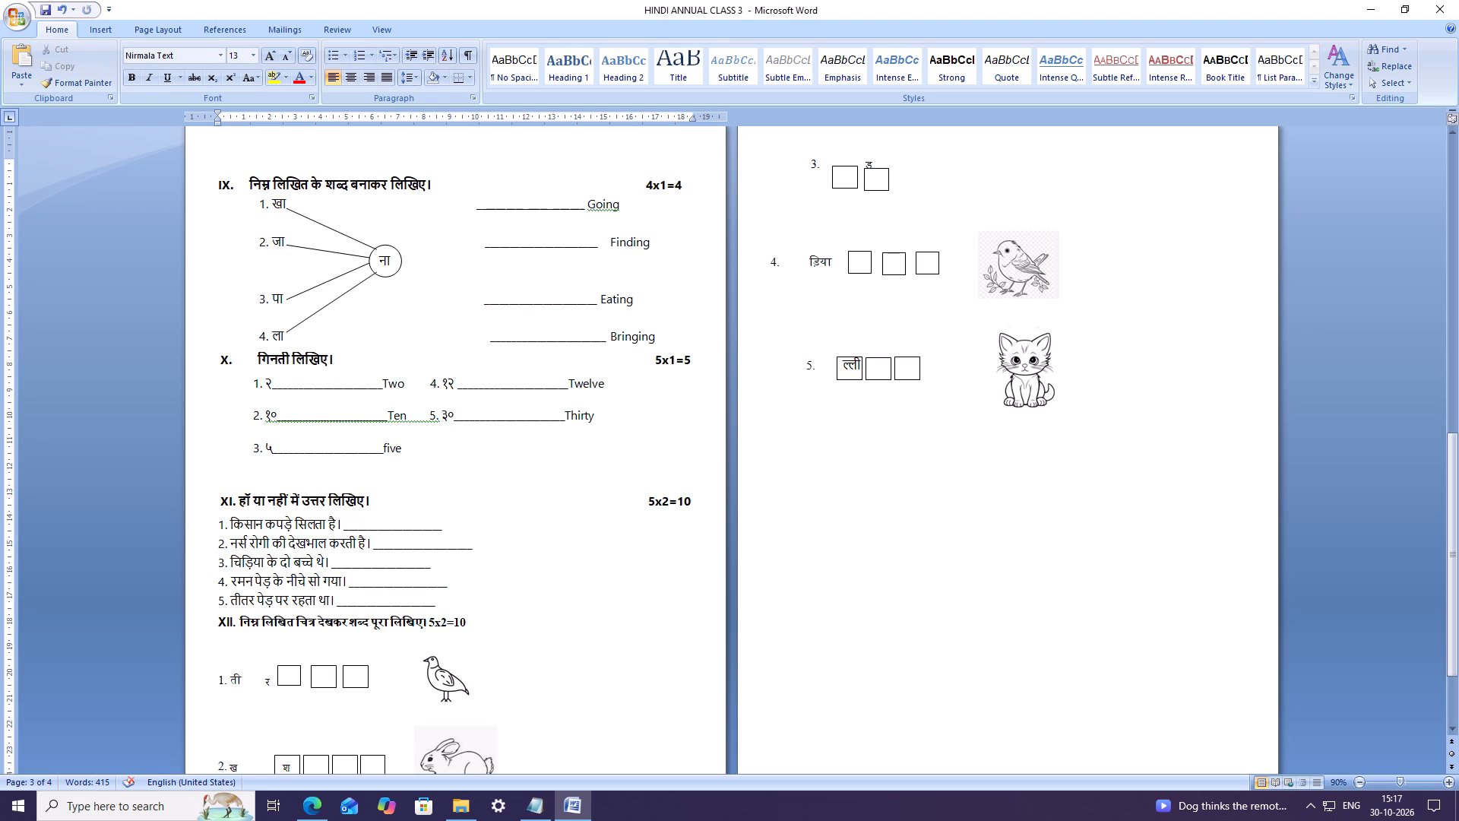
key("ctrl+v")
Move "Eating" from item 3 of section IX to item 1, placing it after "Going".
left_click_drag(632, 299, 601, 299)
left_click_drag(601, 299, 597, 299)
key("ctrl+x")
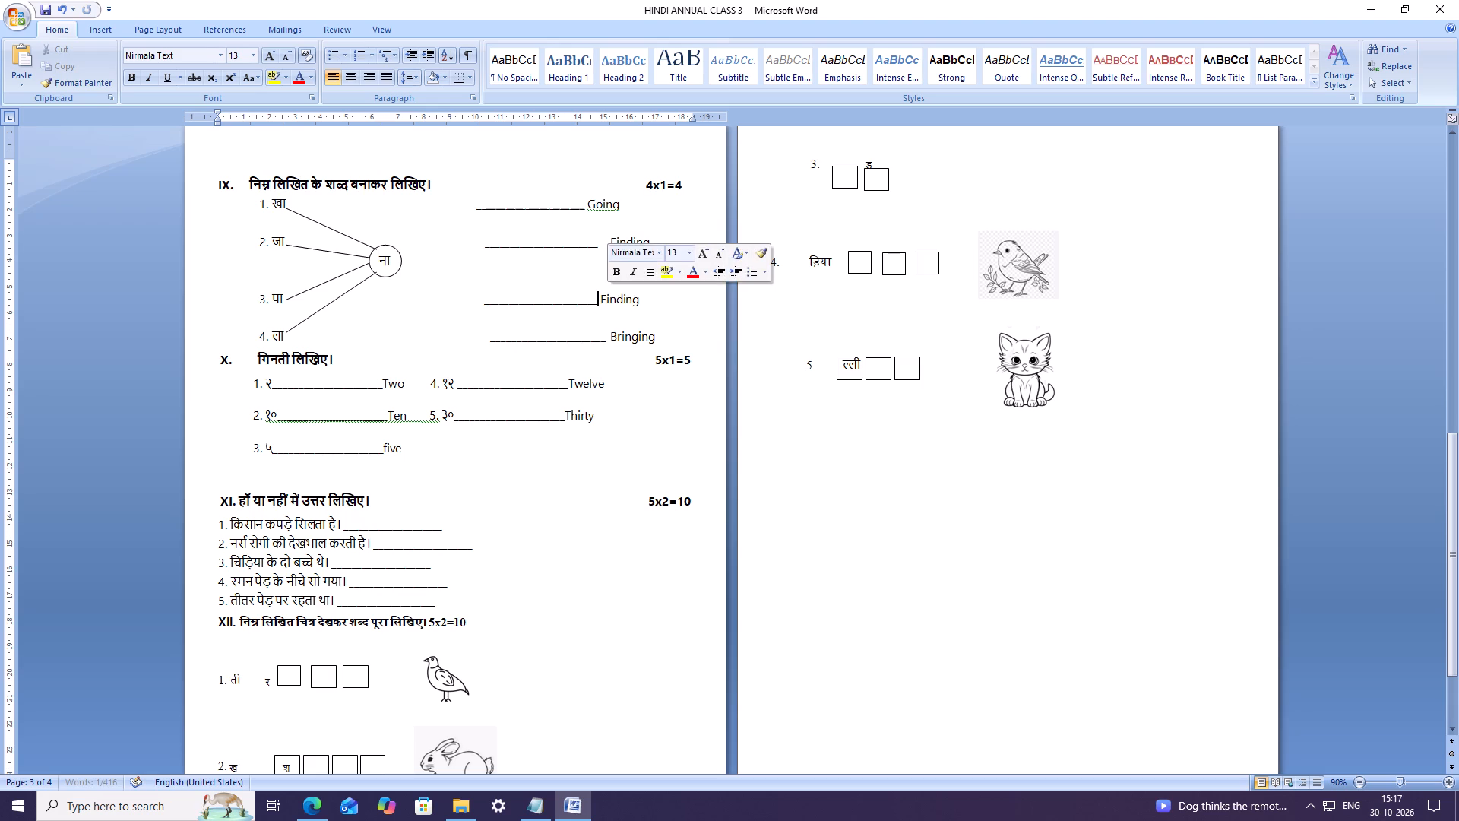
left_click(644, 210)
left_click(625, 208)
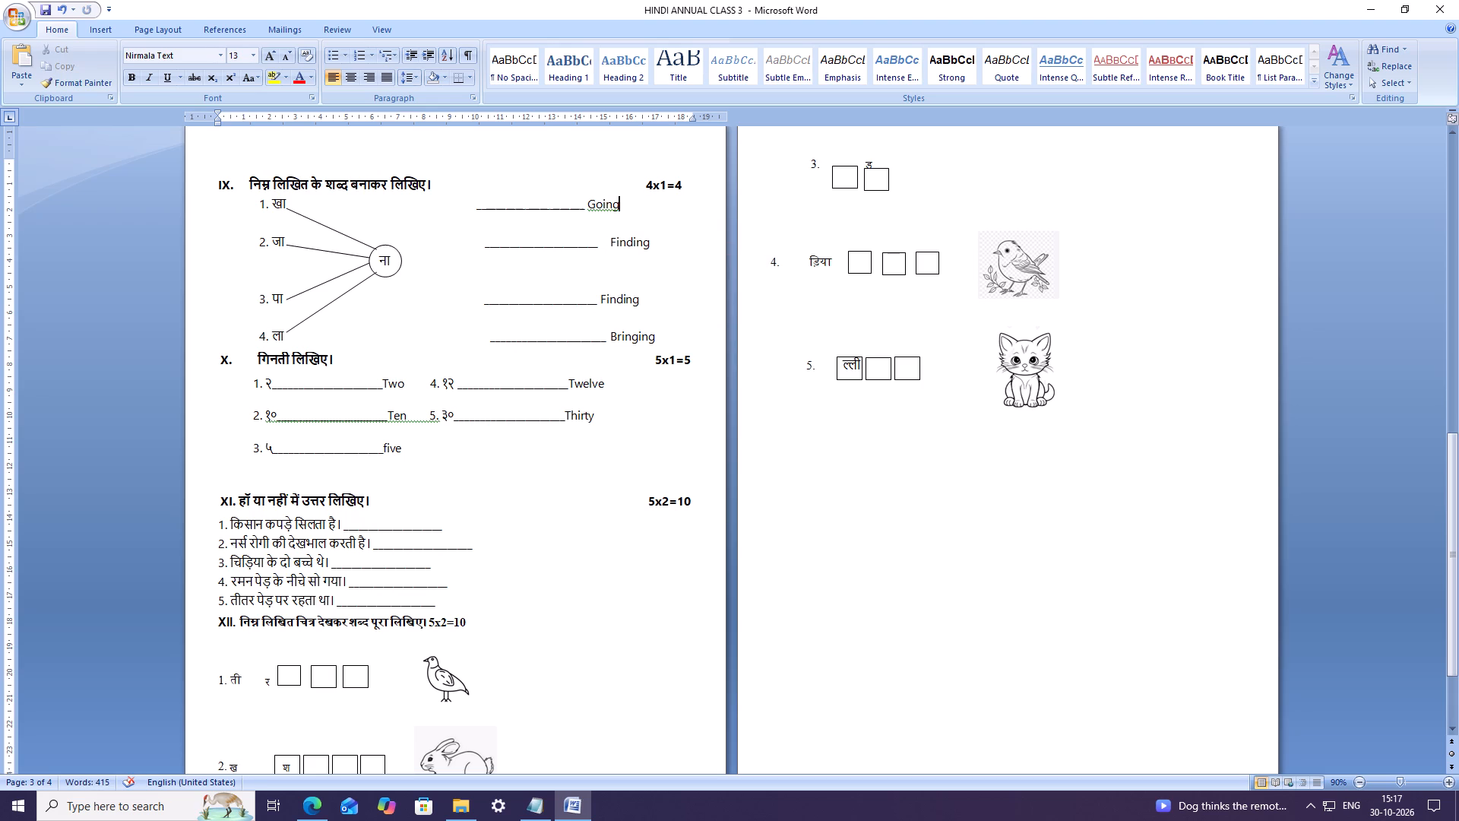
key("space")
key("space")
key("ctrl+v")
Move "Going" from item 1 of section IX to item 2, replacing "Finding" and the extra space before it.
left_click_drag(622, 208, 589, 212)
left_click_drag(589, 212, 588, 212)
key("ctrl+x")
left_click_drag(653, 244, 612, 246)
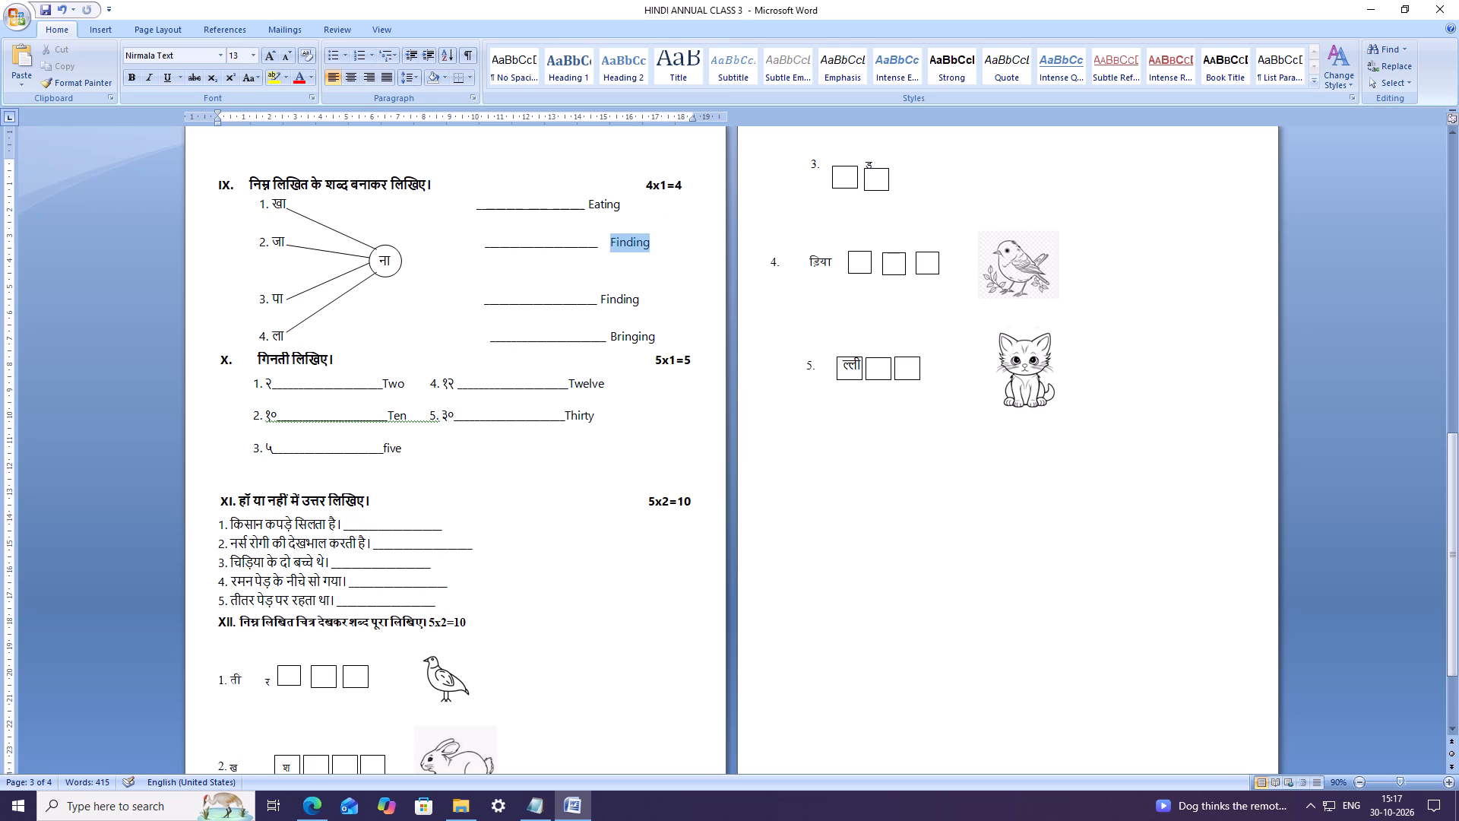
left_click_drag(612, 246, 600, 244)
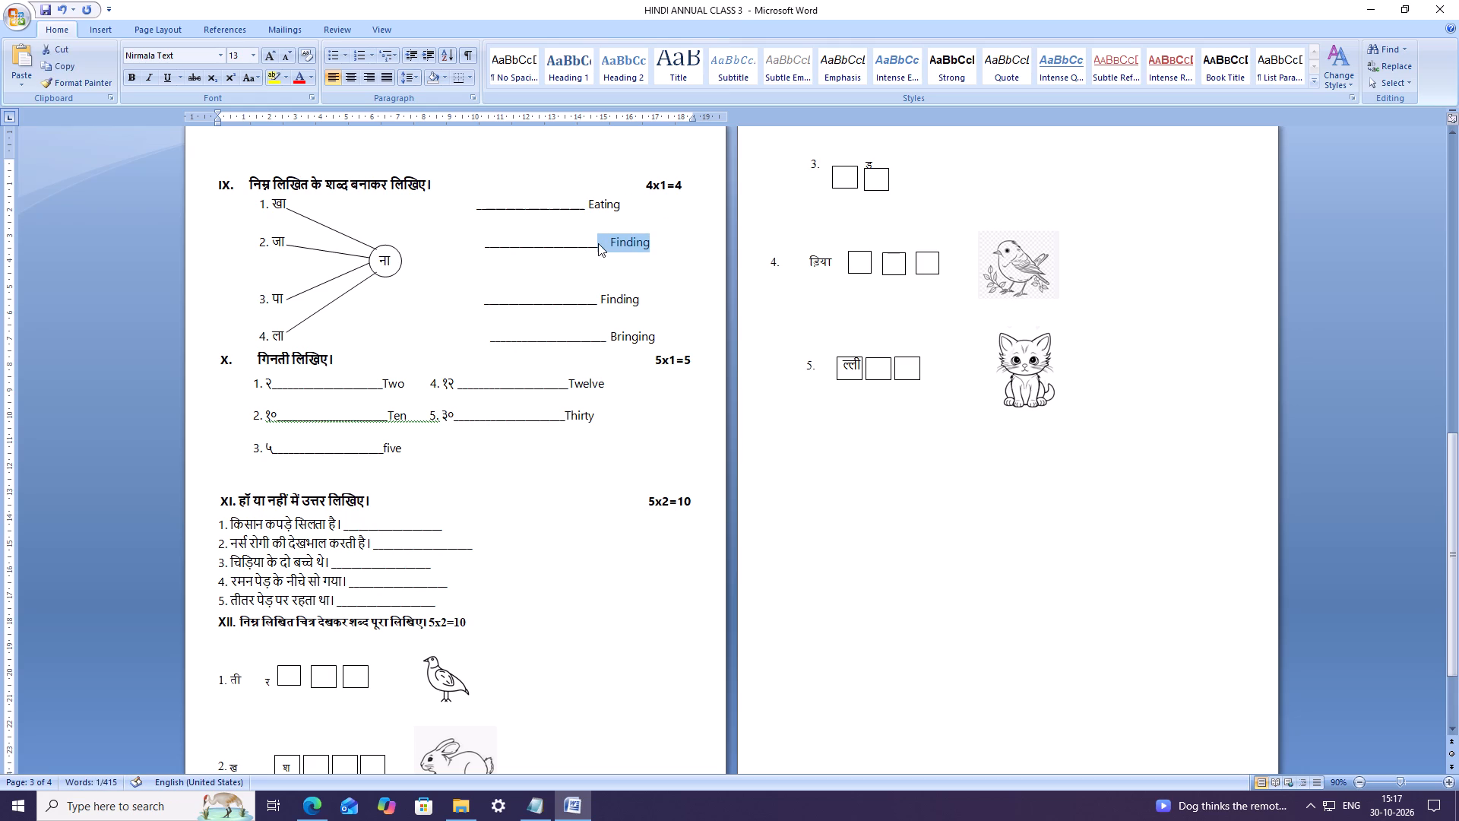
key("ctrl+v")
Save the Class 3 exam paper with the reordered section IX English meanings.
left_click(626, 271)
key("ctrl+s")
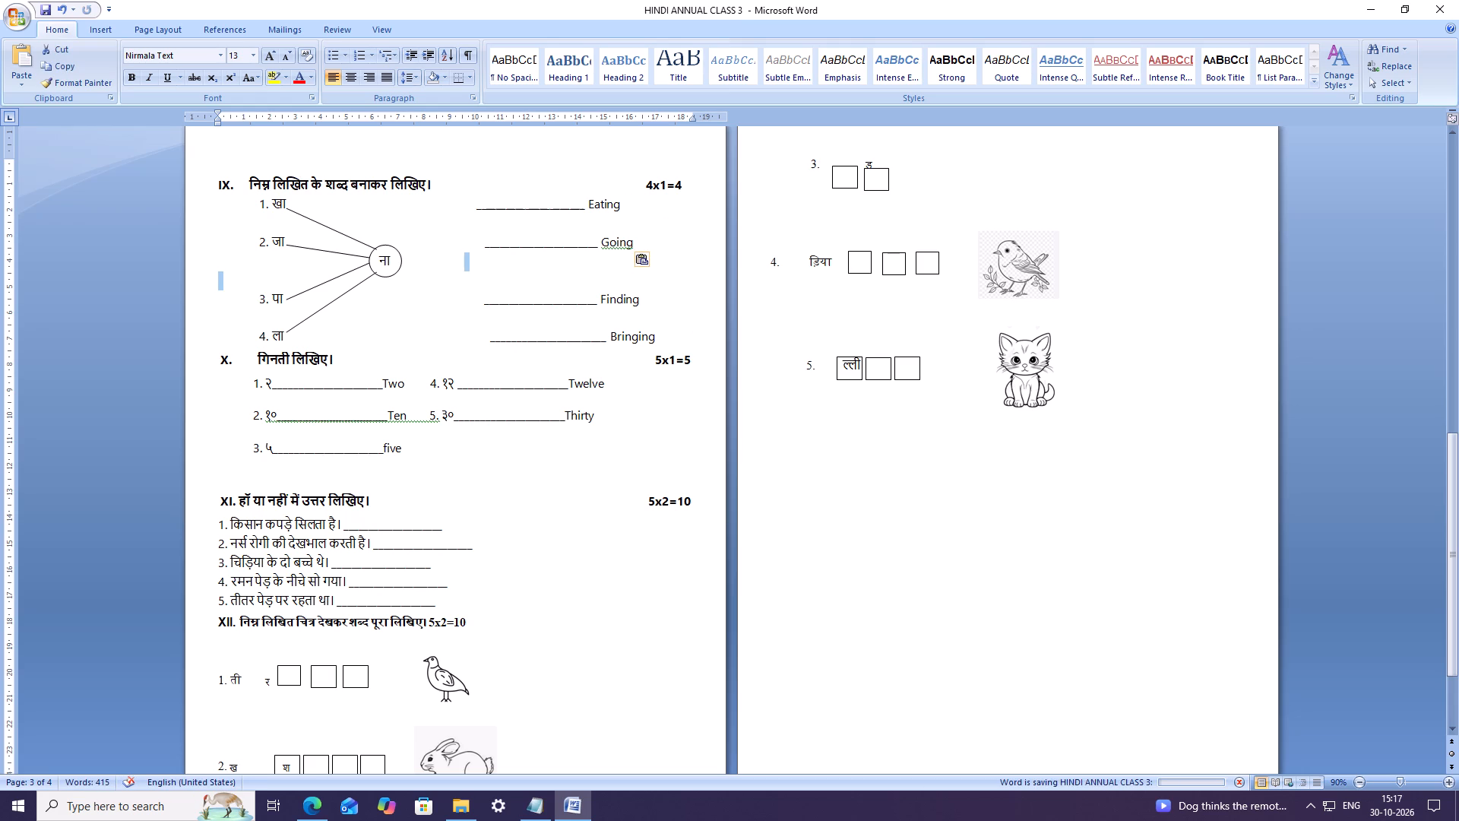
key("ctrl+s")
key("ctrl+s")
left_click(680, 274)
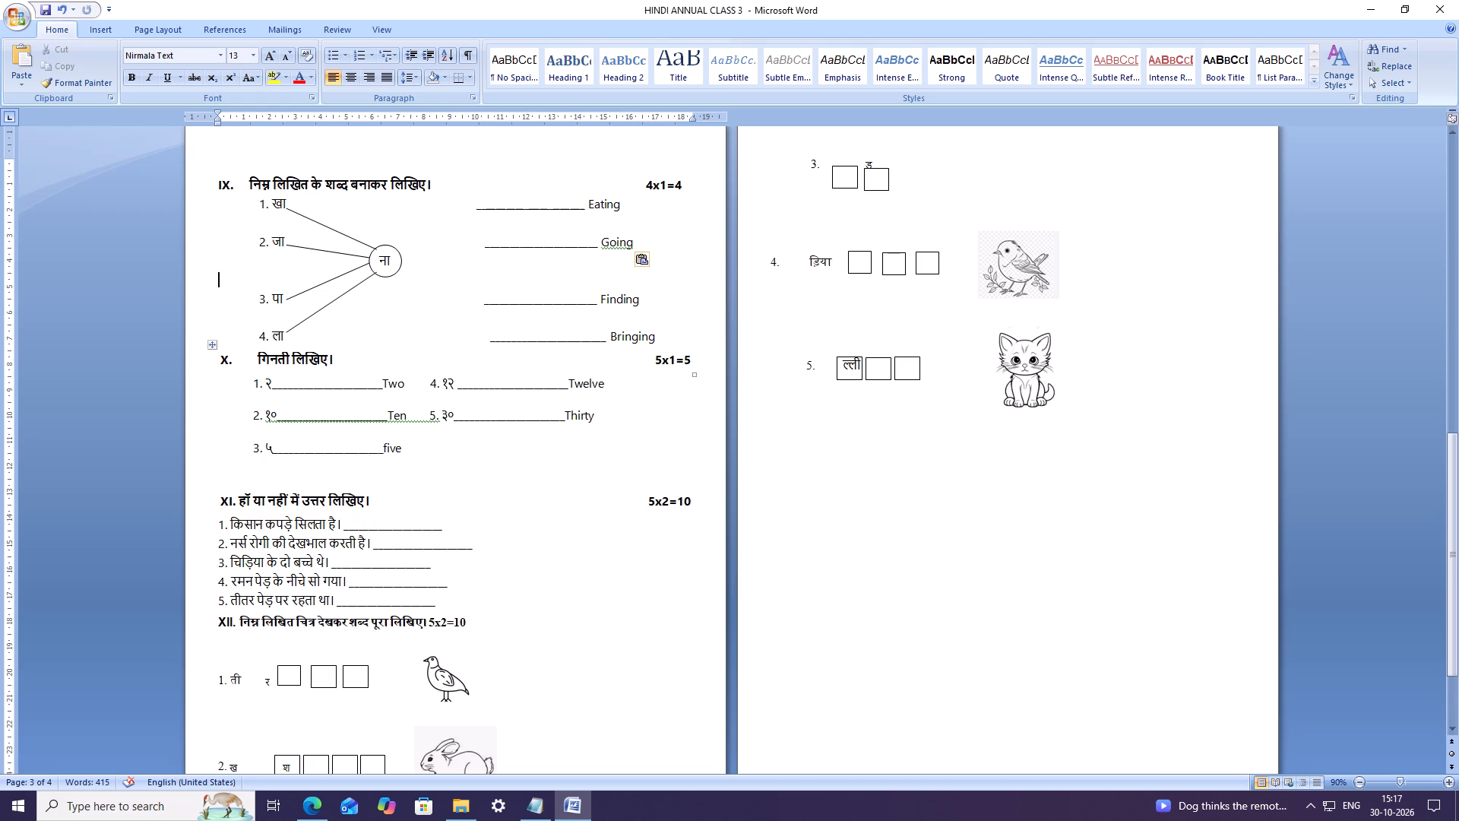
Insert four spaces between the number XI. and its heading text in section XI.
scroll(578, 399, "down", 3)
scroll(459, 404, "down", 1)
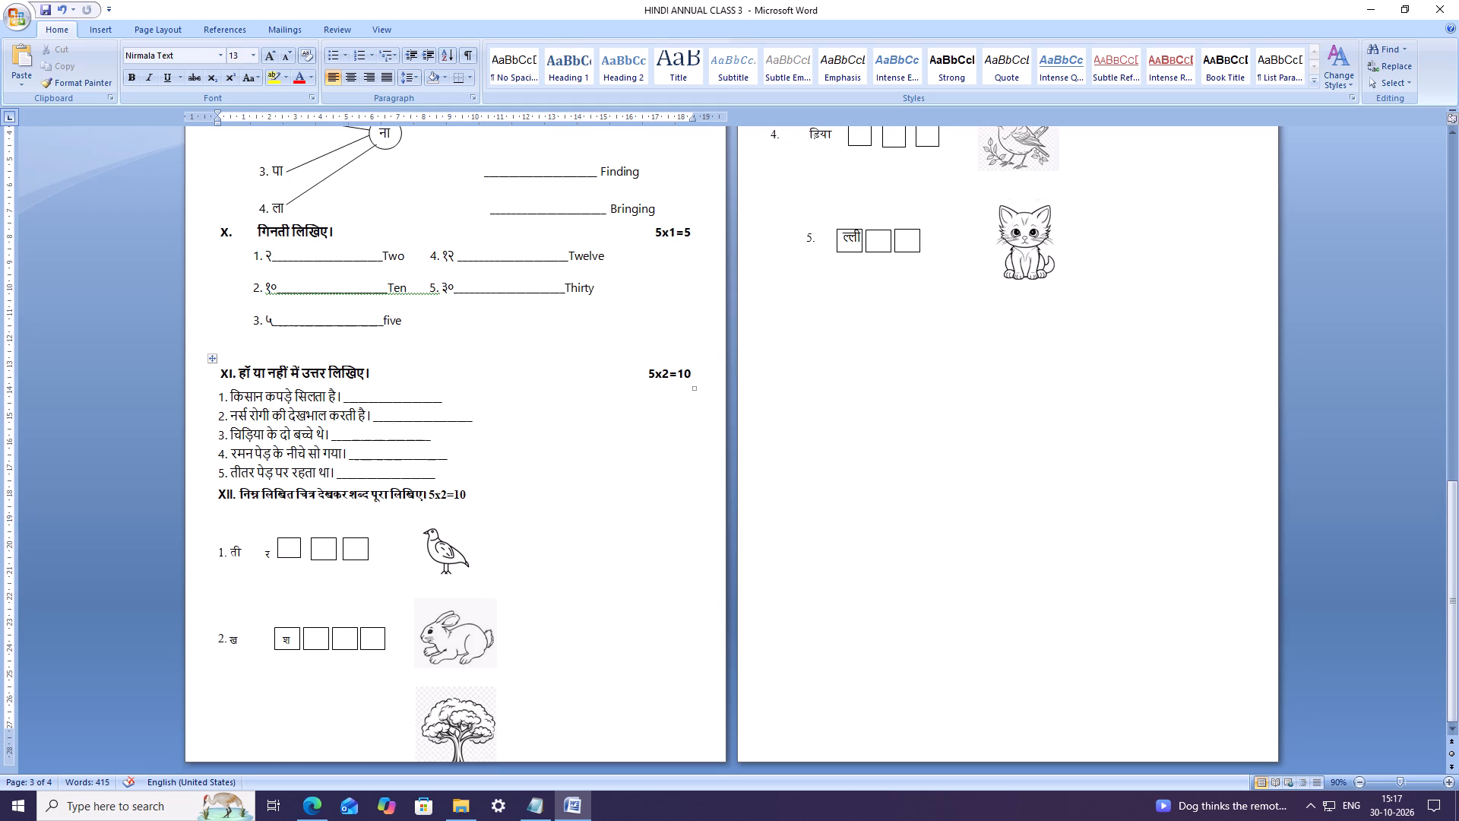
left_click(236, 378)
key("space")
key("space")
key("space")
key("space")
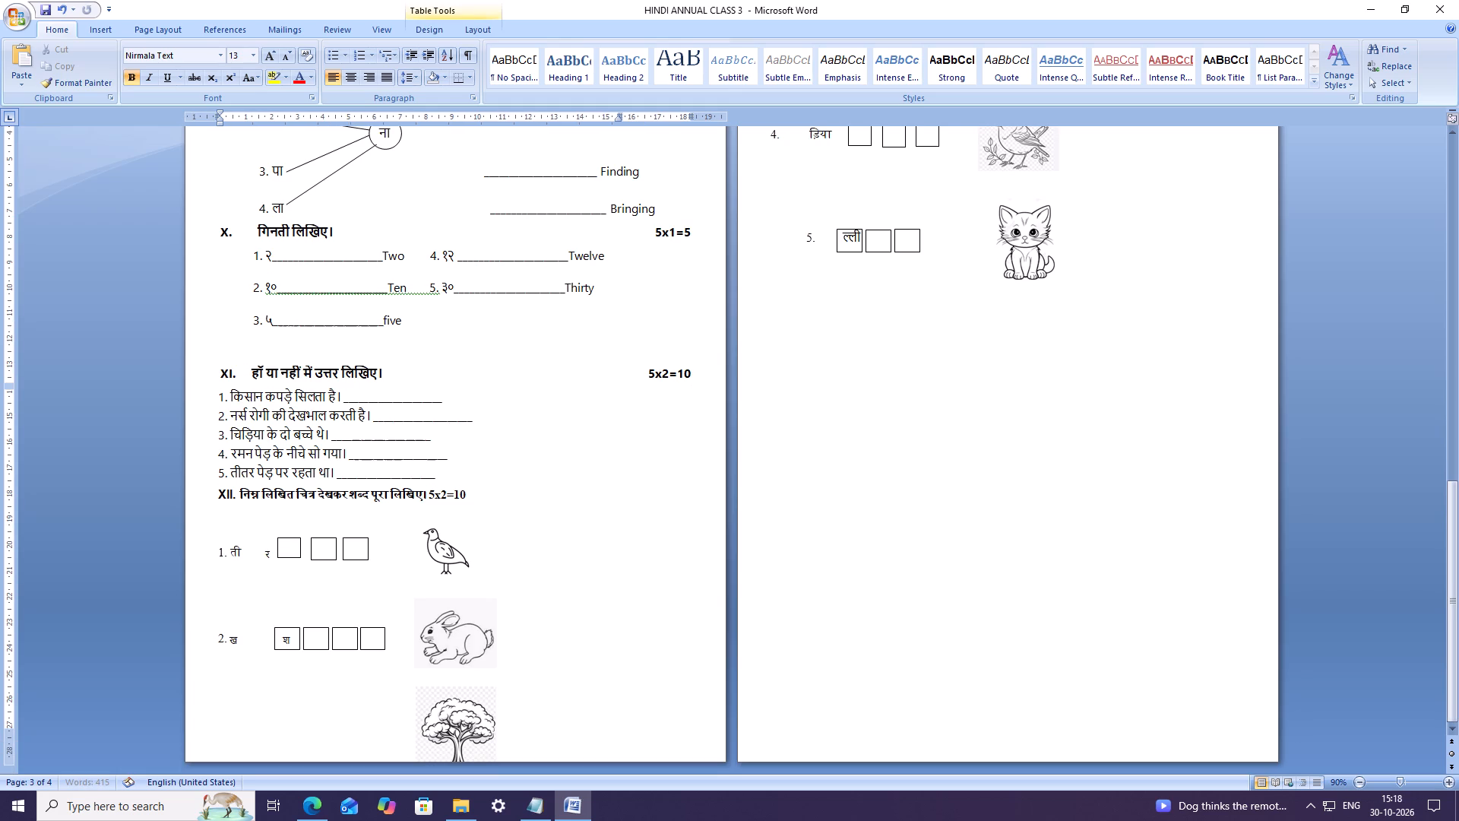
Insert two more spaces before section XI's heading text so it lines up with section X's heading.
key("space")
key("space")
Indent item 1 of section XI with eleven spaces before its number.
left_click(216, 398)
key("space")
key("space")
key("space")
key("space")
key("space")
key("space")
key("space")
key("space")
key("space")
key("space")
key("space")
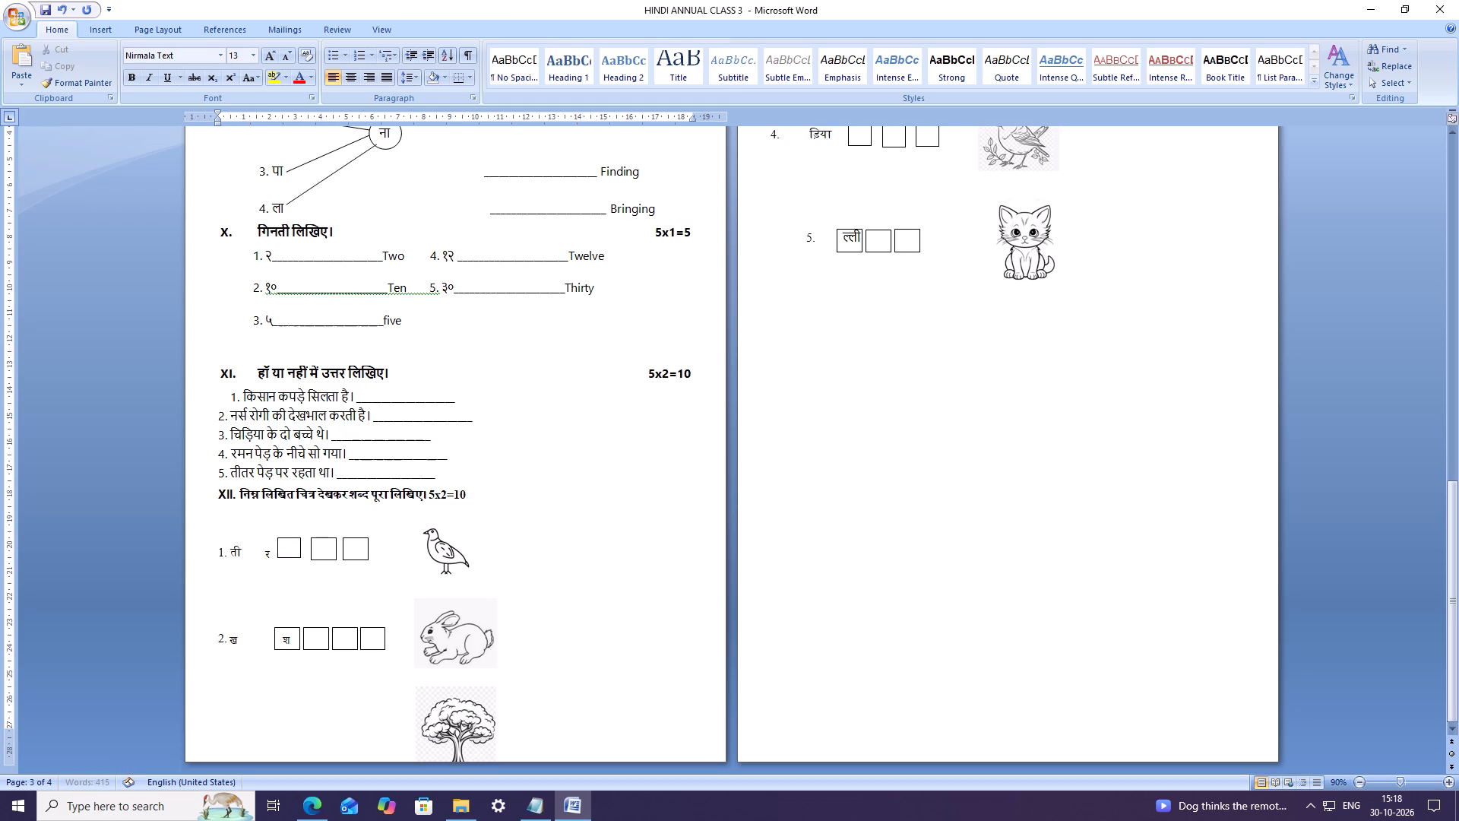
Indent item 2 of section XI with ten spaces so its number lines up with item 1.
left_click(207, 421)
left_click(210, 420)
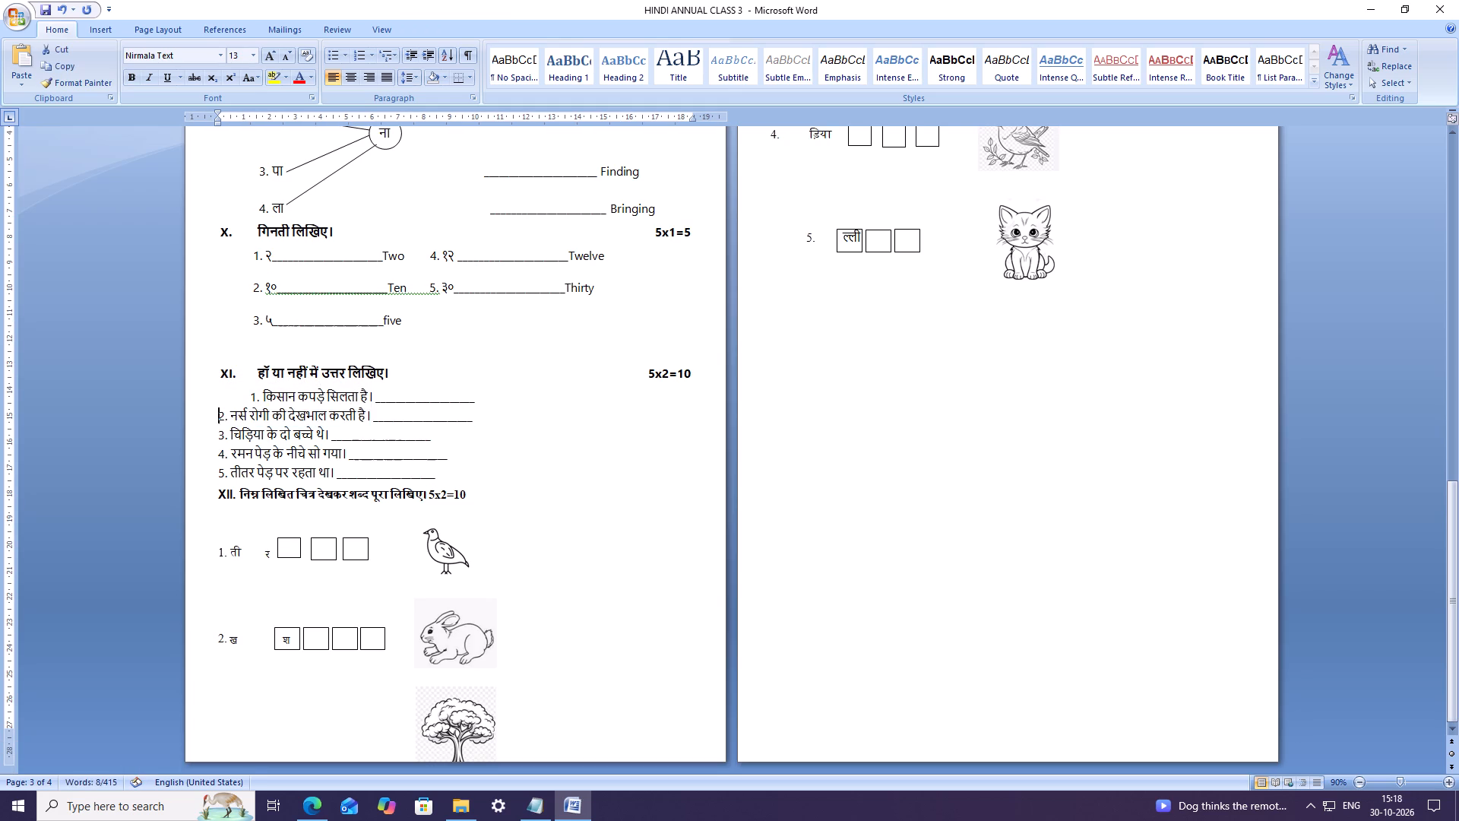
key("space")
key("space")
key("space")
key("space")
key("space")
key("space")
key("space")
key("space")
key("space")
key("space")
Indent item 3 of section XI with nine spaces before its number.
left_click(213, 436)
key("space")
key("space")
key("space")
key("space")
key("space")
key("space")
key("space")
key("space")
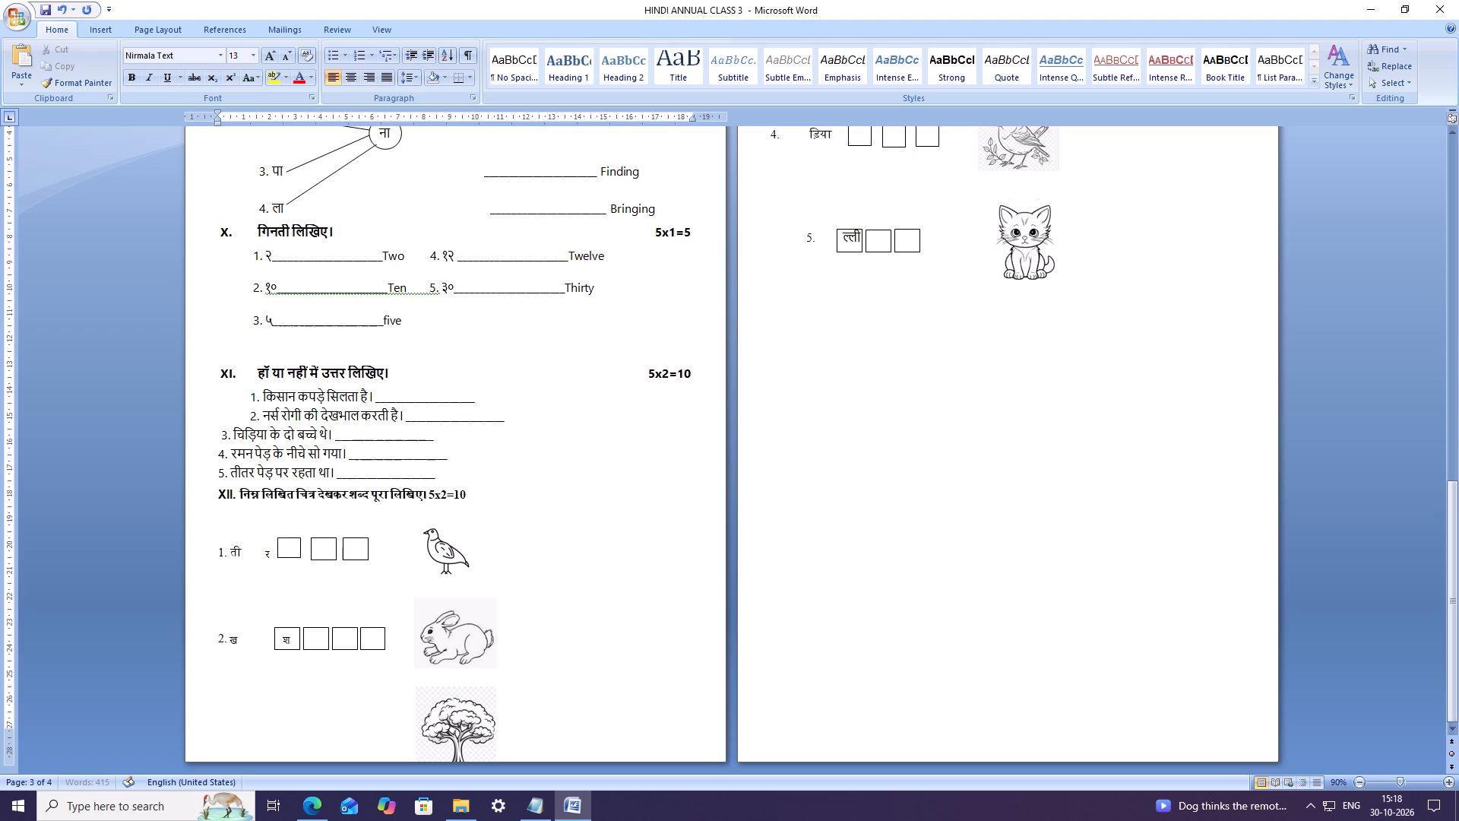
key("space")
Indent item 4 of section XI with ten spaces so its number lines up with items 1 and 2.
left_click(214, 452)
key("space")
key("space")
key("space")
key("space")
key("space")
key("space")
key("space")
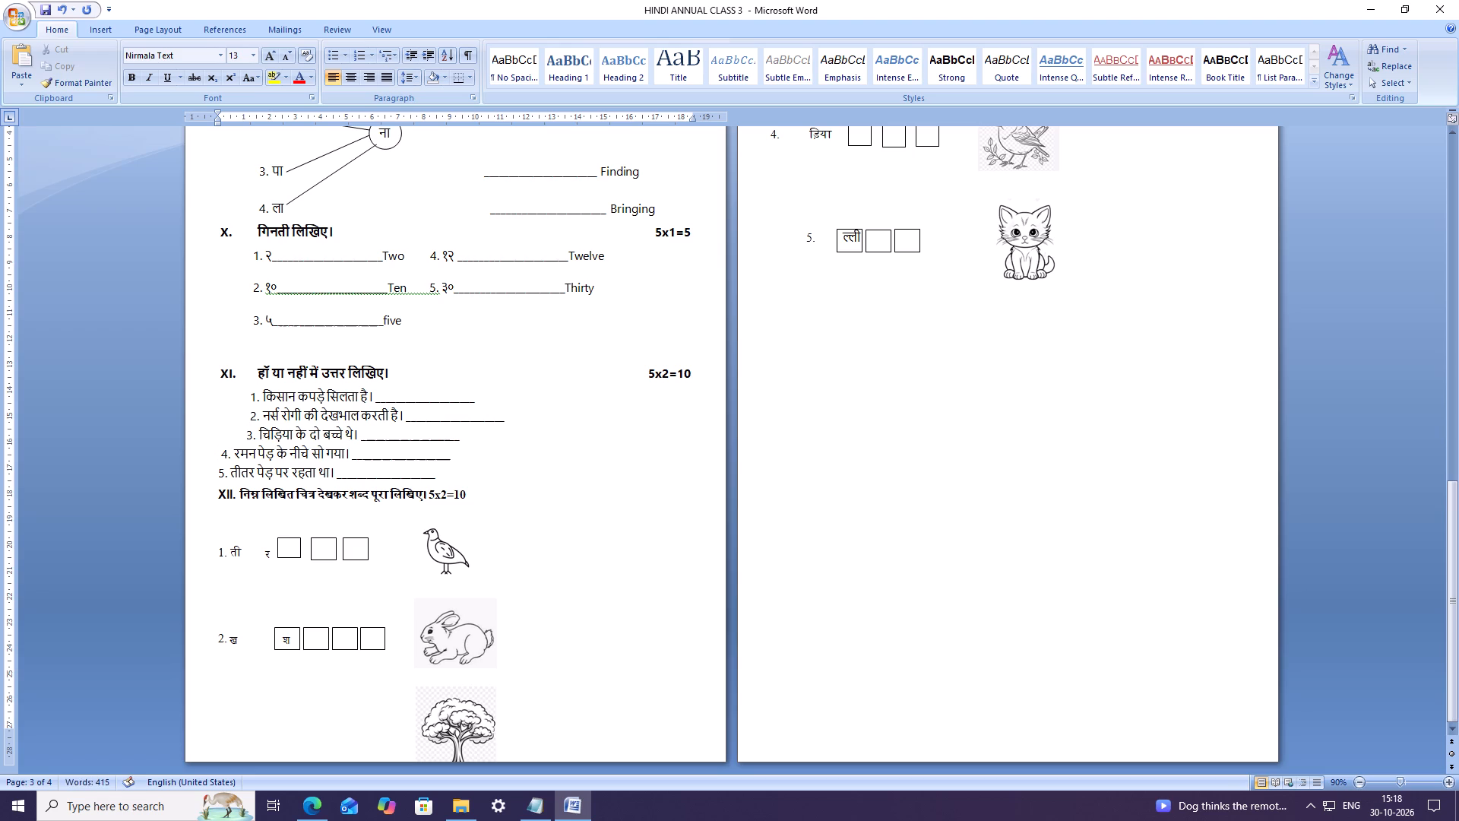
key("space")
key("space")
key("space")
Insert two more spaces before item 3 of section XI to align it with the neighbouring items.
left_click(237, 437)
key("space")
key("space")
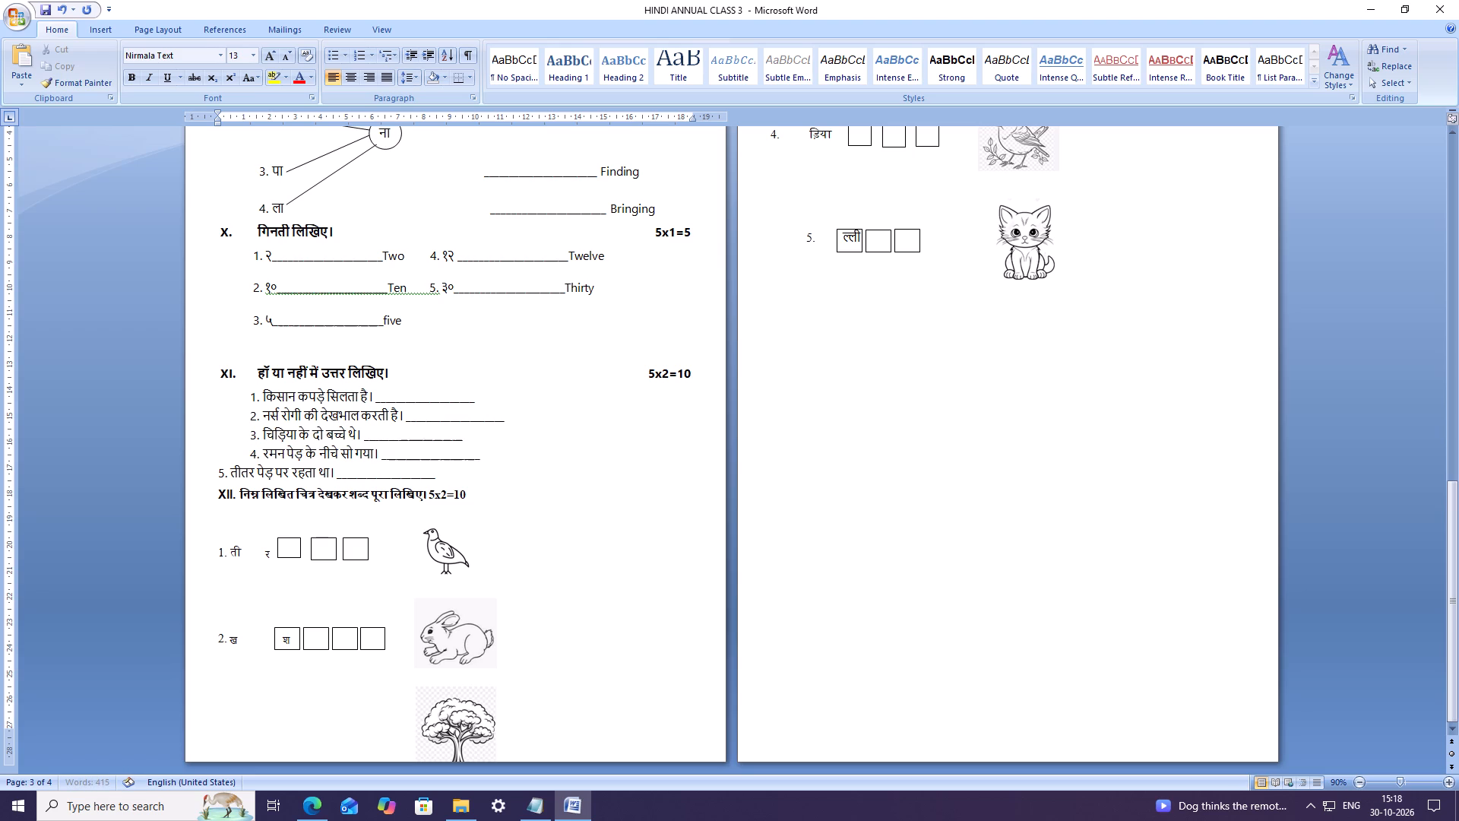
Indent item 5 of section XI with eleven spaces so its number lines up with the items above.
left_click(218, 474)
key("space")
key("space")
key("space")
key("space")
key("space")
key("space")
key("space")
key("space")
key("space")
key("space")
key("space")
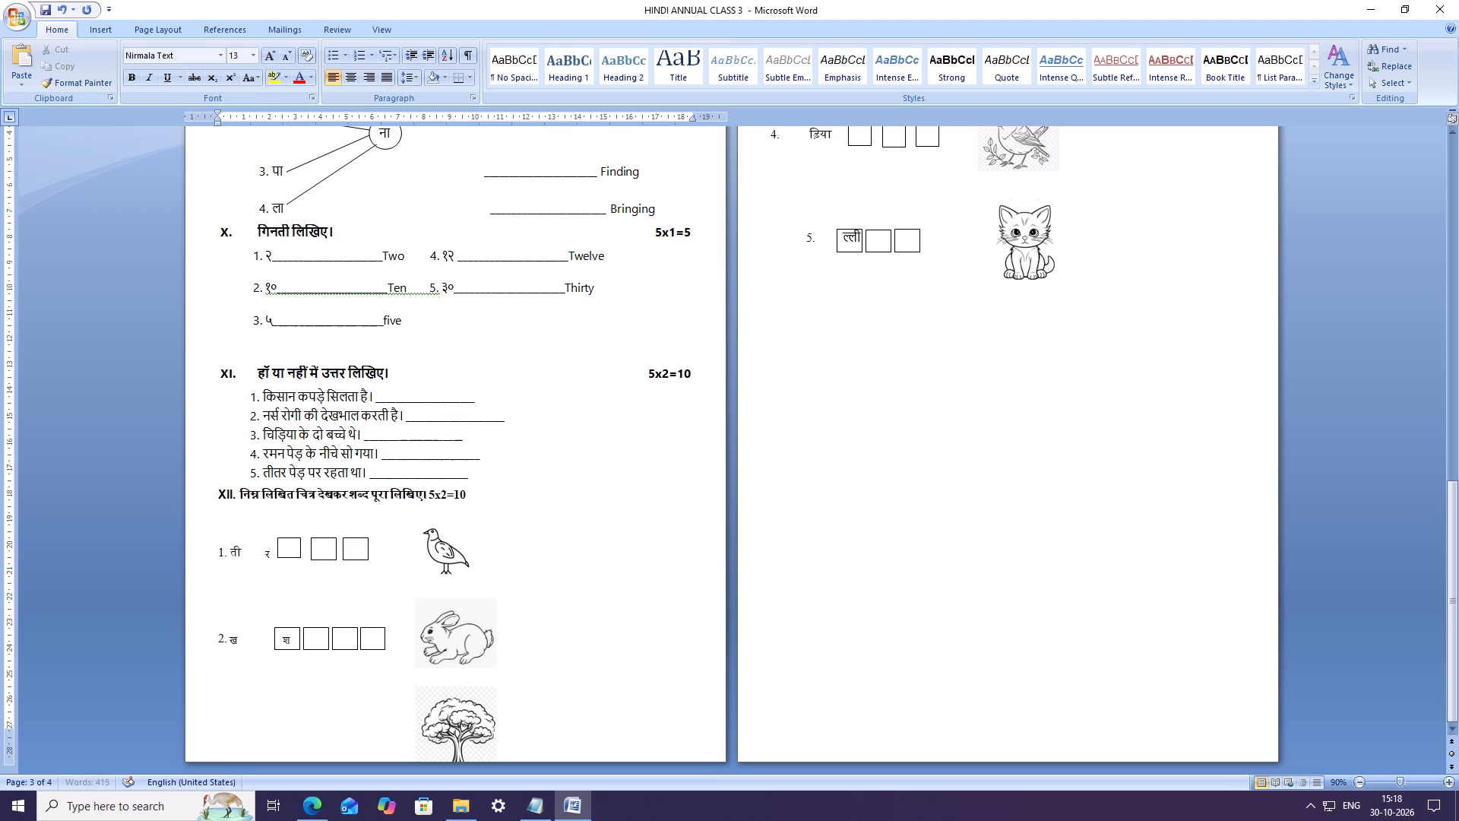
Save the Class 3 exam paper with the indented section XI items.
key("ctrl+s")
key("ctrl+s")
key("ctrl+s")
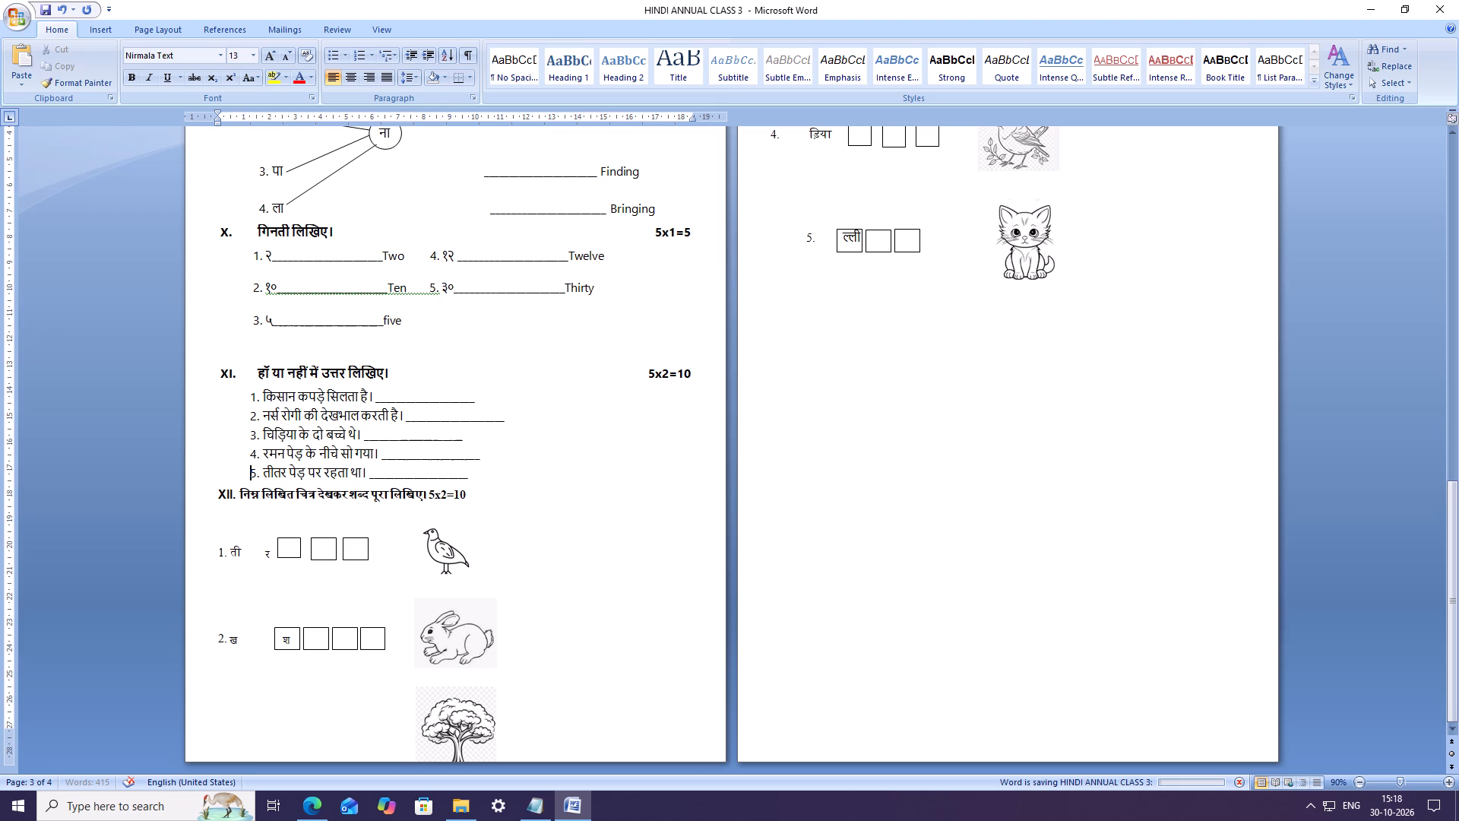
Increase the line spacing of the five yes-or-no items in section XI.
left_click_drag(474, 474, 219, 397)
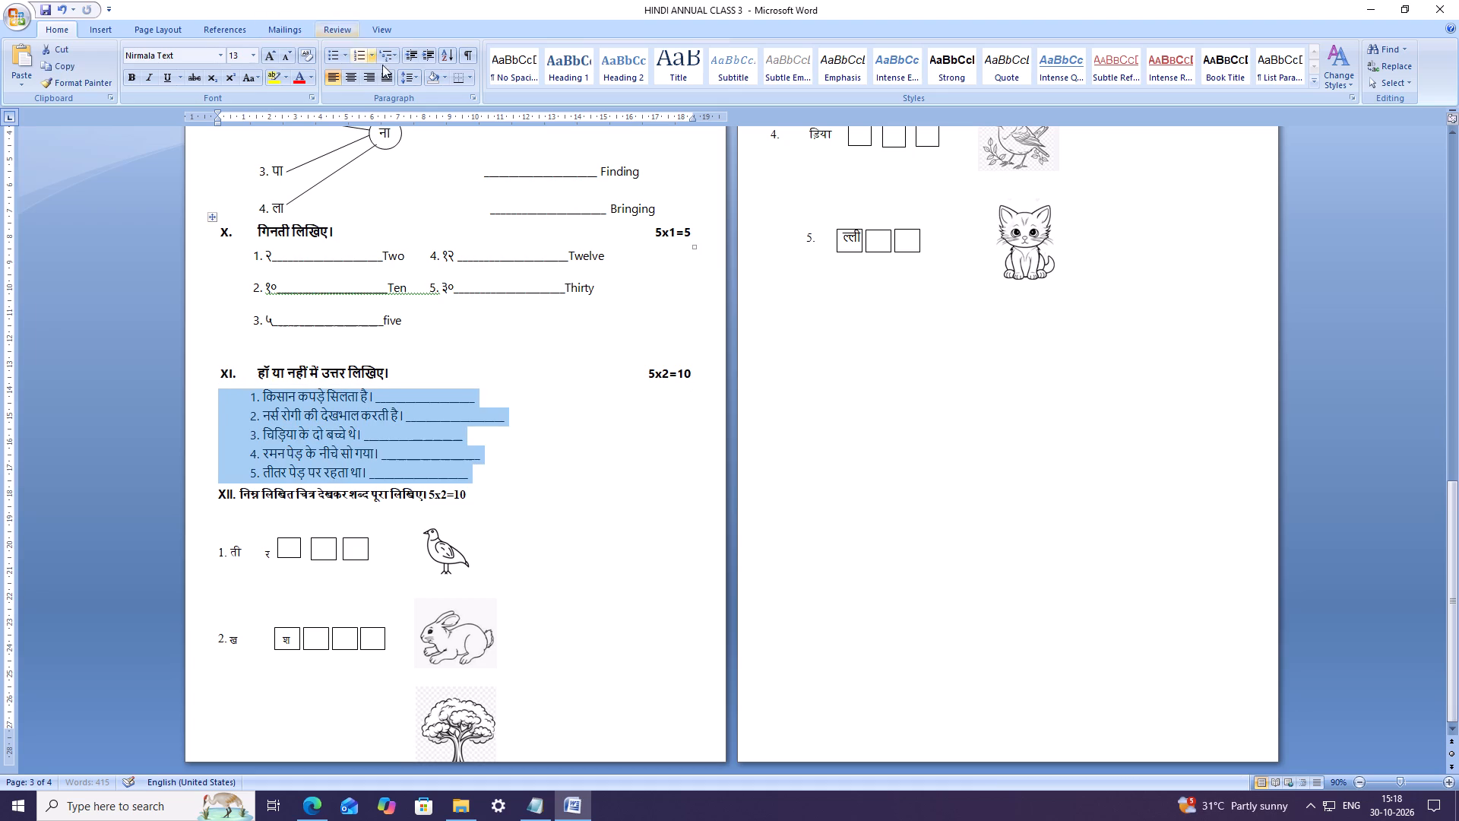
left_click(399, 80)
left_click(429, 147)
left_click(533, 382)
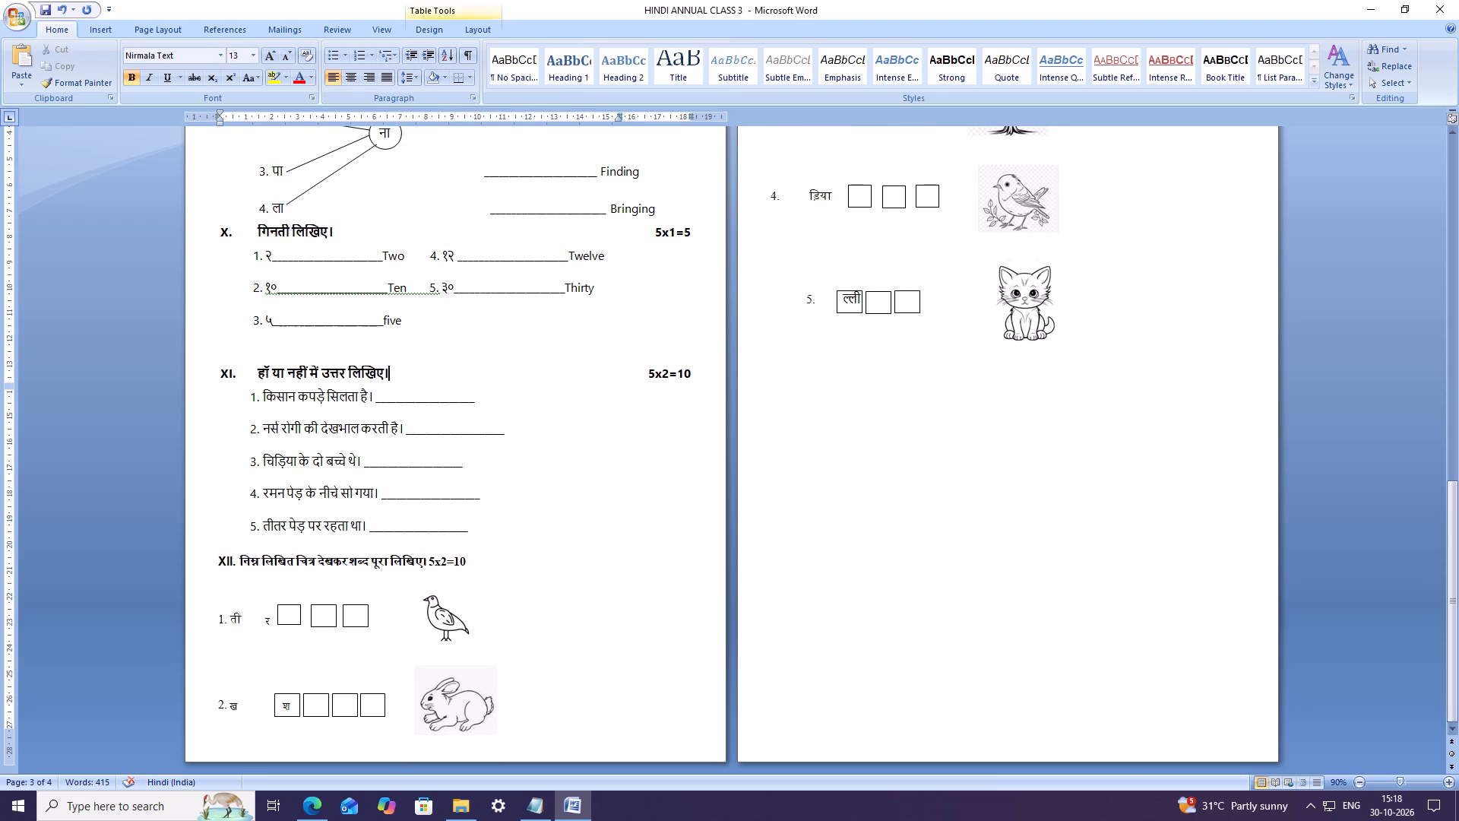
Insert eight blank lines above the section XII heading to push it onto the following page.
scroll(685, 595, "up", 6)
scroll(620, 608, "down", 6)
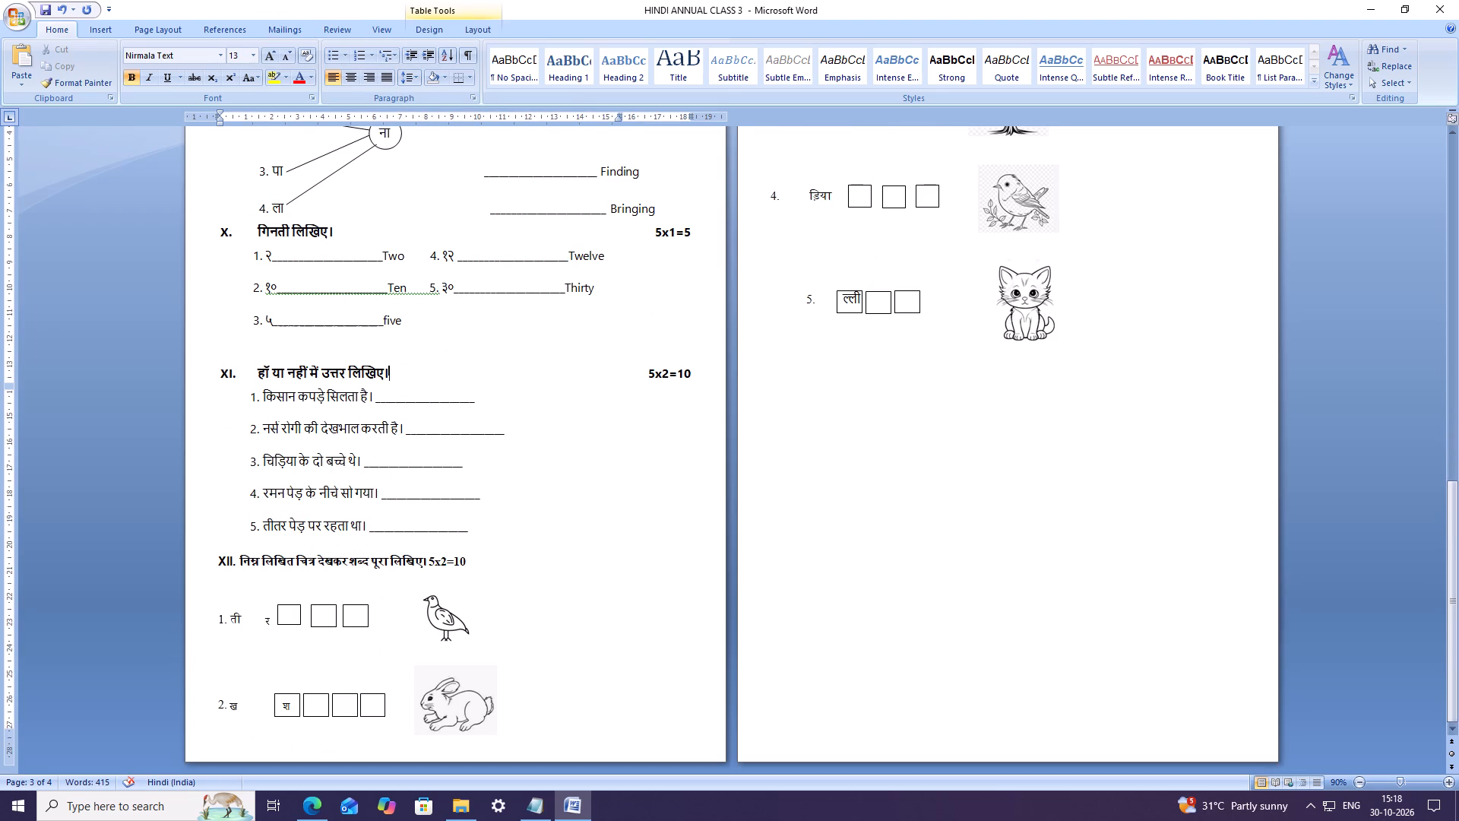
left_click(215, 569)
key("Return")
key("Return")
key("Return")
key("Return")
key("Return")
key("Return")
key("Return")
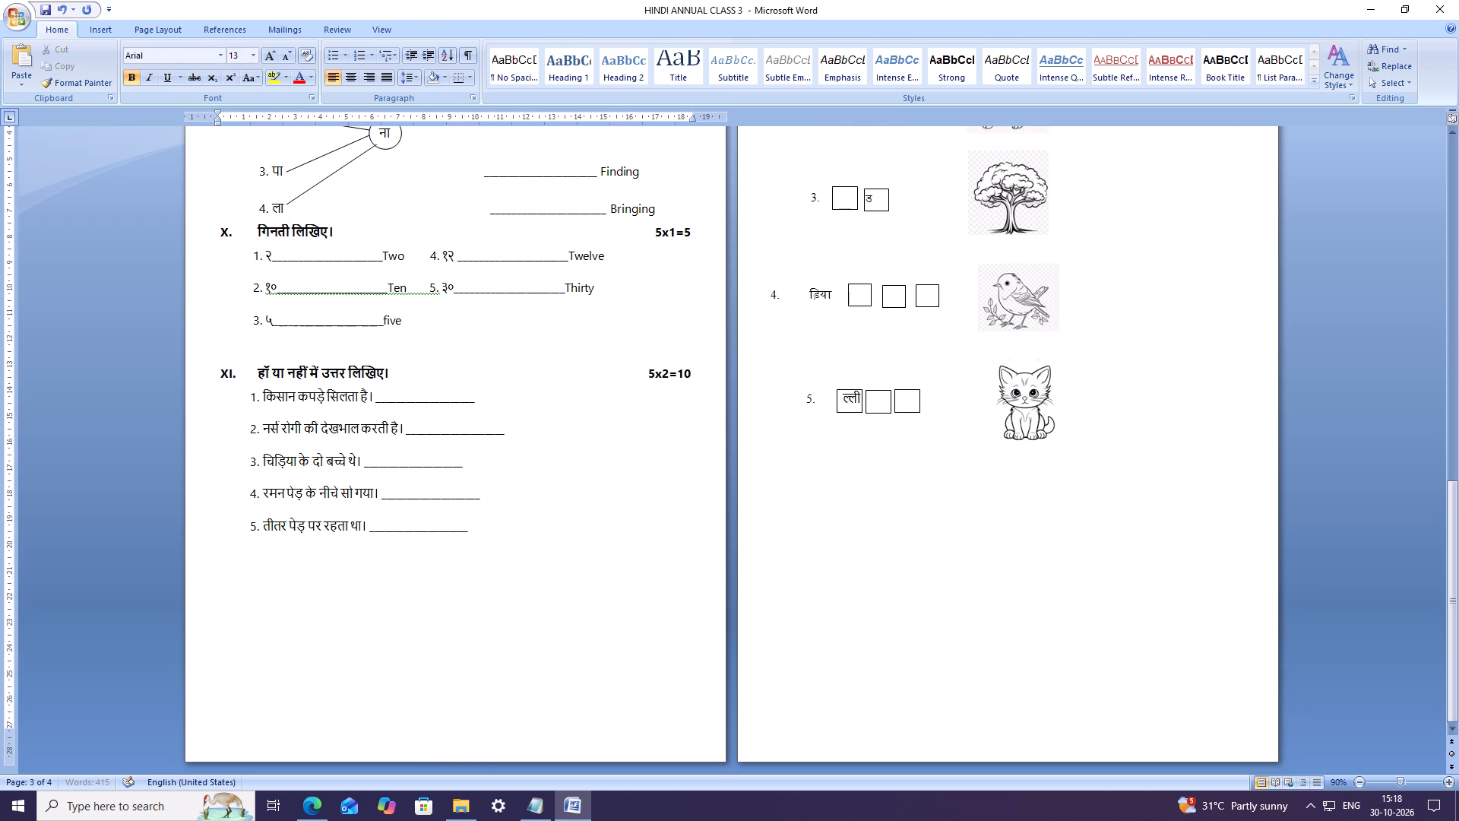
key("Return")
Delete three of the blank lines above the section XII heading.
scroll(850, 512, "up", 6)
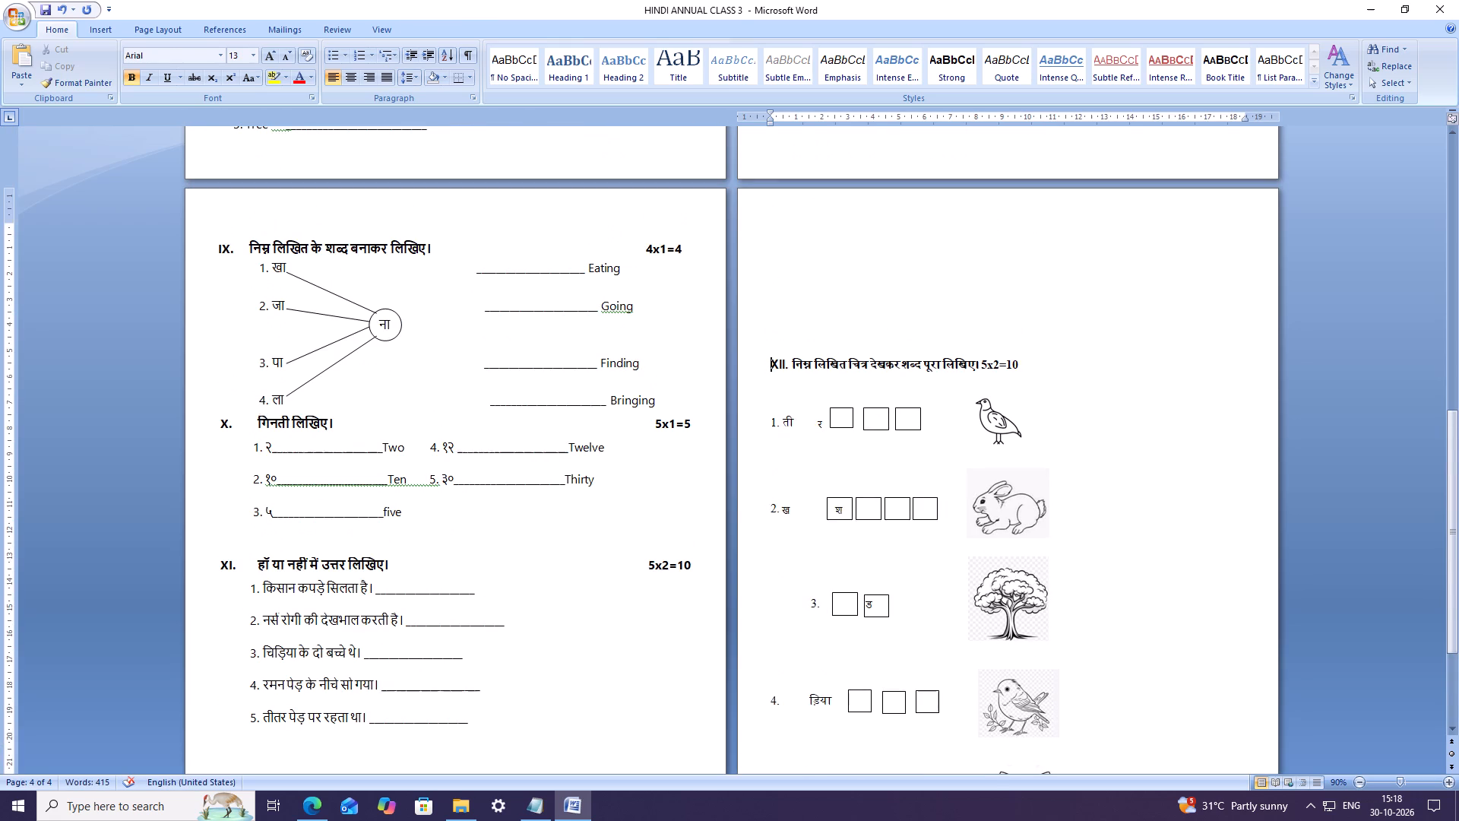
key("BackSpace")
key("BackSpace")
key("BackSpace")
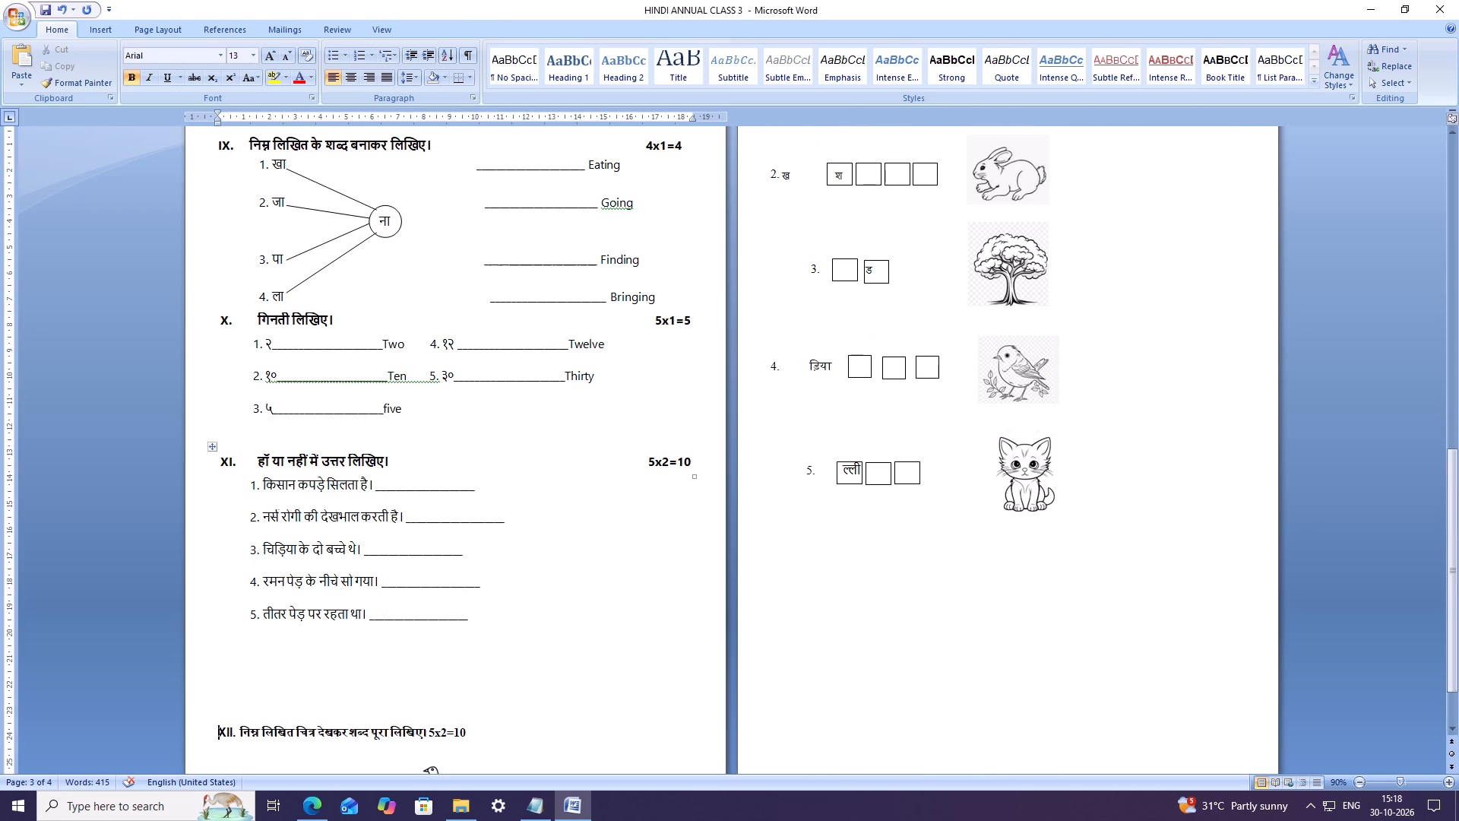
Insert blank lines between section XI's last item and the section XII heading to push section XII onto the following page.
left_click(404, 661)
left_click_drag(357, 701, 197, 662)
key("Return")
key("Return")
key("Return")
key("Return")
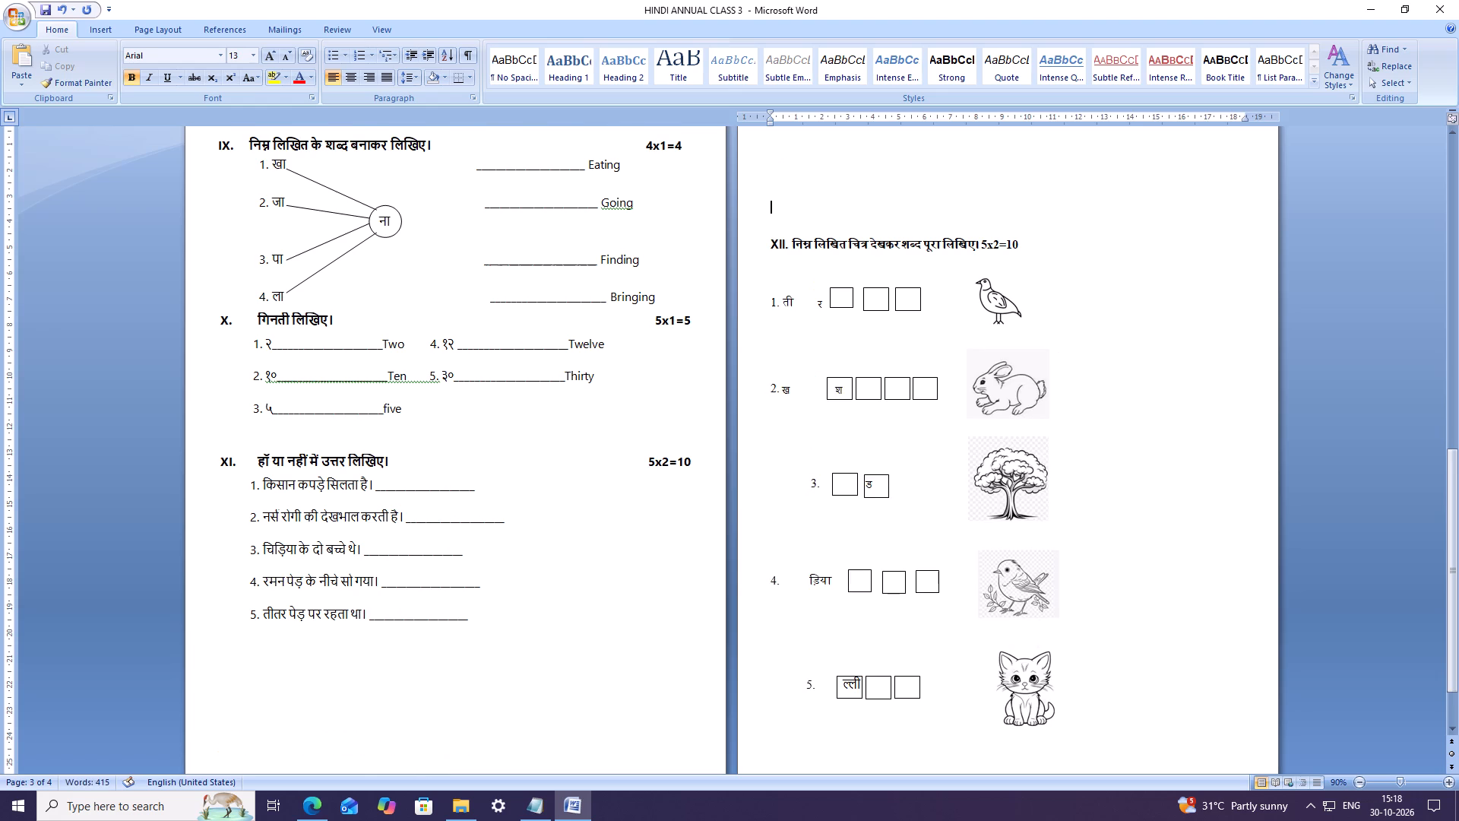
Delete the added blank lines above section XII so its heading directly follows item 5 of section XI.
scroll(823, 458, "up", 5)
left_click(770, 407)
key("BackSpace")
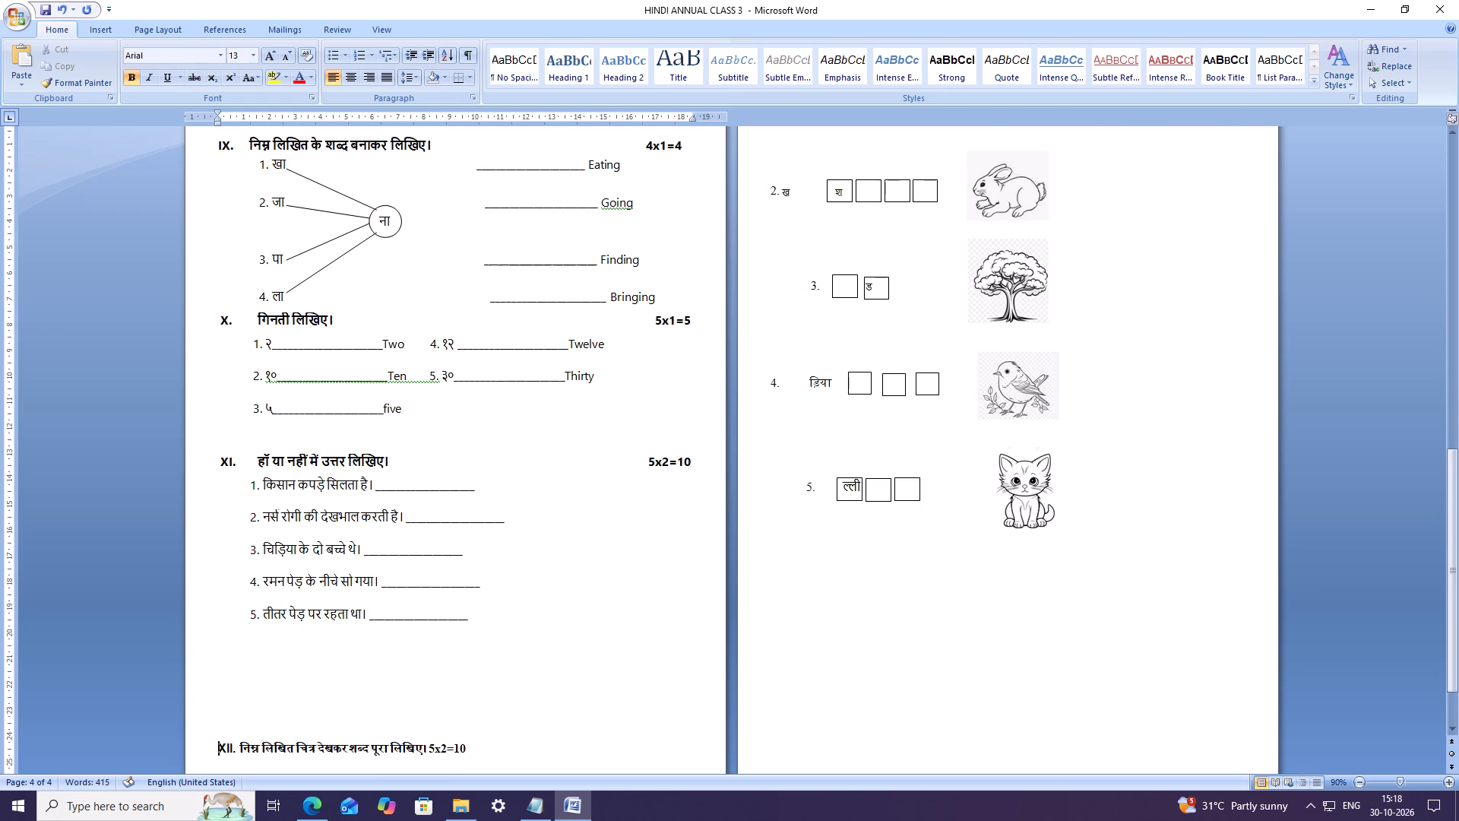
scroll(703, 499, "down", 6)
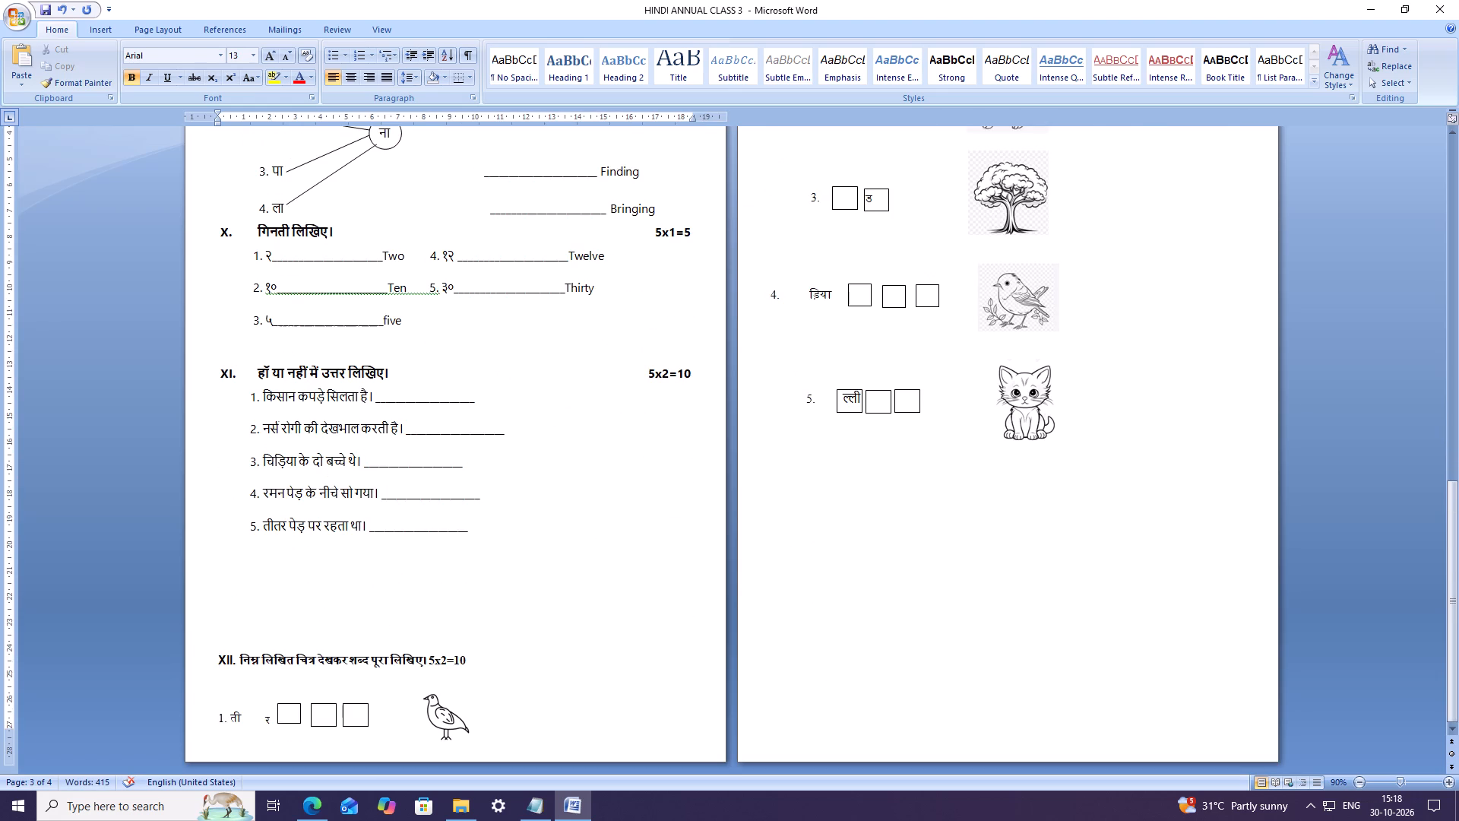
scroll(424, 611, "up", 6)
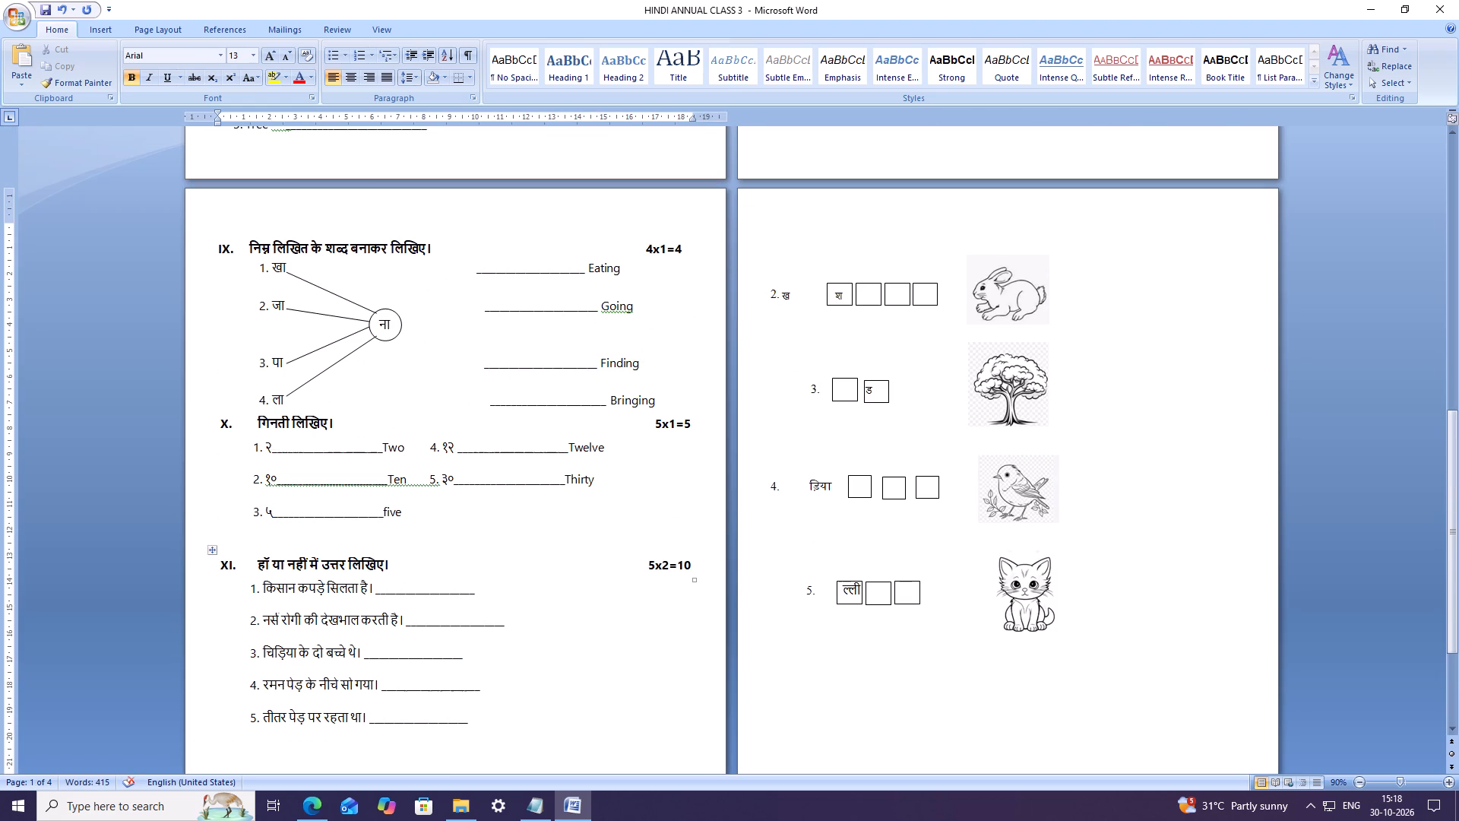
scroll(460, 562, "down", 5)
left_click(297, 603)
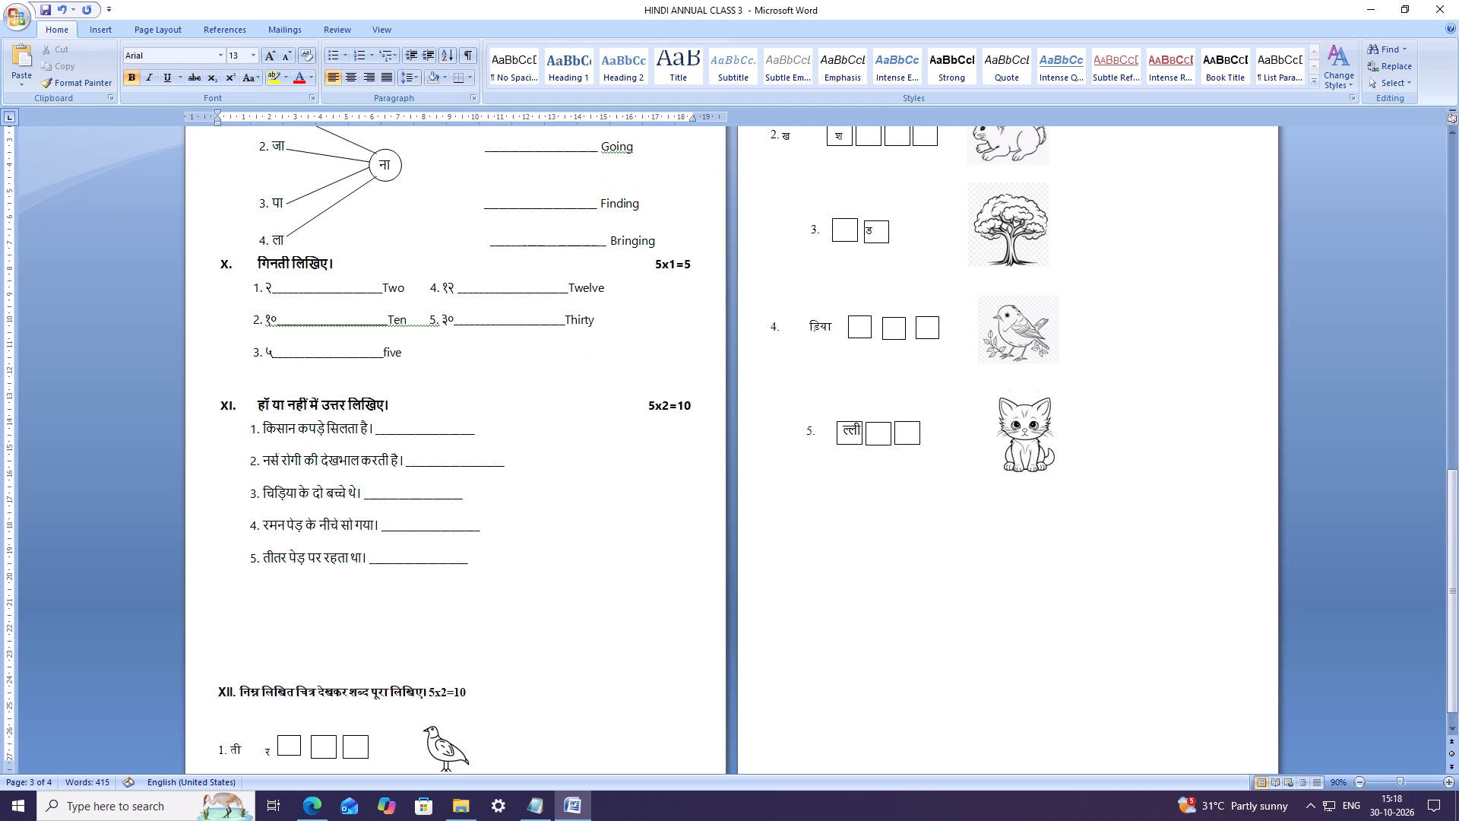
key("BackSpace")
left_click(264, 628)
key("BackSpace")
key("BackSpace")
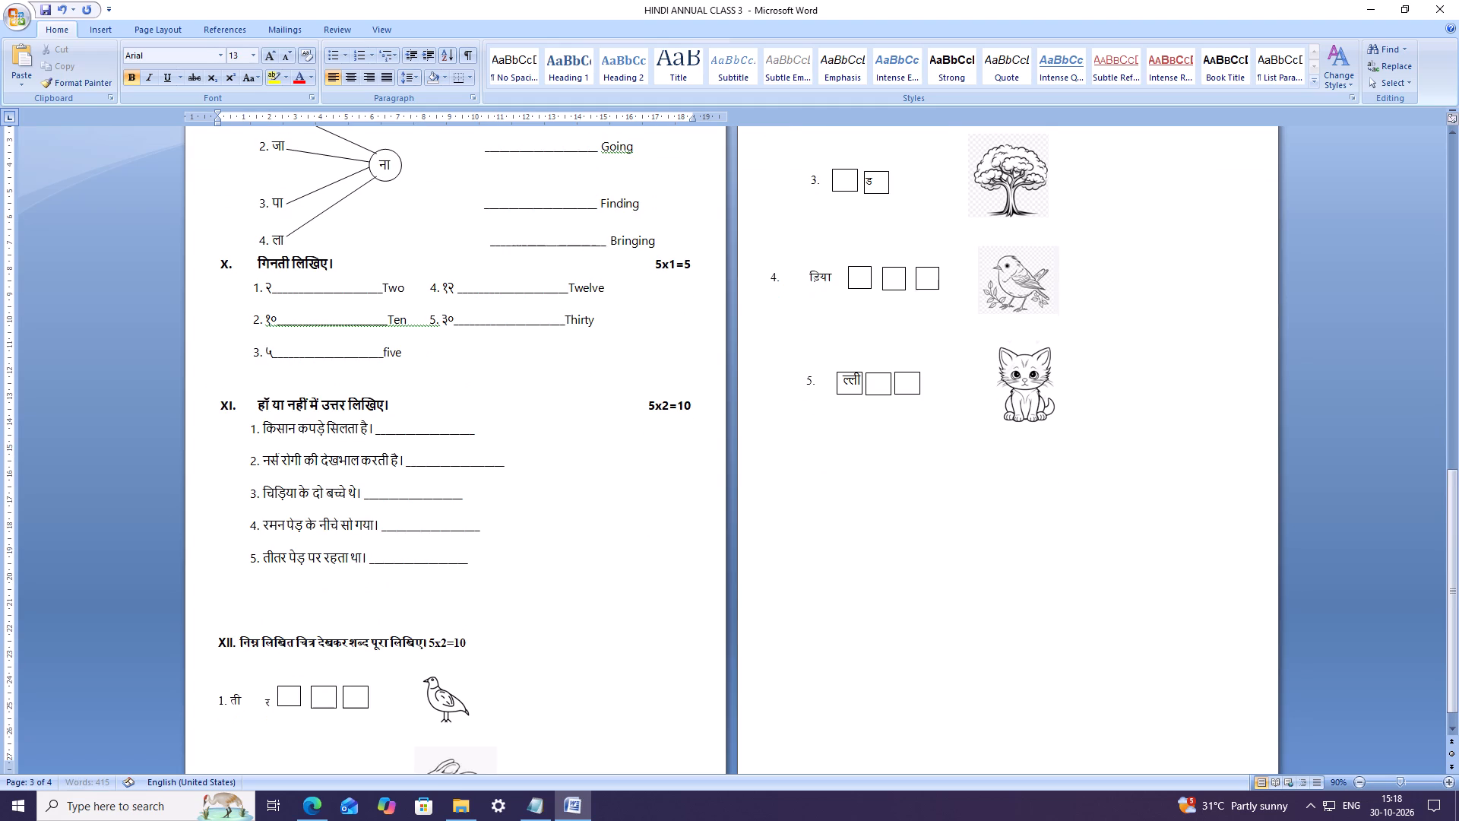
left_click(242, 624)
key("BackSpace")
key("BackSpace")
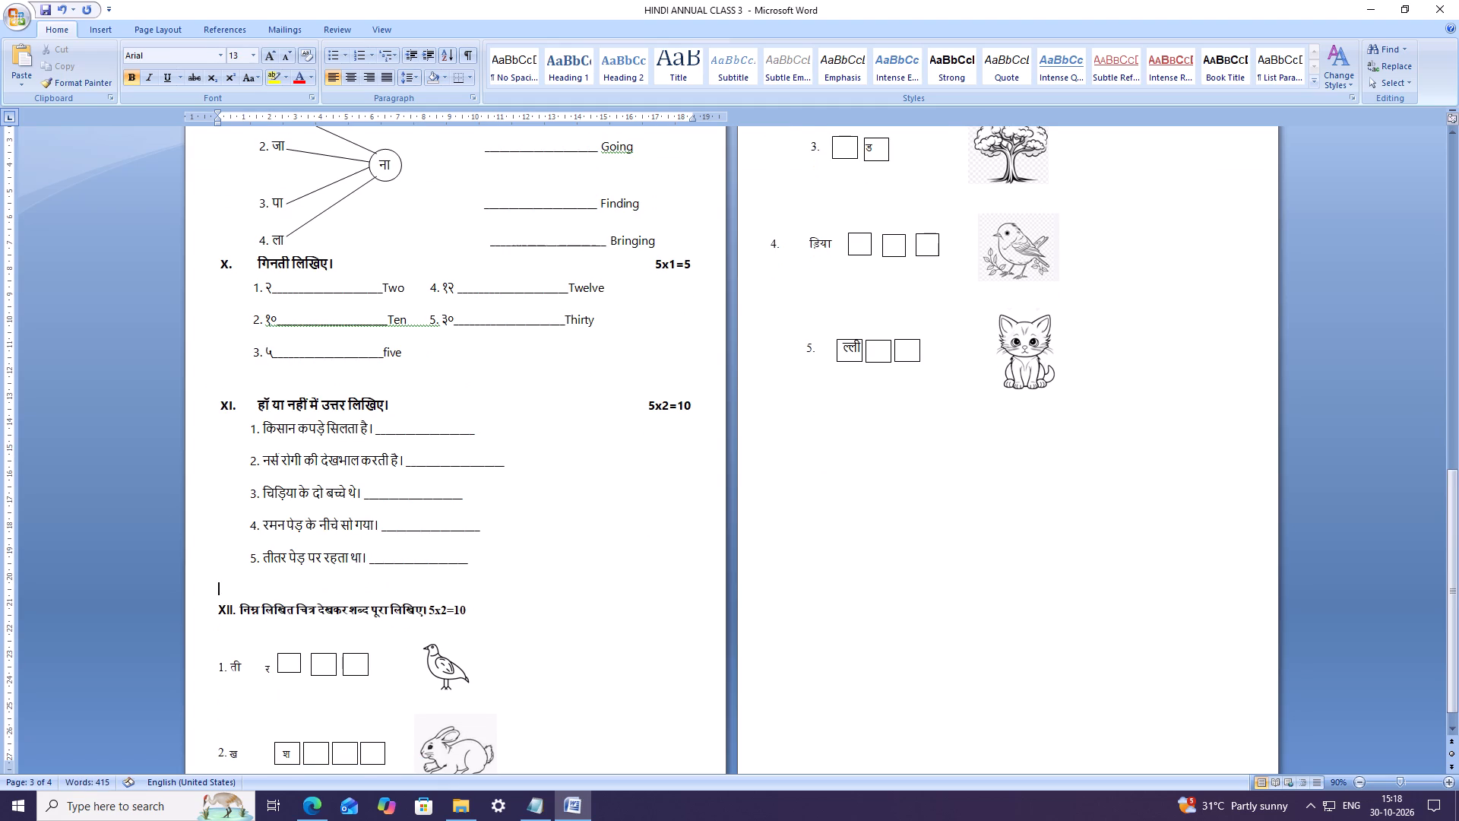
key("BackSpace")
Use spaces to shift the marks 5x2=10 in section XII's heading line to nearly align with section XI's marks.
left_click(429, 594)
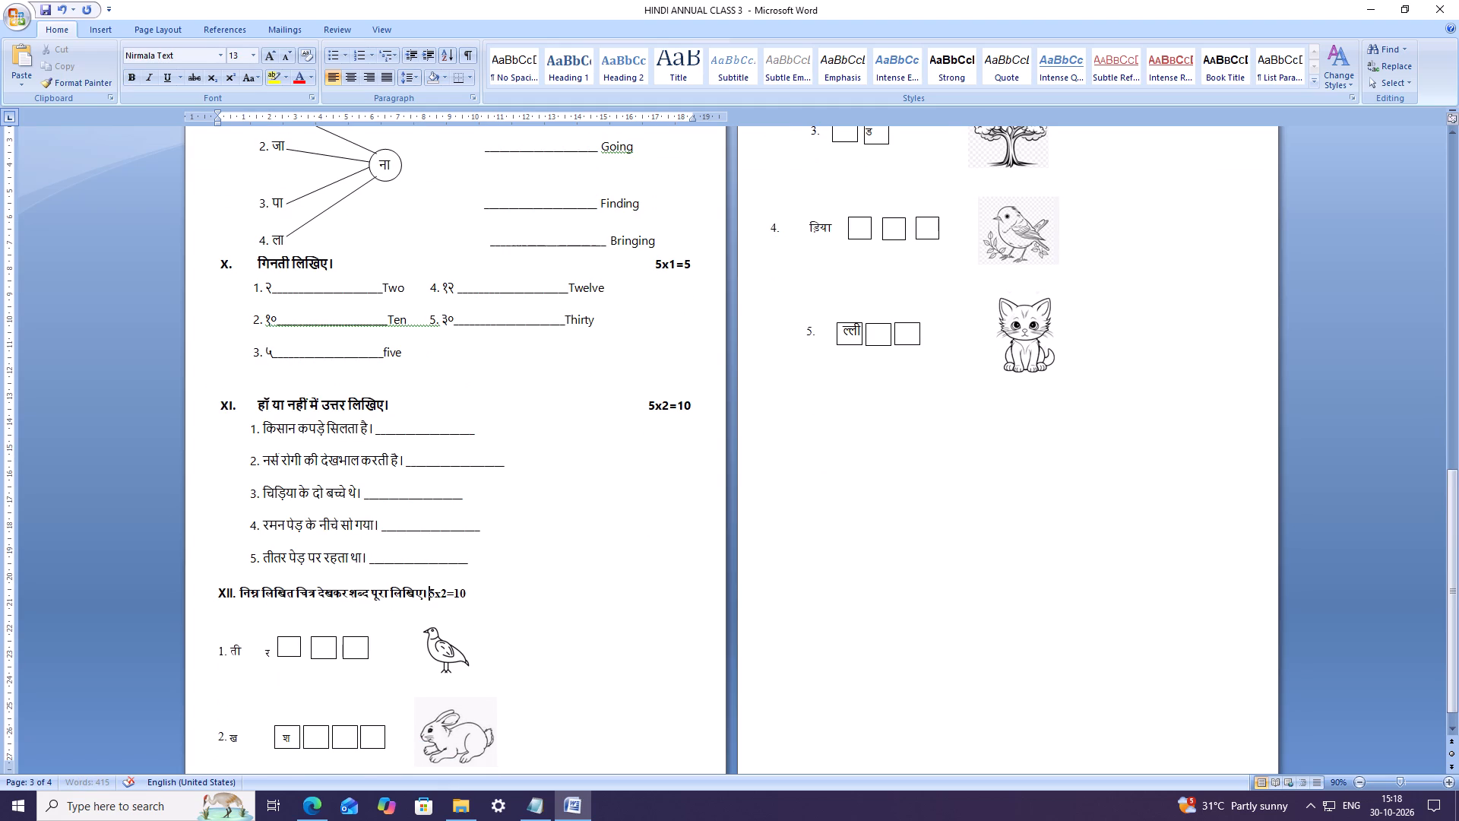
key("space")
key("space")
key("space")
key("space")
key("space")
key("space")
key("space")
key("space")
key("space")
key("space")
key("space")
key("space")
key("space")
key("space")
key("space")
key("space")
key("space")
key("space")
key("space")
key("space")
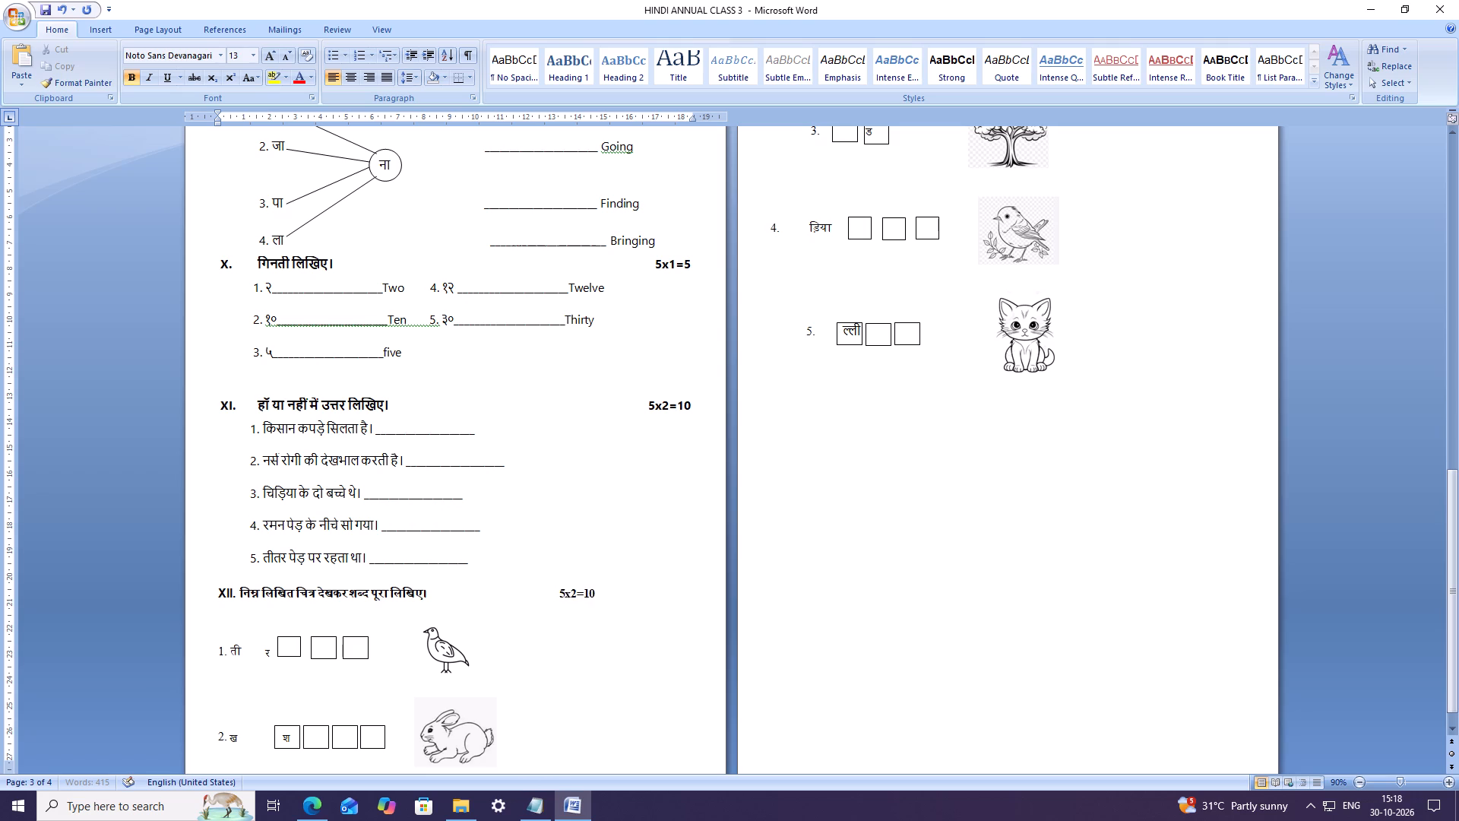
key("BackSpace")
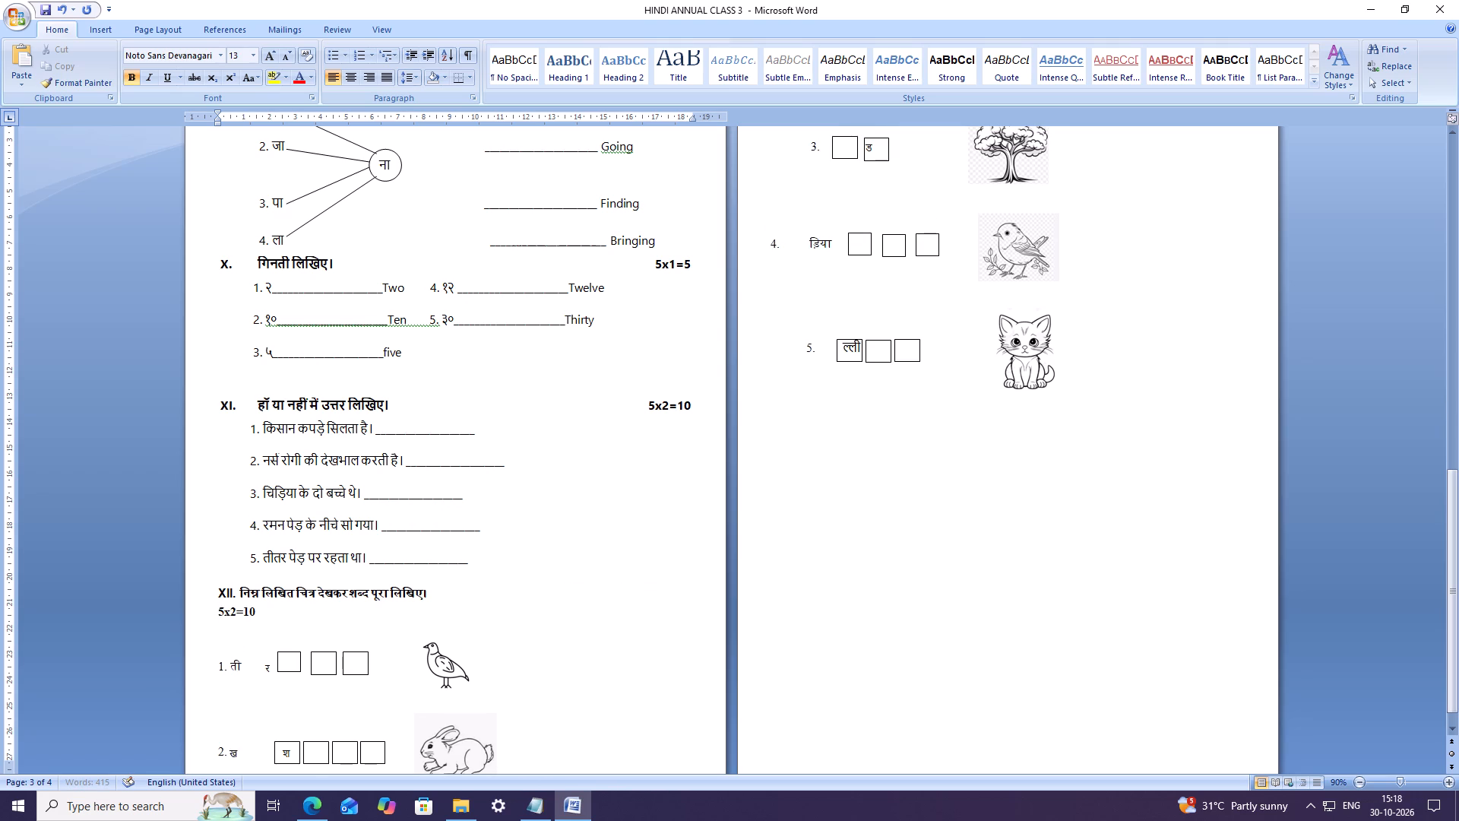
key("BackSpace")
key("BackSpace")
key("BackSpace")
key("BackSpace")
key("BackSpace")
key("BackSpace")
key("BackSpace")
key("BackSpace")
key("BackSpace")
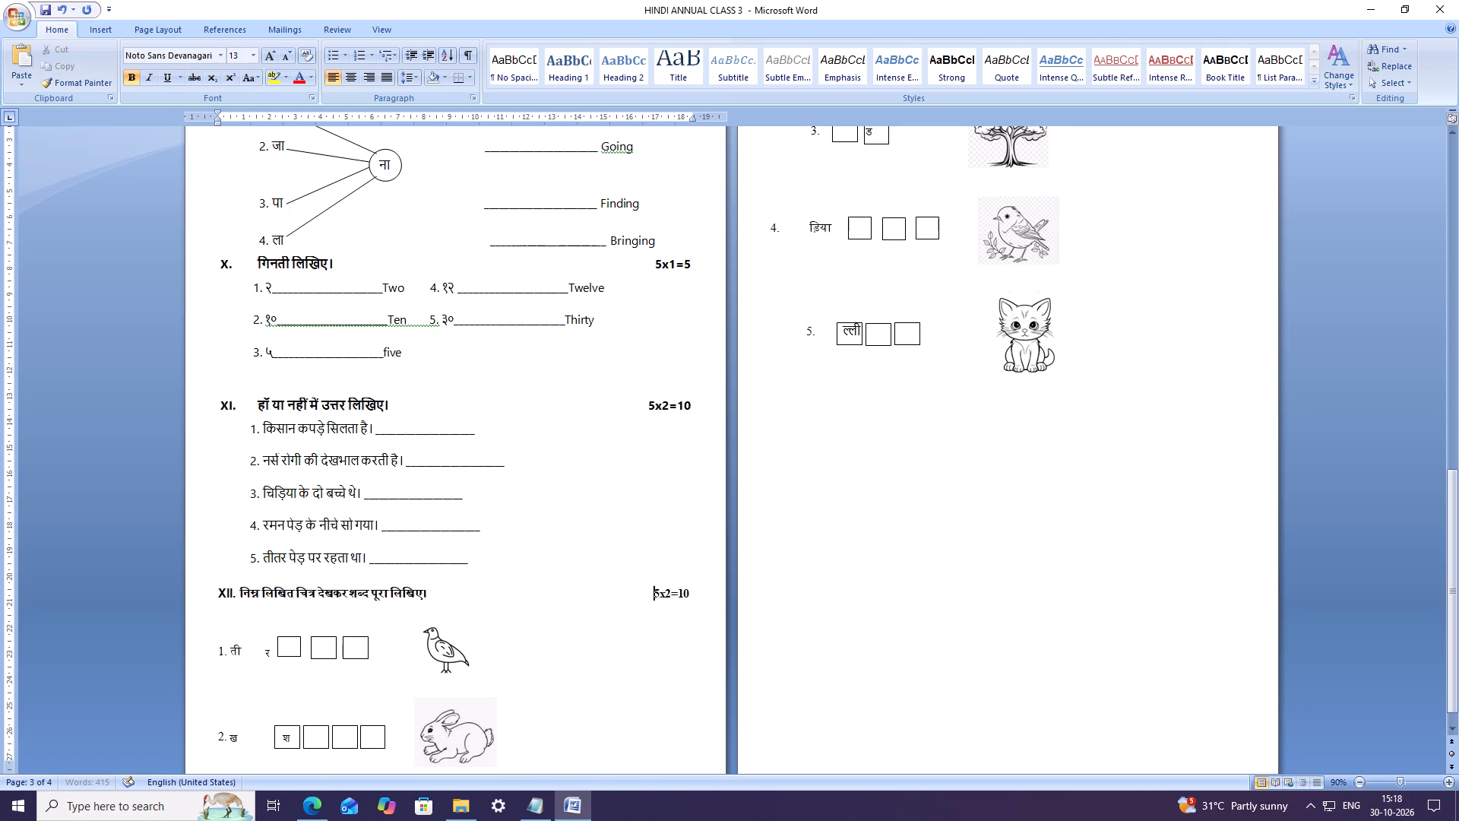
key("BackSpace")
key("BackSpace")
key("BackSpace")
Save the Class 3 exam paper with the repositioned section XII marks.
key("ctrl+s")
key("ctrl+s")
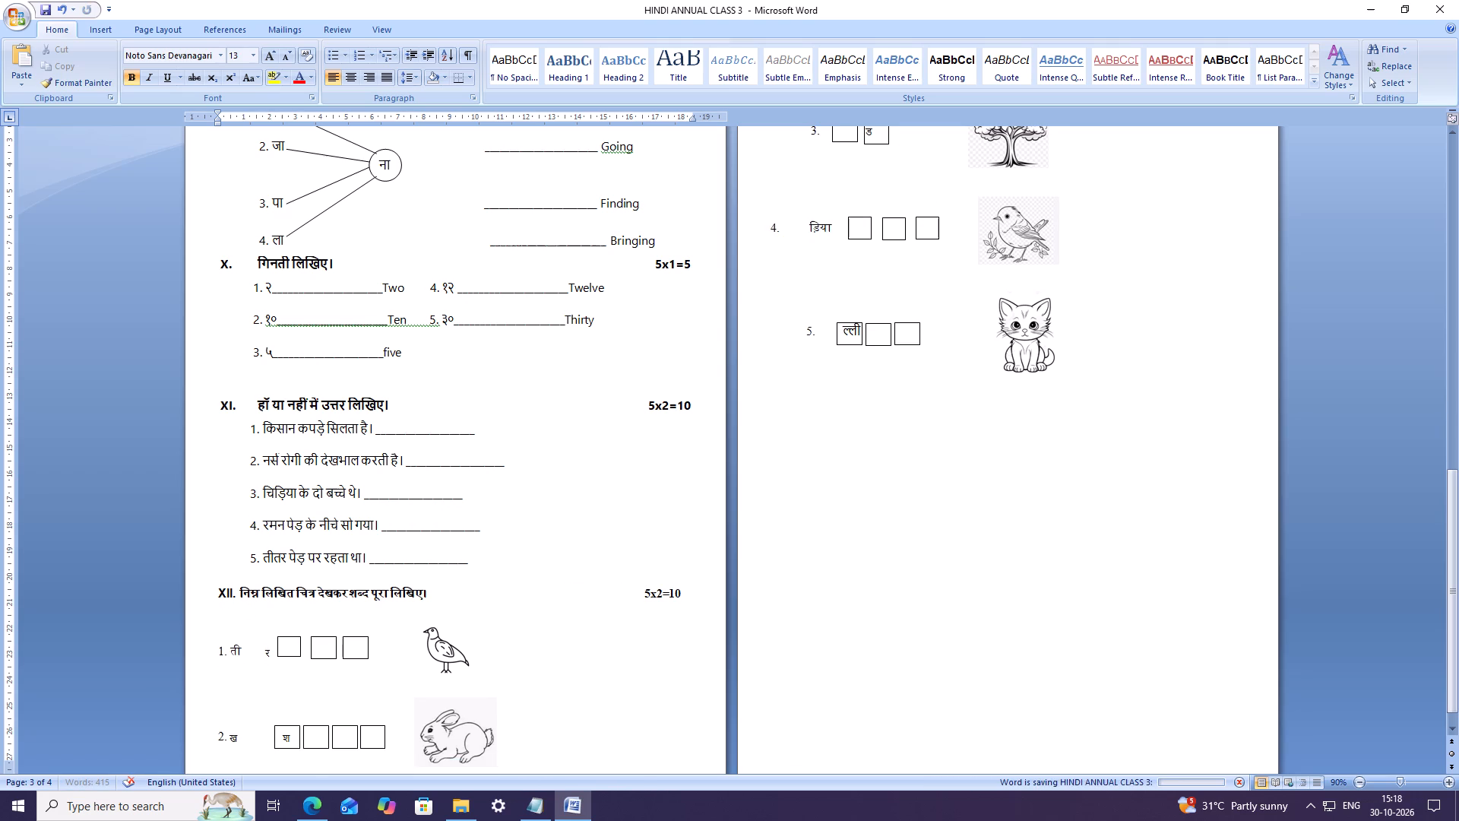
key("ctrl+s")
Insert three spaces between the number XII. and its heading text in section XII.
left_click(240, 593)
key("space")
key("space")
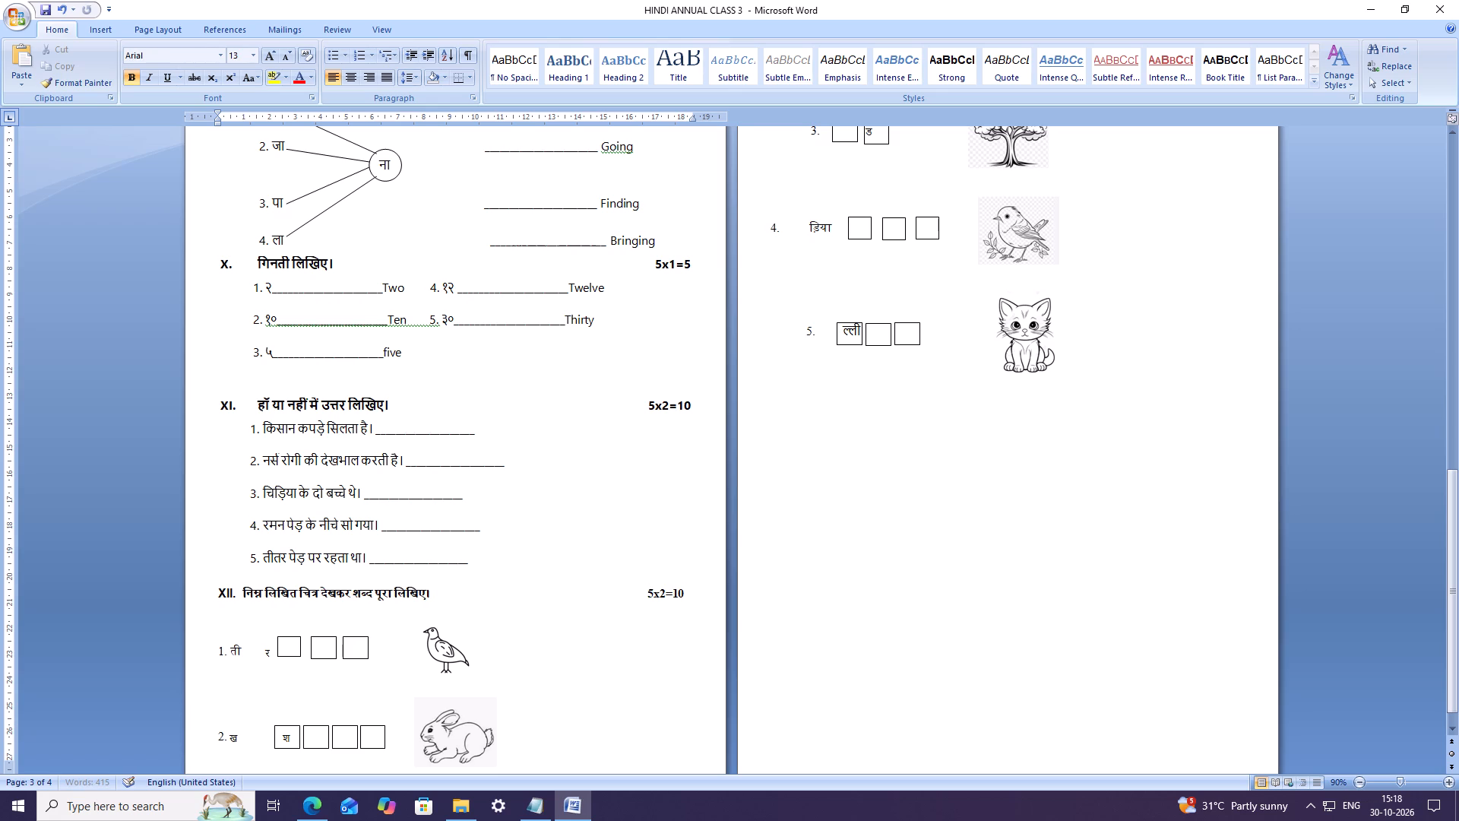
key("space")
Insert spaces after the number of item 1 in section XII to move ती into the first answer box.
left_click(223, 648)
left_click(226, 648)
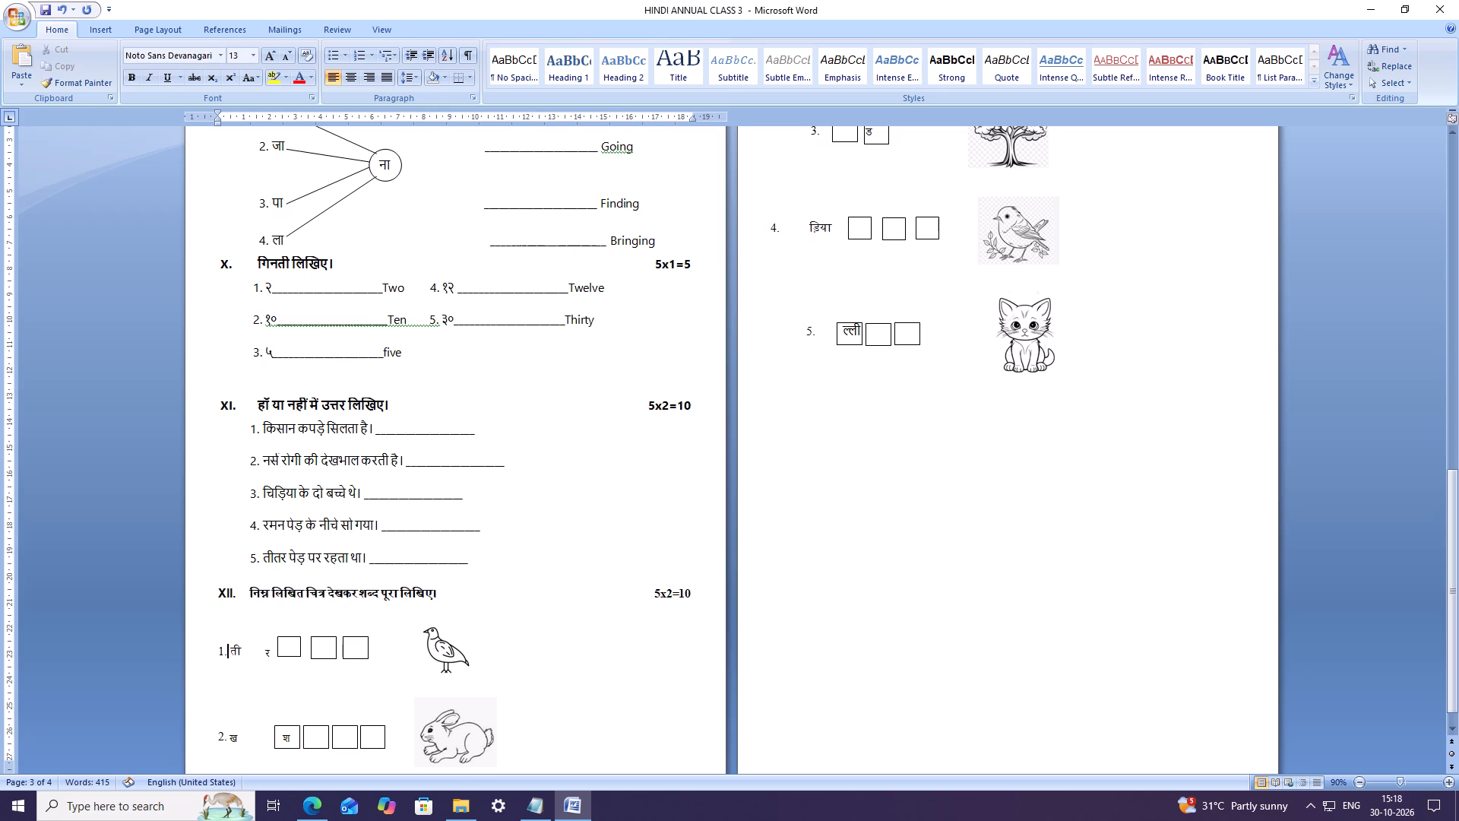
key("space")
key("space")
key("space")
key("space")
key("space")
key("space")
key("space")
key("space")
key("space")
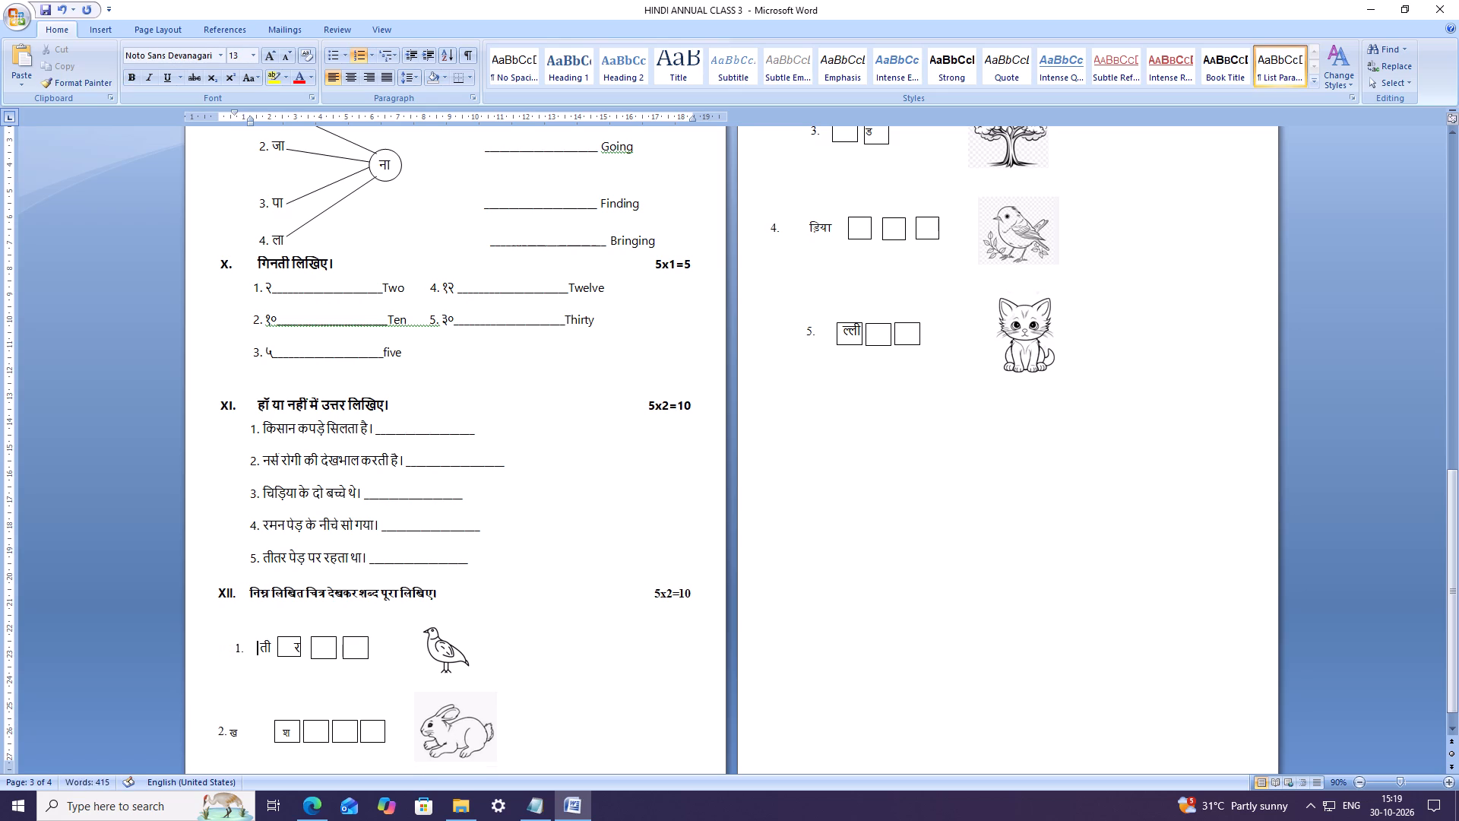
key("space")
key("space")
key("space")
Insert spaces after the number of item 2 in section XII to move ख into the third answer box.
left_click(229, 733)
key("space")
key("space")
key("space")
key("space")
key("space")
key("space")
key("space")
key("space")
key("space")
key("space")
key("space")
key("space")
key("space")
key("space")
key("space")
key("space")
key("space")
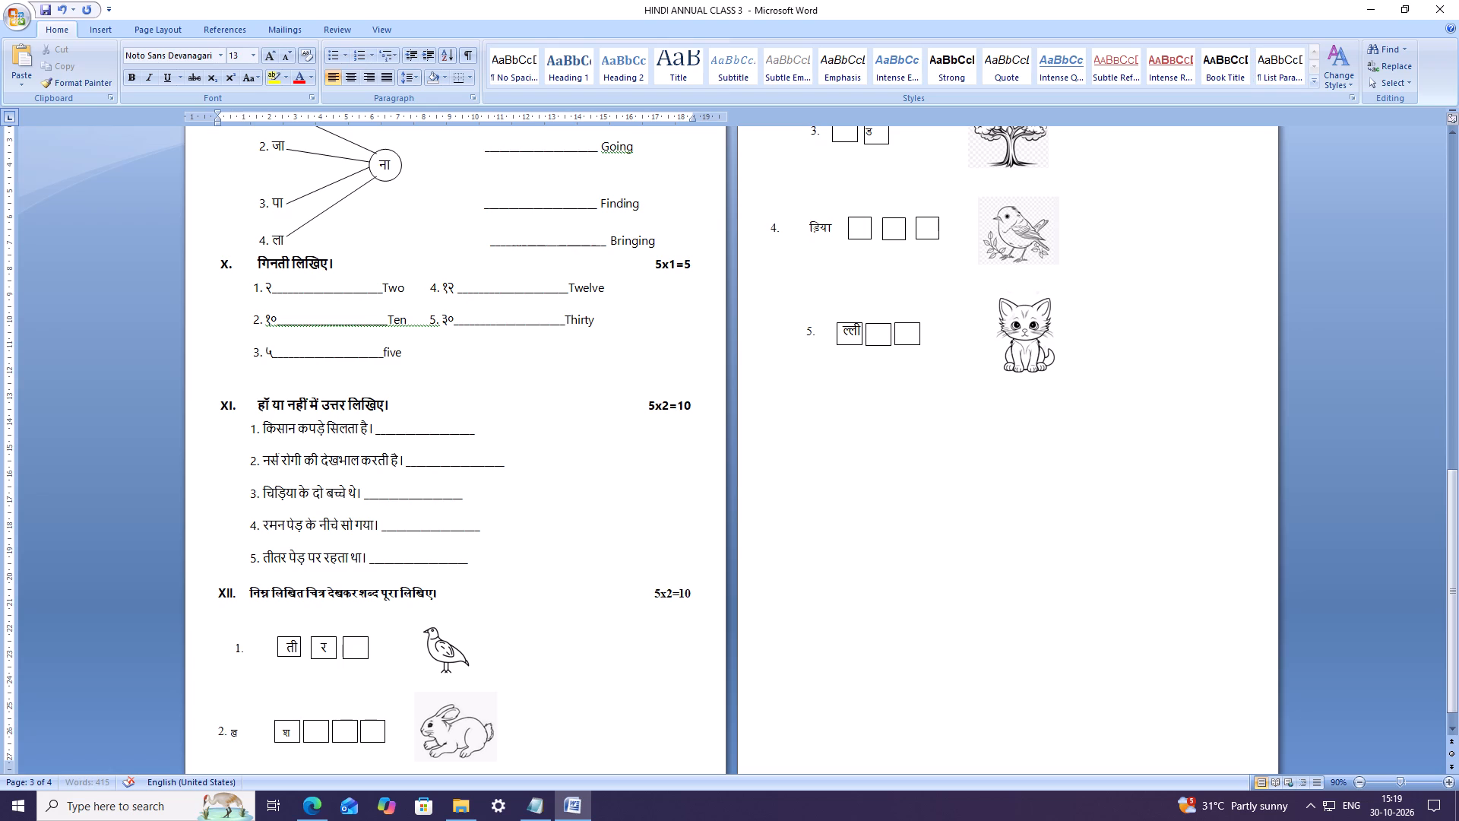
key("space")
key("space")
key("space")
key("space")
key("space")
key("space")
key("space")
key("space")
key("space")
key("space")
key("space")
key("space")
key("space")
key("space")
key("space")
key("space")
key("space")
key("space")
key("space")
key("space")
key("space")
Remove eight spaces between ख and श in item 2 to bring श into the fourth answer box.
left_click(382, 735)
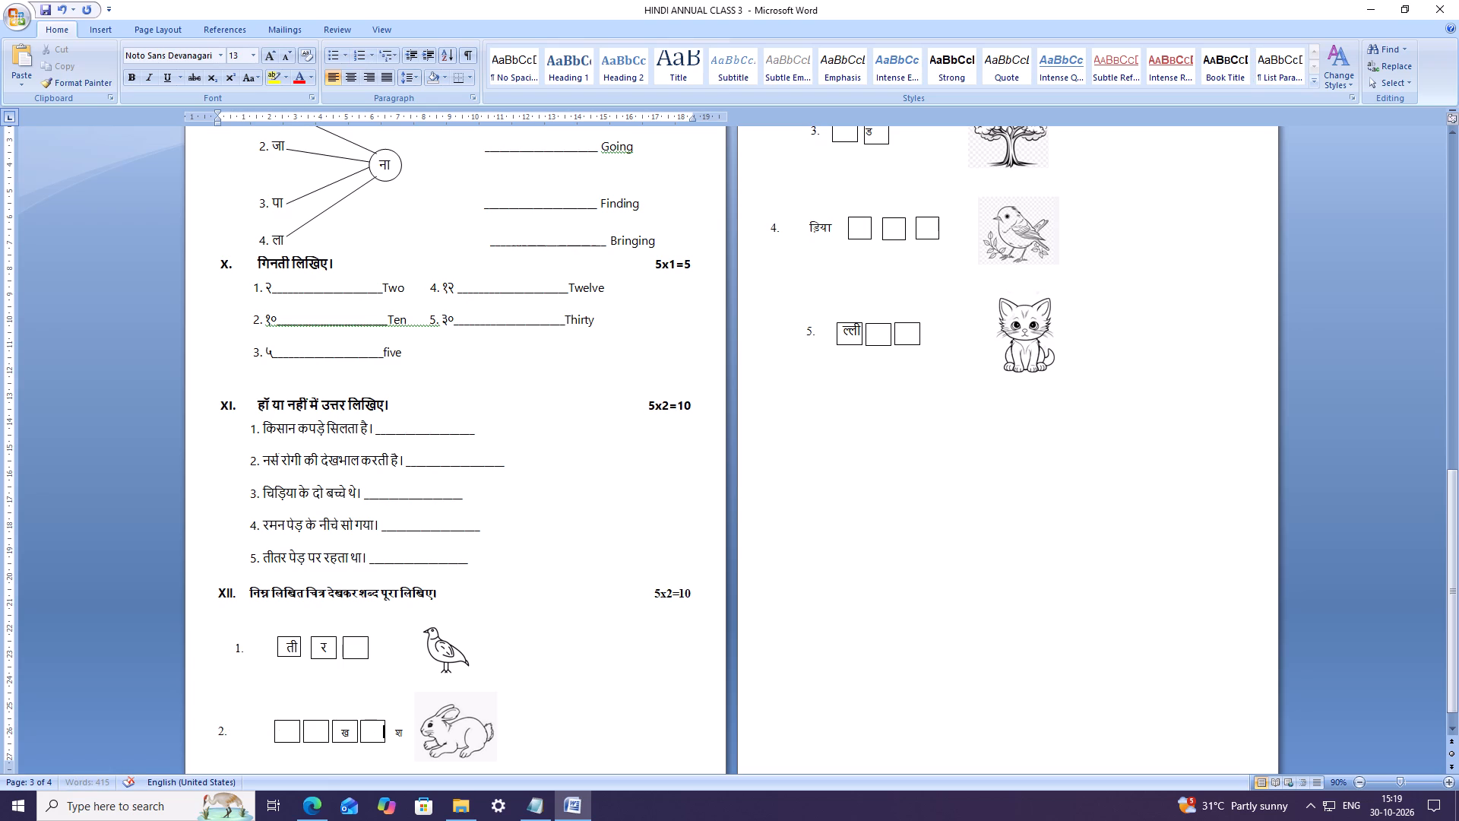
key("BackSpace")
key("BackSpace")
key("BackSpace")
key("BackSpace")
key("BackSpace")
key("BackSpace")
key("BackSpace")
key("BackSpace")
Insert seven spaces before the number 2. in section XII to indent it.
left_click(217, 733)
key("space")
key("space")
key("space")
key("space")
key("space")
key("space")
key("space")
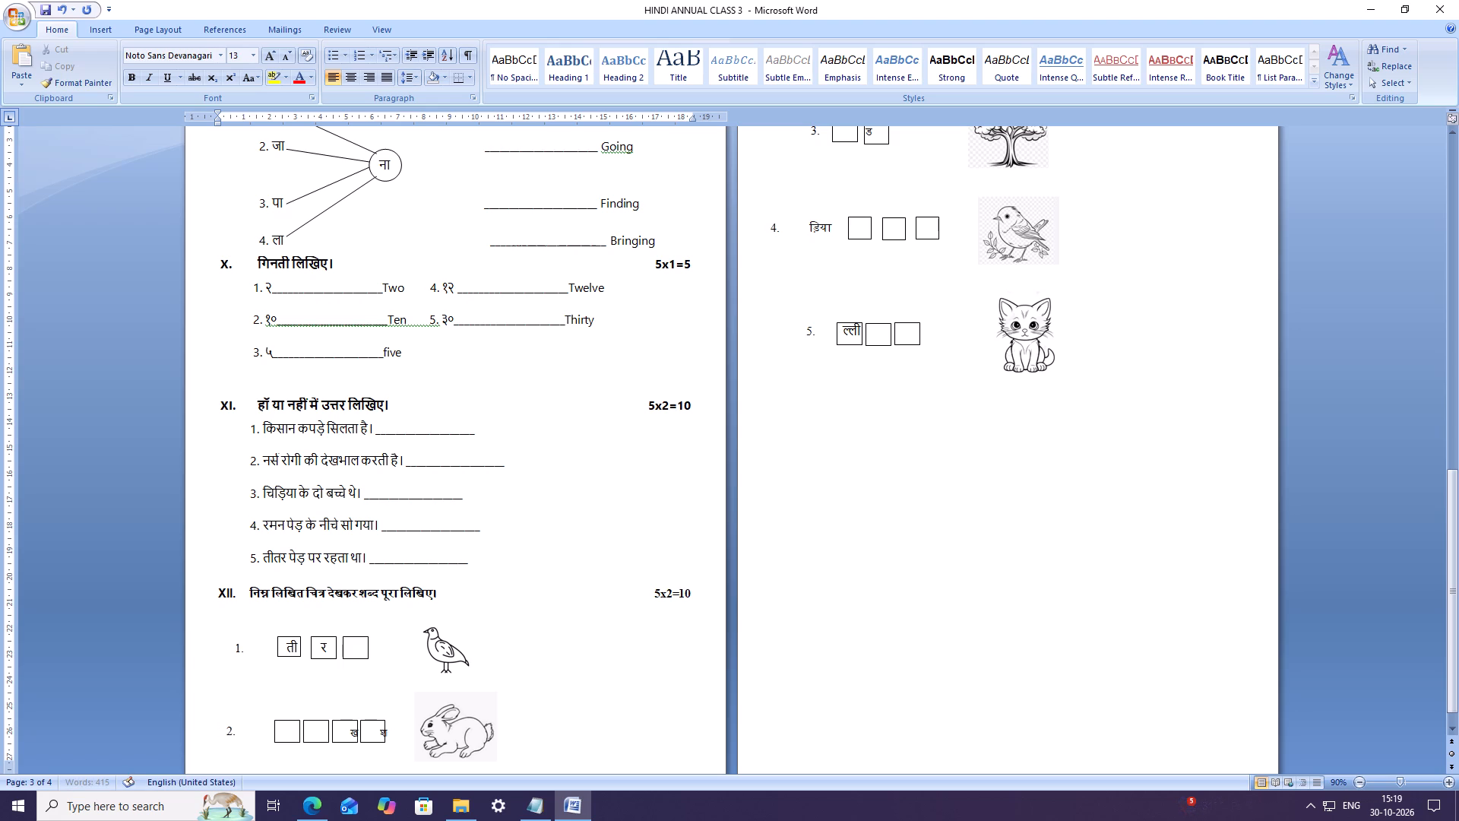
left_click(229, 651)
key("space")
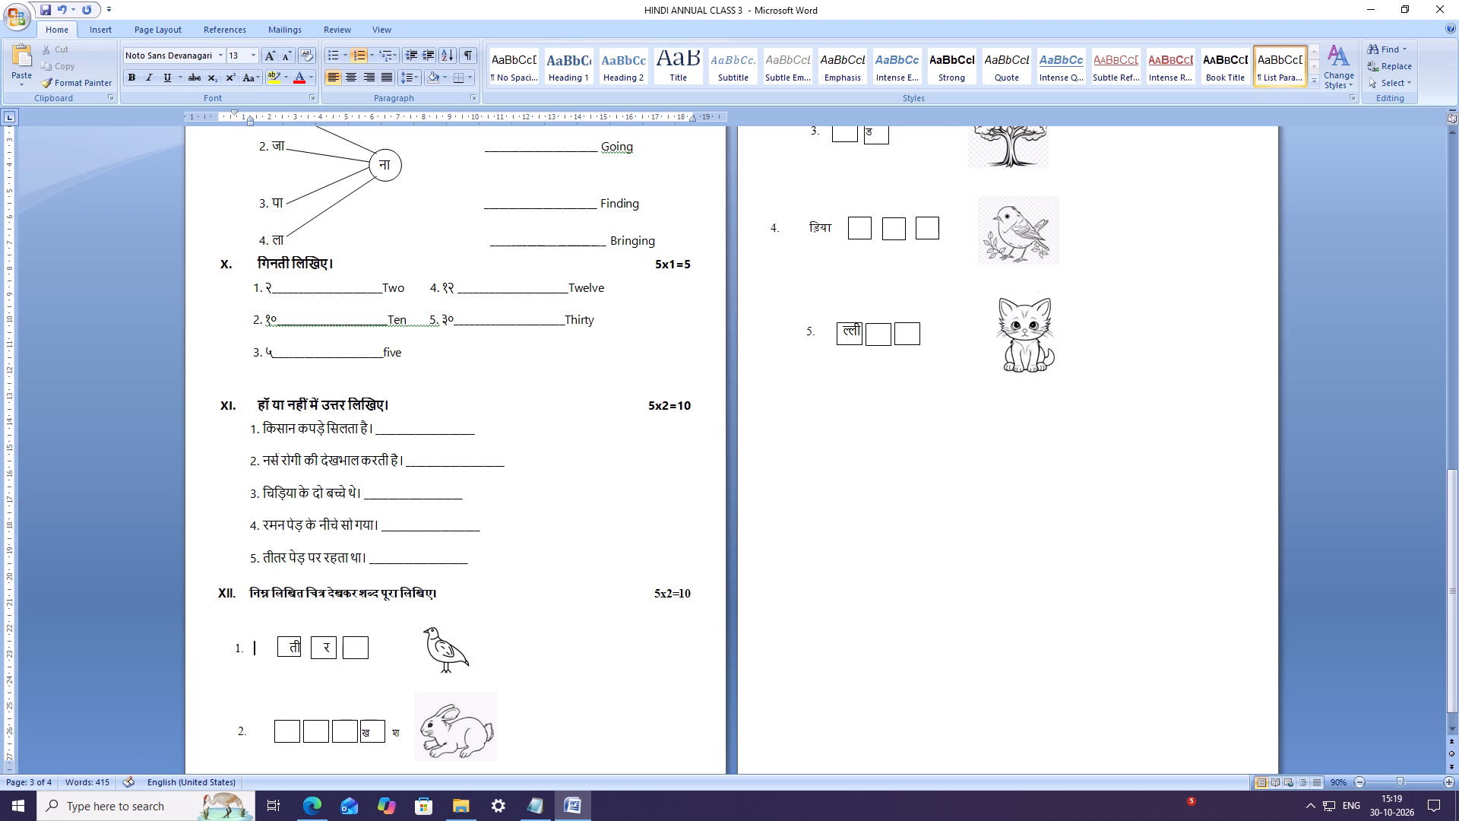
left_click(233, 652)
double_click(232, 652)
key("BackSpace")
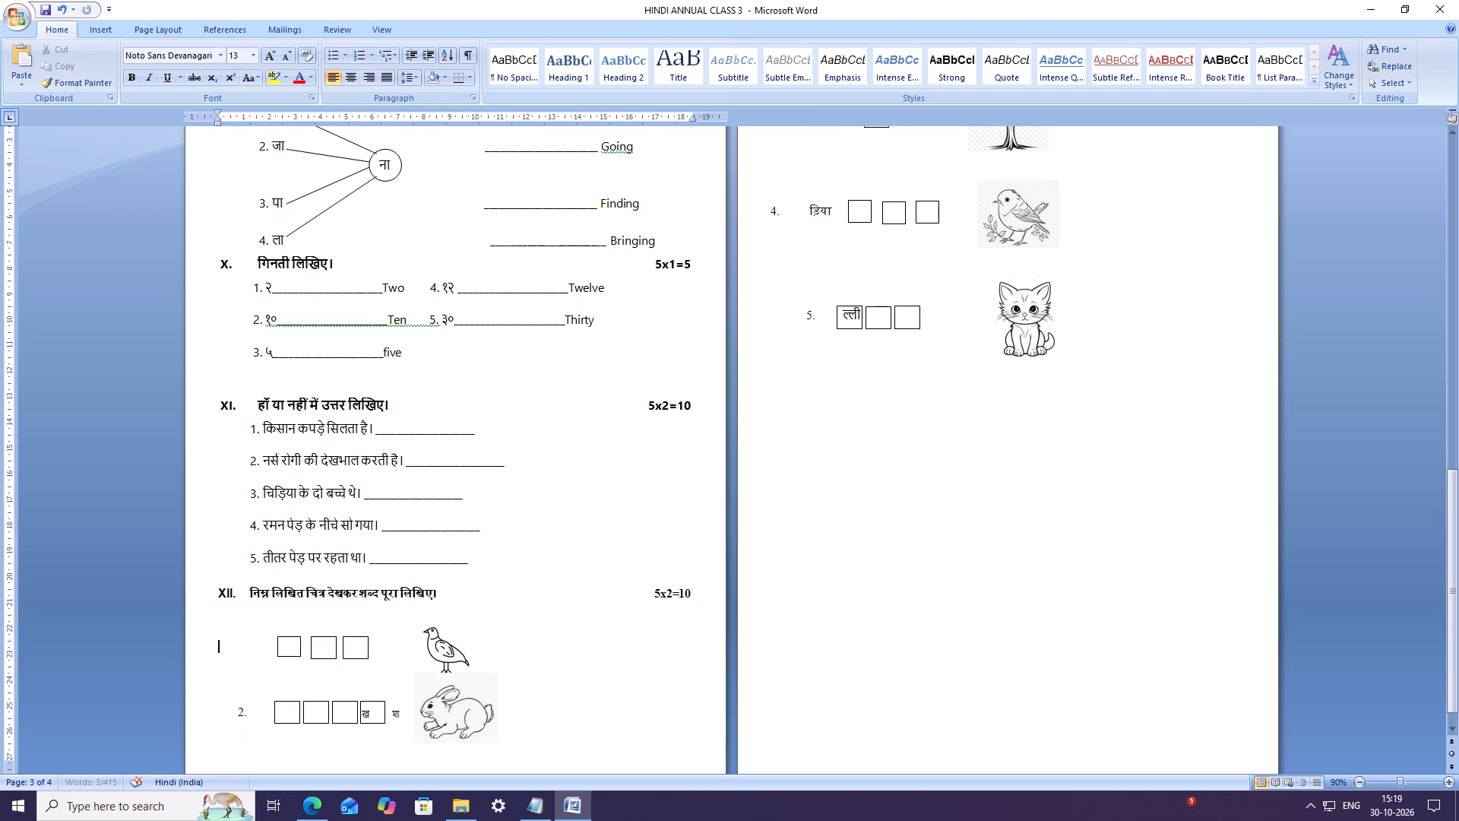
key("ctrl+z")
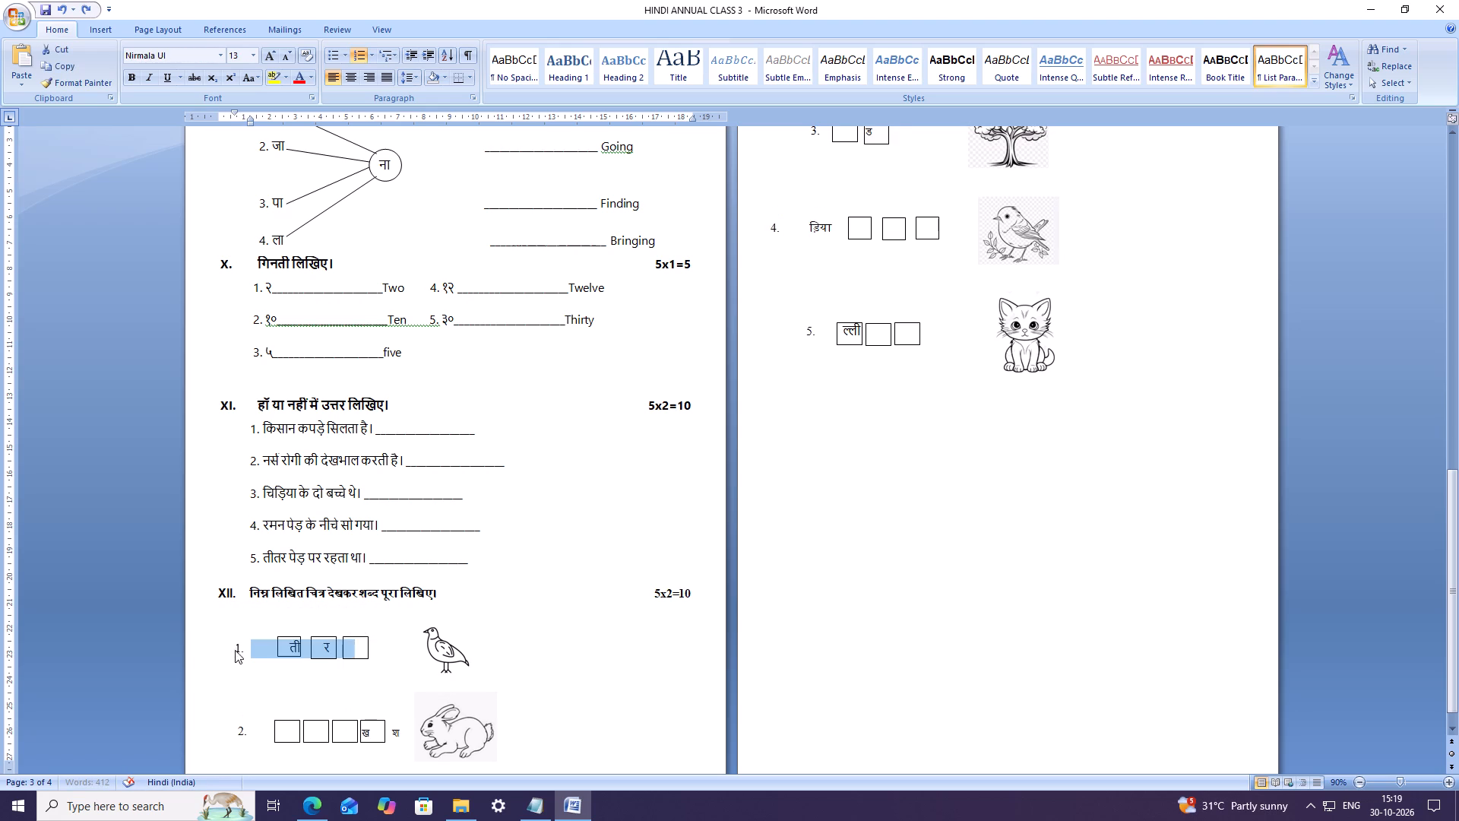
Replace the automatic list number of section XII's first item with a manual 1. placed nearer its answer boxes.
left_click(237, 648)
left_click(242, 649)
key("BackSpace")
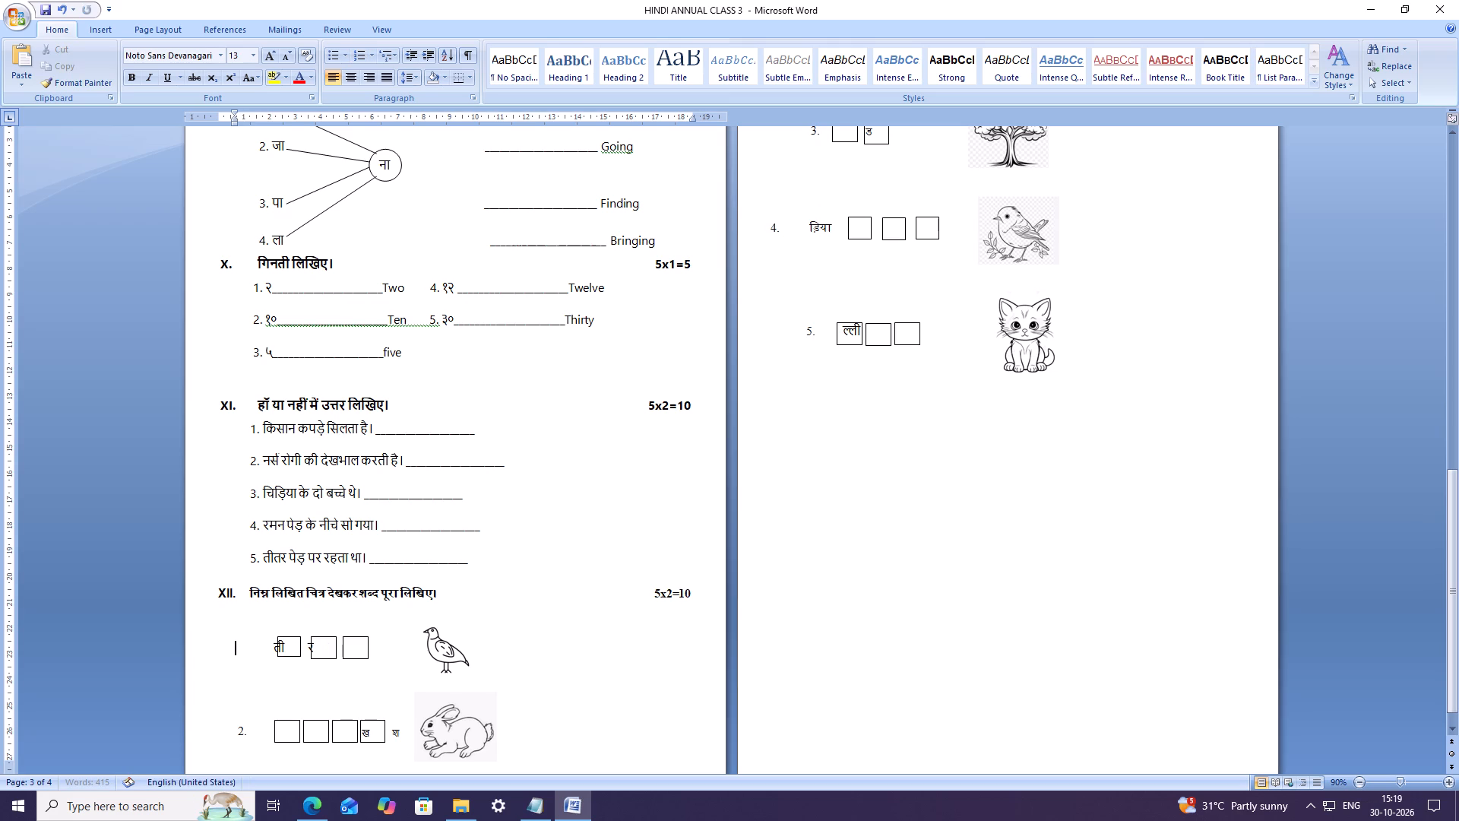
left_click(246, 649)
type("1.")
Adjust the spacing in item 1 to centre र in the third answer box and ती in the first.
left_click(312, 648)
key("space")
key("space")
key("space")
key("space")
key("space")
key("space")
key("space")
key("space")
key("space")
key("space")
key("space")
key("space")
key("space")
key("space")
left_click(272, 651)
key("space")
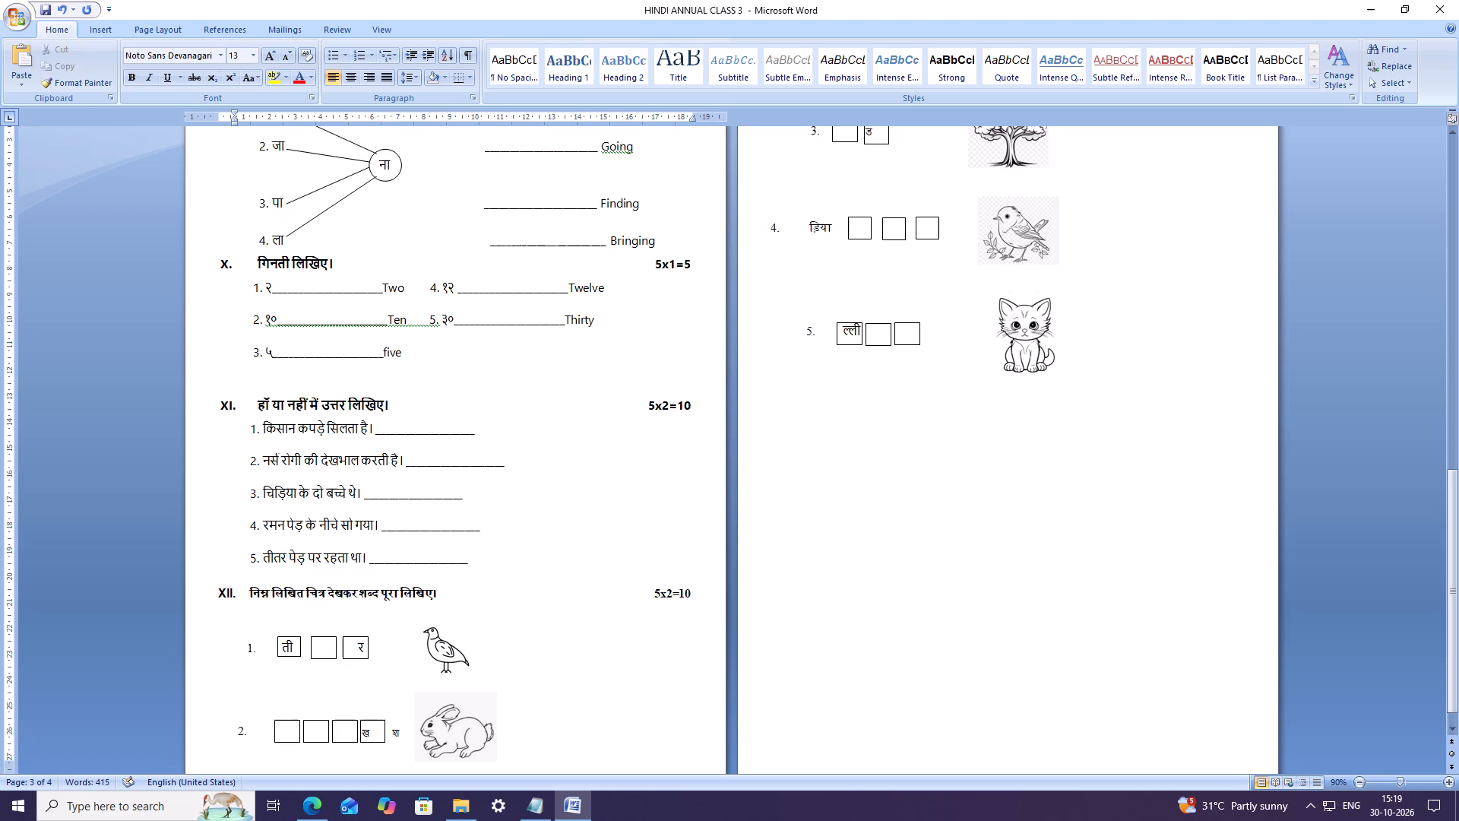
left_click(349, 648)
key("BackSpace")
key("BackSpace")
Delete spaces before ख in item 2 of section XII to bring it back into the first answer box.
left_click(357, 734)
left_click(350, 734)
key("BackSpace")
key("BackSpace")
key("BackSpace")
key("BackSpace")
key("BackSpace")
key("BackSpace")
key("BackSpace")
key("BackSpace")
key("BackSpace")
key("BackSpace")
key("BackSpace")
key("BackSpace")
key("BackSpace")
key("BackSpace")
key("BackSpace")
key("BackSpace")
key("BackSpace")
key("BackSpace")
key("BackSpace")
key("BackSpace")
key("BackSpace")
key("BackSpace")
key("BackSpace")
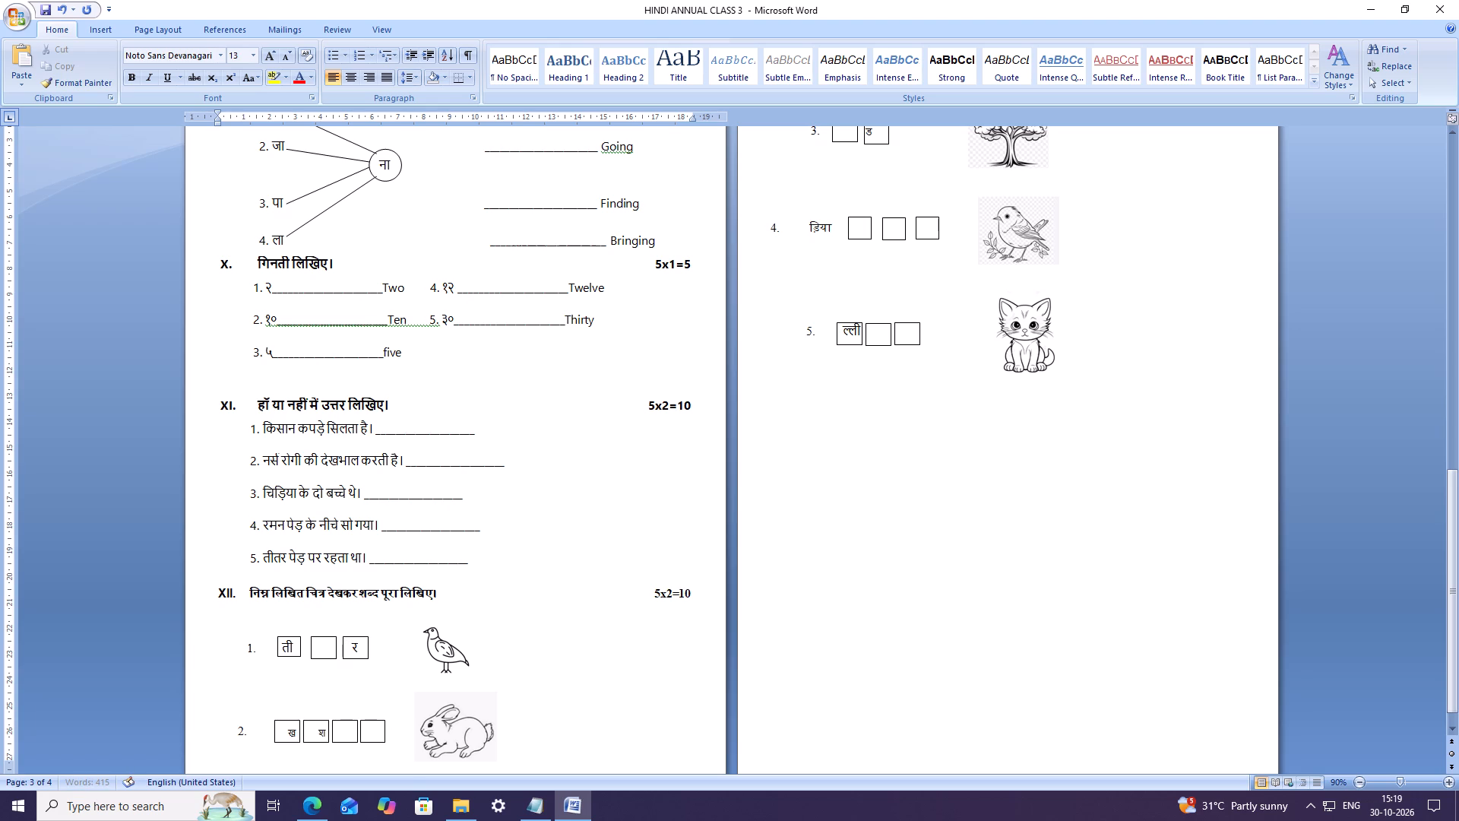
key("BackSpace")
Insert 18 spaces before श in item 2 to move it into the fourth answer box.
left_click(305, 728)
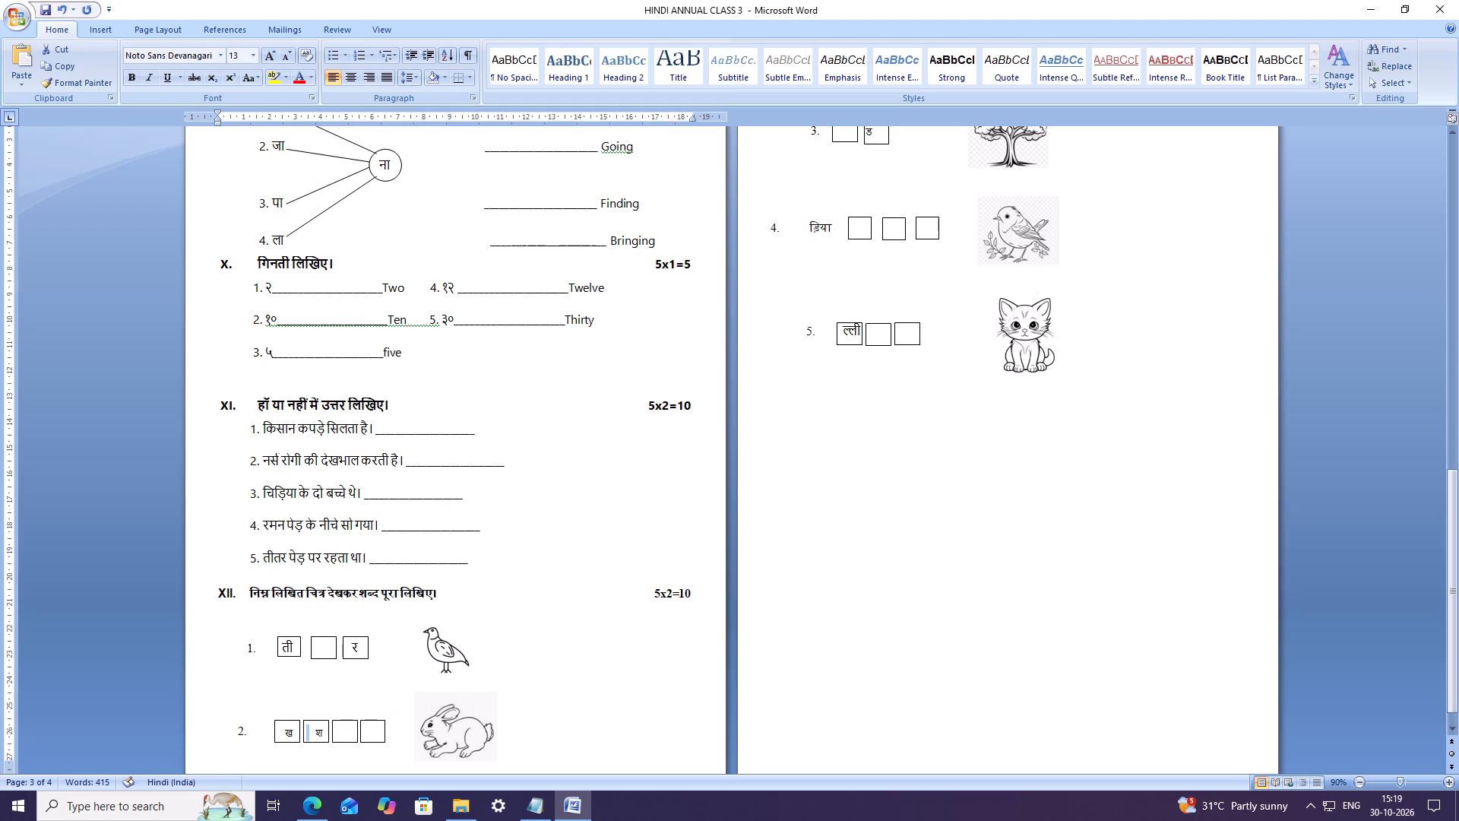
left_click(317, 732)
key("space")
key("space")
key("space")
key("space")
key("space")
key("space")
key("space")
key("space")
key("space")
key("space")
key("space")
key("space")
key("space")
key("space")
key("space")
key("space")
key("space")
key("space")
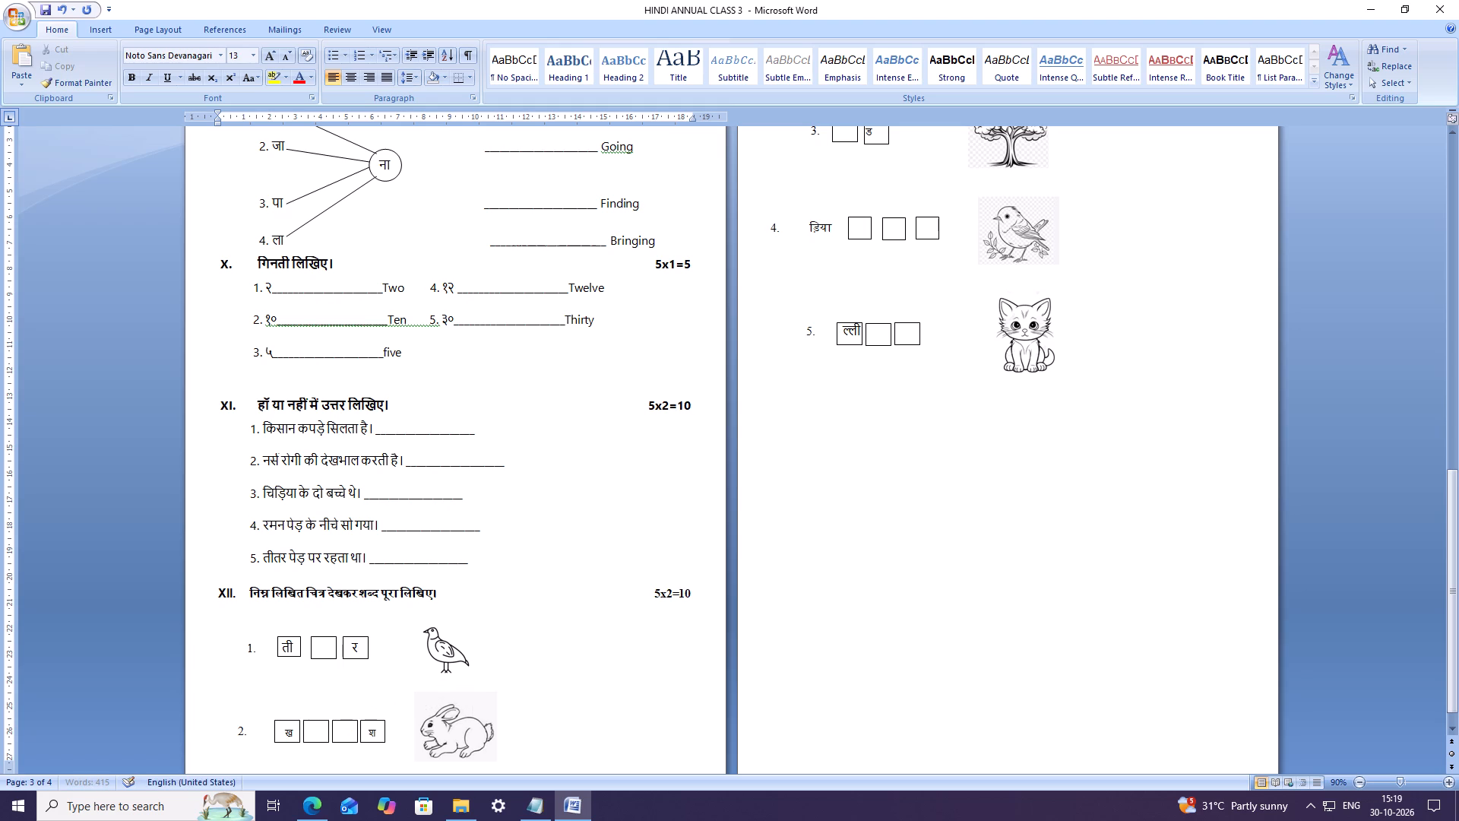
Align the number 2. under 1. with three leading spaces, removing three spaces before ख to keep the letters in their boxes.
scroll(722, 544, "up", 7)
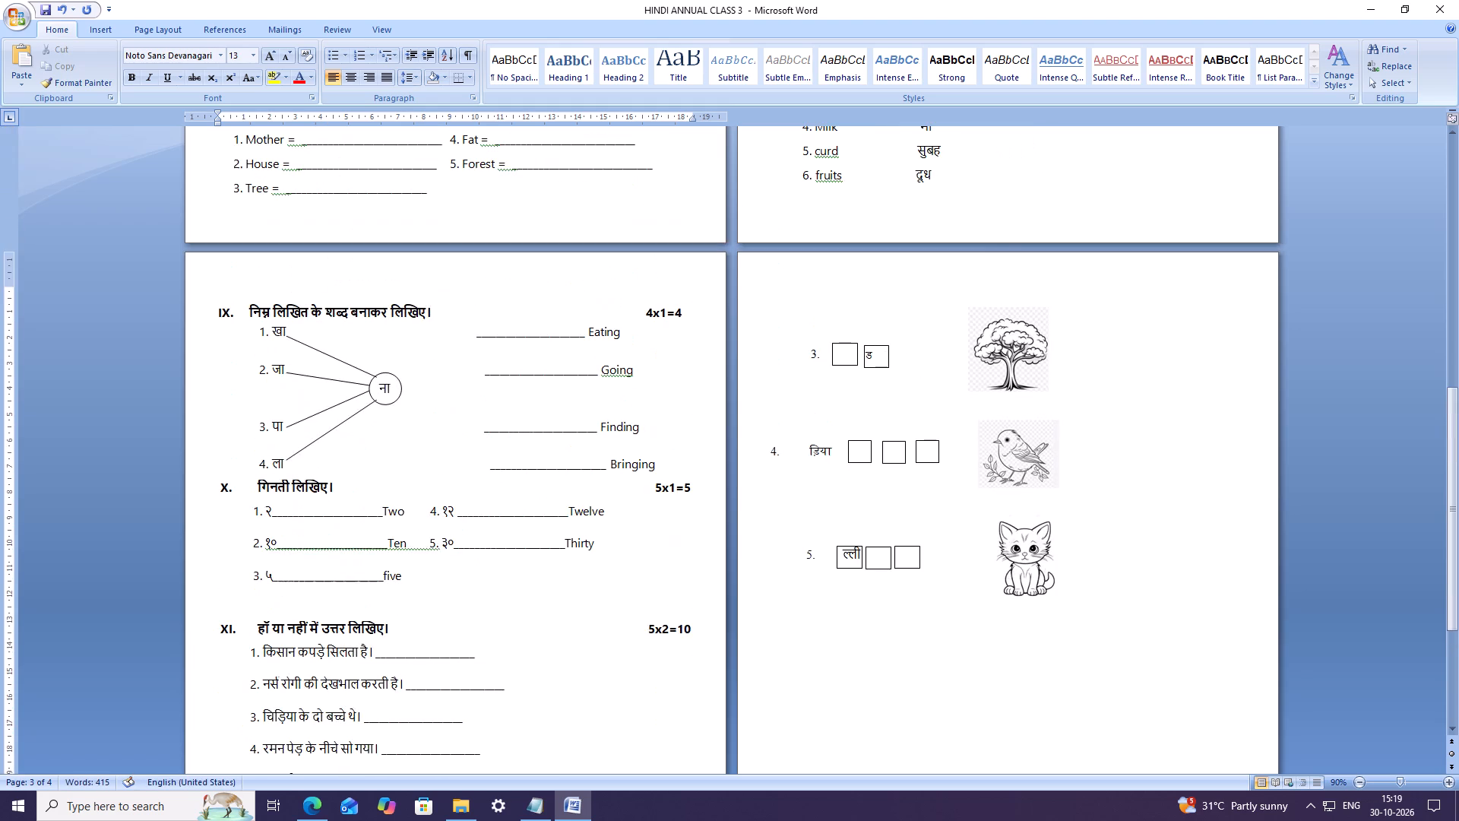
scroll(751, 490, "down", 6)
scroll(252, 758, "down", 4)
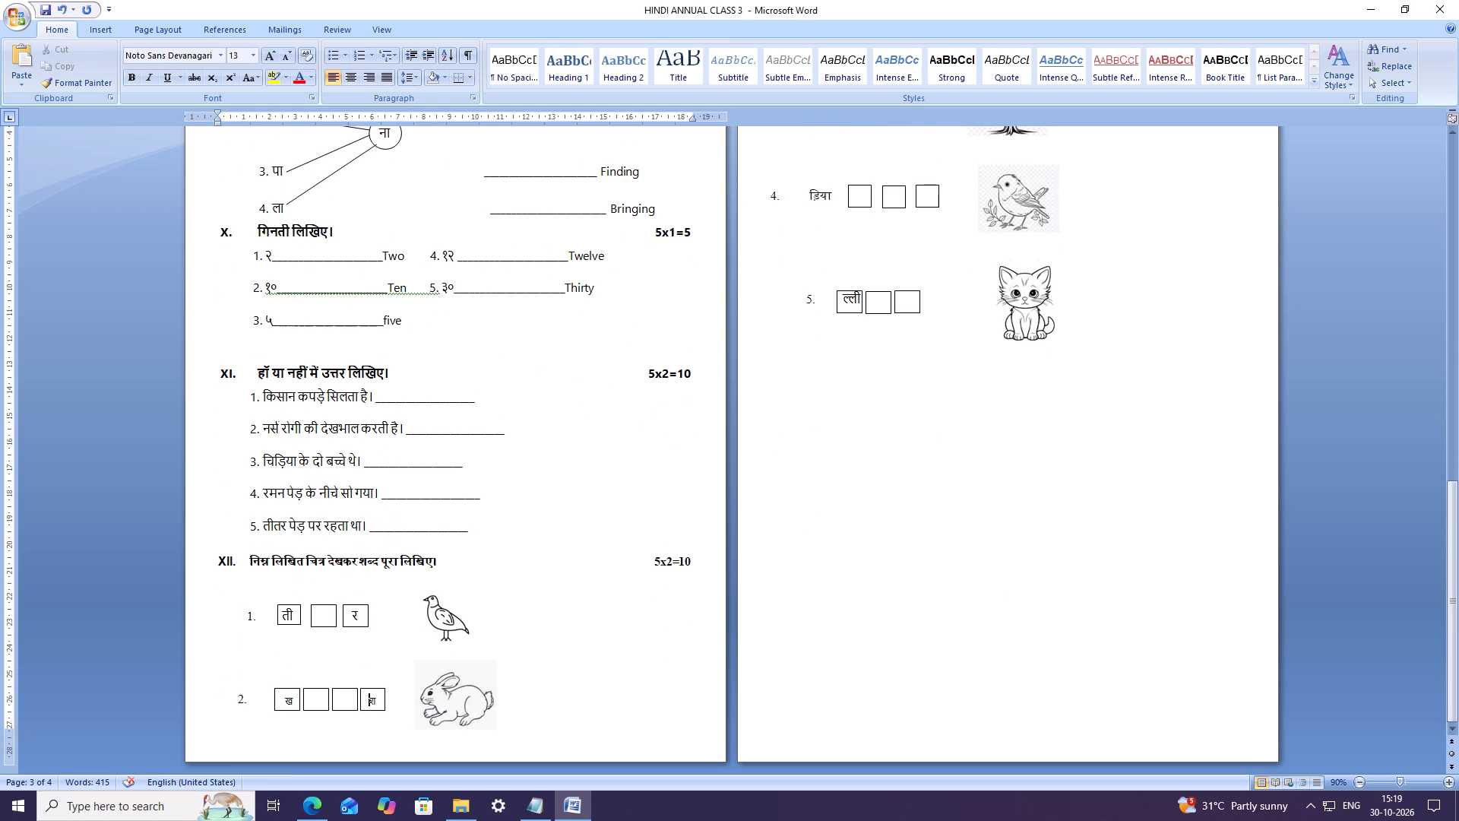
left_click(236, 702)
key("space")
key("space")
key("space")
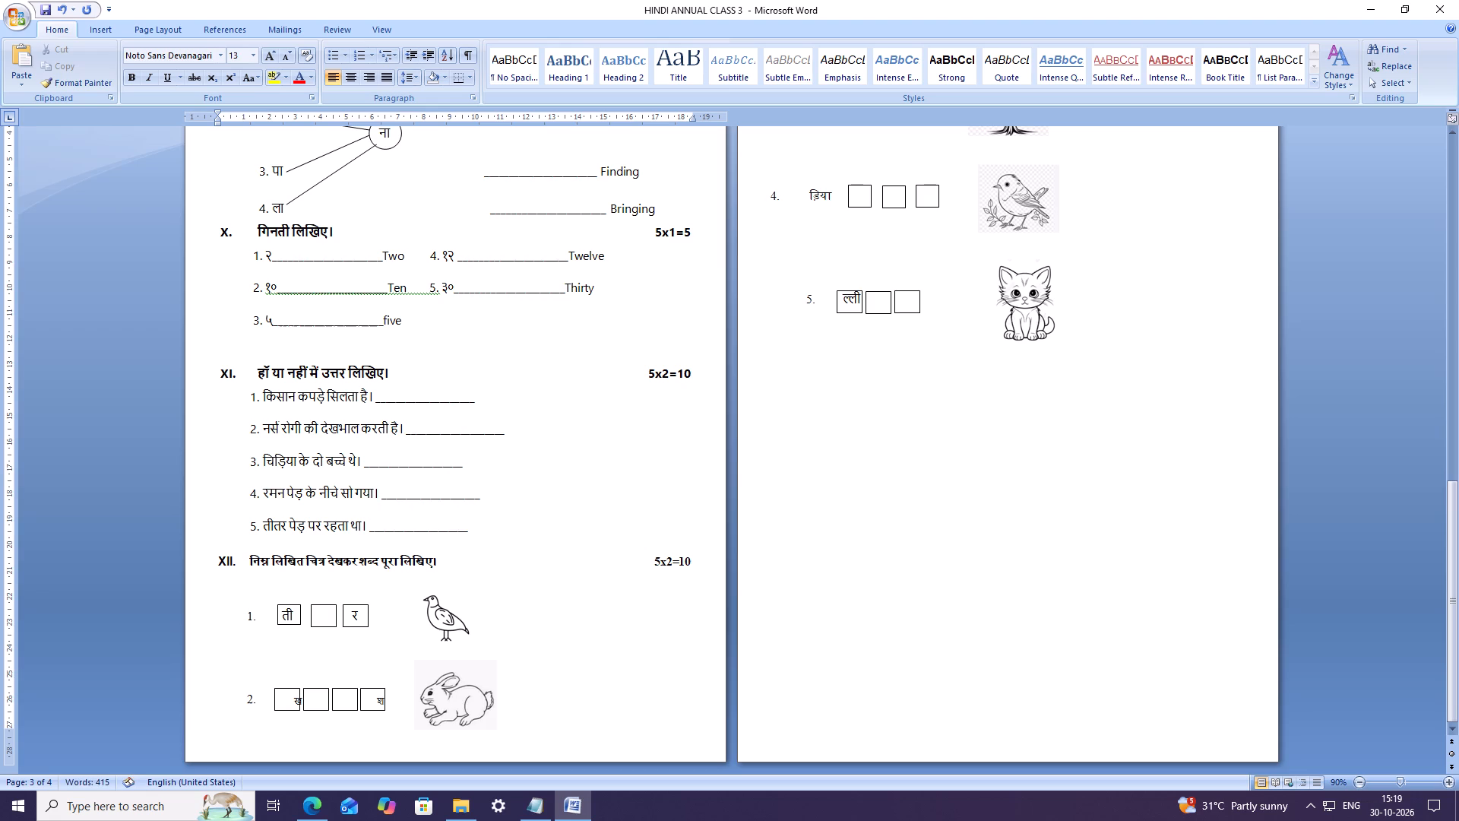
left_click(285, 705)
key("BackSpace")
key("BackSpace")
key("BackSpace")
Insert a space before ड in item 3 to centre it in the second answer box.
scroll(722, 572, "up", 11)
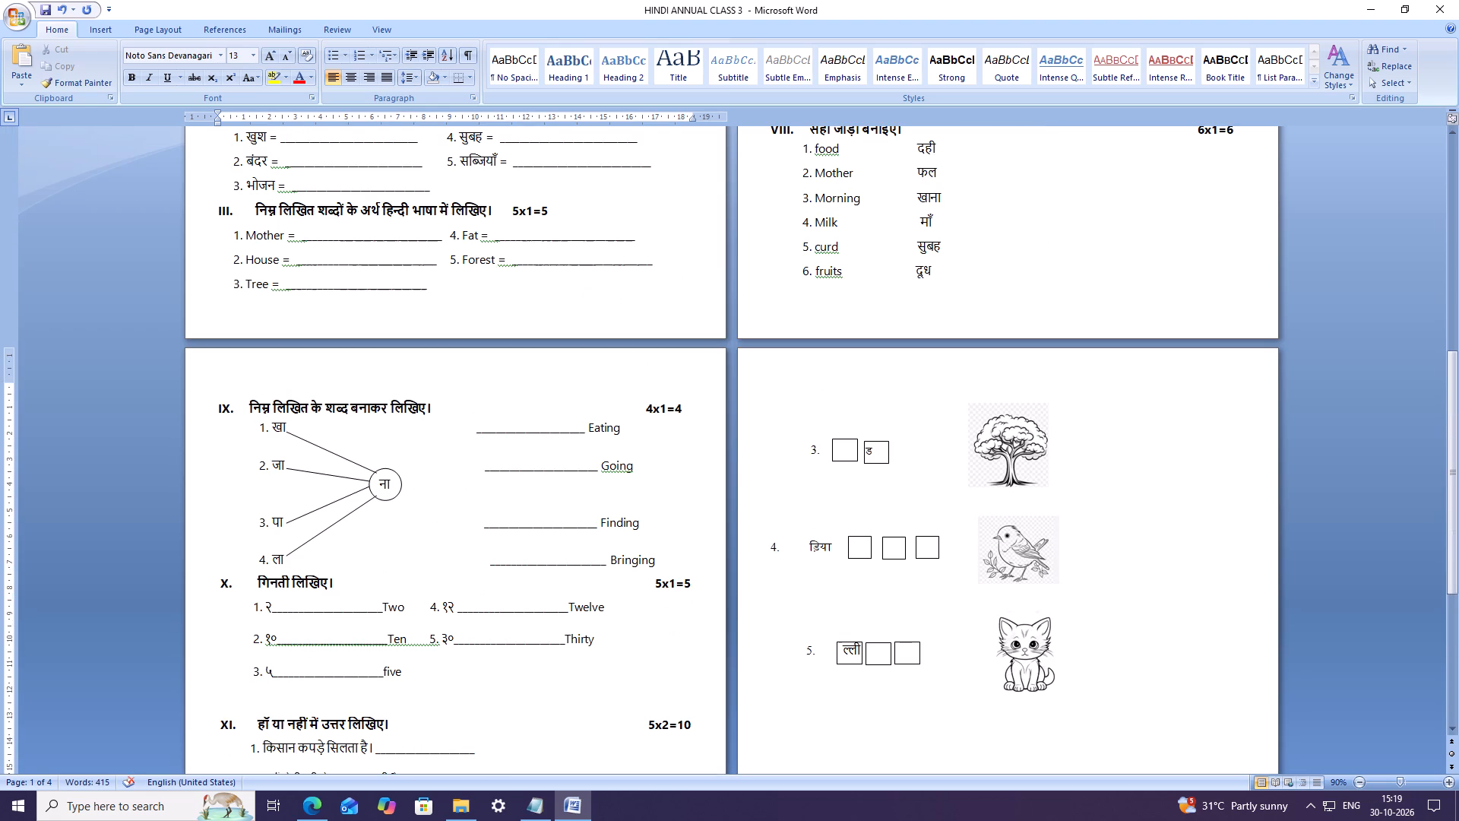
left_click(839, 454)
left_click(837, 458)
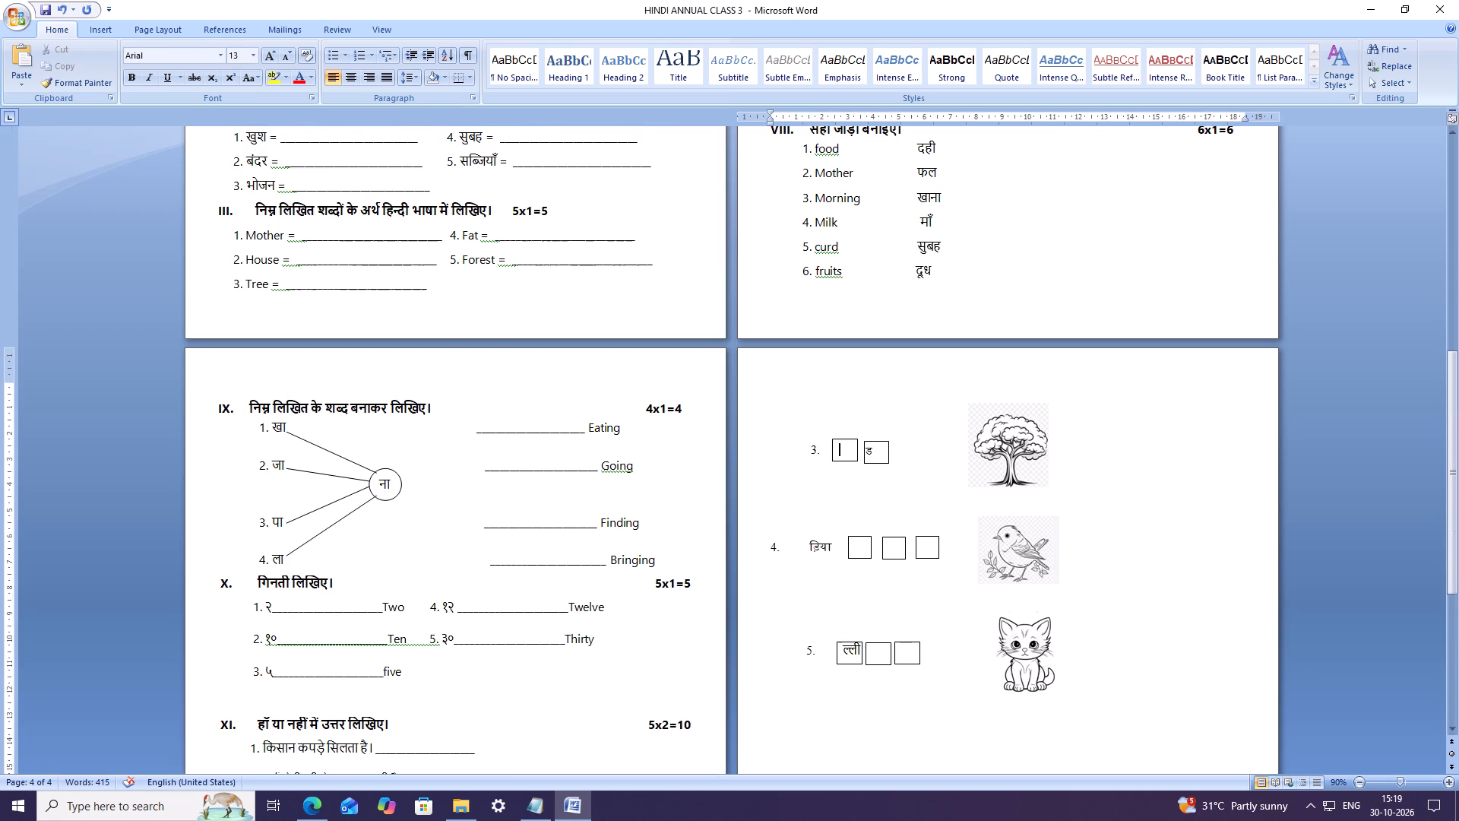
left_click(865, 453)
key("space")
Insert eight spaces between डि and या in item 4 of section XII to separate the two letters.
left_click(821, 547)
key("space")
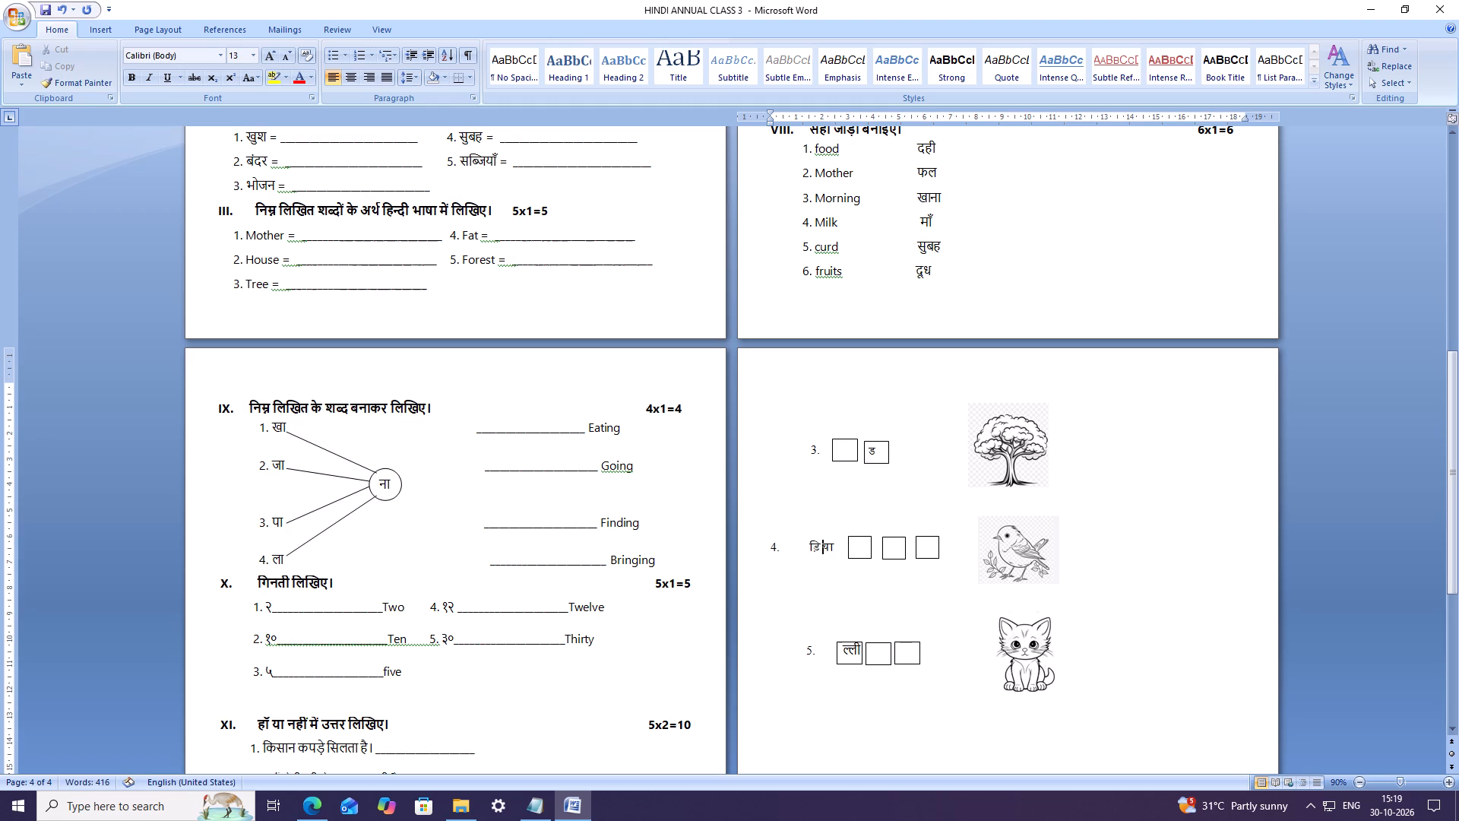
key("space")
key("space")
key("space")
key("space")
key("space")
key("space")
key("space")
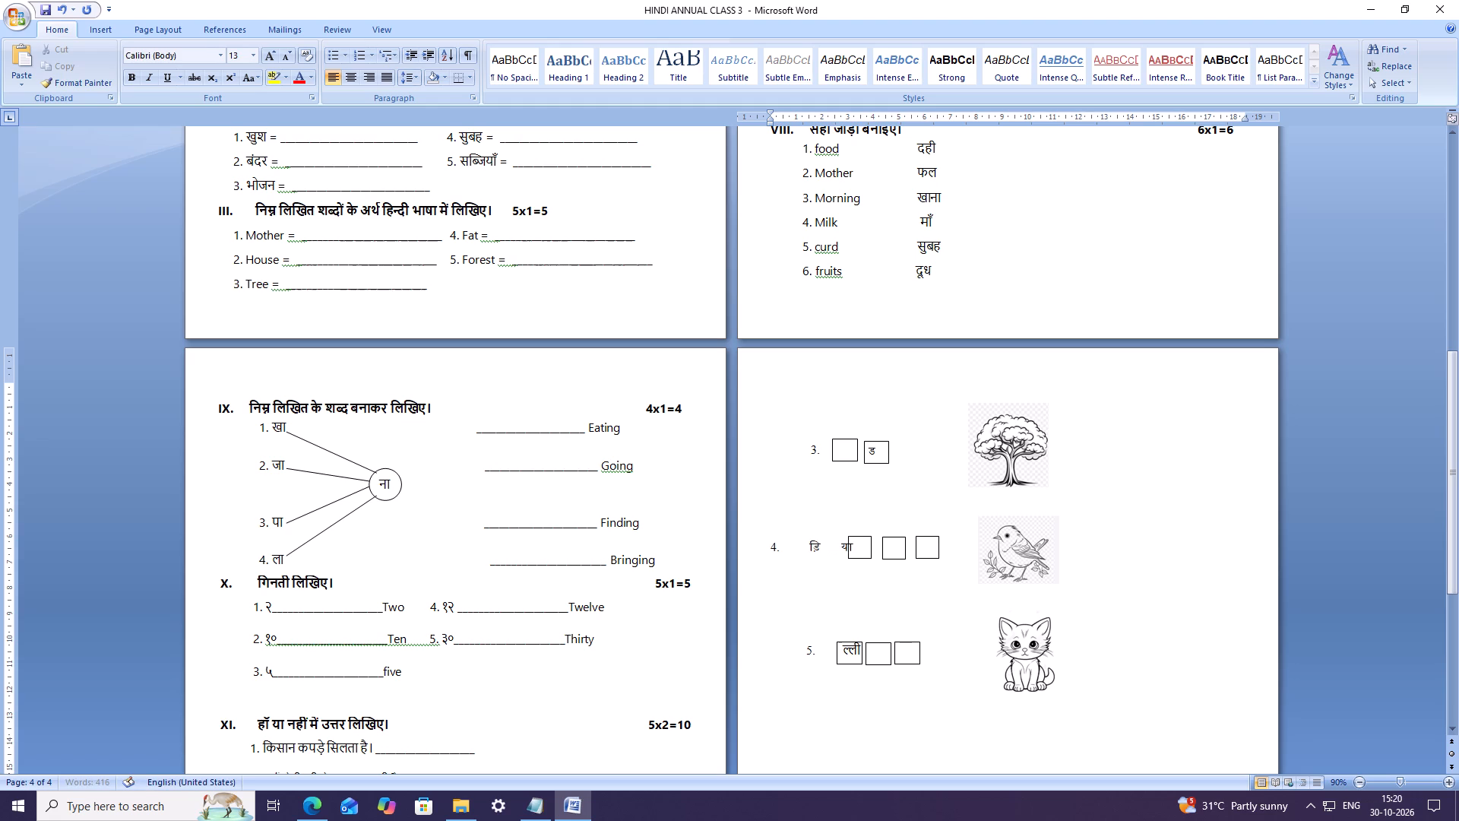
Insert 28 spaces before डि in item 4 to move डि and या into the second and third answer boxes.
left_click(813, 547)
key("space")
key("space")
key("space")
key("space")
key("space")
key("space")
key("space")
key("space")
key("space")
key("space")
key("space")
key("space")
key("space")
key("space")
key("space")
key("space")
key("space")
key("space")
key("space")
key("space")
key("space")
key("space")
key("space")
key("space")
key("space")
key("space")
key("space")
key("space")
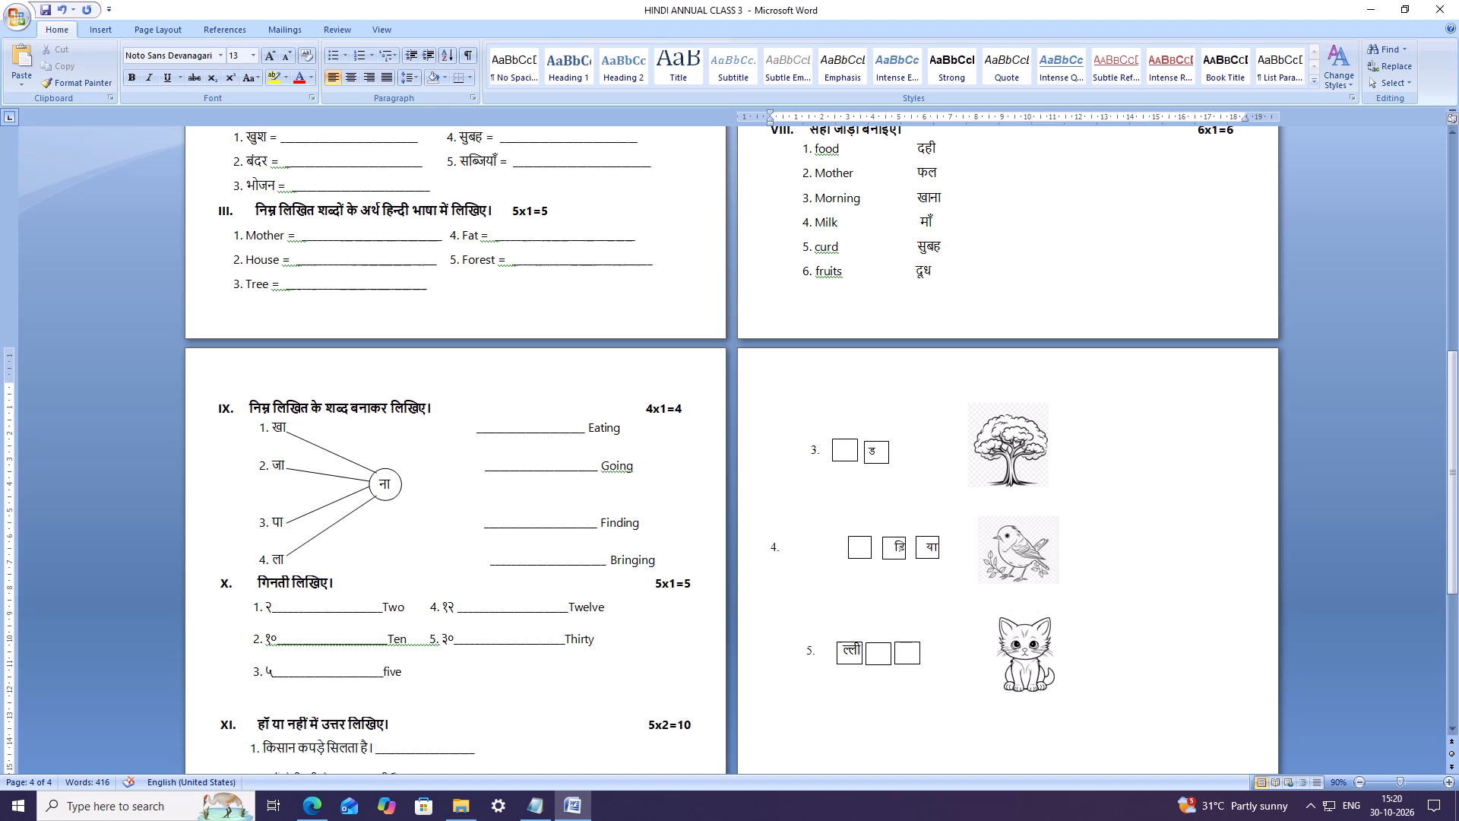
Centre डि and या in item 4's boxes by removing two spaces before या and one before डि, restoring one before या.
left_click(922, 550)
key("equal")
key("BackSpace")
key("BackSpace")
key("BackSpace")
left_click(889, 550)
key("BackSpace")
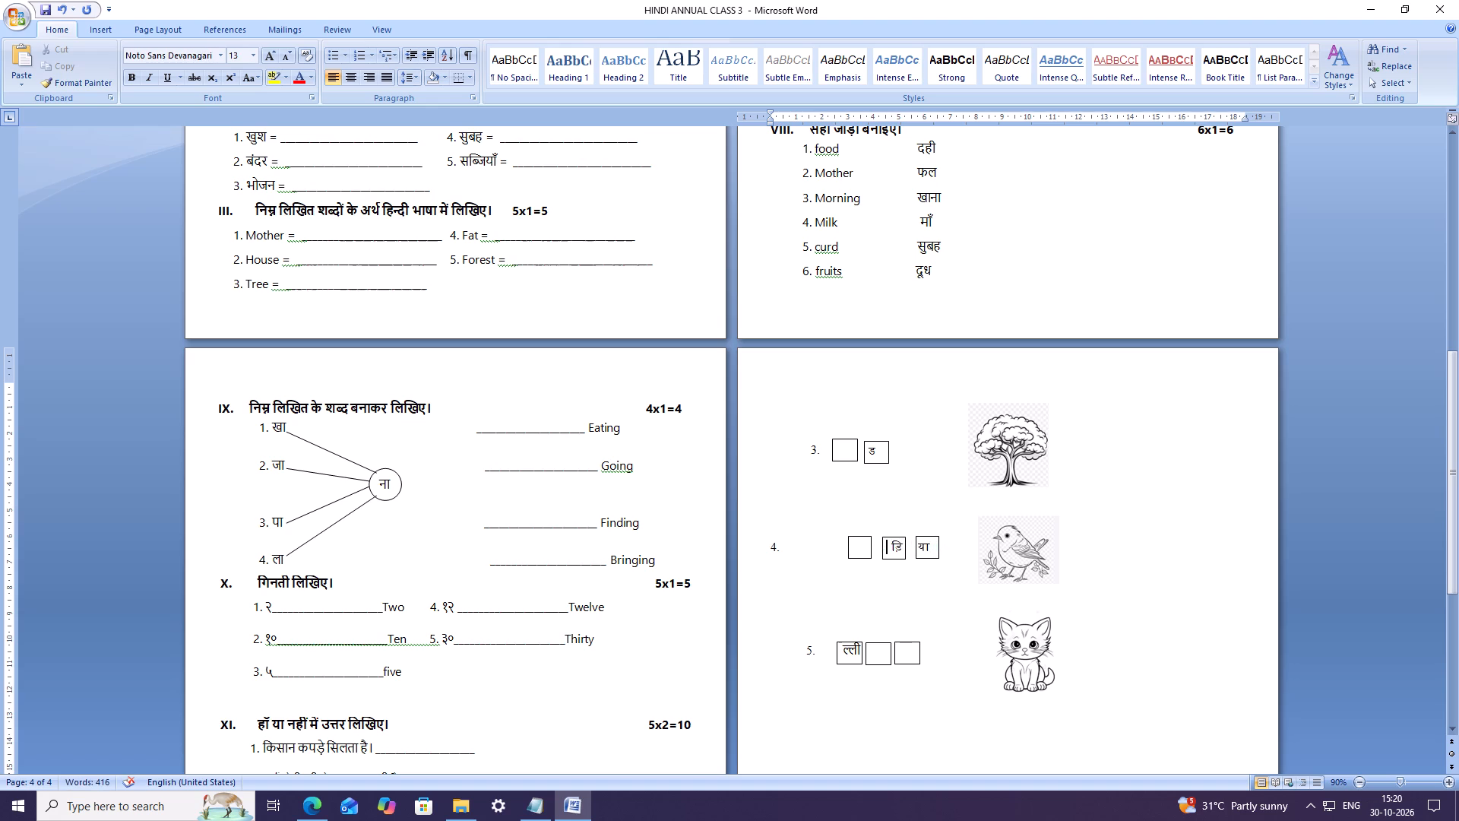
left_click(913, 550)
key("space")
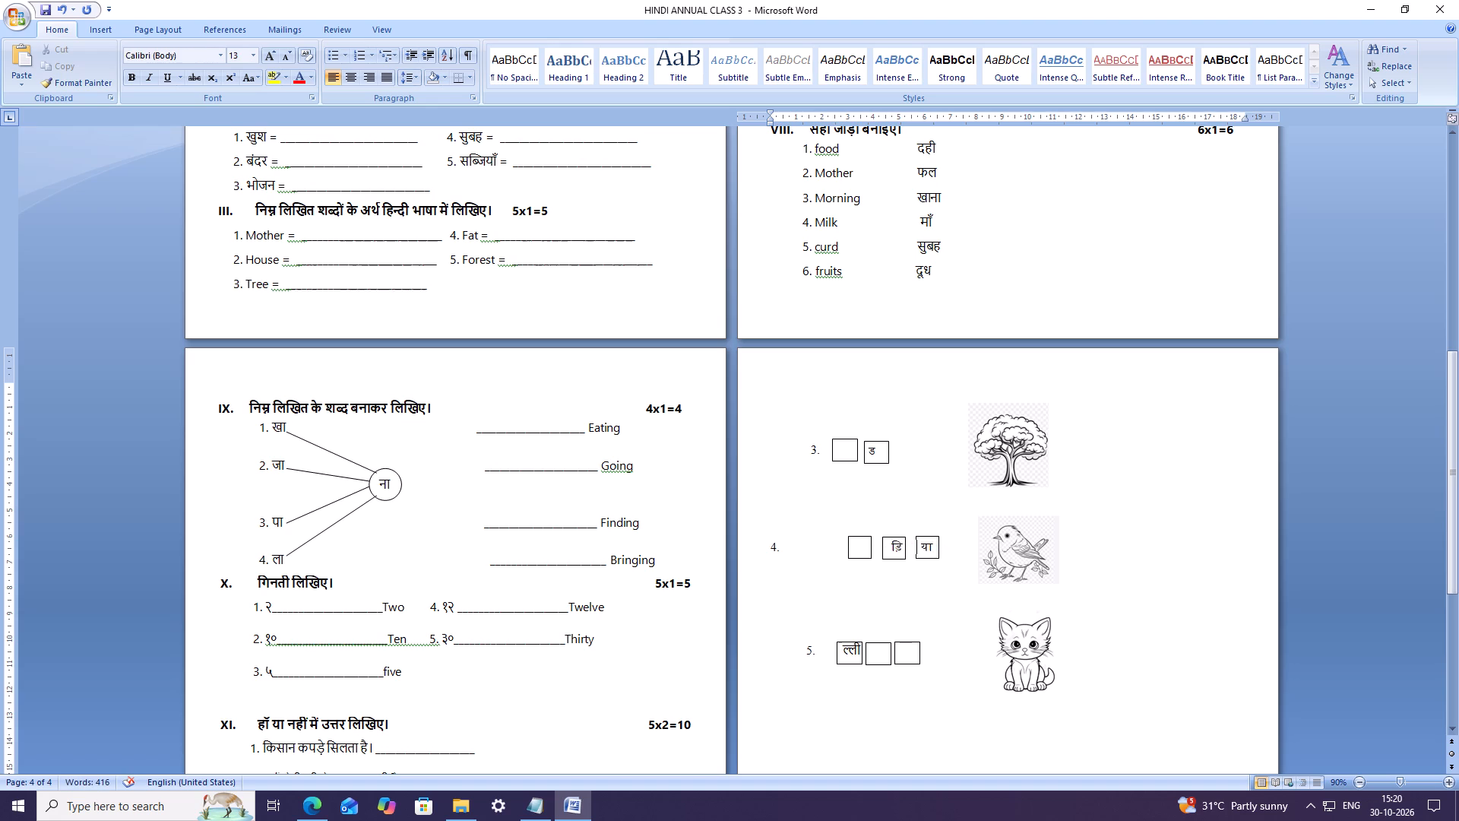
Insert 11 spaces before ल्ली in item 5 to move it into the second answer box.
left_click(852, 649)
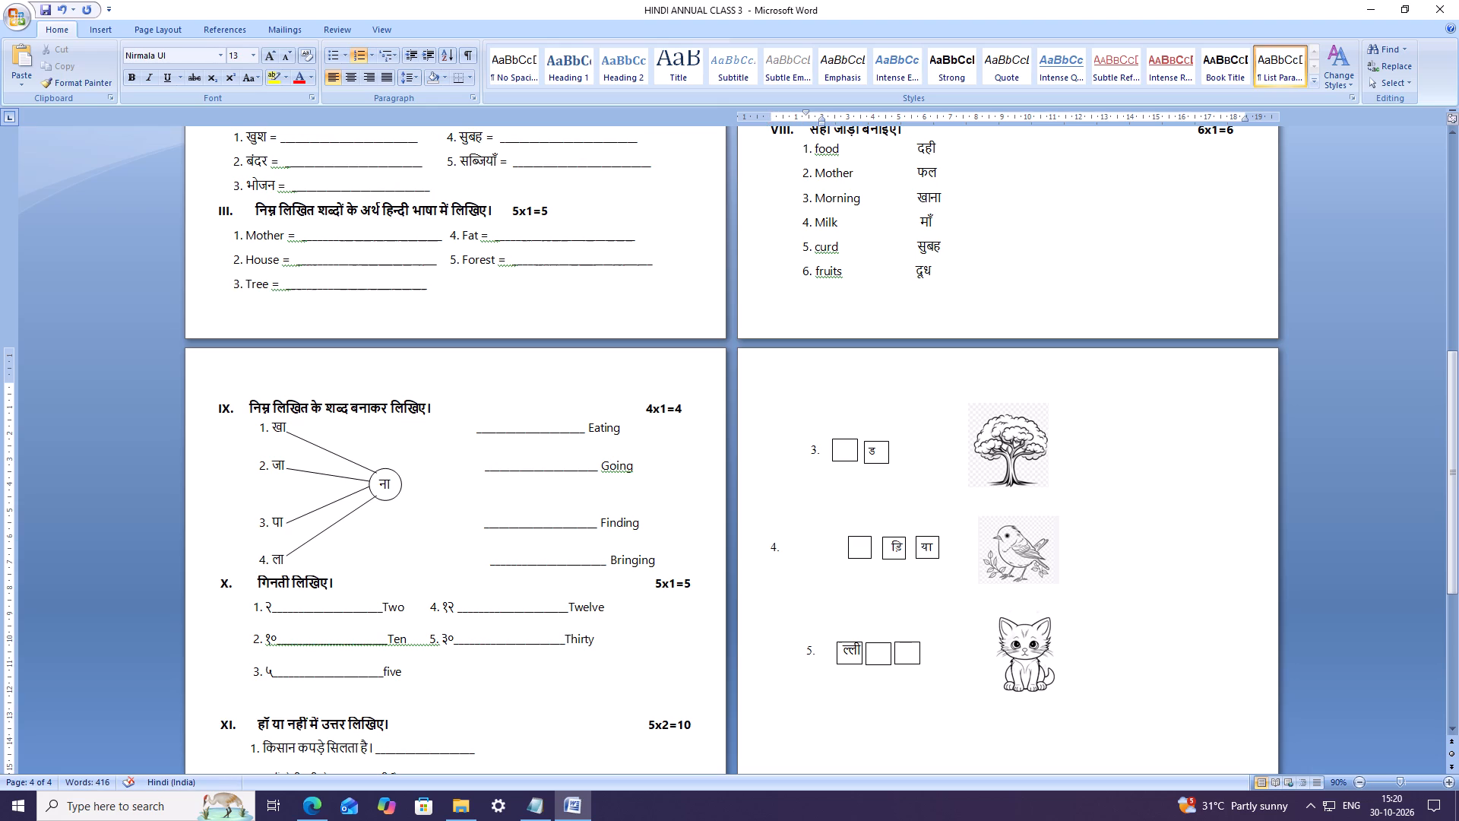
key("Left")
left_click(853, 651)
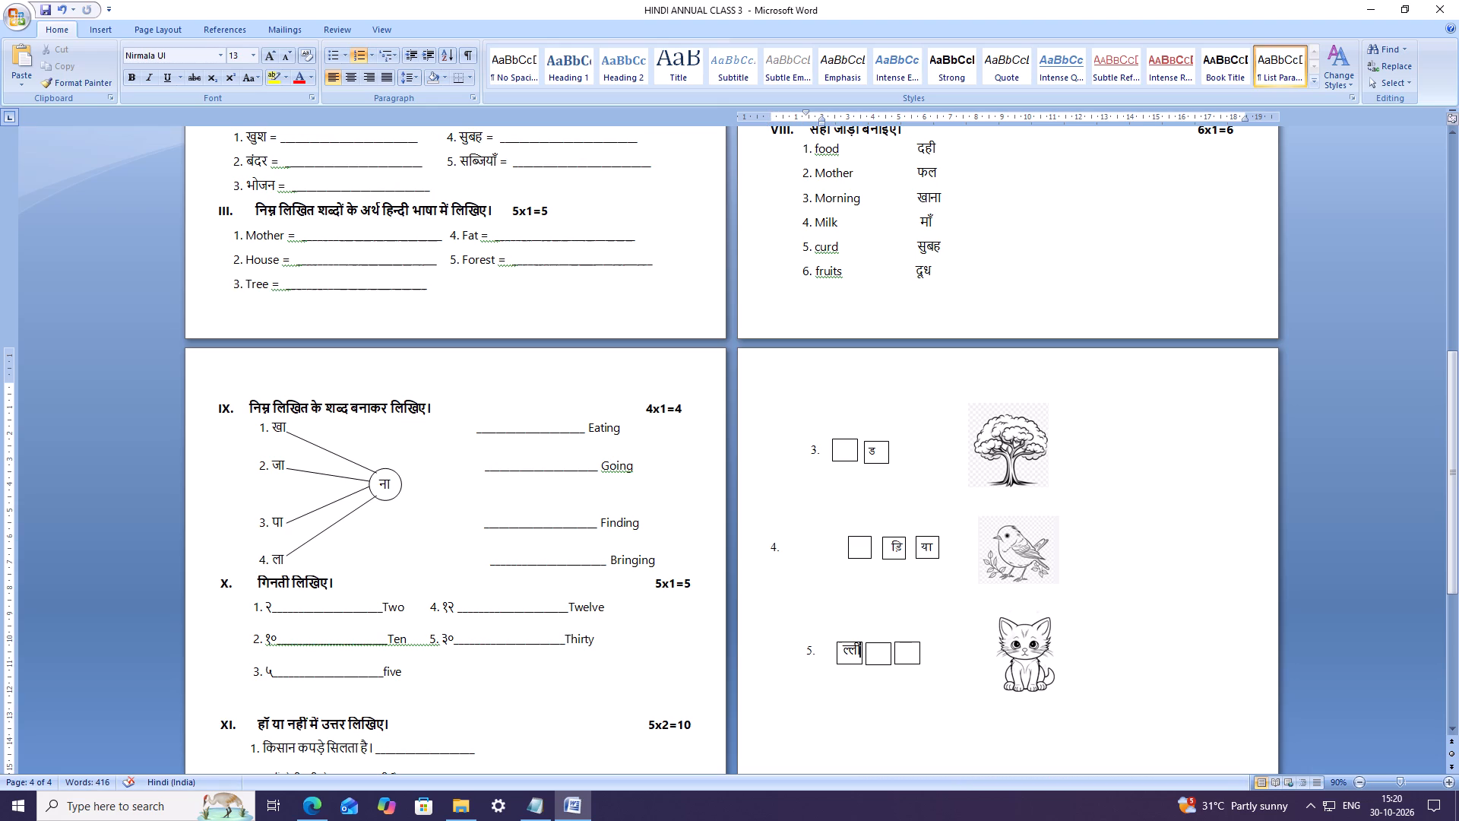
left_click(853, 651)
key("Left")
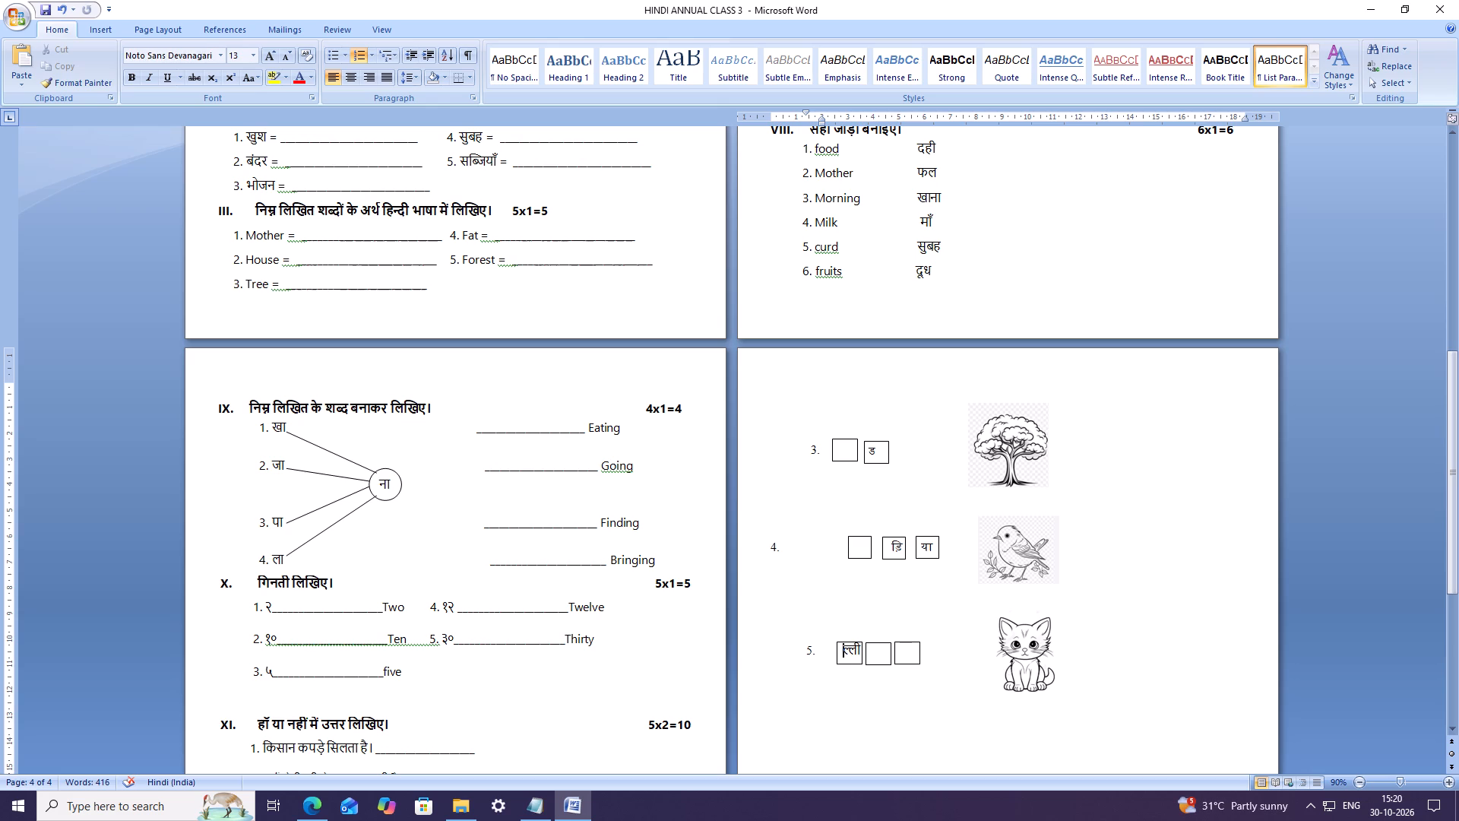
key("space")
key("space")
key("space")
key("space")
key("space")
key("space")
key("space")
key("space")
key("space")
key("space")
key("space")
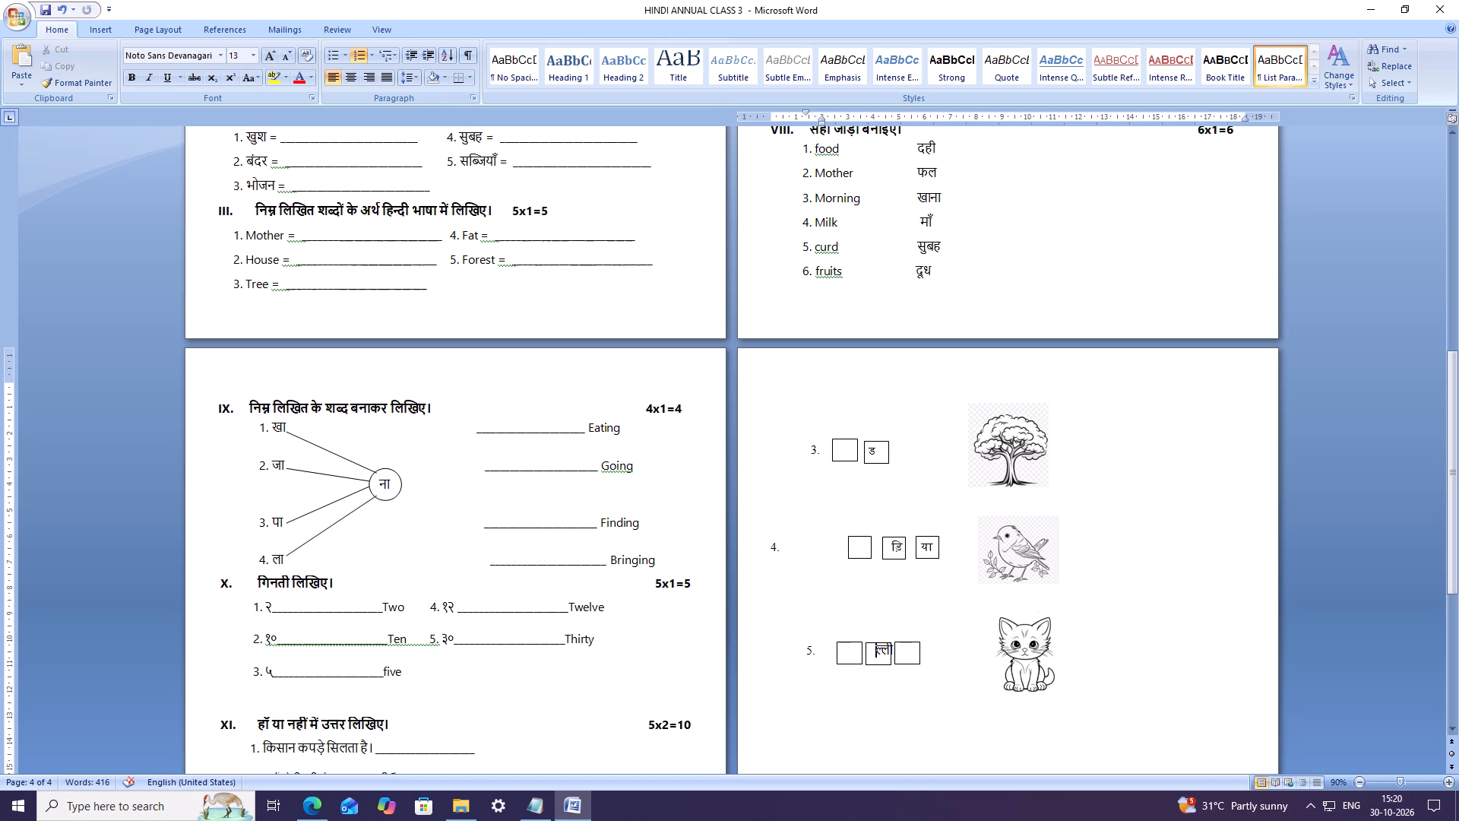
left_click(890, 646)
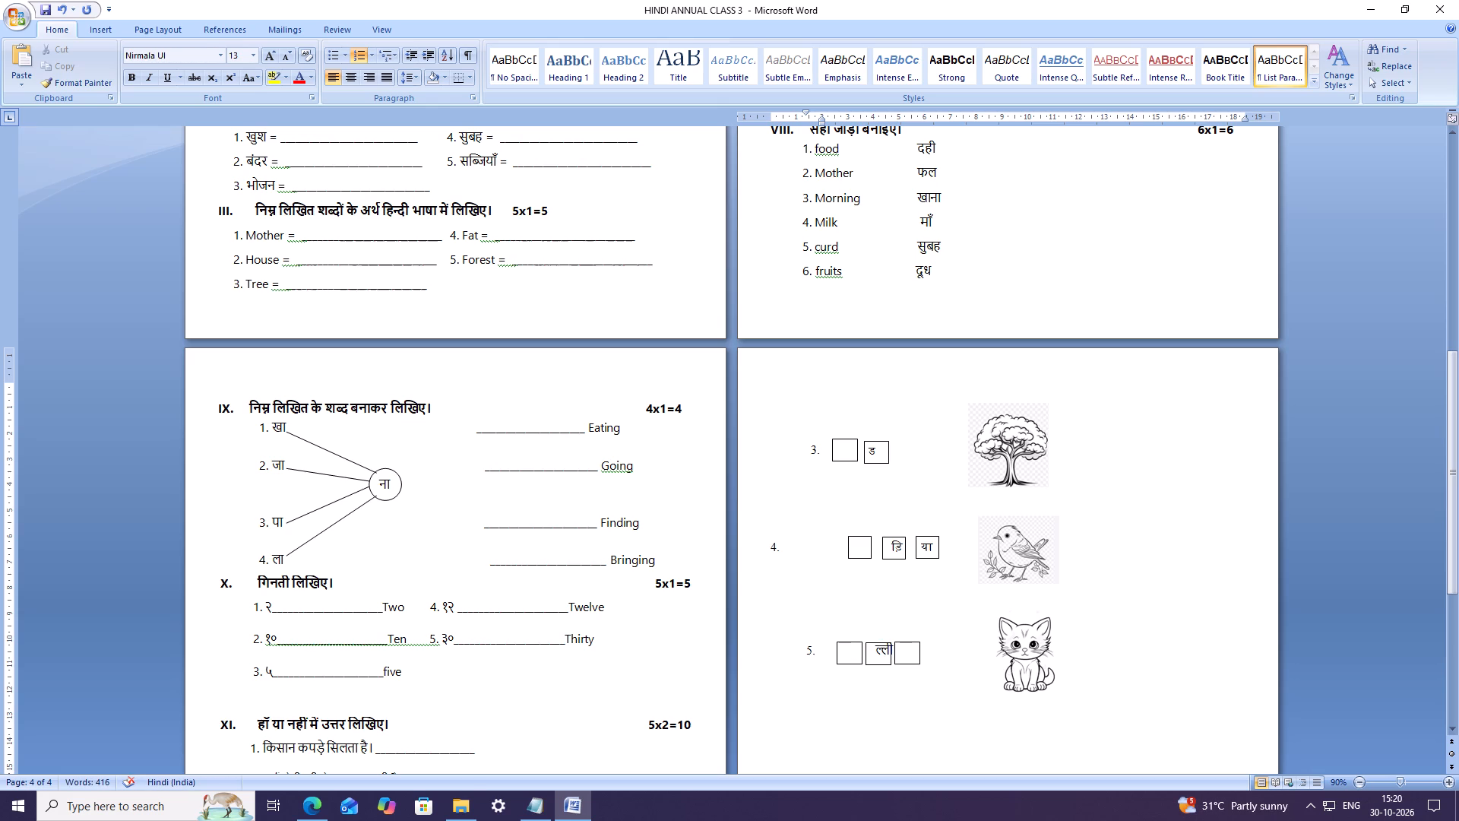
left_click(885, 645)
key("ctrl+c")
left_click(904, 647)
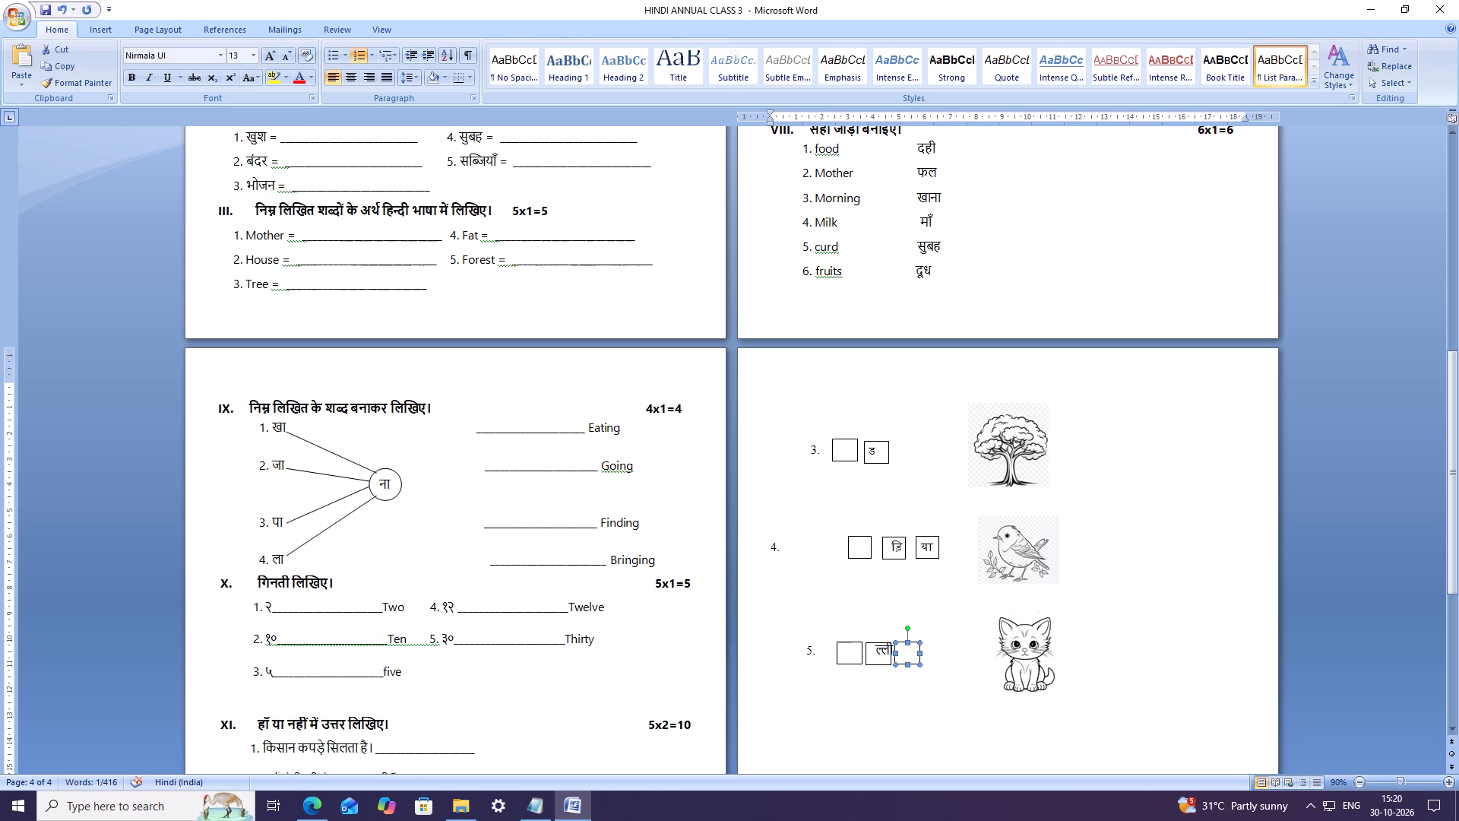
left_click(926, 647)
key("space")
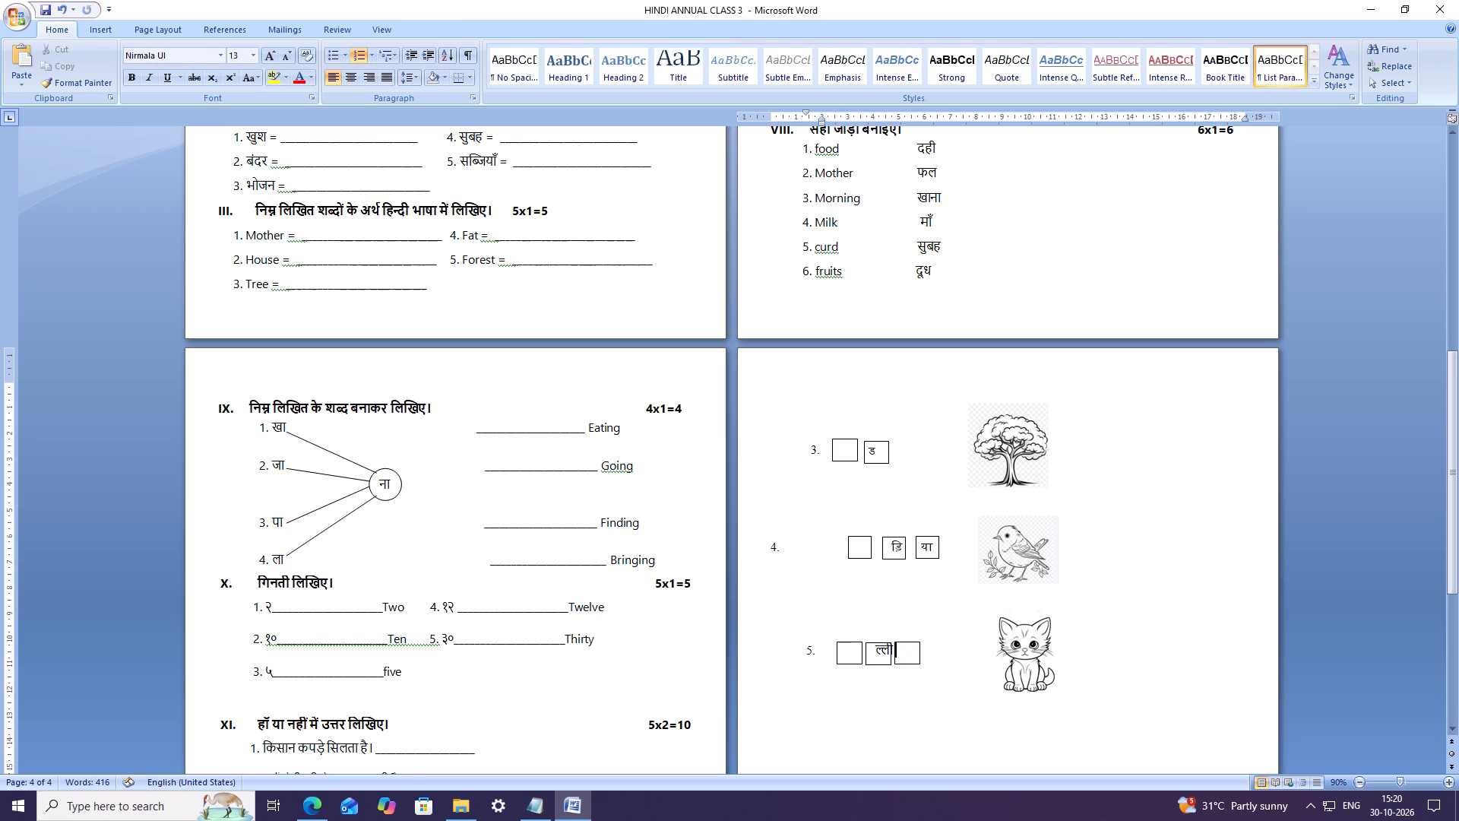
Delete the empty third answer box in item 5.
left_click(903, 658)
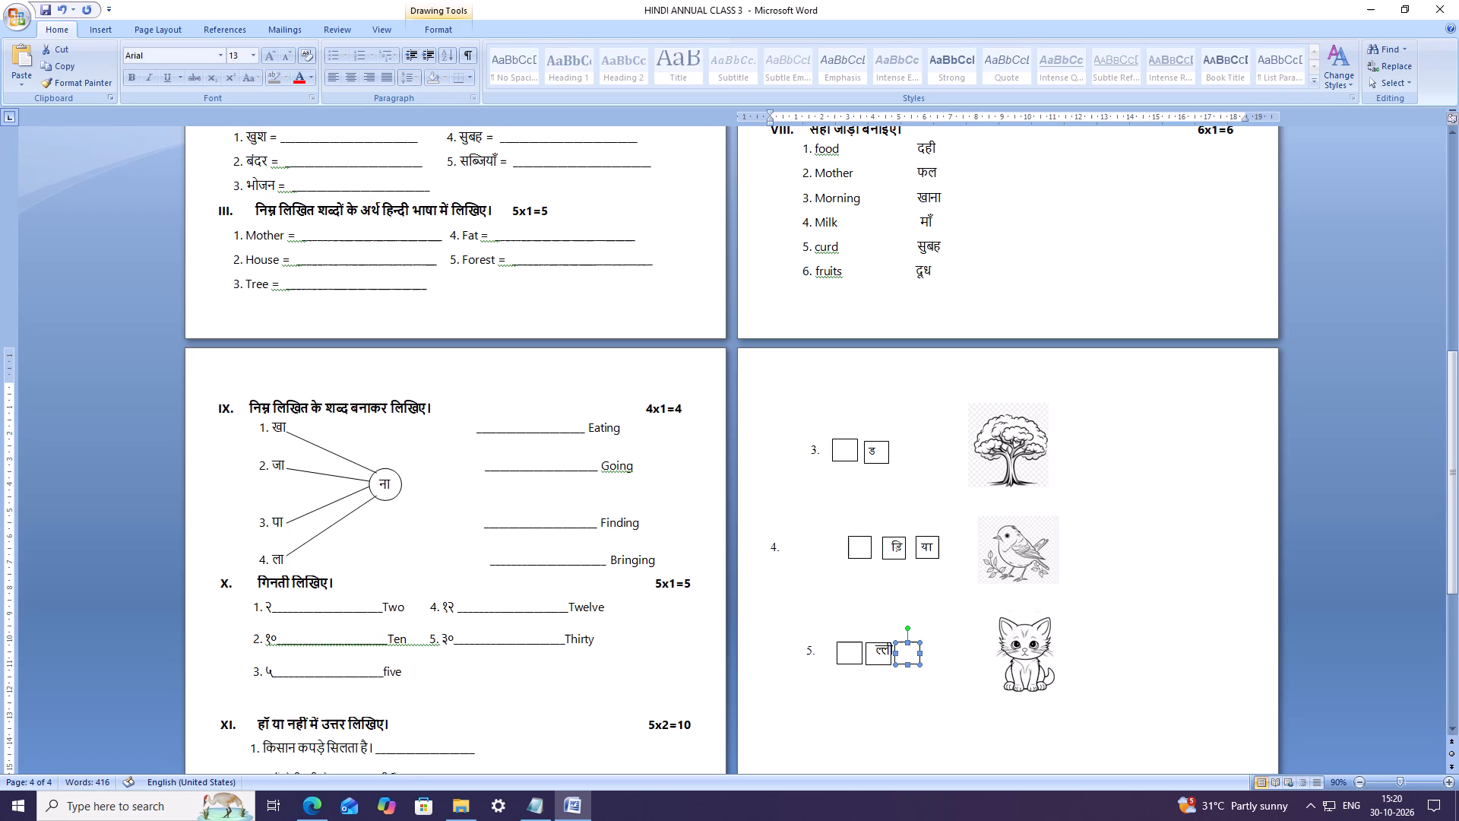
key("Delete")
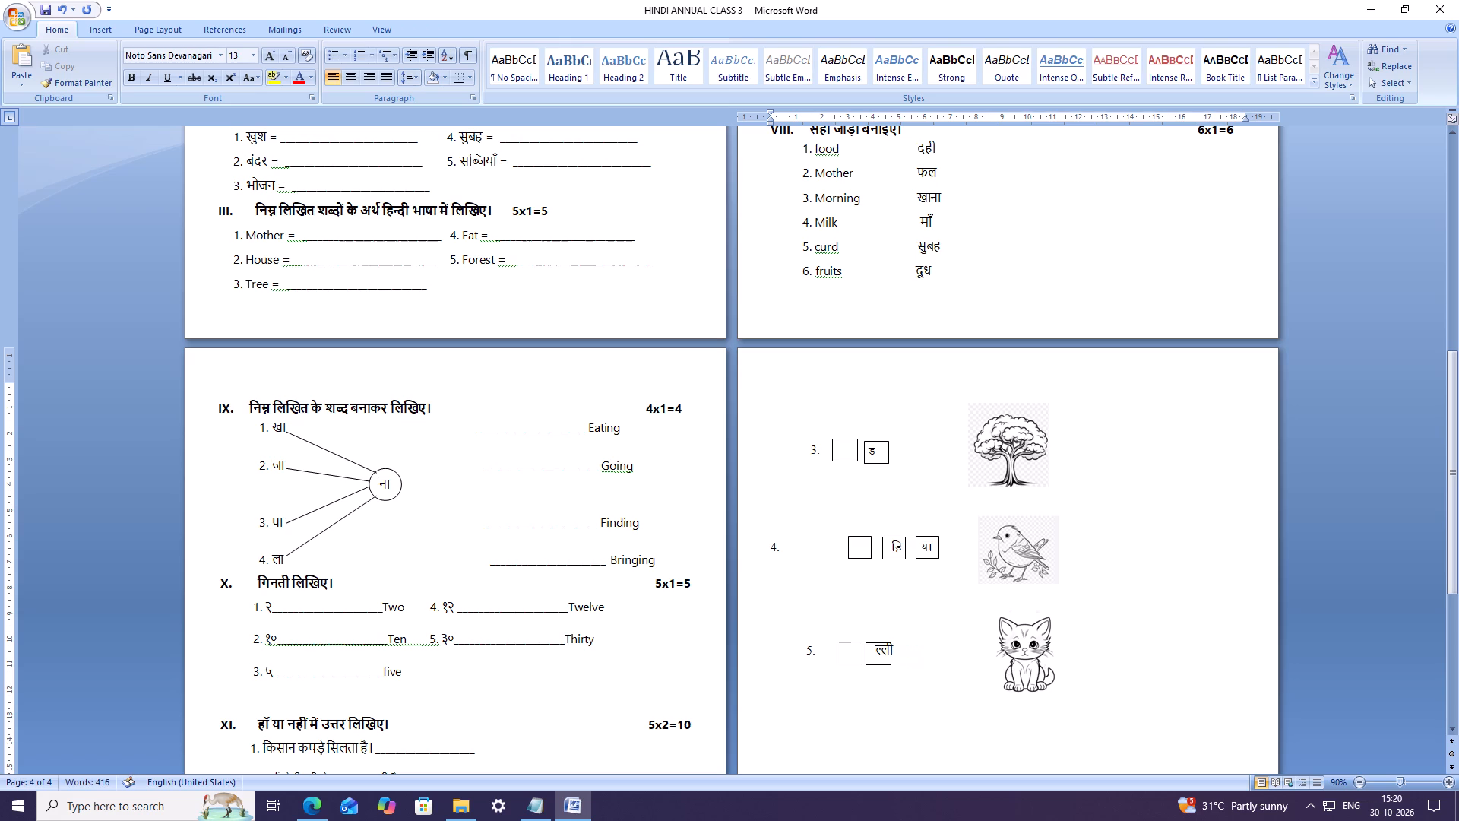
Delete two spaces before ल्ली in item 5 to centre it in the second answer box.
left_click(874, 660)
key("BackSpace")
key("BackSpace")
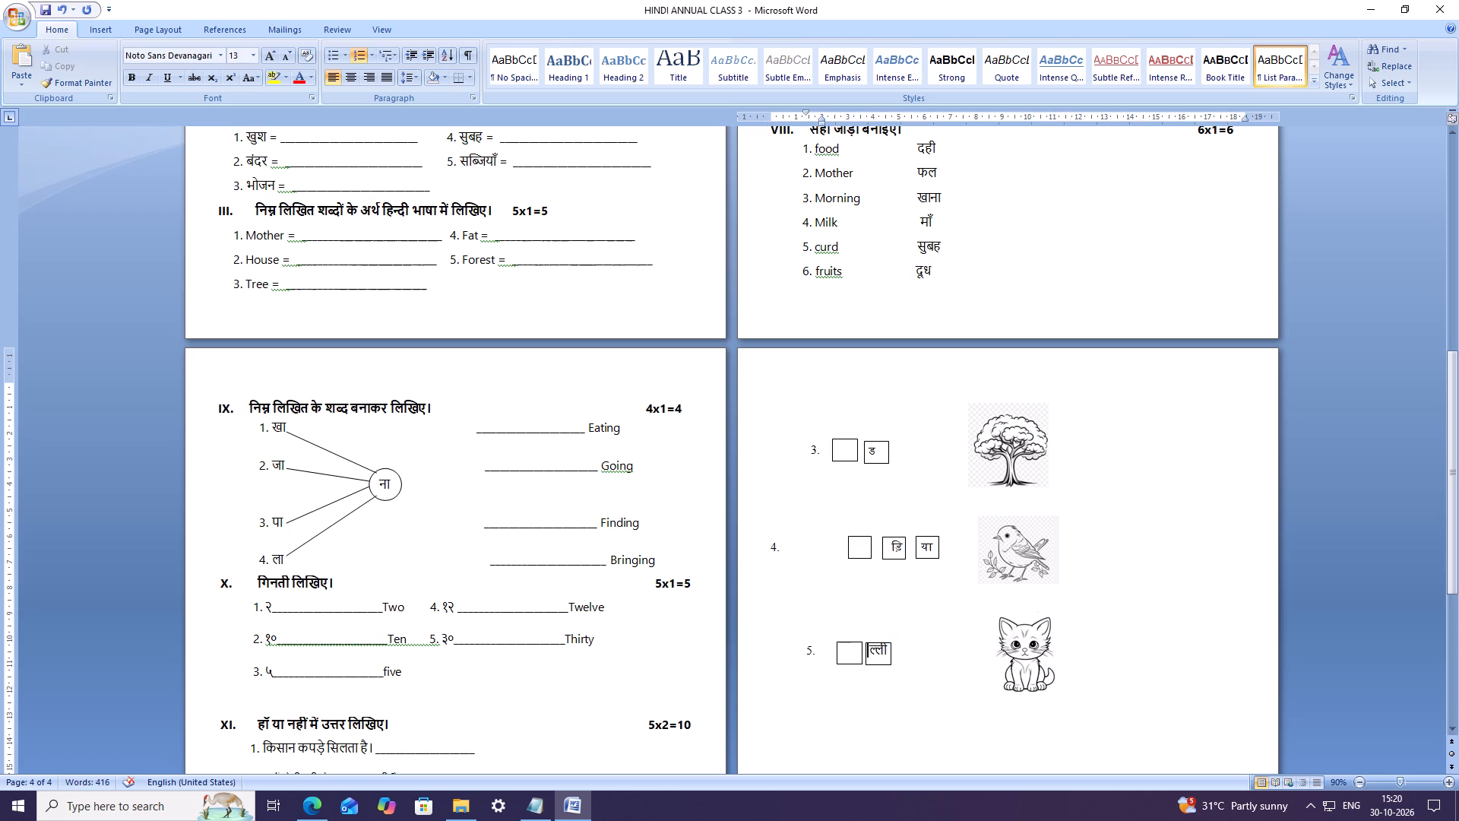
Nudge item 5's second answer box up six increments so that it frames ल्ली.
left_click(883, 661)
left_click(885, 663)
key("Up")
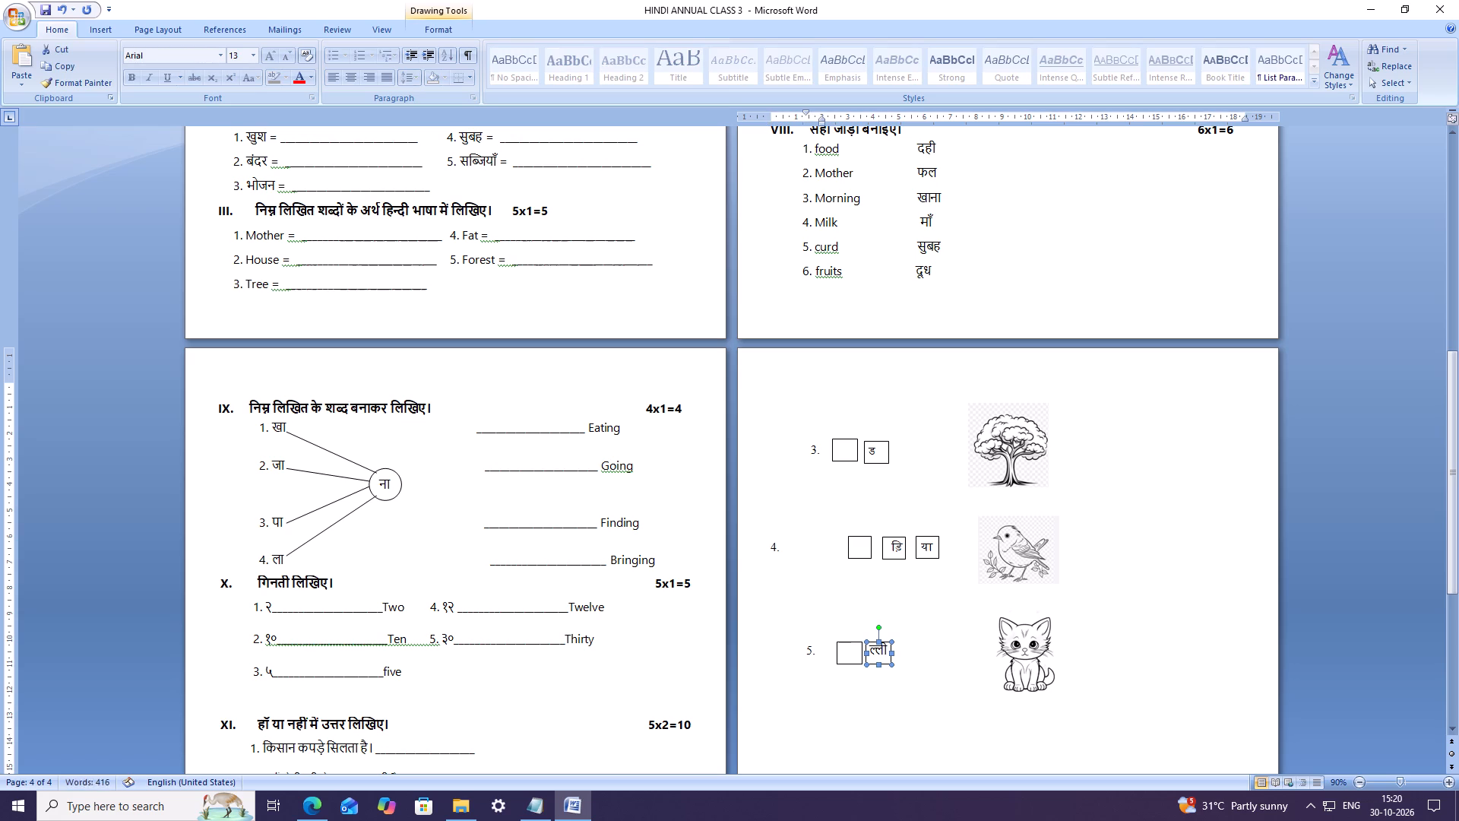
key("Up")
key("Up")
key("Up")
key("Up")
key("Up")
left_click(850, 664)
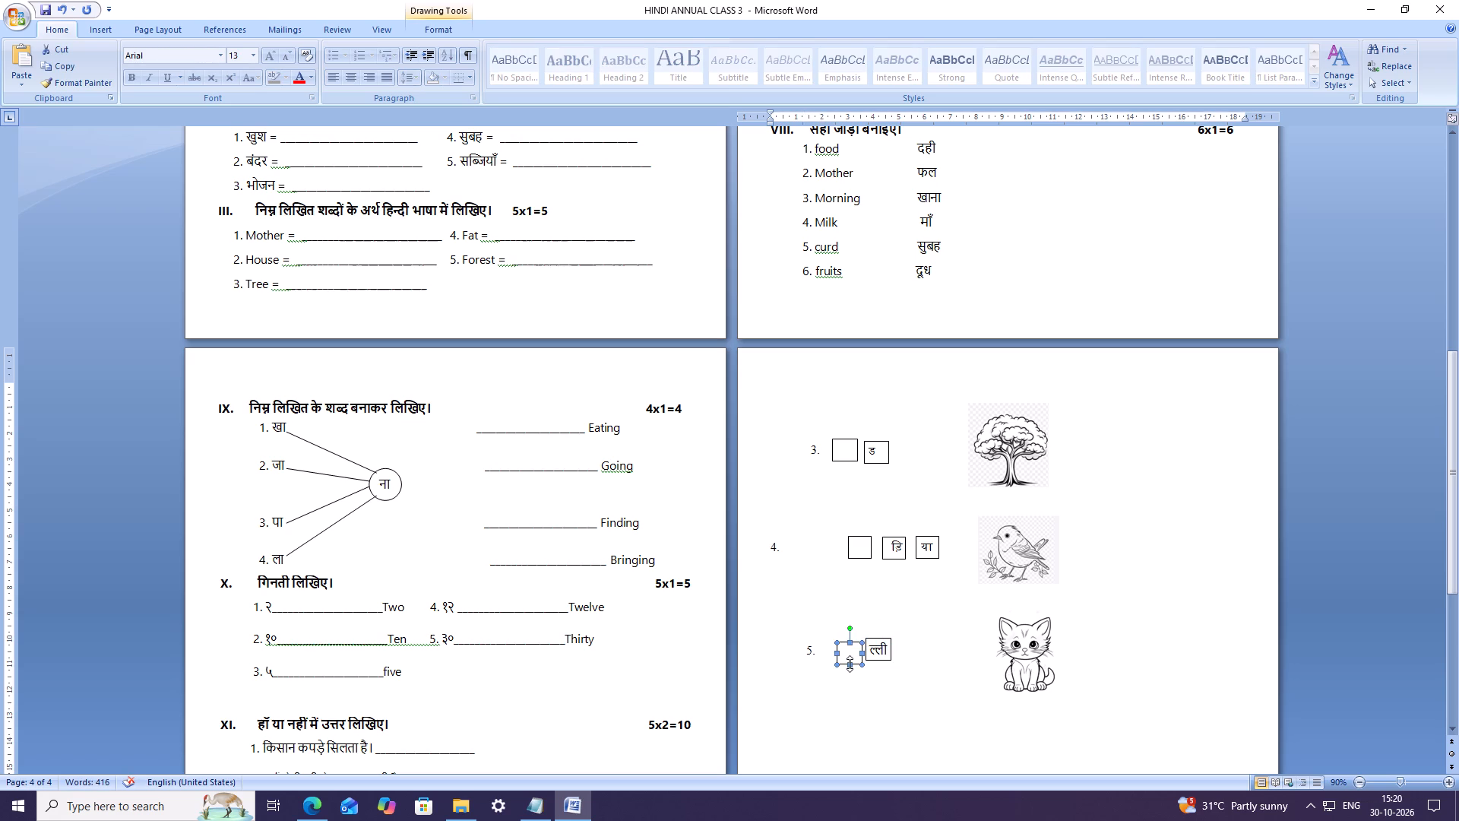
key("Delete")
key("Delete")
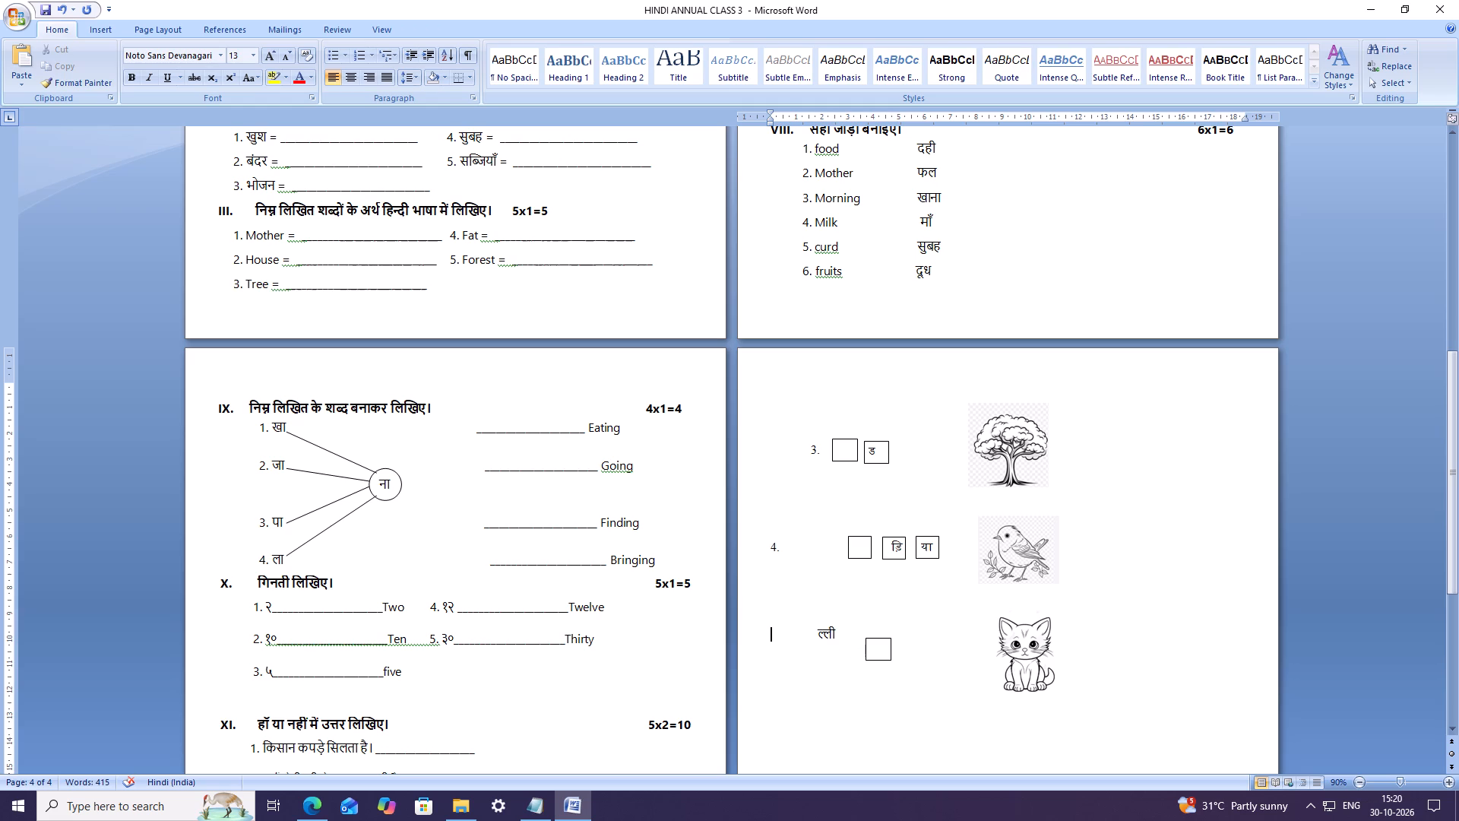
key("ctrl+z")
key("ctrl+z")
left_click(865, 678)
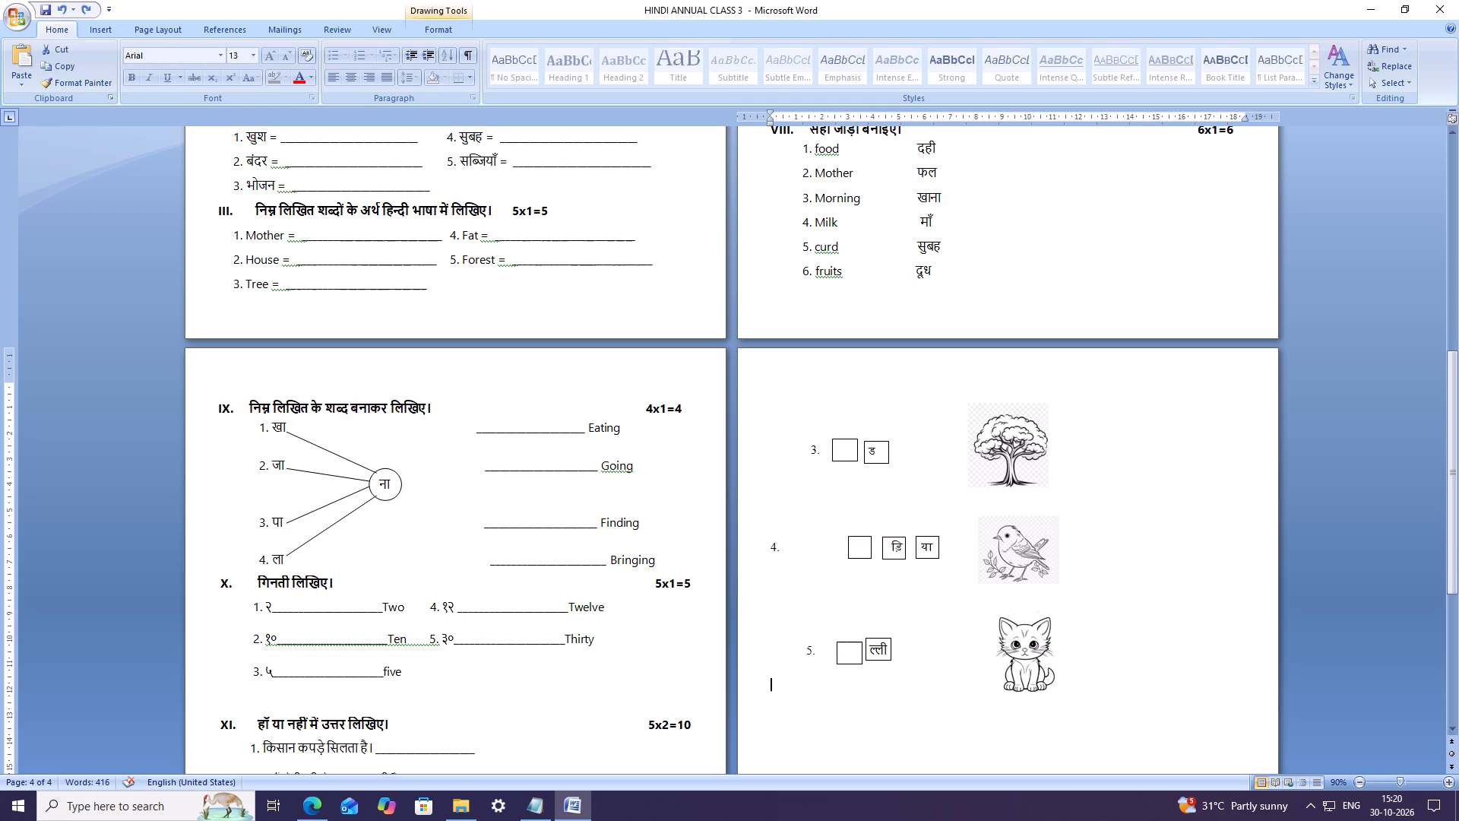
Nudge item 5's first answer box up five increments to level it with the second box.
left_click(850, 663)
key("Up")
key("Up")
key("Up")
key("Up")
key("Up")
left_click(904, 680)
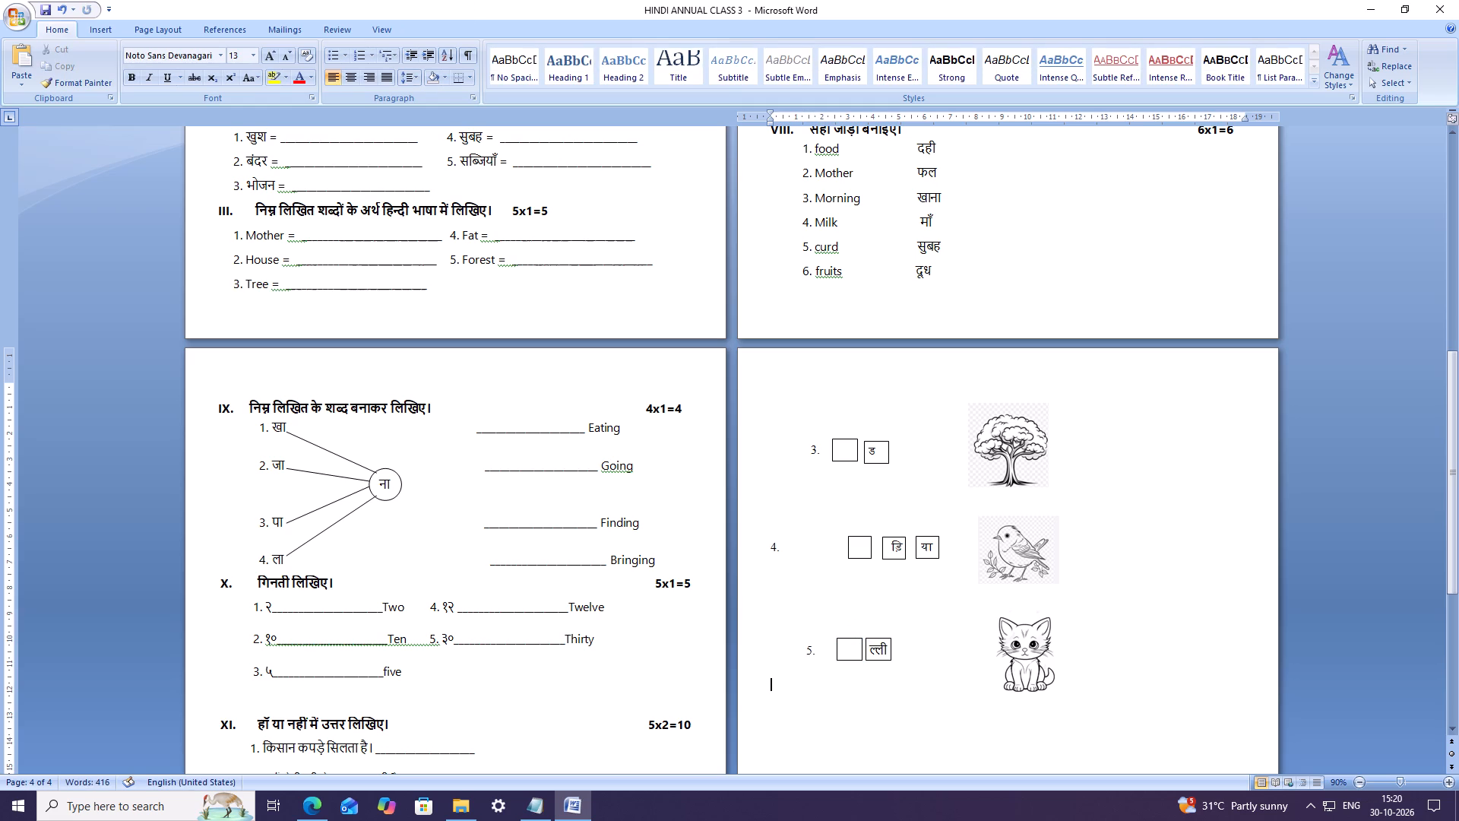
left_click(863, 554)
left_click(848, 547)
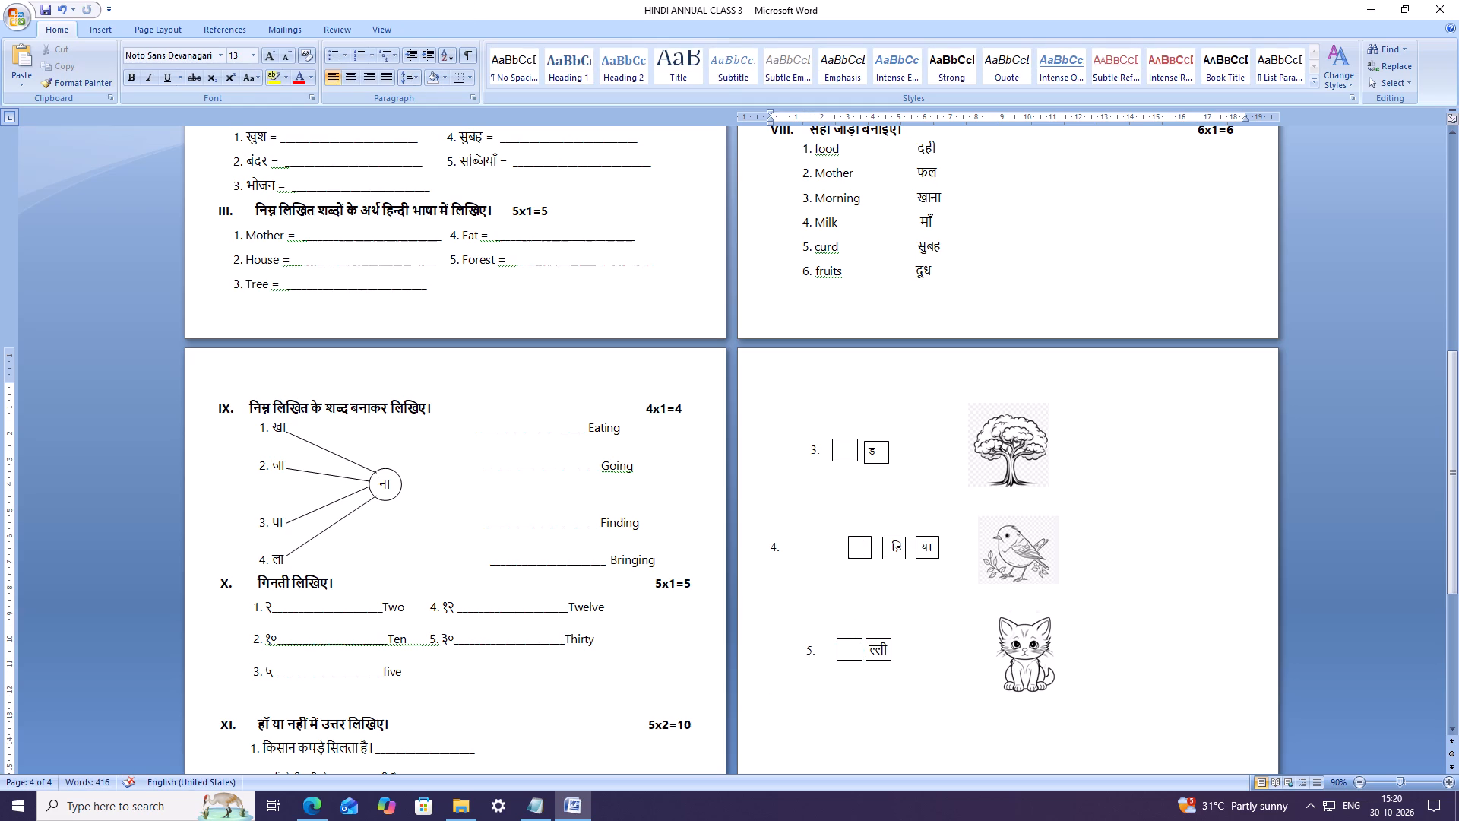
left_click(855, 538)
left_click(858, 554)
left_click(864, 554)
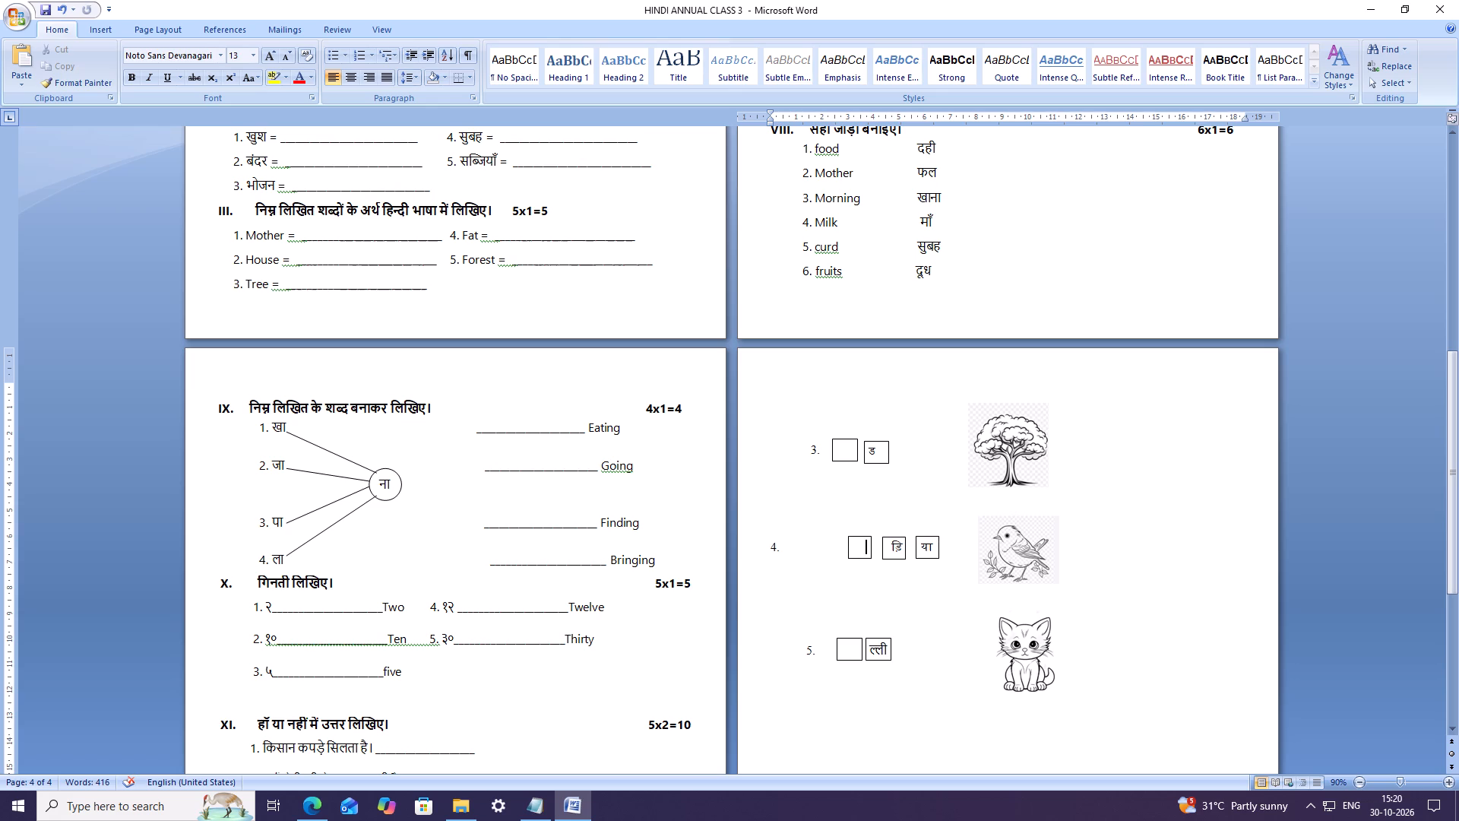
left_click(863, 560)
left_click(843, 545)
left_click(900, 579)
Insert 16 spaces before the number 4. to bring it close to its first answer box.
left_click(765, 554)
key("space")
key("space")
key("space")
key("space")
key("space")
key("space")
key("space")
key("space")
key("space")
key("space")
key("space")
key("space")
key("space")
key("space")
key("space")
key("space")
Delete 17 spaces before डि in item 4 and add one before या to centre both letters in their boxes.
left_click(882, 547)
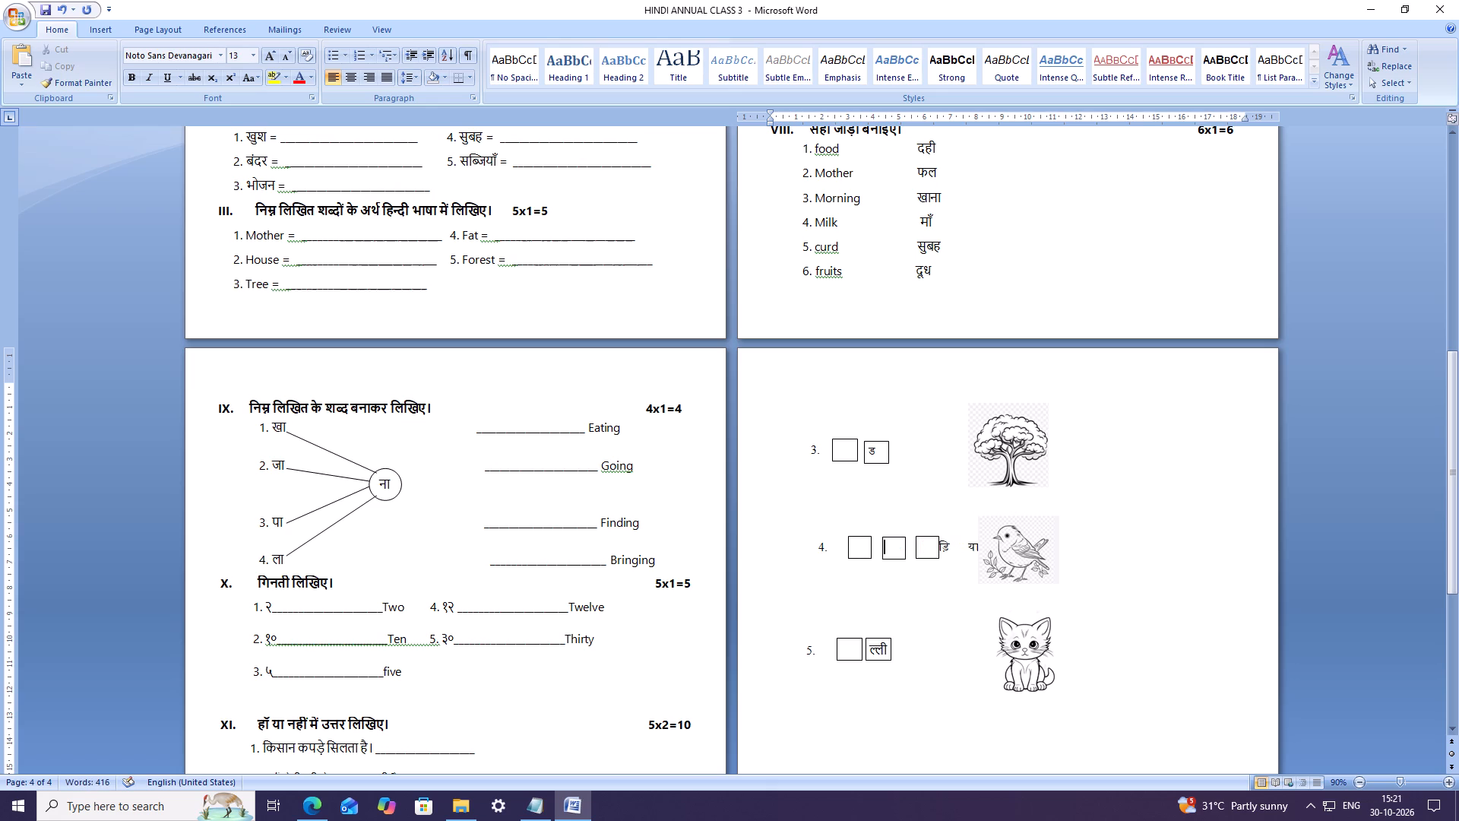
key("BackSpace")
key("BackSpace")
key("BackSpace")
key("BackSpace")
key("BackSpace")
key("BackSpace")
key("BackSpace")
key("BackSpace")
key("BackSpace")
key("BackSpace")
key("BackSpace")
key("BackSpace")
key("BackSpace")
key("BackSpace")
key("BackSpace")
key("BackSpace")
key("BackSpace")
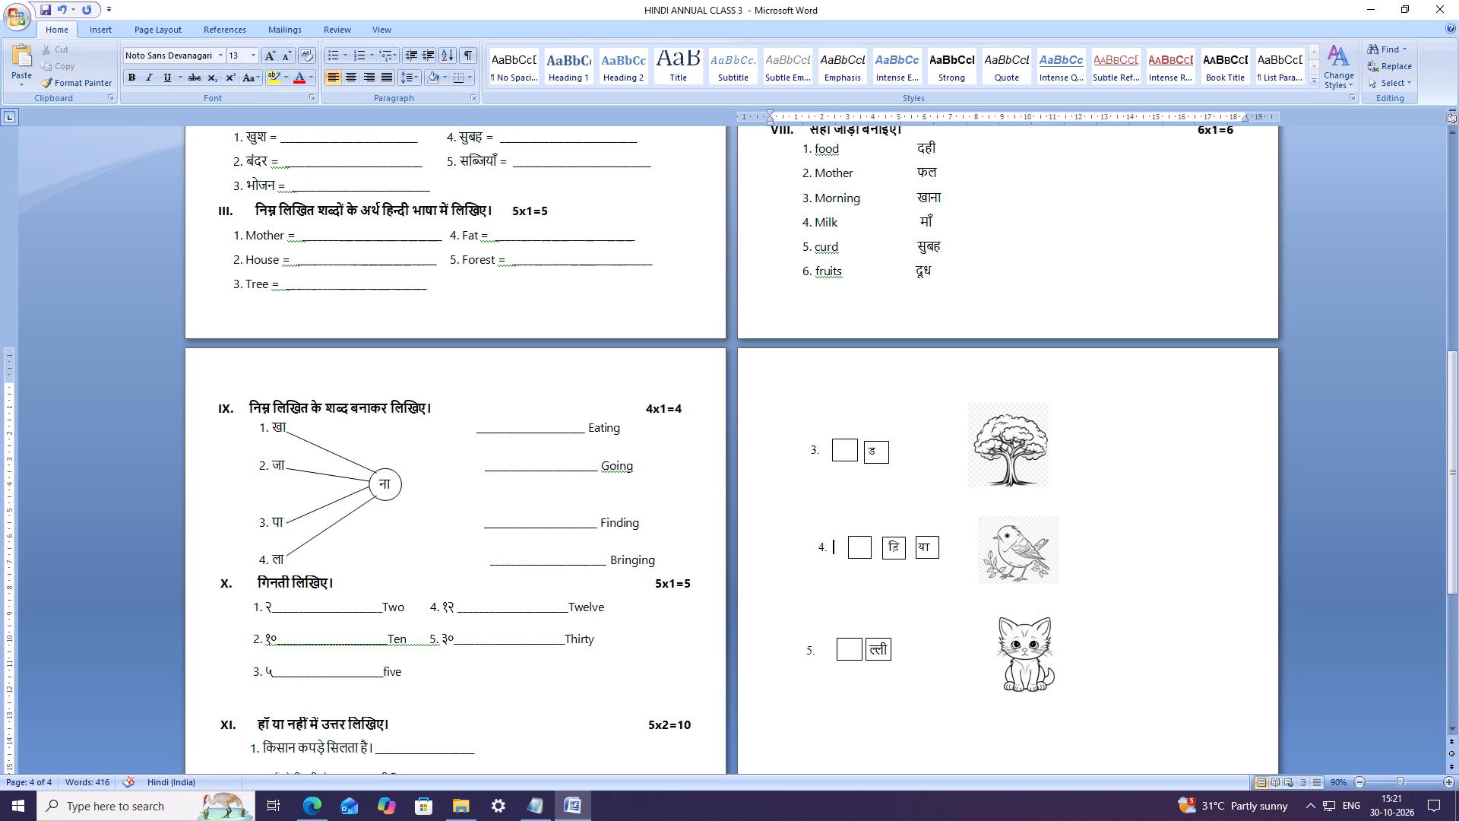
left_click(913, 554)
key("space")
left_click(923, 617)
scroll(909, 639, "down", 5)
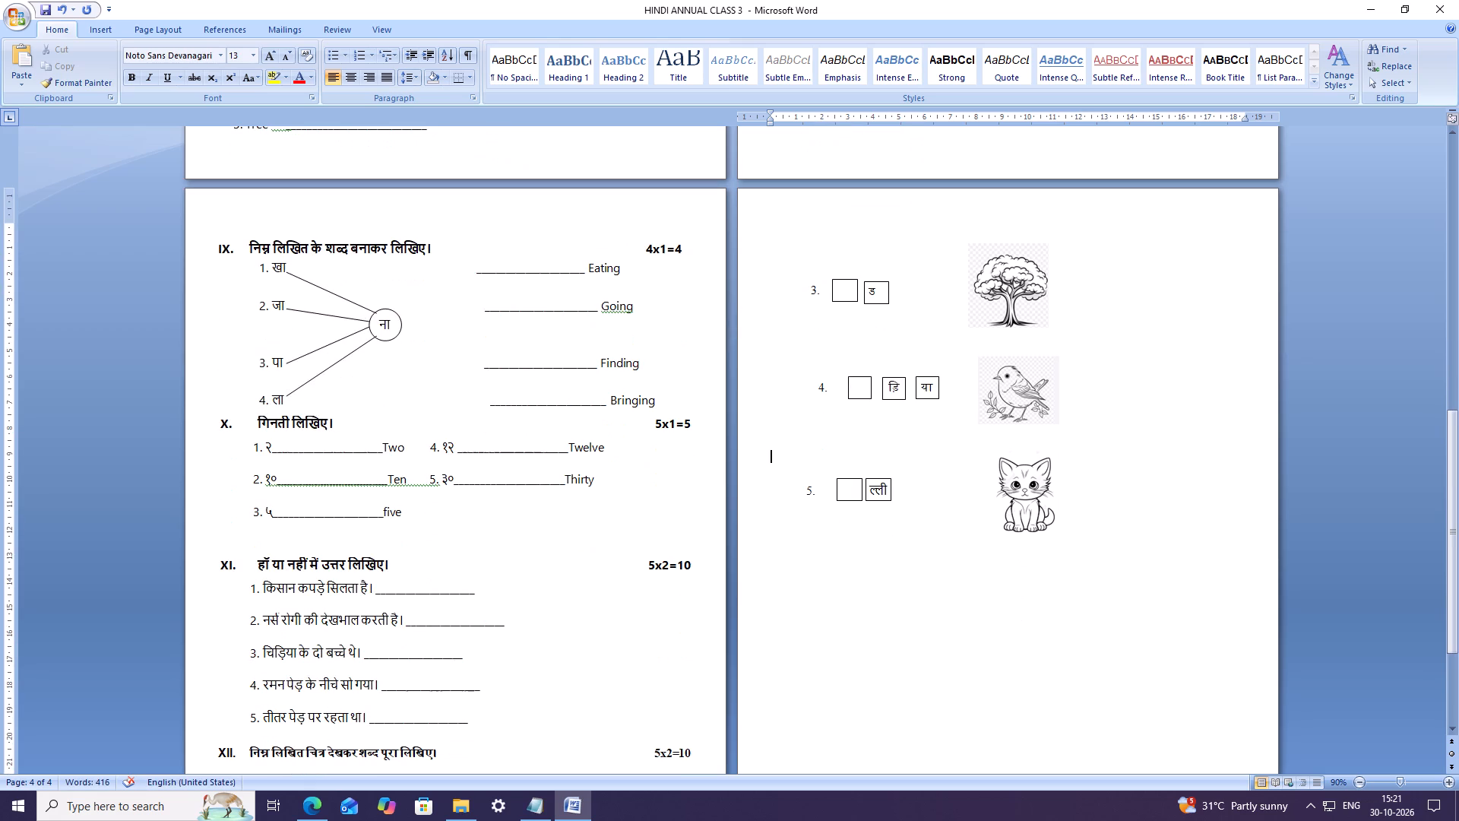
Save the Class 3 paper with its aligned section XII.
scroll(812, 598, "down", 7)
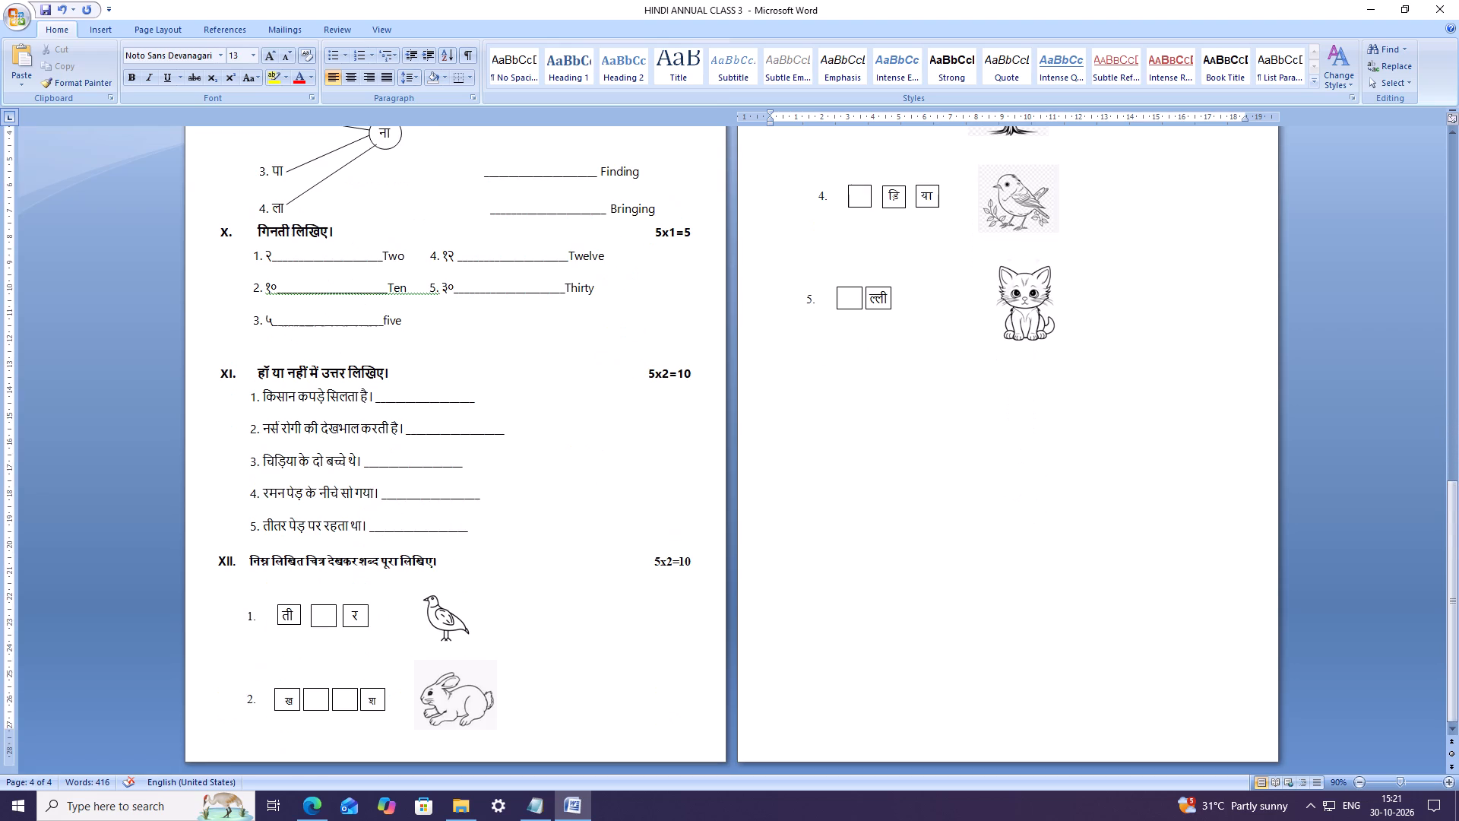
scroll(809, 608, "up", 14)
scroll(809, 603, "up", 20)
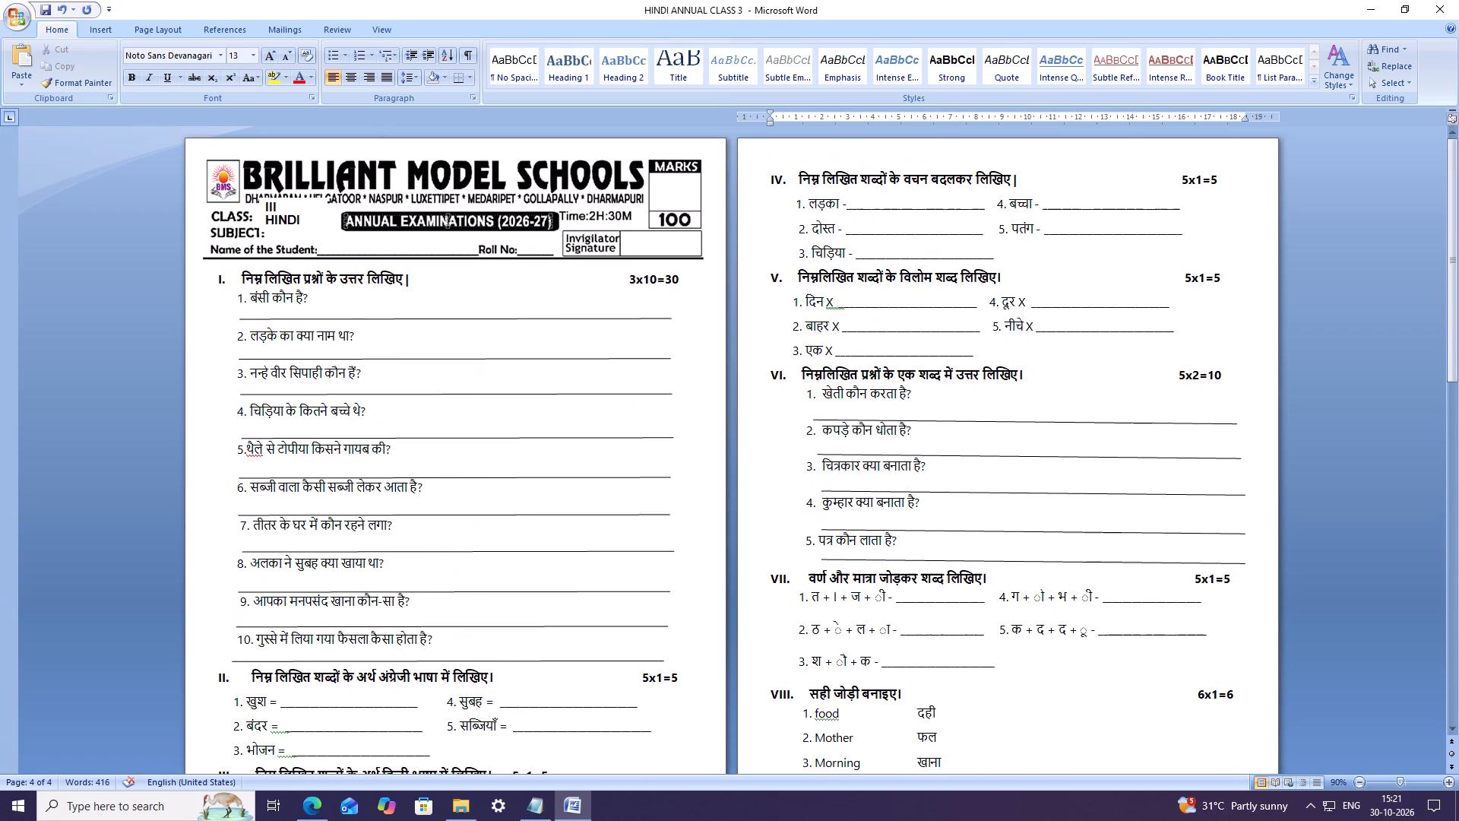
key("ctrl+s")
key("ctrl+s")
key("ctrl+s")
Insert 20 spaces before section III's 5x1=5 marks to bring them near the other marks' column, and save the paper.
scroll(645, 452, "down", 9)
left_click(514, 489)
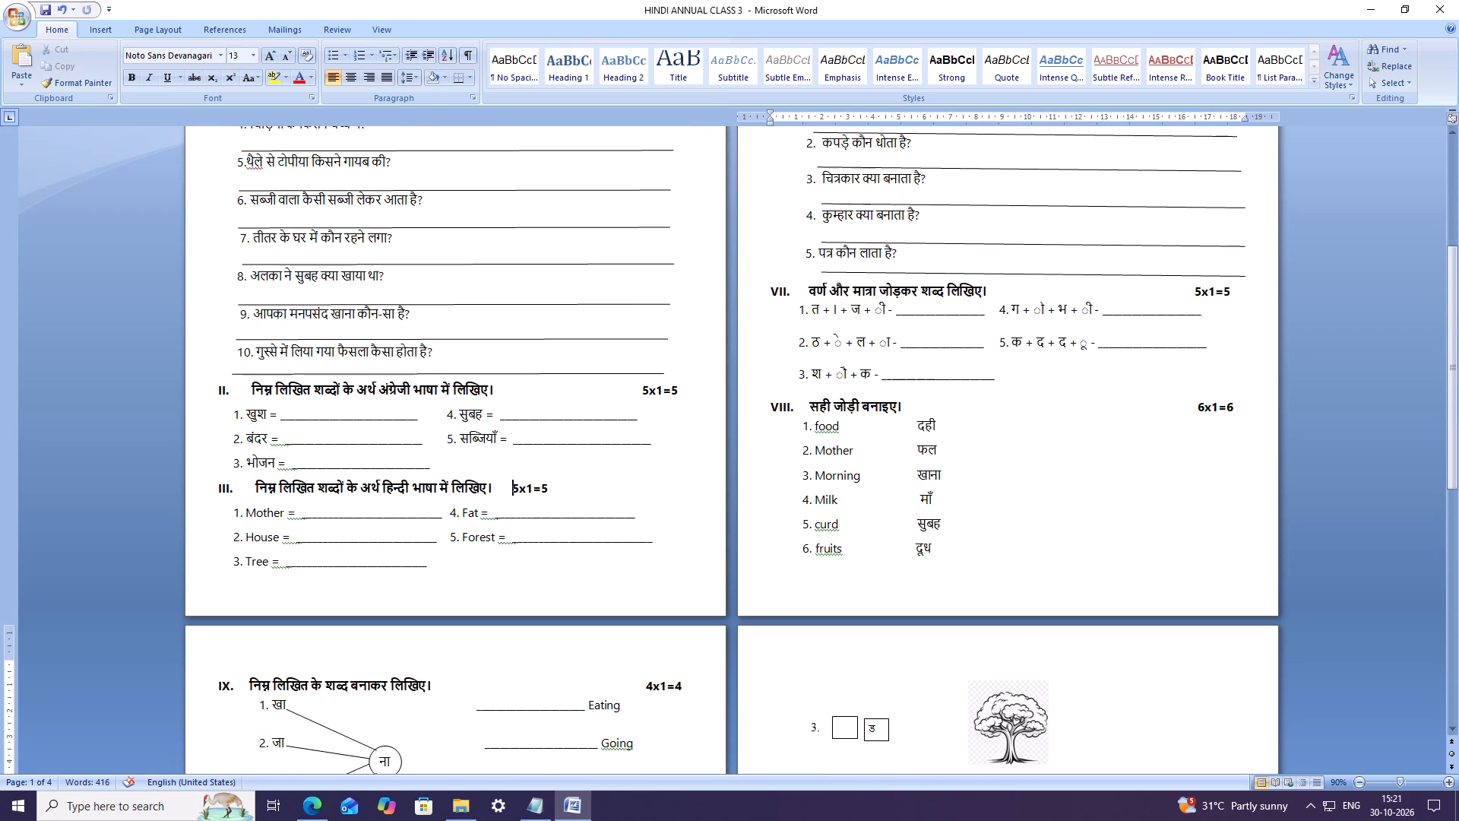
key("space")
key("space")
key("space")
key("space")
key("space")
key("space")
key("space")
key("space")
key("space")
key("space")
key("space")
key("space")
key("space")
key("space")
key("space")
key("space")
key("space")
key("space")
key("space")
key("space")
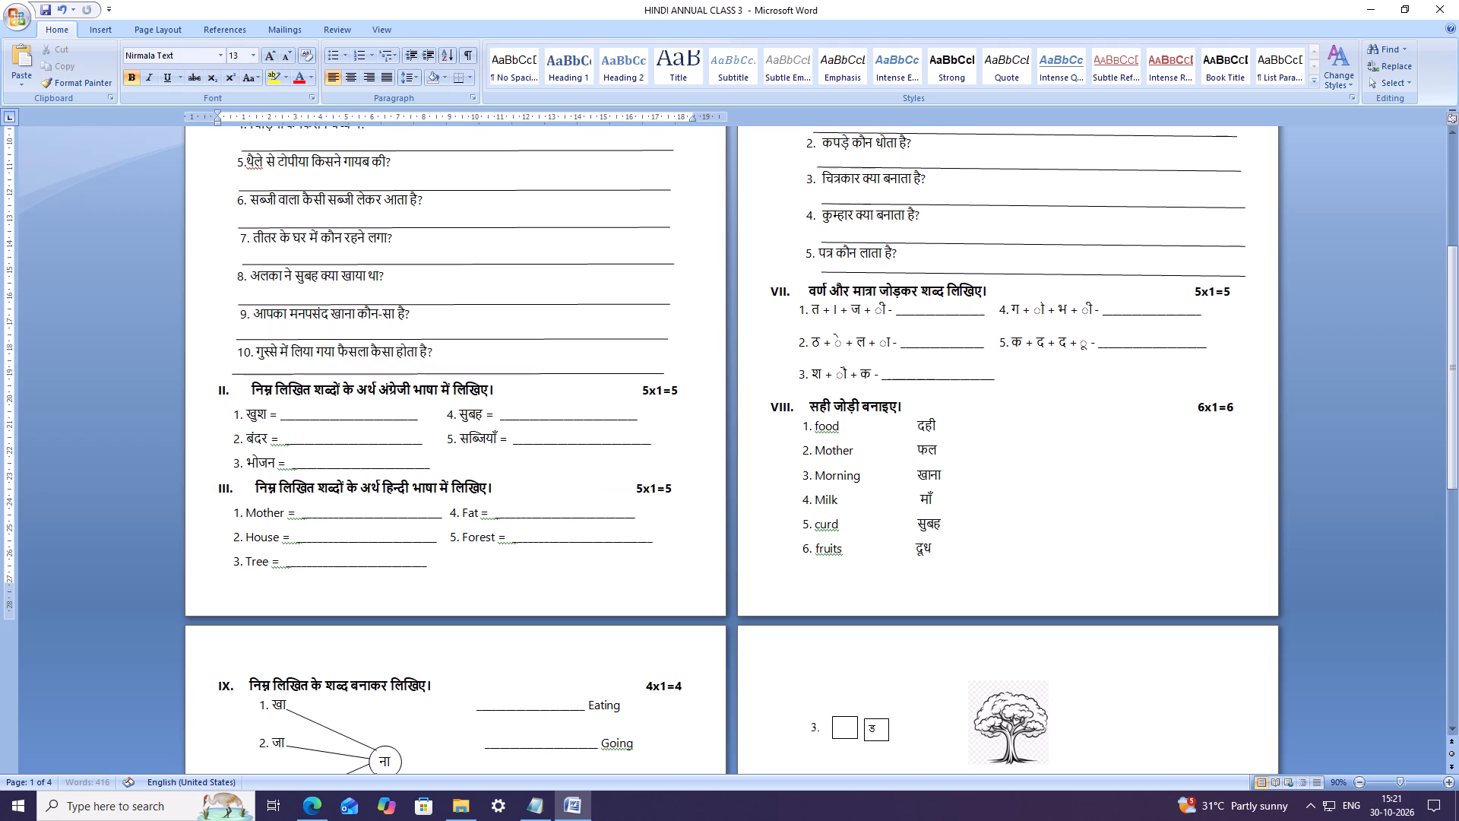
key("ctrl+s")
key("ctrl+s")
key("ctrl+s")
Review the Class 3 paper's layout from the header through section XII item 5.
scroll(835, 480, "up", 6)
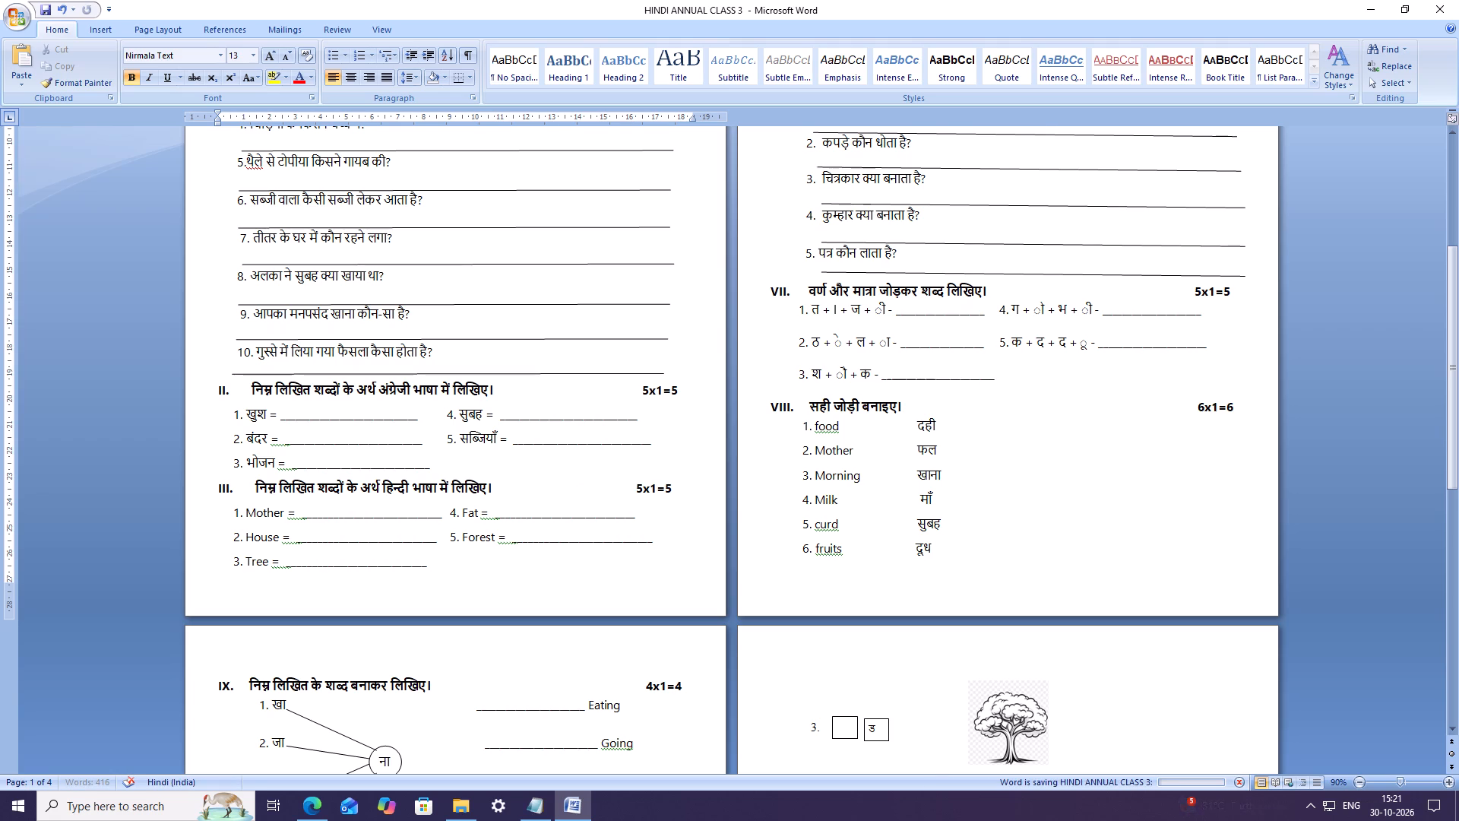
scroll(841, 468, "up", 5)
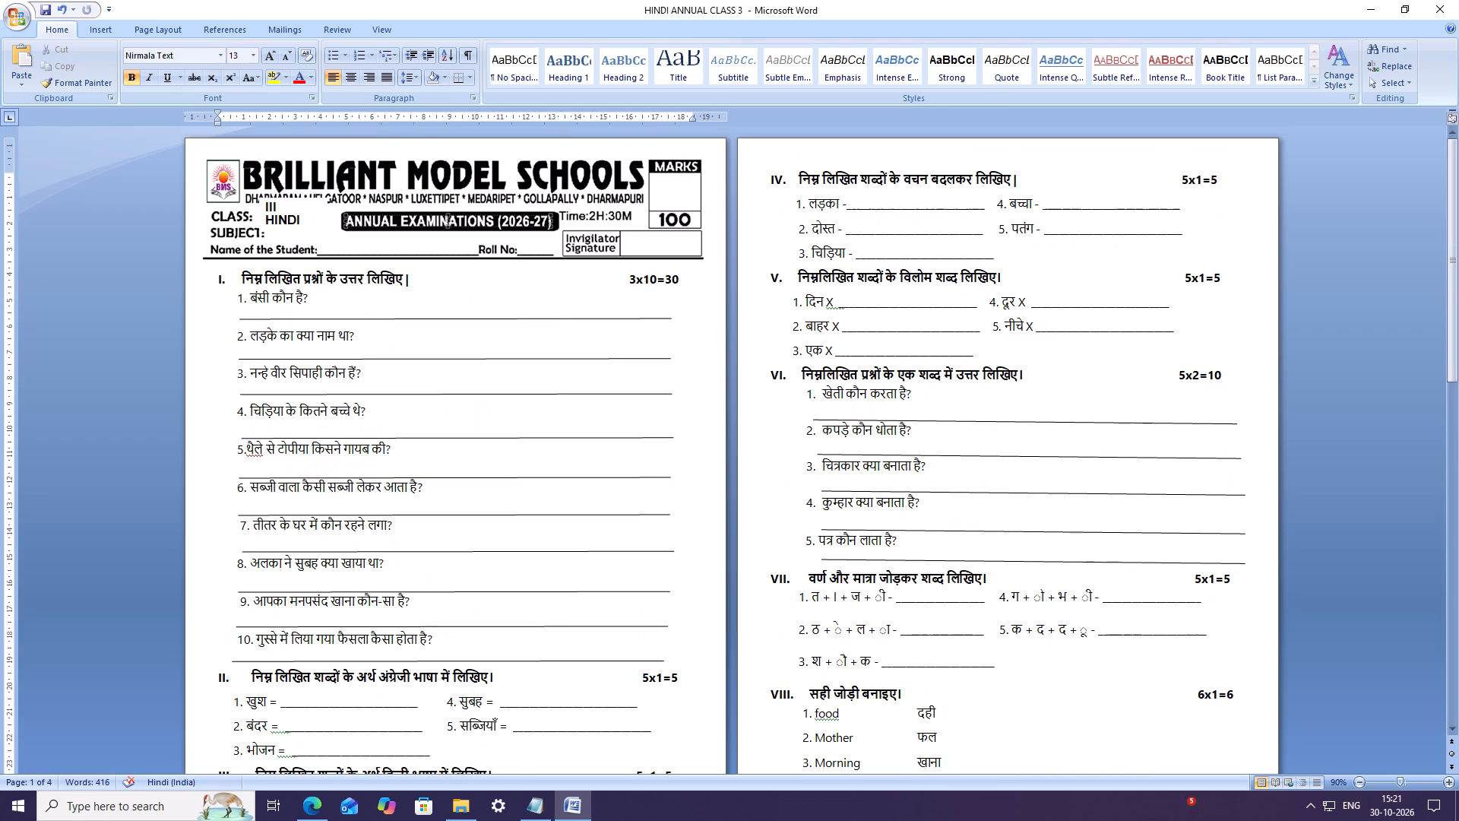
scroll(860, 453, "down", 1)
scroll(1035, 433, "down", 3)
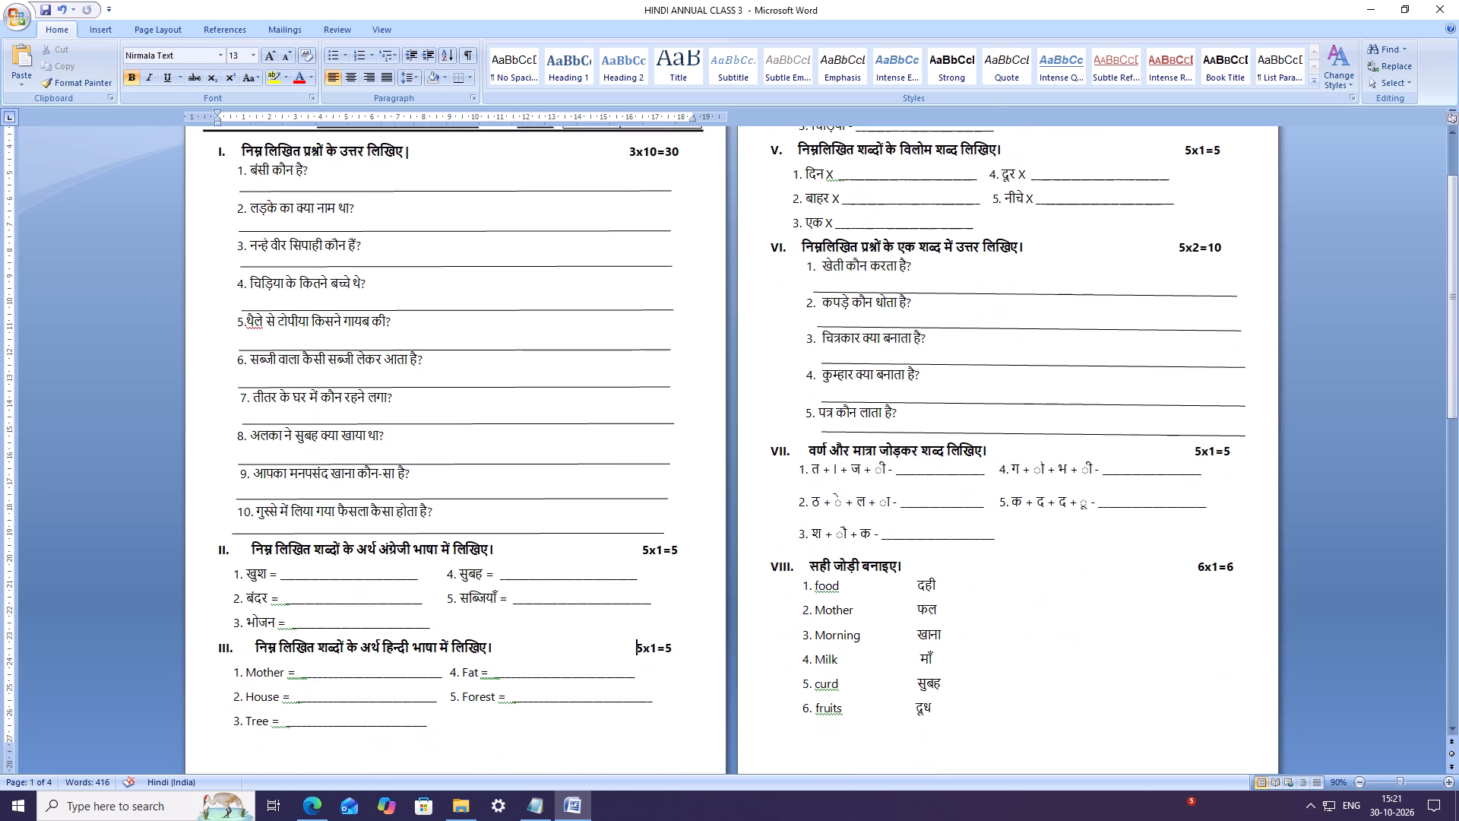
scroll(1059, 440, "down", 2)
scroll(1138, 432, "down", 3)
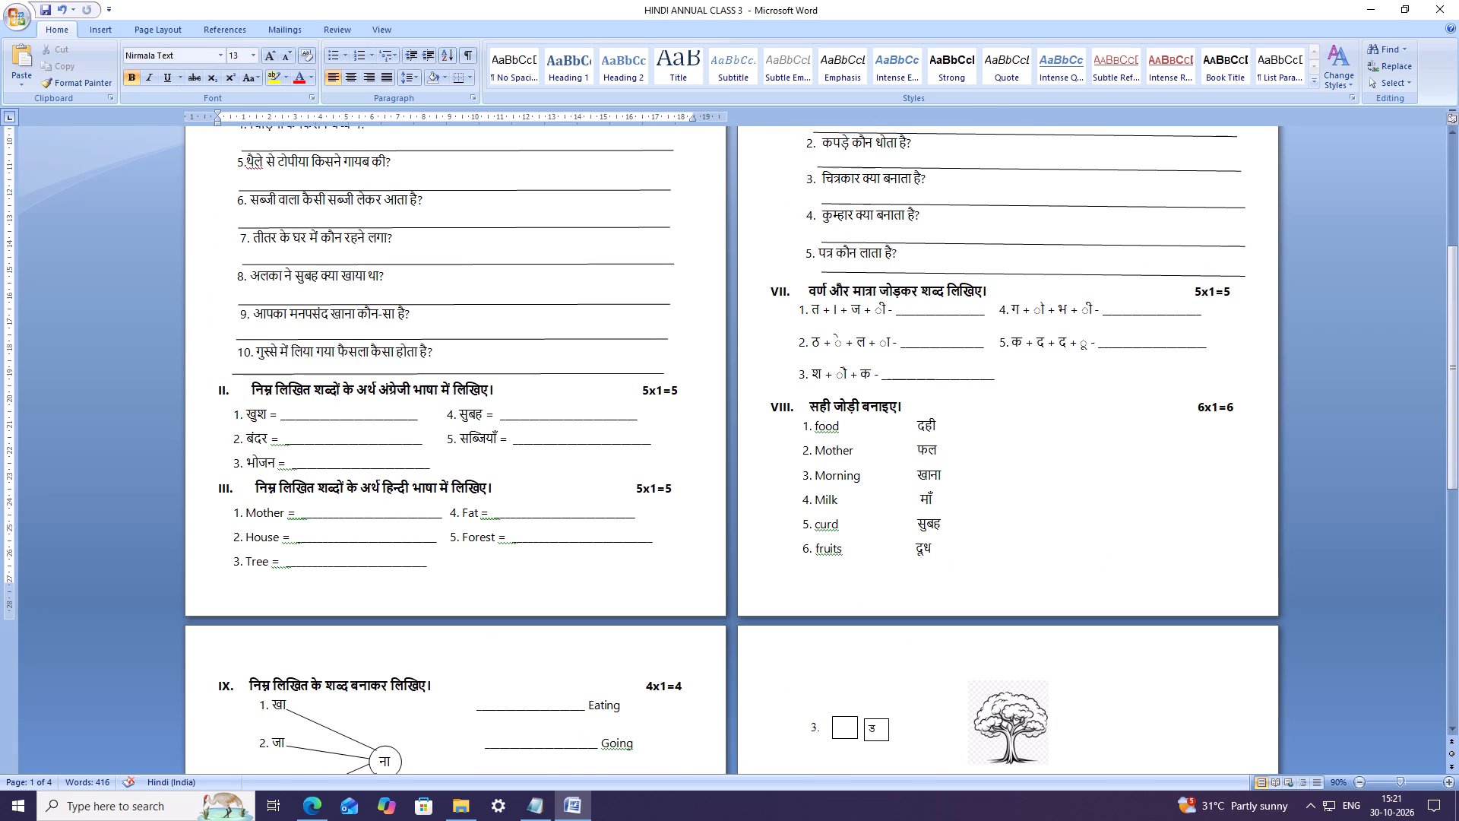
scroll(1190, 429, "down", 7)
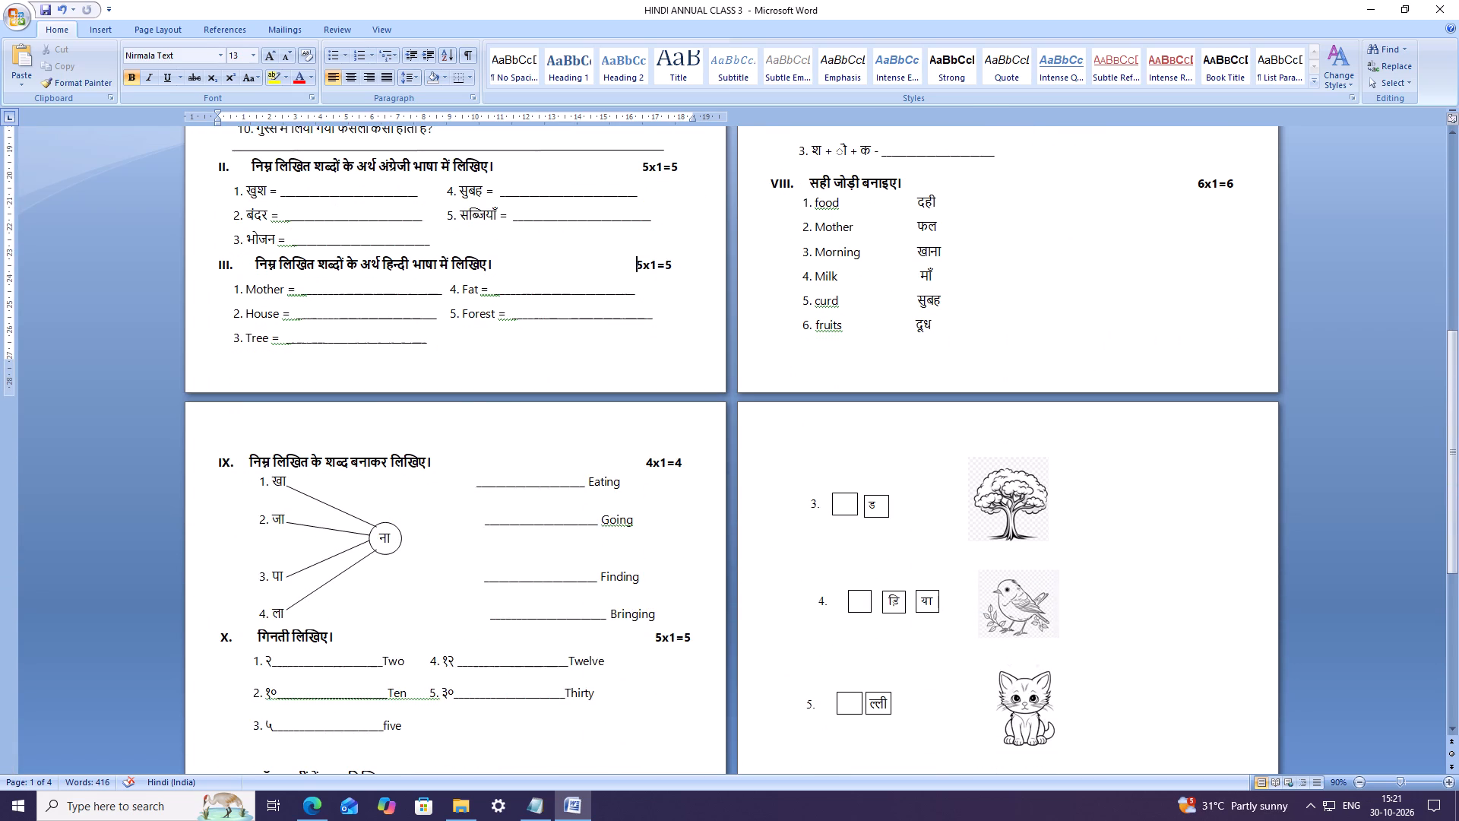
scroll(697, 500, "down", 15)
scroll(735, 552, "down", 1)
scroll(741, 559, "up", 8)
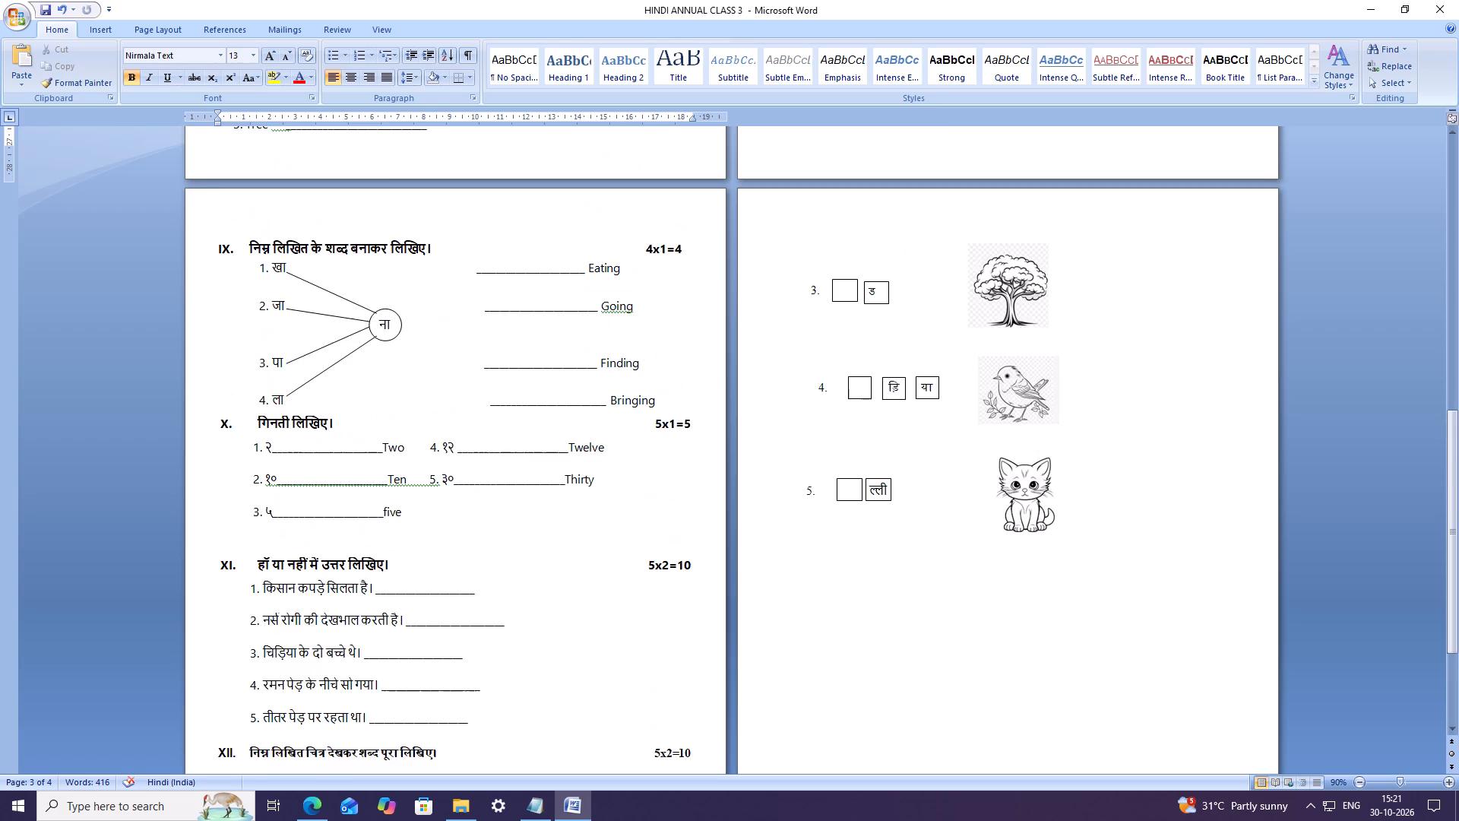
scroll(961, 451, "up", 2)
scroll(964, 449, "down", 7)
scroll(646, 509, "down", 2)
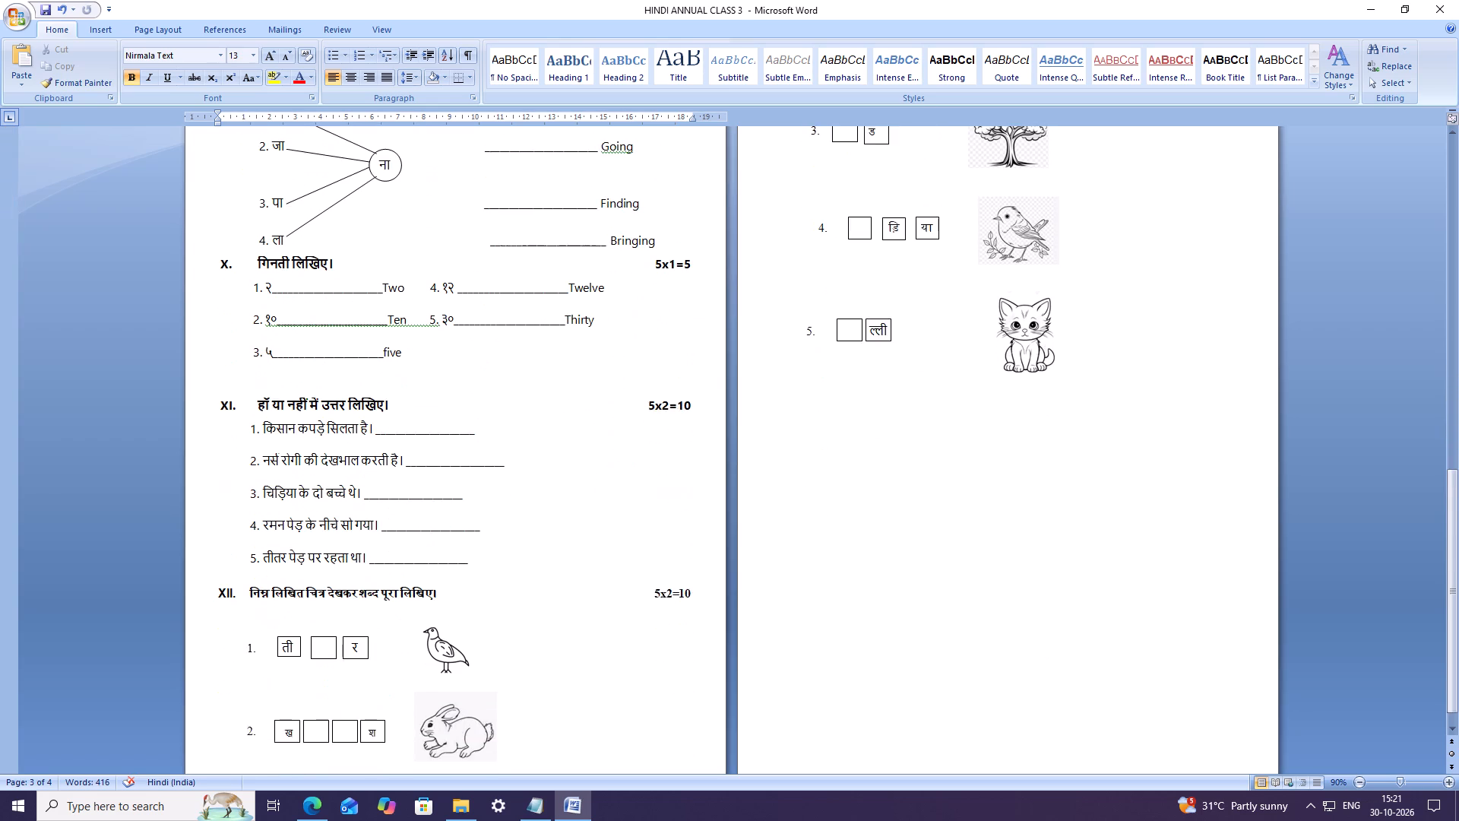
scroll(616, 510, "down", 7)
scroll(294, 311, "up", 20)
scroll(294, 311, "up", 5)
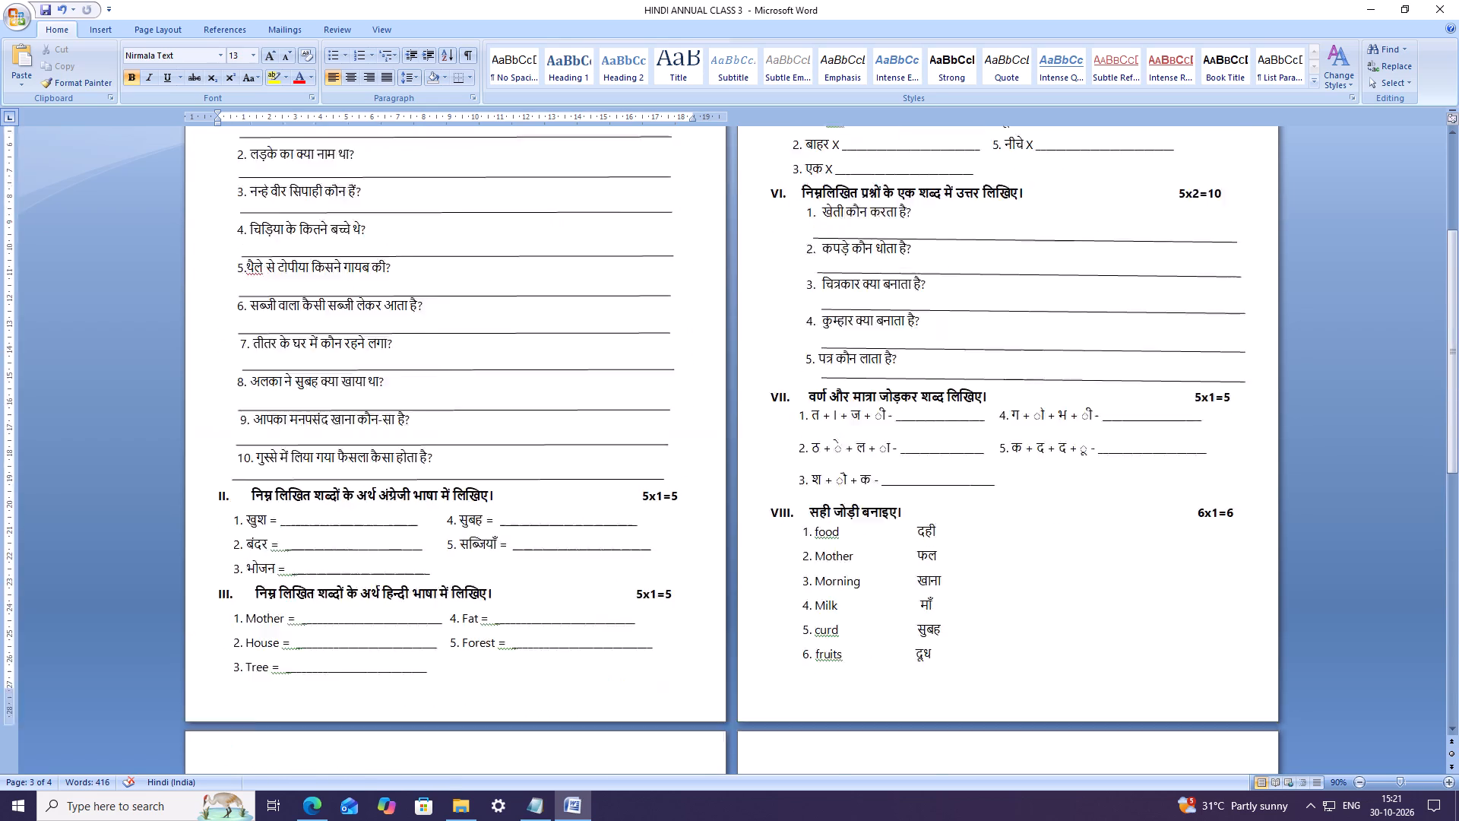
scroll(353, 287, "up", 9)
Close the Class 3 paper and open HINDI ANNUAL CLASS 4 from the Hindi Annually folder in a full-size window.
left_click(1391, 0)
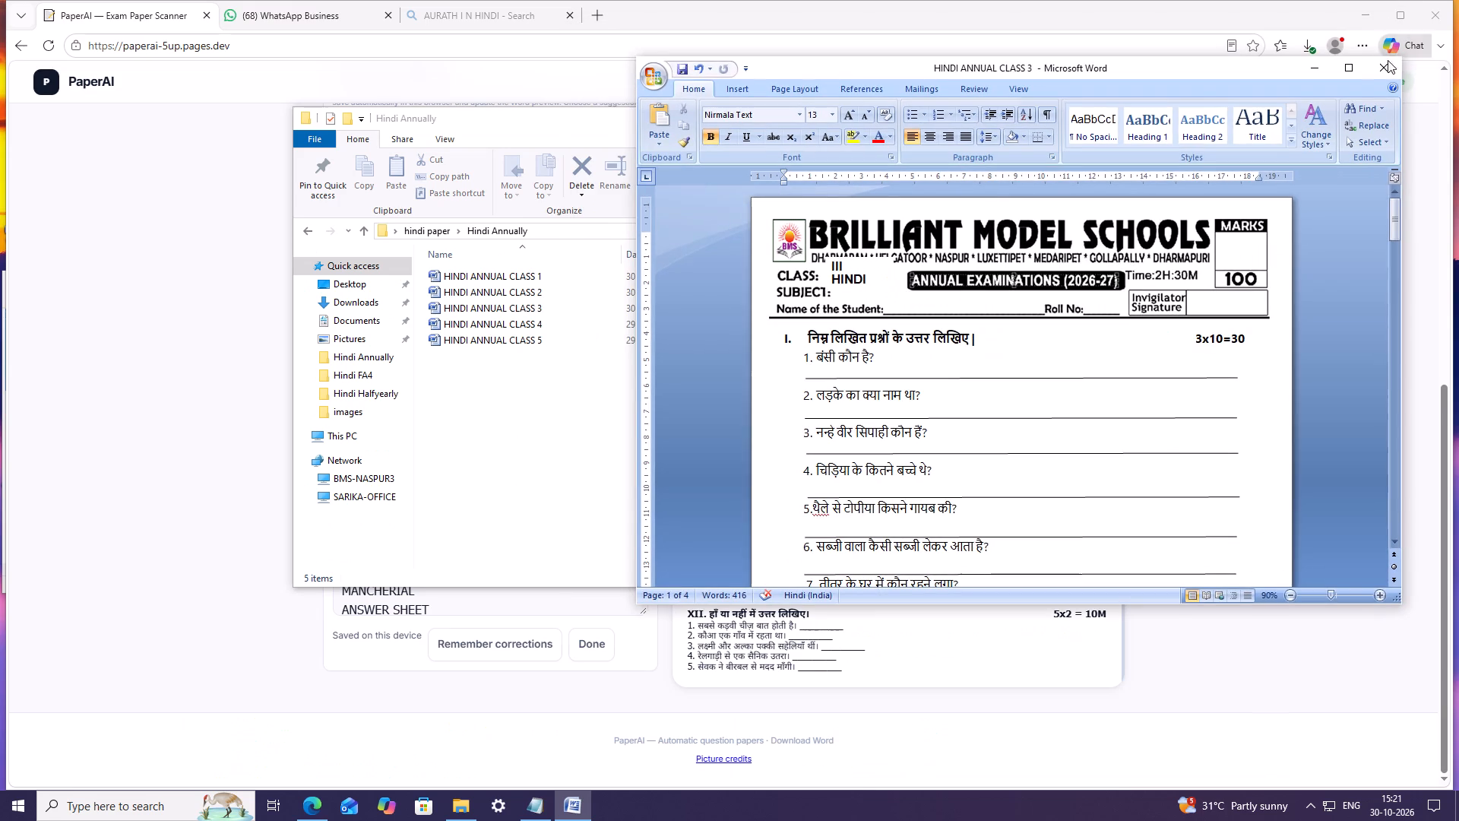
left_click(1389, 61)
left_click(761, 374)
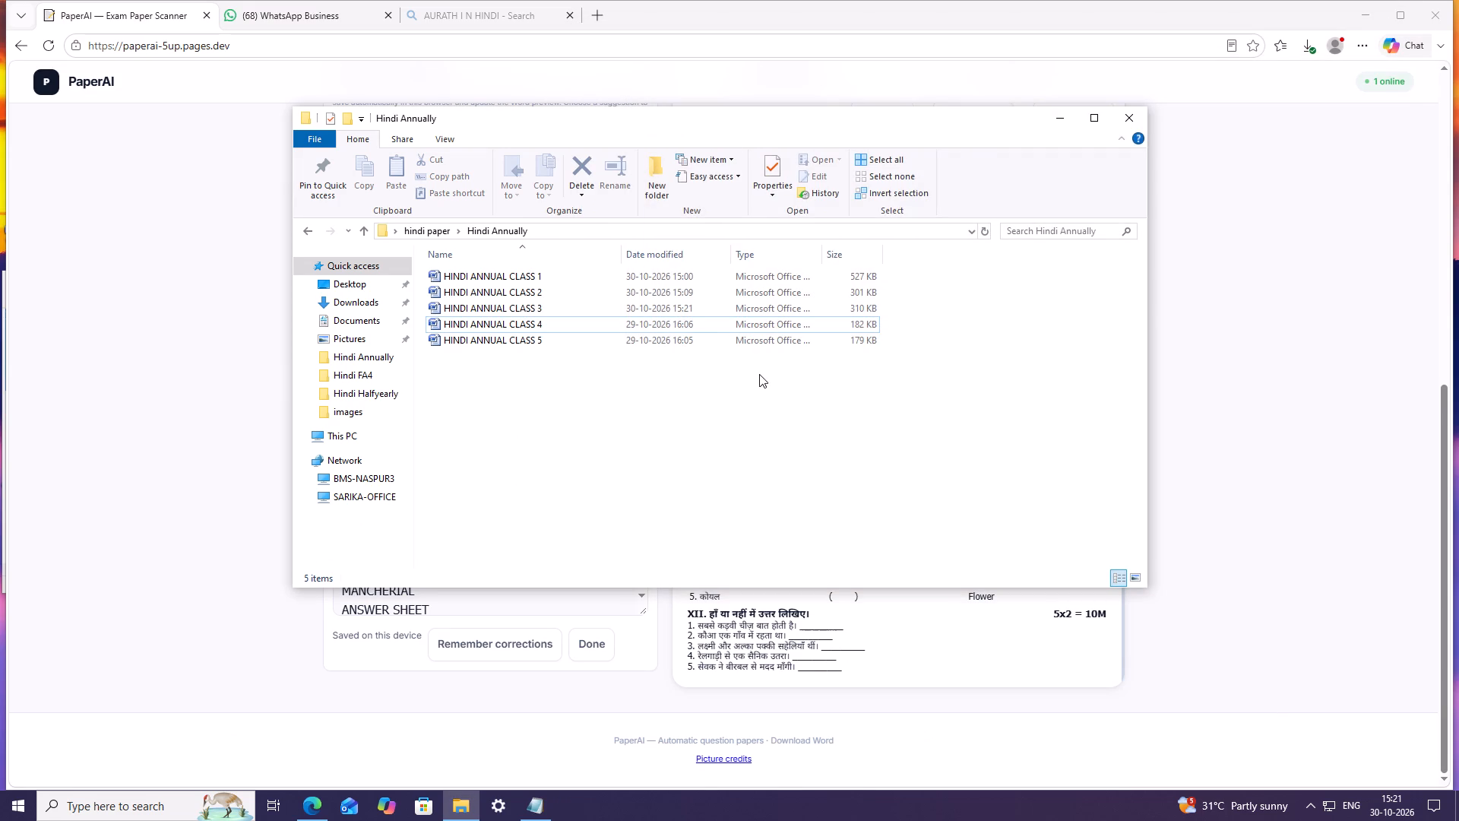
double_click(525, 327)
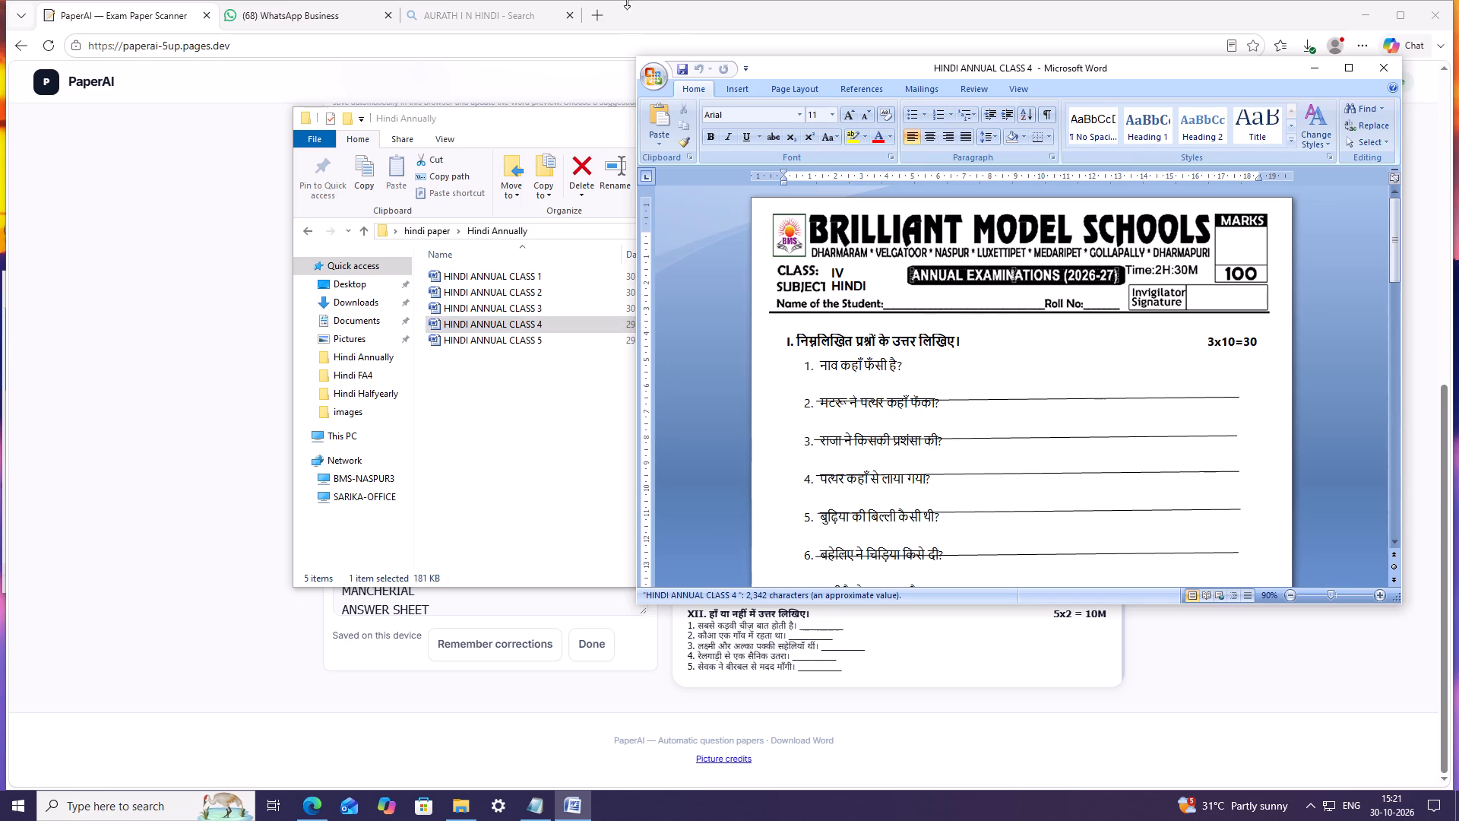
left_click(1345, 65)
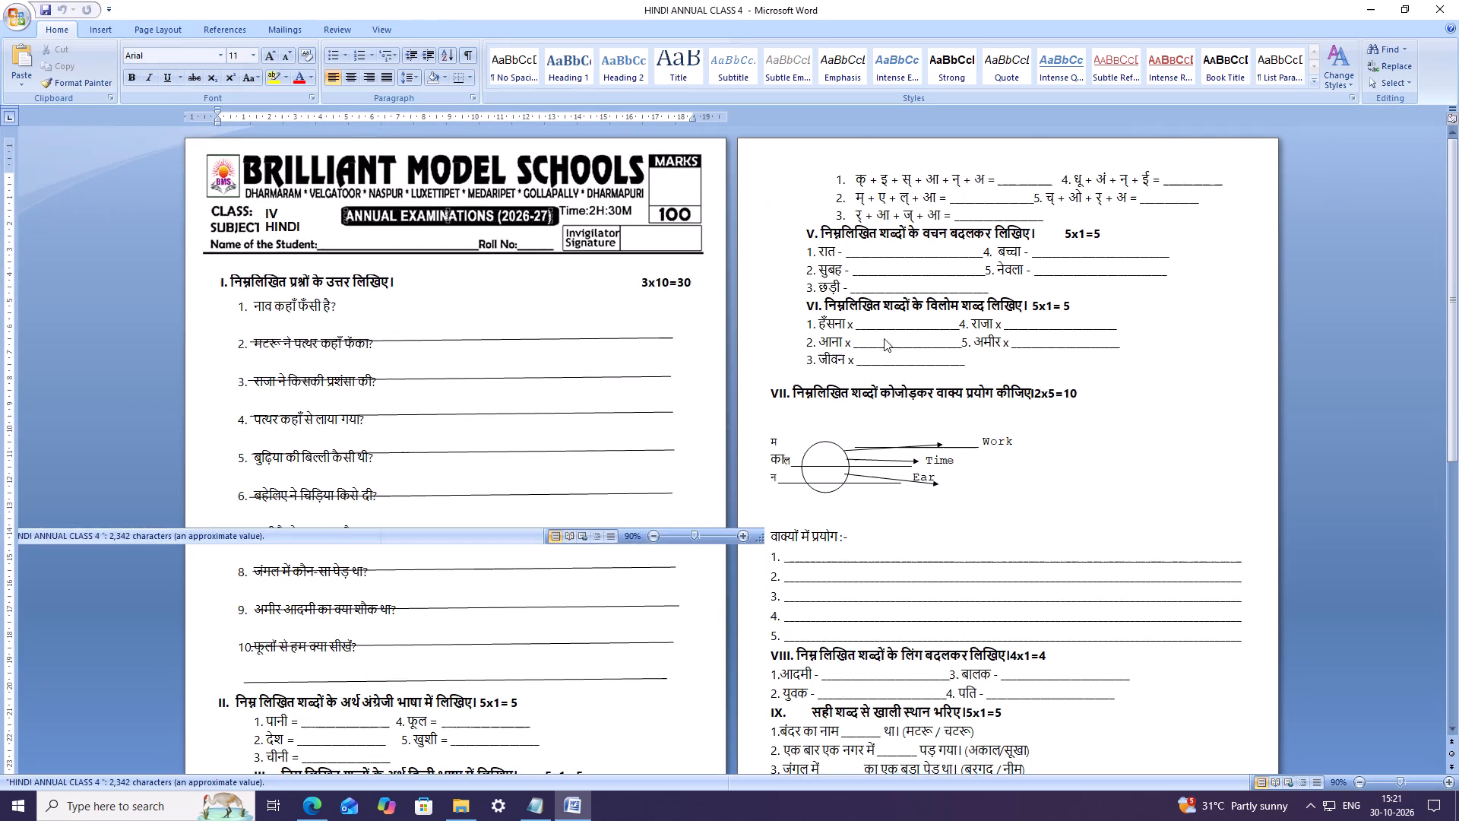
Nudge all ten answer lines of section I up 12 increments together so they no longer strike through the questions.
scroll(850, 365, "down", 14)
scroll(854, 411, "down", 18)
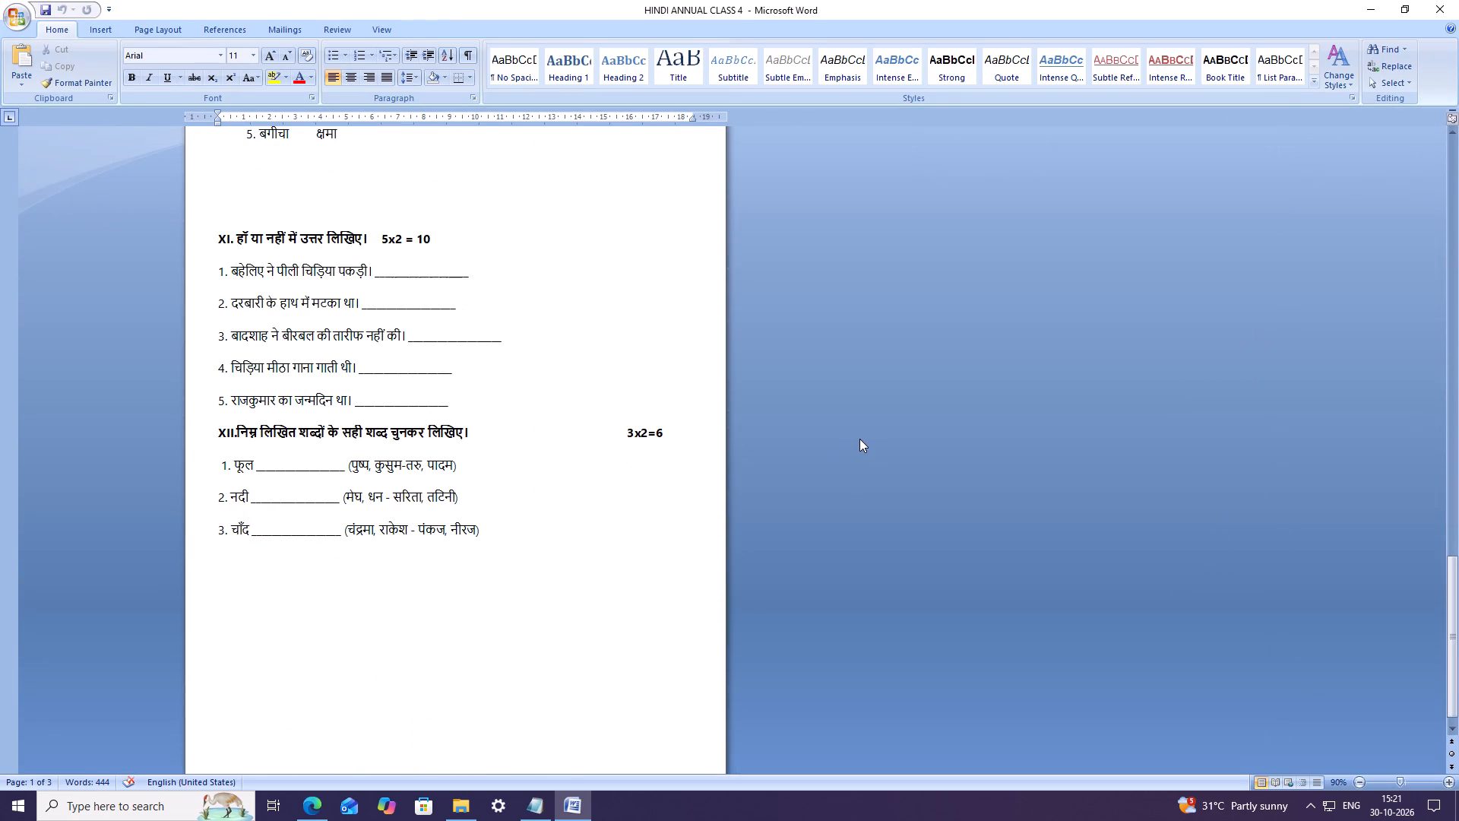
scroll(476, 420, "up", 7)
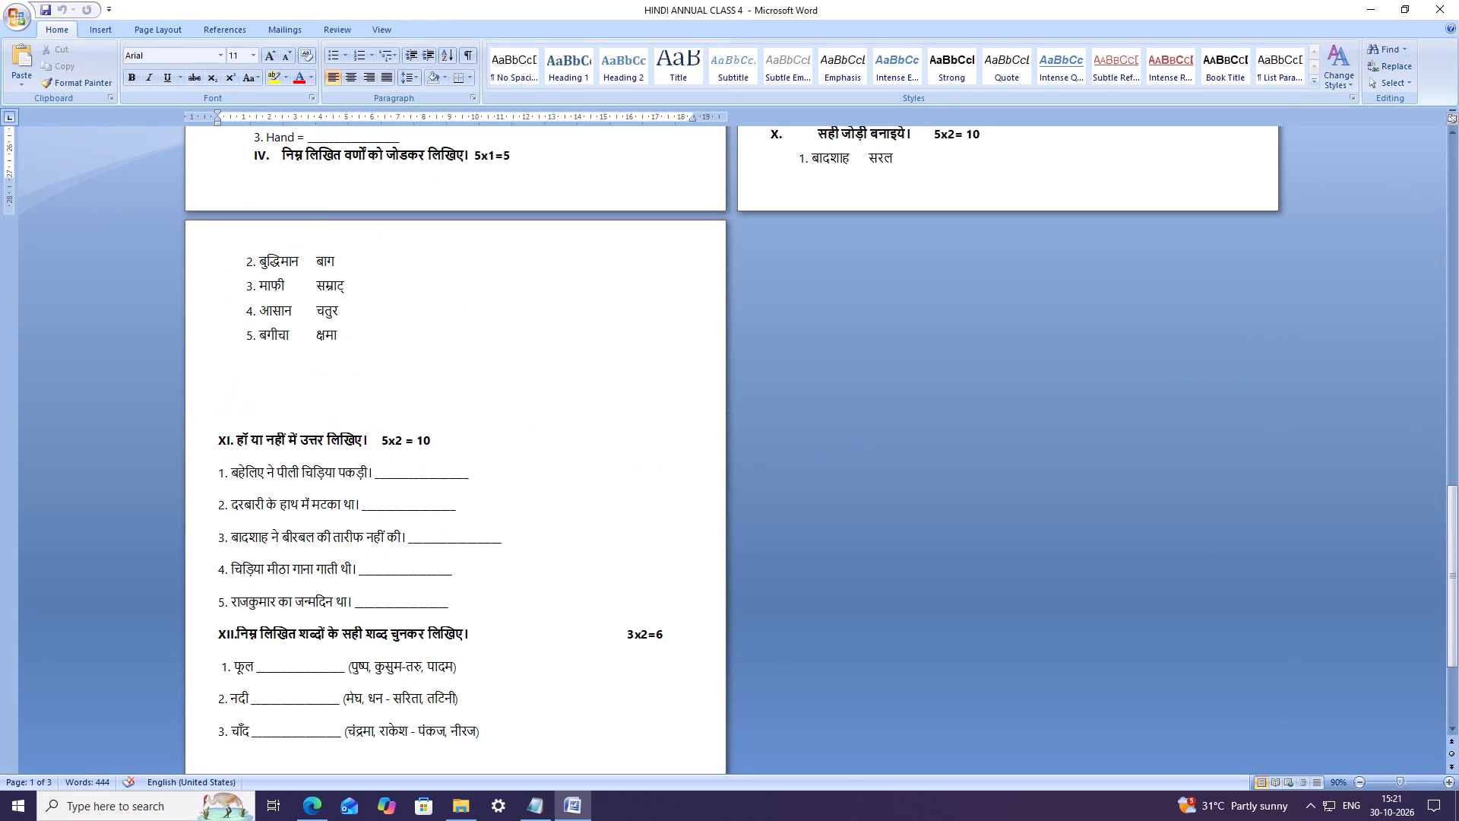
scroll(472, 405, "up", 20)
scroll(472, 405, "up", 1)
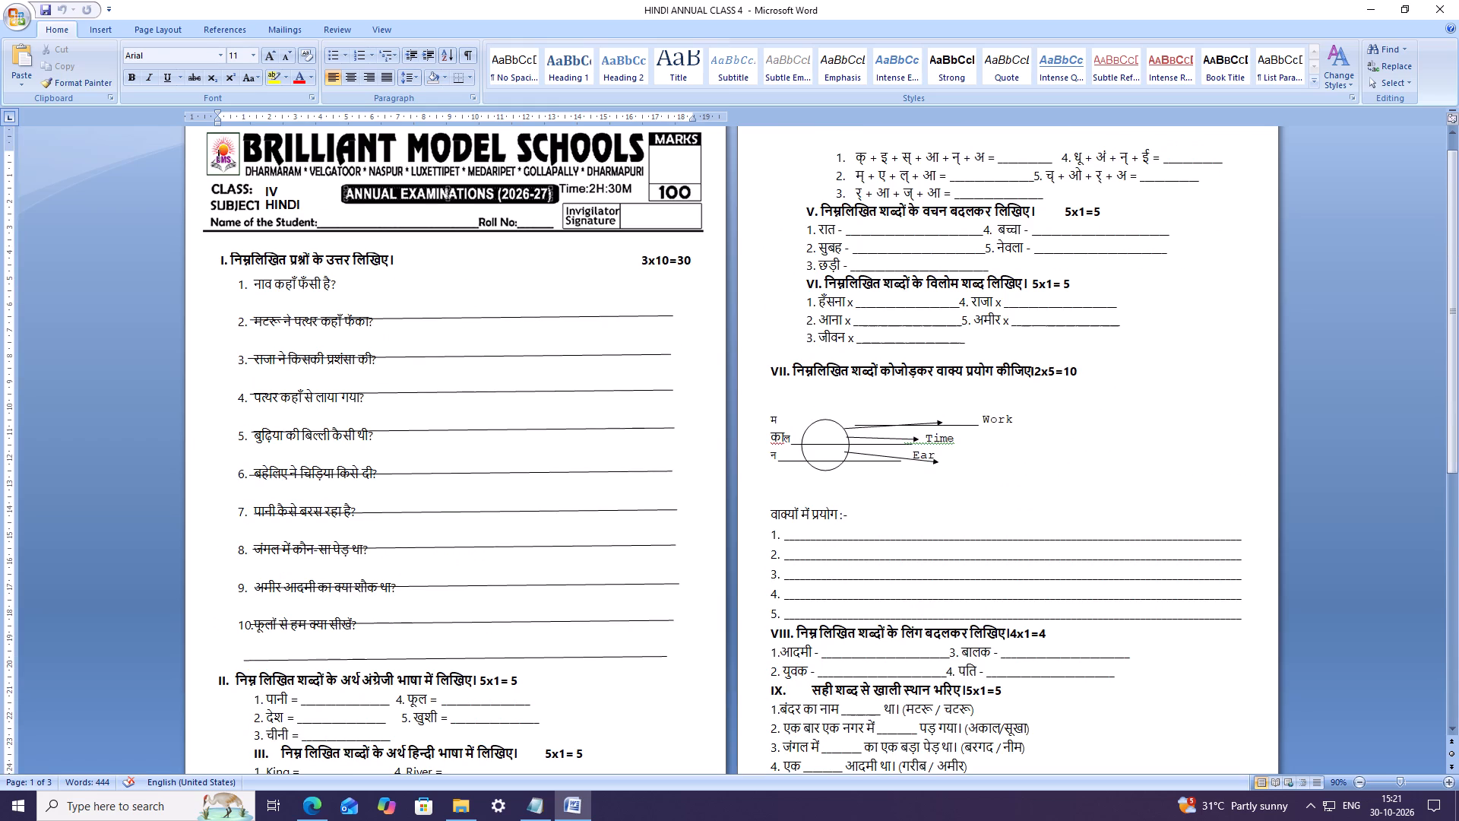
left_click(447, 316)
left_click(451, 355, "shift")
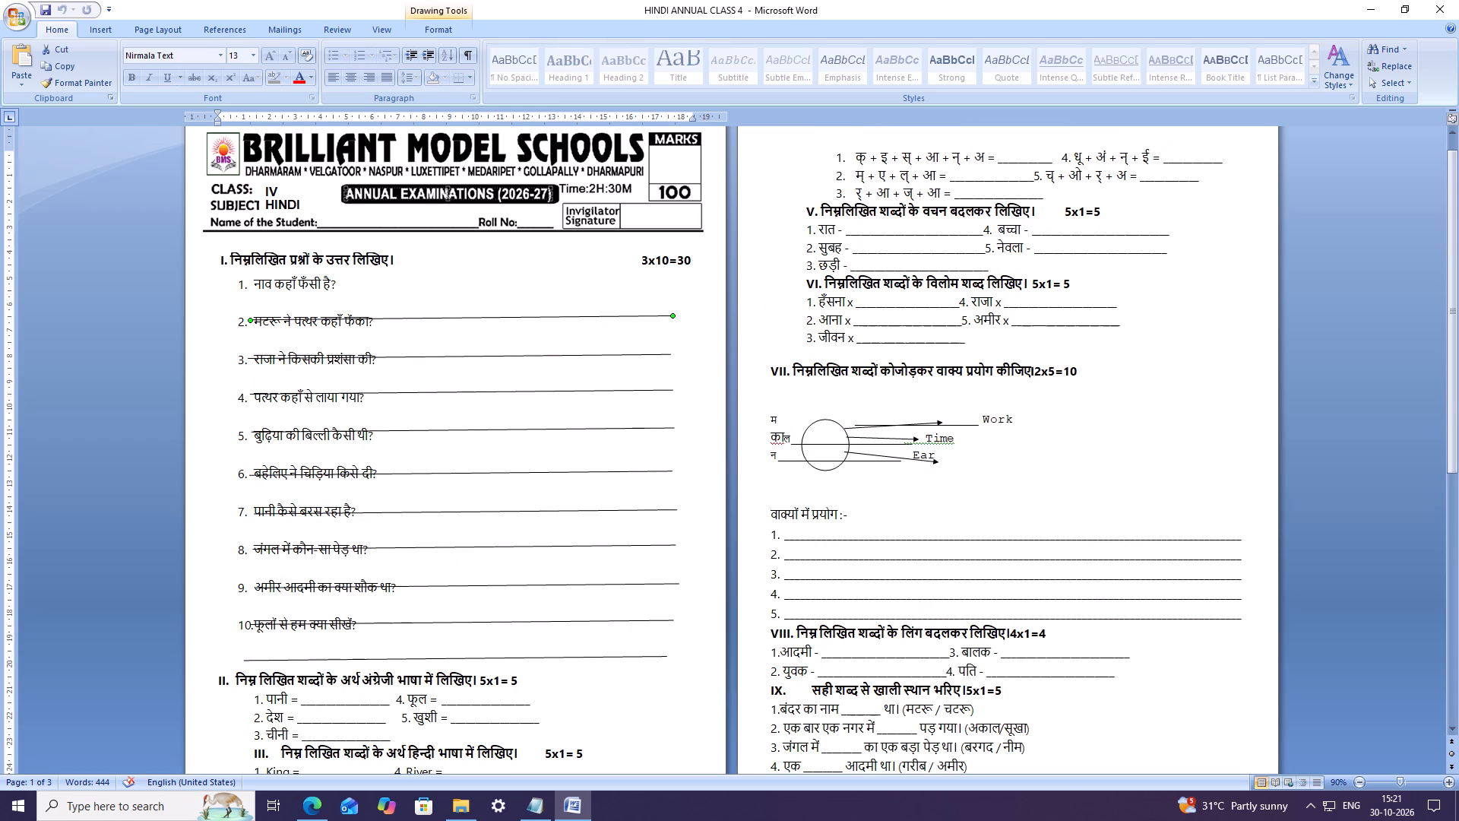
left_click(458, 395, "shift")
left_click(456, 393, "shift")
left_click(455, 431, "shift")
left_click(458, 473, "shift")
left_click(455, 512, "shift")
left_click(454, 549, "shift")
left_click(455, 582, "shift")
left_click(454, 585, "shift")
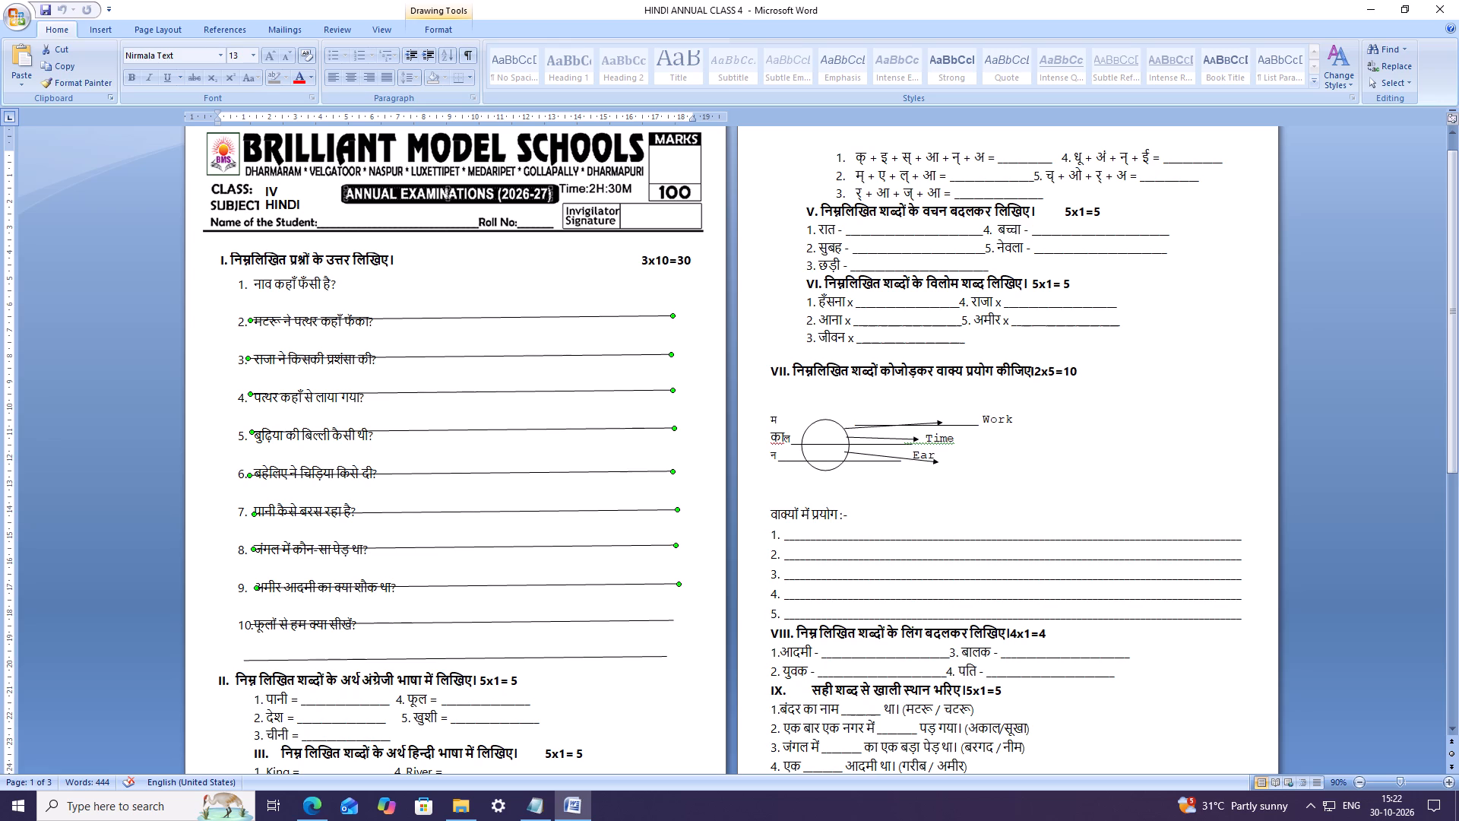
left_click(445, 621, "shift")
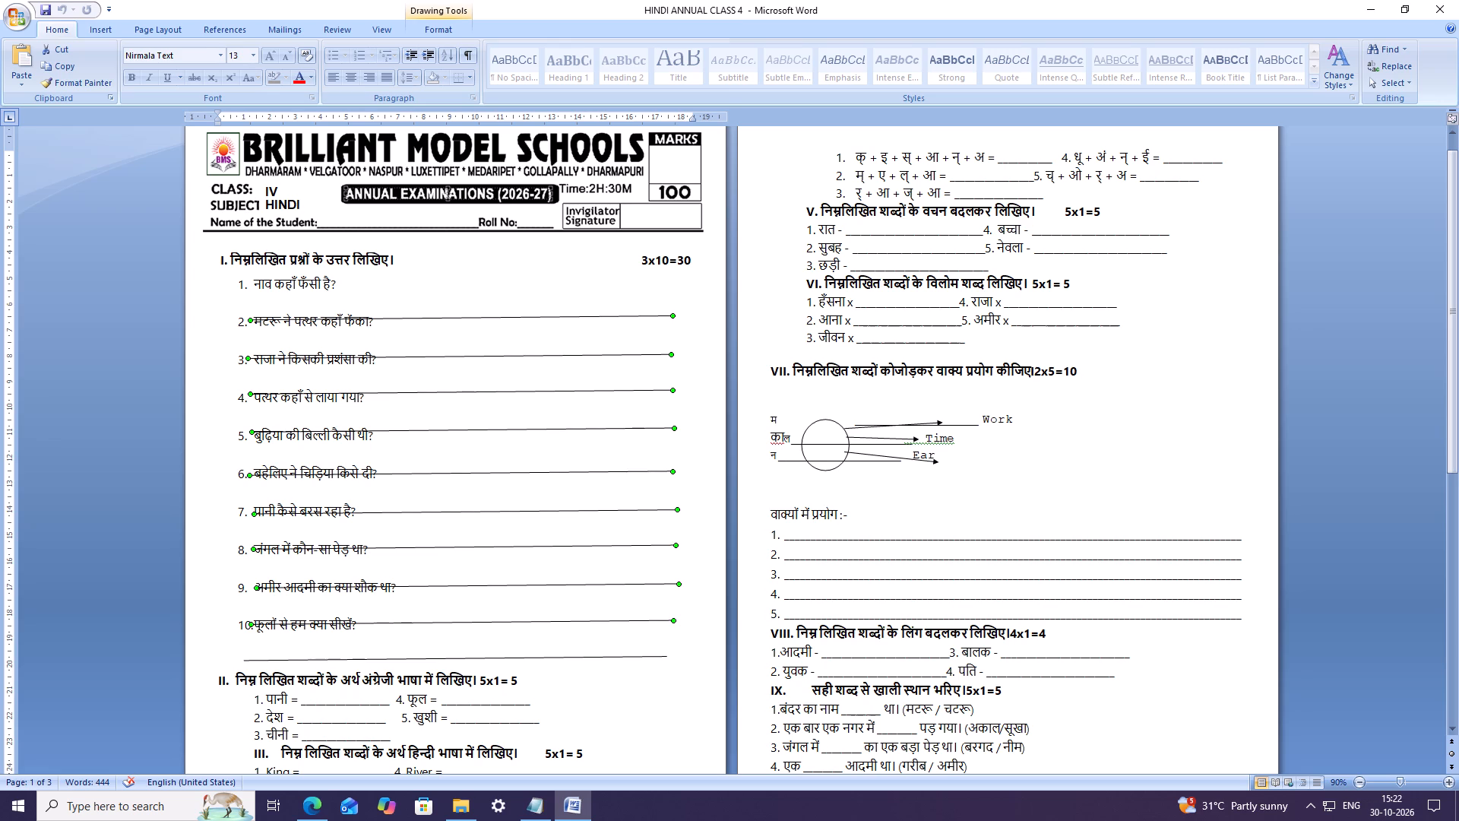
left_click(443, 655, "shift")
key("Up")
key("Up")
key("Up")
key("Up")
key("Up")
key("Up")
key("Up")
key("Up")
key("Up")
key("Up")
key("Up")
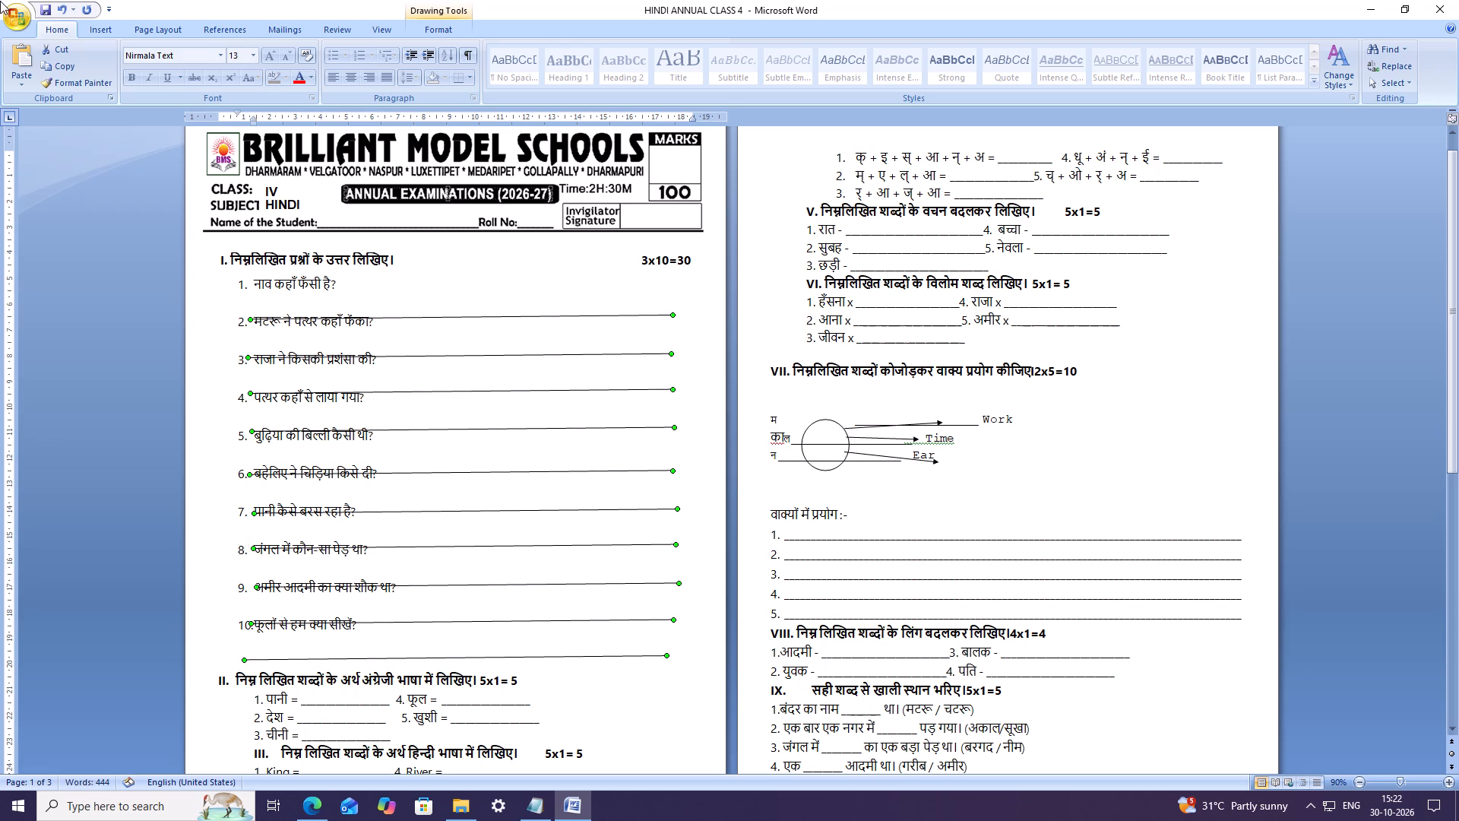
key("Up")
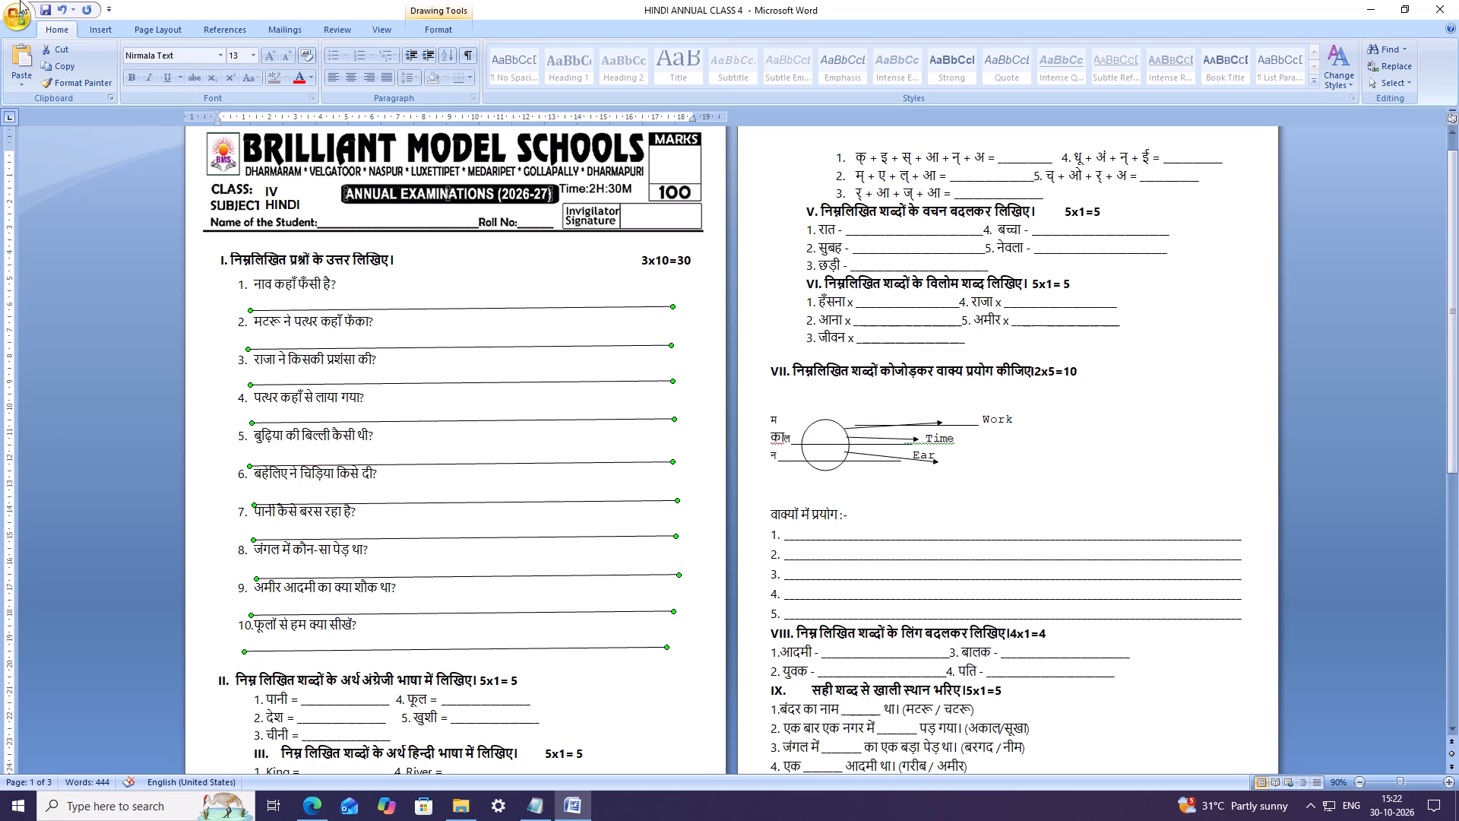
left_click(634, 680)
Set the line spacing to 1.5 from section II's item 1 through section III's item 3.
scroll(635, 680, "down", 6)
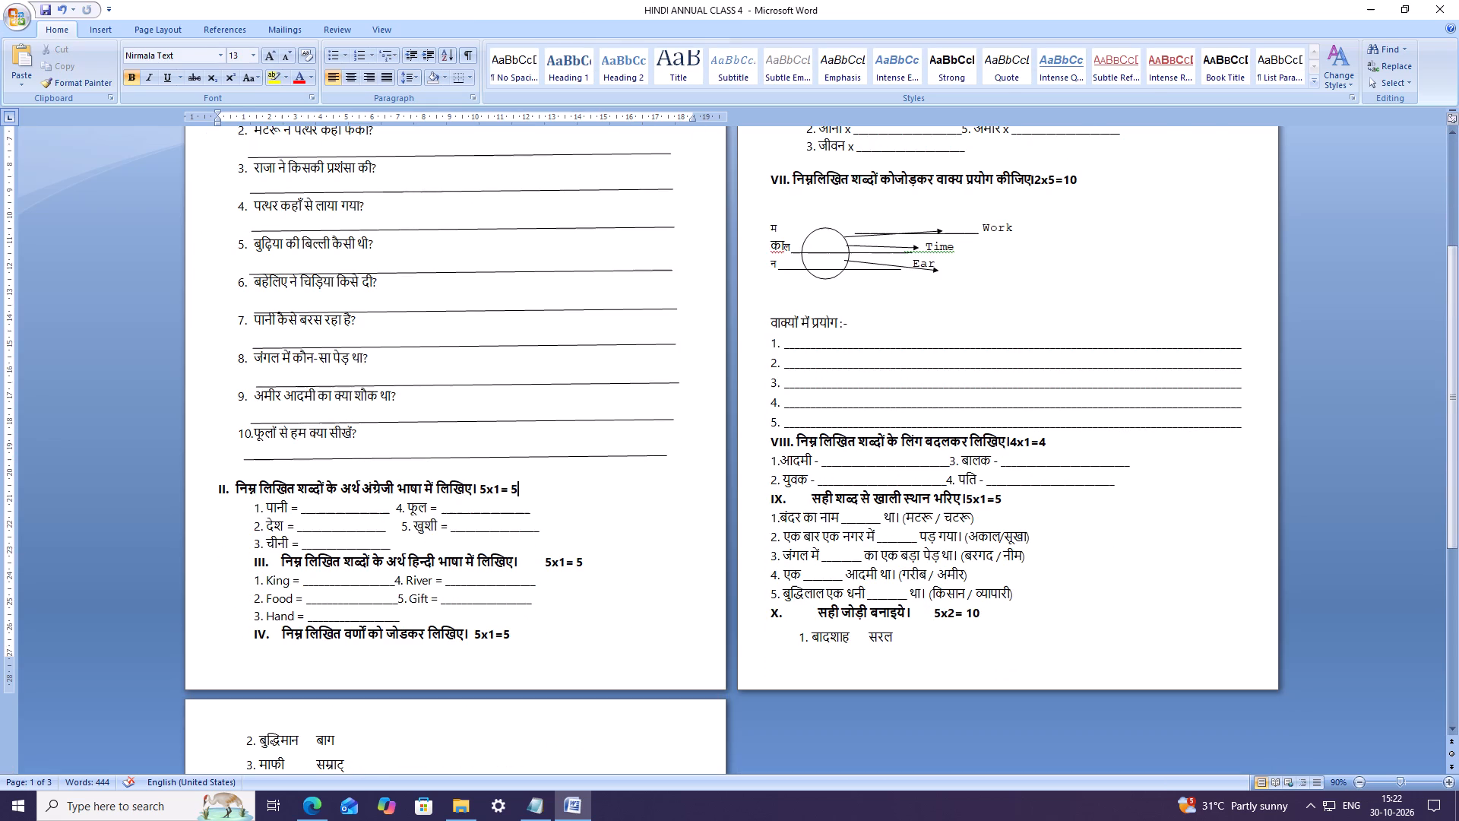
left_click_drag(405, 621, 222, 510)
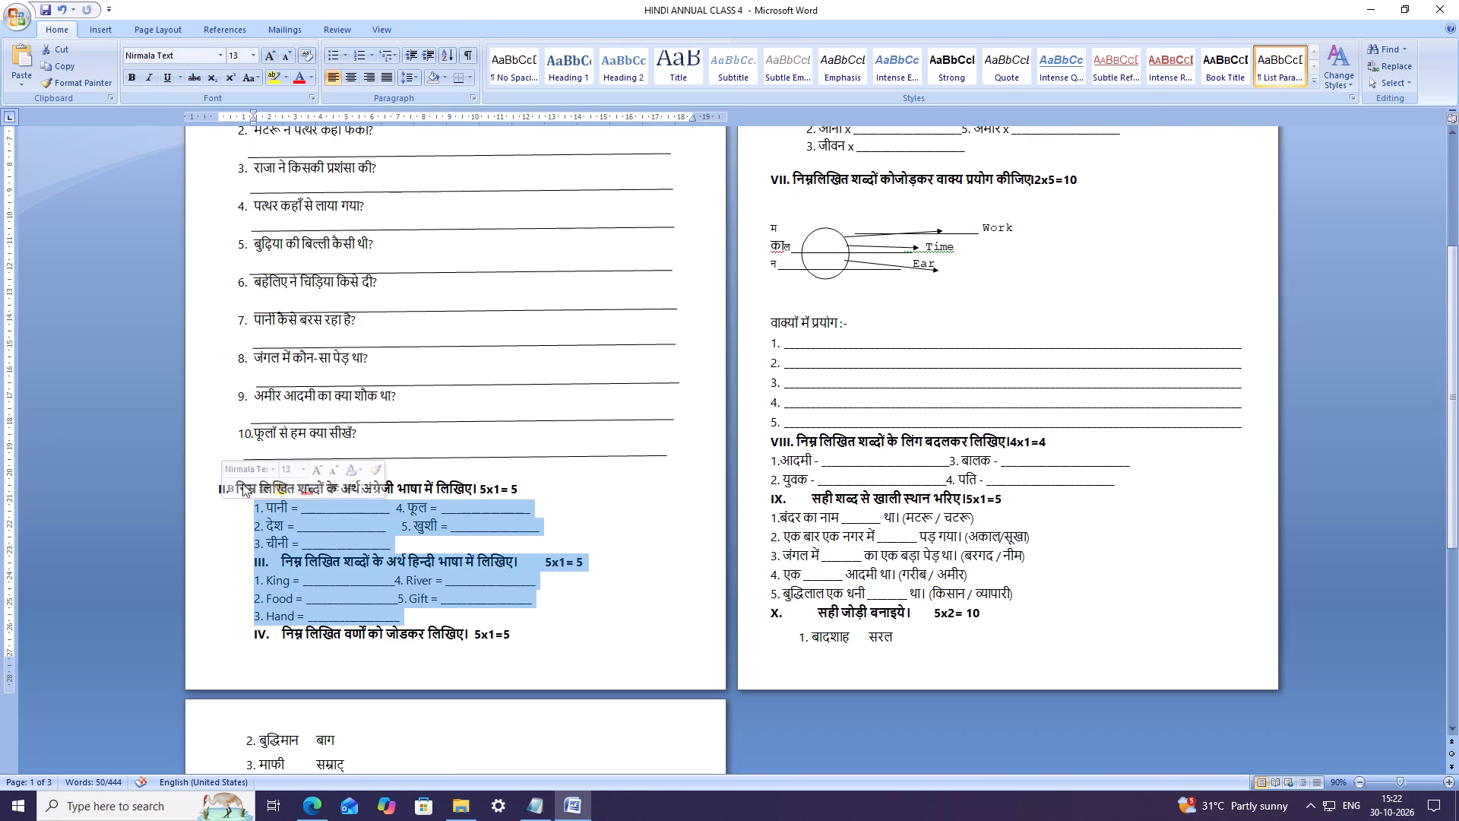
left_click(406, 72)
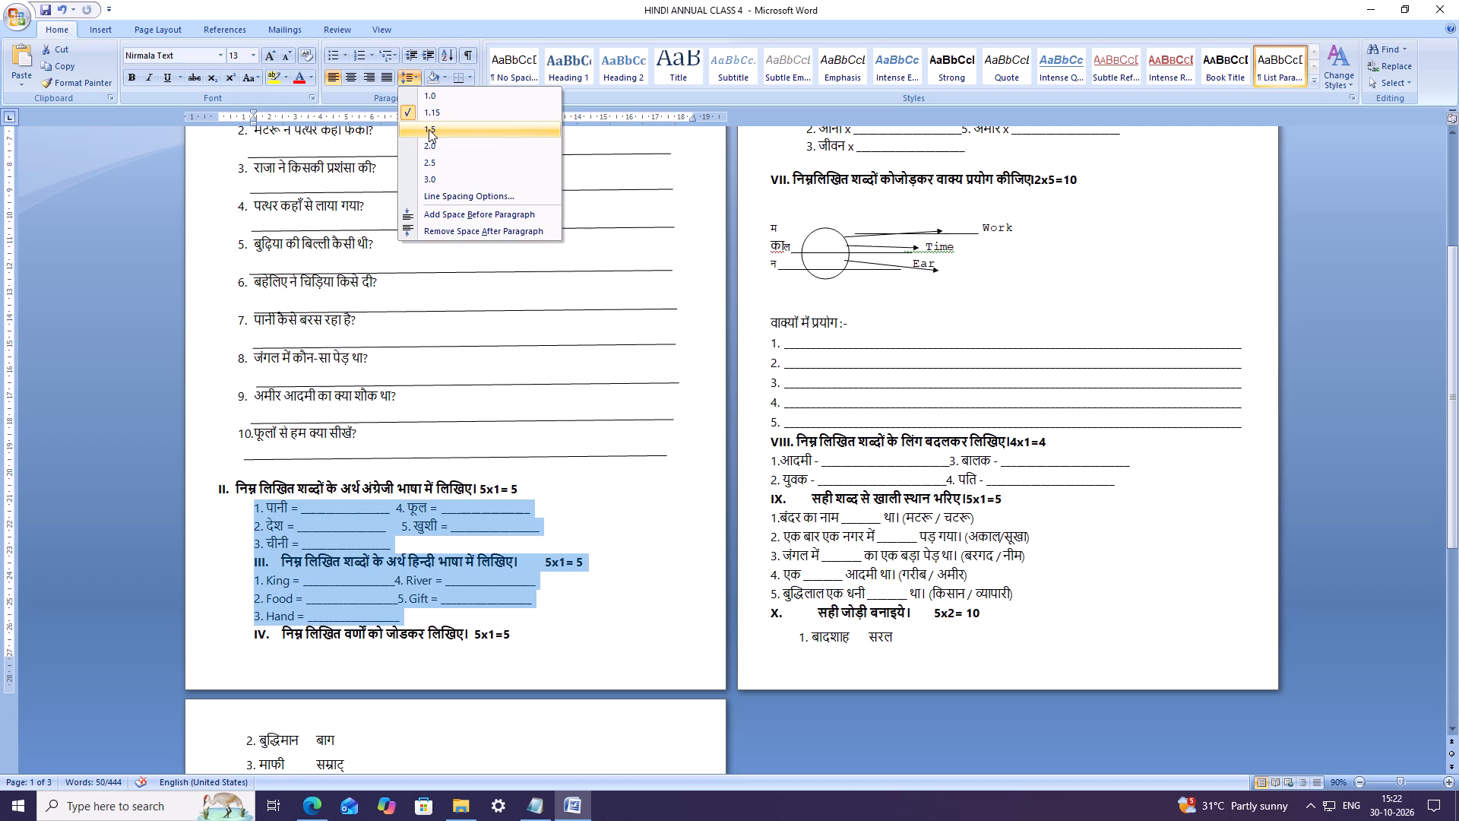
left_click(429, 129)
Remove the indent before the section IV heading and insert seven spaces in its place.
scroll(951, 369, "up", 3)
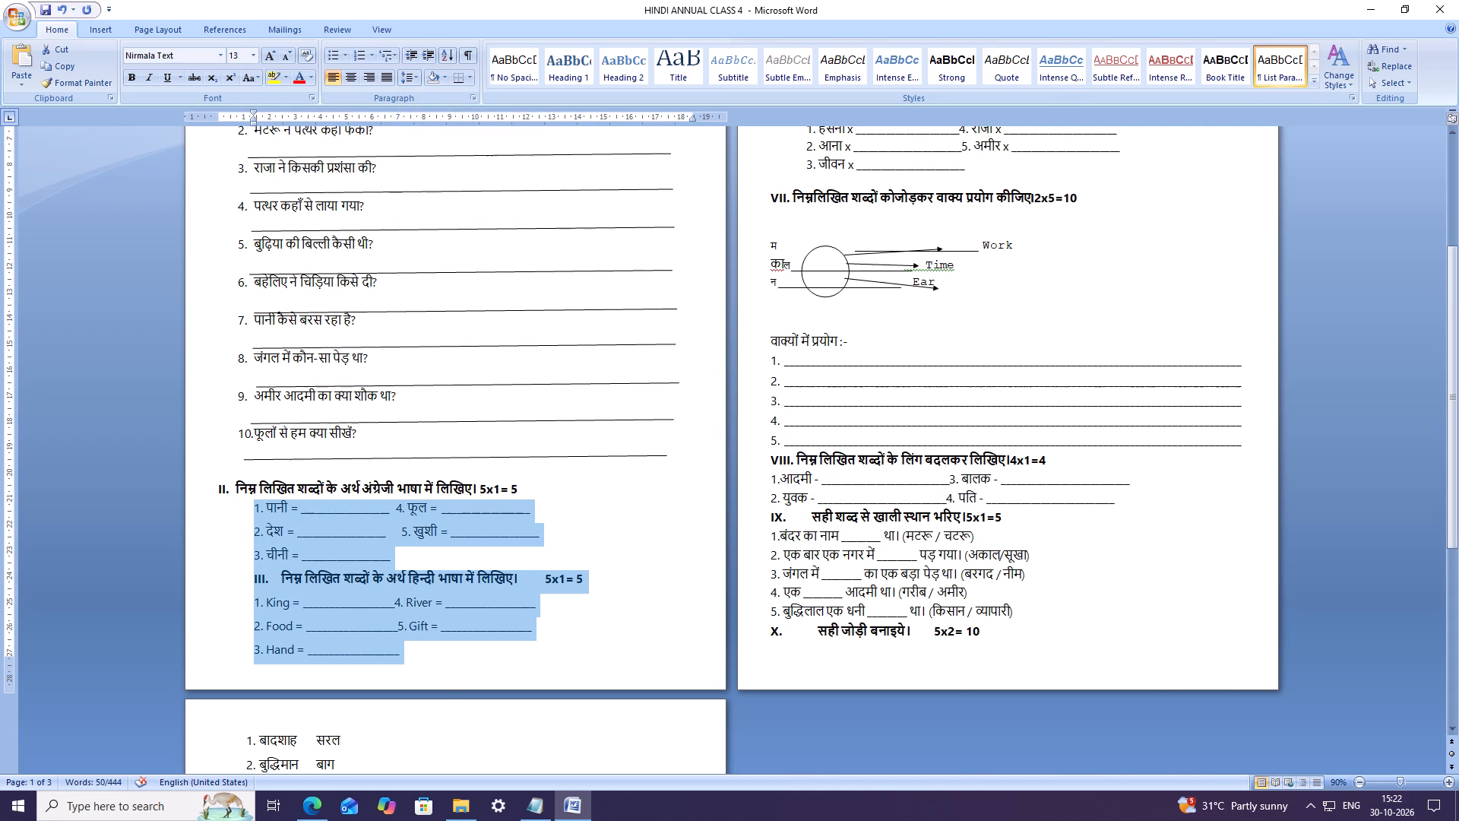
scroll(951, 369, "up", 8)
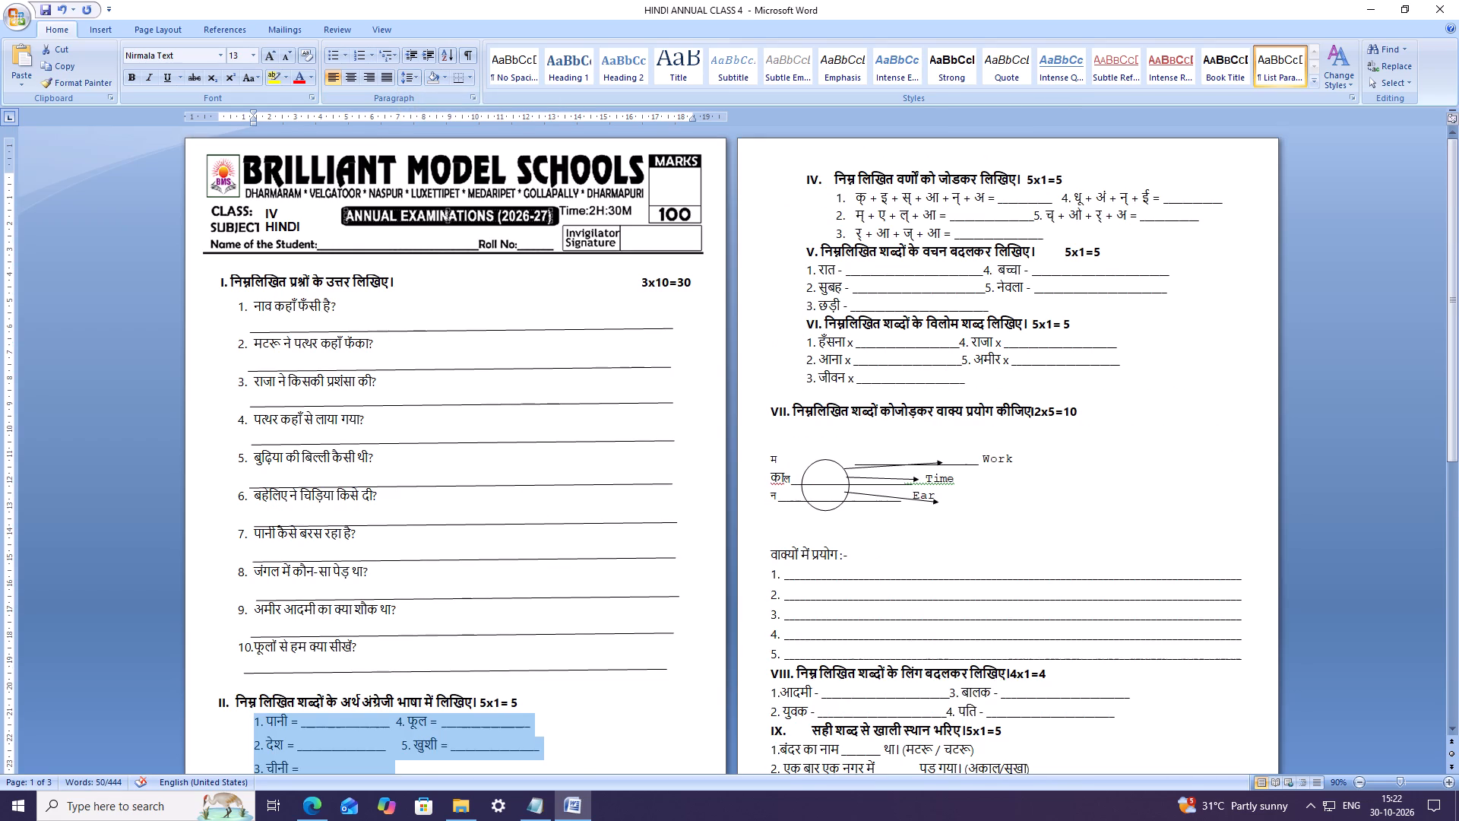
left_click(802, 274)
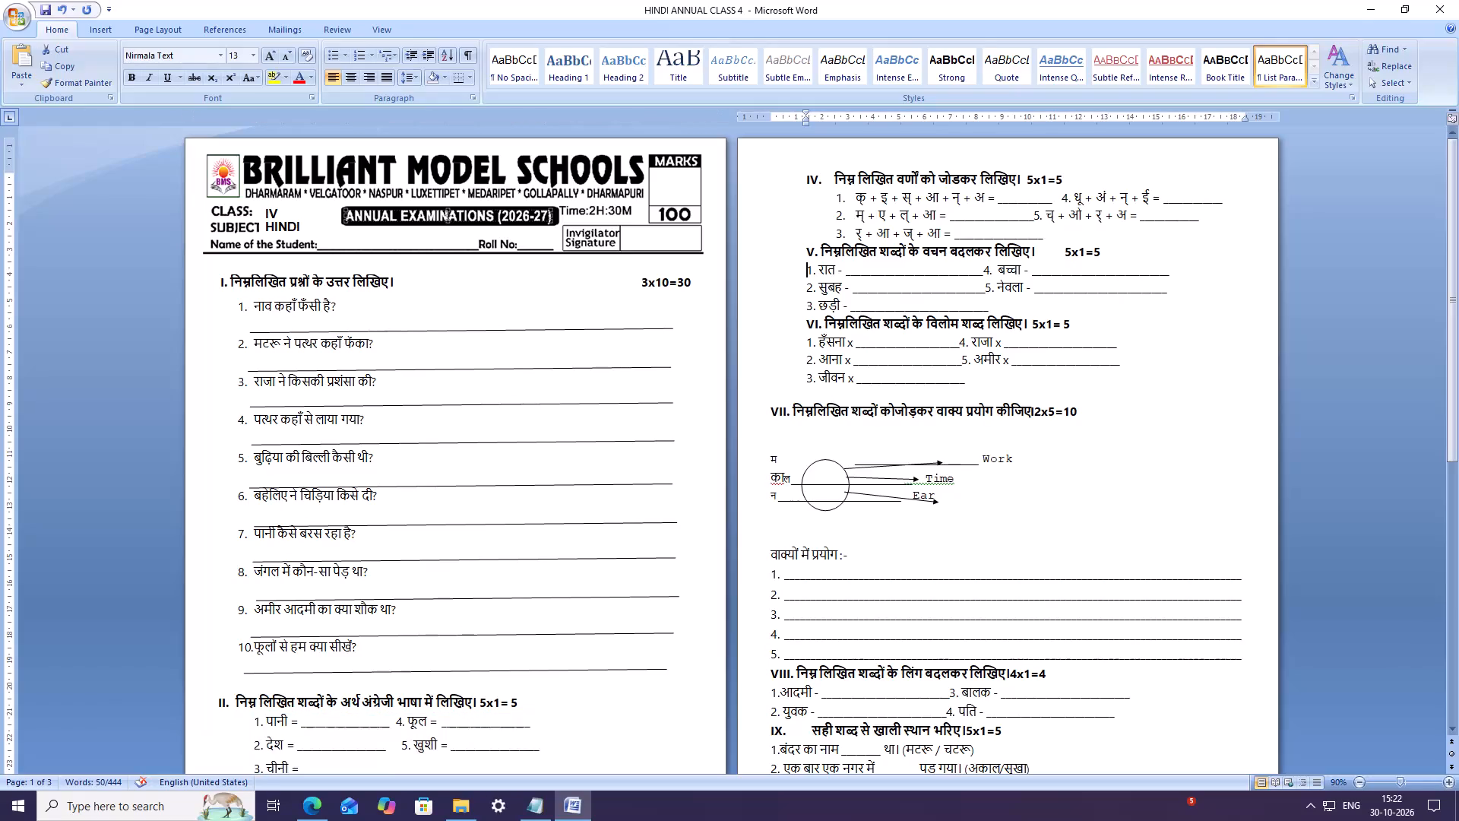
left_click(803, 176)
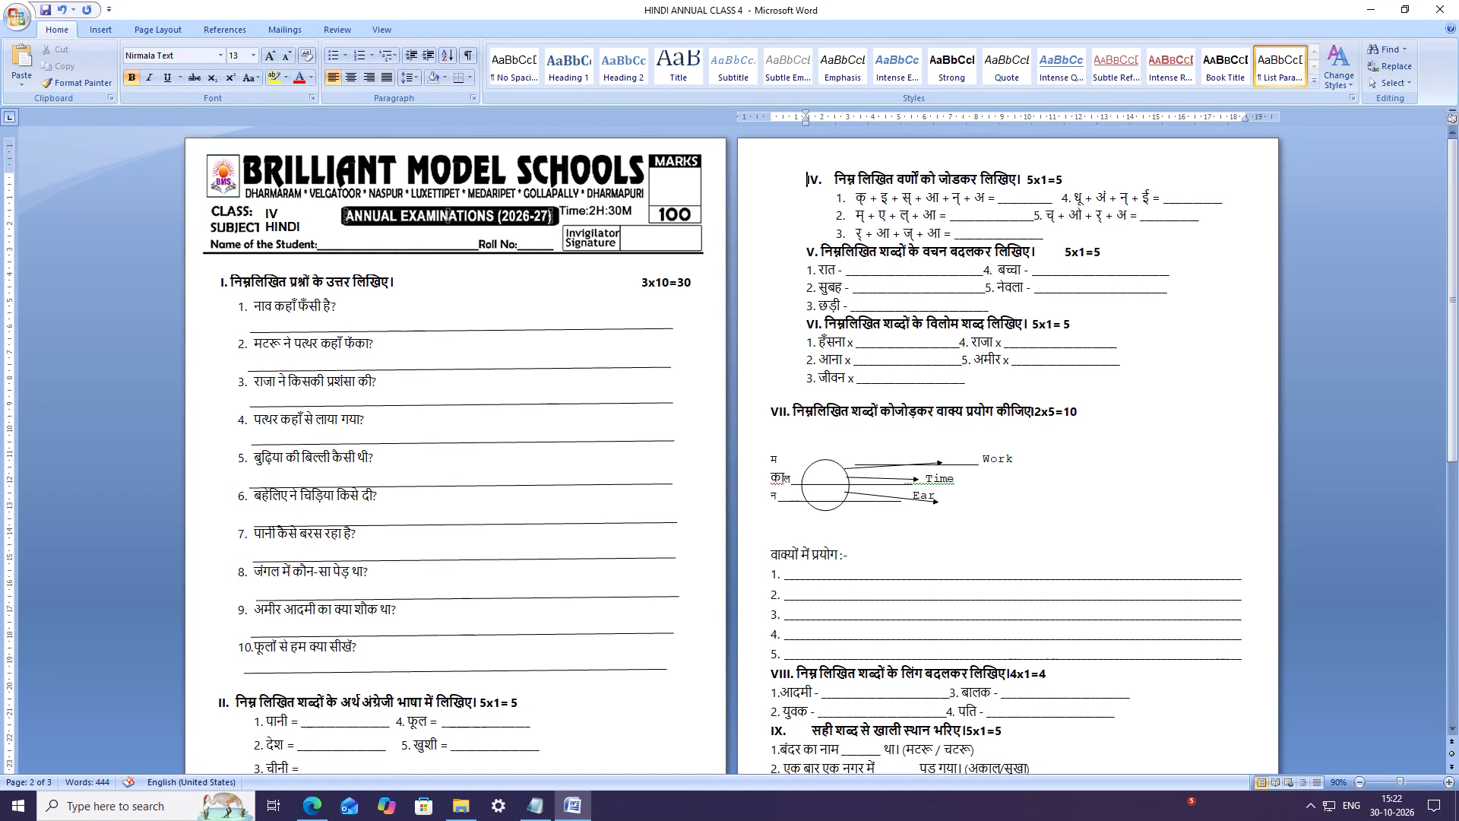
key("BackSpace")
key("space")
key("space")
key("space")
key("space")
key("space")
key("space")
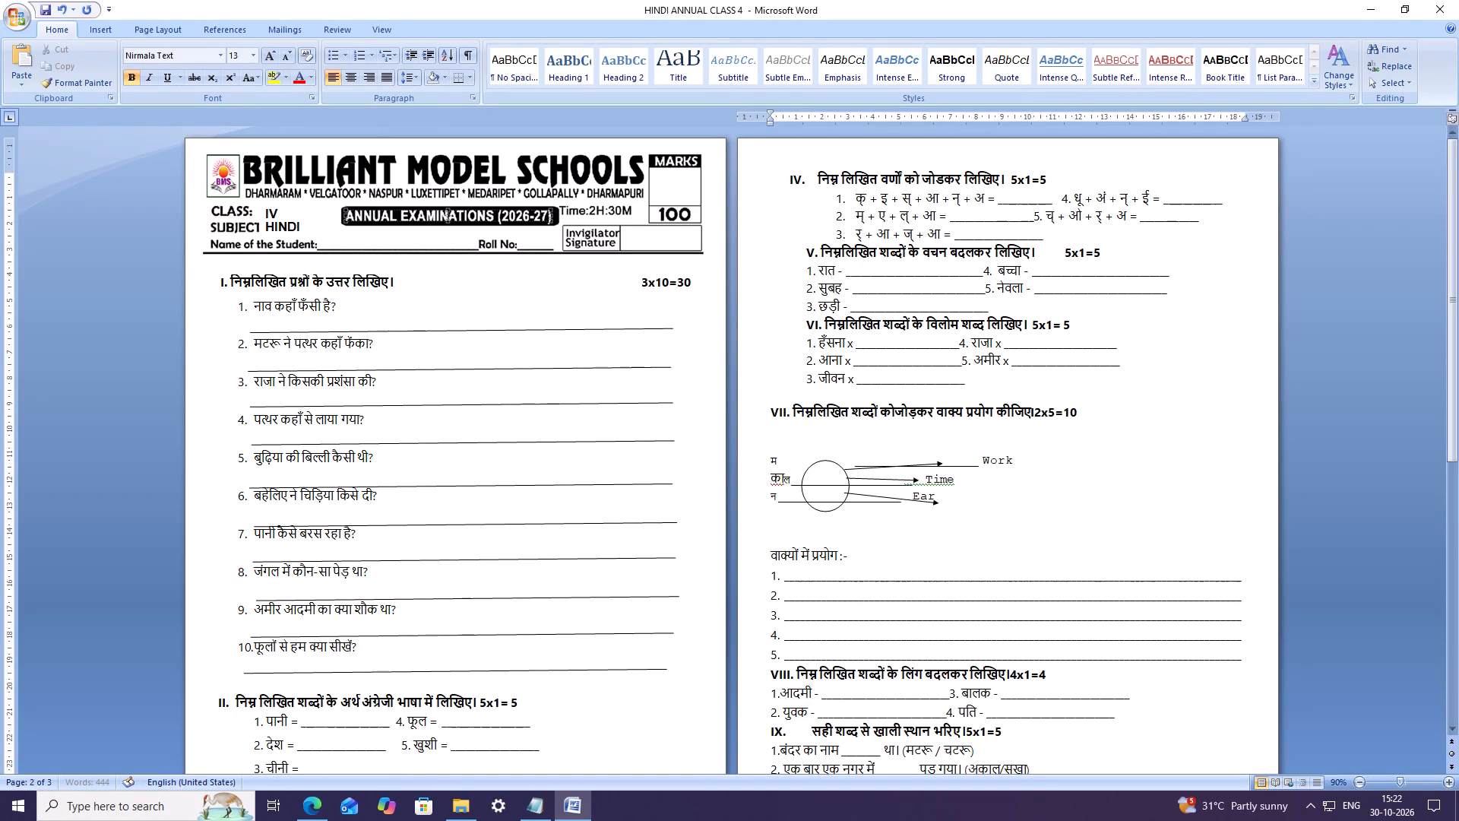
key("space")
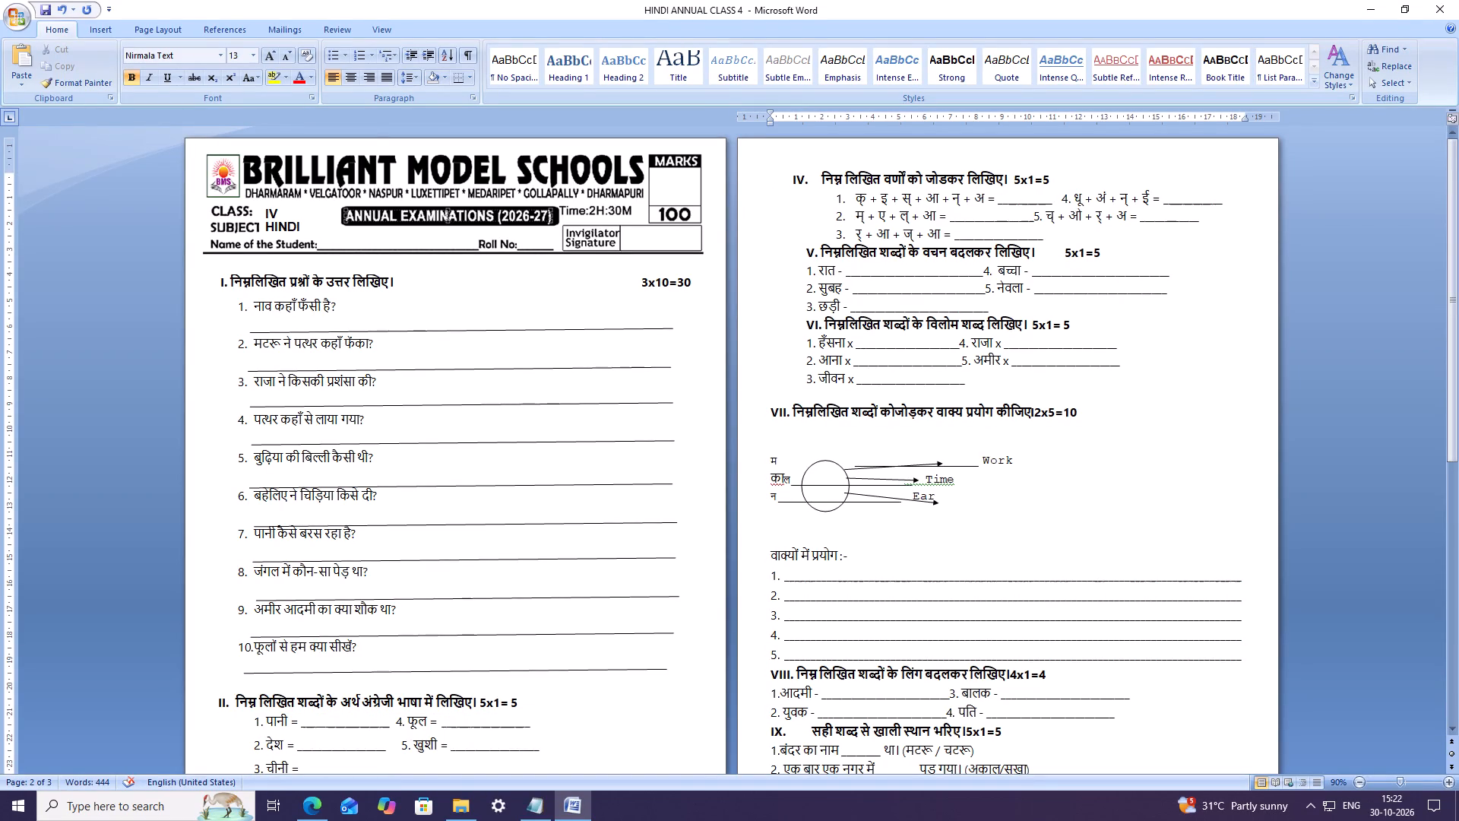
Widen the gap after the heading numerals by adding one space after IV and three after V.
key("space")
left_click(822, 251)
key("space")
key("space")
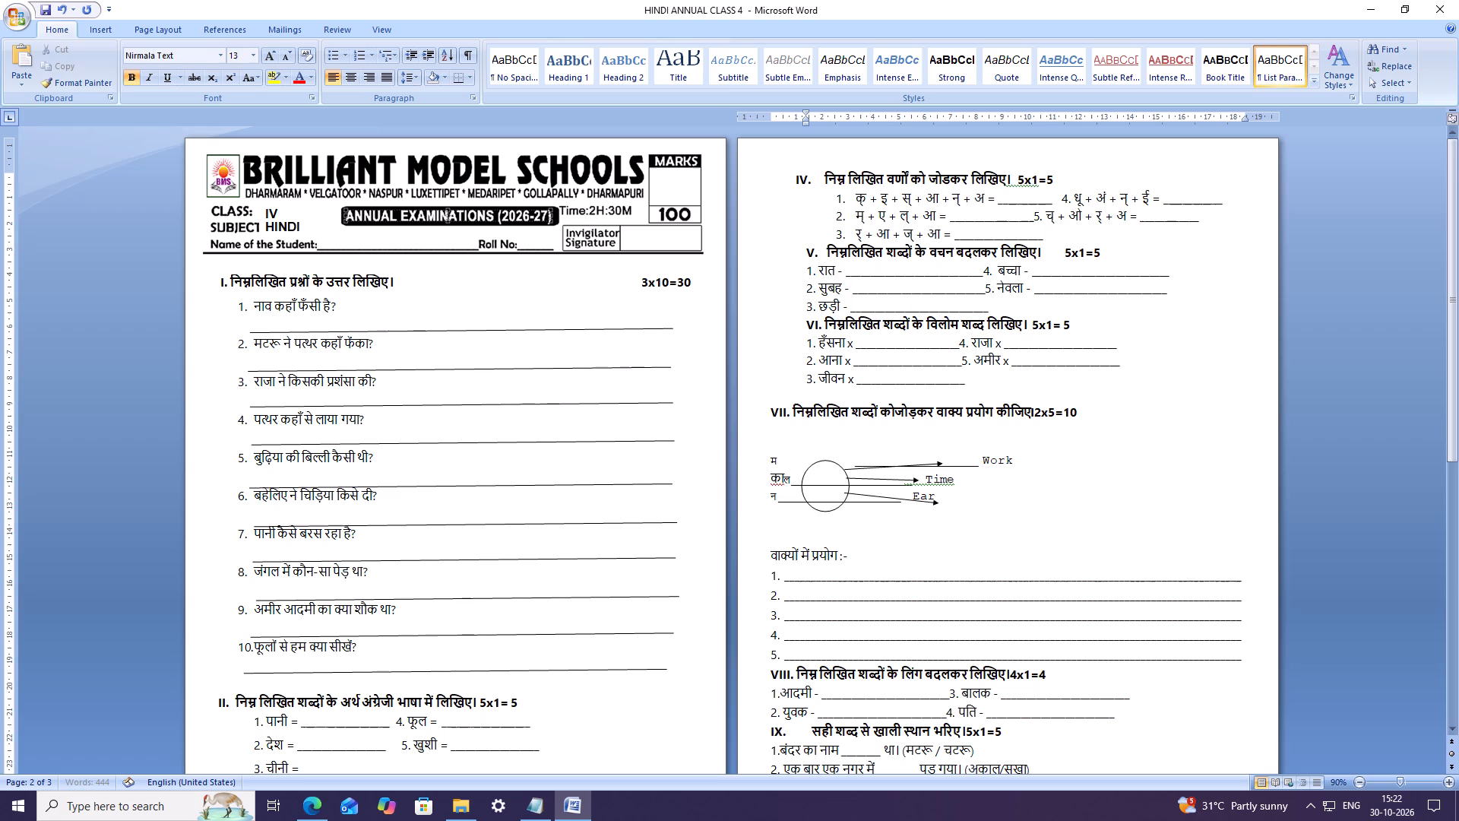
key("space")
Indent items 1, 2 and 3 of section V with nine spaces each so they sit under the heading text.
left_click(805, 272)
key("space")
key("space")
key("space")
key("space")
key("space")
key("space")
key("space")
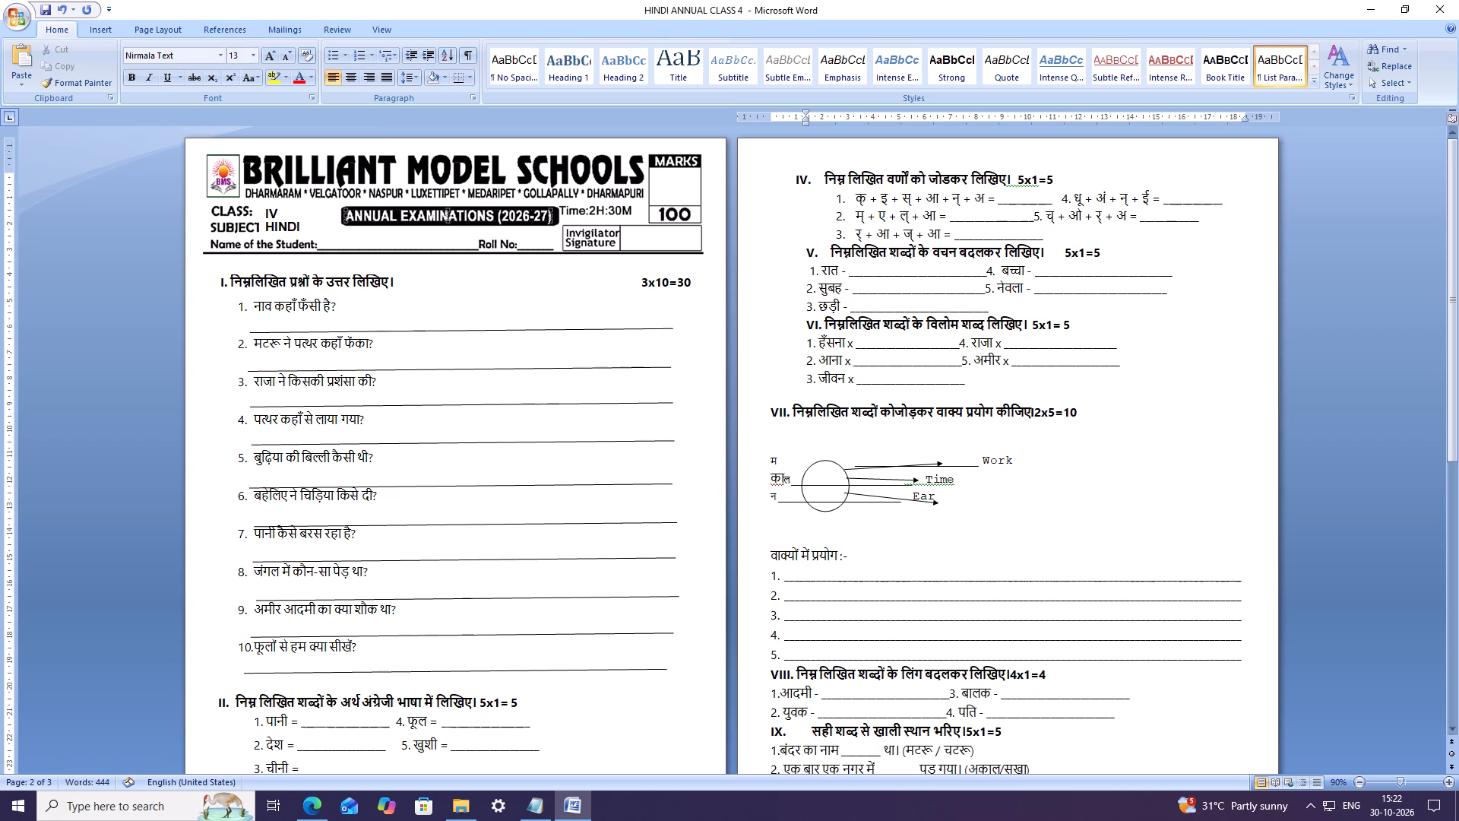
key("space")
key("space")
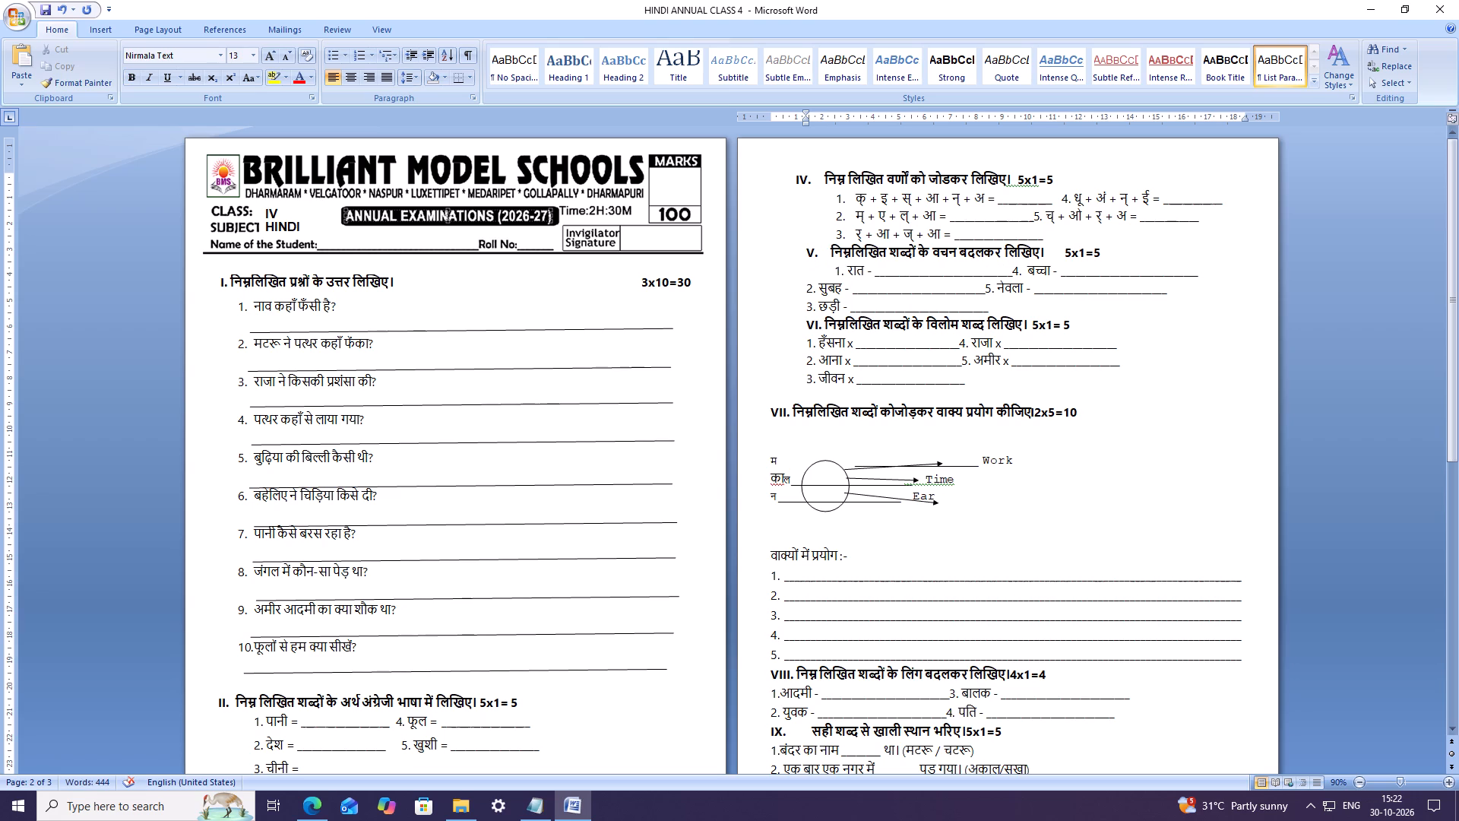
left_click(805, 297)
key("space")
key("space")
key("space")
key("space")
key("space")
key("space")
key("space")
key("space")
key("space")
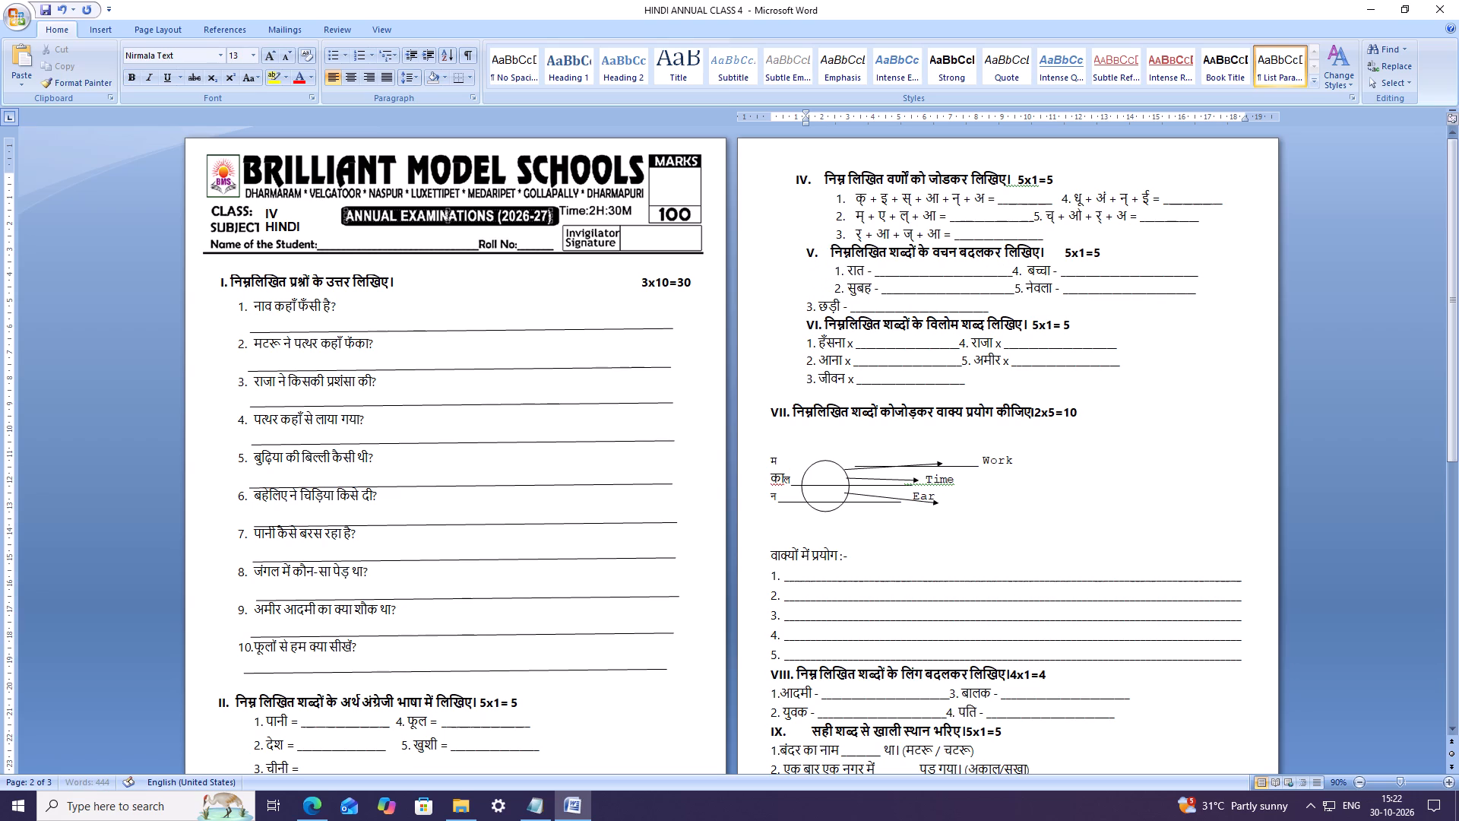
left_click(799, 315)
key("space")
key("space")
key("space")
key("space")
key("space")
key("space")
key("space")
key("space")
key("space")
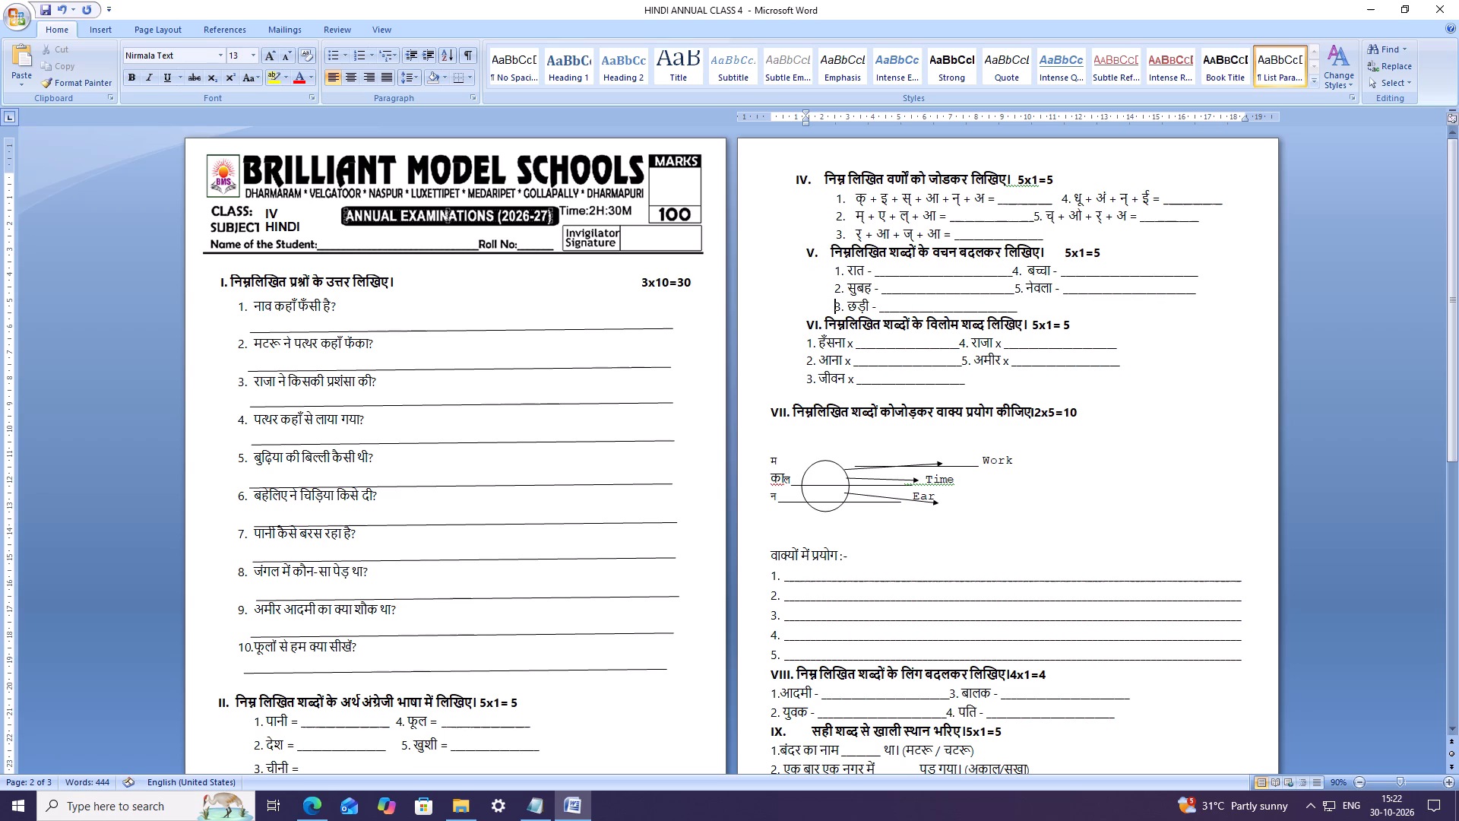
Set the line spacing of sections IV and V, headings and items, to 1.5.
left_click_drag(1049, 309, 793, 182)
left_click(419, 74)
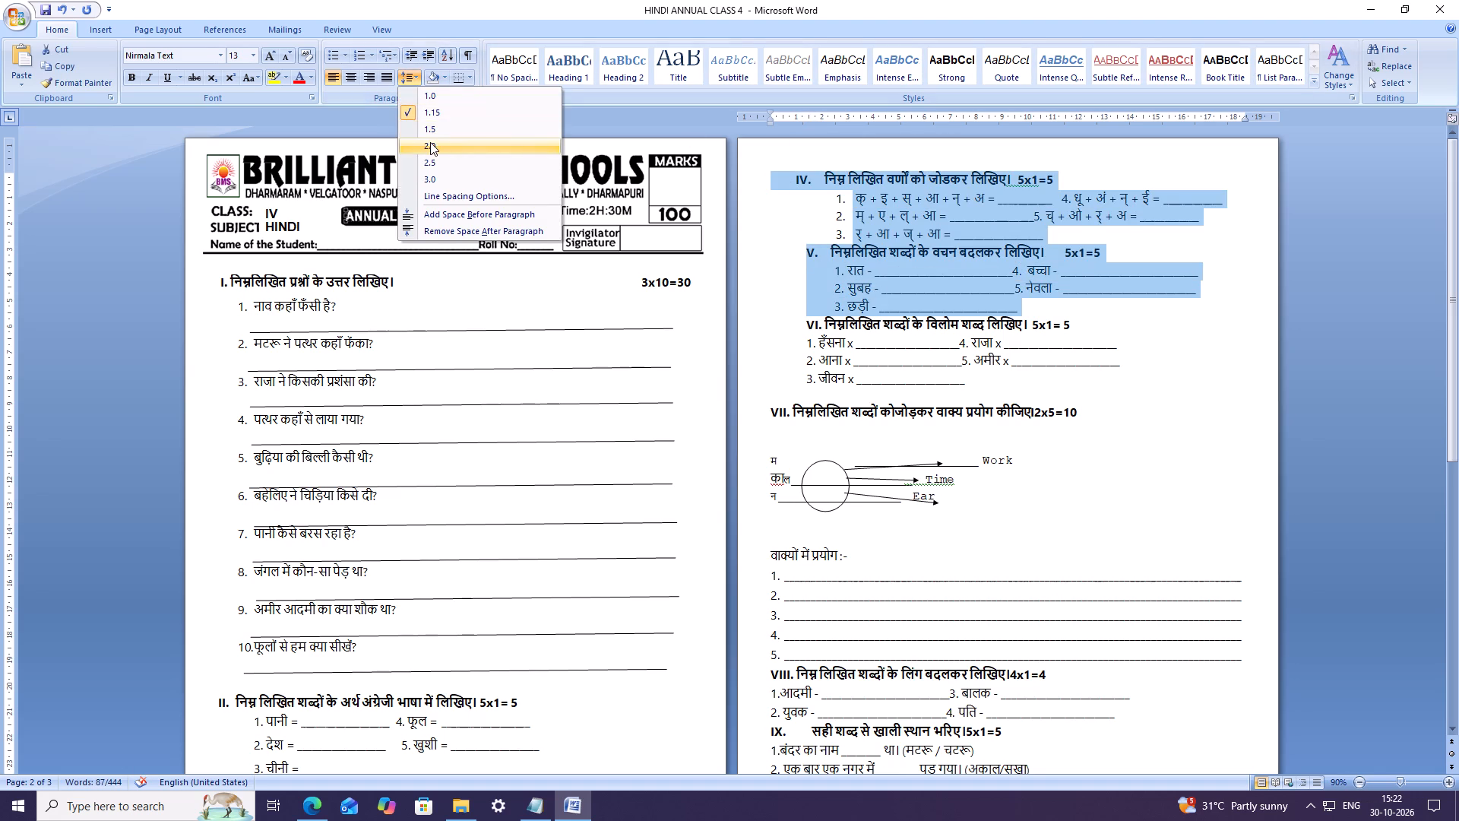
left_click(430, 142)
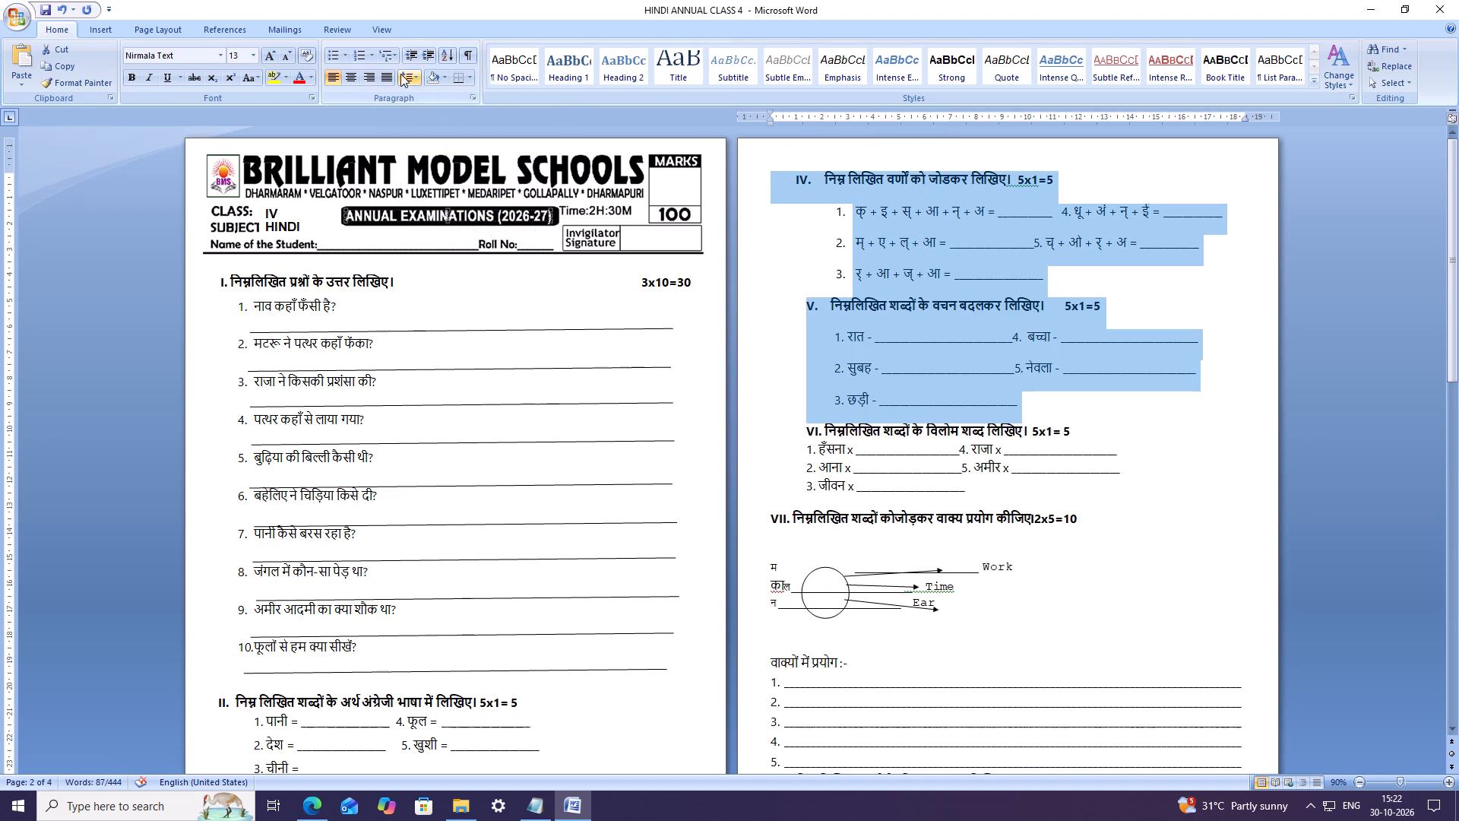
left_click(418, 74)
left_click(428, 127)
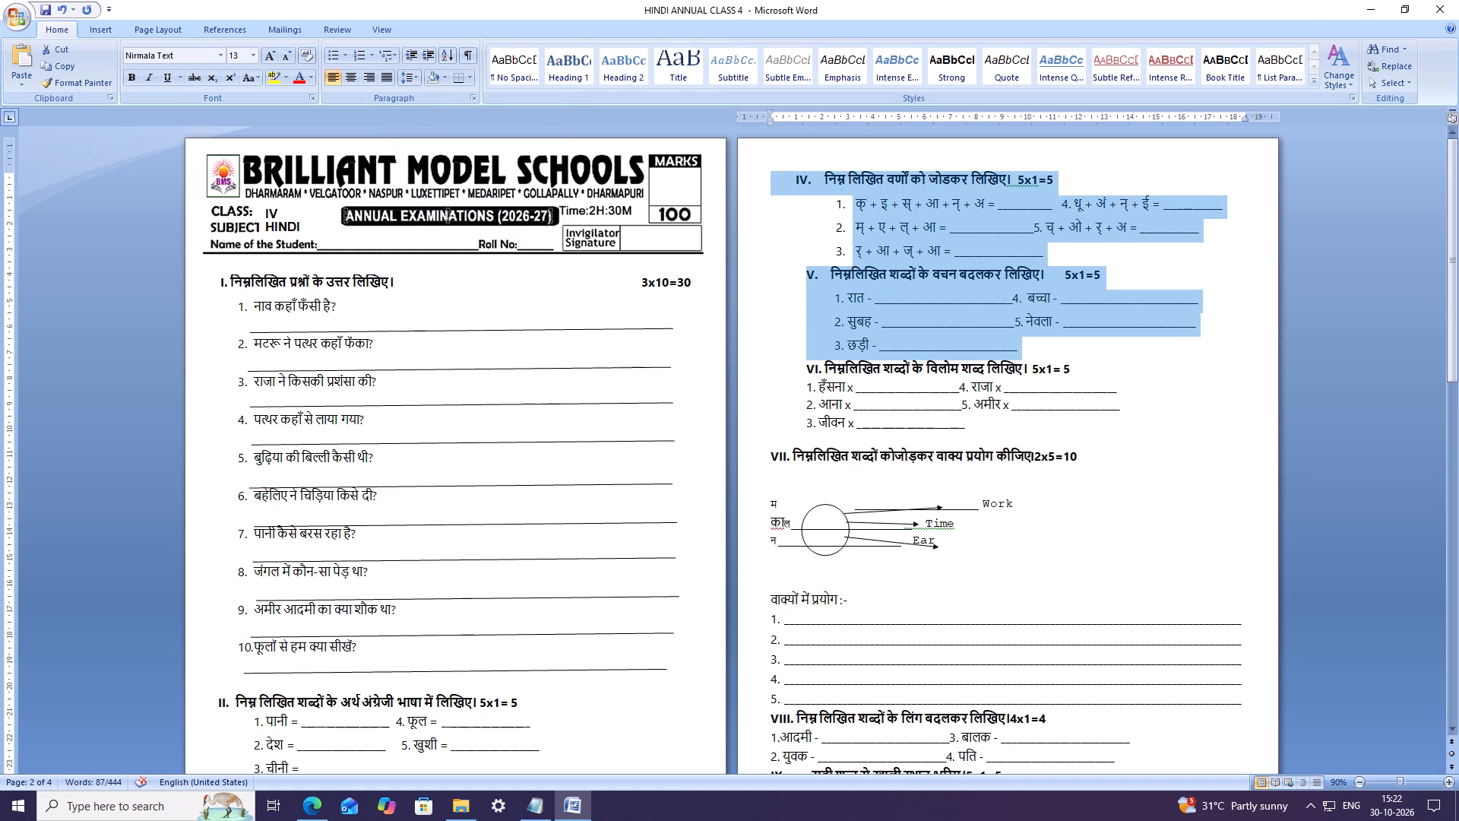
Set the line spacing of section VI, heading and all three item lines, to 1.5.
left_click(1135, 364)
left_click_drag(999, 427, 772, 374)
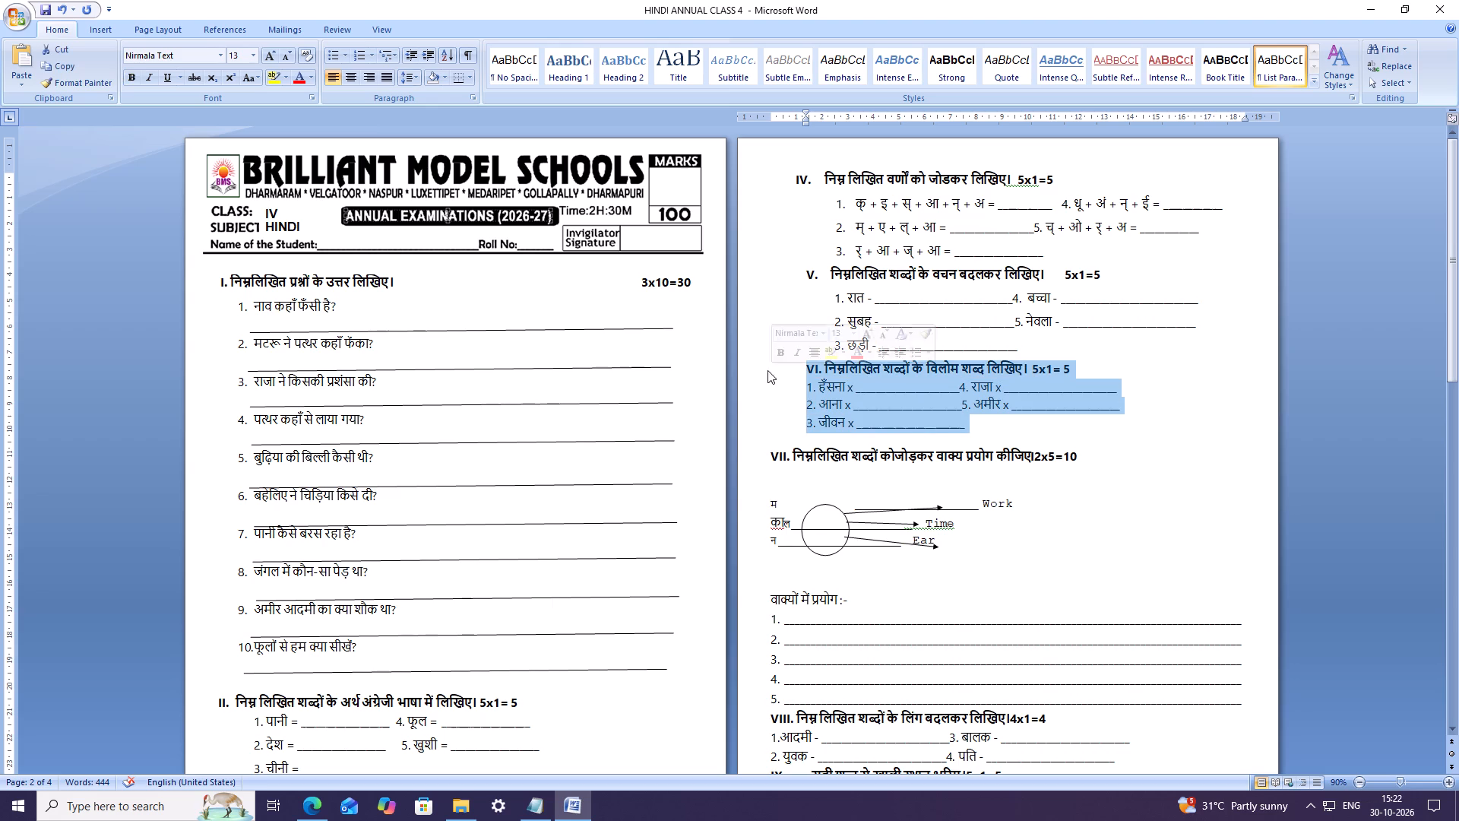
left_click(403, 74)
left_click(424, 126)
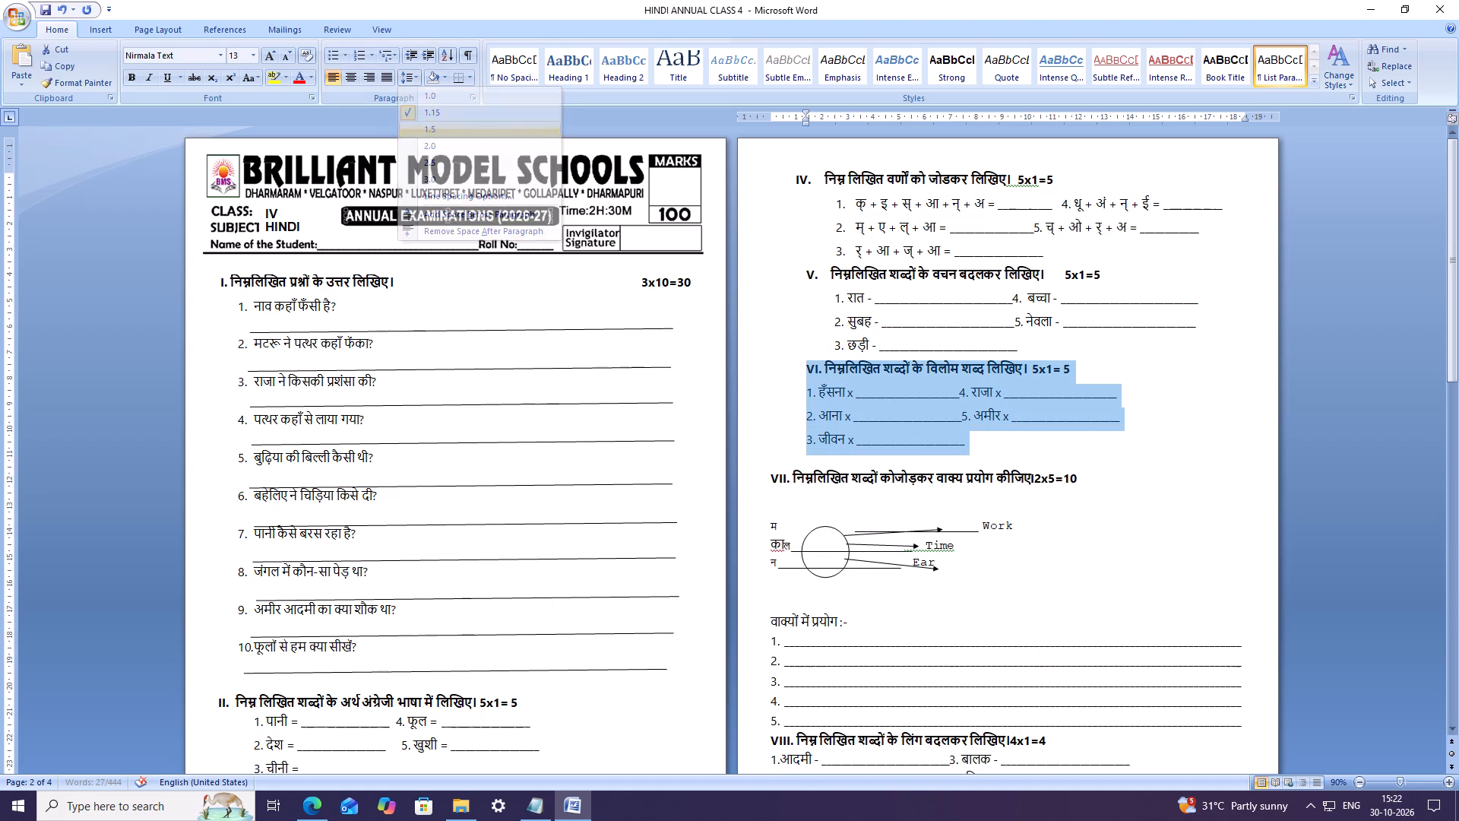
Save the Class 4 paper.
left_click(1040, 456)
key("ctrl+s")
key("ctrl+s")
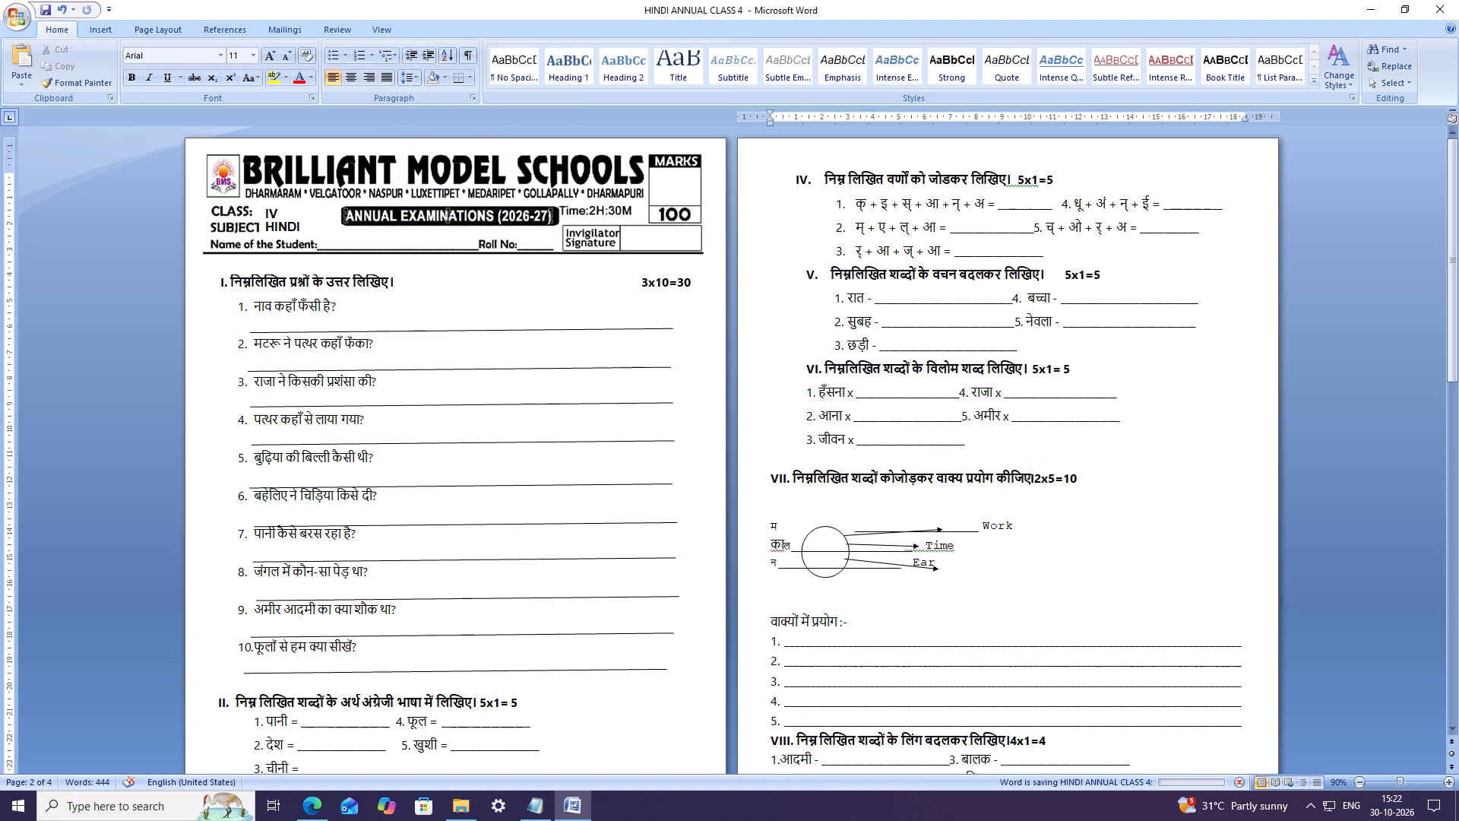
key("ctrl+s")
Add three spaces after the numeral VI and two more after V and IV to widen the heading gaps.
left_click(827, 369)
key("space")
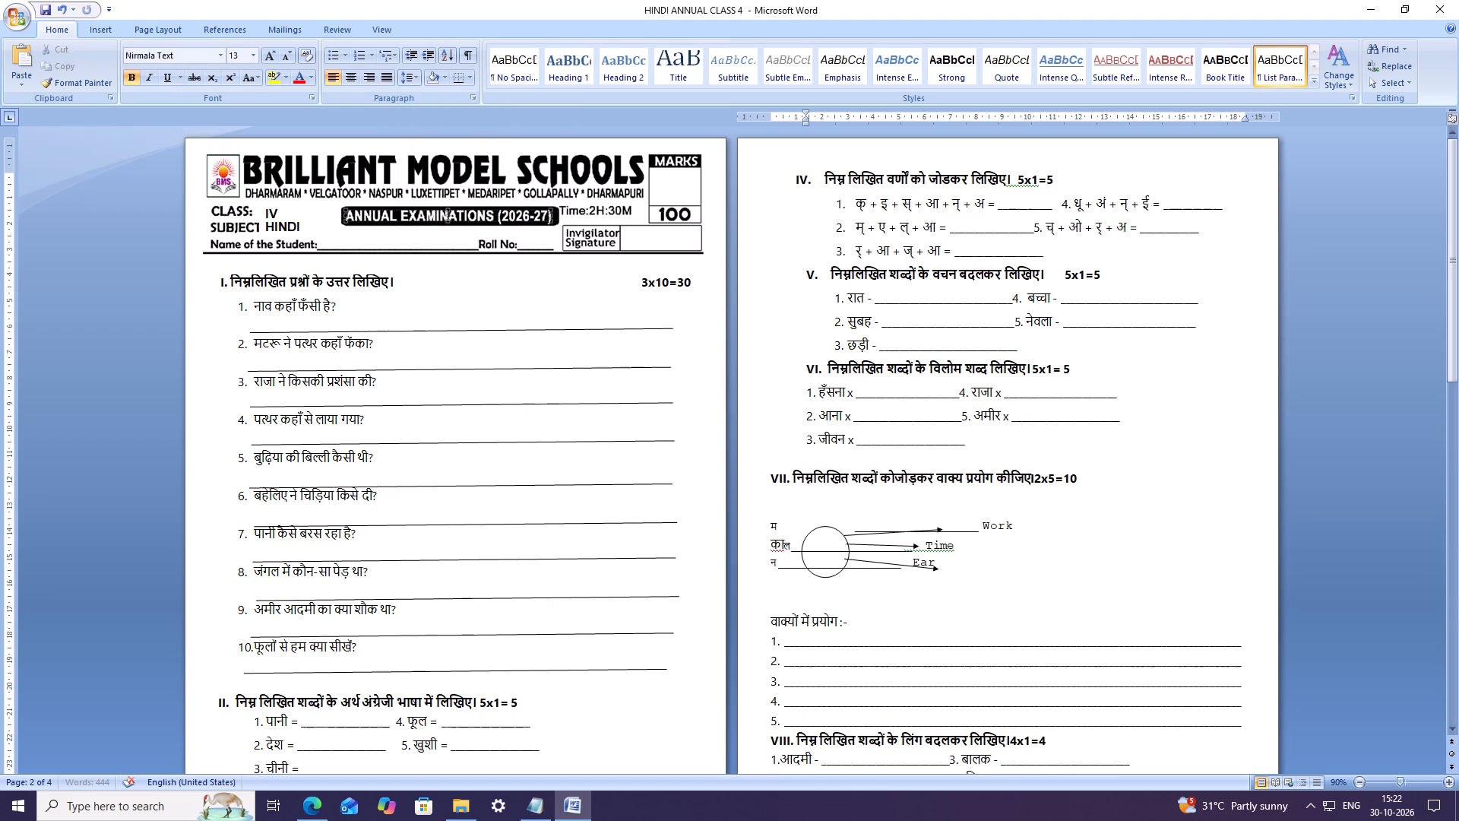
key("space")
key("space")
left_click(831, 282)
key("space")
key("space")
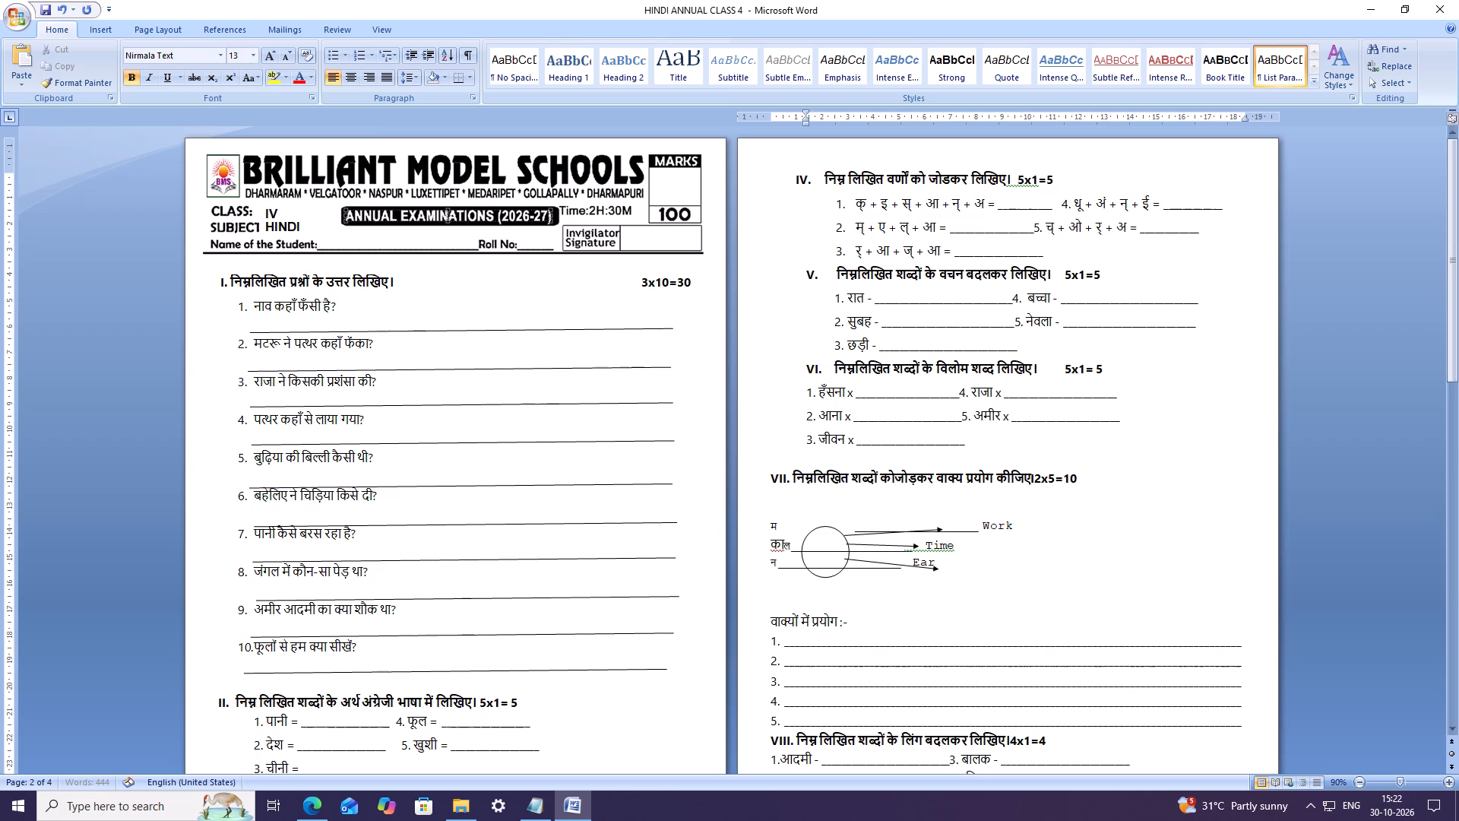
left_click(824, 179)
key("space")
key("space")
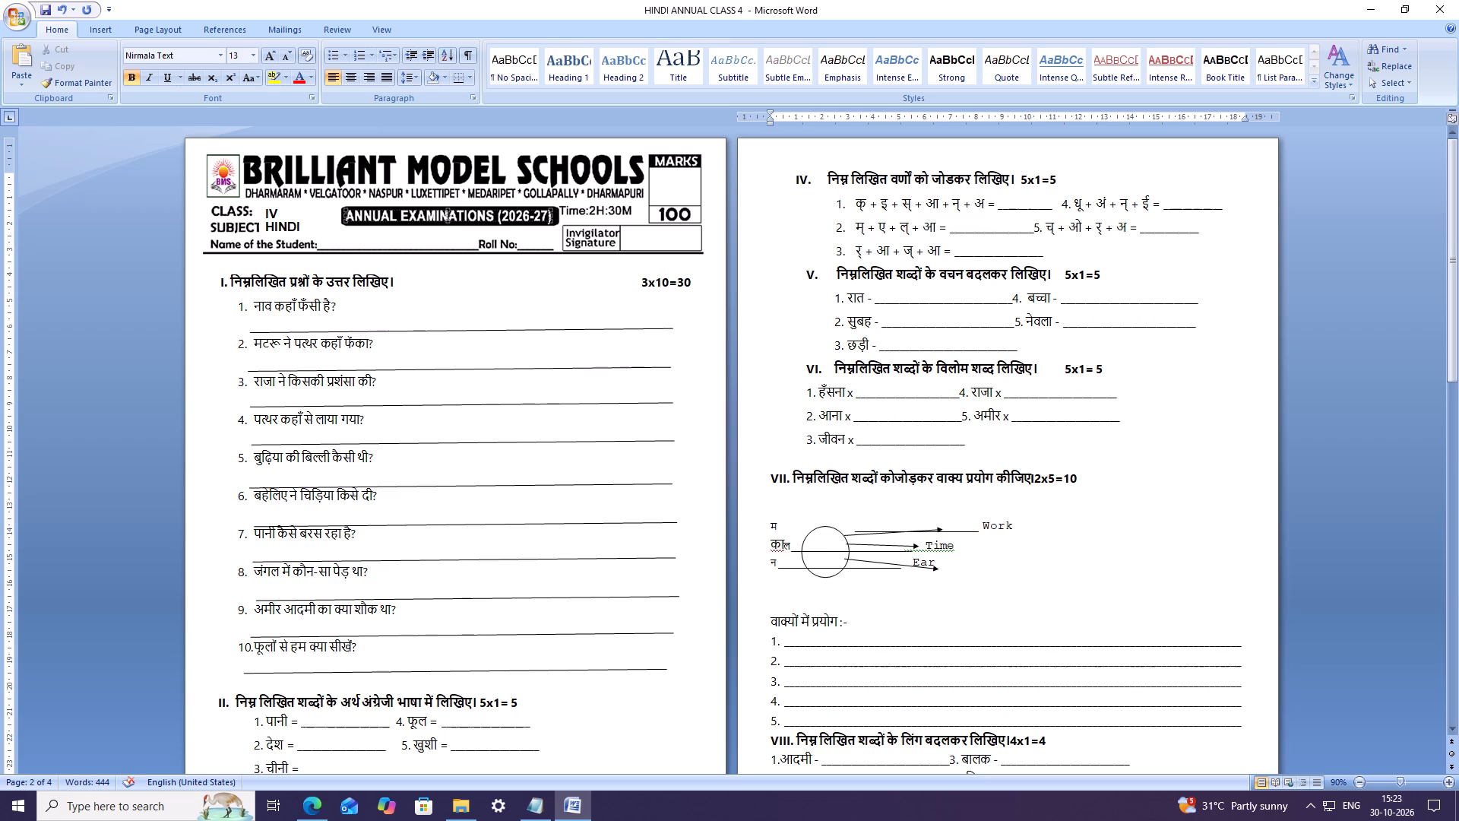
Indent section VI's item lines with spaces: nine before item 1, ten before item 2 and ten before item 3.
left_click(804, 398)
key("space")
key("space")
key("space")
key("space")
key("space")
key("space")
key("space")
key("space")
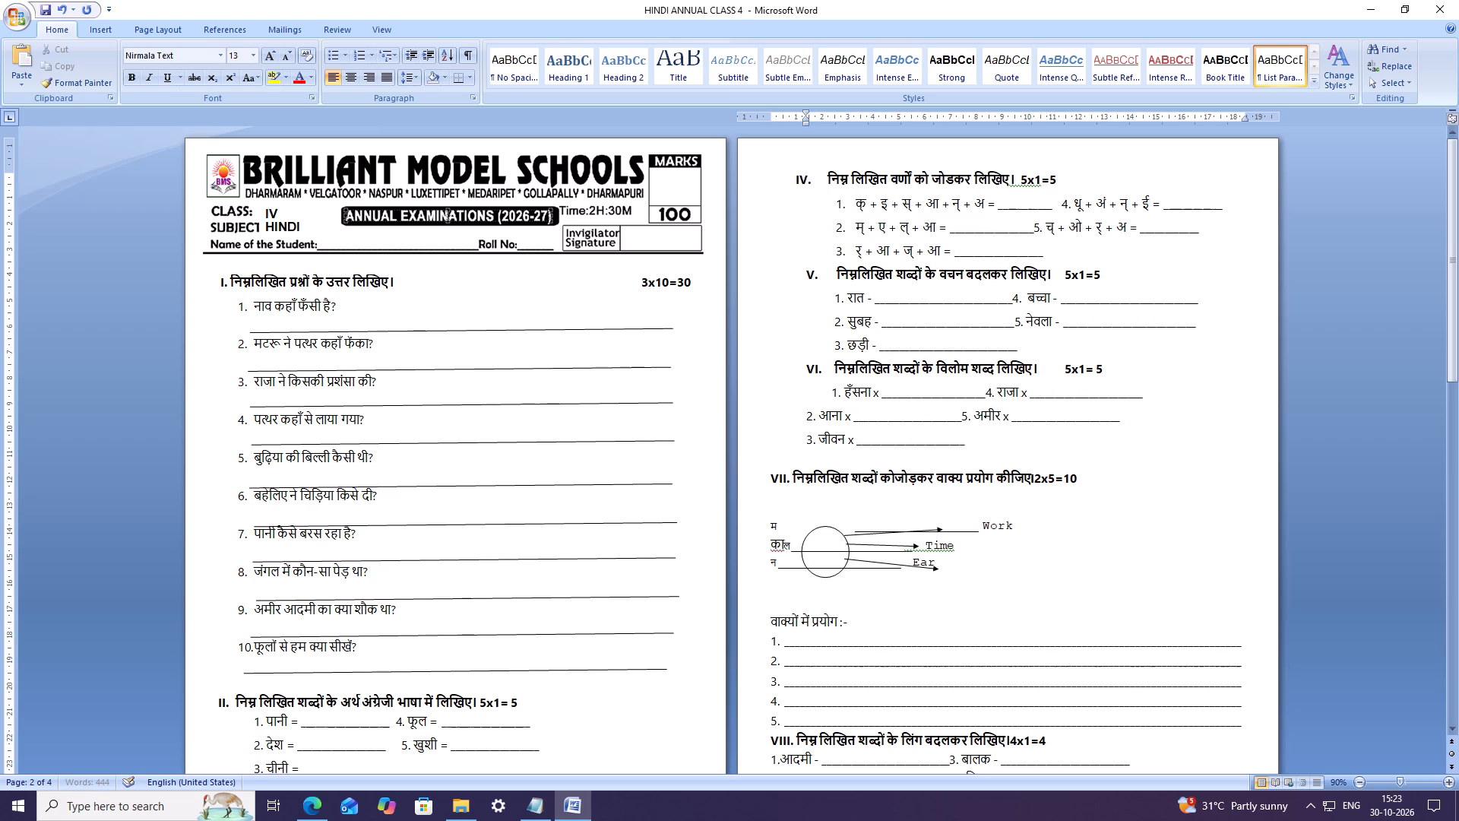
key("space")
left_click(799, 422)
key("space")
key("space")
key("space")
key("space")
key("space")
key("space")
key("space")
key("space")
key("space")
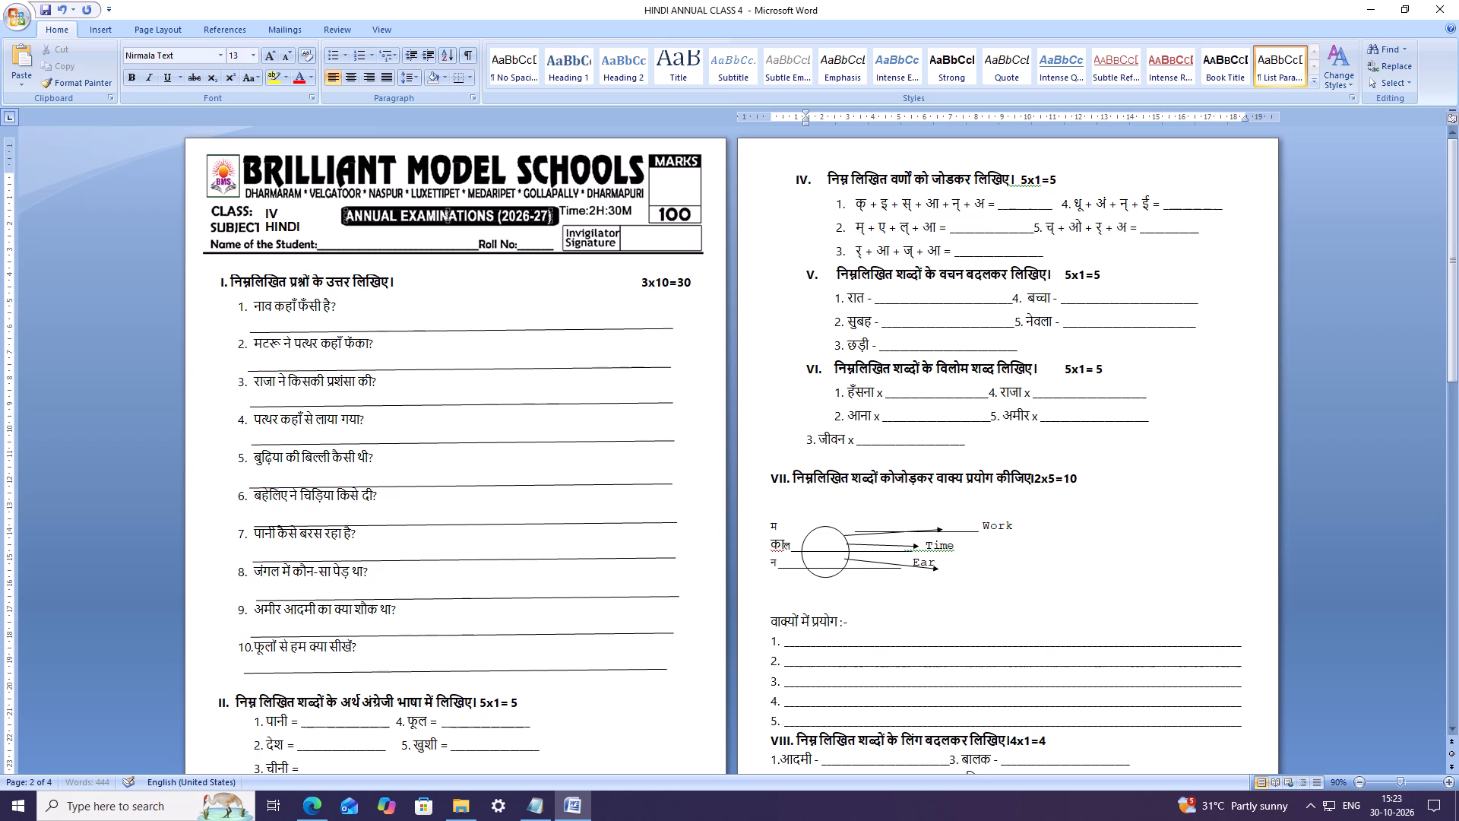
key("space")
left_click(797, 436)
key("space")
key("space")
key("space")
key("space")
key("space")
key("space")
key("space")
key("space")
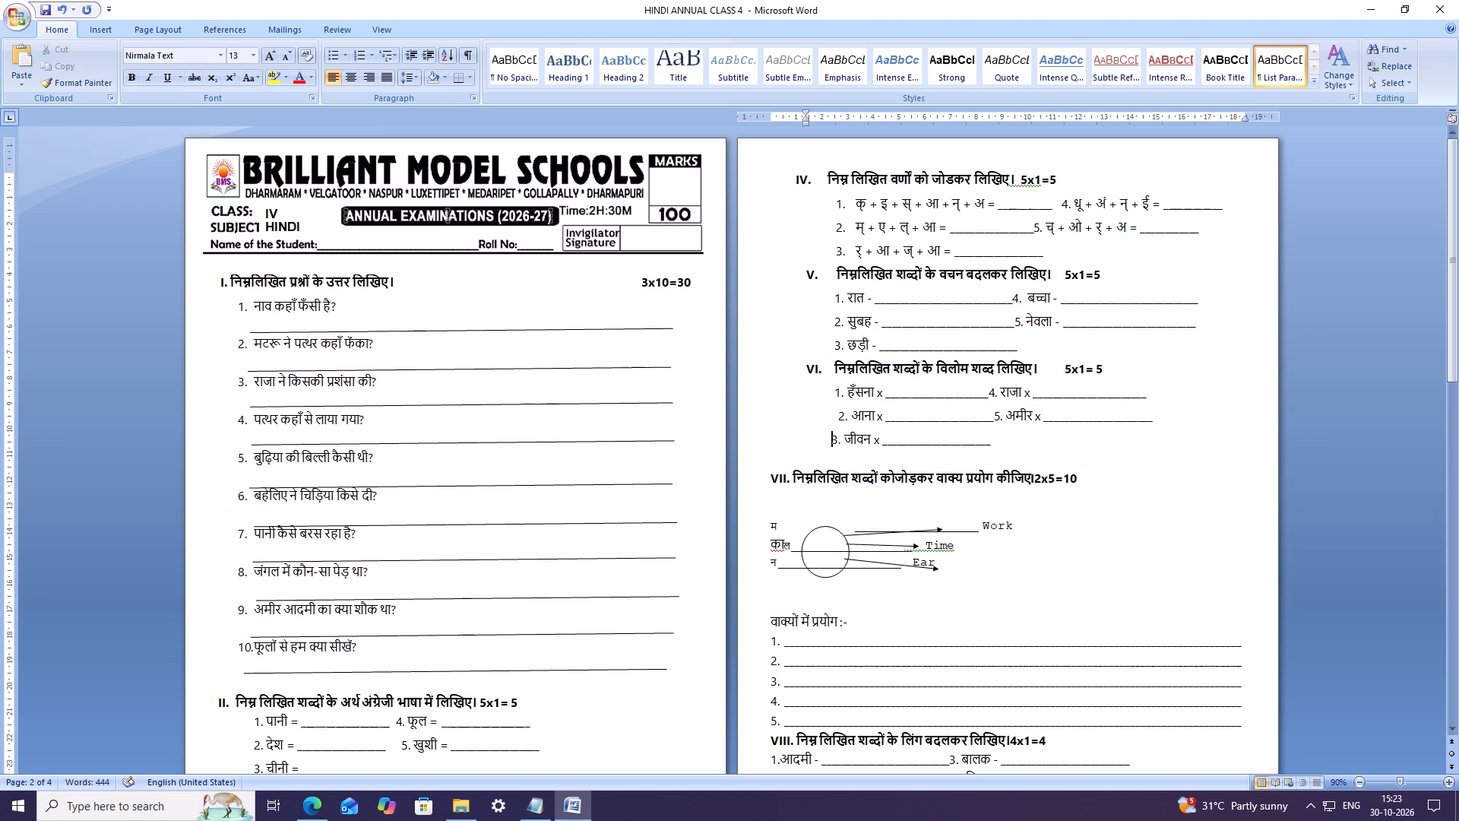
key("space")
key("space")
left_click(827, 421)
left_click(1082, 459)
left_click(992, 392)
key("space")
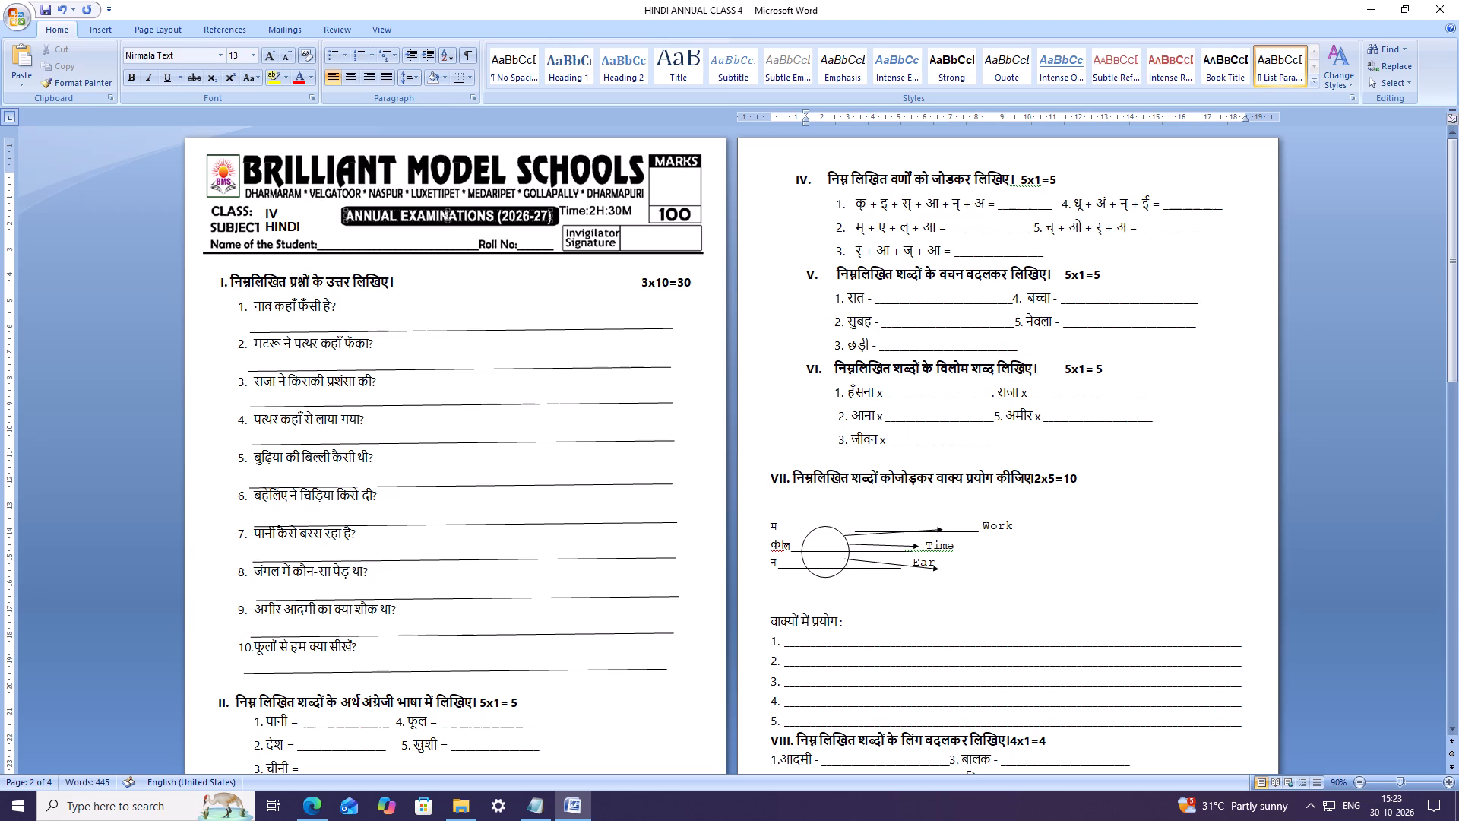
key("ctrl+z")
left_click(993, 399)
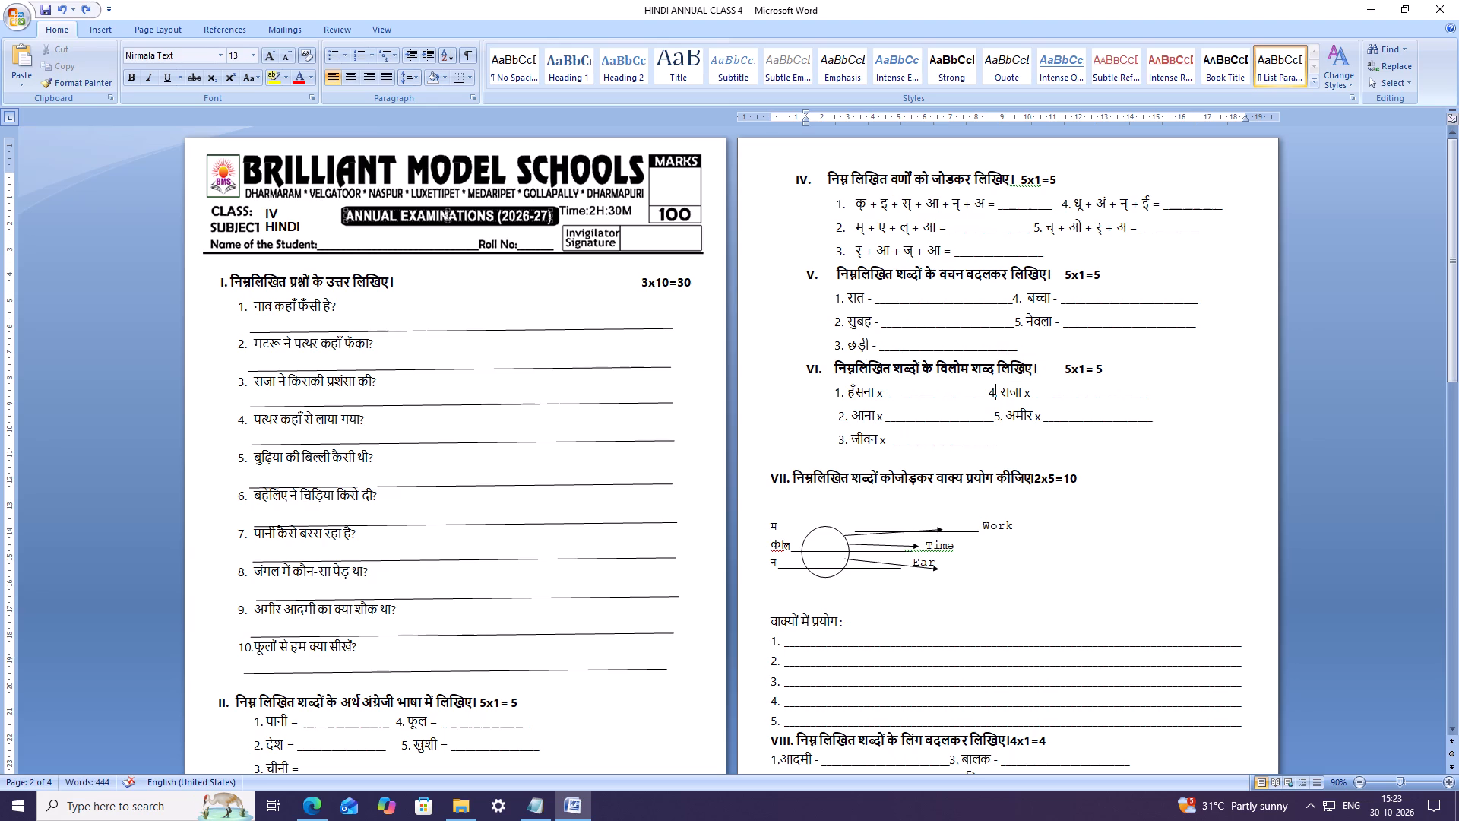
Insert eight spaces before item 4 (राजा) in section VI to separate it from item 1's blank.
left_click(990, 397)
key("space")
key("space")
key("space")
key("space")
key("space")
key("space")
key("space")
key("space")
Insert eleven spaces before item 4 (बच्चा) in section V to separate it from item 1's blank.
left_click(1010, 305)
key("space")
key("space")
key("space")
key("space")
key("space")
key("space")
key("space")
key("space")
key("space")
key("space")
key("space")
Insert nine spaces before item 5 in section IV so it lines up beneath item 4.
left_click(1035, 228)
key("space")
key("space")
key("space")
key("space")
key("space")
key("space")
key("space")
key("space")
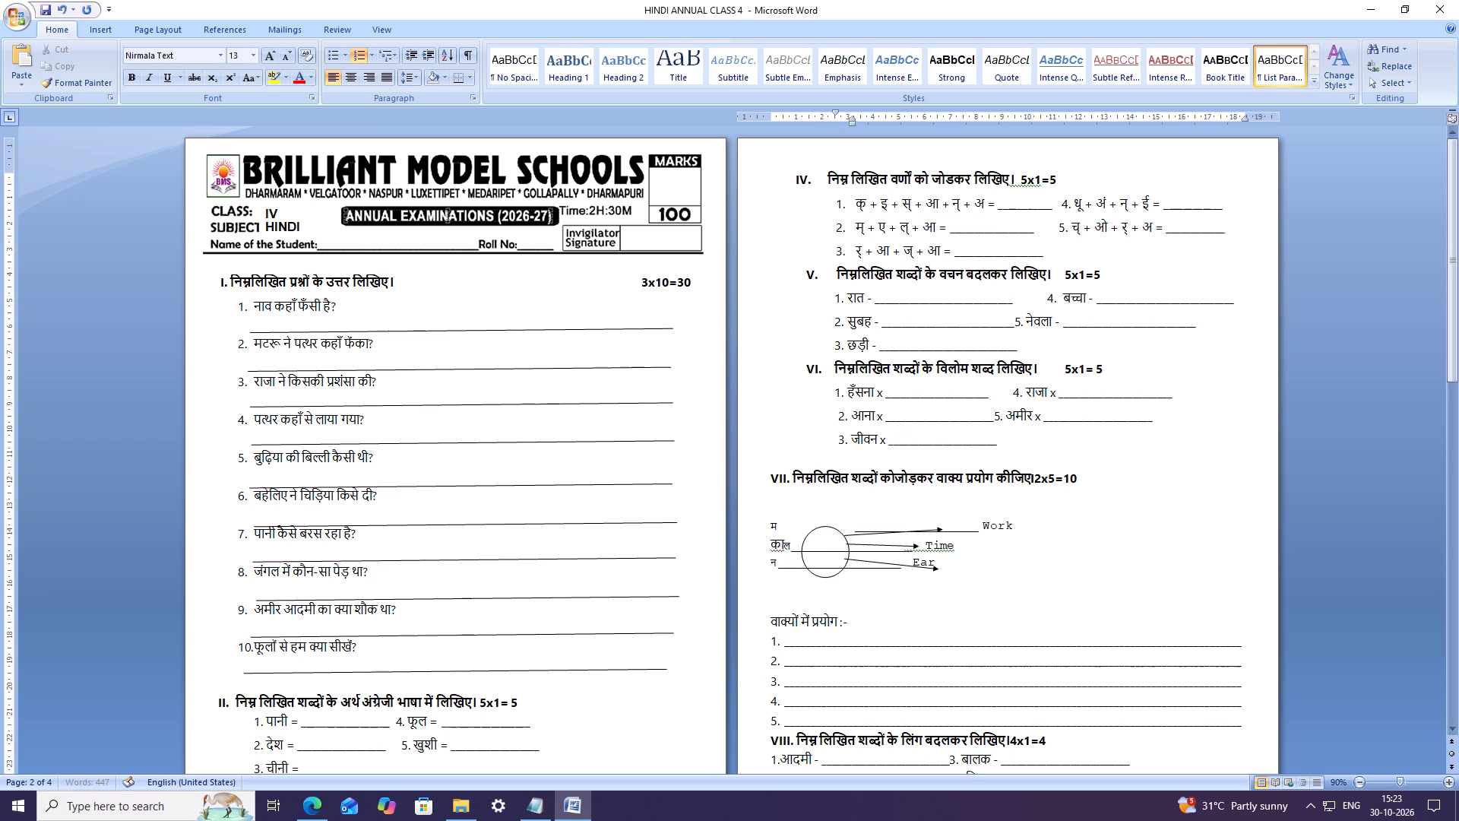
key("space")
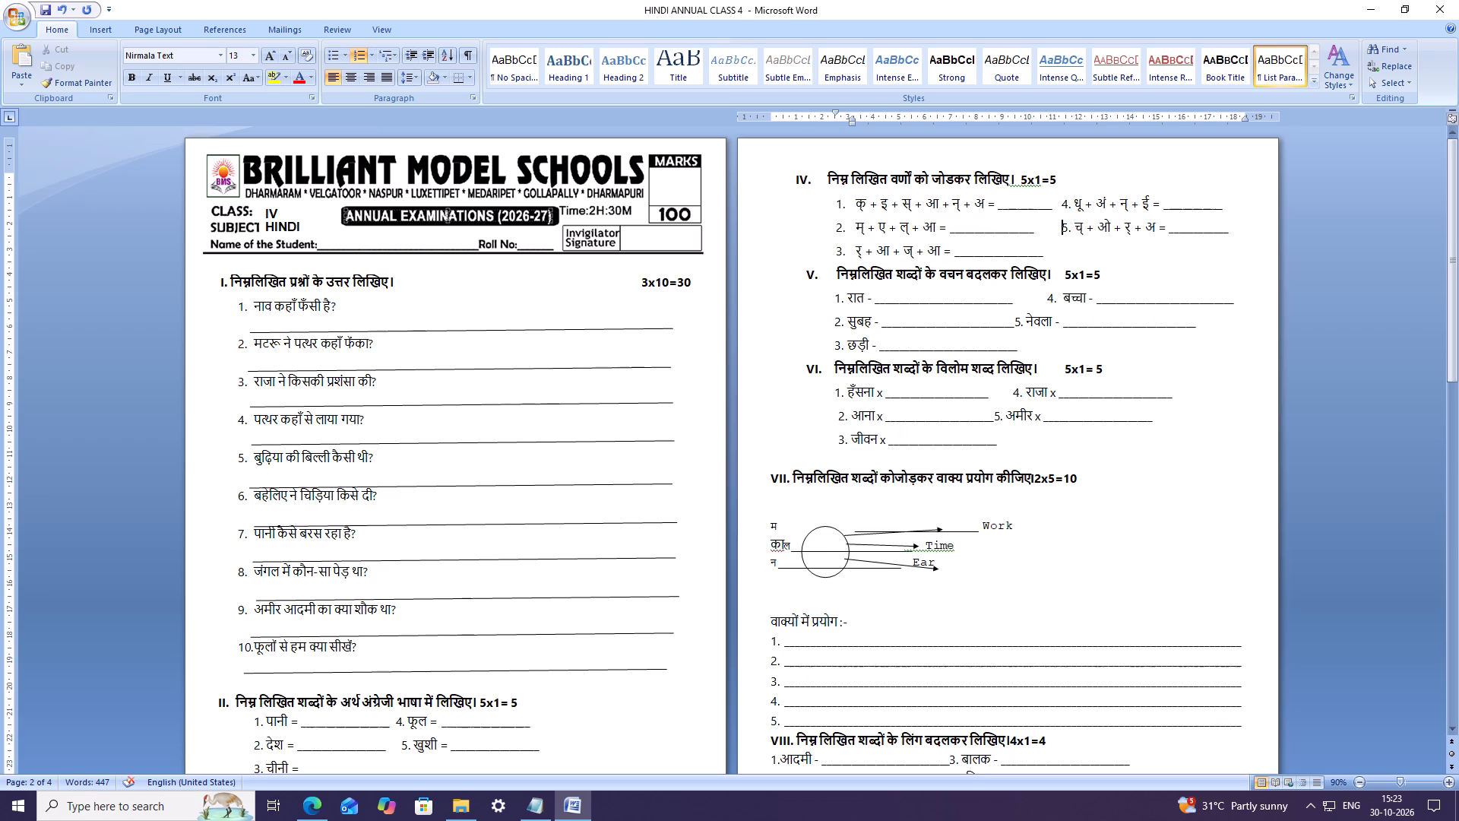
Insert eleven spaces before item 5 (नेवला) in section V so it lines up beneath item 4.
left_click(1012, 322)
key("space")
key("space")
key("space")
key("space")
key("space")
key("space")
key("space")
key("space")
key("space")
key("space")
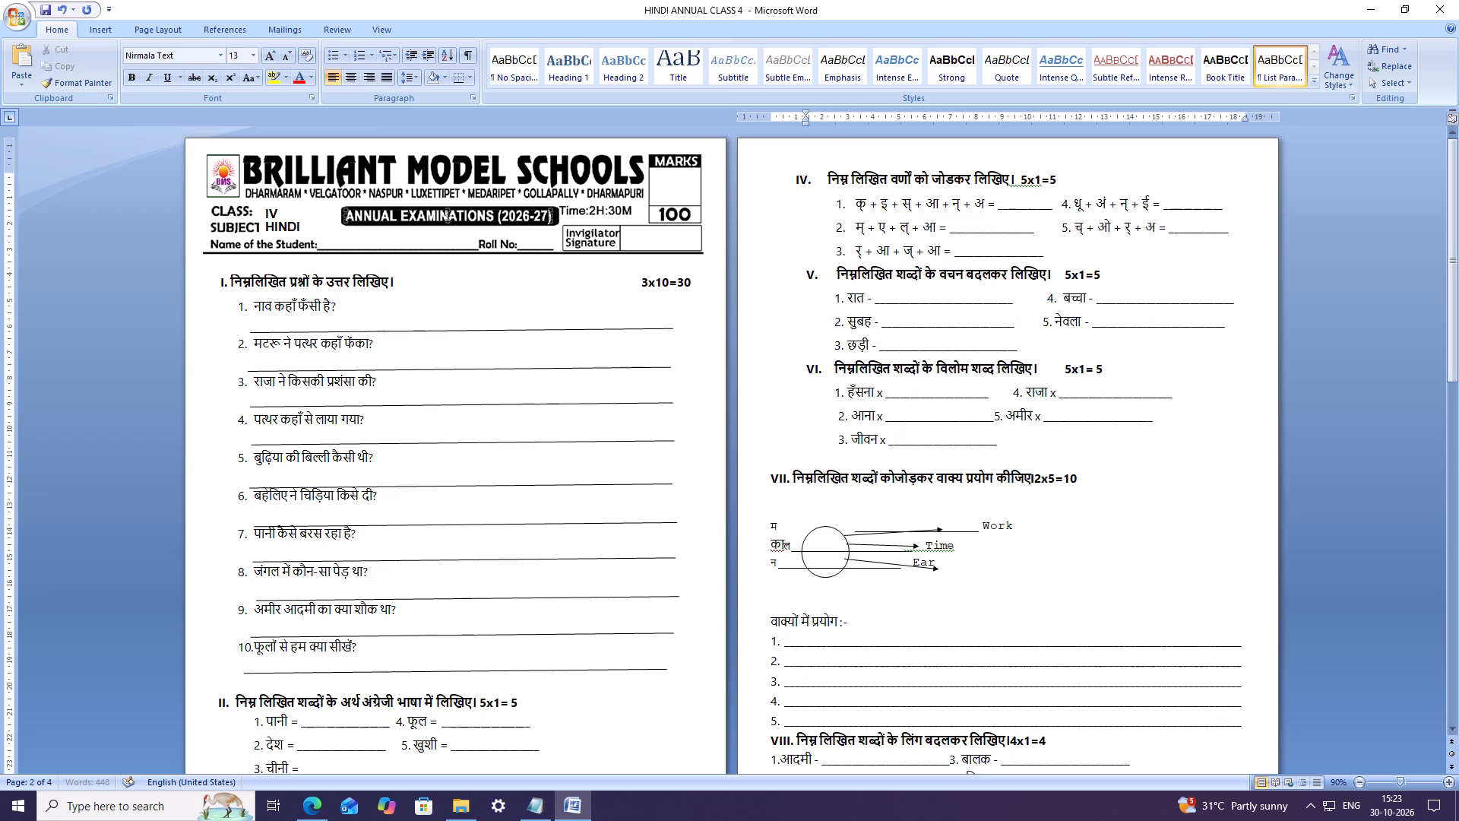
key("space")
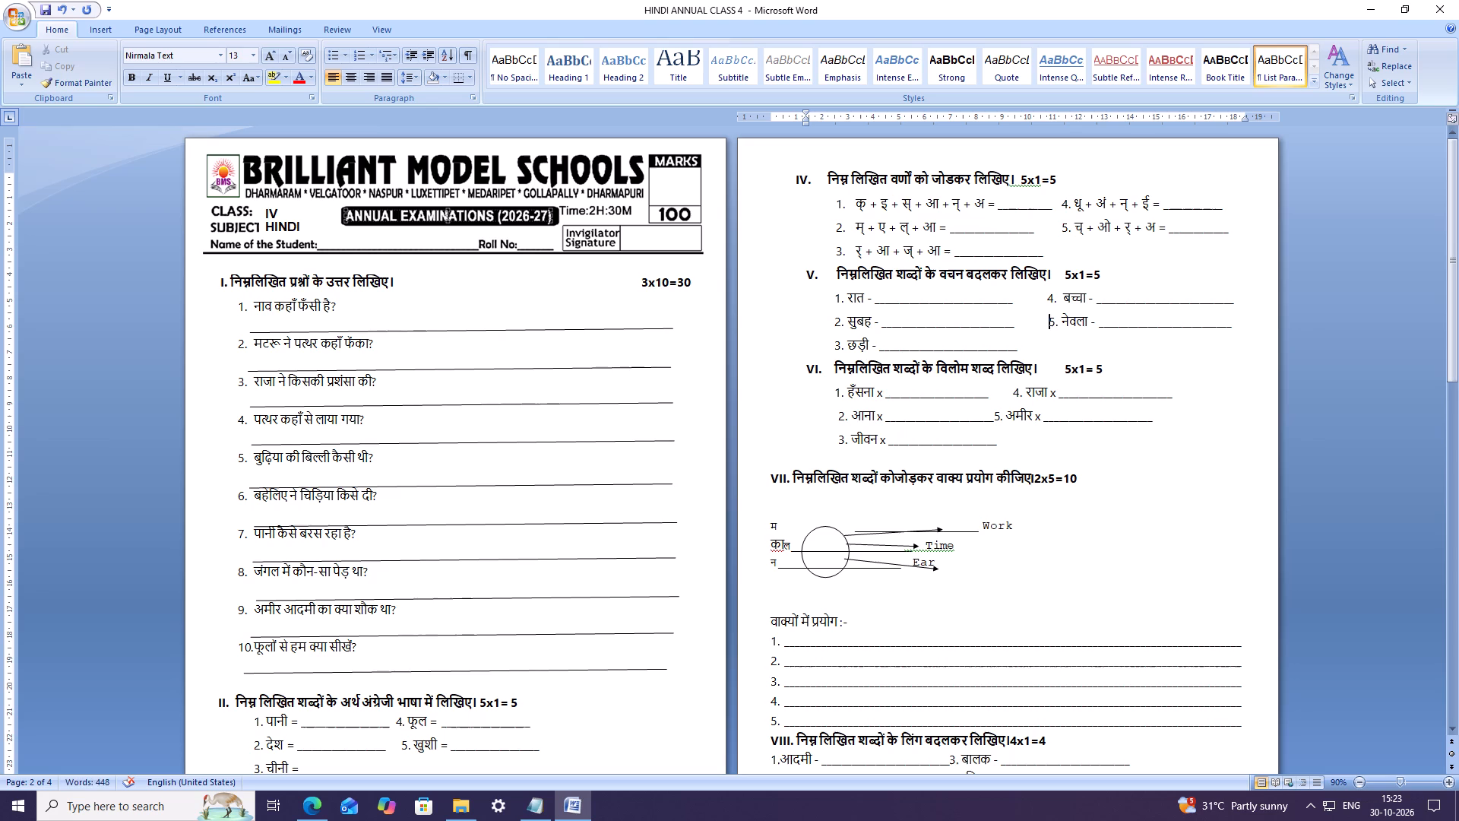
Align section VI's second column by adding one more space before item 4 and eight spaces before item 5 (अमीर).
left_click(1014, 399)
key("space")
left_click(993, 422)
key("space")
key("space")
key("space")
key("space")
key("space")
key("space")
key("space")
key("space")
key("space")
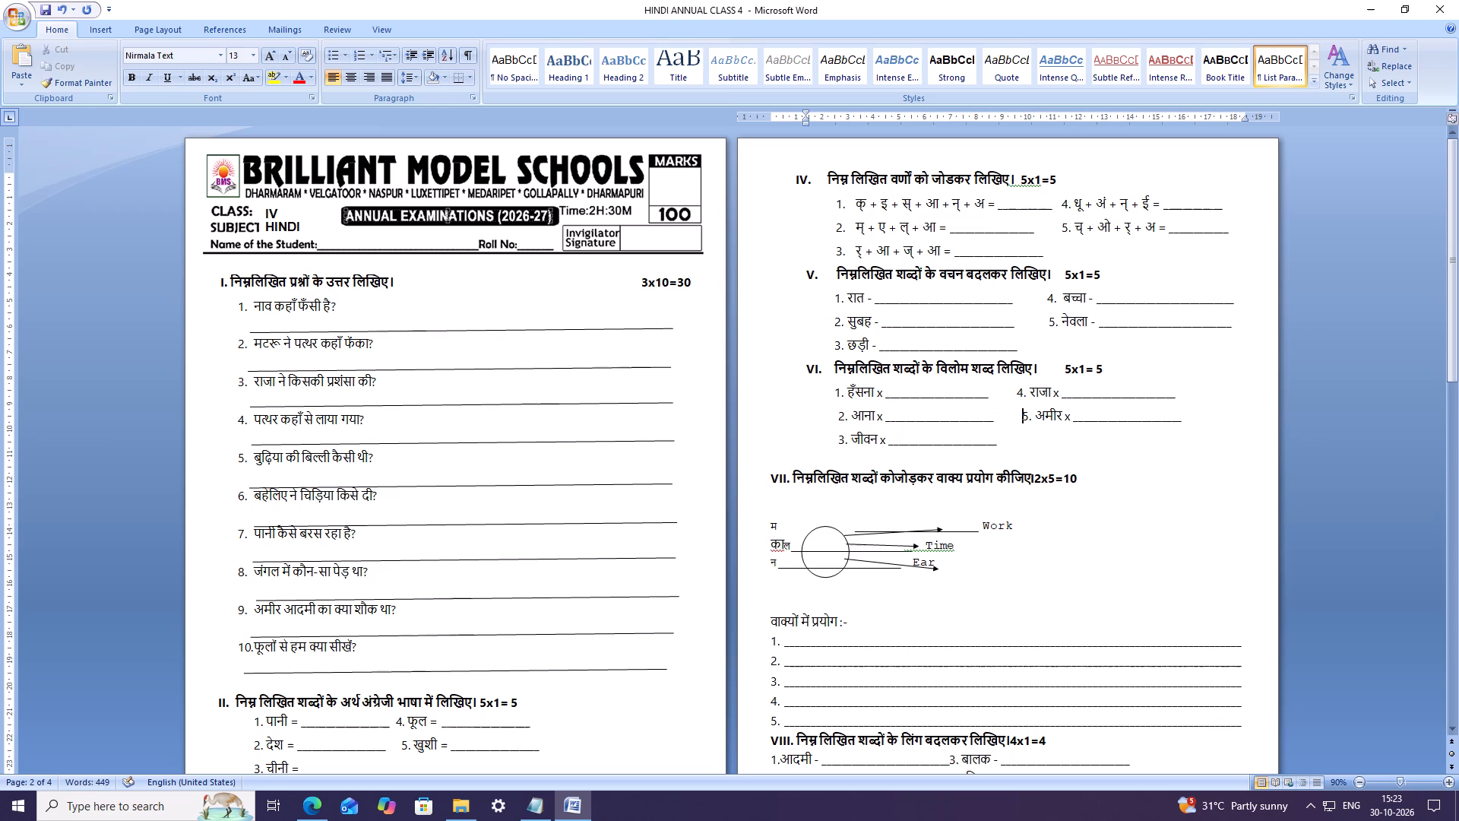
key("BackSpace")
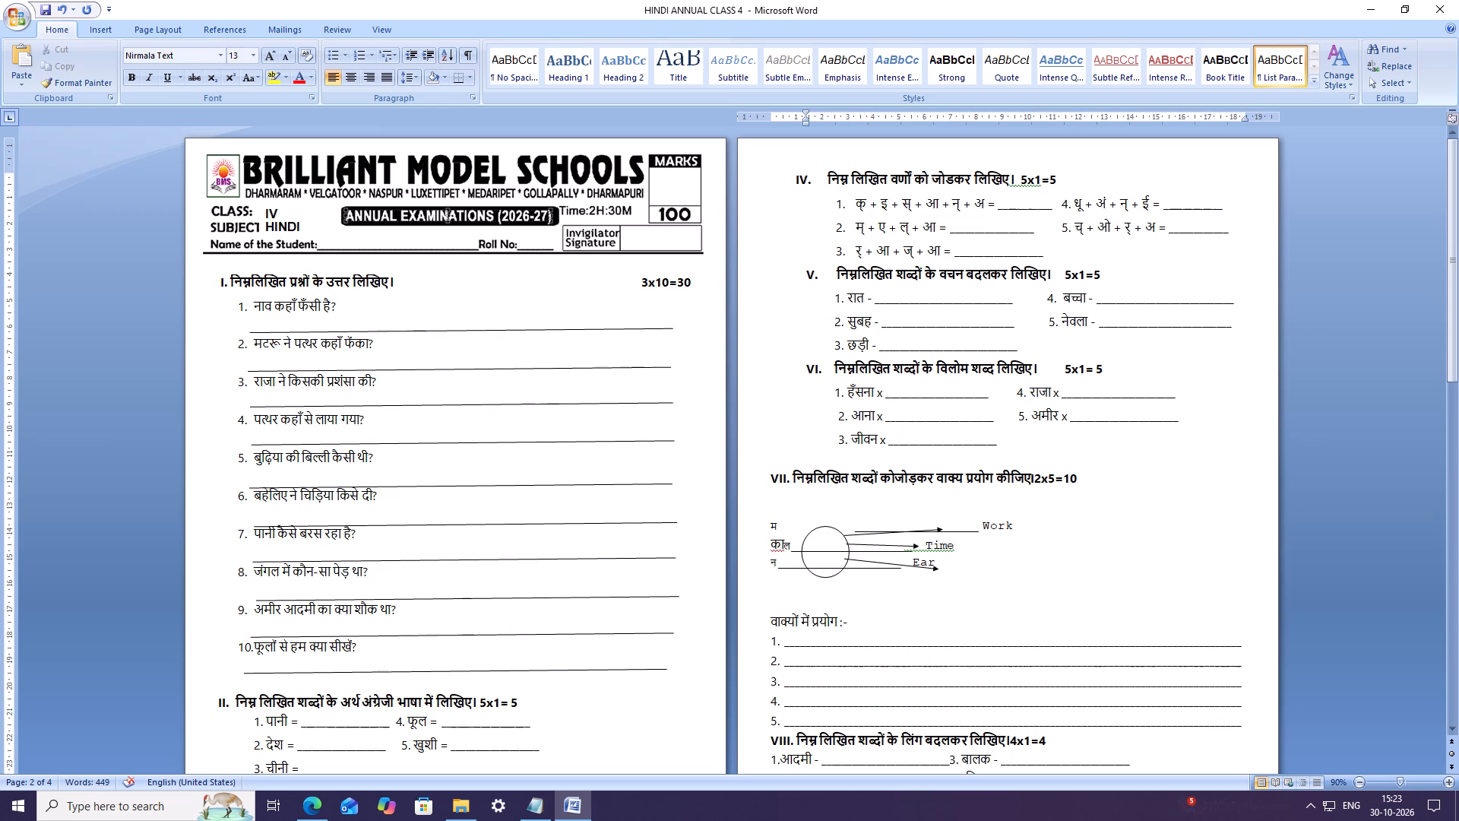
Insert spaces before section IV's 5x1=5 marks to shift them to the right end of the heading line.
left_click(1021, 179)
key("space")
key("space")
key("space")
key("space")
key("space")
key("space")
key("space")
key("space")
key("space")
key("space")
key("space")
key("space")
key("space")
key("space")
key("space")
key("space")
key("space")
key("space")
key("space")
key("space")
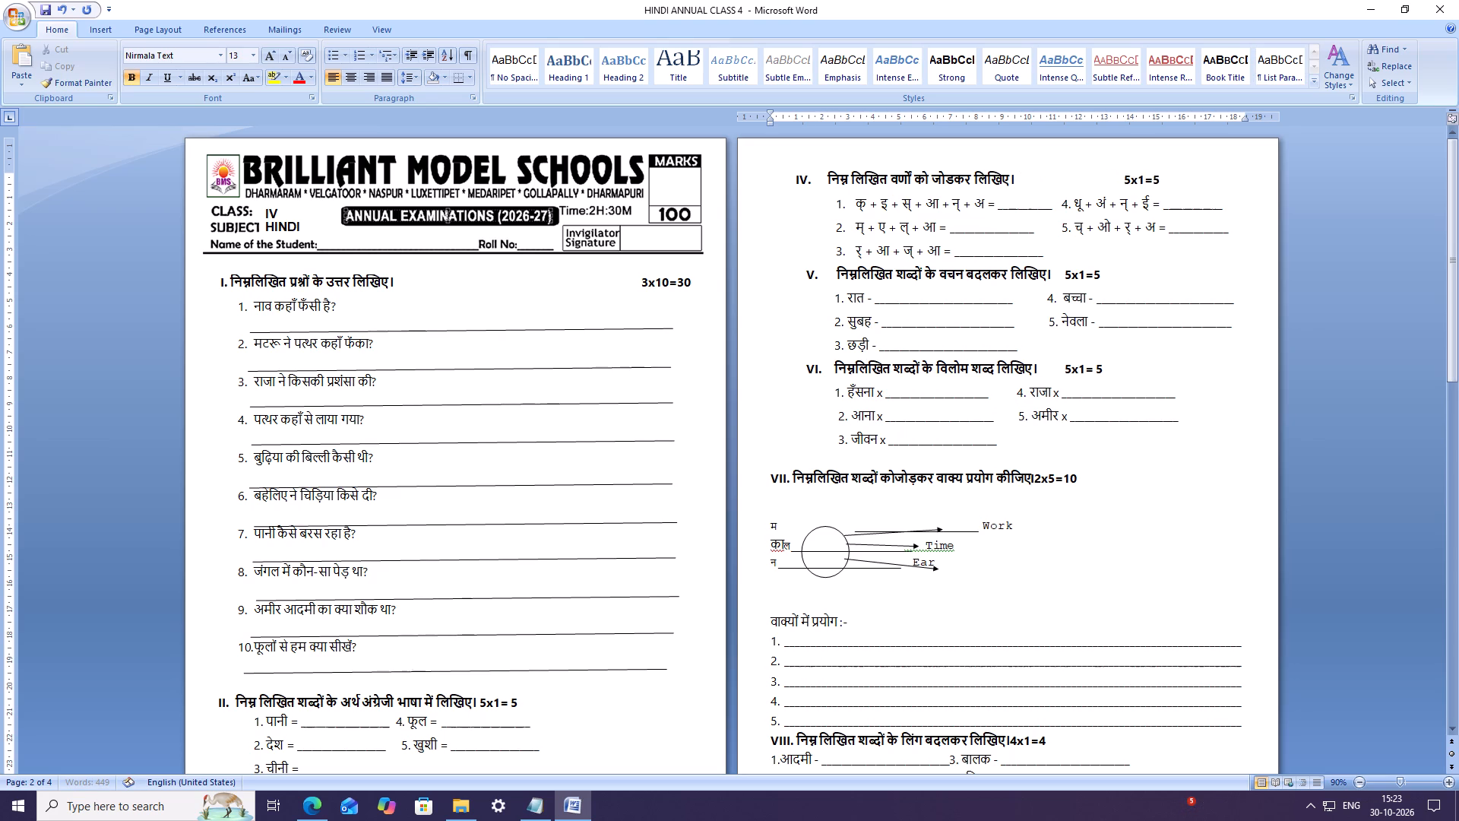
Insert spaces before section V's 5x1=5 marks so they line up beneath section IV's marks.
left_click(1070, 278)
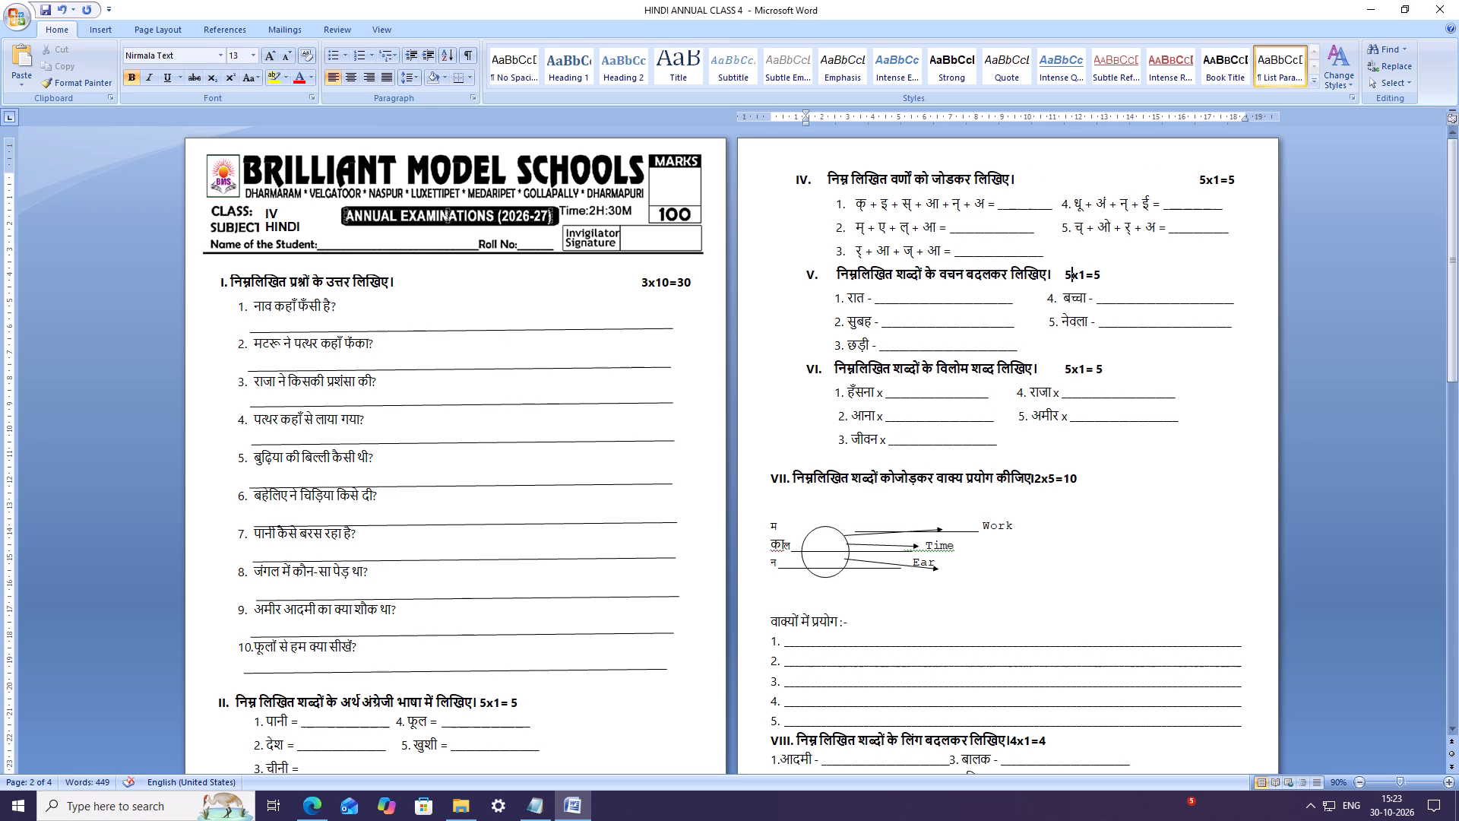
left_click(1065, 278)
key("space")
key("space")
key("space")
key("space")
key("space")
key("space")
key("space")
key("space")
key("space")
key("space")
key("space")
key("space")
key("space")
key("space")
key("space")
key("space")
key("space")
key("space")
key("space")
key("space")
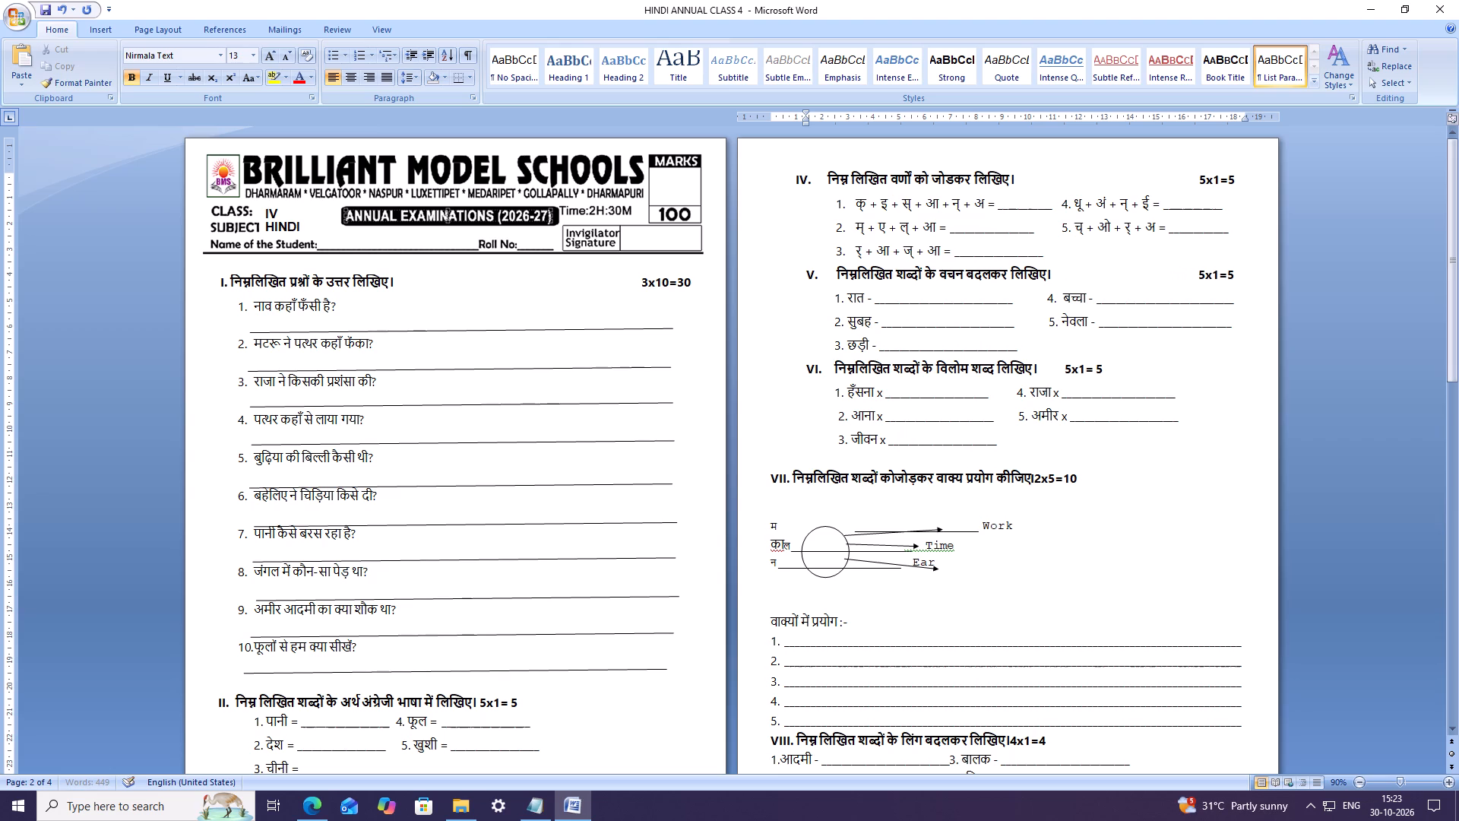
Insert spaces before section VI's 5x1= 5 marks to shift them to the right end, near section V's marks.
left_click(1068, 366)
key("space")
key("space")
key("space")
key("space")
key("space")
key("space")
key("space")
key("space")
key("space")
key("space")
key("space")
key("space")
key("space")
key("space")
key("space")
key("space")
key("space")
key("space")
key("space")
key("space")
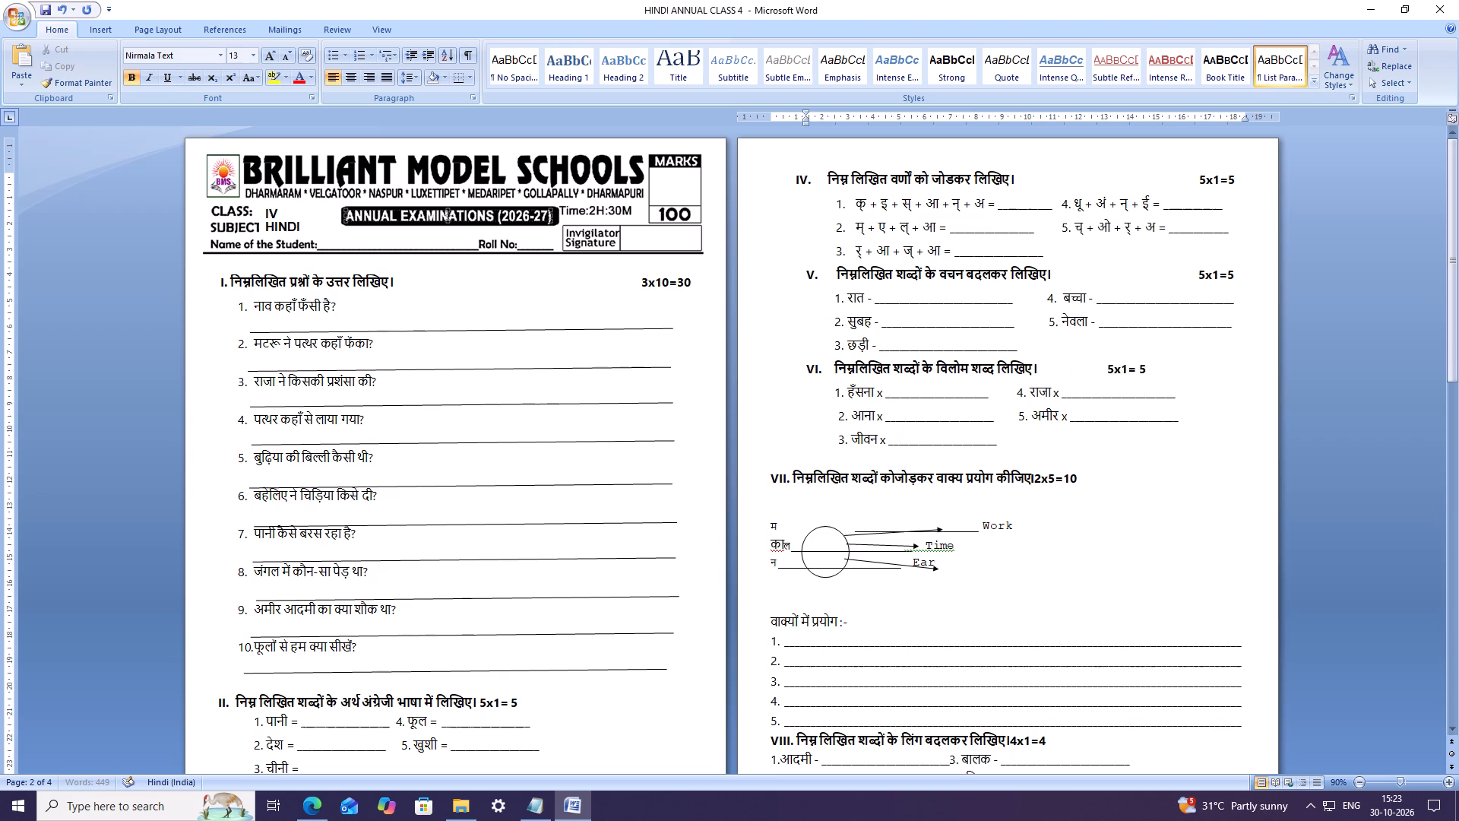
Save the Class 4 Hindi paper.
key("ctrl+s")
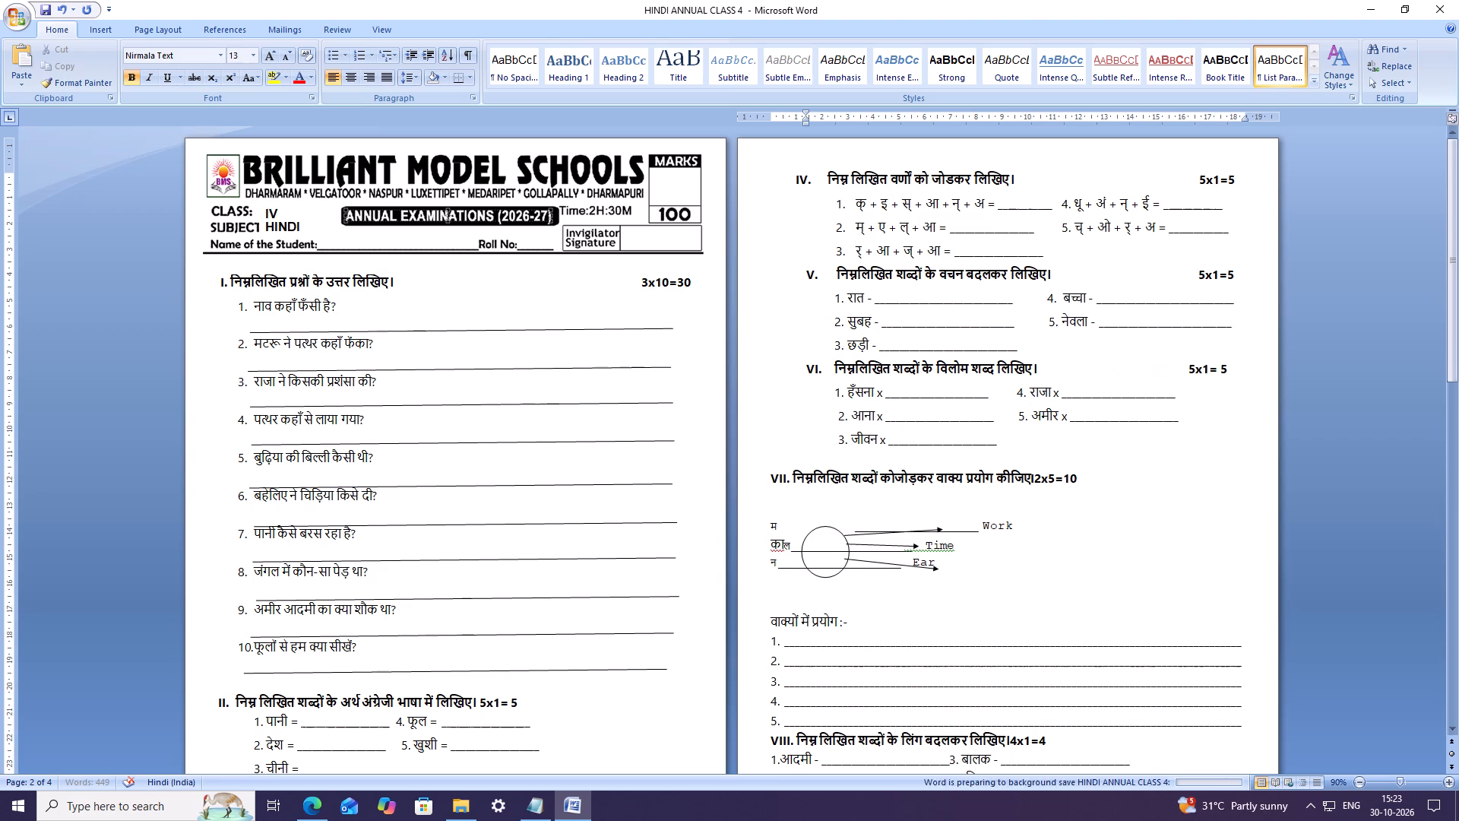
key("ctrl+s")
key("ctrl+s")
left_click(1130, 440)
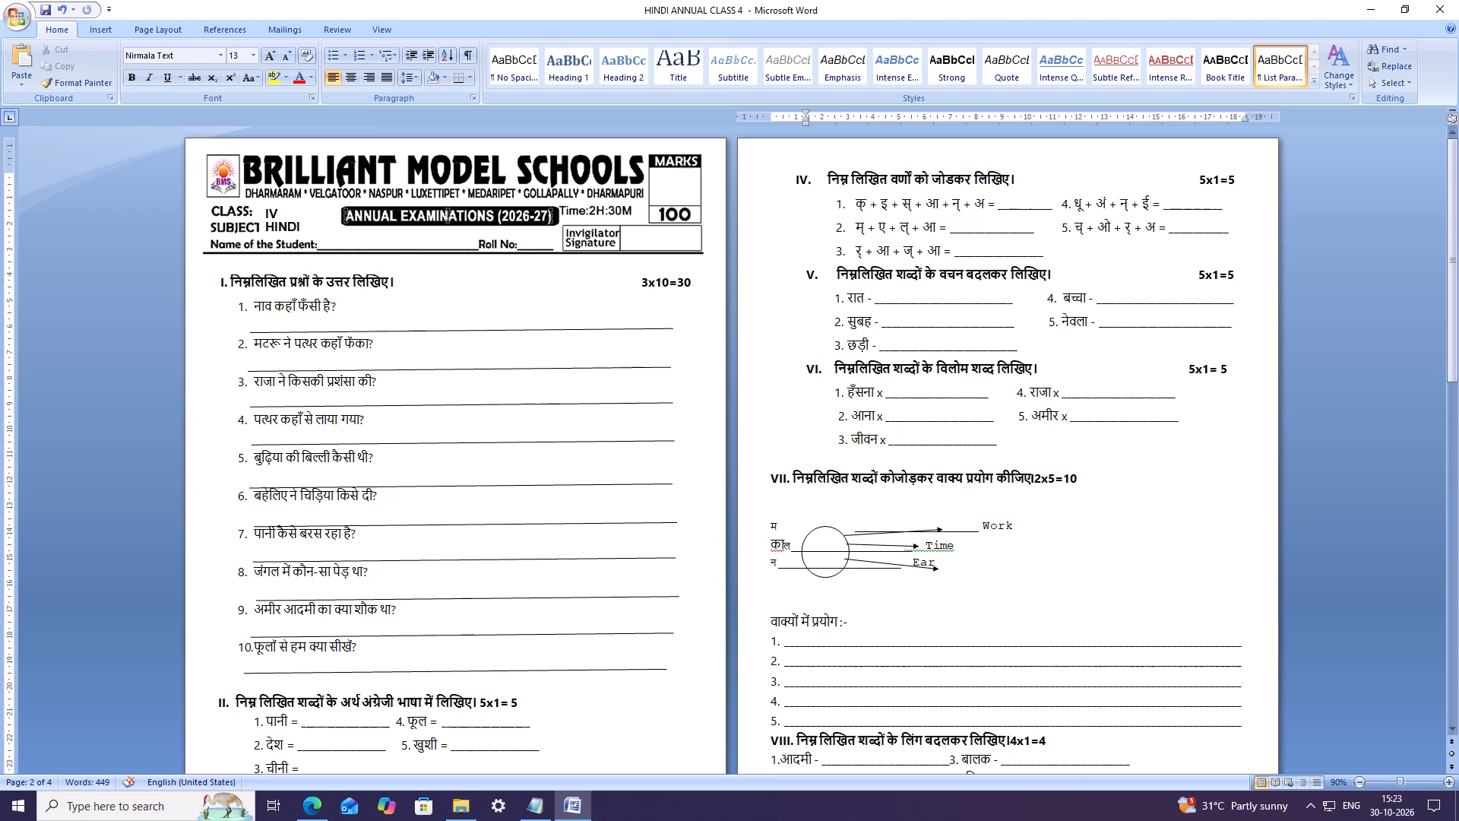
Insert spaces before section VII's 2x5=10 marks to shift them to the right end of the heading line.
left_click(1036, 483)
key("space")
key("space")
key("space")
key("space")
key("space")
key("space")
key("space")
key("space")
key("space")
key("space")
key("space")
key("space")
key("space")
key("space")
key("space")
key("space")
key("space")
key("space")
key("space")
key("space")
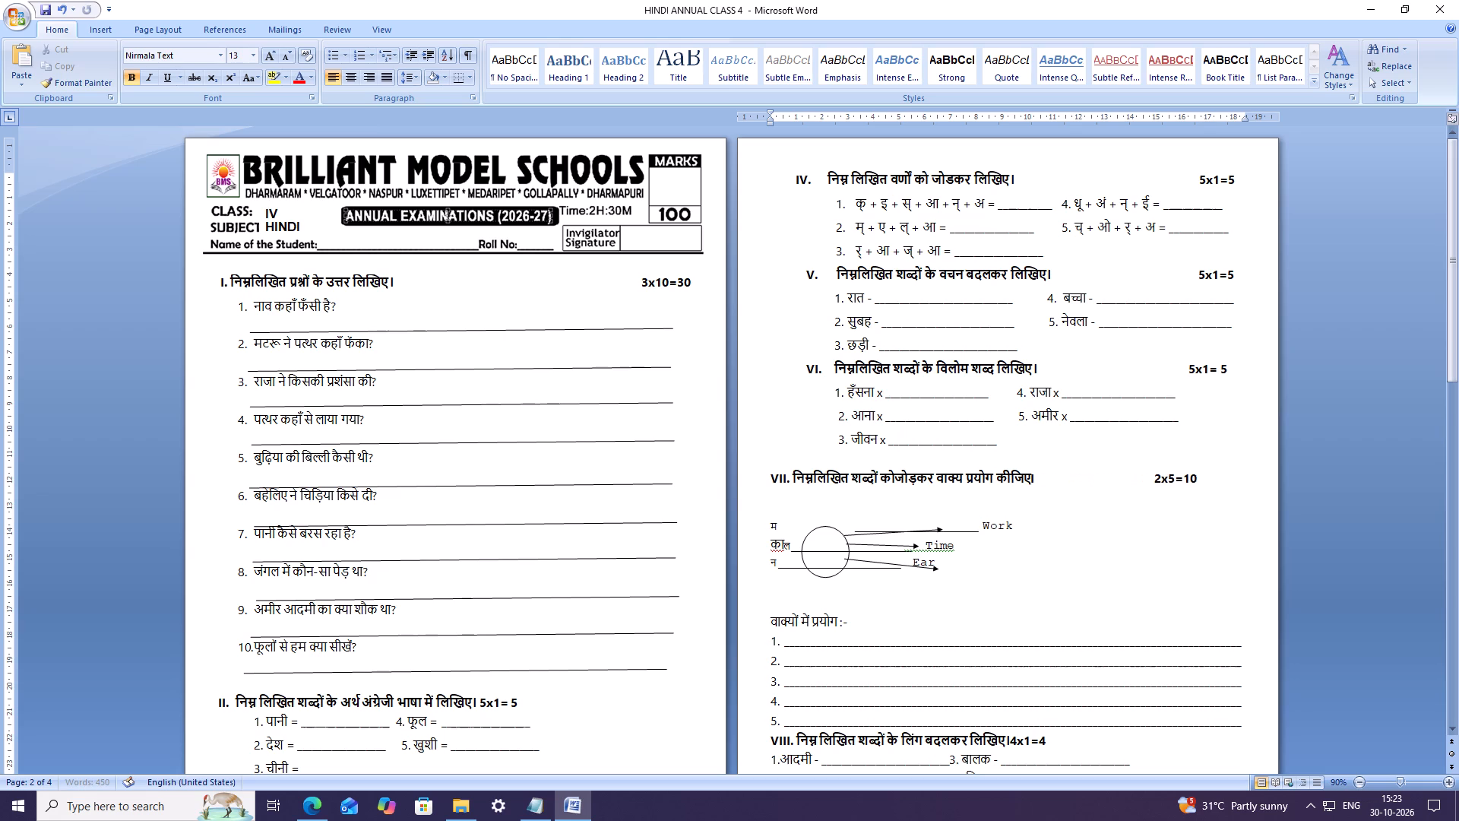
key("space")
key("space")
Save the Class 4 paper again.
key("ctrl+s")
key("ctrl+s")
Insert spaces before the letter म in section VII's first diagram row to shift it over the circle.
left_click_drag(1076, 520, 1076, 530)
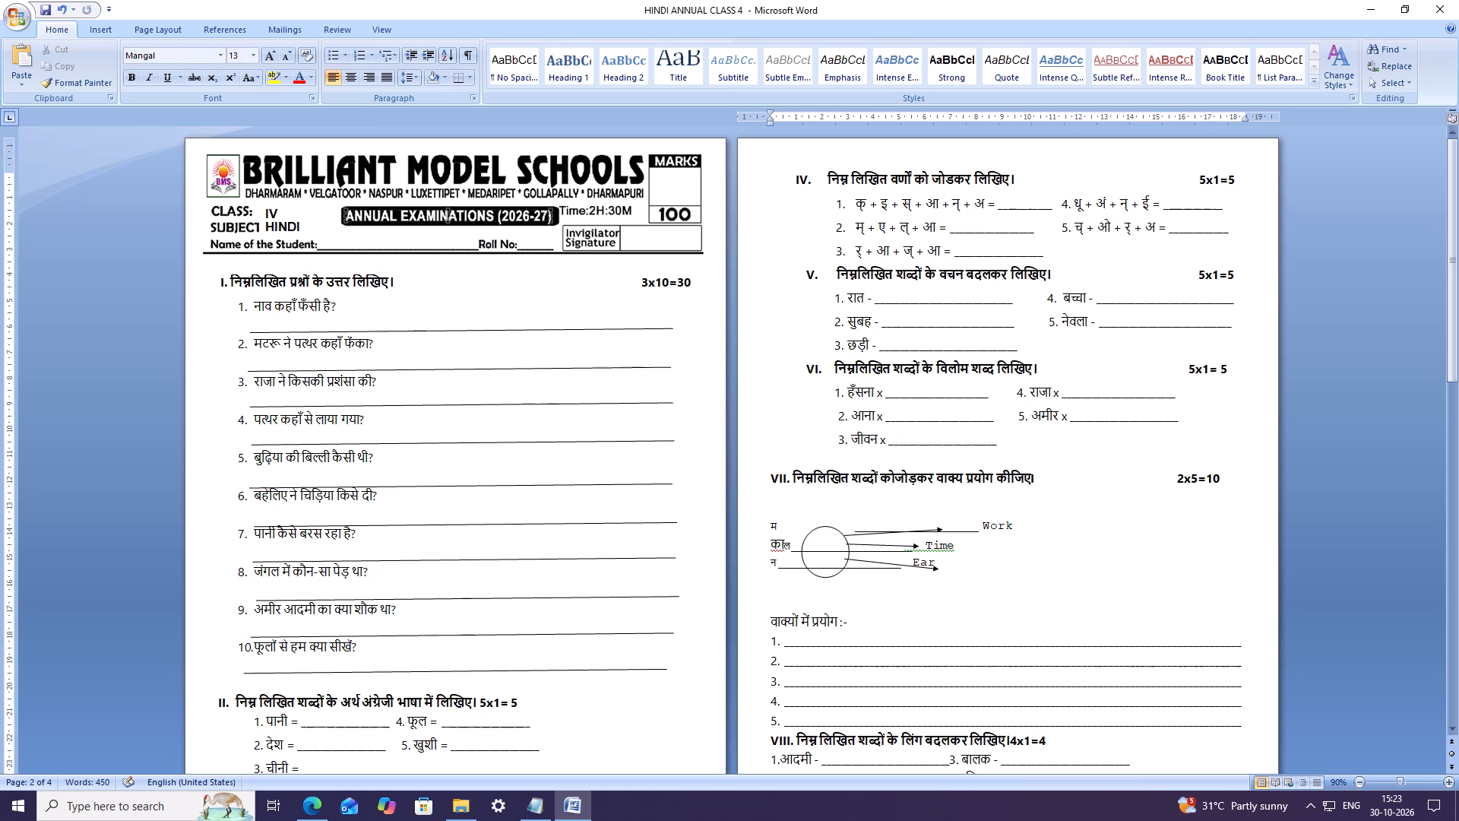
left_click(833, 559)
left_click(769, 527)
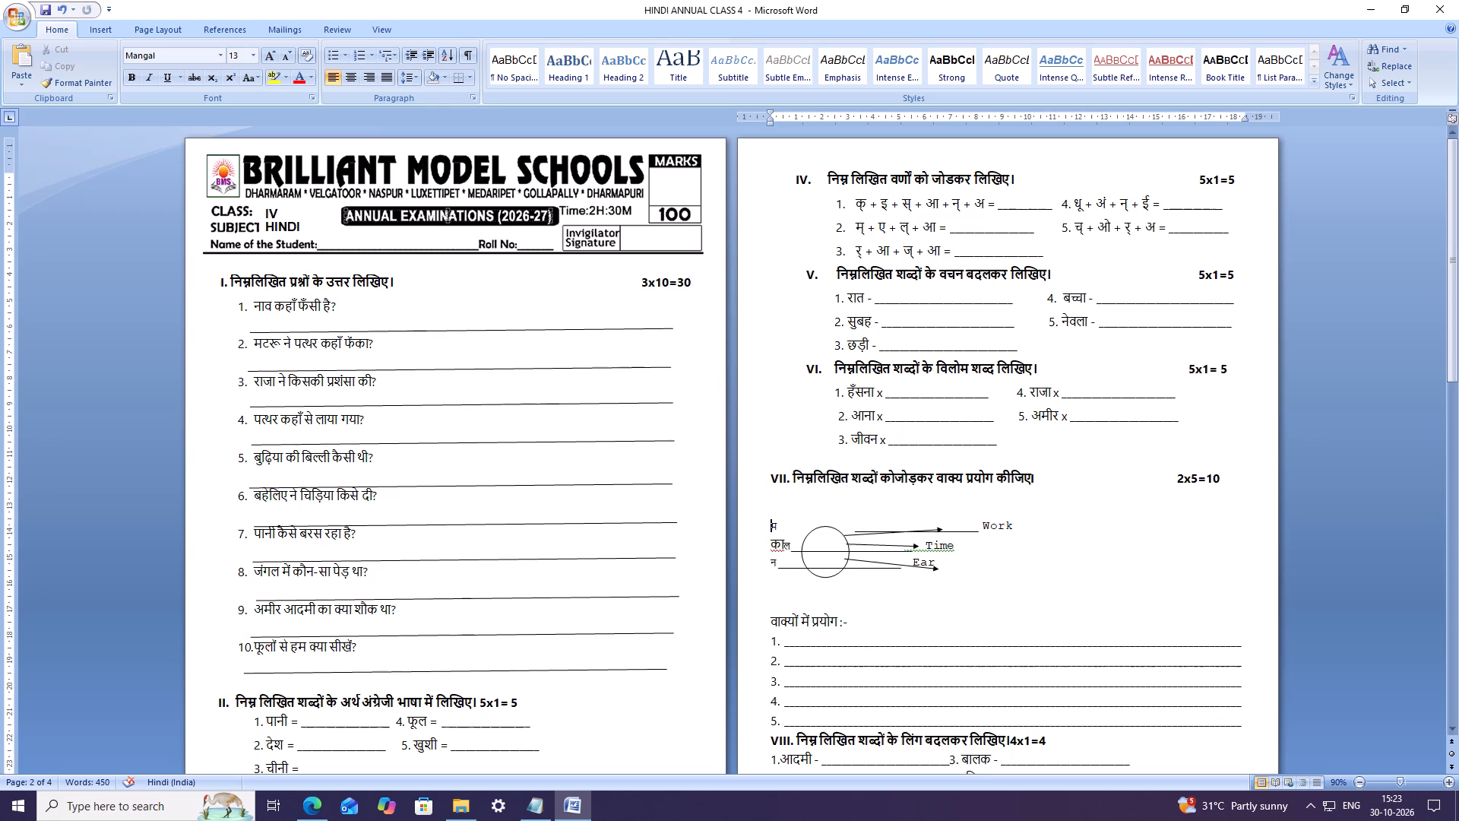
key("space")
key("space")
key("space")
key("space")
key("space")
key("space")
key("space")
key("space")
key("space")
key("space")
key("space")
key("space")
key("space")
key("space")
key("space")
key("space")
key("space")
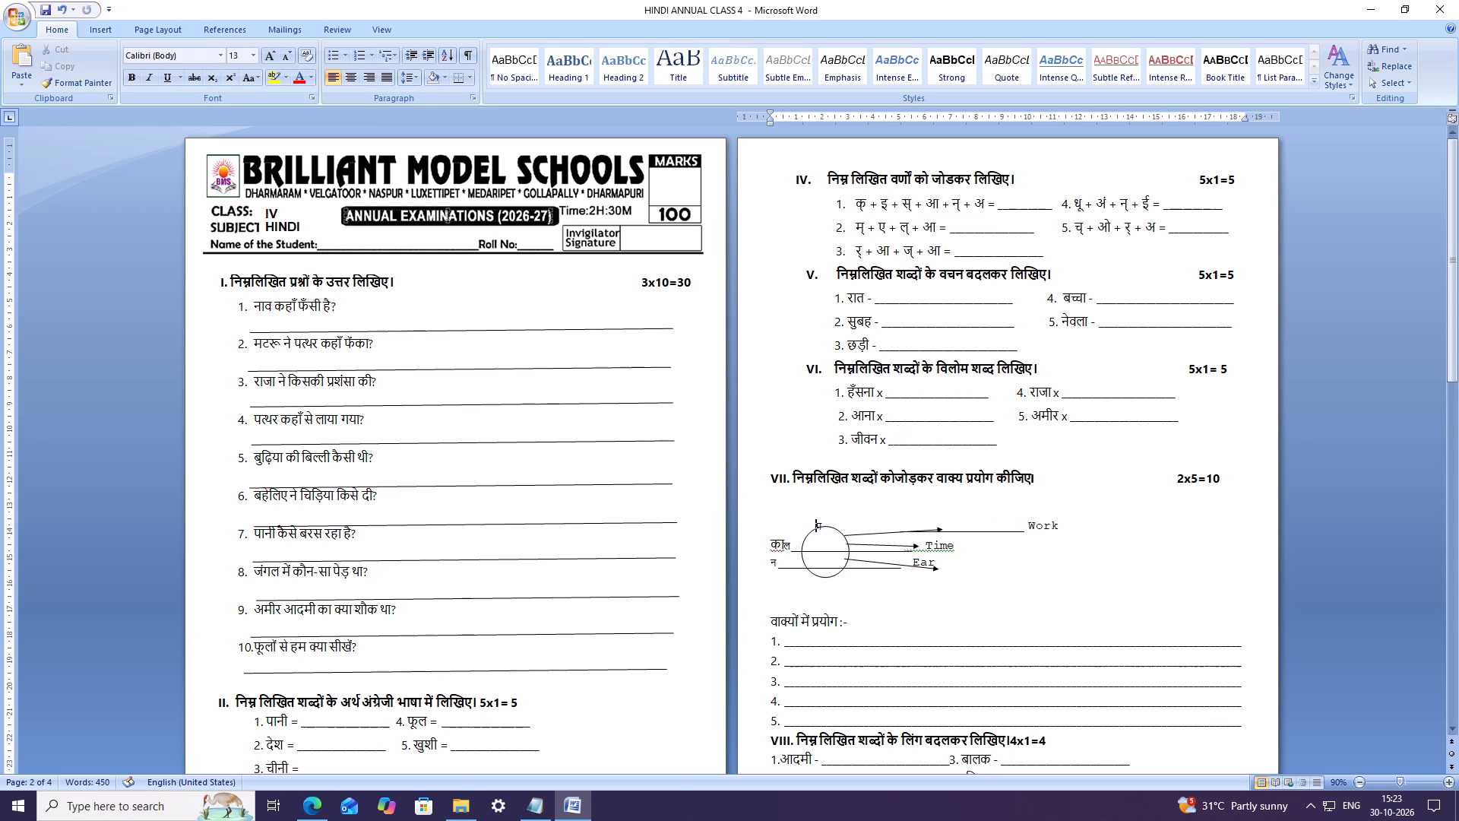
Insert spaces between का and ल in section VII's second row so ल sits just beyond the middle arrow.
left_click(780, 548)
key("space")
key("space")
key("space")
key("space")
key("space")
key("space")
key("space")
key("space")
key("space")
key("space")
key("space")
key("space")
key("space")
key("space")
key("space")
key("space")
key("space")
key("space")
key("space")
key("space")
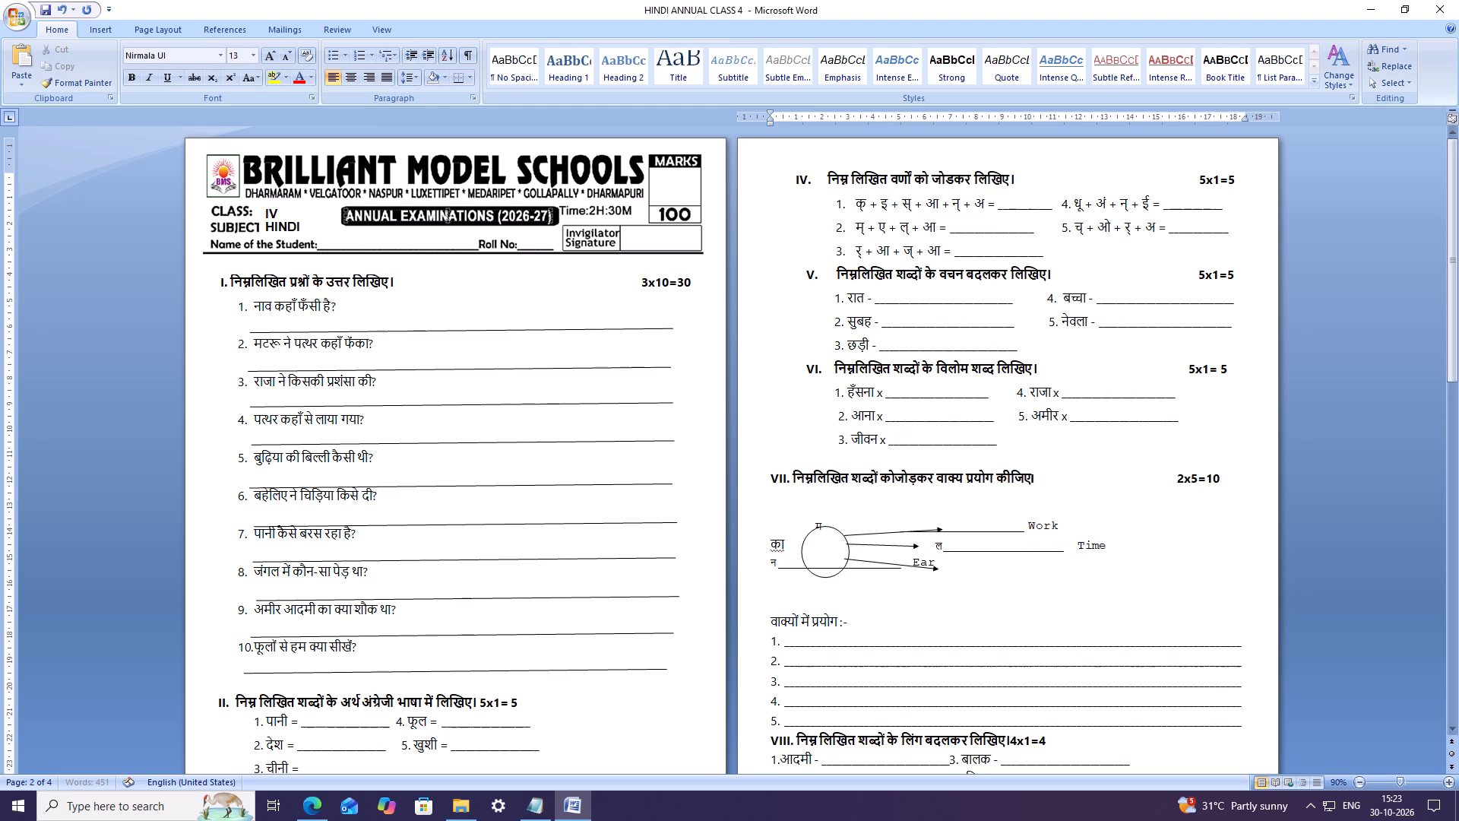
key("space")
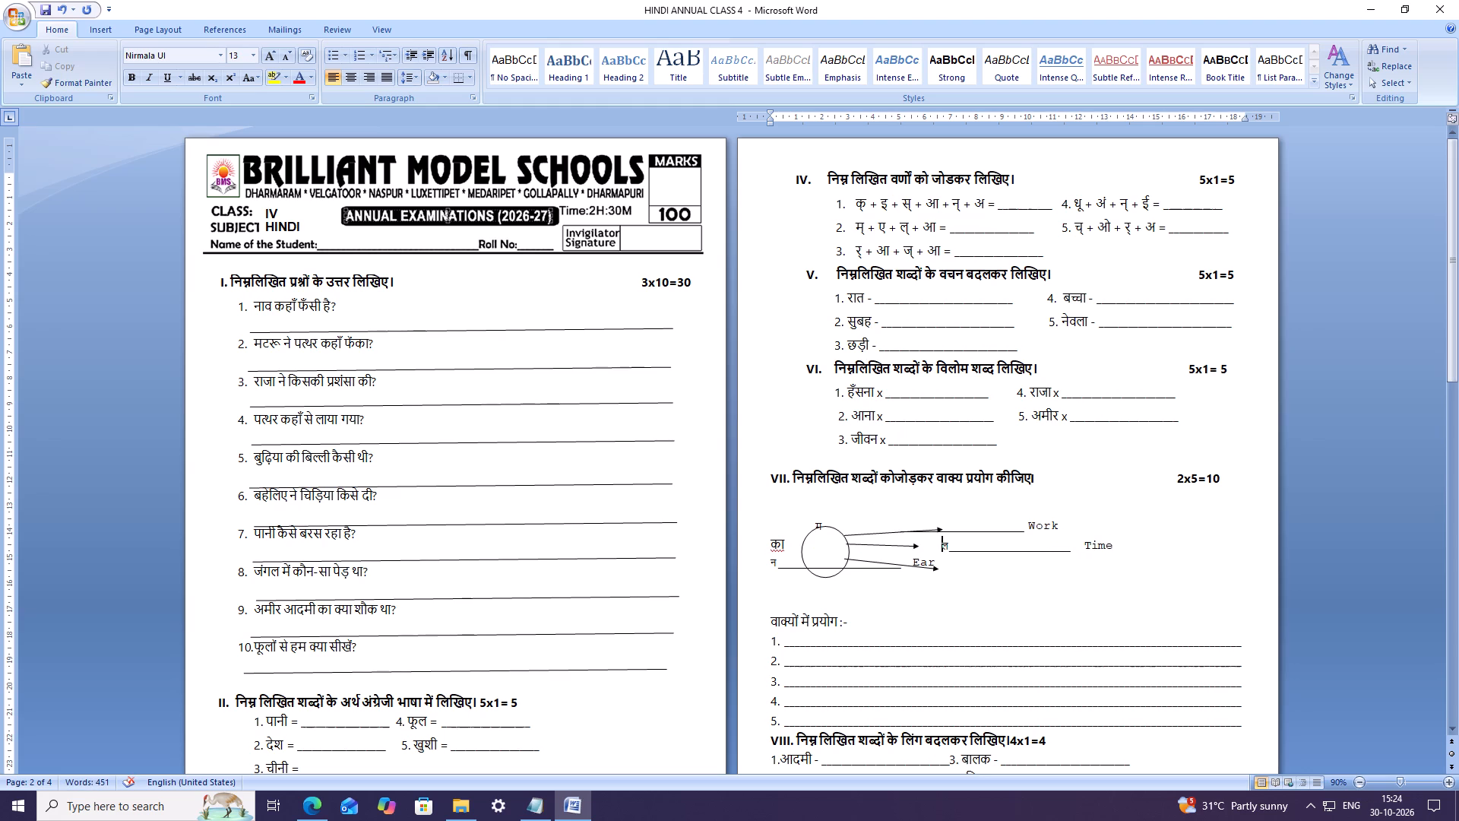
Insert more spaces before म in section VII's first row to bring it to the tip of the top arrow.
left_click(812, 533)
key("space")
key("space")
key("space")
key("space")
key("space")
key("space")
key("space")
key("space")
key("space")
key("space")
key("space")
key("space")
key("space")
key("space")
key("space")
key("space")
key("space")
key("space")
key("space")
key("space")
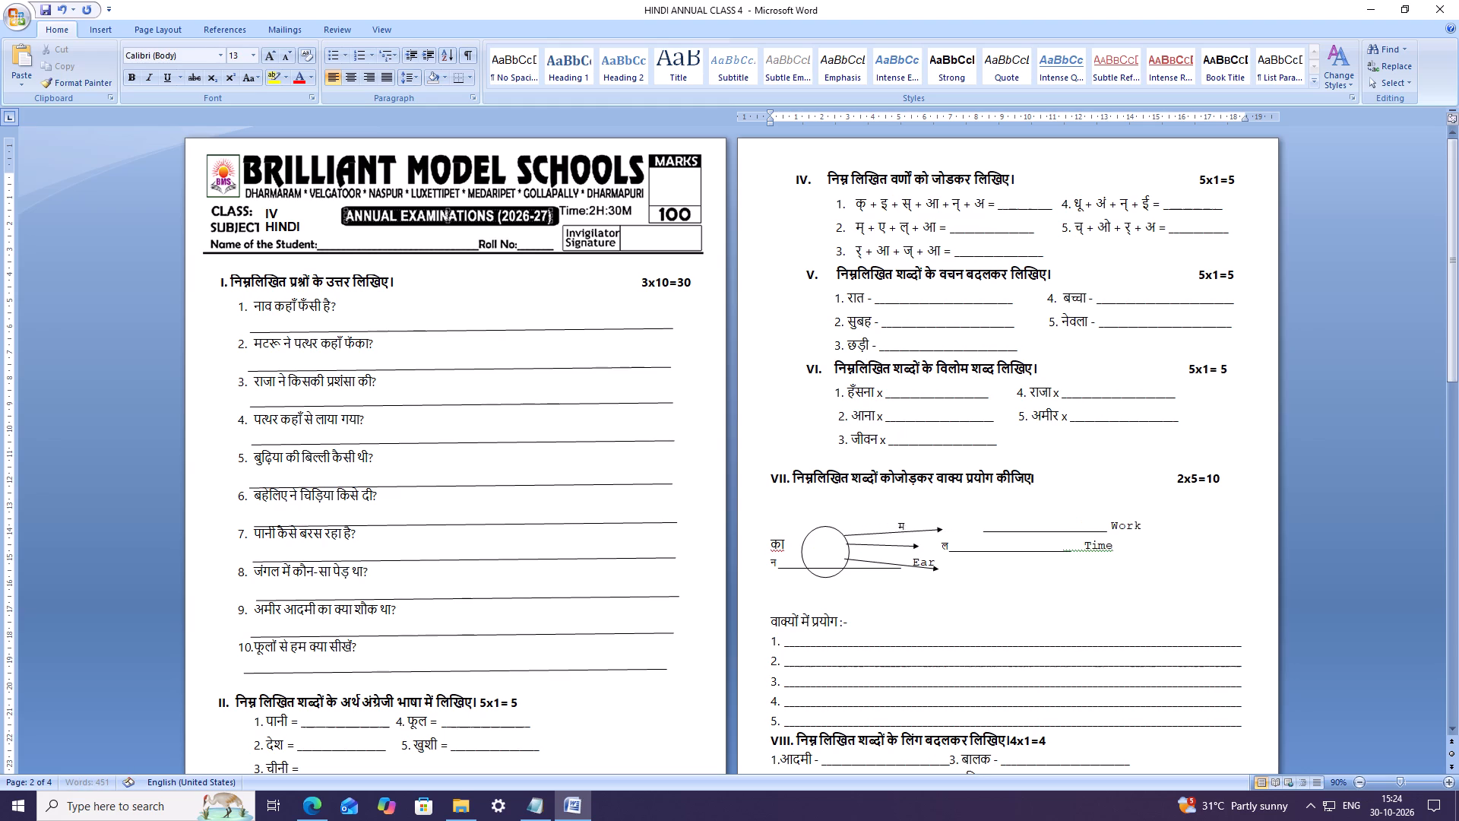
key("space")
key("space")
key("space")
key("space")
Delete the extra spaces before म in section VII's first diagram row, pulling it back near the start of the top arrow.
key("space")
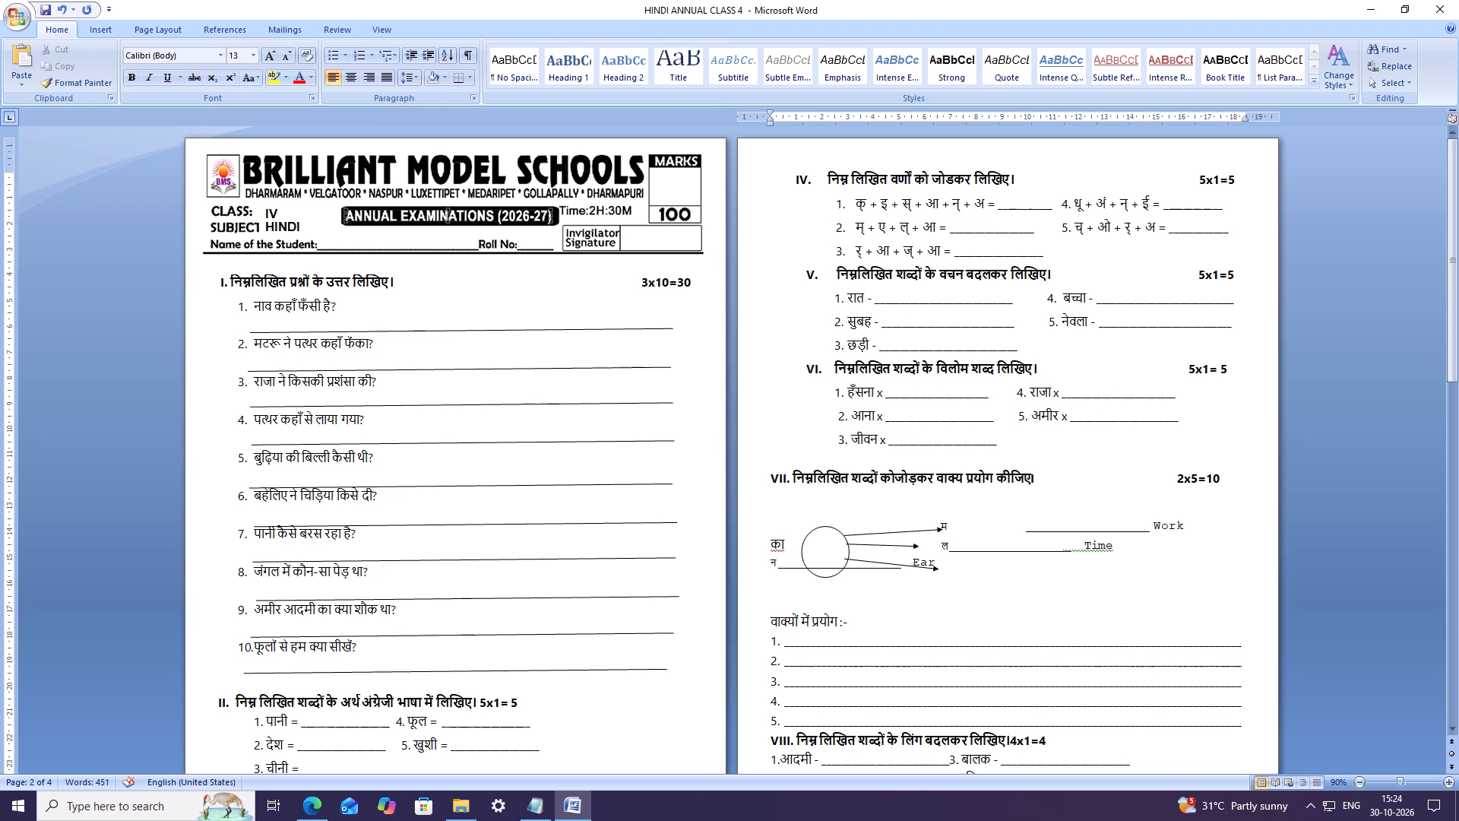
key("BackSpace")
key("BackSpace")
key("BackSpace")
key("BackSpace")
key("BackSpace")
key("BackSpace")
key("BackSpace")
key("BackSpace")
key("BackSpace")
key("BackSpace")
key("BackSpace")
key("BackSpace")
key("BackSpace")
key("BackSpace")
key("BackSpace")
key("BackSpace")
key("BackSpace")
key("BackSpace")
key("BackSpace")
key("BackSpace")
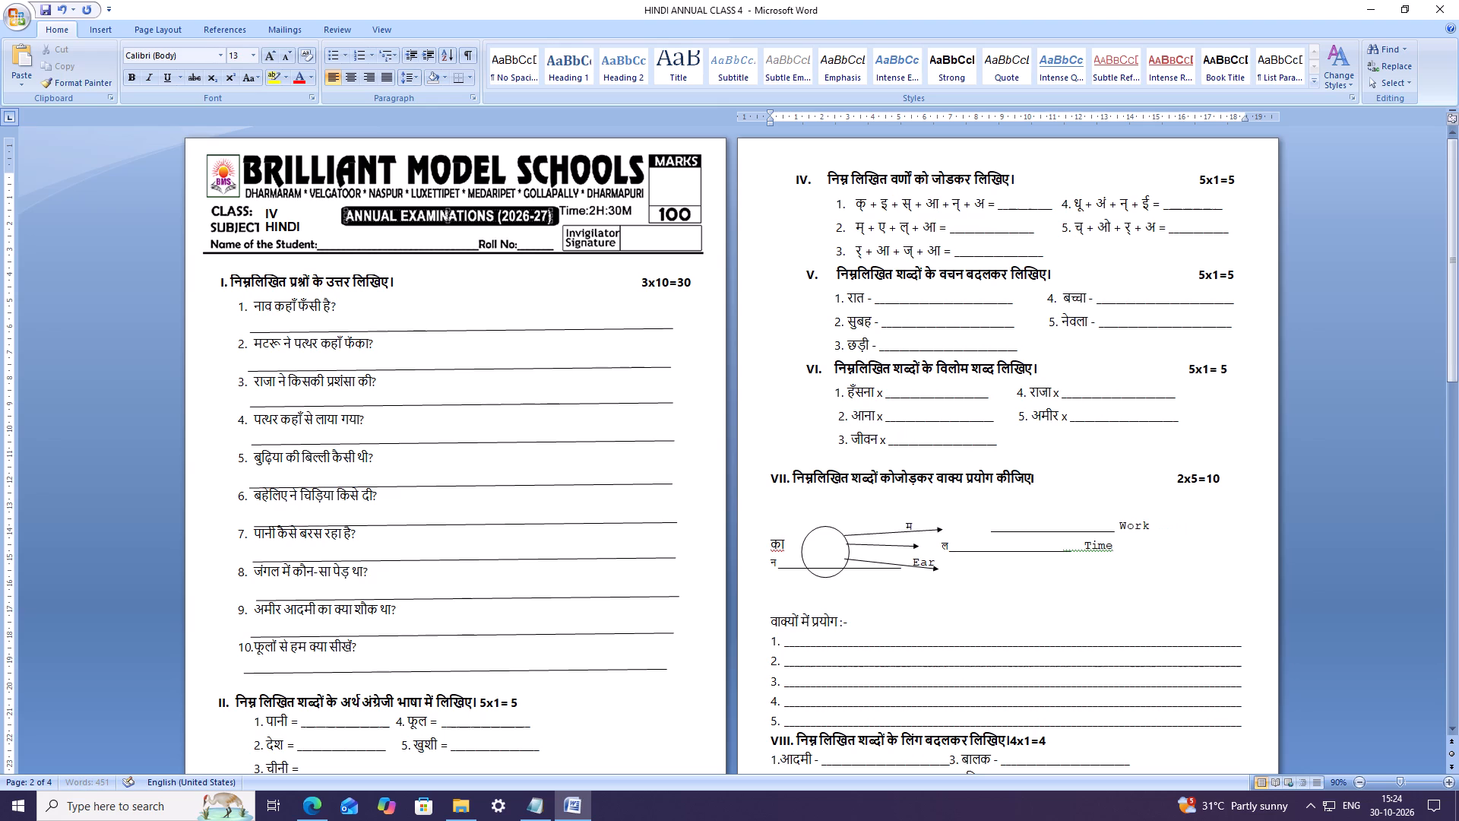
Trim the spacing before ल in section VII's second diagram row.
left_click(937, 544)
key("BackSpace")
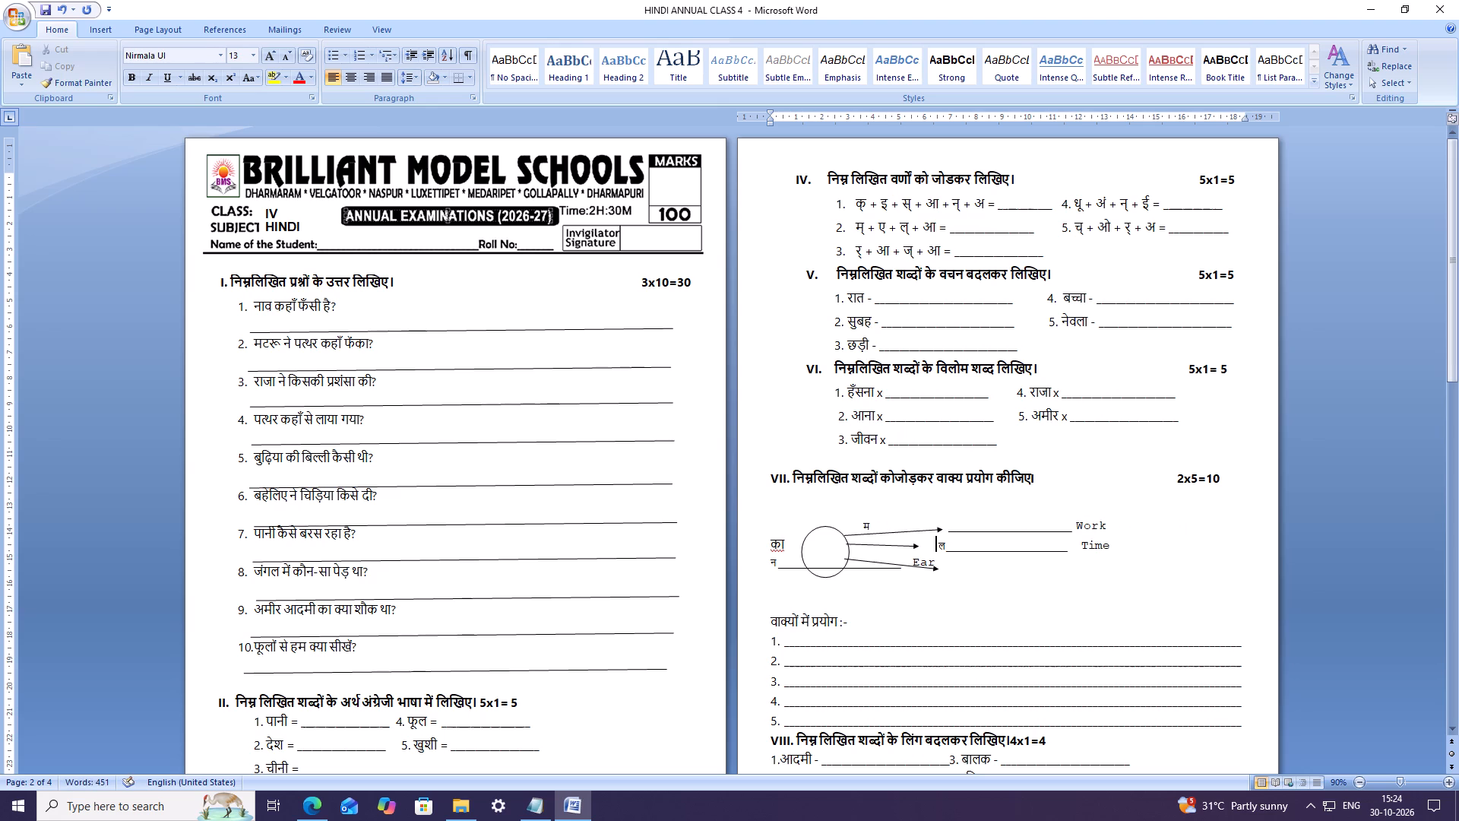
Move the circle out of section VII's diagram, down over the first sentence-writing line.
left_click(829, 531)
left_click(833, 547)
left_click(842, 572)
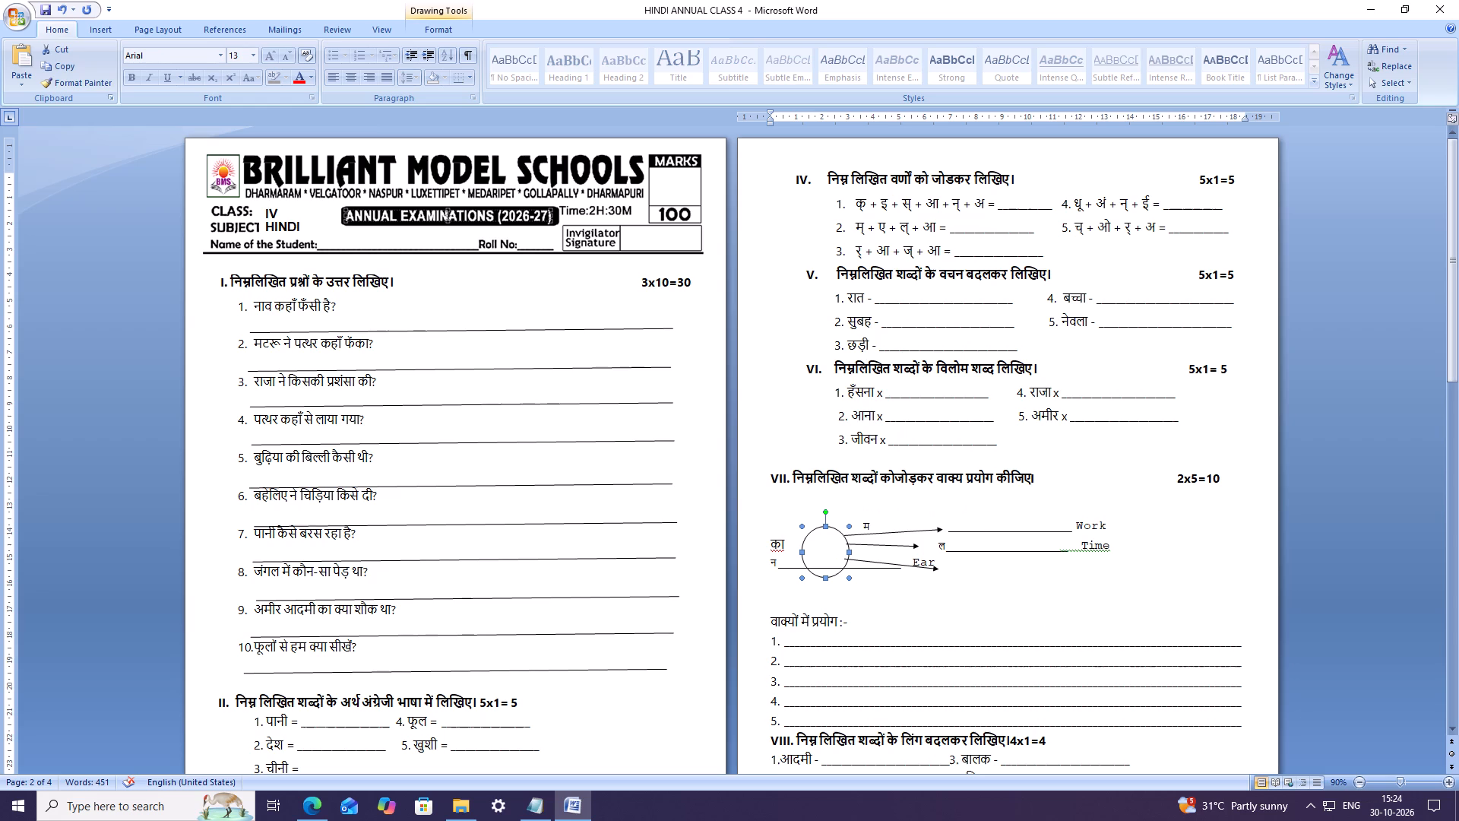
left_click_drag(834, 573, 983, 647)
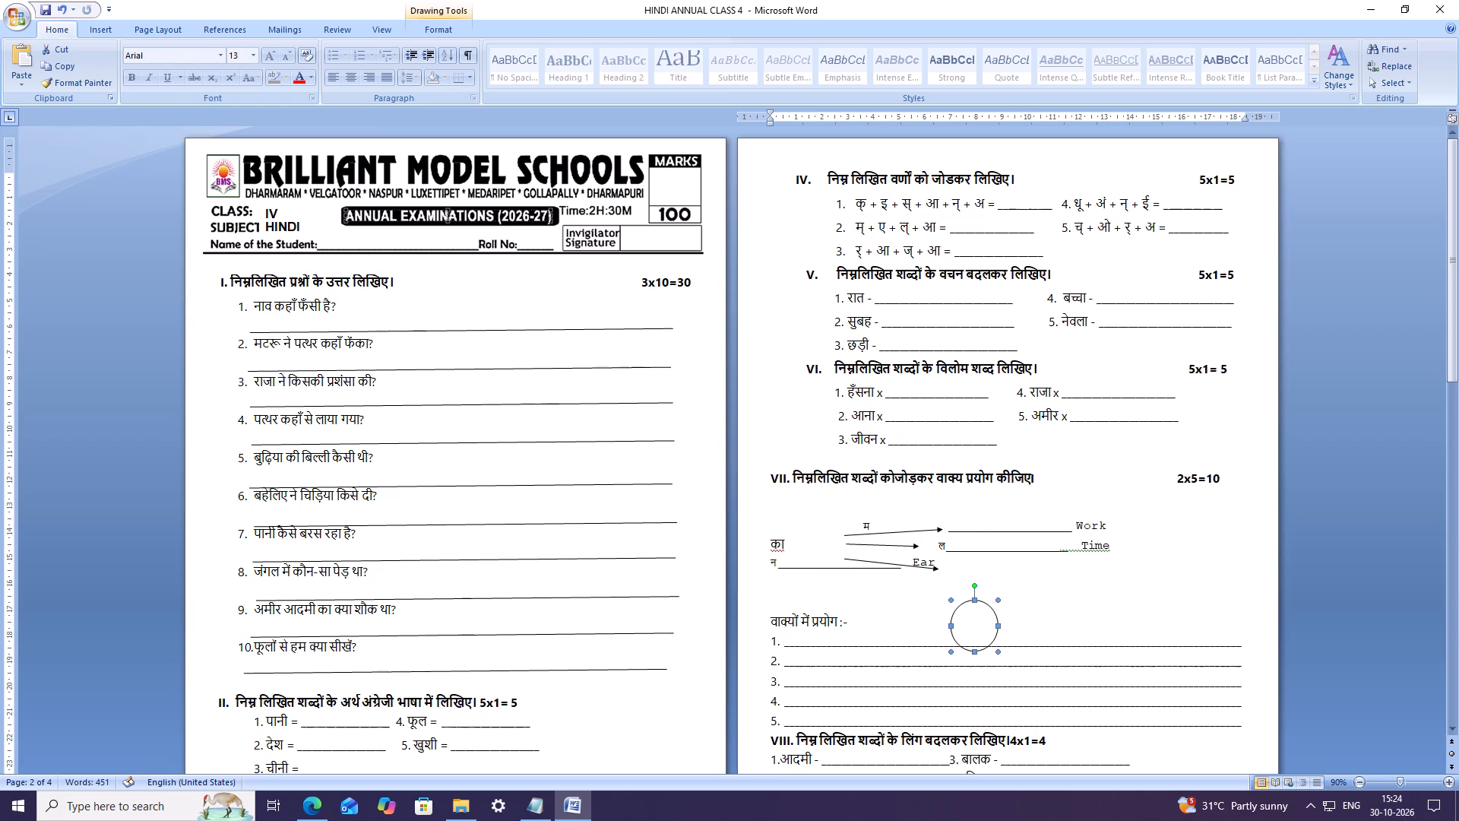
Delete the spaces before ल in section VII's second row until it sits directly below म.
left_click(935, 550)
key("BackSpace")
key("BackSpace")
key("BackSpace")
key("BackSpace")
key("BackSpace")
key("BackSpace")
key("BackSpace")
key("BackSpace")
key("BackSpace")
key("BackSpace")
key("BackSpace")
key("BackSpace")
key("BackSpace")
key("BackSpace")
key("BackSpace")
key("BackSpace")
key("BackSpace")
key("BackSpace")
key("BackSpace")
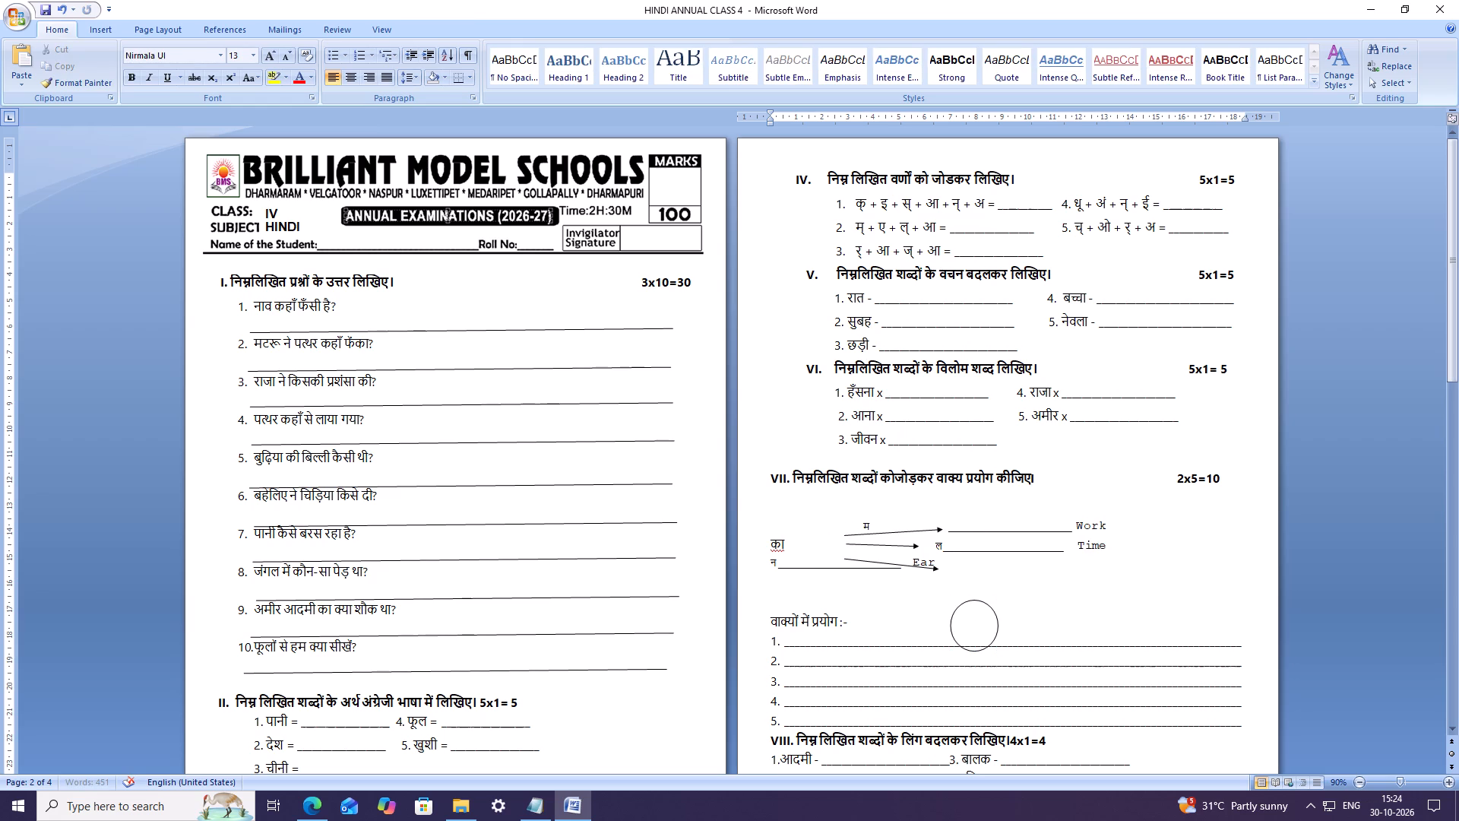
key("BackSpace")
key("BackSpace")
key("BackSpace")
key("BackSpace")
Insert spaces before म in section VII's first row to bring it close to the top arrow's tip.
left_click(859, 528)
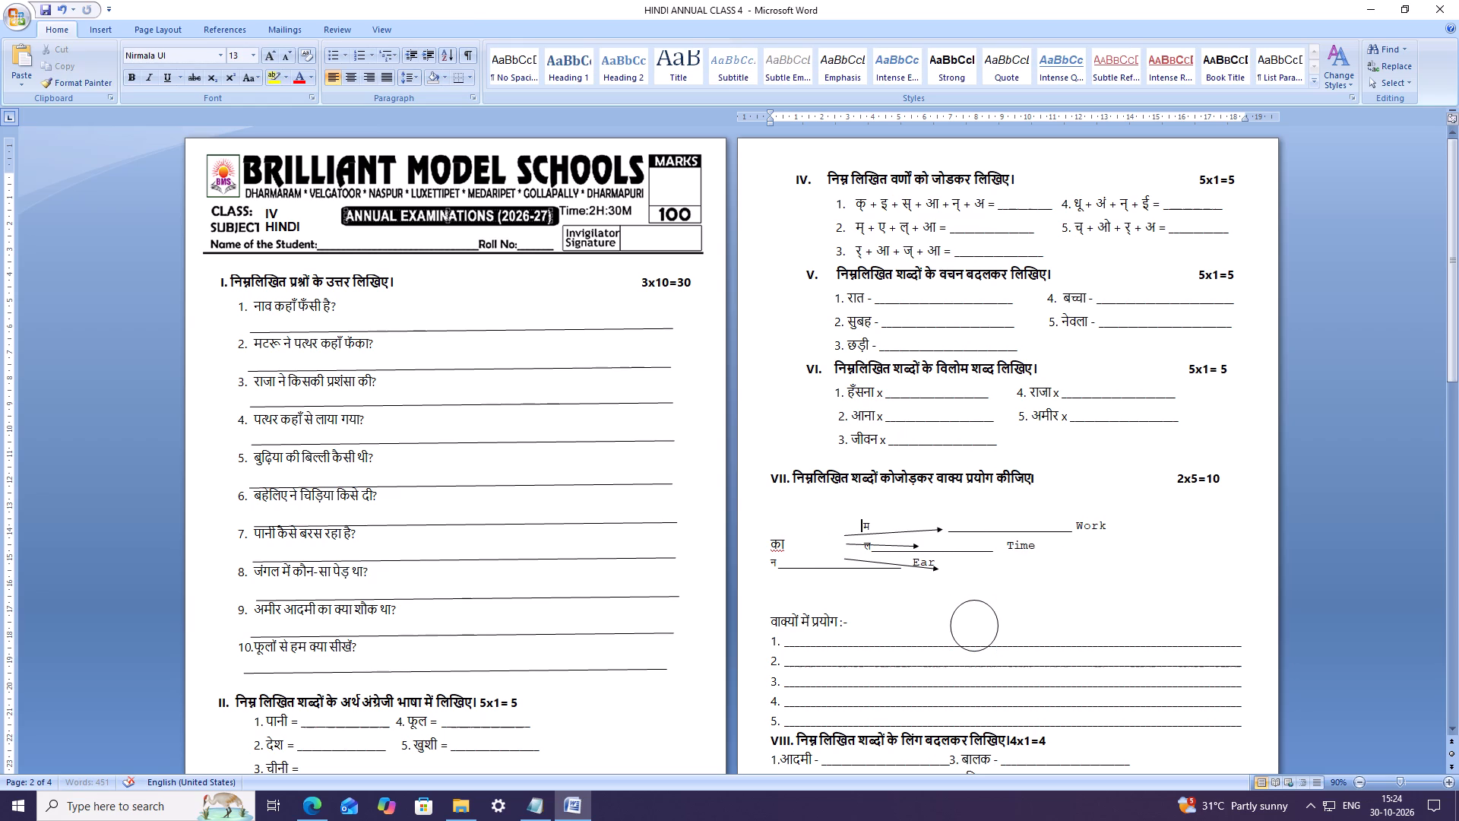
key("space")
key("space")
key("space")
key("space")
key("space")
key("space")
key("space")
key("space")
key("space")
key("space")
key("space")
key("space")
key("space")
key("space")
key("space")
key("space")
key("space")
key("space")
key("space")
key("space")
Insert spaces before ल in section VII's second row to place it just past the middle arrow's tip.
left_click(862, 548)
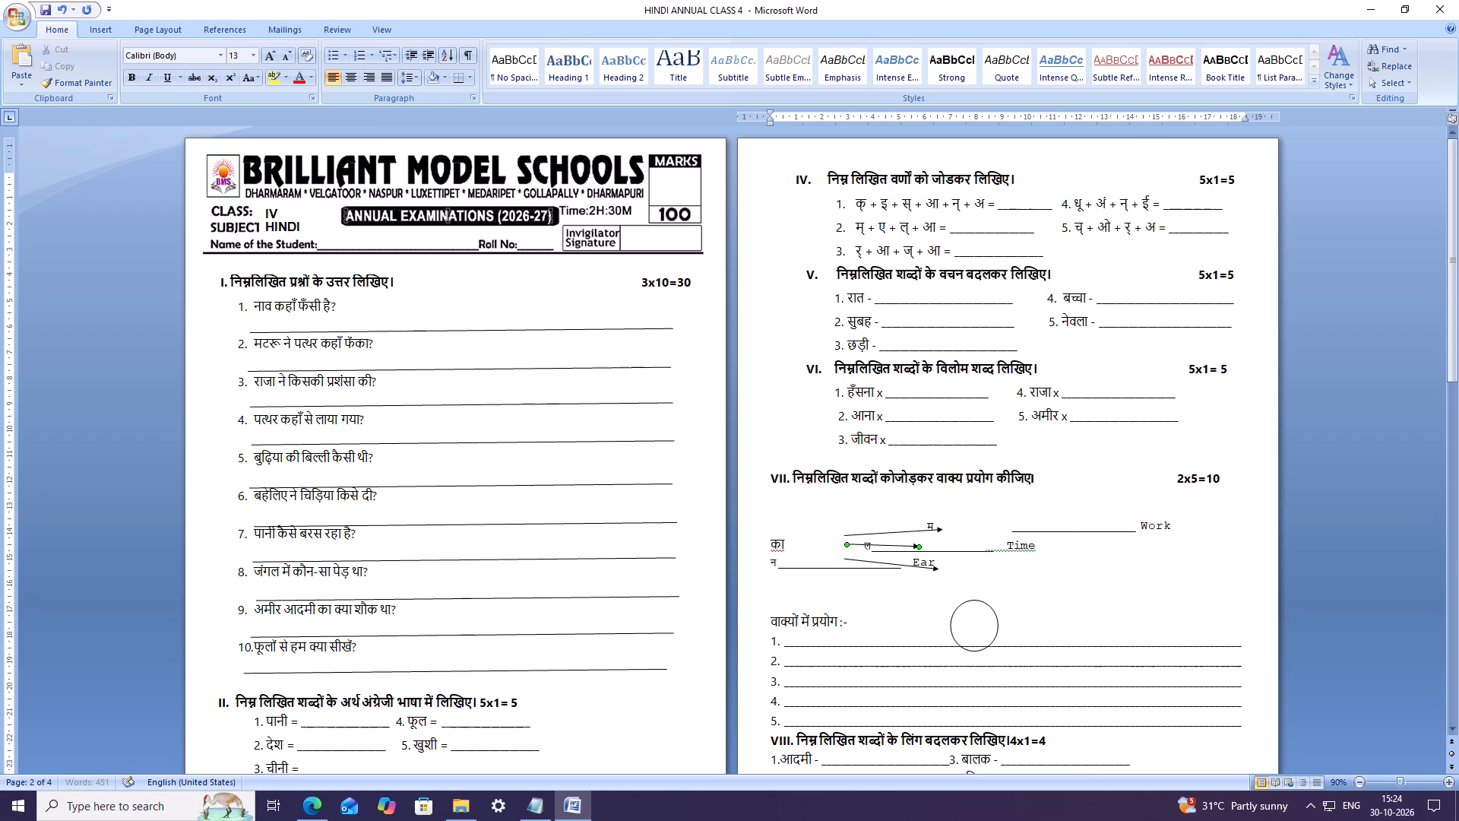
left_click(862, 549)
key("space")
key("space")
key("space")
key("space")
key("space")
key("space")
key("space")
key("space")
key("space")
key("space")
key("space")
key("space")
key("space")
key("space")
key("space")
key("space")
key("space")
key("space")
key("space")
key("space")
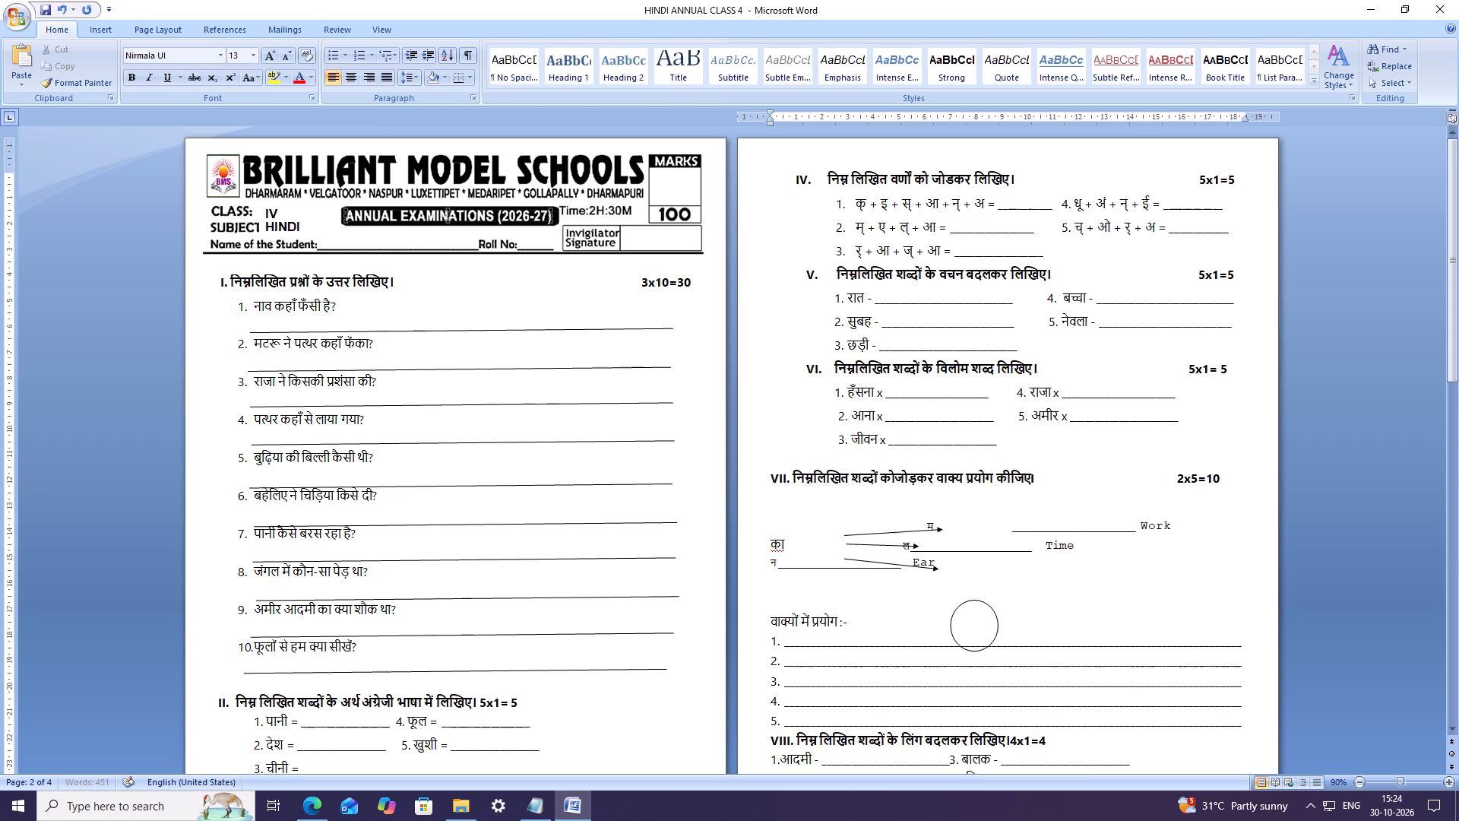
Insert spaces before न in section VII's third row to bring it to the bottom arrow's tip, in line with ल.
left_click(764, 566)
key("space")
key("space")
key("space")
key("space")
key("space")
key("space")
key("space")
key("space")
key("space")
key("space")
key("space")
key("space")
key("space")
key("space")
key("space")
key("space")
key("space")
key("space")
key("space")
key("space")
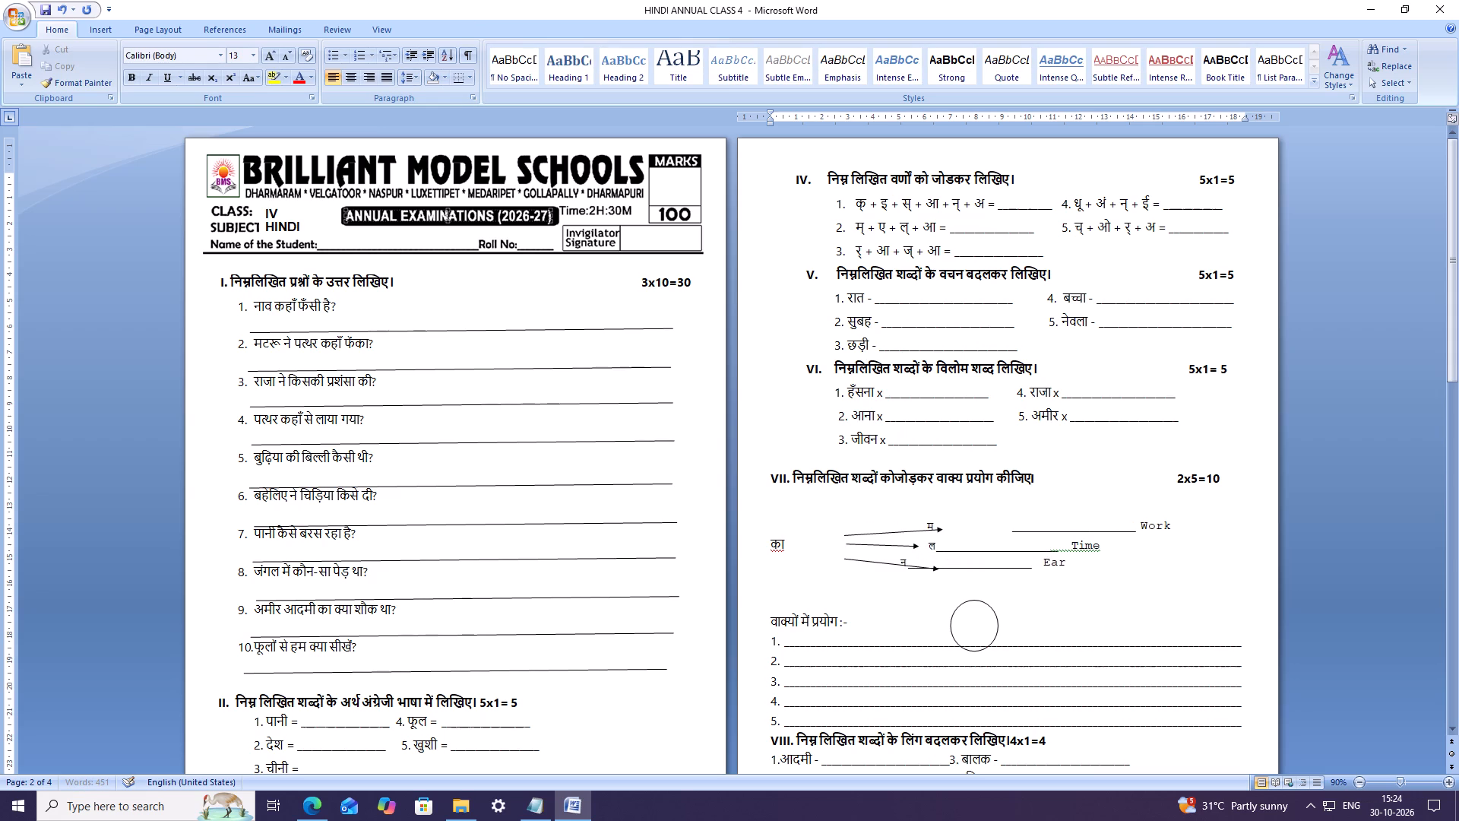
key("space")
Remove the gap between म and its blank line in section VII's first row.
left_click_drag(1010, 533, 992, 534)
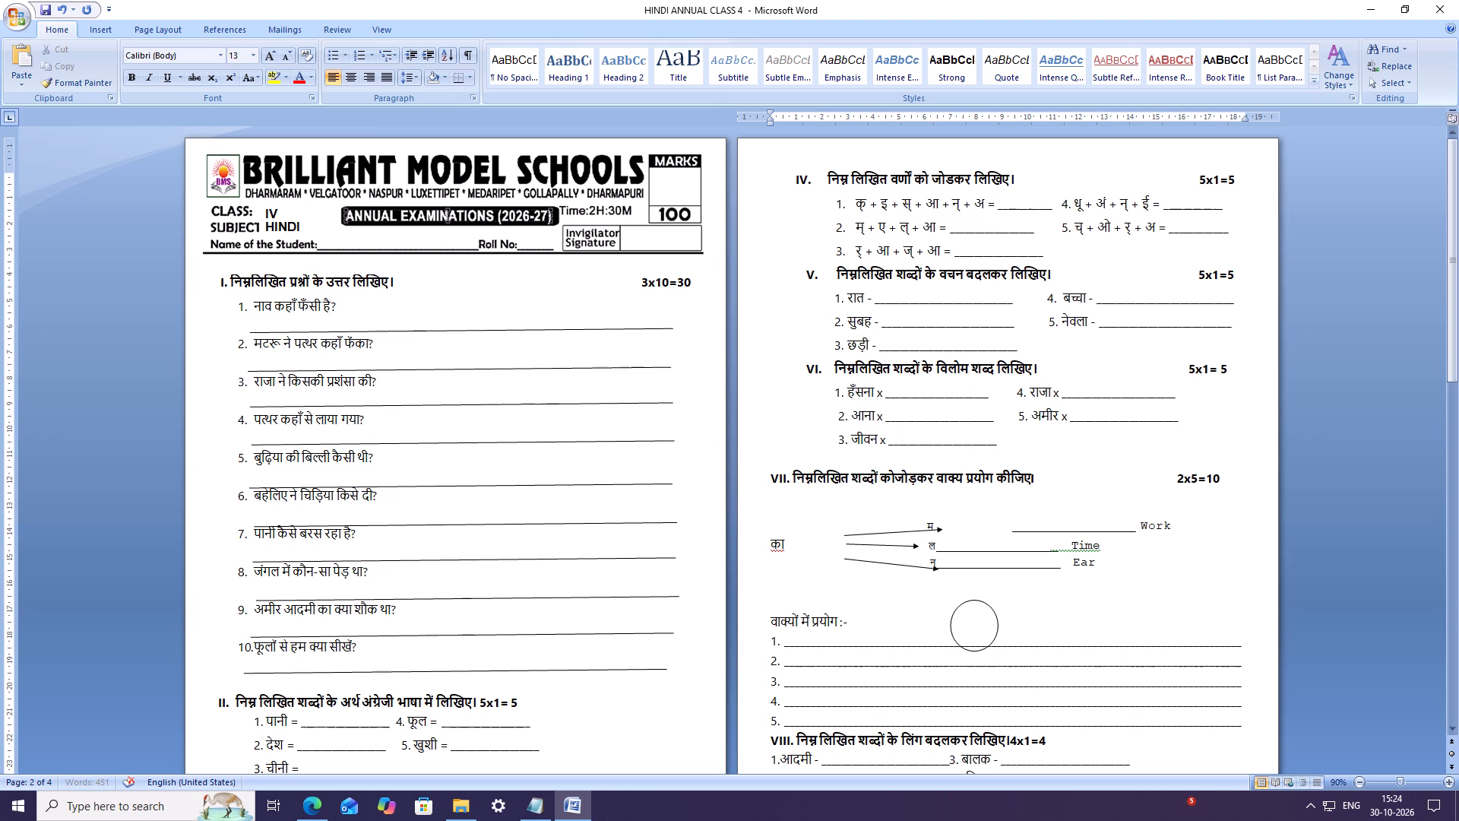
left_click_drag(992, 534, 951, 530)
key("BackSpace")
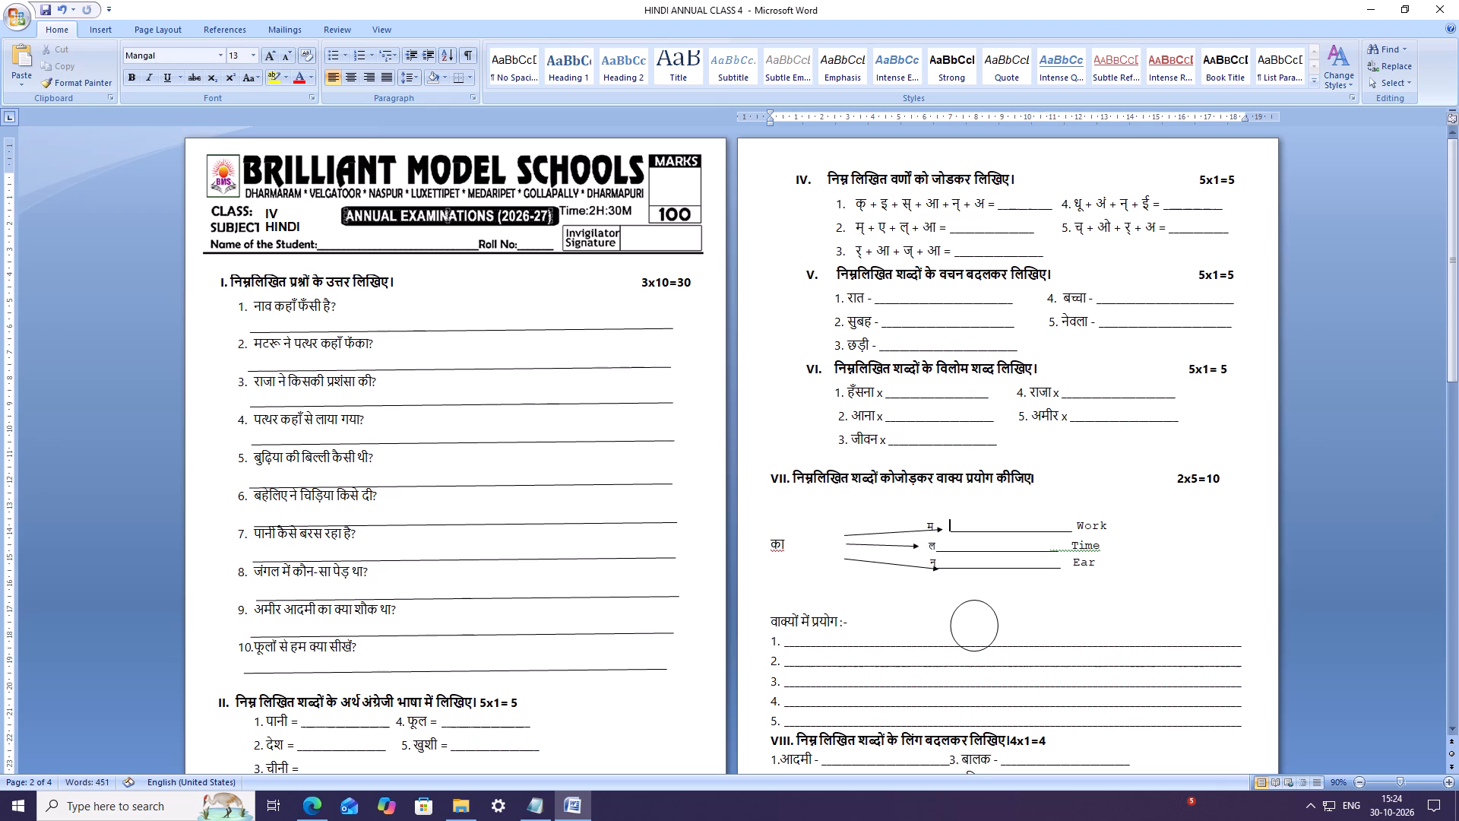
key("BackSpace")
key("BackSpace")
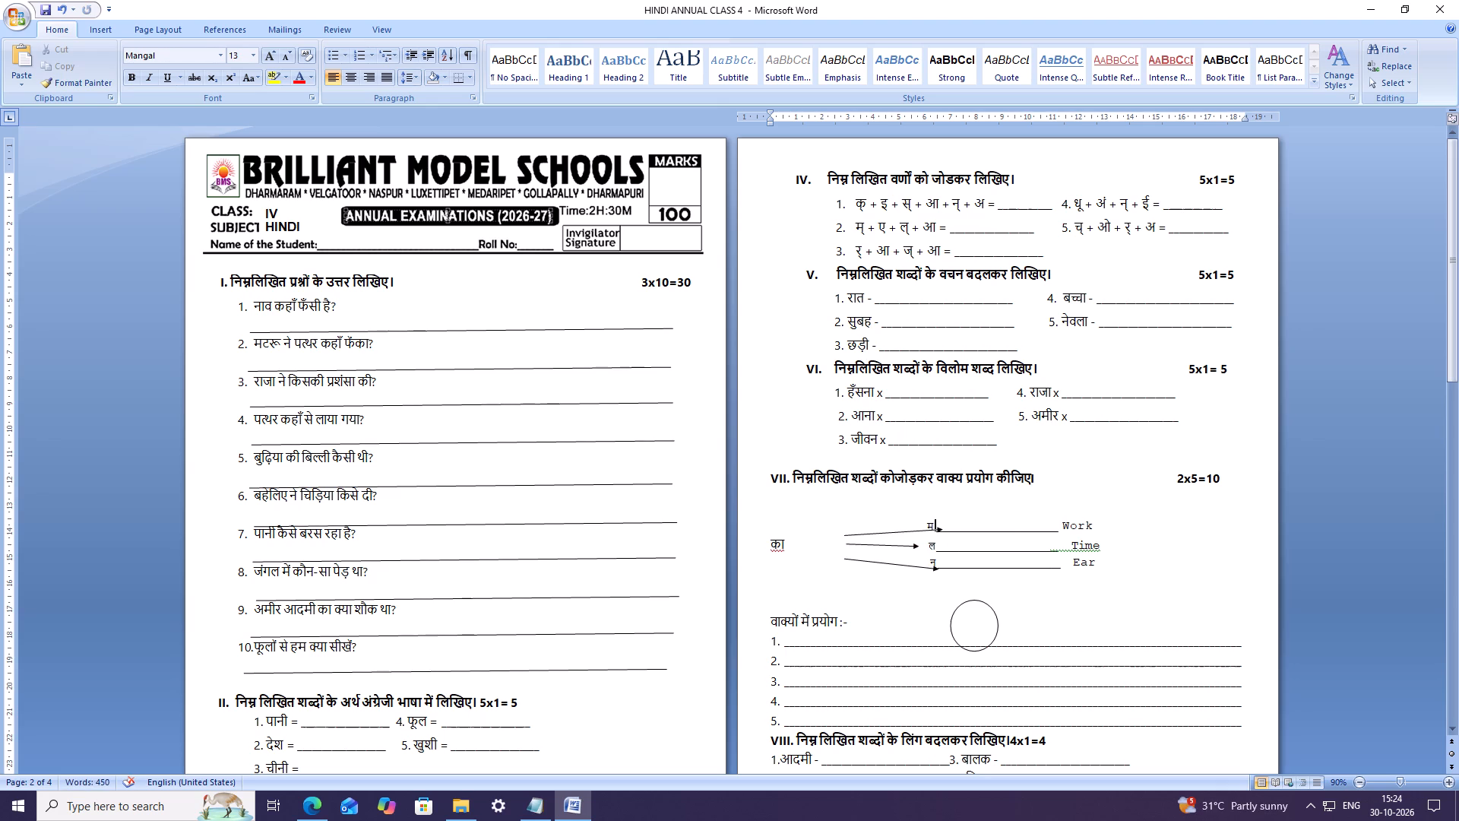
Insert spaces before का in section VII's second row so it sits right beside the starting ends of the arrows.
left_click(768, 546)
key("space")
key("space")
key("space")
key("space")
key("space")
key("space")
key("space")
key("space")
key("space")
key("space")
key("space")
key("space")
key("space")
key("space")
key("space")
key("space")
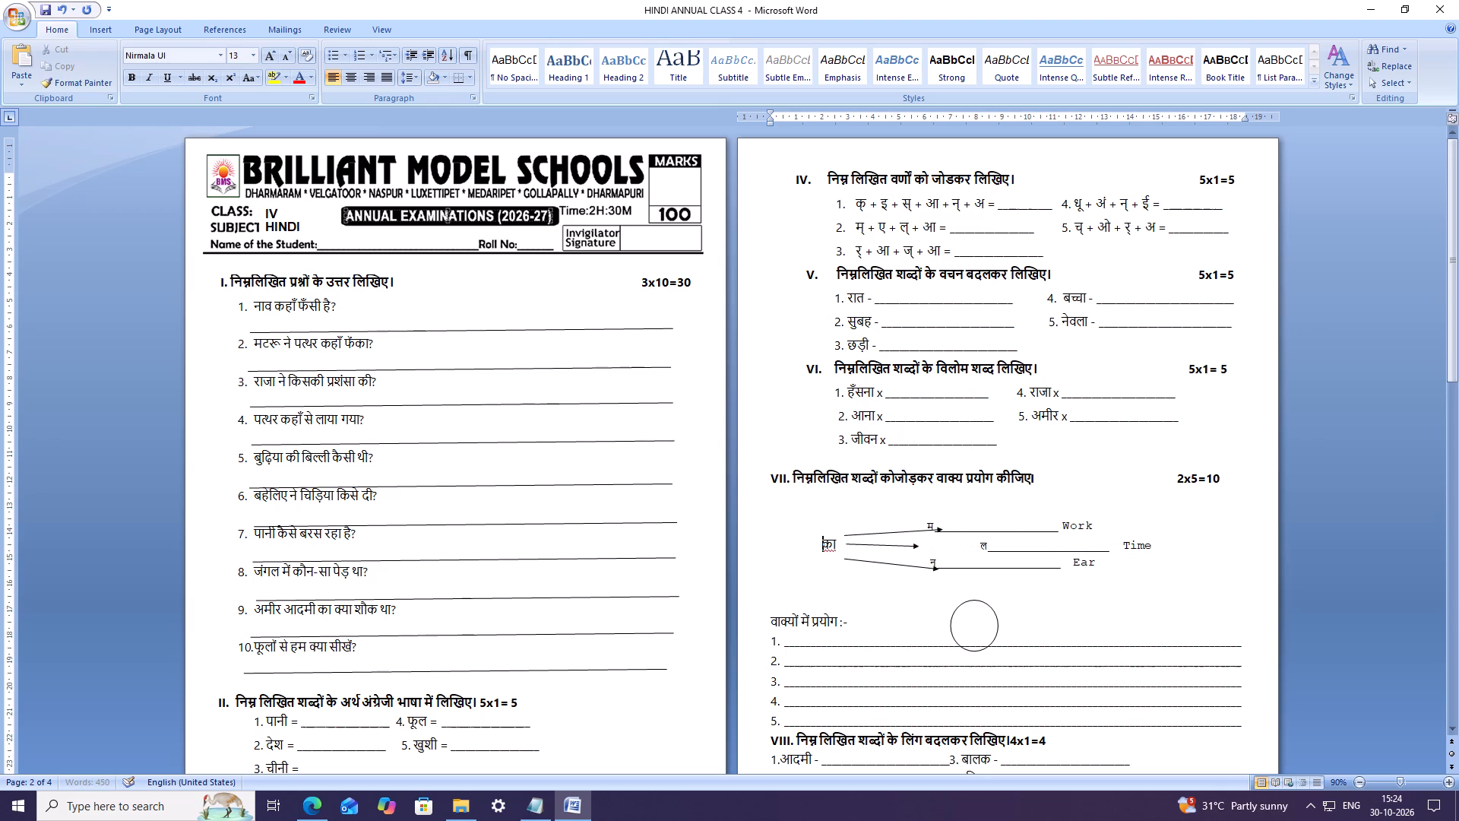
key("space")
Insert spaces before म in section VII's first row to move it onto the top arrow's tip.
left_click(919, 526)
key("space")
key("space")
key("space")
key("space")
key("space")
key("space")
key("space")
key("space")
key("space")
key("space")
key("space")
key("space")
key("space")
key("space")
key("space")
key("space")
key("space")
key("space")
key("space")
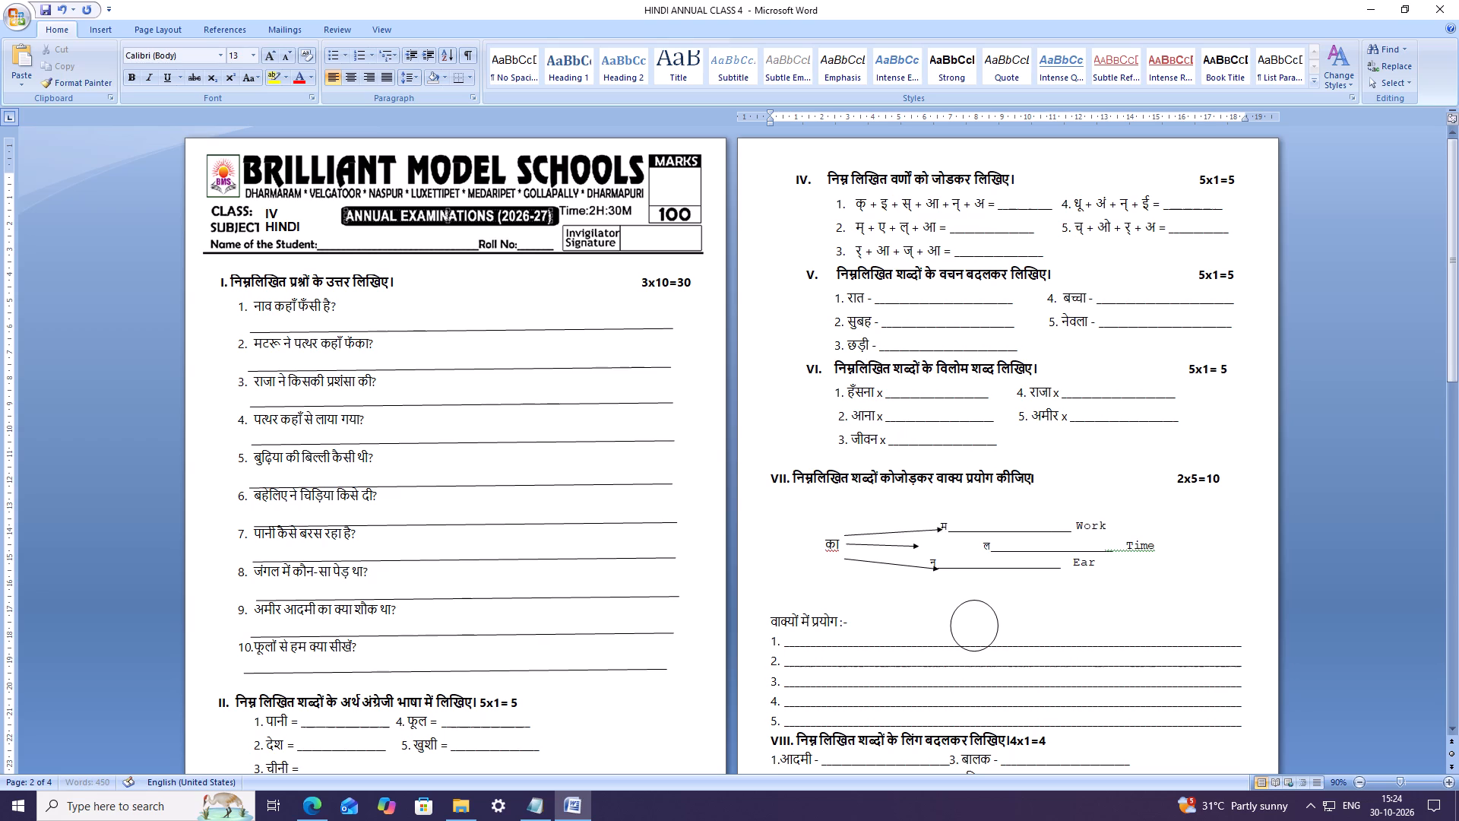
Insert spaces before न in section VII's third row to bring it in line with म and ल above.
left_click(928, 566)
left_click(926, 563)
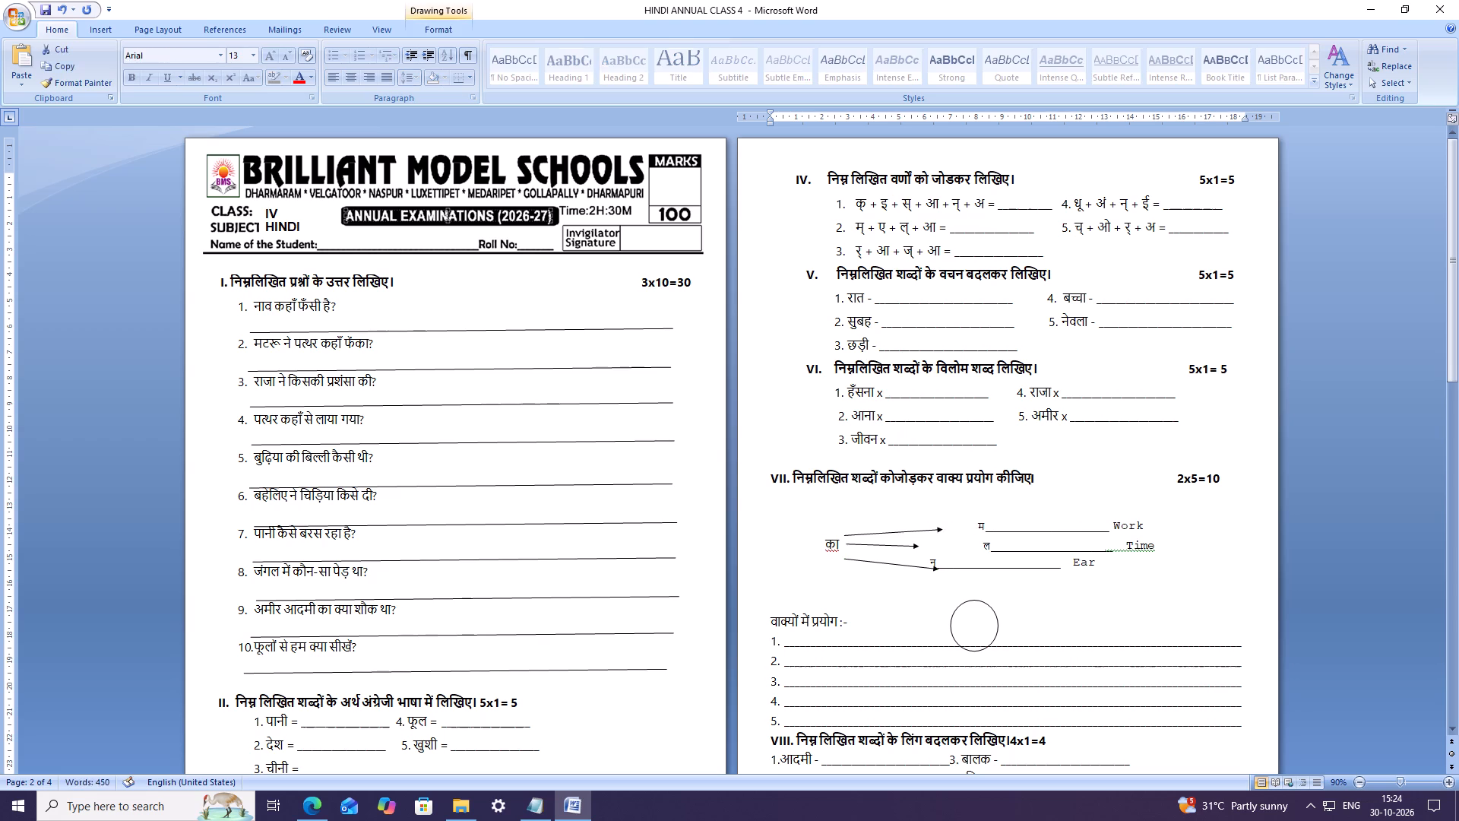
key("space")
key("space")
key("space")
key("space")
key("space")
key("space")
key("space")
key("space")
key("space")
key("space")
key("space")
key("space")
key("space")
key("space")
key("space")
key("space")
key("space")
key("space")
key("space")
key("space")
key("space")
key("space")
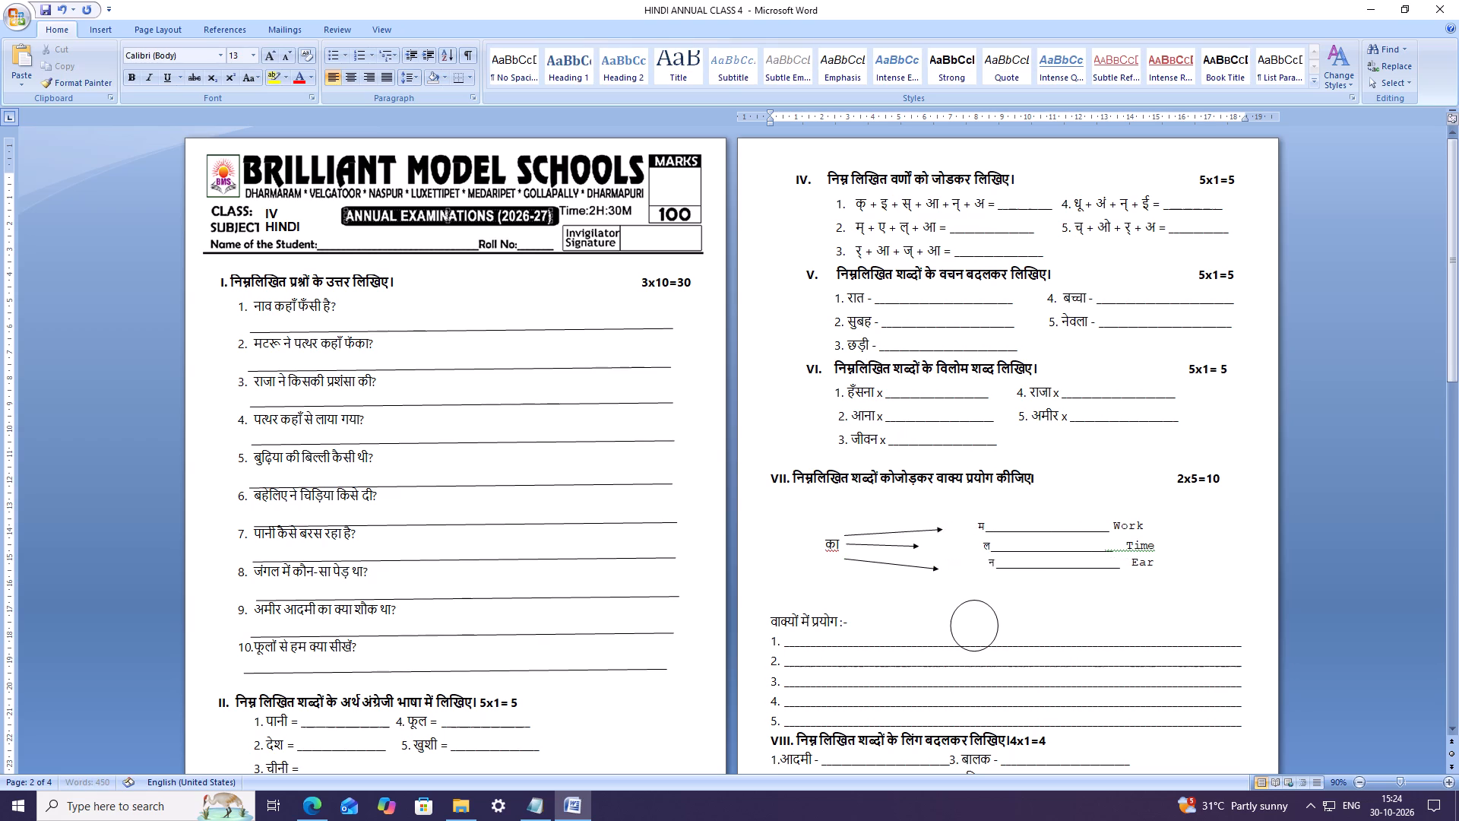
Add a few spaces before म and before ल in section VII so the three letters form one column.
left_click(963, 532)
key("space")
key("space")
left_click(975, 542)
key("space")
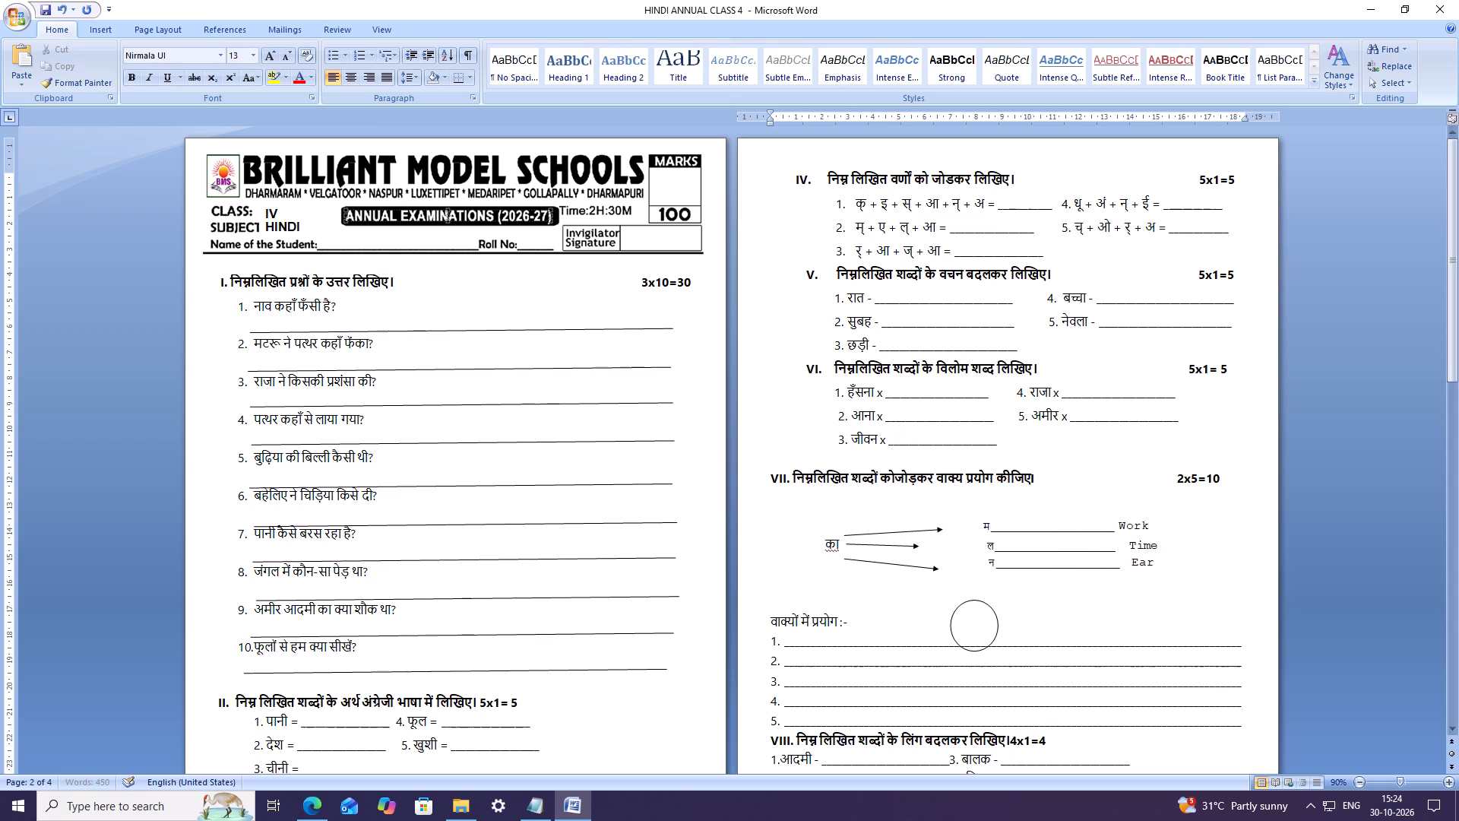
left_click(973, 528)
key("space")
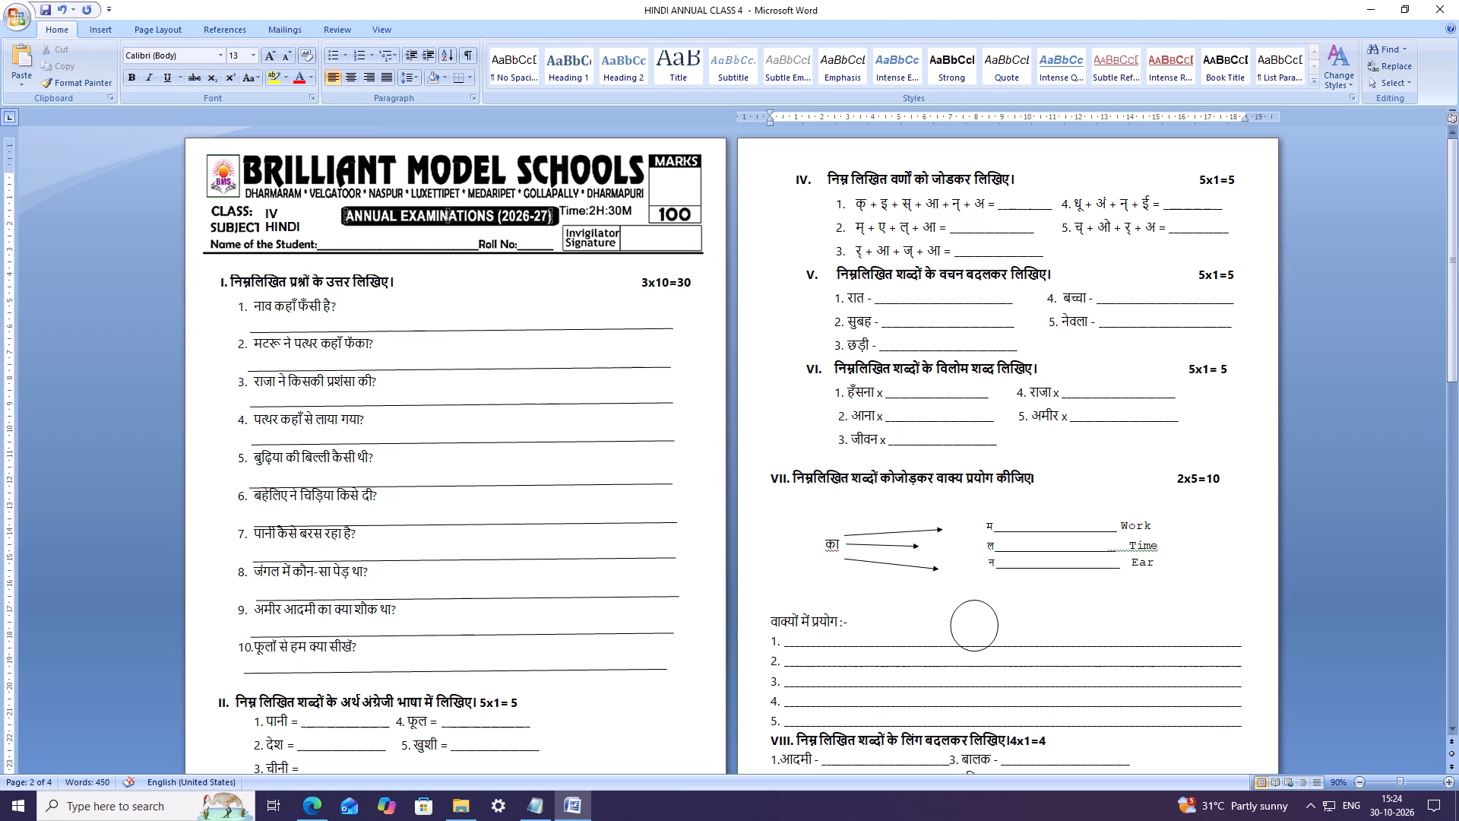
Set the line spacing of section VII's three diagram rows to 2.0.
left_click_drag(1164, 559, 807, 530)
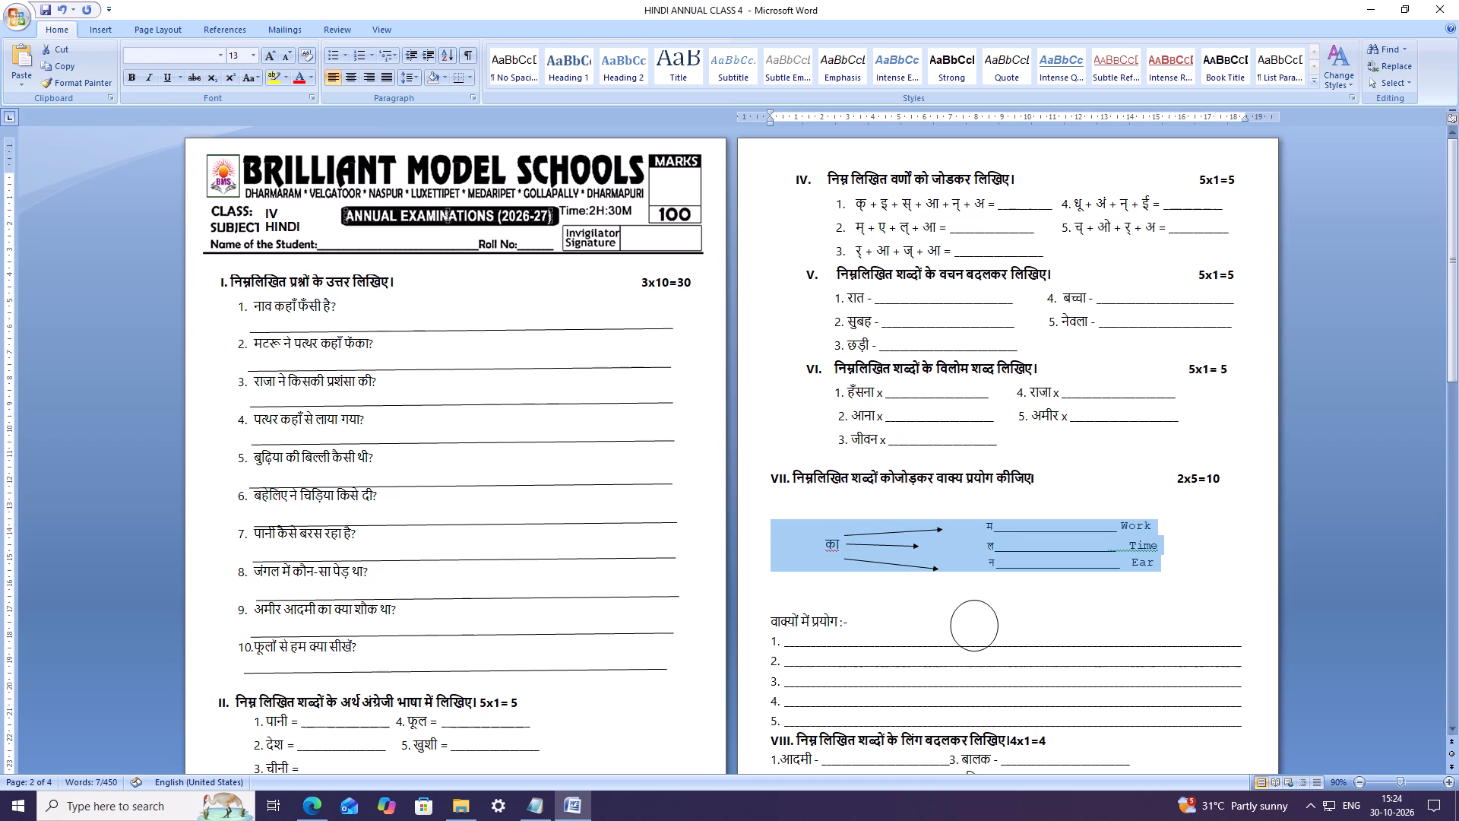
left_click(416, 78)
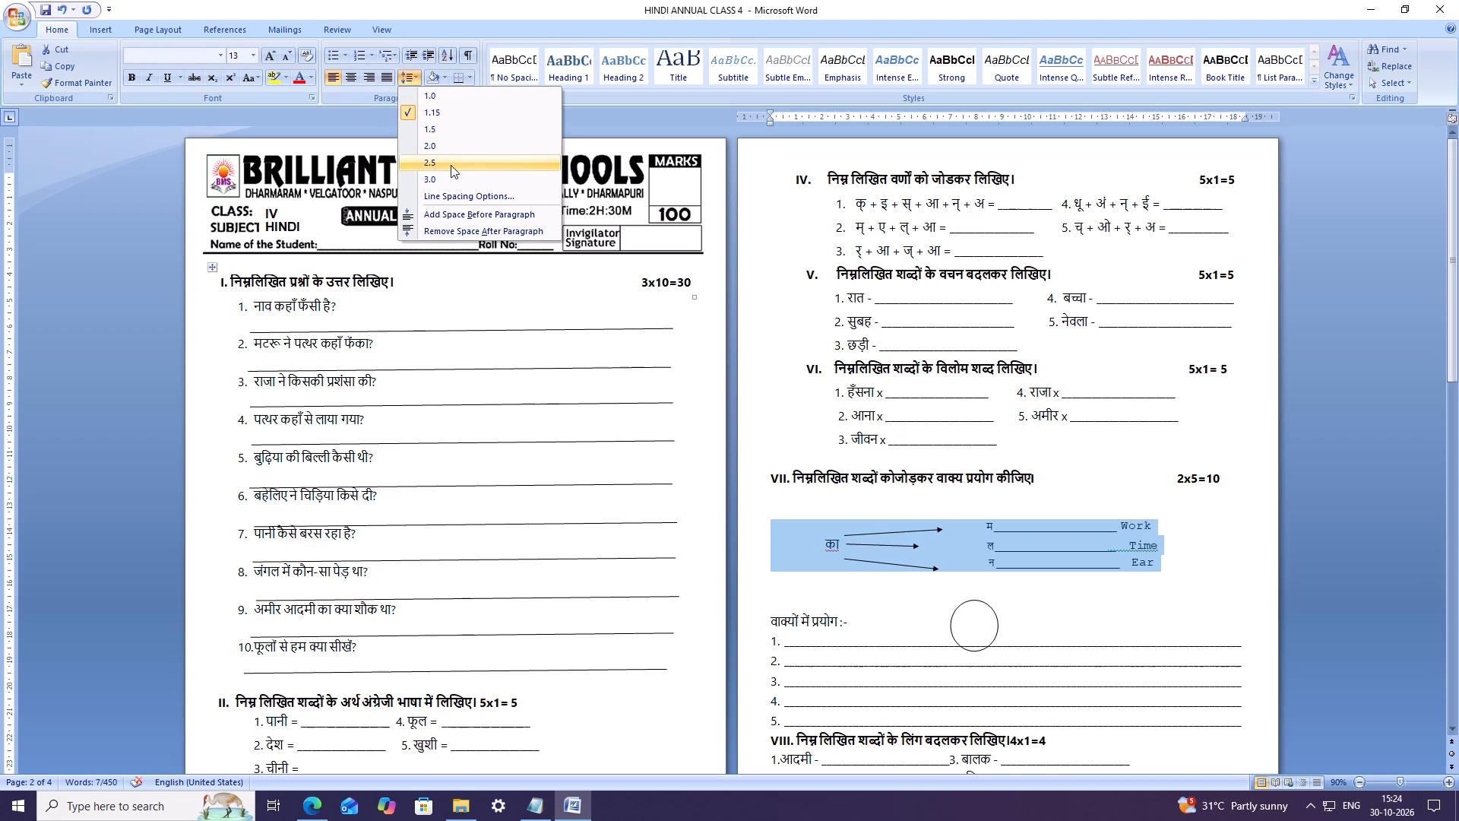
left_click(448, 151)
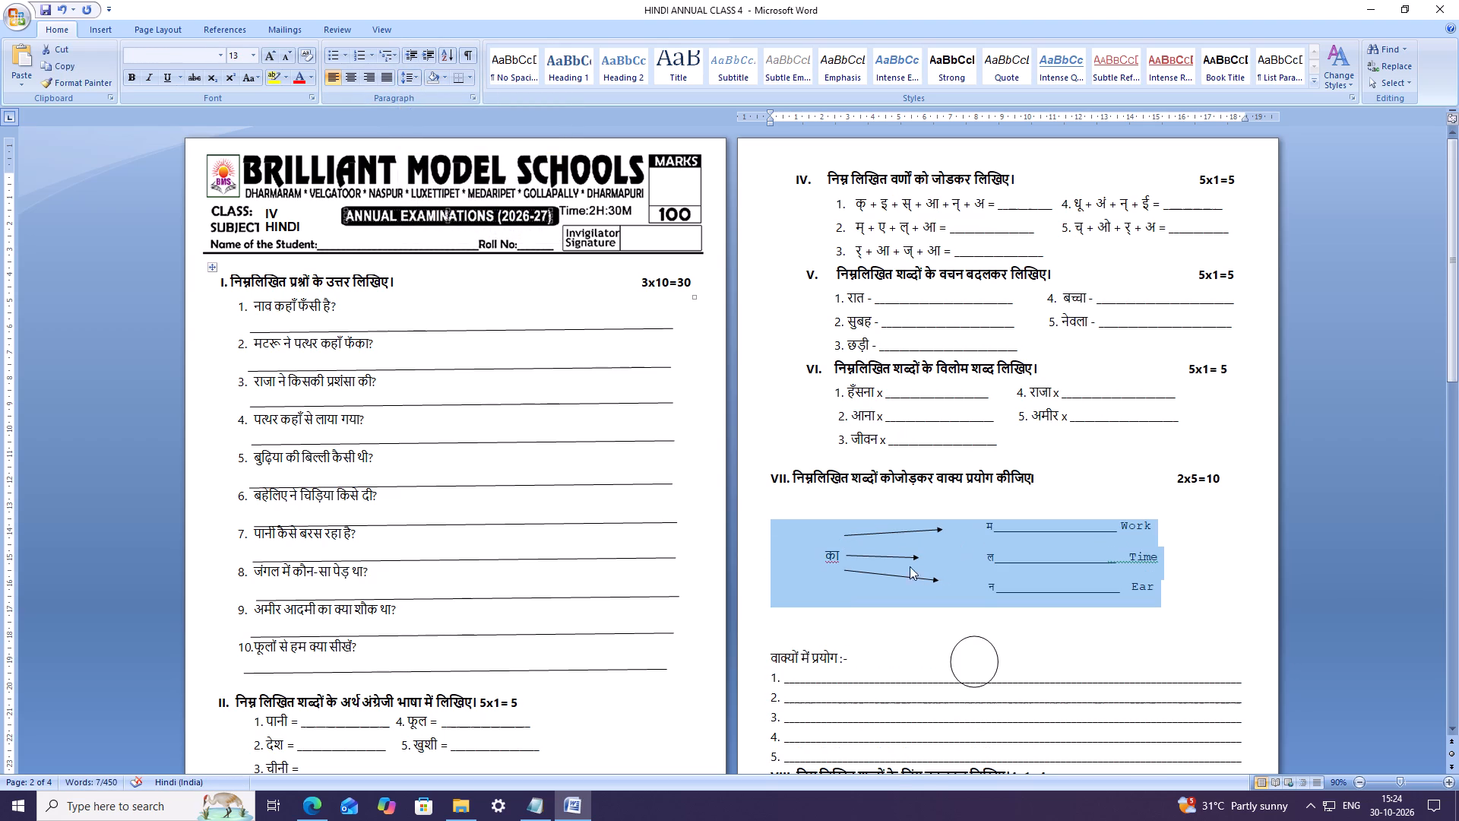
Move the loose circle from below section VII's diagram so that it encloses the word का.
left_click(869, 547)
left_click_drag(967, 648, 825, 545)
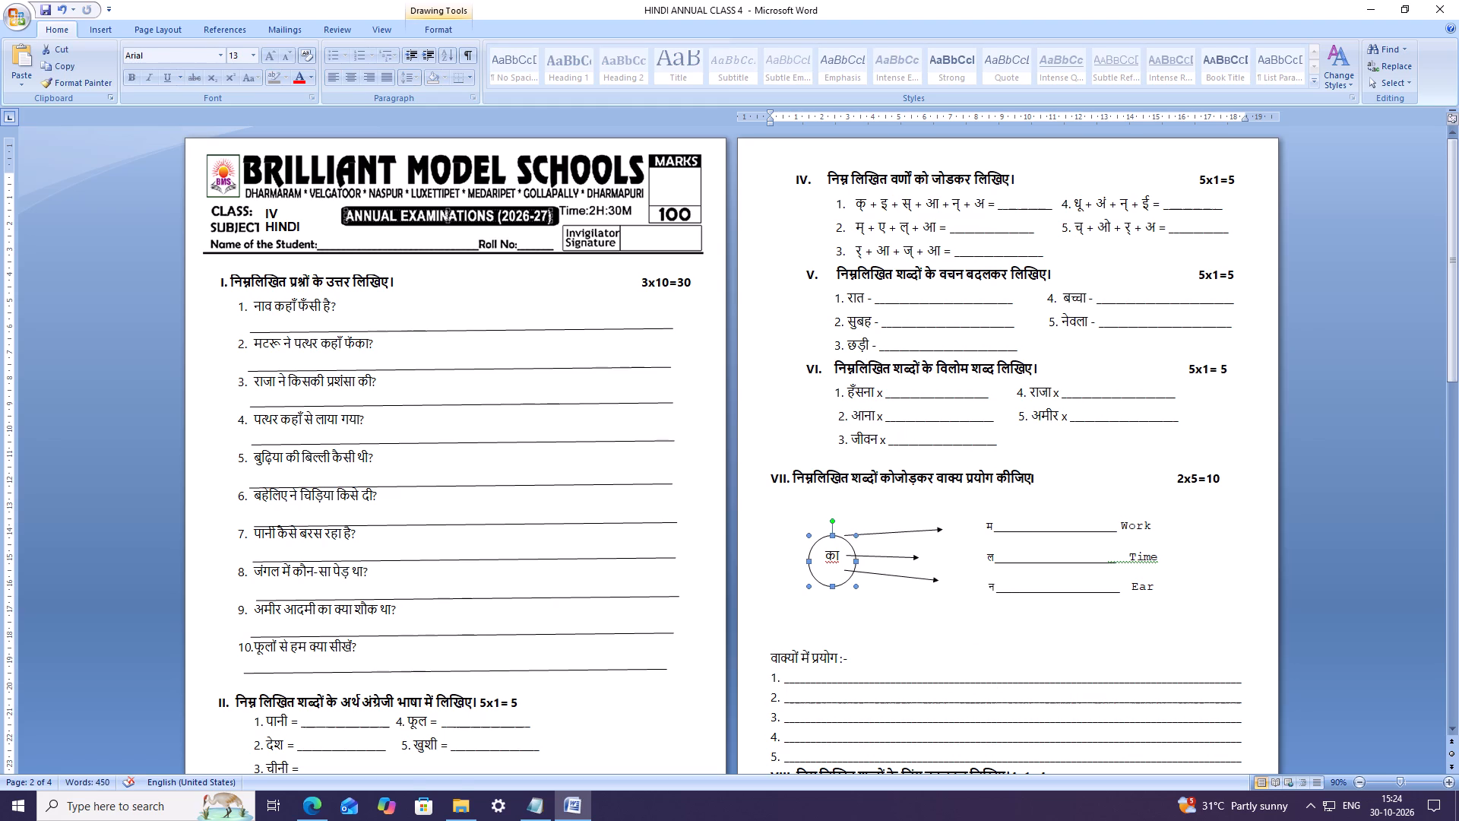
Shift the middle and bottom arrows of section VII's diagram so they start at the circle's edge.
left_click(869, 534)
left_click_drag(861, 554, 881, 553)
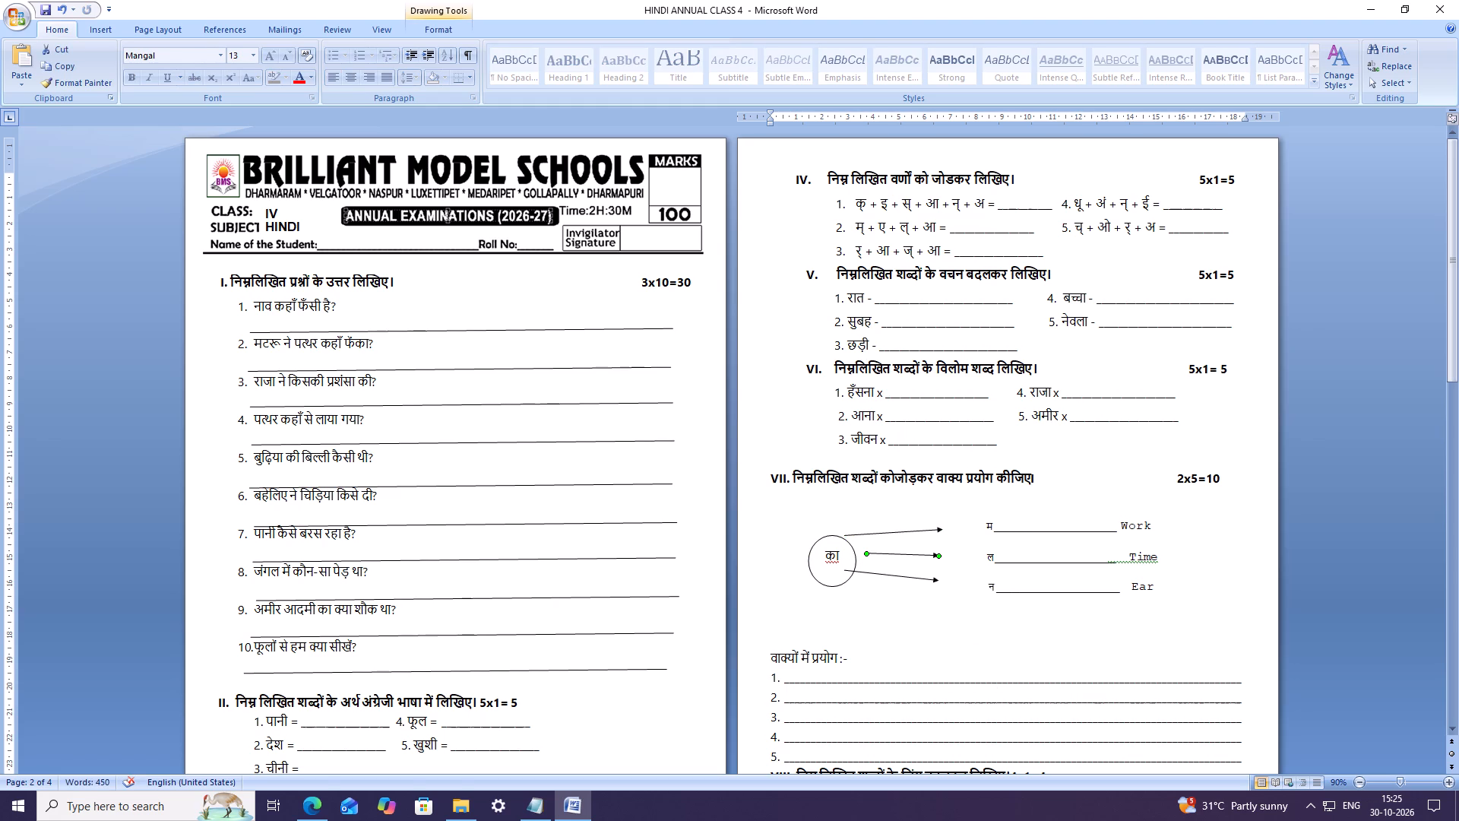
left_click_drag(890, 553, 879, 554)
left_click_drag(882, 575, 900, 574)
left_click_drag(900, 574, 894, 573)
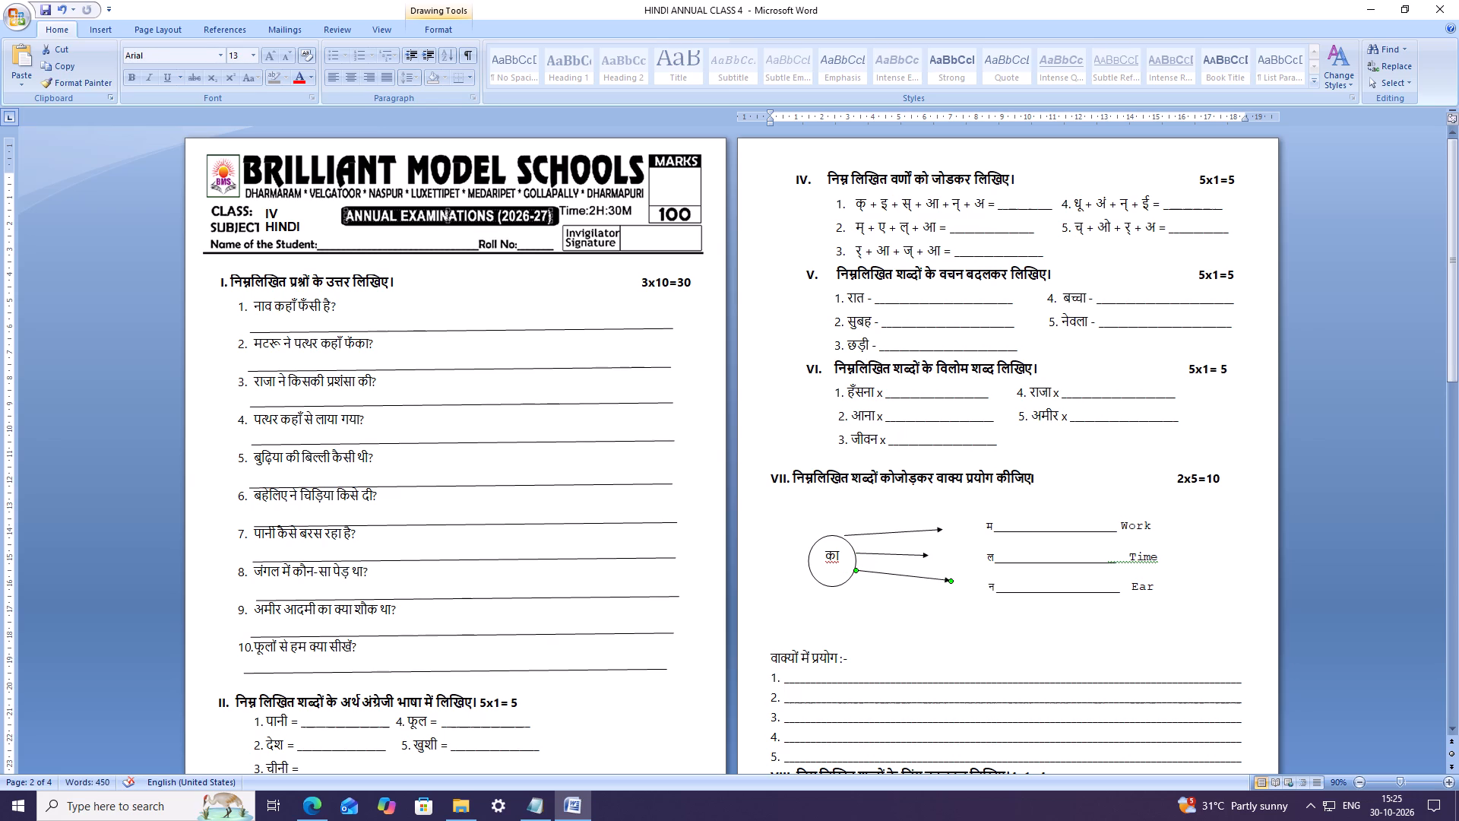
Stretch the middle arrow so its tip reaches just before ल.
left_click(926, 553)
left_click_drag(929, 556, 970, 557)
left_click_drag(970, 557, 980, 557)
Reposition the top arrow so it runs from the upper edge of the circle to just before म.
left_click_drag(938, 528, 986, 526)
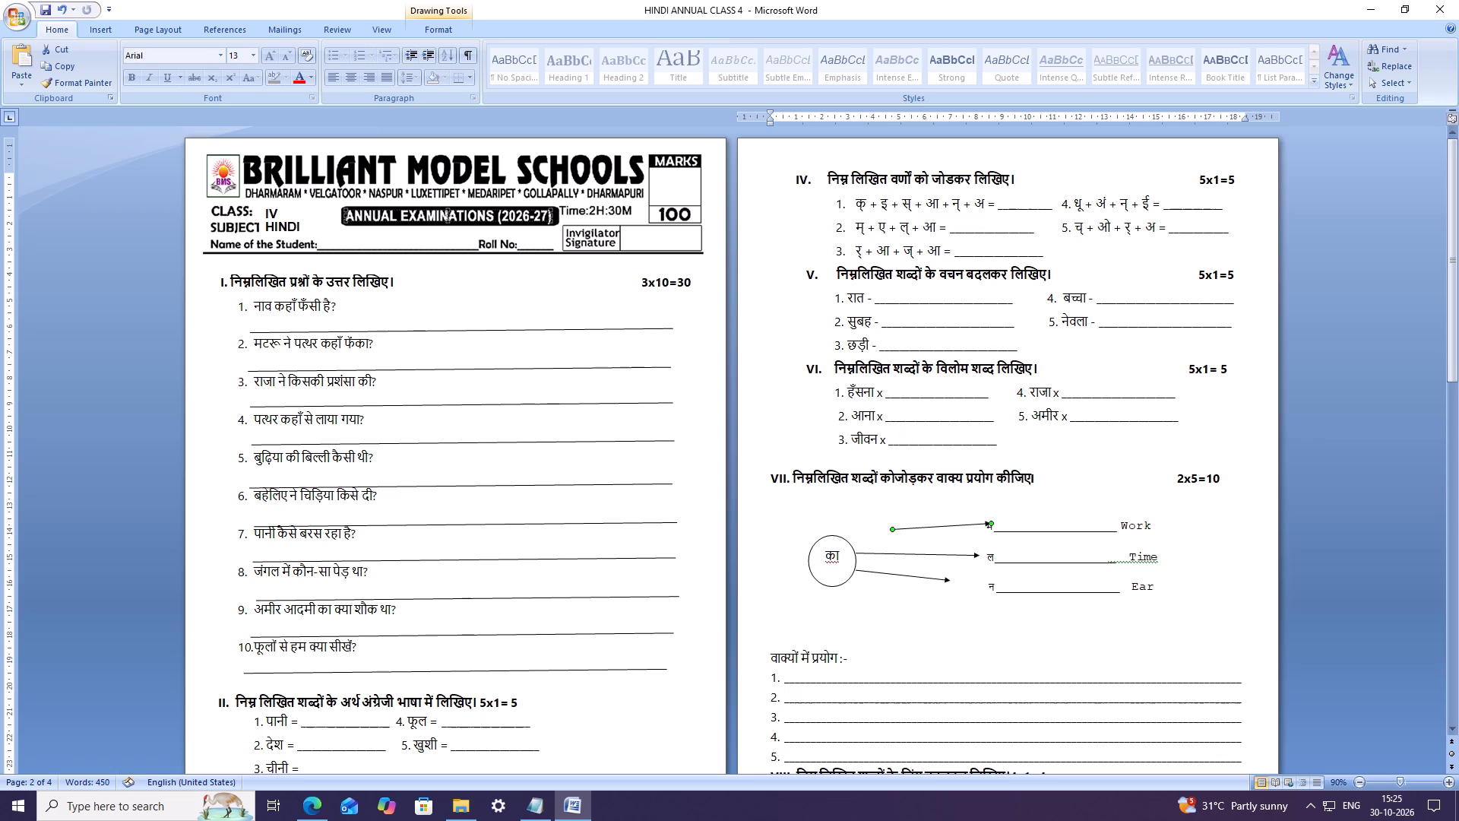
left_click_drag(894, 530, 849, 542)
left_click_drag(849, 542, 848, 541)
left_click_drag(992, 524, 982, 529)
left_click_drag(991, 522, 984, 528)
left_click_drag(992, 525, 984, 526)
left_click_drag(989, 522, 981, 526)
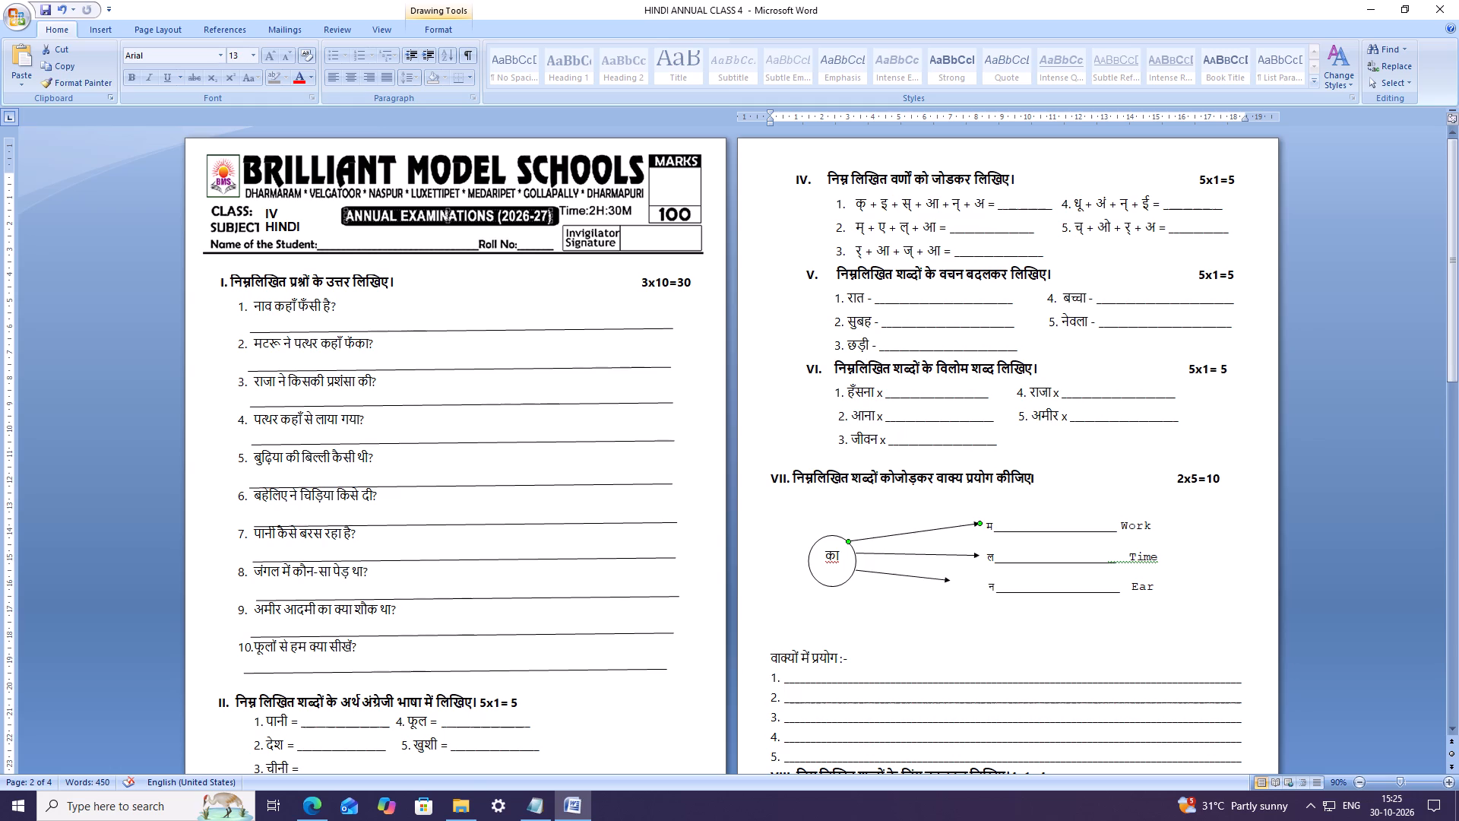
Stretch the bottom arrow so its tip reaches न in the third row.
left_click(946, 582)
left_click_drag(951, 582, 987, 588)
Change the font of section VII's three diagram rows to Nirmala UI.
left_click(1185, 585)
left_click_drag(1181, 586, 956, 536)
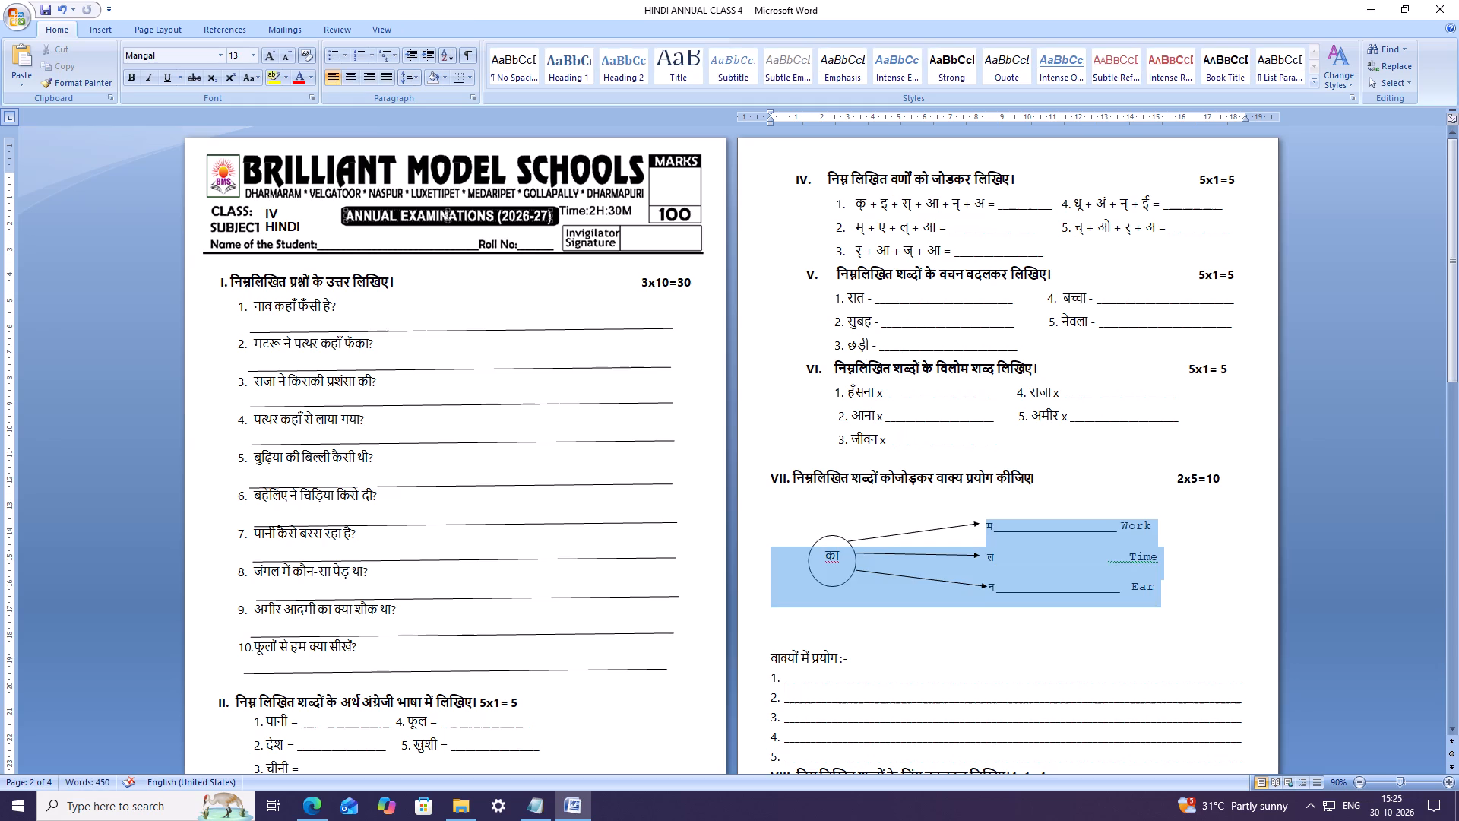
left_click_drag(956, 536, 895, 522)
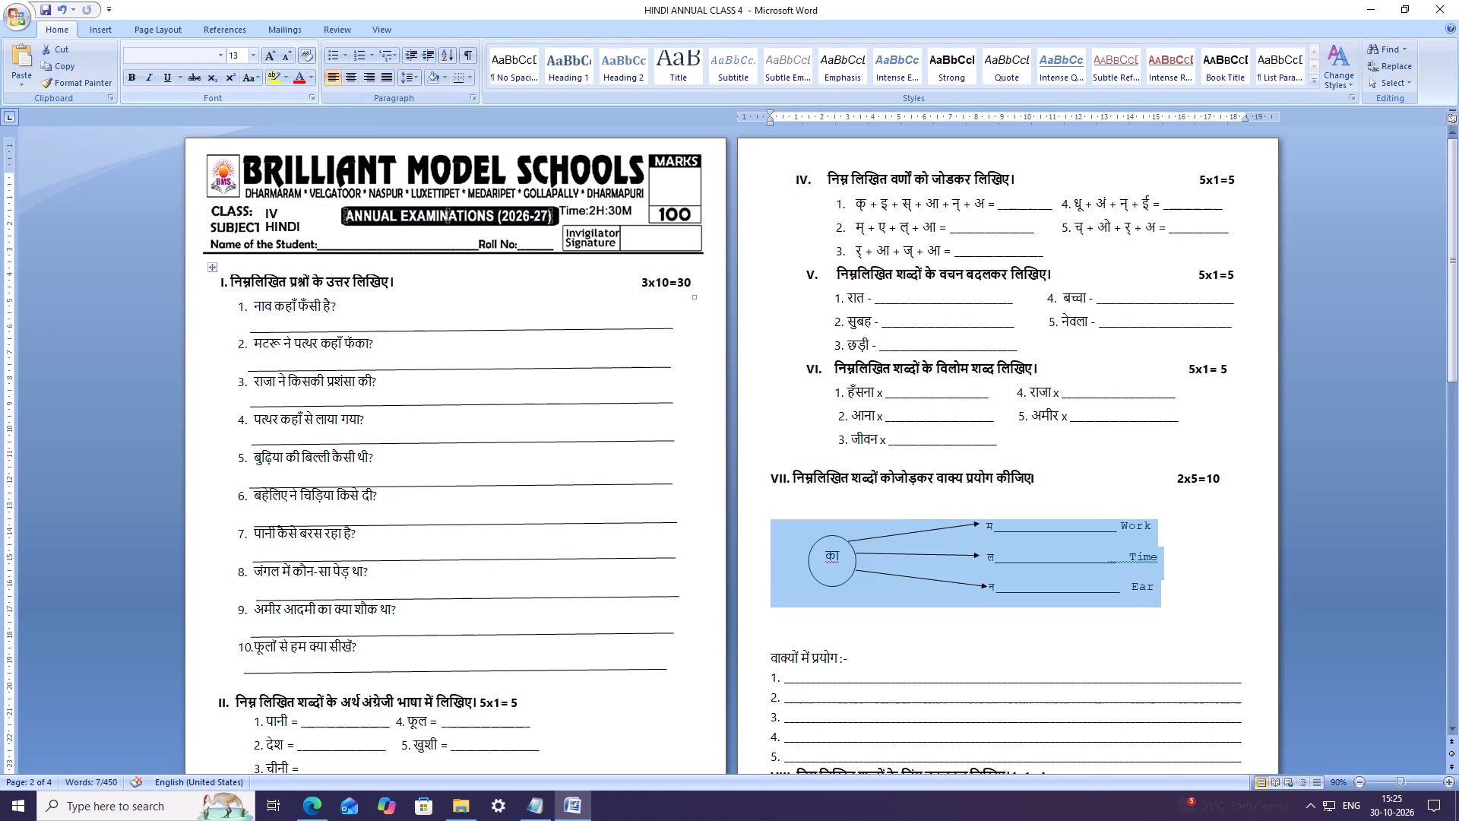
left_click(243, 60)
key("Return")
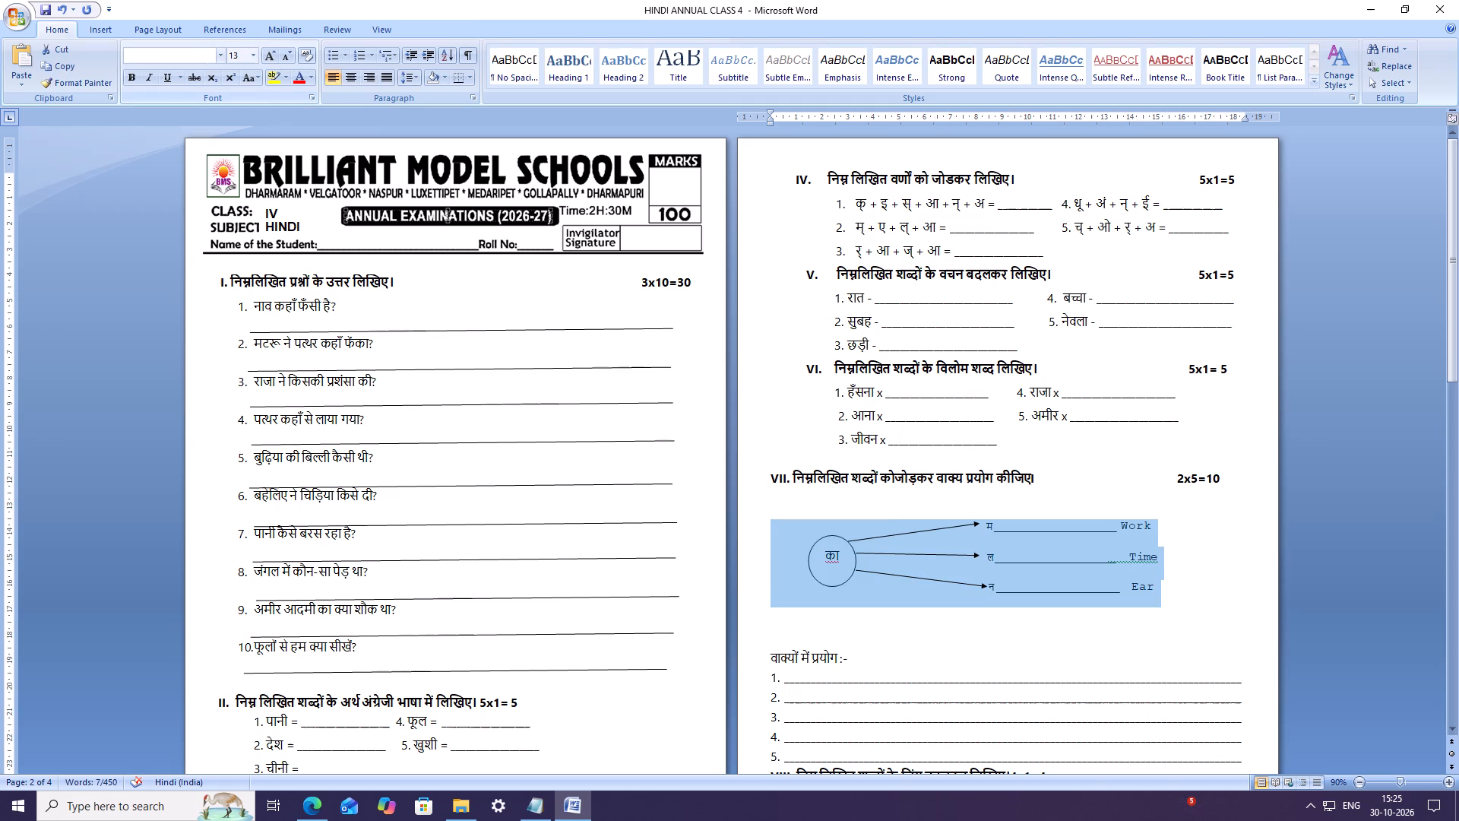
left_click(204, 58)
key("n")
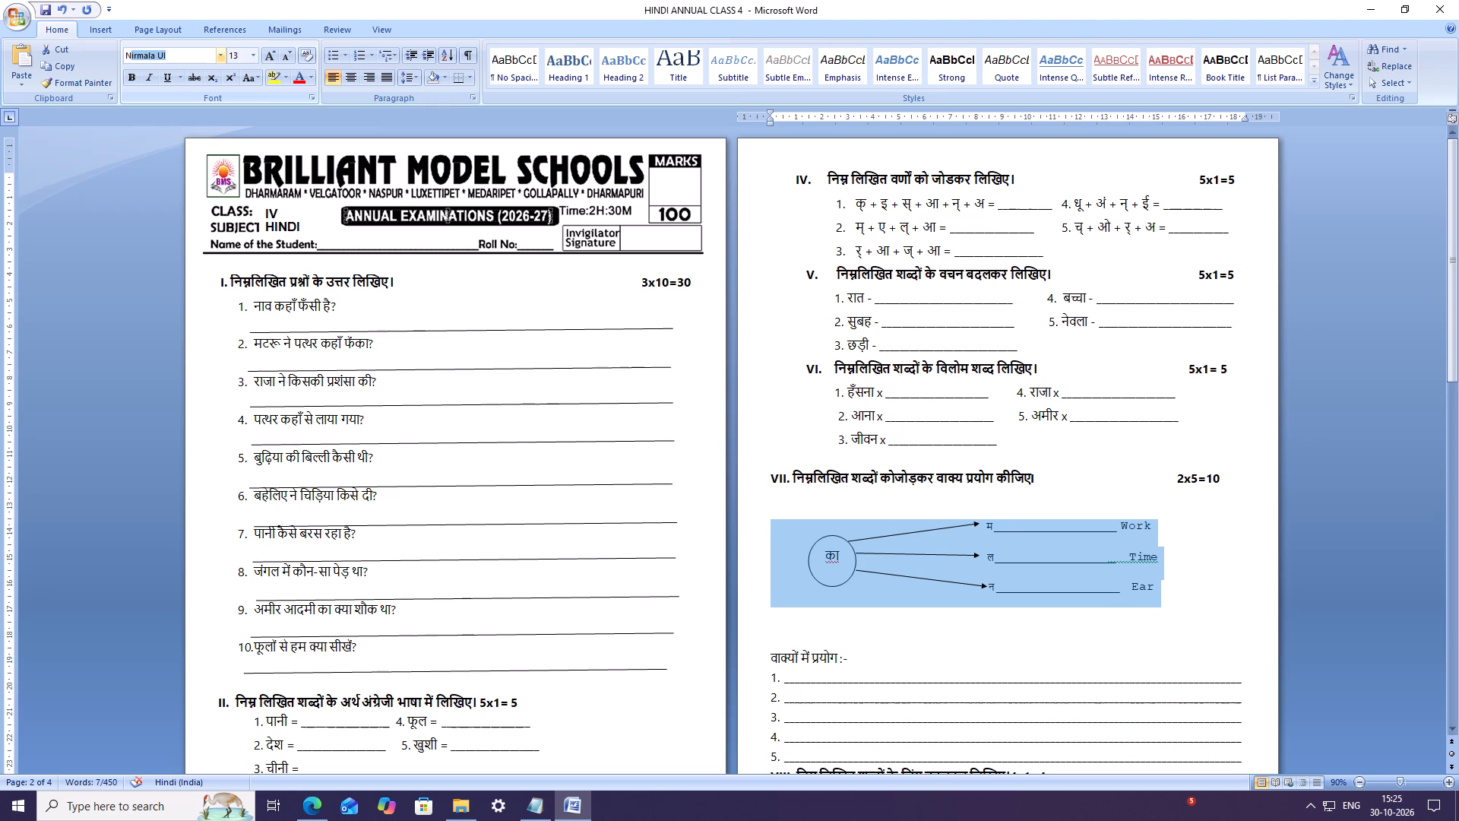
key("Return")
left_click(1024, 579)
Delete the extra spaces before म in section VII's first row so it sits at the top arrow's tip.
left_click(1018, 534)
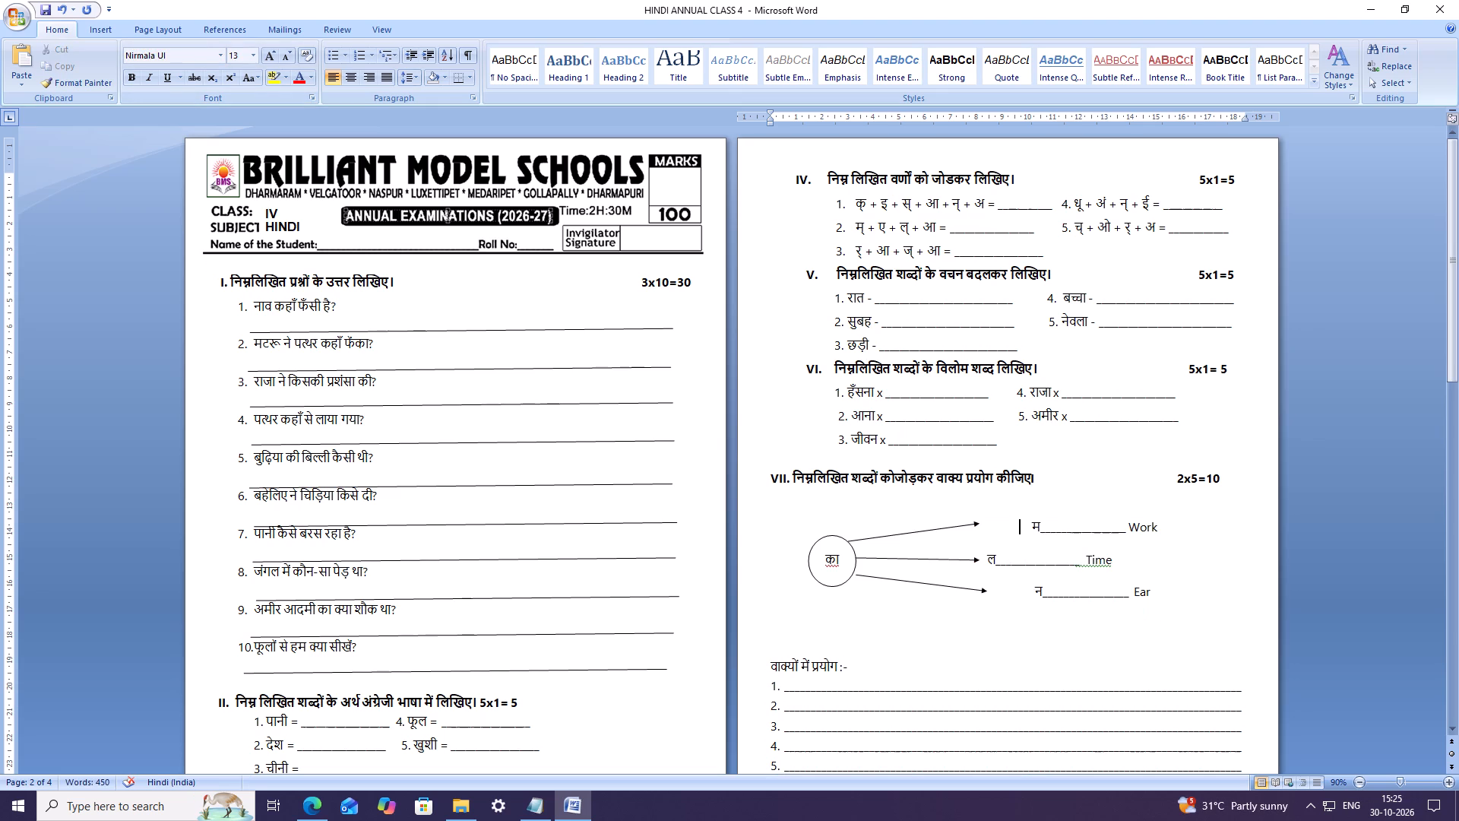
key("BackSpace")
key("BackSpace")
key("BackSpace")
key("BackSpace")
key("BackSpace")
key("BackSpace")
key("BackSpace")
key("BackSpace")
key("BackSpace")
key("BackSpace")
key("BackSpace")
key("BackSpace")
key("BackSpace")
key("BackSpace")
key("BackSpace")
Delete the extra spaces before न in section VII's third row so it sits at the bottom arrow's tip.
left_click(1036, 598)
key("BackSpace")
key("BackSpace")
key("BackSpace")
key("BackSpace")
key("BackSpace")
key("BackSpace")
key("BackSpace")
key("BackSpace")
key("BackSpace")
key("BackSpace")
key("BackSpace")
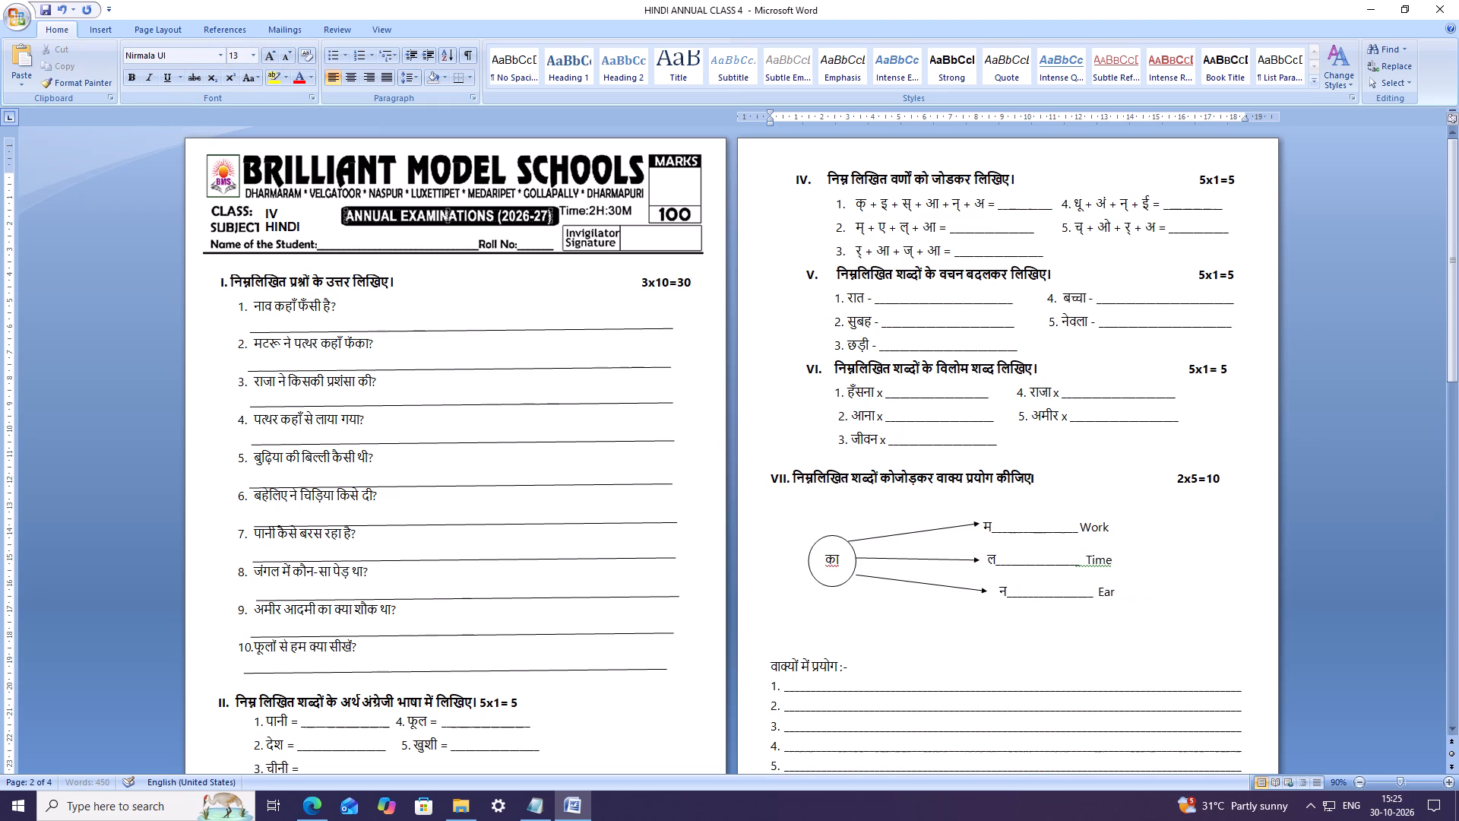
key("BackSpace")
key("BackSpace")
key("BackSpace")
Save the Class 4 exam paper.
left_click(1152, 622)
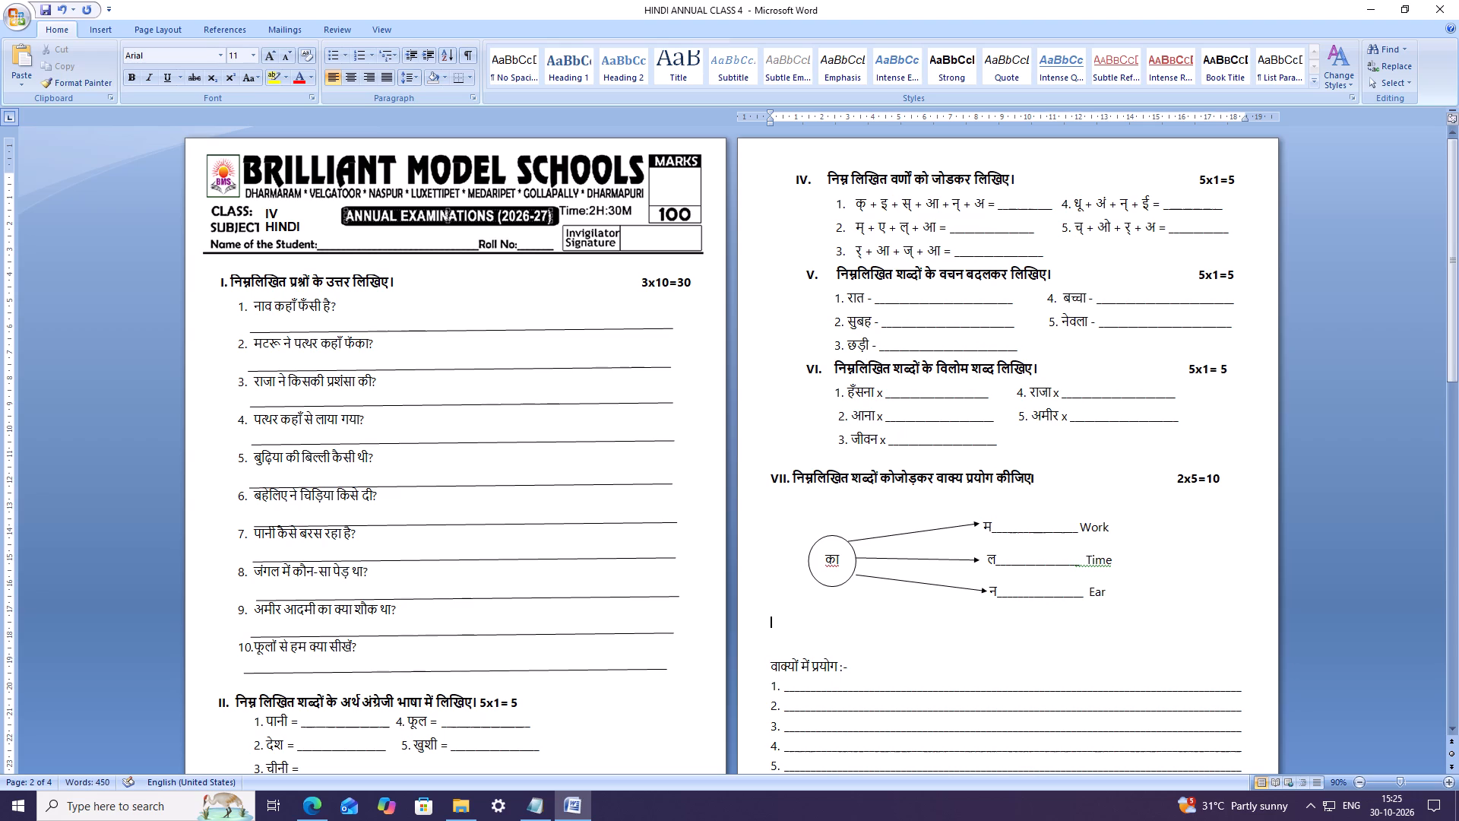
key("ctrl+s")
key("ctrl+s")
key("ctrl+s")
key("ctrl+s")
Insert ten blank lines between section VII's का diagram and the वाक्यों में प्रयोग line.
scroll(1081, 629, "down", 12)
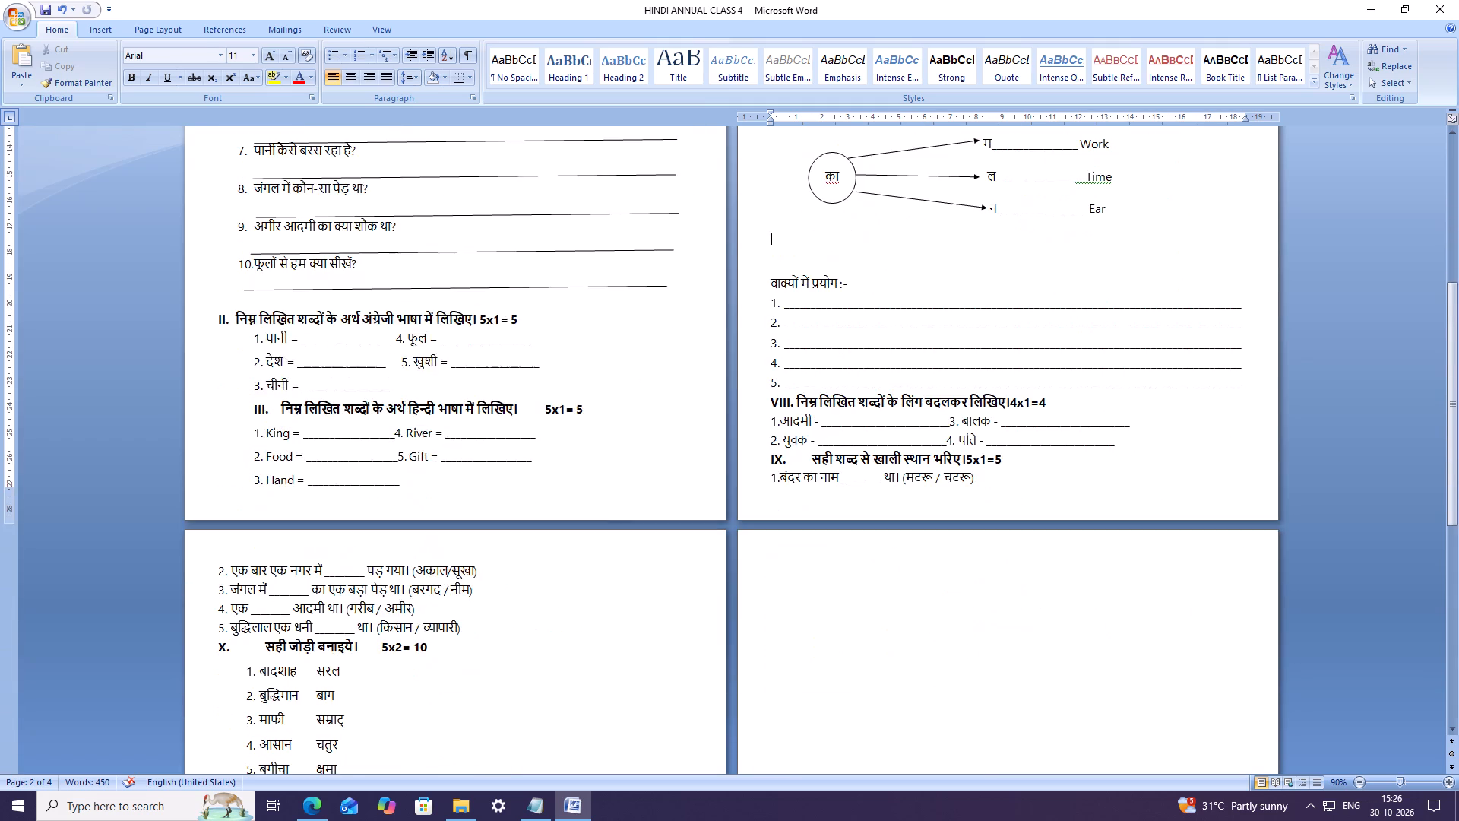
scroll(1076, 621, "down", 12)
scroll(1076, 621, "up", 15)
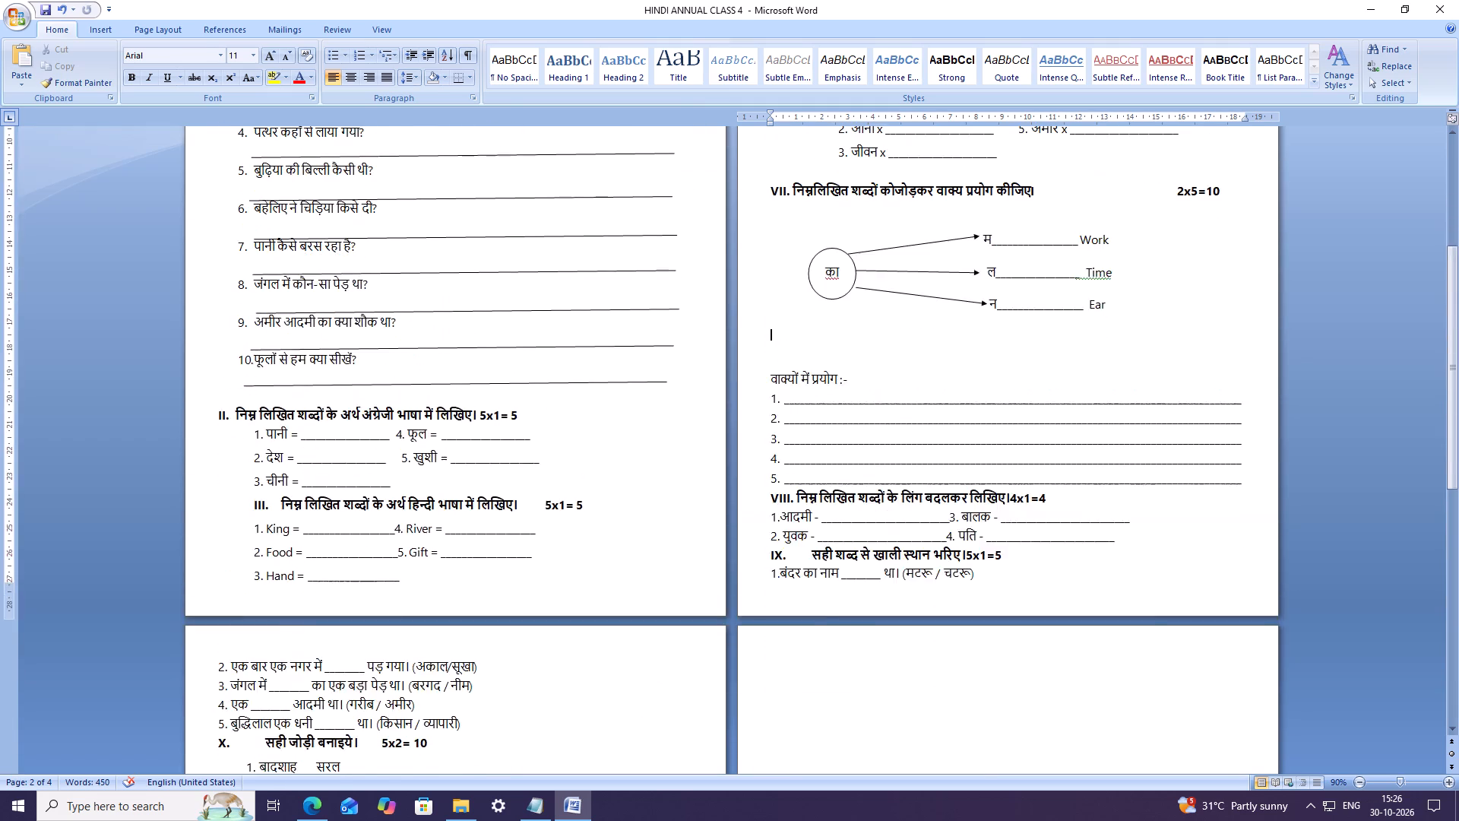
scroll(1031, 515, "up", 3)
key("Return")
key("Return")
key("Return")
key("Return")
key("Return")
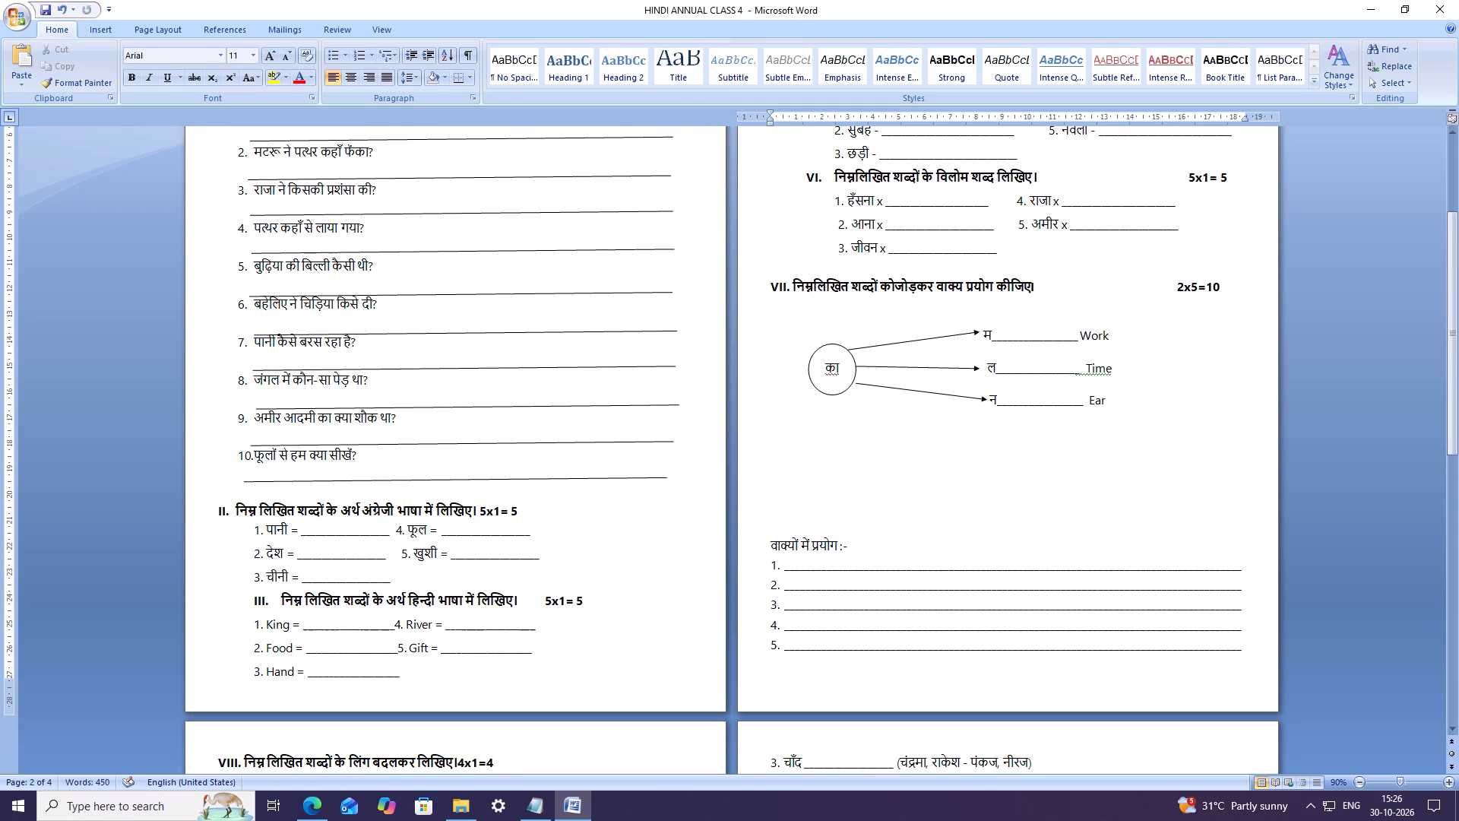
key("Return")
key("Return")
key("Return")
key("Return")
key("Return")
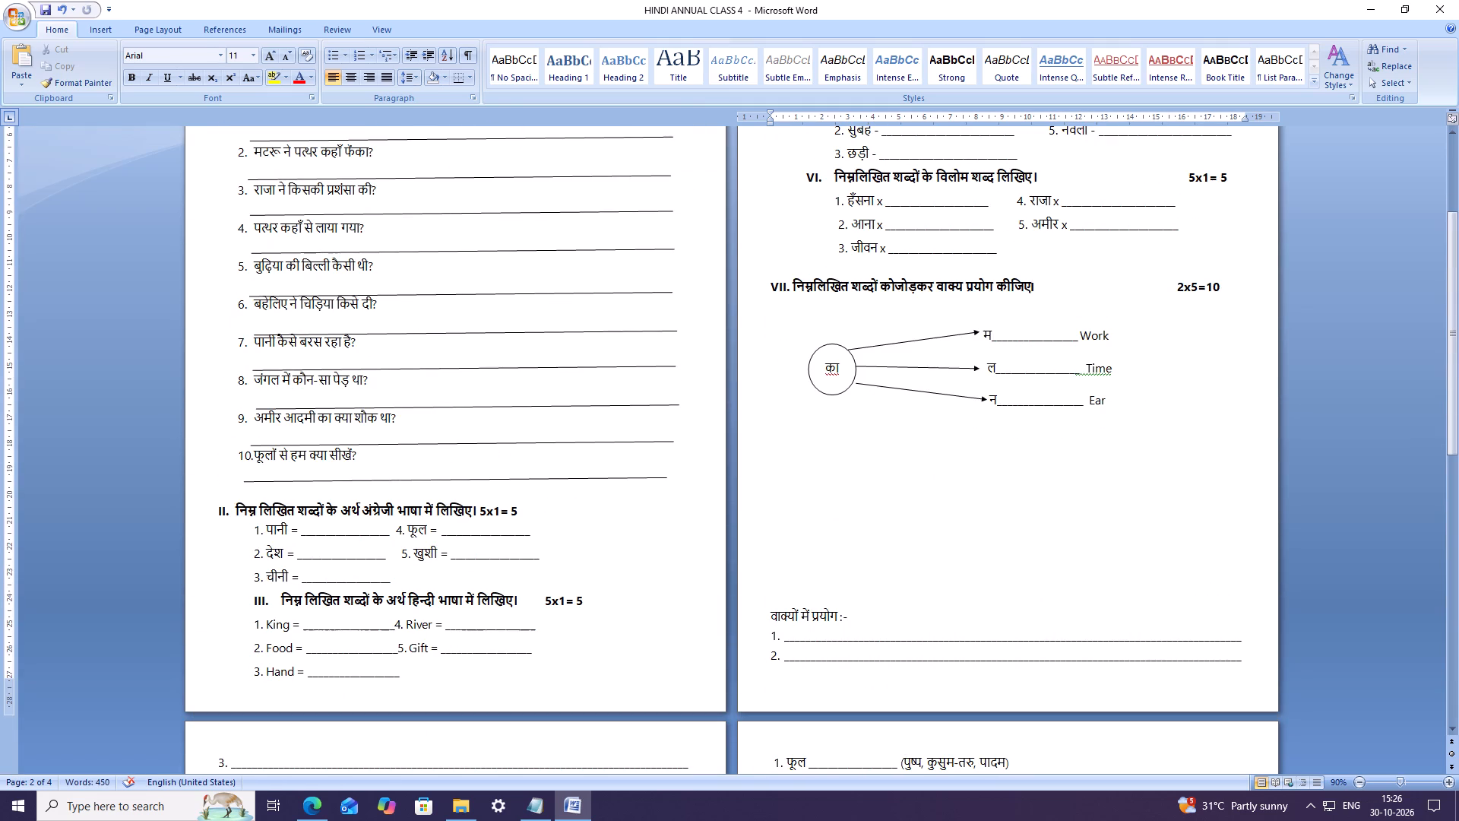
Add the indented number 1. on the empty line above section VII's का diagram.
left_click(792, 322)
key("space")
key("space")
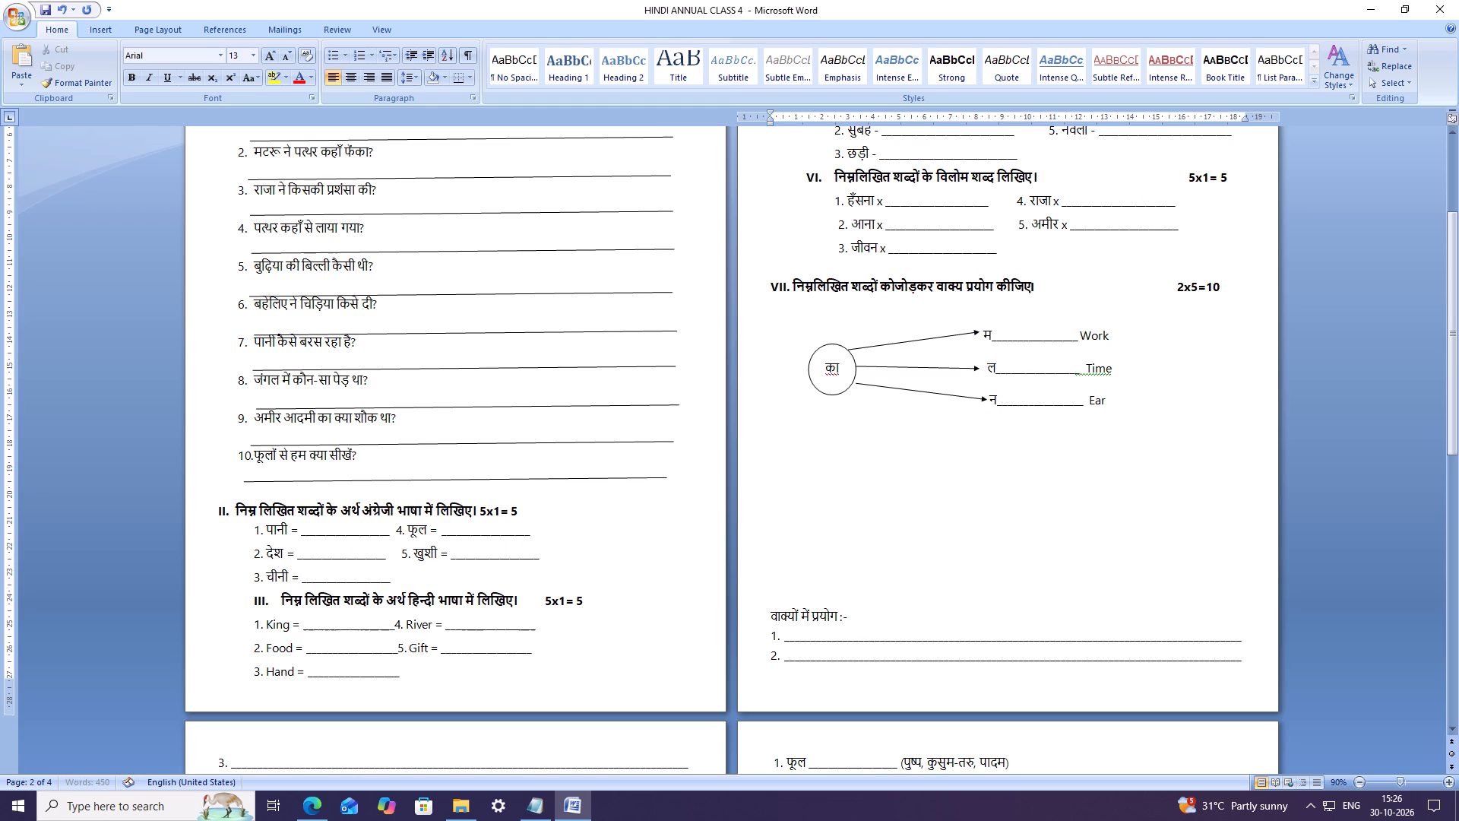
key("space")
key("space")
key("space")
key("space")
key("space")
key("space")
type("1")
key("period")
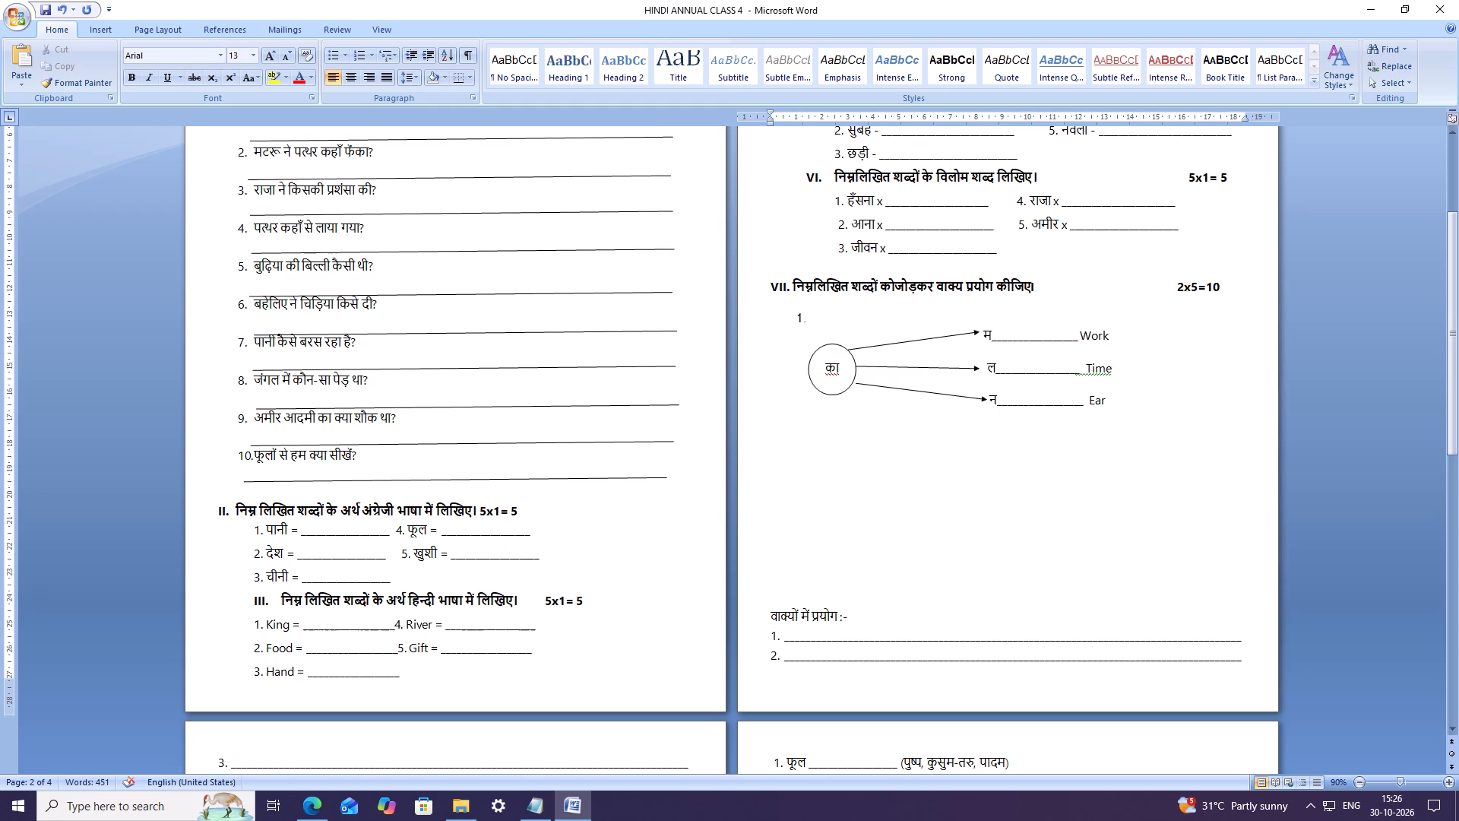
Insert five spaces between the number VII. and its heading text.
left_click(793, 281)
key("space")
key("space")
key("space")
key("space")
key("space")
Delete six leading spaces before section IV's heading to reduce its indent.
scroll(853, 287, "up", 6)
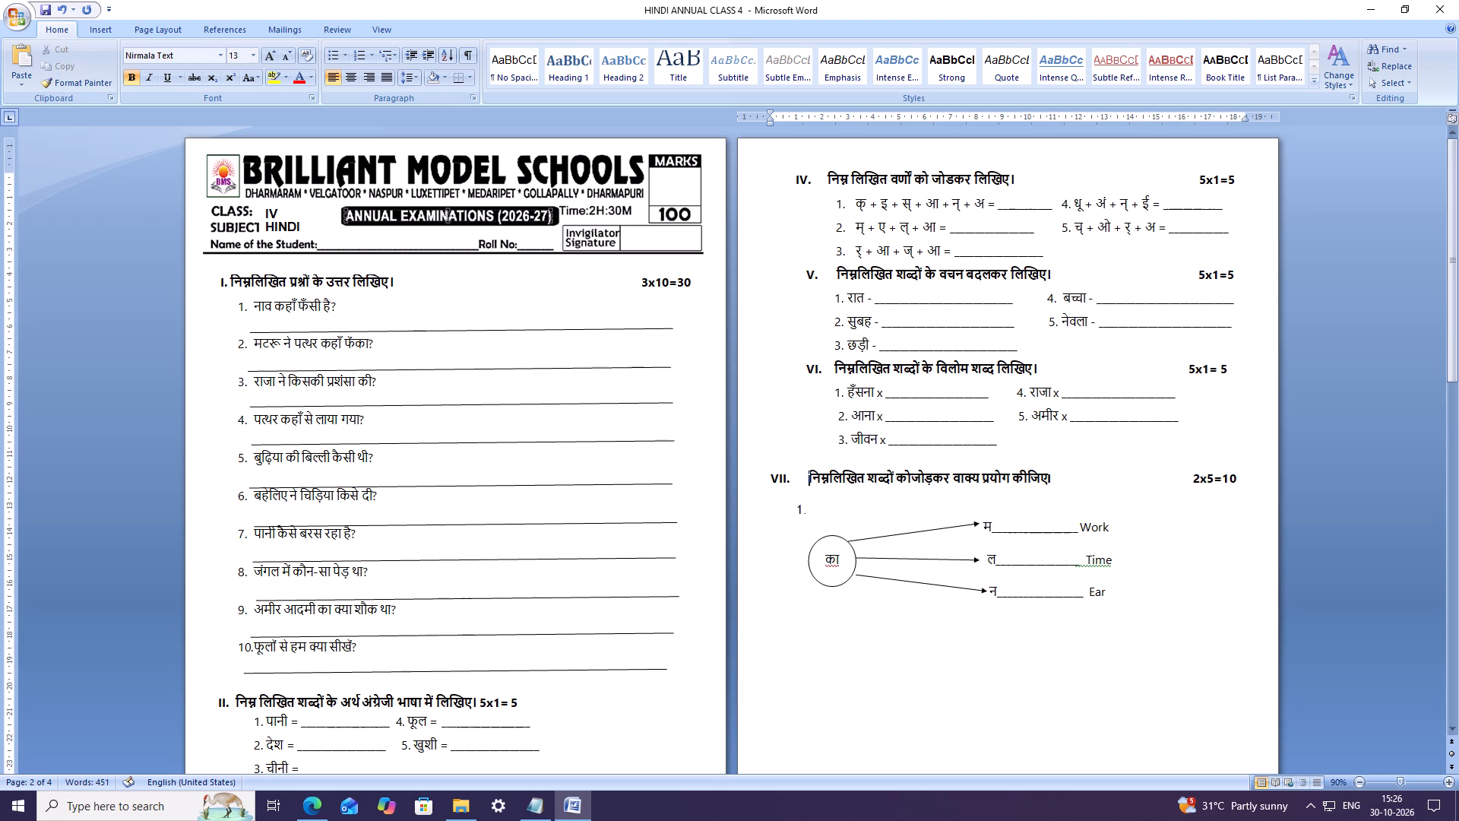
left_click(797, 179)
key("BackSpace")
key("BackSpace")
key("BackSpace")
key("BackSpace")
key("BackSpace")
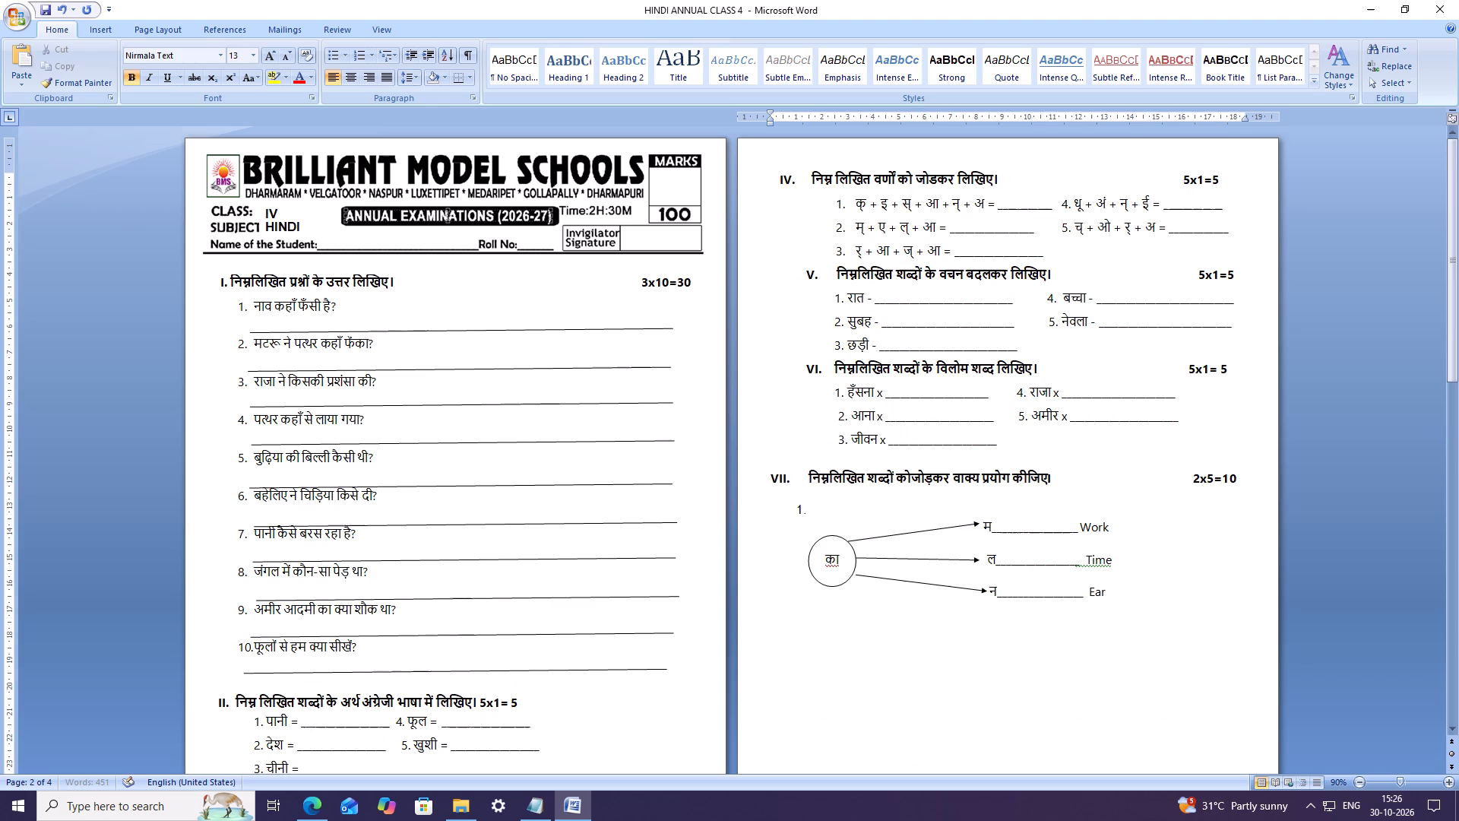
key("BackSpace")
Reduce section V's heading indent to three leading spaces, keeping the heading on its own line under section IV's questions.
left_click(805, 267)
key("BackSpace")
key("BackSpace")
key("BackSpace")
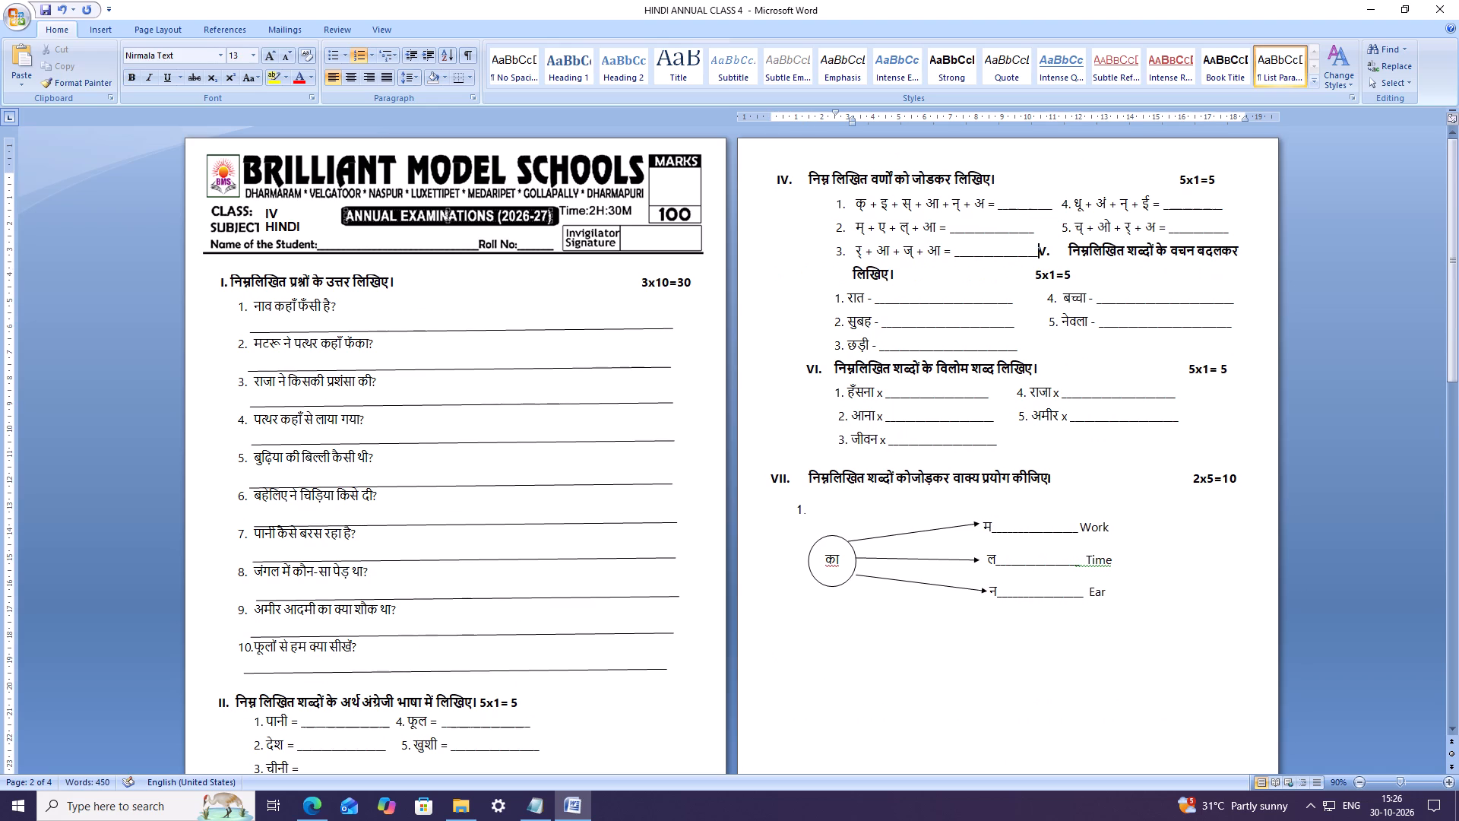
key("ctrl+z")
key("ctrl+z")
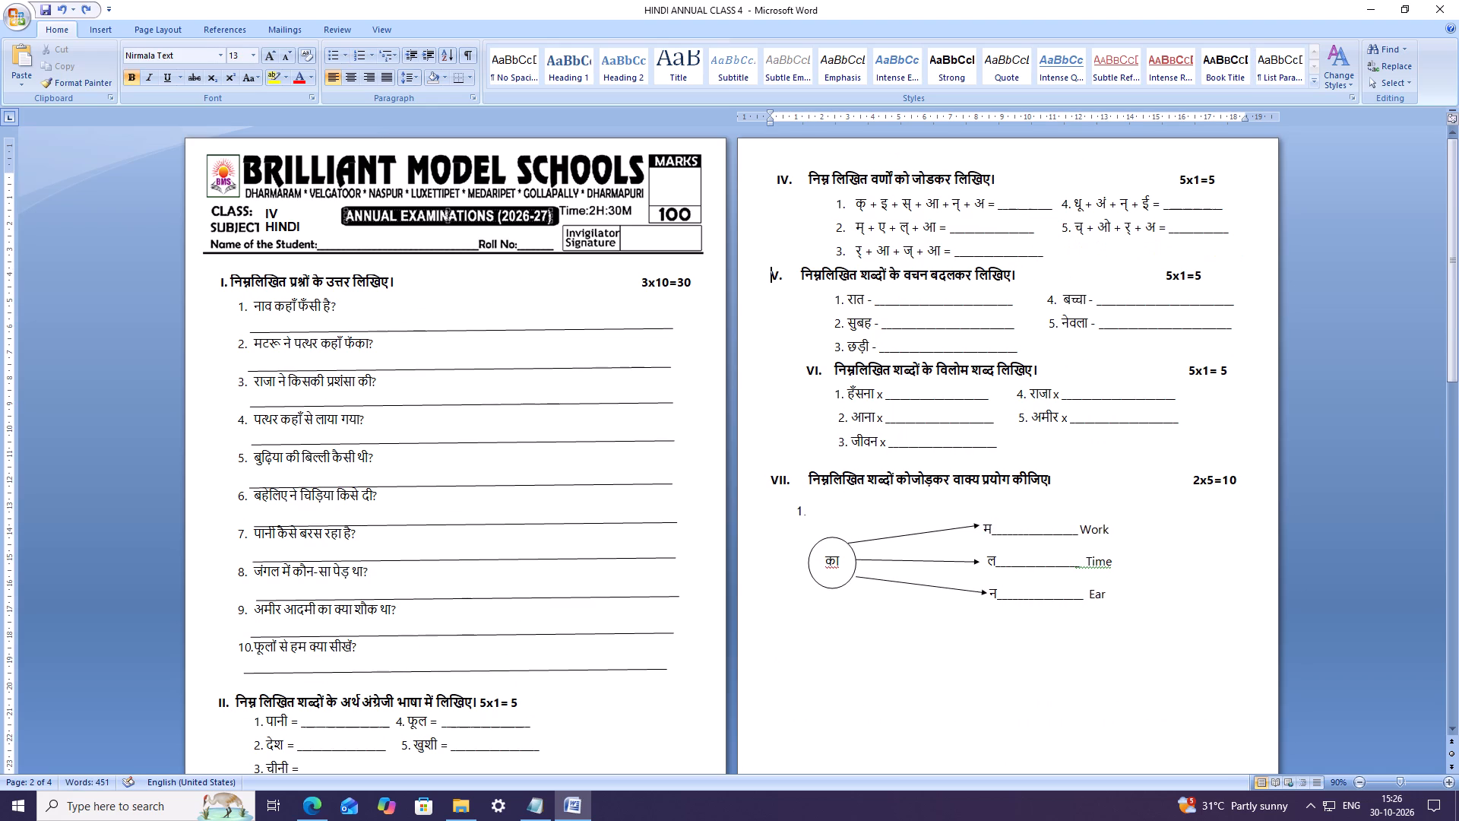
key("space")
key("space")
key("space")
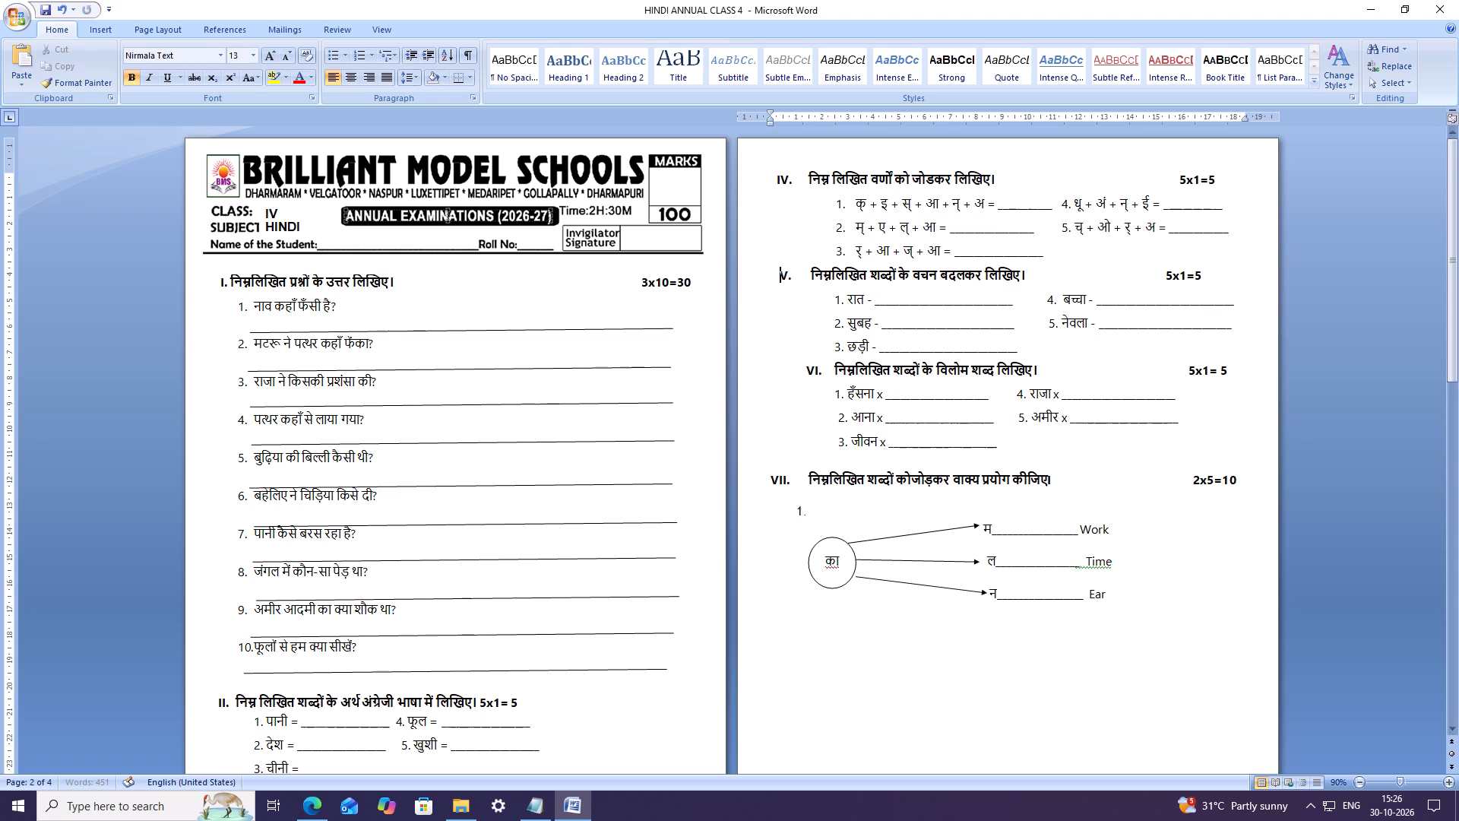
Reduce section VI's heading indent to five leading spaces, keeping the heading on its own line under section V's questions.
left_click(796, 369)
key("BackSpace")
key("BackSpace")
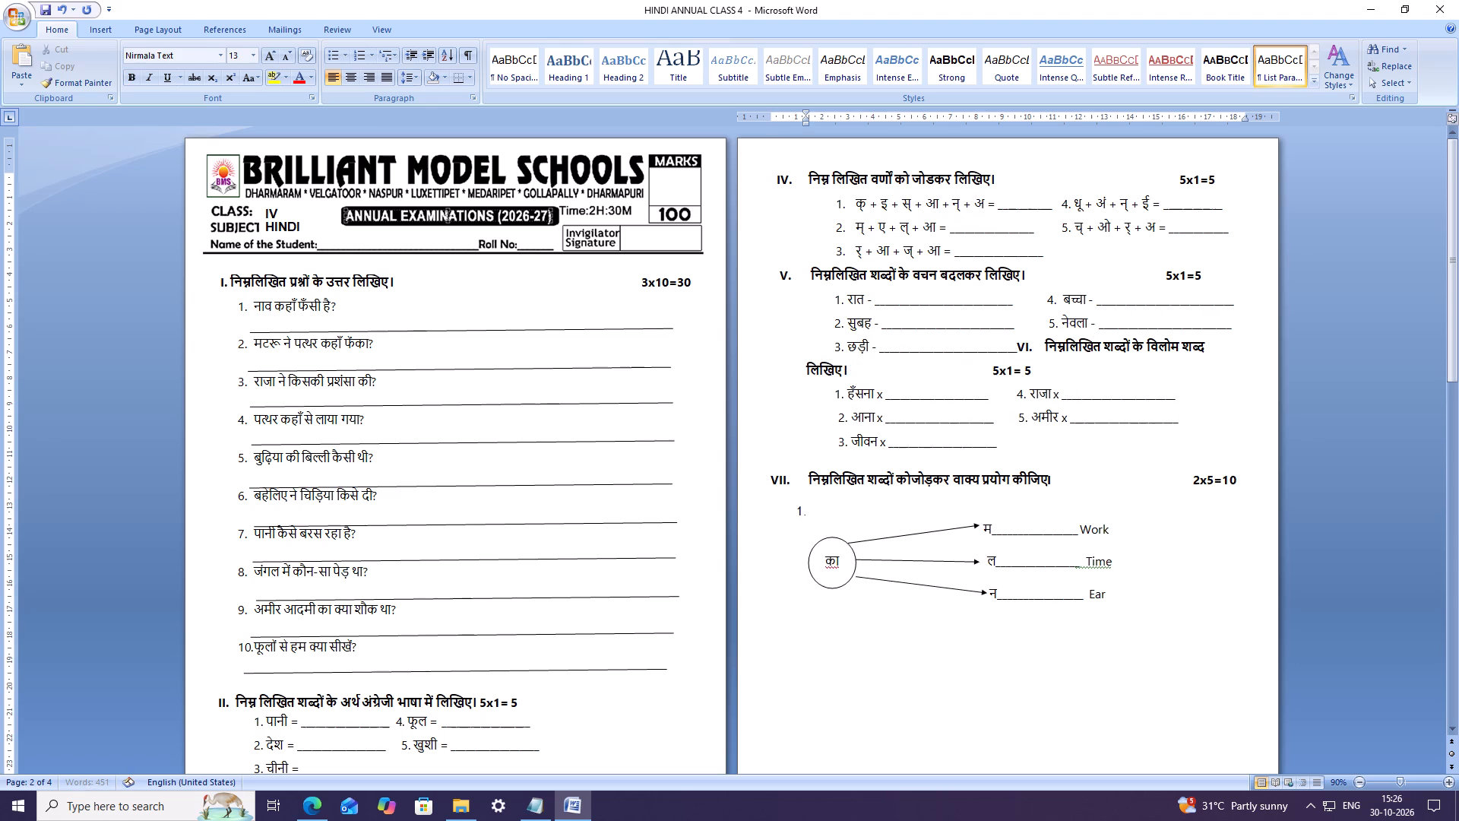
key("ctrl+z")
key("space")
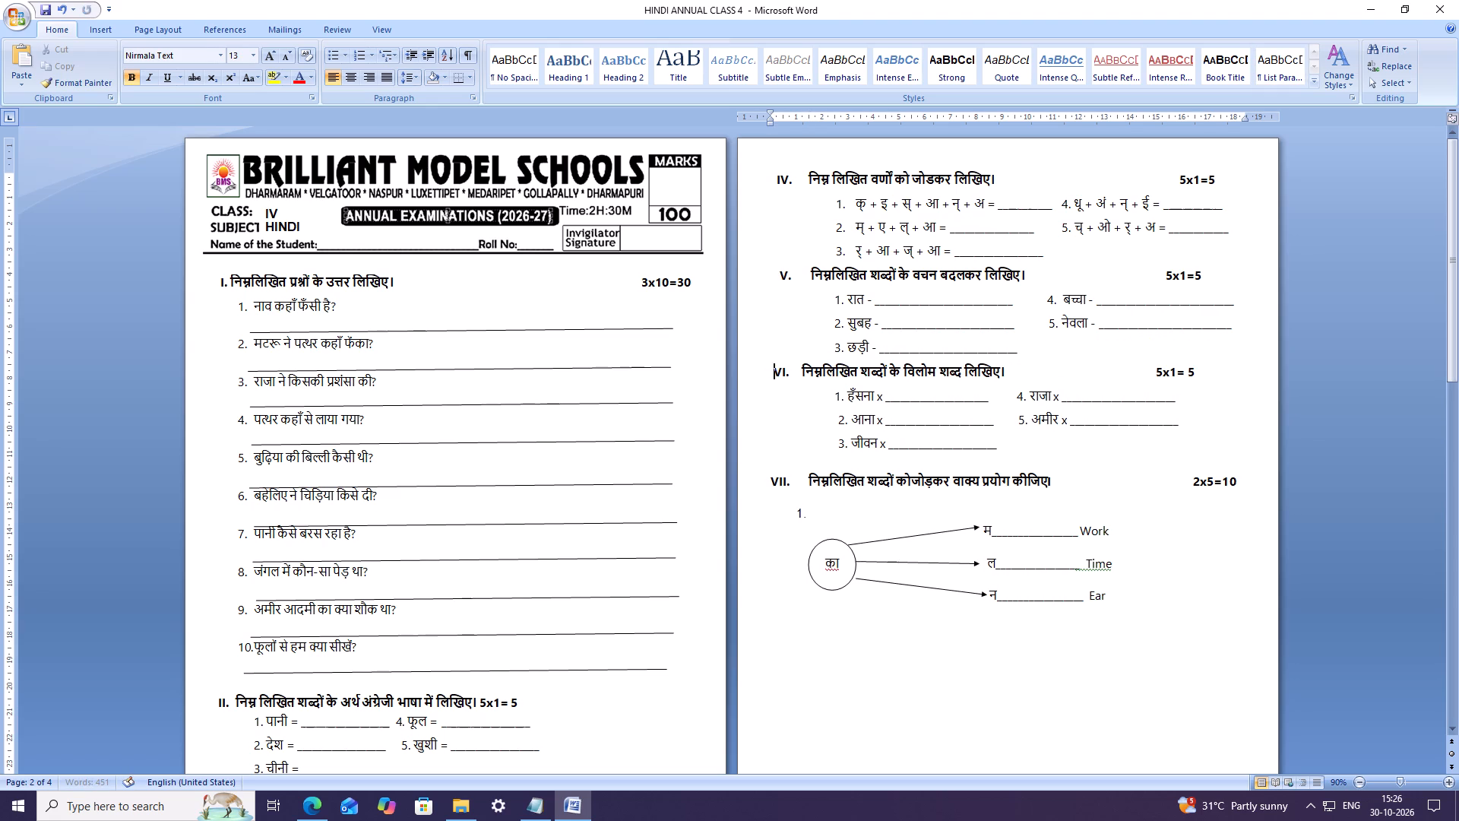
key("space")
key("space")
key("space")
key("space")
Indent section VII's heading by three spaces and delete four spaces before 2x5=10 to keep the marks on the heading line.
left_click(772, 477)
key("space")
key("space")
key("space")
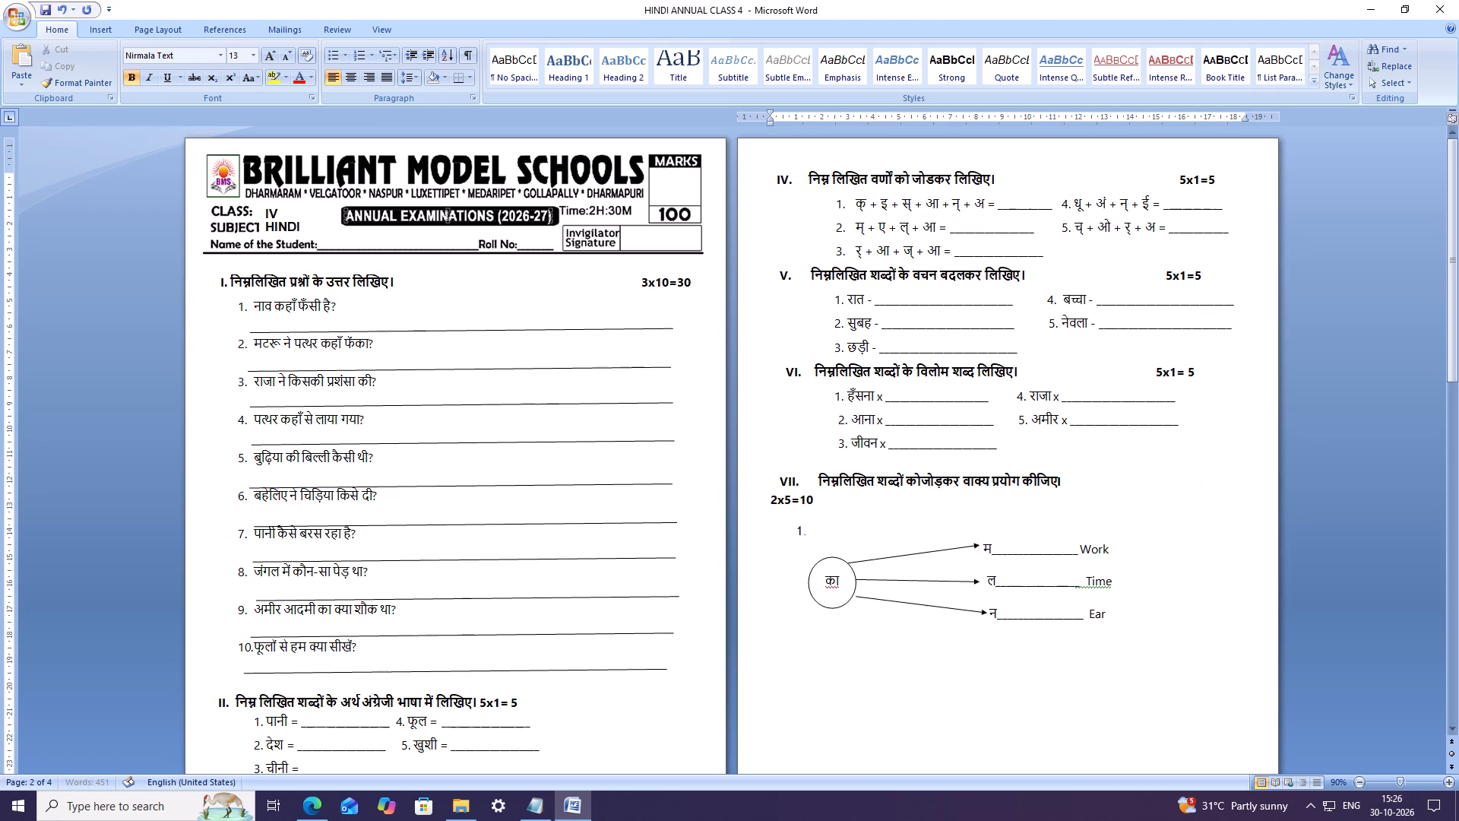
left_click(1154, 478)
key("BackSpace")
key("BackSpace")
key("BackSpace")
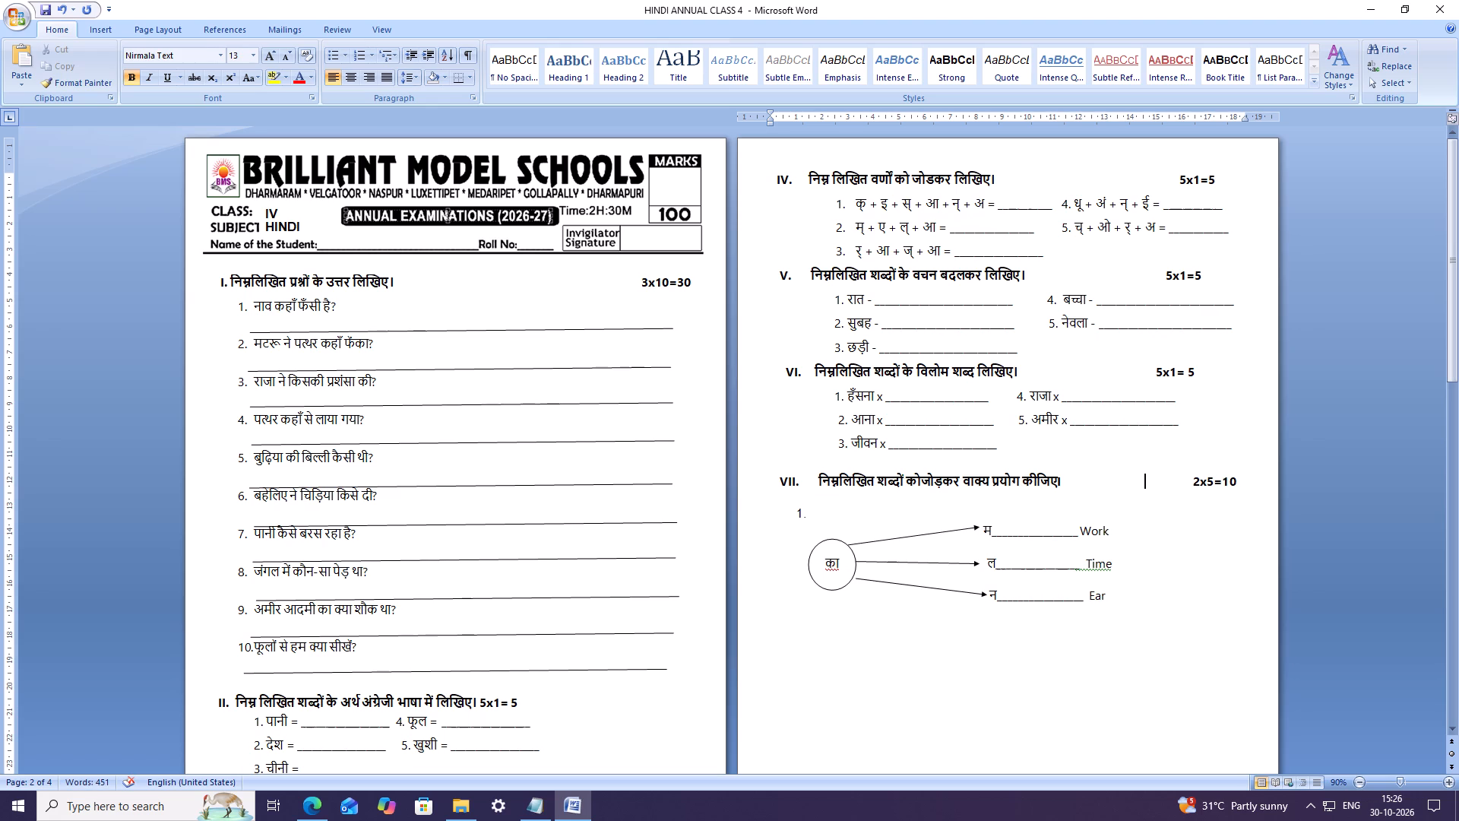
key("BackSpace")
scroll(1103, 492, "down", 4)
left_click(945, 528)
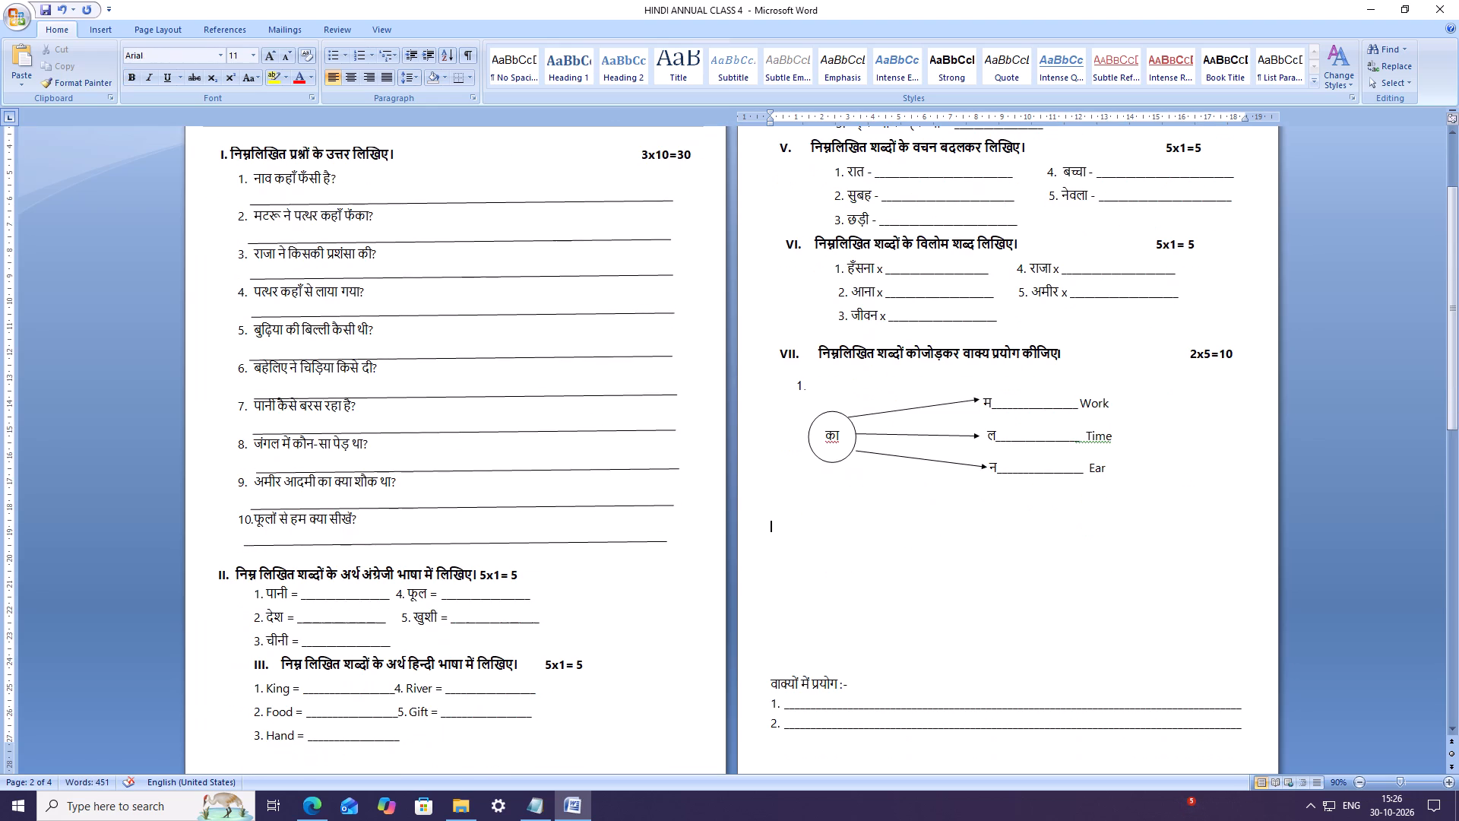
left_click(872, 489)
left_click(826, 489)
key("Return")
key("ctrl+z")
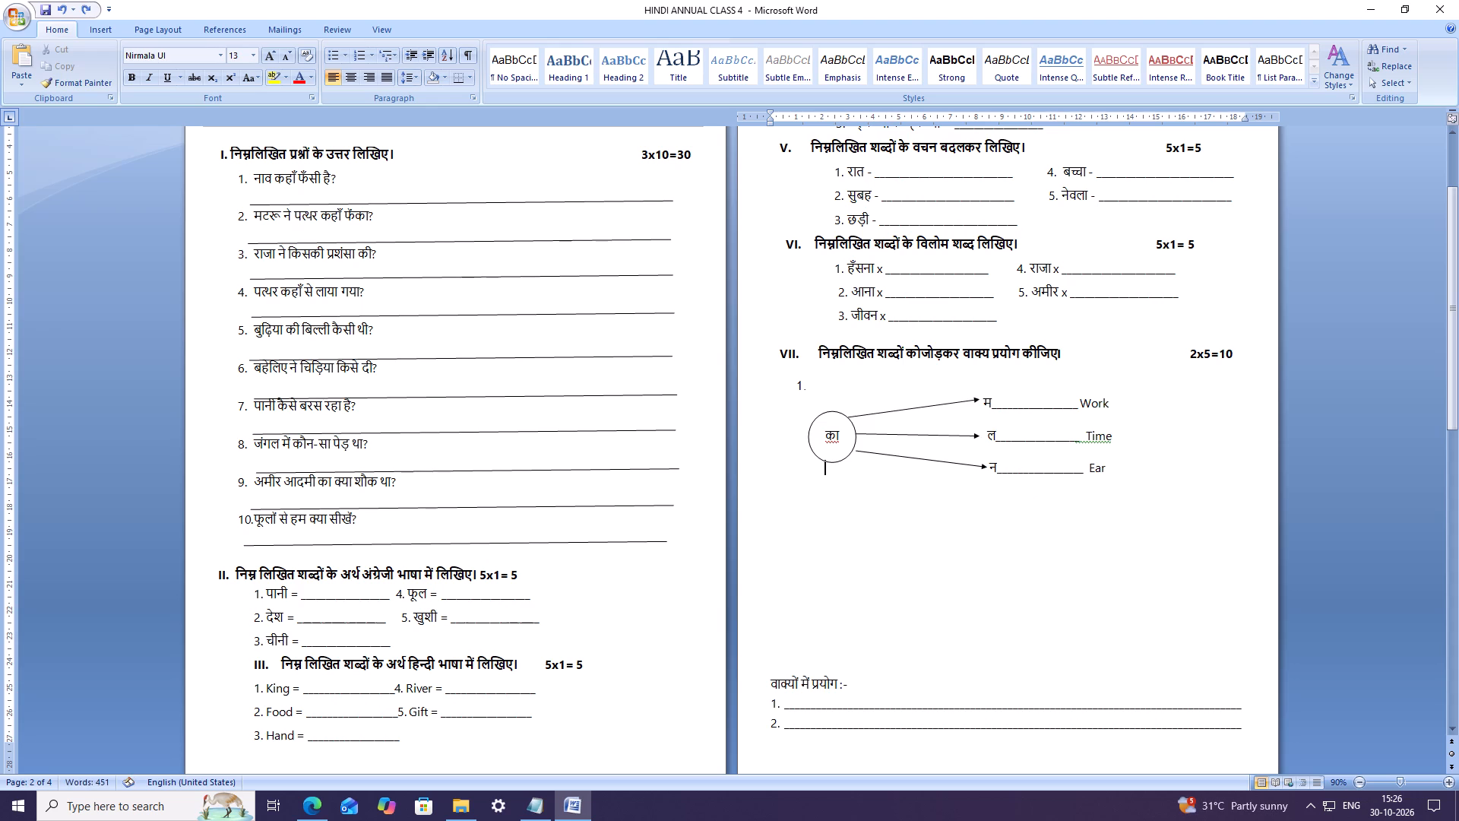
Add a new line after the Ear row of section VII's का diagram, starting with ten spaces.
left_click(1147, 464)
key("space")
key("Return")
key("space")
key("space")
key("space")
key("space")
key("space")
key("space")
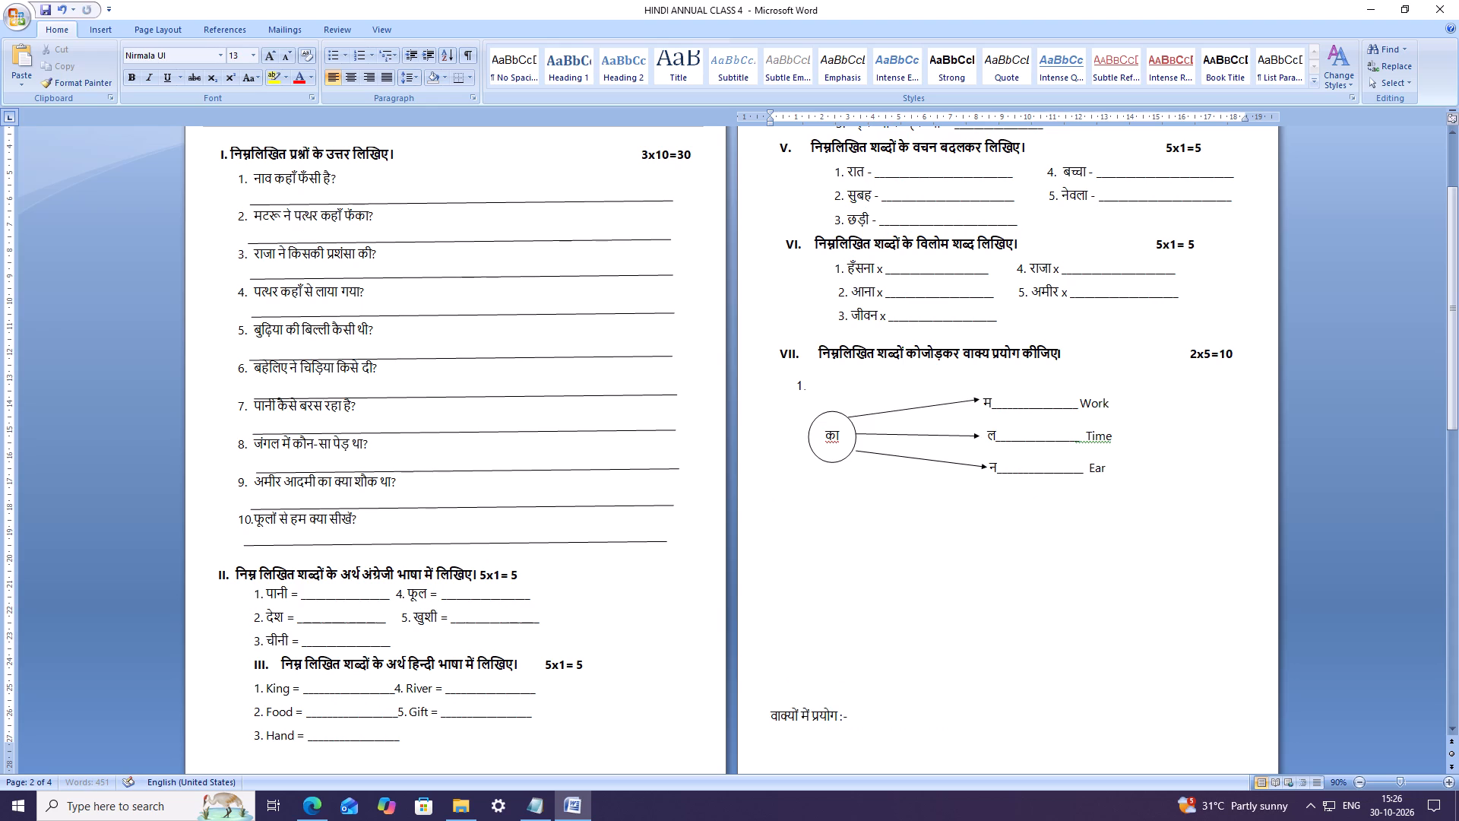
key("space")
key("space")
key("space")
key("space")
Indent the number 1. above section VII's का diagram by six more spaces.
left_click(790, 385)
key("space")
key("space")
key("space")
key("space")
key("space")
key("space")
Add the number 2. on the new line below the का diagram, indented by ten more spaces.
left_click(841, 488)
left_click(849, 500)
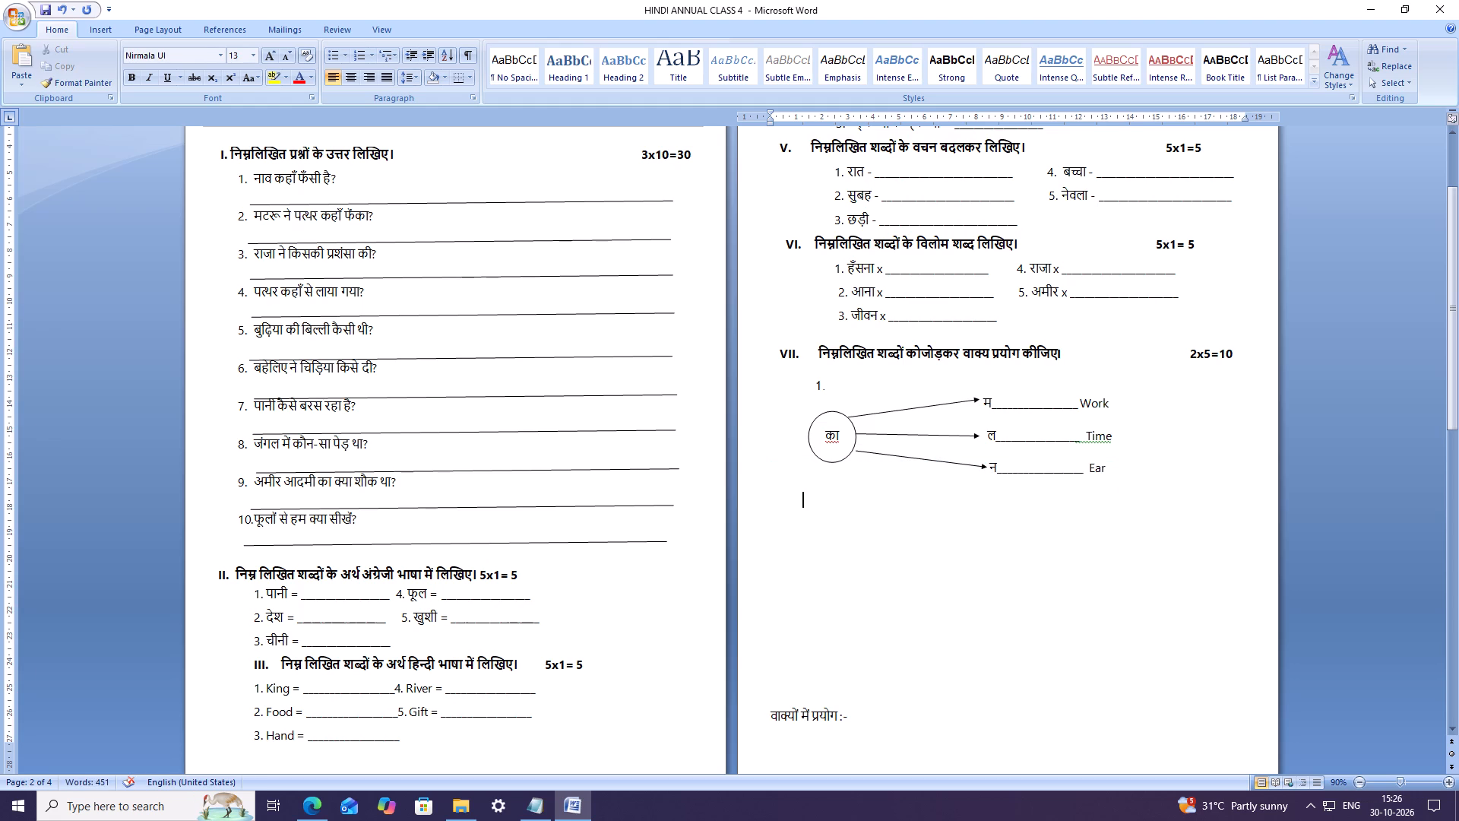
key("space")
key("space")
key("space")
key("space")
key("space")
key("space")
key("space")
key("space")
key("space")
key("space")
key("2")
key("period")
key("space")
Save the Class 4 exam paper.
key("ctrl+s")
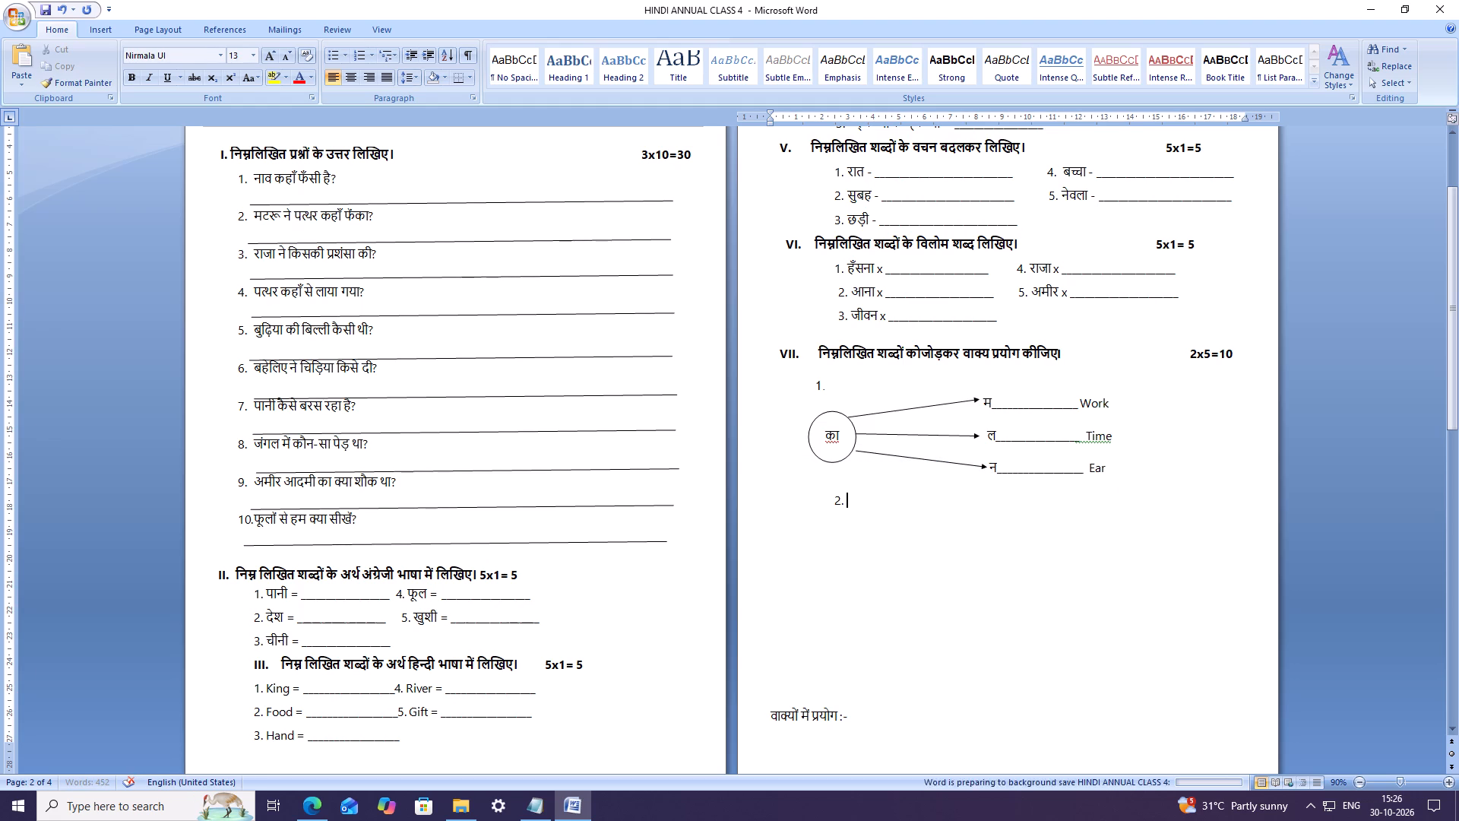
key("ctrl+s")
Copy the three-row का diagram with its circle and arrows and paste it on the line below number 2., indented by eighteen spaces.
left_click_drag(1159, 464, 808, 405)
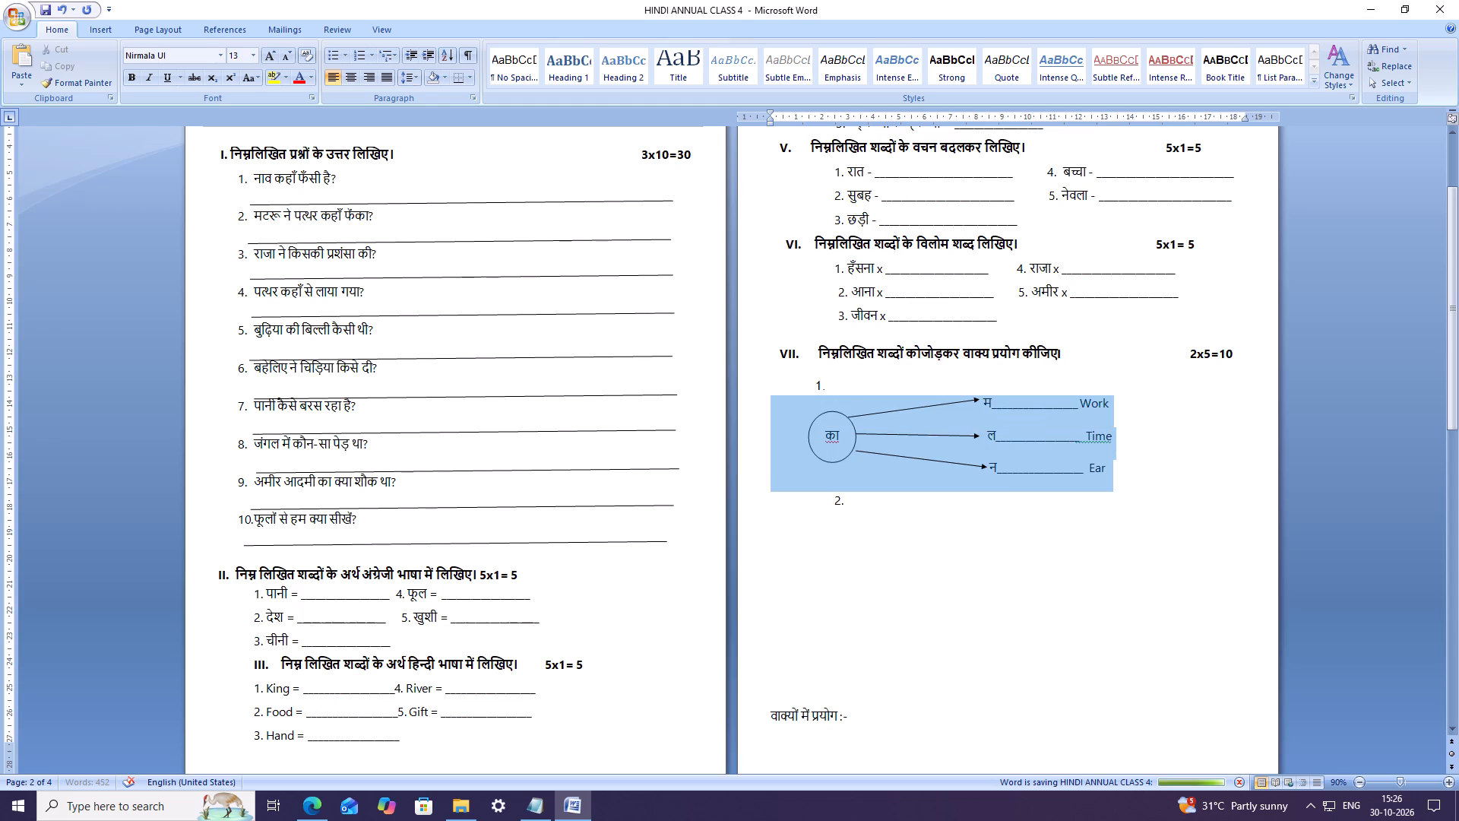
left_click_drag(808, 405, 806, 405)
key("ctrl+c")
left_click(969, 559)
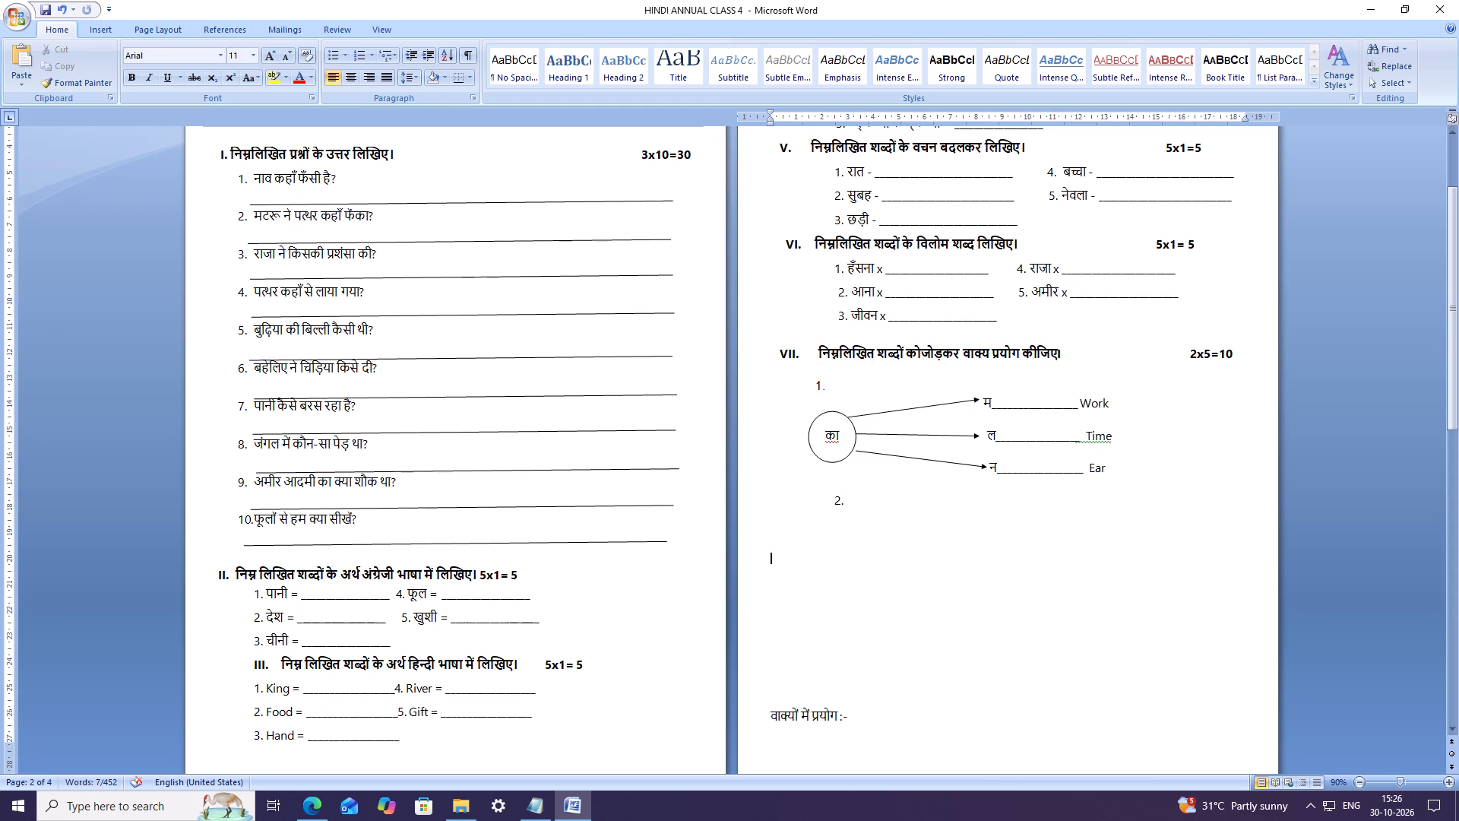
left_click(919, 535)
left_click(916, 528)
left_click(917, 524)
left_click(881, 534)
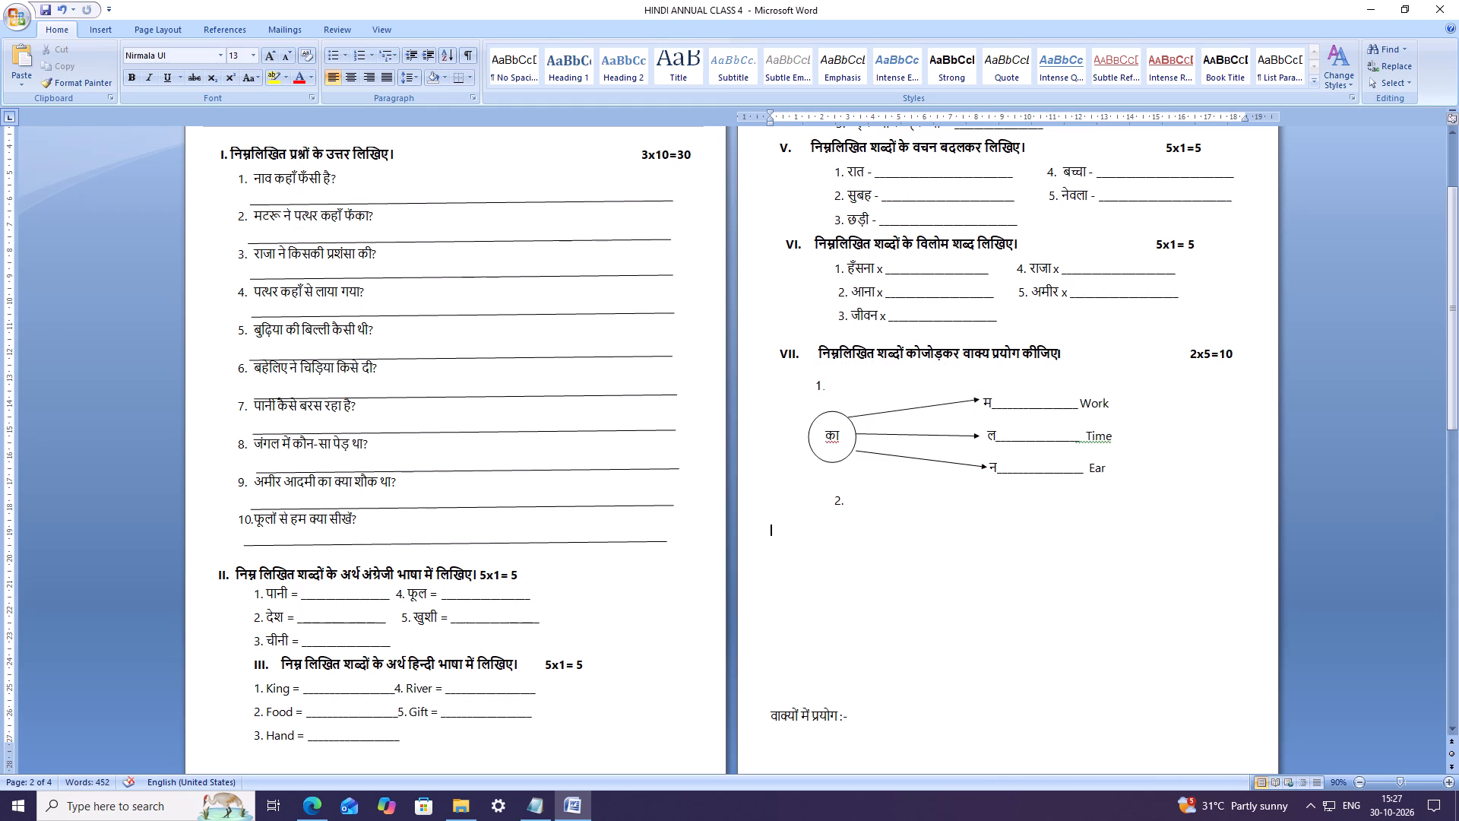
left_click(869, 521)
left_click(868, 521)
left_click(852, 532)
key("space")
key("space")
key("space")
key("space")
key("space")
key("space")
key("space")
key("space")
key("space")
key("space")
key("space")
key("space")
key("space")
key("space")
key("space")
key("space")
key("space")
key("space")
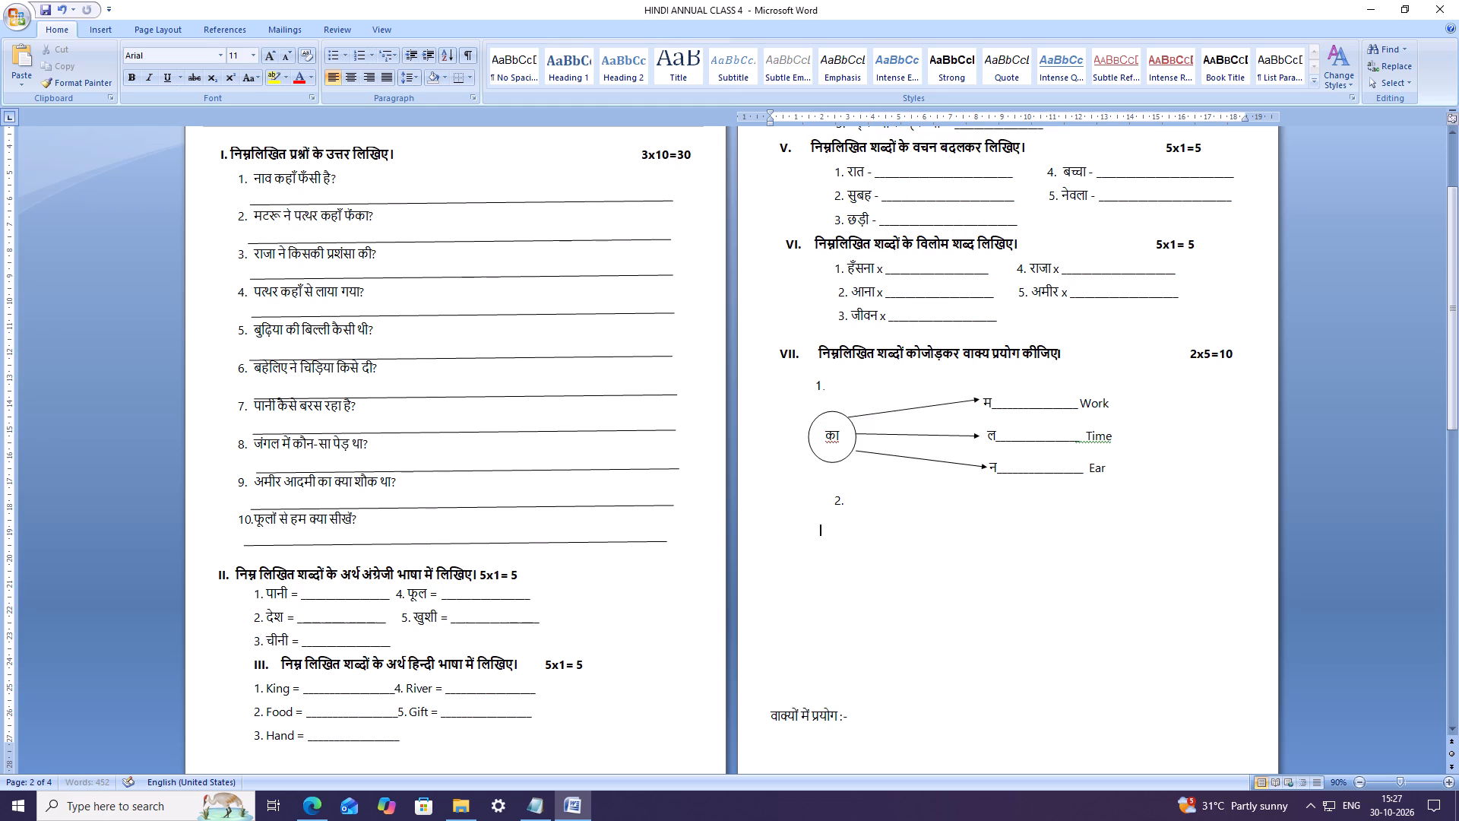
key("ctrl+v")
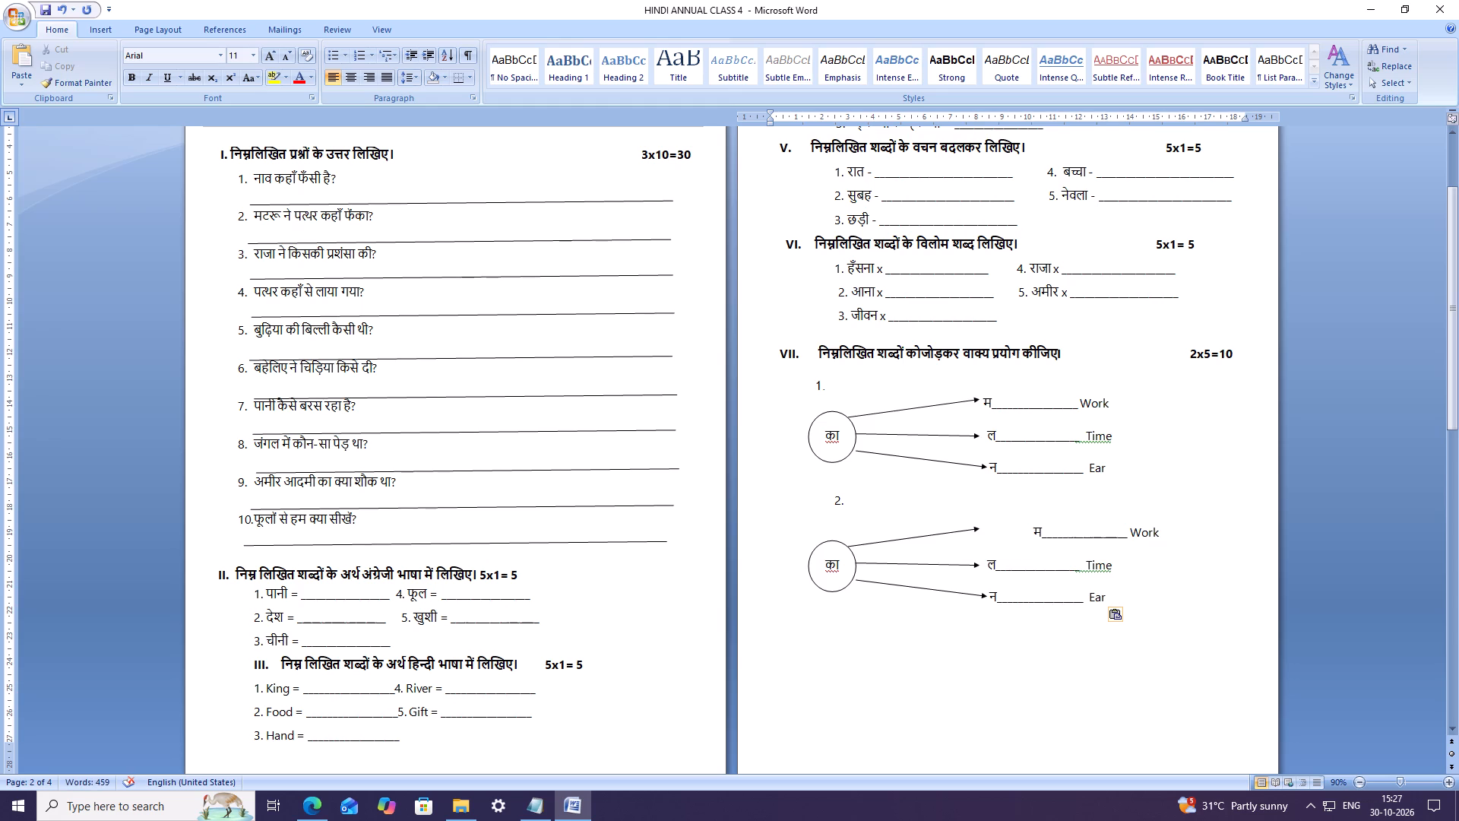
Delete the extra spaces before म in diagram 2's first row so it sits near the top arrow's tip.
left_click(1028, 536)
key("BackSpace")
key("BackSpace")
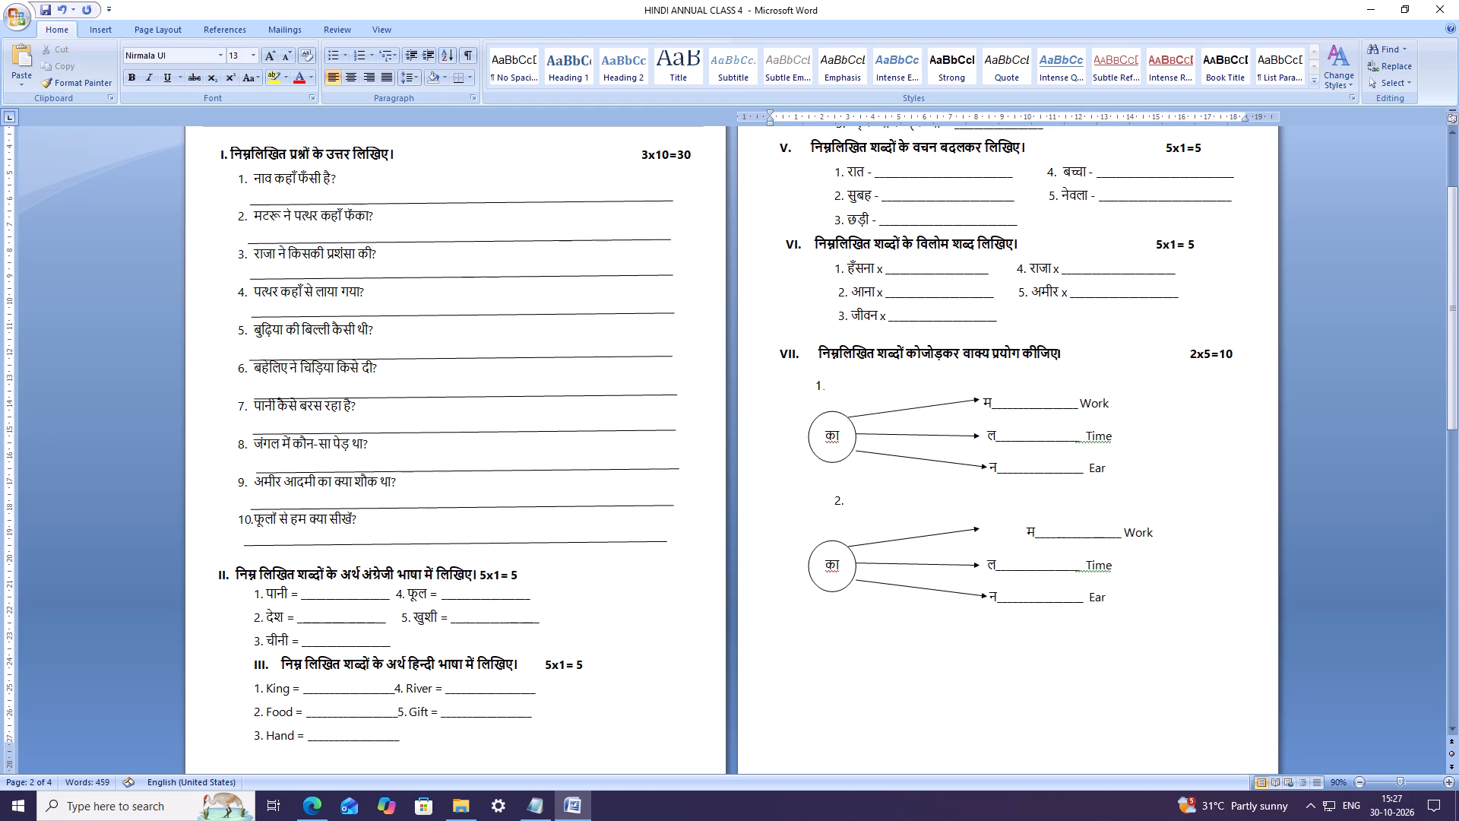
key("BackSpace")
key("BackSpace")
key("BackSpace")
key("BackSpace")
key("BackSpace")
key("BackSpace")
key("BackSpace")
key("BackSpace")
key("BackSpace")
key("BackSpace")
key("BackSpace")
key("BackSpace")
Save the Class 4 exam paper with the second diagram.
left_click(1181, 577)
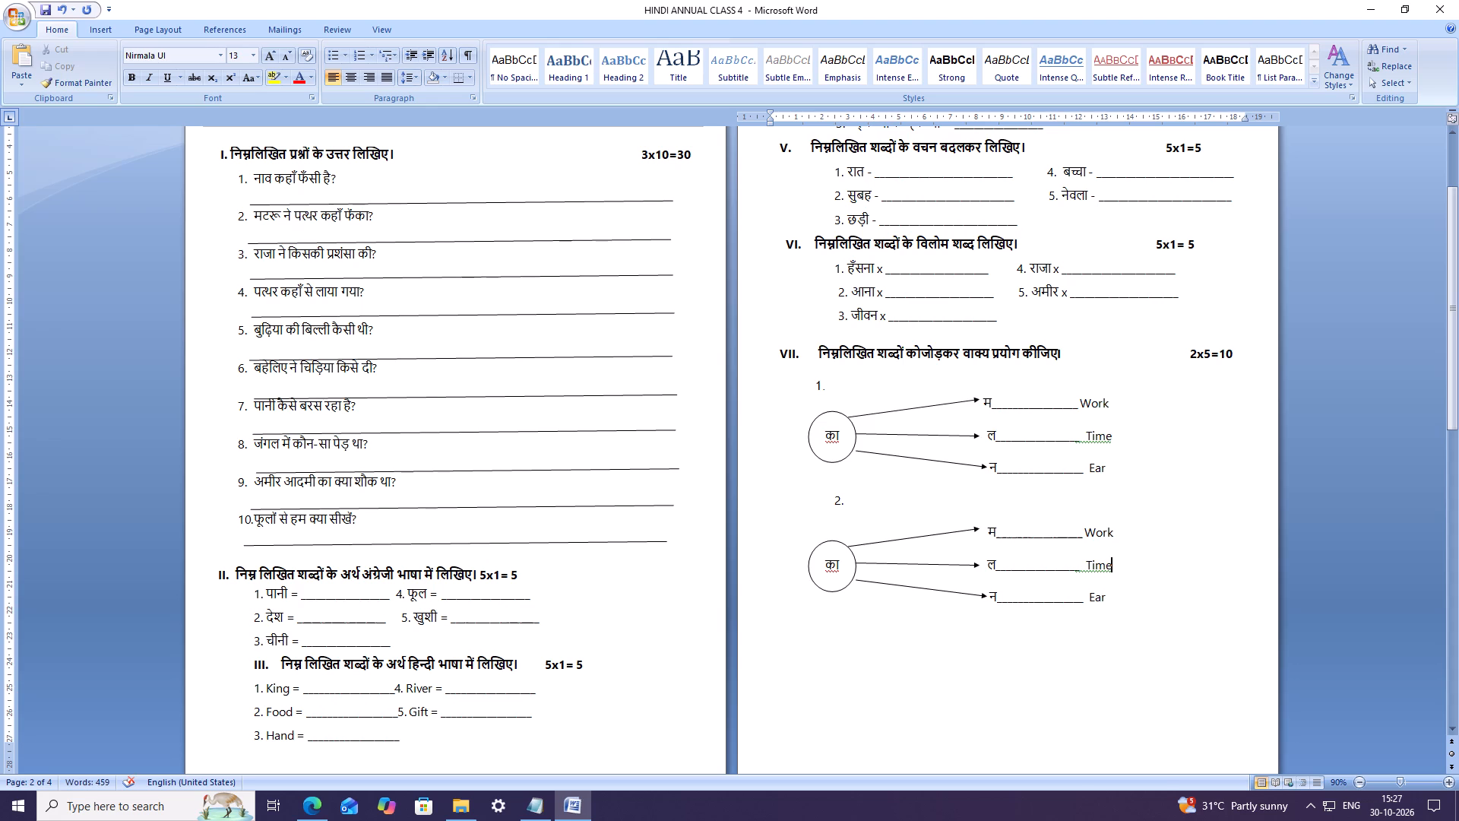
key("ctrl+s")
key("ctrl+s")
key("ctrl+s")
Replace the word Work in diagram 2's first row with Six.
left_click(1147, 540)
left_click(1128, 536)
key("BackSpace")
key("BackSpace")
key("BackSpace")
key("BackSpace")
type("Six")
Replace the word Time in the second row of section VII's diagram 2 with Hive.
key("Down")
key("BackSpace")
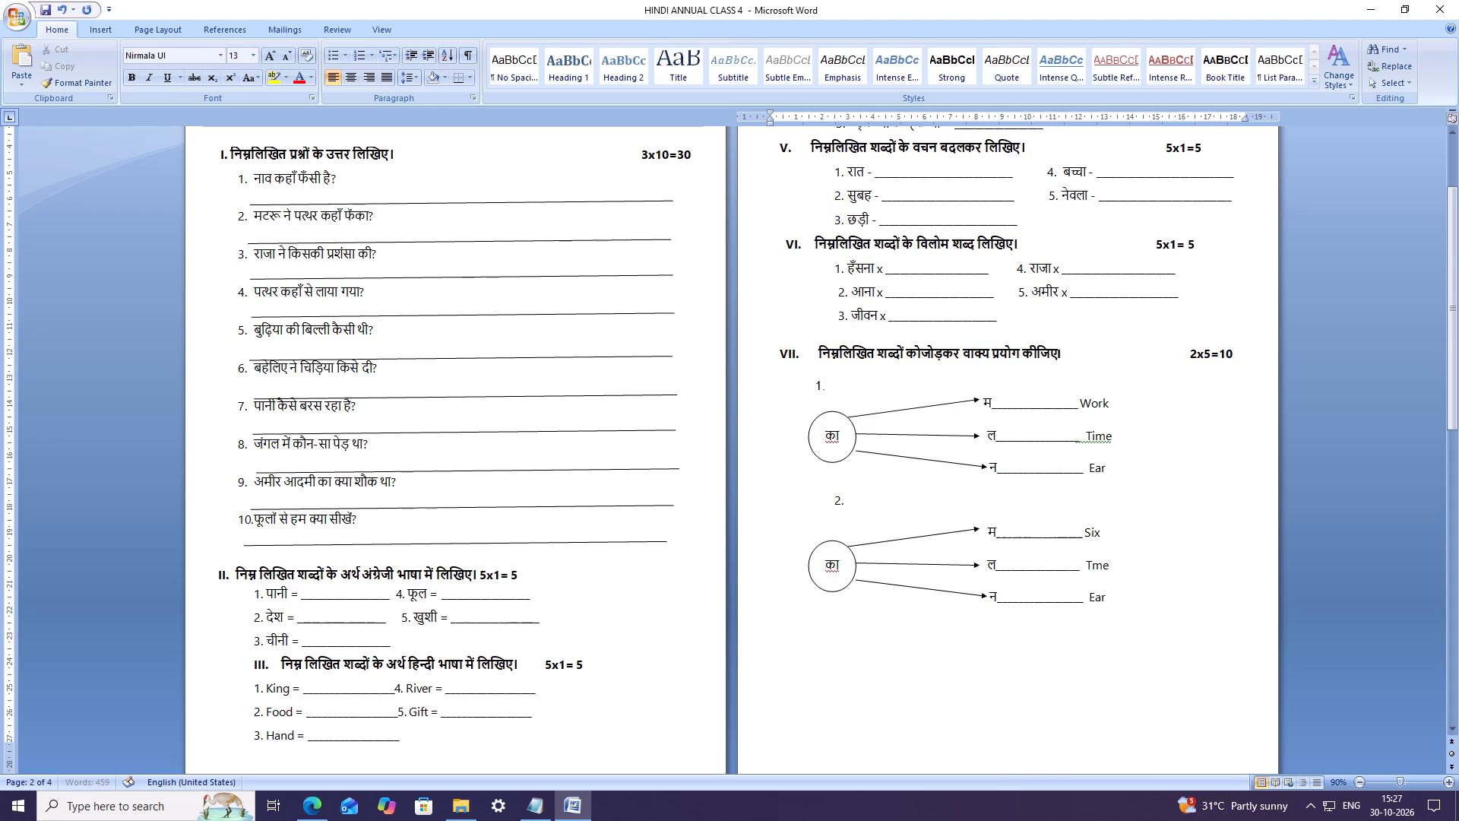
key("BackSpace")
key("Right")
key("Right")
key("Right")
key("Left")
key("BackSpace")
key("BackSpace")
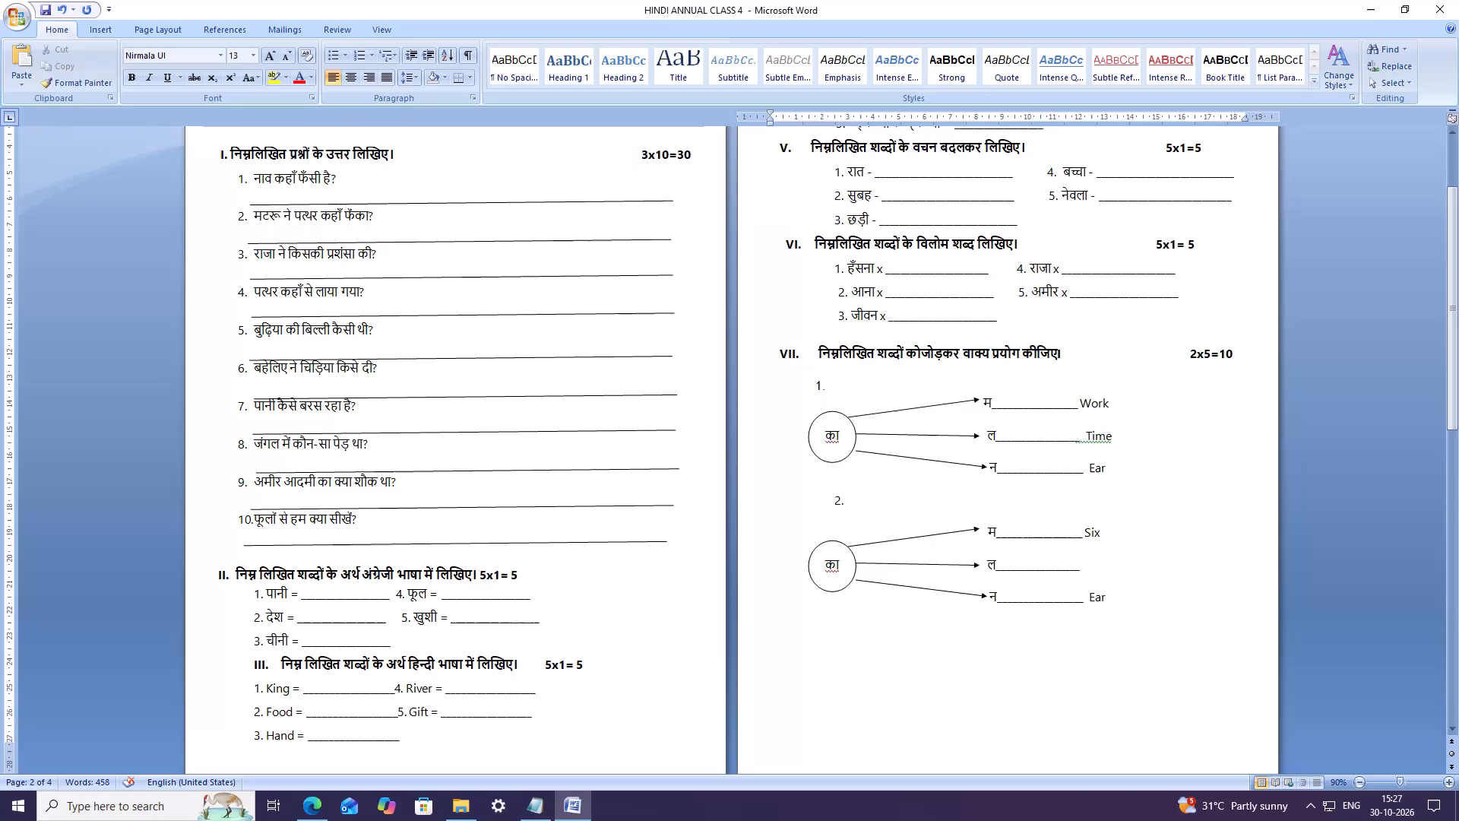
type("Hive")
Delete the third row's text in diagram 2, including न, its blank line and the word Ear.
key("Down")
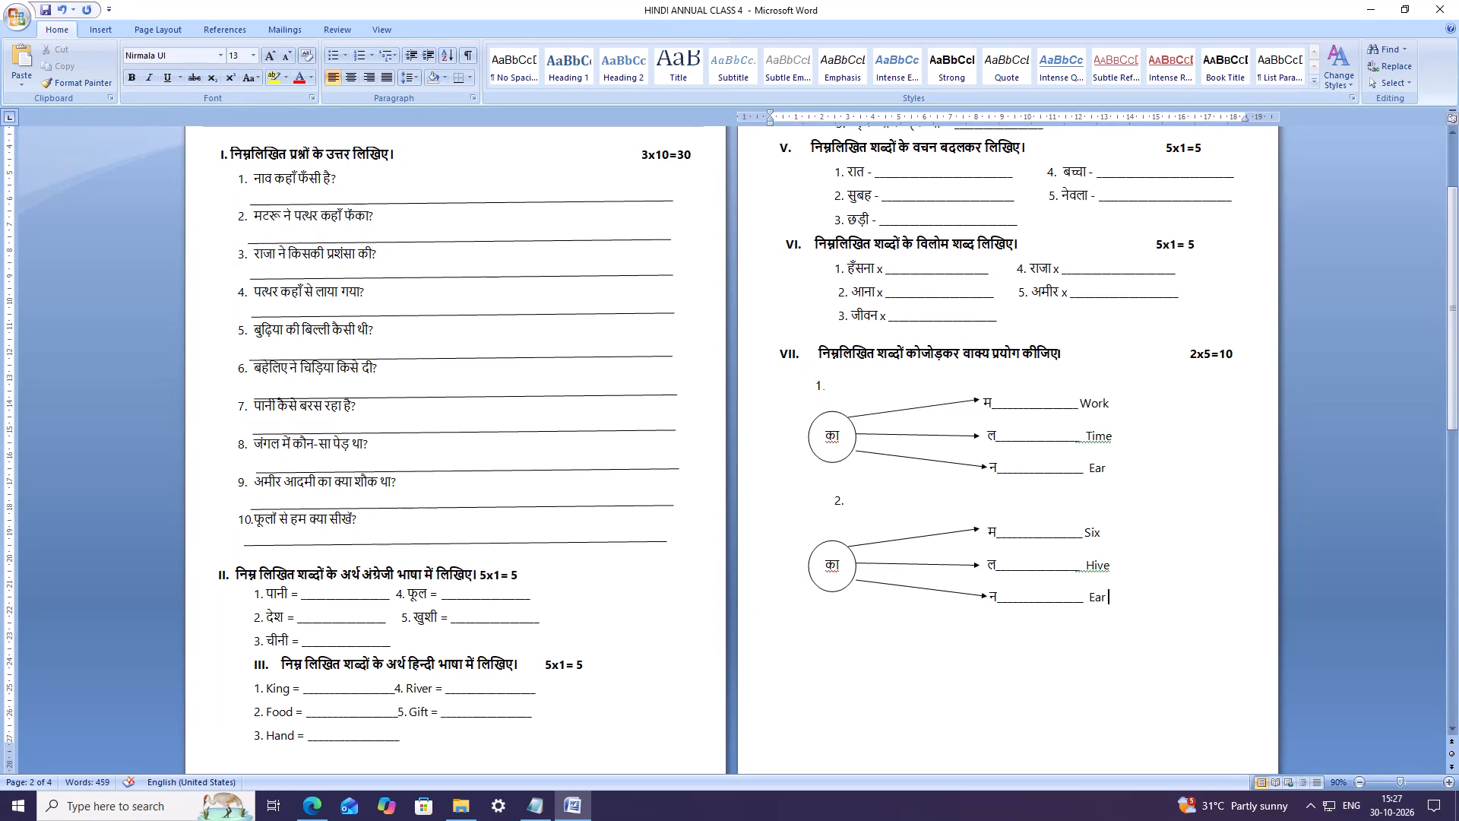
key("BackSpace")
key("BackSpace")
key("BackSpace")
key("BackSpace")
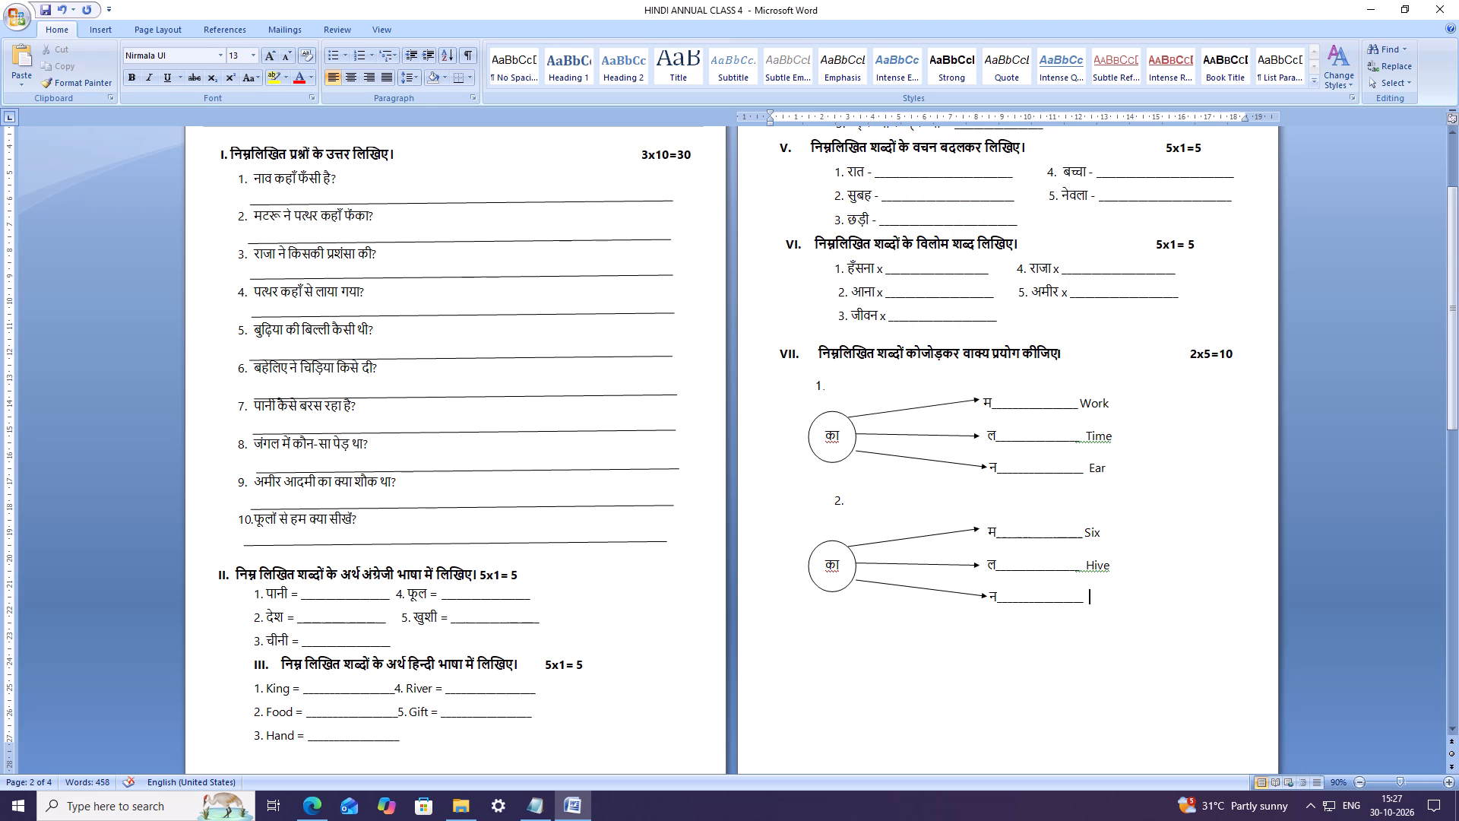
left_click(1100, 607)
key("BackSpace")
key("BackSpace")
key("BackSpace")
key("BackSpace")
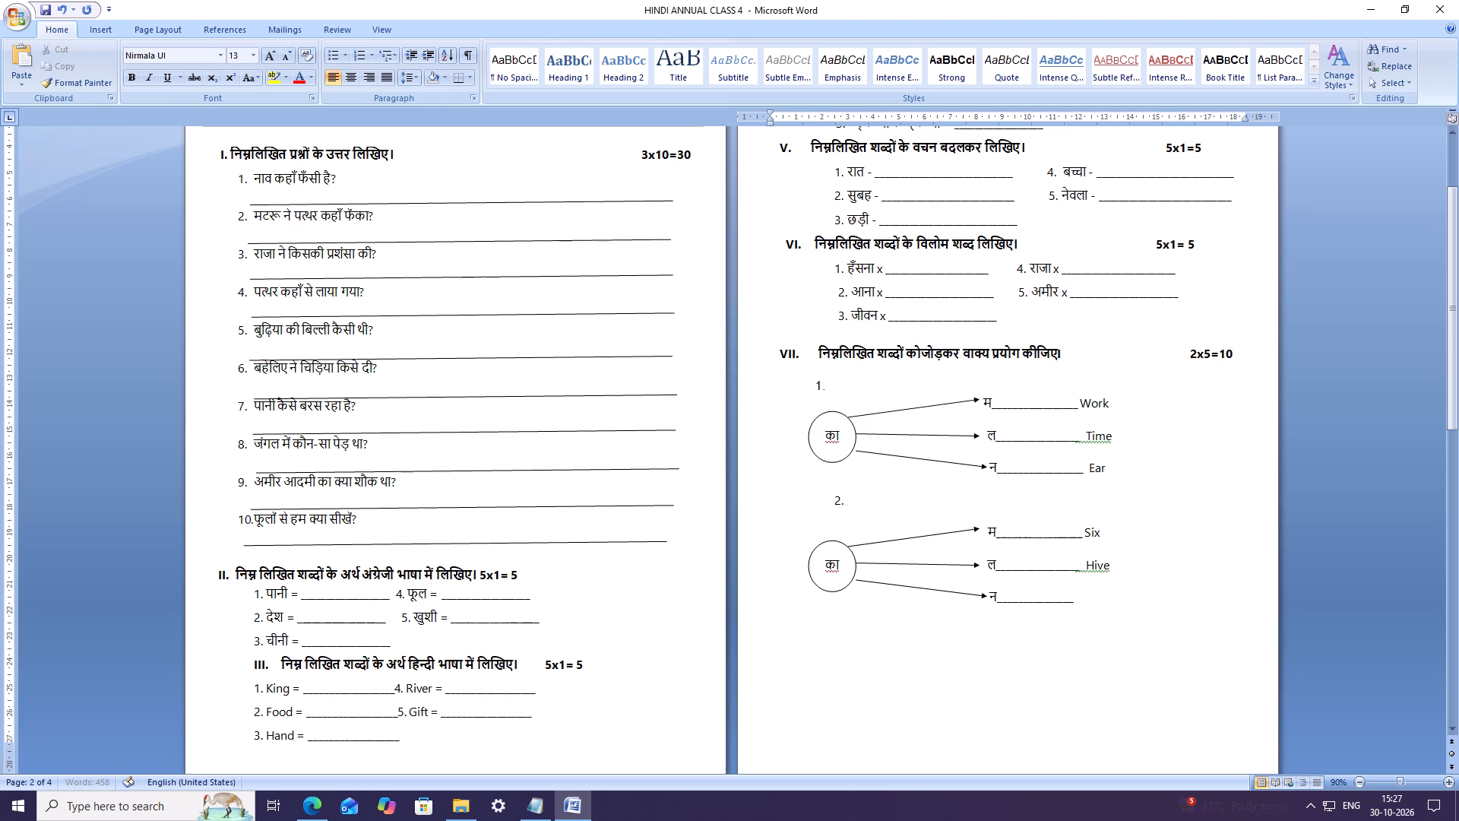
key("BackSpace")
key("BackSpace")
key("BackSpace")
key("BackSpace")
key("BackSpace")
key("BackSpace")
key("BackSpace")
key("BackSpace")
key("BackSpace")
key("BackSpace")
key("BackSpace")
key("BackSpace")
key("BackSpace")
key("BackSpace")
key("BackSpace")
key("BackSpace")
key("BackSpace")
Delete the third arrow from diagram 2's circle.
left_click(976, 594)
key("Delete")
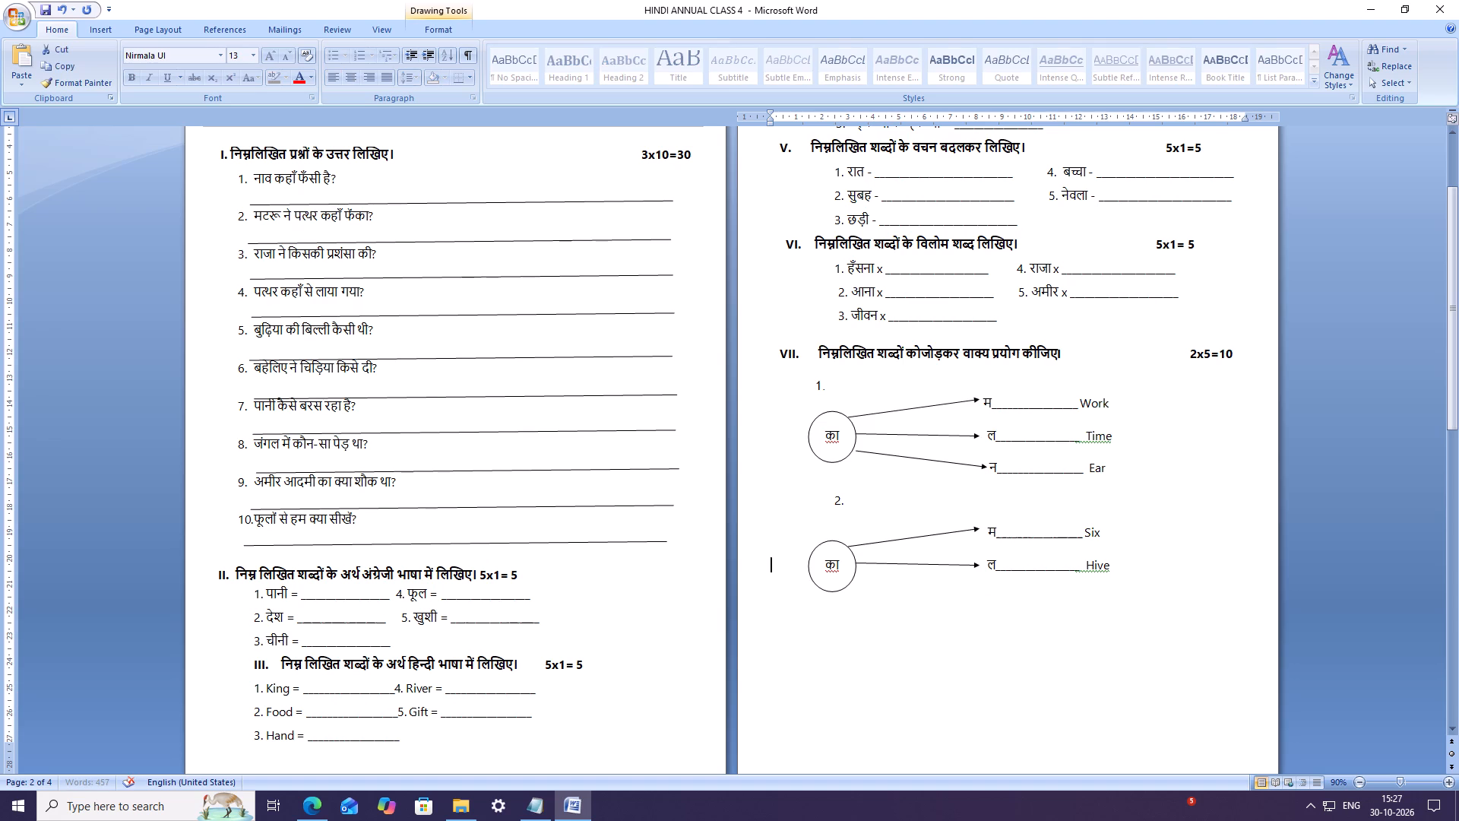
left_click(1027, 589)
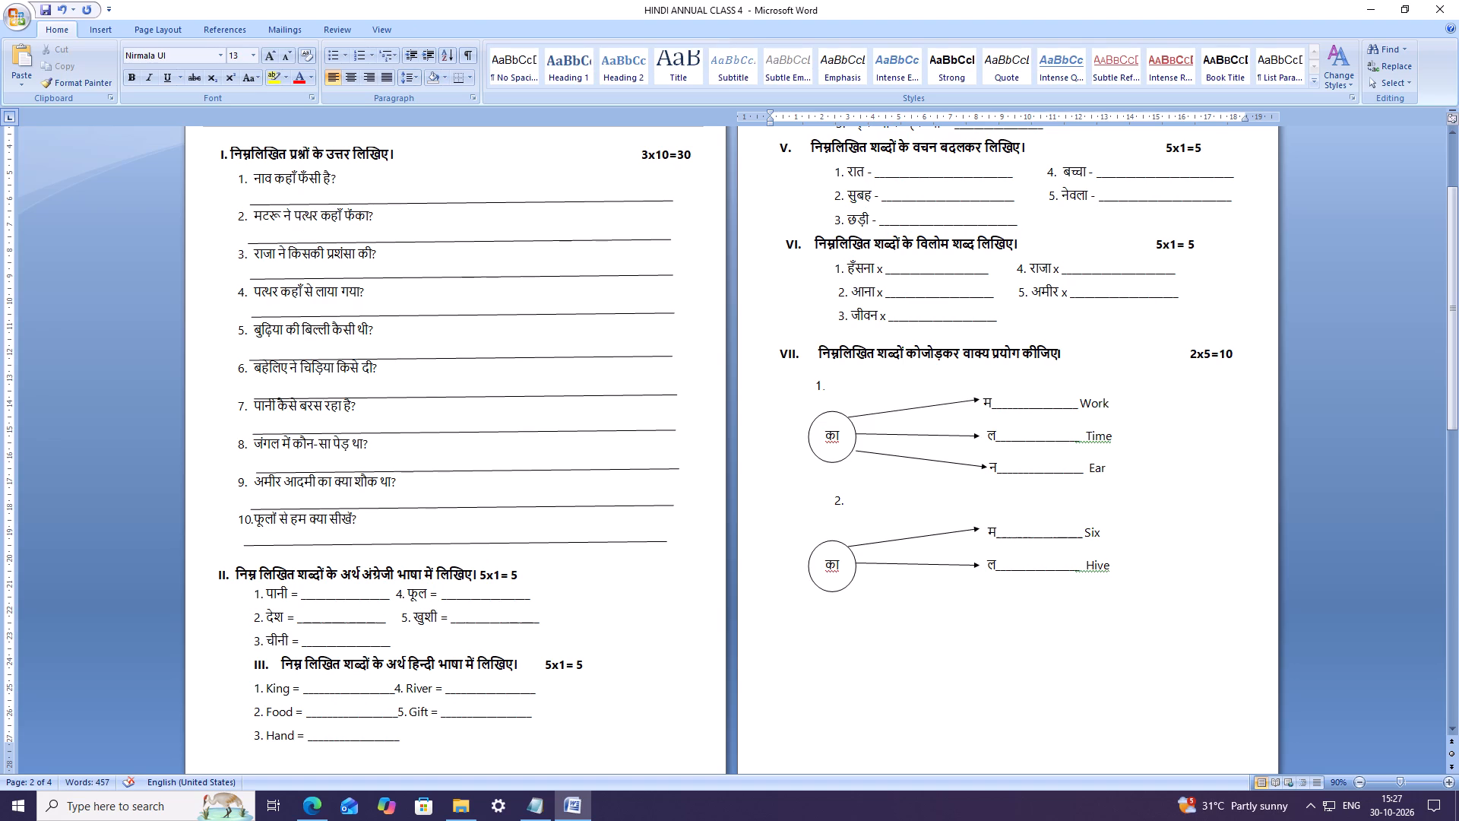
Save the Class 4 exam paper with the two-row second diagram.
left_click(995, 532)
key("ctrl+s")
key("ctrl+s")
key("ctrl+s")
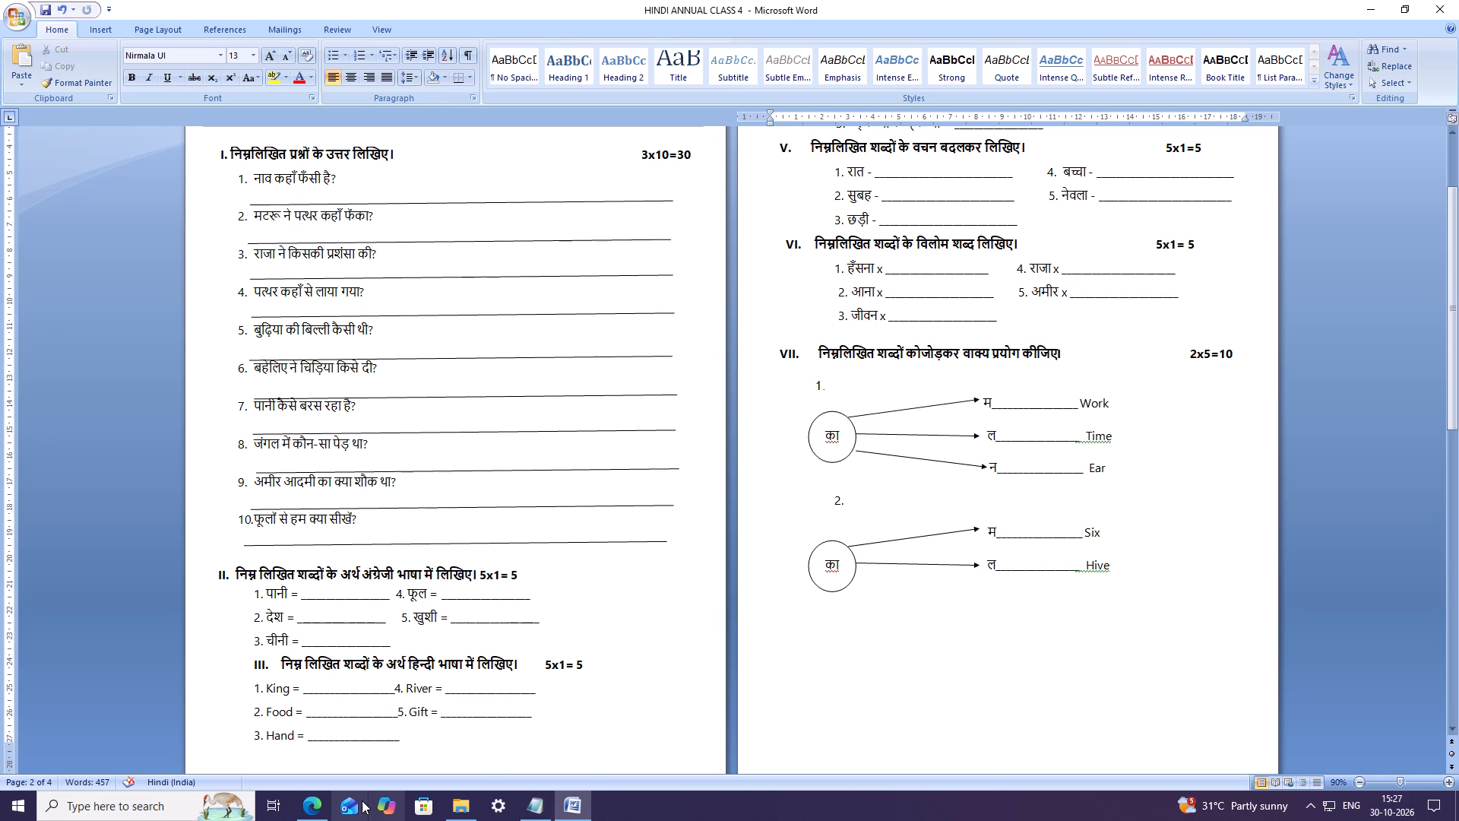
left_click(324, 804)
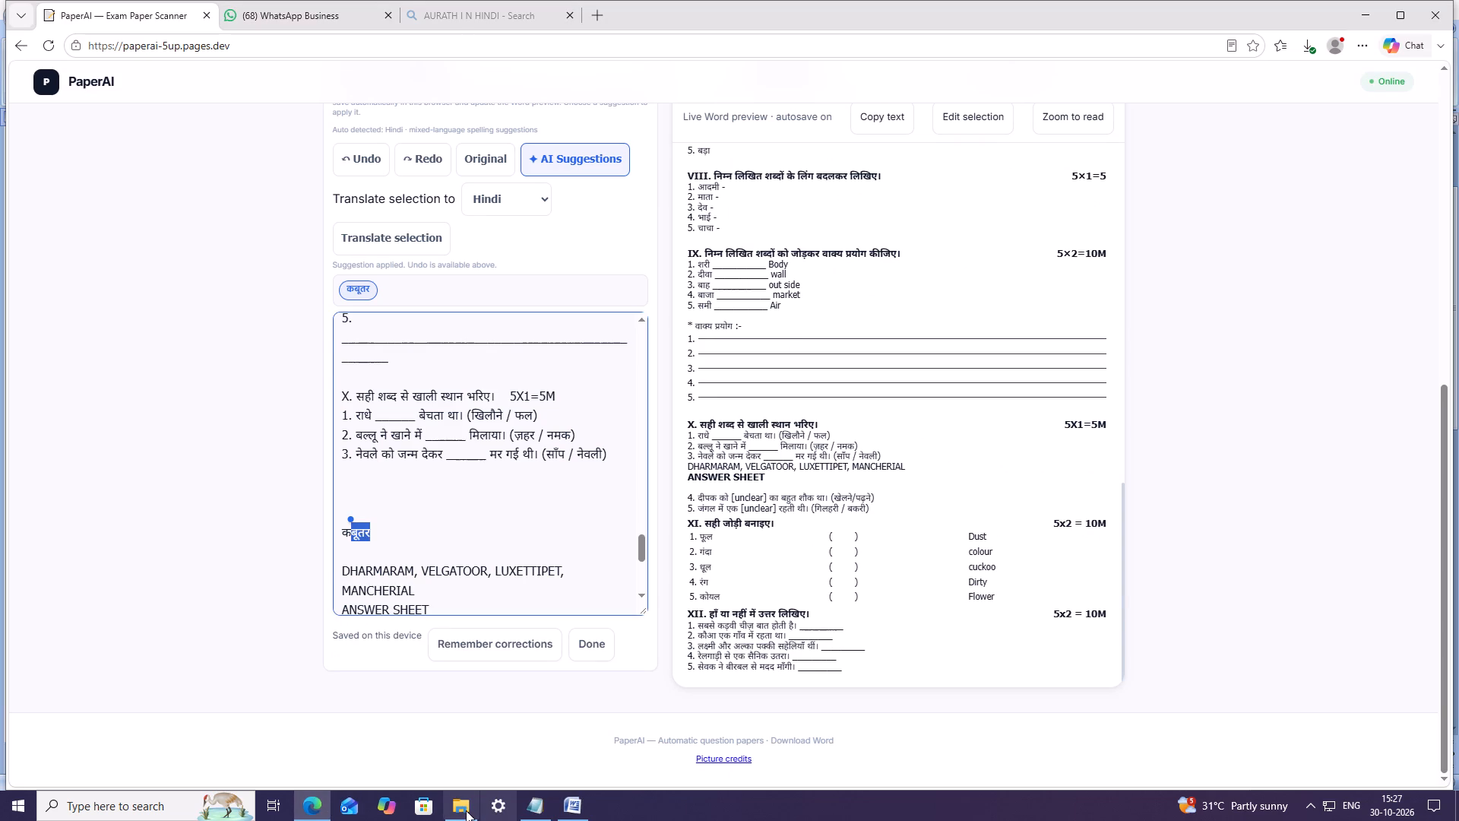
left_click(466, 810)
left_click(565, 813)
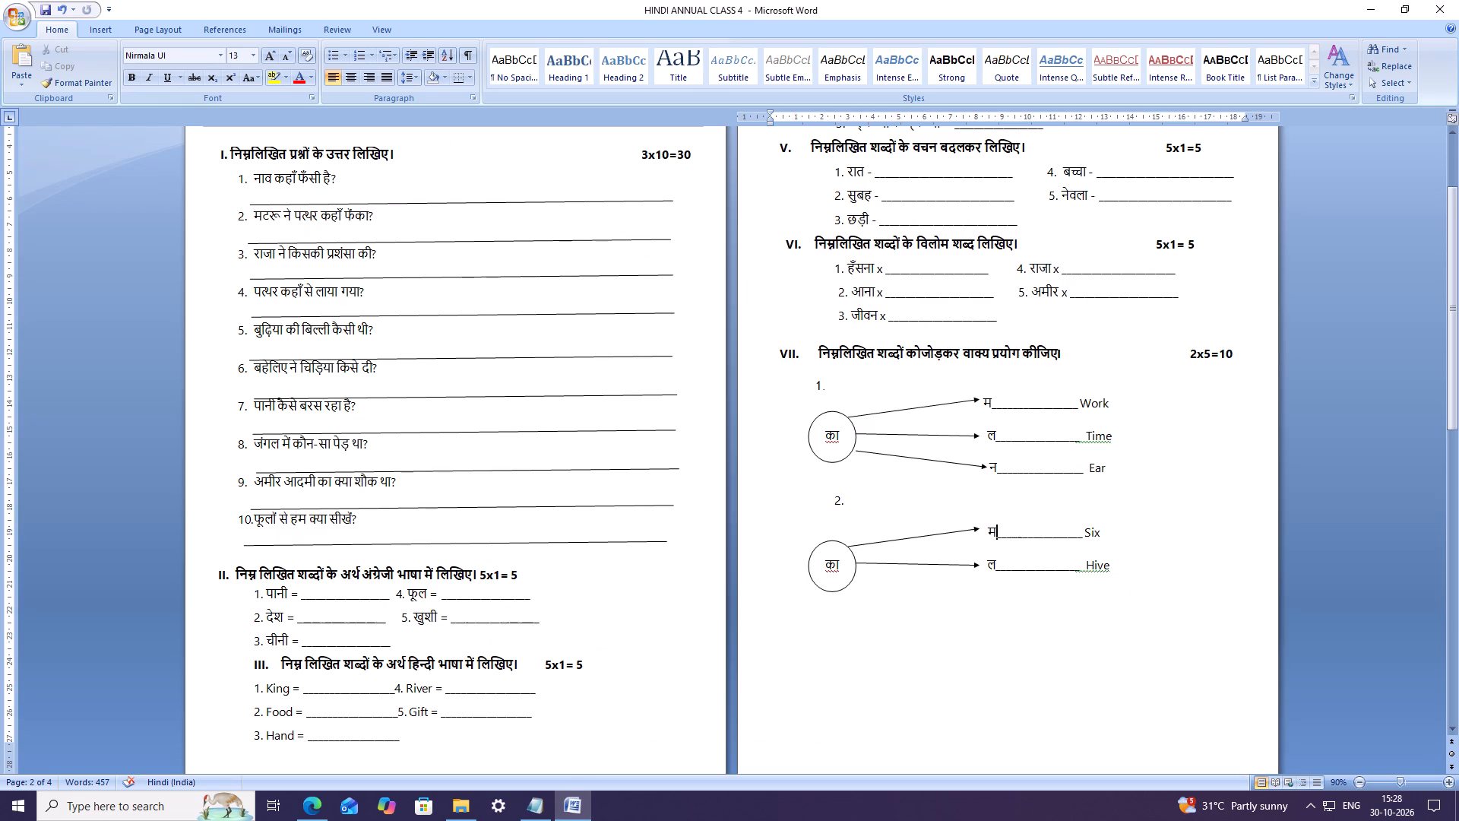
Remove the indent before the section III heading so it starts at the page margin.
scroll(229, 617, "up", 4)
scroll(229, 617, "down", 6)
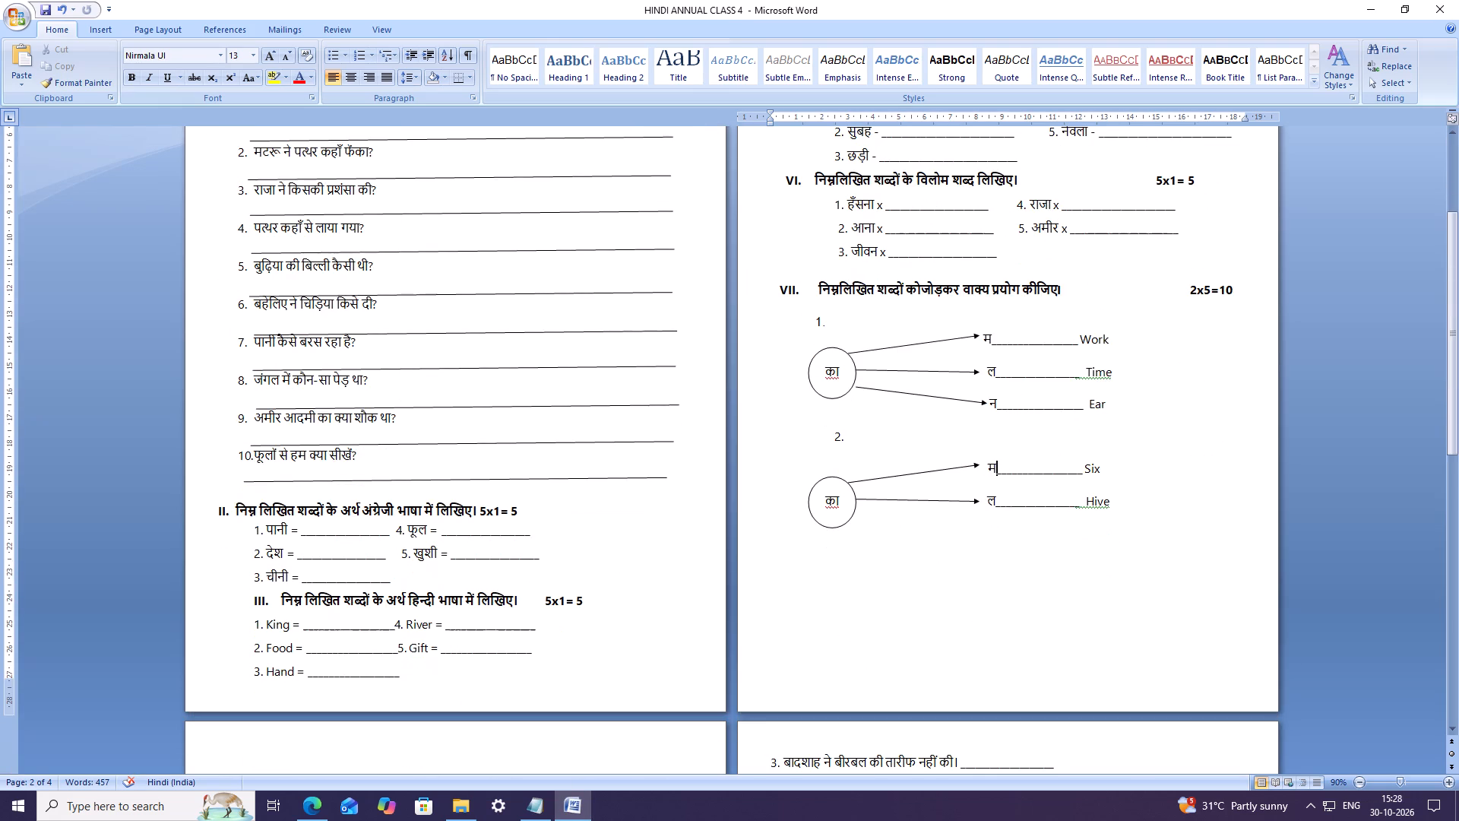
left_click(248, 608)
key("BackSpace")
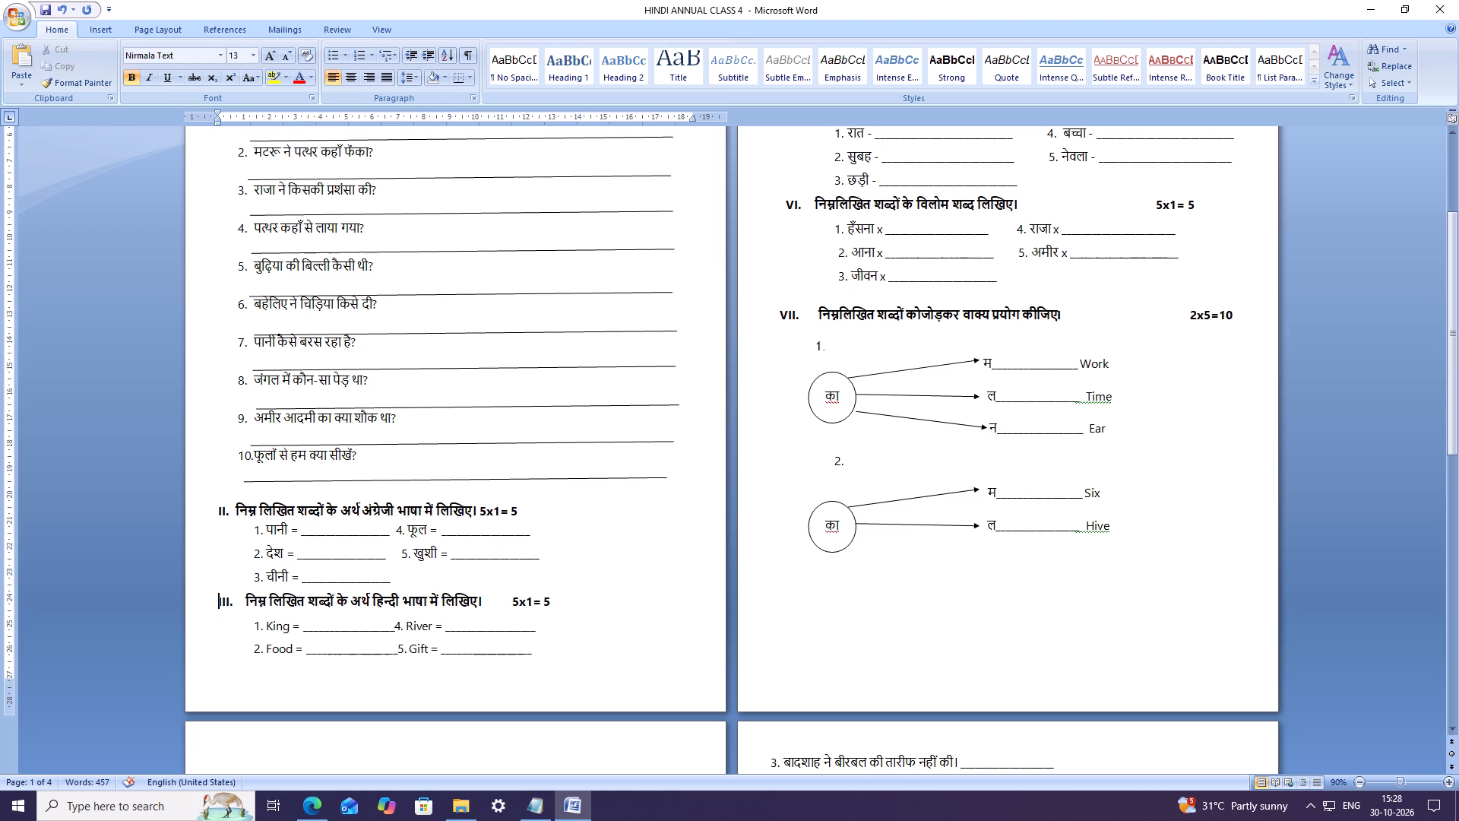
Insert spaces before 4. फूल in section II and before 4. River and 5. Gift in section III to separate them from the preceding blanks.
left_click(397, 528)
key("space")
key("space")
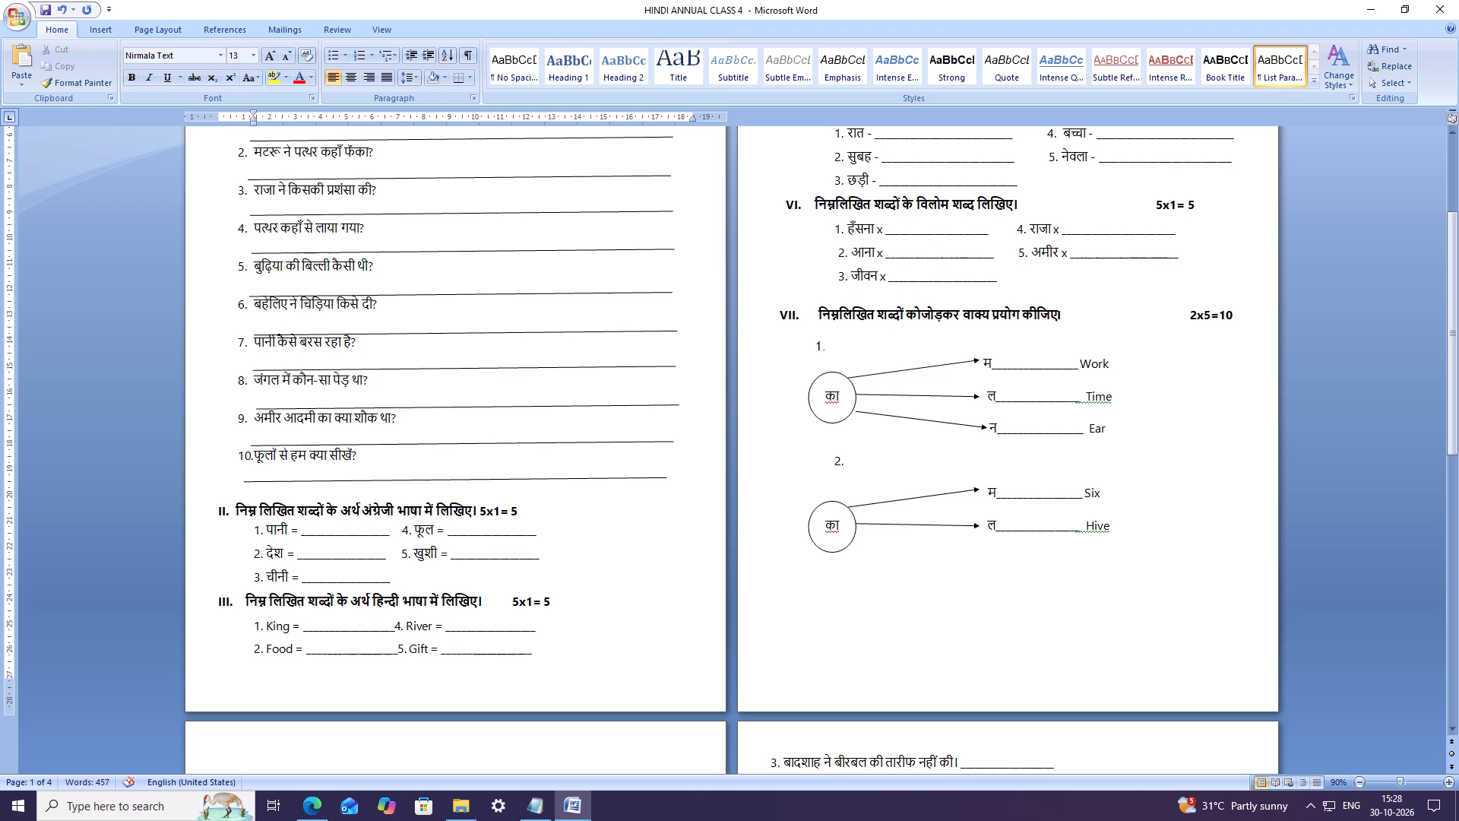
left_click(395, 624)
key("space")
key("space")
key("space")
key("space")
left_click(399, 648)
key("space")
key("space")
Replace म in diagram 2's first row with ह, using हि copied from the section III heading with its vowel sign removed.
left_click_drag(385, 602, 379, 602)
left_click_drag(379, 602, 375, 601)
key("ctrl+c")
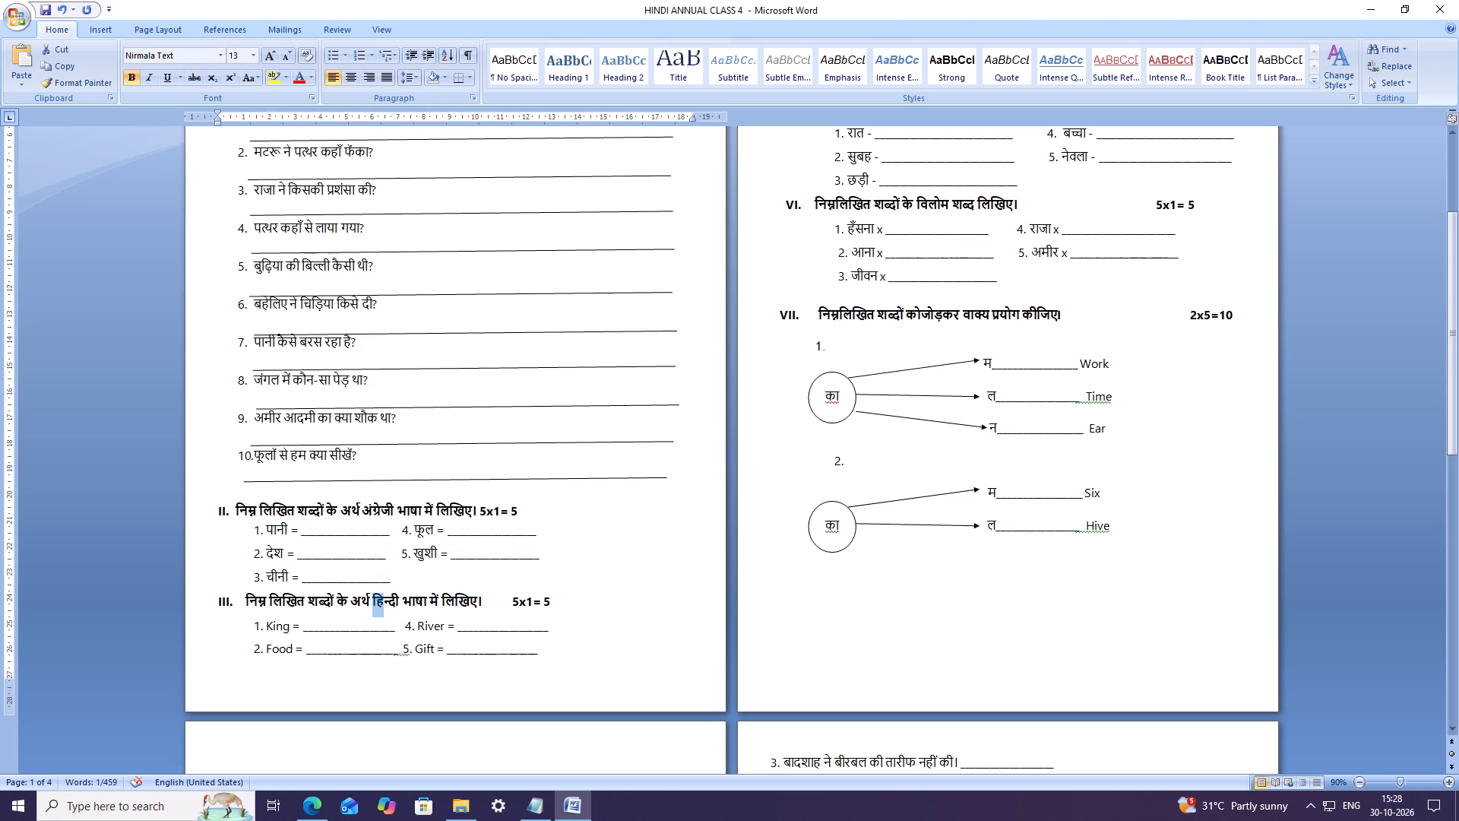
left_click(997, 494)
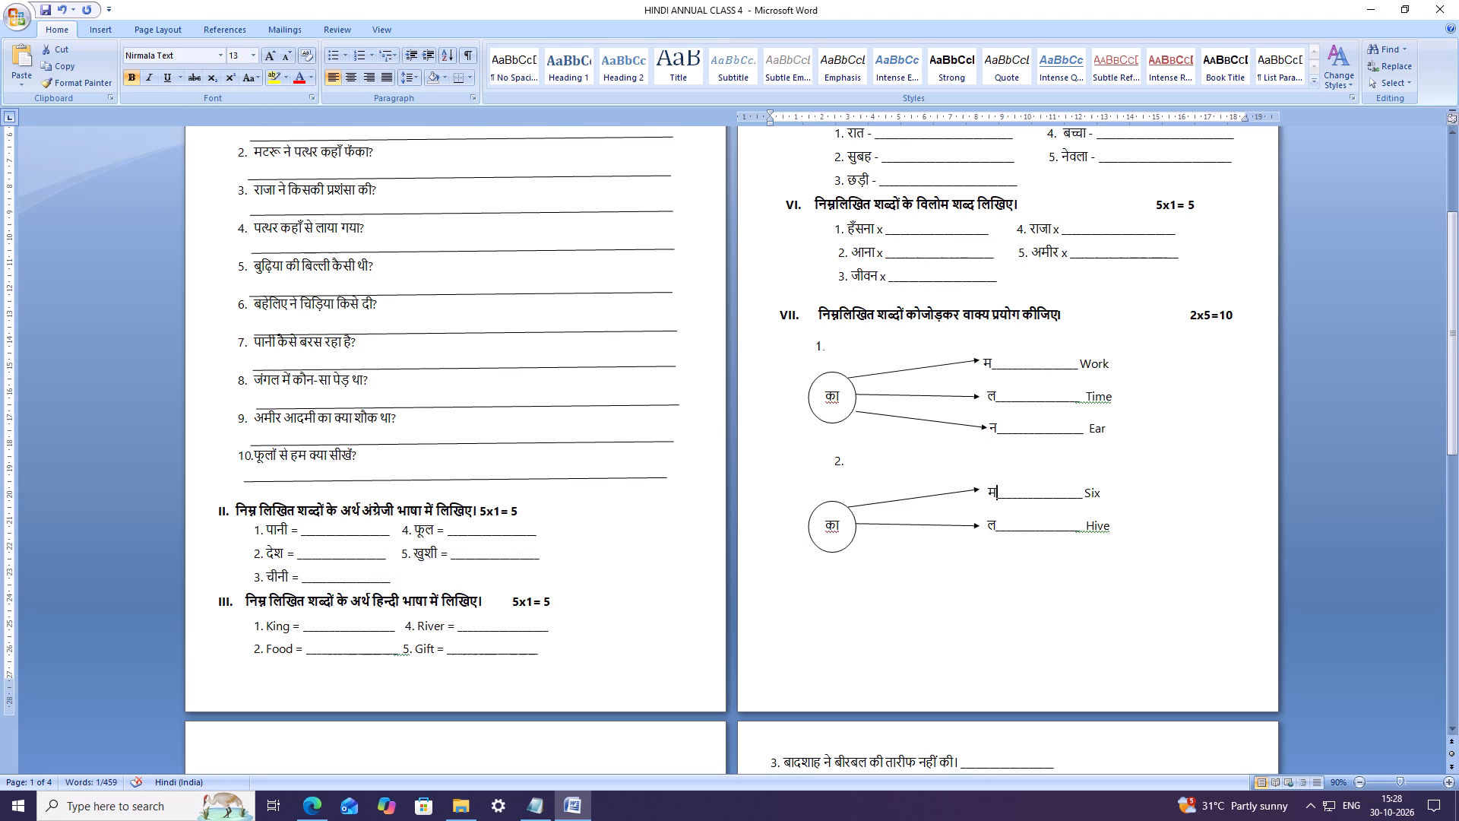
key("BackSpace")
key("ctrl+v")
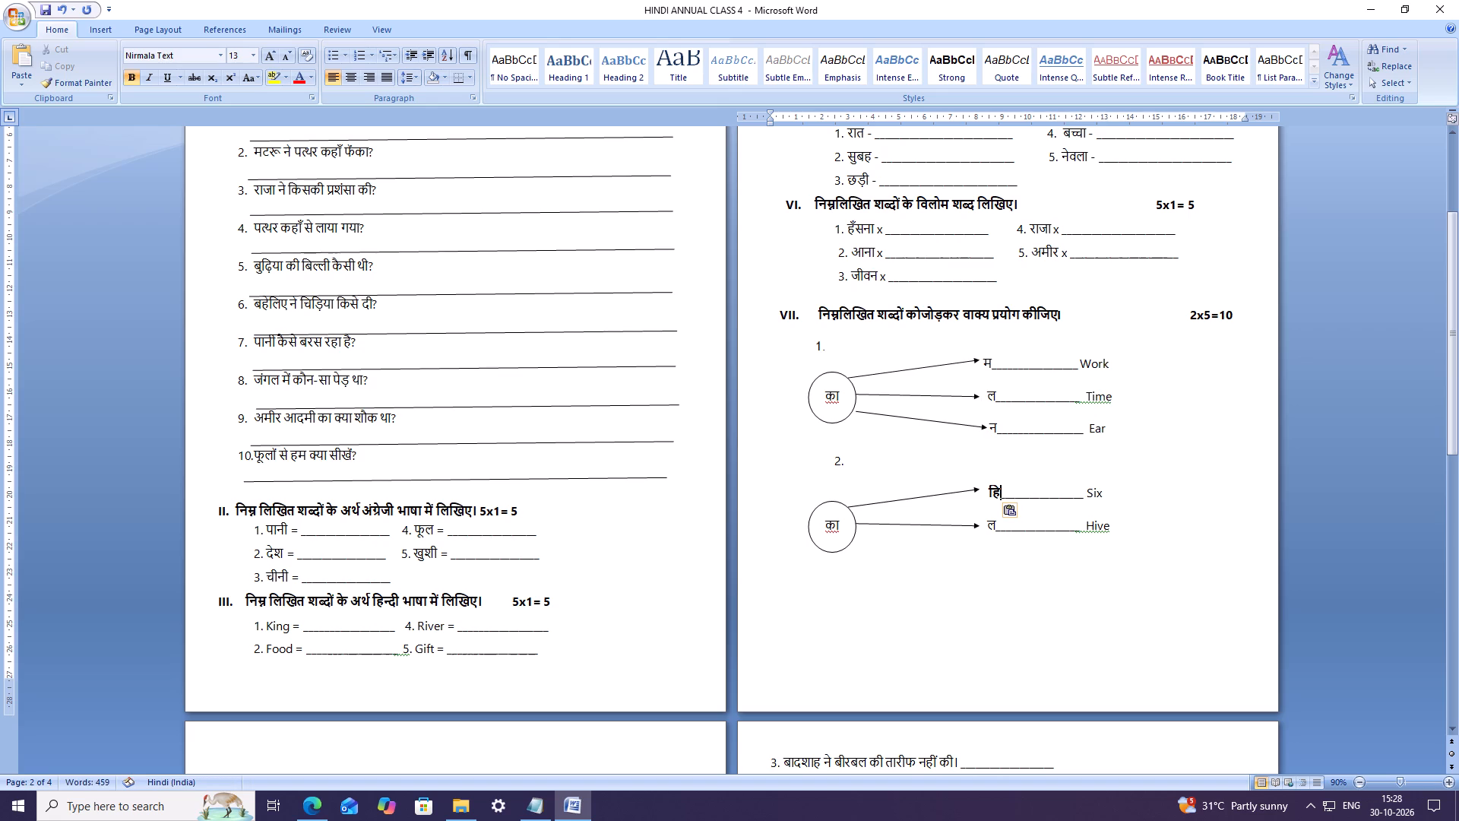
left_click(997, 490)
key("Return")
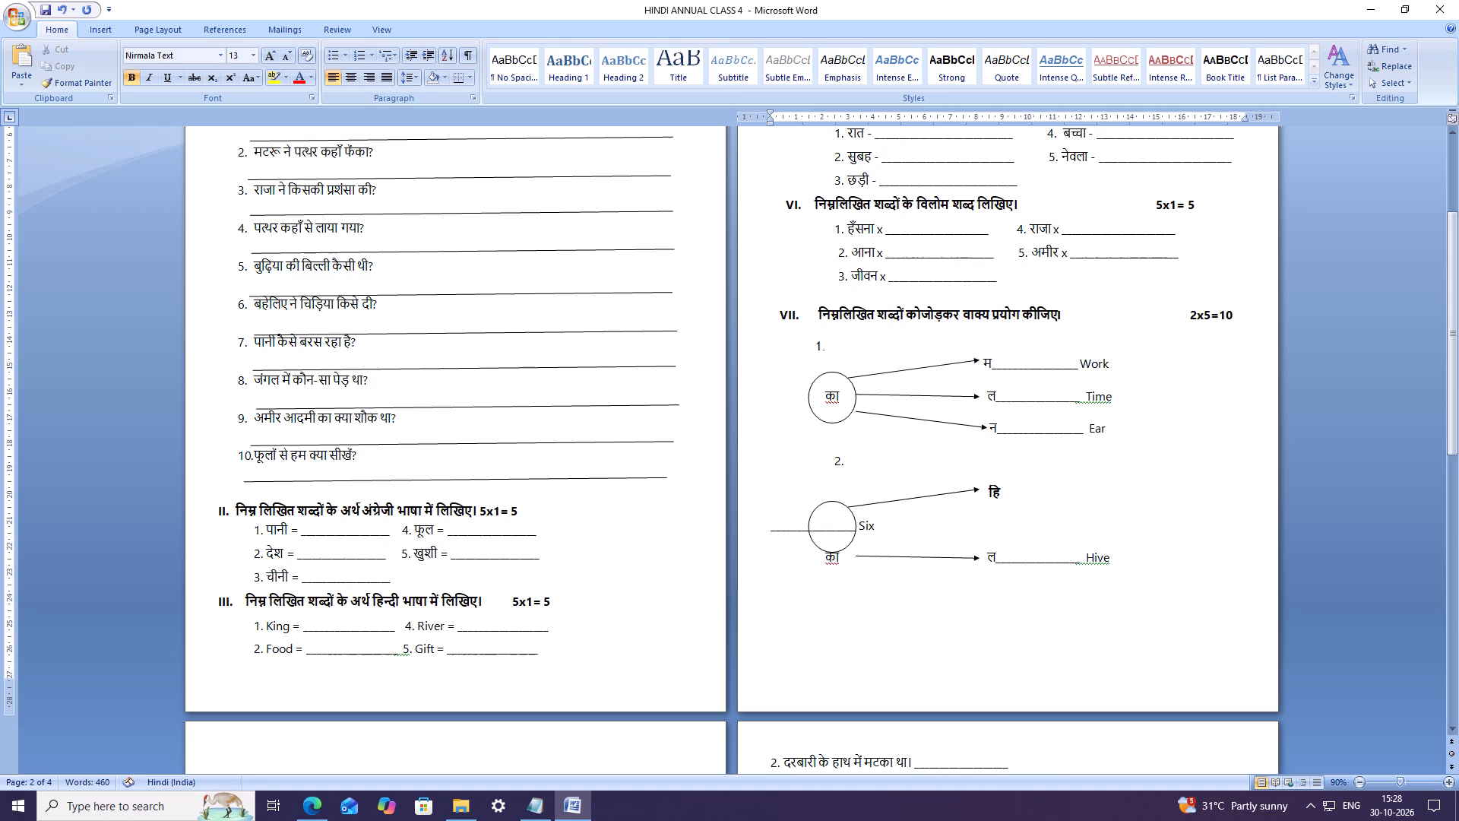
key("BackSpace")
key("BackSpace")
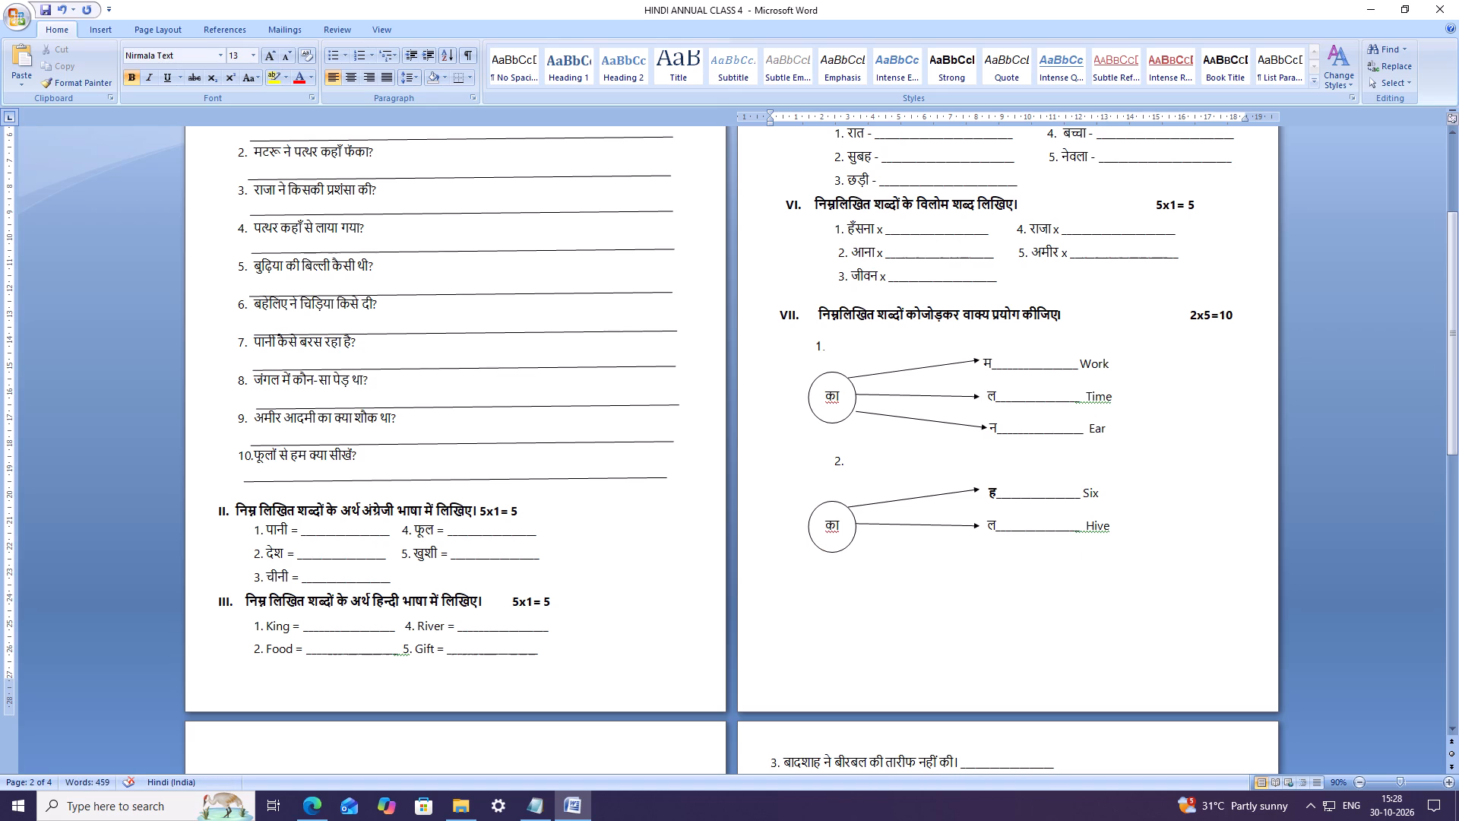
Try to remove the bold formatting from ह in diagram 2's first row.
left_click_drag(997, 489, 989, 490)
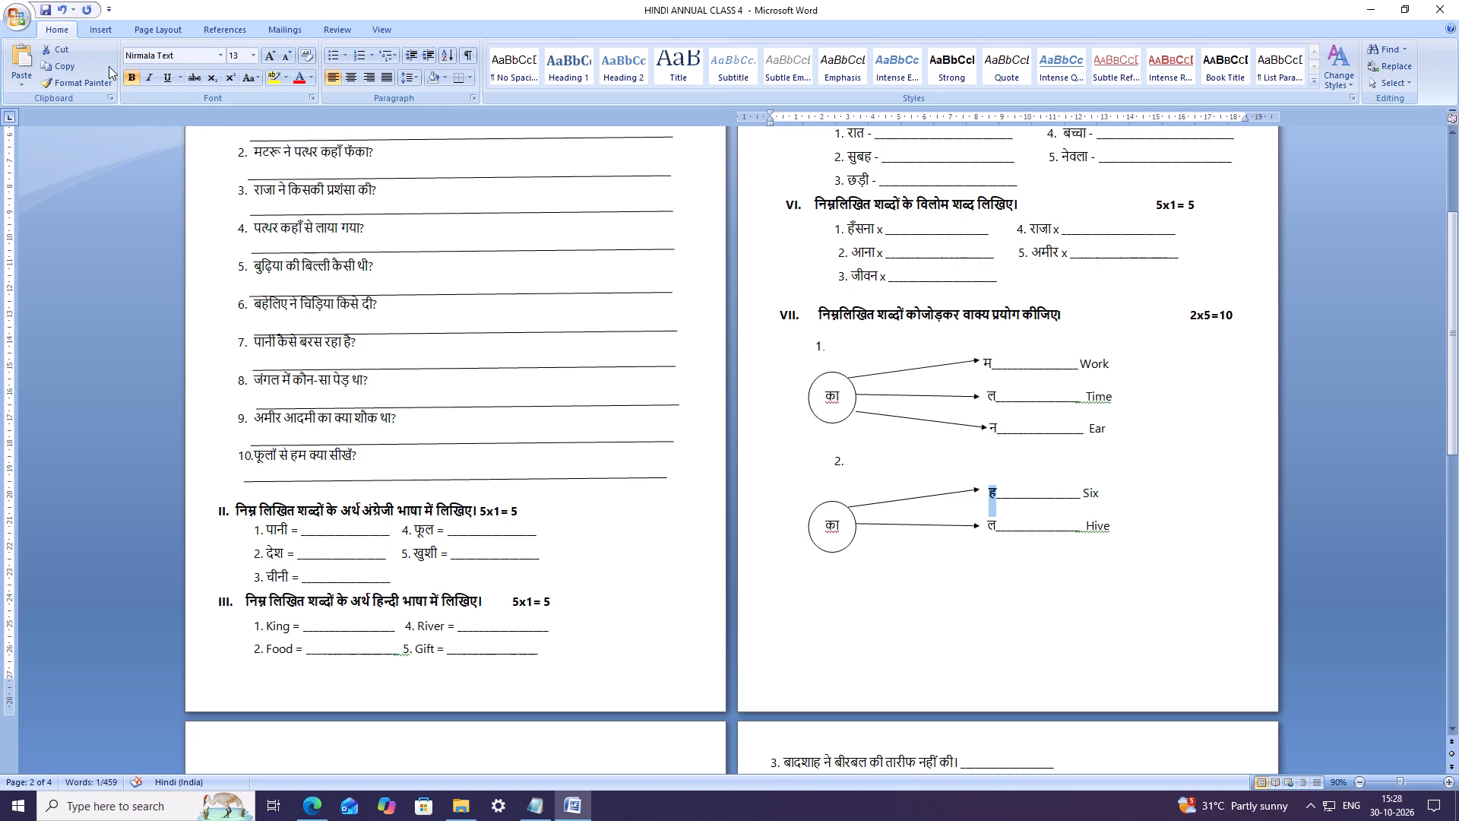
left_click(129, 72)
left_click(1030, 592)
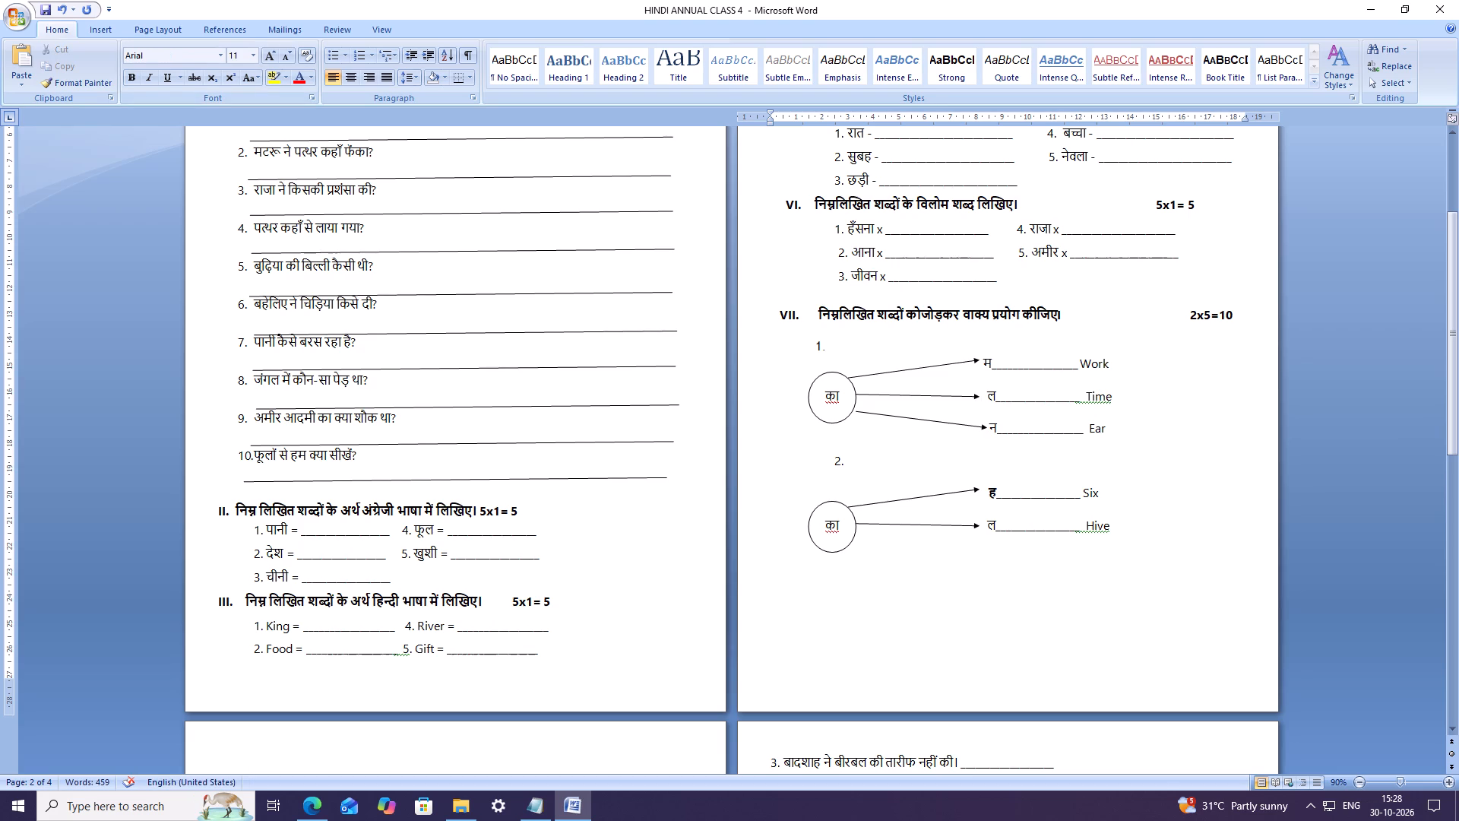
Save the Class 4 exam paper with the changed first-row letter and spacing.
key("ctrl+s")
key("ctrl+s")
key("ctrl+s")
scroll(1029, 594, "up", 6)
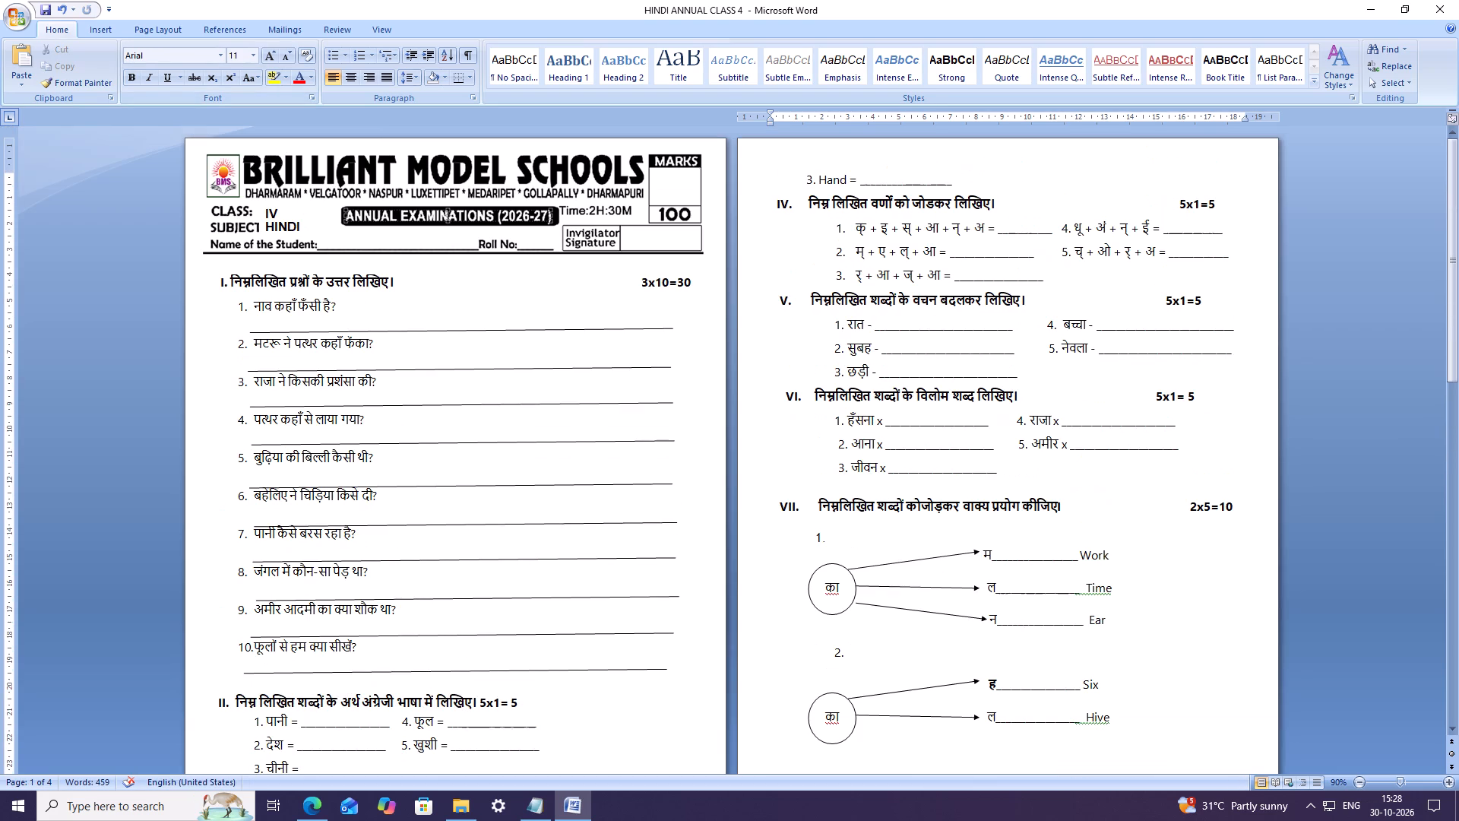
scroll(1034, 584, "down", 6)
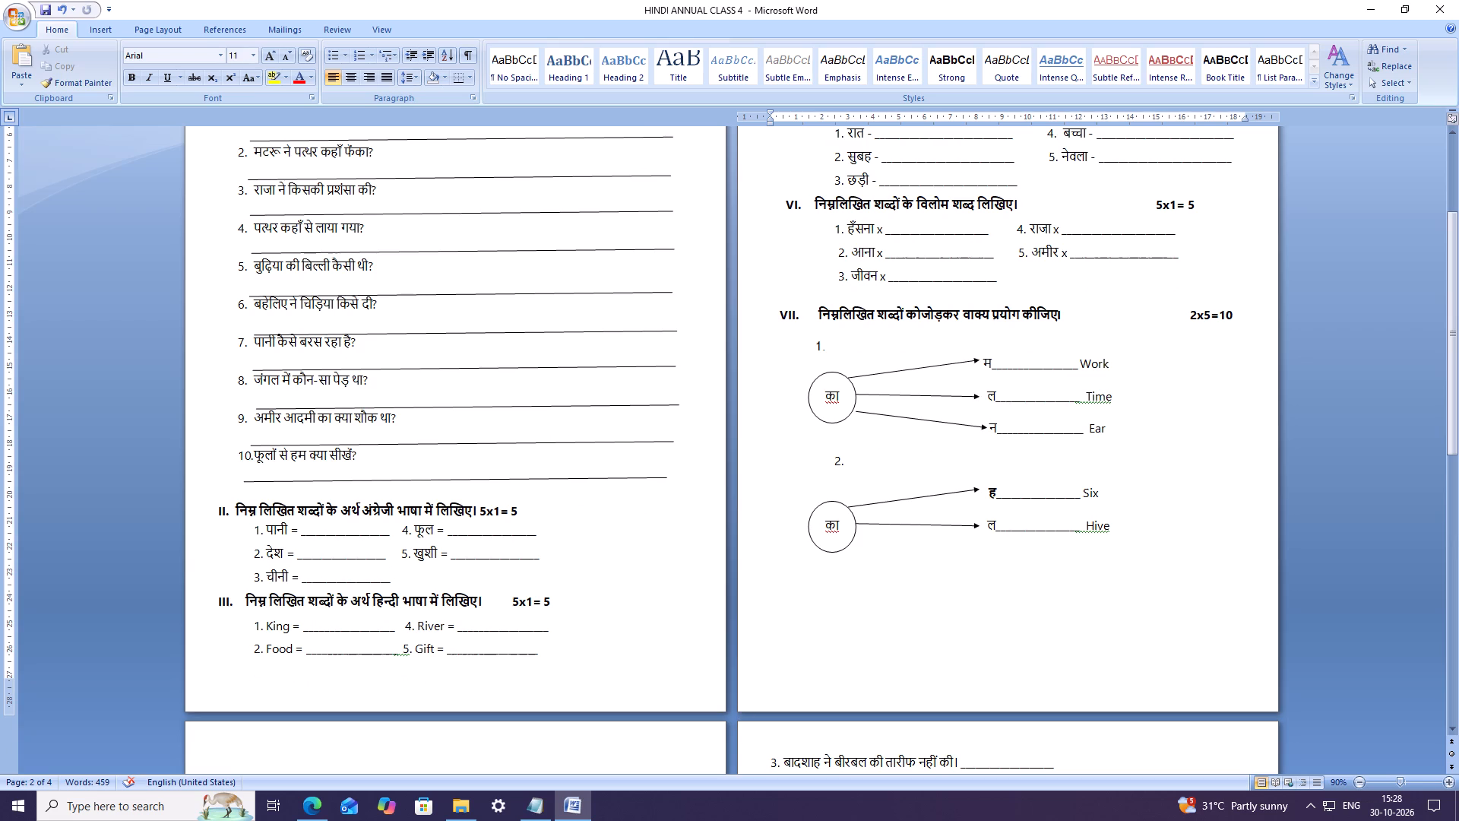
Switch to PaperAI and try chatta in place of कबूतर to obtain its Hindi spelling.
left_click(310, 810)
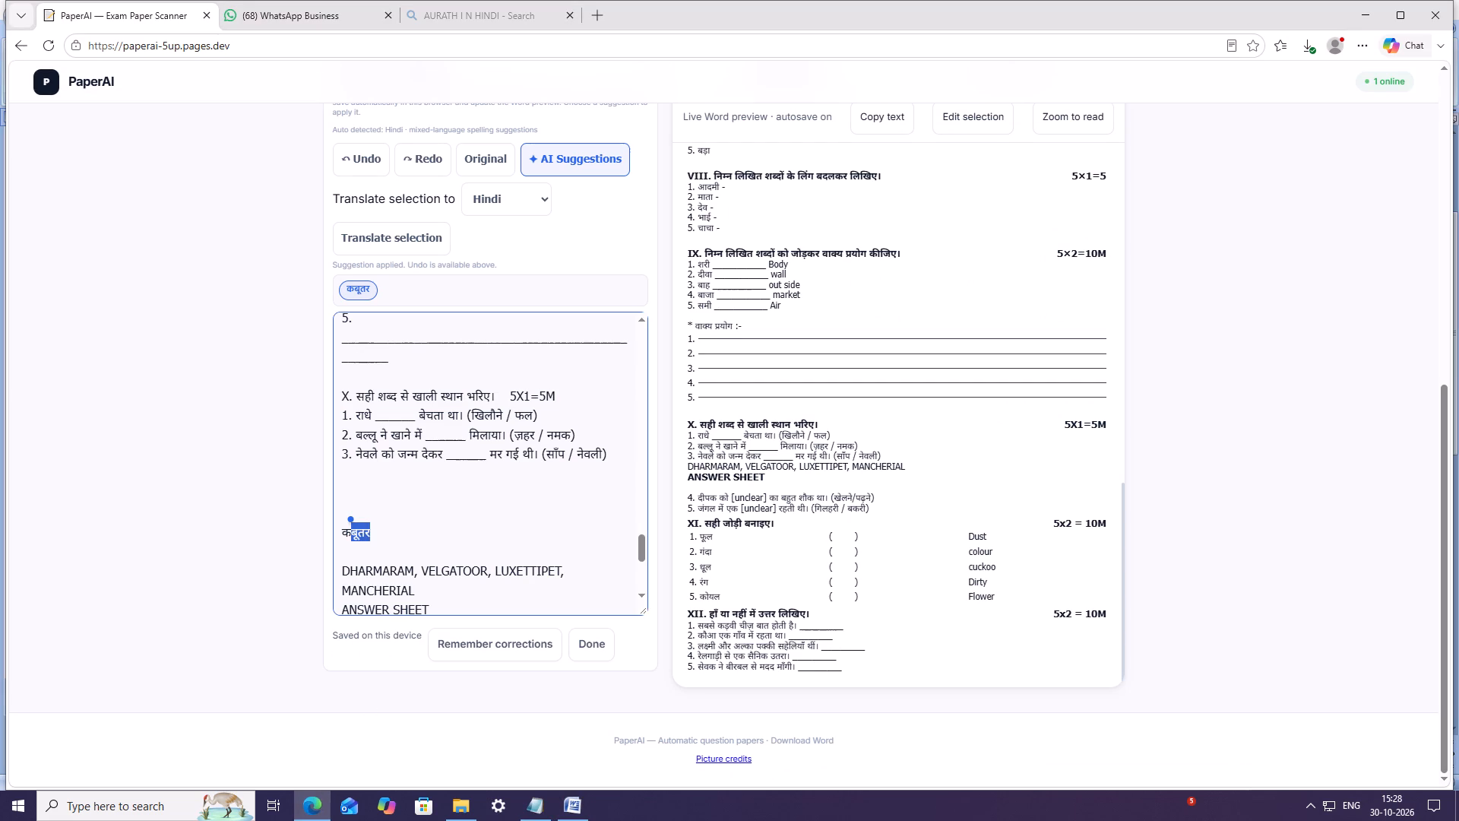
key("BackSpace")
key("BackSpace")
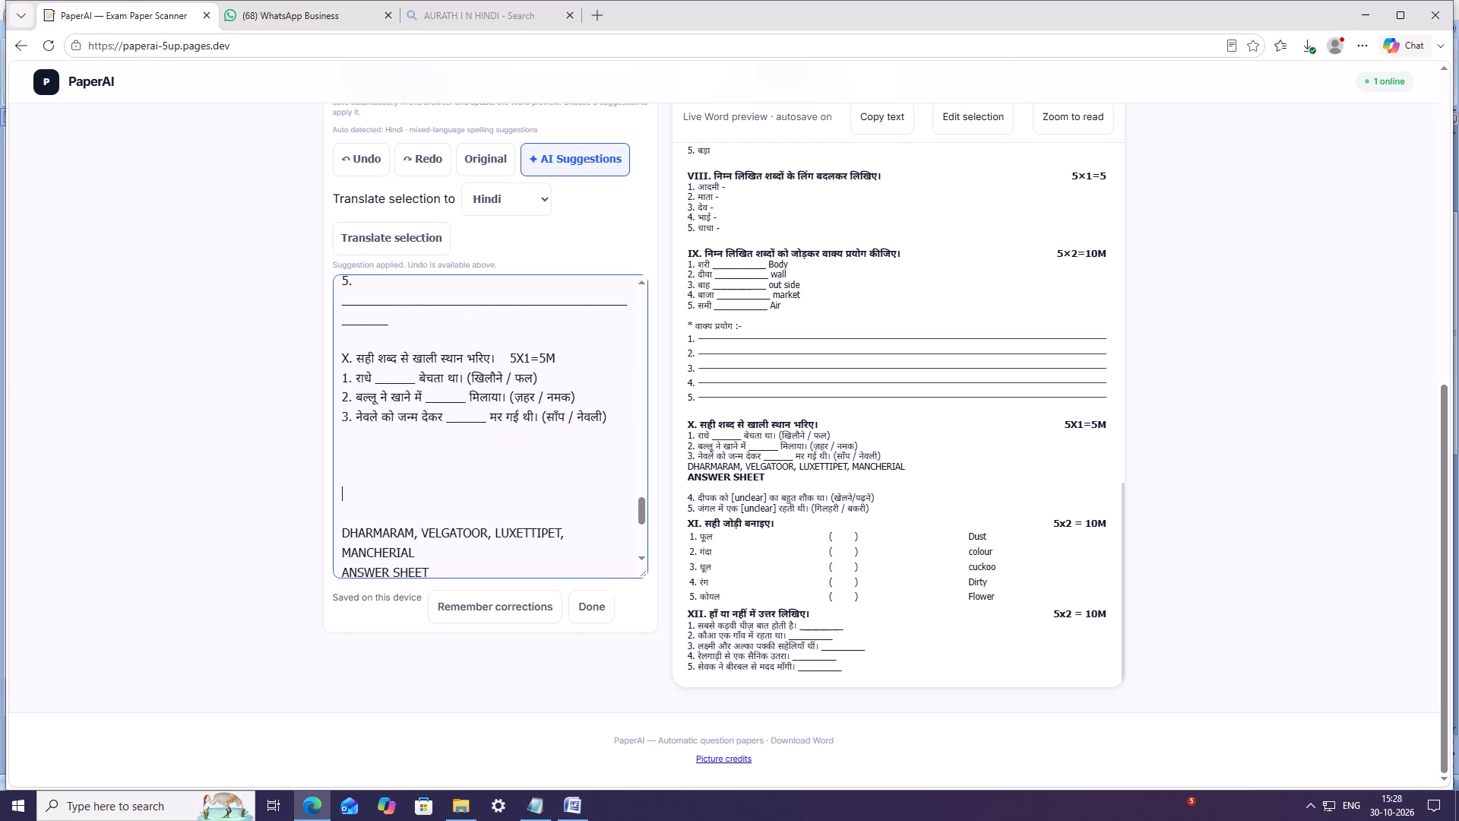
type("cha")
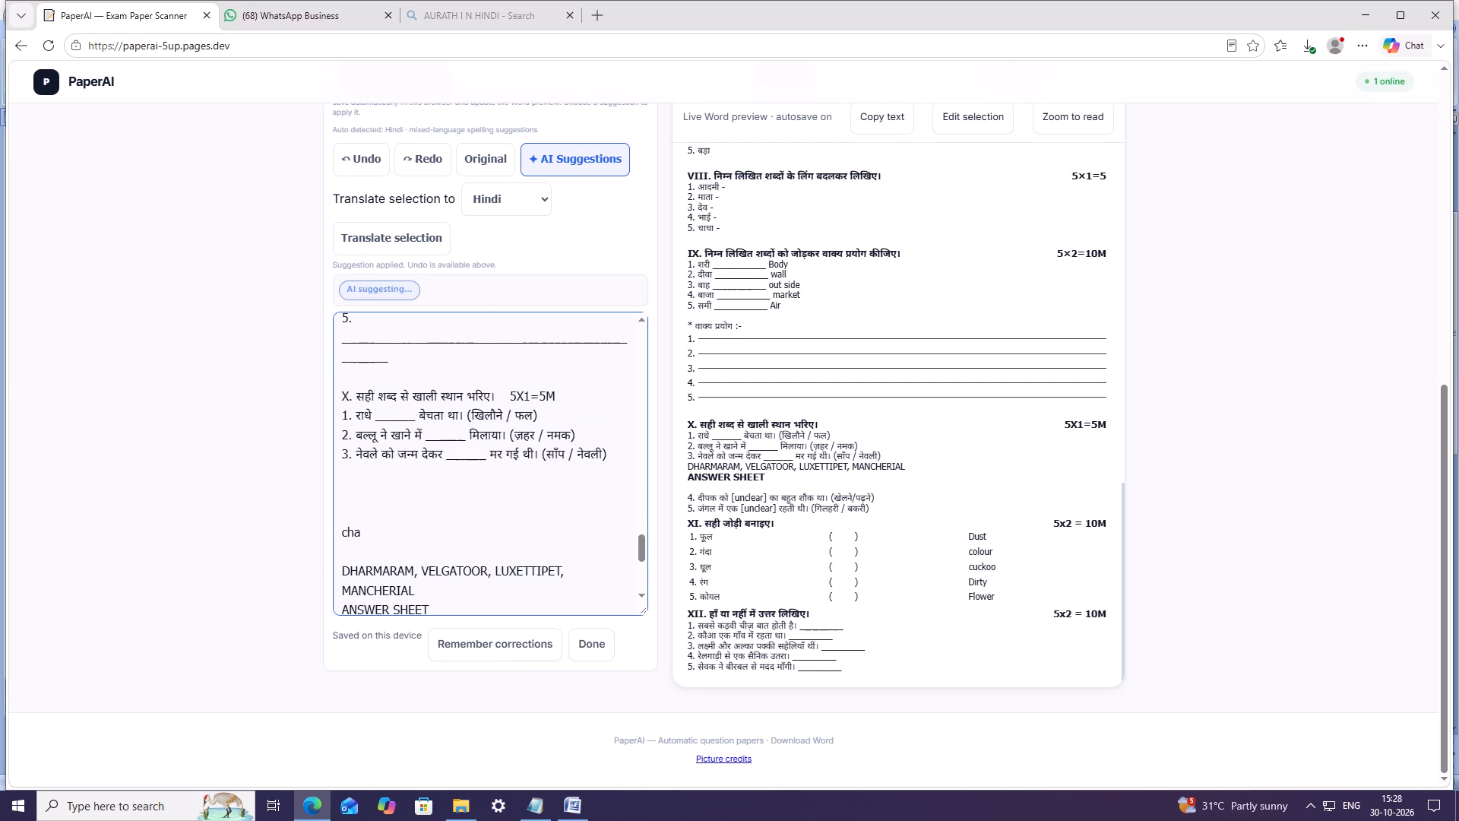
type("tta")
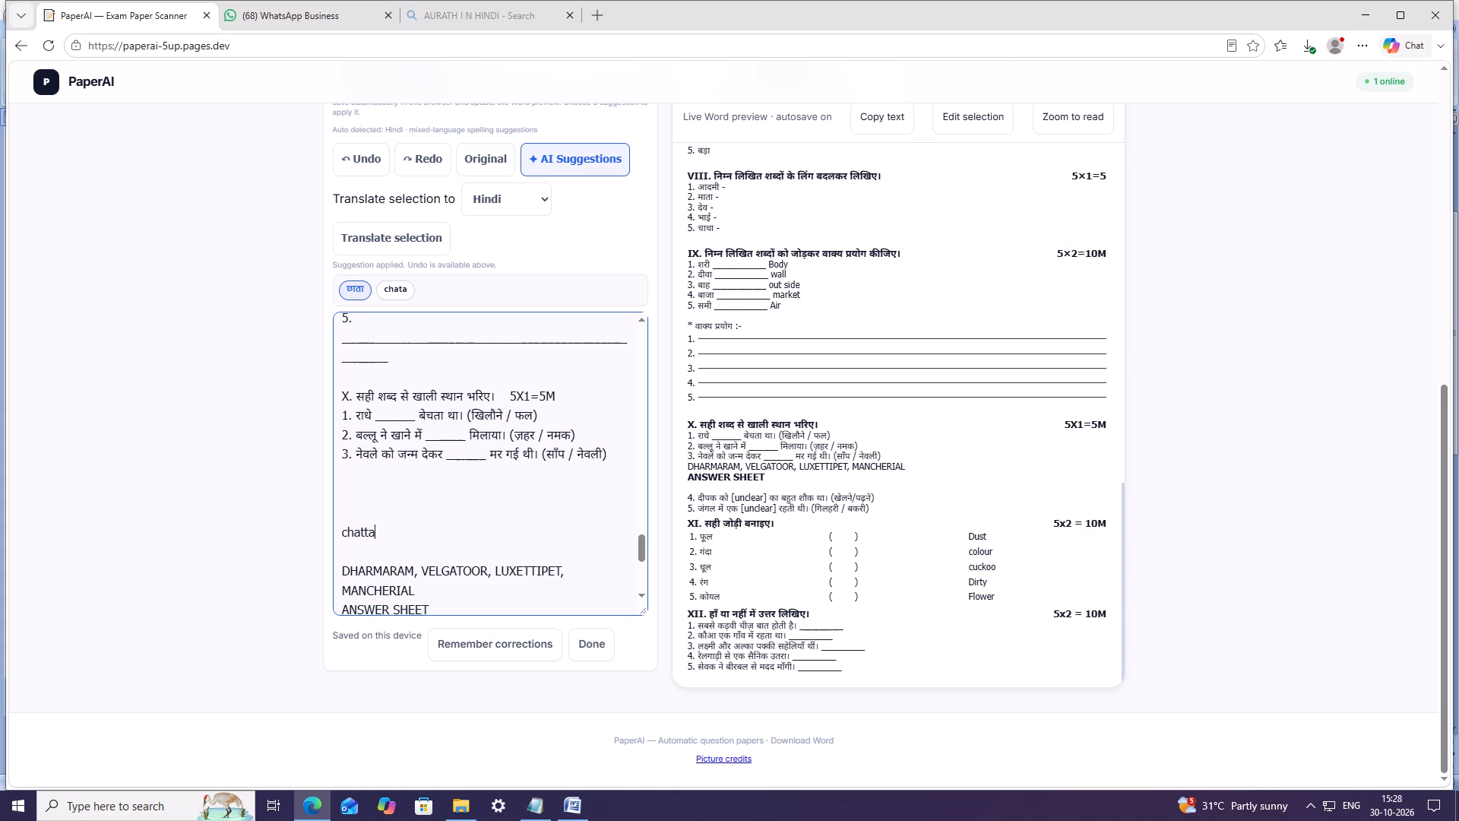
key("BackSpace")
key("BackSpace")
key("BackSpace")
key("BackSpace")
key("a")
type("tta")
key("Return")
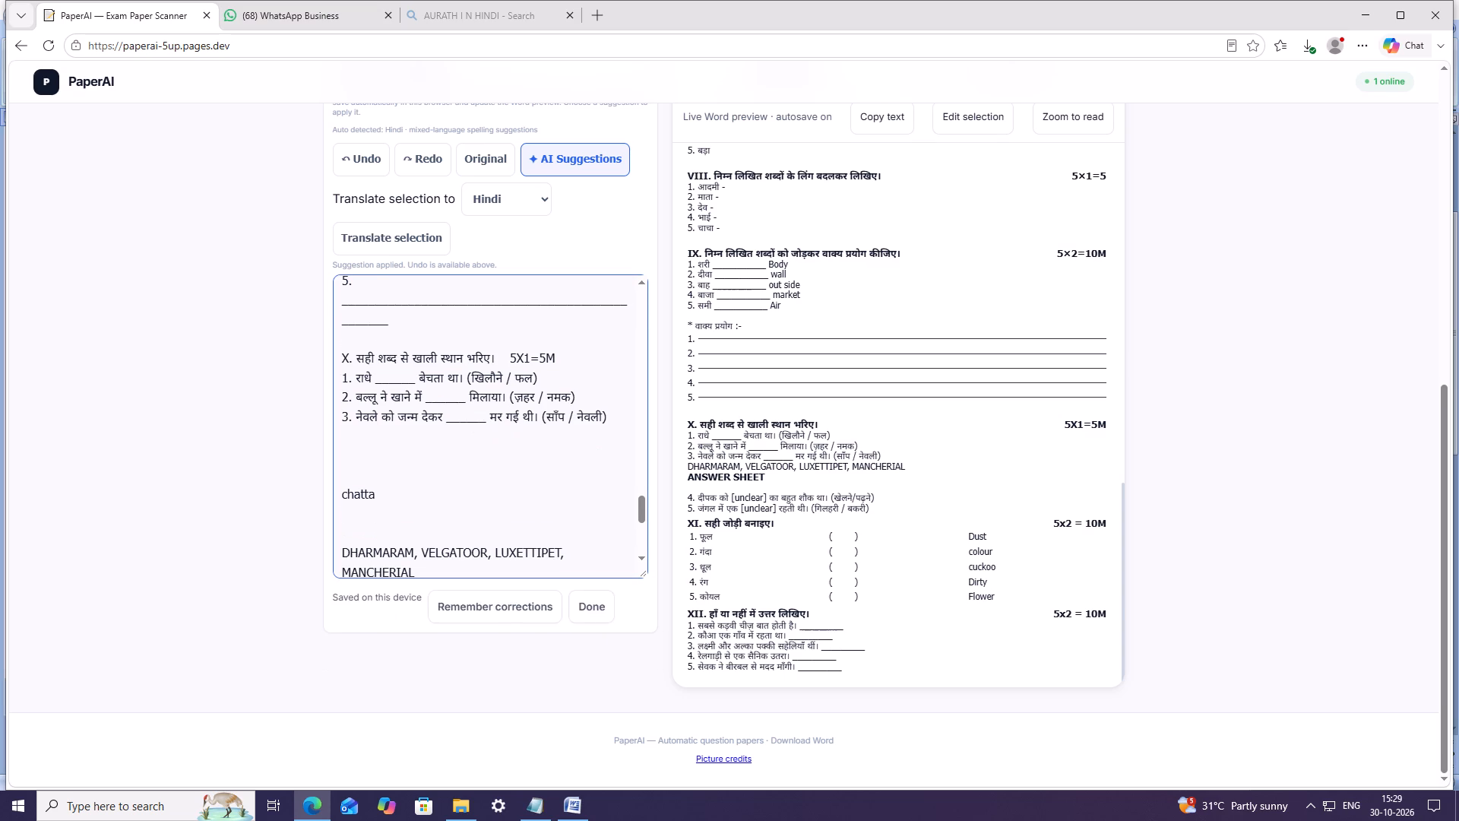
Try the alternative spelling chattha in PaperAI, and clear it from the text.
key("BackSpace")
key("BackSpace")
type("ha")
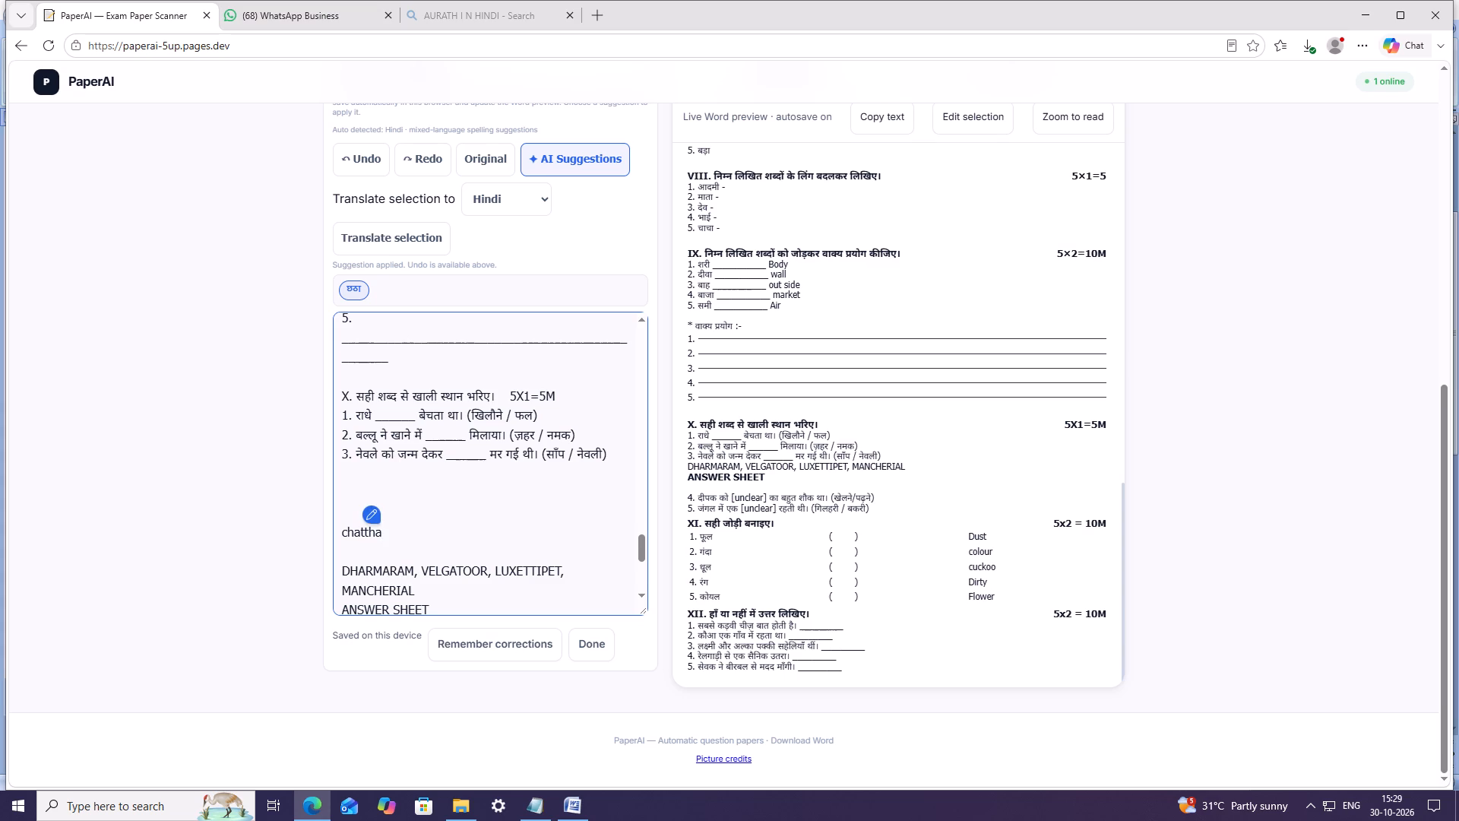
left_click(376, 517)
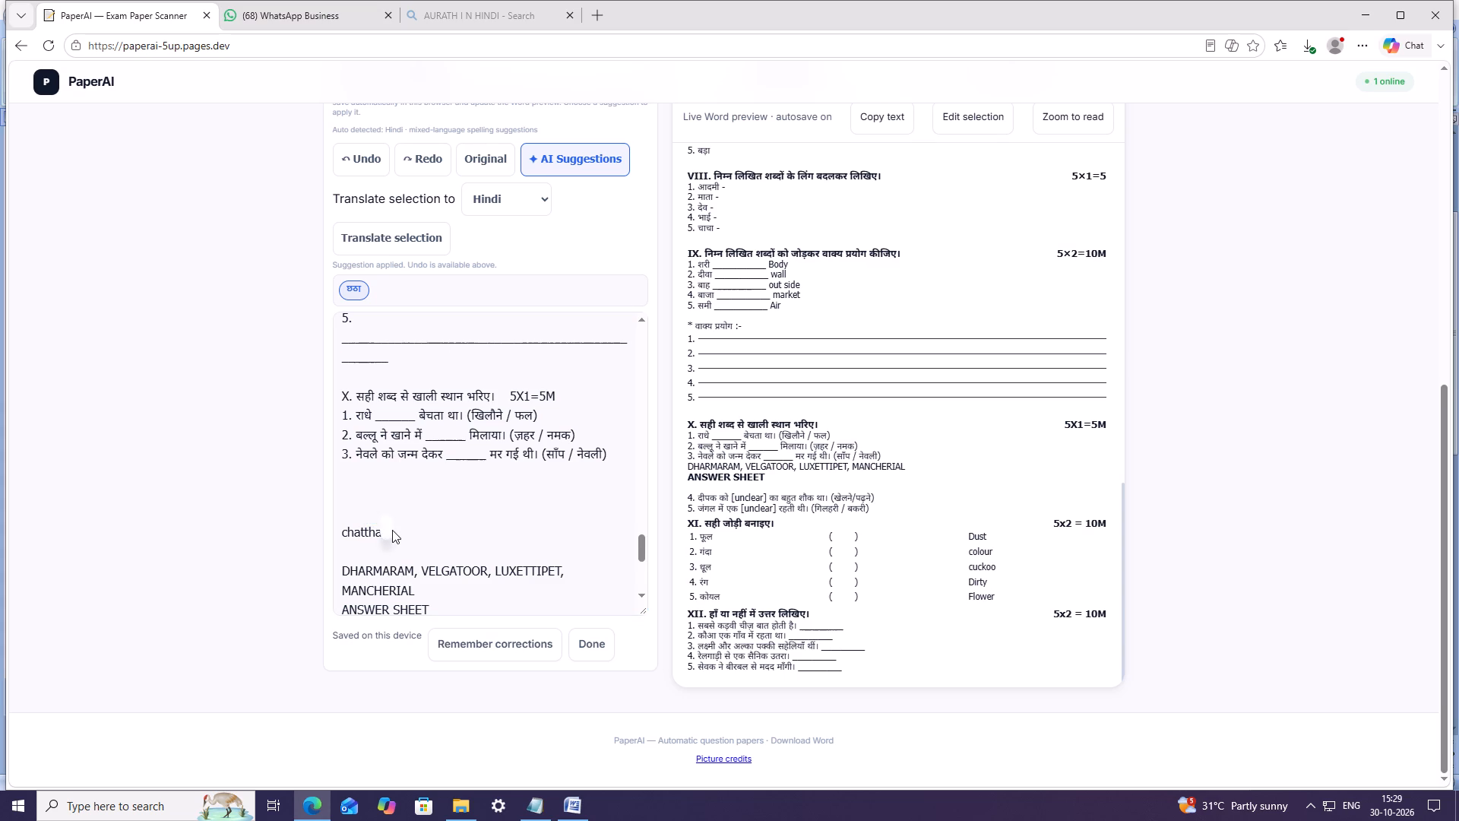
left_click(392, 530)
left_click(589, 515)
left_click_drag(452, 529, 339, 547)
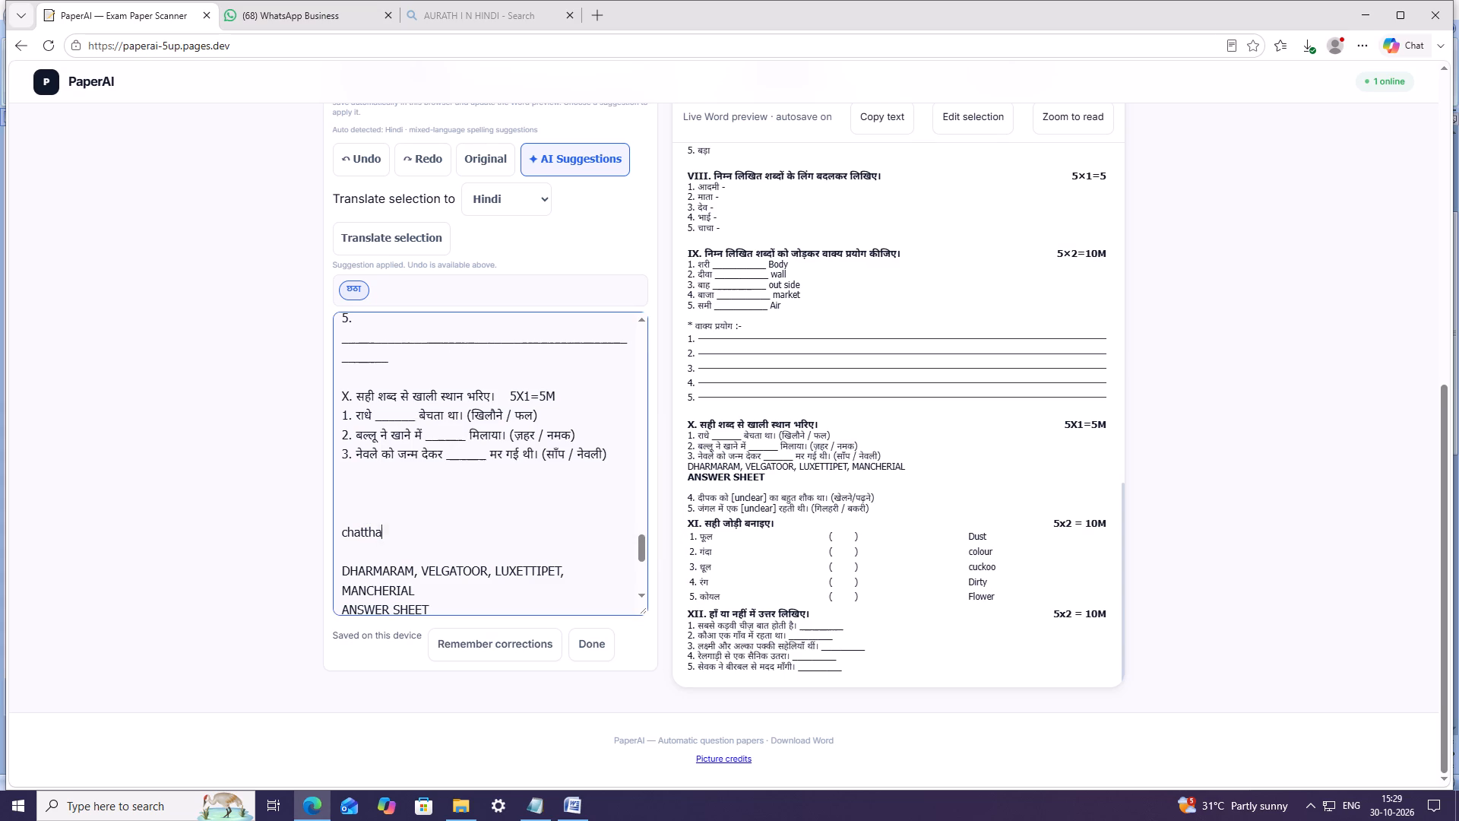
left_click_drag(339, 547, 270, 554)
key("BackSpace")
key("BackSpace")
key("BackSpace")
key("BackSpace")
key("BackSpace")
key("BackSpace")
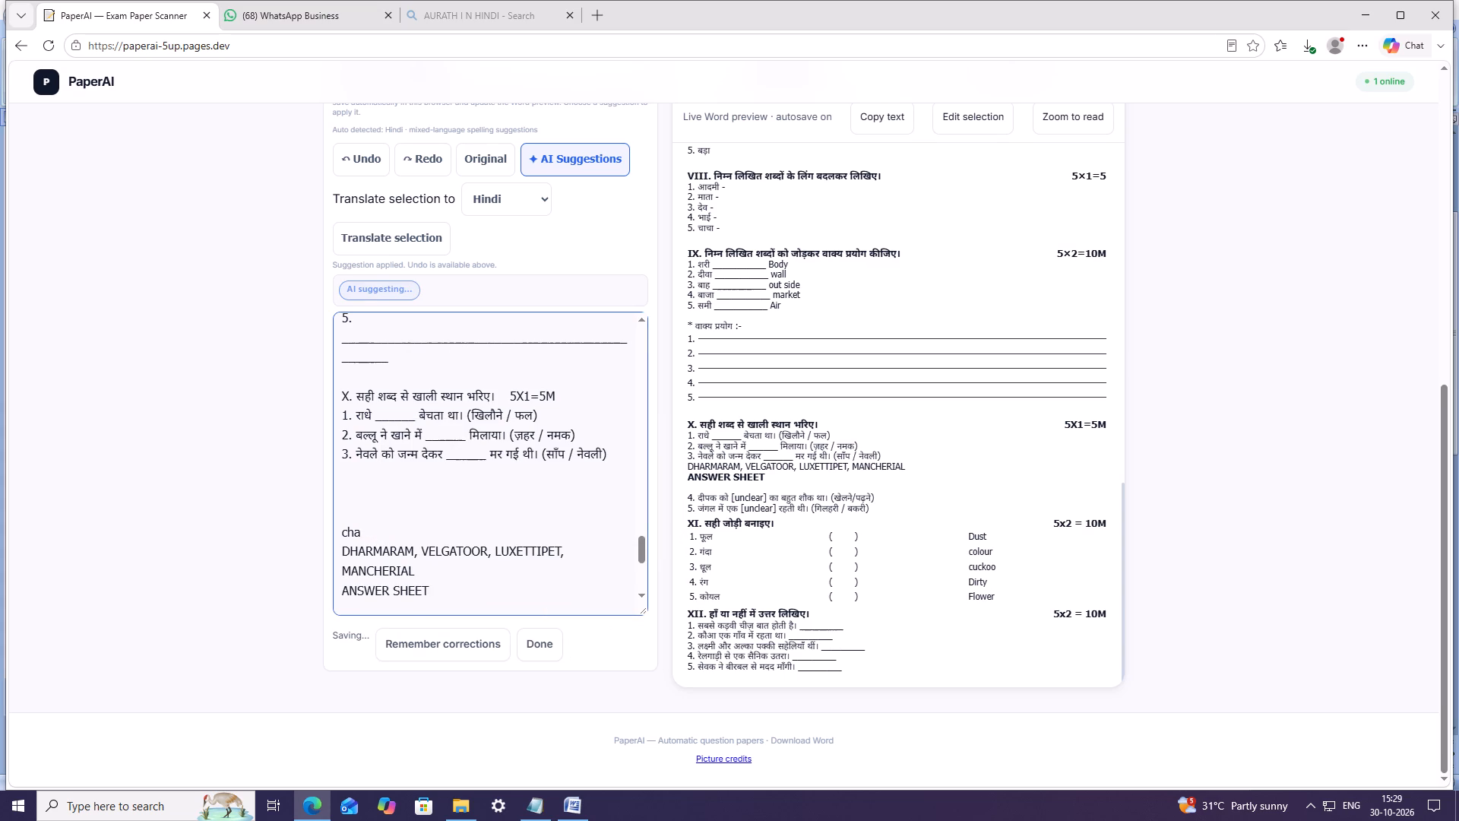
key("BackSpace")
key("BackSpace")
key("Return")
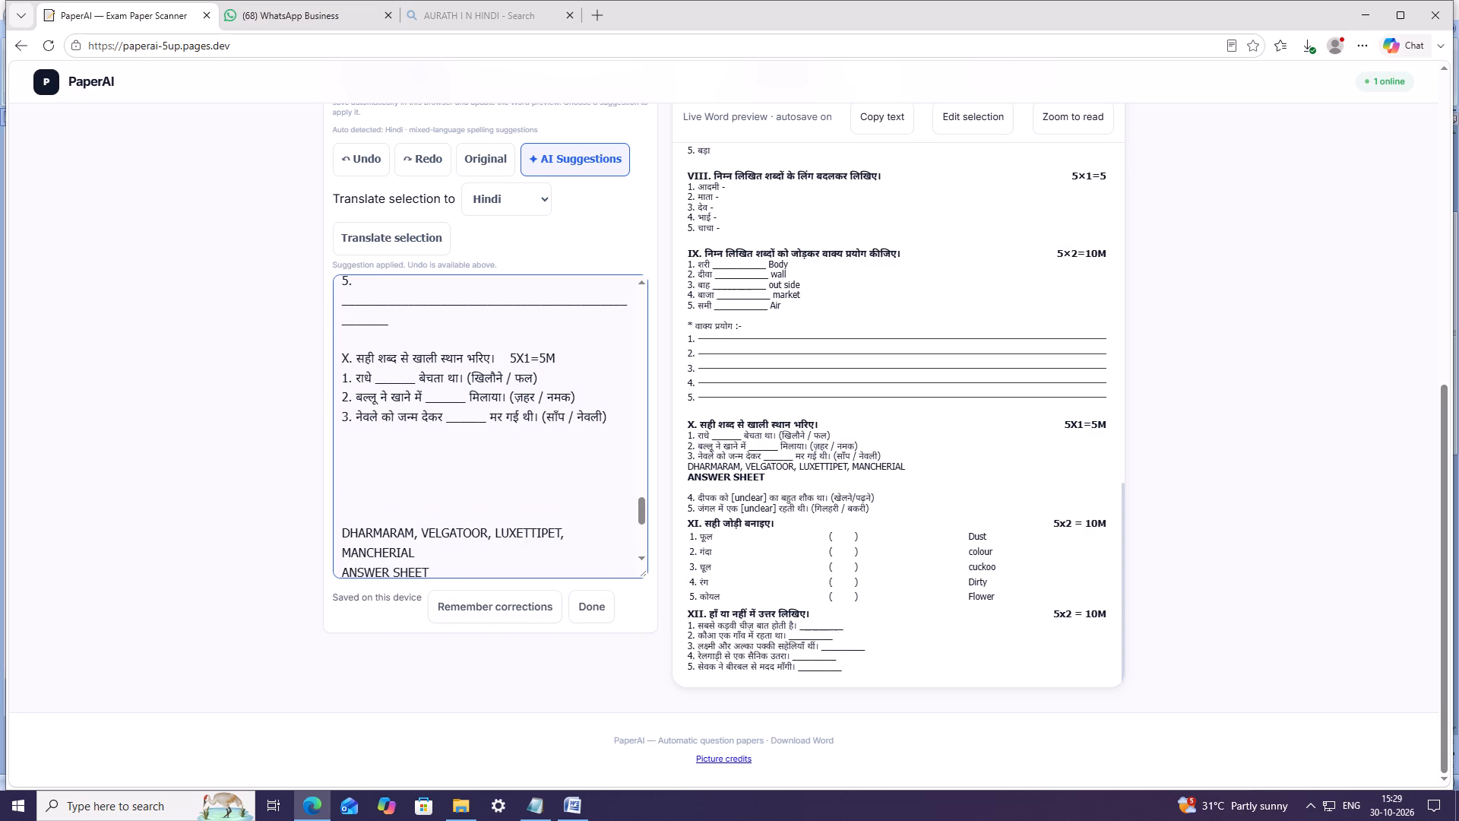
Enter madhu makki ka chatta on a blank line below section X and apply the suggestion मधु मक्खी का छत्ता.
key("Up")
key("Up")
type("mad")
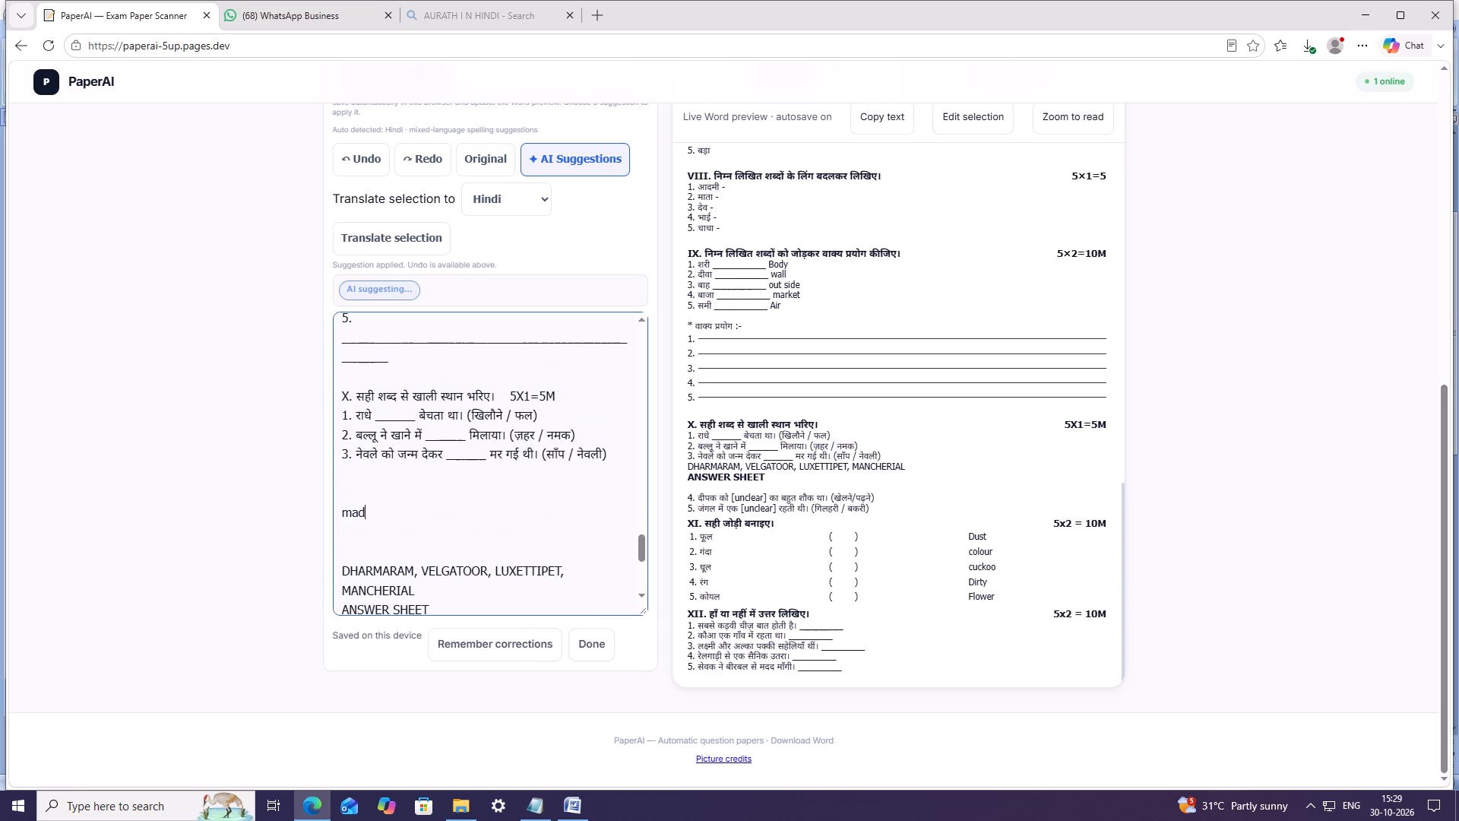
type("hu makki ka cha")
type("tta")
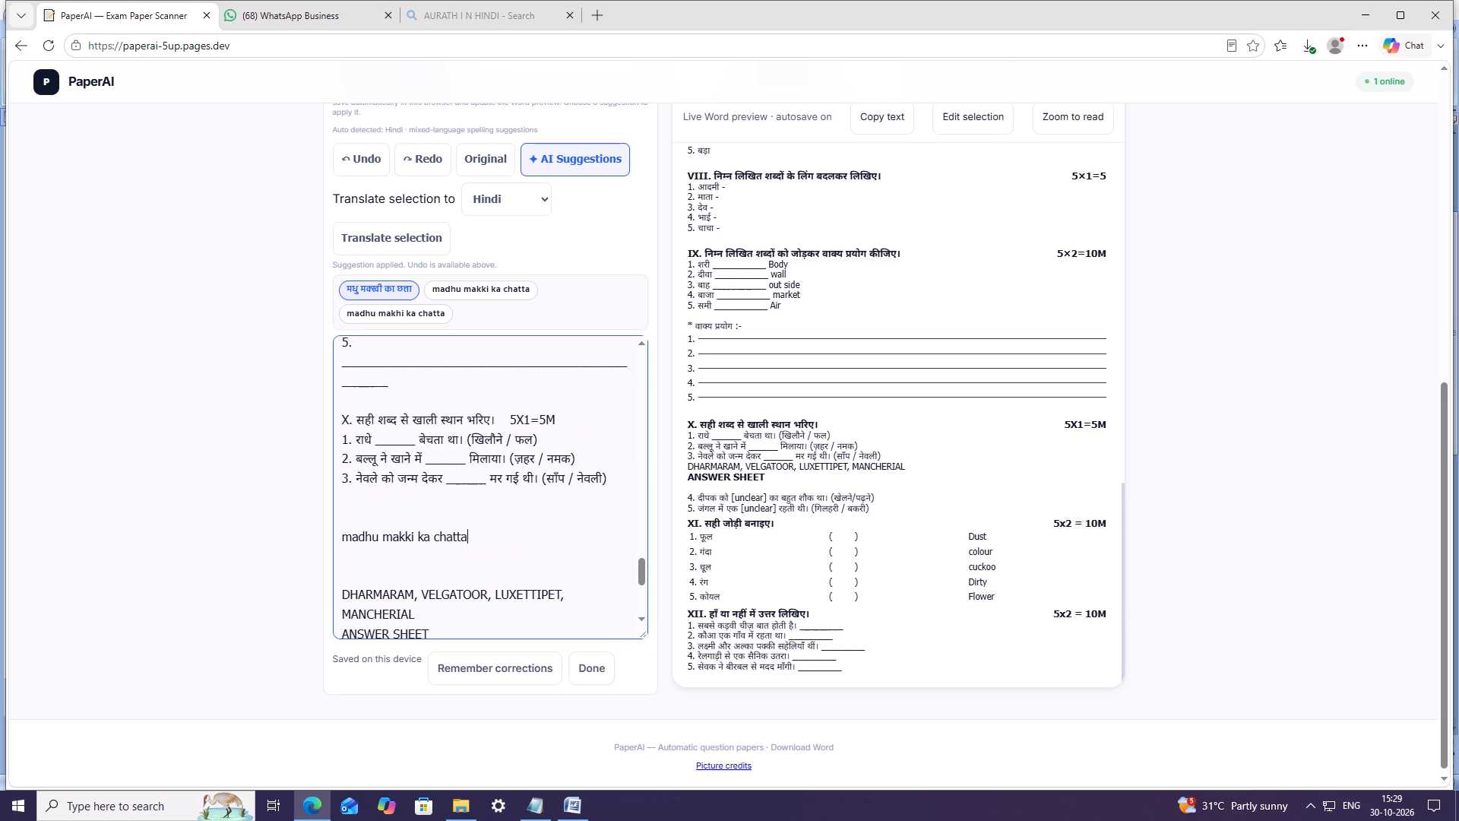
left_click(400, 289)
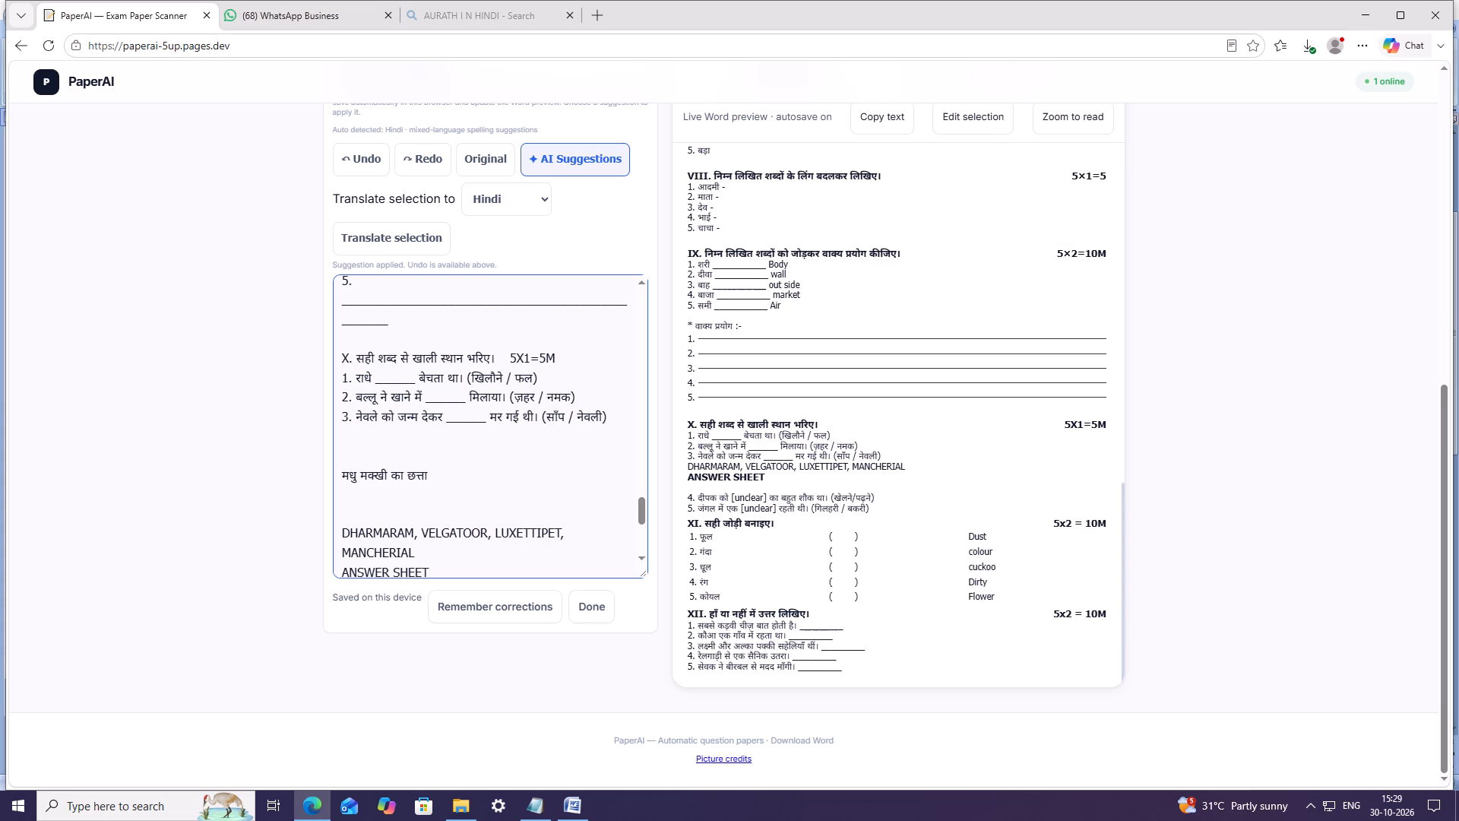
Copy त्ता from छत्ता and replace ल with it before the Hive blank in Word's section VII diagram 2.
left_click_drag(437, 475, 418, 478)
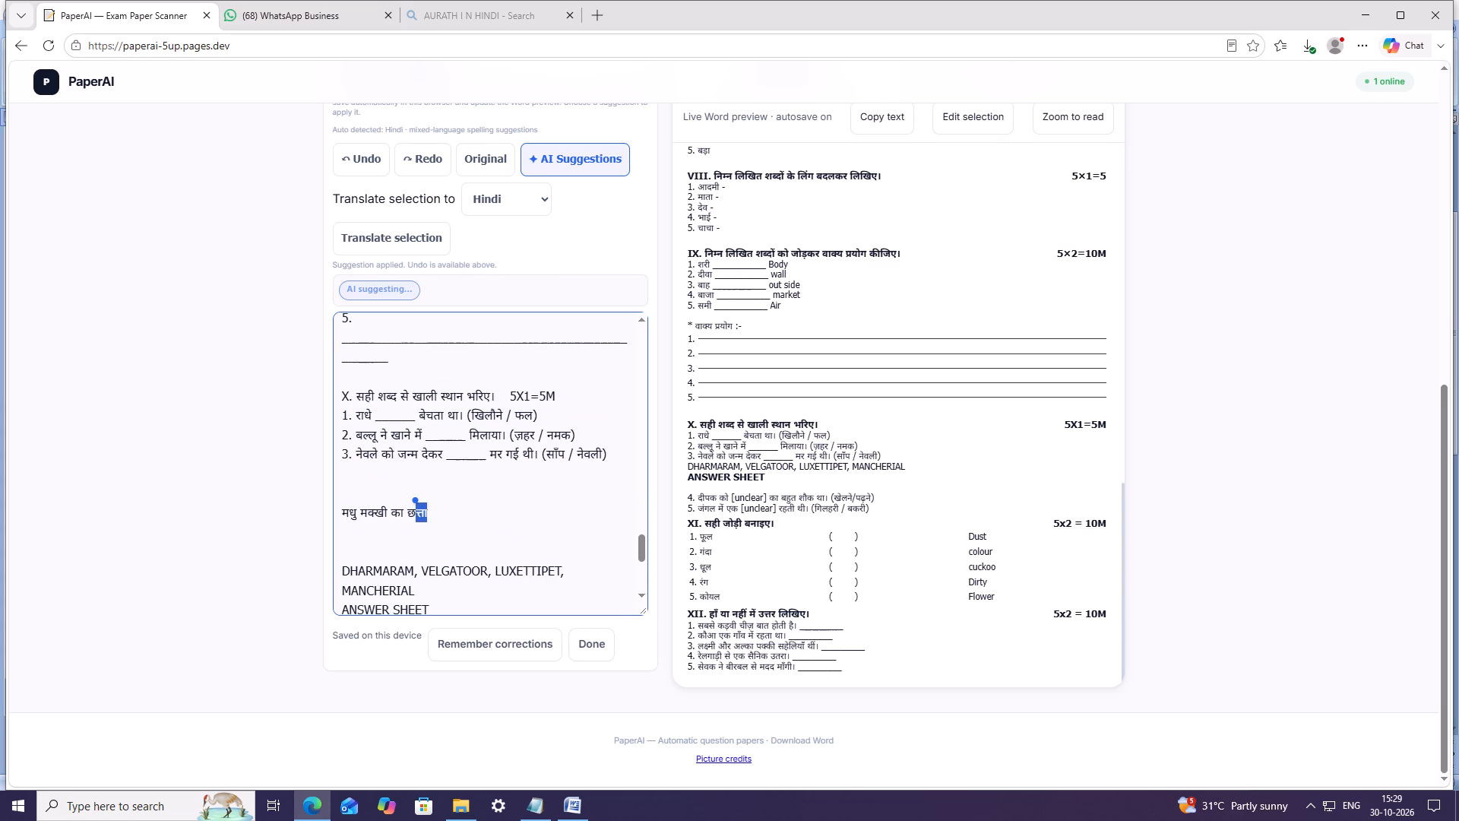
key("ctrl+c")
left_click(573, 794)
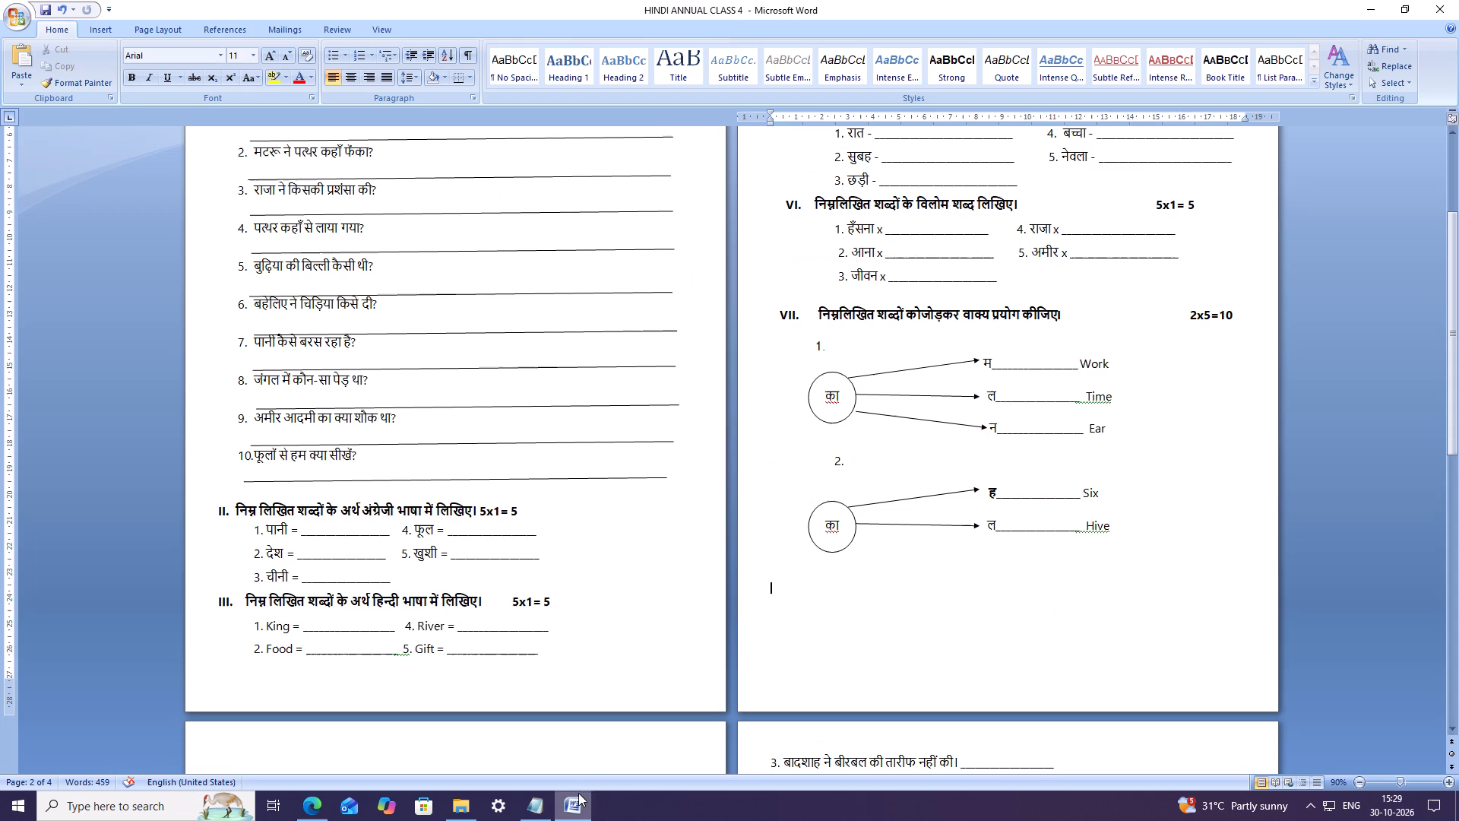
left_click(995, 525)
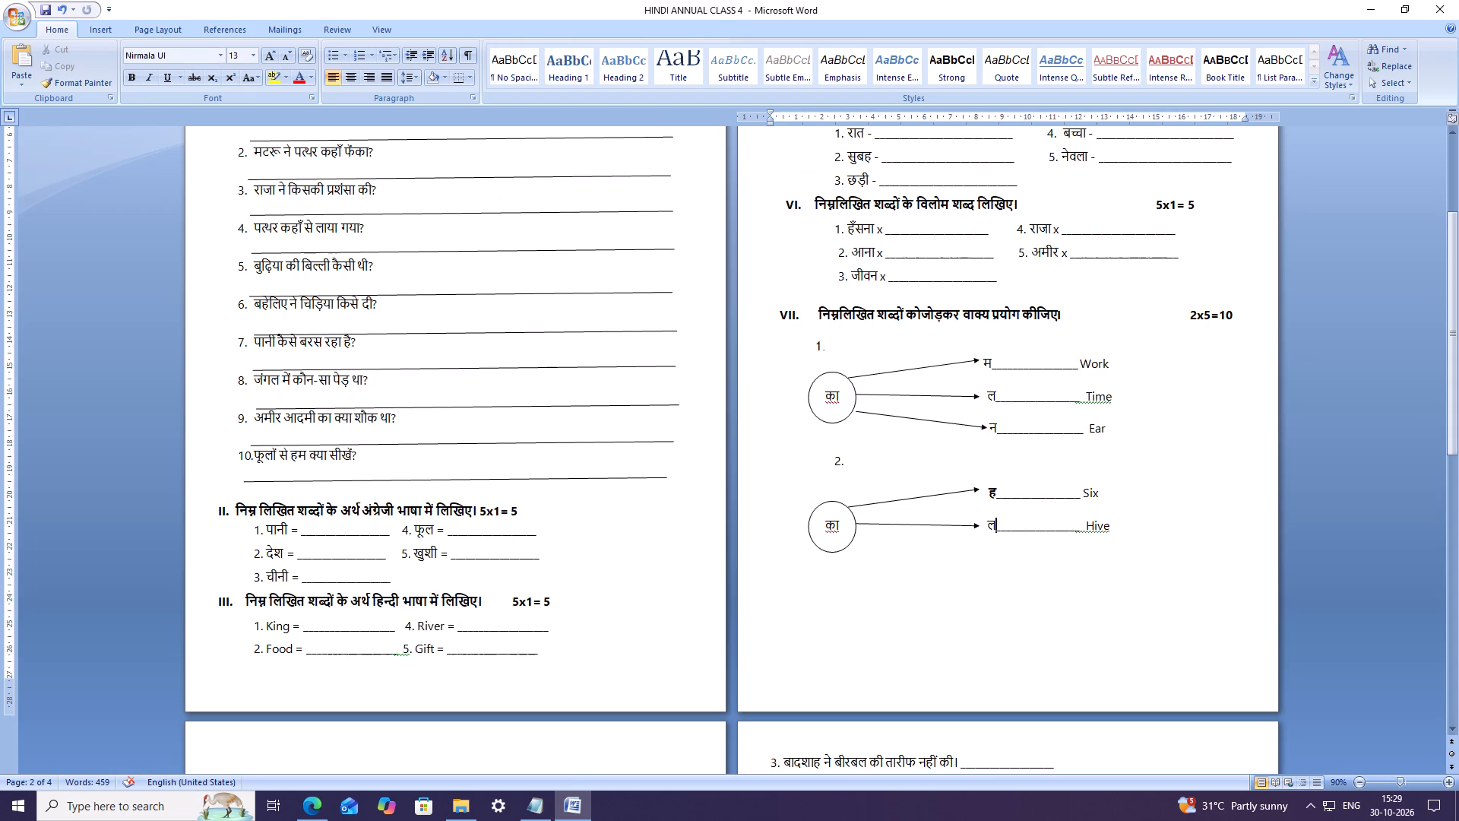
key("BackSpace")
key("ctrl+v")
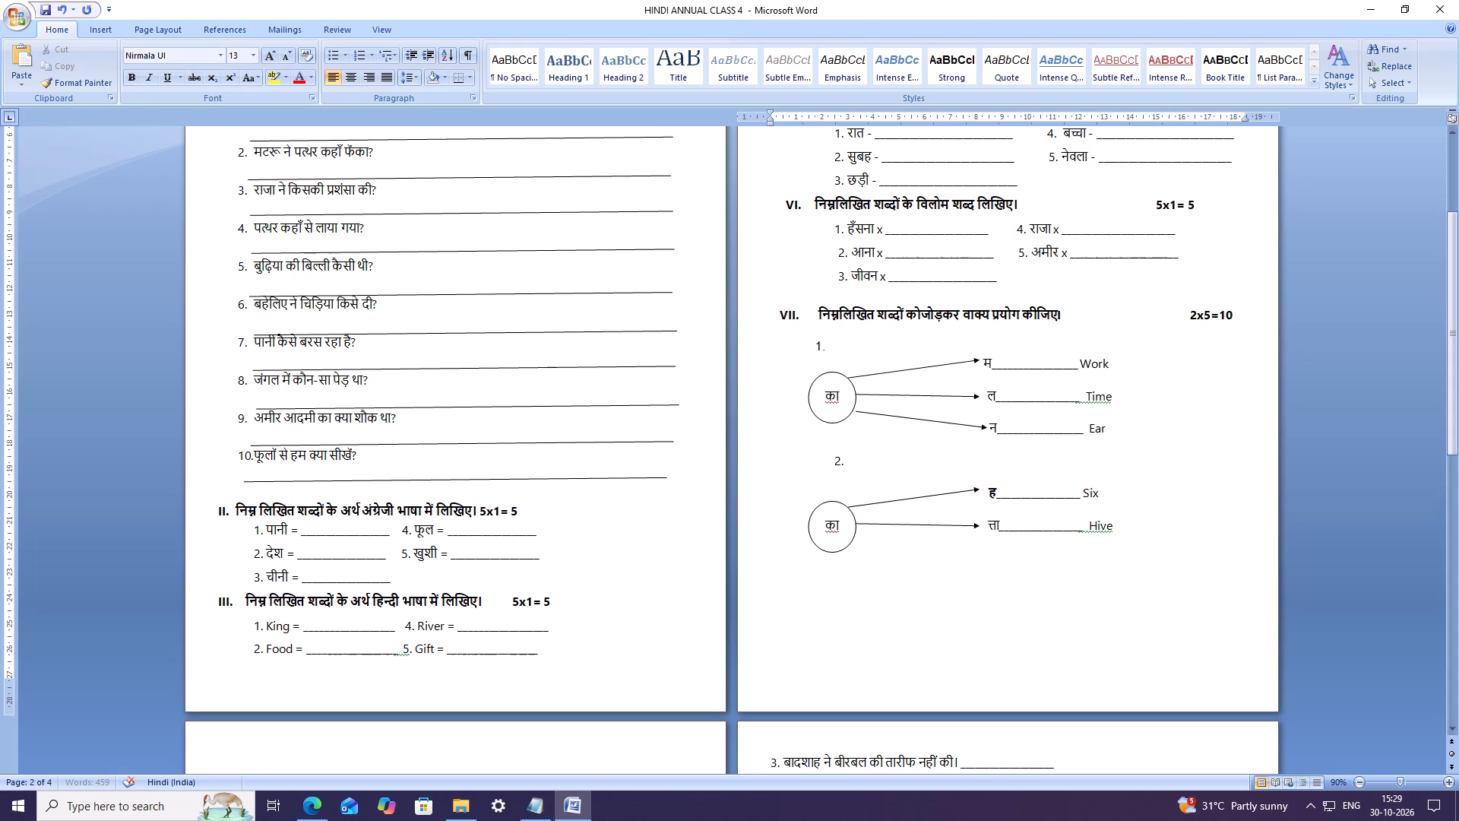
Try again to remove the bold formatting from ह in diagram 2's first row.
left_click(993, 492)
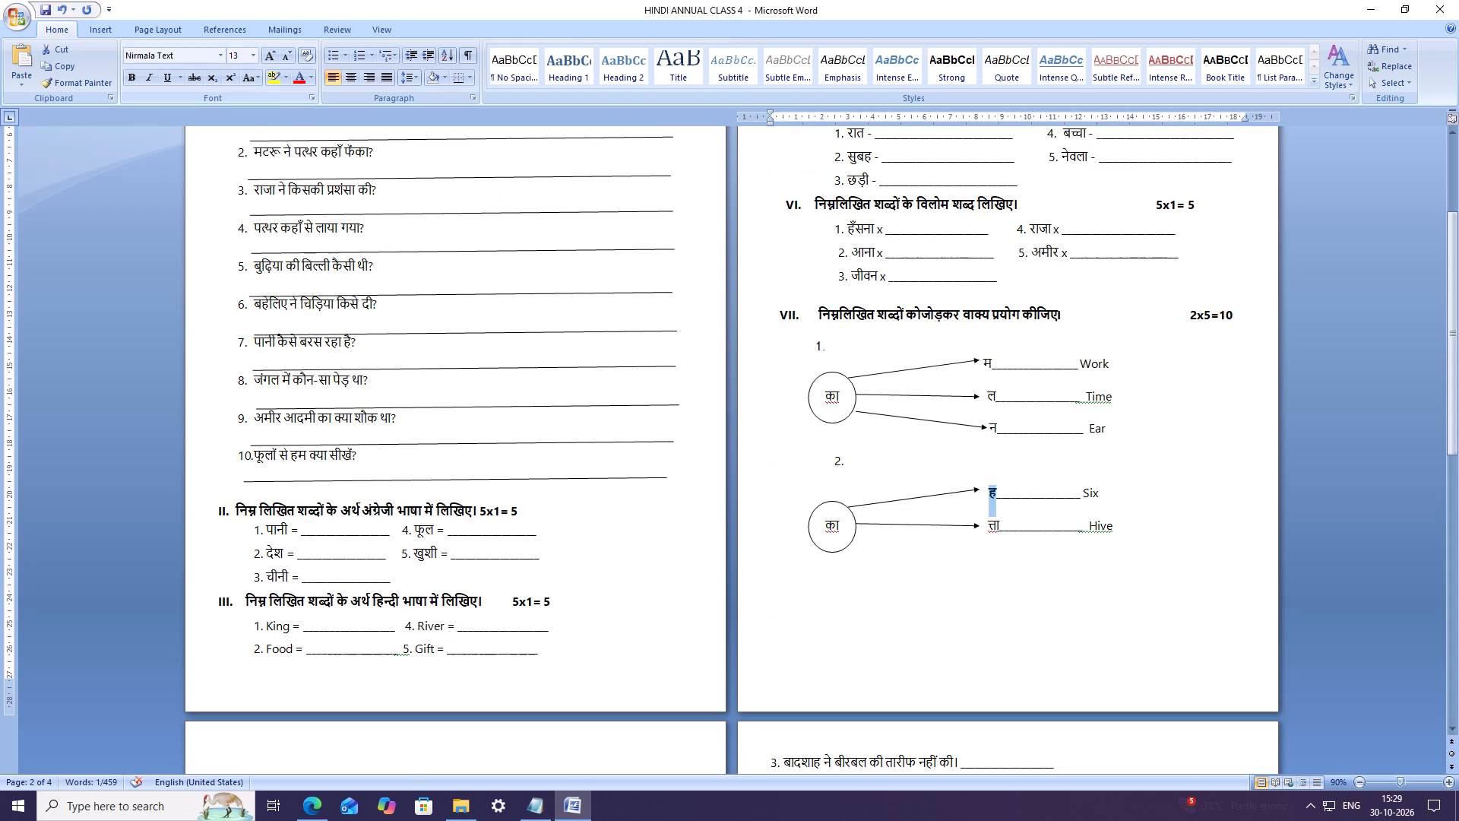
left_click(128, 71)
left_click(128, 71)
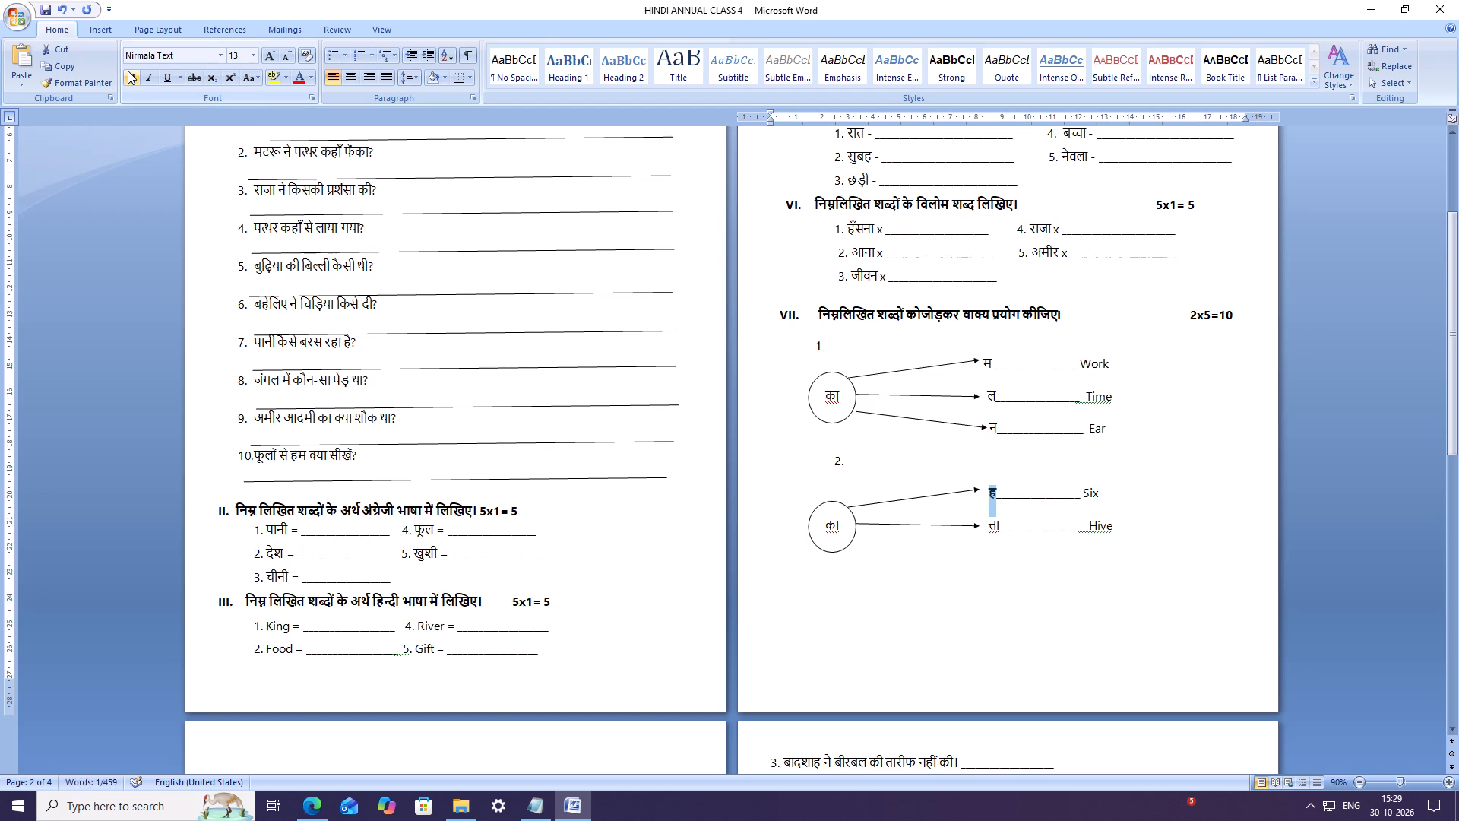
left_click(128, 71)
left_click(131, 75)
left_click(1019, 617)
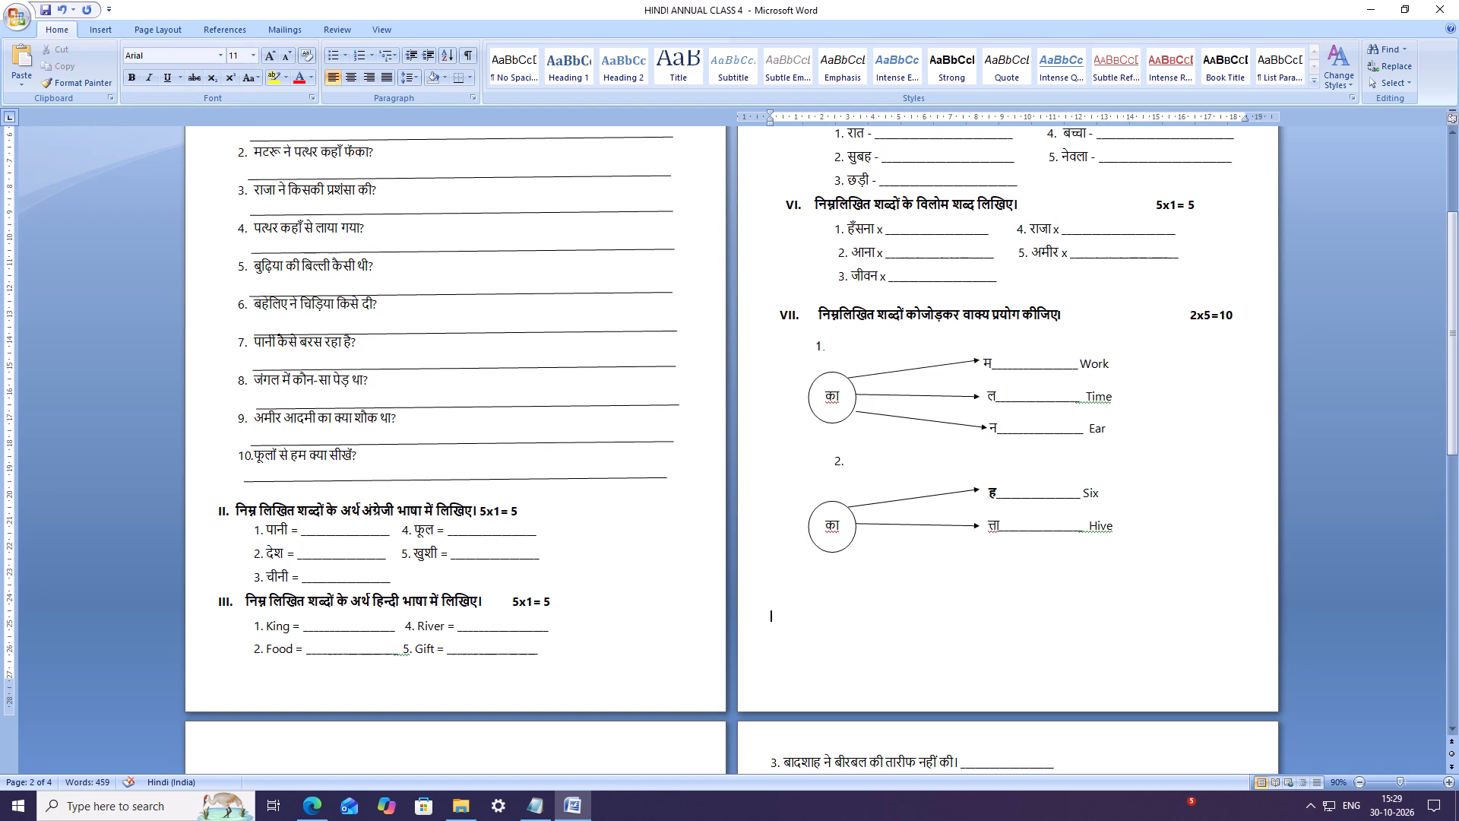
Replace का in diagram 2's circle with छ copied from छत्ता in PaperAI.
left_click(843, 529)
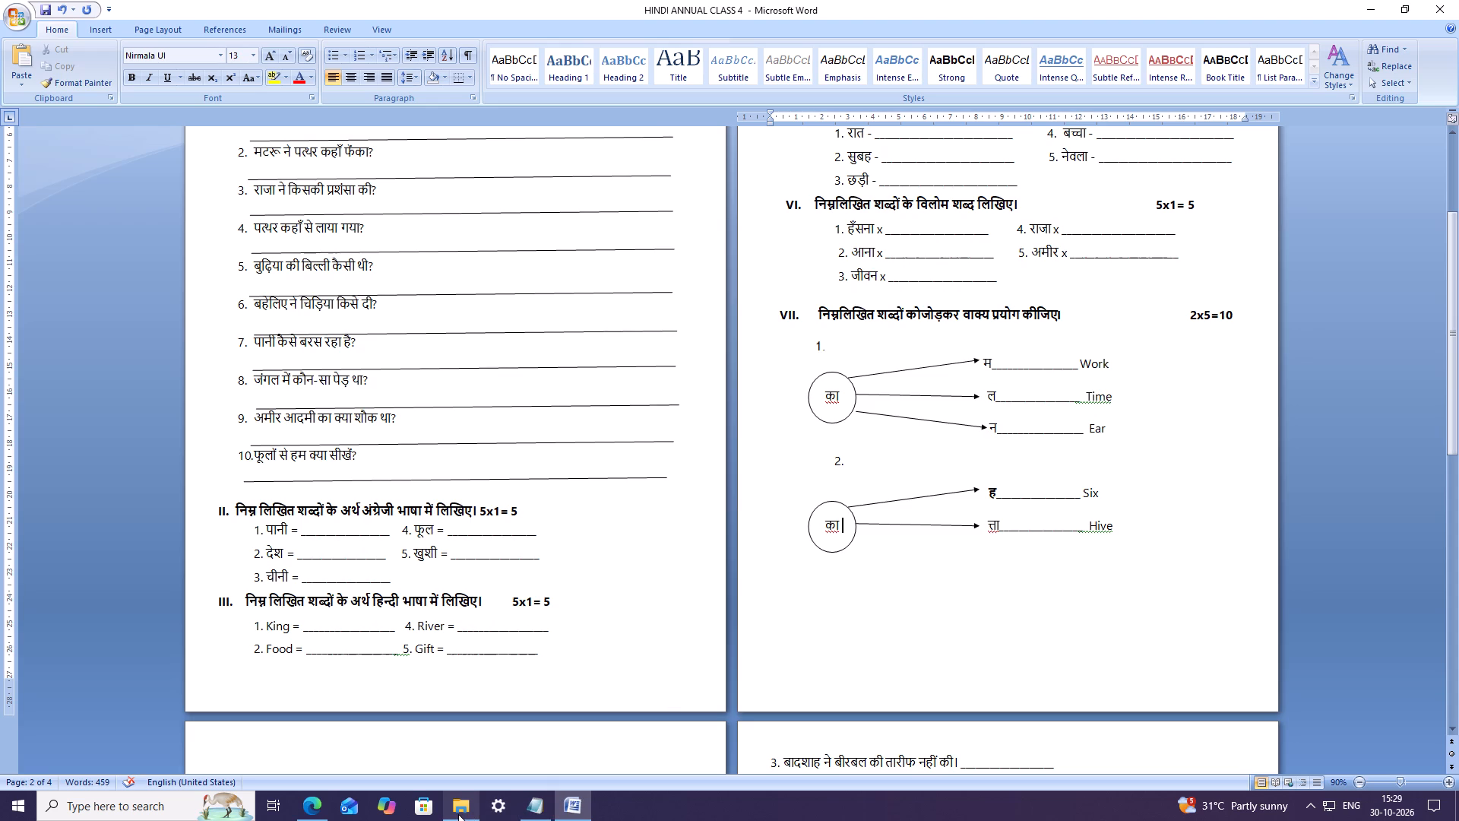
left_click(328, 810)
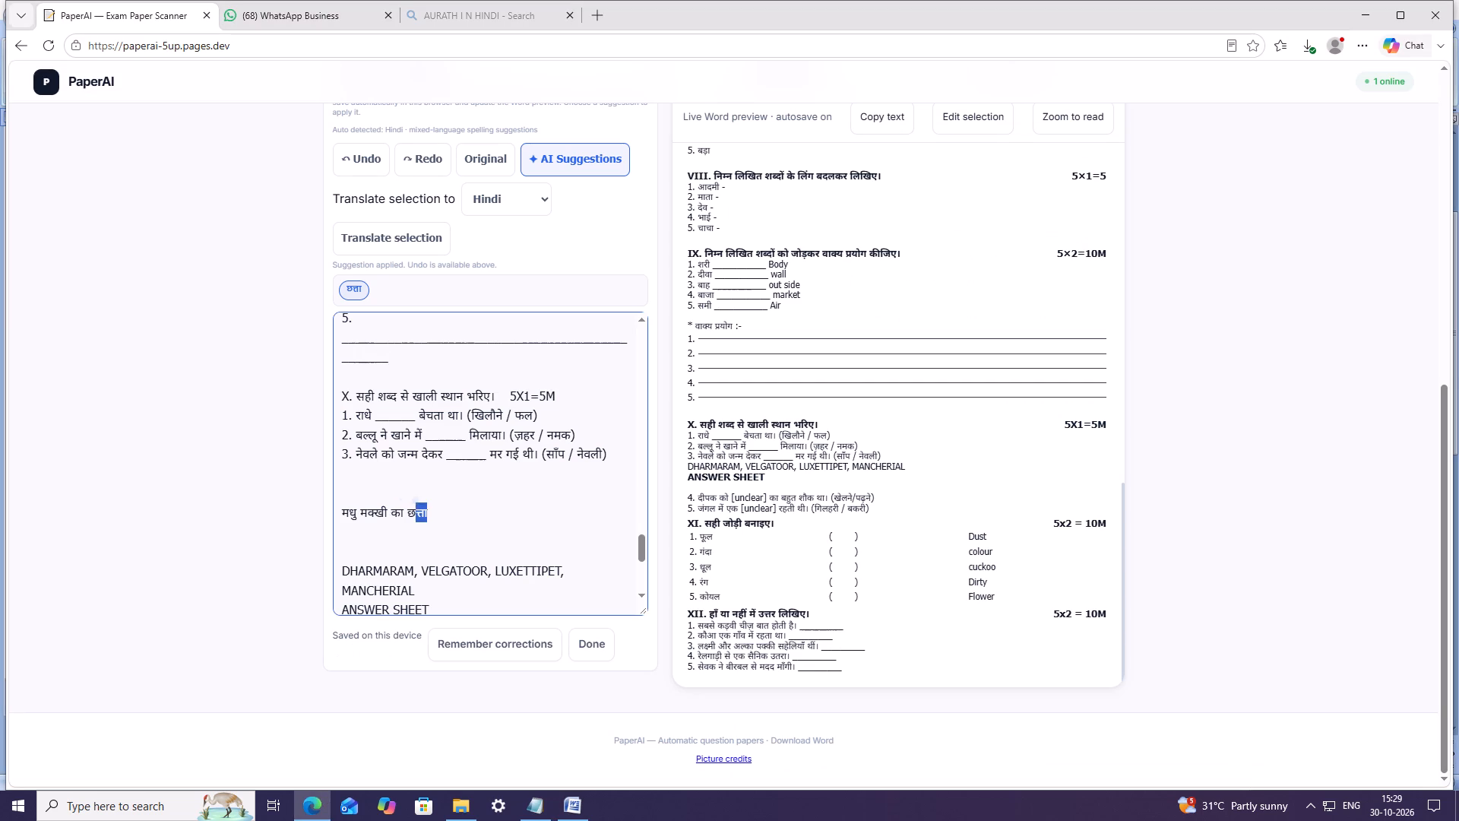
left_click(413, 513)
left_click(413, 513)
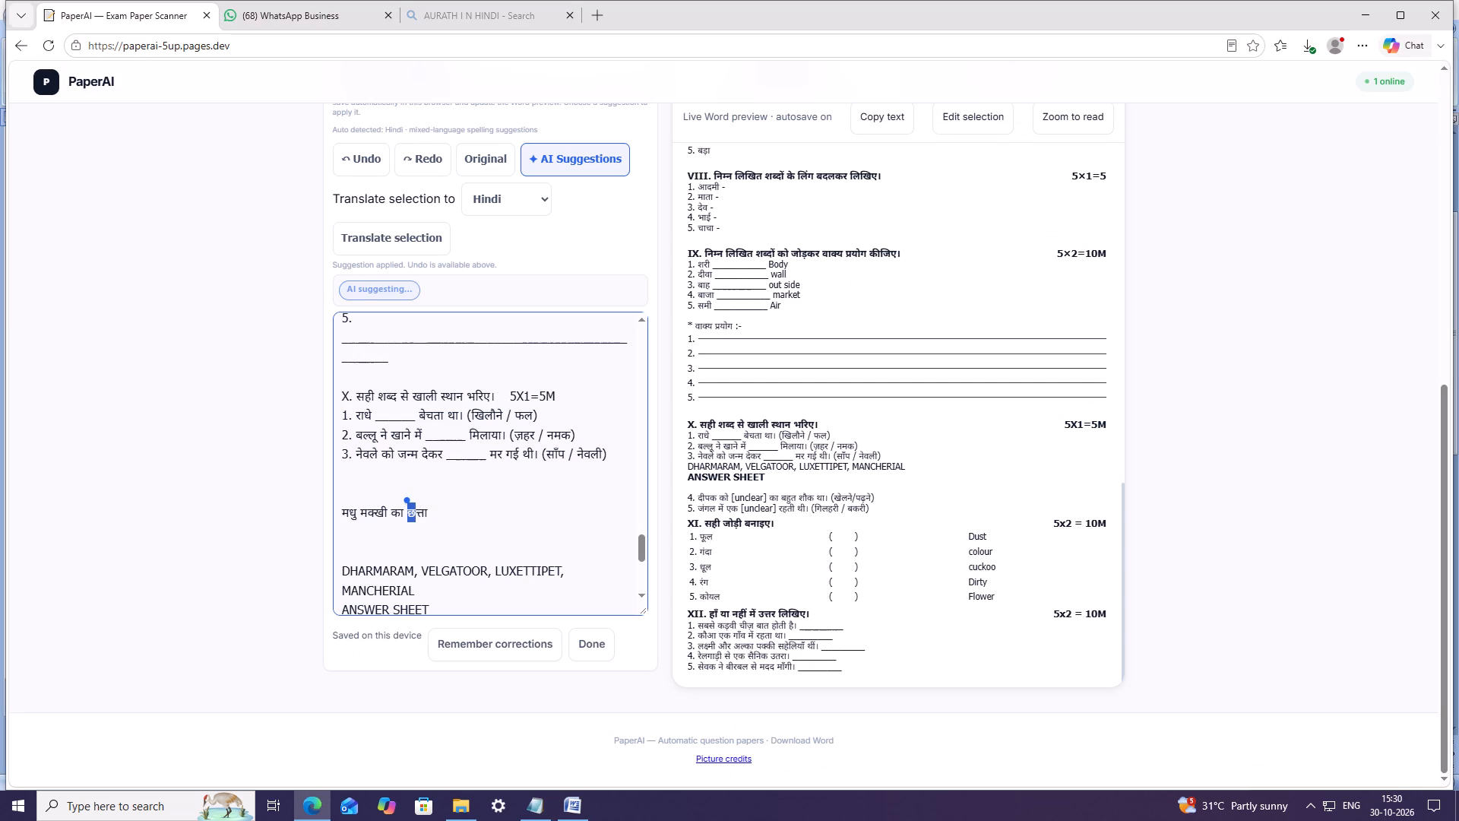
key("ctrl+c")
left_click(572, 816)
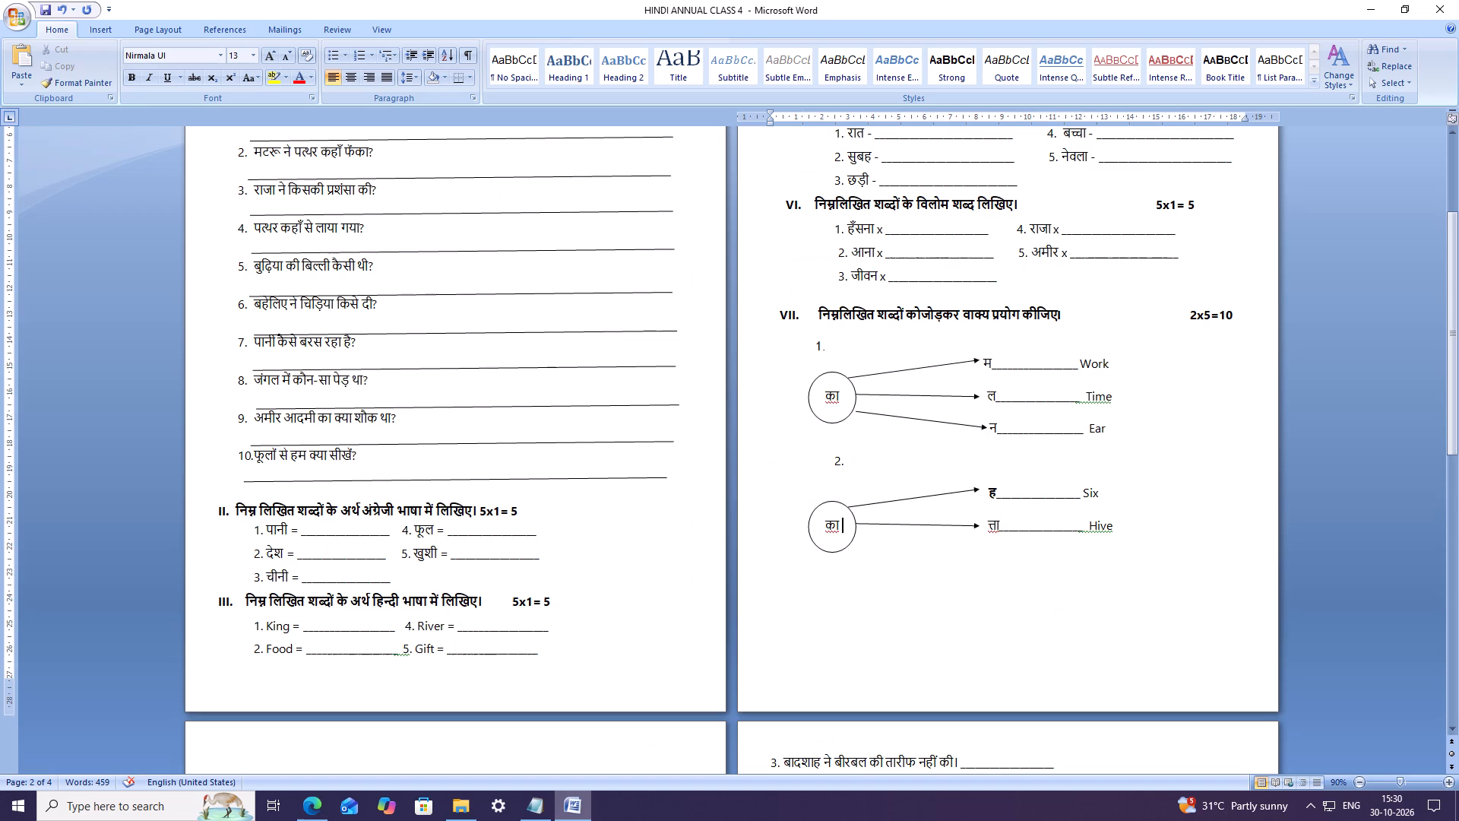
left_click(840, 526)
key("BackSpace")
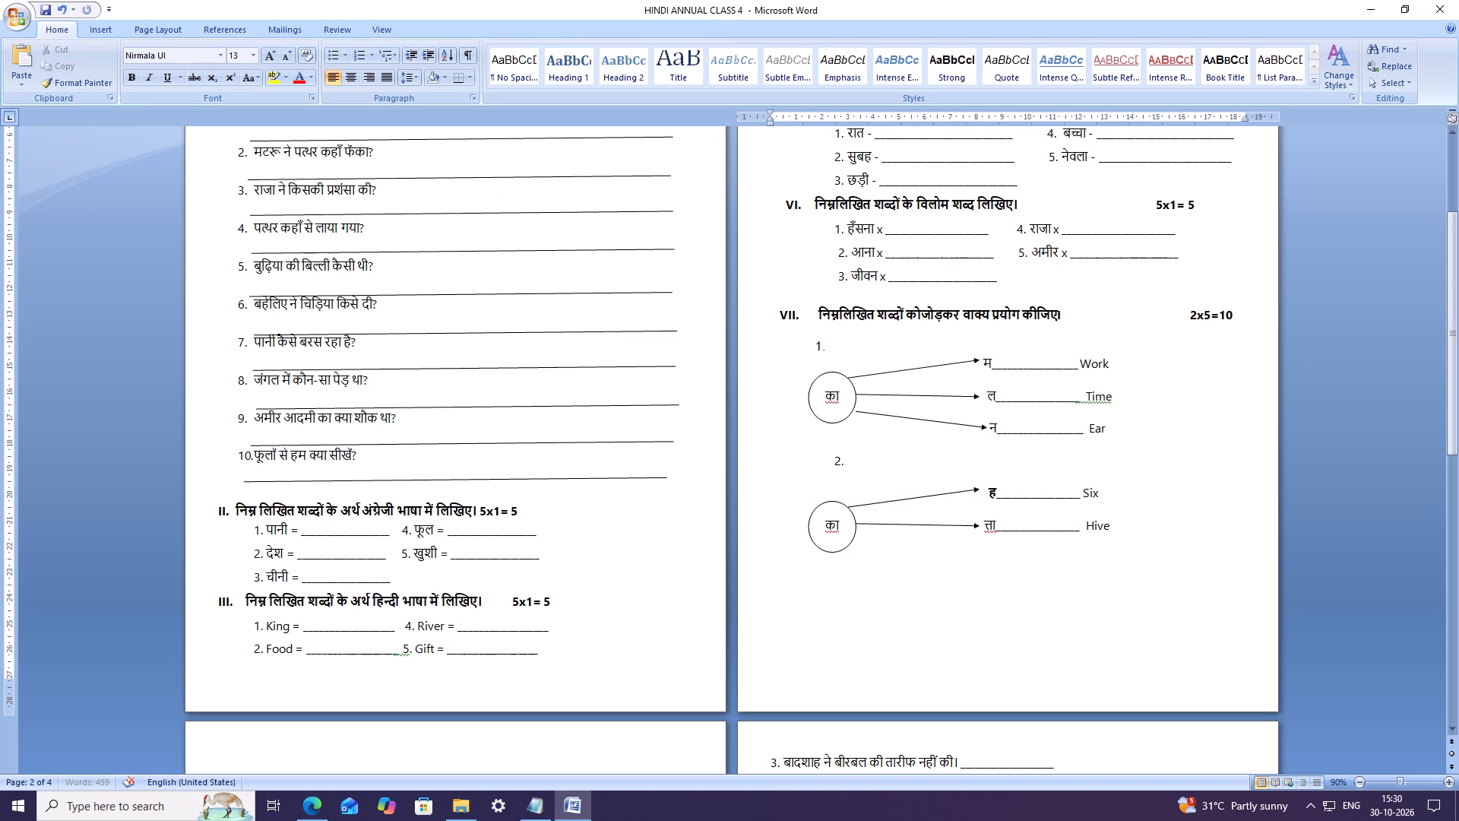
key("BackSpace")
key("BackSpace")
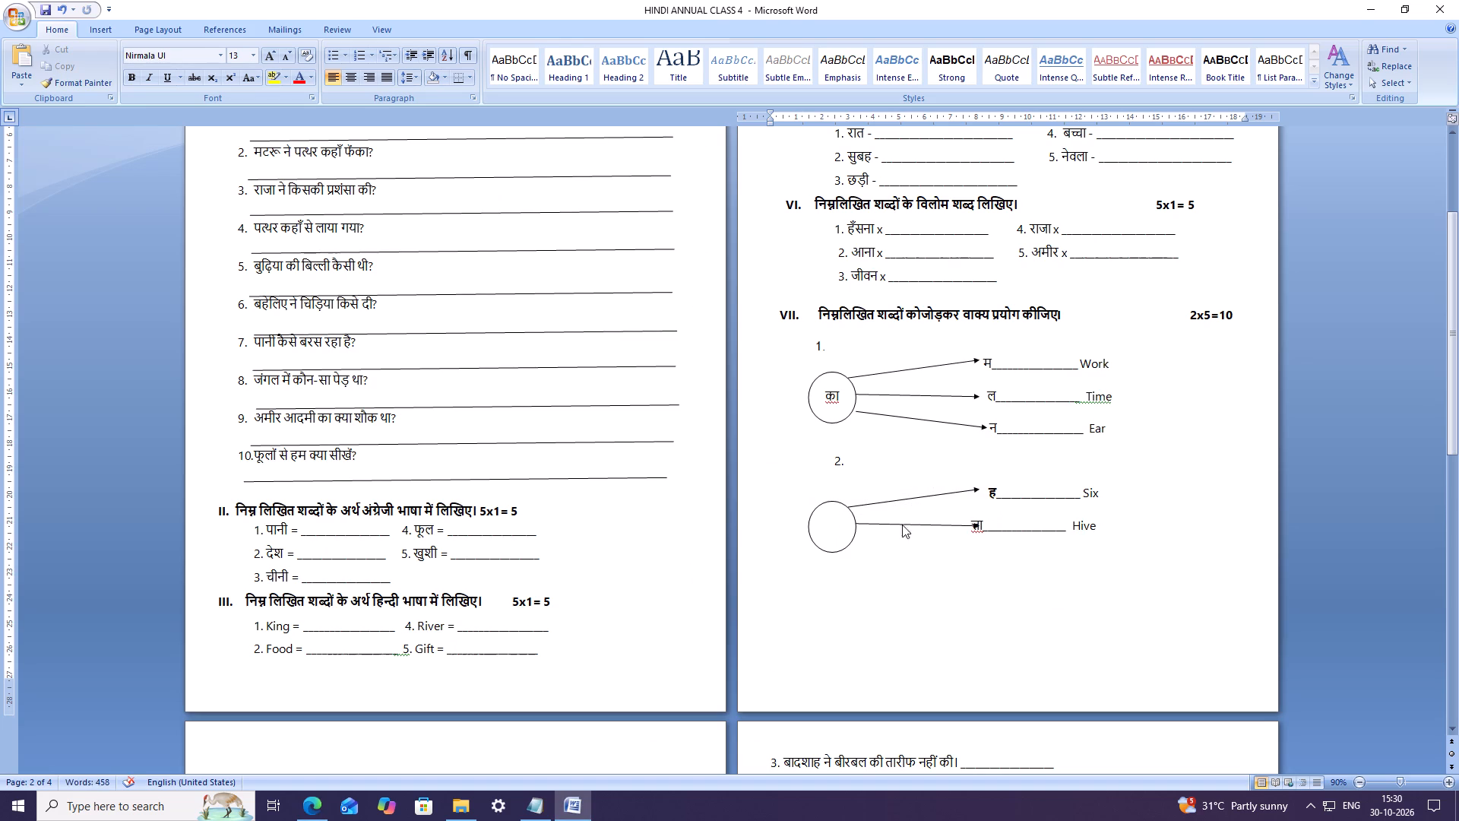
key("ctrl+v")
left_click(1036, 603)
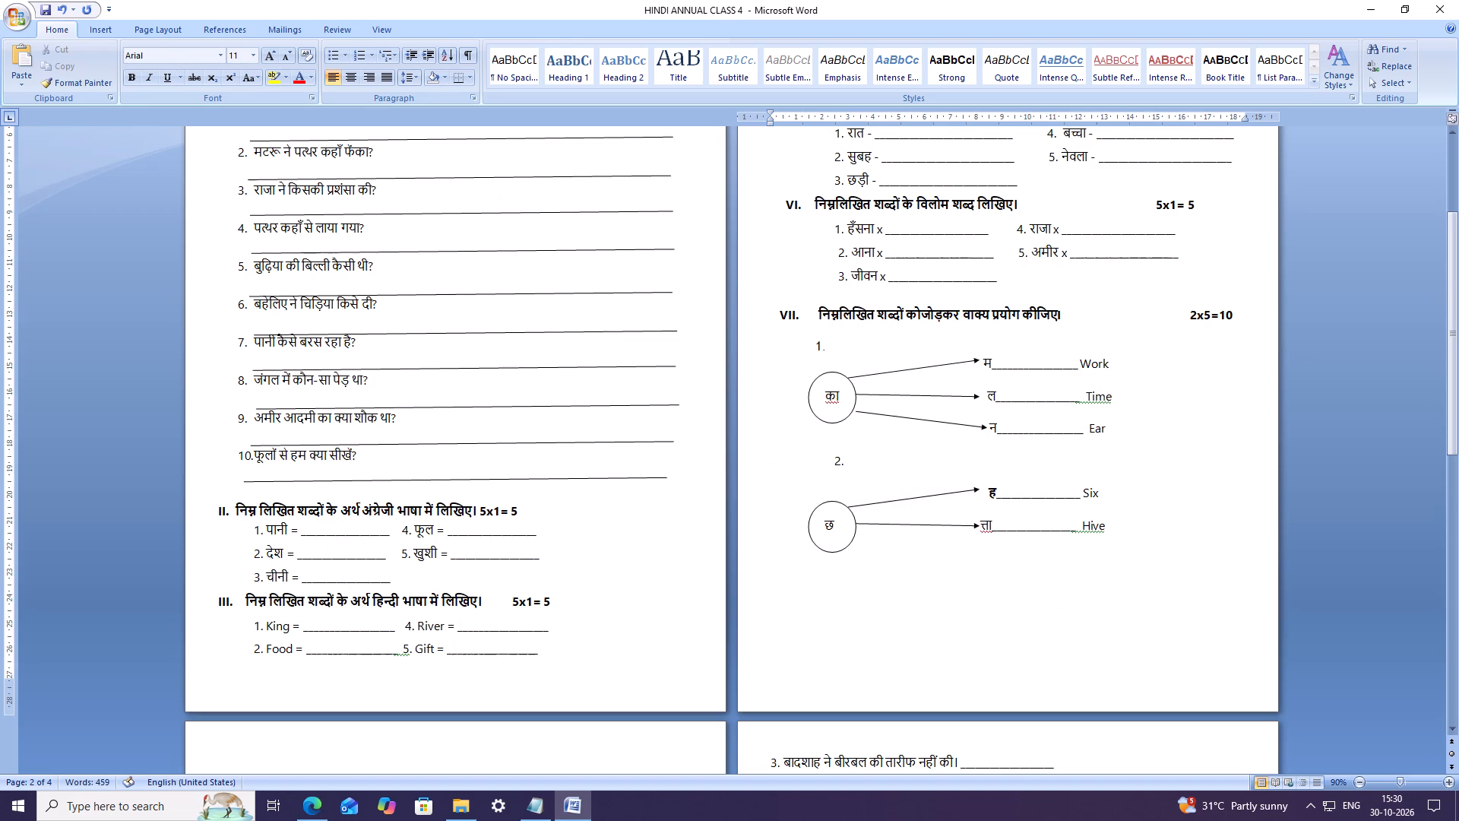
Delete the empty lines below diagram 2 so the वाक्यों में प्रयोग heading moves up onto the same page.
left_click_drag(891, 655, 837, 604)
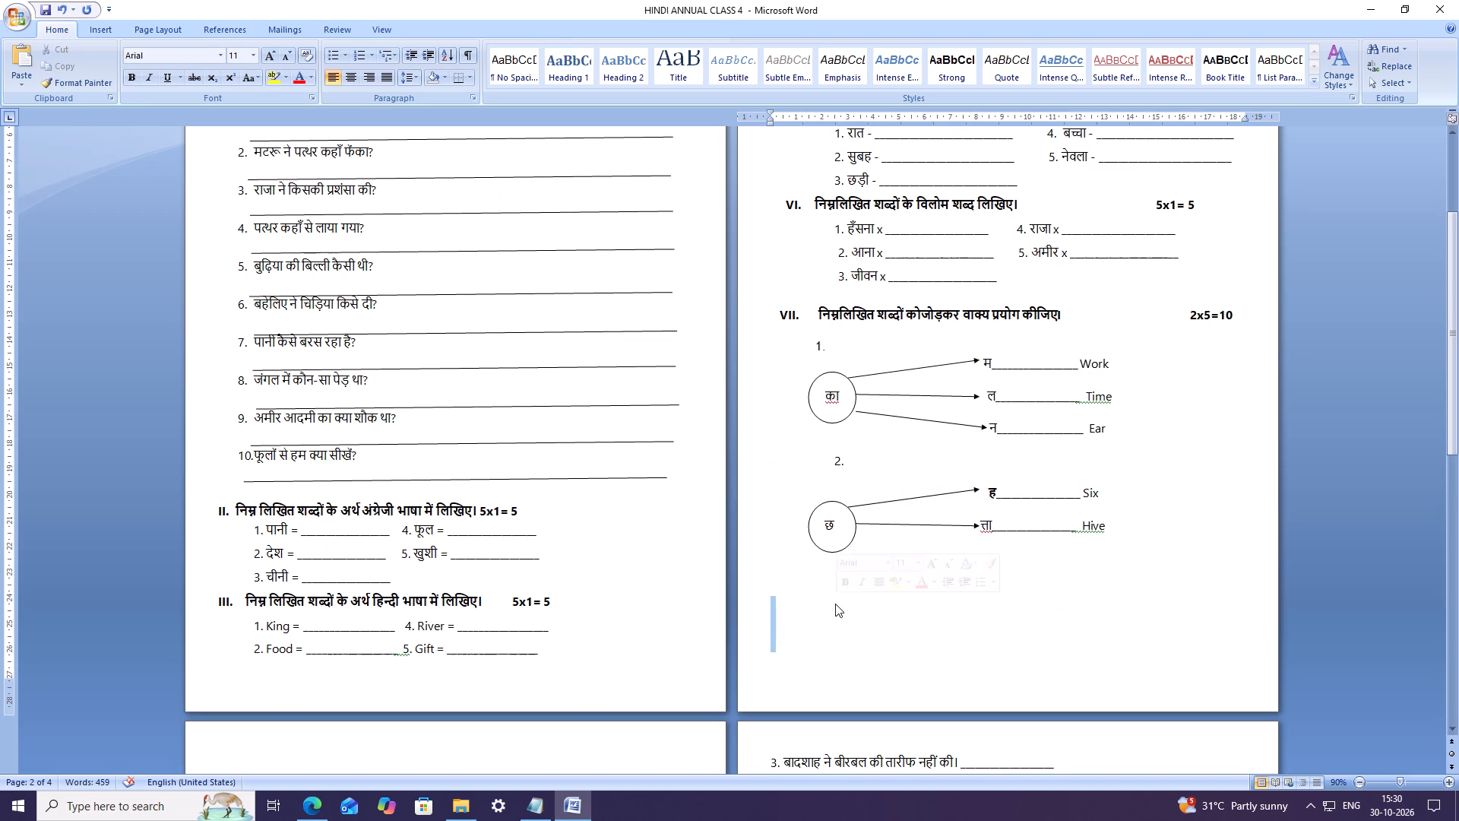
key("BackSpace")
key("BackSpace")
scroll(843, 615, "down", 6)
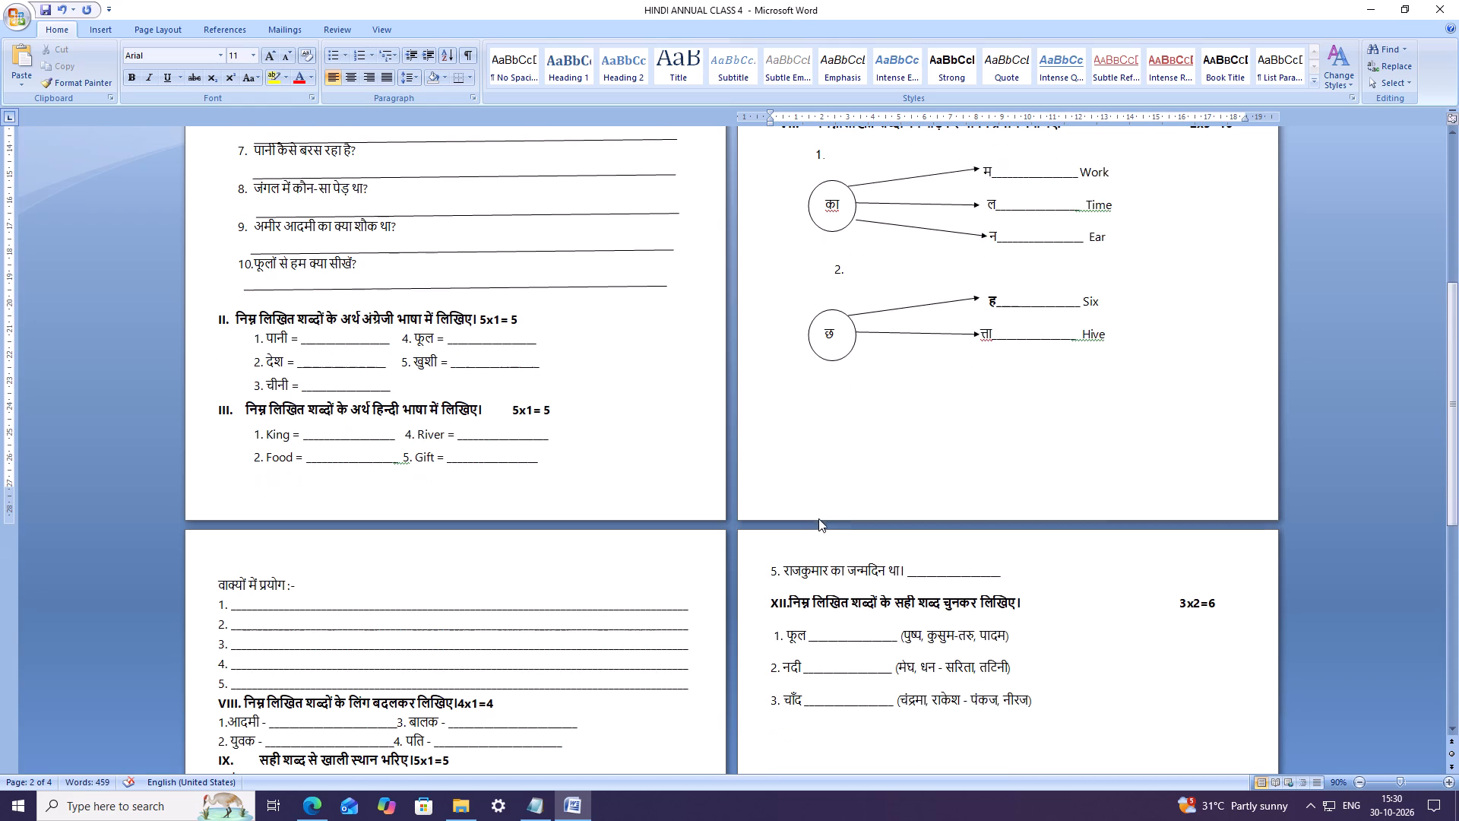
key("BackSpace")
key("BackSpace")
key("BackSpace")
left_click(822, 456)
key("BackSpace")
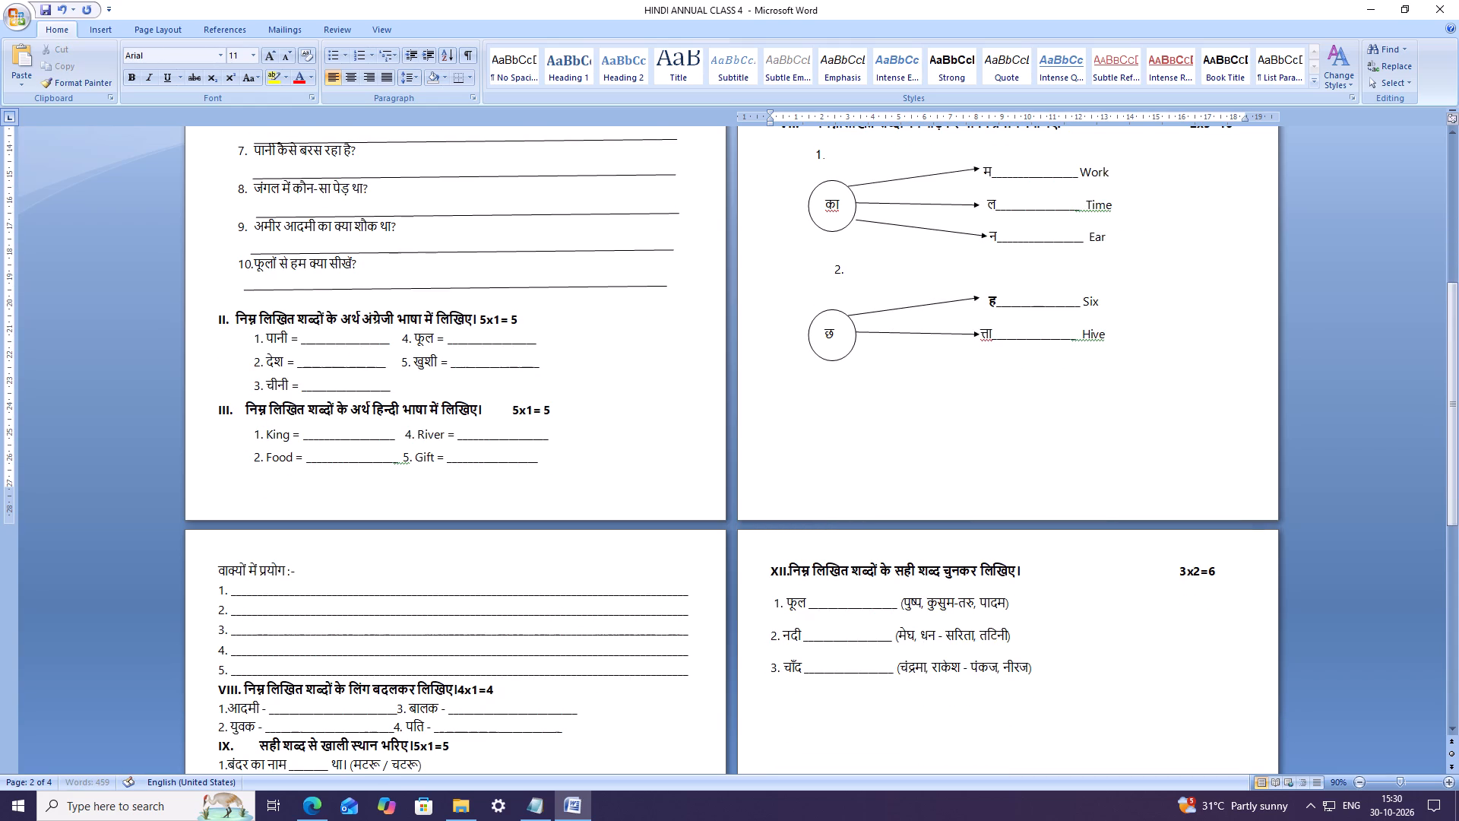
key("BackSpace")
key("BackSpace")
key("BackSpace")
key("BackSpace")
key("BackSpace")
key("BackSpace")
key("BackSpace")
key("BackSpace")
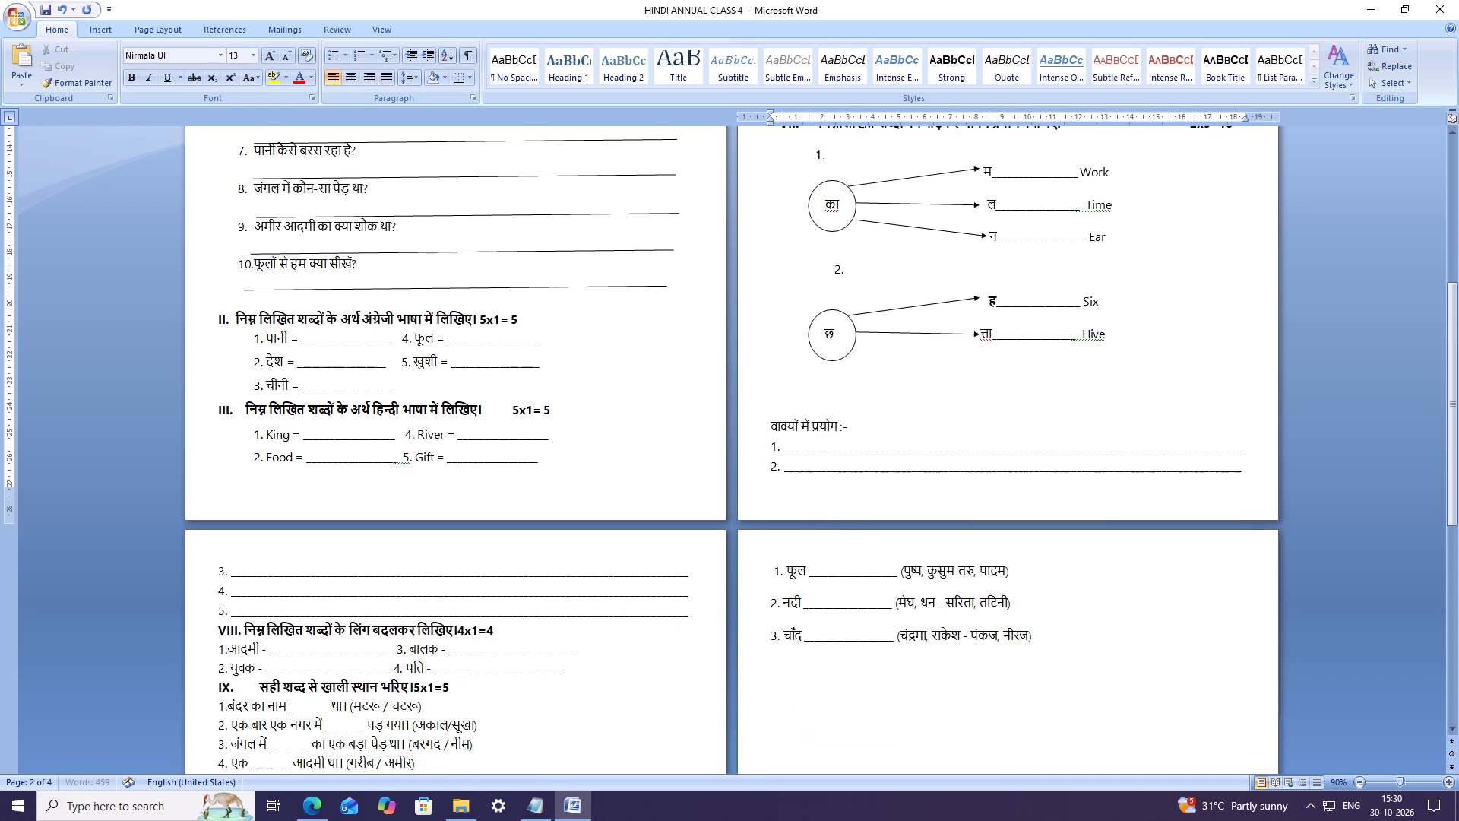
Remove the remaining spare lines between diagram 2 and वाक्यों में प्रयोग to pull more answer lines onto the page.
left_click(781, 405)
key("BackSpace")
key("BackSpace")
key("BackSpace")
key("BackSpace")
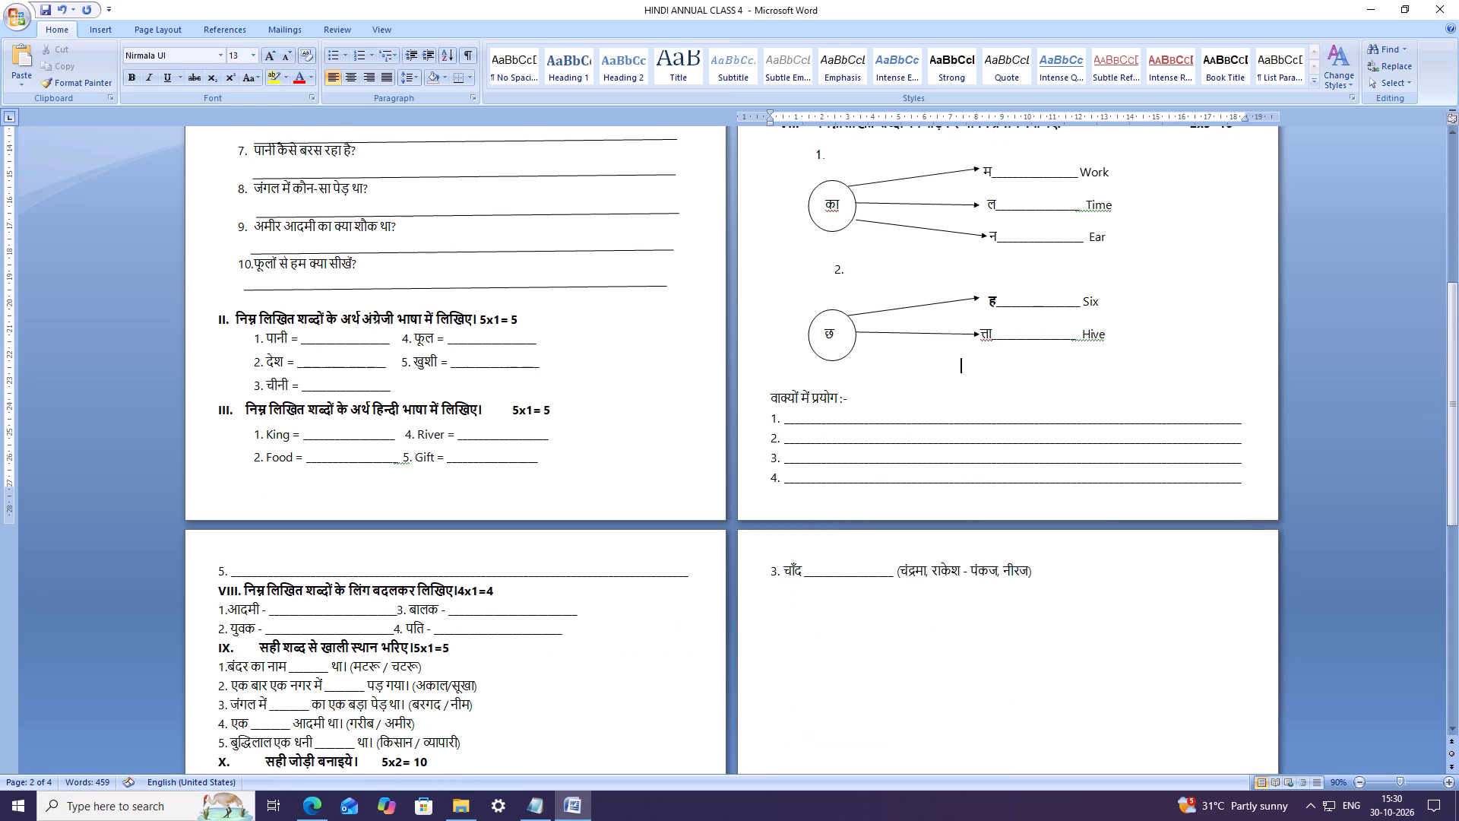
left_click(785, 382)
key("BackSpace")
key("BackSpace")
key("BackSpace")
key("BackSpace")
key("BackSpace")
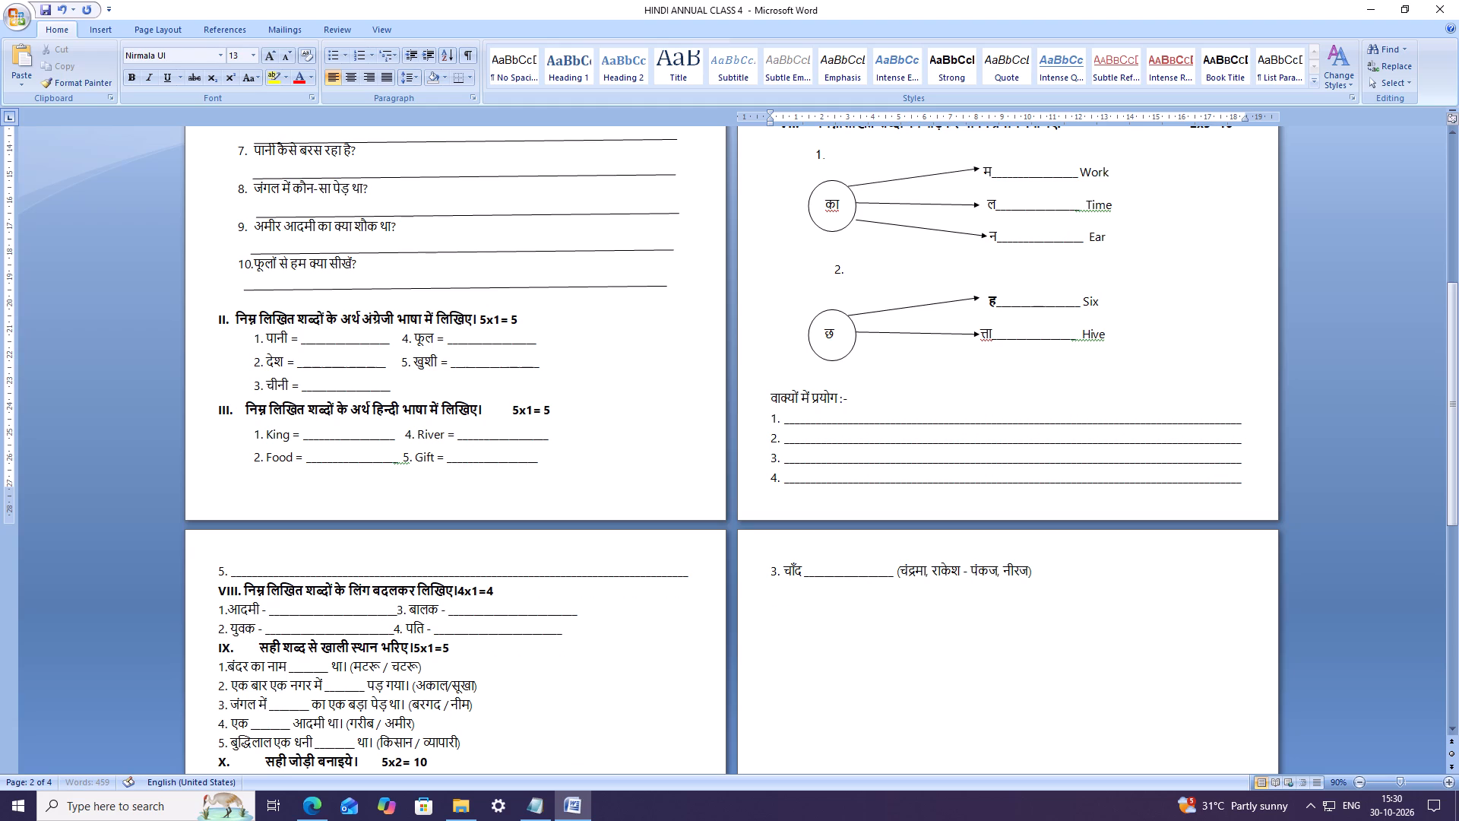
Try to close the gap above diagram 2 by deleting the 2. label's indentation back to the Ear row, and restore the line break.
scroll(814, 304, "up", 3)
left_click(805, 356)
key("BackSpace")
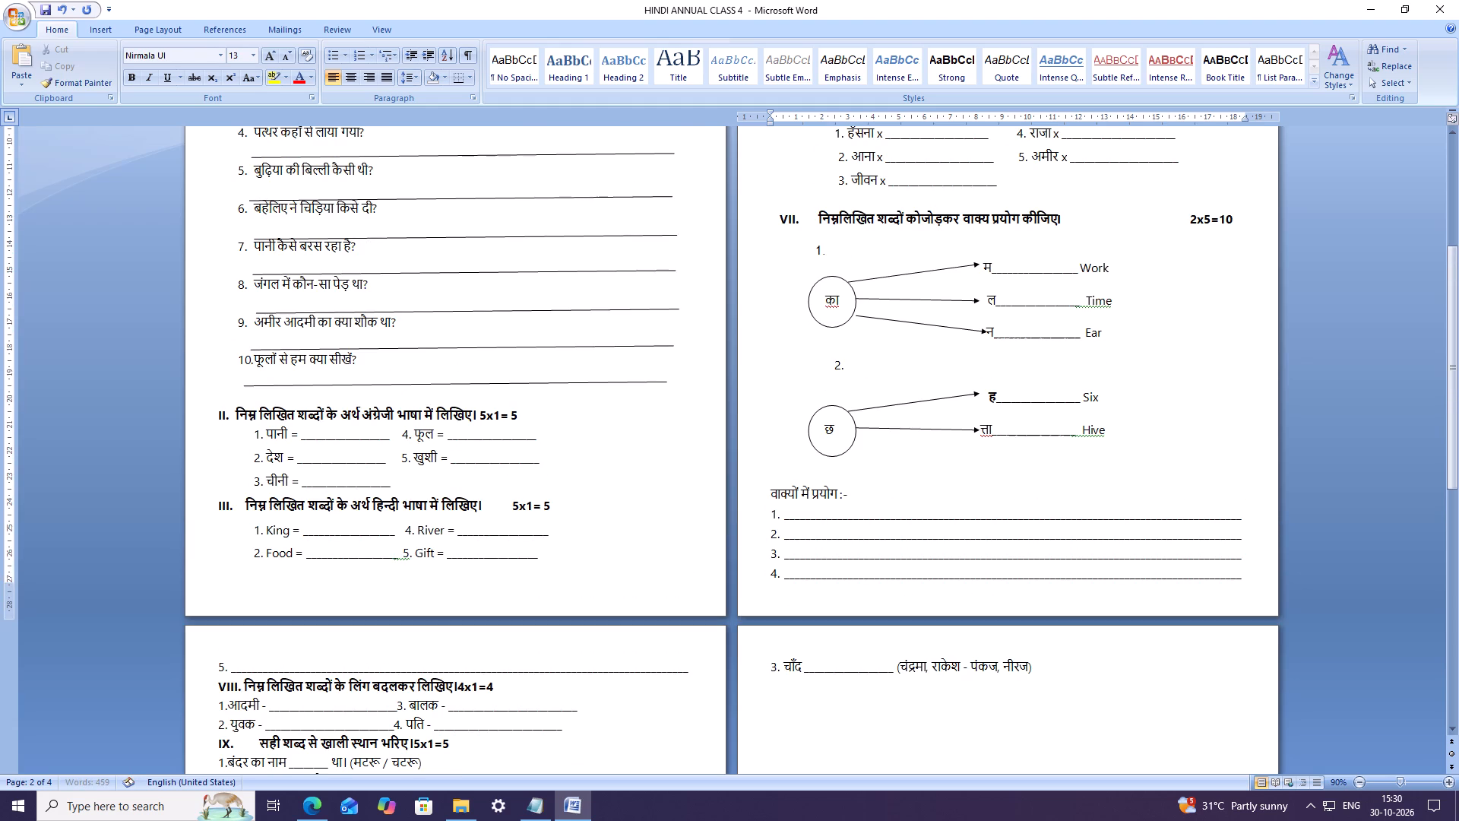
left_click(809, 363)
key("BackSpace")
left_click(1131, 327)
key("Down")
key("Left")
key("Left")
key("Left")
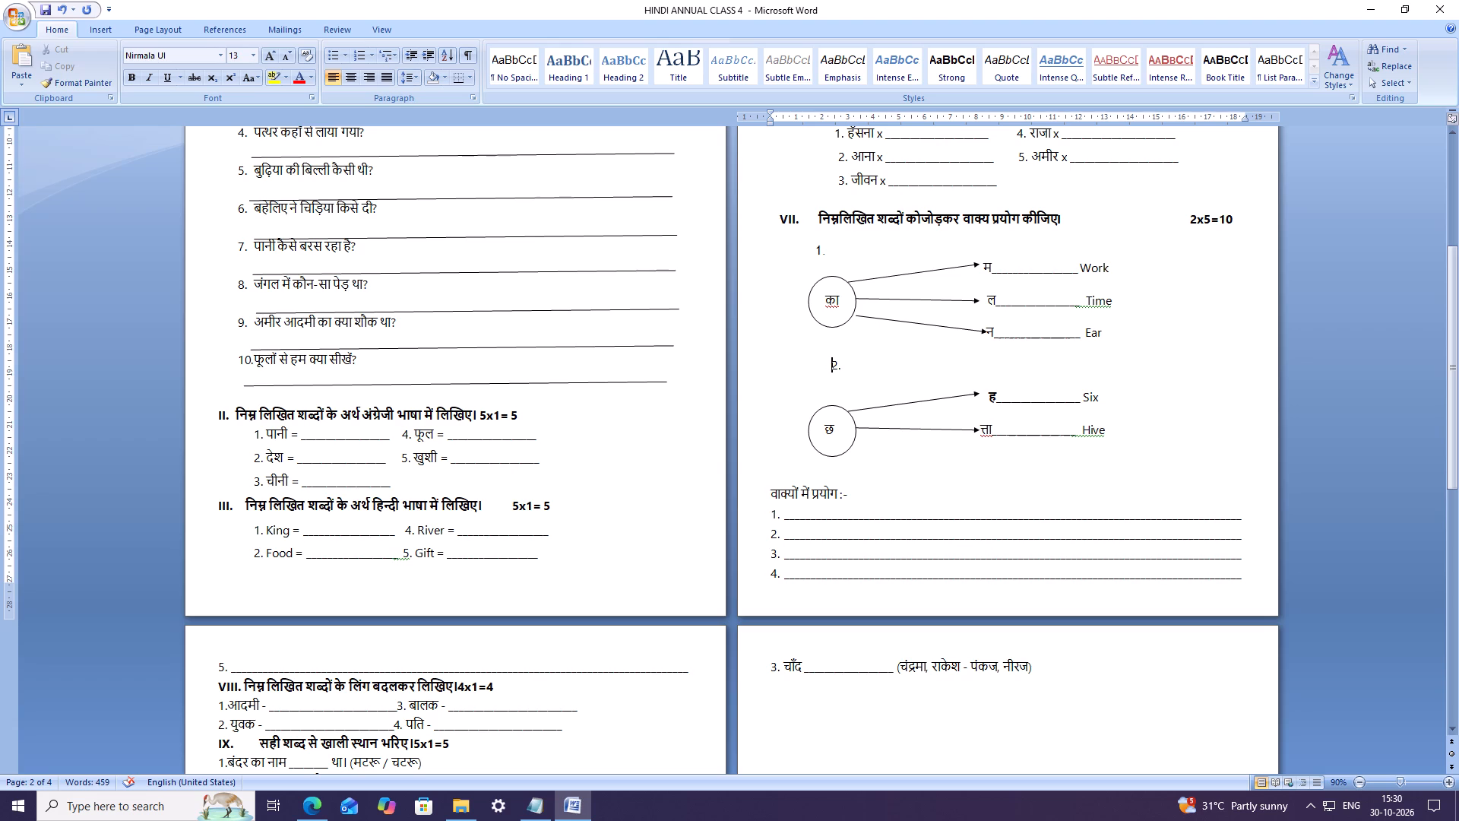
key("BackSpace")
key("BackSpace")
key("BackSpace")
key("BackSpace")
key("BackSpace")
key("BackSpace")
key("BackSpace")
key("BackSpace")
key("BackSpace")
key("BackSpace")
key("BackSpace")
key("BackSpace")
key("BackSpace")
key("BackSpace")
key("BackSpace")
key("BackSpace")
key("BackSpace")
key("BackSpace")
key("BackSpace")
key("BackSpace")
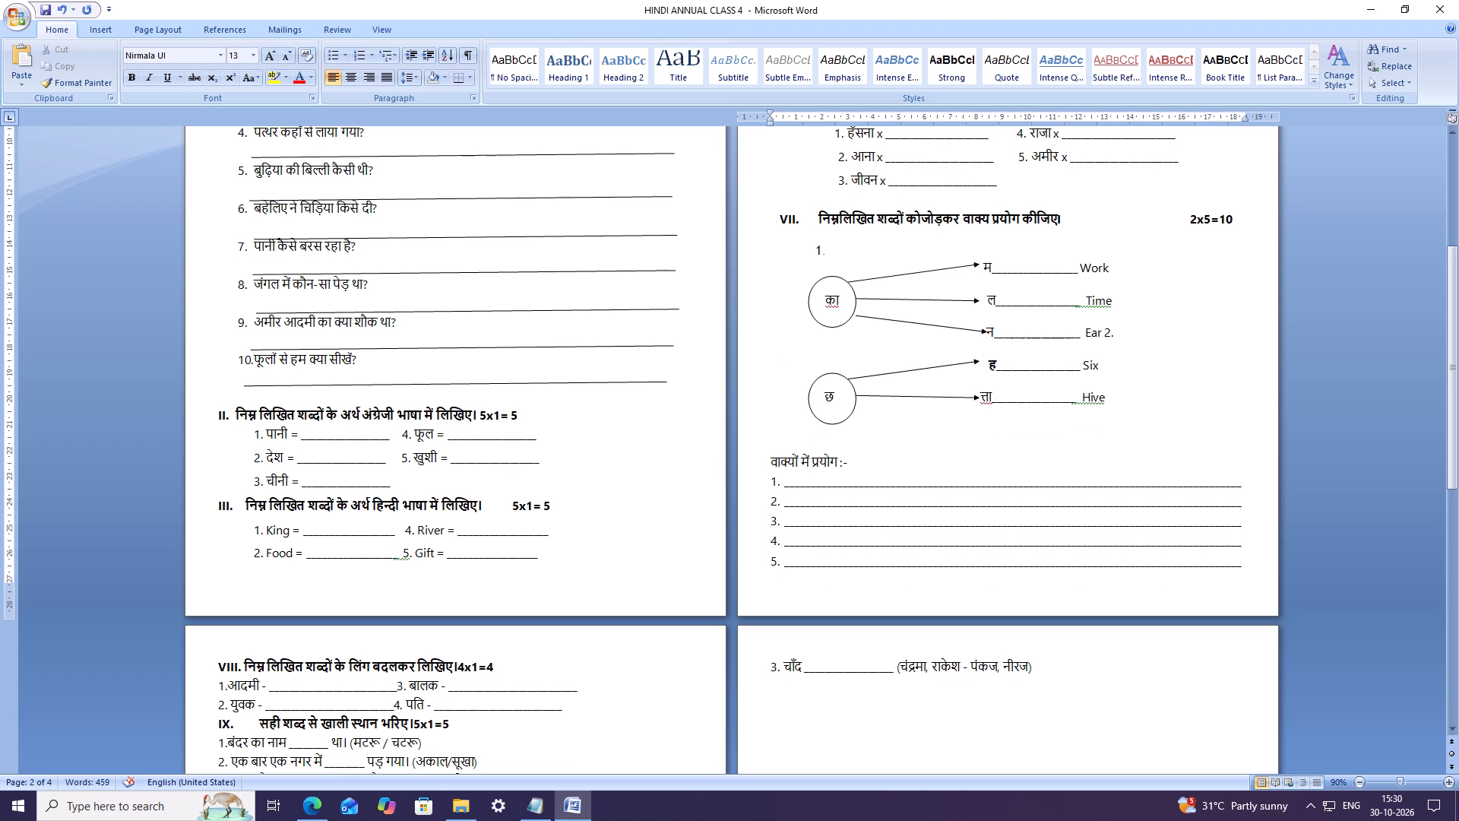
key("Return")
Delete two spaces before ह in diagram 2's Six row.
left_click(822, 410)
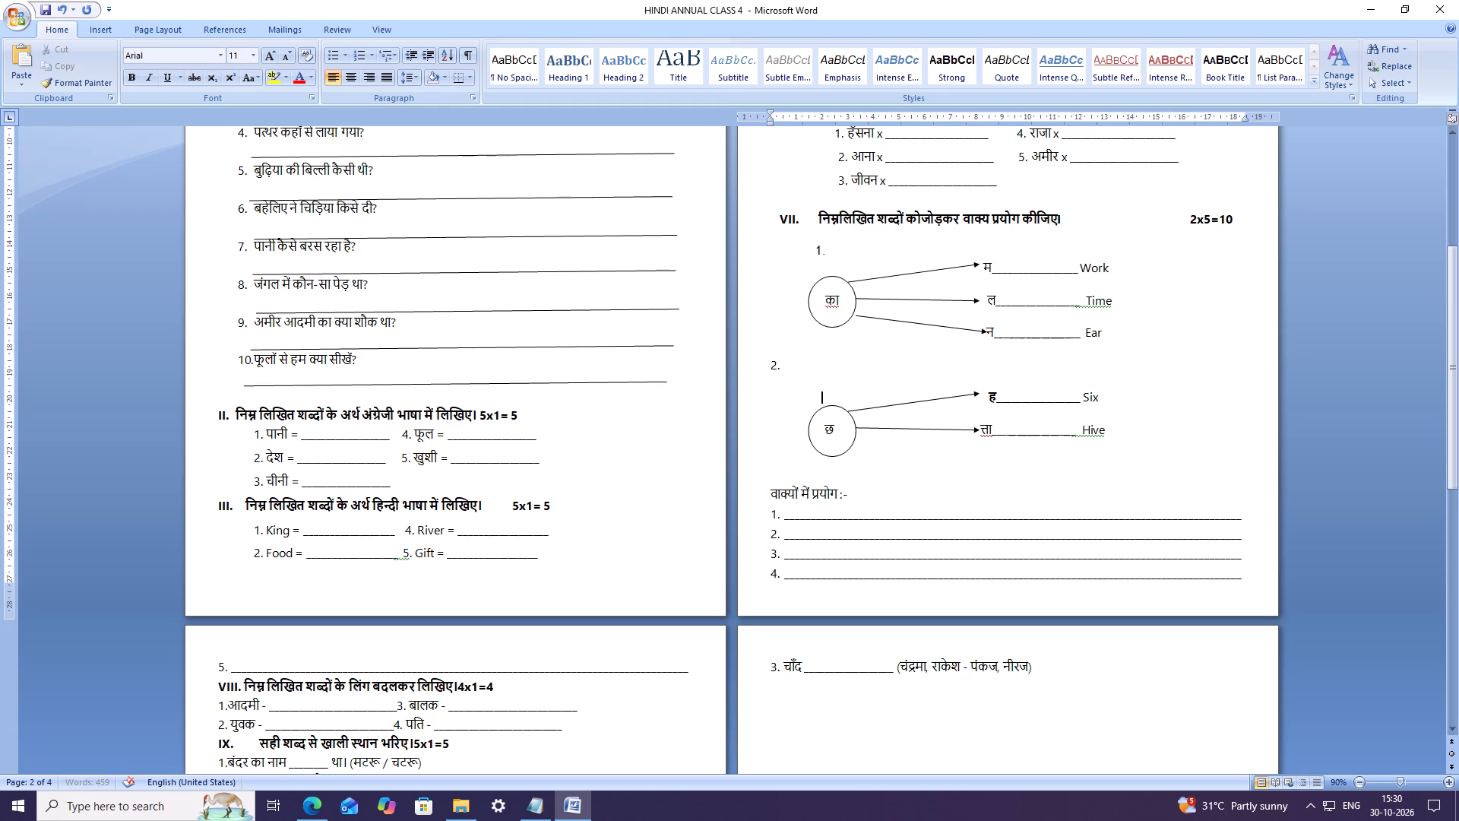
key("BackSpace")
key("BackSpace")
left_click(812, 394)
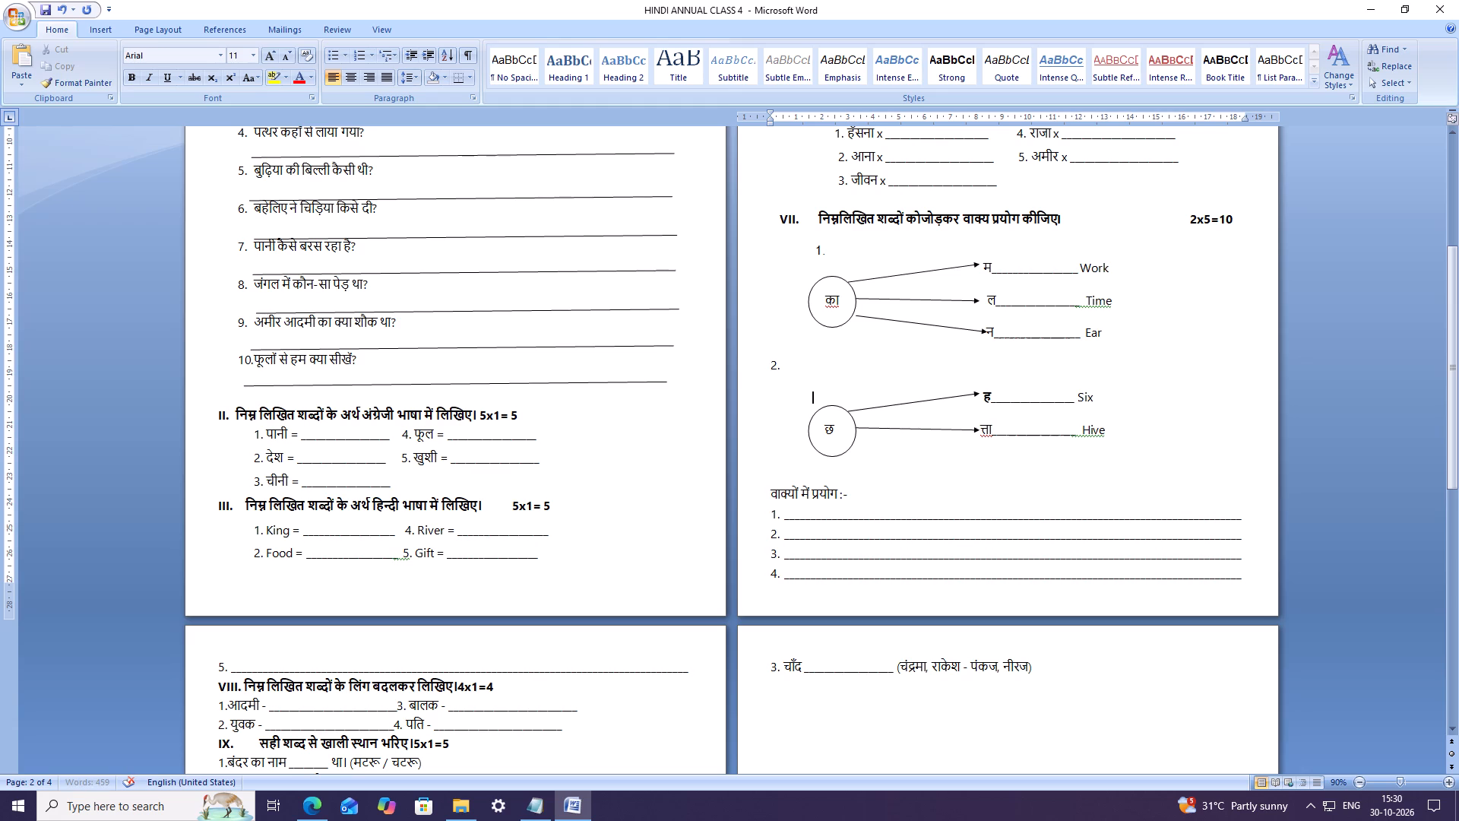
left_click(813, 383)
left_click(802, 399)
Indent the 2. label with spaces so it sits above diagram 2's circle.
left_click(767, 367)
key("space")
key("space")
key("space")
key("space")
key("space")
key("space")
key("space")
key("space")
key("space")
key("space")
key("space")
key("space")
key("space")
key("space")
key("space")
key("space")
key("space")
key("space")
key("space")
key("BackSpace")
key("BackSpace")
key("BackSpace")
Delete the spaces and the empty line between diagram 2 and the वाक्यों में प्रयोग heading.
left_click(799, 477)
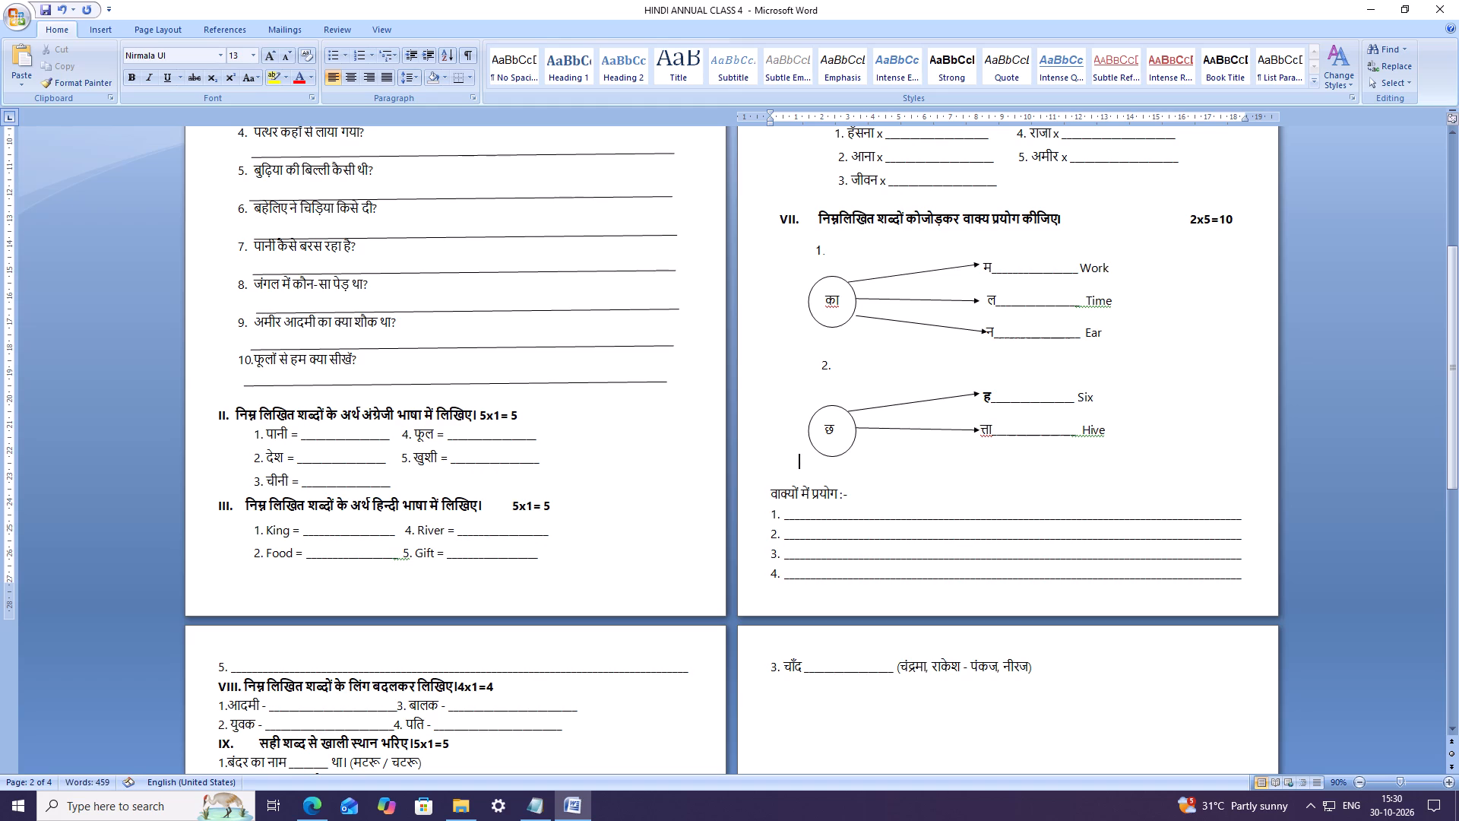
key("BackSpace")
key("BackSpace")
key("BackSpace")
key("BackSpace")
key("BackSpace")
key("BackSpace")
key("BackSpace")
key("BackSpace")
key("BackSpace")
key("BackSpace")
key("BackSpace")
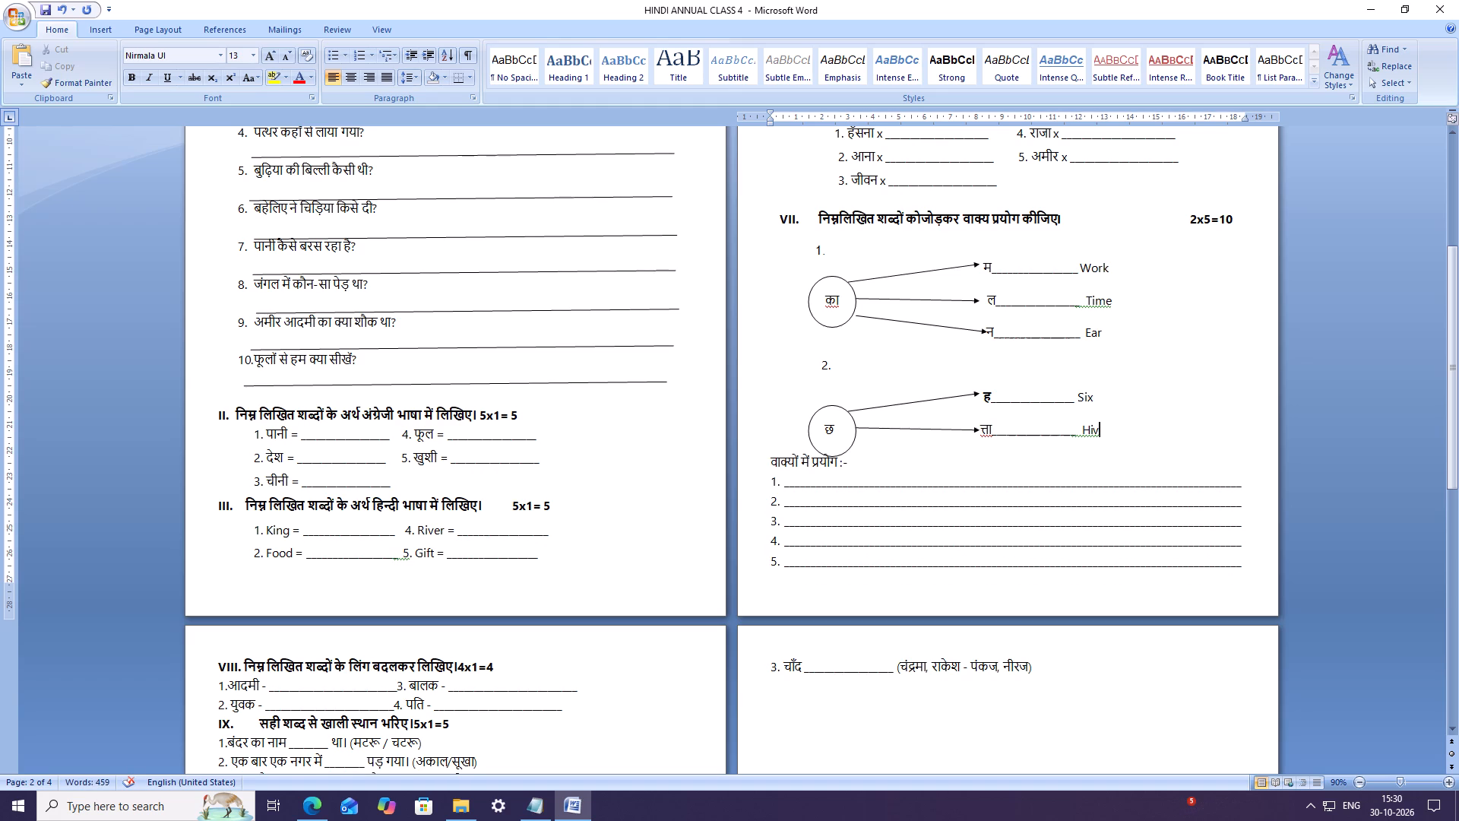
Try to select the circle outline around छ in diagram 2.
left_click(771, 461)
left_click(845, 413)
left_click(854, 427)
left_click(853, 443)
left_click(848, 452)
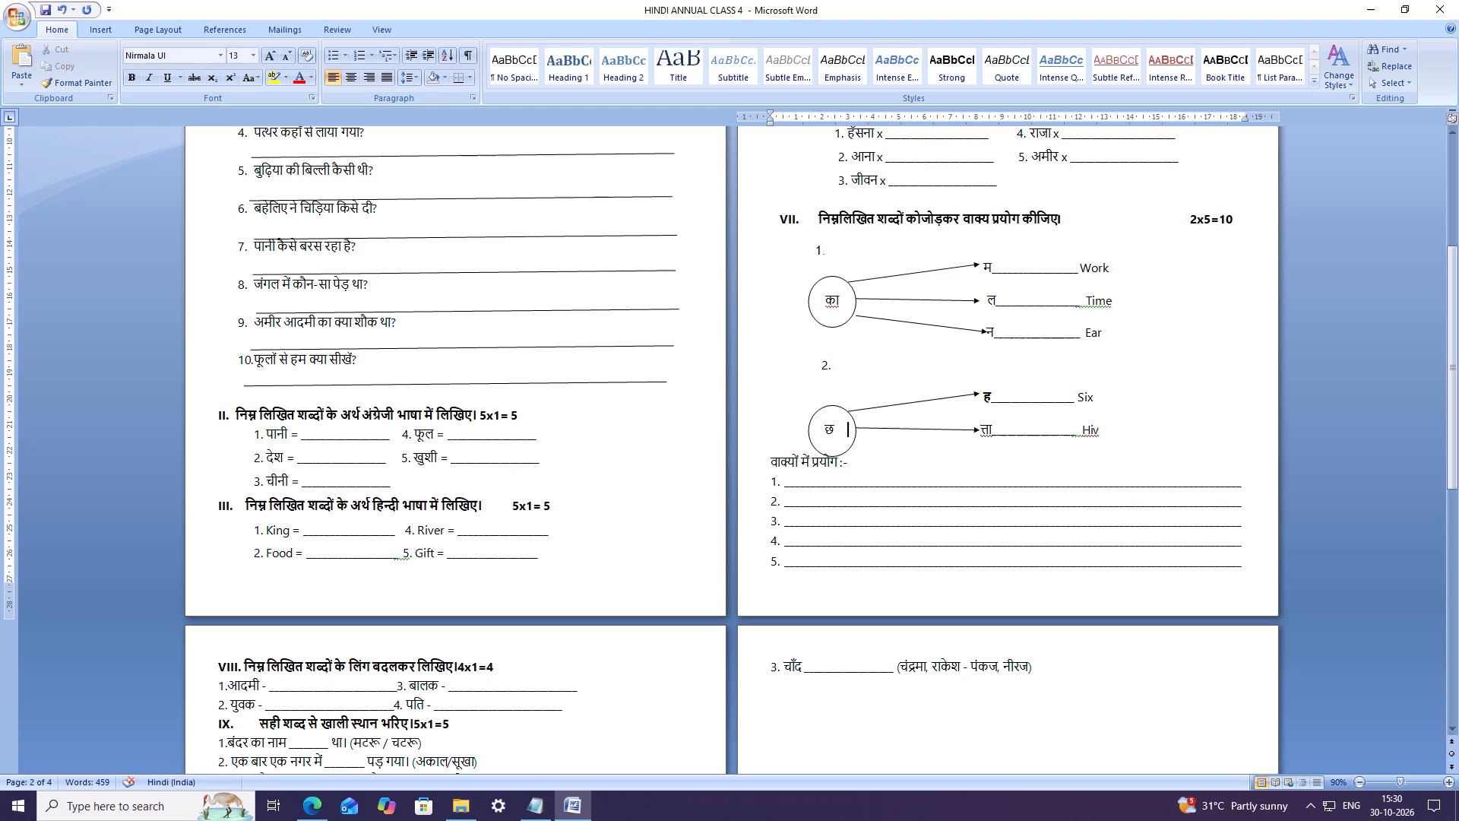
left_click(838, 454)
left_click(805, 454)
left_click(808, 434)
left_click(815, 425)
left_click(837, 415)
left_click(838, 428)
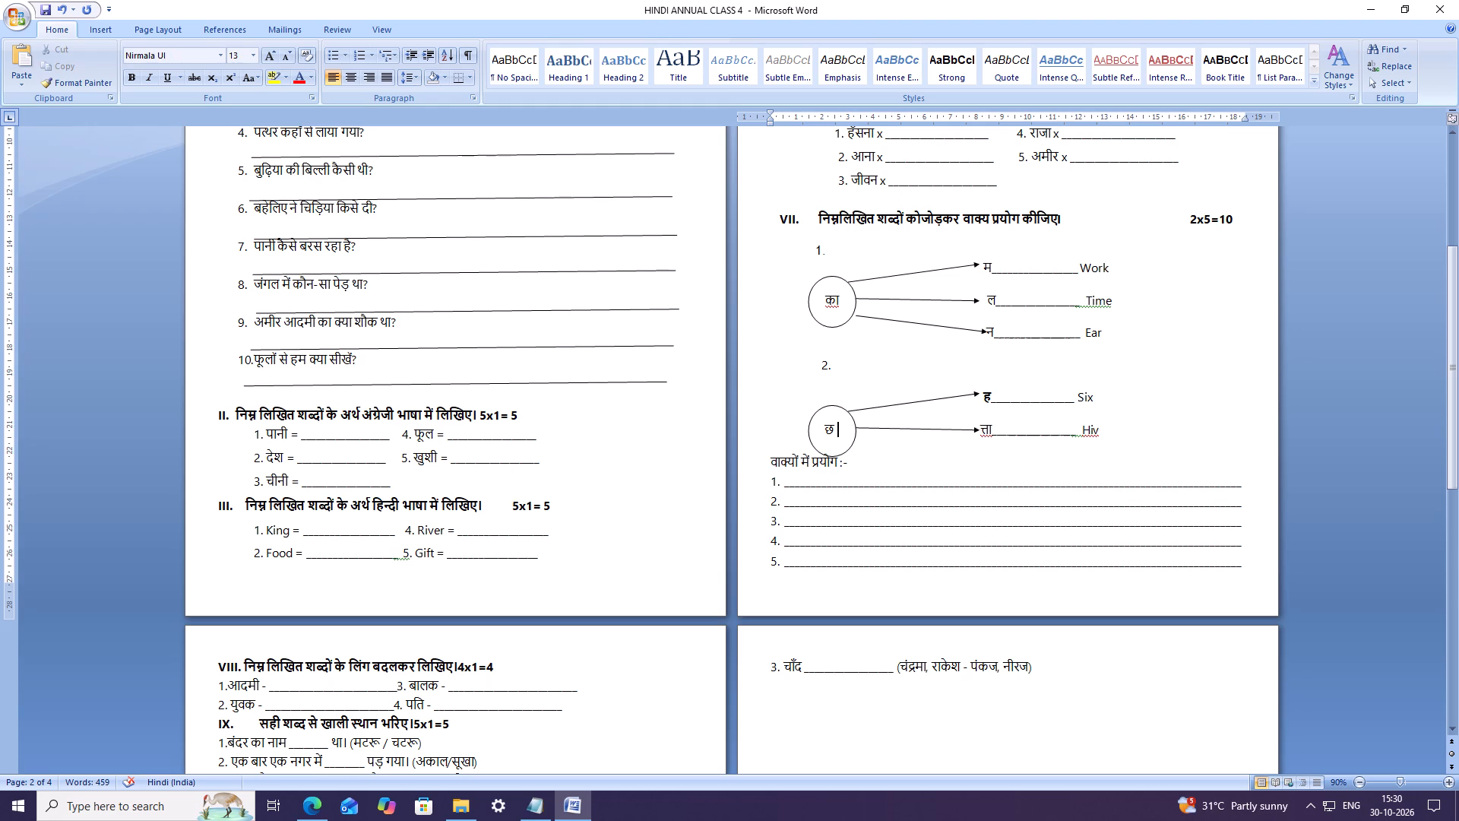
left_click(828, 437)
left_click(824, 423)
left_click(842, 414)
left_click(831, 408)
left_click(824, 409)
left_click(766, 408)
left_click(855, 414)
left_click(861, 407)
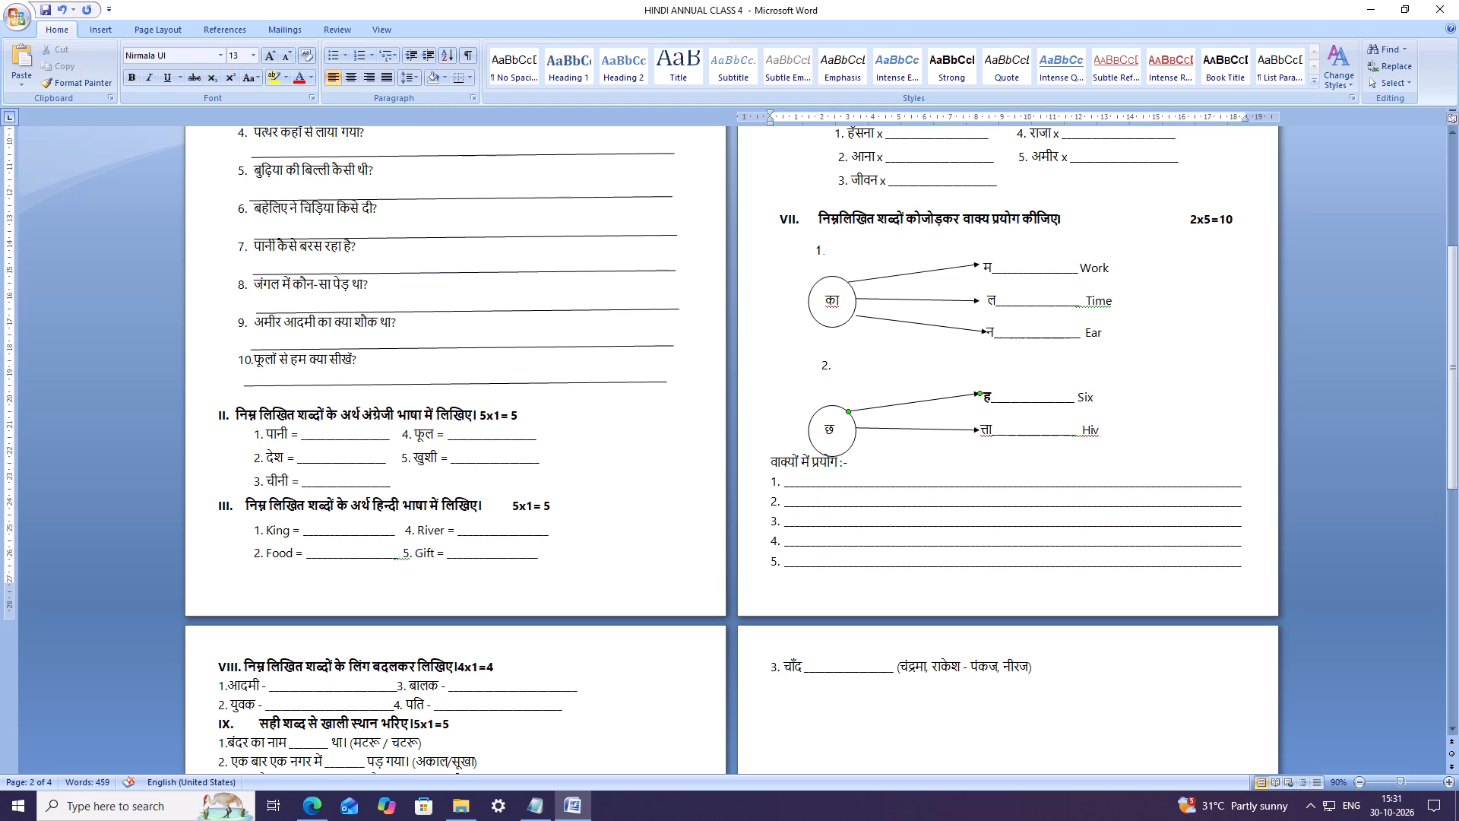
Insert one blank line above the वाक्यों में प्रयोग heading.
left_click(768, 463)
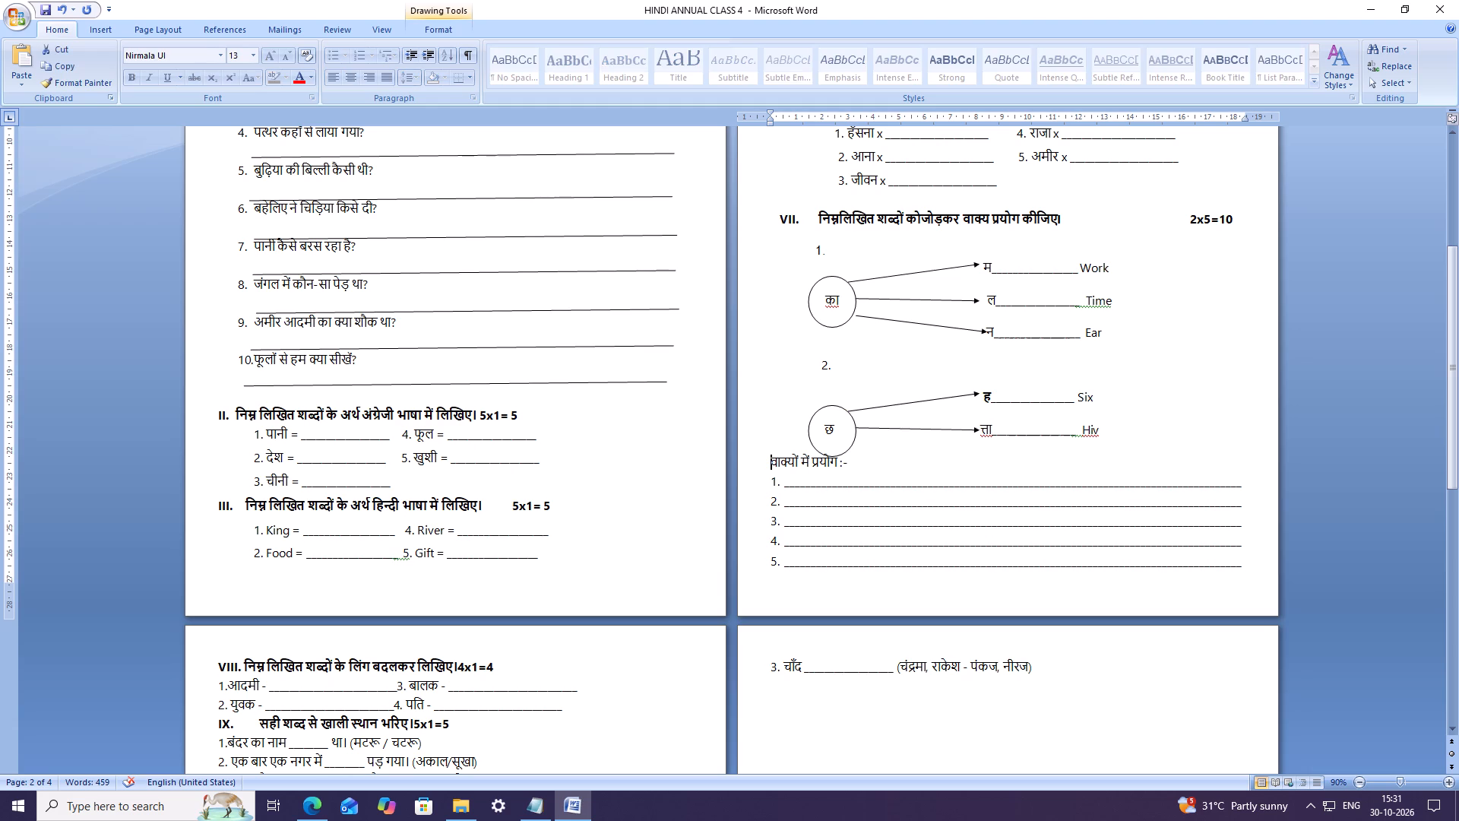
key("Return")
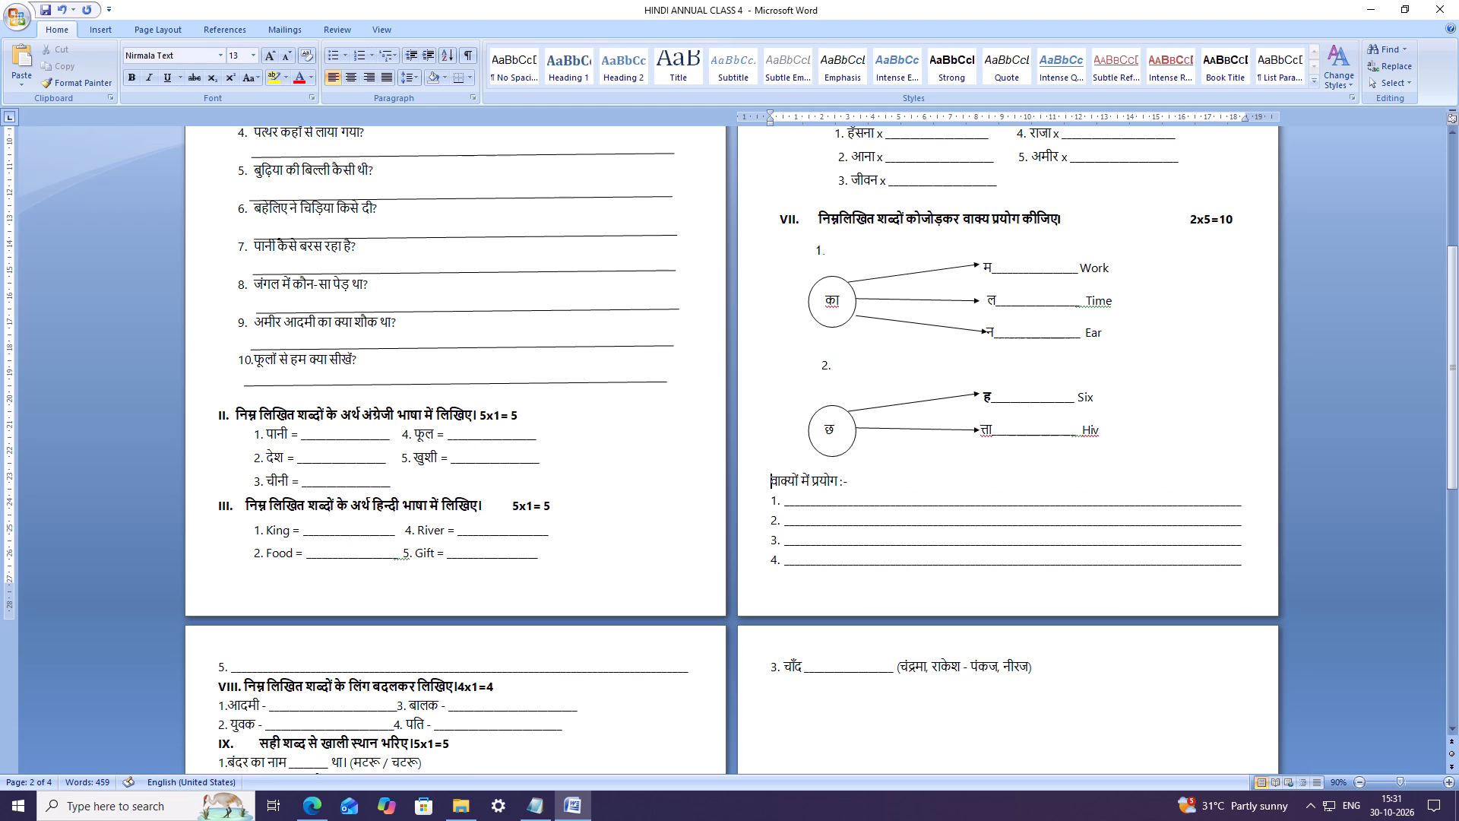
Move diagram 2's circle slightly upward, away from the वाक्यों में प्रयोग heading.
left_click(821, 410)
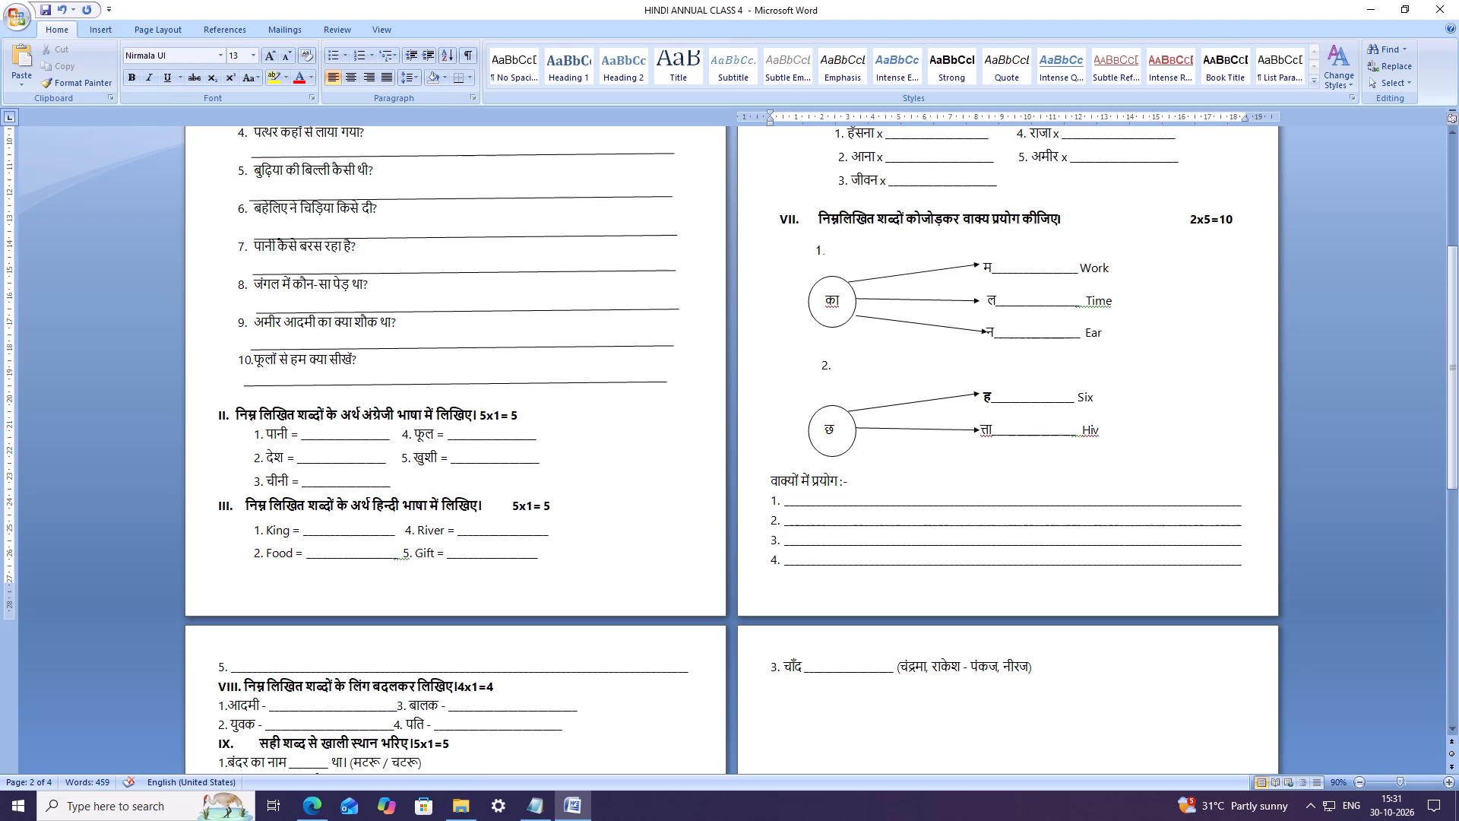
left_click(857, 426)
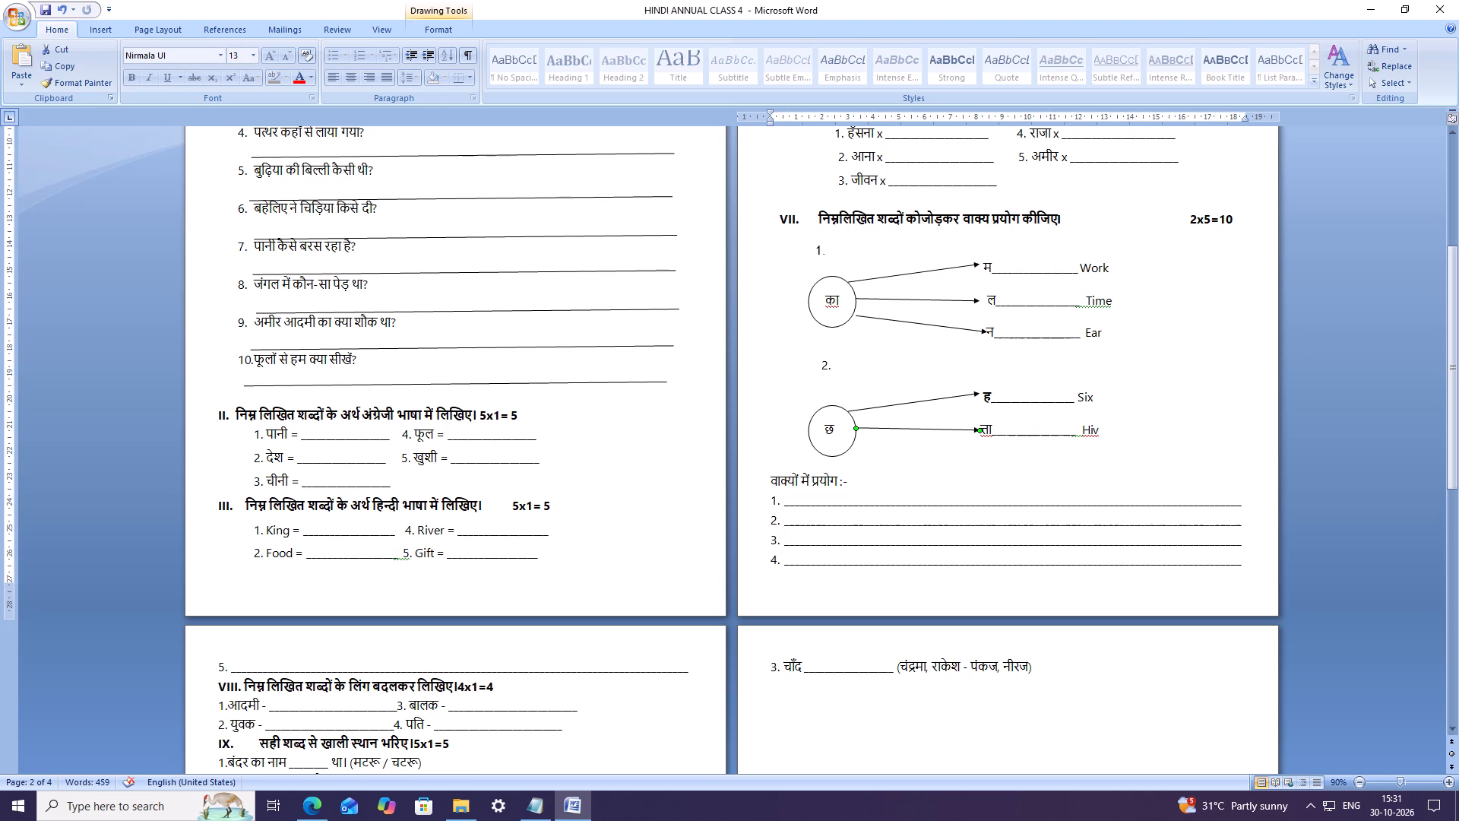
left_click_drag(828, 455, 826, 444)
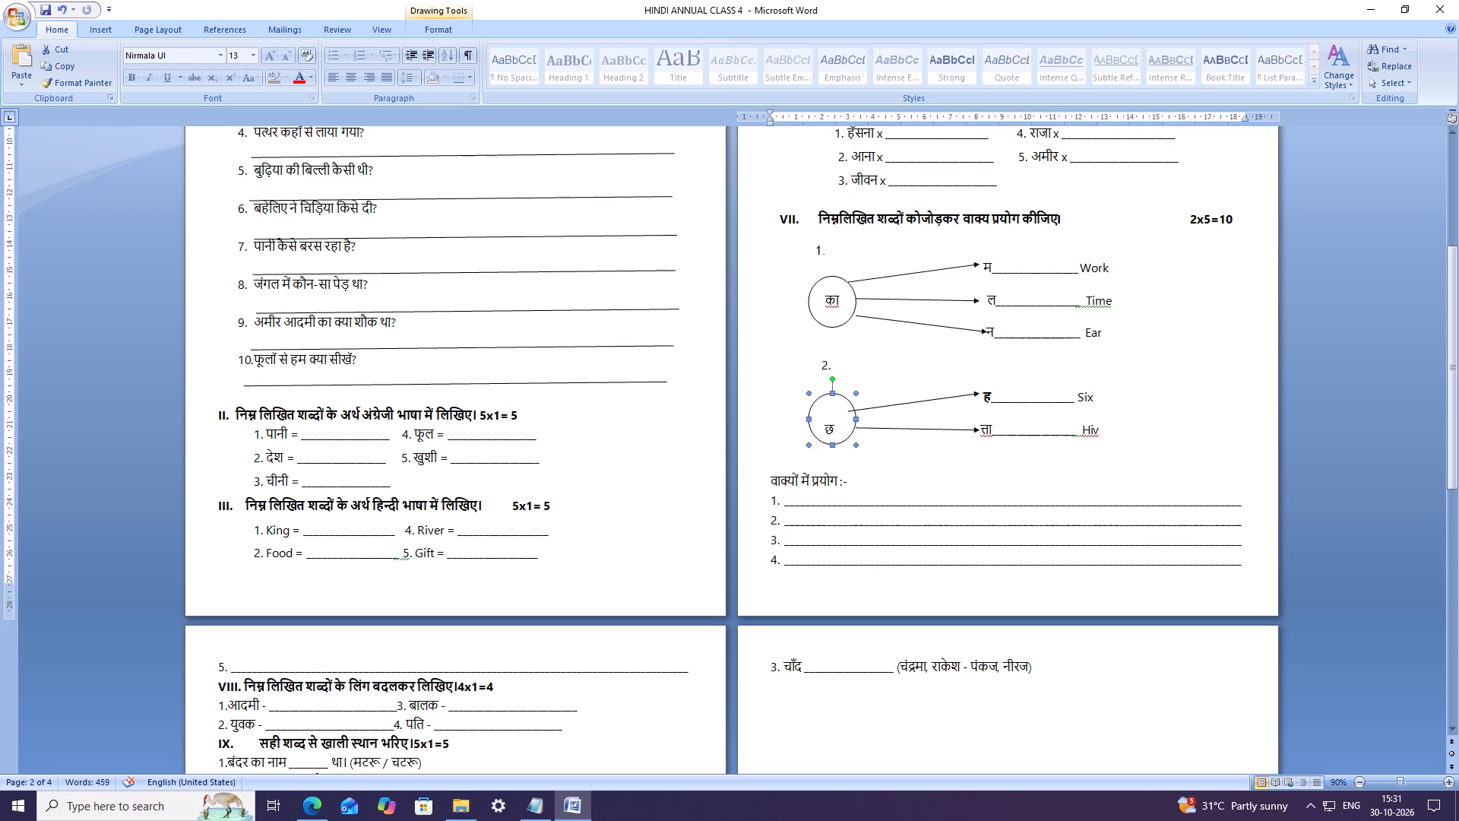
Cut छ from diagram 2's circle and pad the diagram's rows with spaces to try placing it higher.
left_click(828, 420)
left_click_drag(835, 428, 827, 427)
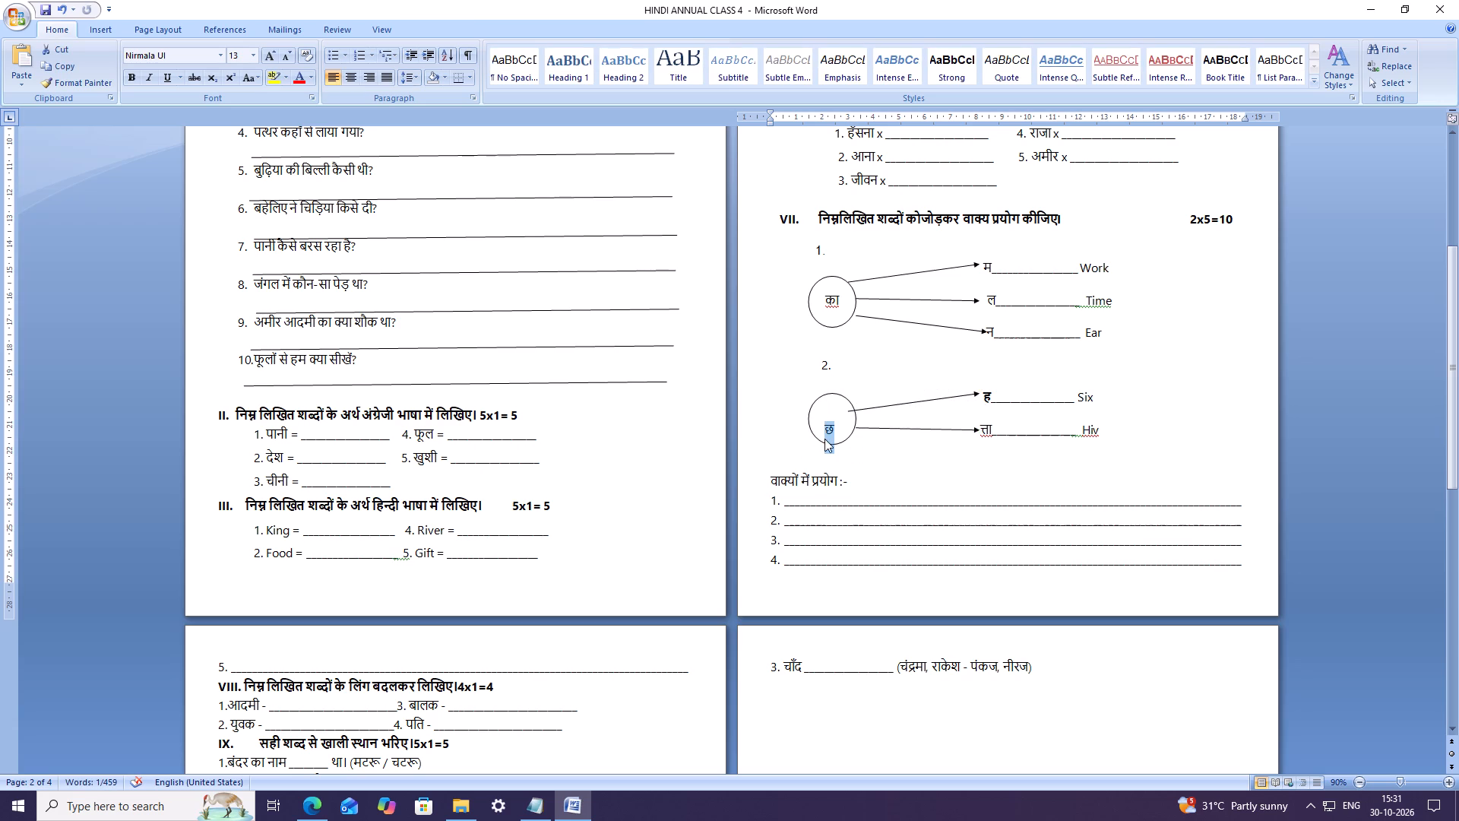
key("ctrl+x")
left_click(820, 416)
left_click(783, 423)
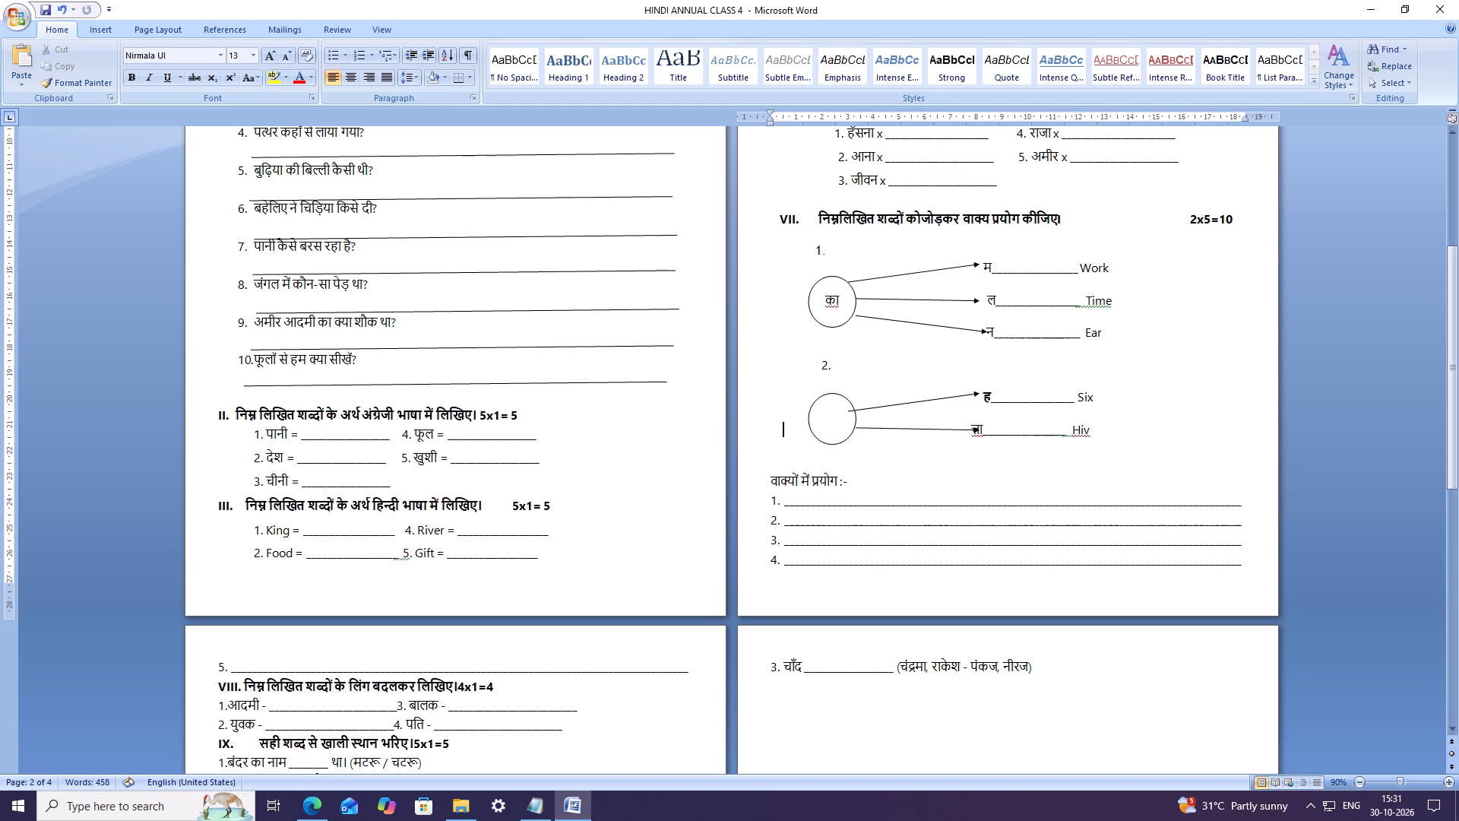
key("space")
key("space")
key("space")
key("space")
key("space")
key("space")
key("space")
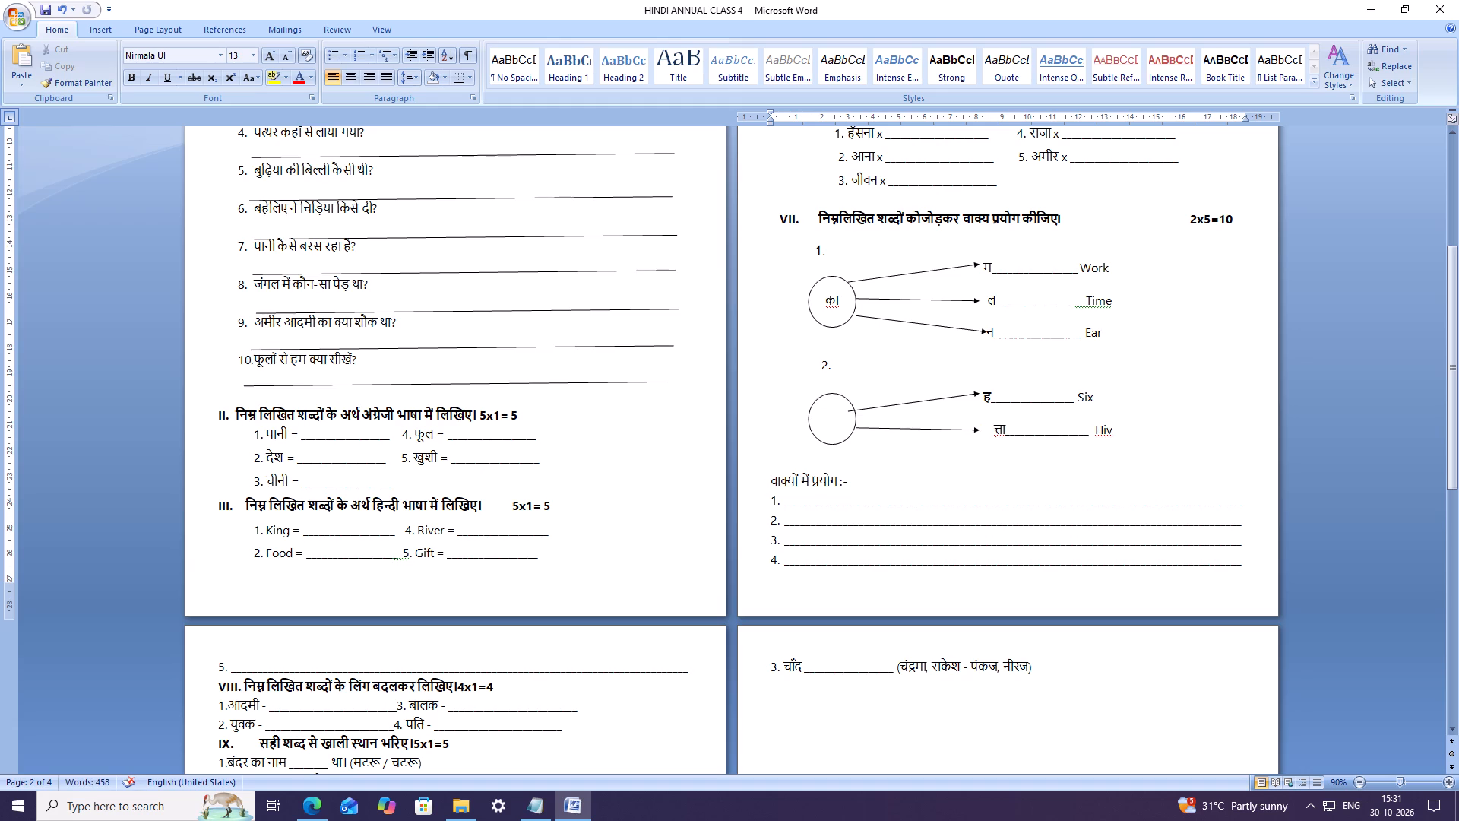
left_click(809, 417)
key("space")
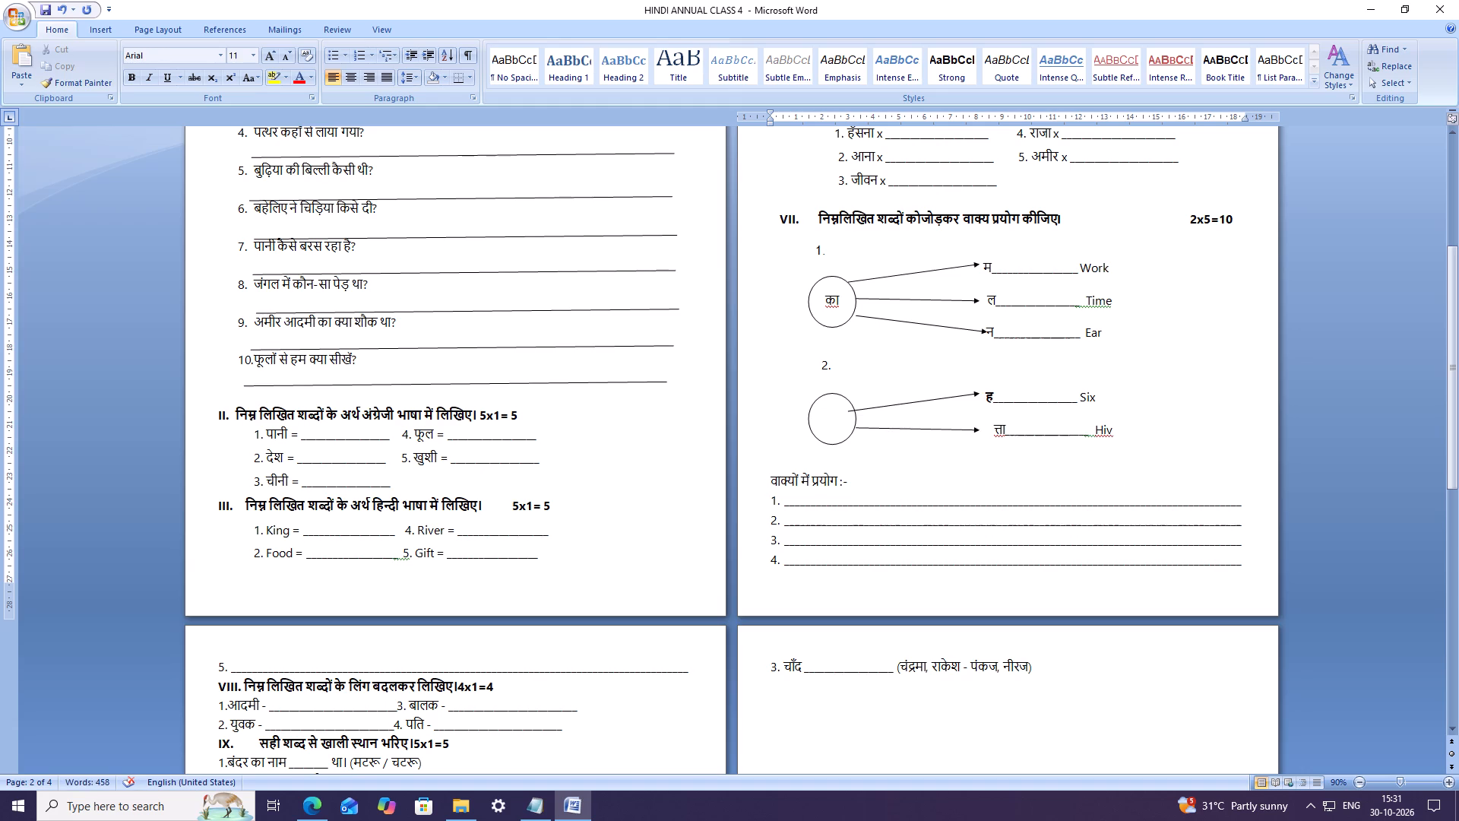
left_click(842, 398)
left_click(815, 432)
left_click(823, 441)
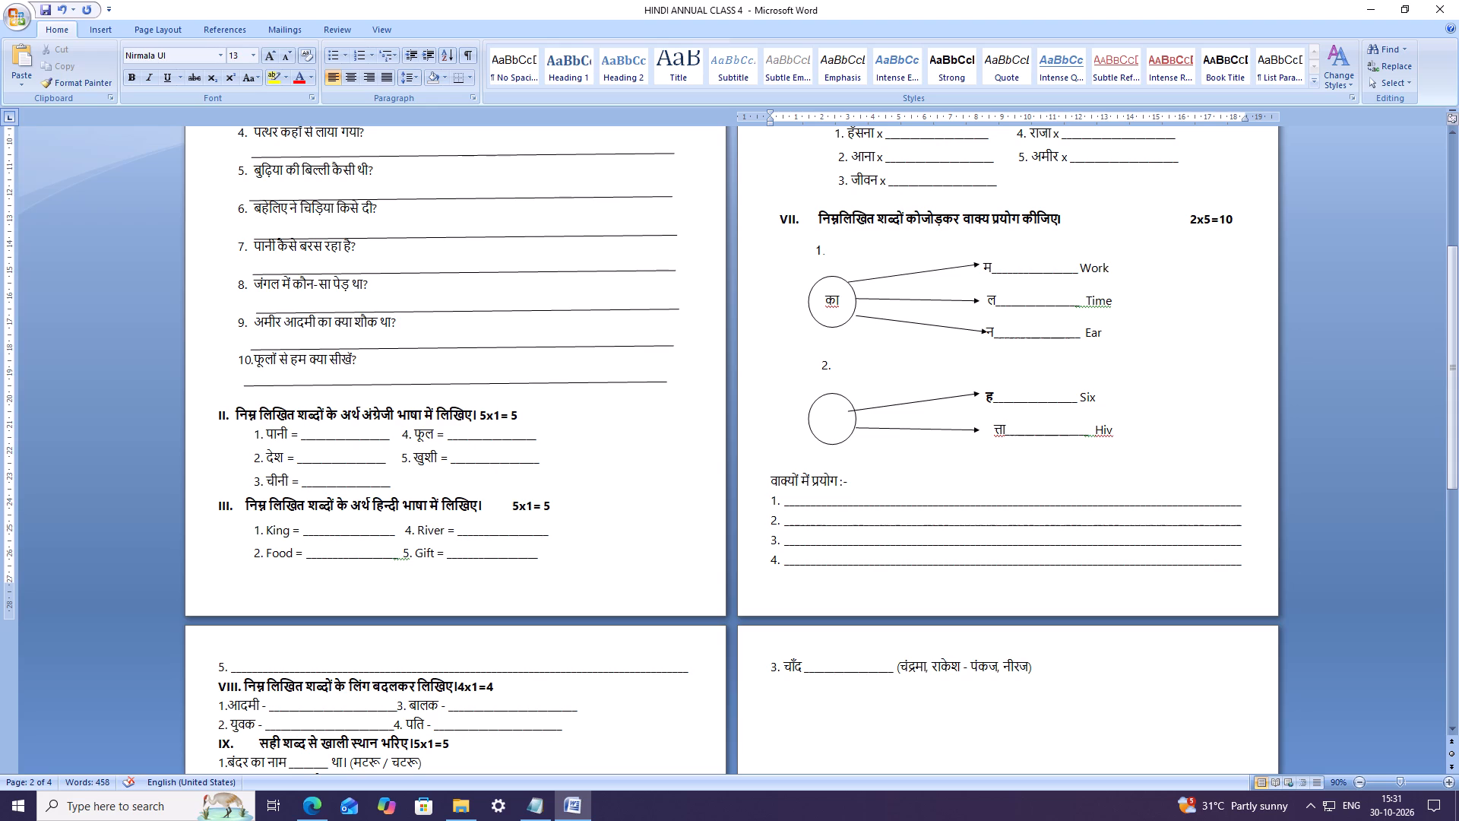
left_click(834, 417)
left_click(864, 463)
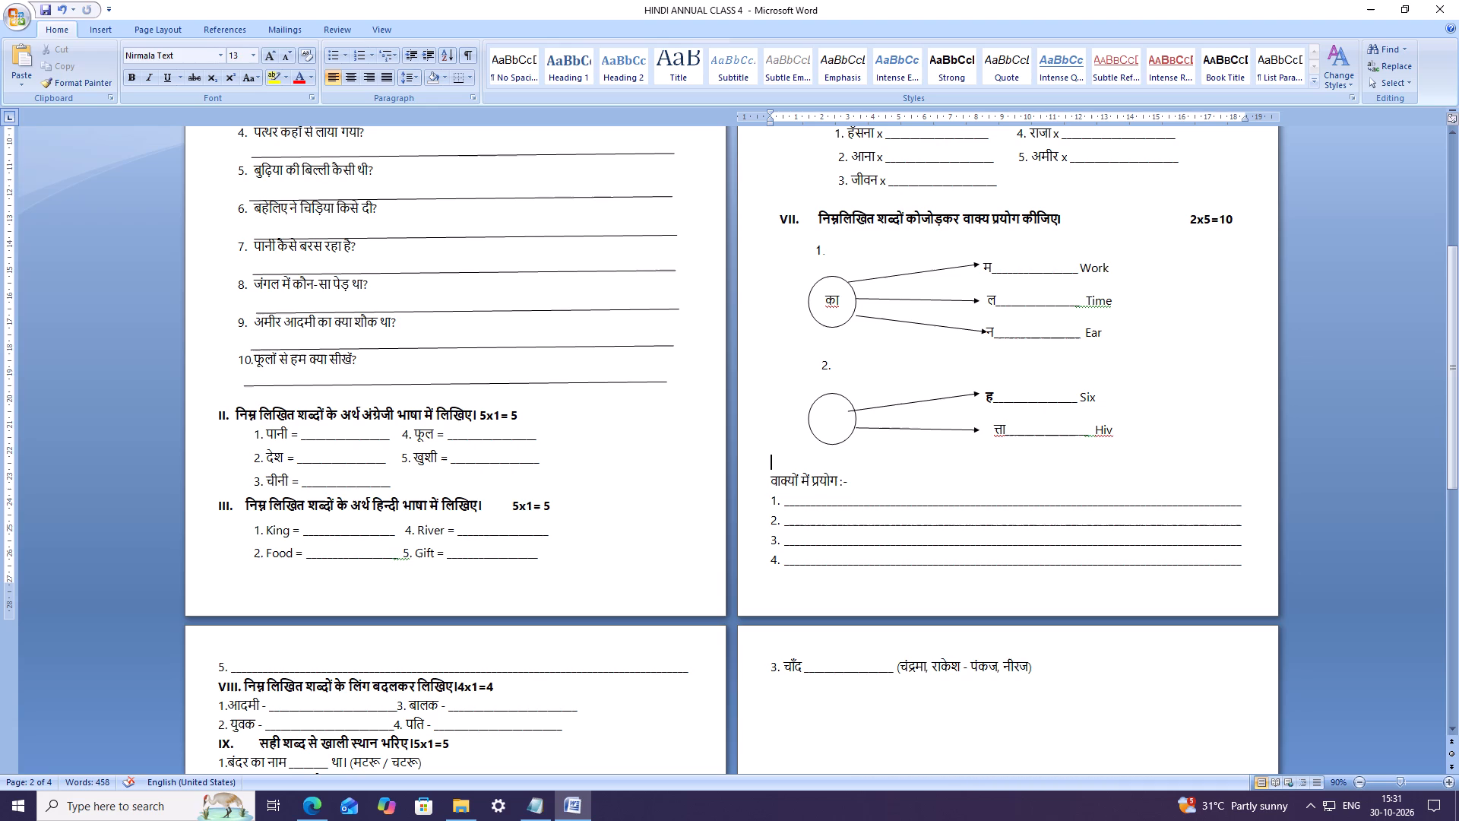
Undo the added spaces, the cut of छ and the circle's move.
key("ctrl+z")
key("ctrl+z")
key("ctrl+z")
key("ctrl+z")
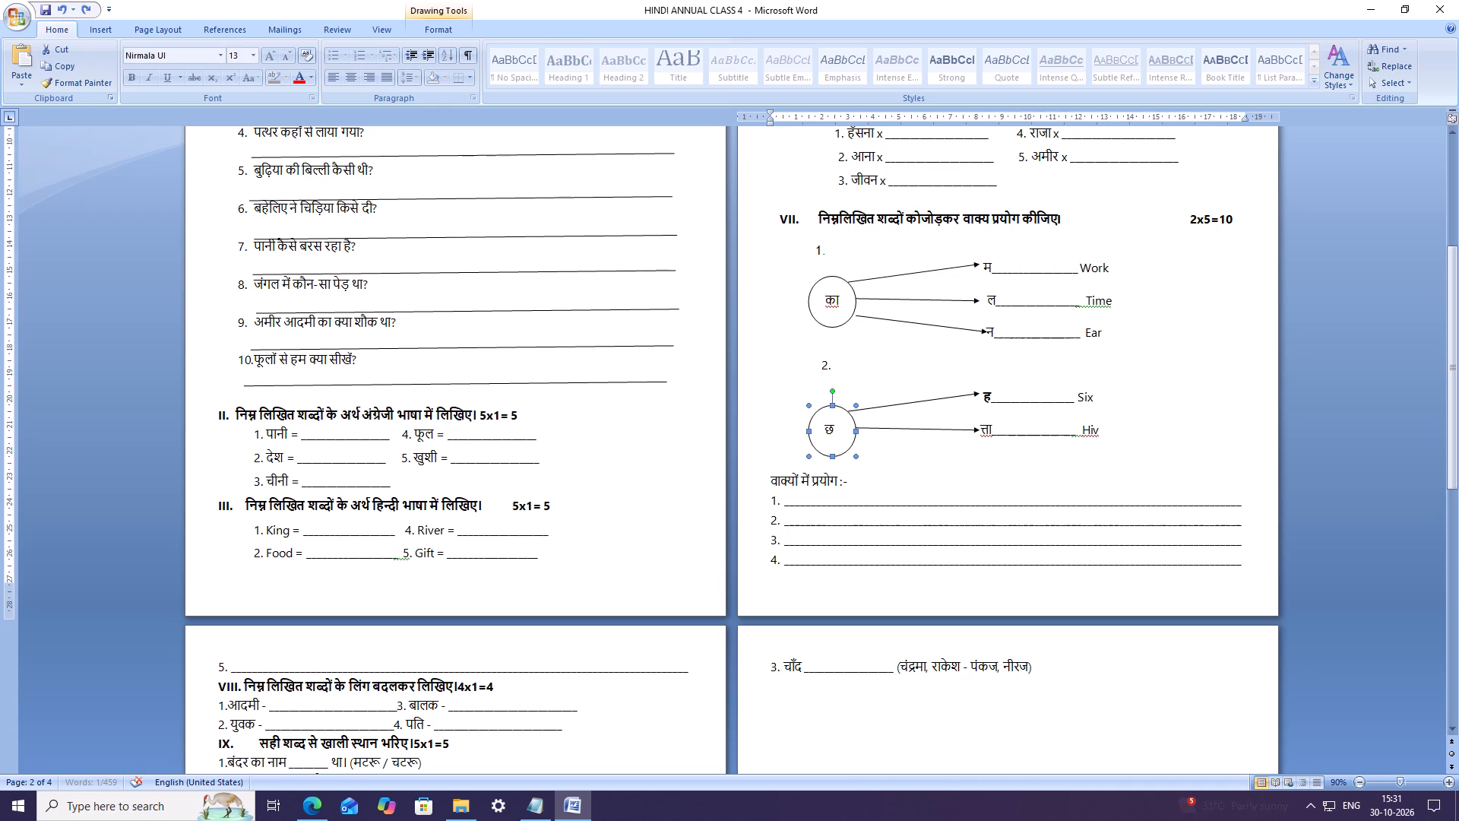
Nudge diagram 2's circle upward to just below the 2. label.
key("Up")
key("Up")
key("Up")
key("Up")
key("Up")
key("Up")
key("Up")
key("Up")
key("Up")
key("Up")
key("Up")
key("Up")
key("Up")
key("Up")
key("Up")
key("Up")
key("Up")
key("Up")
key("Up")
key("Up")
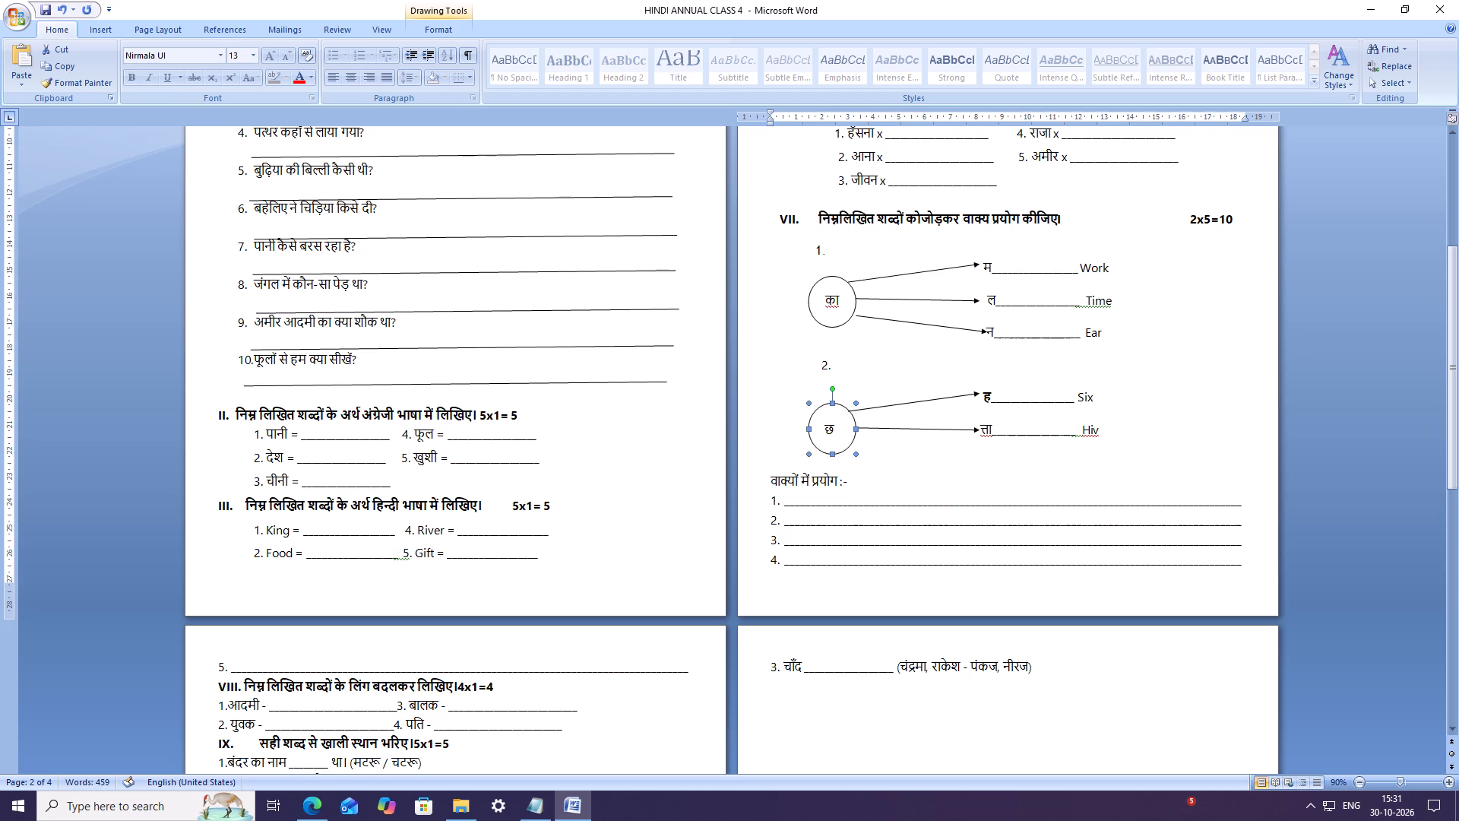
key("Up")
key("Up")
key("Up")
key("Up")
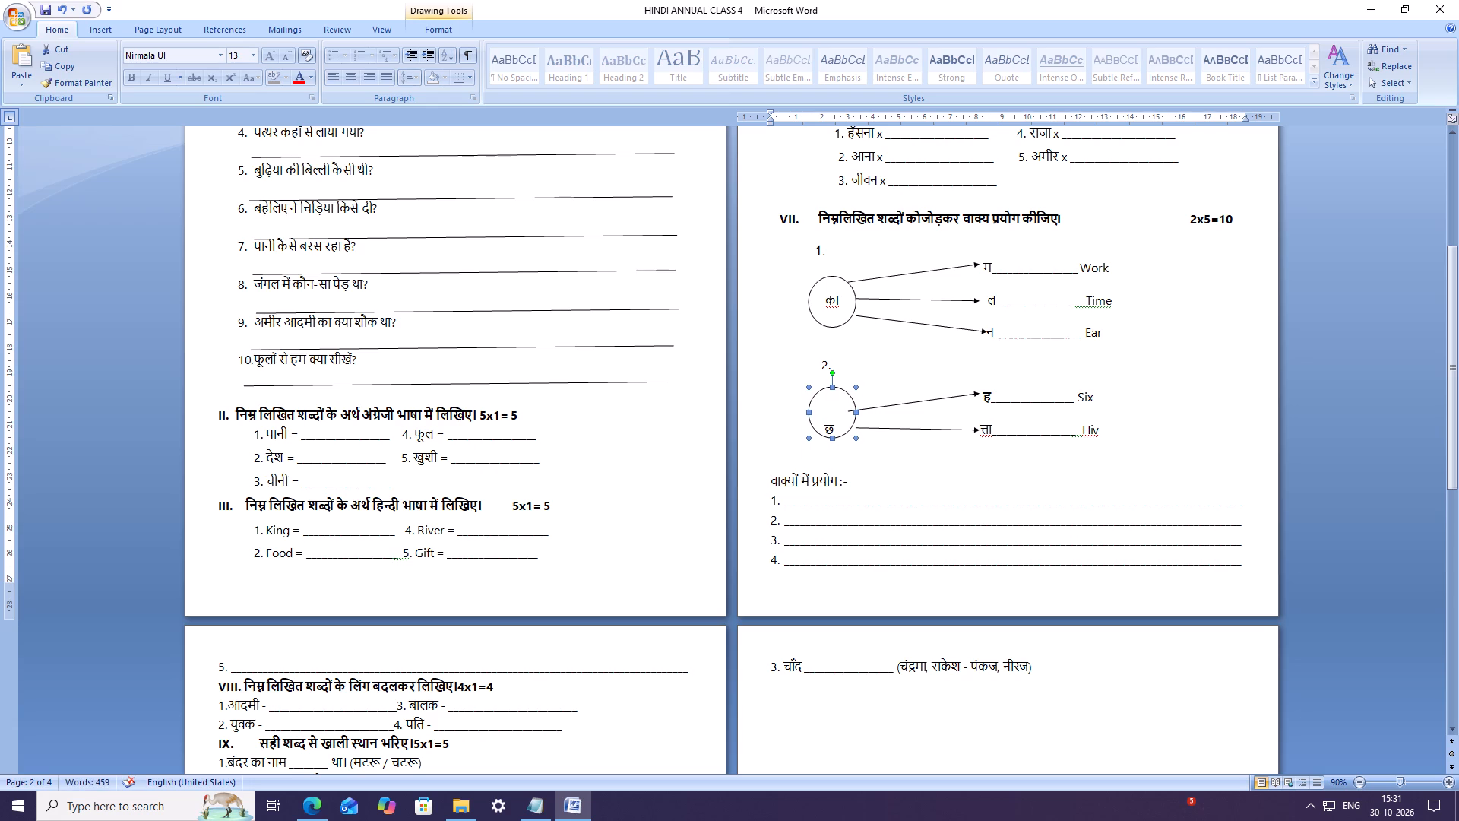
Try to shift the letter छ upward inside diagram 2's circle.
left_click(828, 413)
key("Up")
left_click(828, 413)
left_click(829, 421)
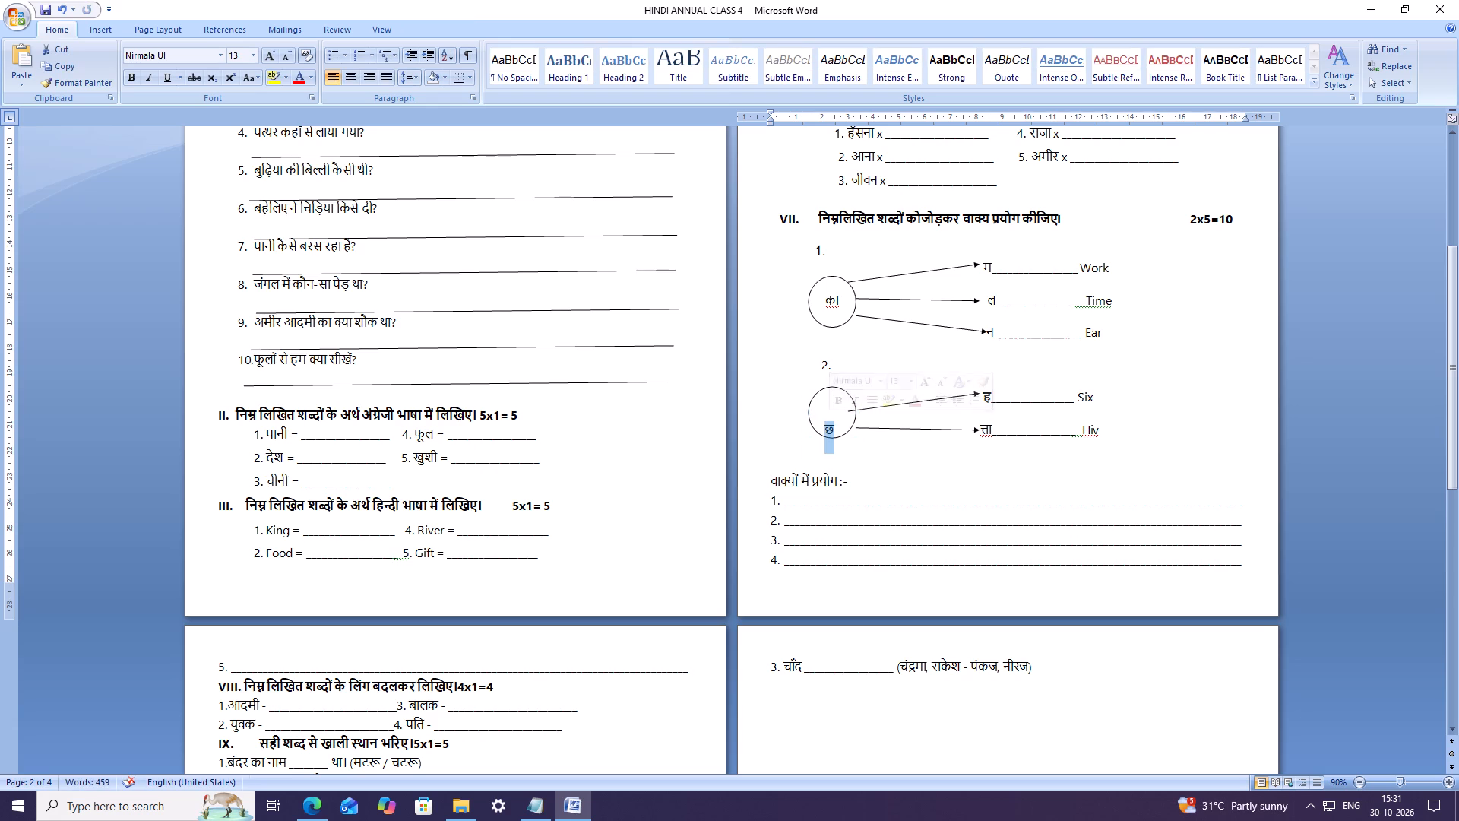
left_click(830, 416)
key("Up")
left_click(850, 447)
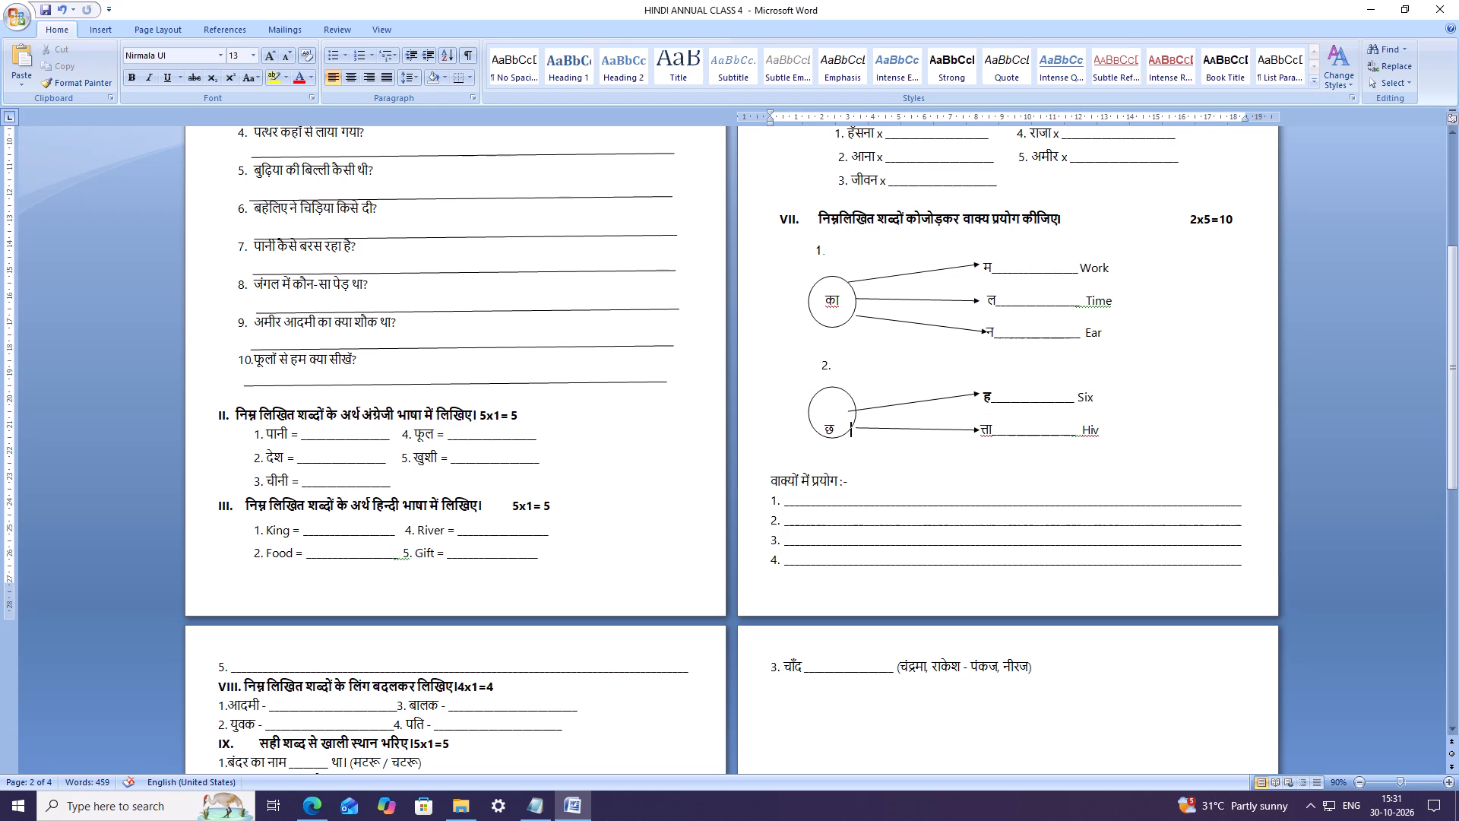
Undo the upward nudges of diagram 2's circle so it surrounds छ again.
key("ctrl+z")
key("ctrl+z")
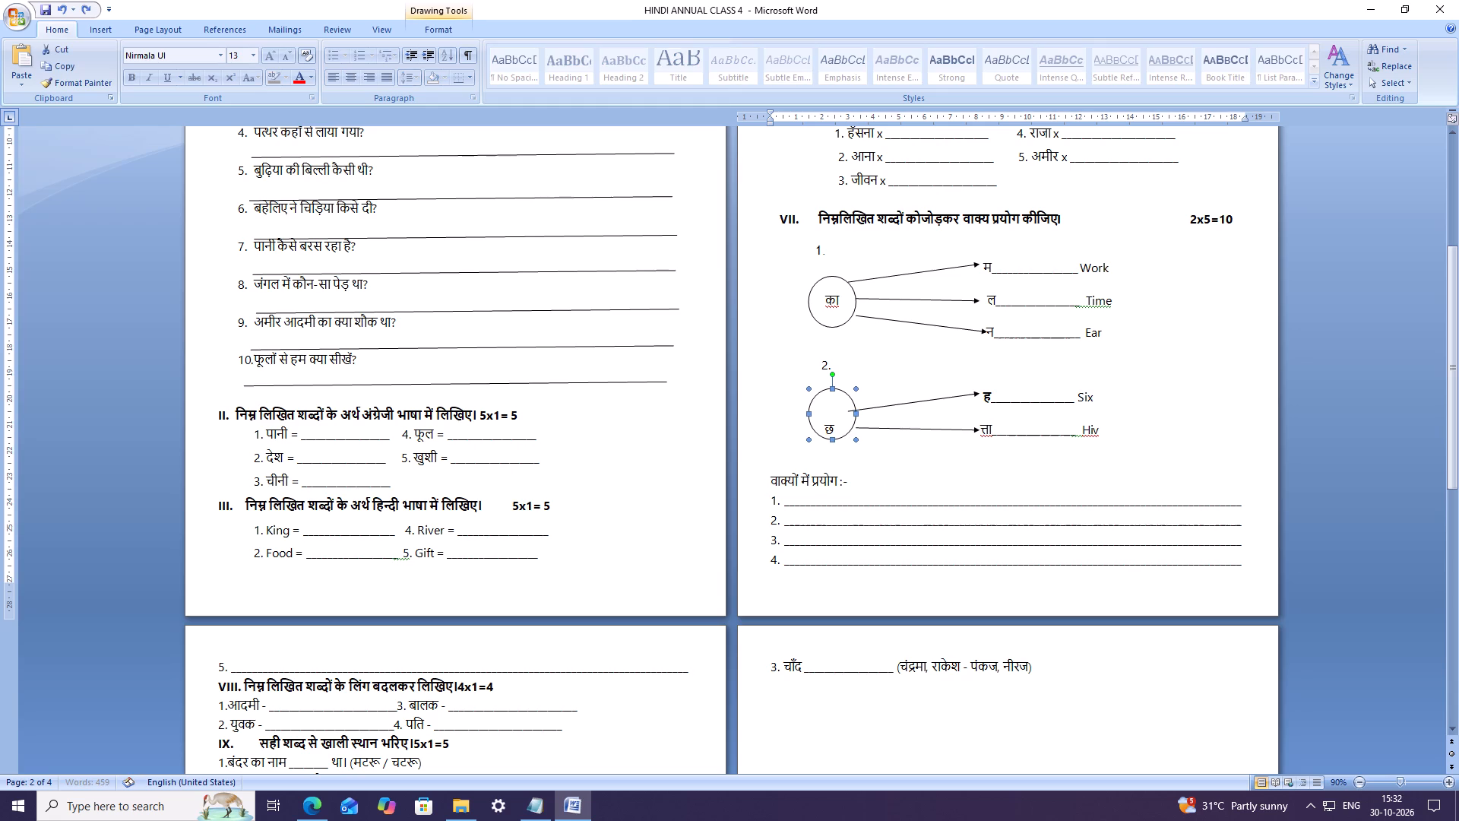
key("ctrl+z")
key("ctrl+z")
key("ctrl+z")
key("ctrl+z")
key("ctrl+z")
key("ctrl+z")
key("ctrl+z")
key("ctrl+z")
key("ctrl+z")
key("ctrl+z")
key("ctrl+z")
key("ctrl+z")
key("ctrl+z")
key("ctrl+z")
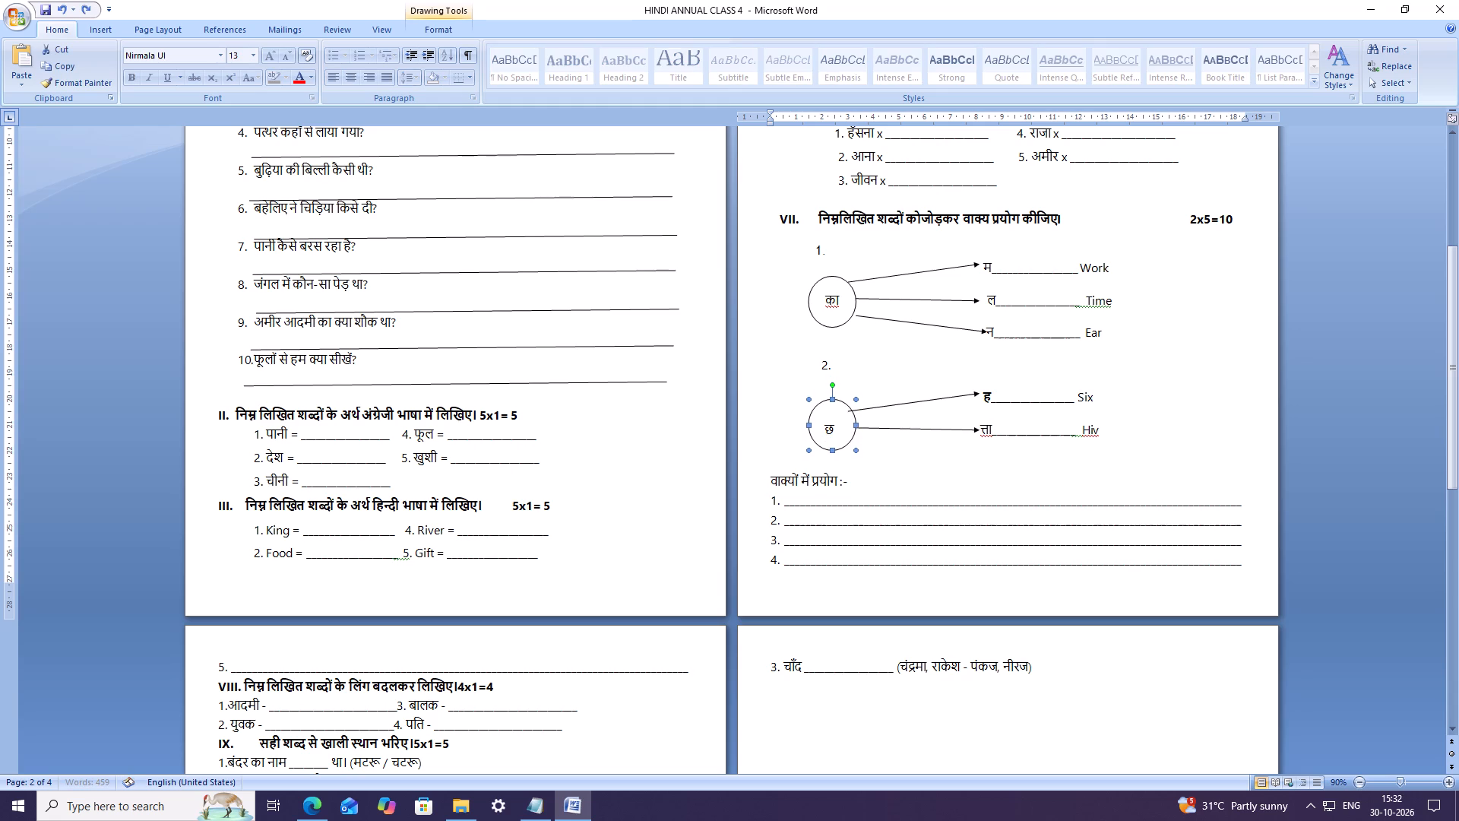
key("ctrl+z")
left_click(957, 455)
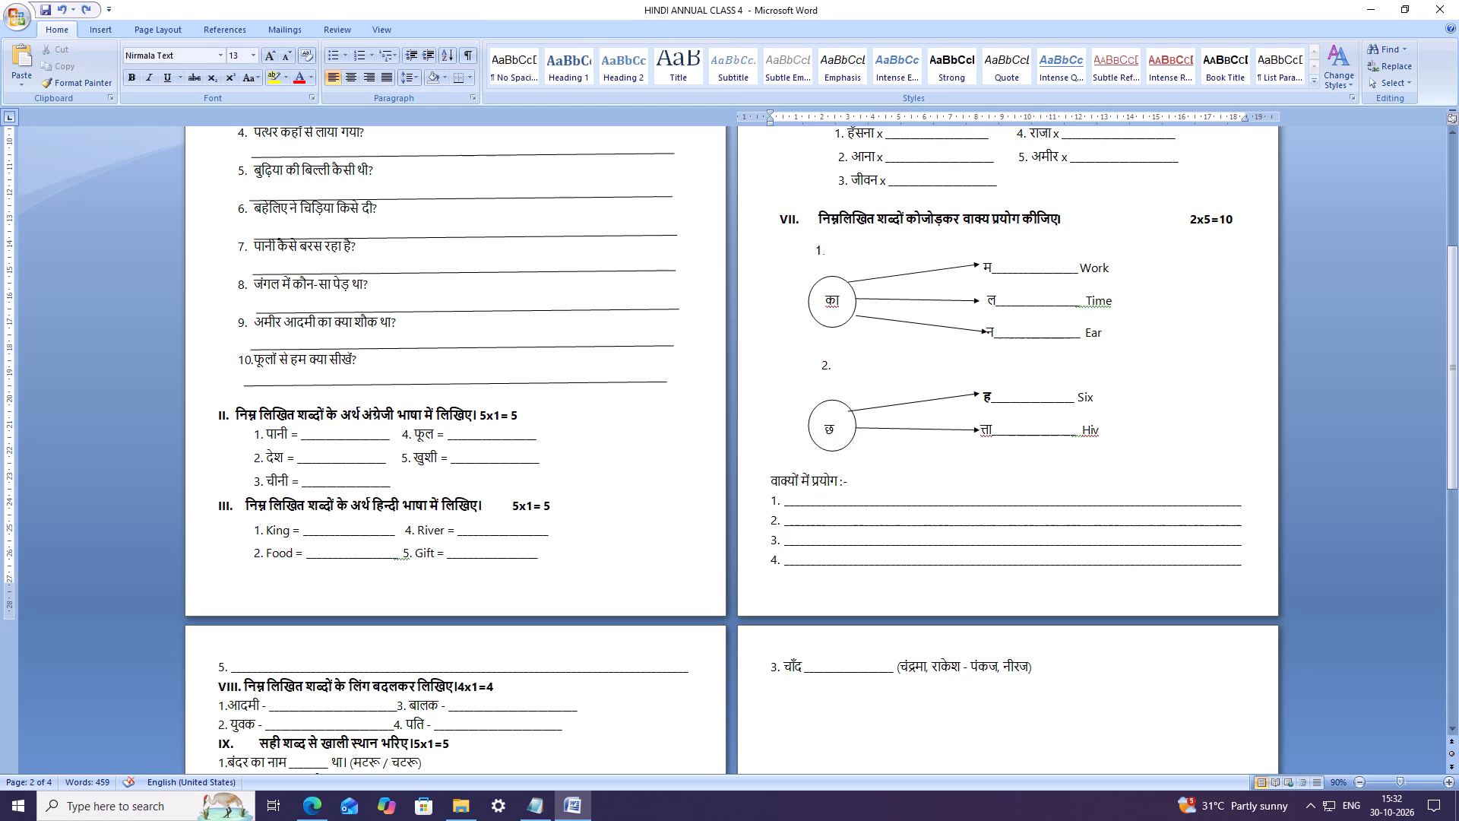
Insert five blank lines before the वाक्यों में प्रयोग heading to push it onto the next page.
scroll(779, 513, "down", 12)
scroll(771, 533, "up", 7)
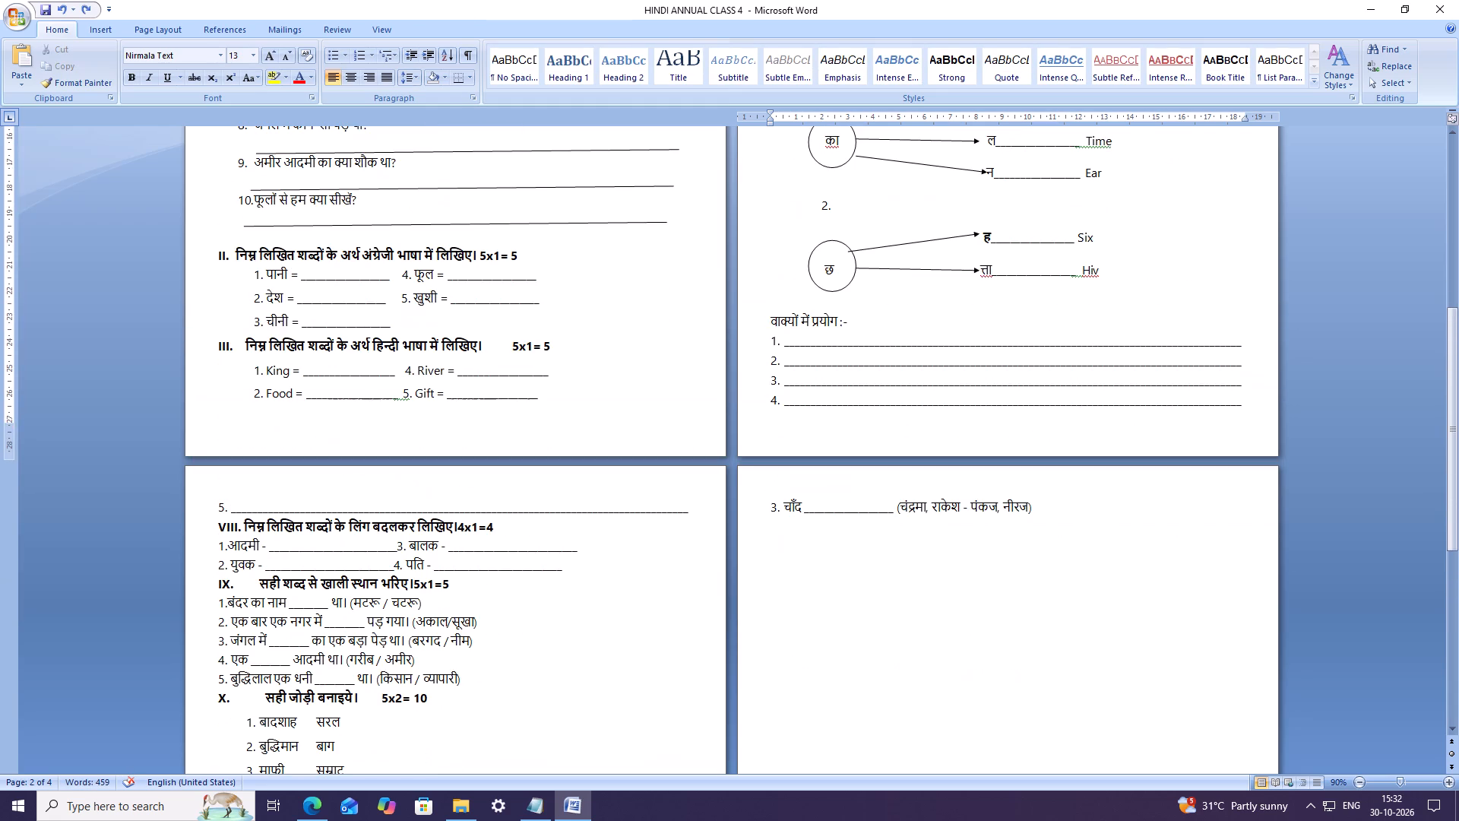
left_click(773, 326)
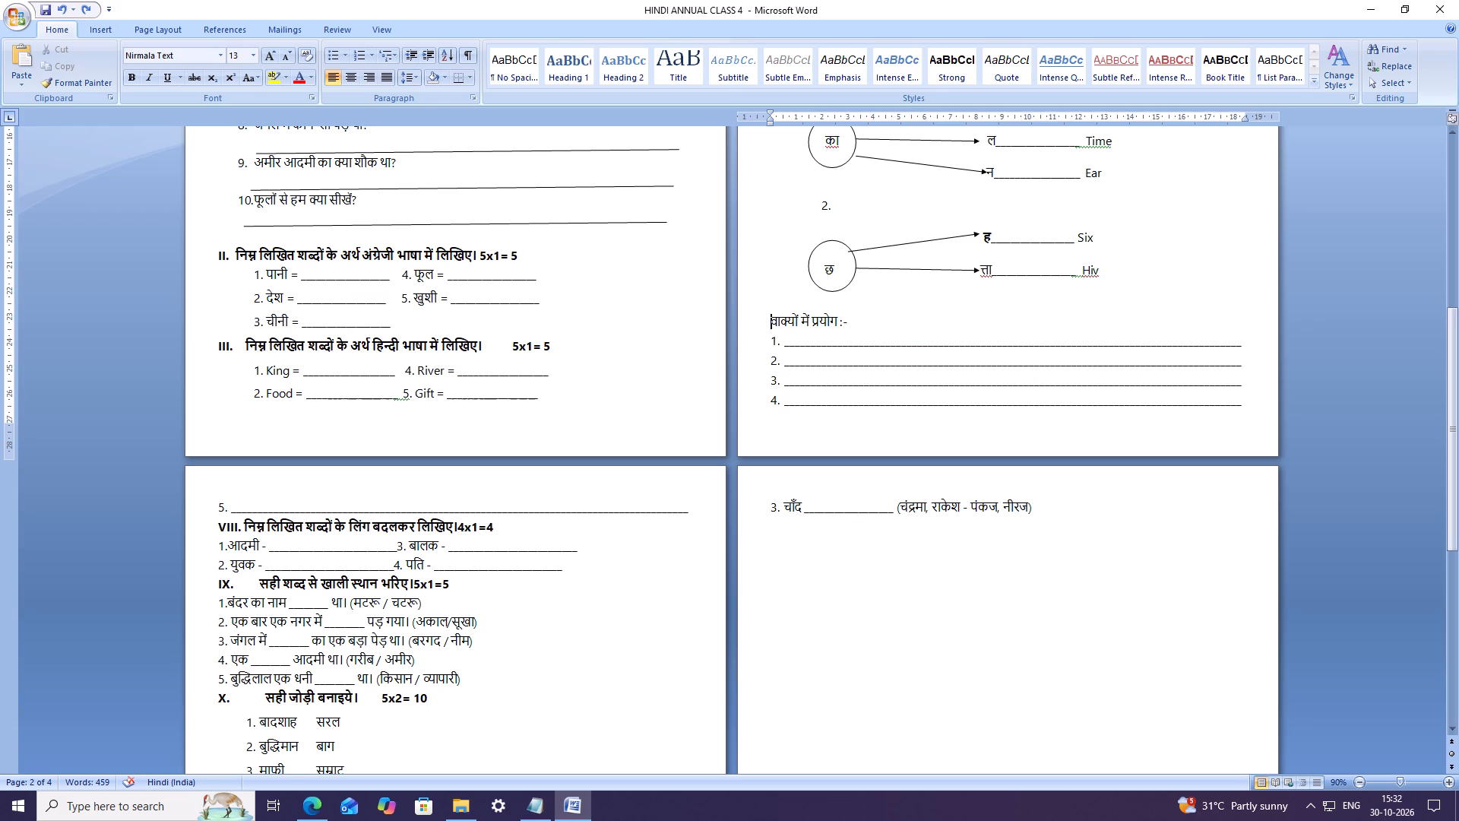
key("Return")
key("Return")
key("Return")
key("Return")
key("Return")
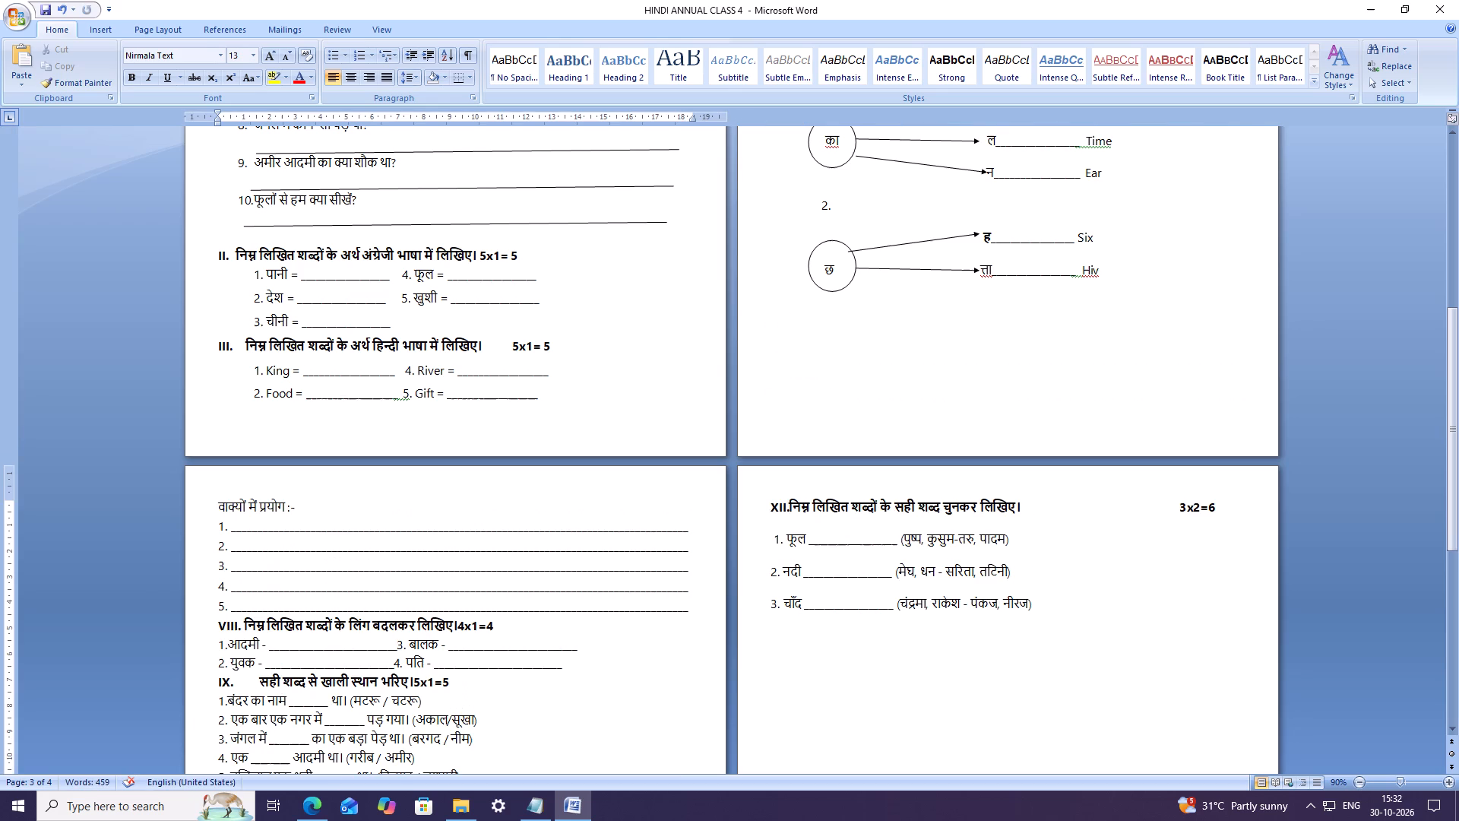
Insert three blank lines before the section III heading to push that section onto page 2.
scroll(828, 411, "up", 7)
scroll(831, 407, "down", 2)
scroll(837, 382, "up", 11)
scroll(772, 415, "down", 6)
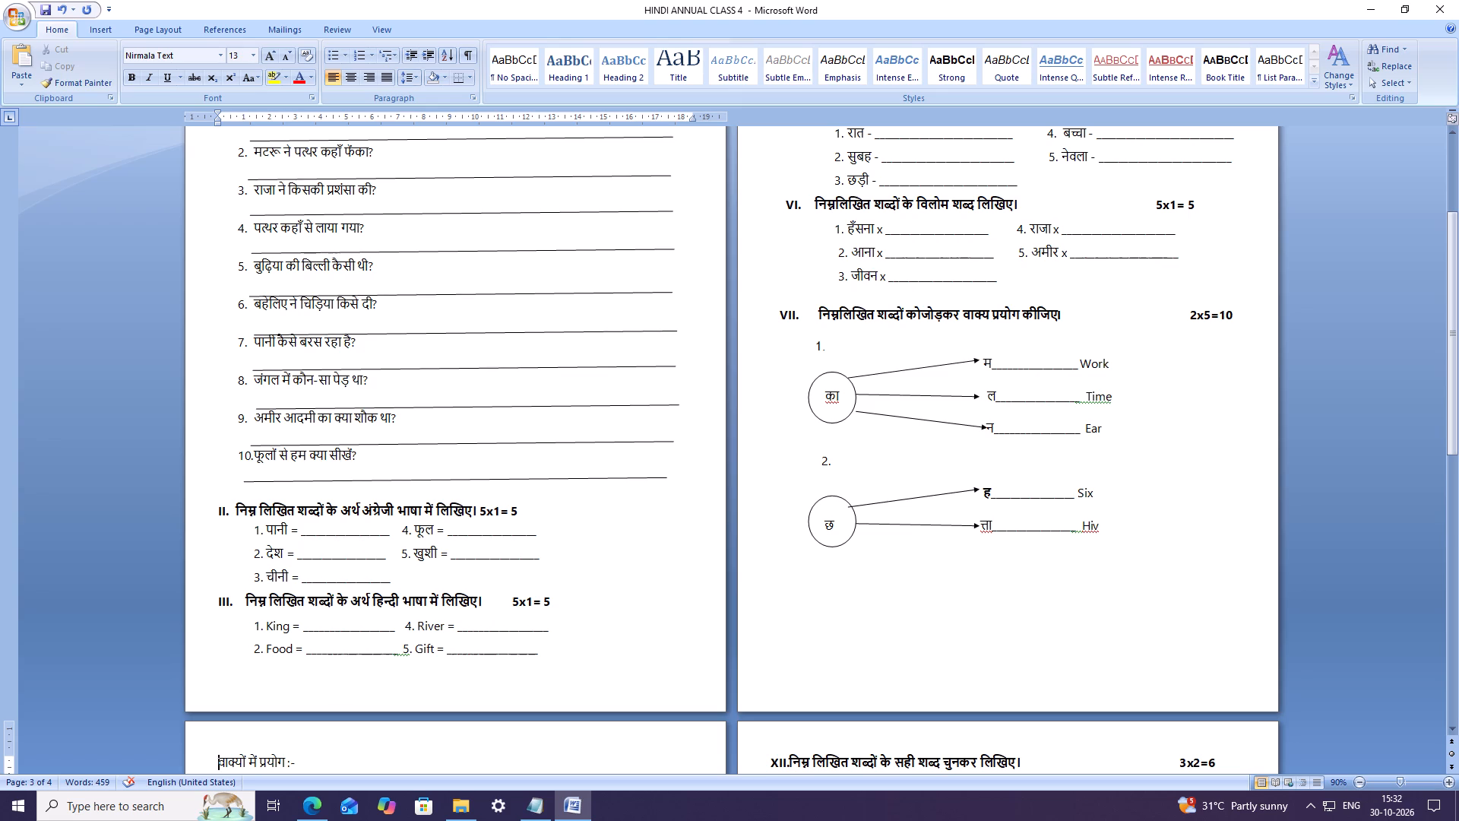
left_click(215, 610)
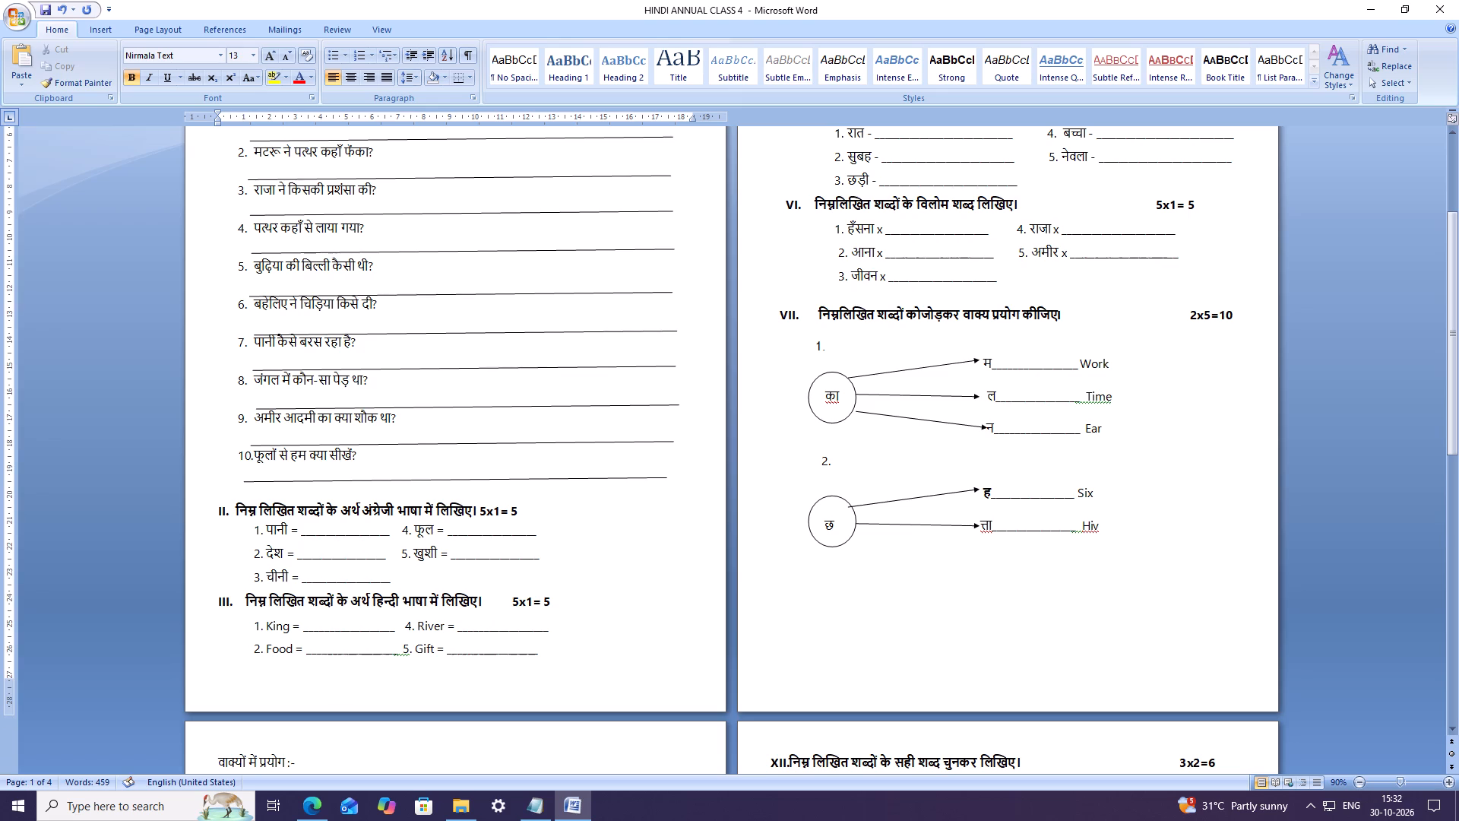
key("Return")
key("Return")
key("Return")
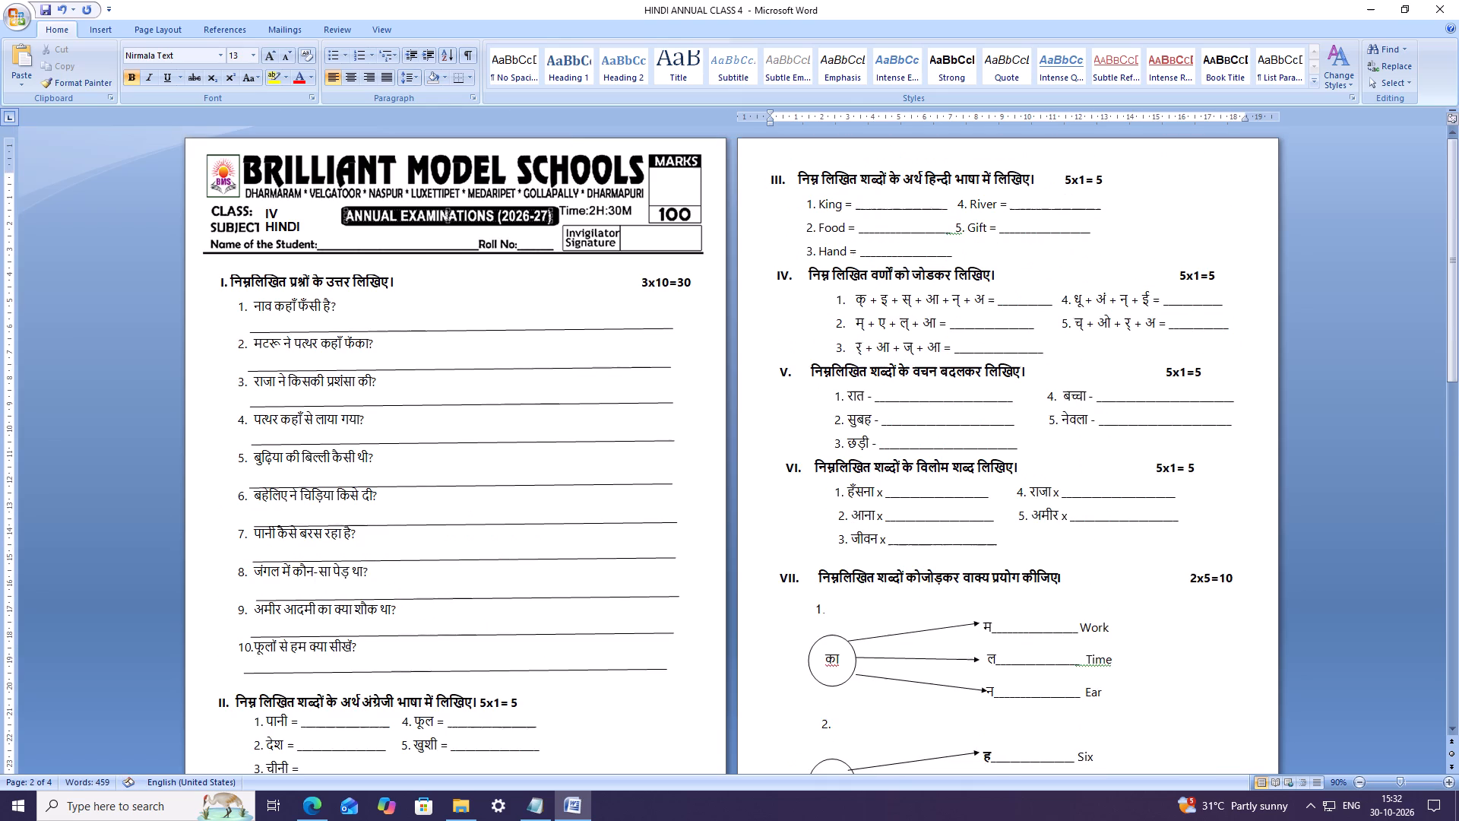
Increase the line spacing of the section II word items from पानी to चीनी.
scroll(565, 579, "down", 5)
left_click_drag(460, 627, 296, 588)
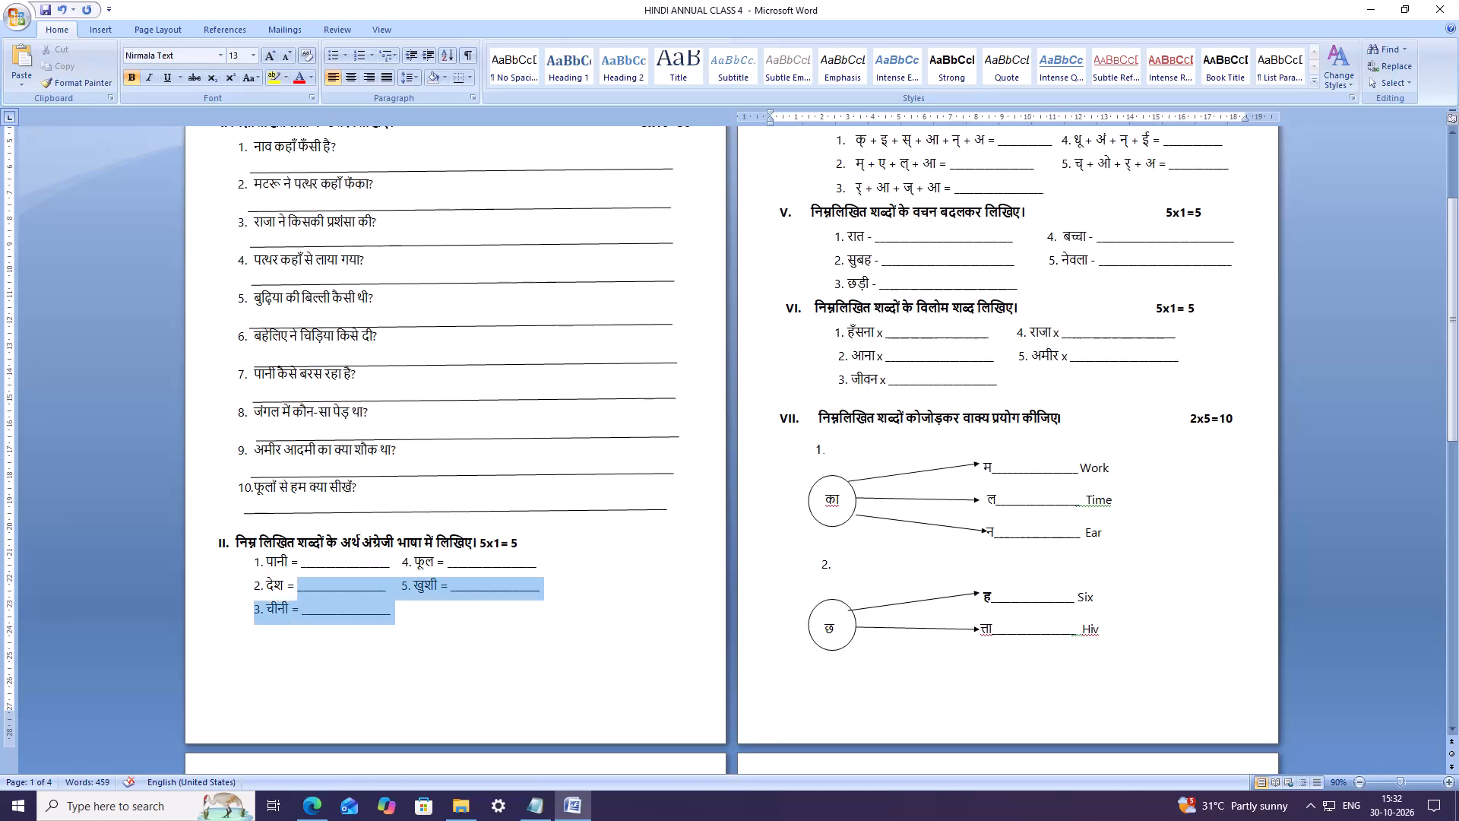
left_click_drag(296, 588, 232, 558)
left_click(422, 83)
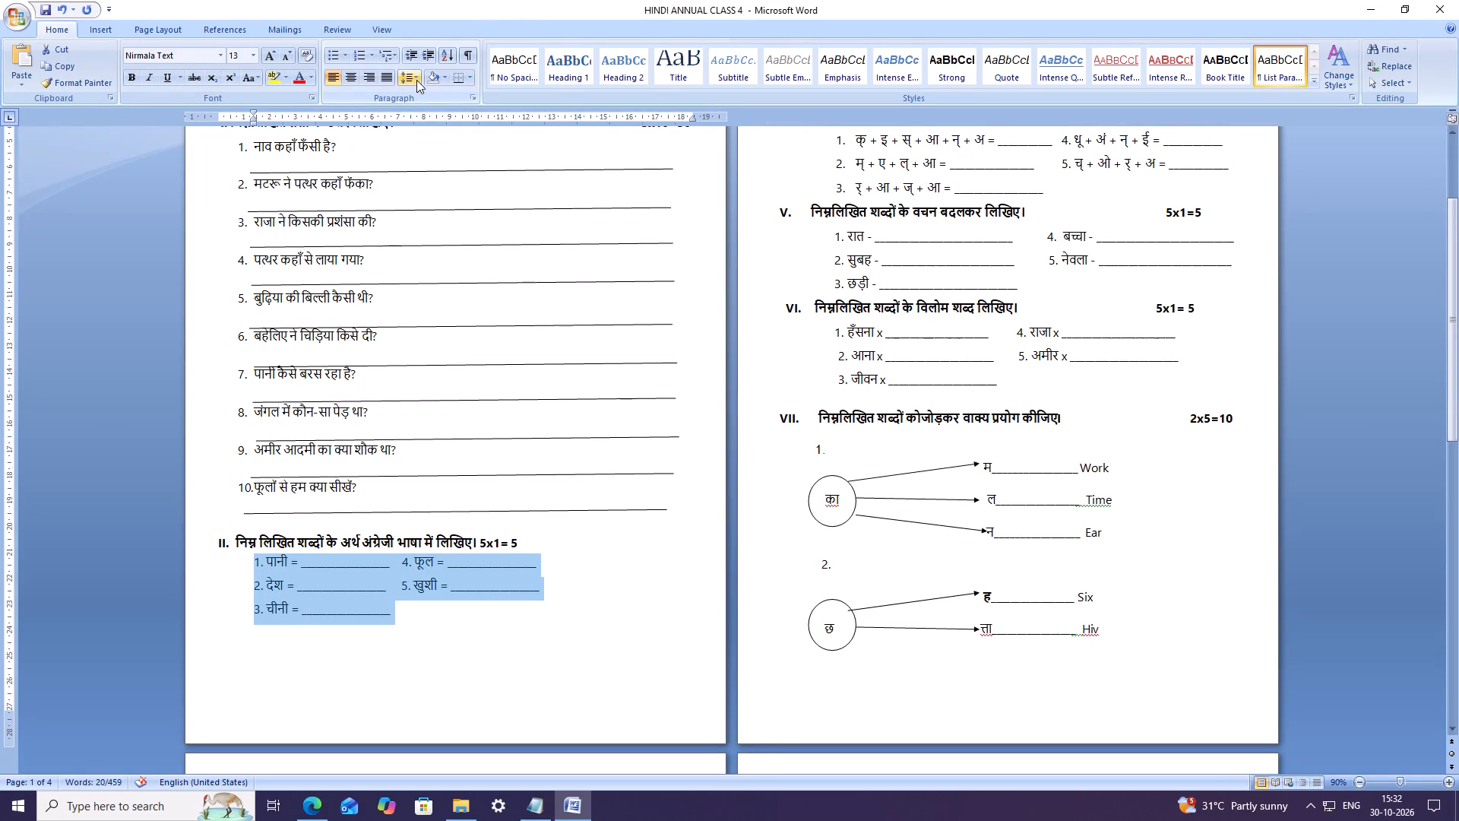
left_click(416, 80)
left_click(417, 147)
left_click(509, 657)
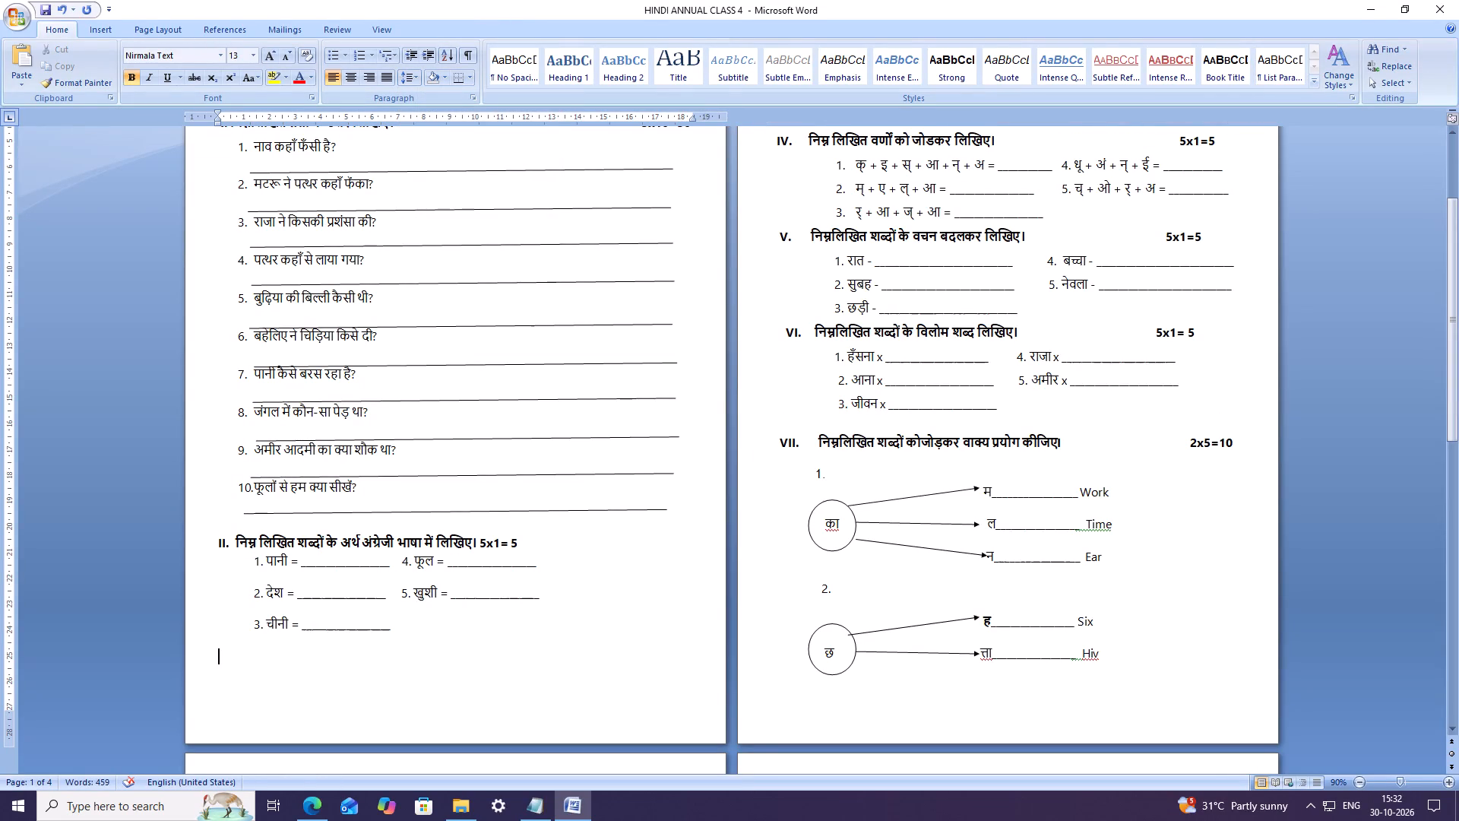
Shift section II's second-column items, 4. फूल and 5. खुशी, further right with spaces, keeping them aligned.
left_click(400, 567)
key("space")
key("space")
key("space")
key("space")
key("space")
key("space")
key("space")
key("space")
key("space")
key("space")
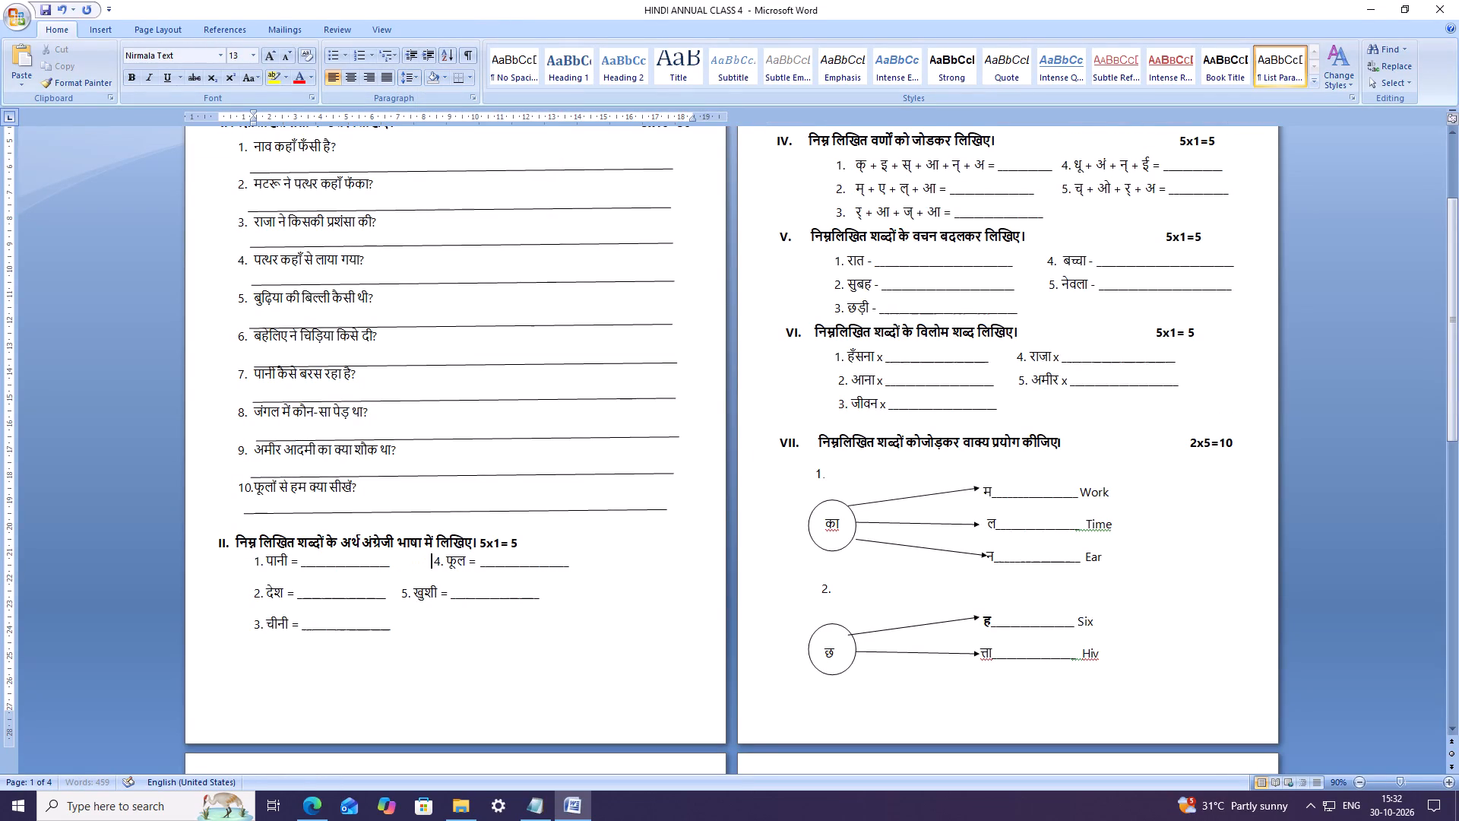
left_click(401, 599)
key("space")
key("space")
key("space")
key("space")
key("space")
key("space")
key("space")
key("space")
key("space")
key("space")
key("space")
Push the 5x1= 5 marks in the section II heading toward the right margin with spaces.
left_click(478, 540)
key("space")
key("space")
key("space")
key("space")
key("space")
key("space")
key("space")
key("space")
key("space")
key("space")
key("space")
key("space")
key("space")
key("space")
key("space")
key("space")
key("space")
key("space")
key("space")
key("space")
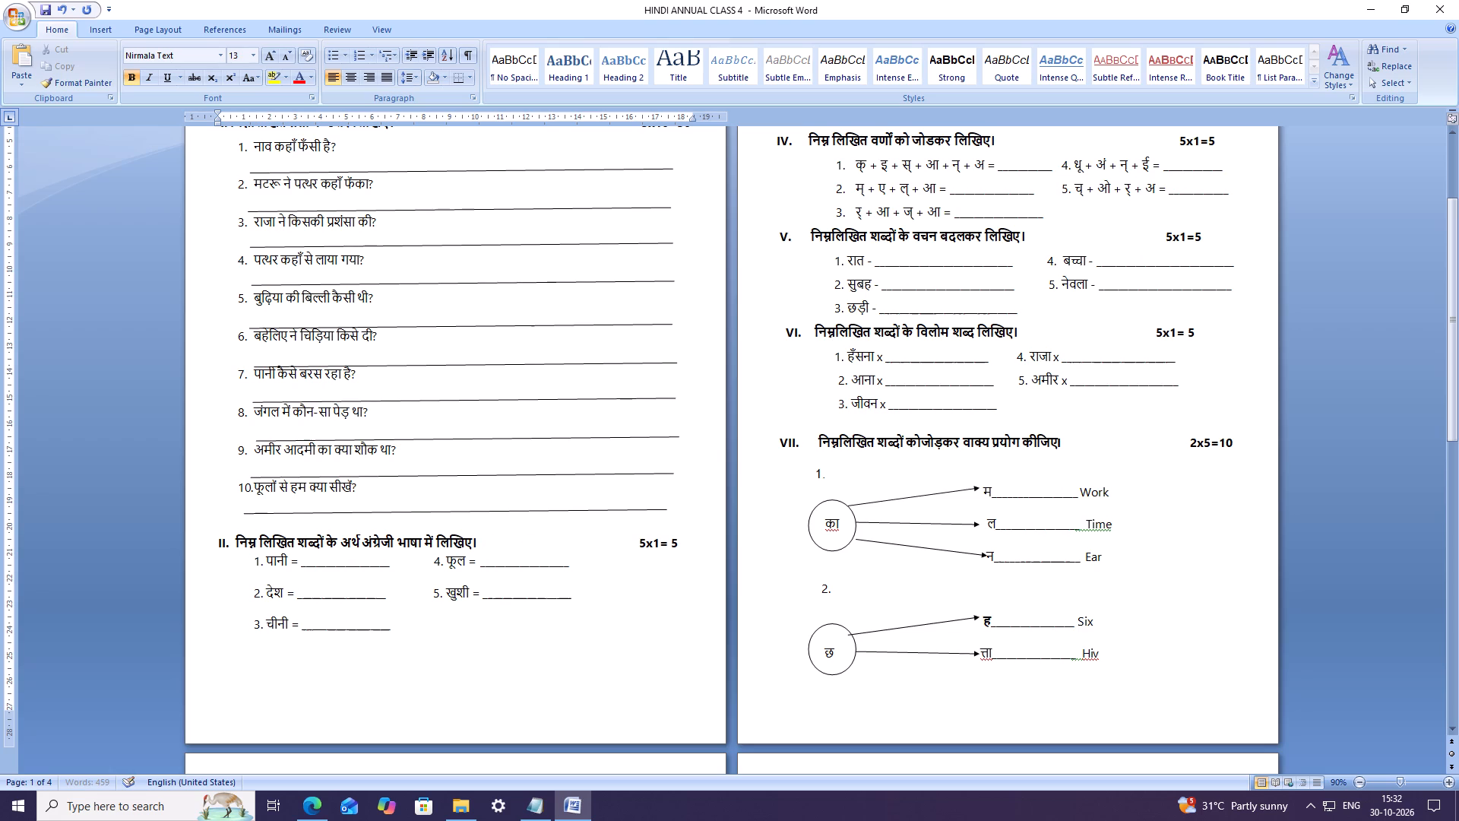
Save the Class 4 exam paper.
key("ctrl+s")
key("ctrl+s")
key("ctrl+s")
Replace the automatic number of section IV's first item with a typed 1., using spaces for a smaller indent.
scroll(1043, 355, "up", 5)
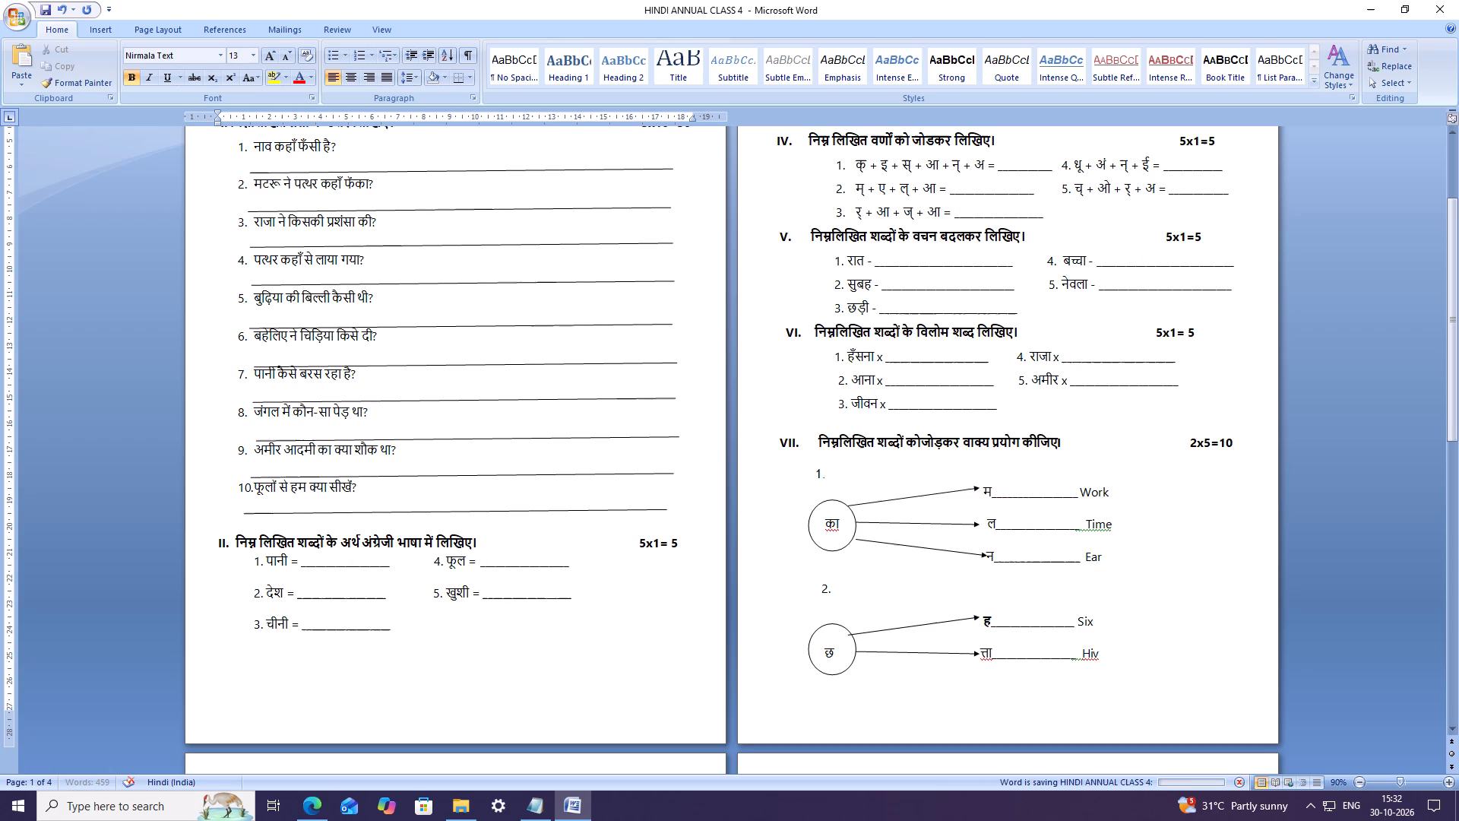
scroll(1036, 376, "down", 1)
left_click(833, 296)
key("BackSpace")
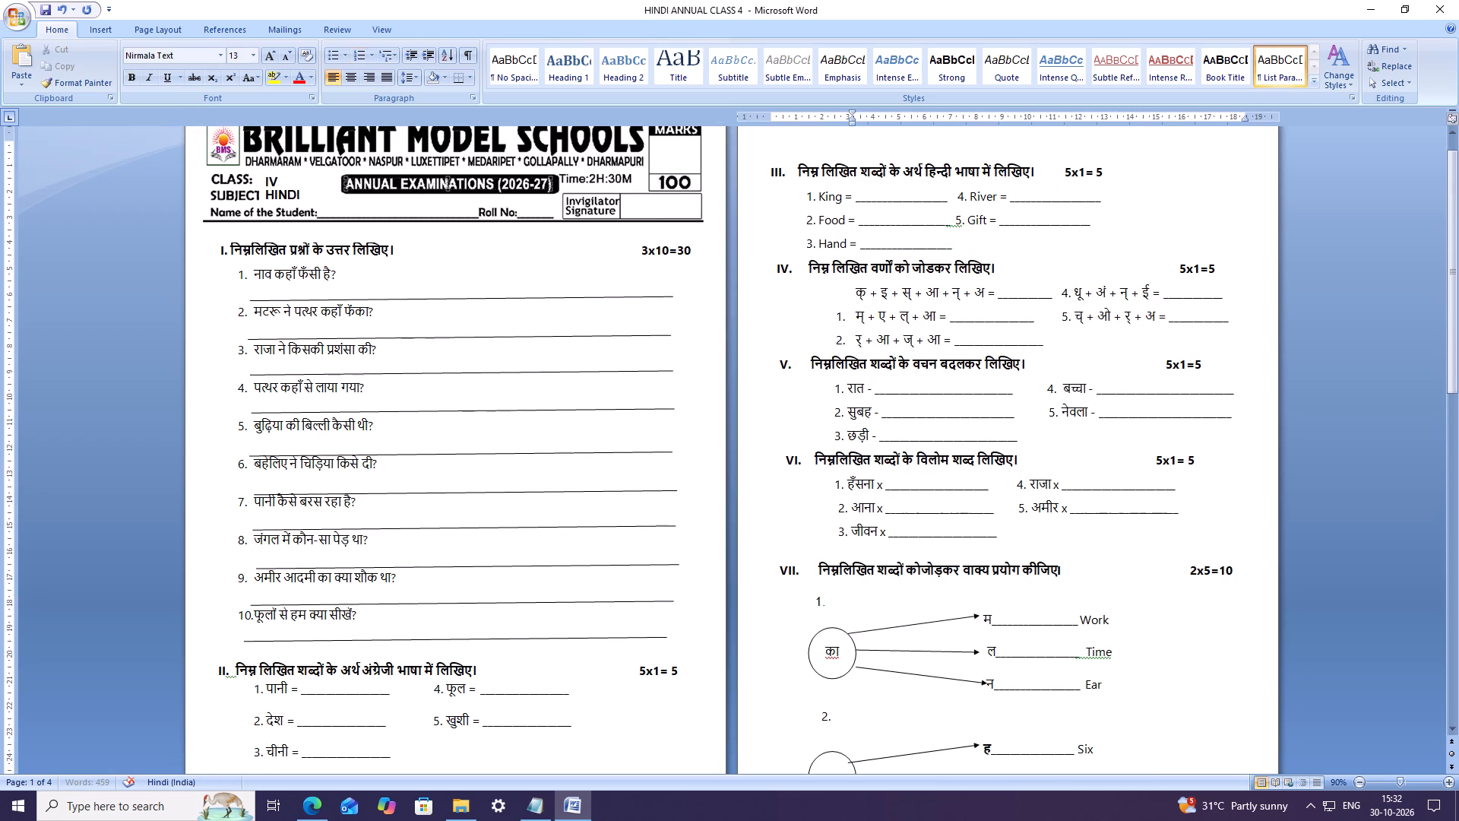
key("ctrl+z")
key("BackSpace")
key("BackSpace")
key("BackSpace")
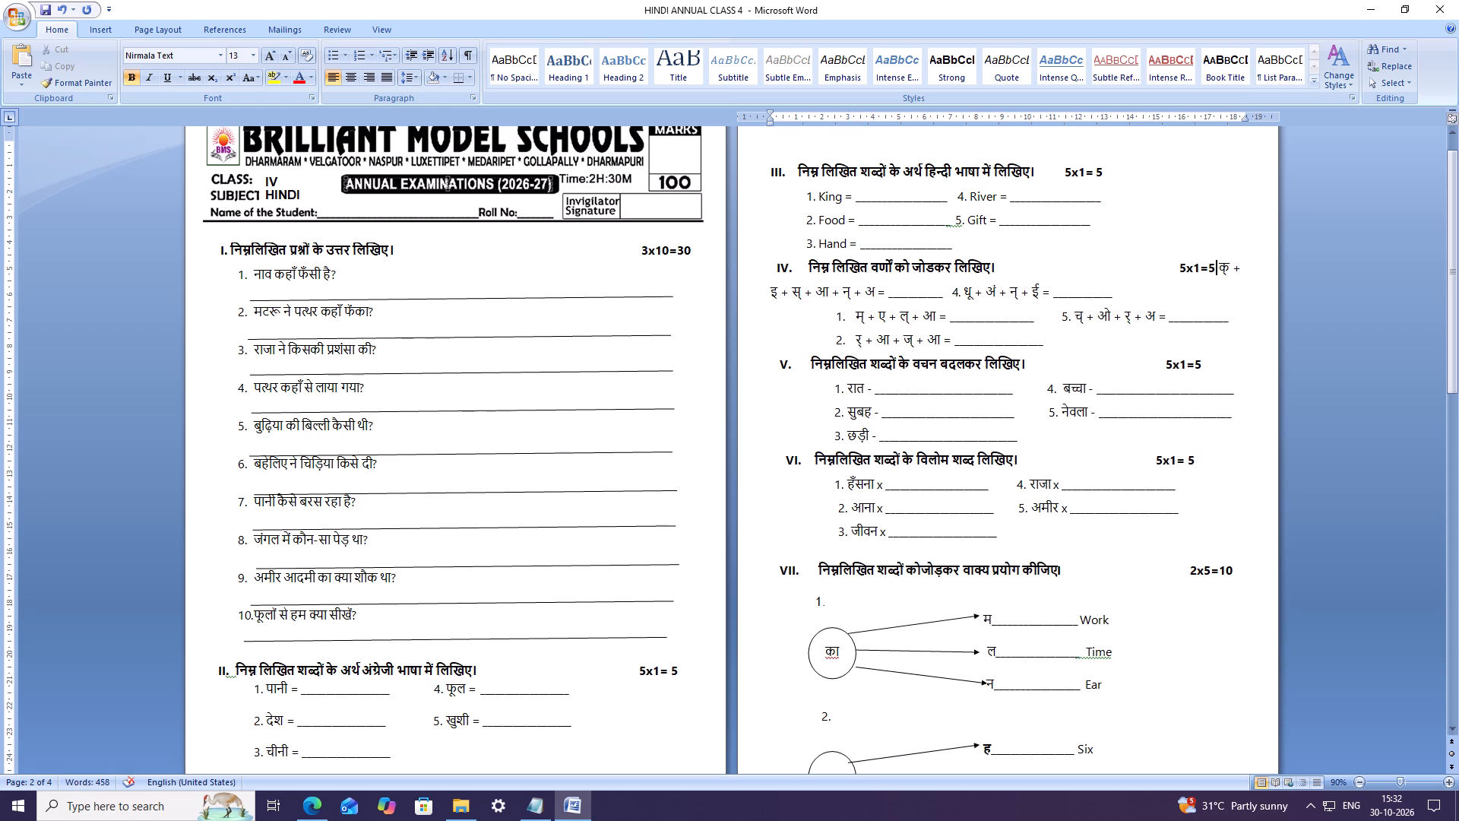
key("ctrl+z")
key("space")
key("space")
key("space")
key("space")
key("space")
key("space")
key("space")
key("space")
key("space")
key("space")
key("space")
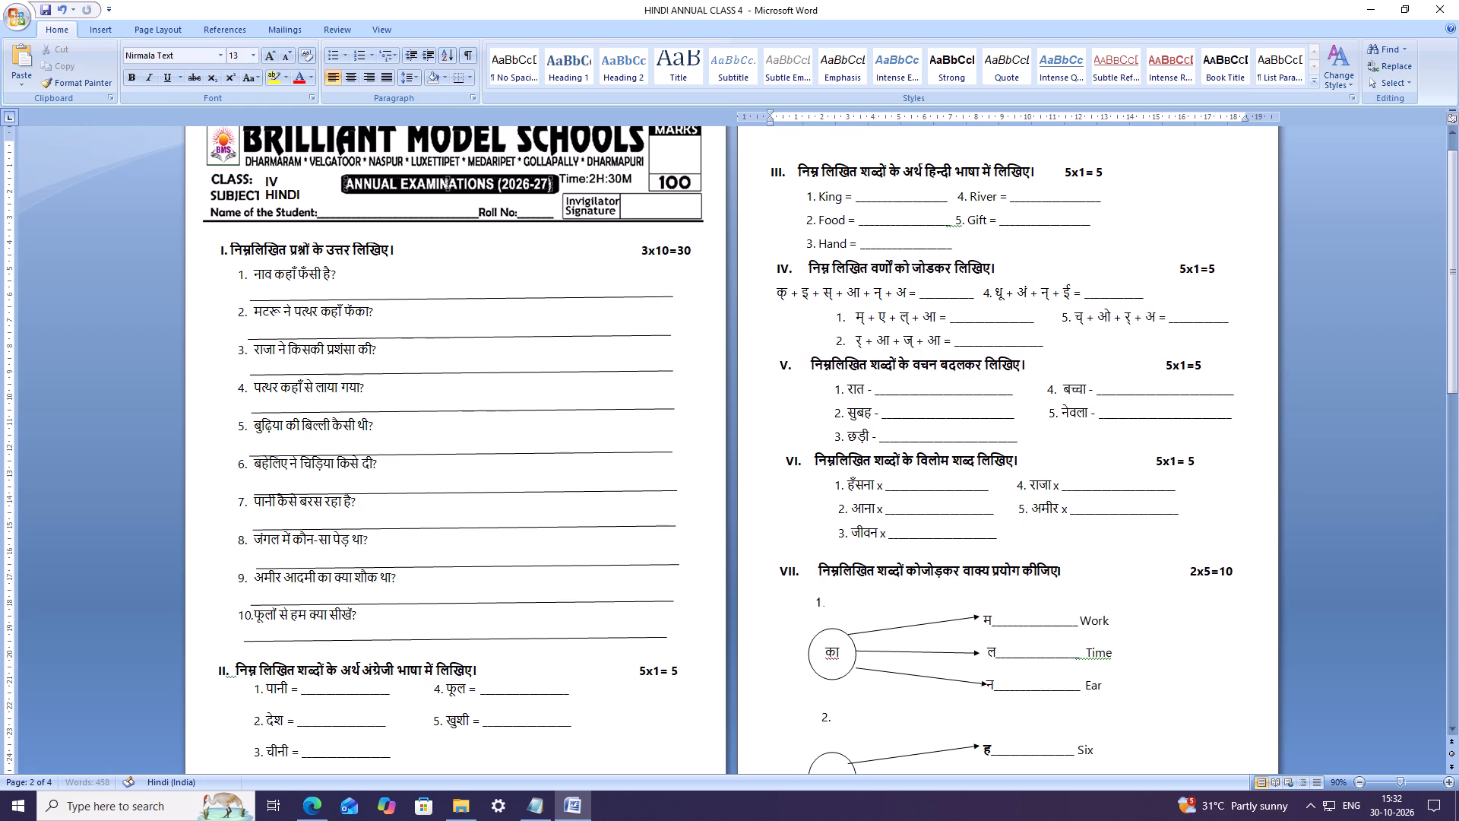
type("1.")
key("space")
key("ctrl+z")
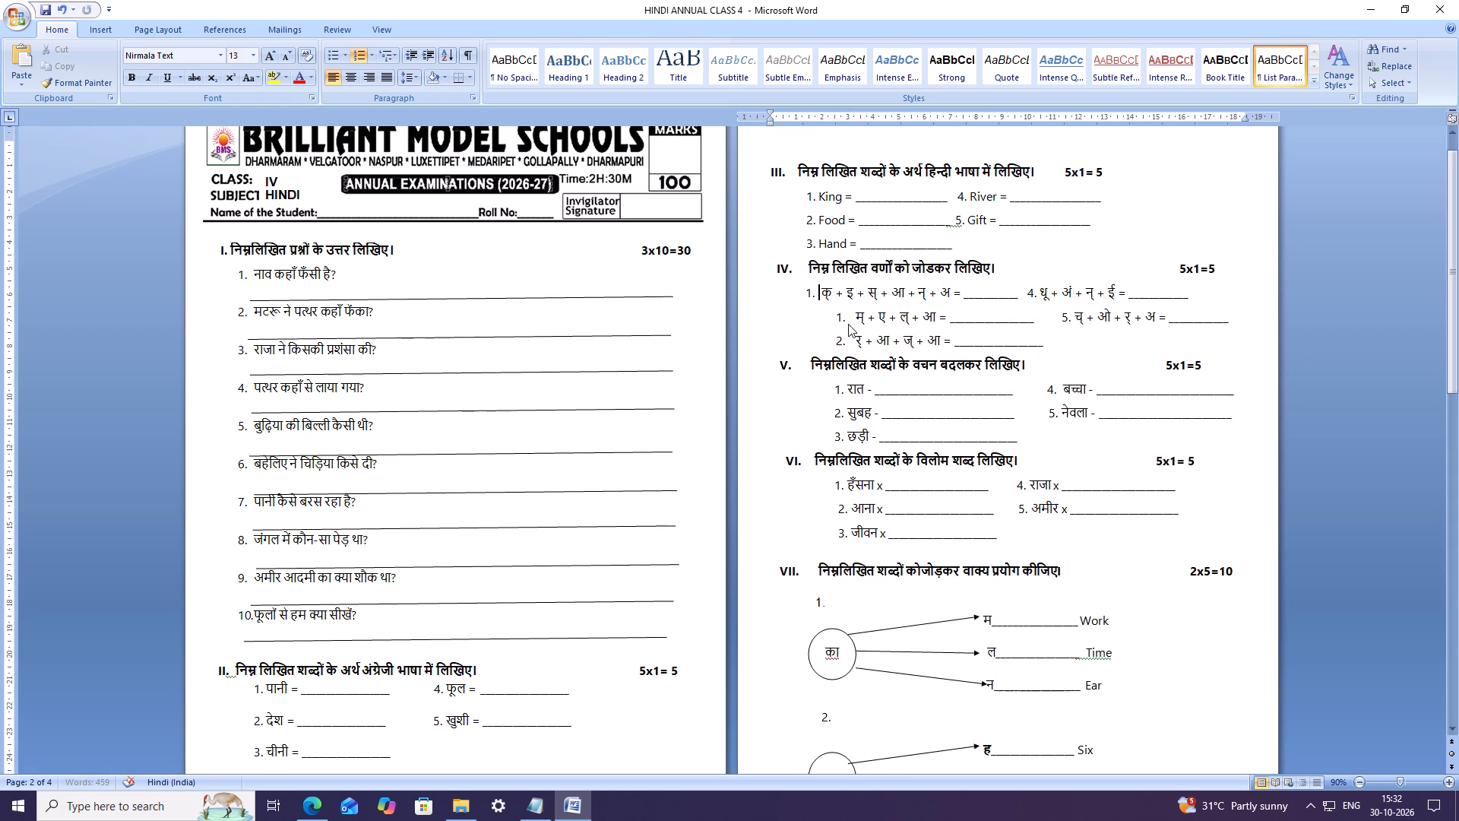
Replace the automatic number of section IV's म् + ए + ल् + आ item with a typed 2., space-indented under item 1.
left_click(826, 317)
key("BackSpace")
key("BackSpace")
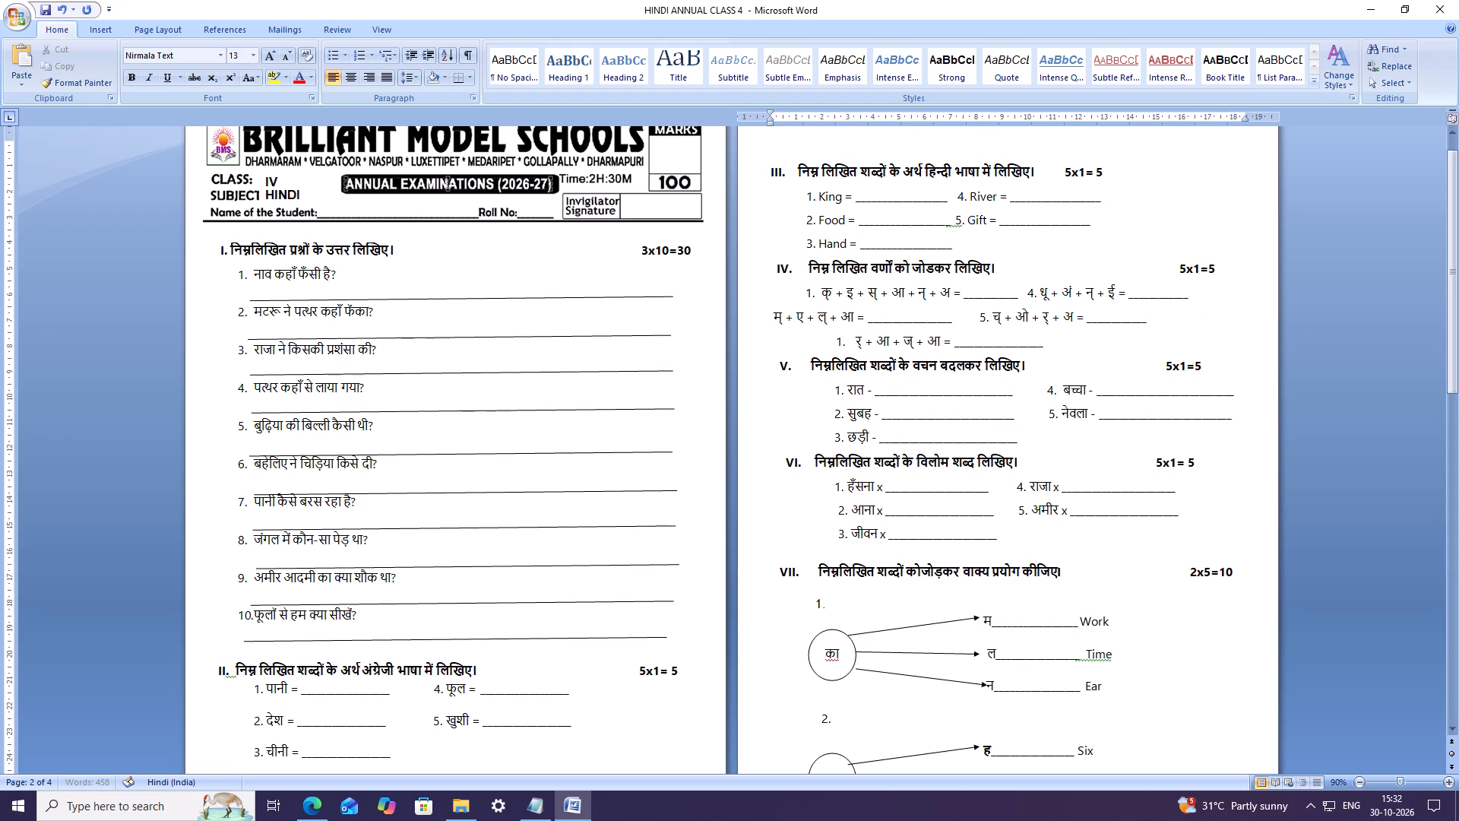
key("space")
key("space")
key("space")
key("space")
key("space")
key("space")
key("space")
key("space")
key("space")
key("space")
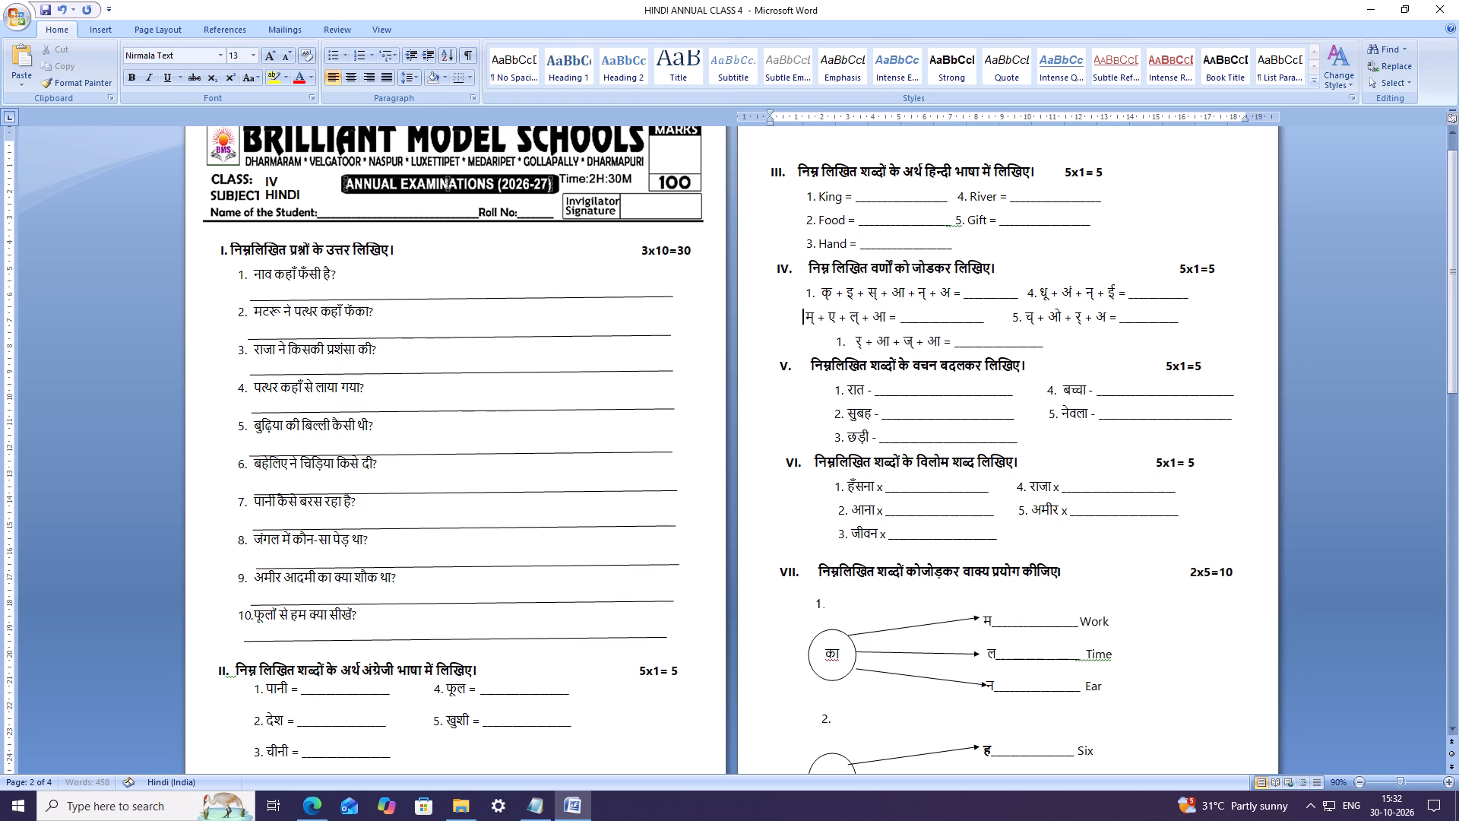
key("space")
type("2.")
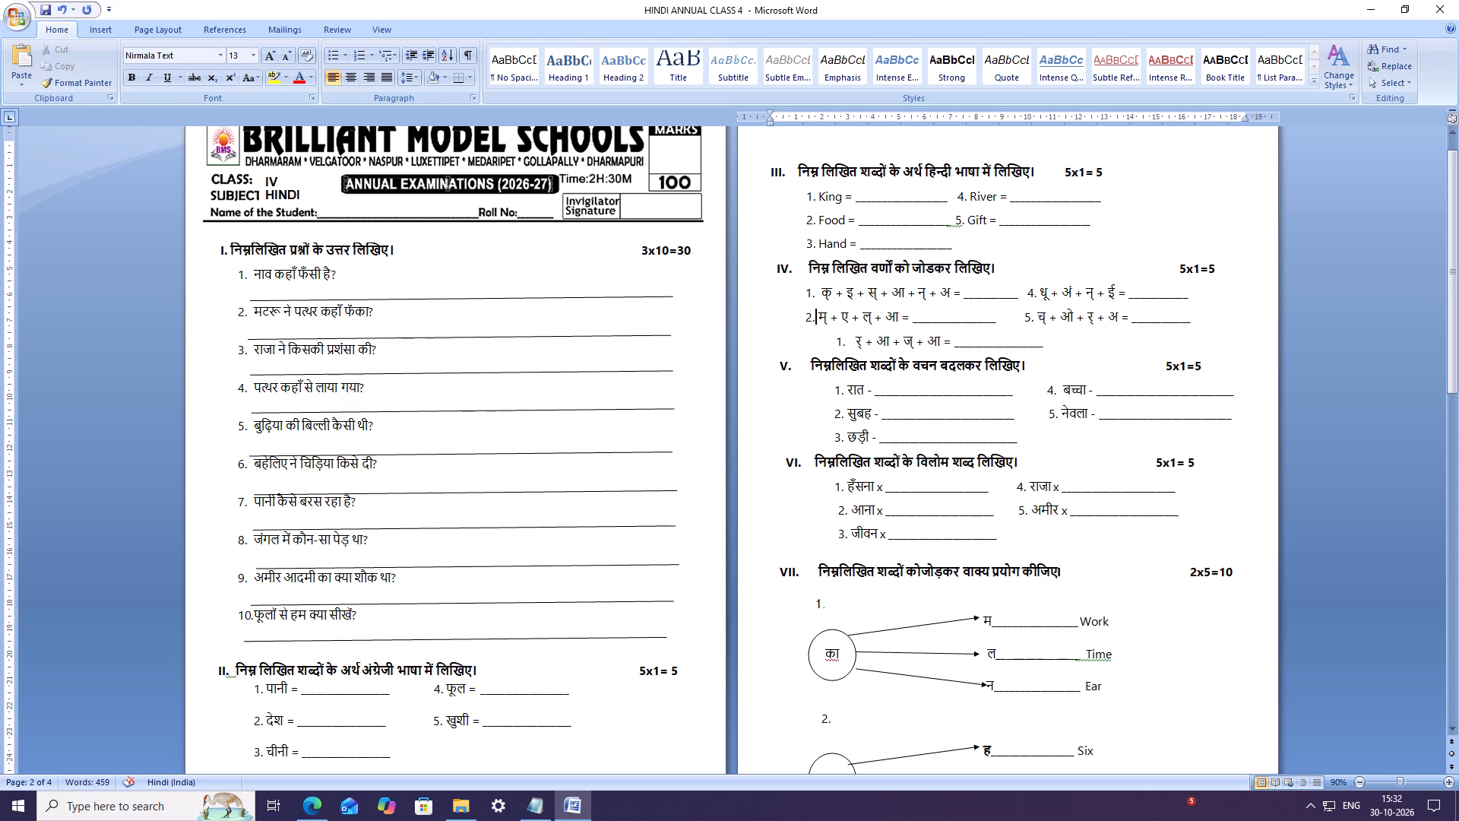
left_click(805, 317)
left_click(818, 321)
key("space")
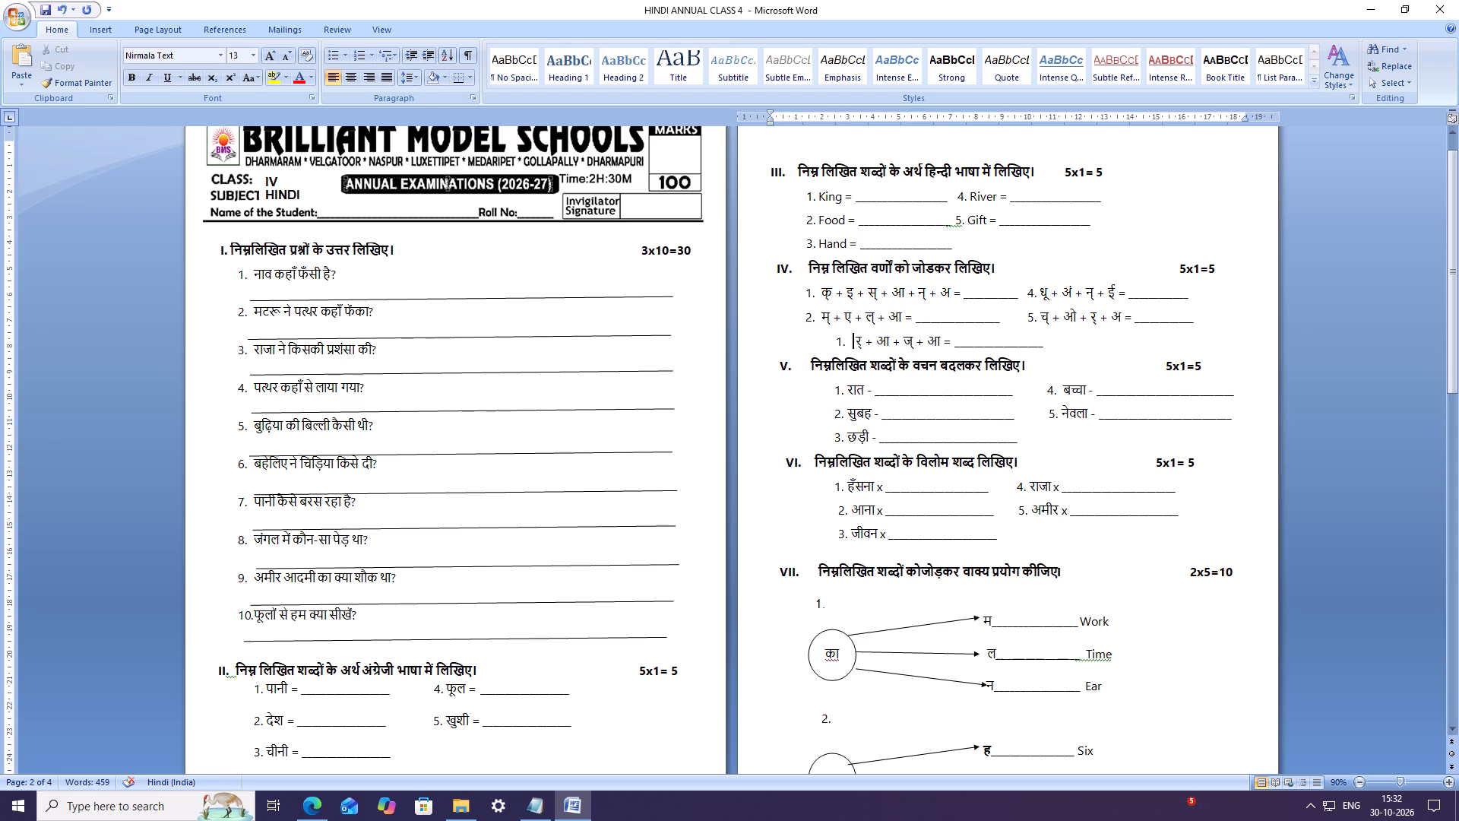
Renumber section IV's र् + आ + ज् + आ item as 3. and indent it with spaces under item 2.
left_click(830, 337)
key("BackSpace")
key("BackSpace")
key("space")
key("space")
key("space")
key("space")
key("space")
key("space")
key("space")
key("space")
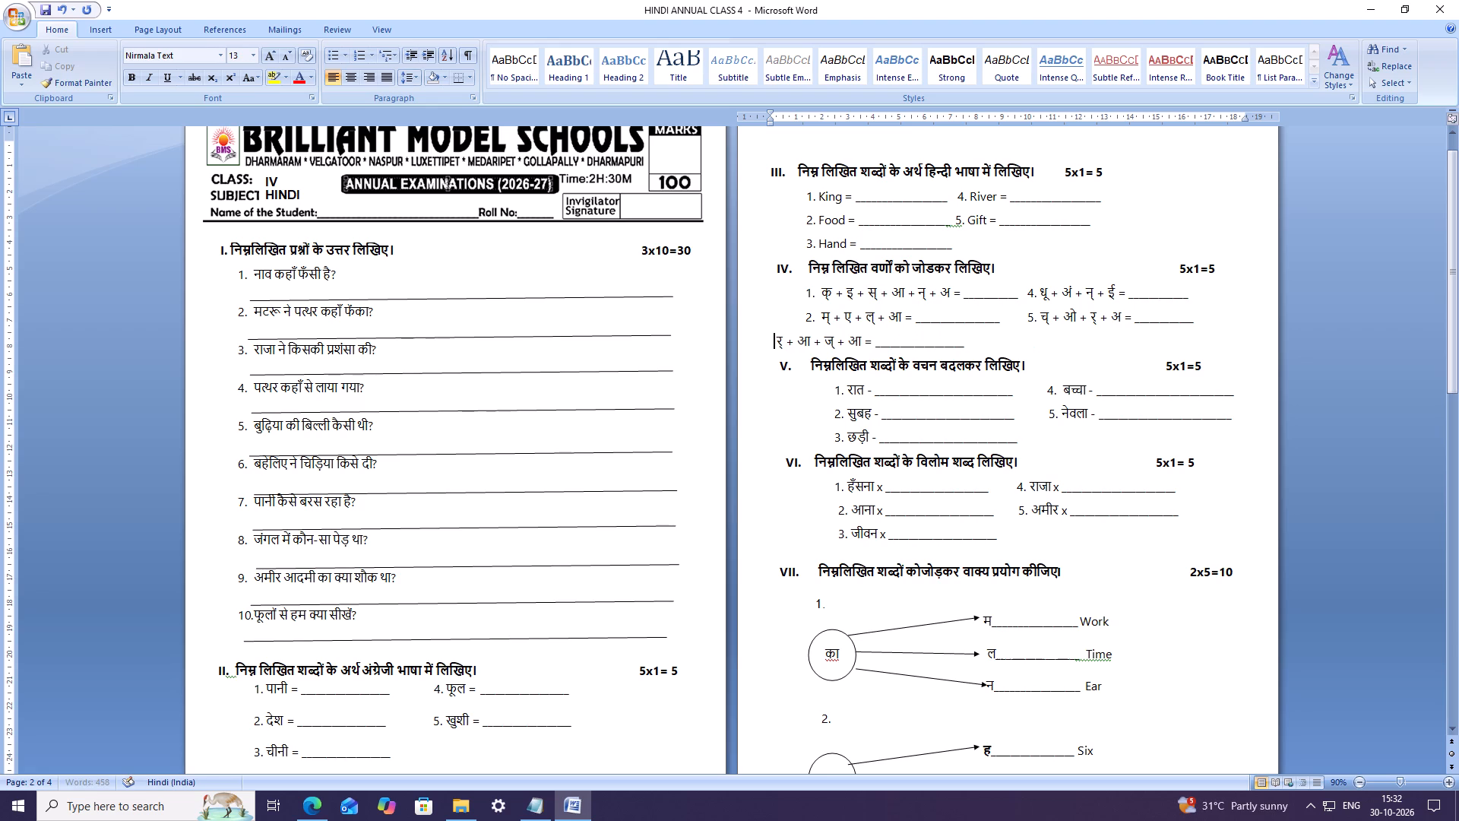
key("space")
key("space")
key("3")
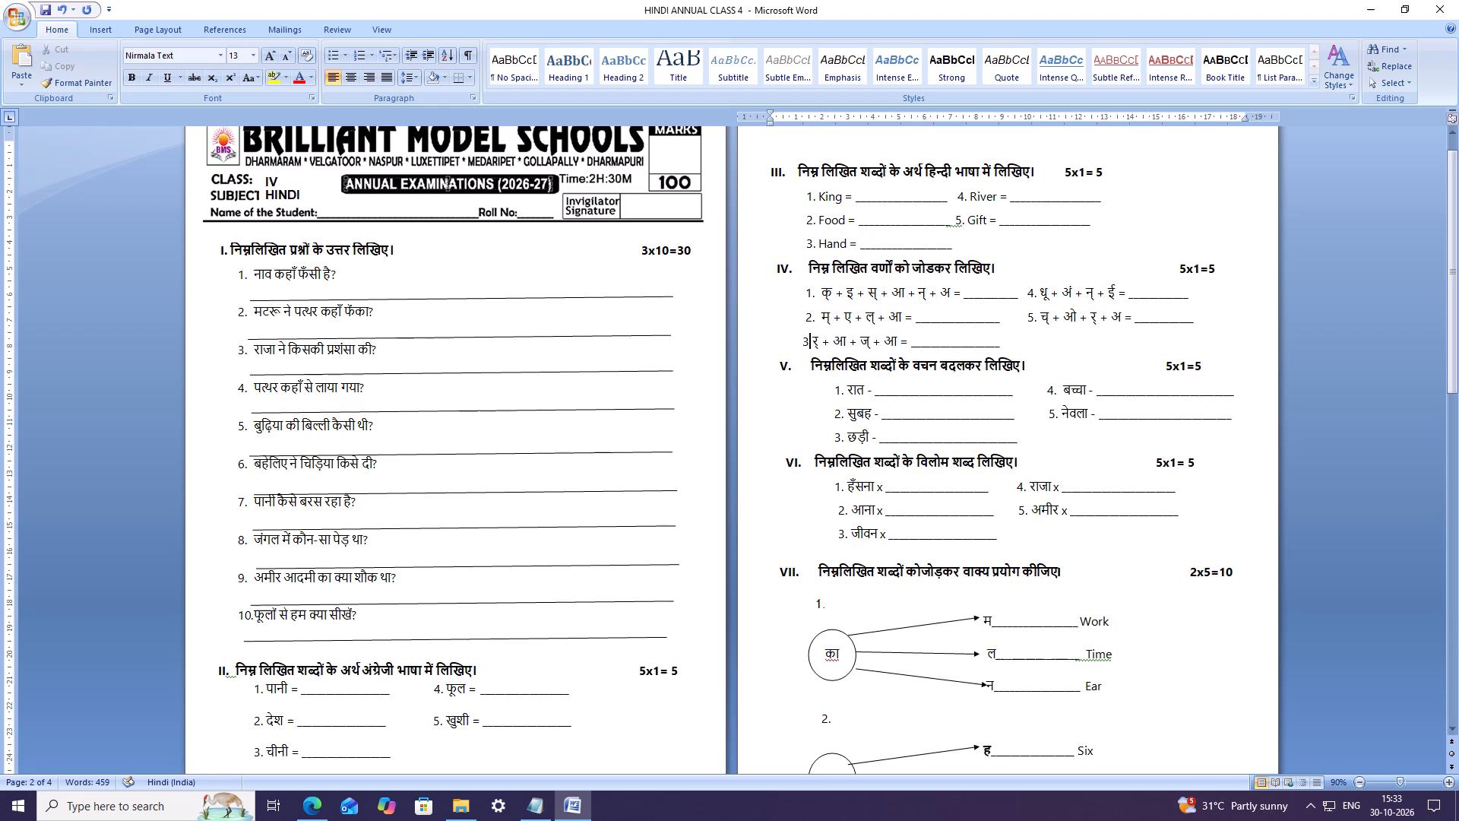
key("period")
key("space")
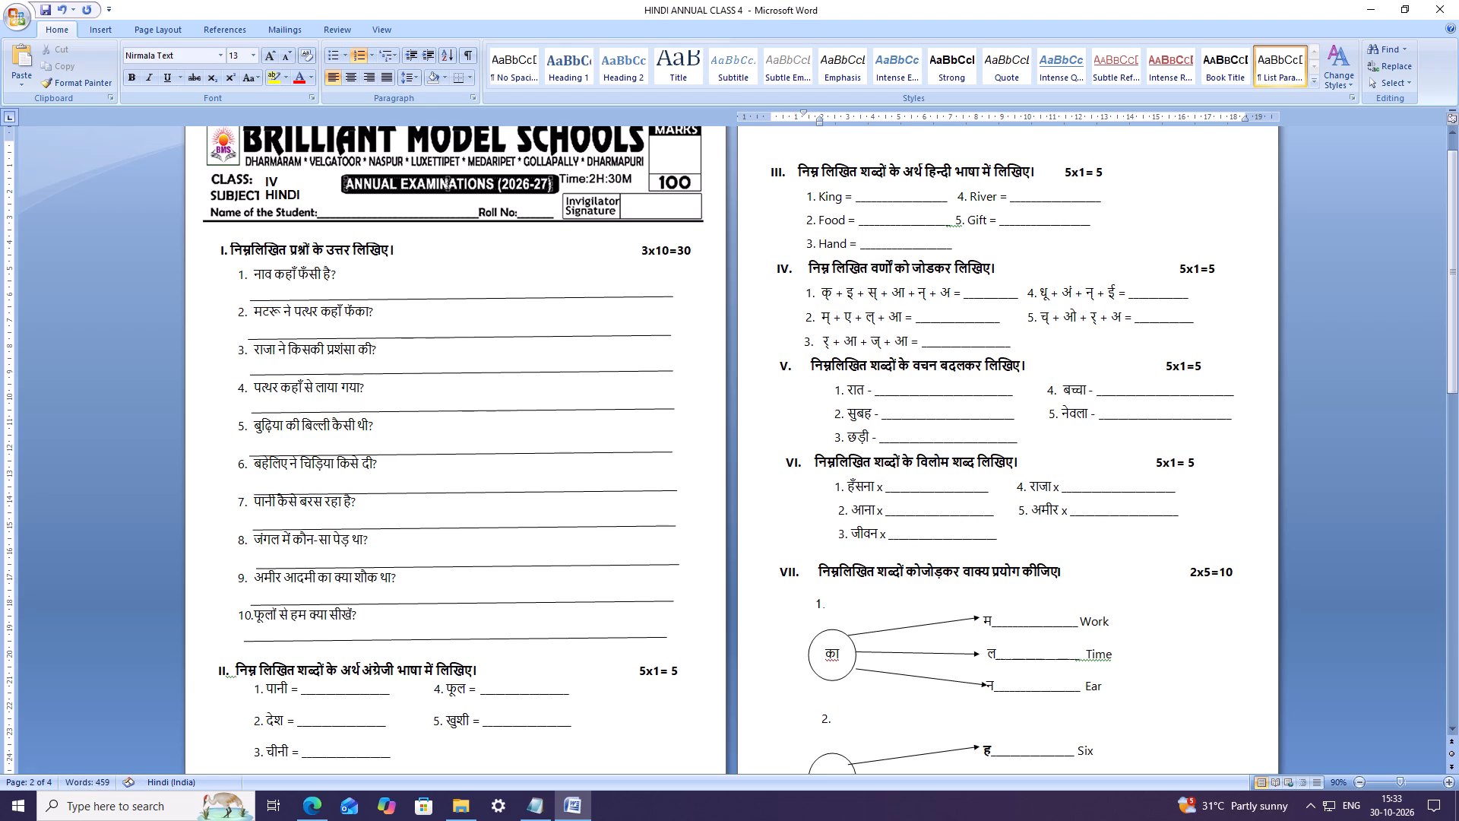
left_click(805, 345)
left_click(894, 321)
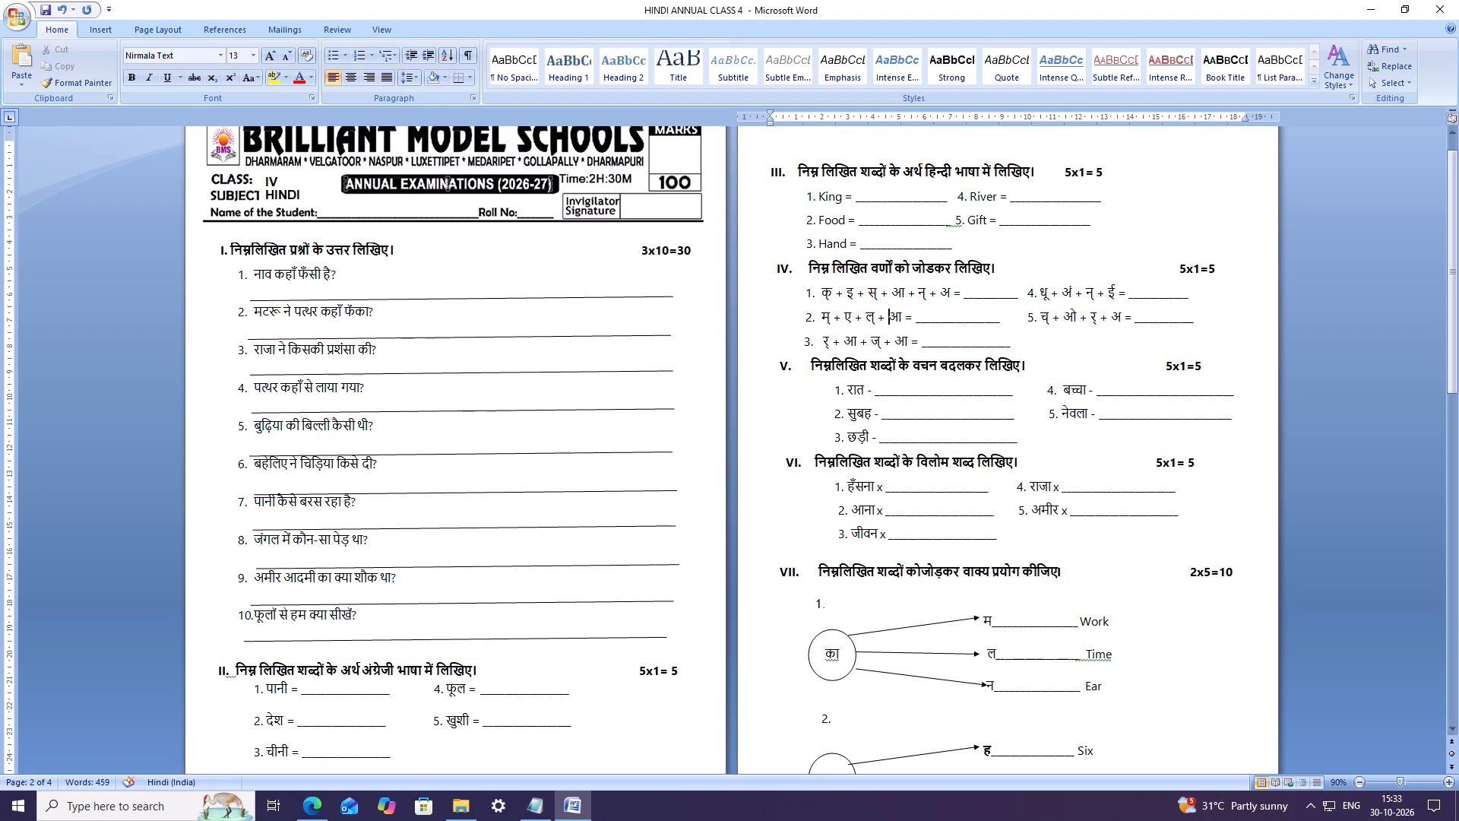
left_click(1024, 325)
left_click(1112, 340)
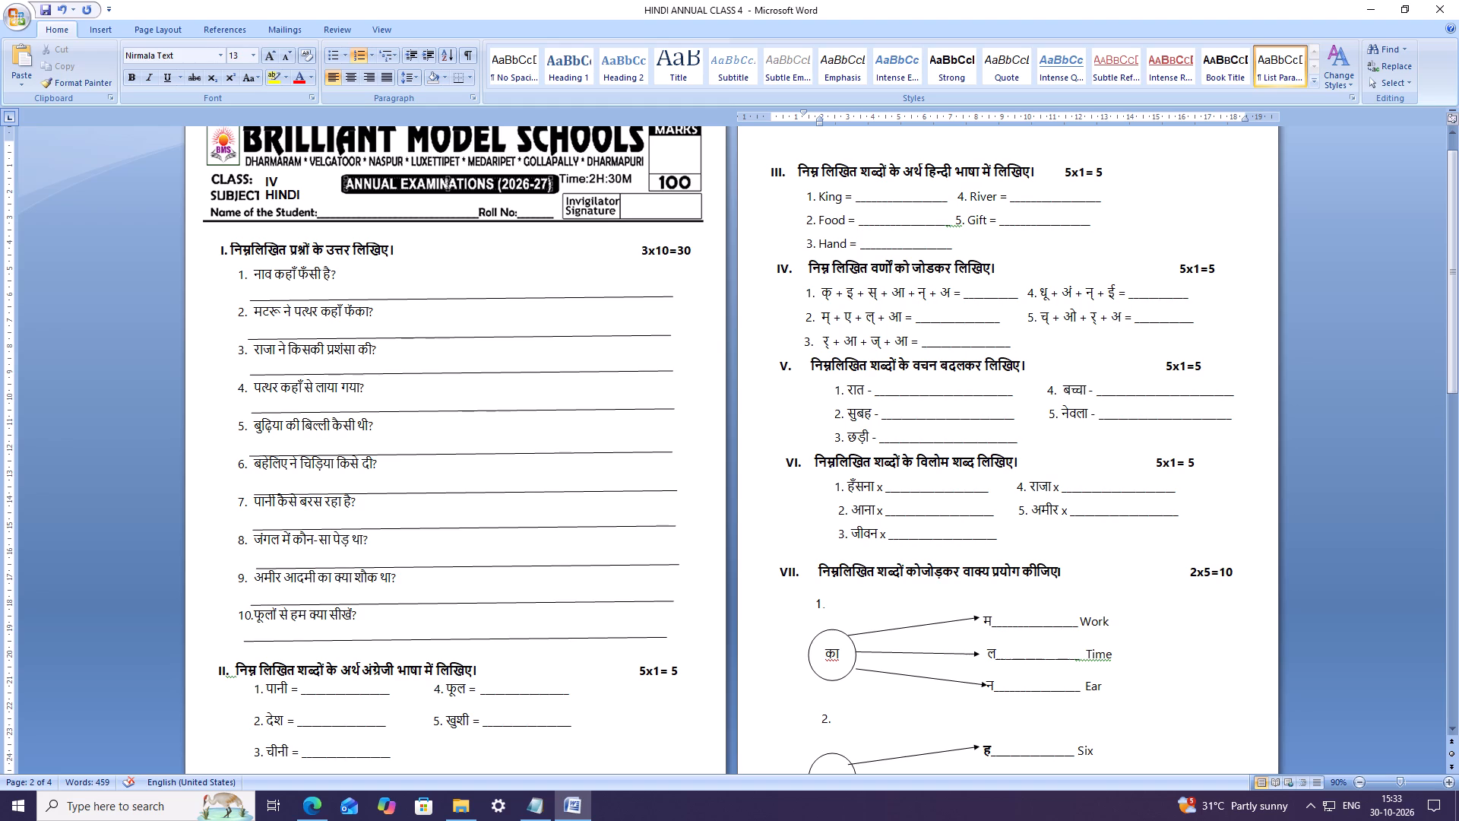
Save the Class 4 exam paper.
key("ctrl+s")
key("ctrl+s")
key("ctrl+s")
Remove the leading spaces before section V's item 1 (रात) so it starts under the heading text.
left_click(824, 392)
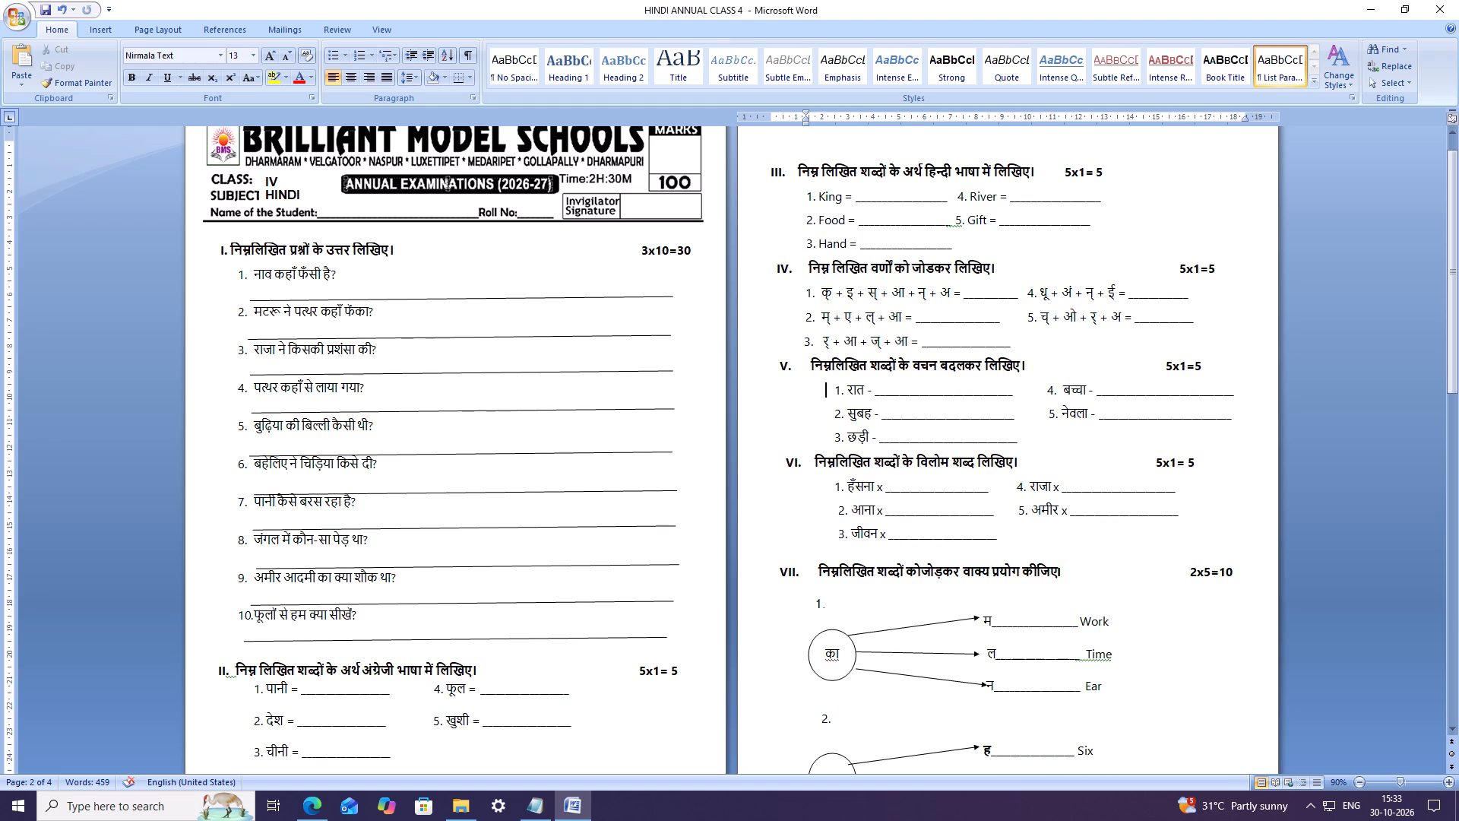
left_click(831, 393)
key("BackSpace")
key("BackSpace")
key("BackSpace")
key("BackSpace")
key("BackSpace")
key("BackSpace")
key("BackSpace")
key("BackSpace")
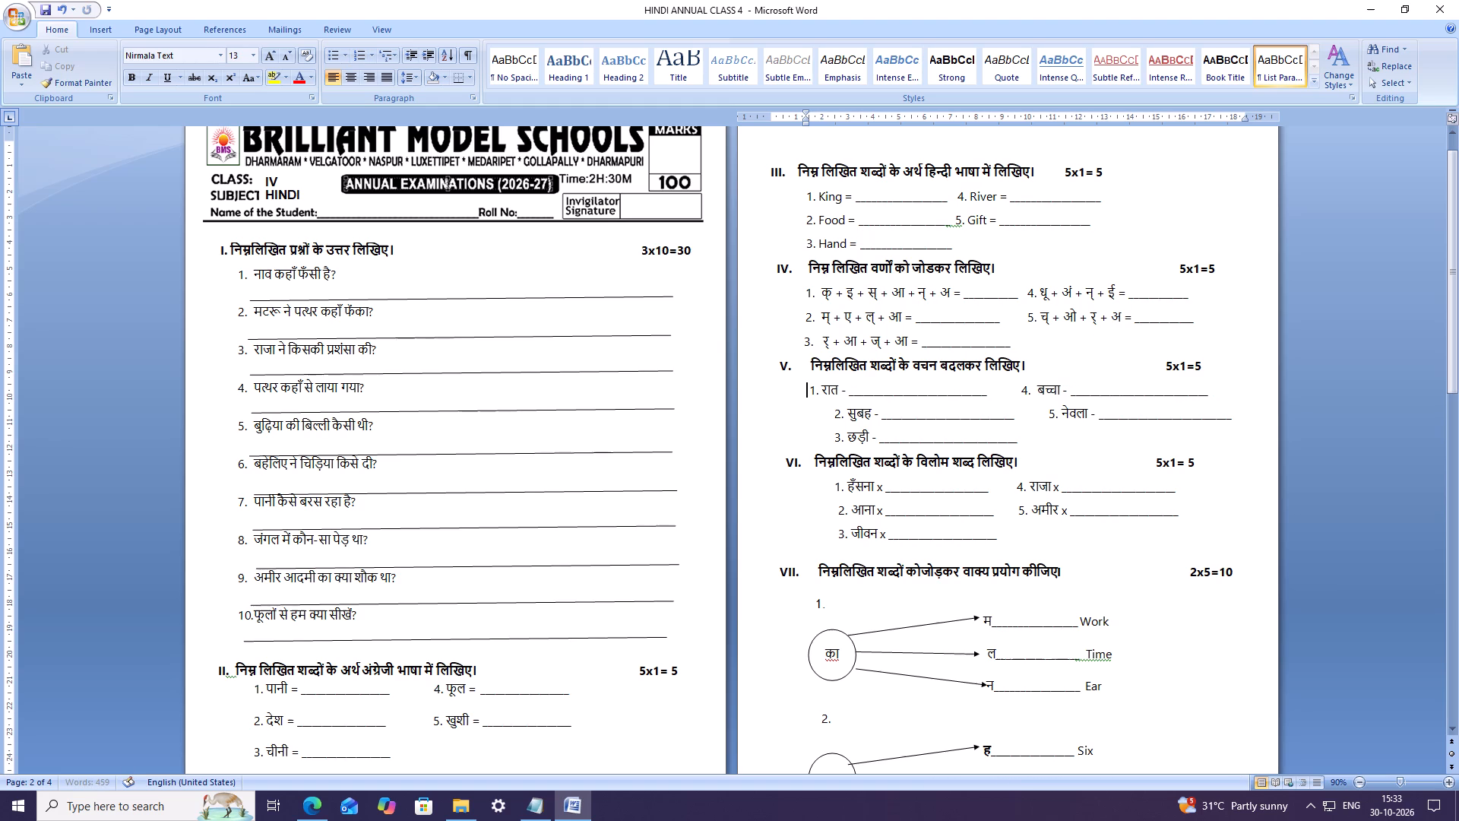
Remove leading spaces before section V's item 2 (सुबह) to line it up under item 1.
left_click(834, 423)
key("BackSpace")
key("BackSpace")
key("BackSpace")
key("BackSpace")
key("BackSpace")
key("BackSpace")
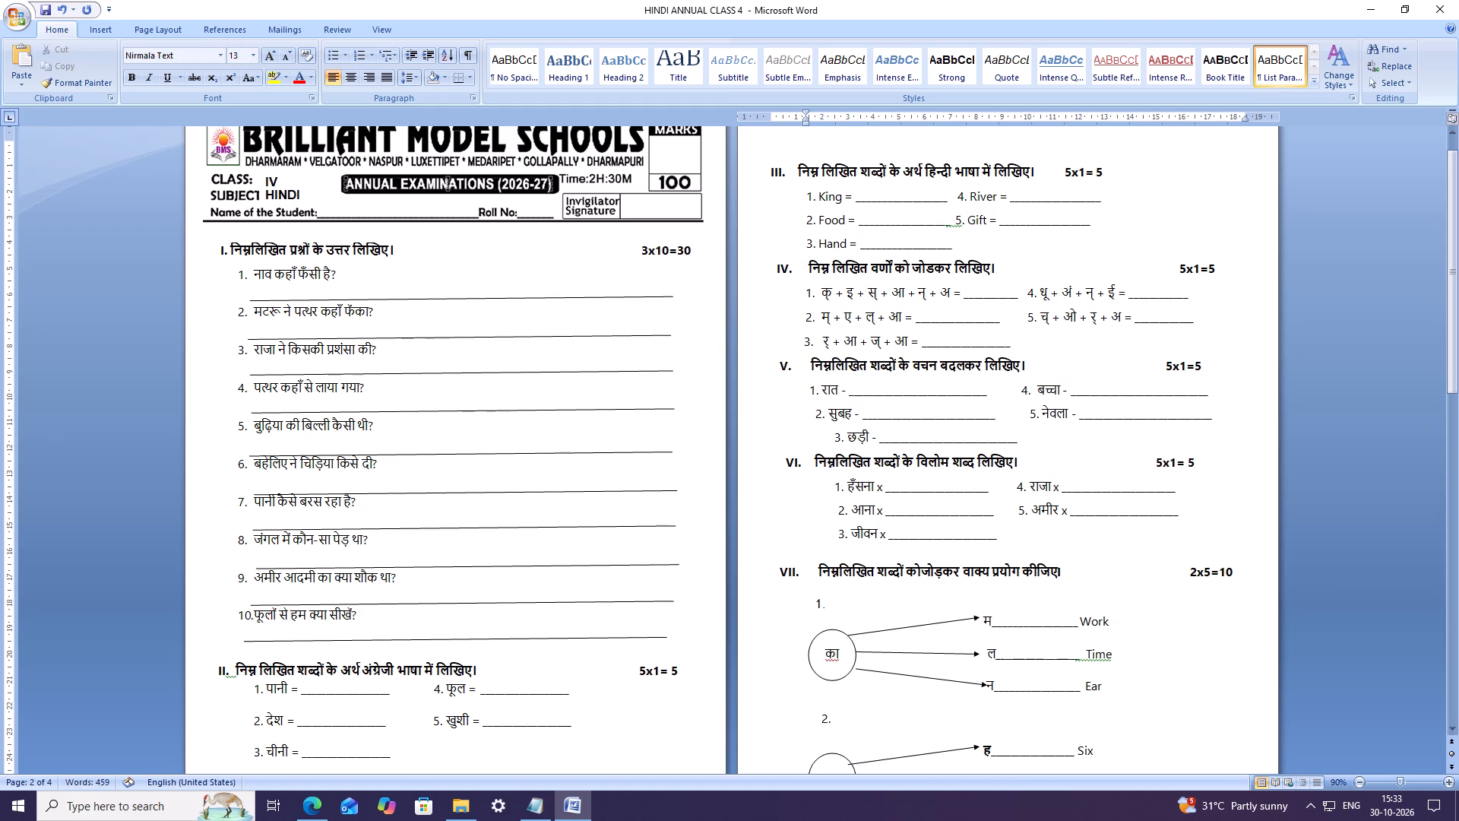
key("BackSpace")
key("BackSpace")
Remove leading spaces before section V's item 3 (छड़ी) to align it with items 1 and 2.
left_click(831, 440)
key("BackSpace")
key("BackSpace")
key("BackSpace")
key("BackSpace")
key("BackSpace")
key("BackSpace")
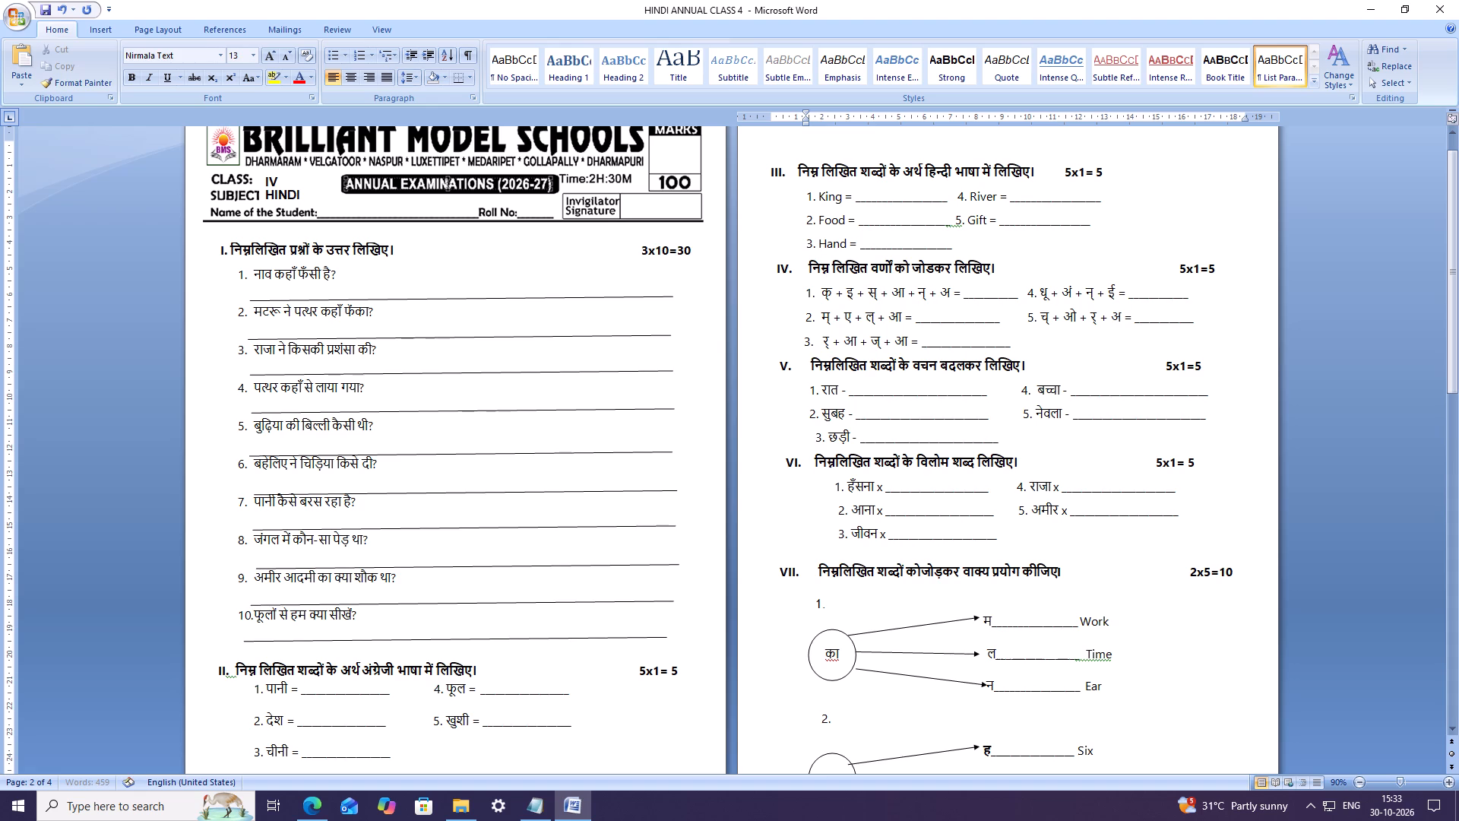
key("BackSpace")
Remove leading spaces before section VI's item 1 (हँसना) so it starts under the heading text.
scroll(1011, 312, "down", 2)
left_click(834, 431)
key("BackSpace")
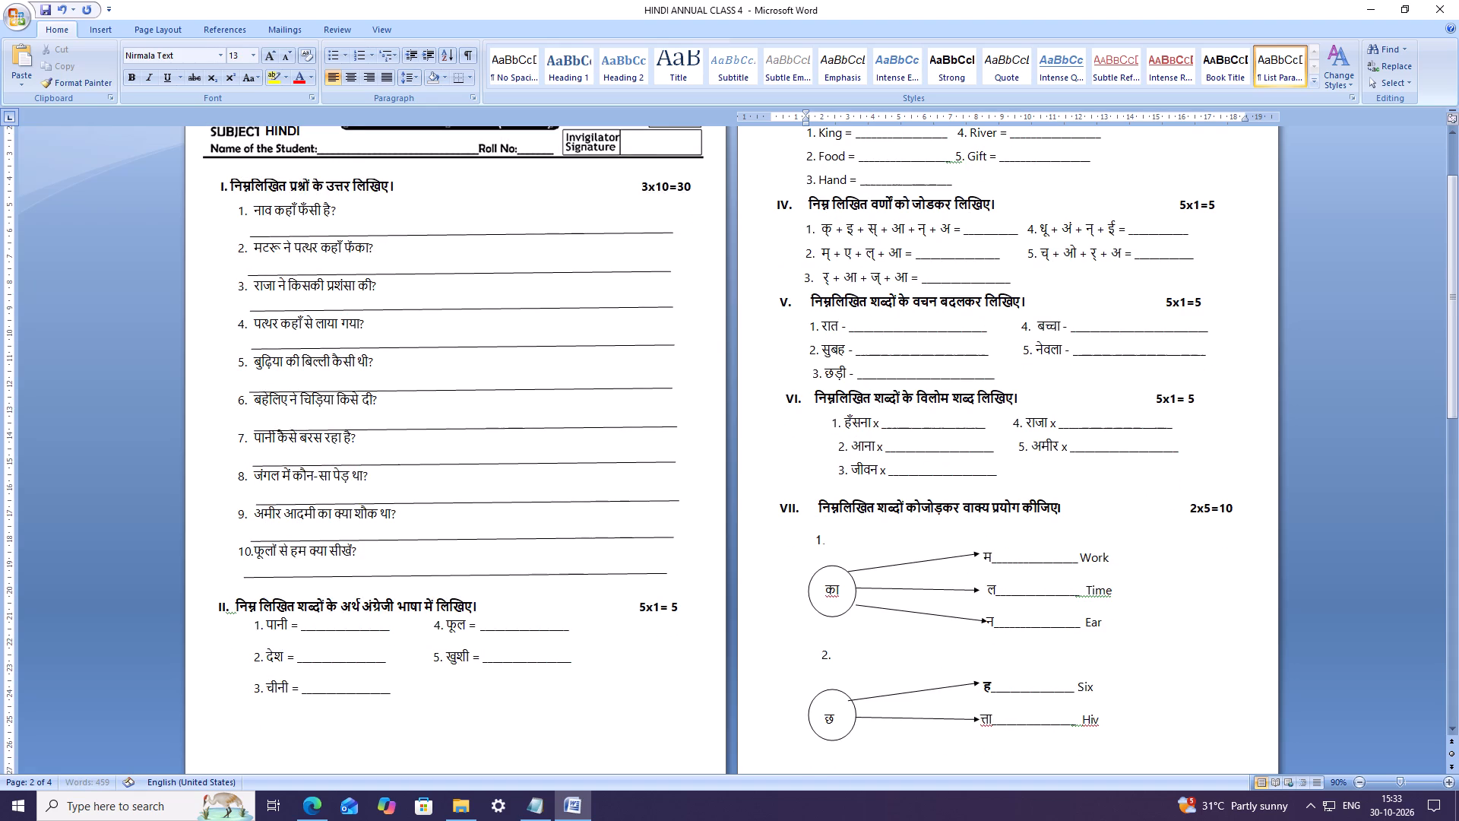
key("BackSpace")
key("BackSpace")
key("BackSpace")
key("BackSpace")
key("BackSpace")
key("BackSpace")
key("BackSpace")
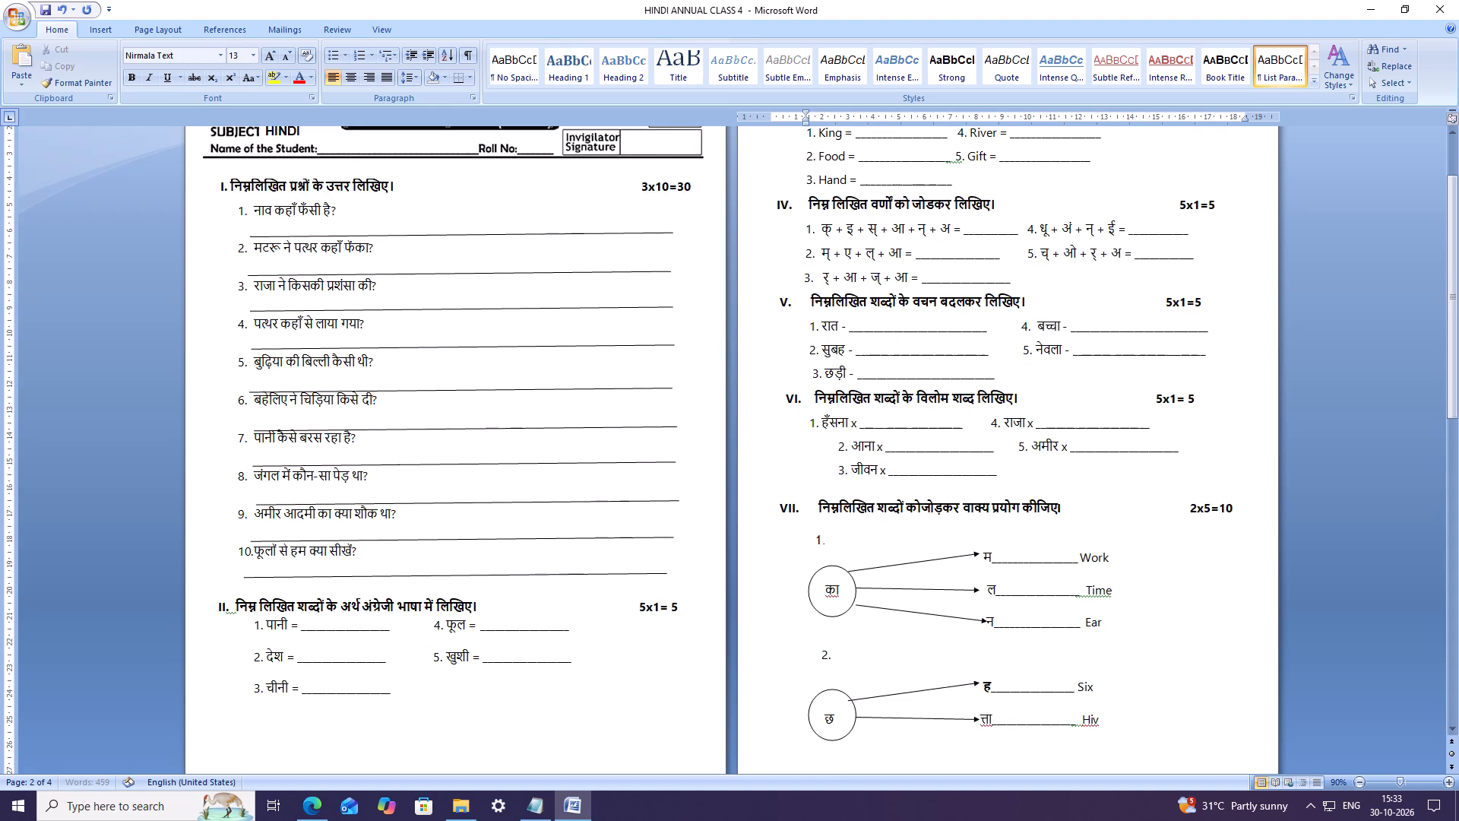
Remove leading spaces before section VI's item 2 (आना) to line it up under item 1.
left_click(841, 456)
key("BackSpace")
key("BackSpace")
key("BackSpace")
key("BackSpace")
key("BackSpace")
key("BackSpace")
key("BackSpace")
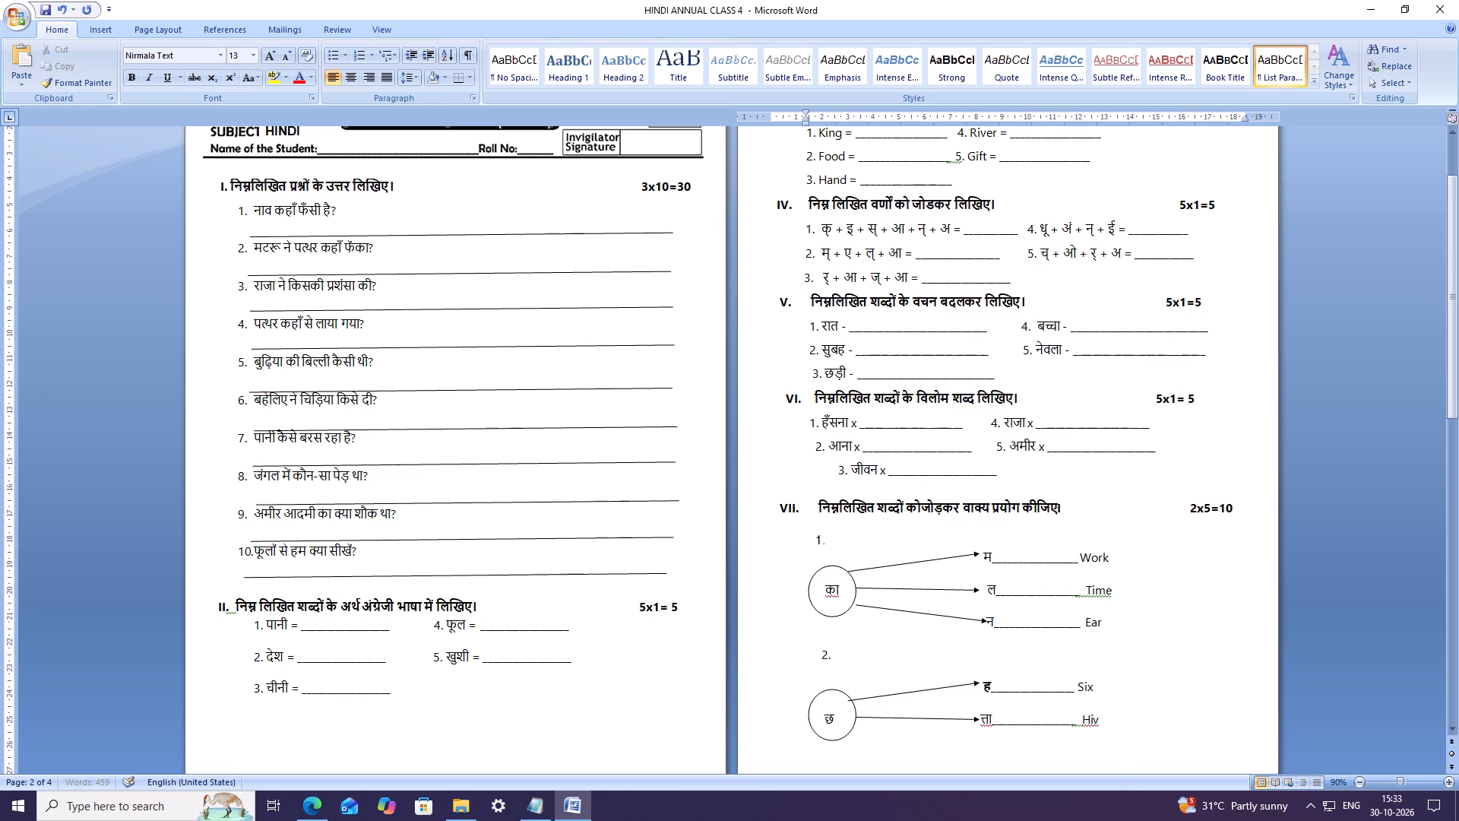
key("BackSpace")
Remove leading spaces before section VI's item 3 (जीवन) to align it with items 1 and 2.
left_click(834, 471)
key("BackSpace")
key("BackSpace")
key("BackSpace")
key("BackSpace")
key("BackSpace")
key("BackSpace")
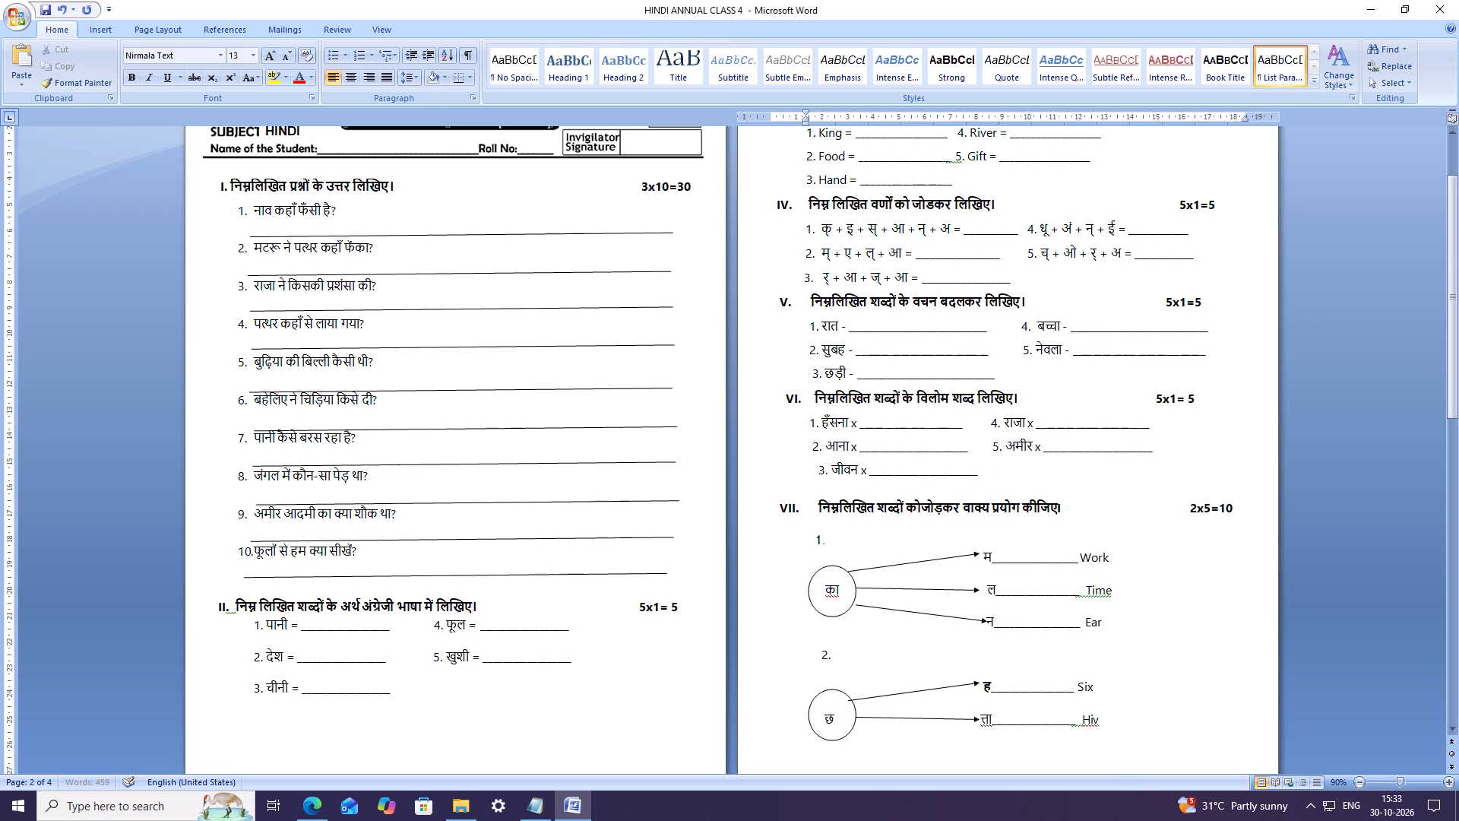
key("BackSpace")
Delete the blank lines above वाक्यों में प्रयोग so that it starts at the top of page 3.
scroll(983, 425, "down", 5)
scroll(875, 413, "down", 5)
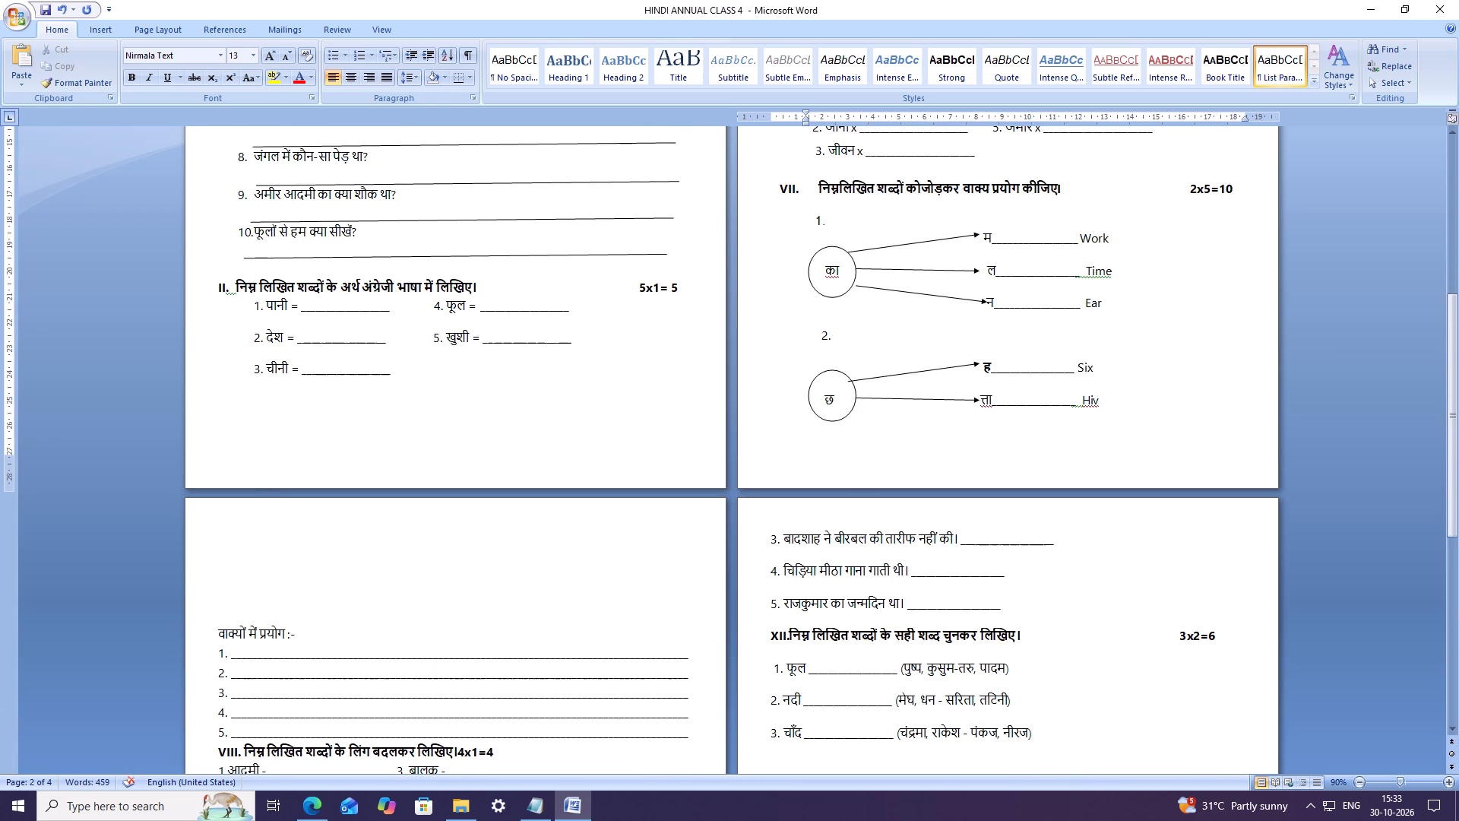
scroll(1011, 440, "down", 6)
left_click(432, 430)
key("BackSpace")
key("BackSpace")
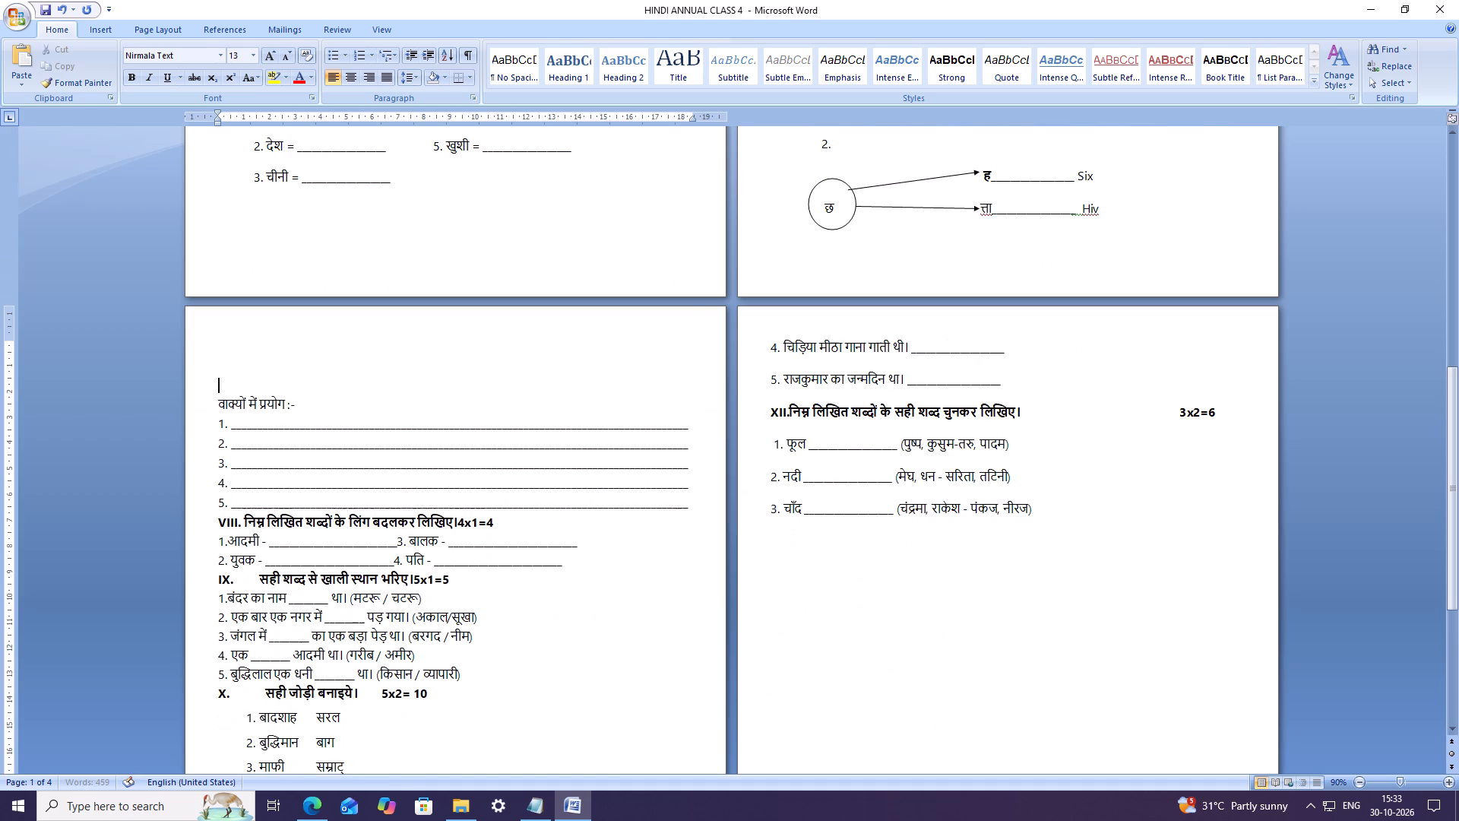
key("BackSpace")
key("BackSpace")
key("BackSpace")
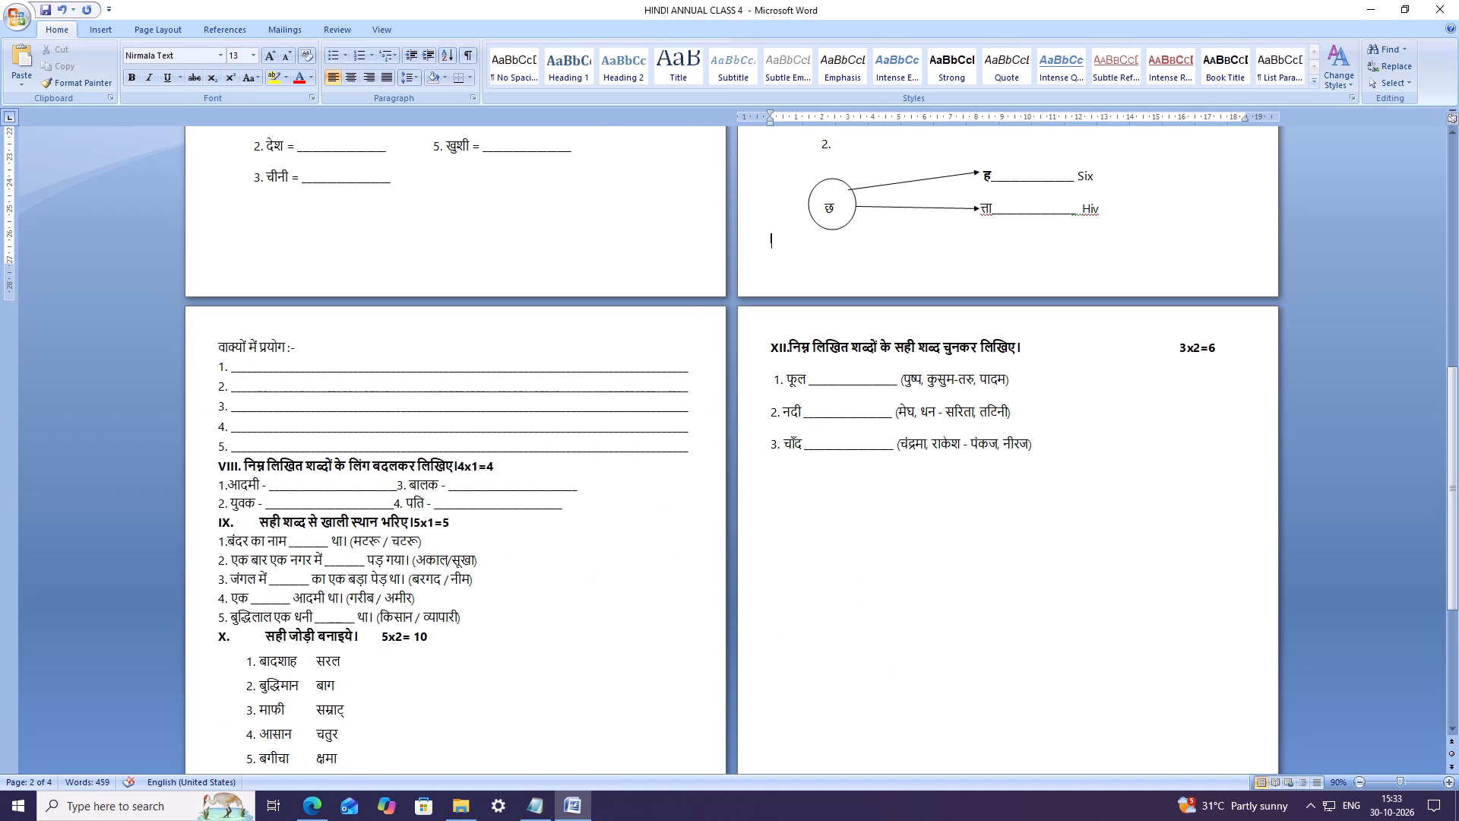
Save the Class 4 exam paper.
key("ctrl+s")
key("ctrl+s")
key("ctrl+s")
Widen the gap between the number VIII. and its heading text with spaces.
left_click(246, 466)
key("space")
key("space")
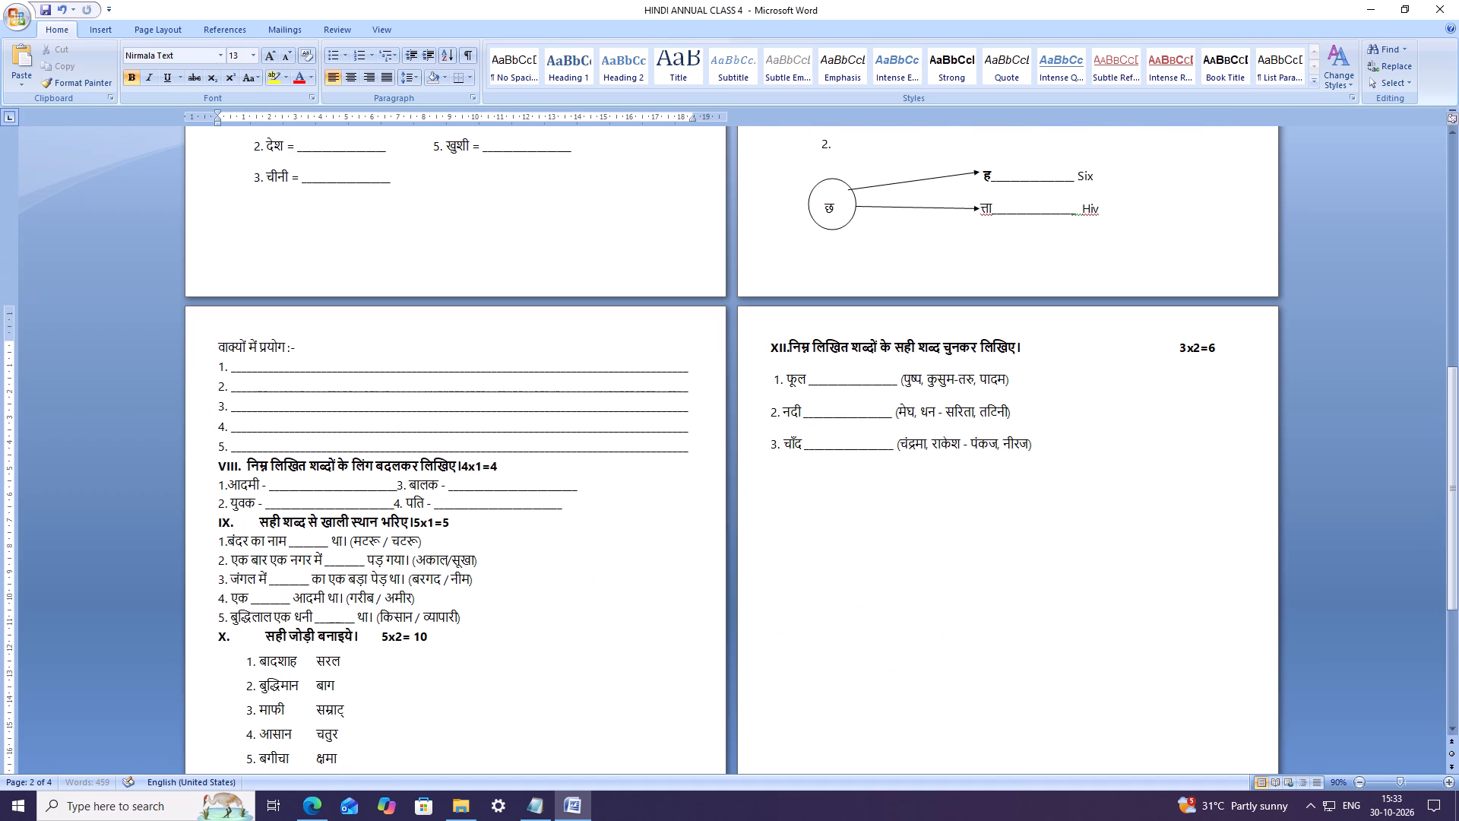
key("space")
key("space")
key("space")
Move section VIII's 4x1=4 marks to the far end of the heading line with spaces.
left_click(474, 468)
key("space")
key("space")
key("space")
key("space")
key("space")
key("space")
key("space")
key("space")
key("space")
key("space")
key("space")
key("space")
key("space")
key("space")
key("space")
key("space")
key("space")
key("space")
key("space")
key("space")
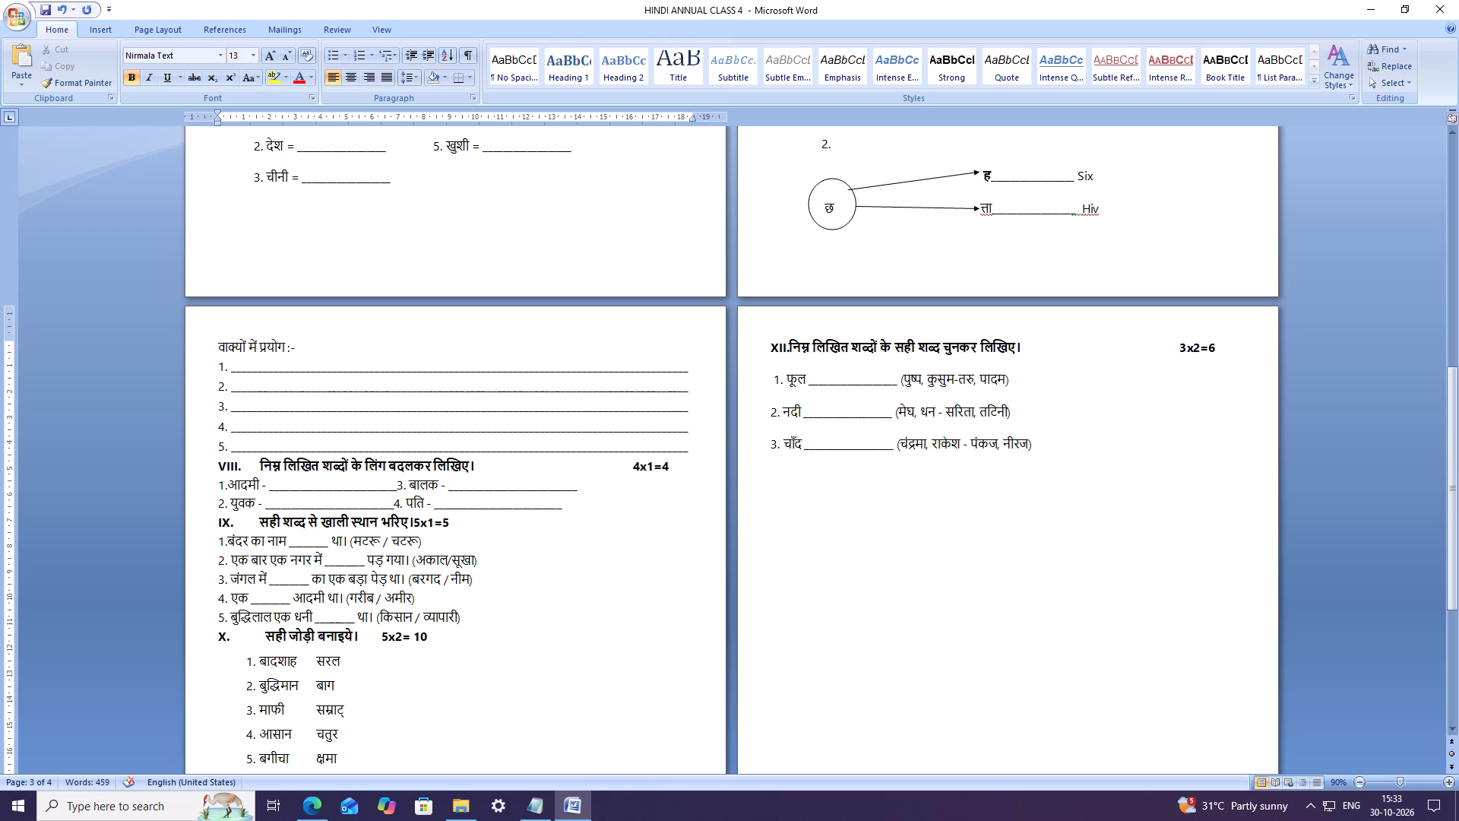
Save the Class 4 exam paper.
key("ctrl+s")
key("ctrl+s")
key("ctrl+s")
Increase the line spacing of section VIII's two item lines.
left_click(572, 508)
left_click_drag(572, 509, 191, 483)
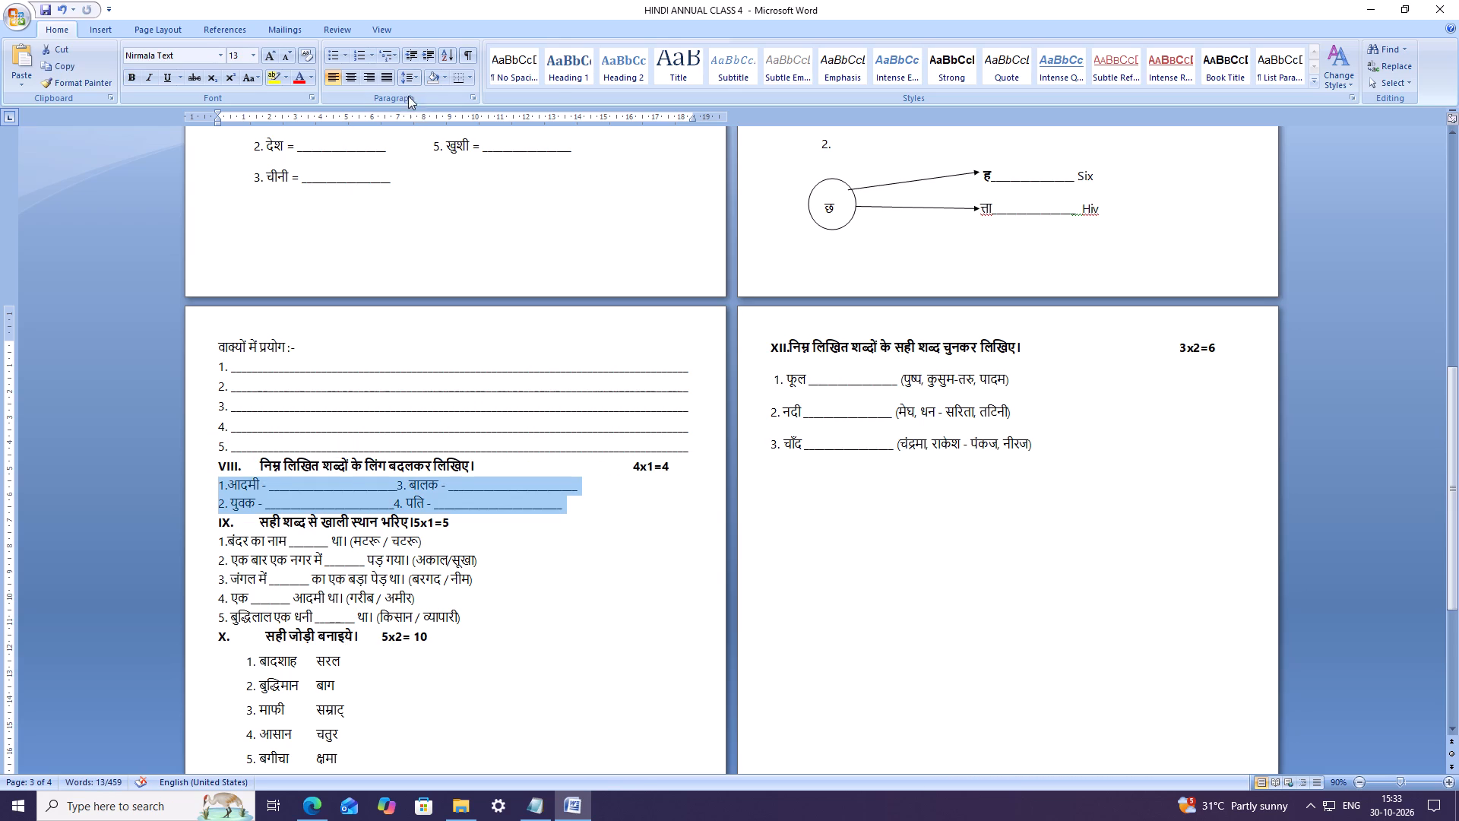
left_click(414, 76)
left_click(432, 148)
left_click(571, 540)
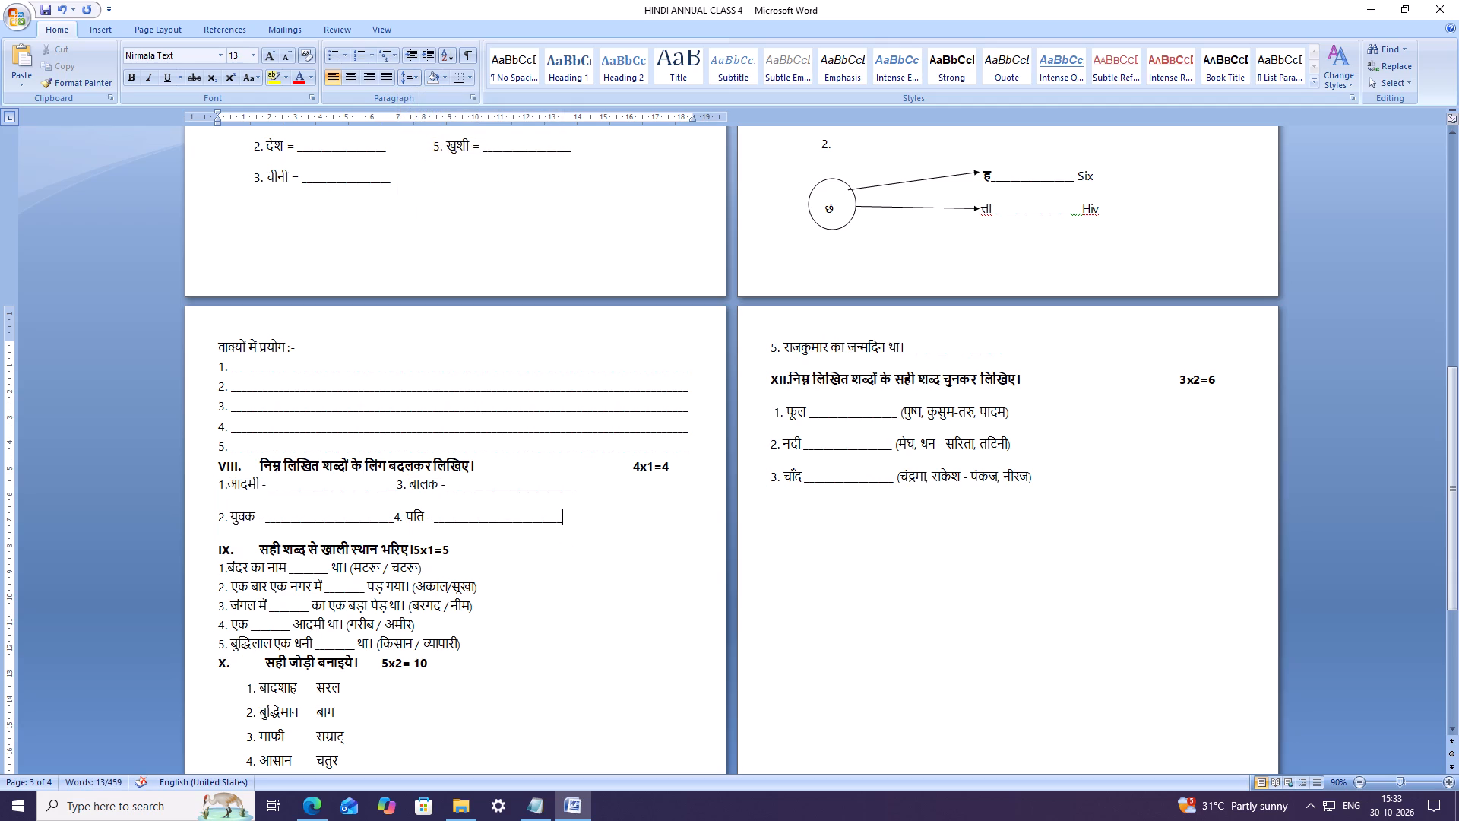
Indent section VIII's first item line (आदमी, बालक) with spaces to sit under the heading text.
left_click(215, 486)
key("space")
key("space")
key("space")
key("space")
key("space")
key("space")
key("space")
key("space")
key("space")
key("space")
key("space")
key("space")
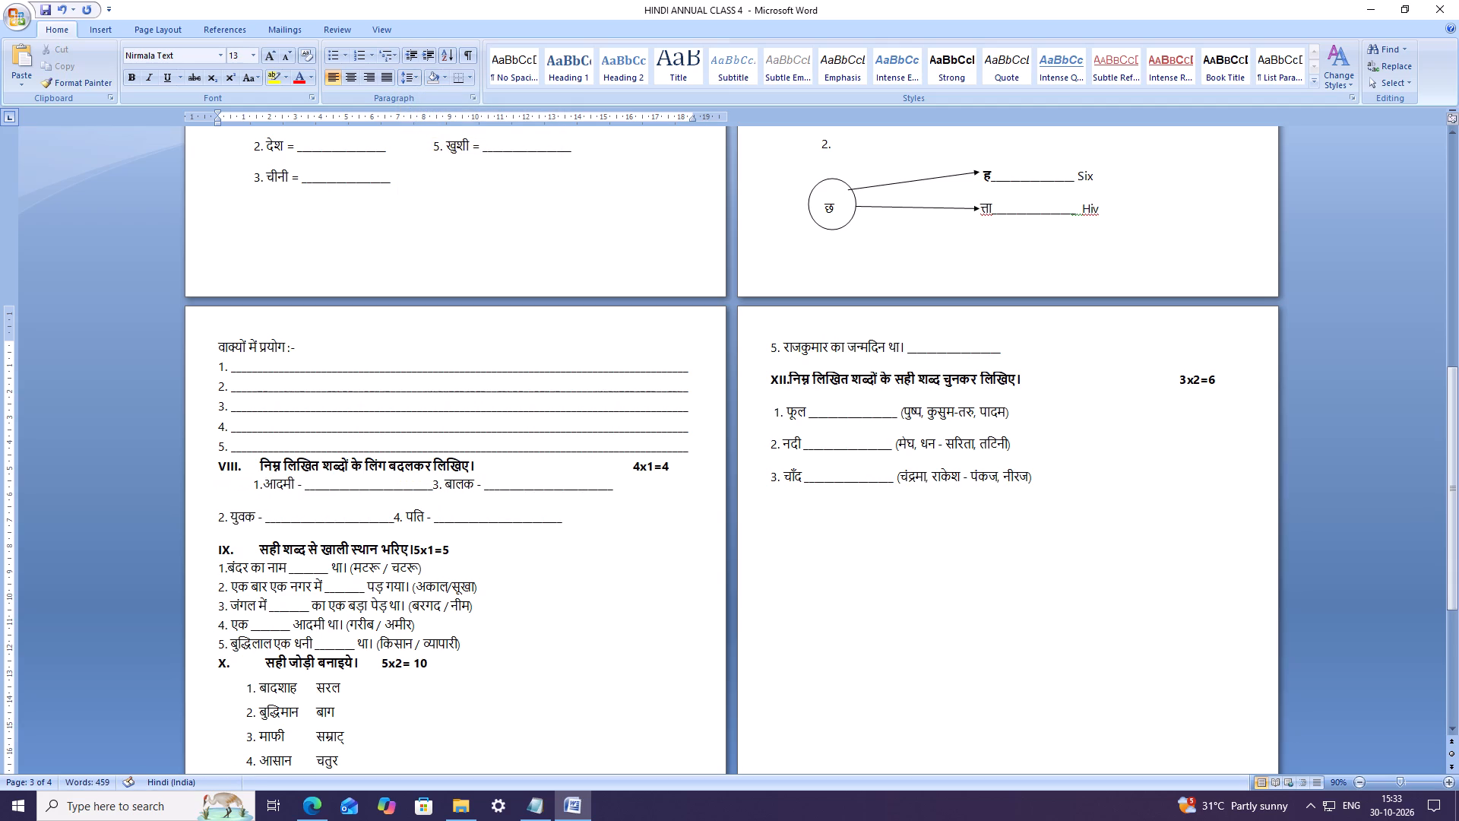
Indent section VIII's second item line (युवक, पति) with spaces to align it under the first.
left_click(216, 512)
key("space")
key("space")
key("space")
key("space")
key("space")
key("space")
key("space")
key("space")
key("space")
key("space")
key("space")
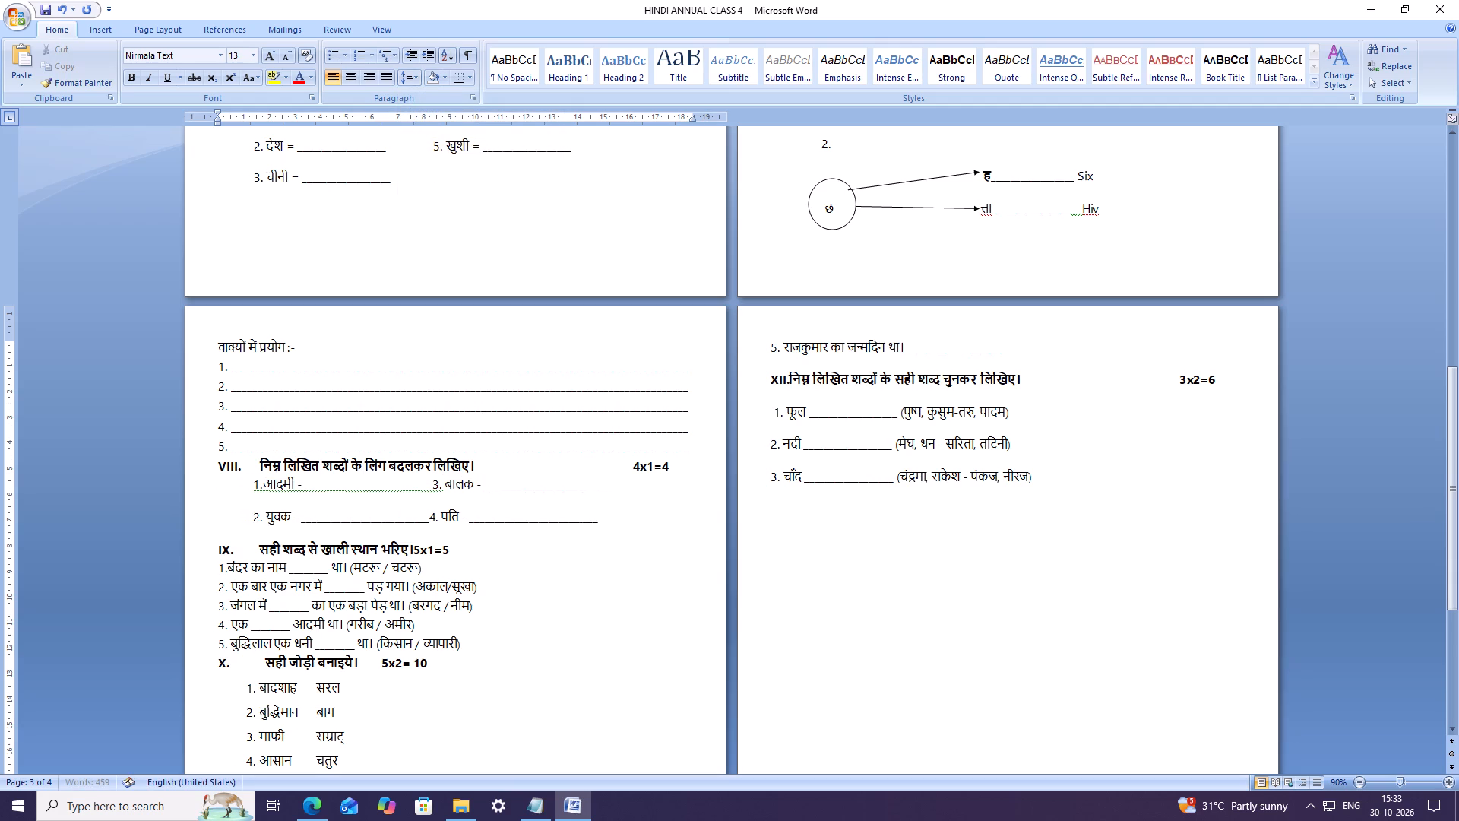
Save the Class 4 exam paper.
key("ctrl+s")
key("ctrl+s")
Increase the line spacing of section IX's five fill-in-the-blank items.
left_click(492, 542)
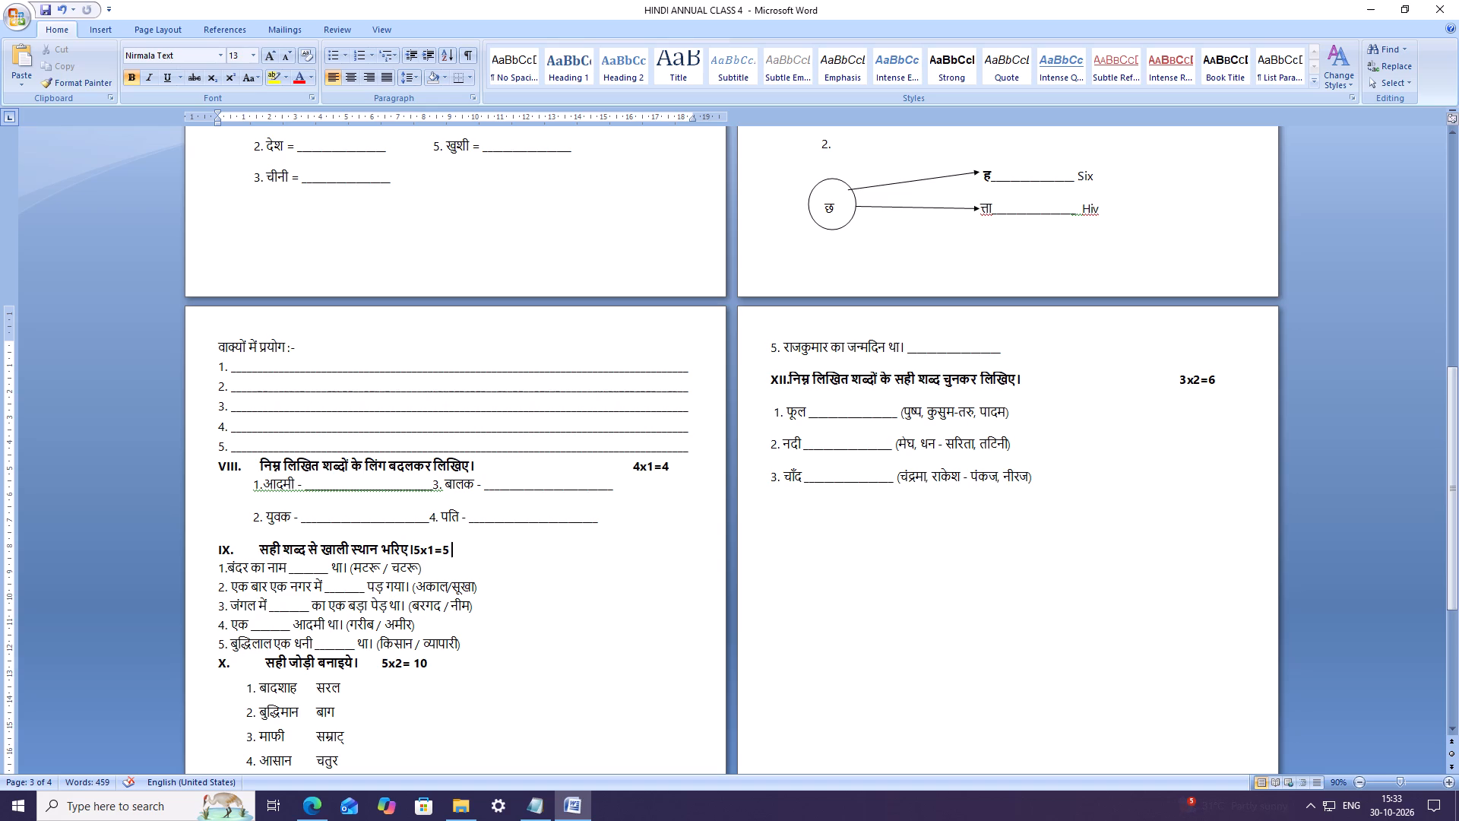
left_click_drag(489, 649, 210, 566)
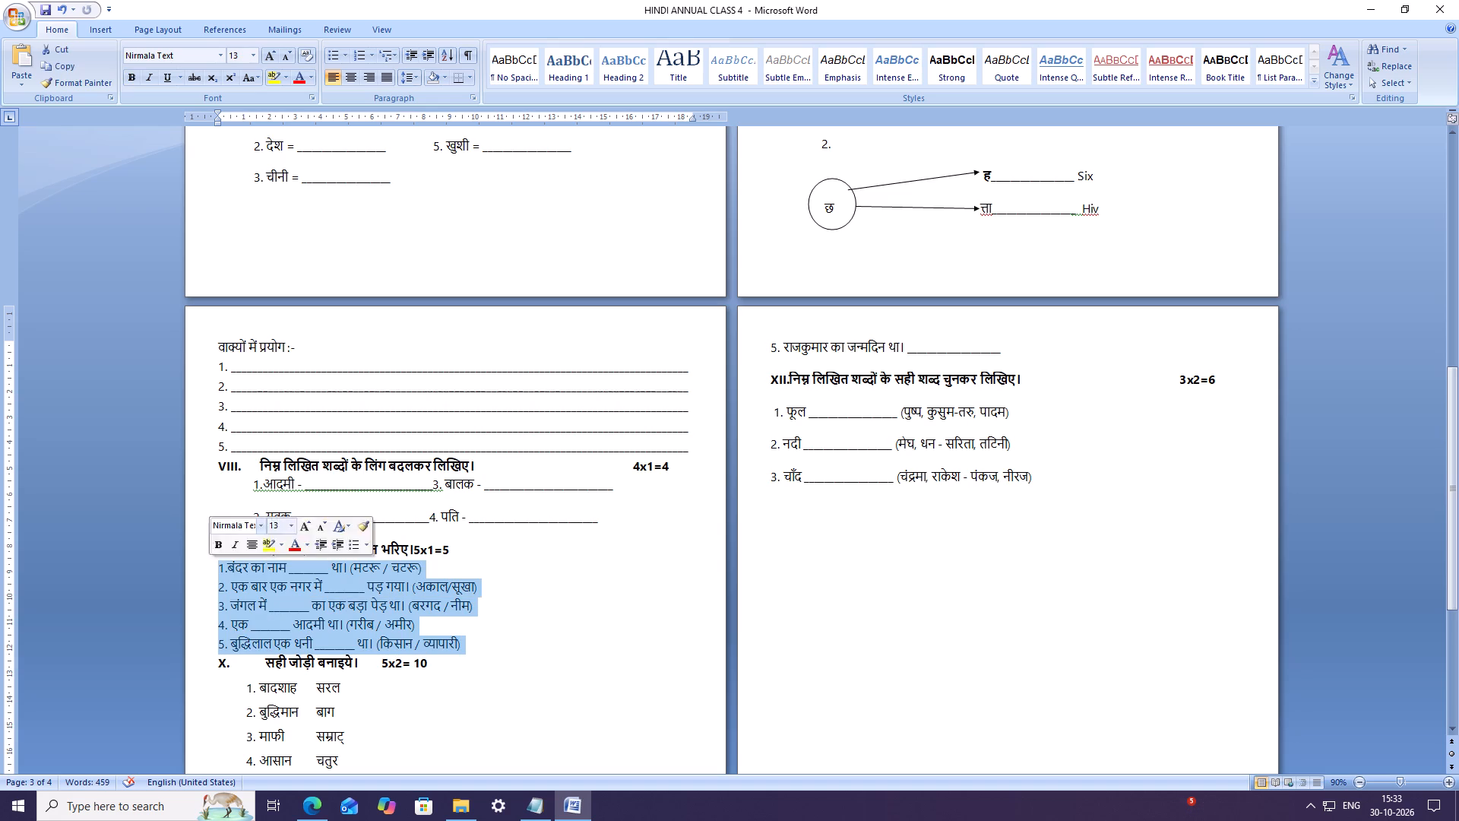
left_click(410, 70)
left_click(421, 139)
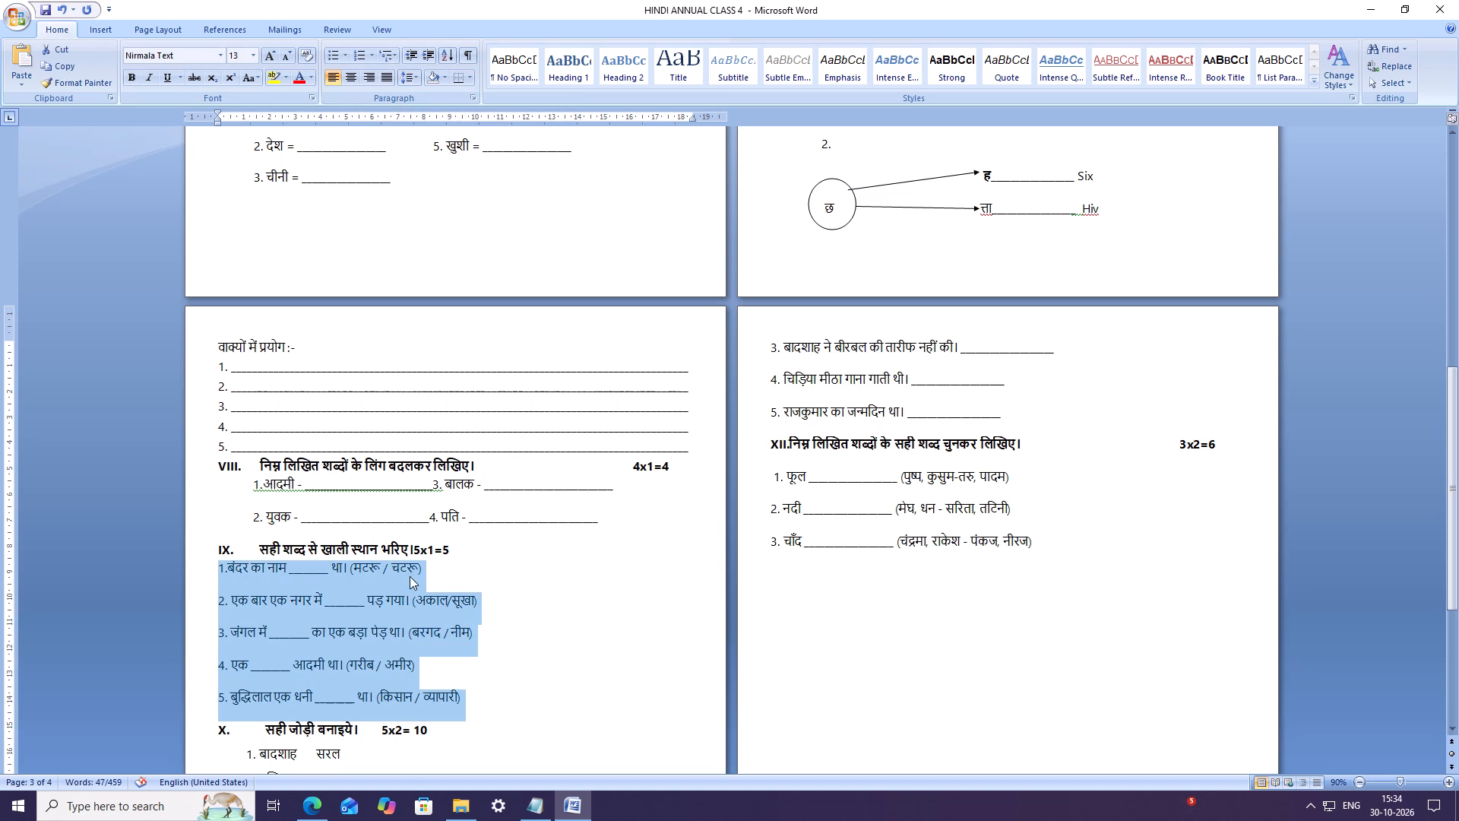
left_click(475, 579)
Save the Class 4 exam paper.
key("ctrl+s")
key("ctrl+s")
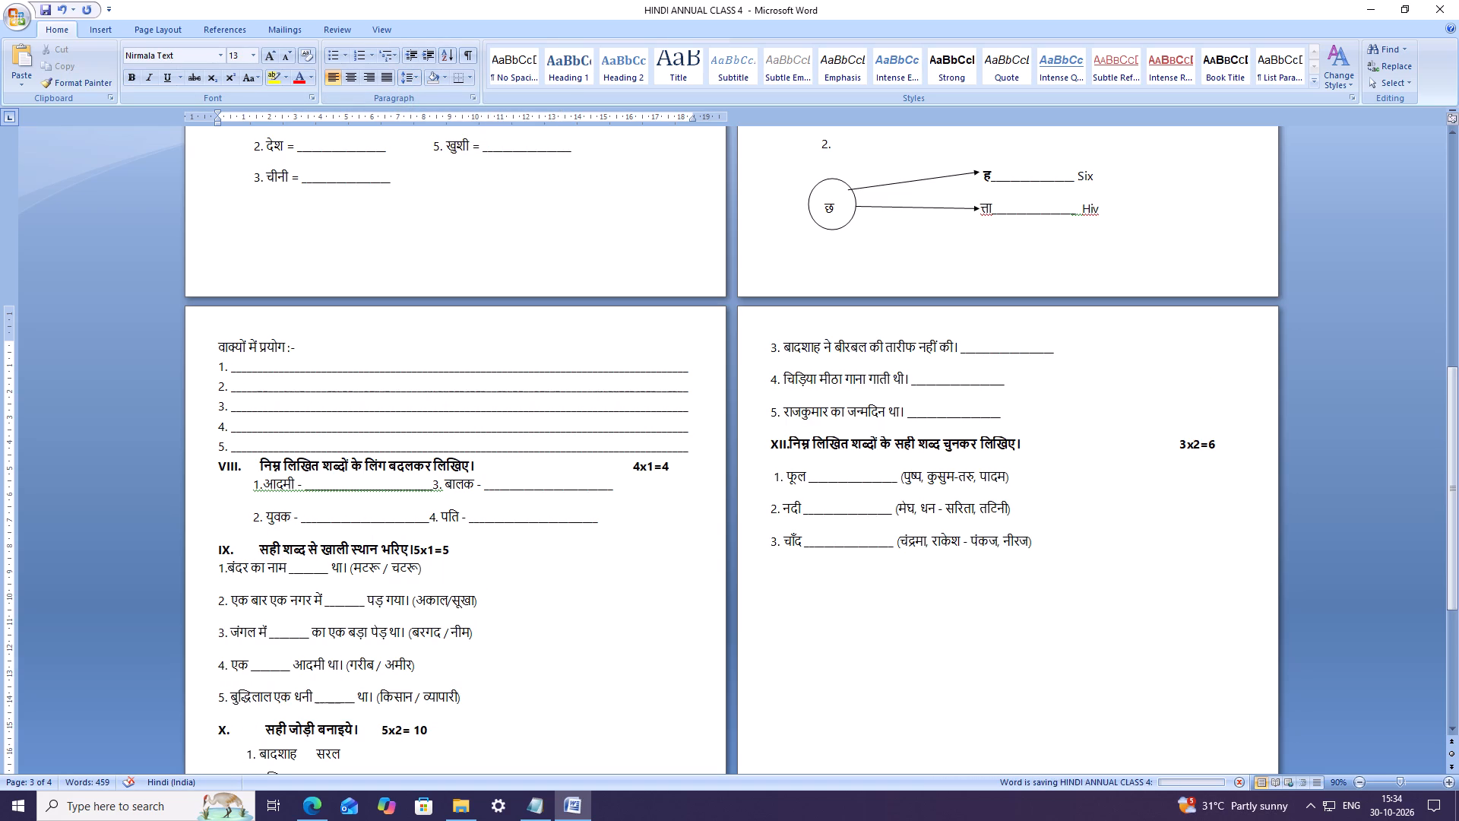
Indent section IX's first item (बंदर का नाम) with spaces to align it under section VIII's items.
left_click(495, 564, "ctrl")
left_click(205, 563)
left_click(216, 570)
key("space")
key("space")
key("space")
key("space")
key("space")
key("space")
key("space")
key("space")
key("space")
key("space")
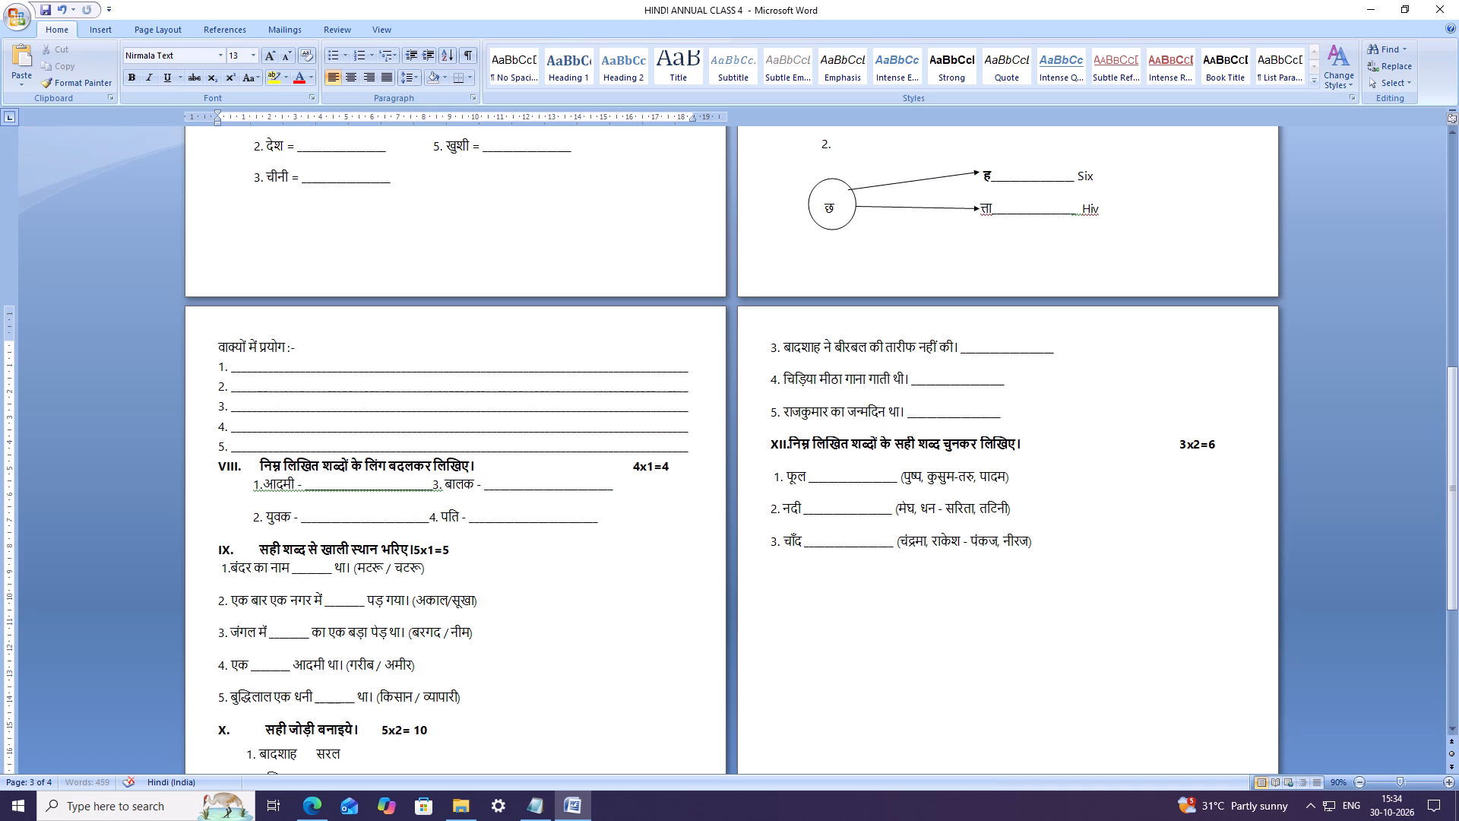
key("space")
Indent section IX's second item (एक बार एक नगर में) with spaces to align it under the first.
left_click(209, 619)
key("space")
key("space")
key("space")
key("space")
key("space")
key("space")
key("space")
key("space")
key("space")
key("space")
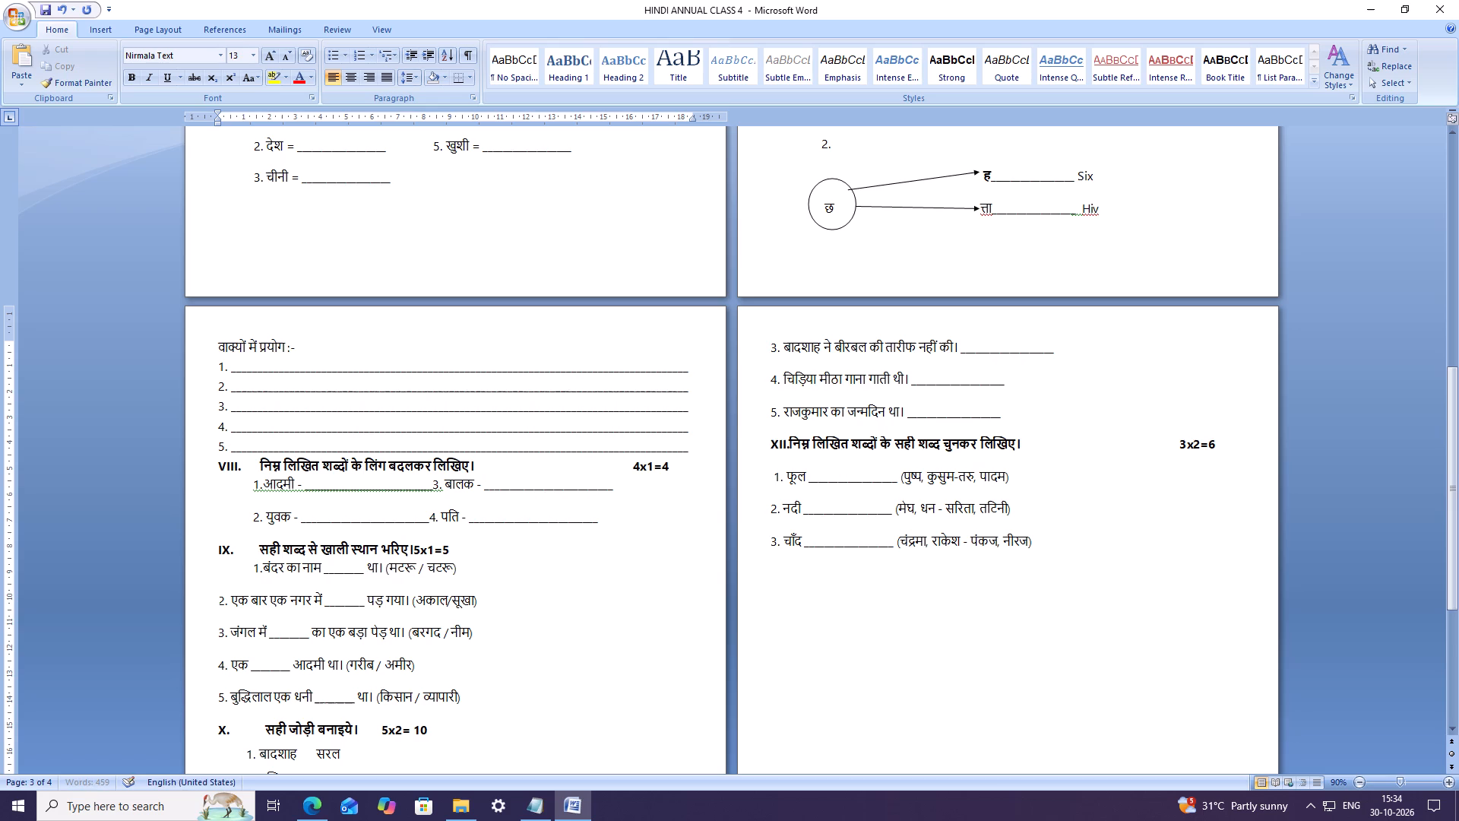
key("space")
Indent section IX's third item (जंगल में) with spaces toward the items above it.
left_click(213, 632)
key("space")
key("space")
key("space")
key("space")
key("space")
key("space")
key("space")
key("space")
key("space")
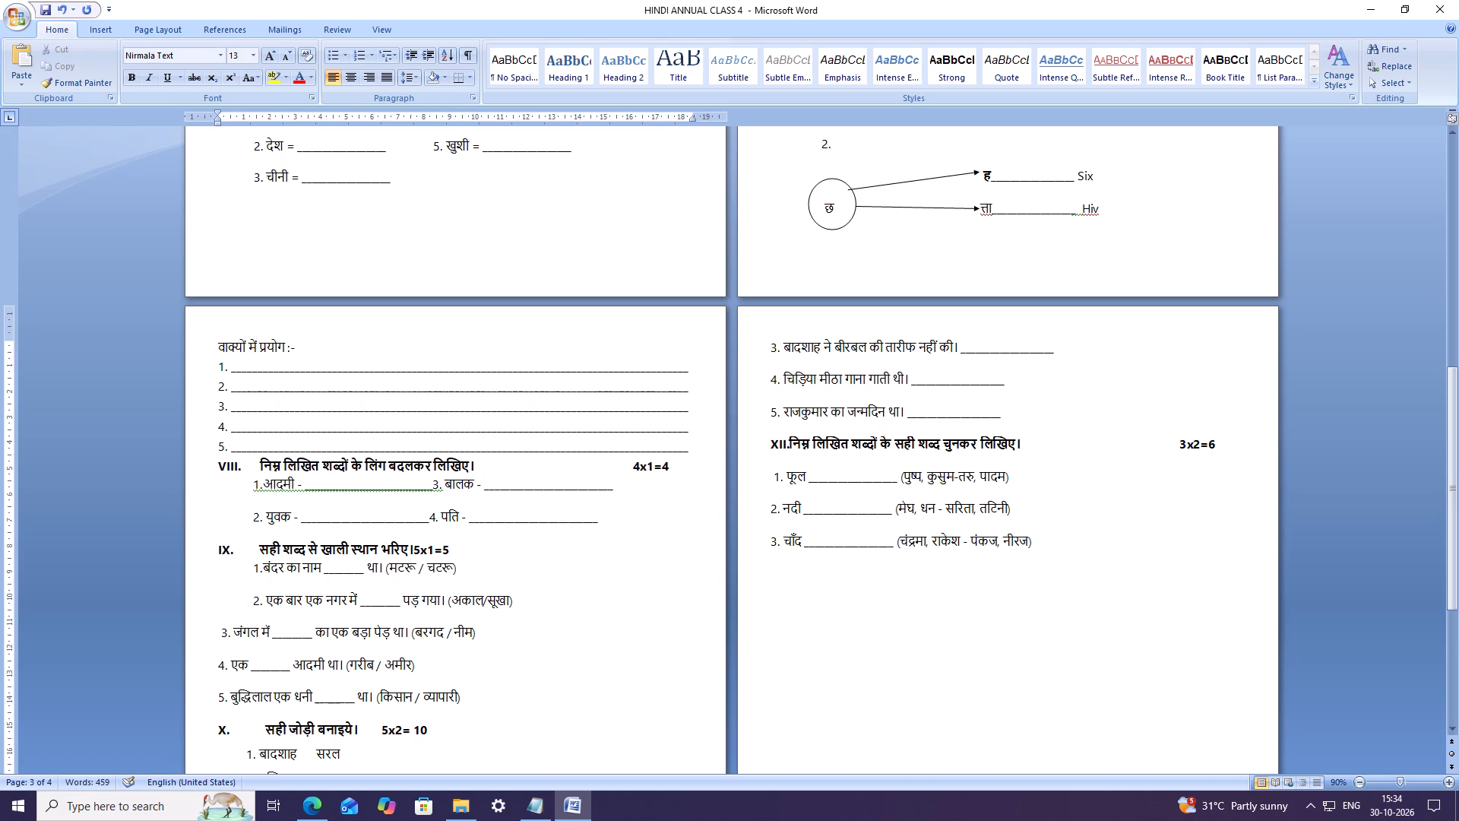
key("space")
Indent section IX's fourth item (एक … आदमी था) with spaces and nudge the third item one more space into line.
left_click(215, 678)
key("space")
key("space")
key("space")
key("space")
key("space")
key("space")
key("space")
key("space")
key("space")
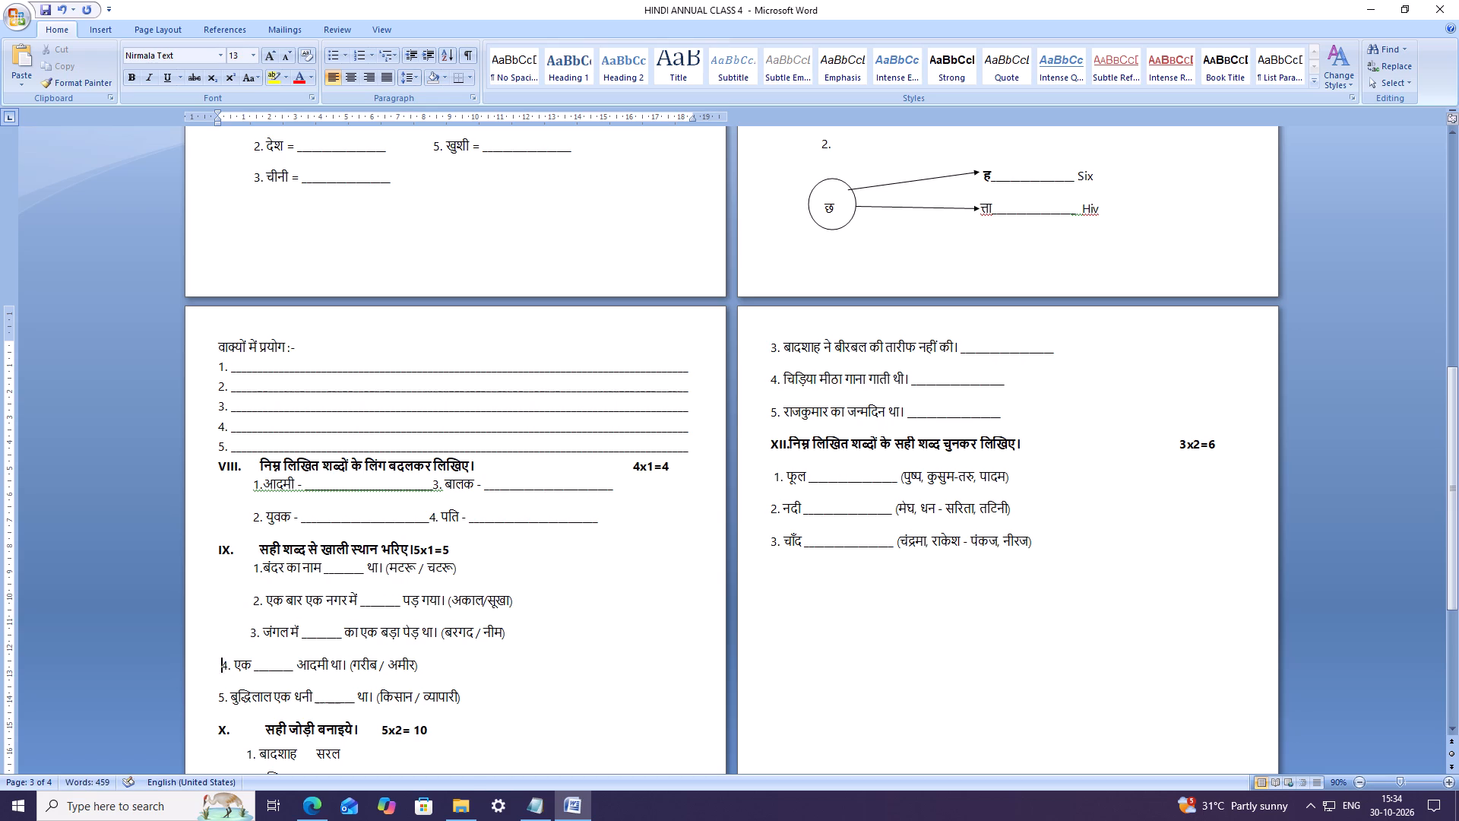
key("space")
left_click(251, 633)
key("space")
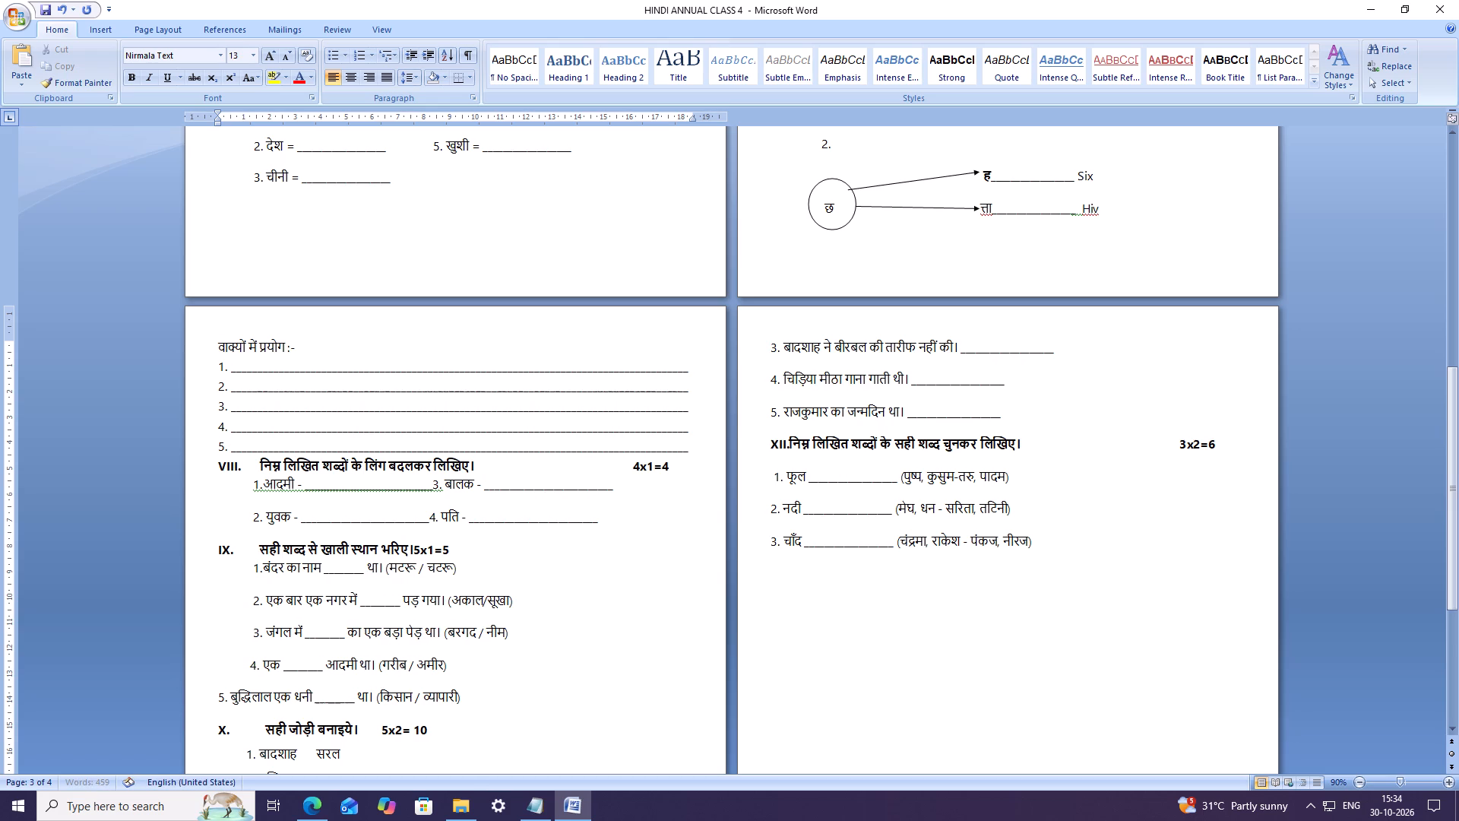
Indent section IX's fifth item (बुद्धिलाल एक धनी) with spaces and nudge the fourth item one more space into line.
left_click(217, 705)
key("space")
key("space")
key("space")
key("space")
key("space")
key("space")
key("space")
key("space")
key("space")
key("space")
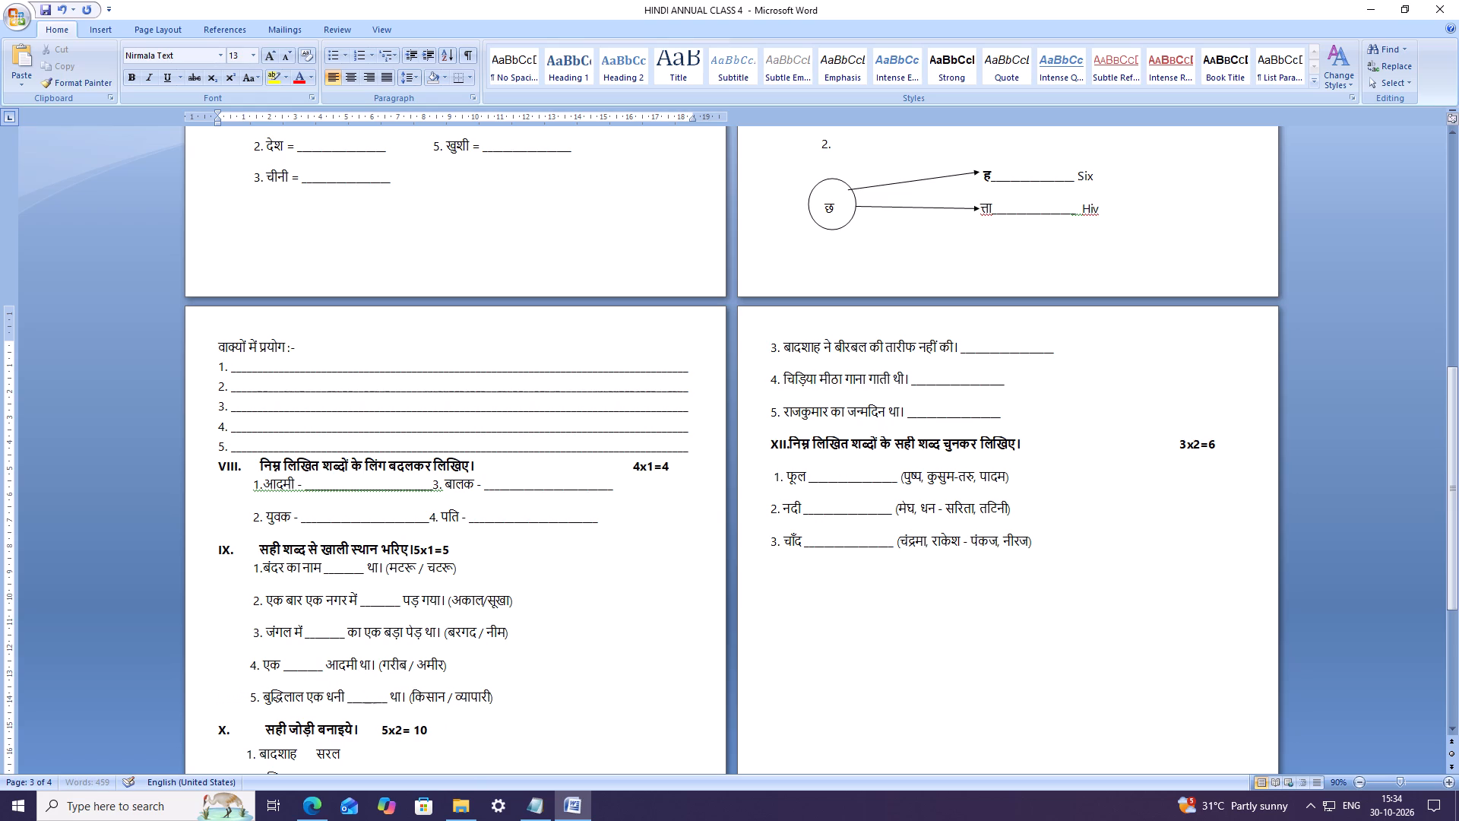
key("space")
left_click(243, 666)
key("space")
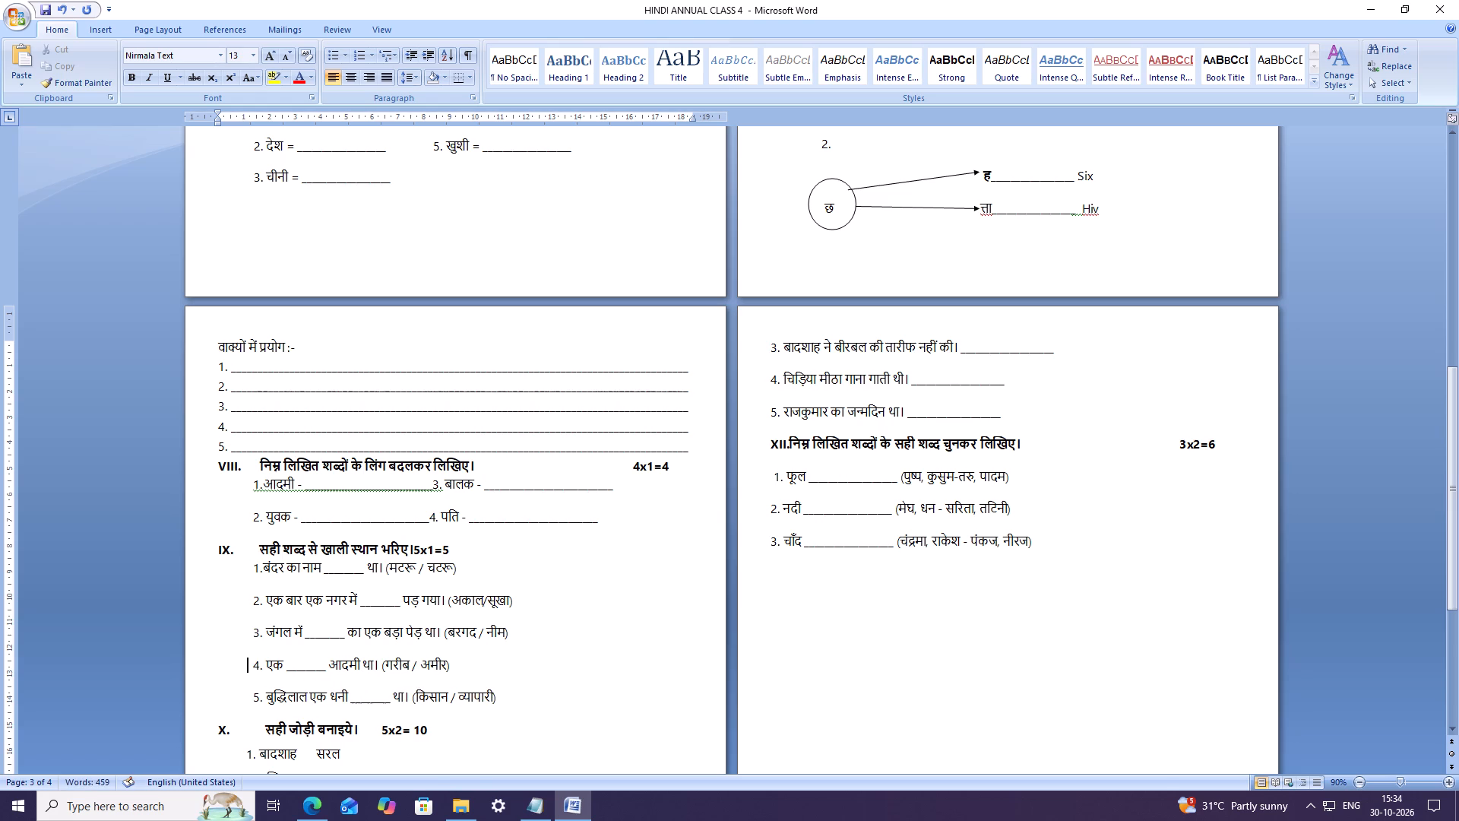
Save the Class 4 exam paper.
key("ctrl+s")
key("ctrl+s")
key("ctrl+s")
Lengthen the answer blank in section IX's first item by nine underscores.
left_click(362, 570)
type("_____")
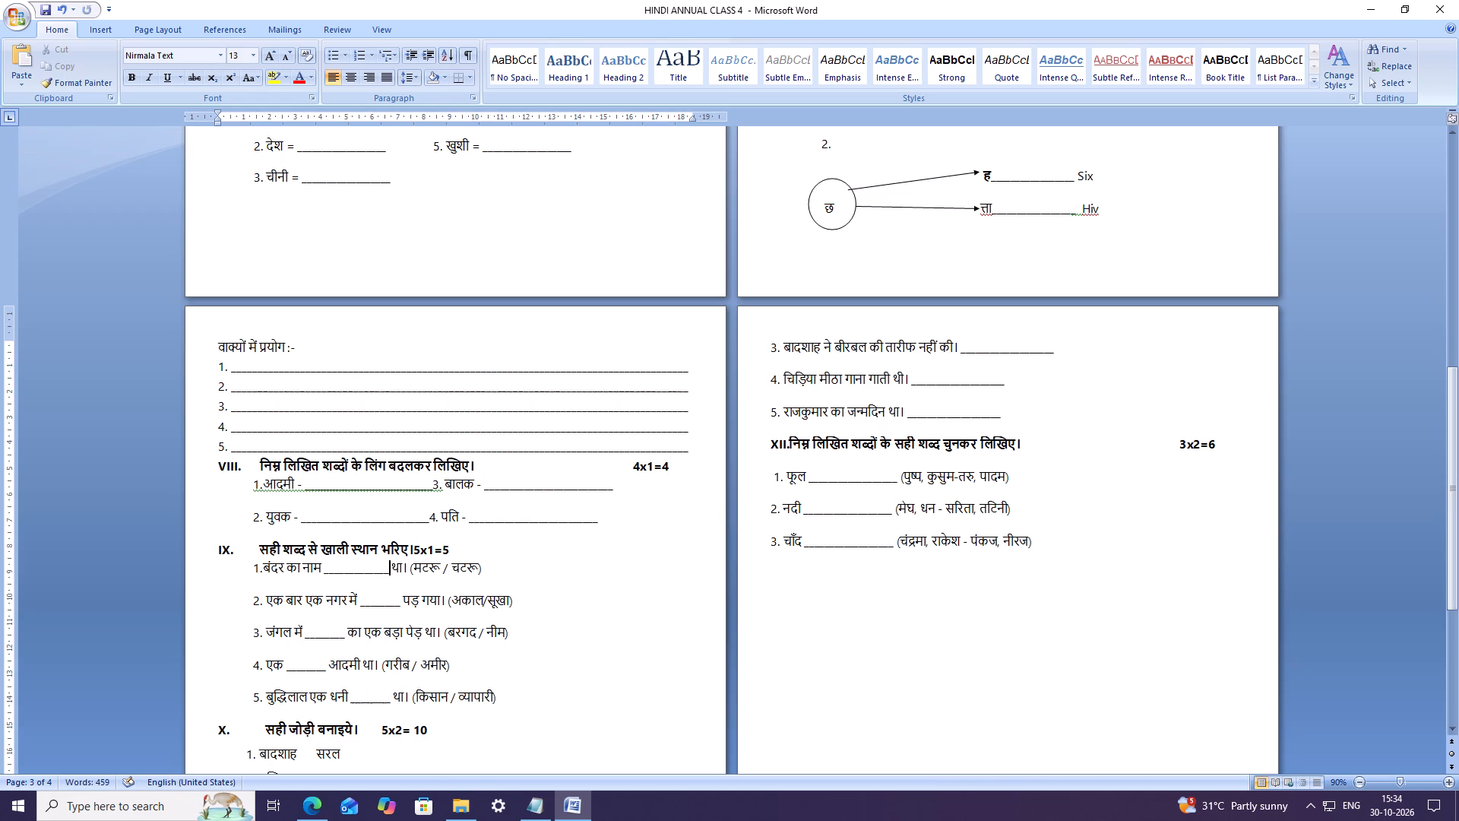
left_click(451, 578, "shift")
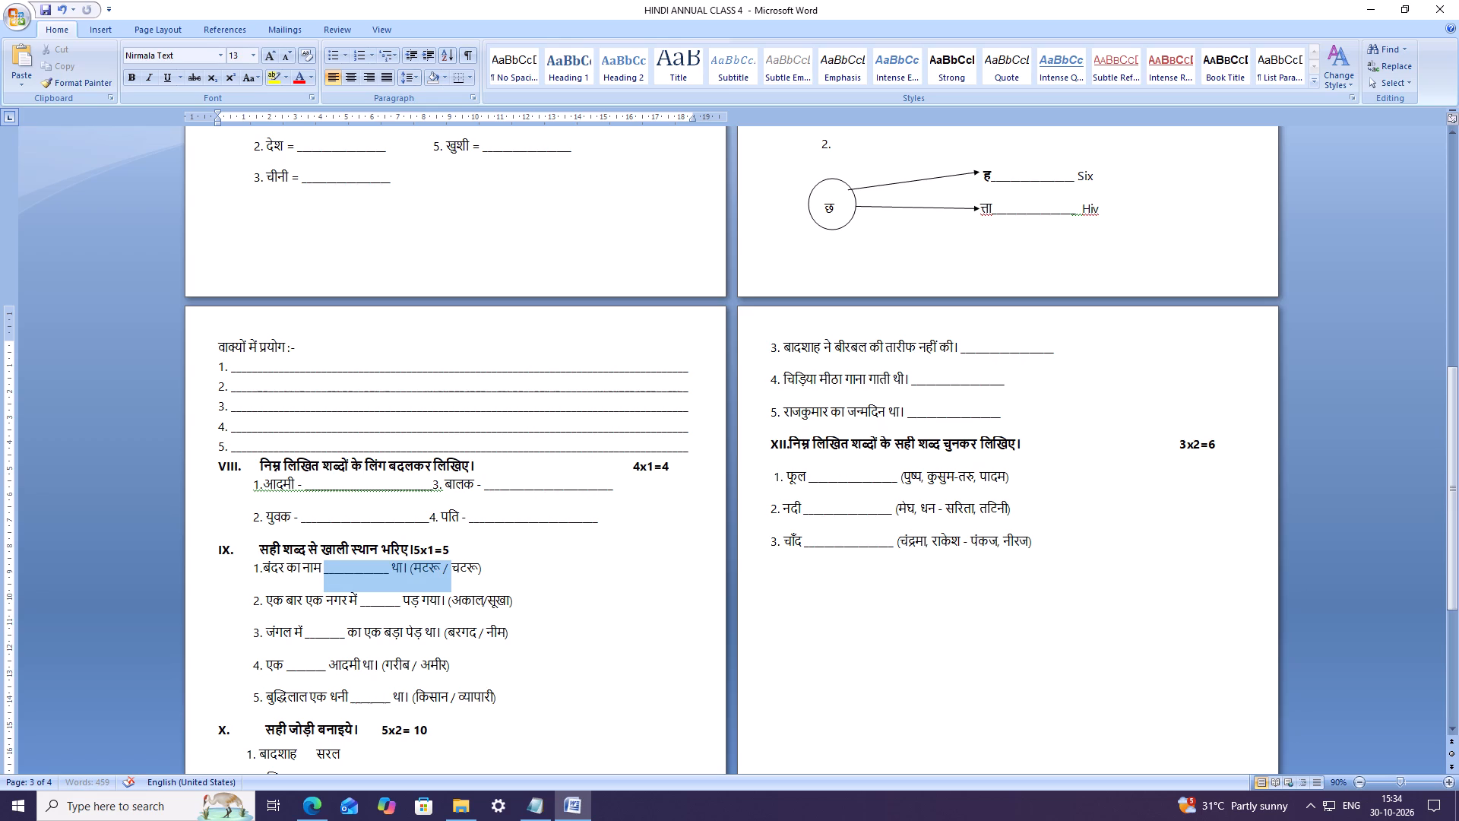
left_click(400, 574)
left_click(388, 572)
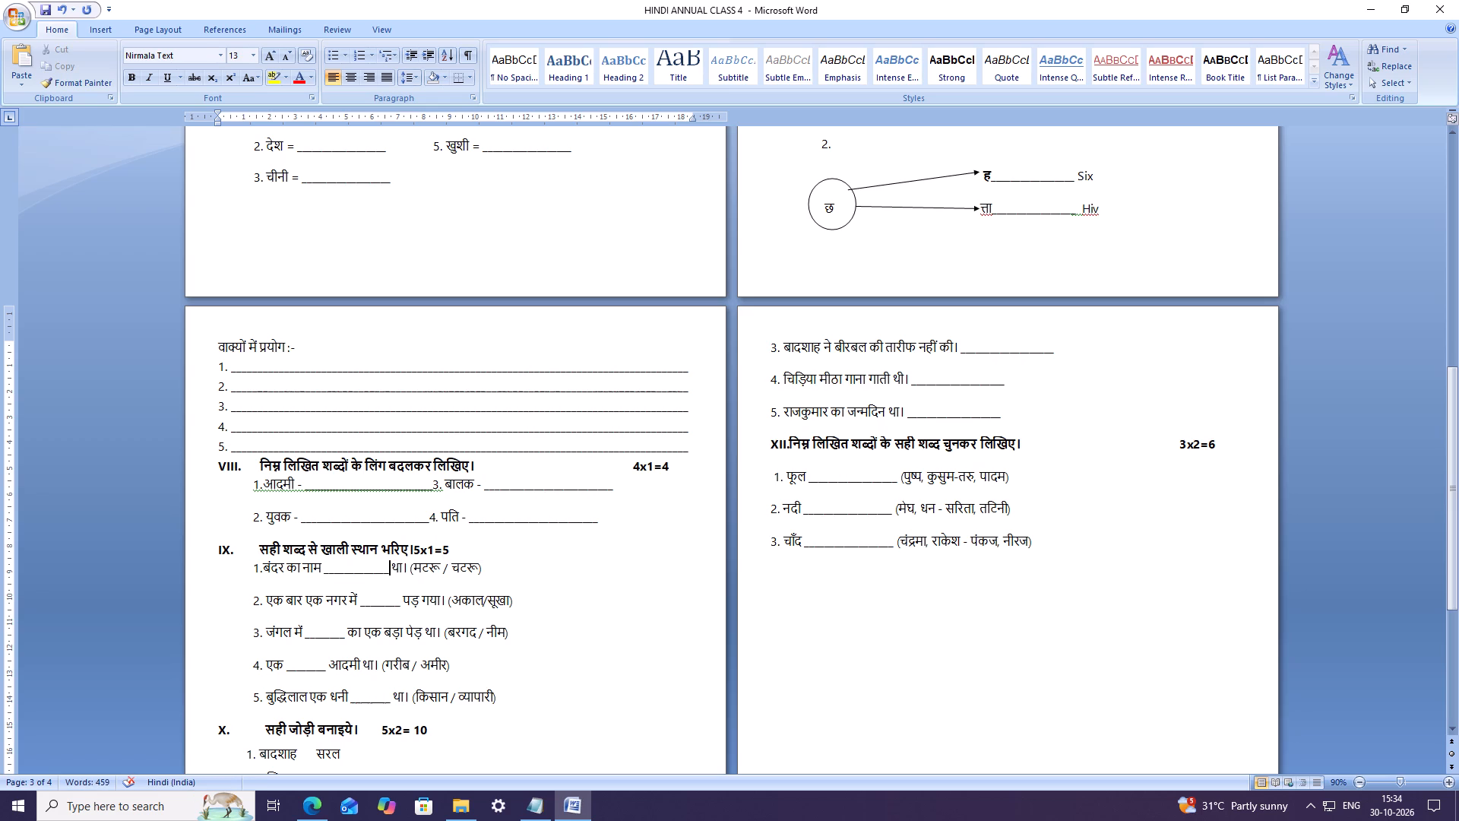
type("____")
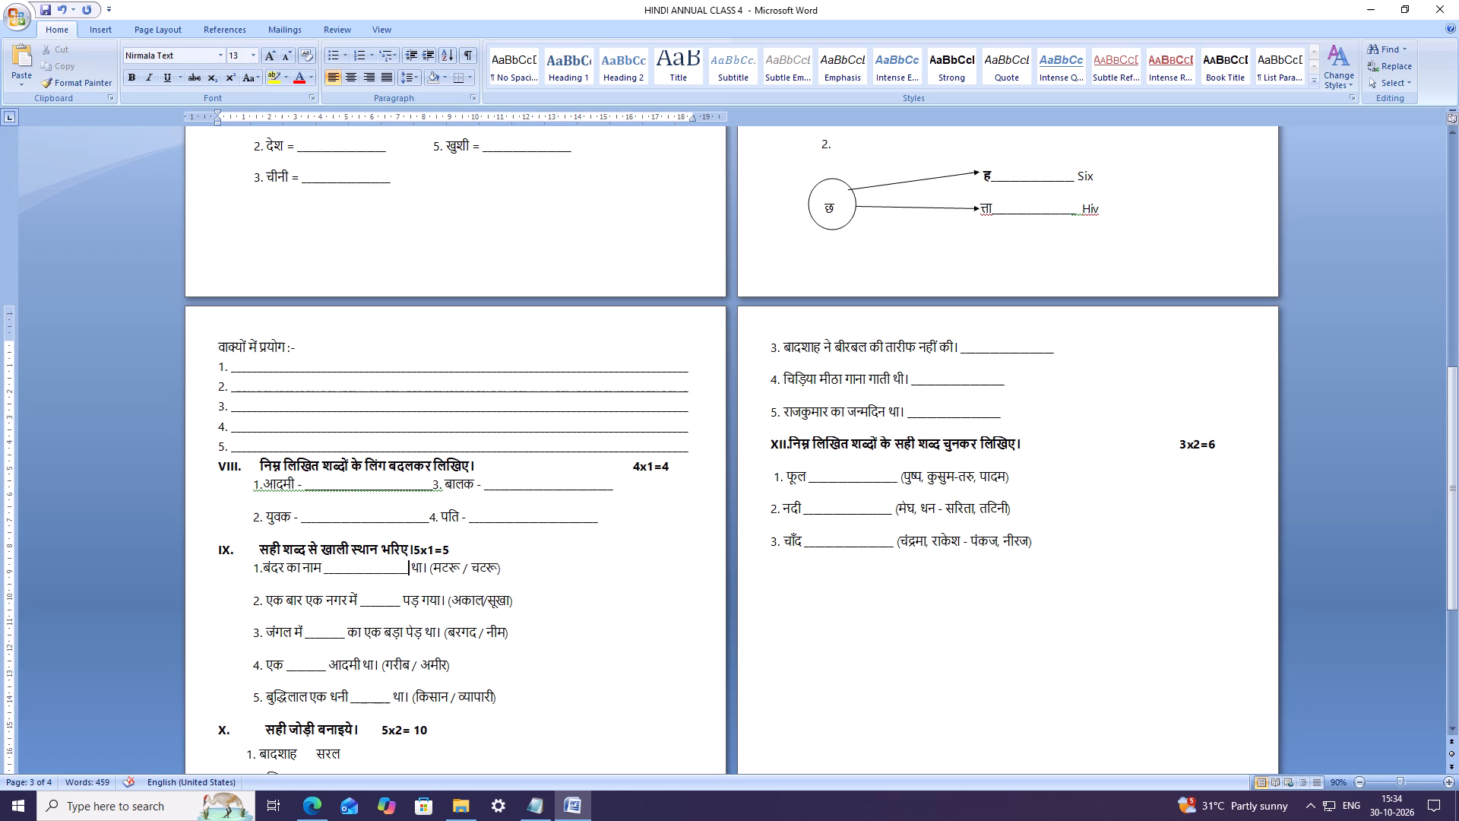
Copy the first item's lengthened blank and replace the short blanks in section IX's items 2 to 5 with it.
key("shift+Left")
key("shift+Left")
key("shift+Left")
key("shift+Left")
key("shift+Left")
key("shift+Left")
key("shift+Left")
key("shift+Left")
key("shift+Left")
key("shift+Left")
key("shift+Left")
key("shift+Left")
key("shift+Left")
key("shift+Left")
key("shift+Left")
key("shift+Left")
key("shift+Left")
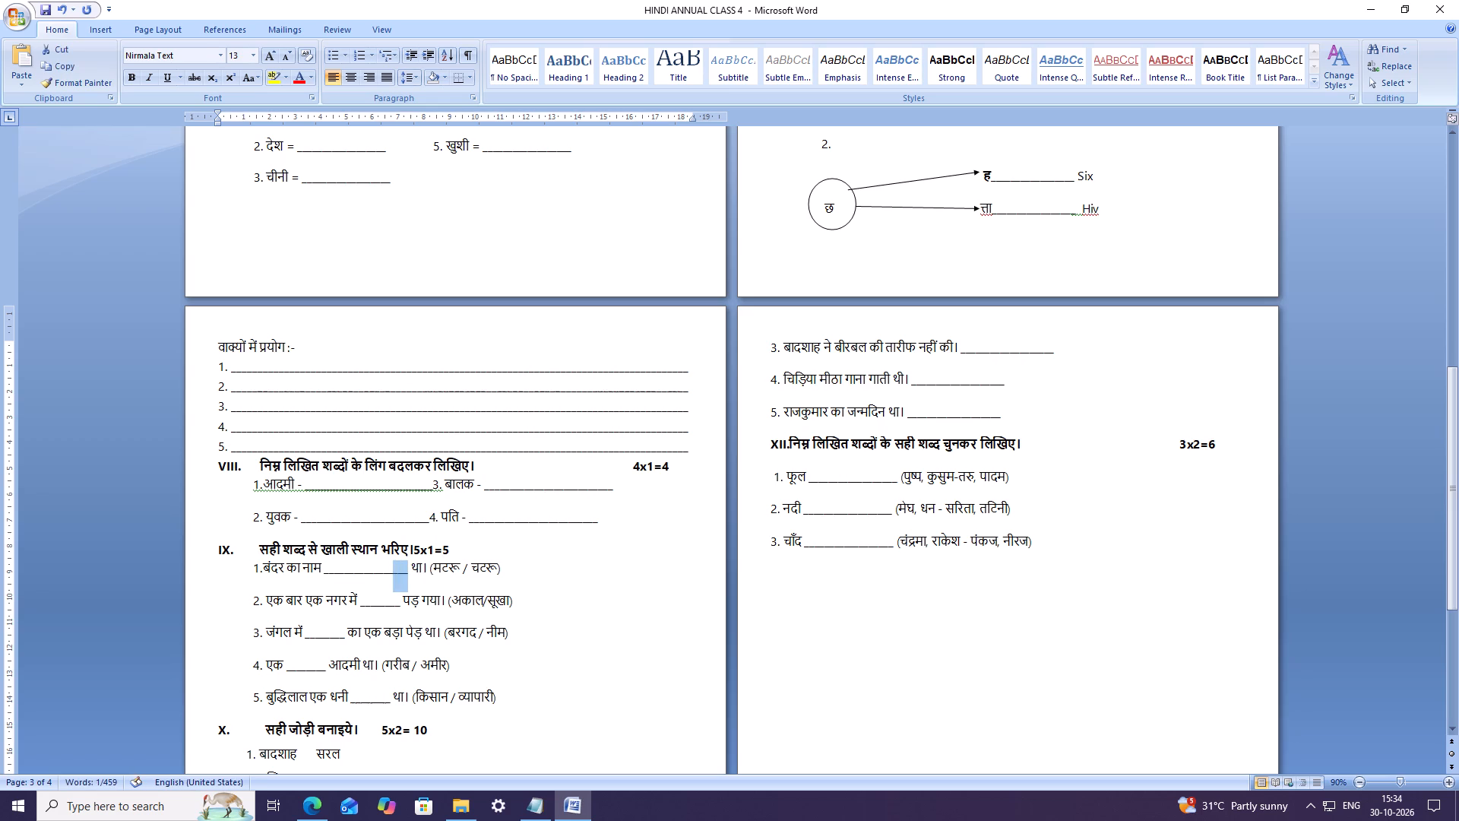
key("ctrl+c")
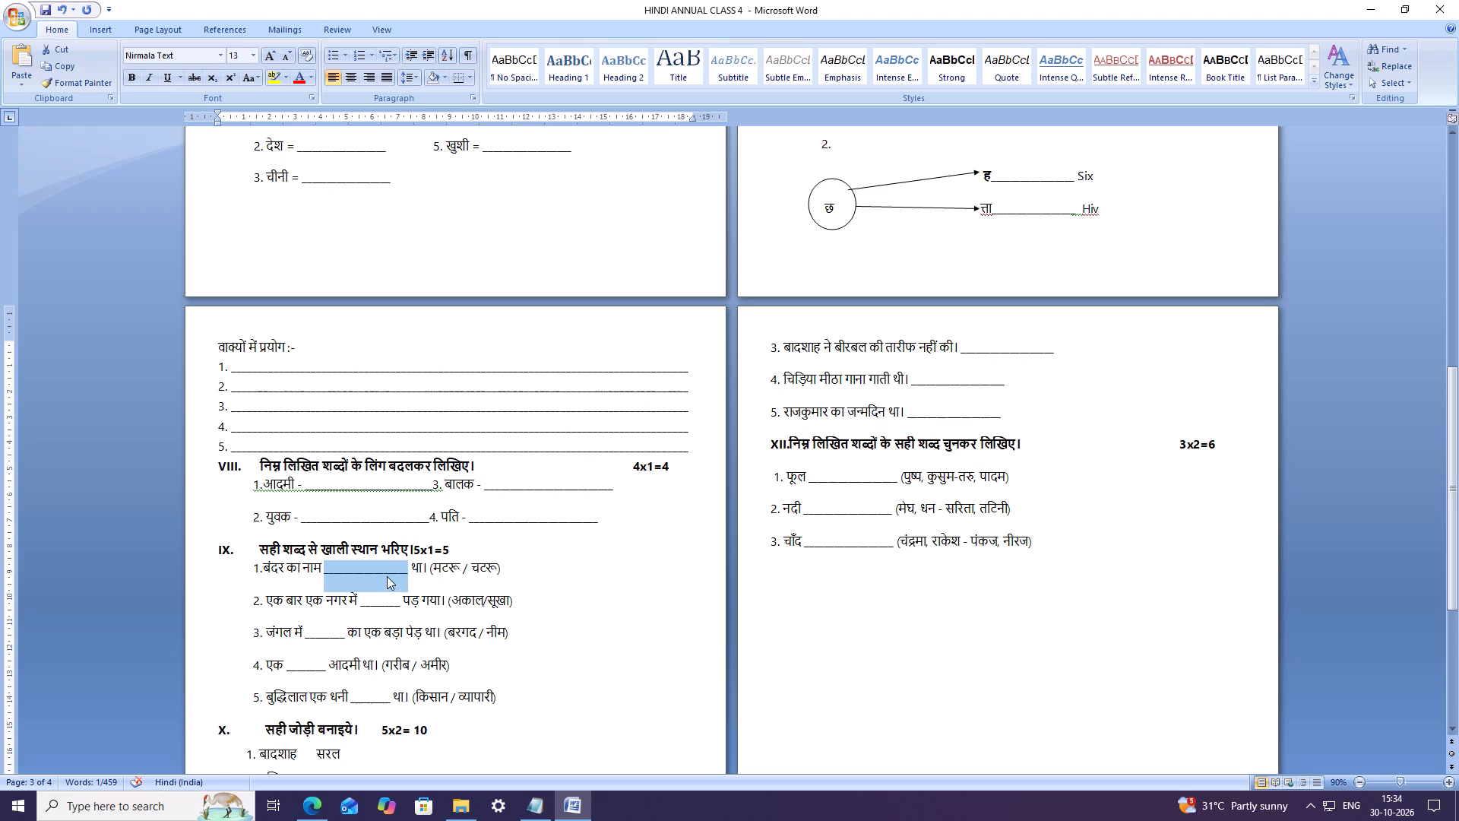
double_click(397, 609)
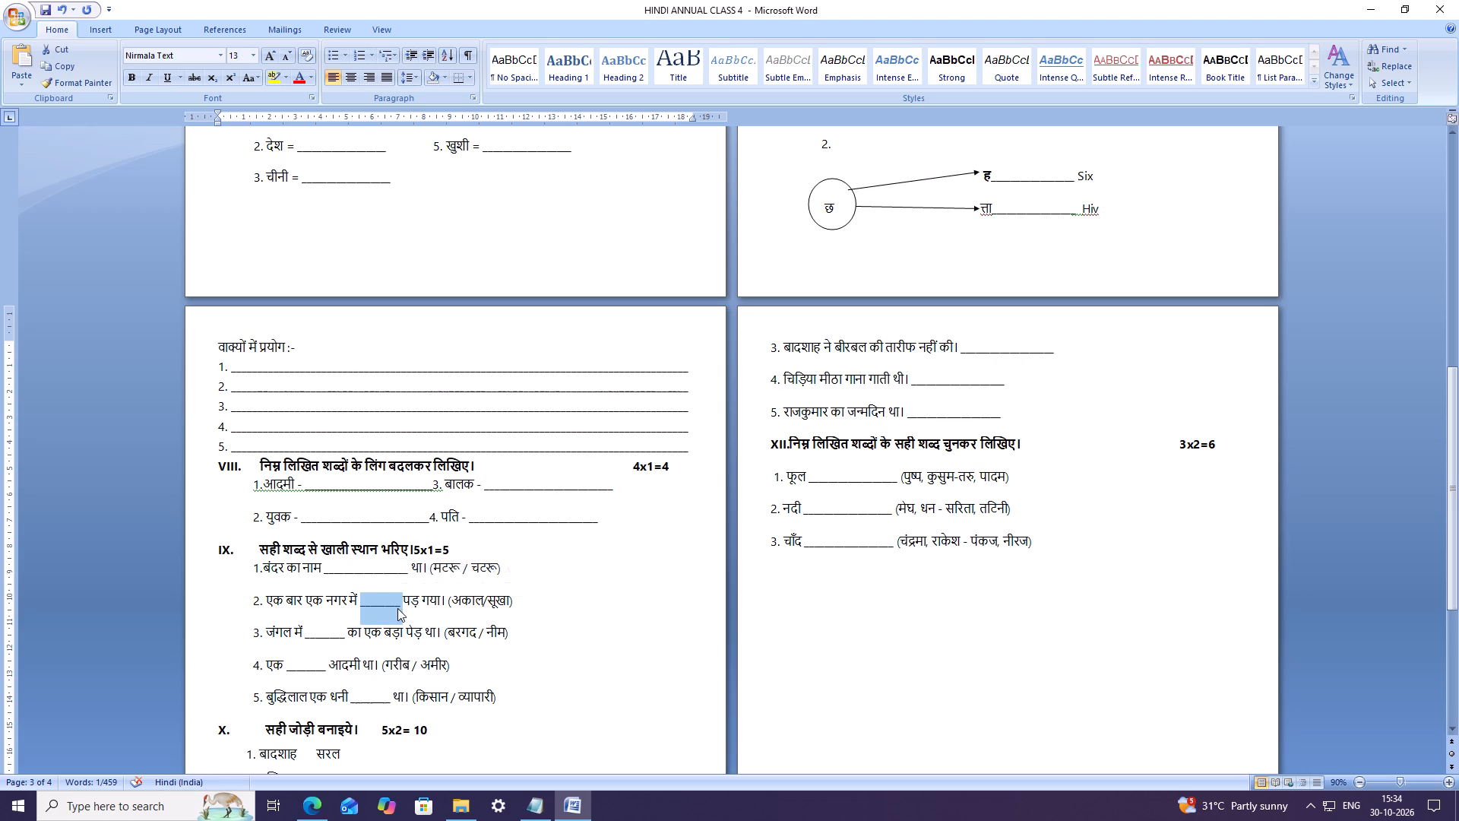
key("ctrl+v")
double_click(324, 639)
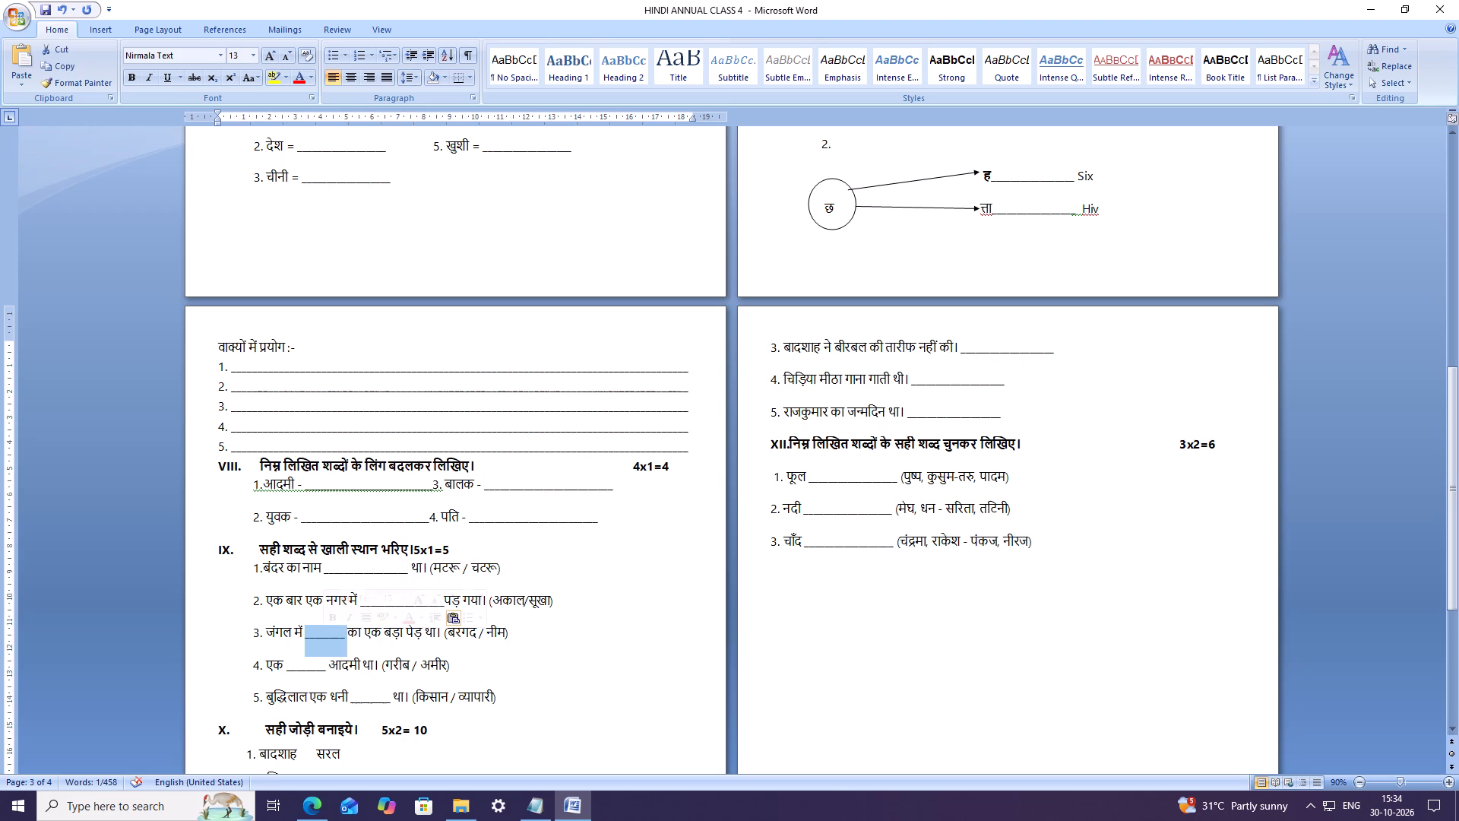
key("ctrl+v")
double_click(322, 667)
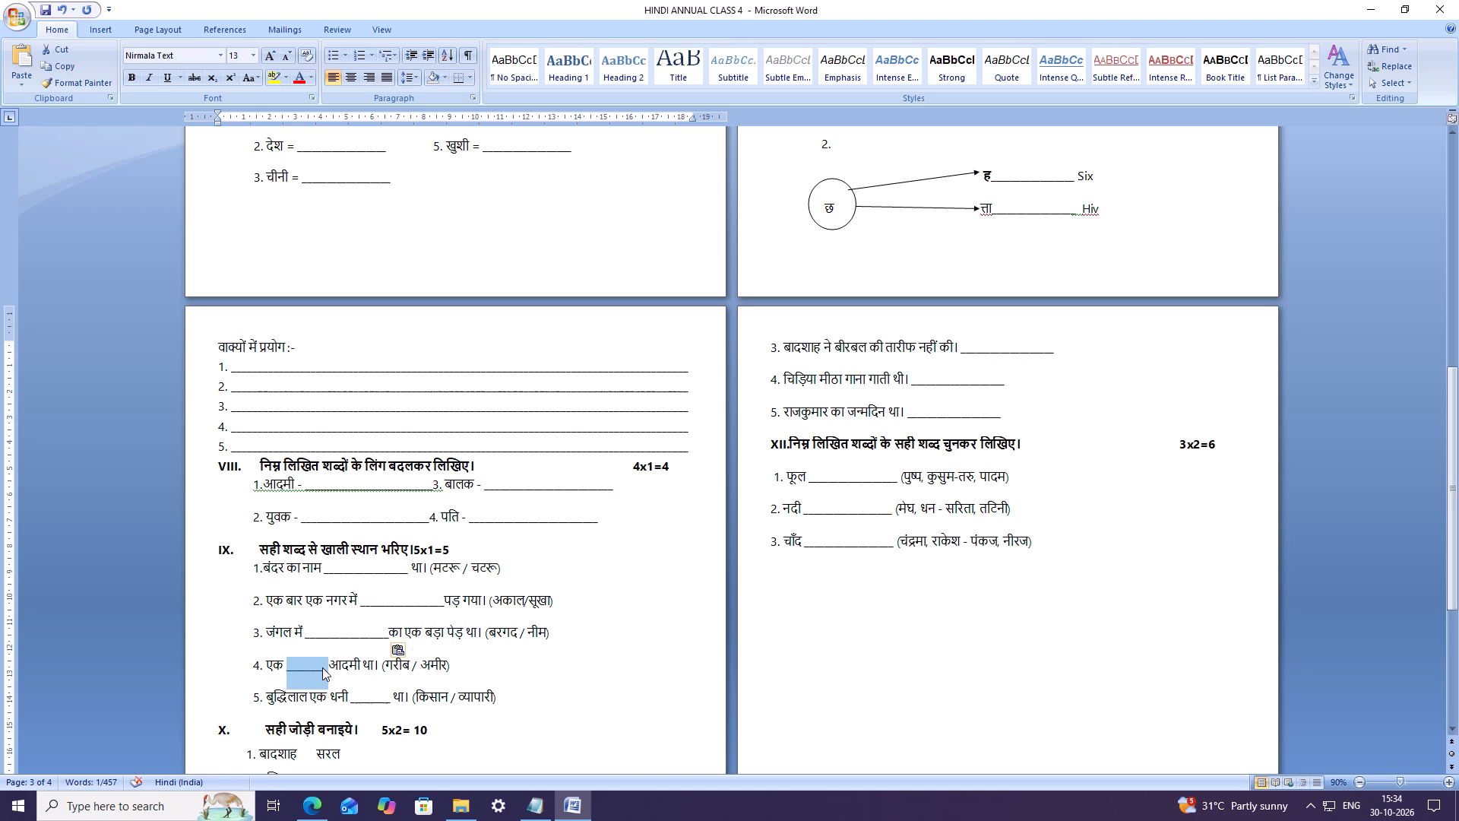
key("ctrl+v")
double_click(363, 699)
key("ctrl+v")
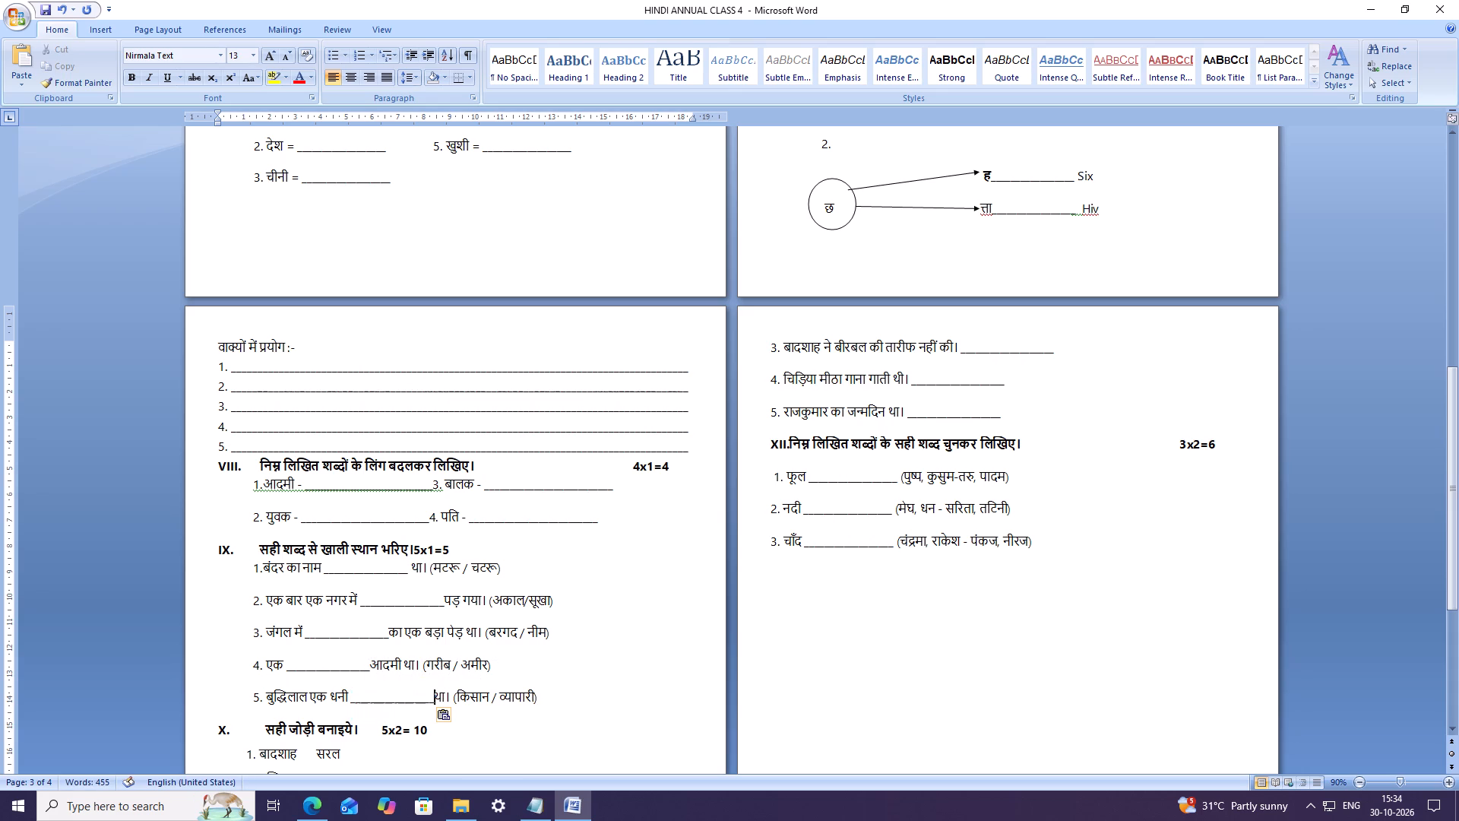
Save the Class 4 exam paper.
key("ctrl+s")
key("ctrl+s")
key("ctrl+s")
Insert an empty line between section IX's heading and its first item.
left_click(608, 636)
scroll(565, 550, "down", 1)
left_click(502, 521)
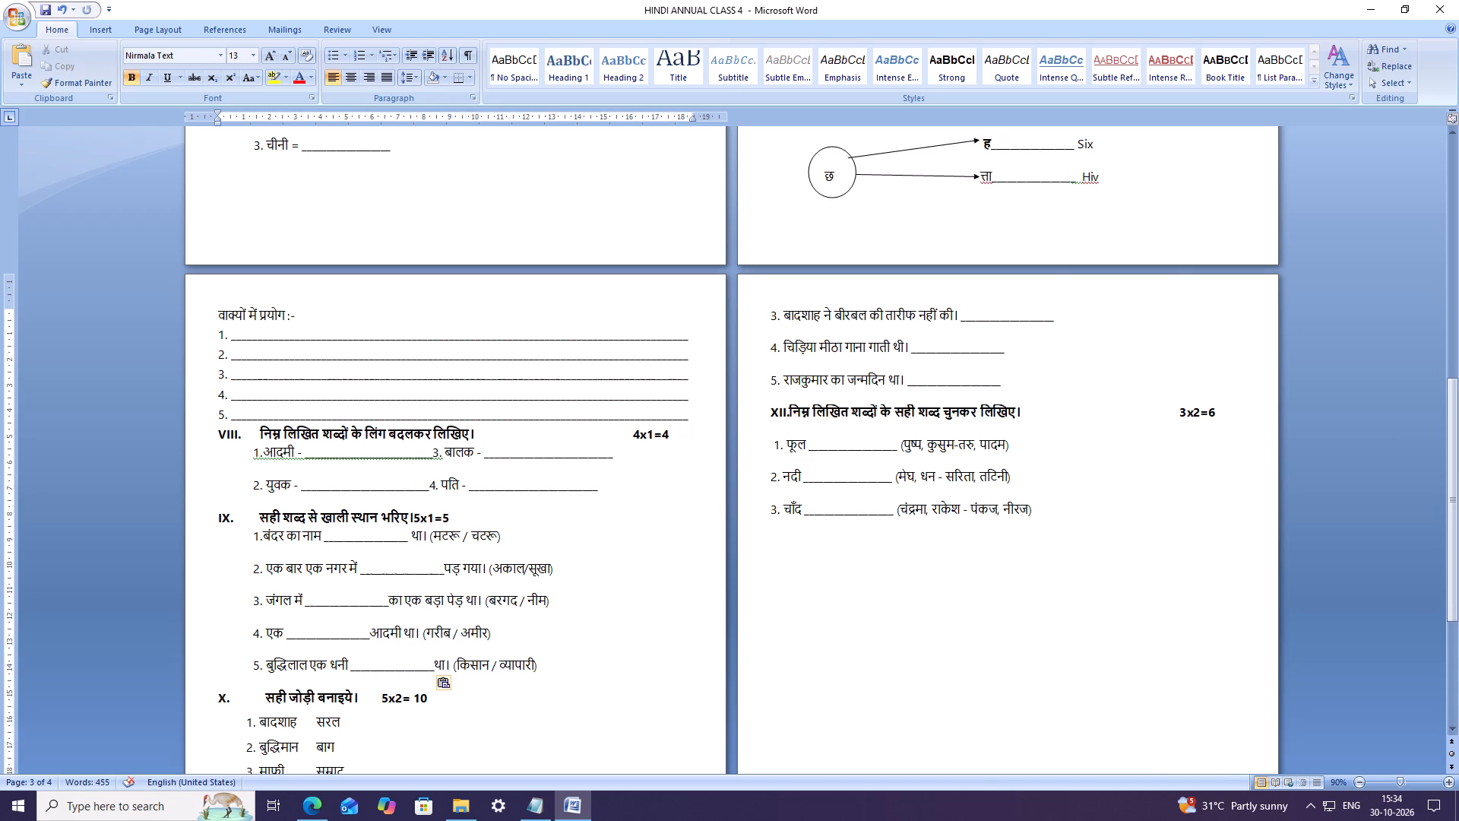
key("Return")
Move section IX's marks (5x1=5) across with spaces to align under section VIII's marks (4x1=4).
left_click(415, 522)
key("space")
key("space")
key("space")
key("space")
key("space")
key("space")
key("space")
key("space")
key("space")
key("space")
key("space")
key("space")
key("space")
key("space")
key("space")
key("space")
key("space")
key("space")
key("space")
key("space")
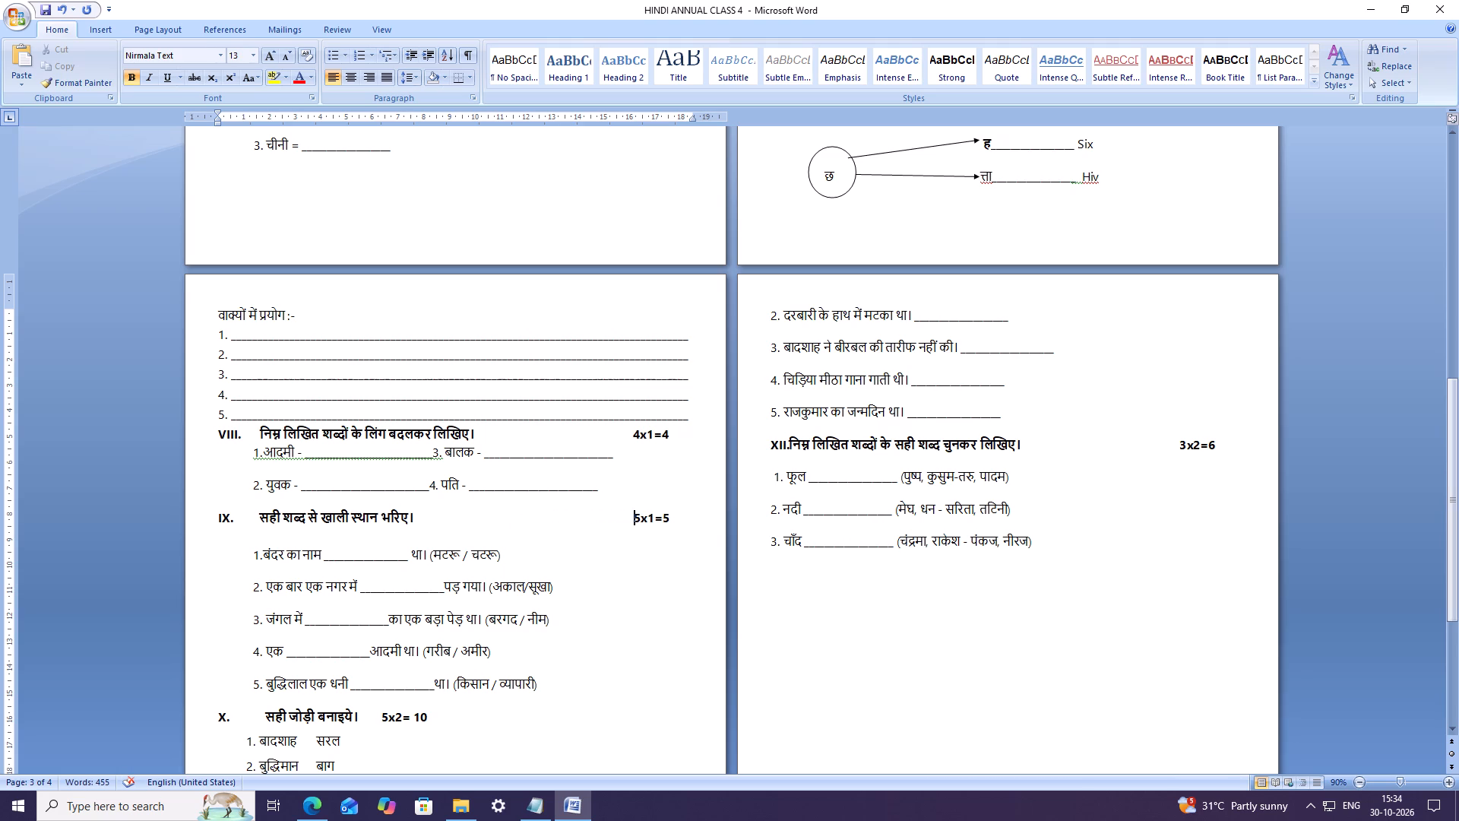
Save the Class 4 exam paper.
key("ctrl+s")
key("ctrl+s")
key("ctrl+s")
Insert an empty line between section VIII's heading and its first item line.
left_click(697, 436)
key("Return")
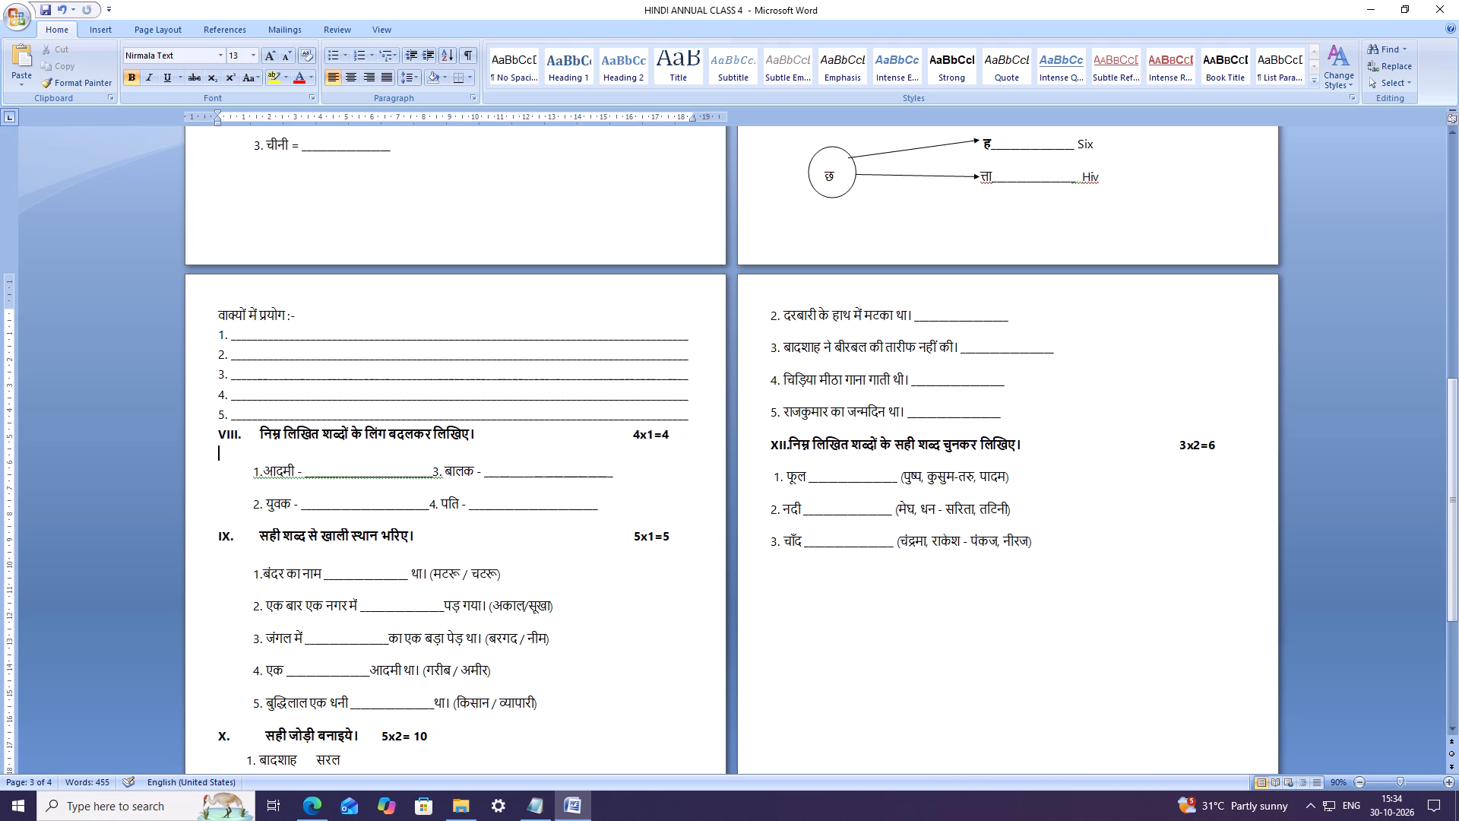
Save the Class 4 exam paper.
key("ctrl+s")
key("ctrl+s")
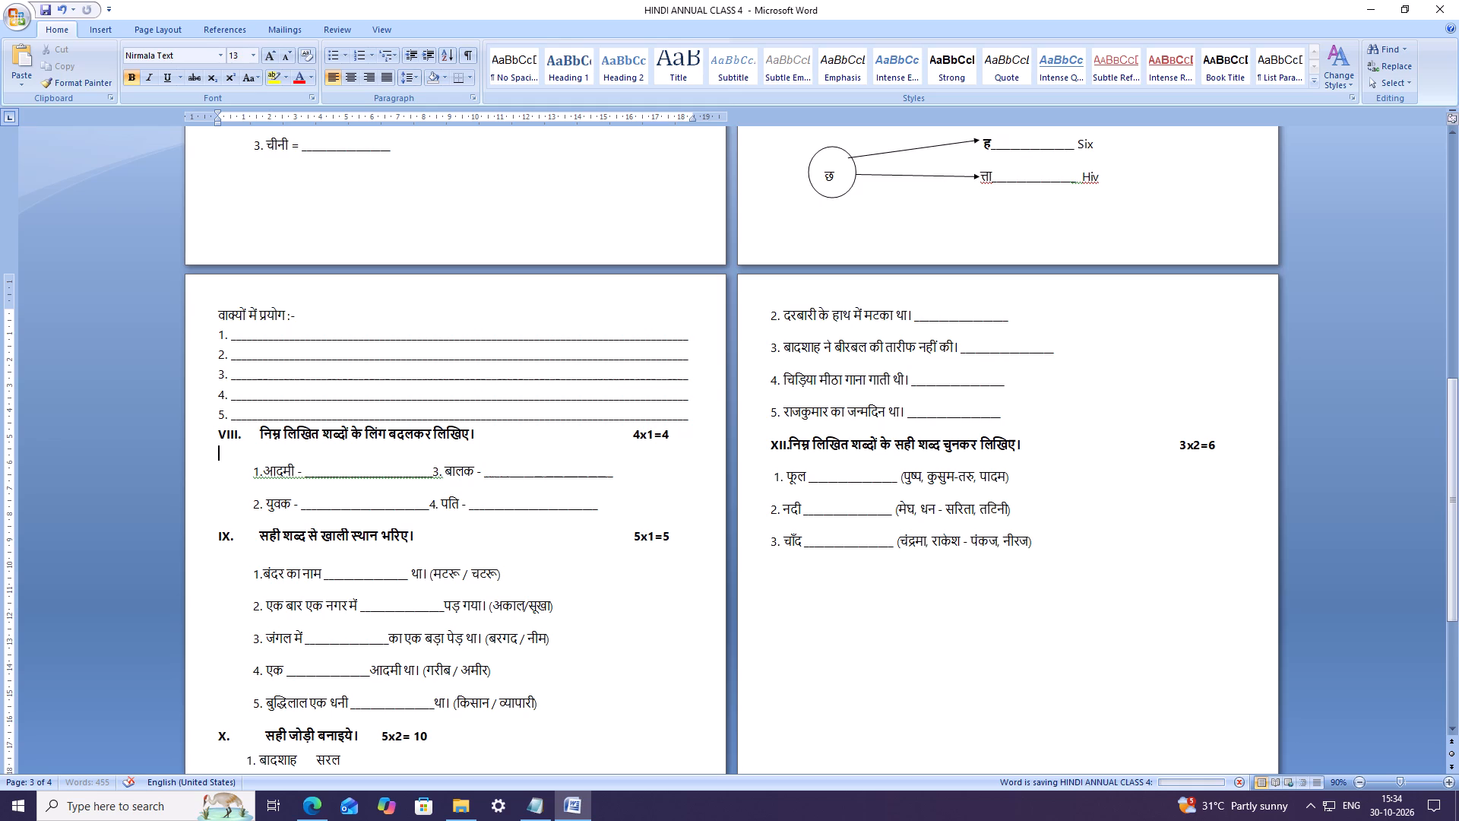
Add two empty lines after section X's pairs to push section XI's heading onto the next page.
left_click(549, 567)
scroll(542, 568, "down", 12)
left_click(300, 677)
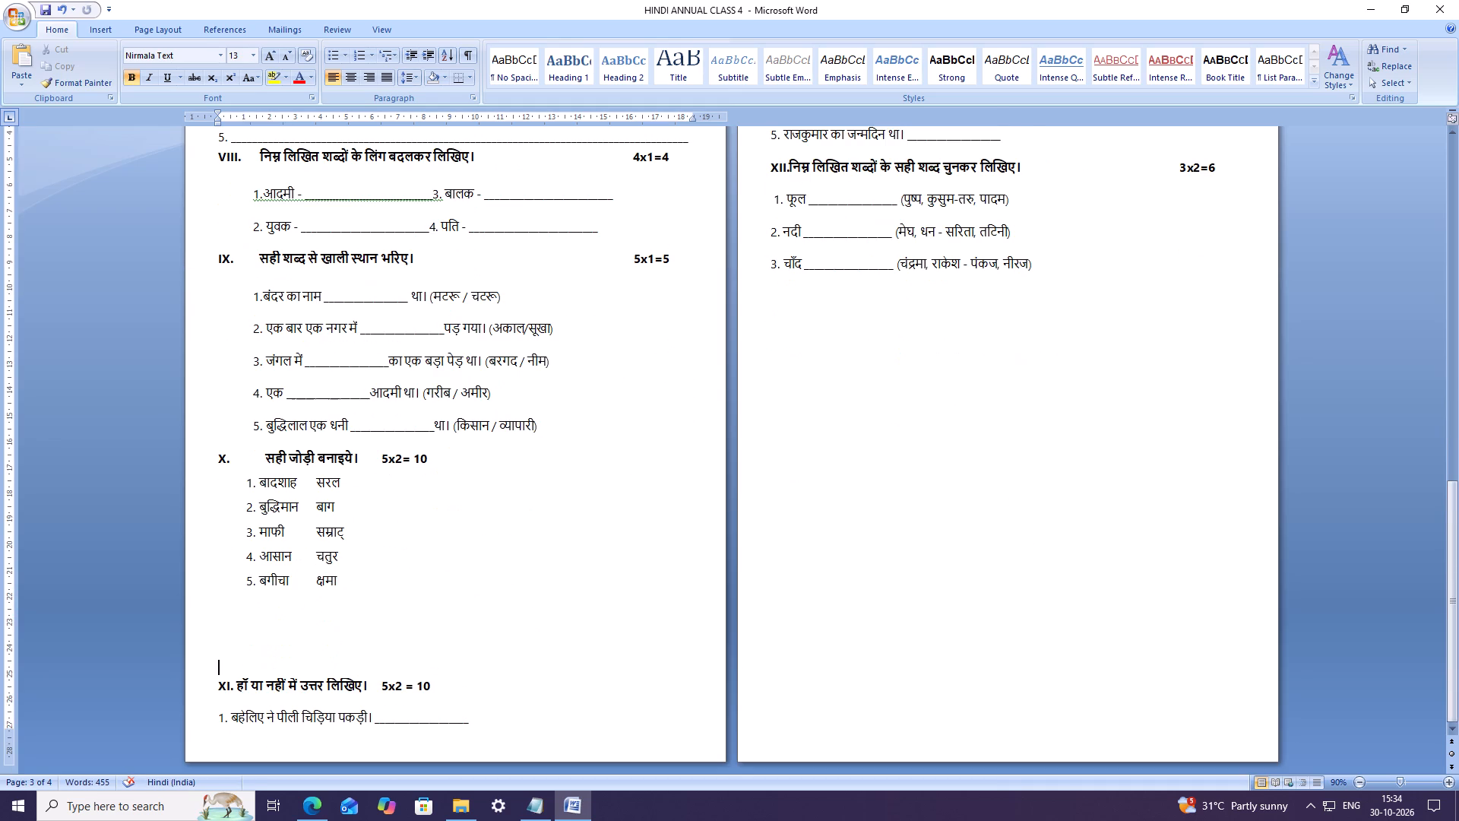
left_click(267, 647)
key("Return")
key("Return")
scroll(592, 565, "up", 6)
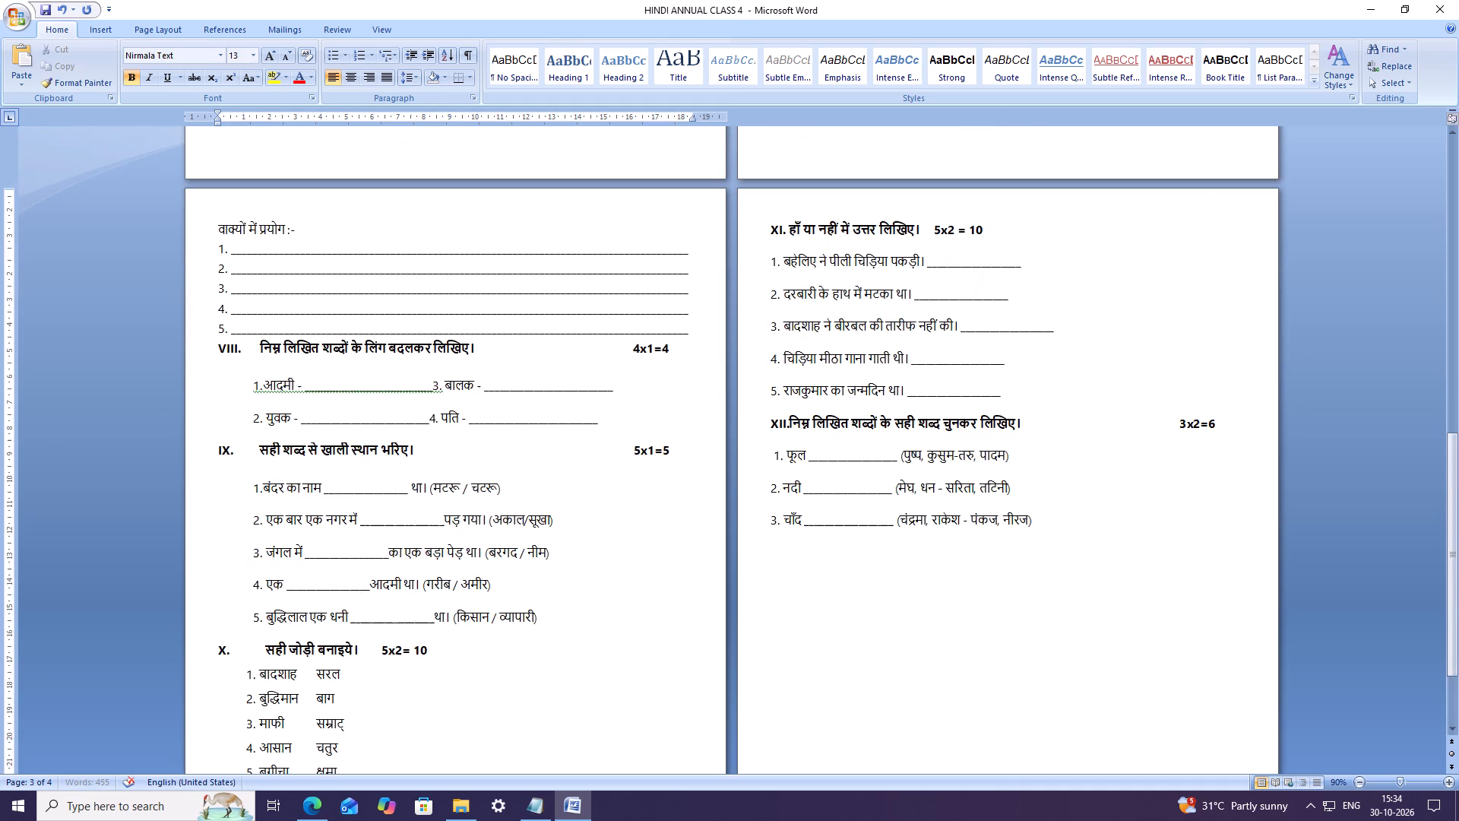
scroll(597, 550, "up", 2)
scroll(597, 550, "down", 4)
Set the line spacing of section X's five matching pairs to 2.0.
left_click_drag(392, 713, 223, 620)
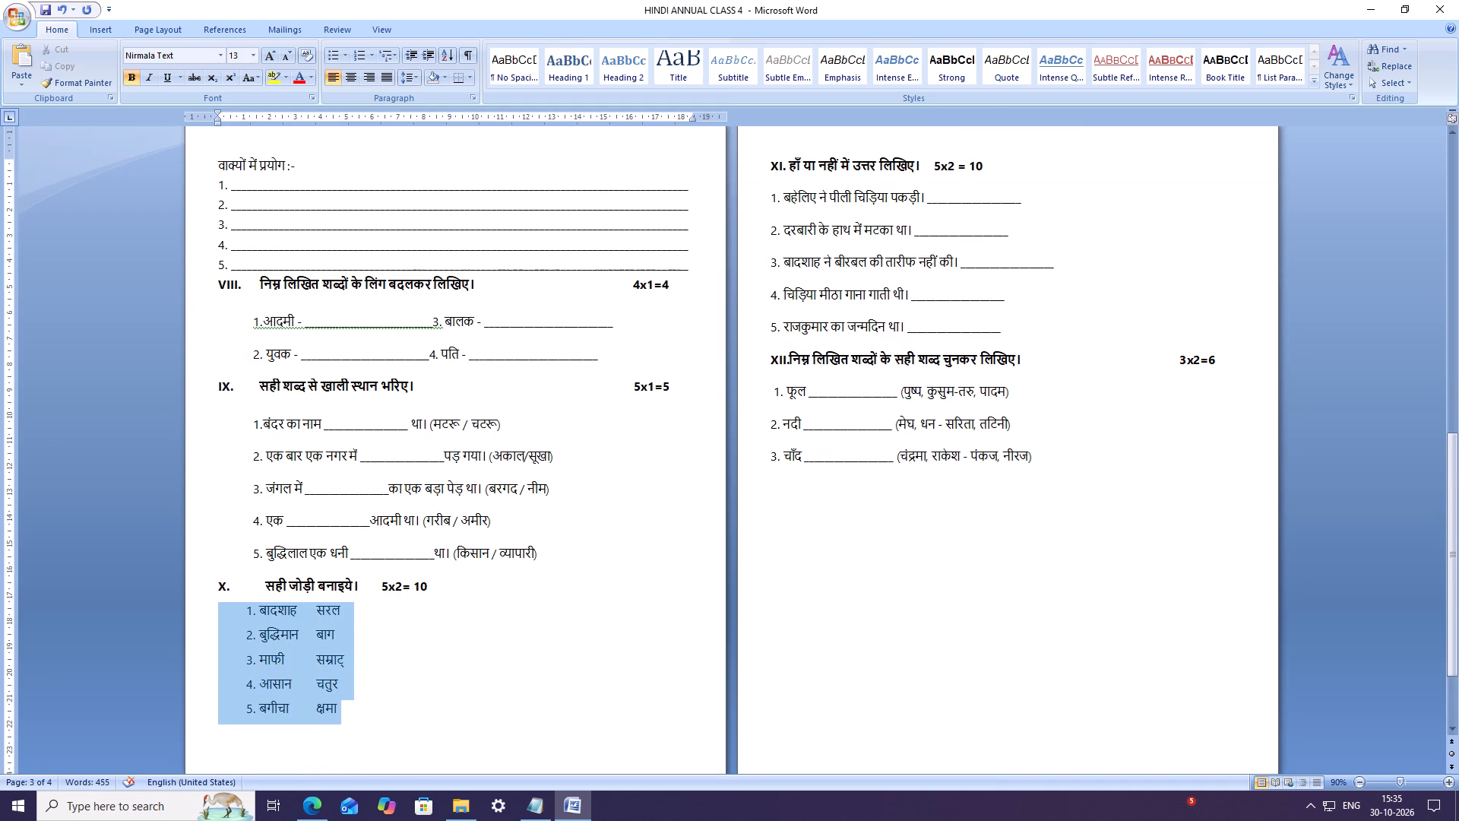
left_click_drag(223, 620, 222, 619)
left_click(415, 69)
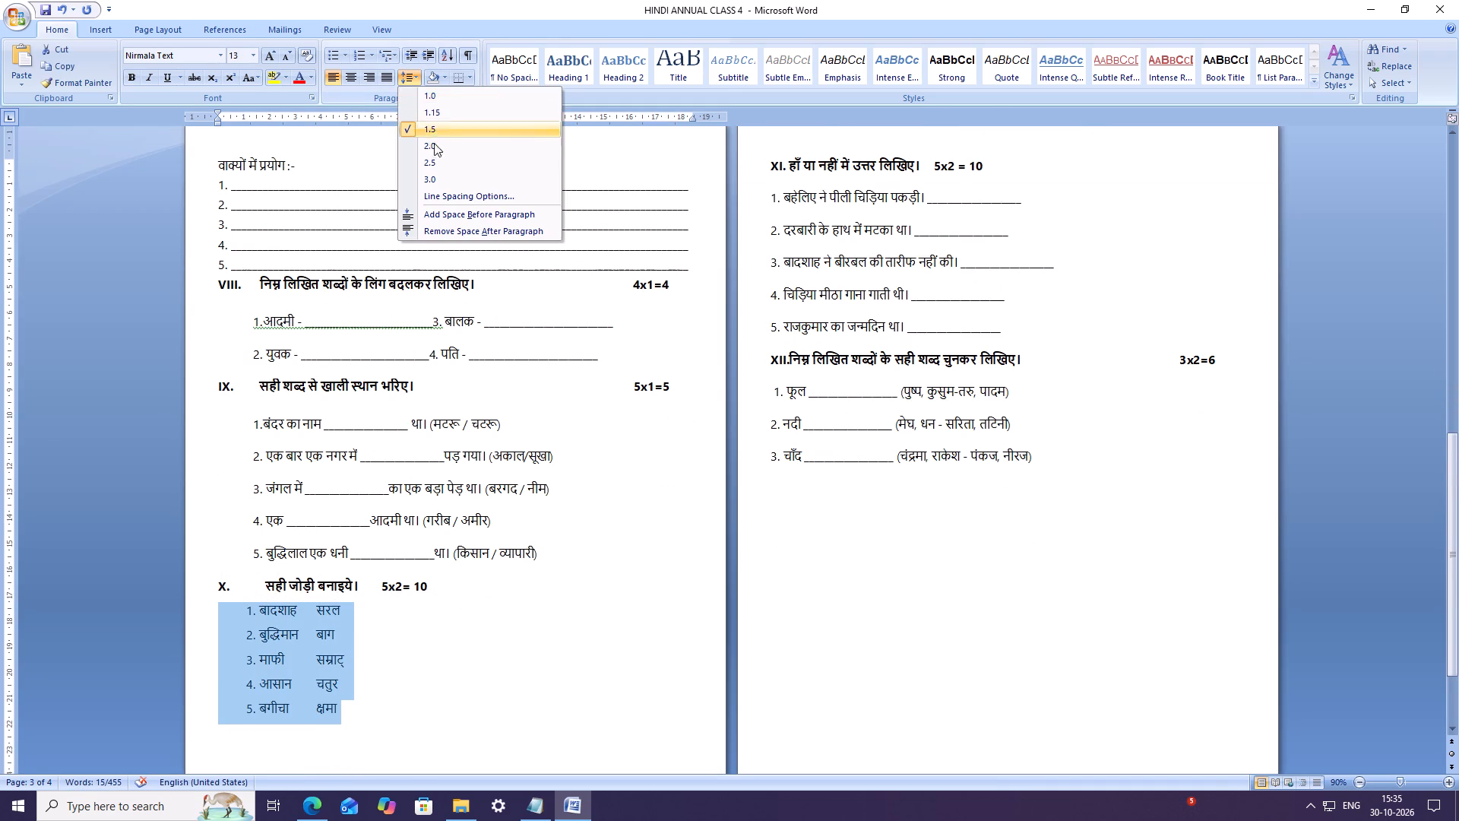
left_click(438, 149)
left_click(495, 591)
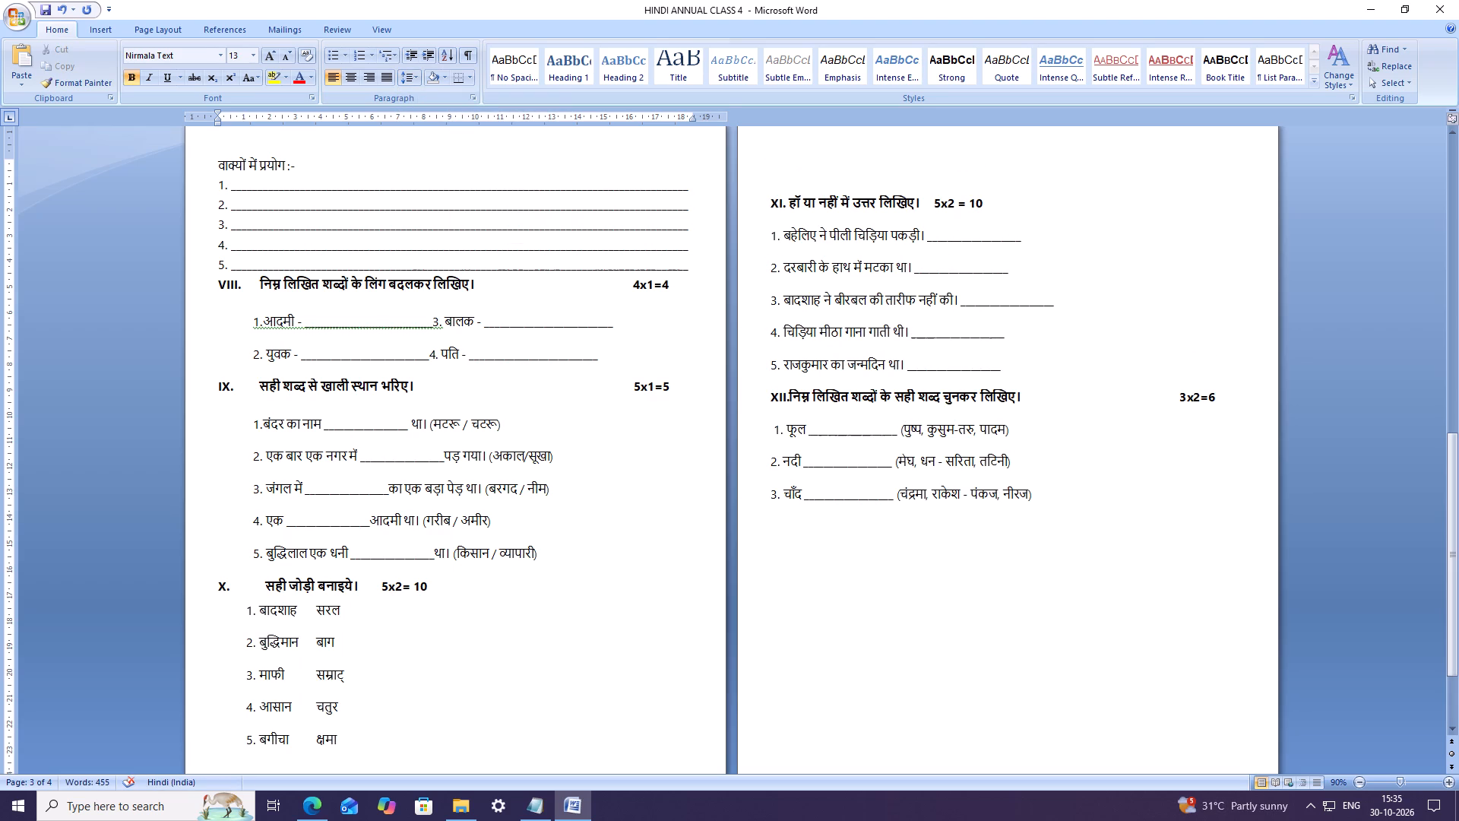
Move section X's marks, 5x2= 10, across the heading line with spaces to align with the marks of sections VIII and IX.
left_click(375, 591)
key("space")
key("space")
key("space")
key("space")
key("space")
key("space")
key("space")
key("space")
key("space")
key("space")
key("space")
key("space")
key("space")
key("space")
key("space")
key("space")
key("space")
key("space")
key("space")
key("space")
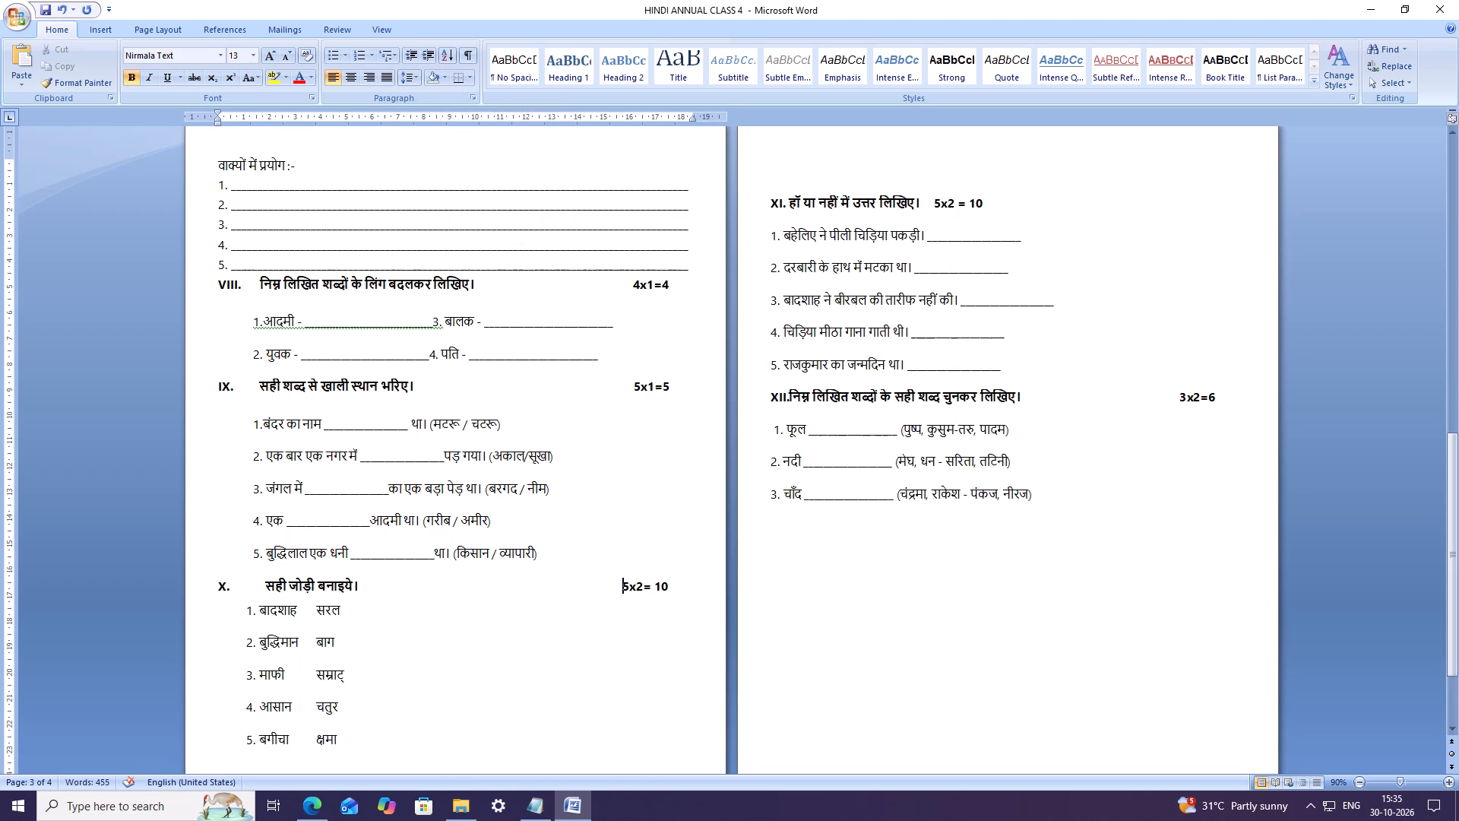
key("space")
Save the Class 4 exam paper.
key("ctrl+s")
key("ctrl+s")
left_click(480, 649)
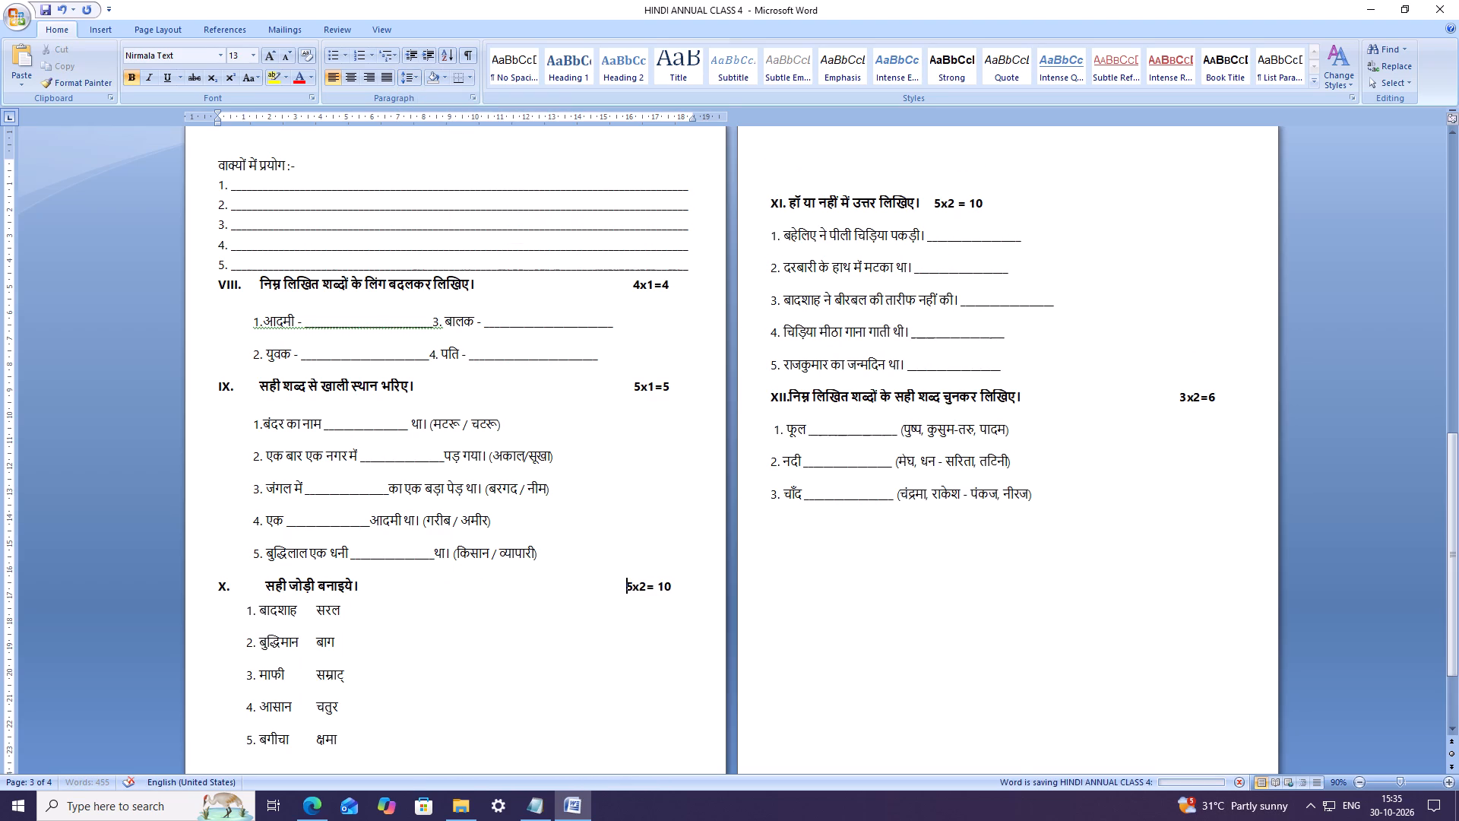
Indent section X's first pair by one space and space its match सरल well away from बादशाह as a separate column.
left_click(240, 613)
key("space")
left_click(305, 620)
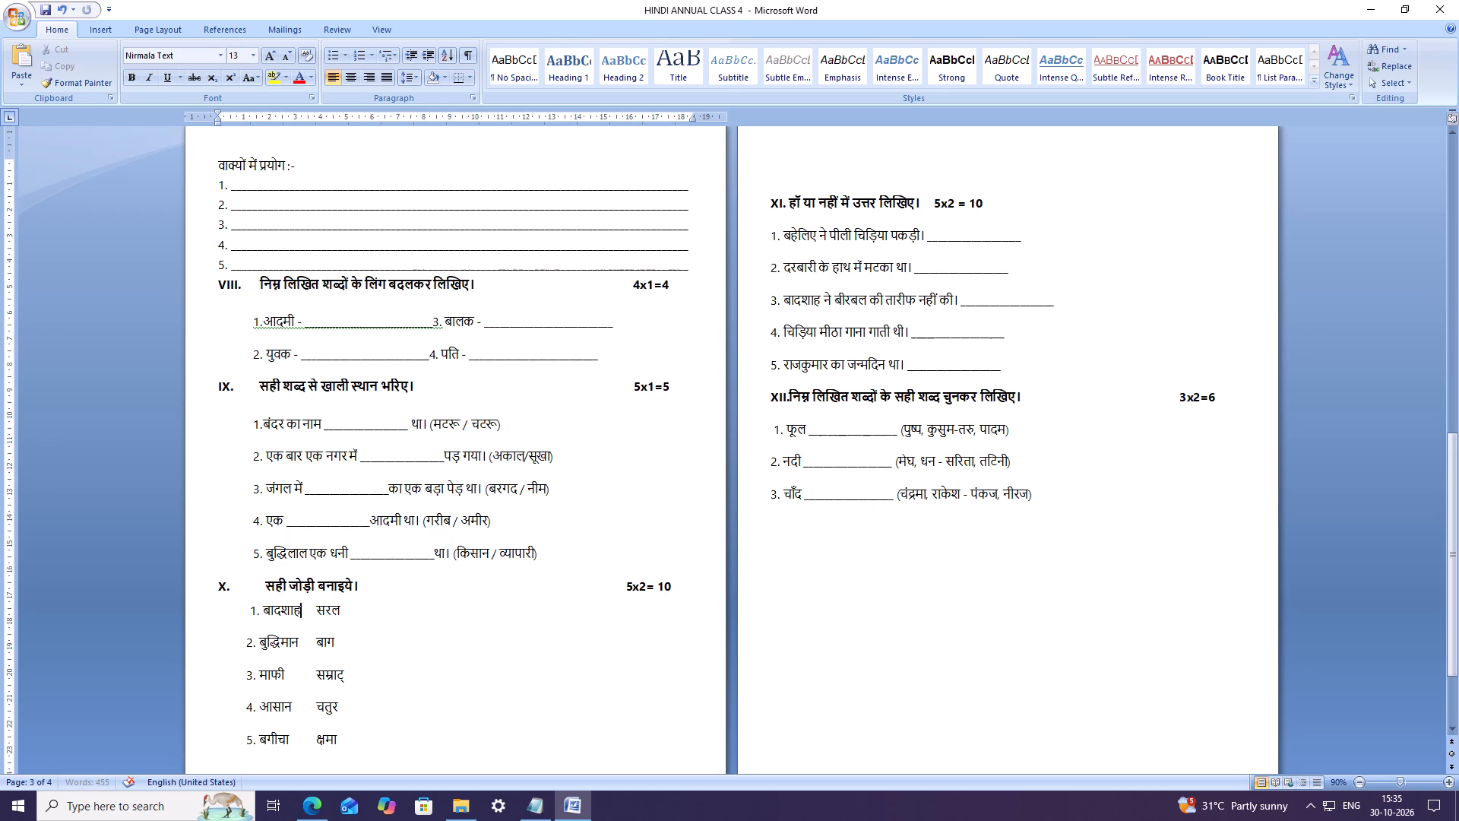
key("space")
key("space")
key("space")
key("space")
key("space")
key("space")
key("space")
key("space")
key("space")
key("space")
key("space")
key("space")
key("space")
key("space")
key("space")
key("space")
key("space")
key("space")
key("space")
key("space")
key("space")
key("space")
key("space")
key("space")
key("space")
Indent section X's five numbered pairs with two more spaces each, aligning their numbers with section IX's items.
left_click(245, 640)
key("space")
key("space")
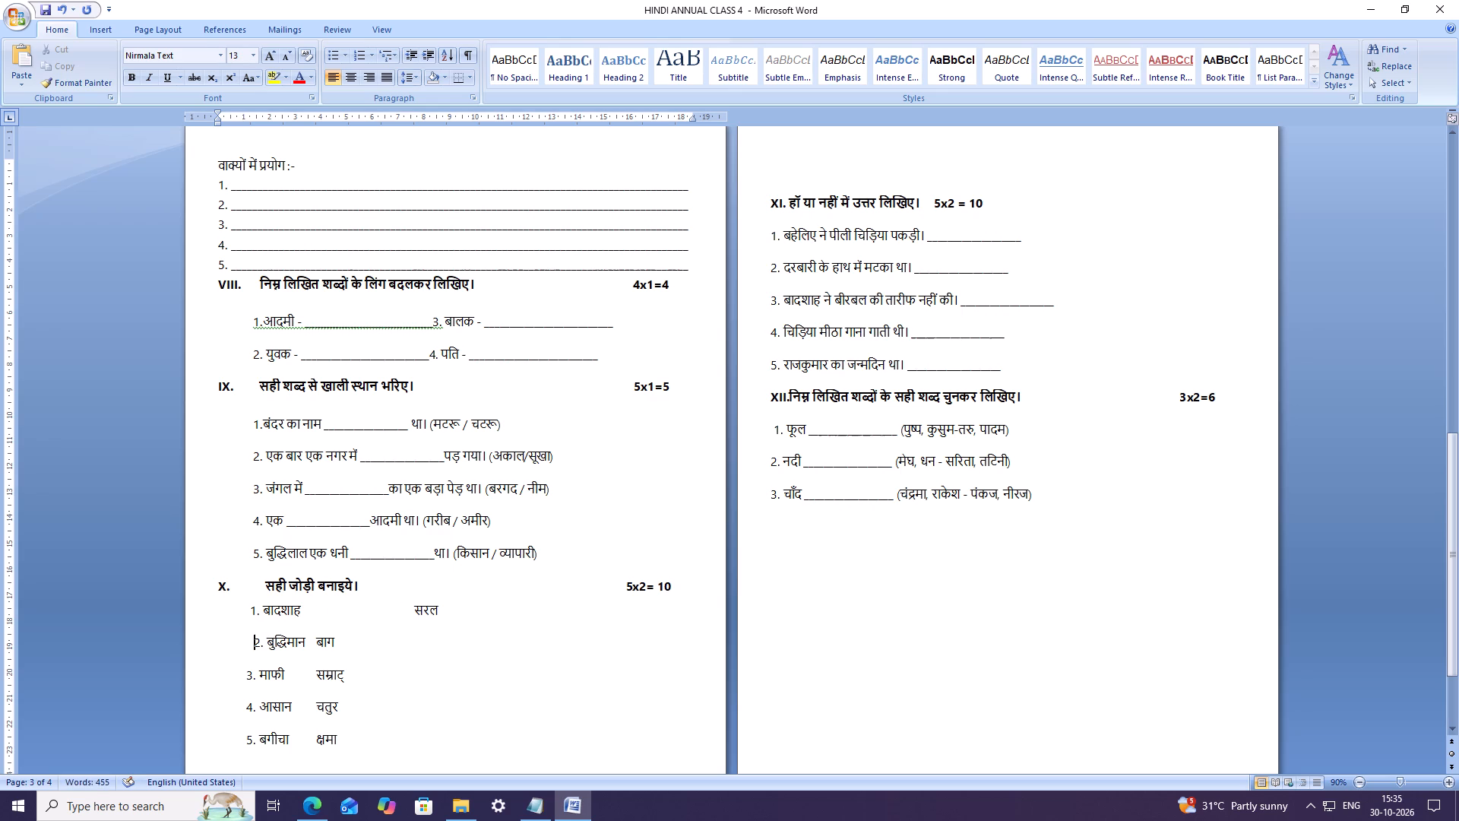
left_click(245, 614)
key("space")
key("space")
left_click(242, 675)
key("space")
key("space")
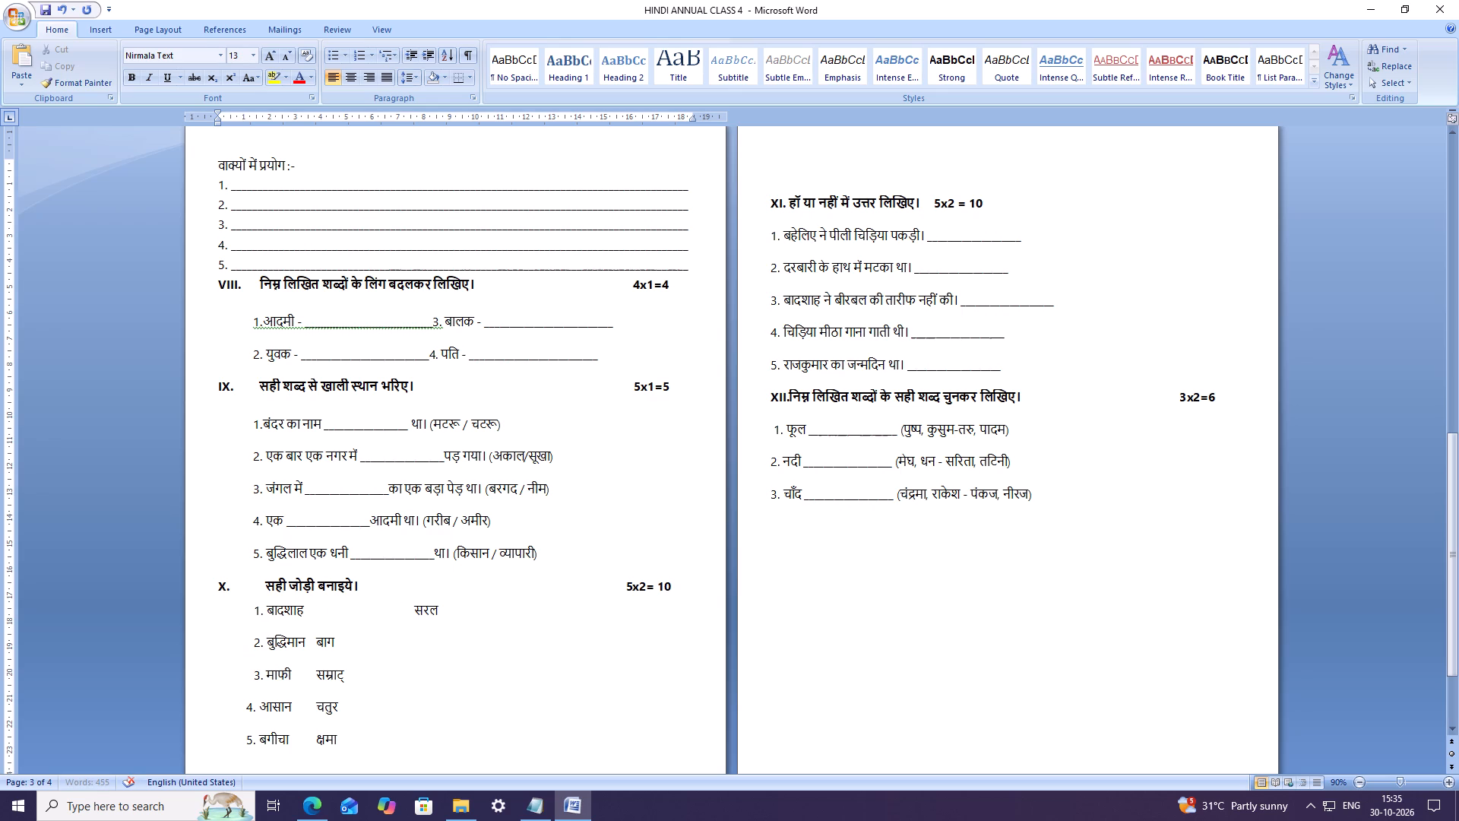
left_click(242, 705)
key("space")
key("space")
left_click(239, 740)
key("space")
key("space")
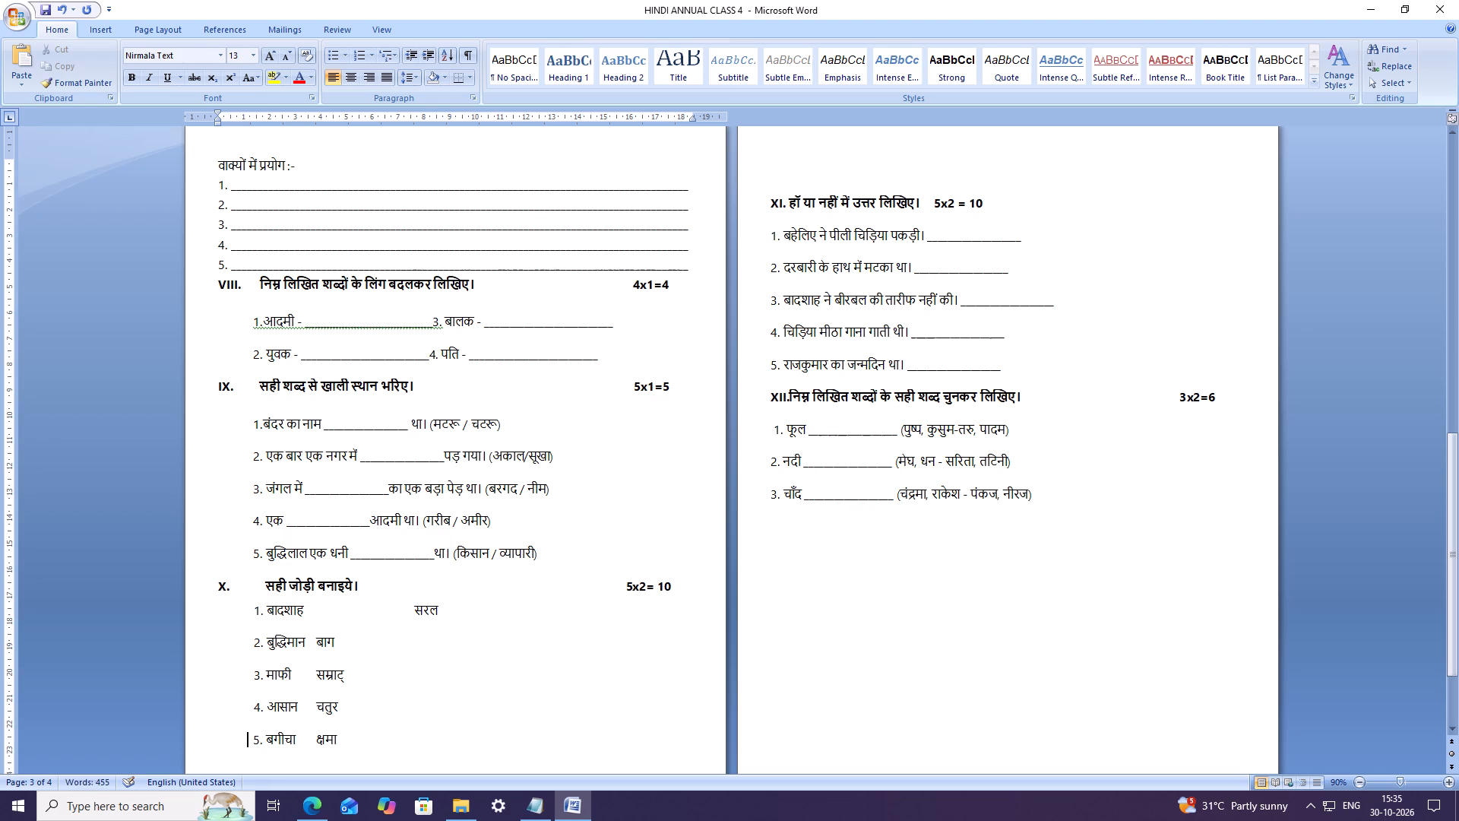
Space बाग away from बुद्धिमान in section X's second pair so it lines up under सरल.
left_click(307, 637)
key("space")
key("space")
key("space")
key("space")
key("space")
key("space")
key("space")
key("space")
key("space")
key("space")
key("space")
key("space")
key("space")
key("space")
key("space")
key("space")
key("space")
key("space")
key("space")
key("space")
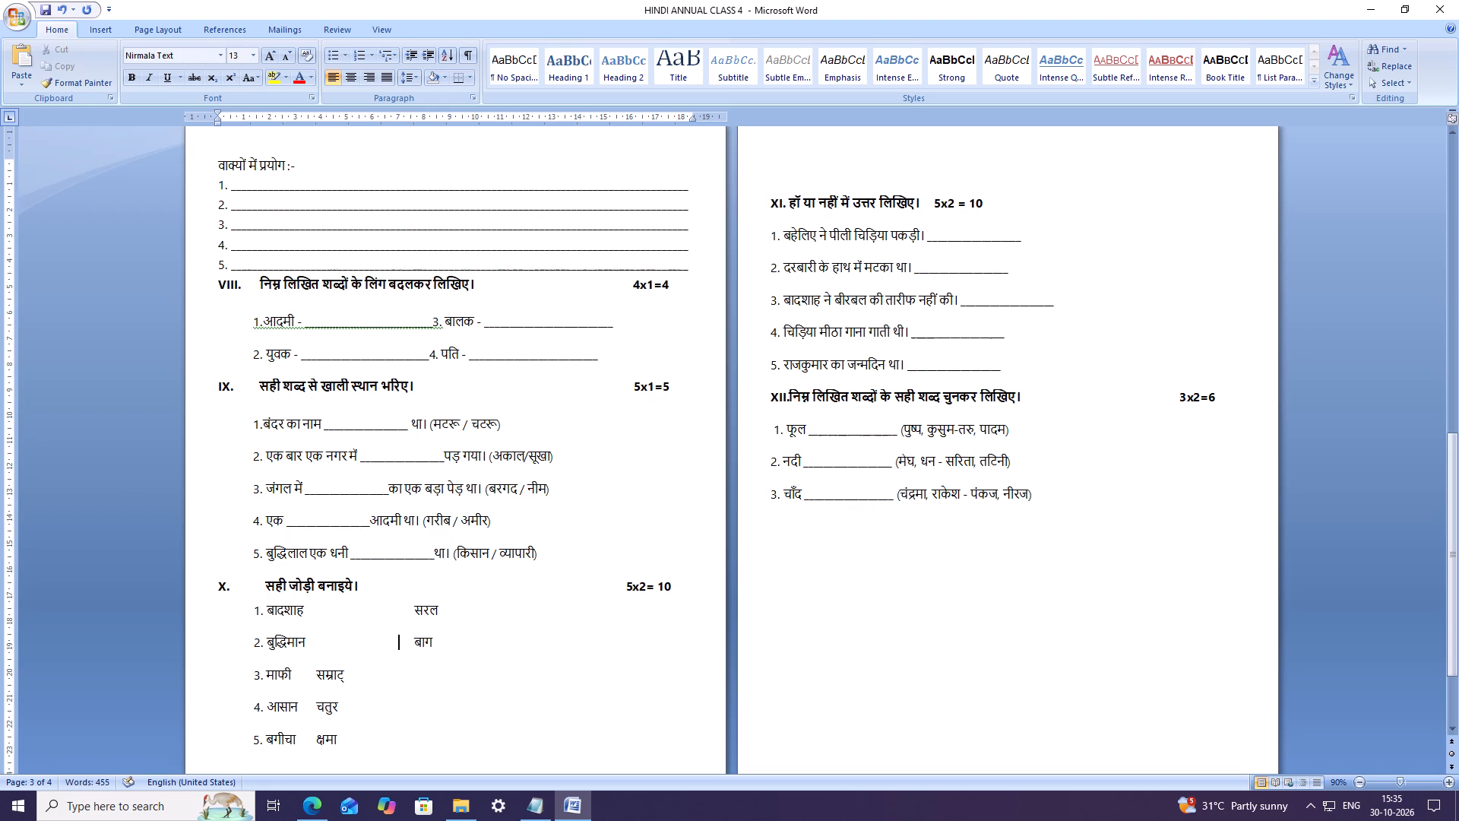
Space सम्राट् away from माफी in section X's third pair to line it up with the second column.
left_click(315, 675)
key("space")
key("space")
key("space")
key("space")
key("space")
key("space")
key("space")
key("space")
key("space")
key("space")
key("space")
key("space")
key("space")
key("space")
key("space")
key("space")
key("space")
key("space")
key("space")
key("space")
key("BackSpace")
key("BackSpace")
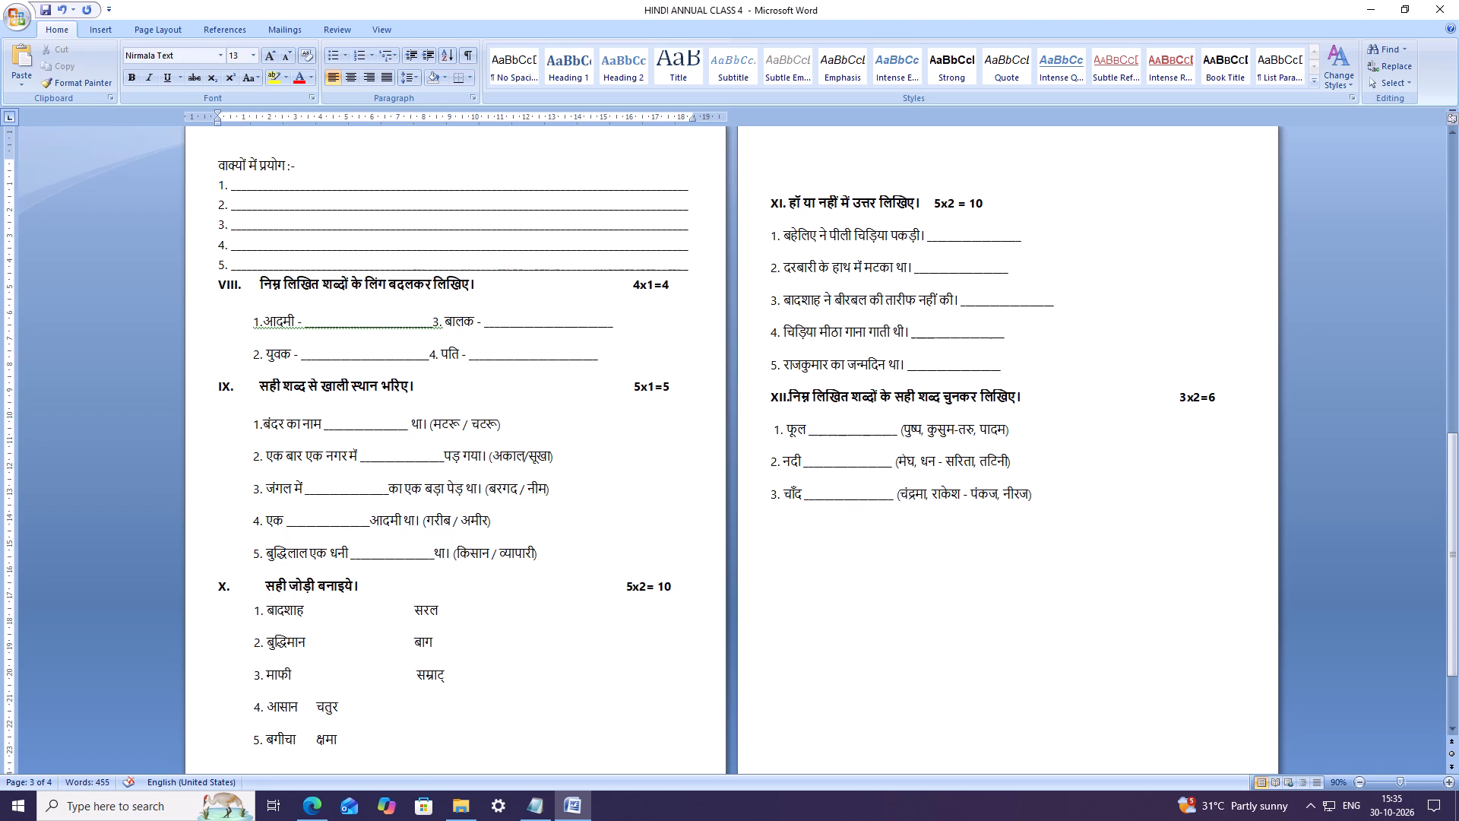
Space चतुर away from आसान in section X's fourth pair to line it up under सम्राट्.
left_click(320, 709)
key("space")
key("space")
key("space")
key("space")
key("space")
key("space")
key("space")
key("space")
key("space")
key("space")
key("space")
key("space")
key("space")
key("space")
key("space")
key("space")
key("space")
key("space")
key("space")
key("space")
key("space")
Space क्षमा away from बगीचा in section X's fifth pair to line it up under चतुर.
left_click(318, 743)
key("space")
key("space")
key("space")
key("space")
key("space")
key("space")
key("space")
key("space")
key("space")
key("space")
key("space")
key("space")
key("space")
key("space")
key("space")
key("space")
key("space")
key("space")
key("space")
key("space")
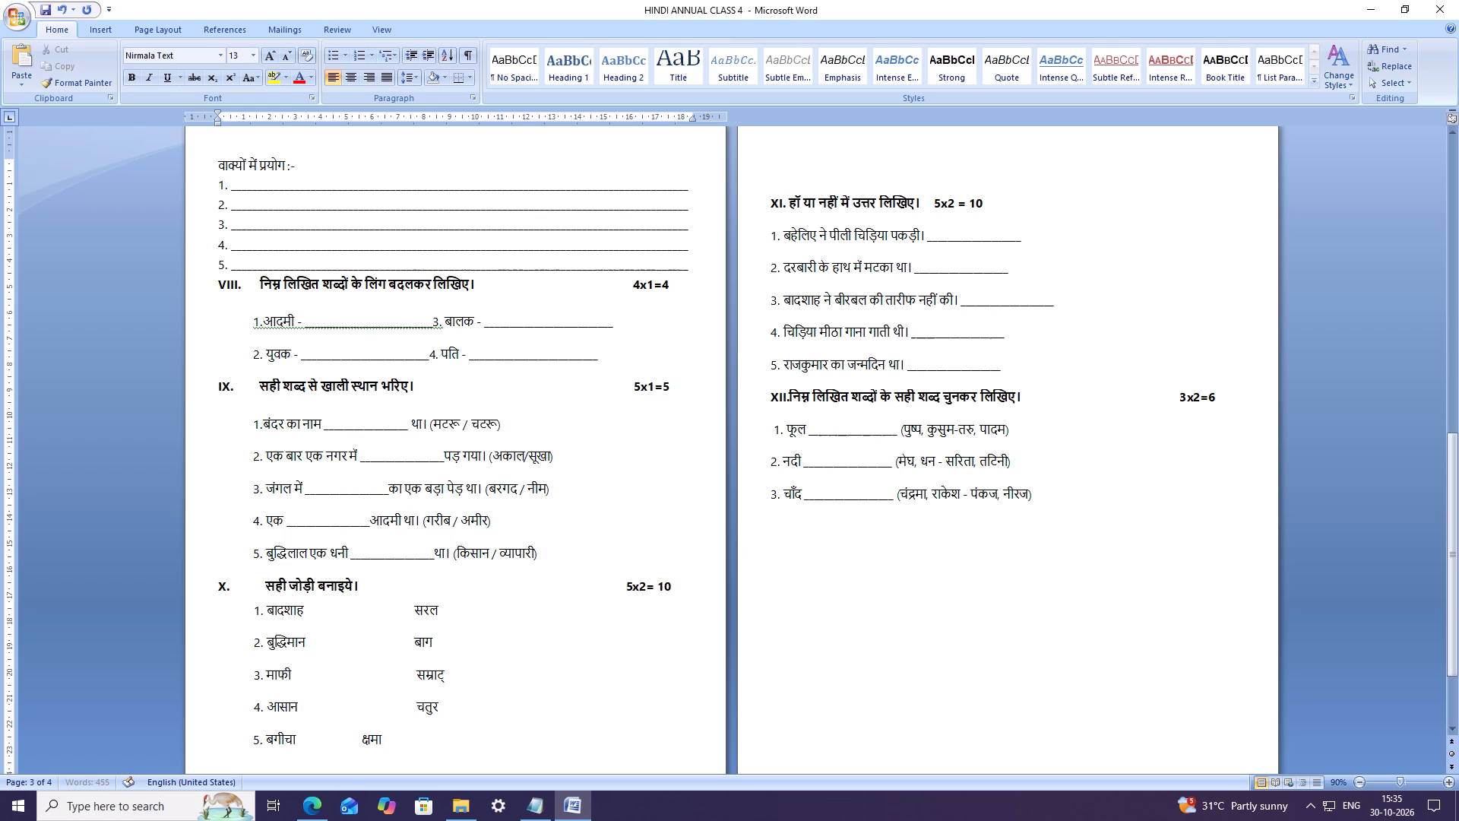
Save the Class 4 exam paper.
key("ctrl+s")
key("ctrl+s")
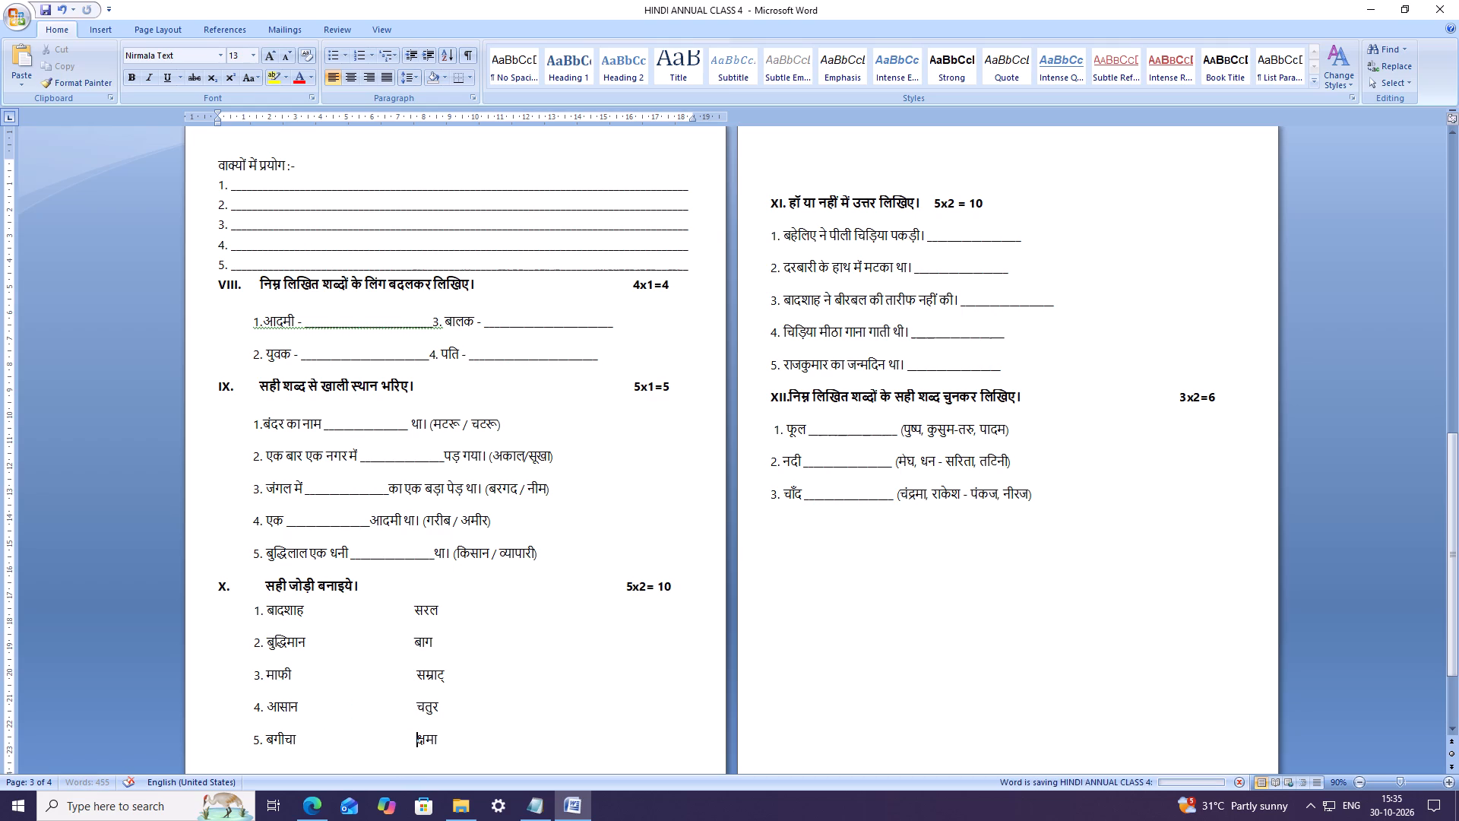
Save the Class 4 exam paper with section X's columns aligned.
key("ctrl+s")
key("ctrl+s")
left_click(594, 634)
Remove the blank line above the section XI heading on the last page.
scroll(874, 445, "up", 9)
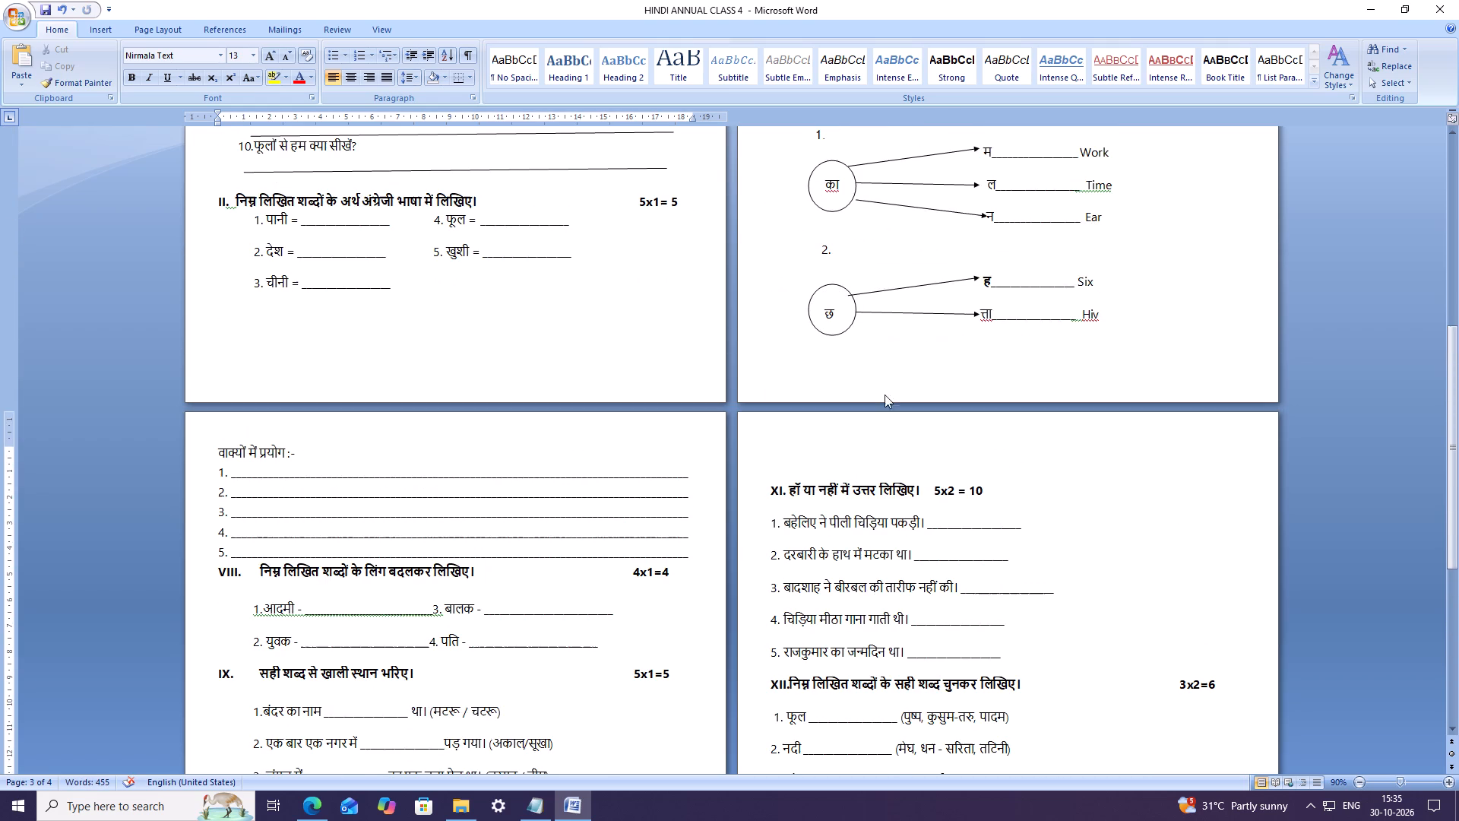
left_click(767, 480)
key("BackSpace")
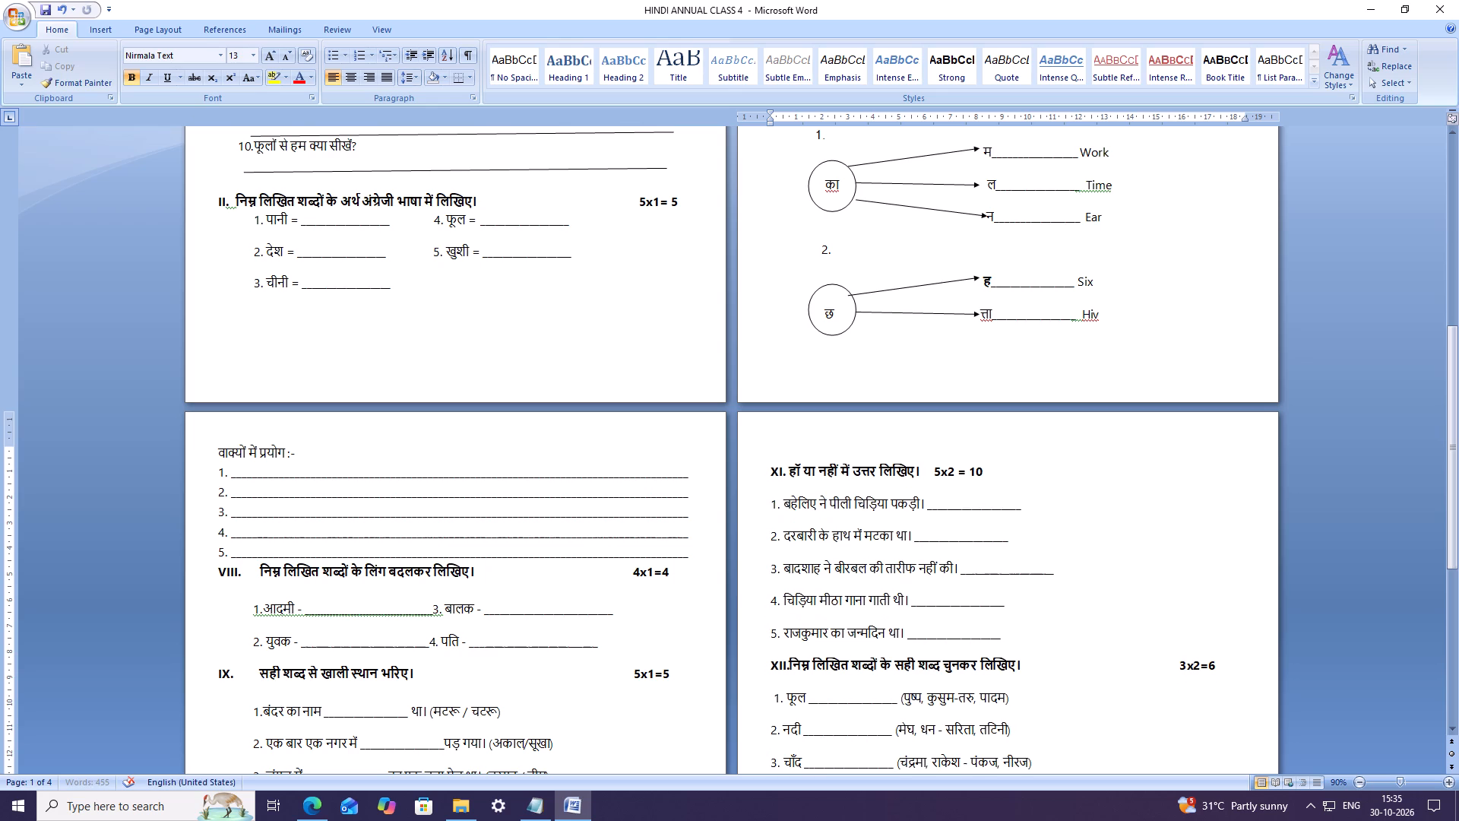
Space the 5x2 = 10 marks away from section XI's heading text toward the page's right margin.
left_click(936, 473)
key("space")
key("space")
key("space")
key("space")
key("space")
key("space")
key("space")
key("space")
key("space")
key("space")
key("space")
key("space")
key("space")
key("space")
key("space")
key("space")
key("space")
key("space")
key("space")
key("space")
Widen the gap between the numeral XI. and its heading text by three spaces.
left_click(788, 471)
key("space")
key("space")
key("space")
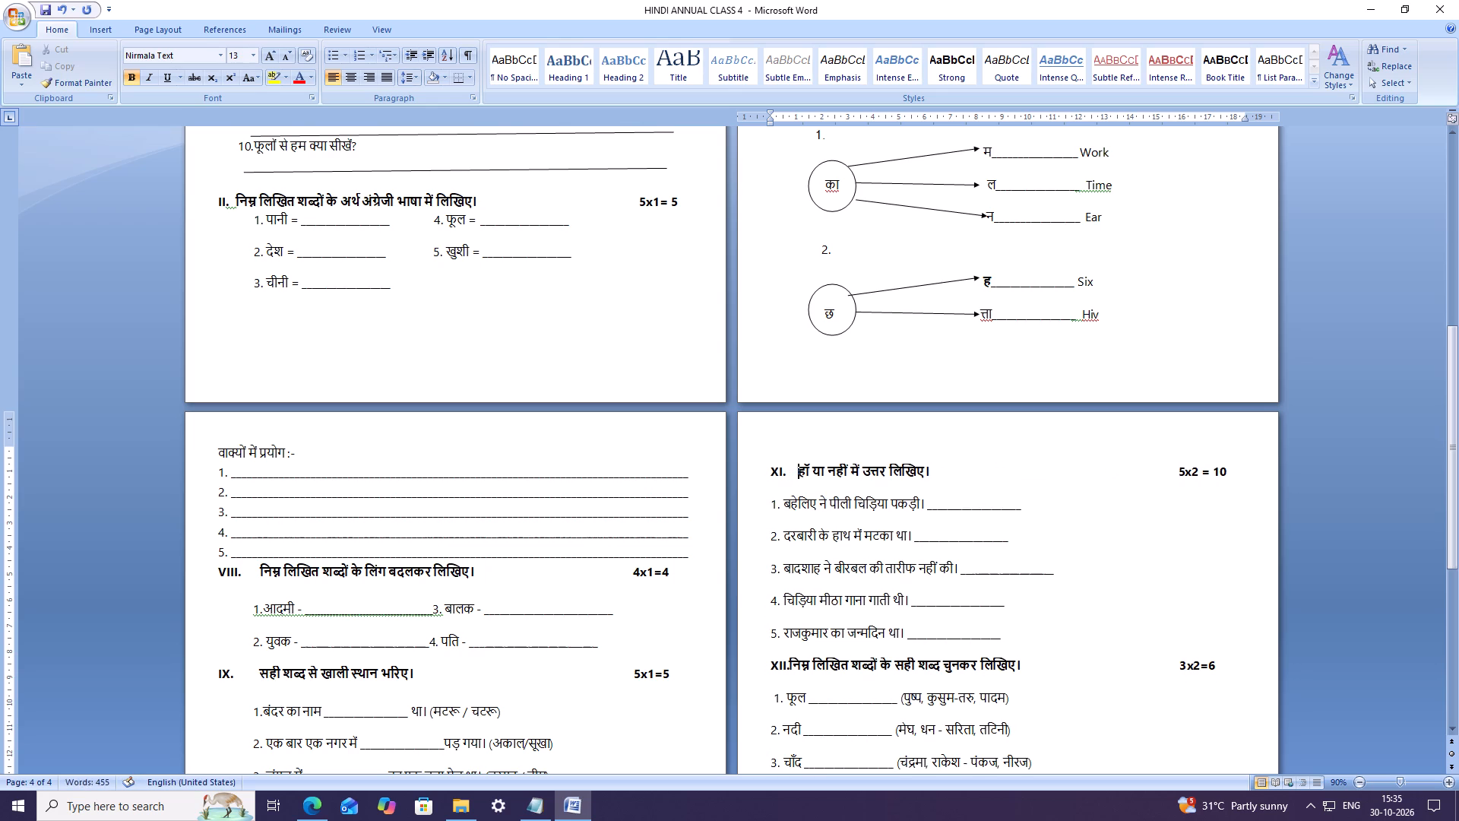
Indent section XI's first item, about बहेलिए, with seven leading spaces so it sits under the heading text.
left_click(769, 505)
key("space")
key("space")
key("space")
key("space")
key("space")
key("space")
key("space")
Indent section XI's second item, about दरबारी, with eight leading spaces to sit under the first item.
left_click(774, 536)
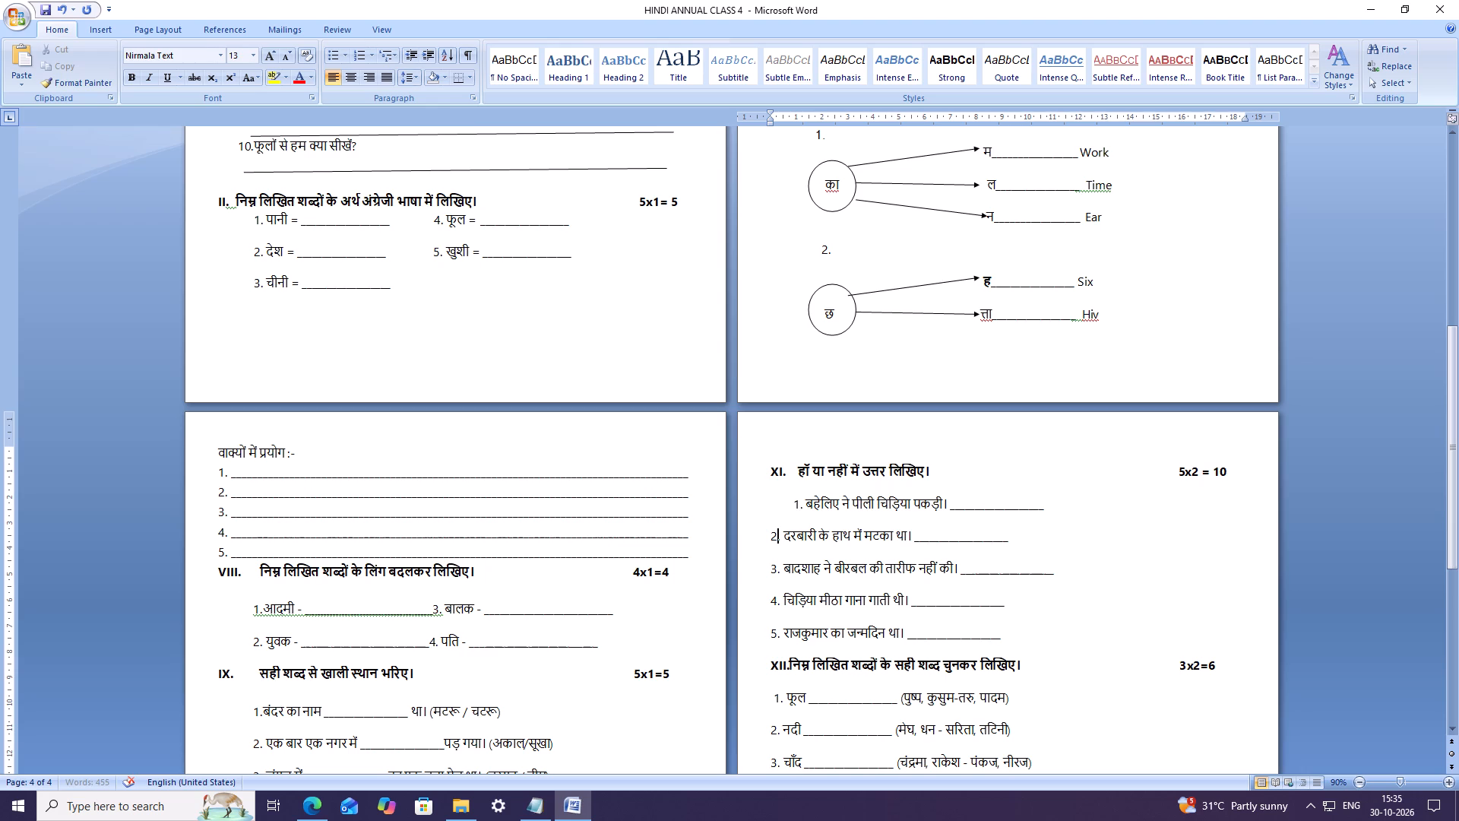
left_click(771, 537)
key("space")
key("space")
key("space")
key("space")
key("space")
key("space")
key("space")
key("space")
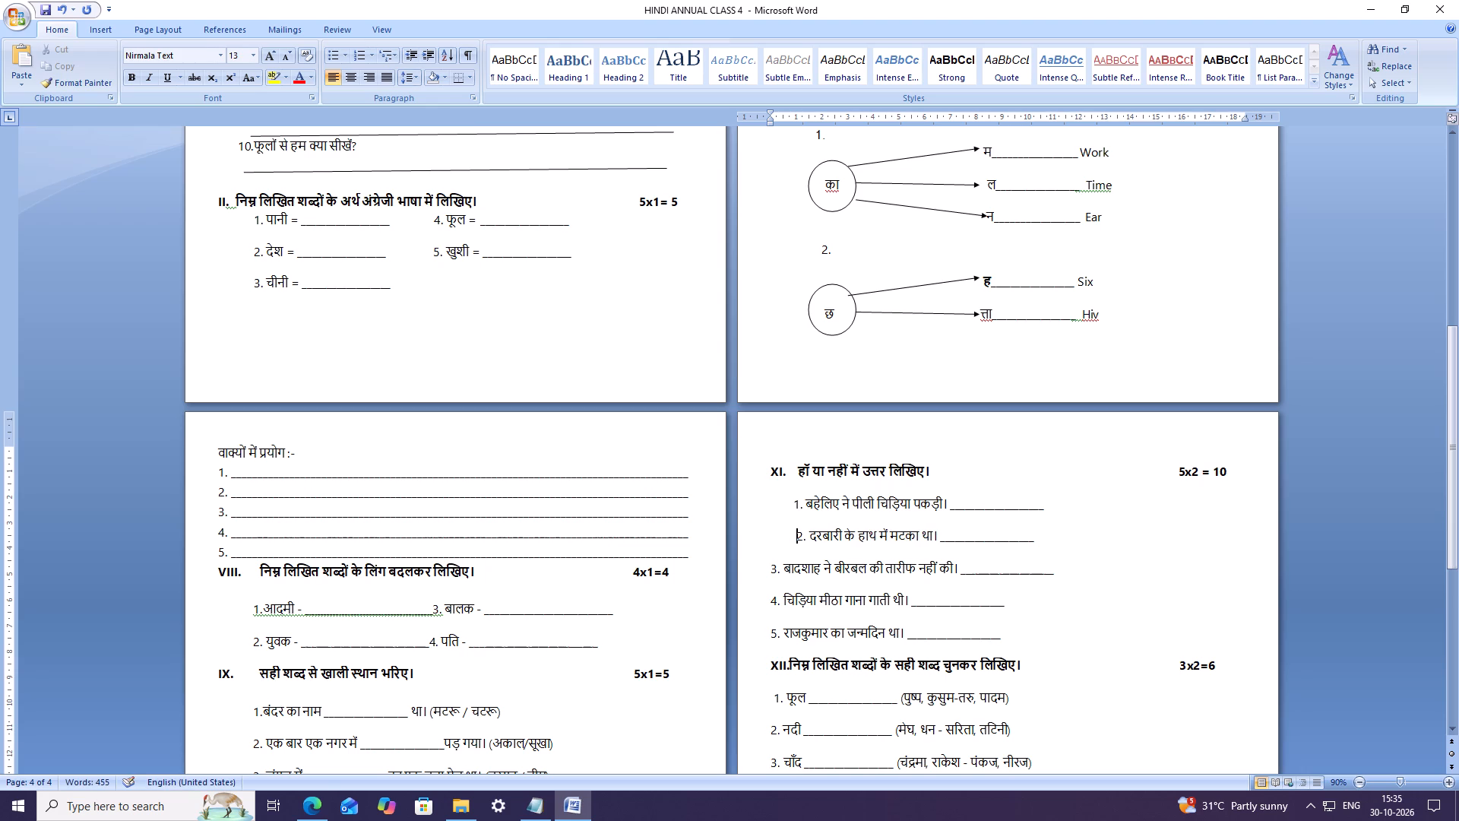
Indent section XI's third item, about बादशाह and बीरबल, with leading spaces to line it up under item 2.
left_click(772, 573)
key("space")
key("space")
key("space")
key("space")
key("space")
key("space")
key("space")
key("space")
key("space")
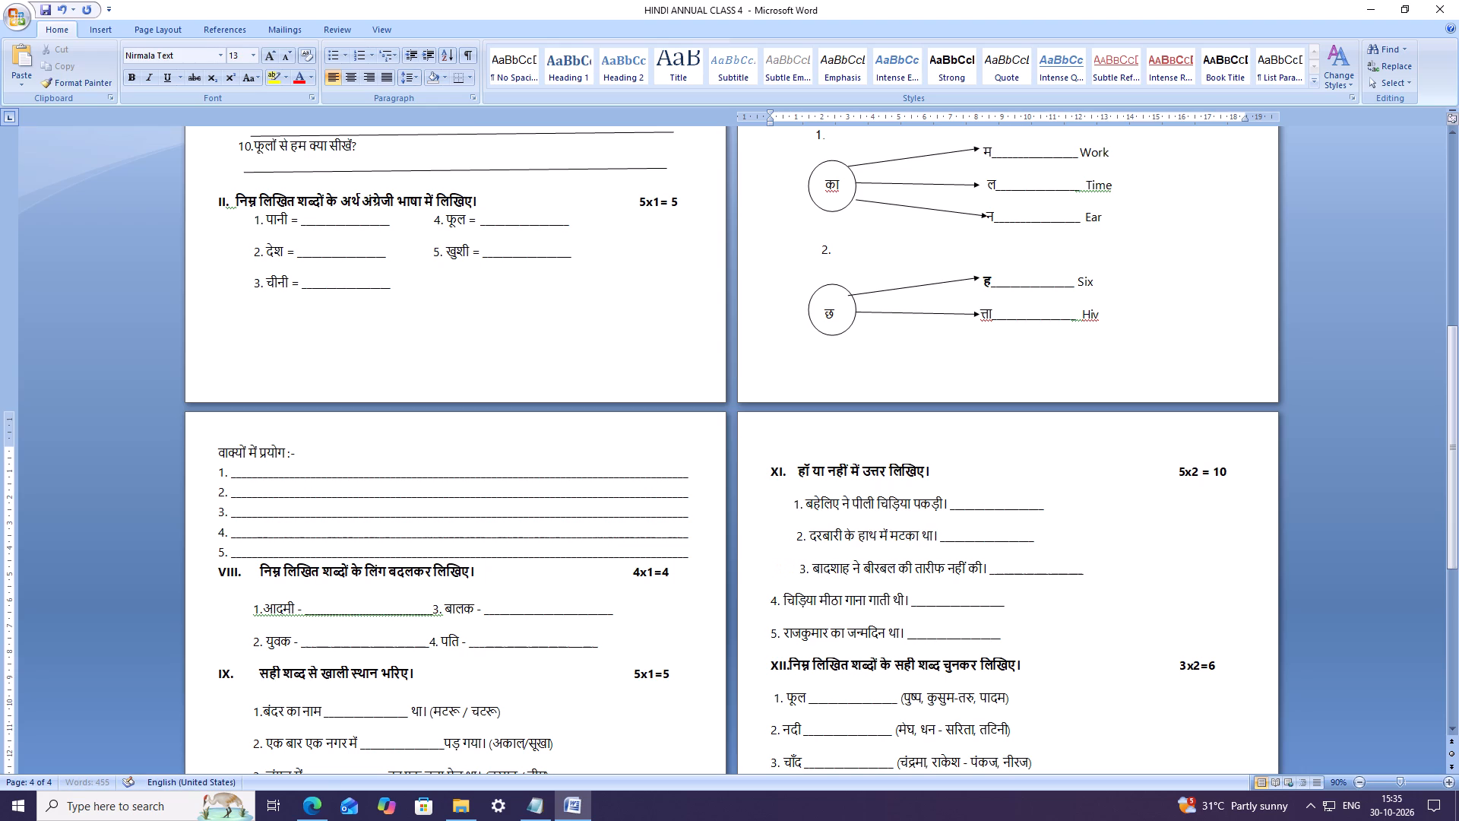
key("BackSpace")
Indent section XI's fourth item, about चिड़िया, with leading spaces to line it up under item 3.
left_click(771, 601)
key("space")
key("space")
key("space")
key("space")
key("space")
key("space")
key("space")
key("space")
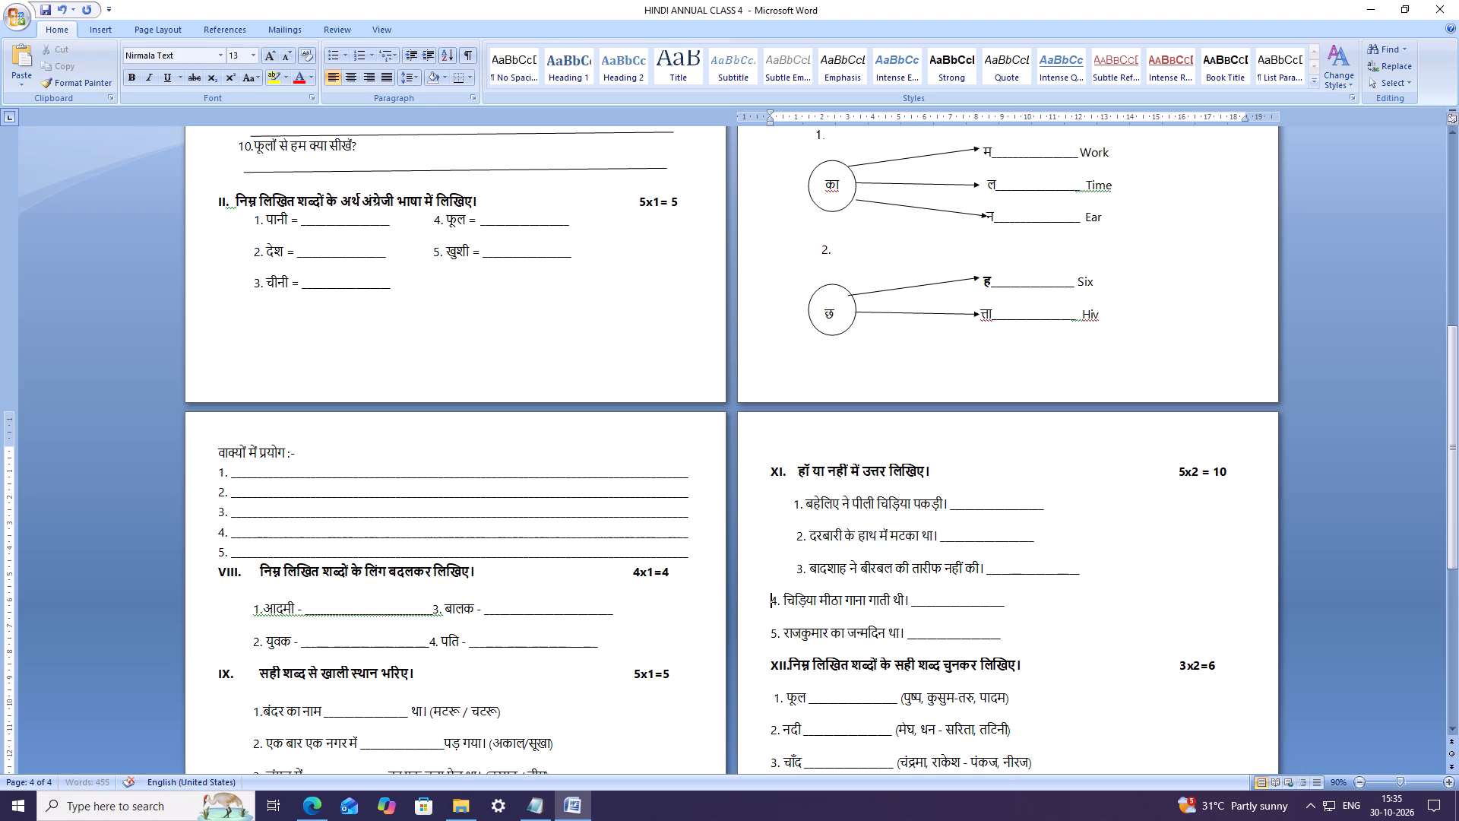
key("space")
Indent section XI's fifth item, about राजकुमार, with leading spaces to line it up under item 4.
left_click(767, 632)
key("space")
key("space")
key("space")
key("space")
key("space")
key("space")
key("space")
key("space")
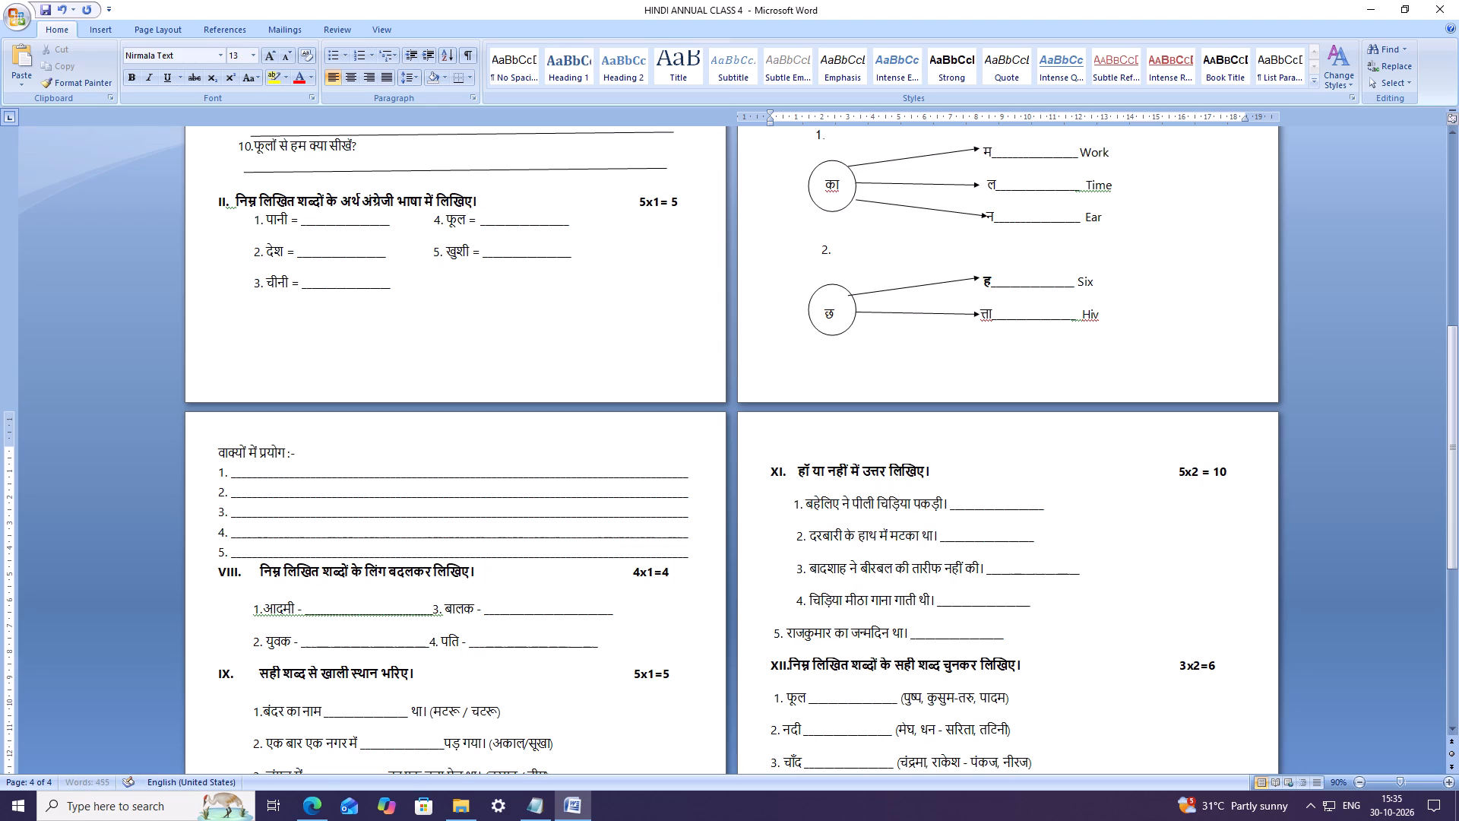
key("space")
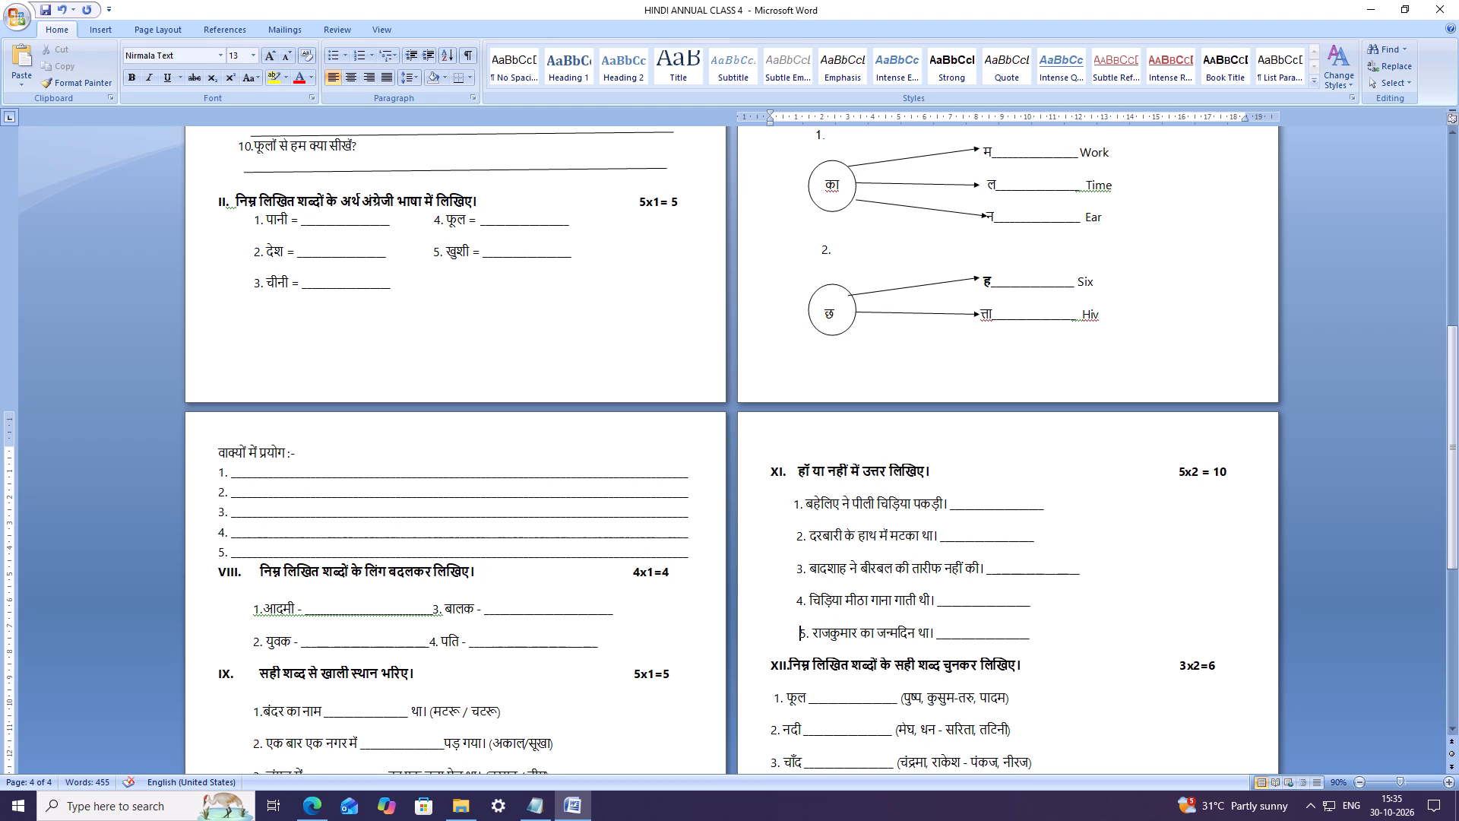
key("BackSpace")
Save the Class 4 exam paper with section XI's new layout.
key("ctrl+s")
key("ctrl+s")
key("ctrl+s")
left_click(1105, 536)
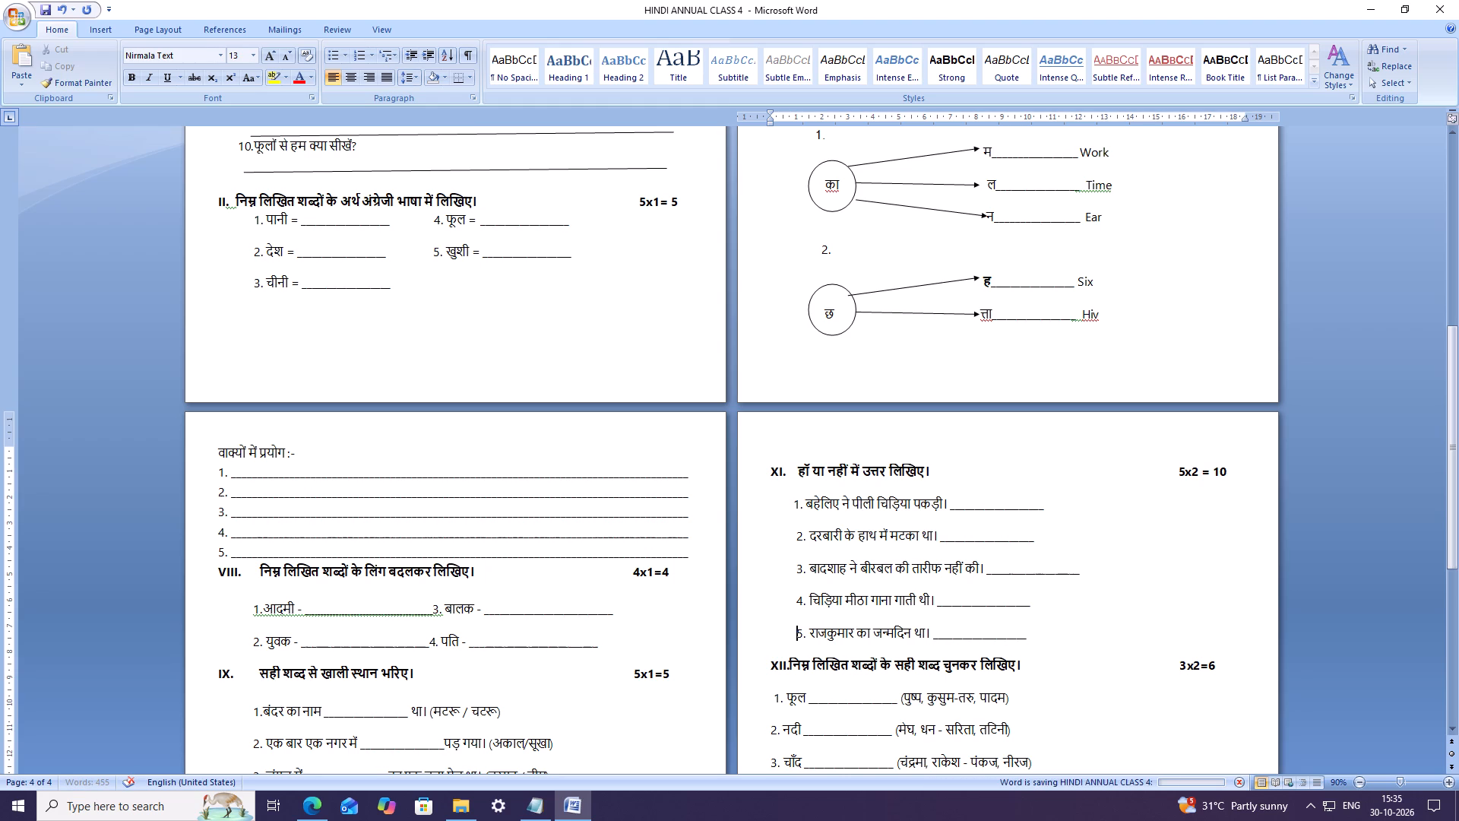
Insert five spaces between the numeral XII. and its heading text.
scroll(1052, 547, "down", 5)
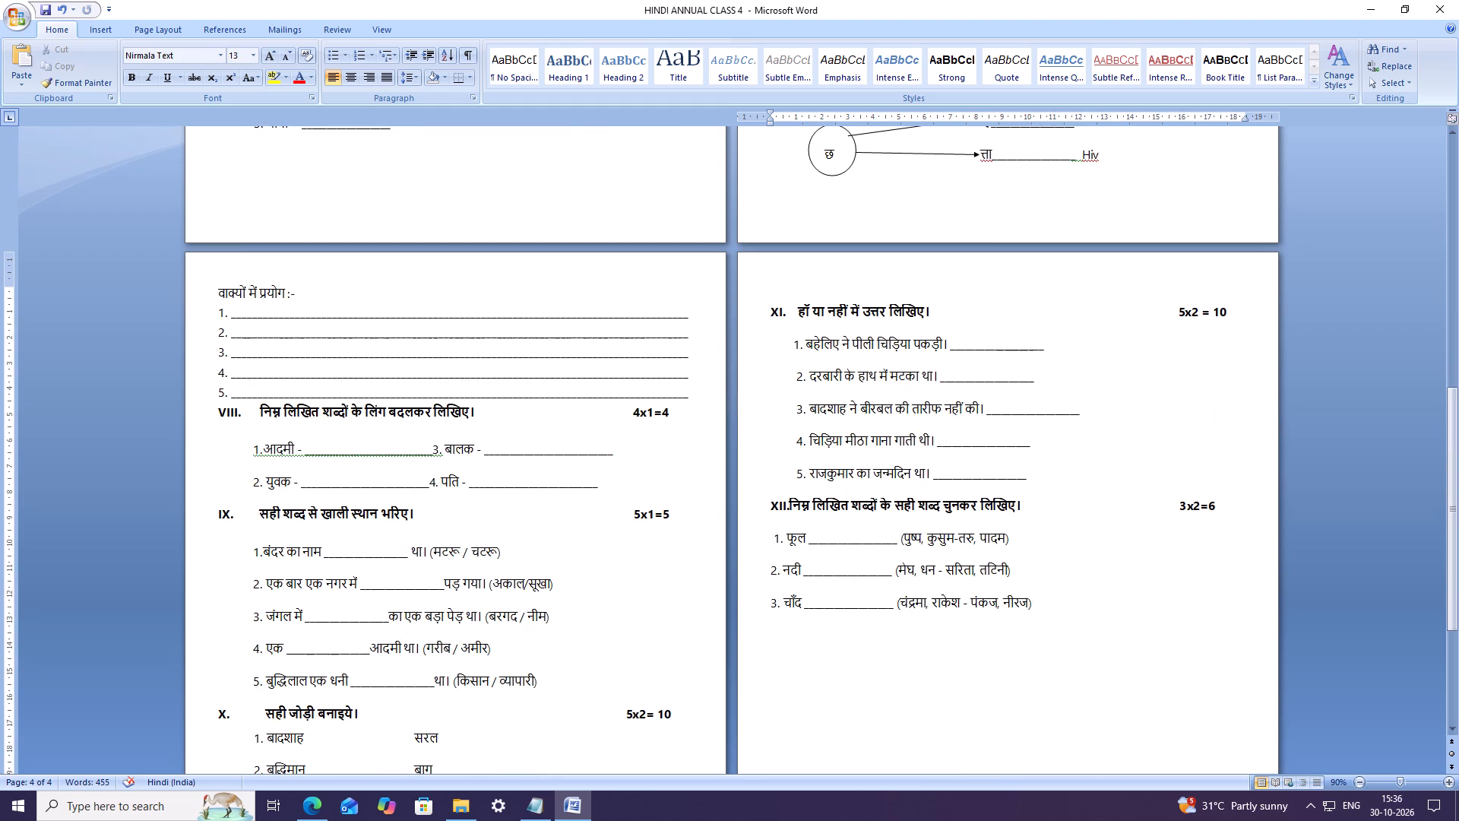
left_click(789, 510)
key("space")
key("space")
key("space")
key("space")
key("space")
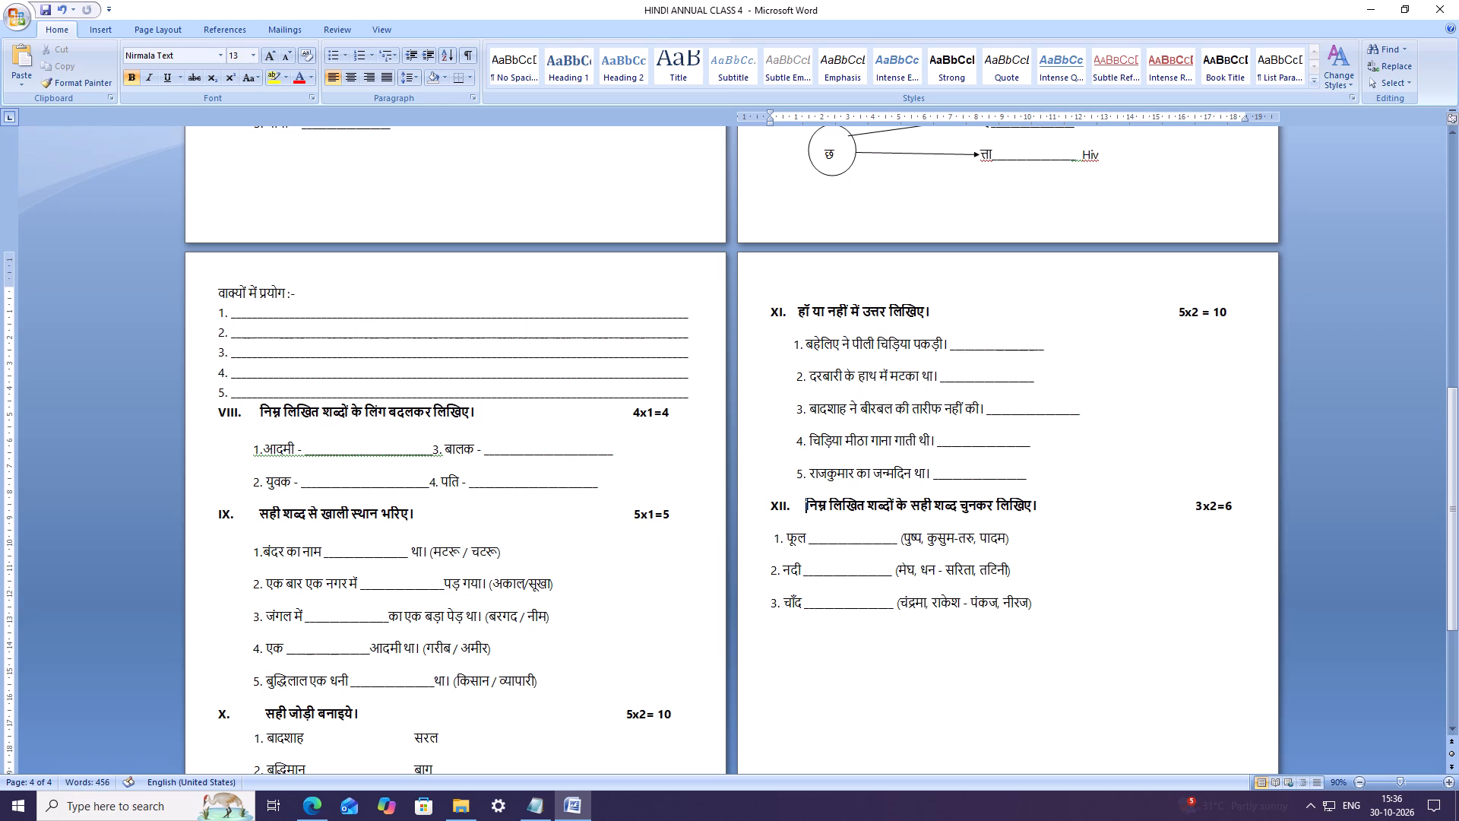
Remove three spaces before section XII's 3x2=6 marks to bring them closer in line with section XI's marks.
left_click(1191, 511)
key("BackSpace")
key("BackSpace")
key("BackSpace")
Indent section XII's first item, फूल, with seven leading spaces to match section XI's items.
left_click(752, 536)
left_click(766, 538)
key("space")
key("space")
key("space")
key("space")
key("space")
key("space")
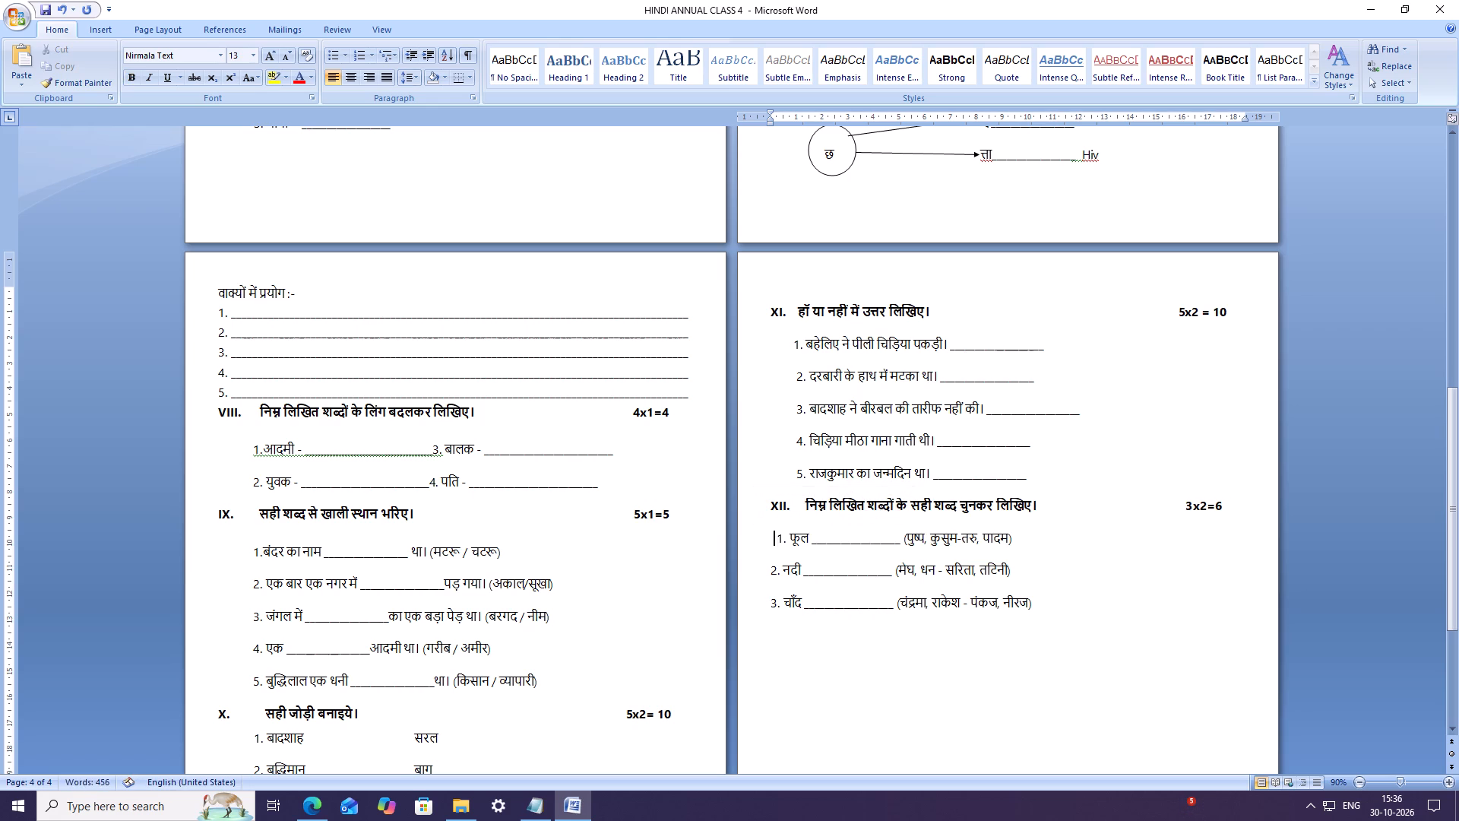
key("space")
Indent section XII's second item, नदी, with eight leading spaces to line it up under फूल.
left_click(767, 569)
key("space")
key("space")
key("space")
key("space")
key("space")
key("space")
key("space")
key("space")
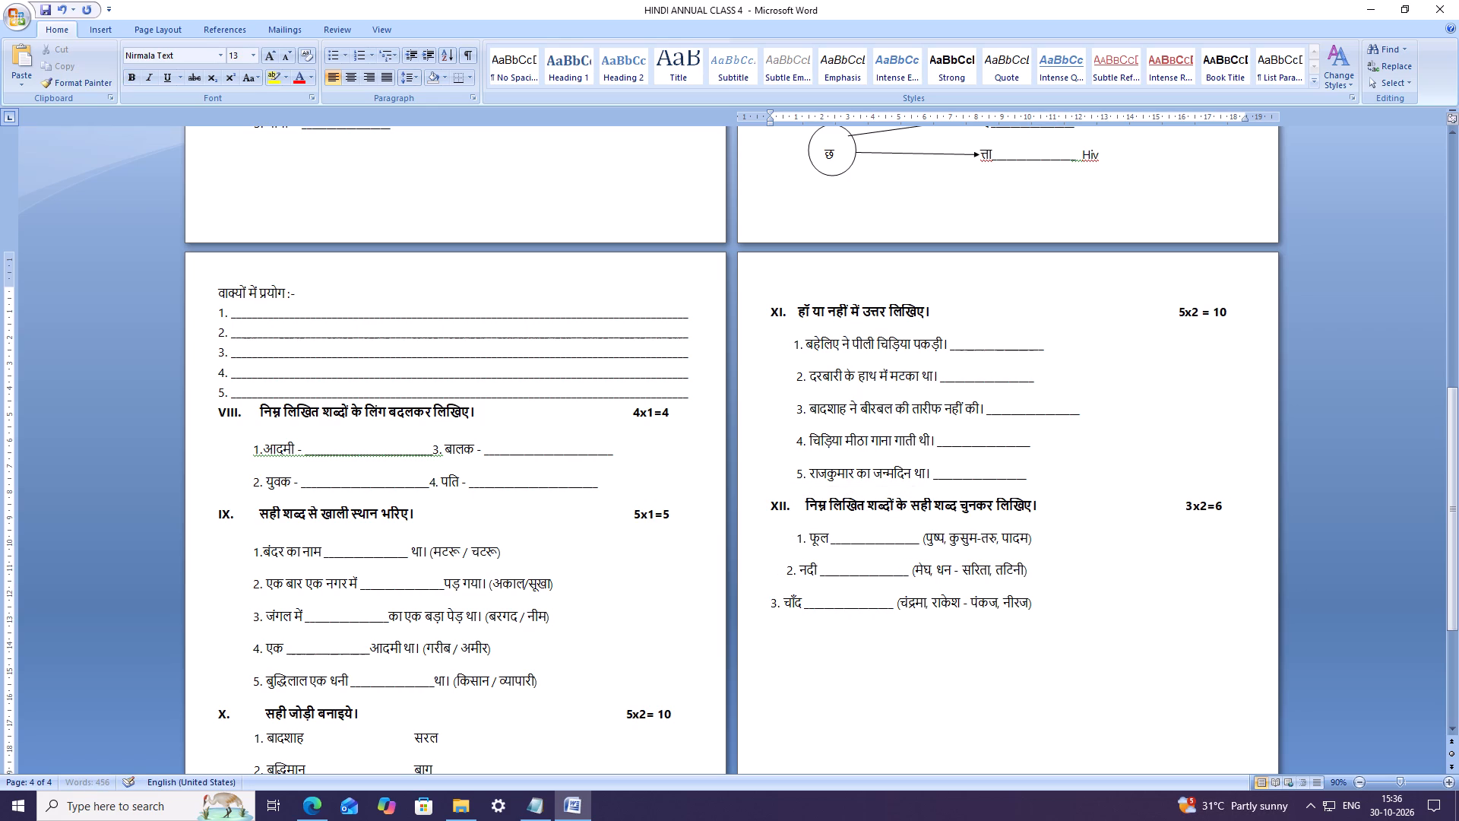
Indent section XII's third item, चाँद, with eight leading spaces to line it up under नदी.
left_click(762, 613)
key("space")
key("space")
key("space")
key("space")
key("space")
key("space")
key("space")
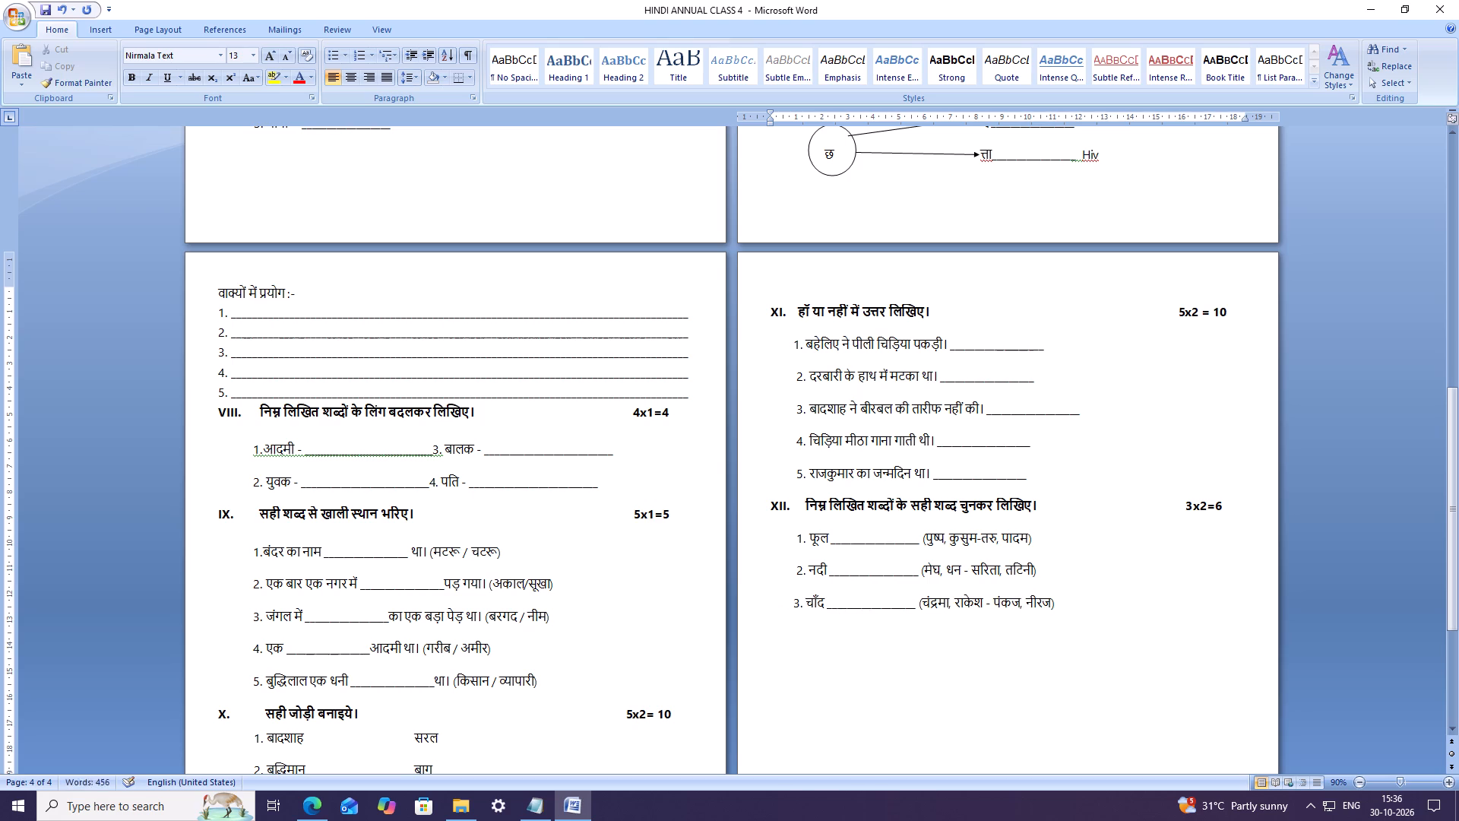
key("space")
Save the Class 4 exam paper with section XII's items indented.
left_click(995, 633)
scroll(1112, 596, "down", 7)
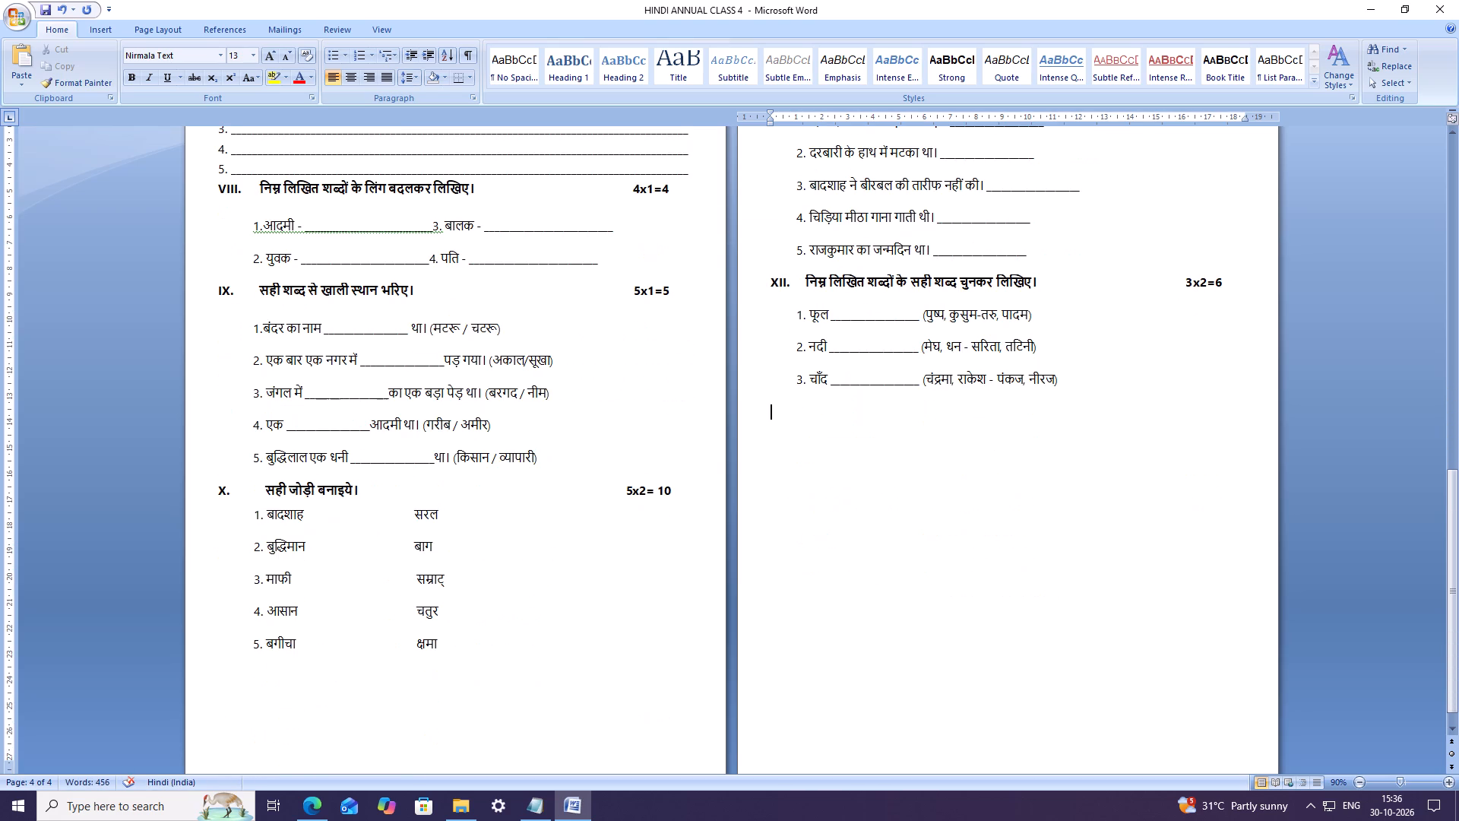
key("ctrl+s")
key("ctrl+s")
key("ctrl+s")
key("ctrl+s")
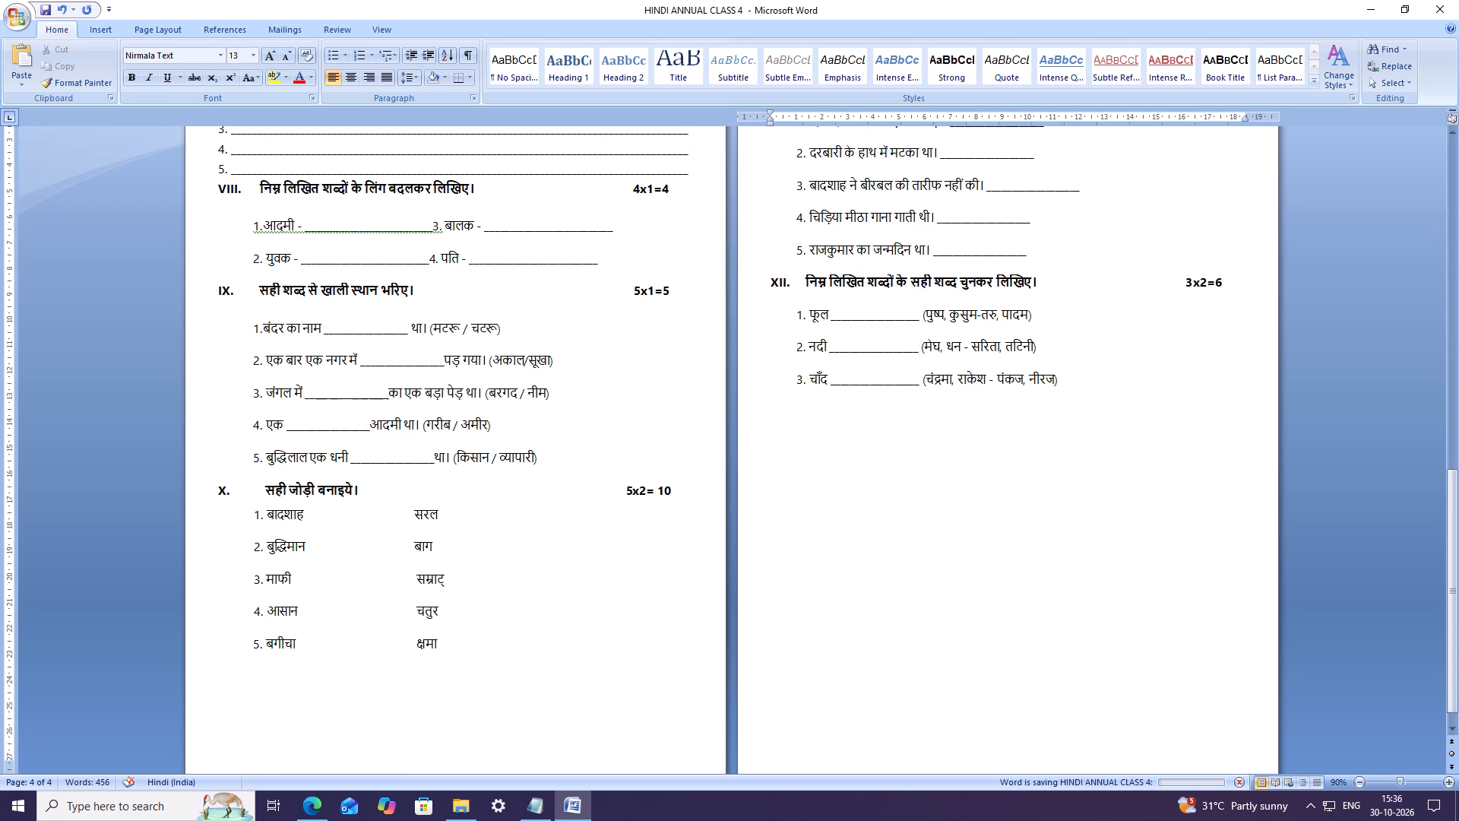
Insert 27 spaces before section III's 5x1= 5 marks so they line up near section IV's marks.
scroll(987, 567, "up", 16)
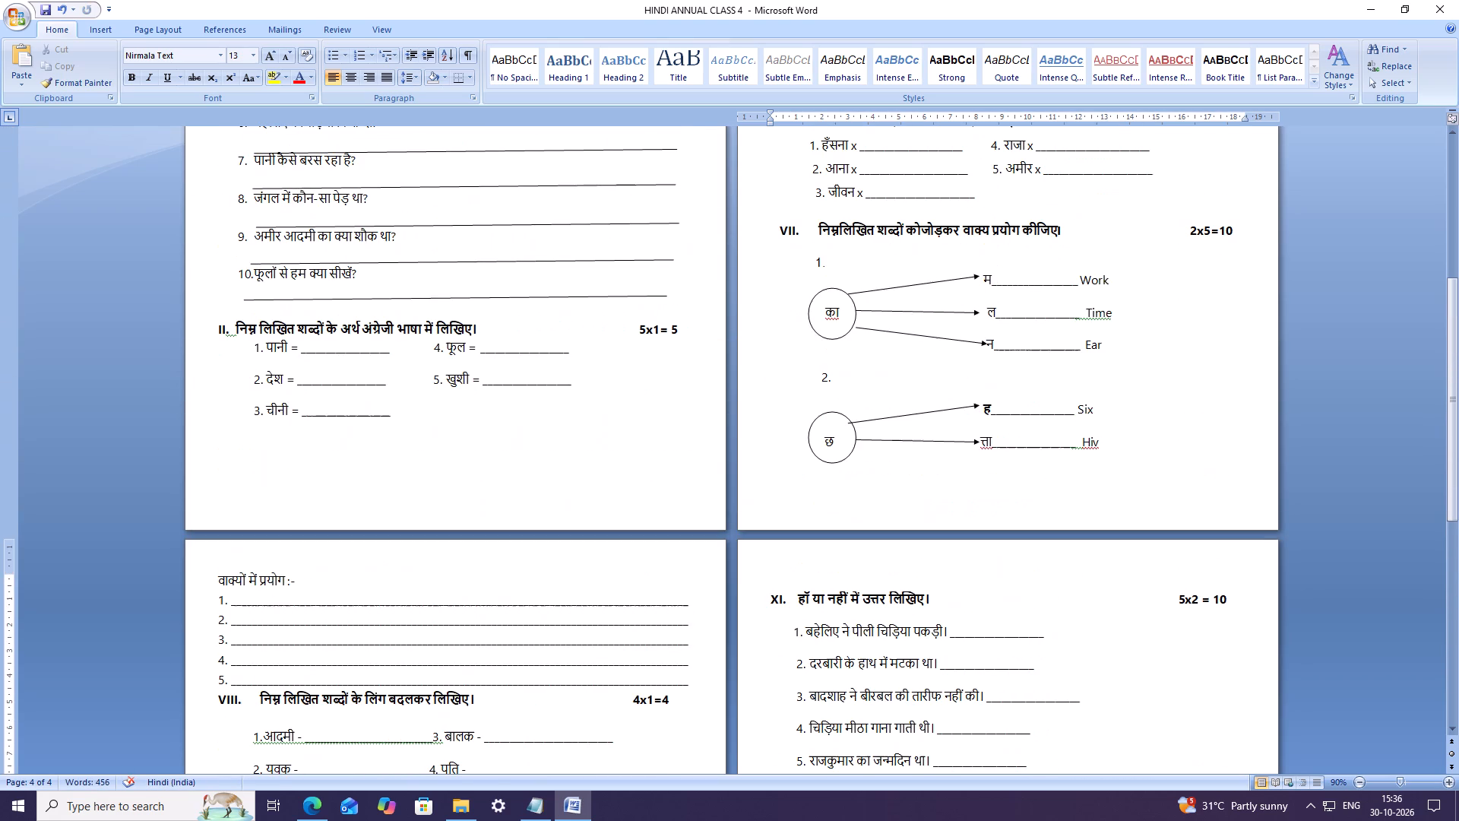
scroll(986, 560, "up", 14)
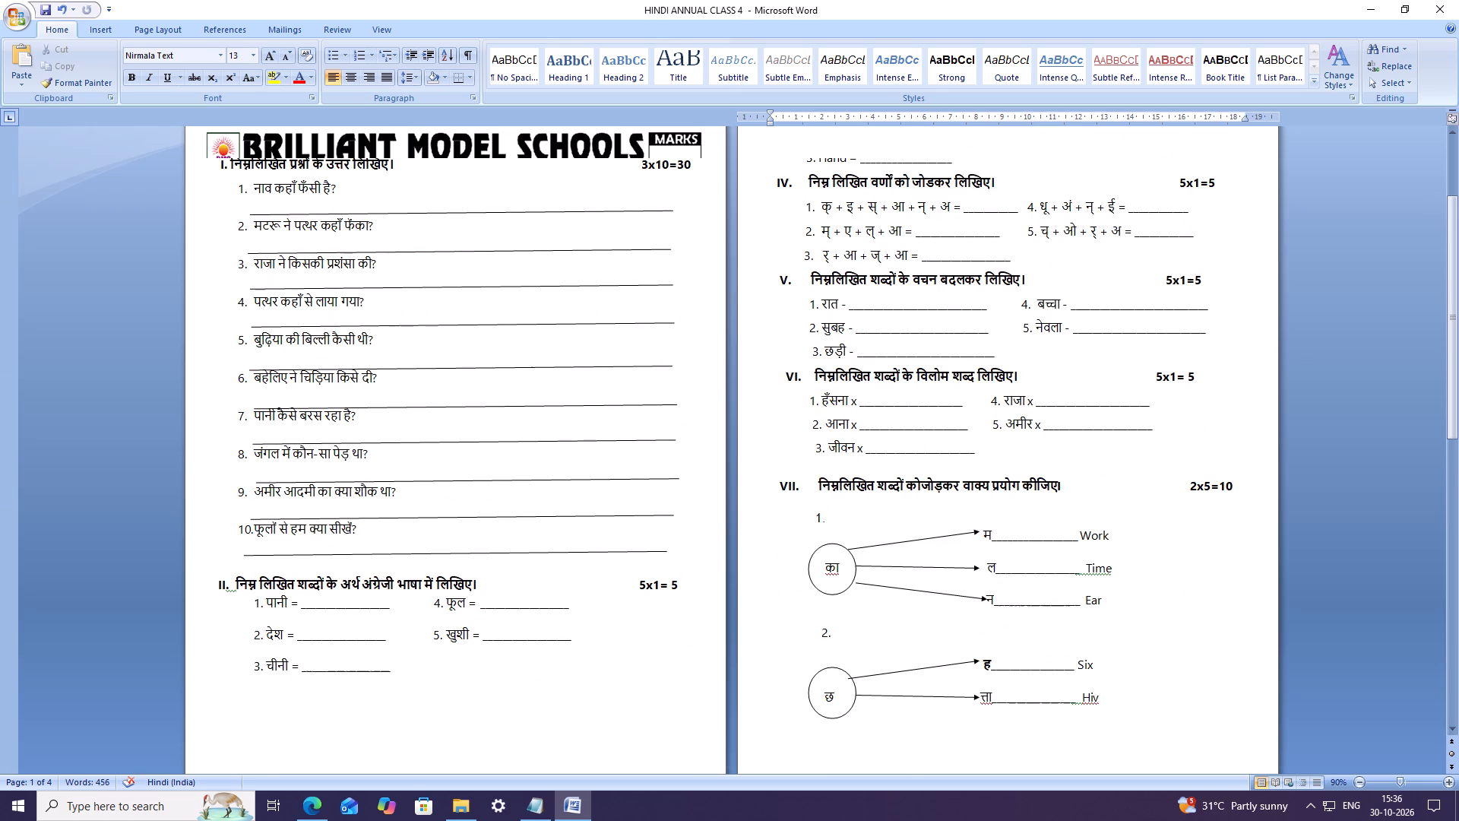
scroll(729, 462, "down", 6)
scroll(736, 484, "up", 7)
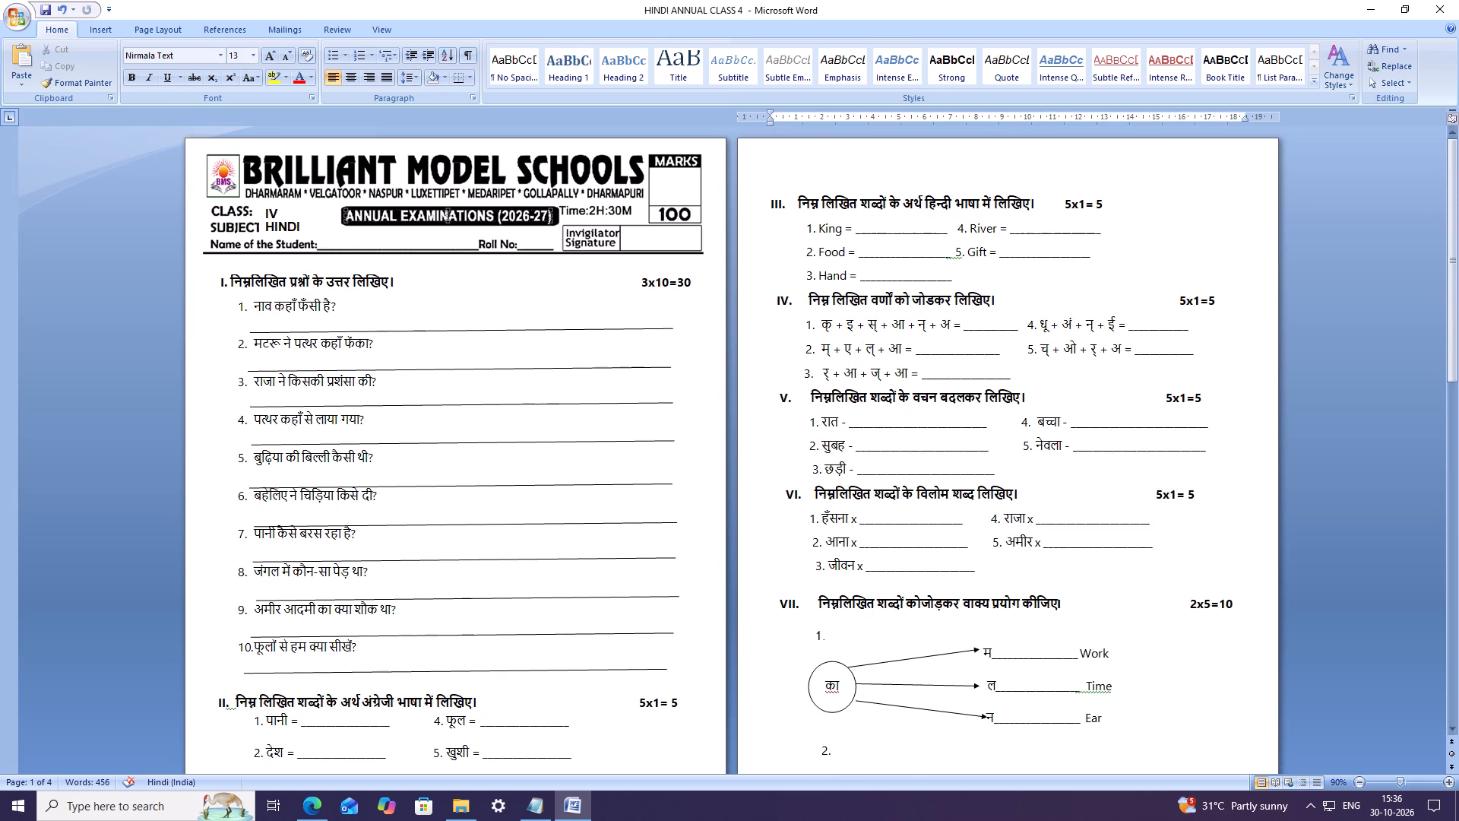
left_click(1059, 195)
left_click(1065, 201)
key("space")
key("space")
key("space")
key("space")
key("space")
key("space")
key("space")
key("space")
key("space")
key("space")
key("space")
key("space")
key("space")
key("space")
key("space")
key("space")
key("space")
key("space")
key("space")
key("space")
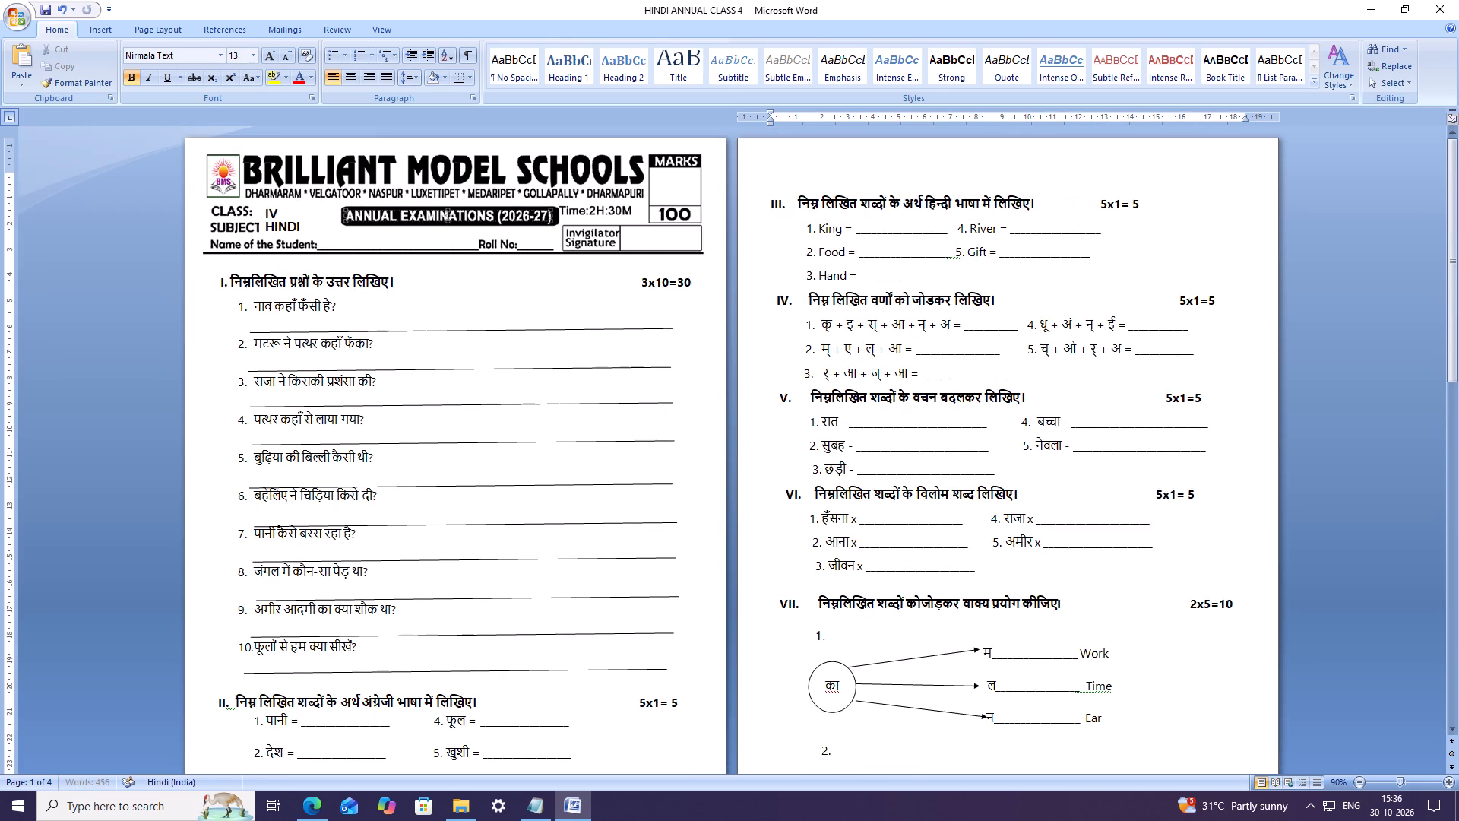
key("space")
key("space")
key("space")
key("space")
key("space")
key("space")
key("space")
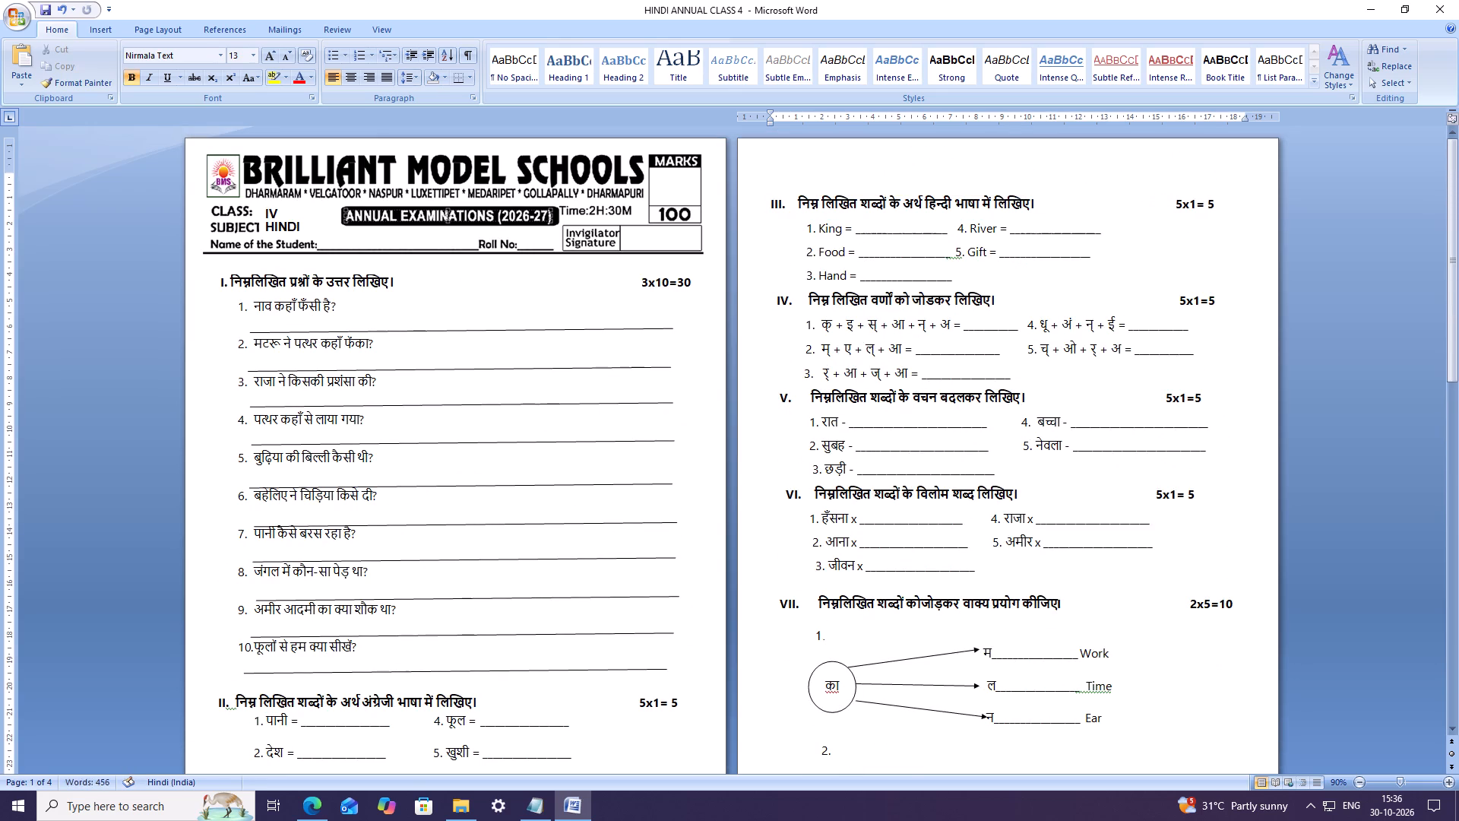
Insert five spaces before section V's 5x1=5 marks to line them up with section IV's marks.
left_click(1156, 402)
key("space")
key("space")
key("space")
key("space")
key("space")
Insert nine spaces before section VI's 5x1= 5 marks to line them up under section V's marks.
left_click(1152, 500)
key("space")
key("space")
key("space")
key("space")
key("space")
key("space")
key("space")
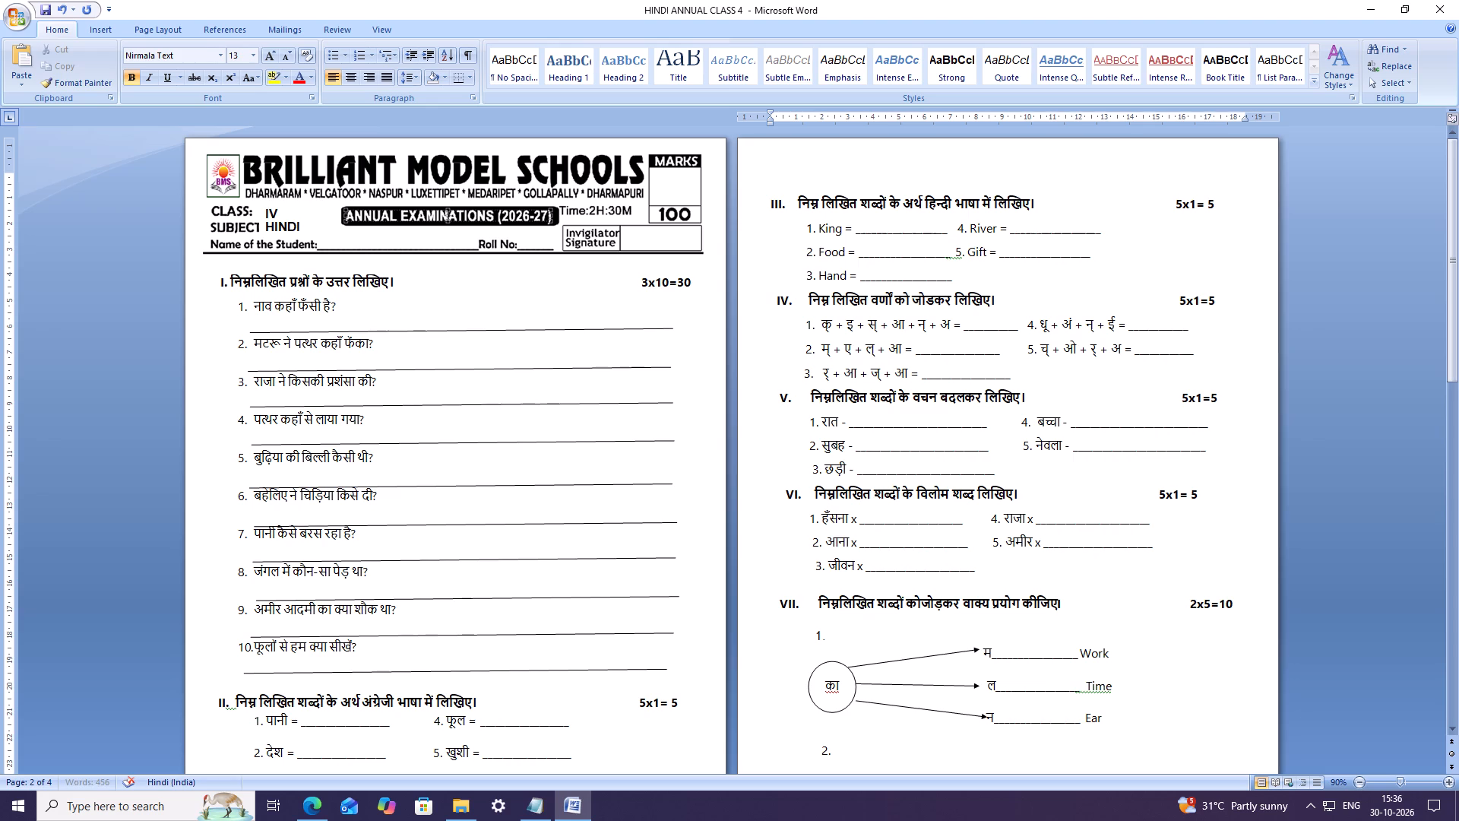
key("space")
key("space")
Save the Class 4 exam paper with the realigned marks of sections III, V and VI.
key("ctrl+s")
key("ctrl+s")
key("ctrl+s")
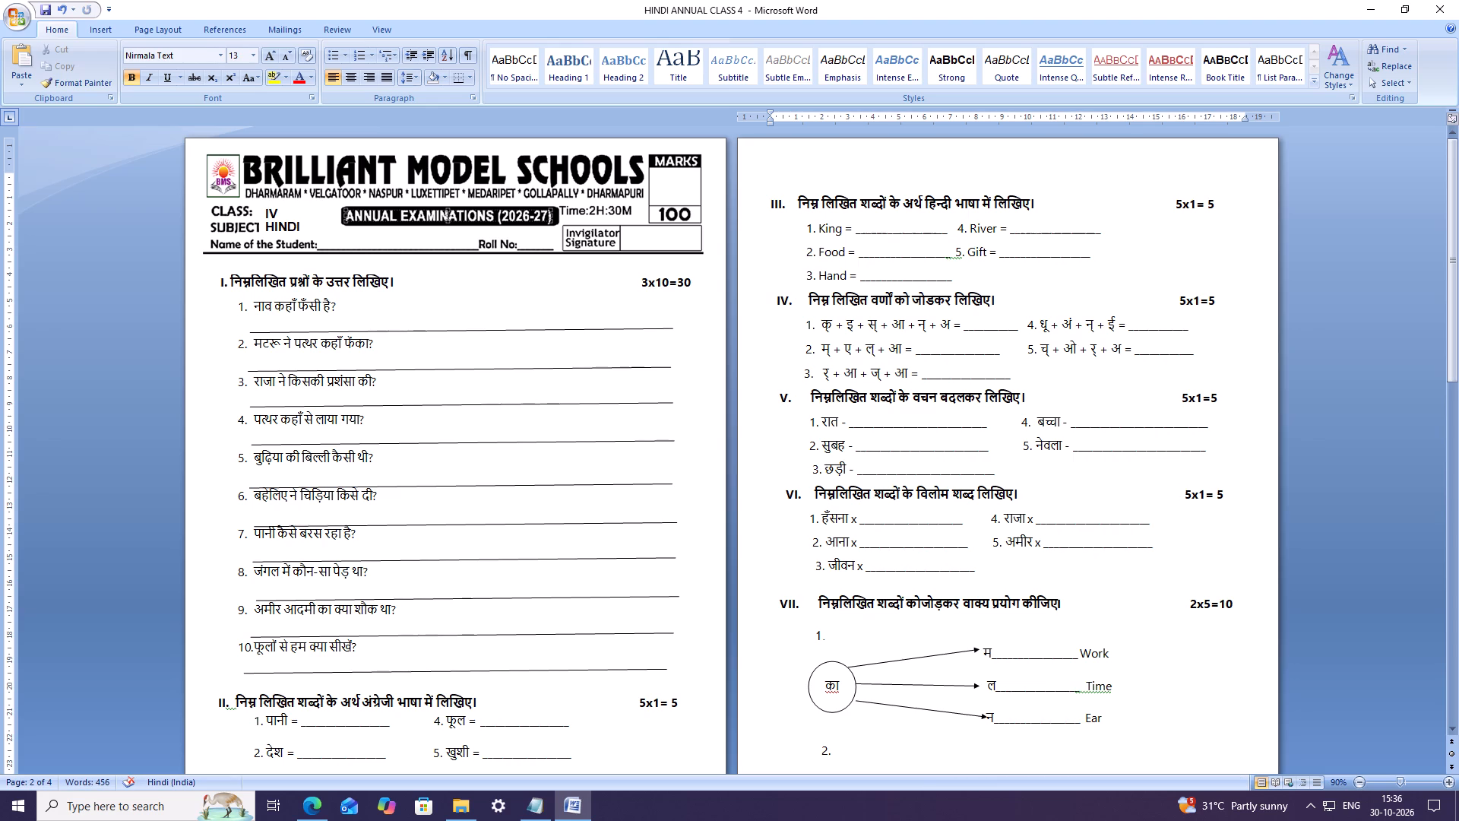
Look through the Class 4 paper's pages to check the alignment of its headings, items and marks.
scroll(1217, 507, "down", 16)
scroll(864, 479, "down", 5)
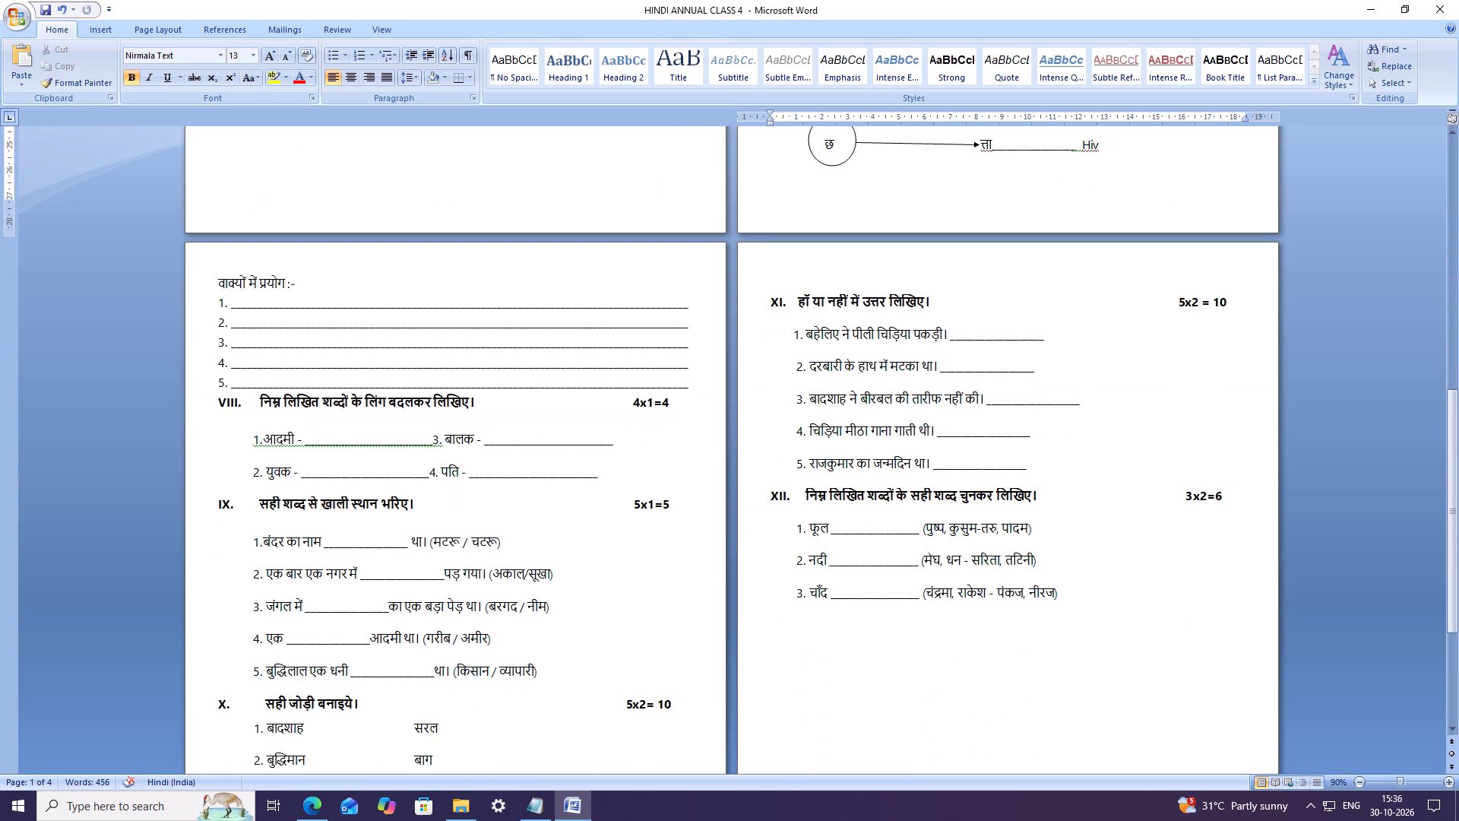
scroll(797, 389, "down", 3)
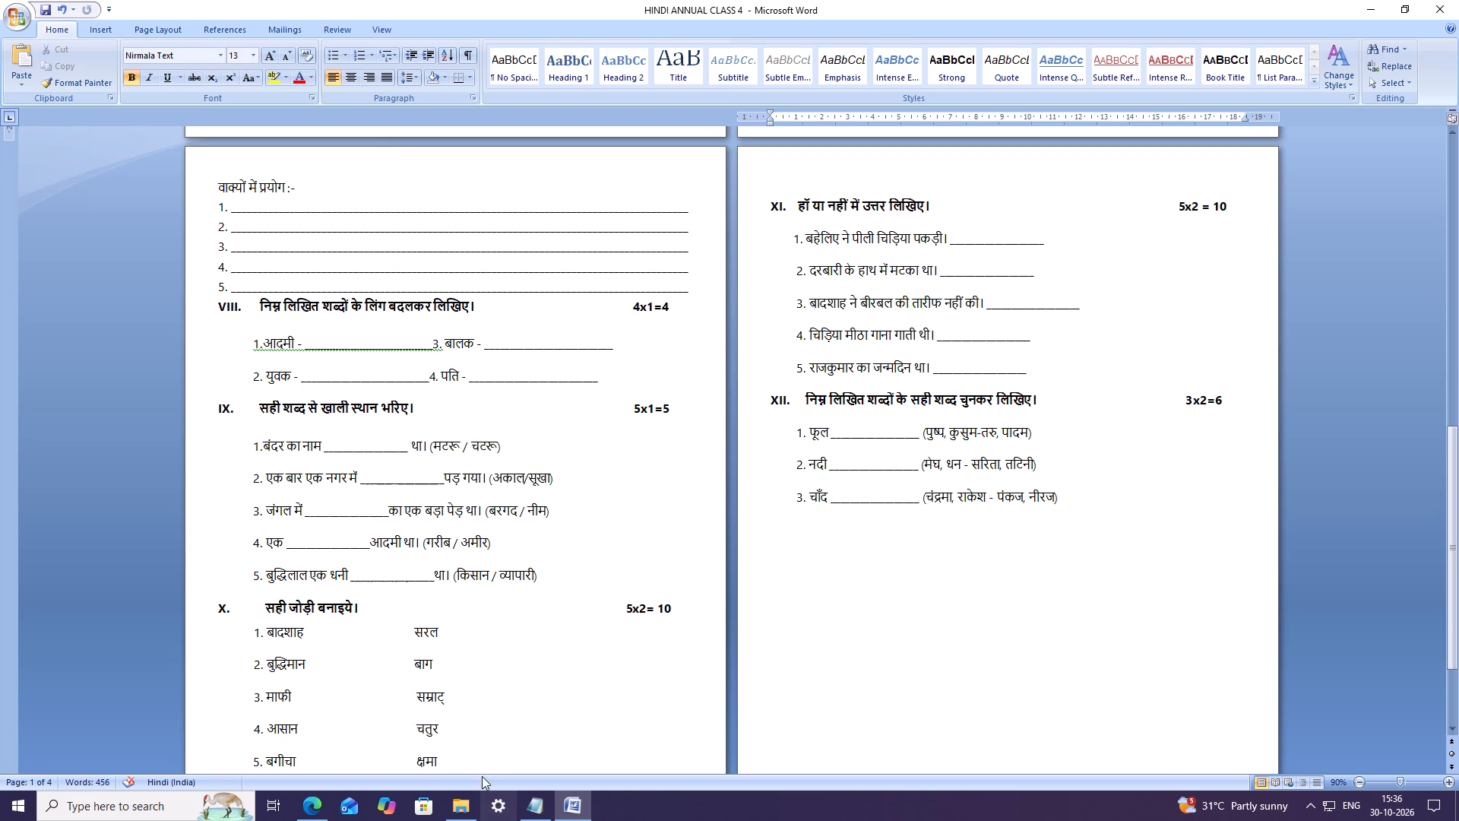
scroll(591, 641, "down", 5)
scroll(830, 551, "up", 4)
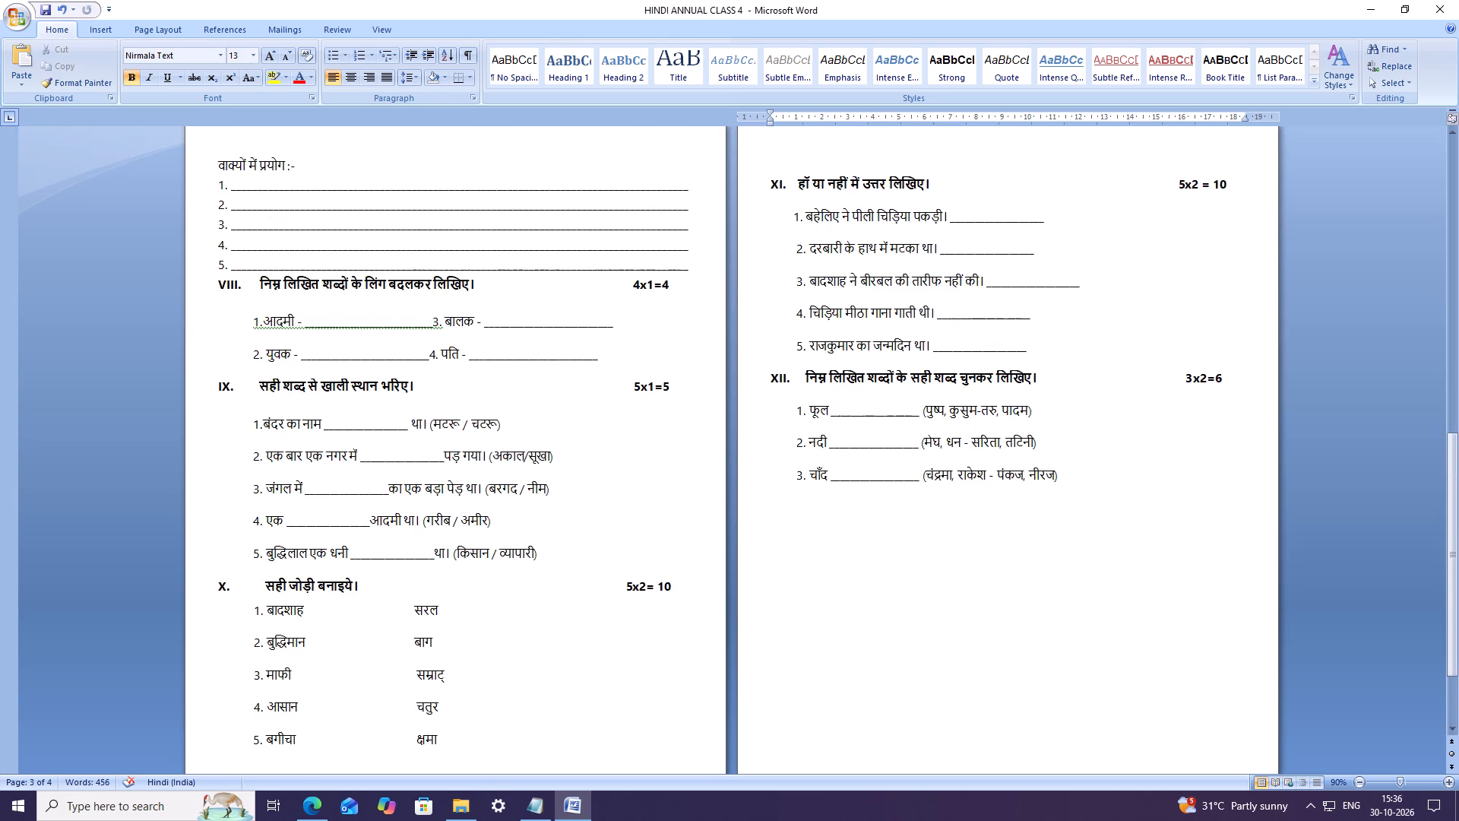
scroll(838, 524, "up", 5)
scroll(837, 523, "up", 20)
scroll(837, 523, "up", 6)
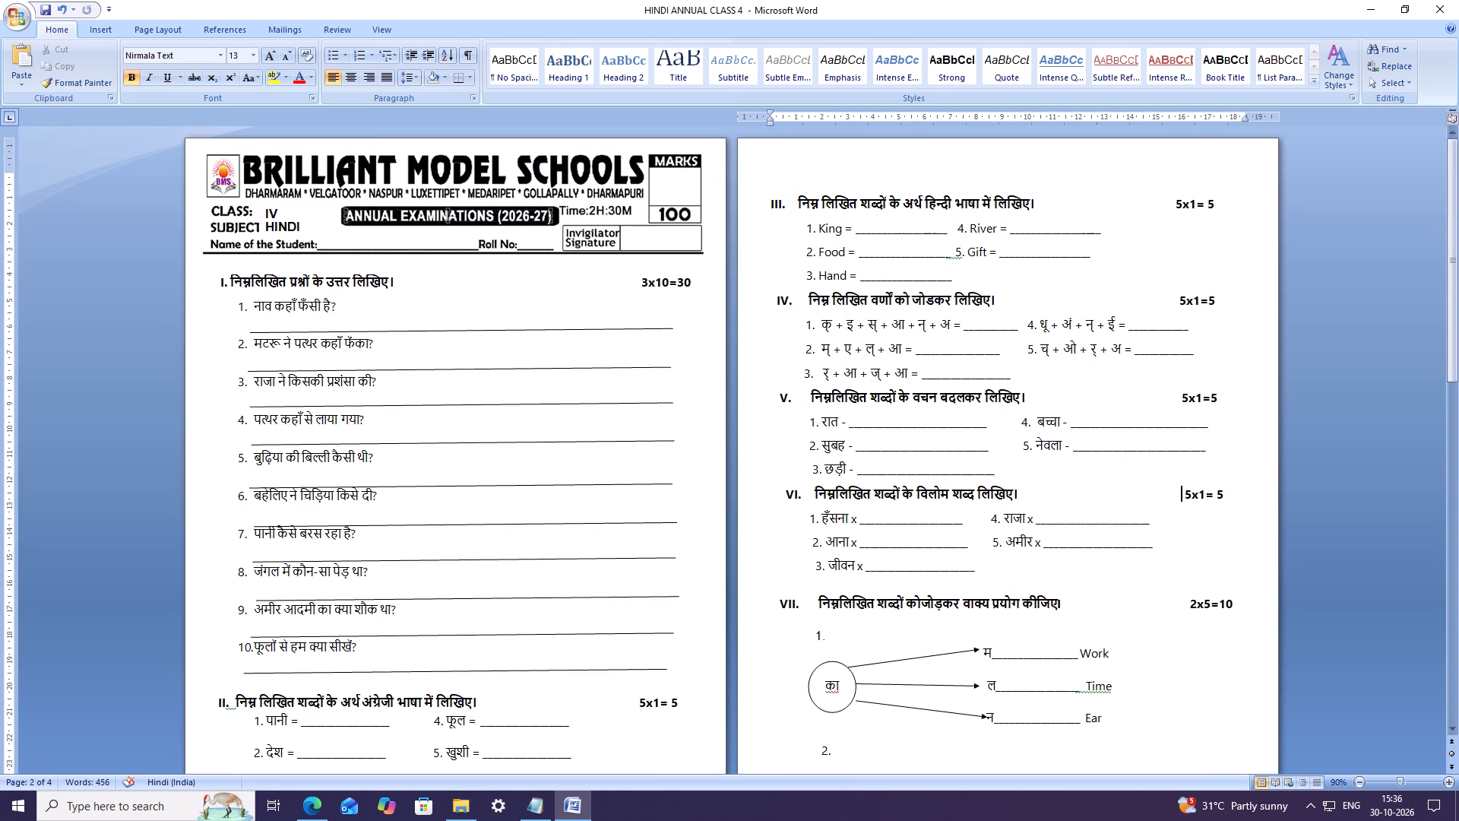
Insert four spaces between the numeral I. and the heading text of Class 4's first section.
left_click(229, 284)
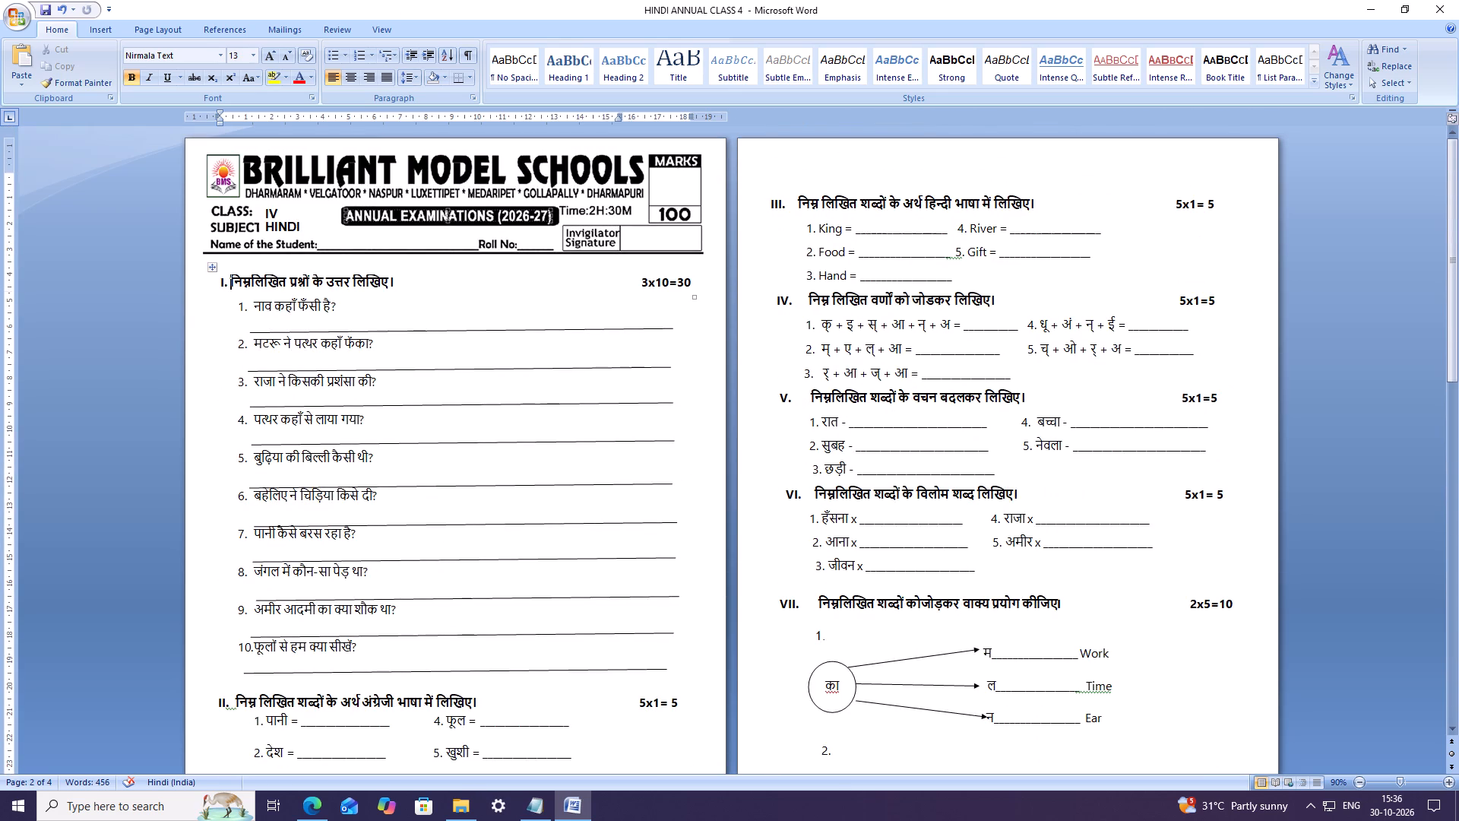
key("space")
key("space")
key("space")
key("space")
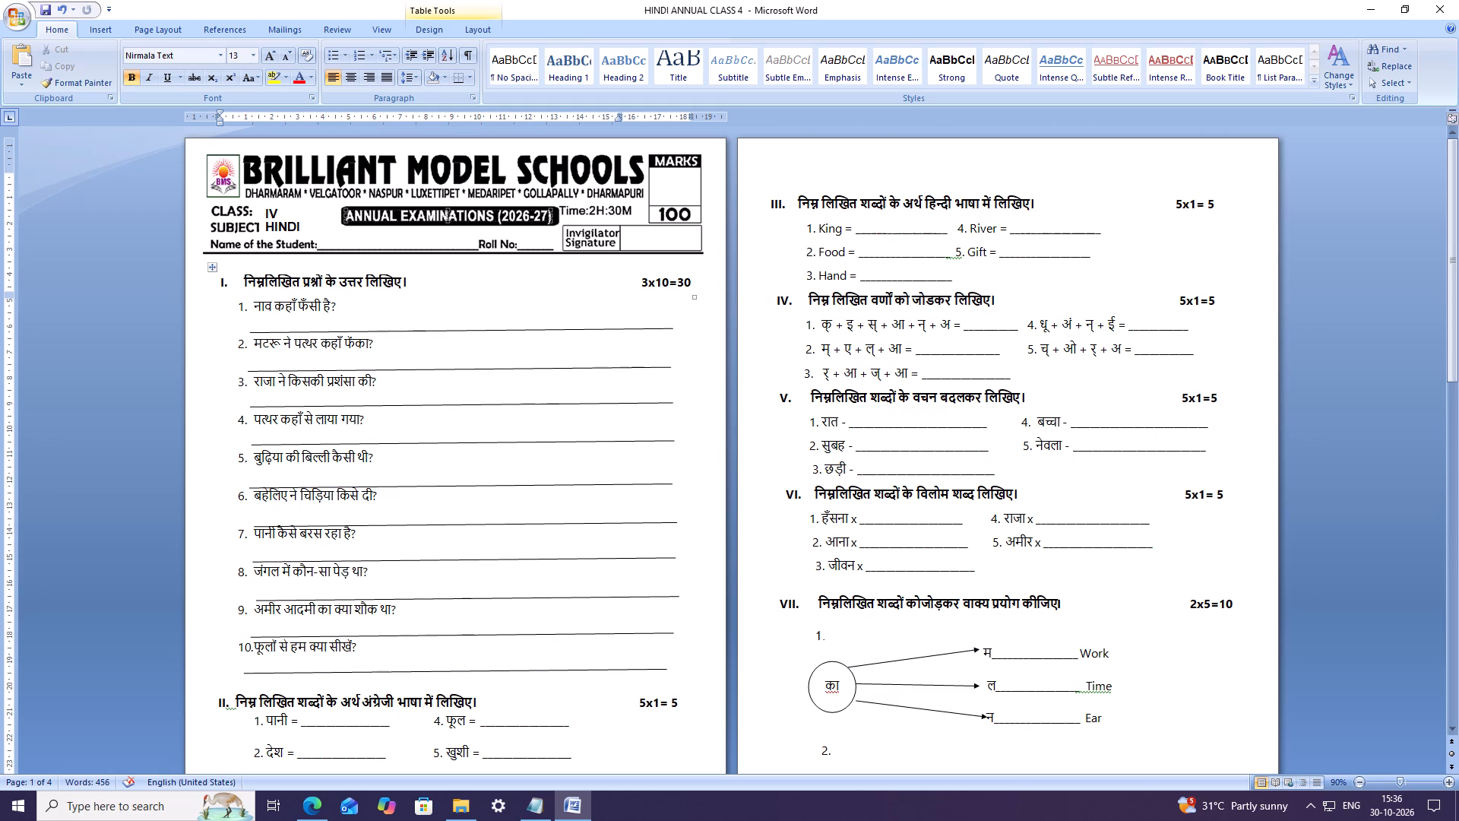
Save the Class 4 exam paper and close it.
key("ctrl+s")
key("ctrl+s")
left_click(1458, 0)
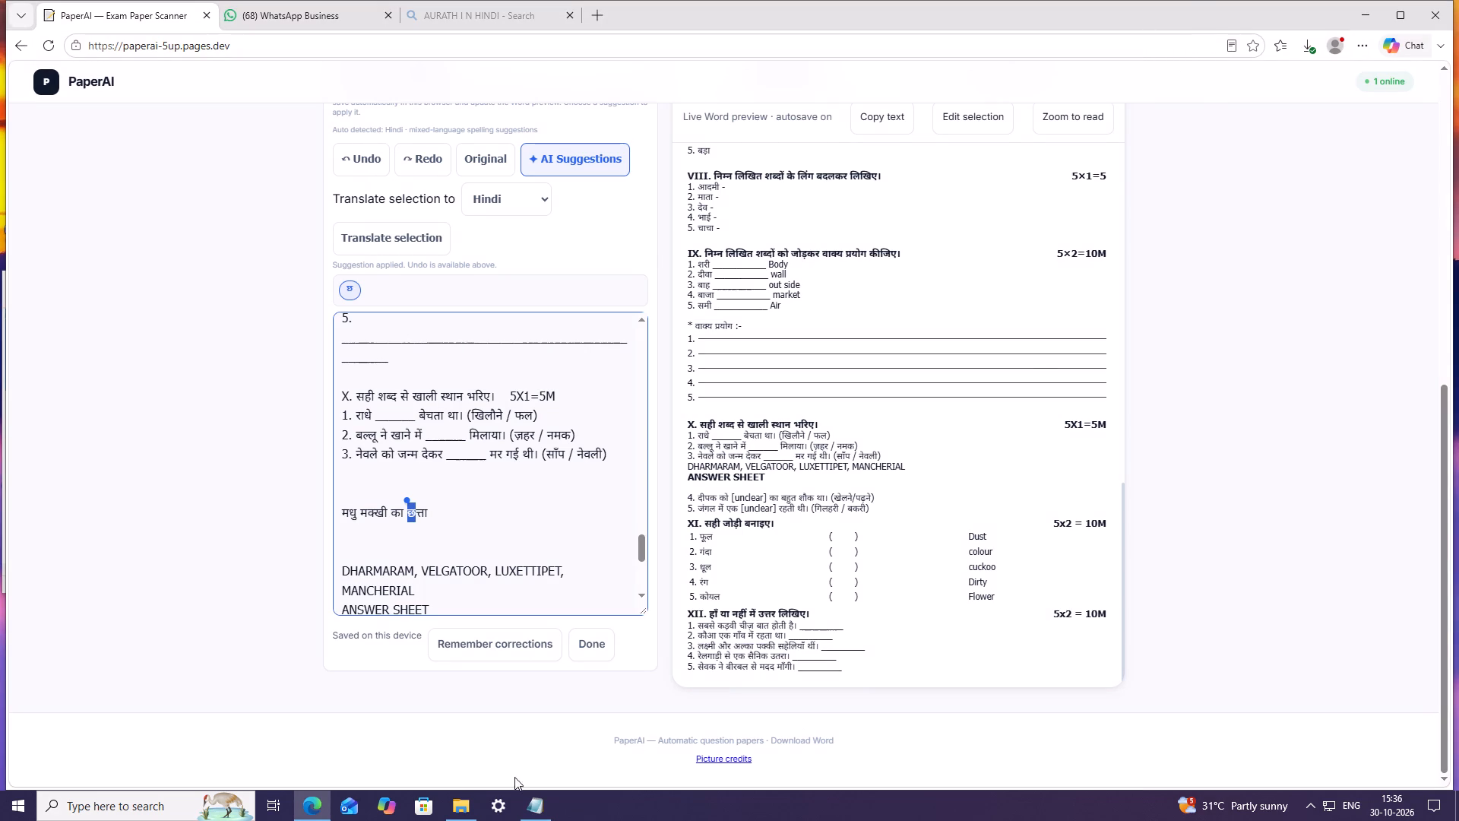
Open the HINDI ANNUAL CLASS 5 document from the Hindi Annually folder.
left_click(450, 807)
left_click(510, 433)
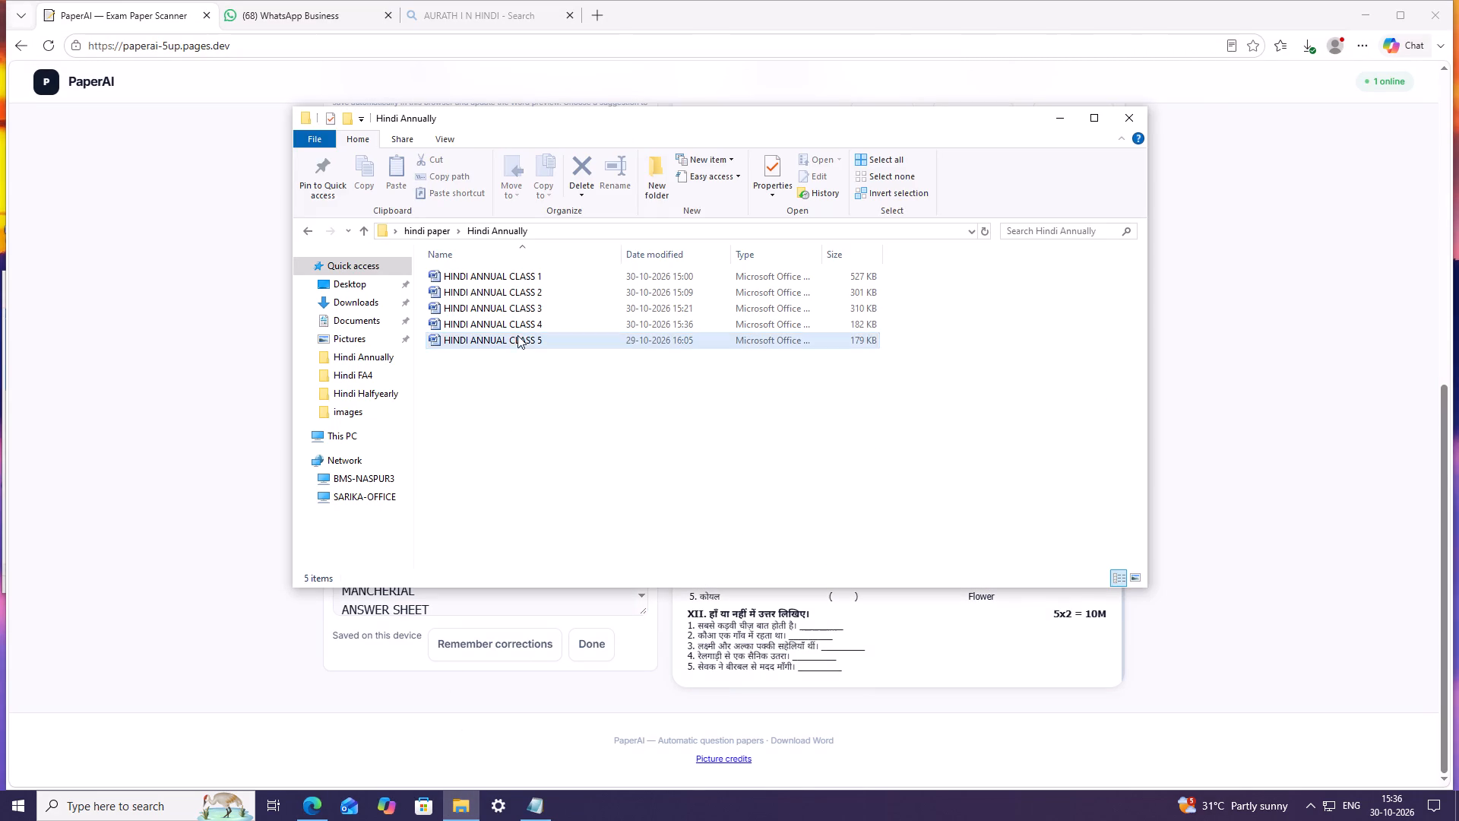
double_click(517, 341)
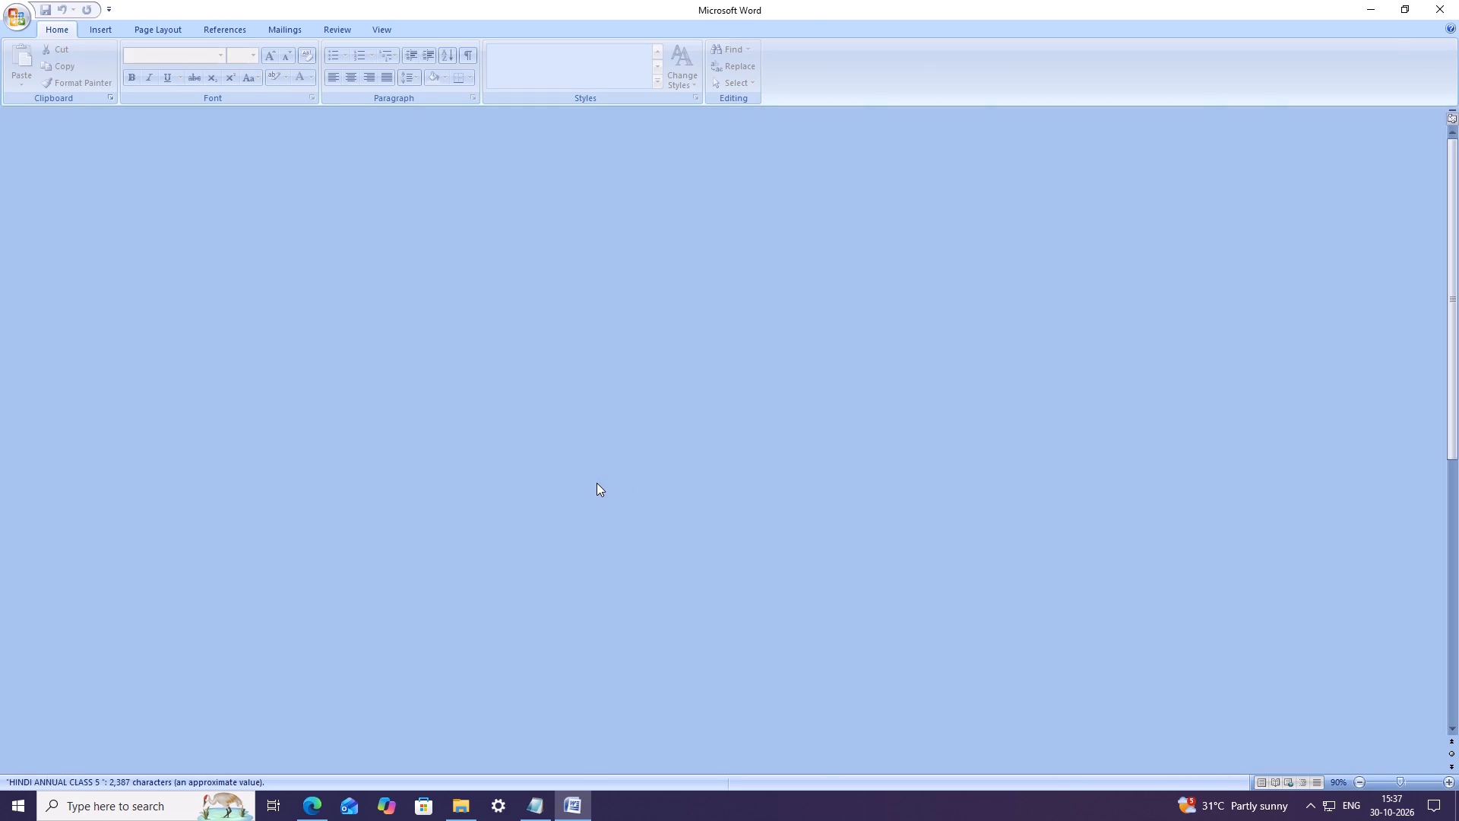
Look through the Class 5 exam paper's pages to examine the layout of its sections.
scroll(588, 483, "down", 12)
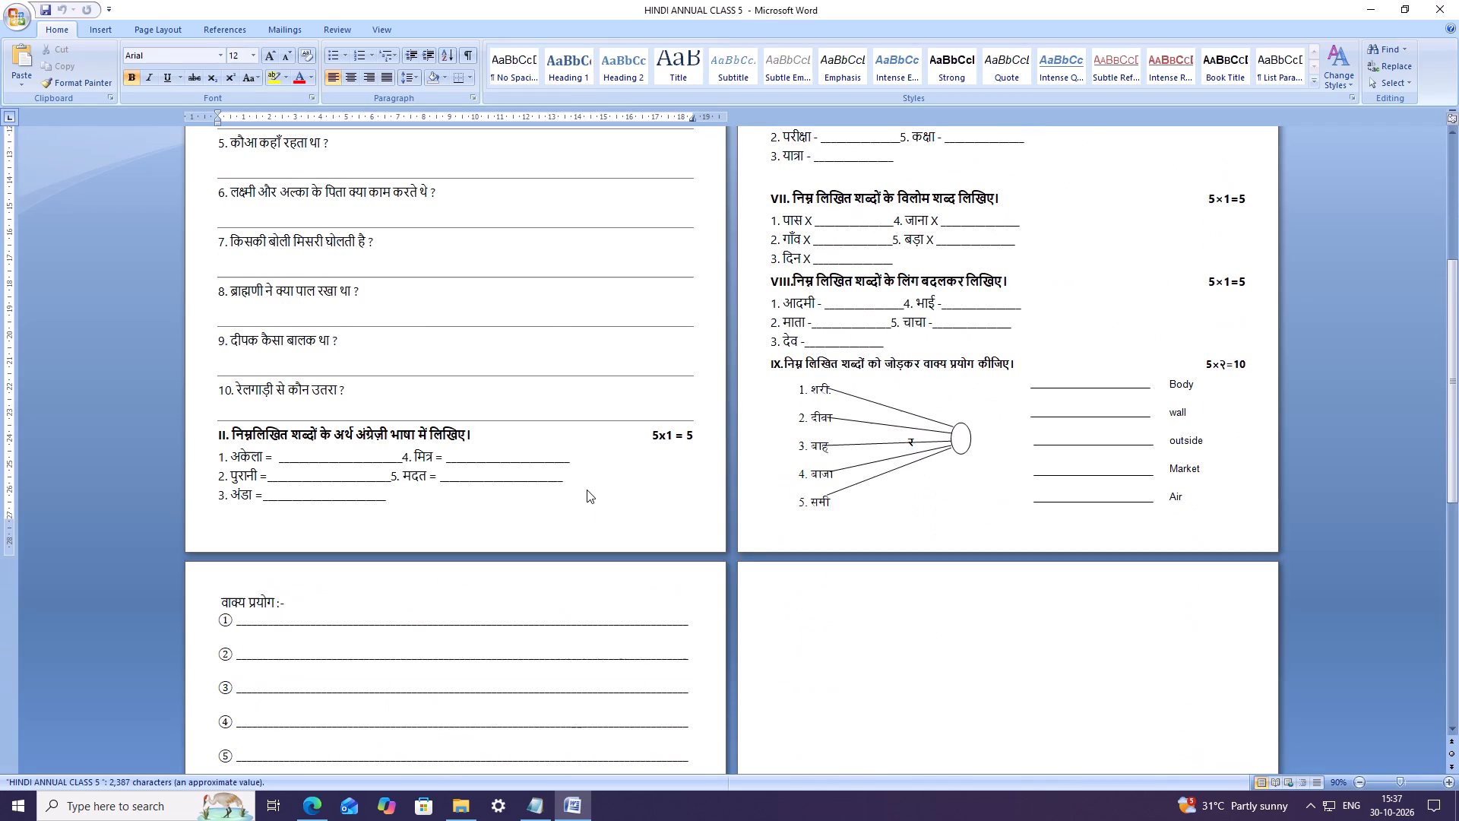
scroll(587, 490, "down", 19)
scroll(590, 499, "up", 10)
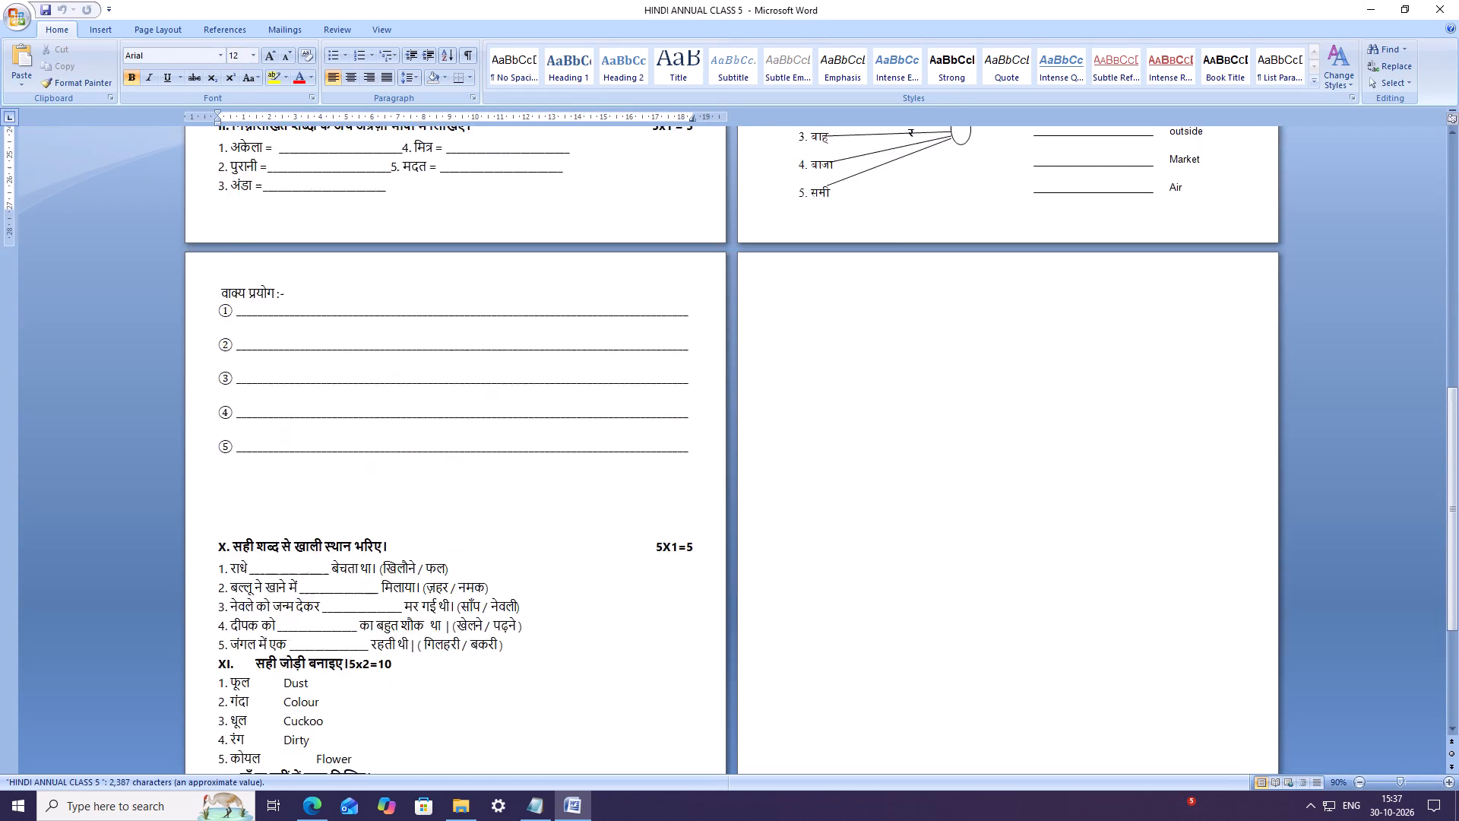
scroll(590, 499, "up", 12)
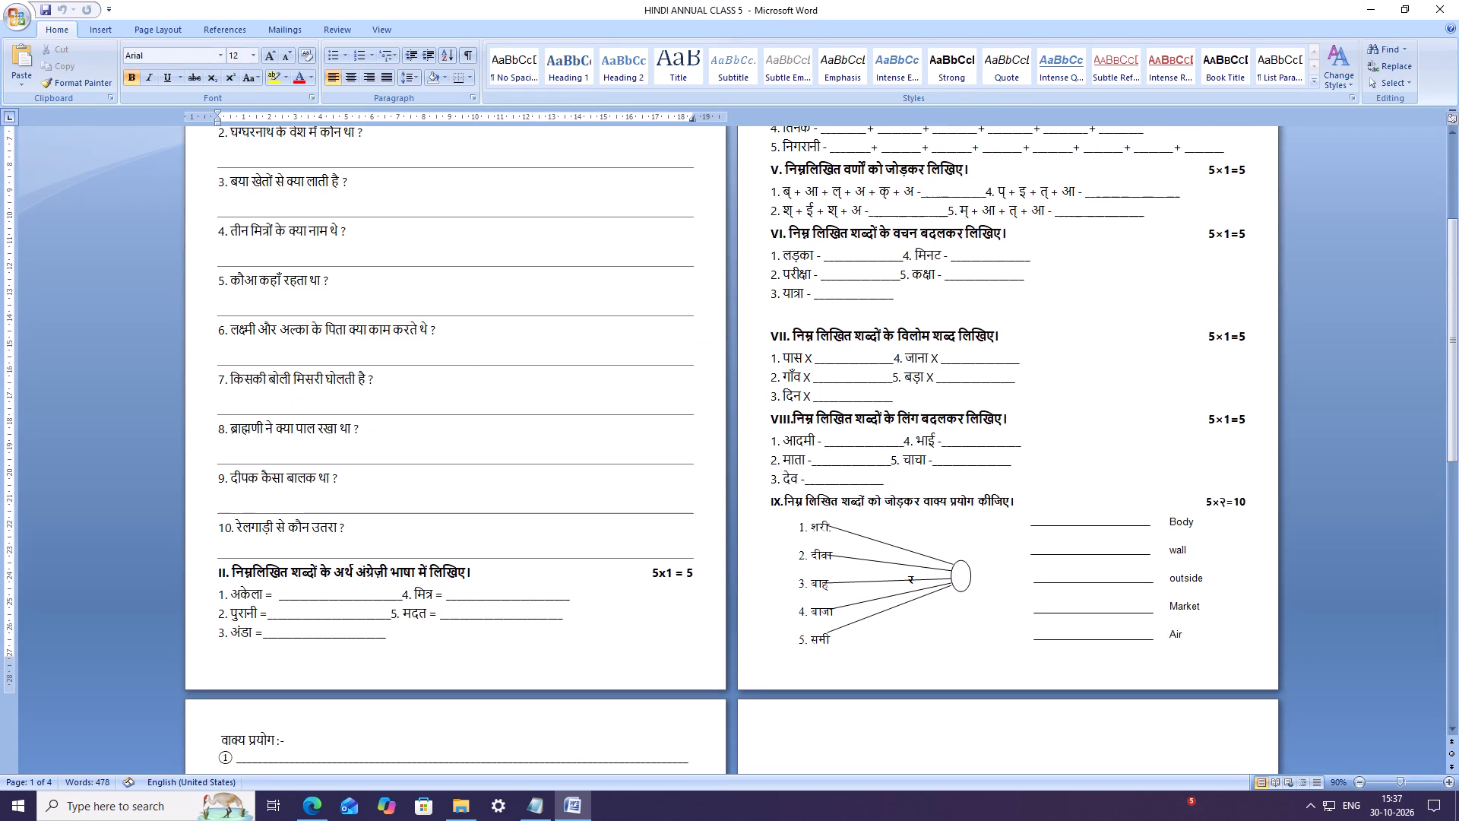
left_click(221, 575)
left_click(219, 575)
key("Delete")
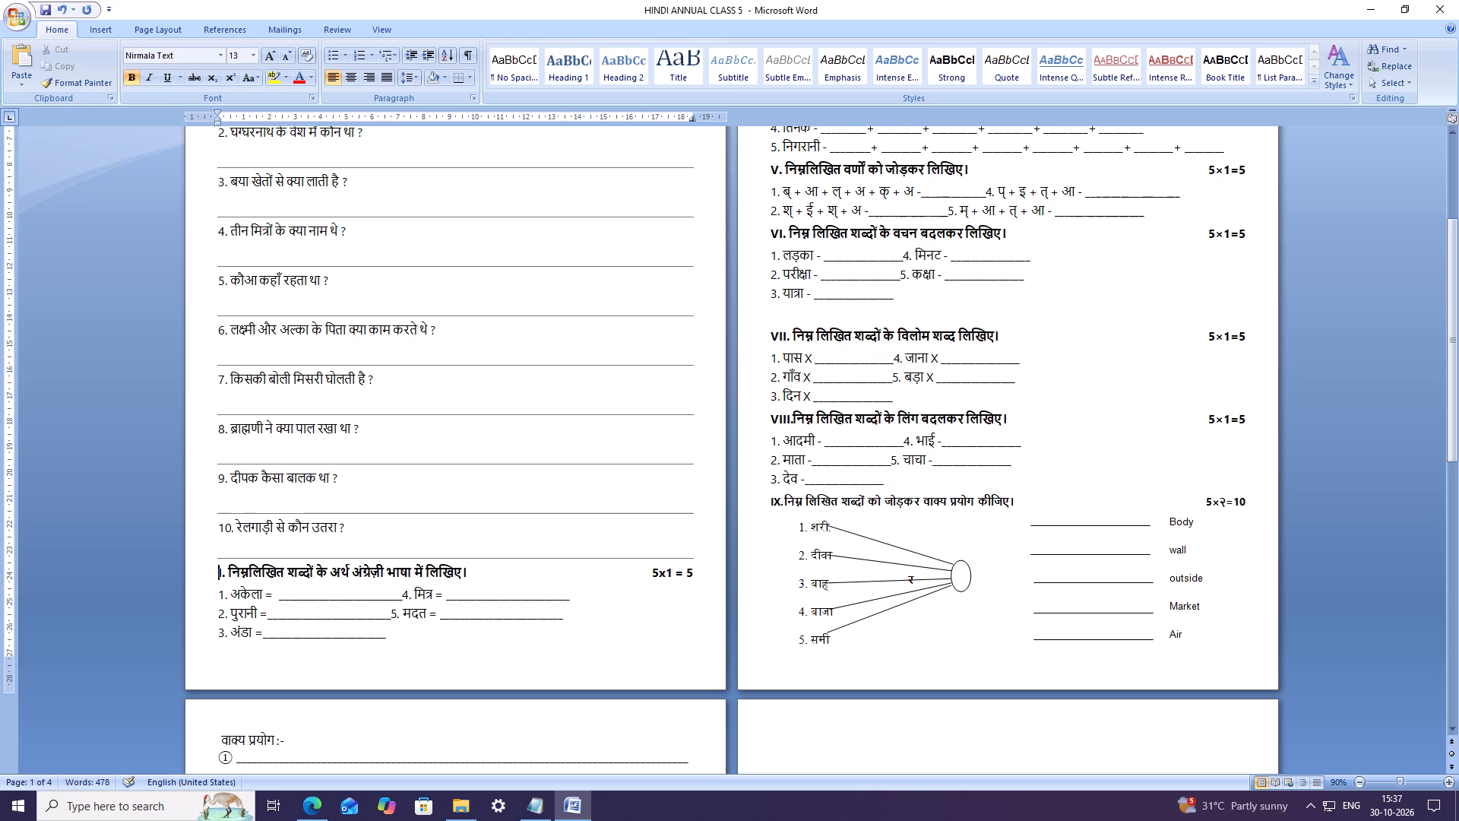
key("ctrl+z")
Insert three blank lines before Class 5's section II heading to move the section onto the second page.
left_click(224, 575)
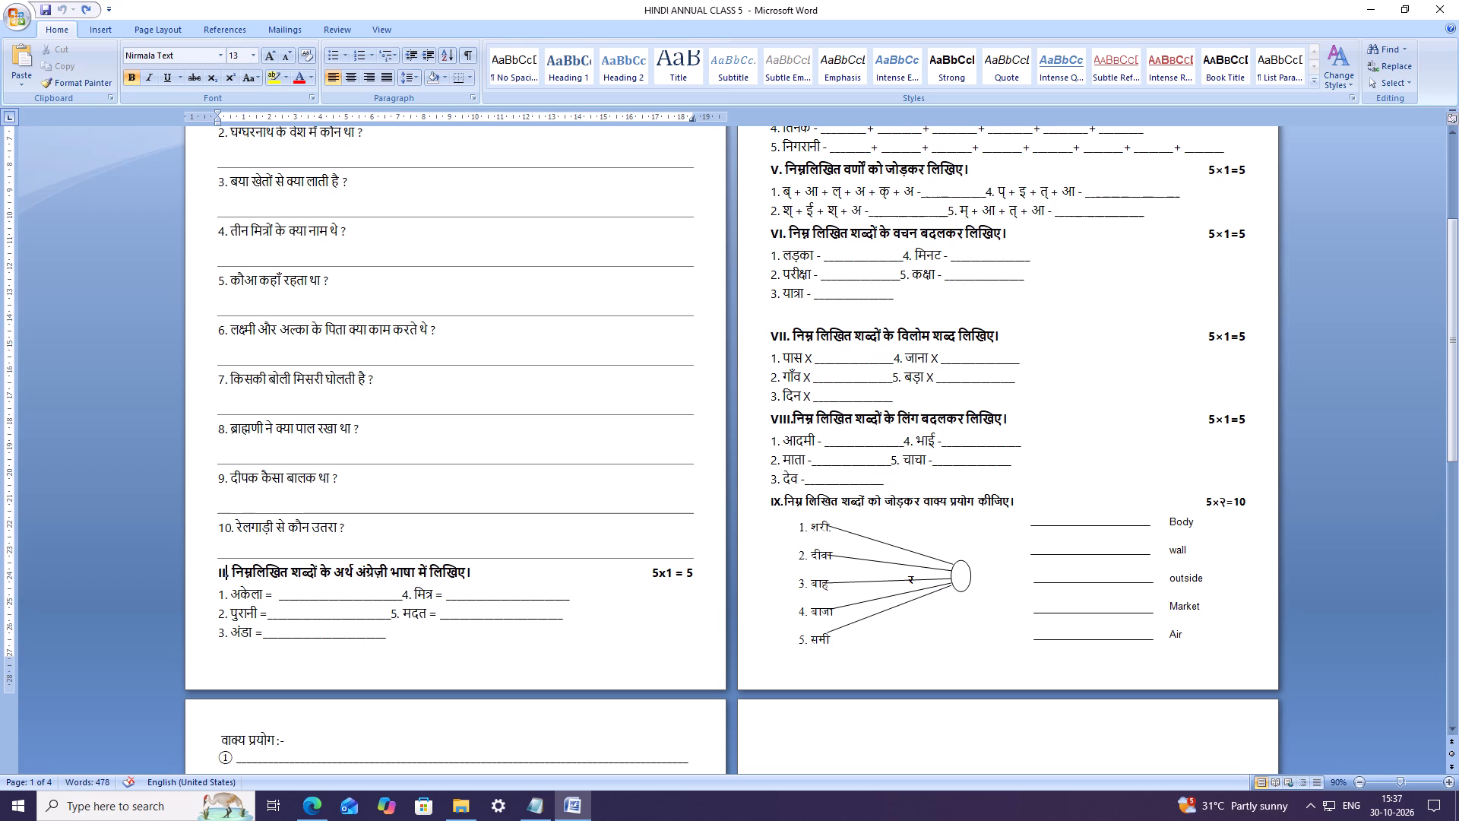
left_click(217, 575)
key("Return")
key("Return")
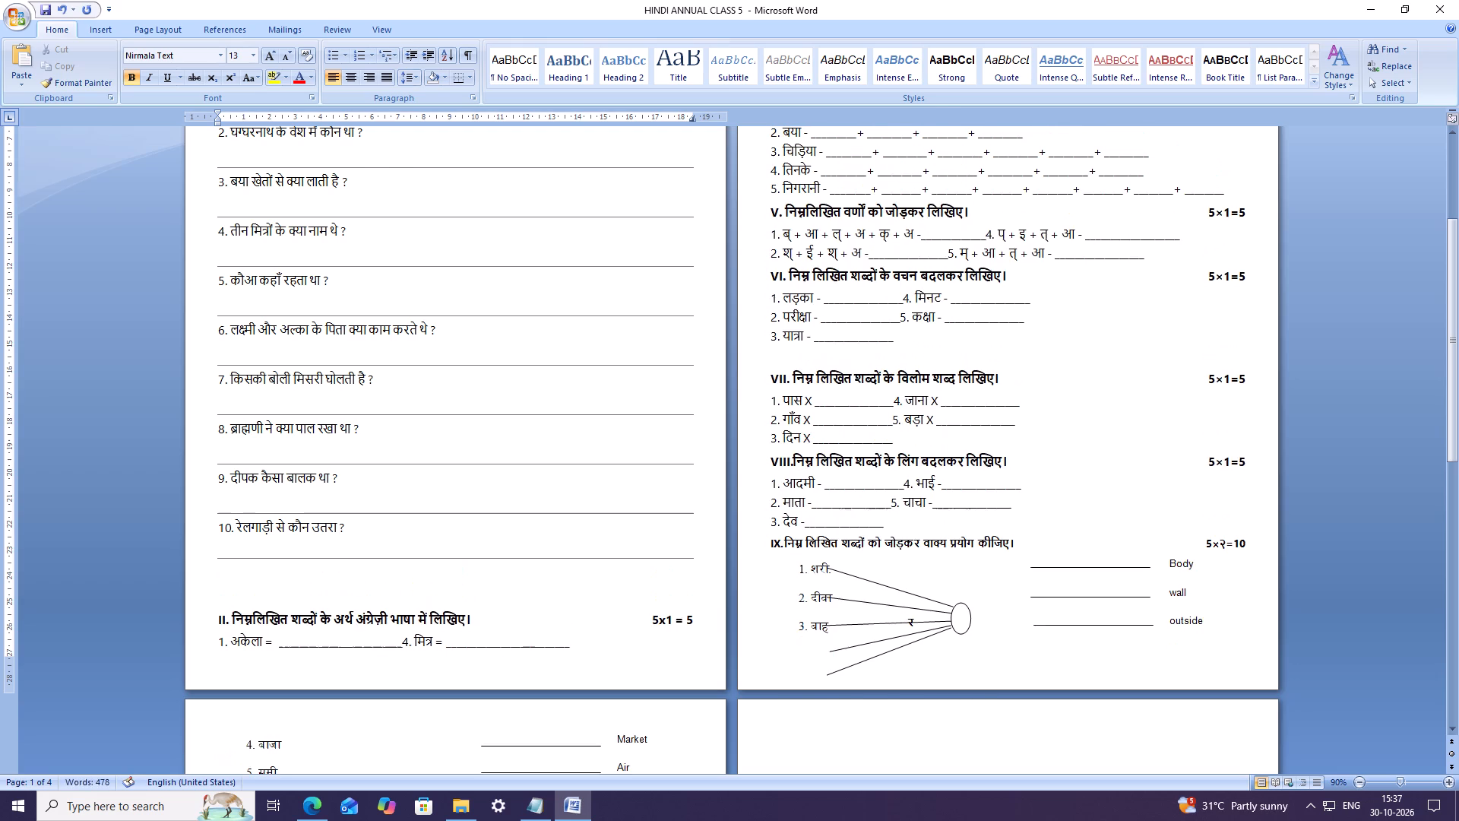
key("Return")
Insert four spaces between the numeral I. and the heading text of Class 5's first section.
scroll(220, 572, "up", 4)
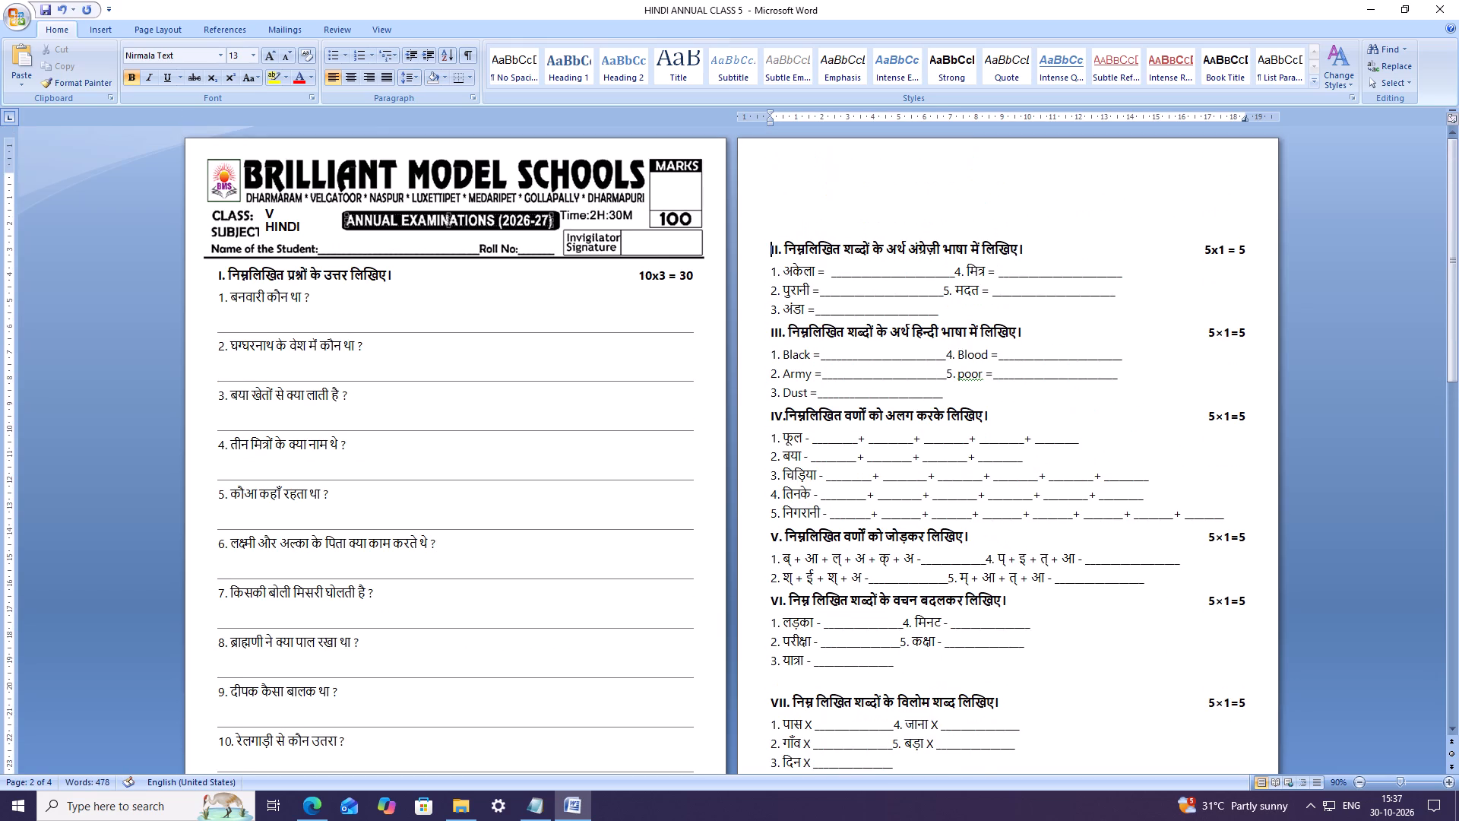
left_click(230, 280)
key("space")
key("space")
key("space")
key("space")
Indent section I's question 1, बनवारी कौन था ?, with six leading spaces.
left_click(220, 301)
key("space")
key("space")
key("space")
key("space")
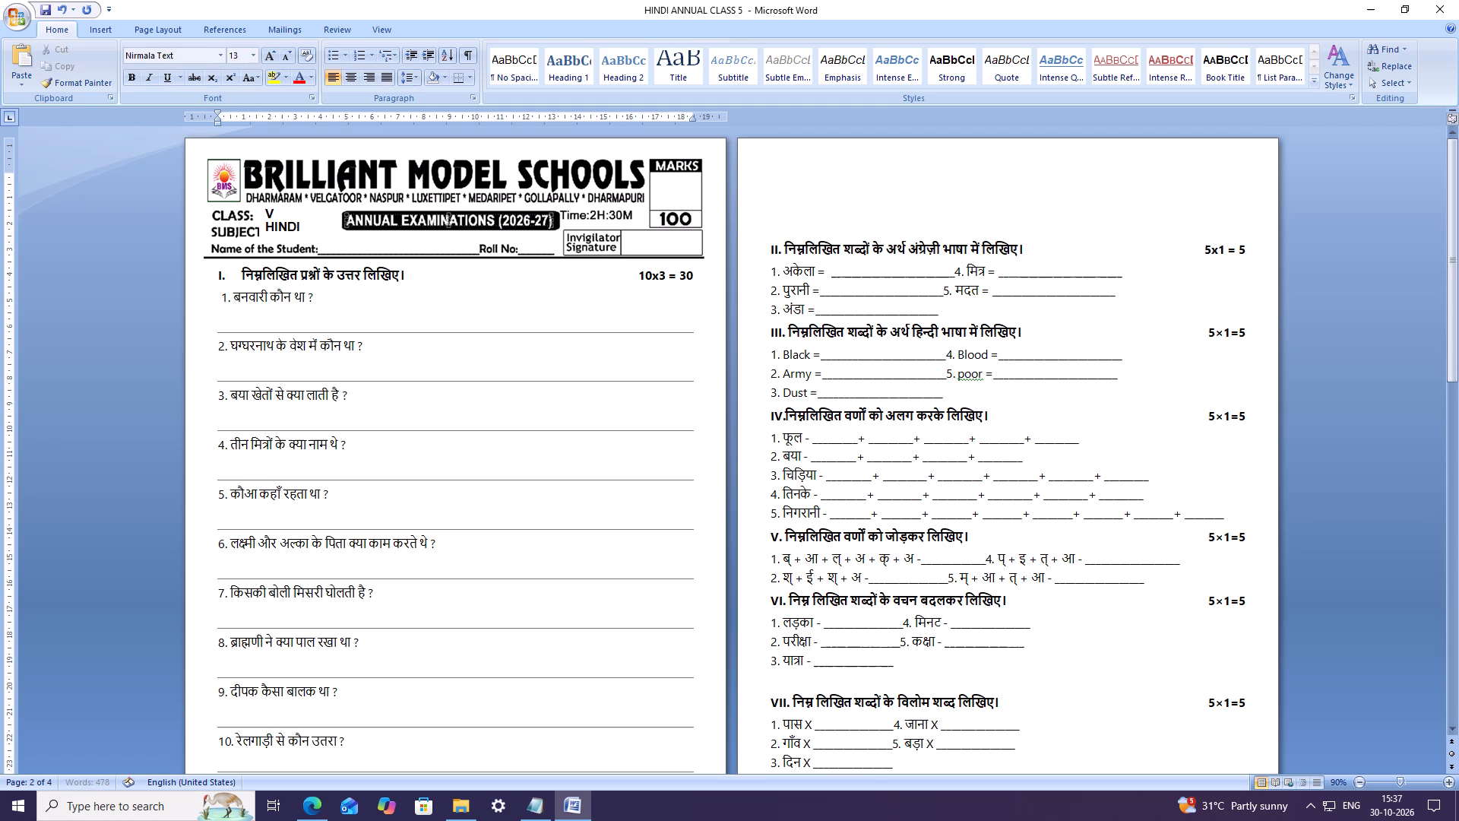
key("space")
key("space")
Indent section I's question 2, about घग्घरनाथ, with seven leading spaces.
left_click(210, 337)
key("space")
left_click(212, 341)
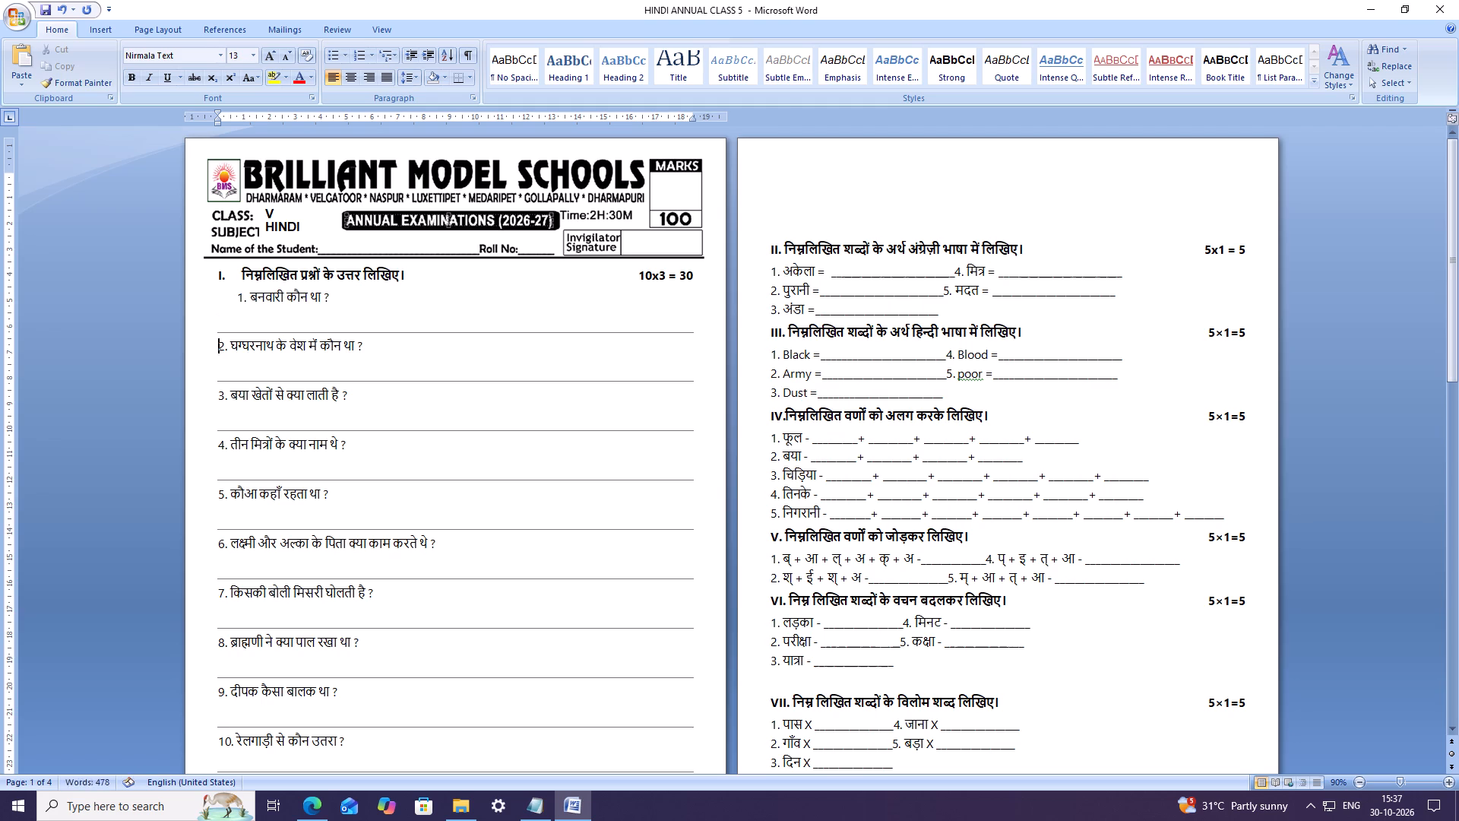
key("space")
key("space")
key("space")
key("space")
key("space")
key("space")
key("space")
Indent section I's question 3, बया खेतों से क्या लाती है ?, with seven leading spaces.
left_click(217, 404)
key("space")
key("space")
key("space")
key("space")
key("space")
key("space")
key("space")
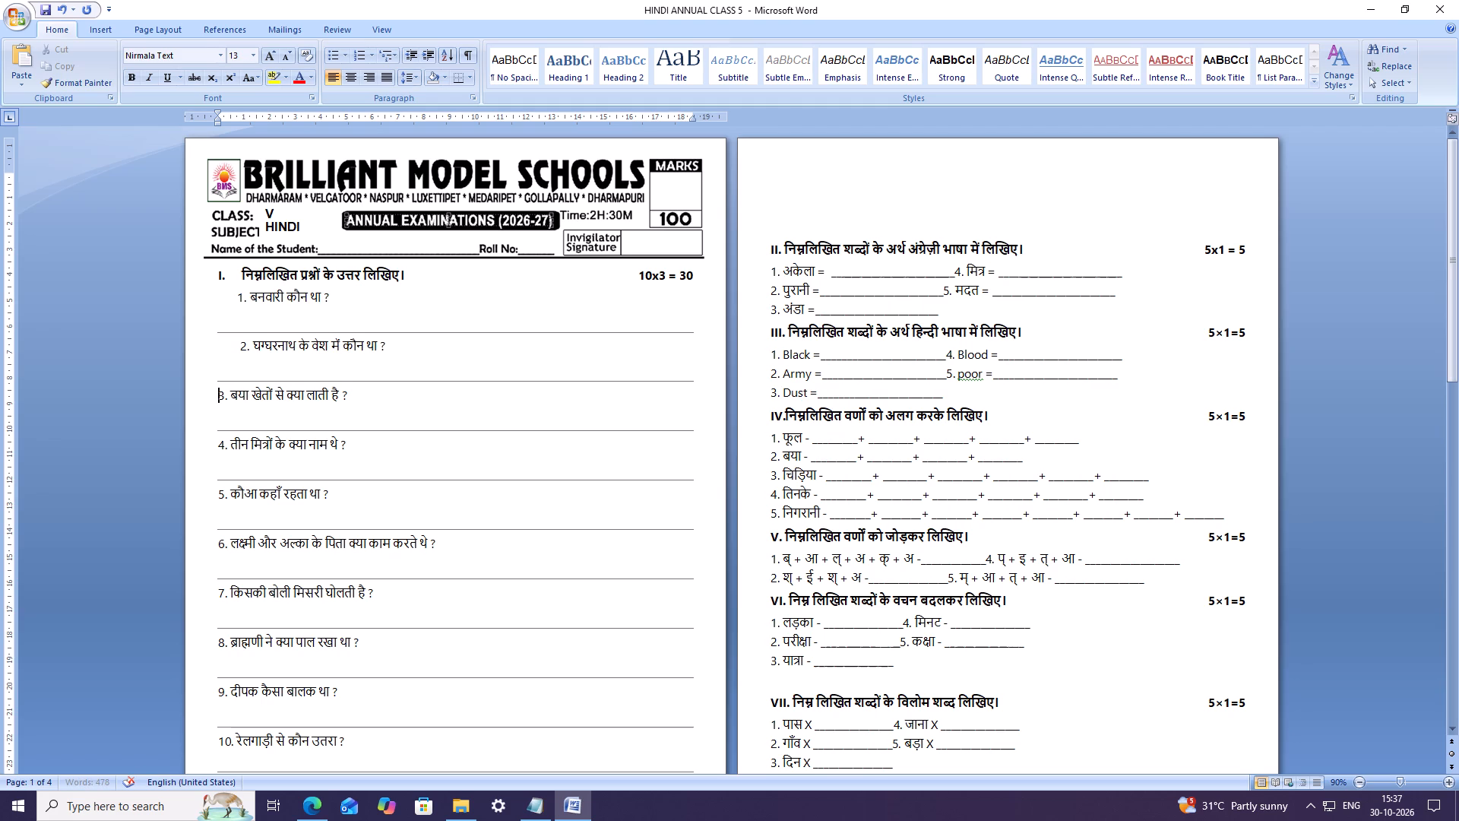
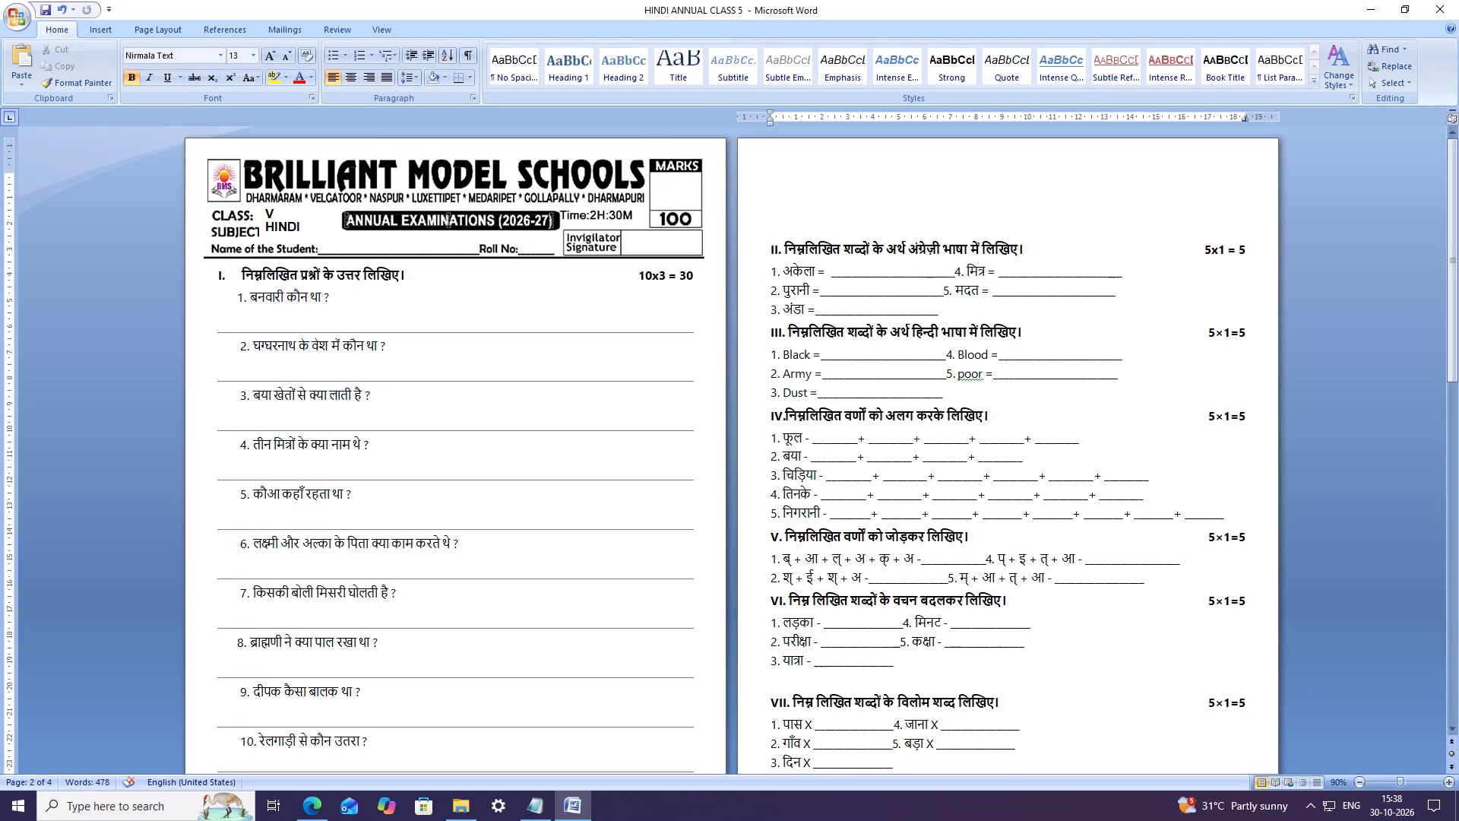
Remove a blank line above the Section II heading to pull the heading up onto the first page.
scroll(770, 228, "down", 11)
left_click(404, 477)
scroll(783, 310, "up", 7)
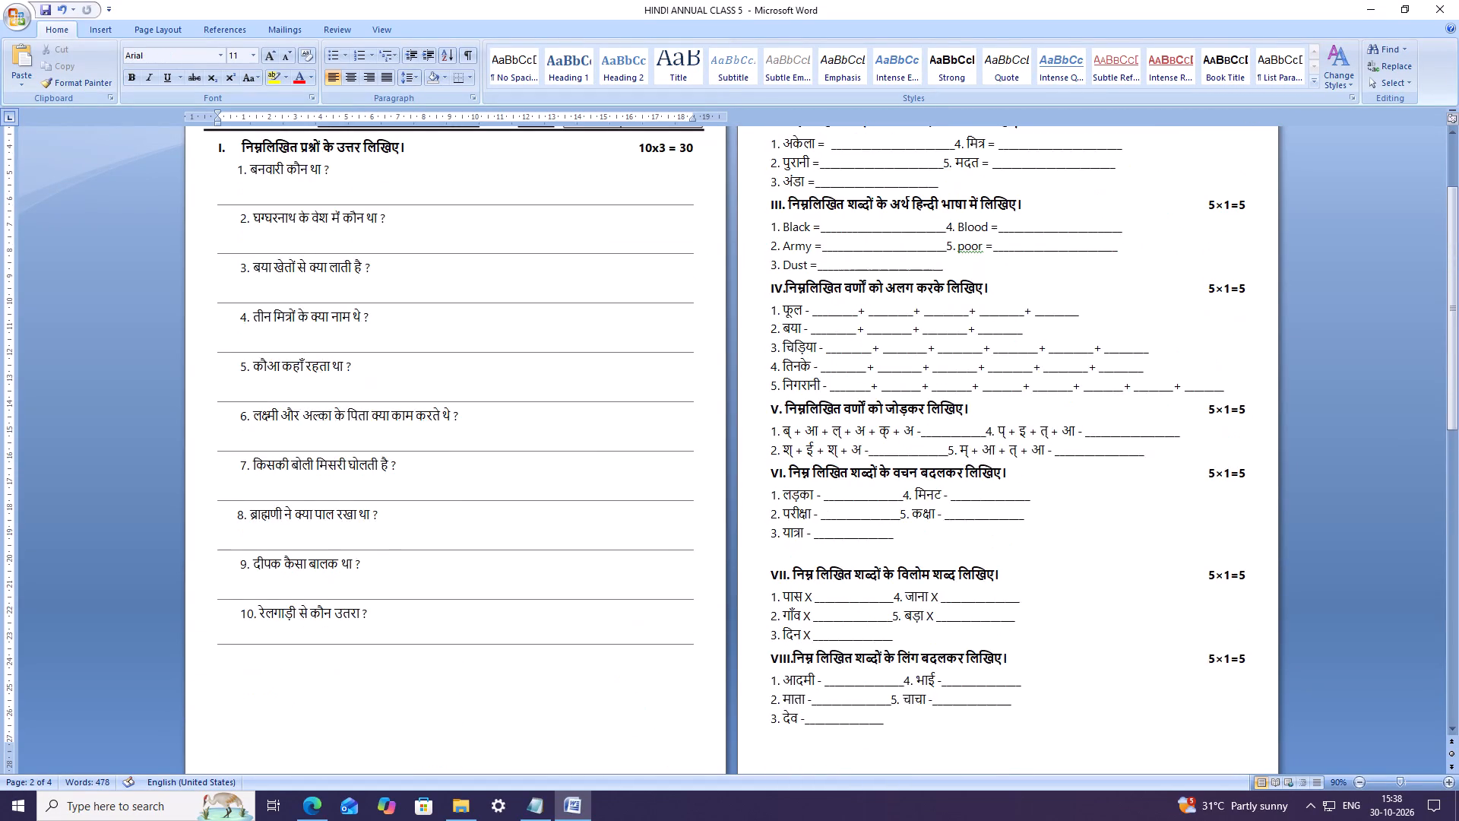
scroll(777, 195, "up", 5)
left_click(772, 214)
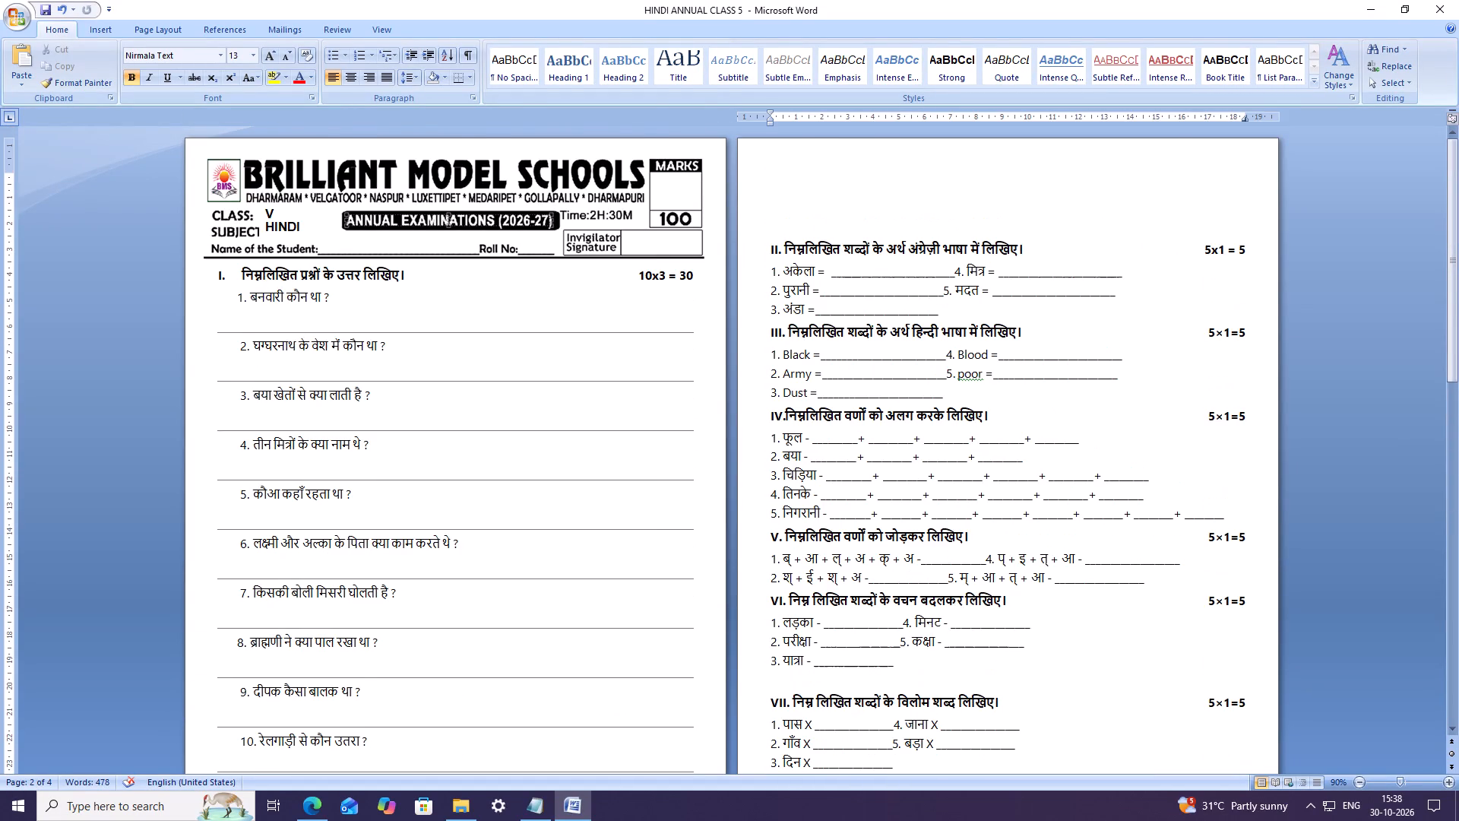
key("BackSpace")
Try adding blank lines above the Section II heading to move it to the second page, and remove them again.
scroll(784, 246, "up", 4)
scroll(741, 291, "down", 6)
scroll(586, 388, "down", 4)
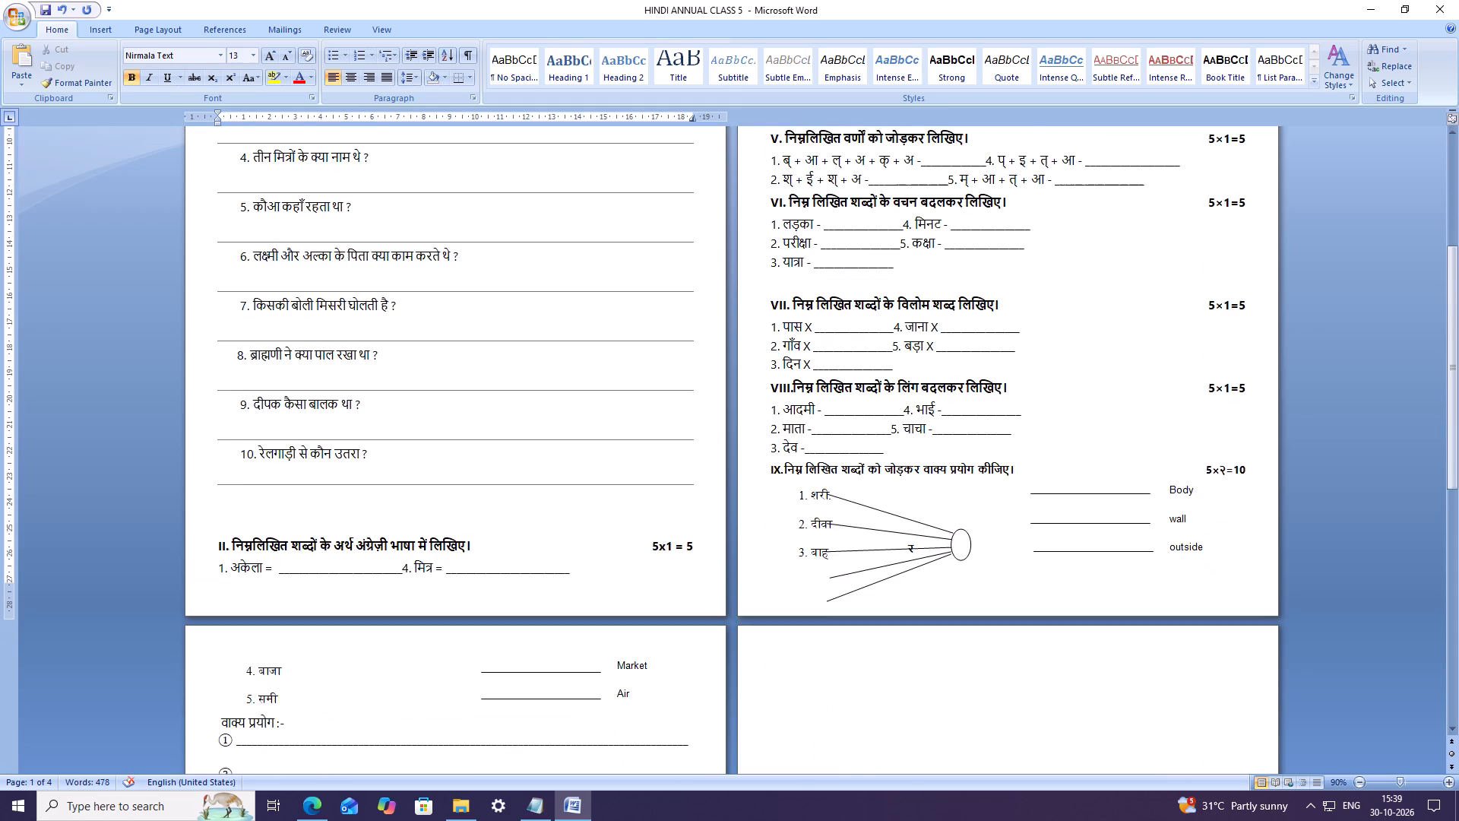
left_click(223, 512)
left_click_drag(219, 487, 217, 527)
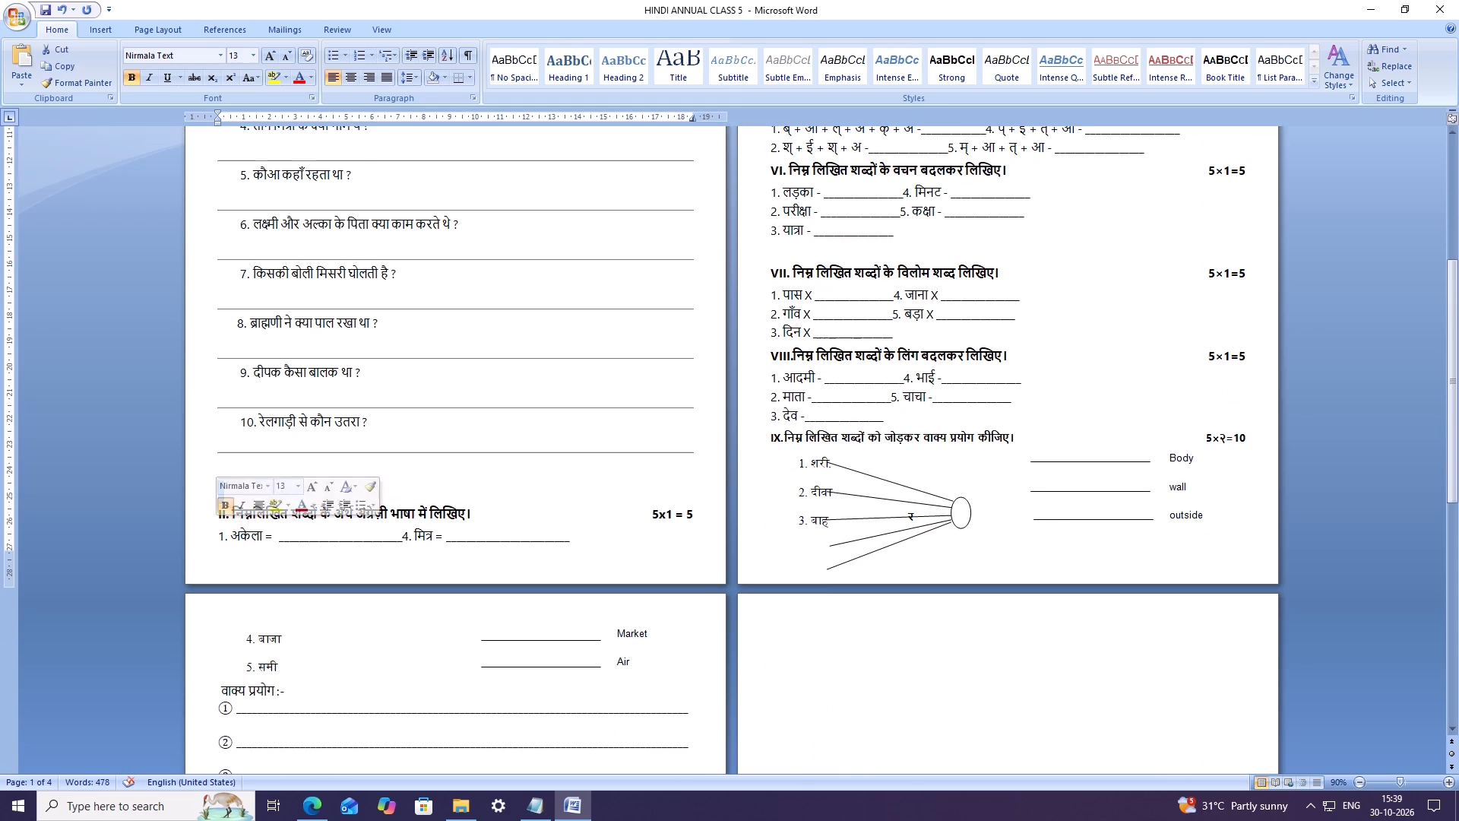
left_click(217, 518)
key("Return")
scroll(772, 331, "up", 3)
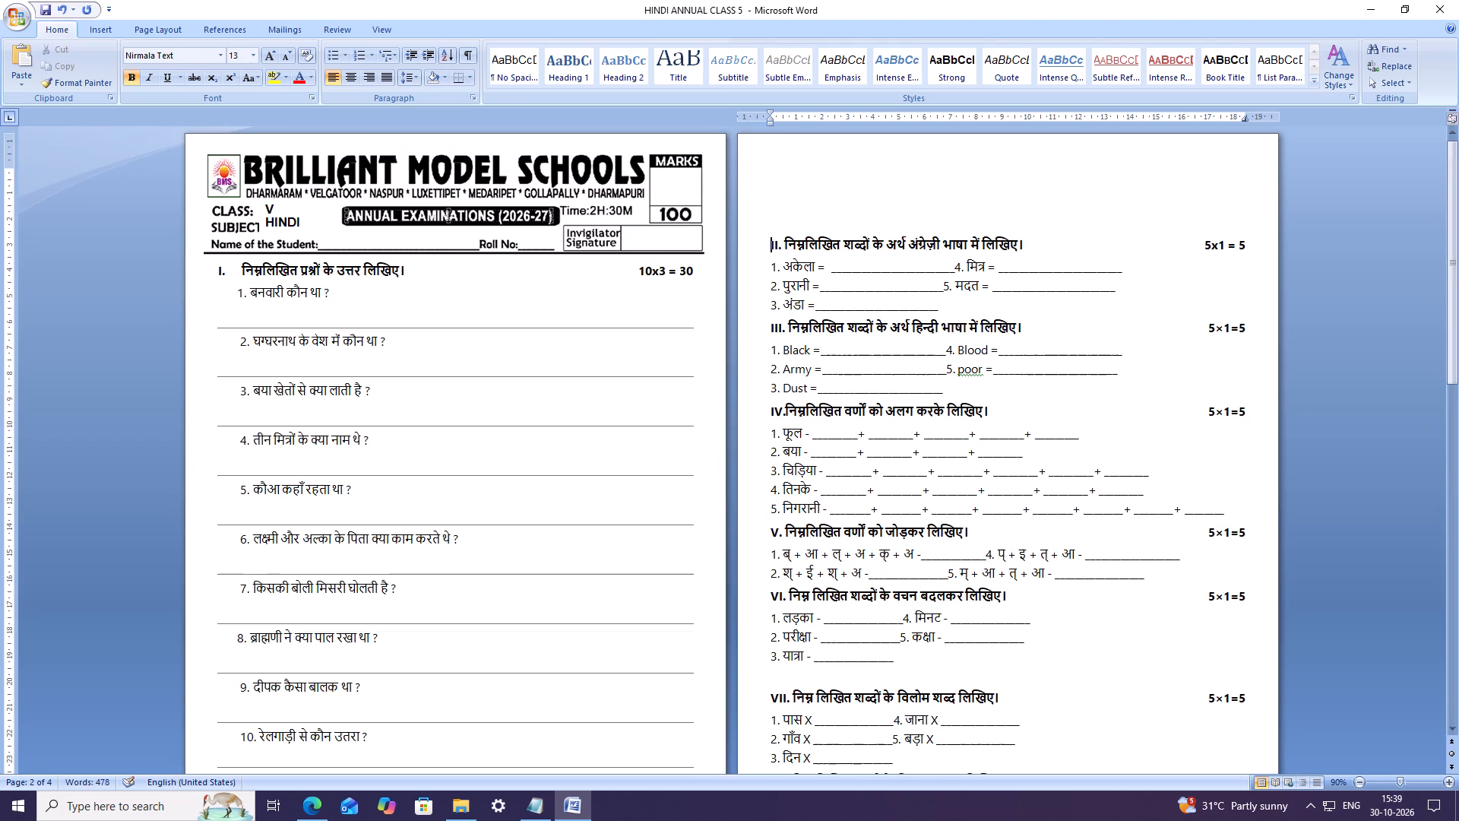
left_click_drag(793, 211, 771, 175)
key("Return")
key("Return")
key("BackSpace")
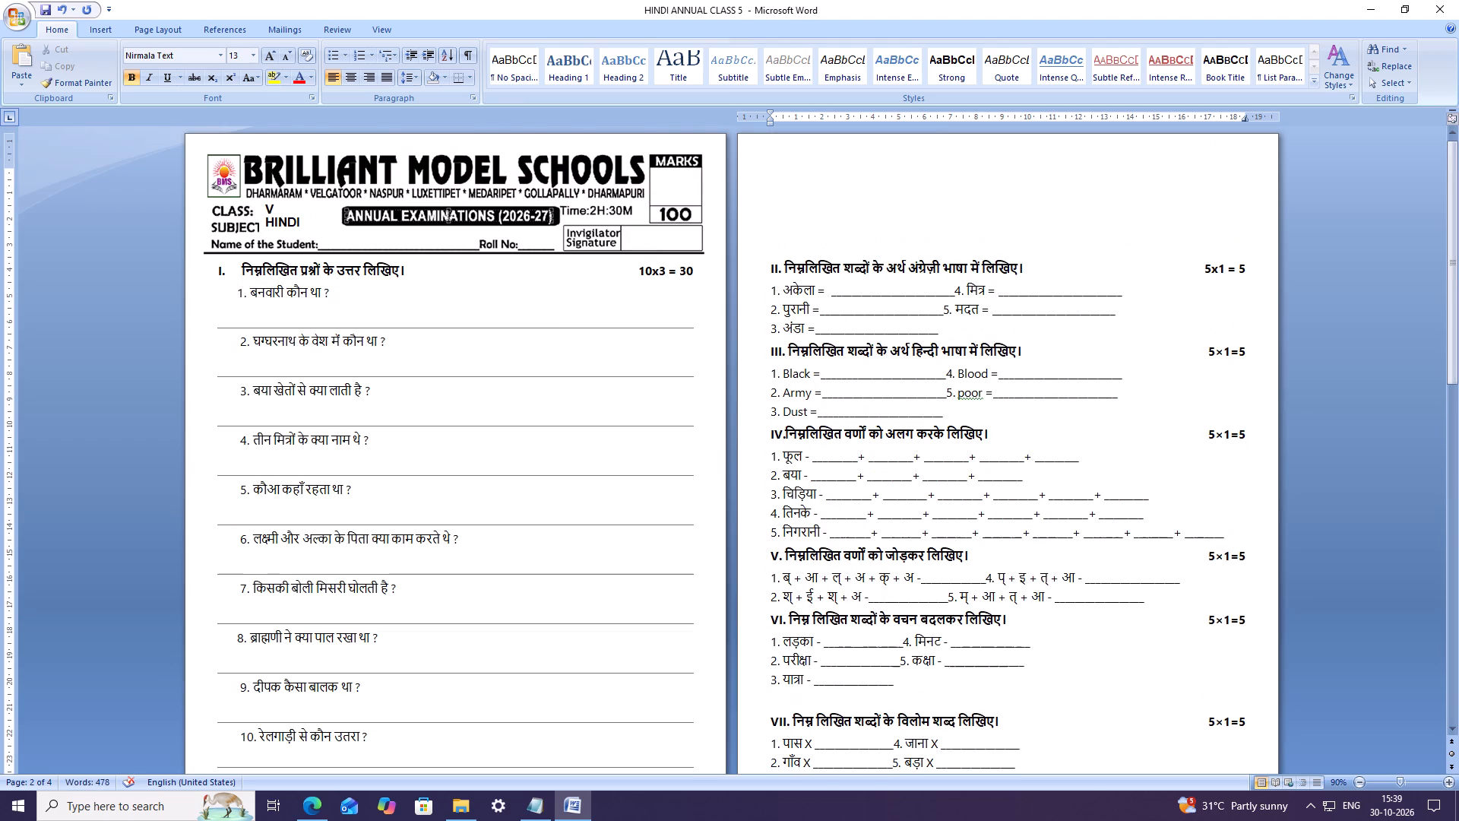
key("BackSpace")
Delete the blank lines between question 10's answer line and the Section II heading.
scroll(799, 199, "up", 3)
scroll(797, 226, "down", 6)
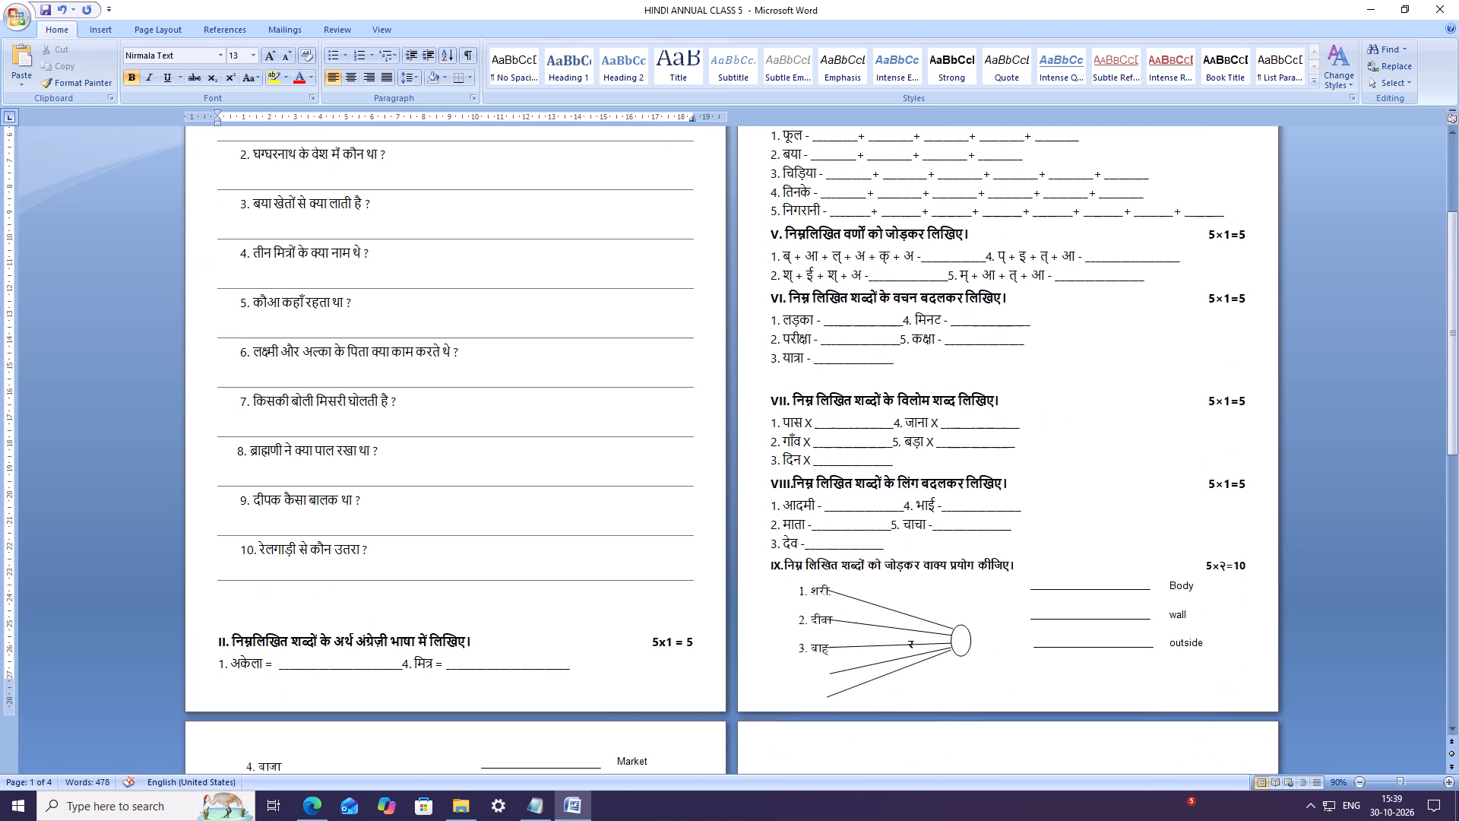
key("BackSpace")
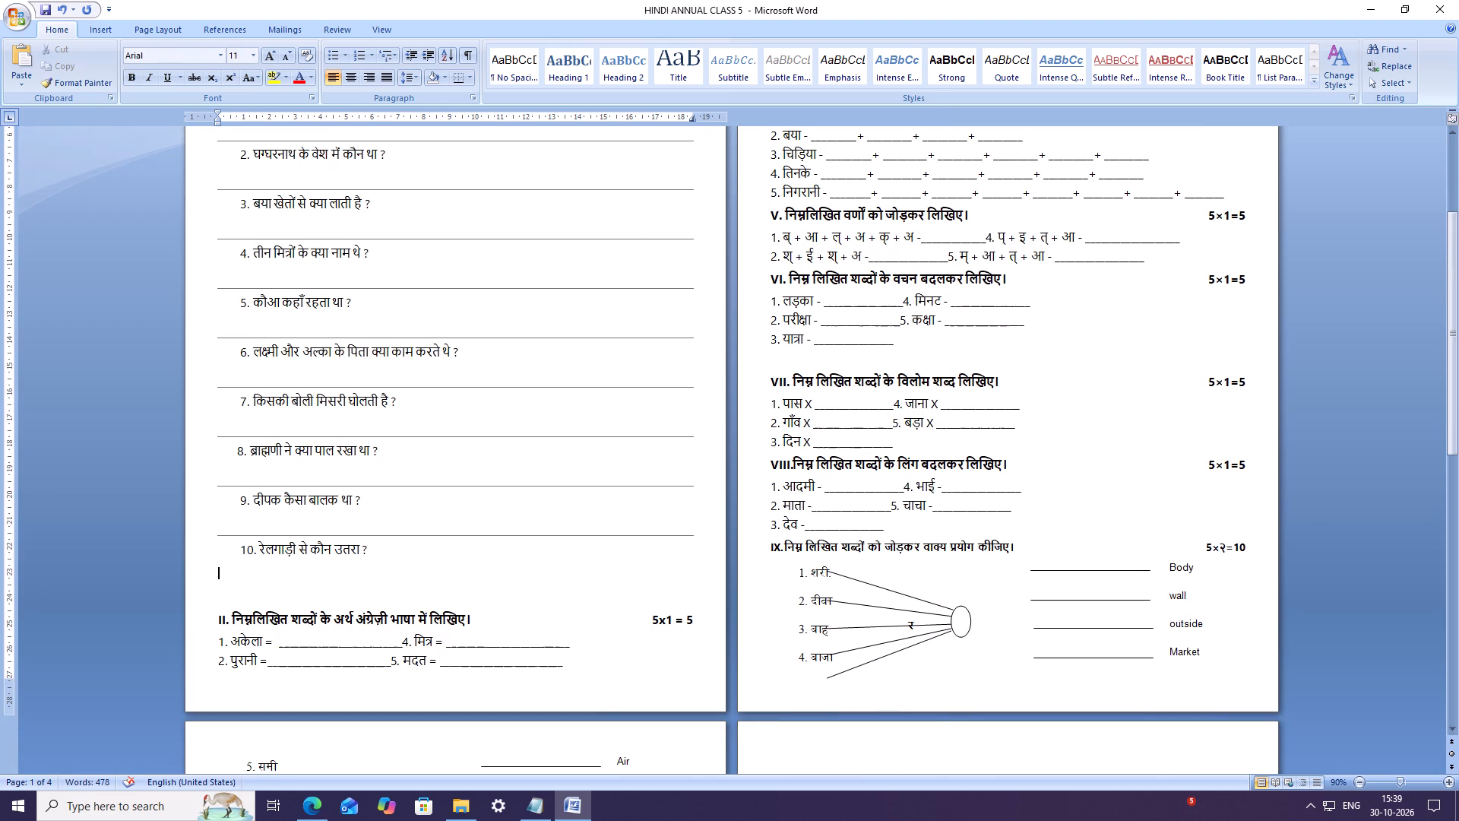
key("ctrl+z")
left_click(216, 640)
key("BackSpace")
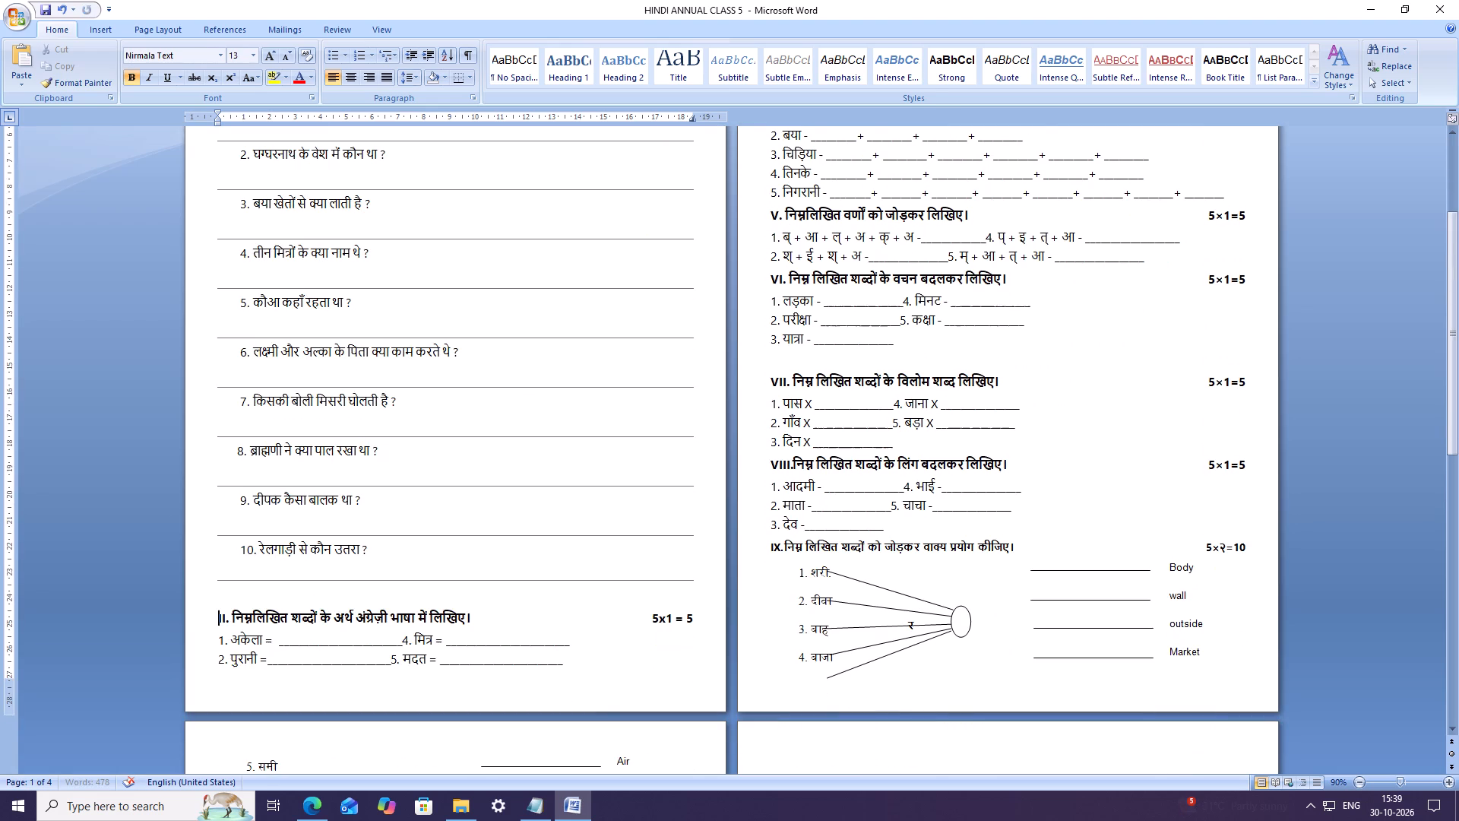
key("BackSpace")
Widen the gap between the numeral II. and its heading text with spaces, matching the Section I heading.
scroll(271, 420, "up", 5)
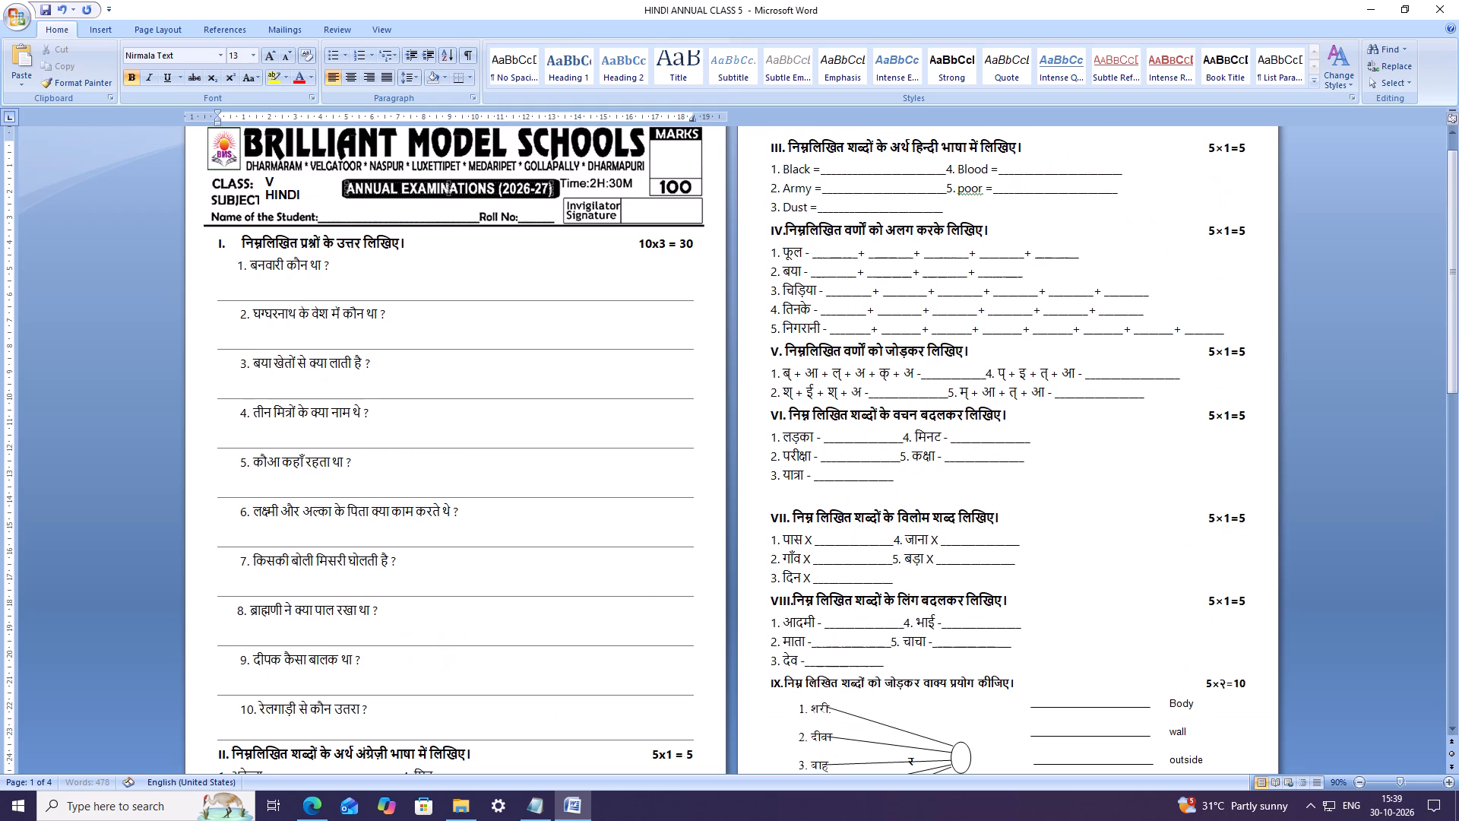
scroll(273, 379, "down", 4)
scroll(275, 391, "up", 2)
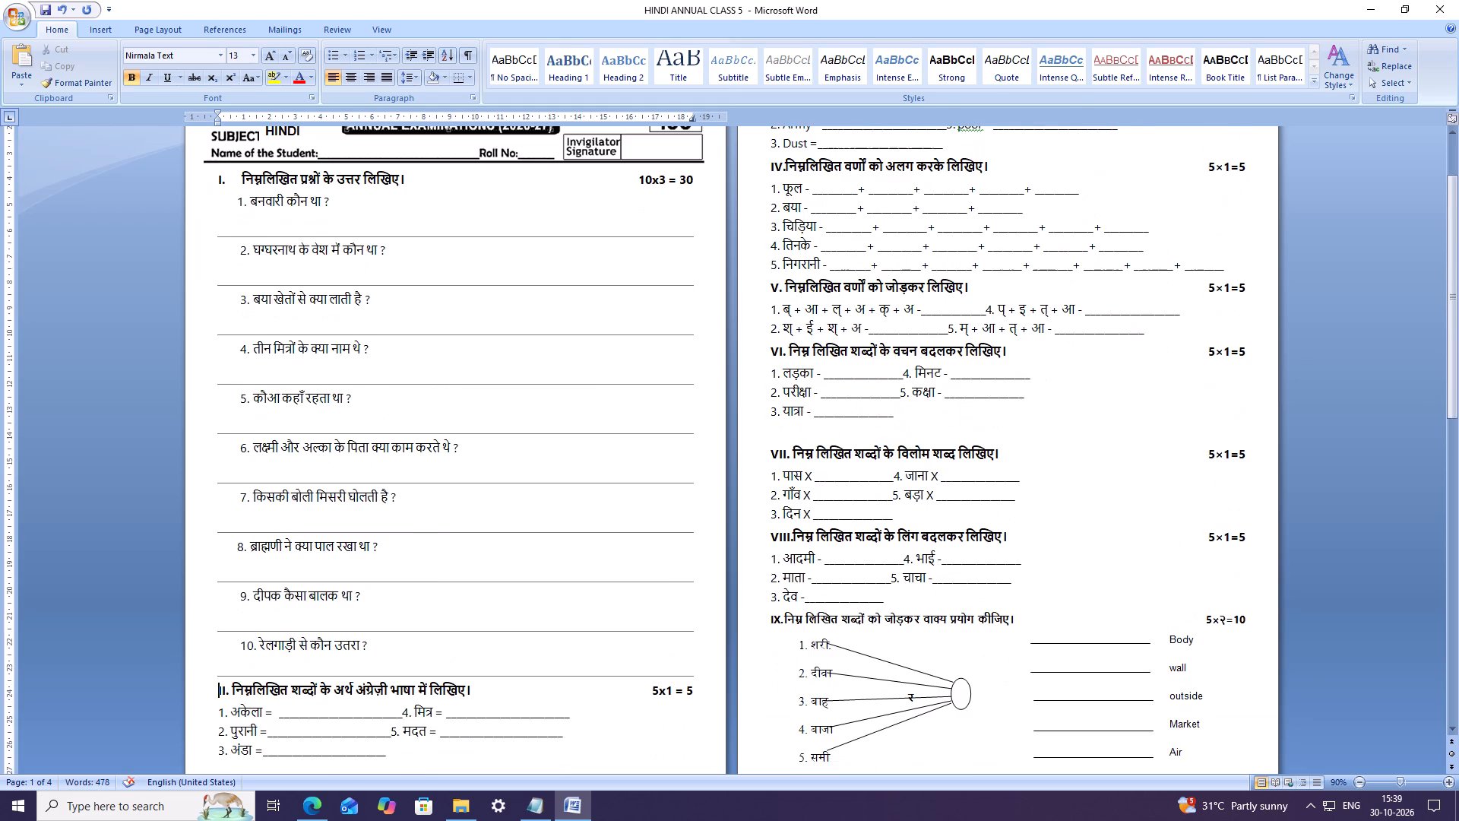
scroll(268, 559, "down", 3)
left_click(229, 600)
key("space")
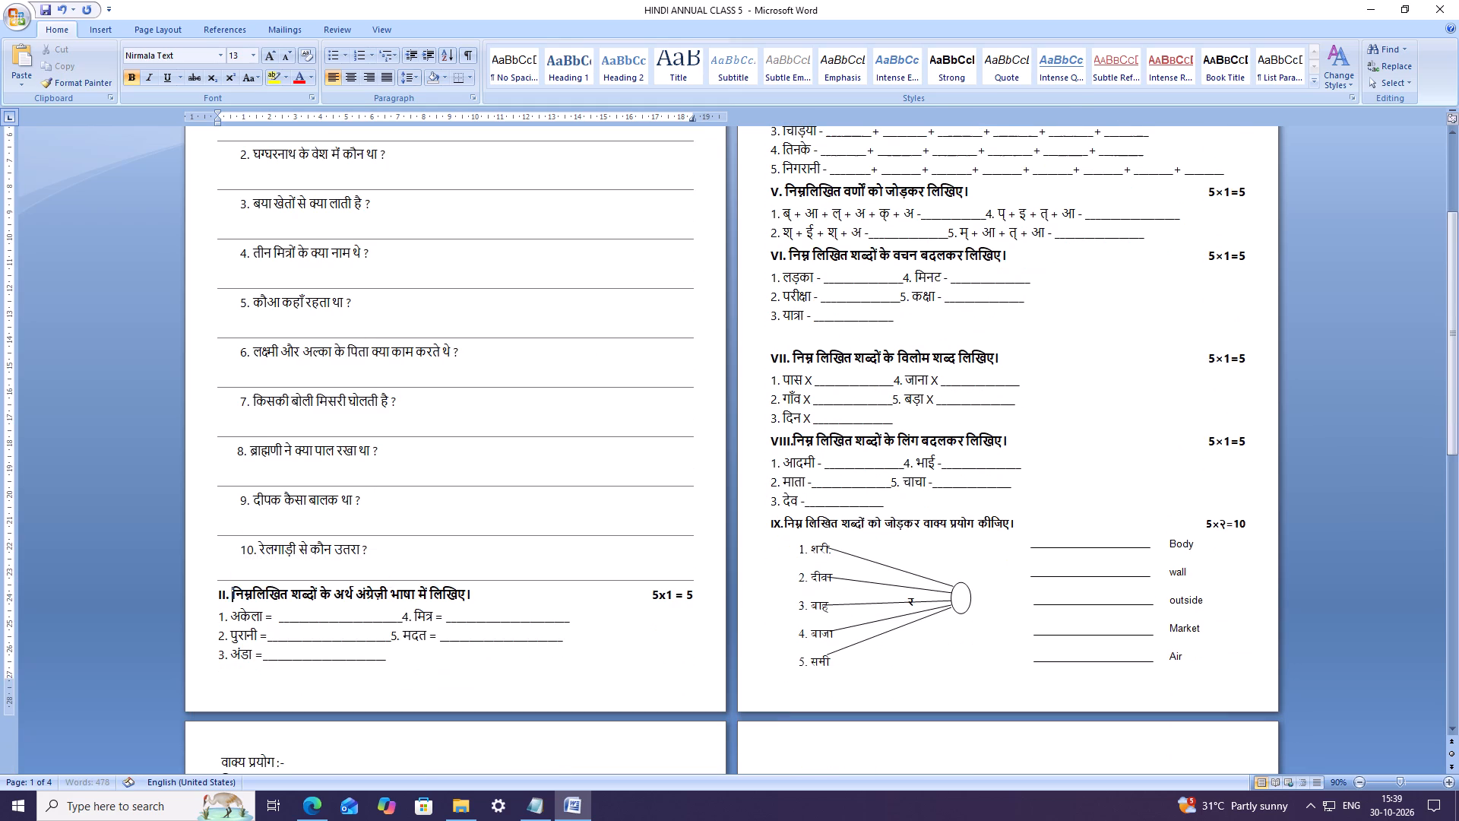
key("space")
key("space")
key("space")
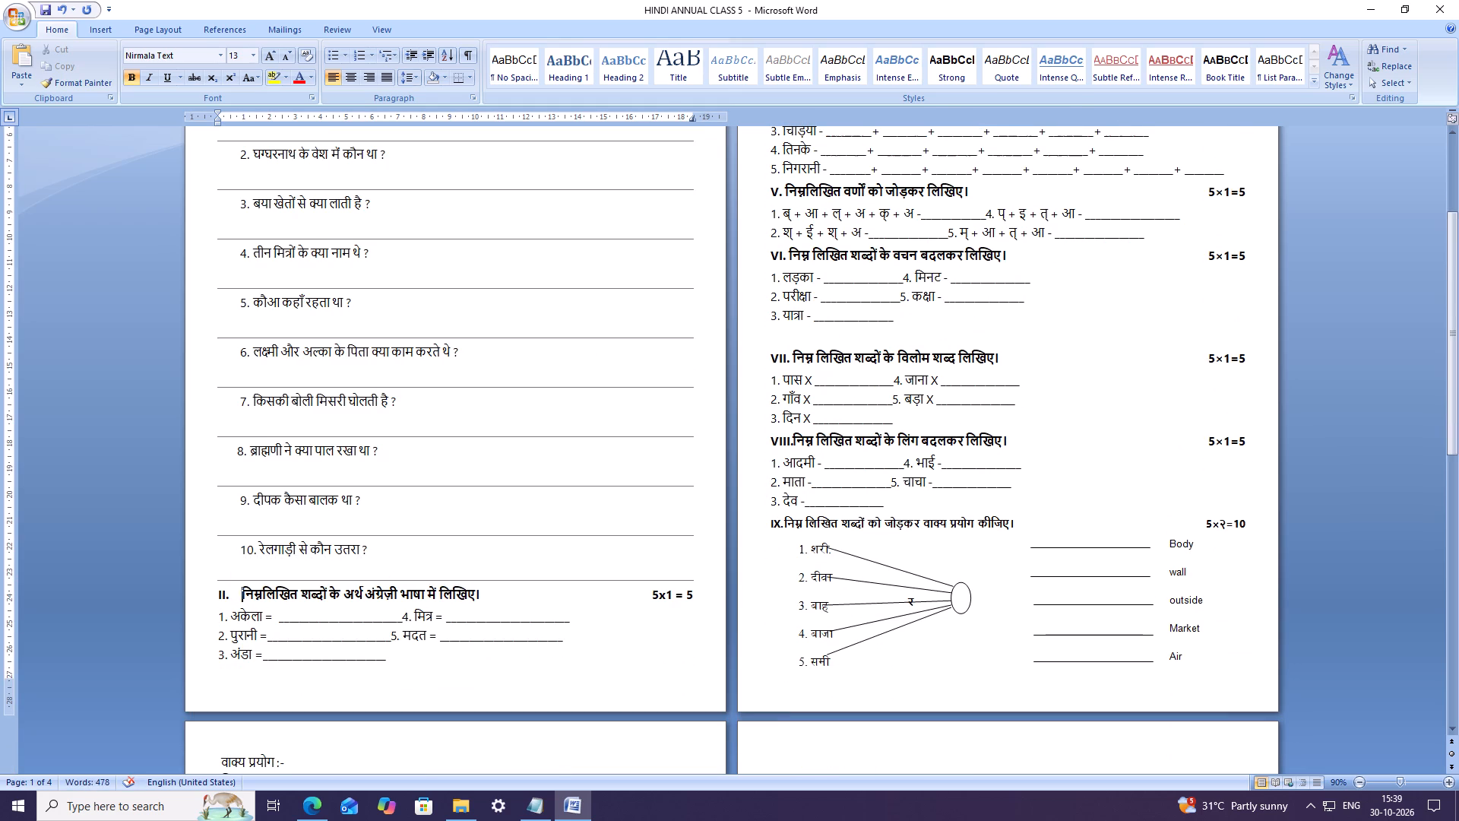
key("space")
Indent the item 1 row (अकेला) of Section II with spaces to line up with the questions above.
left_click(217, 617)
key("space")
key("space")
key("space")
key("space")
key("space")
key("space")
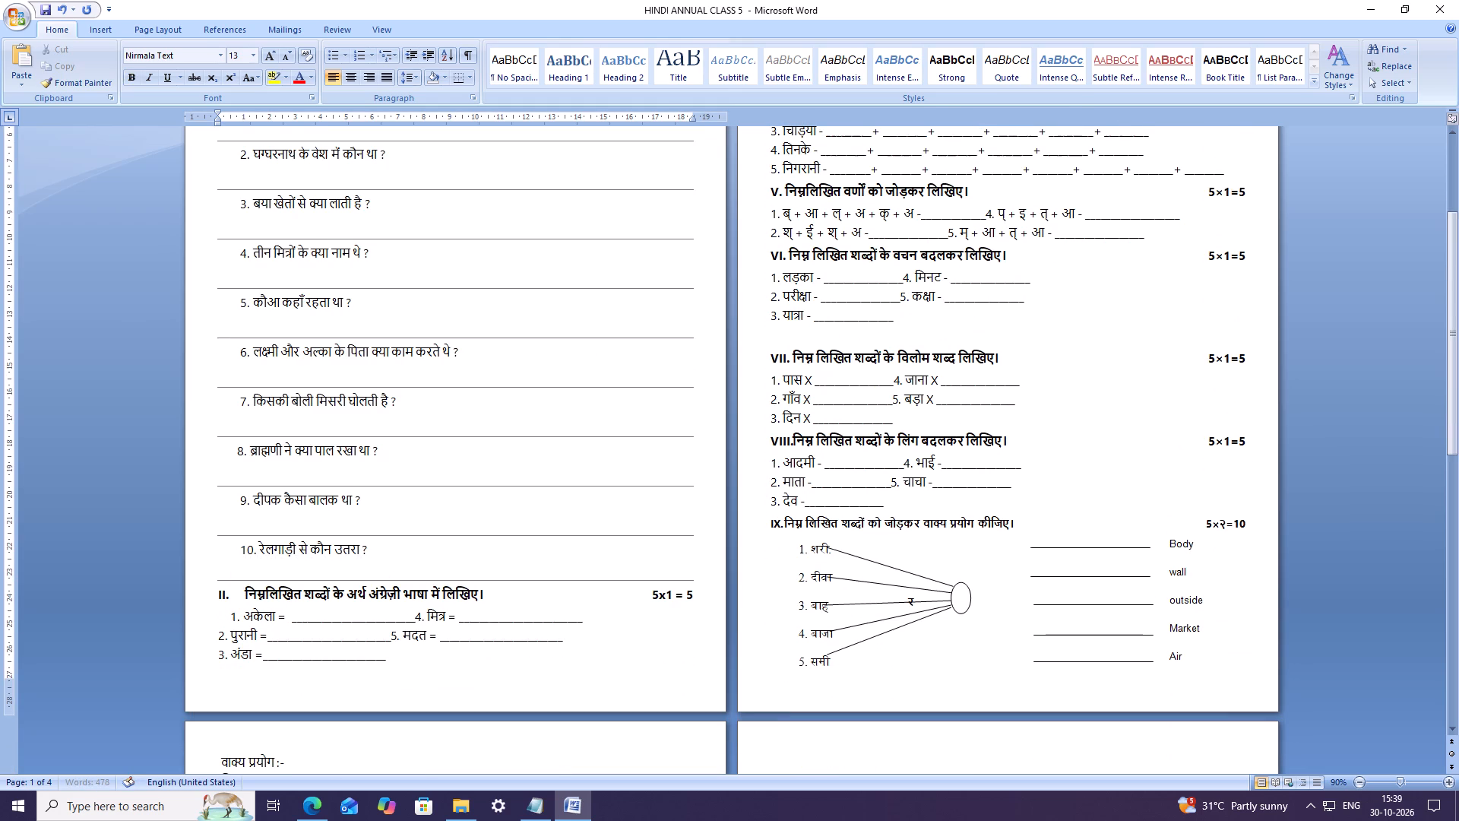
key("space")
Indent the item 3 row (अंडा) of Section II with spaces to line up with item 1.
left_click(210, 647)
key("space")
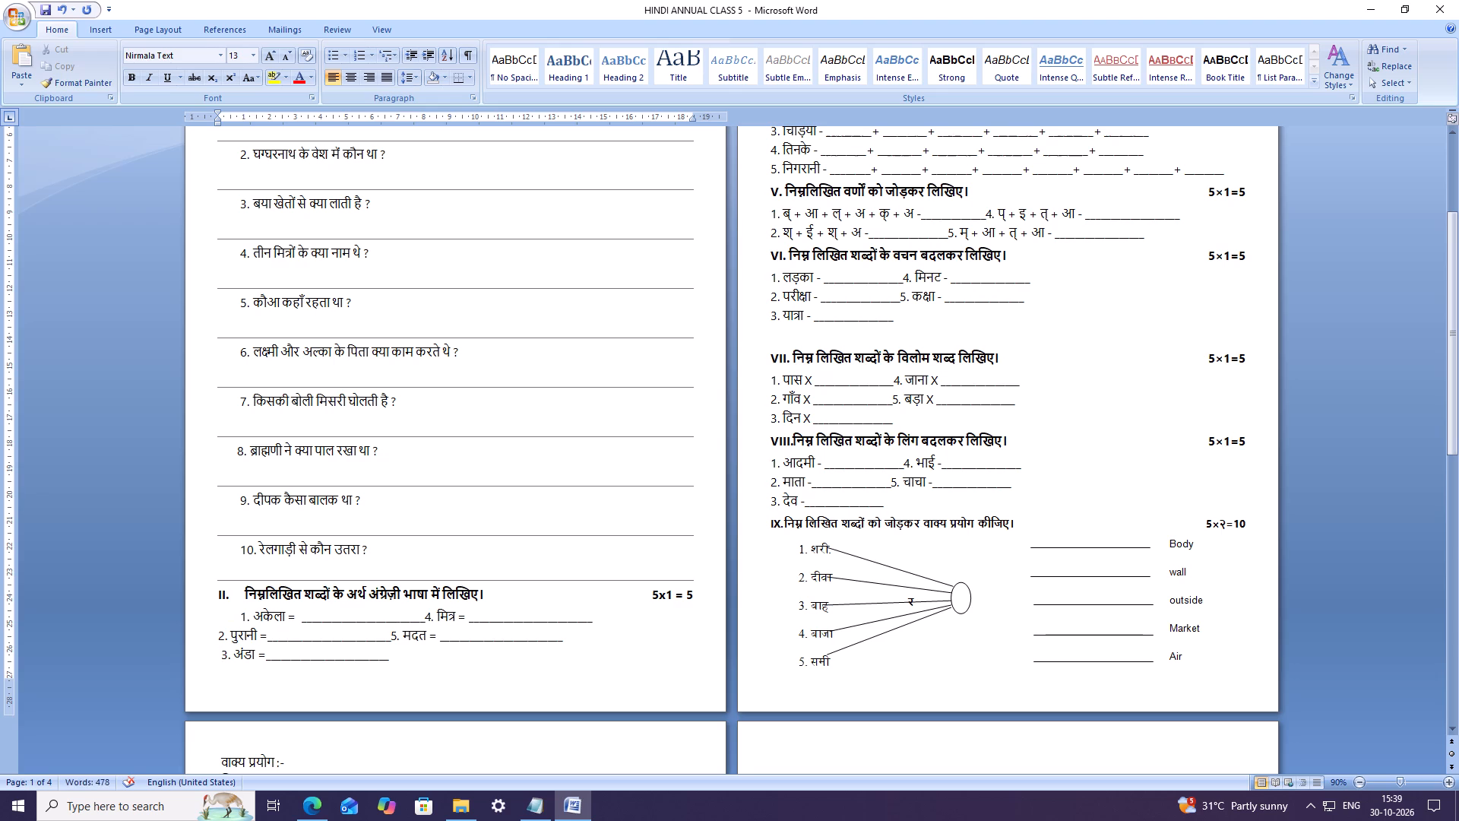
key("space")
key("space")
key("space")
key("space")
key("space")
key("space")
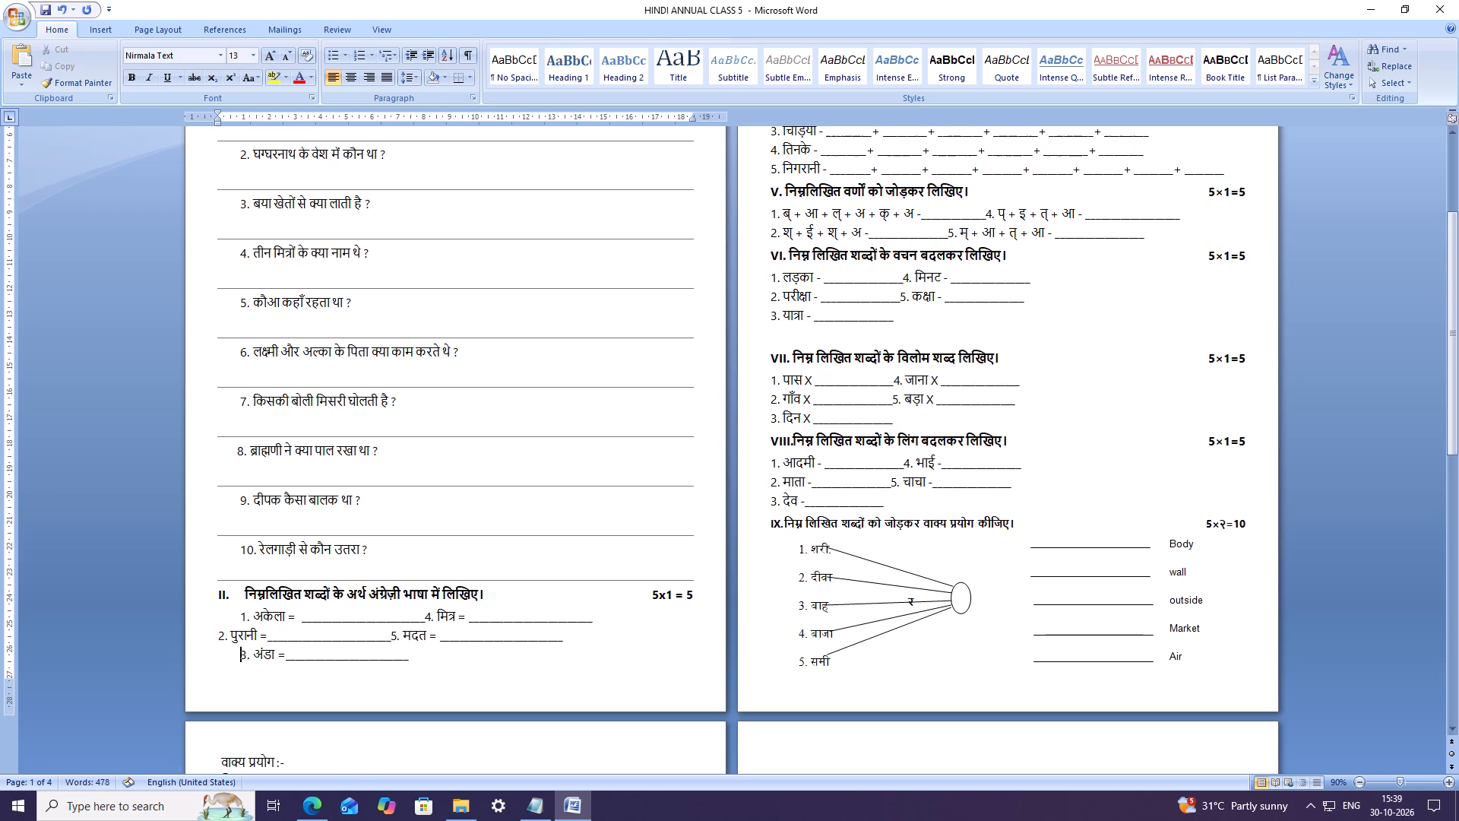
Indent the item 2 row (पुरानी) of Section II with spaces to line up with the other items.
left_click(224, 639)
left_click(220, 639)
key("space")
key("space")
key("space")
key("space")
key("space")
key("space")
key("space")
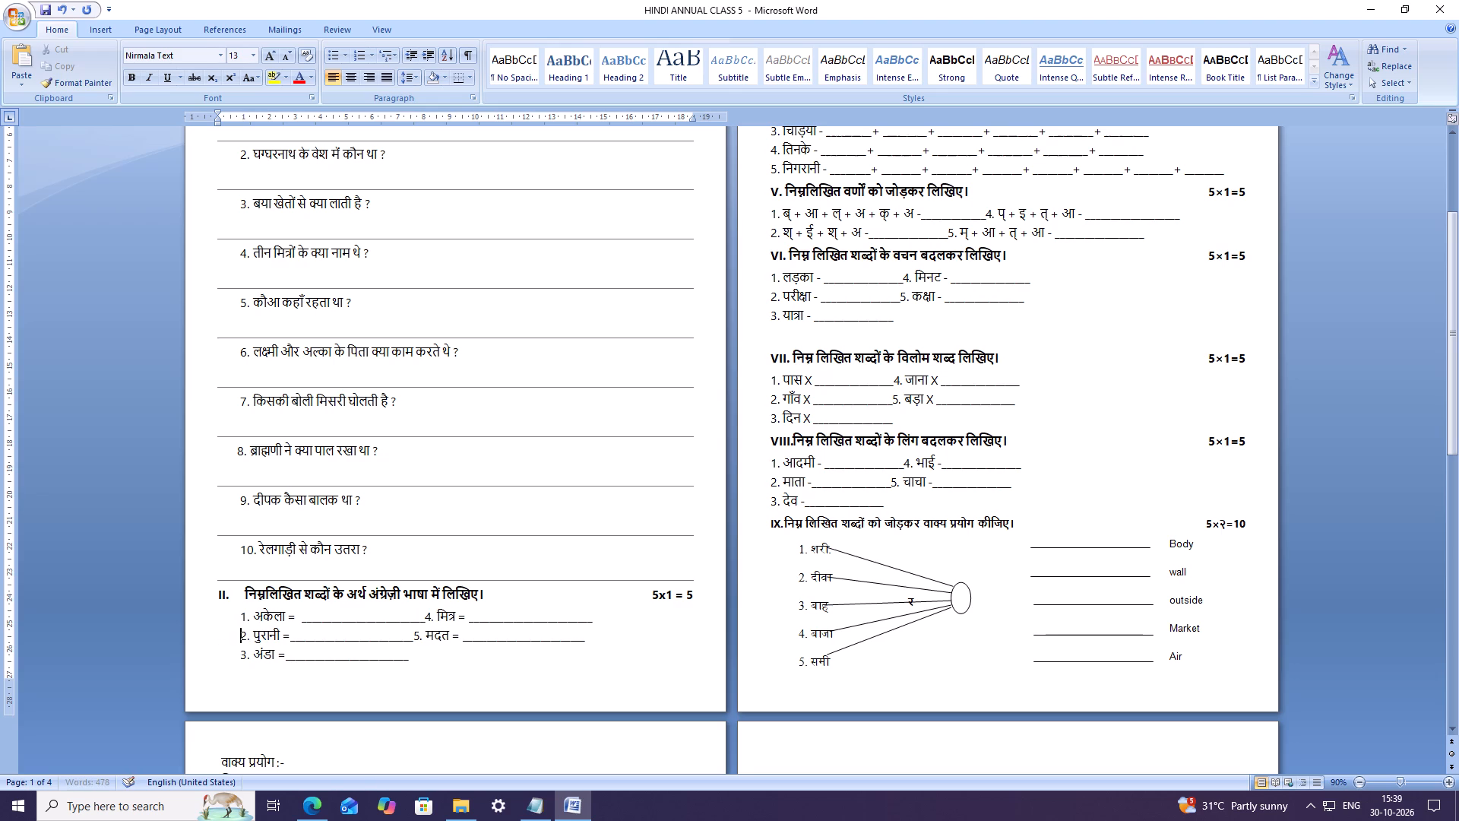
key("space")
Set the line spacing of the three item rows in Section II to 1.5.
left_click_drag(432, 664, 225, 612)
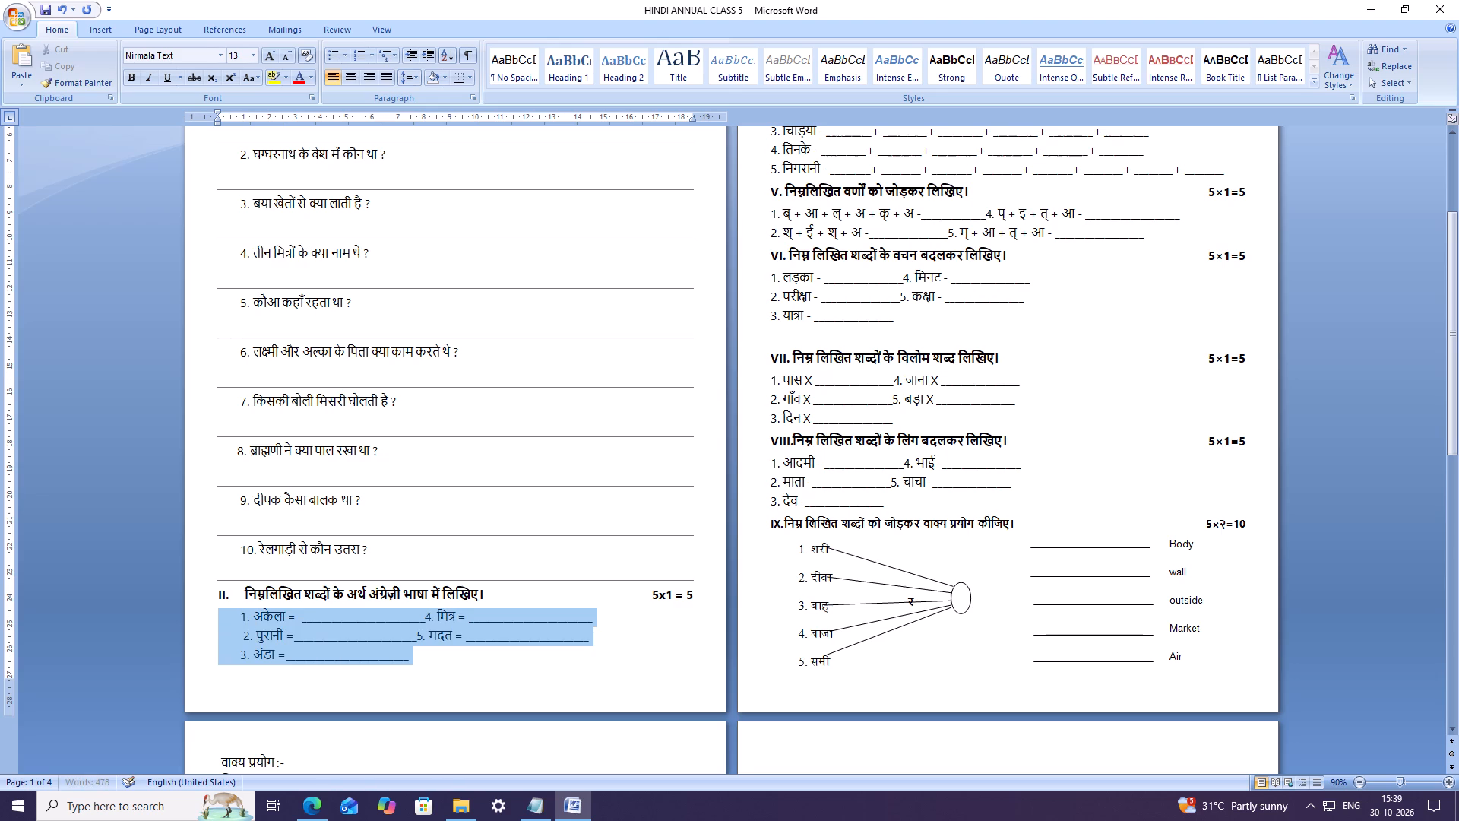
left_click_drag(225, 612, 223, 612)
left_click(406, 79)
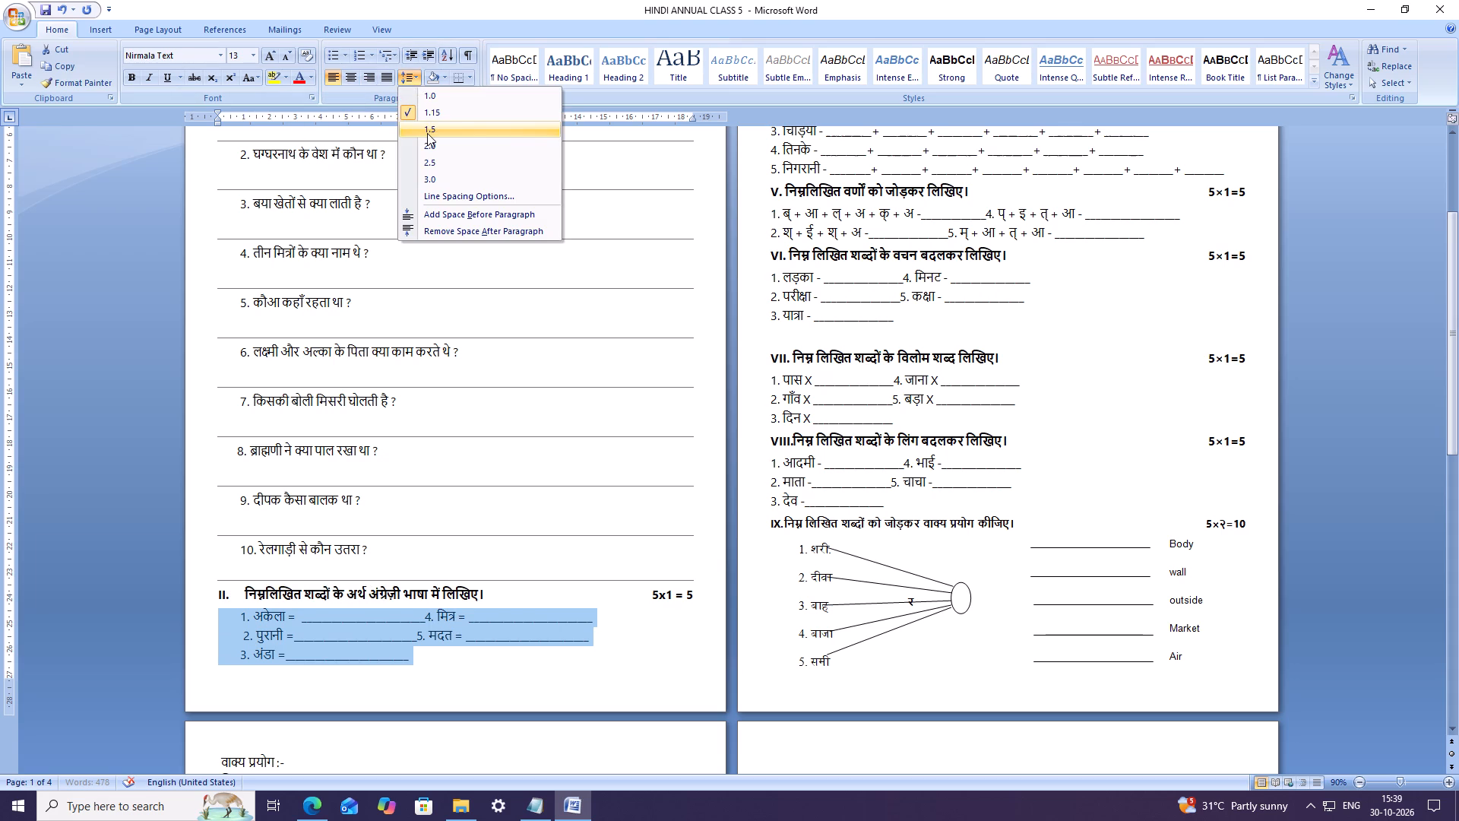
left_click(427, 133)
left_click(287, 670)
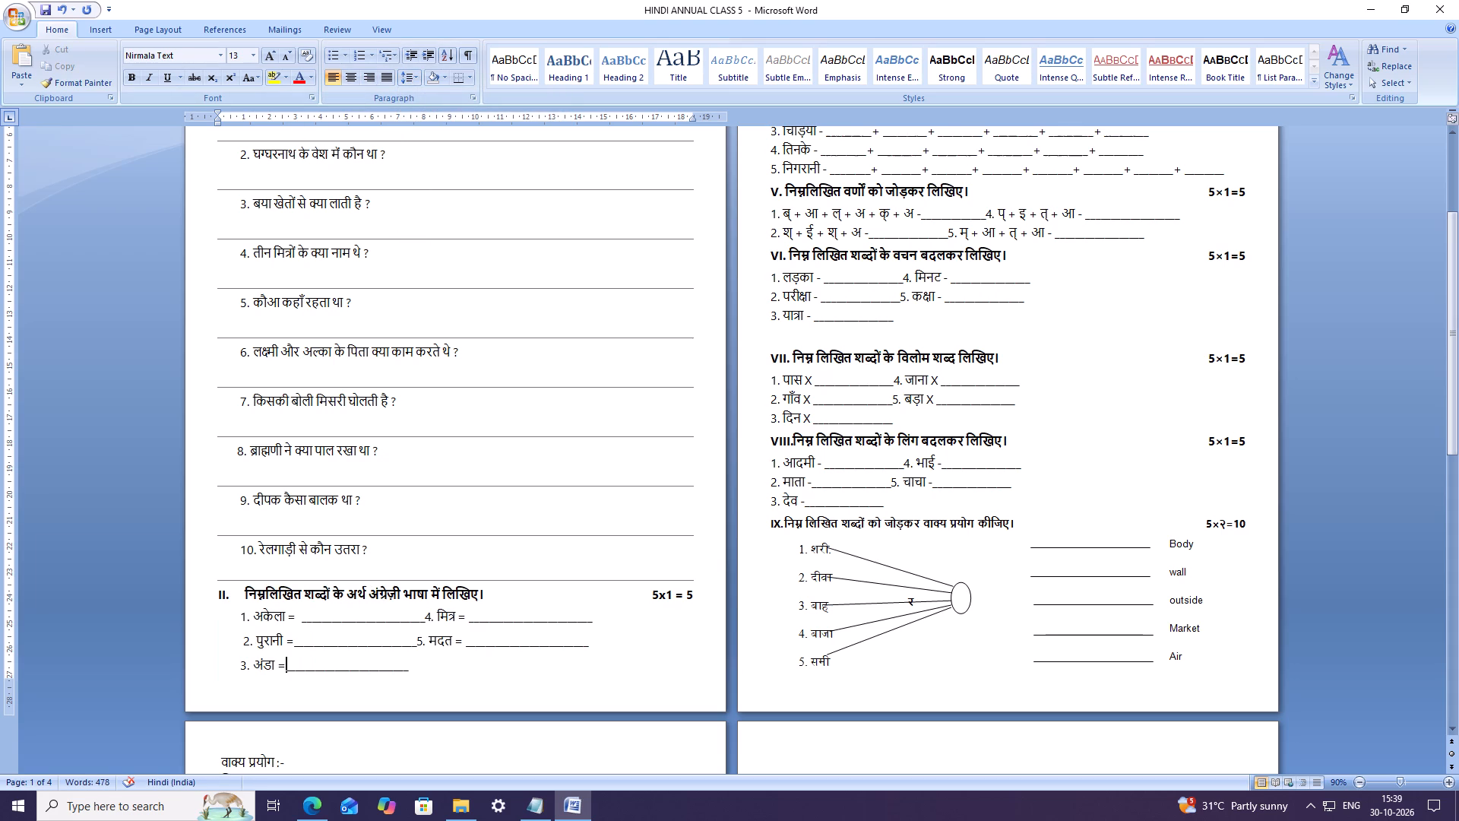
Shift the item 3 row of Section II by two more spaces to align with item 2, and save the document.
left_click(245, 645)
left_click(240, 668)
key("space")
key("space")
key("ctrl+s")
key("ctrl+s")
key("ctrl+s")
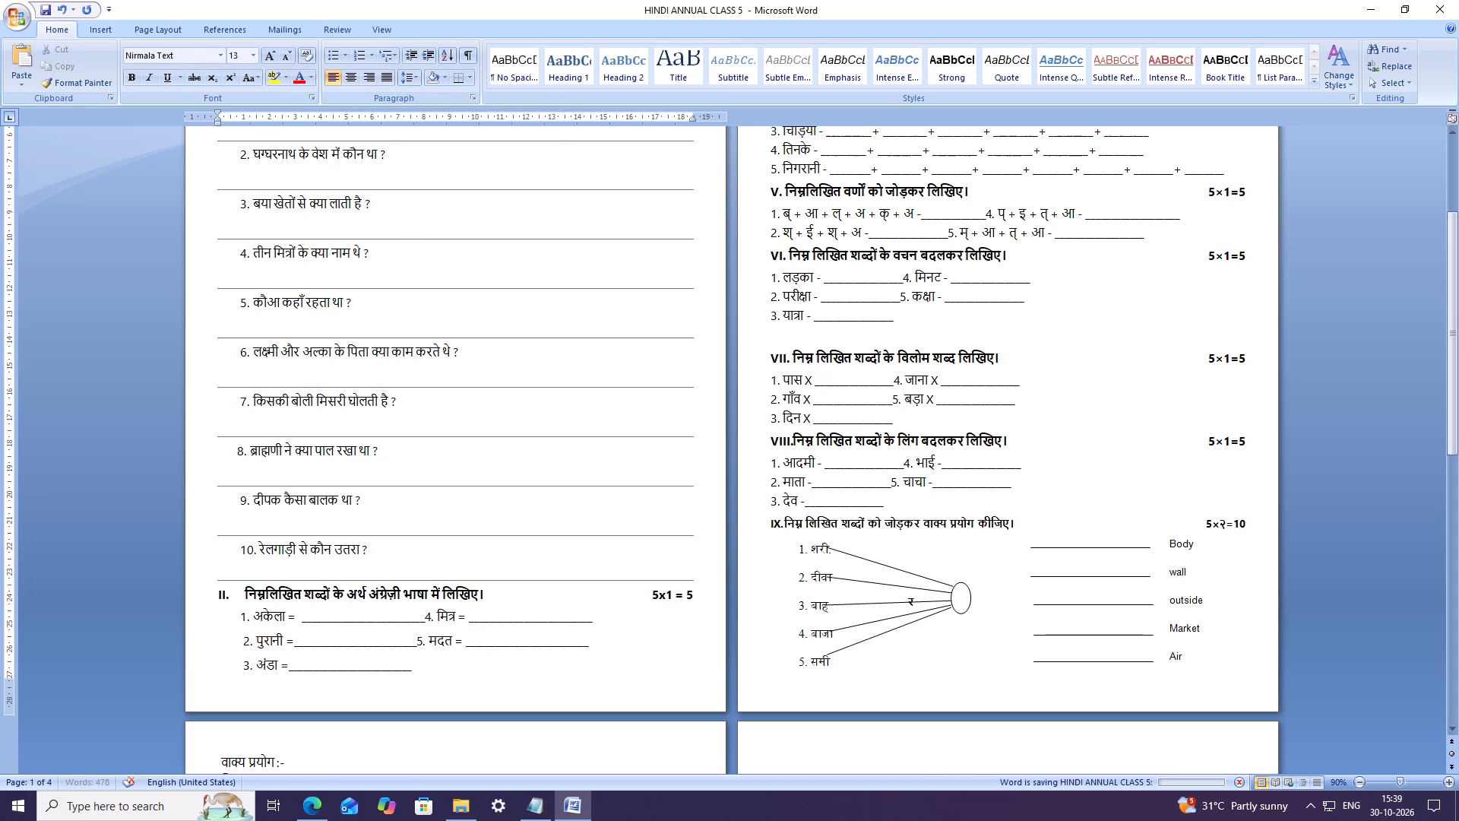
Insert spaces before item 4 (मित्र) in Section II to separate it from item 1's blank.
left_click(427, 623)
key("space")
key("space")
key("space")
key("space")
key("space")
key("space")
key("space")
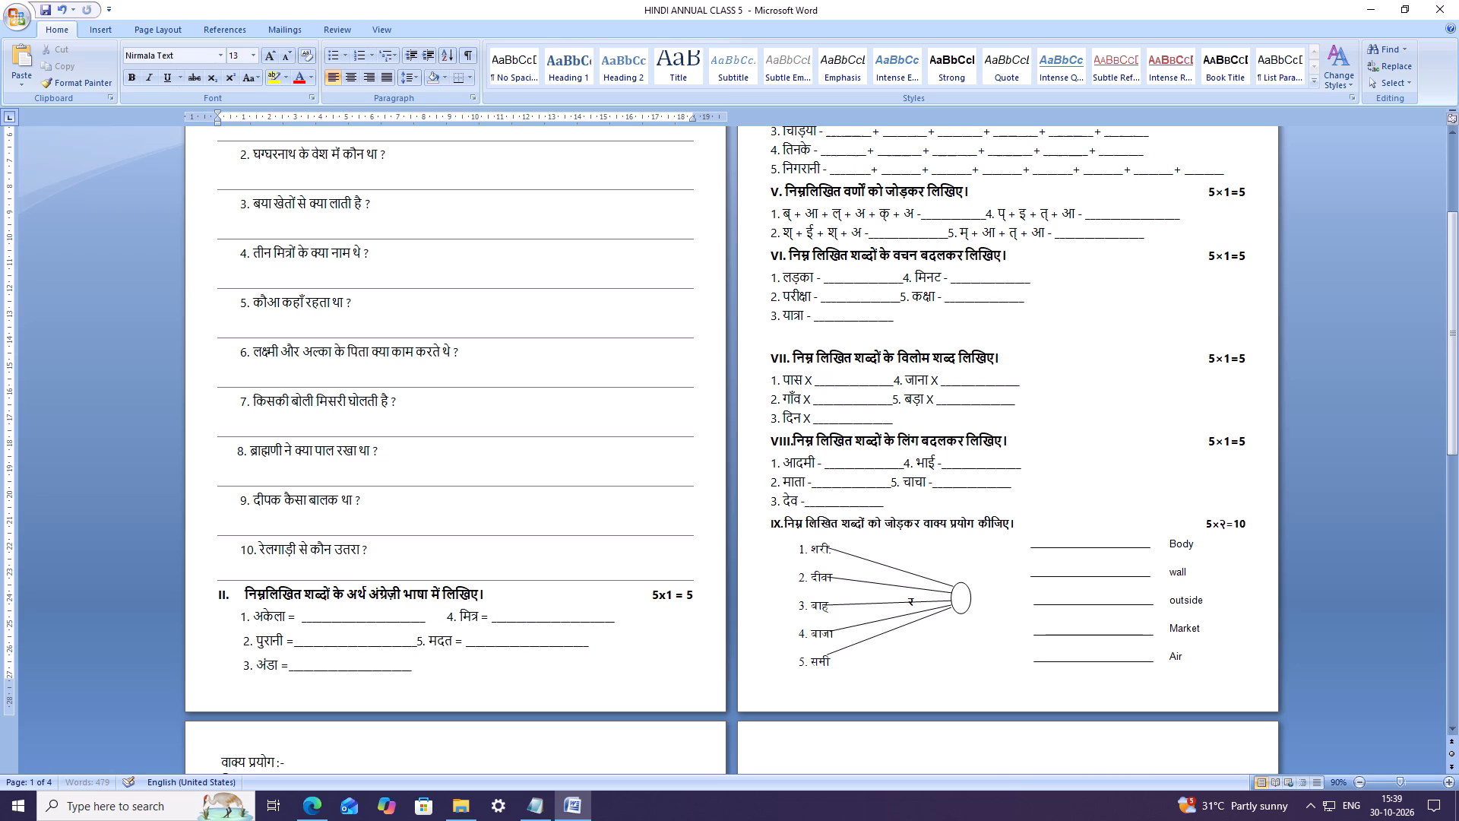
Insert spaces before item 5 (मदत) in Section II to align it under item 4, and save the document.
left_click(418, 645)
key("space")
key("space")
key("space")
key("space")
key("space")
key("space")
key("space")
key("space")
key("space")
key("space")
key("space")
key("ctrl+s")
key("ctrl+s")
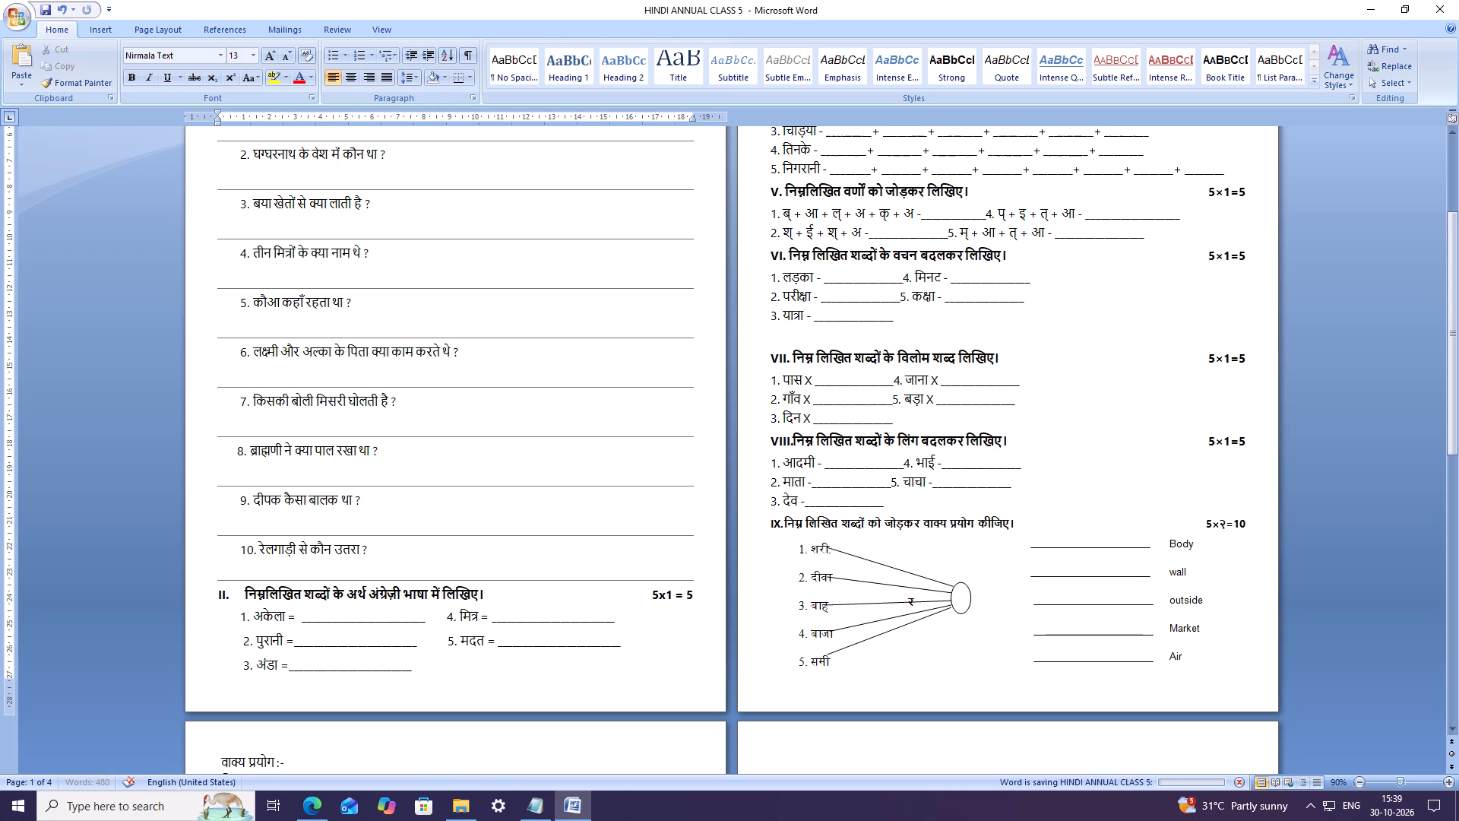
Set the line spacing of Sections III and IV, including their headings, to 1.5.
scroll(858, 381, "up", 6)
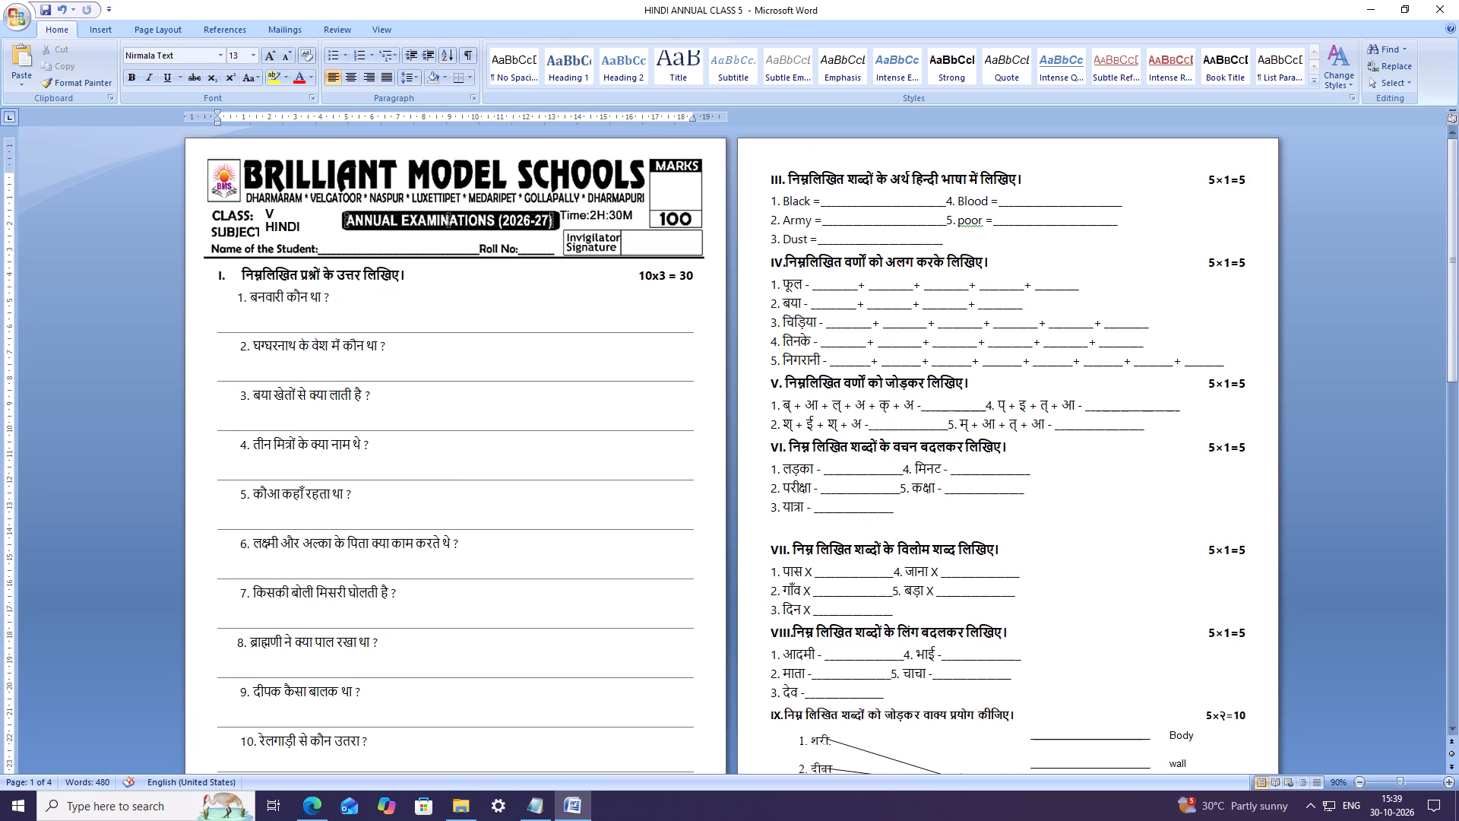
left_click_drag(1236, 363, 910, 176)
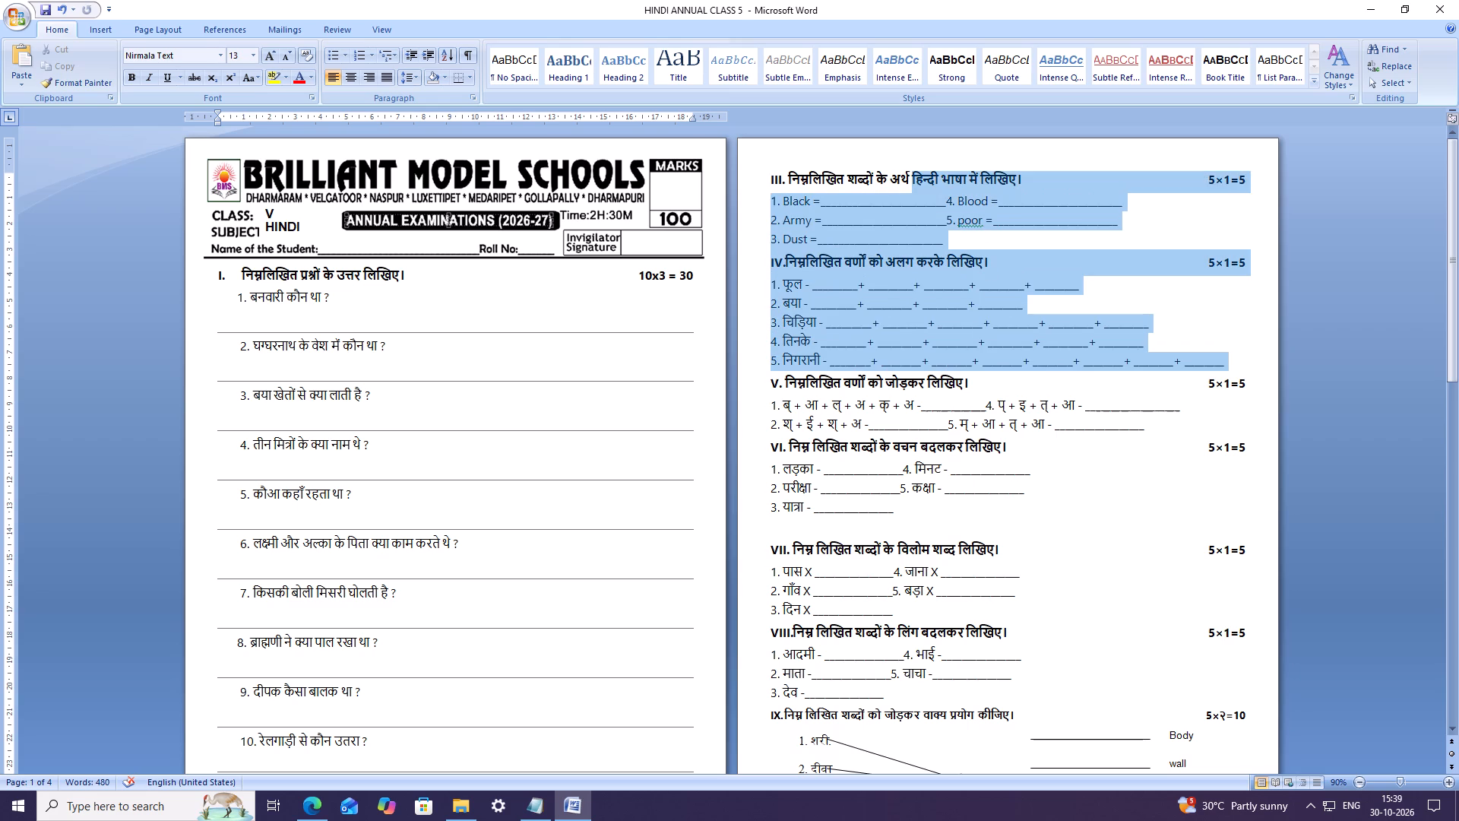
left_click_drag(910, 176, 759, 187)
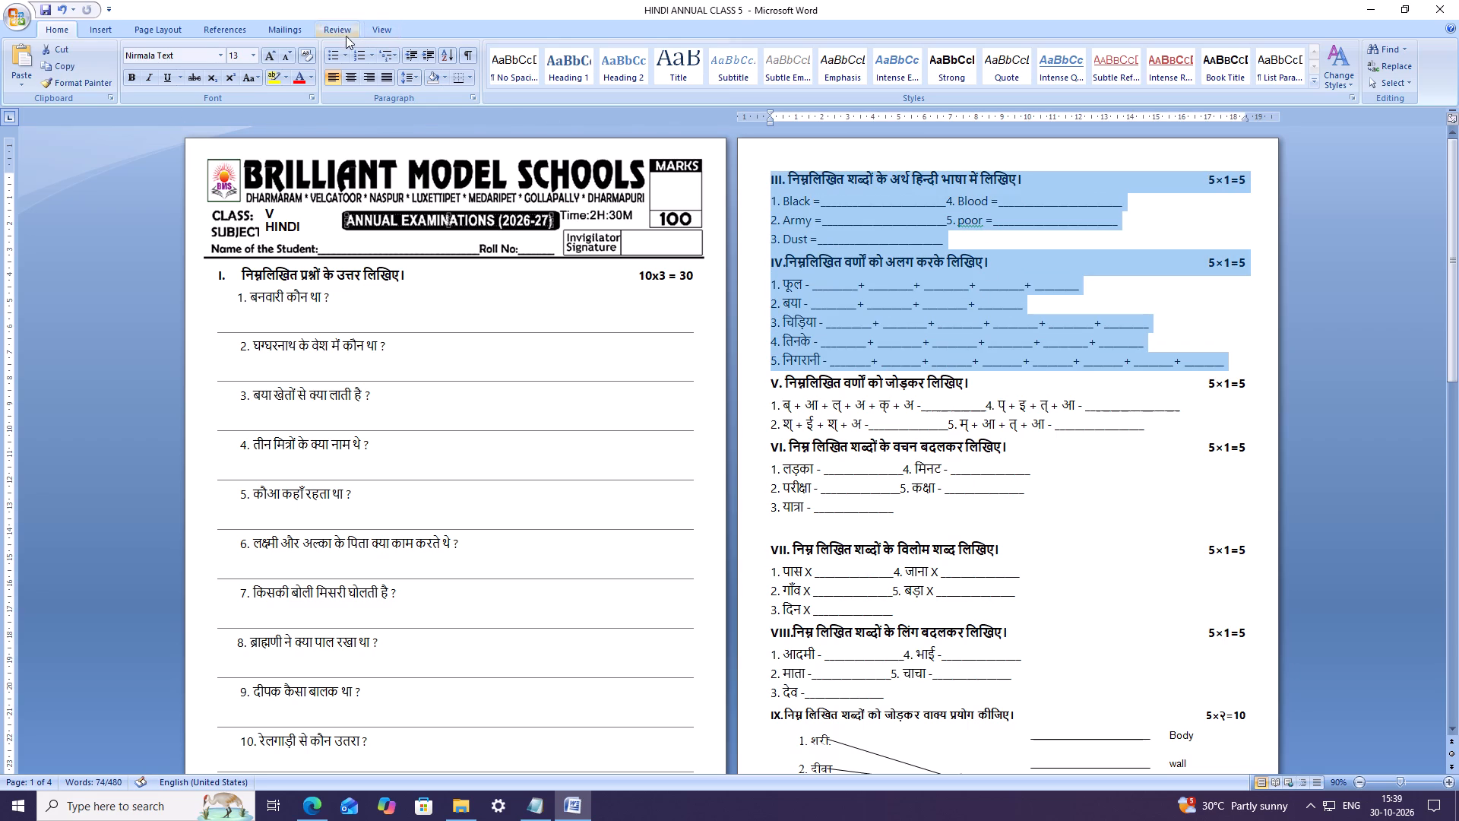
left_click(403, 79)
left_click(432, 136)
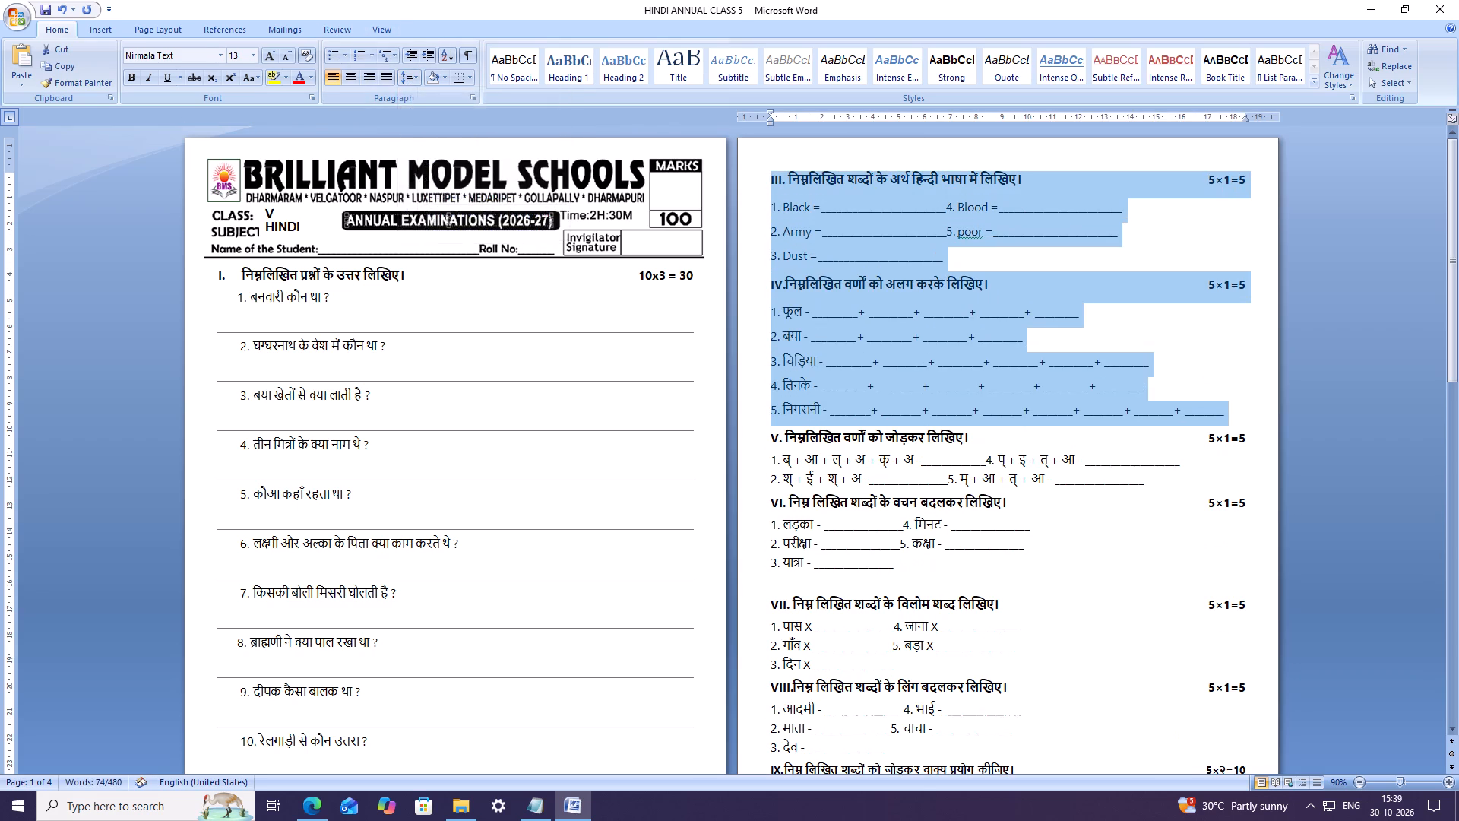
Set the line spacing of Sections V and VI, from the Section V heading through यात्रा, to 1.5.
scroll(1010, 500, "down", 4)
left_click_drag(949, 445, 756, 337)
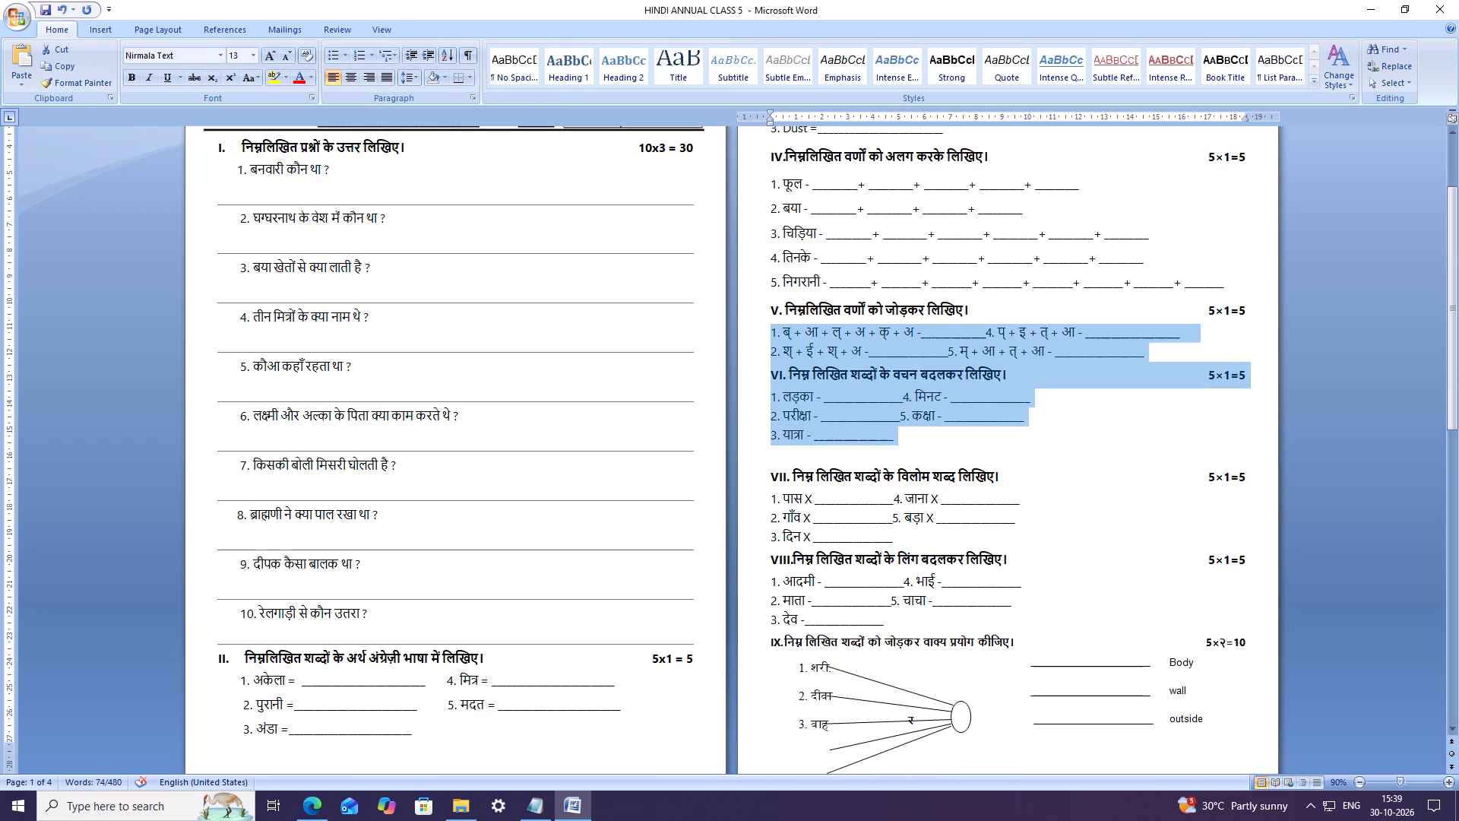
left_click_drag(756, 337, 759, 319)
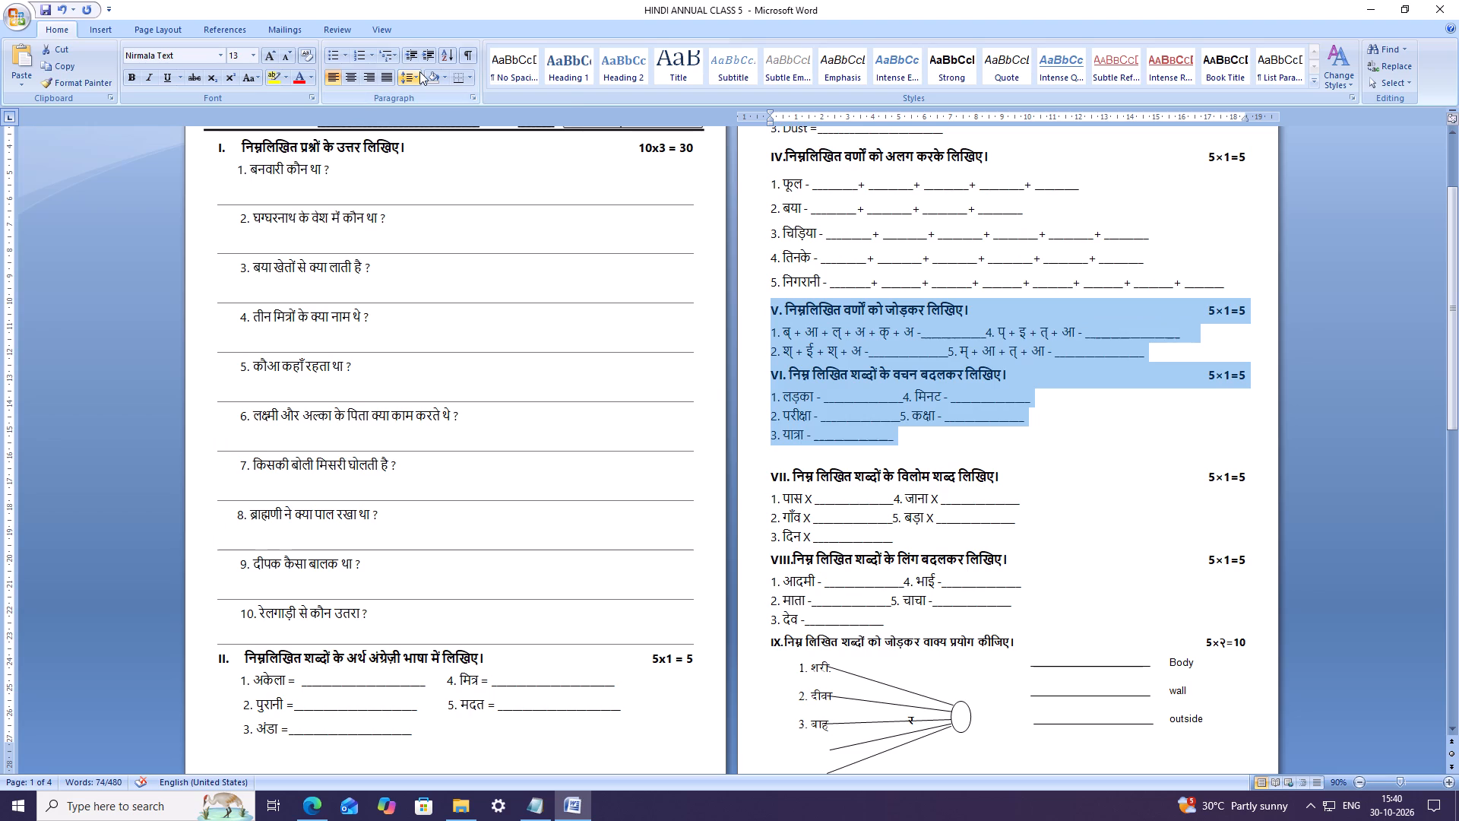
left_click(419, 71)
left_click(429, 132)
scroll(1072, 476, "down", 1)
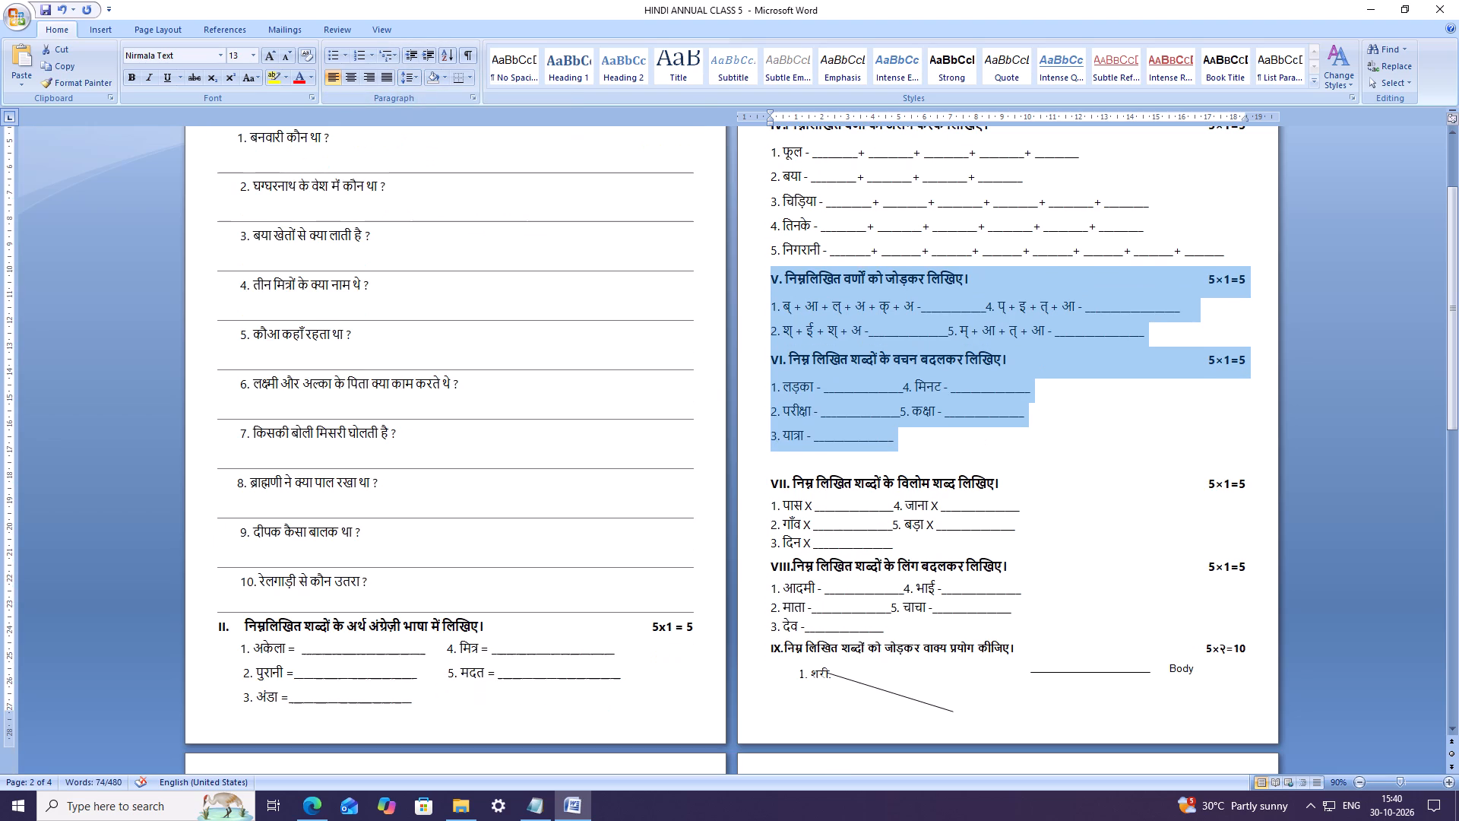
Insert spaces before item 5 in Section V to move it well clear of item 2's answer blank.
left_click(1078, 403)
left_click(949, 325)
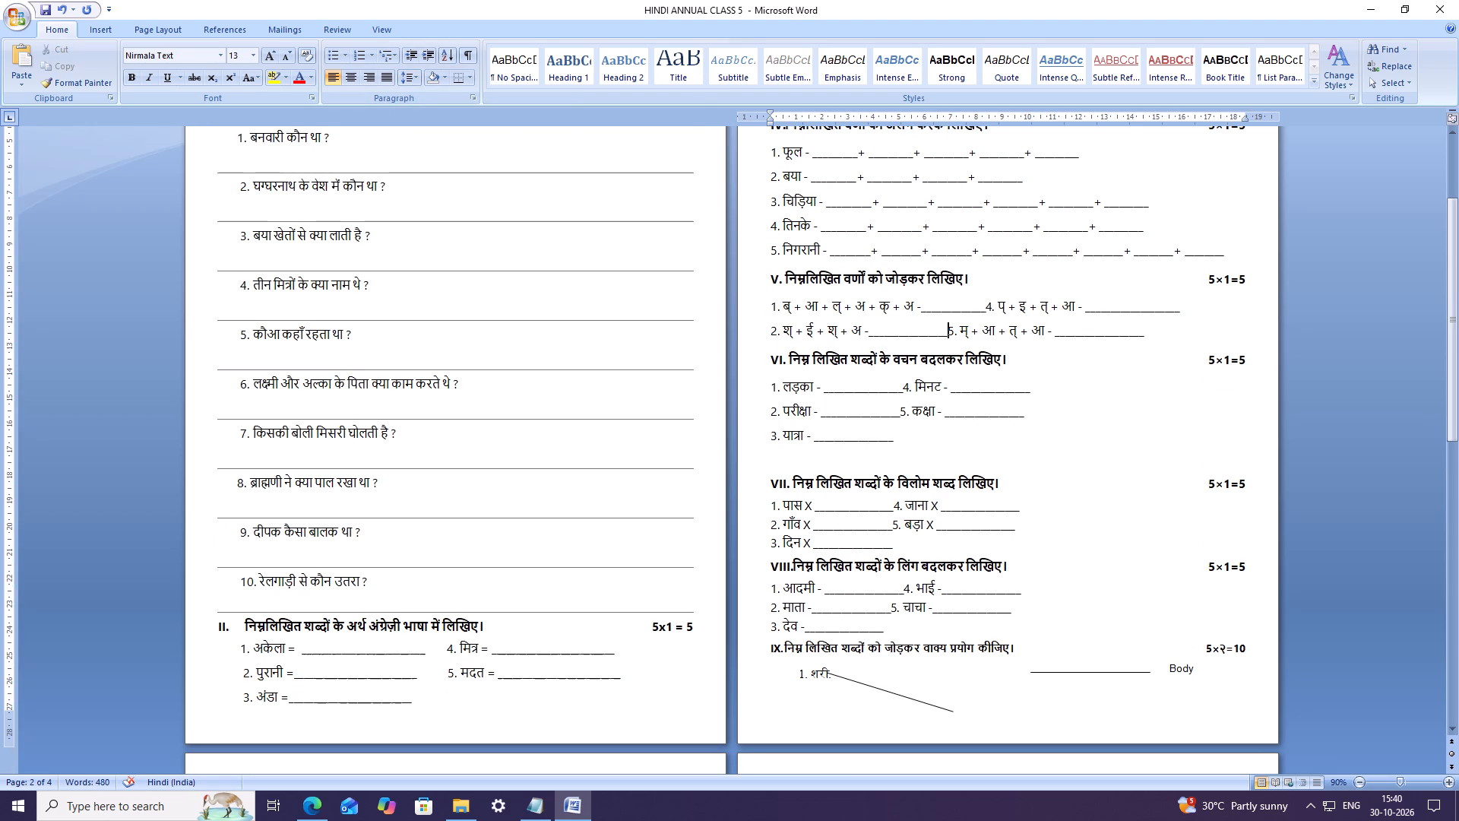
key("space")
key("space")
key("space")
key("space")
key("space")
key("space")
key("space")
key("space")
key("space")
key("space")
key("space")
key("space")
key("space")
key("space")
key("space")
key("space")
key("space")
key("space")
key("space")
Insert spaces before item 4 in Section V to line it up above item 5.
left_click(985, 305)
key("space")
key("space")
key("space")
key("space")
key("space")
key("space")
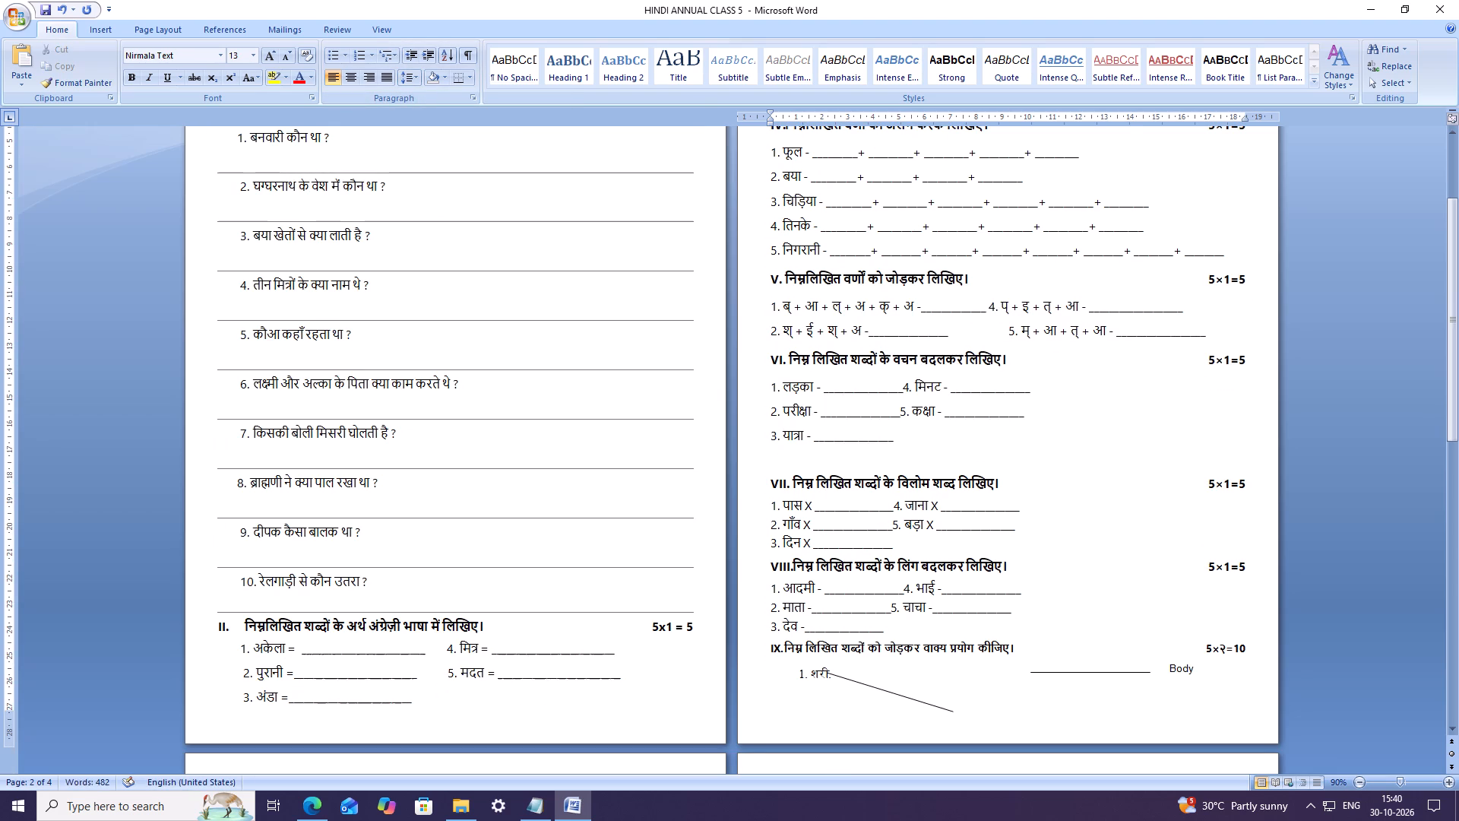
key("space")
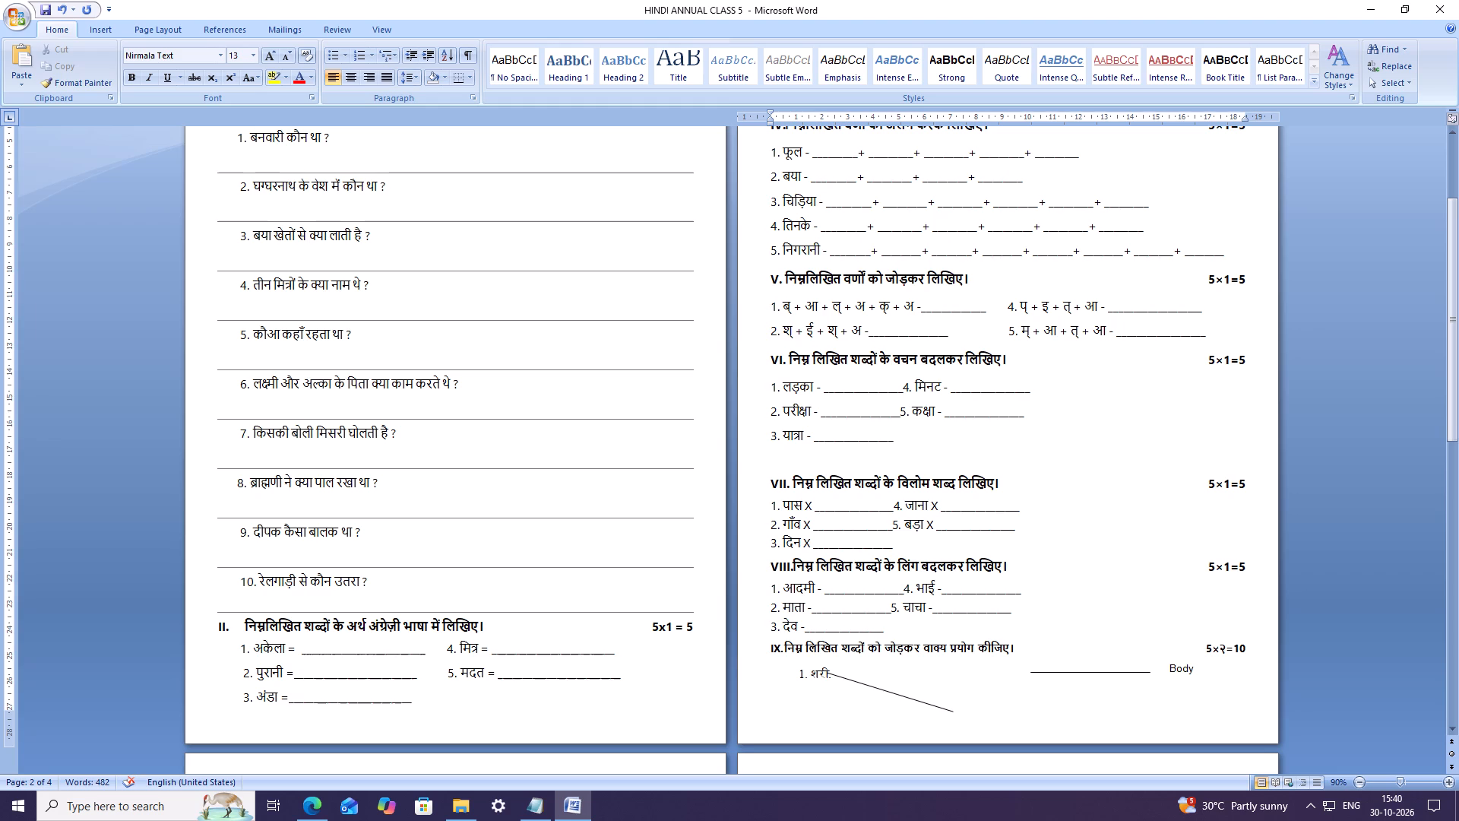
Indent item 1 (Black) in Section III with eight leading spaces.
scroll(804, 287, "up", 7)
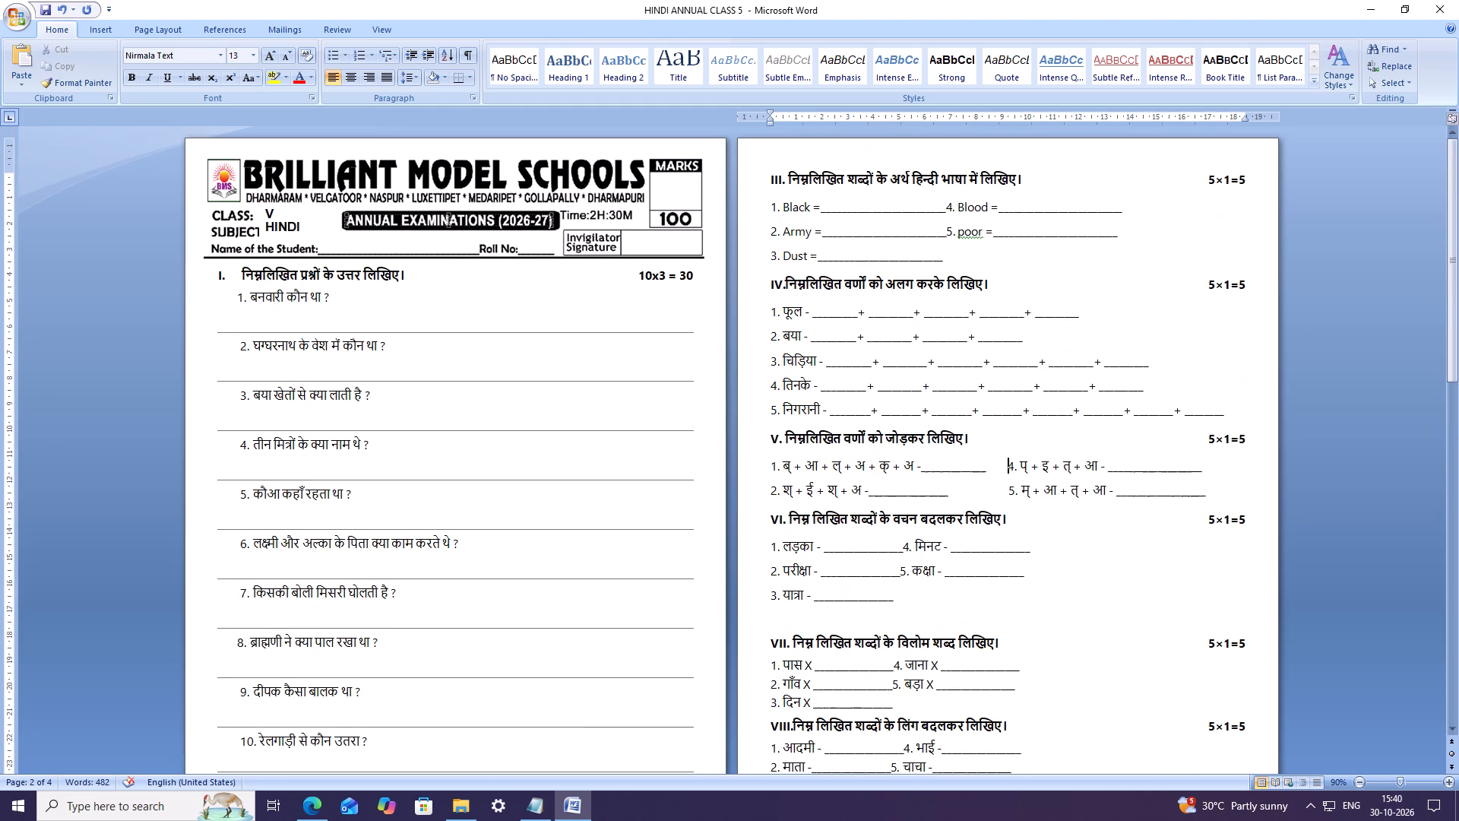
left_click(771, 215)
key("space")
key("space")
key("space")
key("space")
key("space")
key("space")
key("space")
key("space")
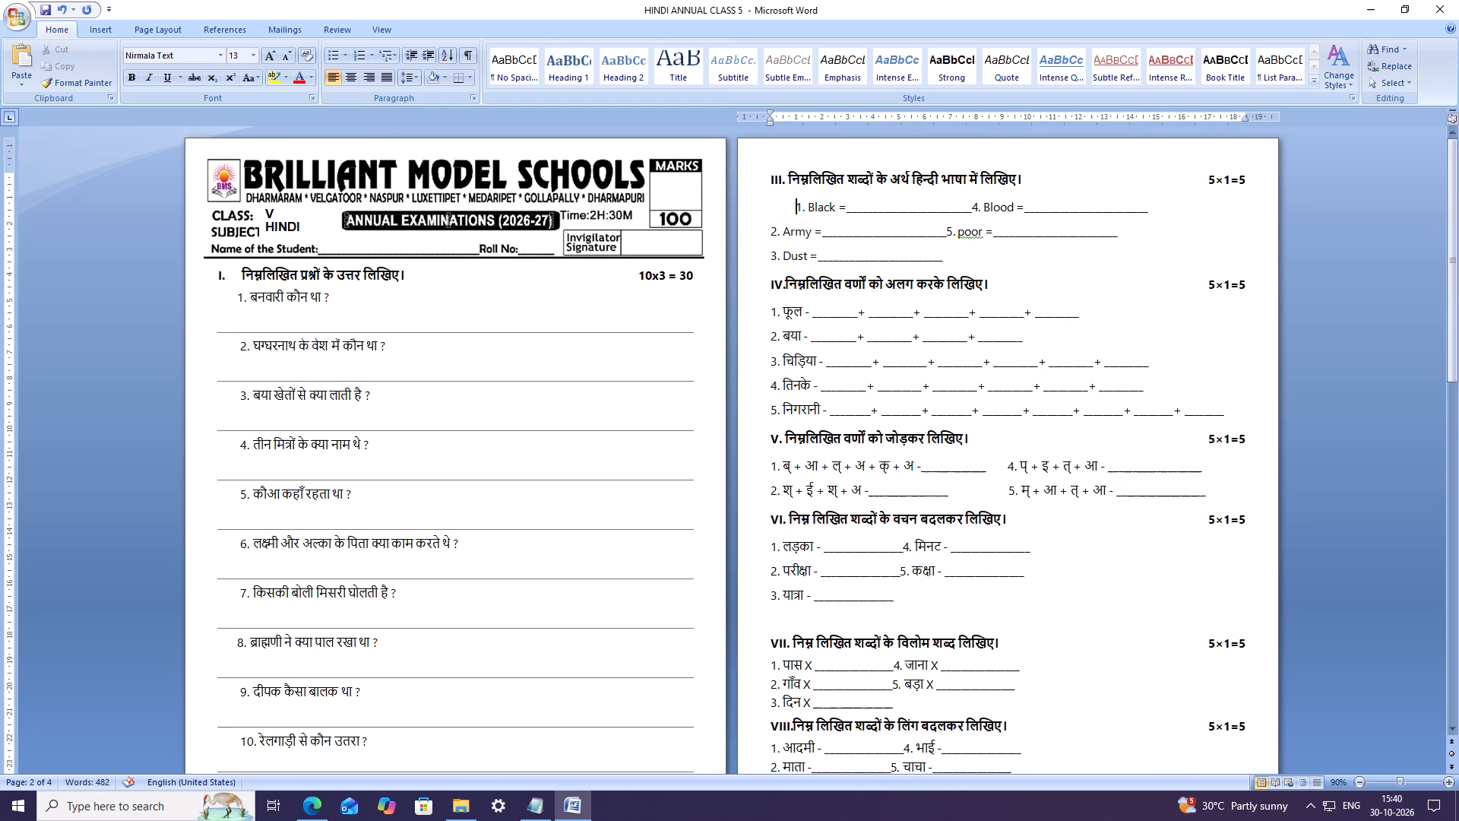
Widen the gap between the numeral III. and its heading text with three spaces.
left_click(789, 176)
key("space")
key("space")
key("space")
Indent item 2 (Army) in Section III with leading spaces to sit roughly under item 1.
left_click(767, 231)
key("space")
key("space")
key("space")
key("space")
key("space")
key("space")
key("space")
key("space")
key("space")
key("space")
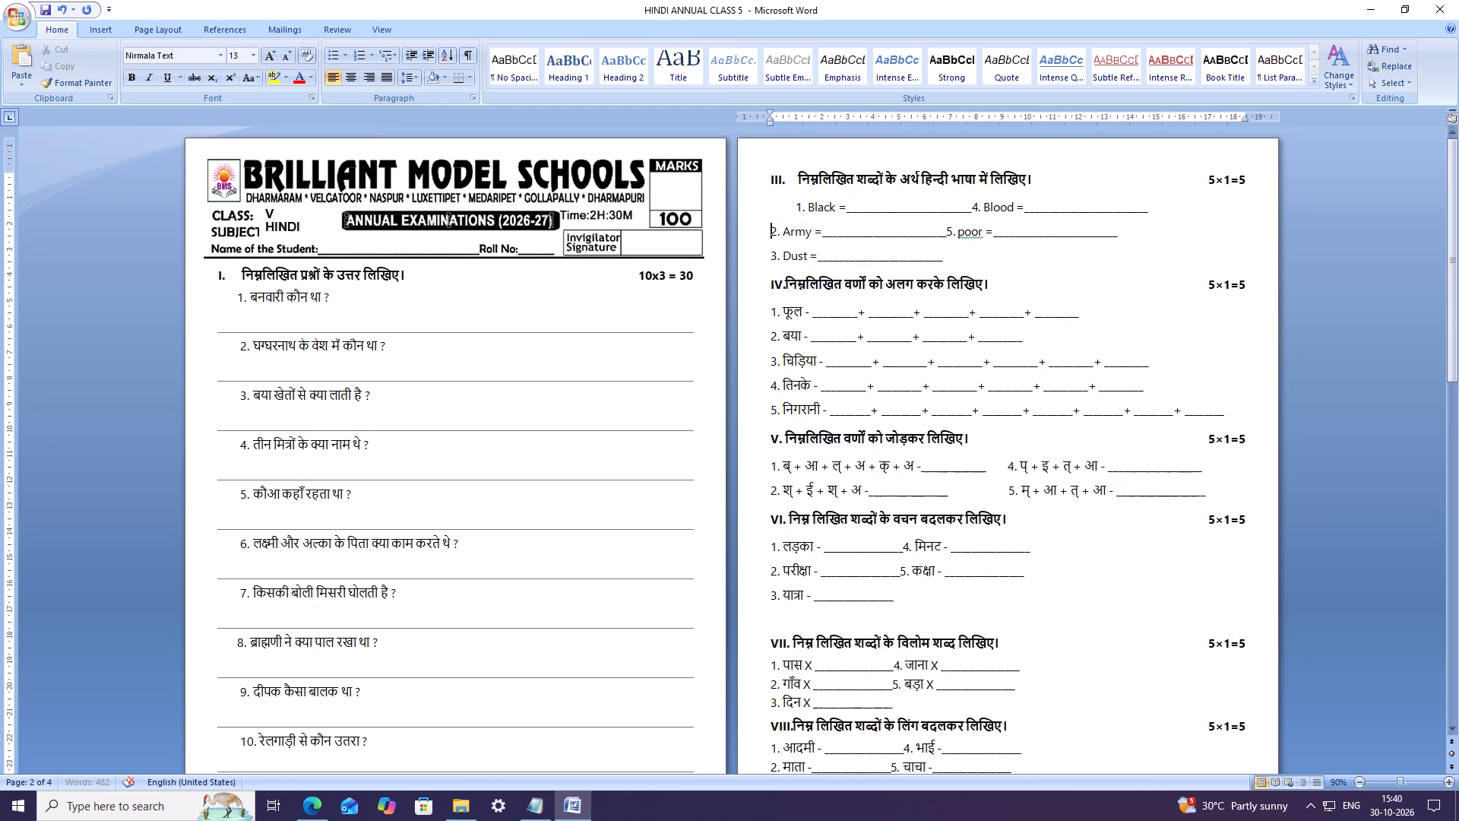
Indent item 3 (Dust) in Section III with leading spaces to align it under item 2, and save the document.
left_click(772, 252)
key("space")
key("space")
key("space")
key("space")
key("space")
key("space")
key("space")
key("space")
key("space")
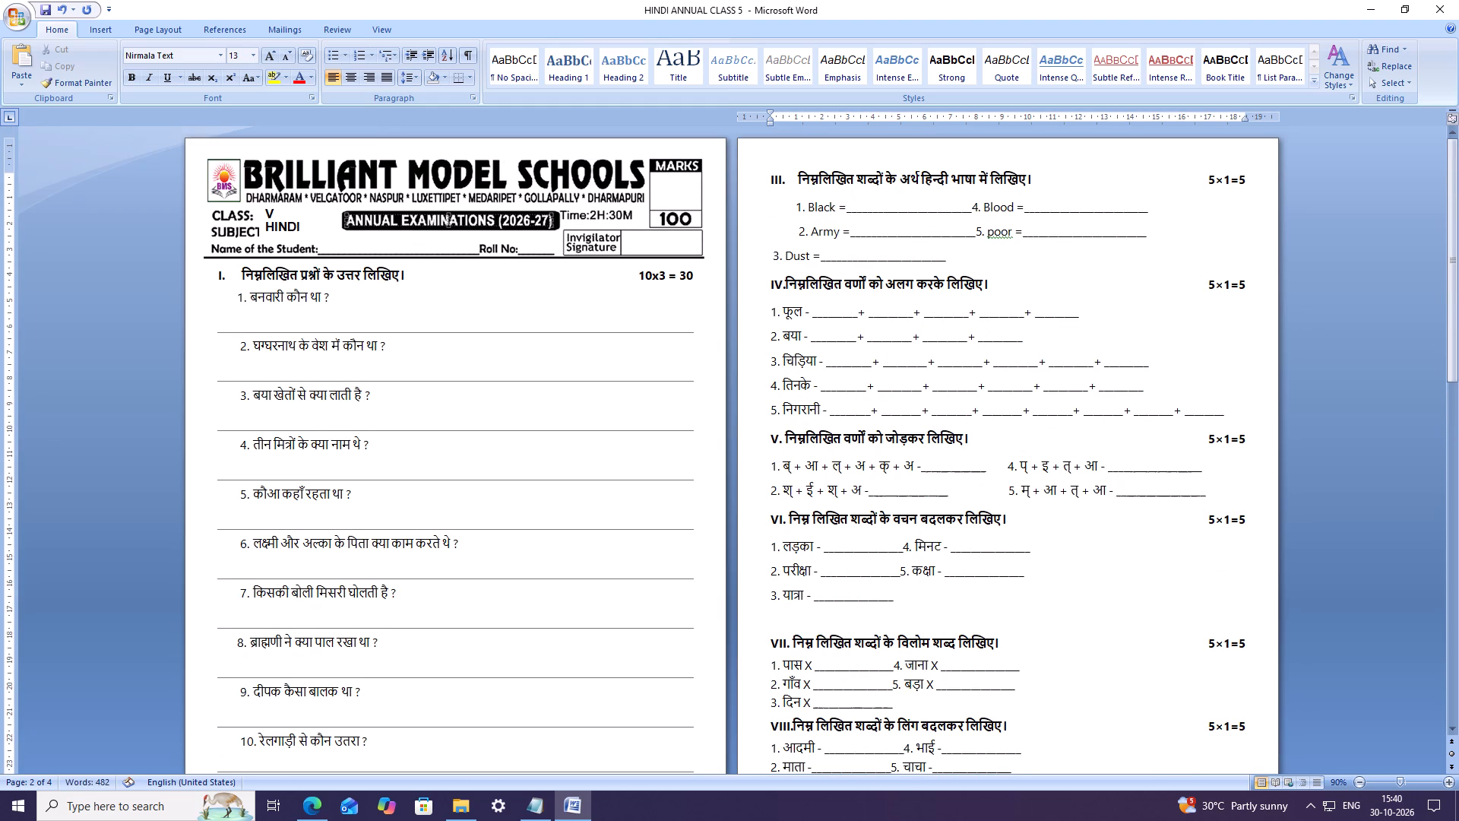
key("ctrl+s")
key("ctrl+s")
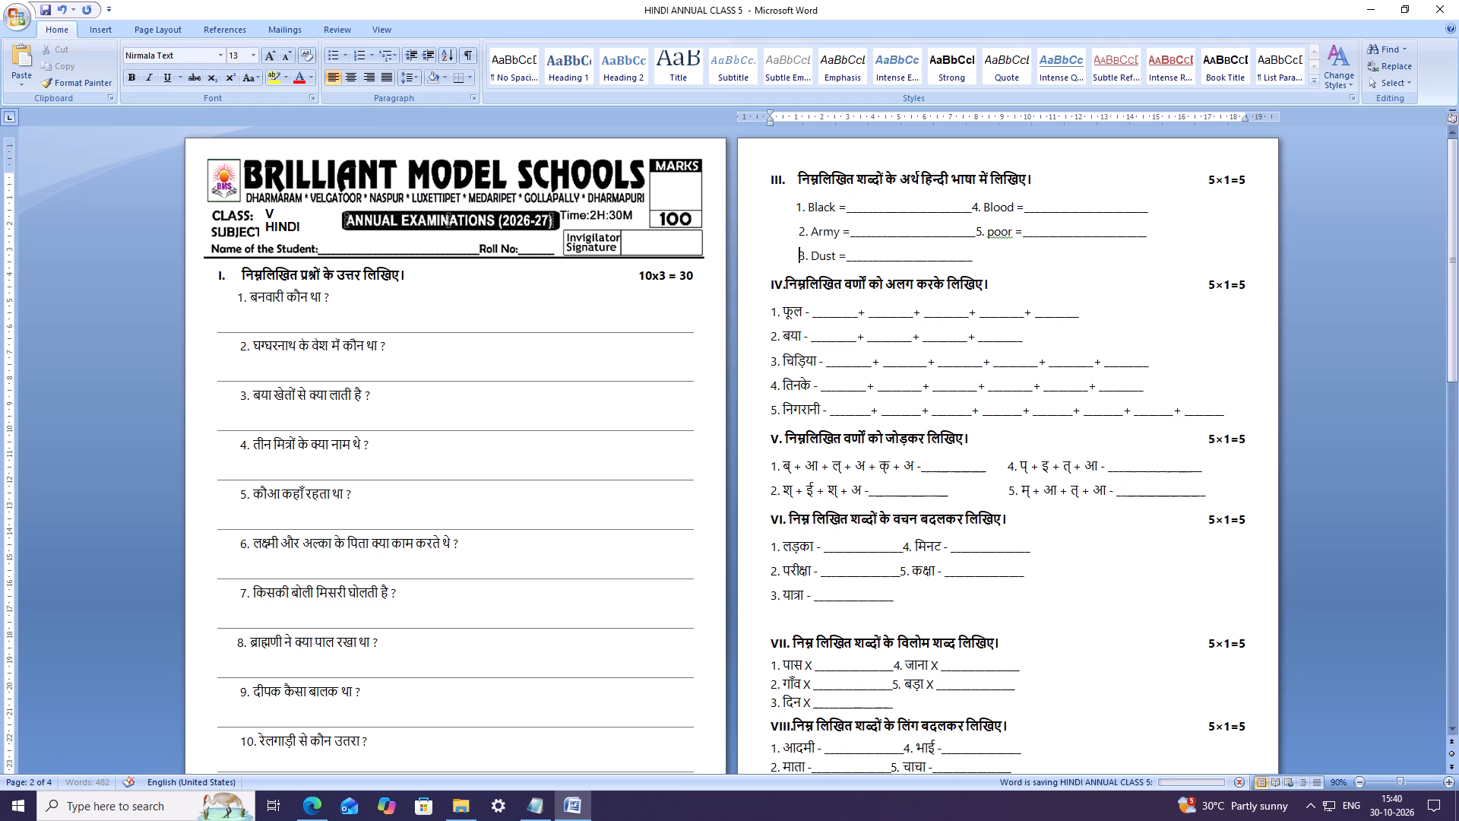
key("ctrl+s")
Insert six spaces between the numeral IV. and its heading text.
left_click(793, 279)
left_click(787, 281)
key("space")
key("space")
key("space")
key("space")
key("space")
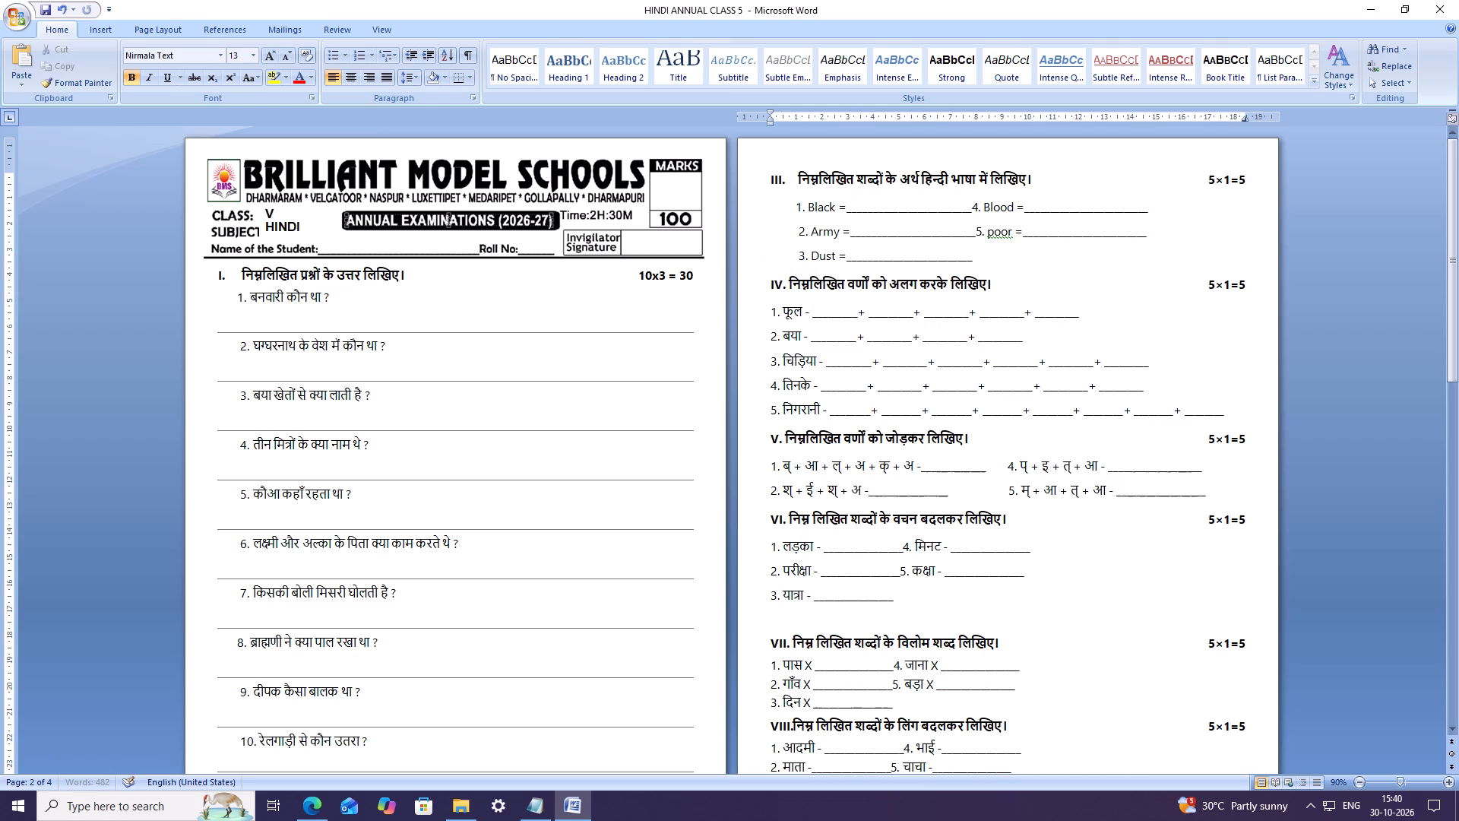
key("space")
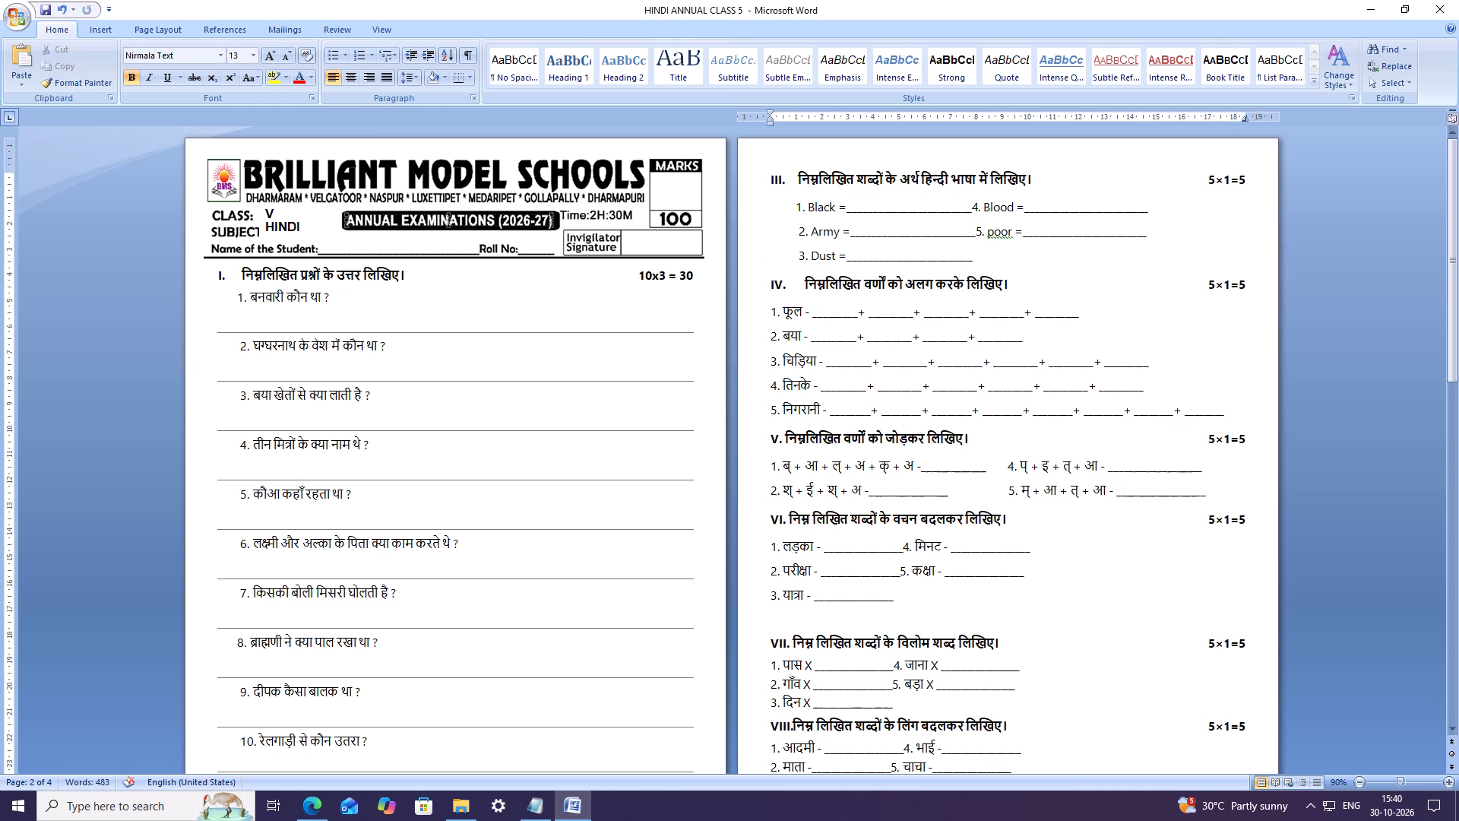
Indent item 1 (फूल) in Section IV with leading spaces so it starts near the heading text.
left_click(770, 315)
key("space")
key("space")
key("space")
key("space")
key("space")
key("space")
key("space")
key("space")
key("space")
key("space")
Indent item 2 (बया) in Section IV with ten leading spaces to sit roughly under item 1.
left_click(773, 336)
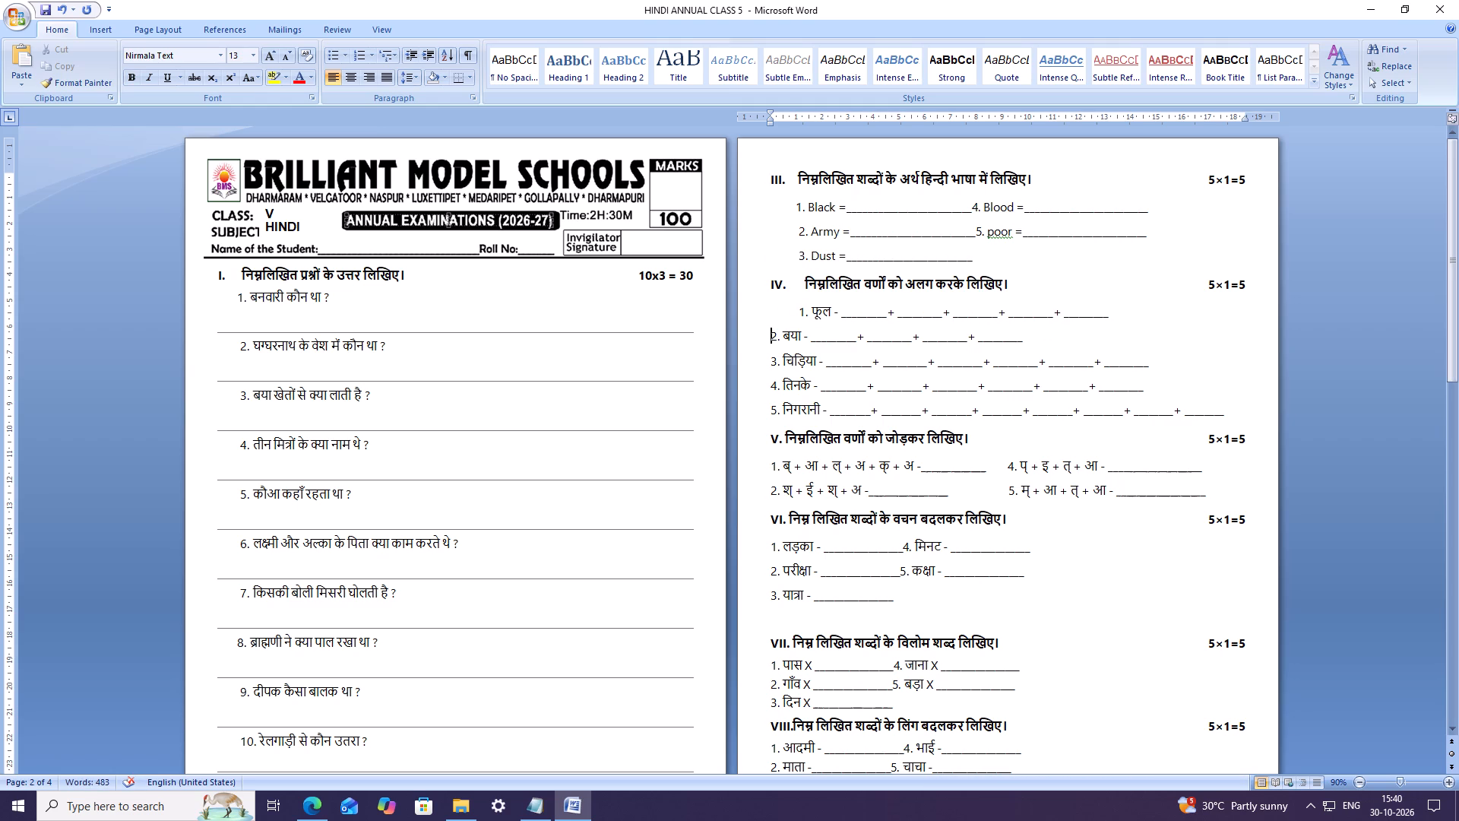
key("space")
key("space")
key("space")
key("space")
key("space")
key("space")
key("space")
key("space")
key("space")
key("space")
key("space")
key("space")
key("BackSpace")
key("BackSpace")
Indent item 3 (चिड़िया) in Section IV with leading spaces to align it under item 2.
left_click(774, 358)
key("space")
key("space")
key("space")
key("space")
key("space")
key("space")
key("space")
key("space")
key("space")
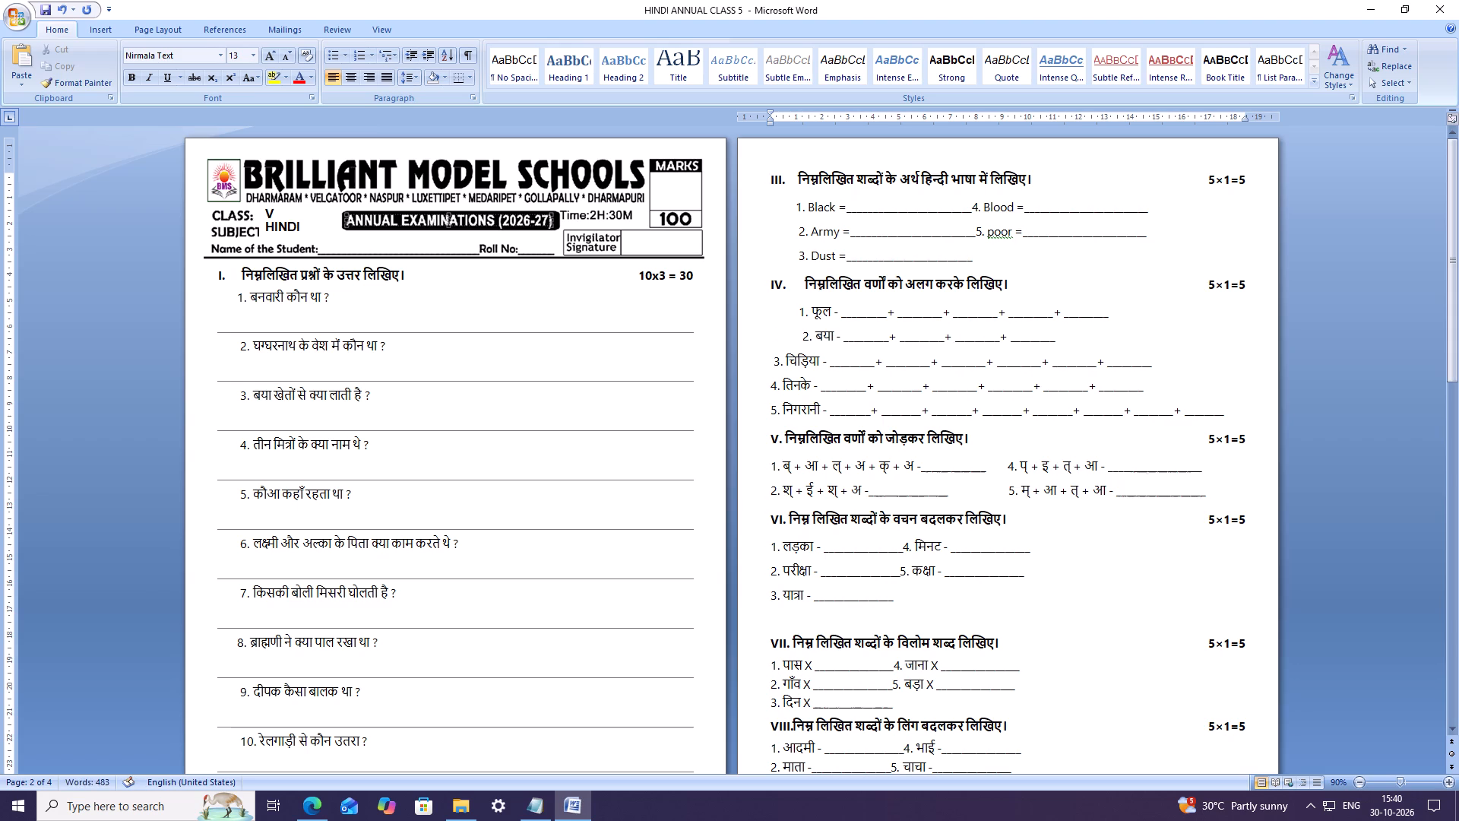
key("space")
key("space")
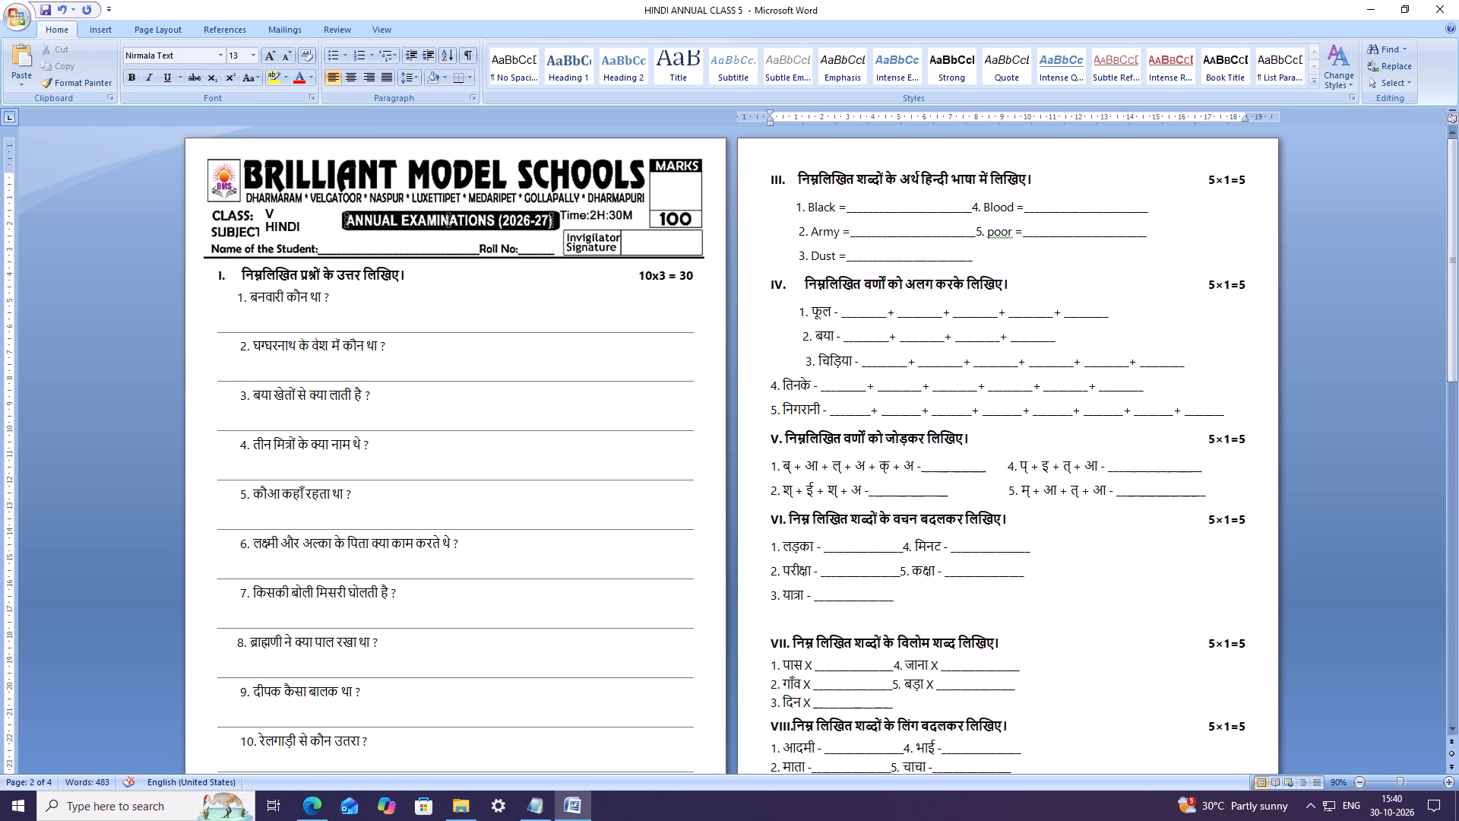
key("BackSpace")
Indent item 4 (तिनके) in Section IV with leading spaces to align it under item 3.
left_click(773, 382)
key("space")
key("space")
key("space")
key("space")
key("space")
key("space")
key("space")
key("space")
key("space")
key("space")
key("space")
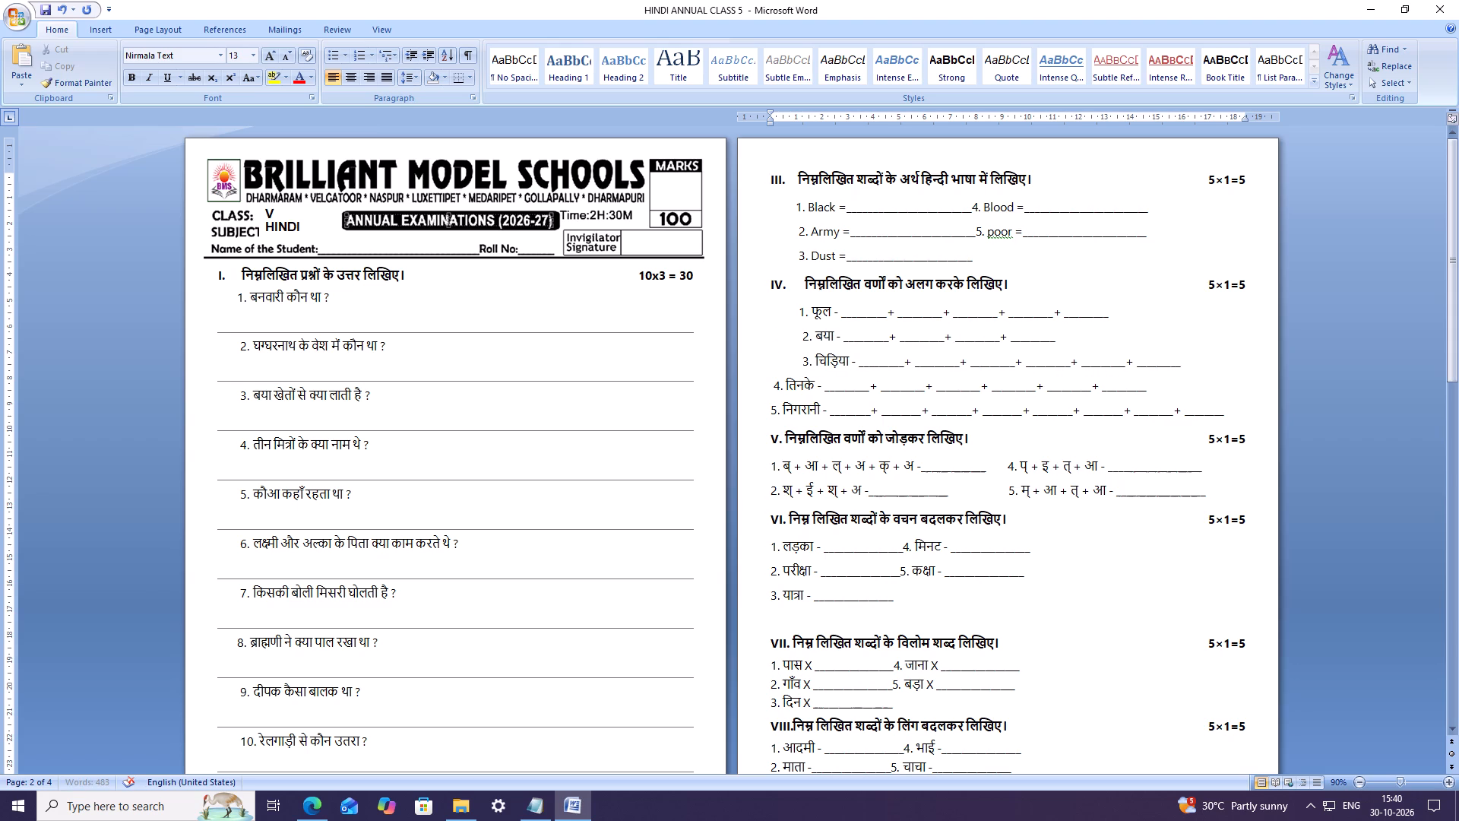
key("BackSpace")
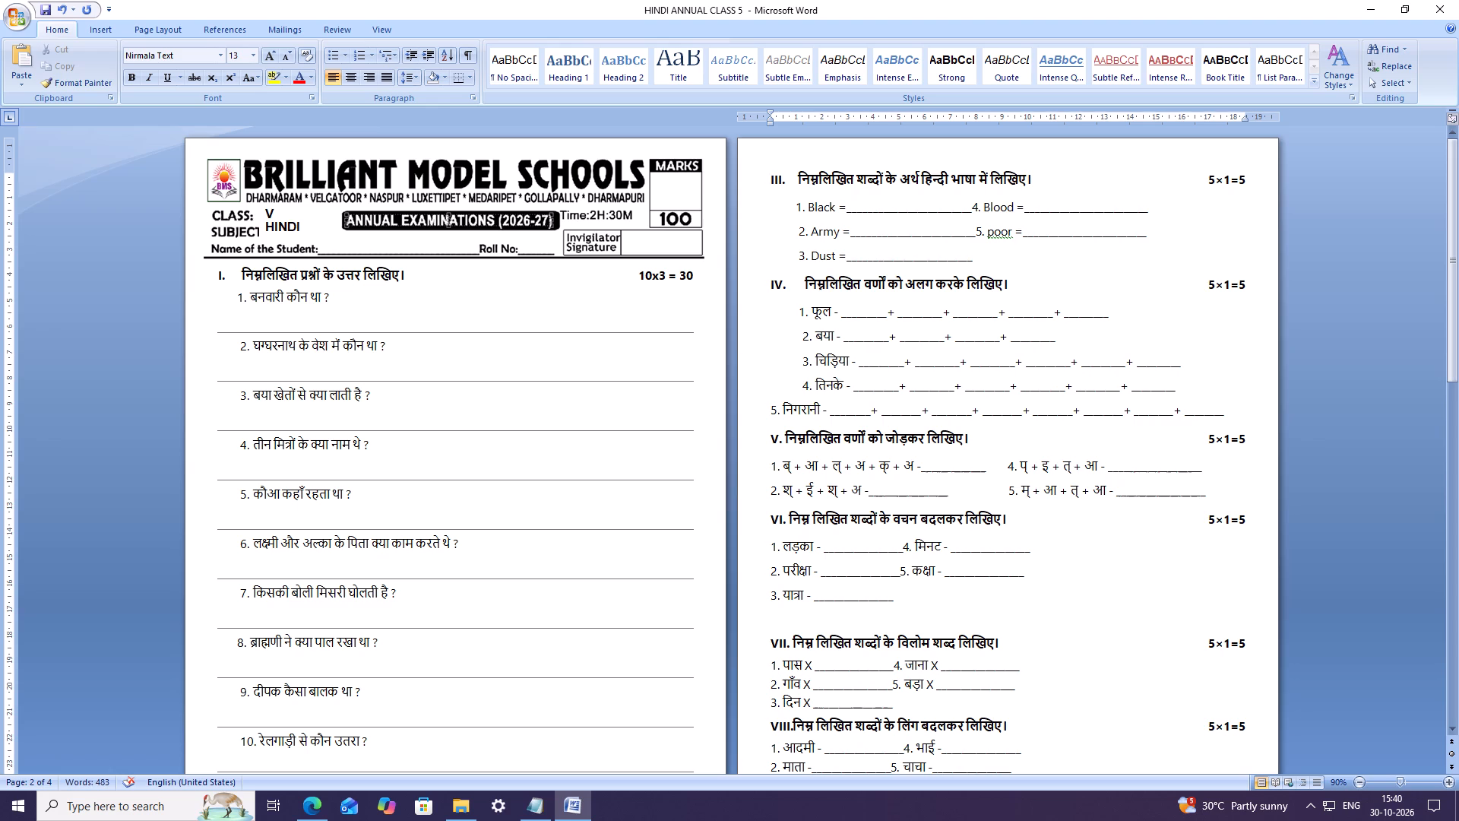
Indent item 5 (निगरानी) in Section IV with eleven leading spaces to sit roughly under item 4.
left_click(773, 407)
key("space")
key("space")
key("space")
key("space")
key("space")
key("space")
key("space")
key("space")
key("space")
key("space")
key("space")
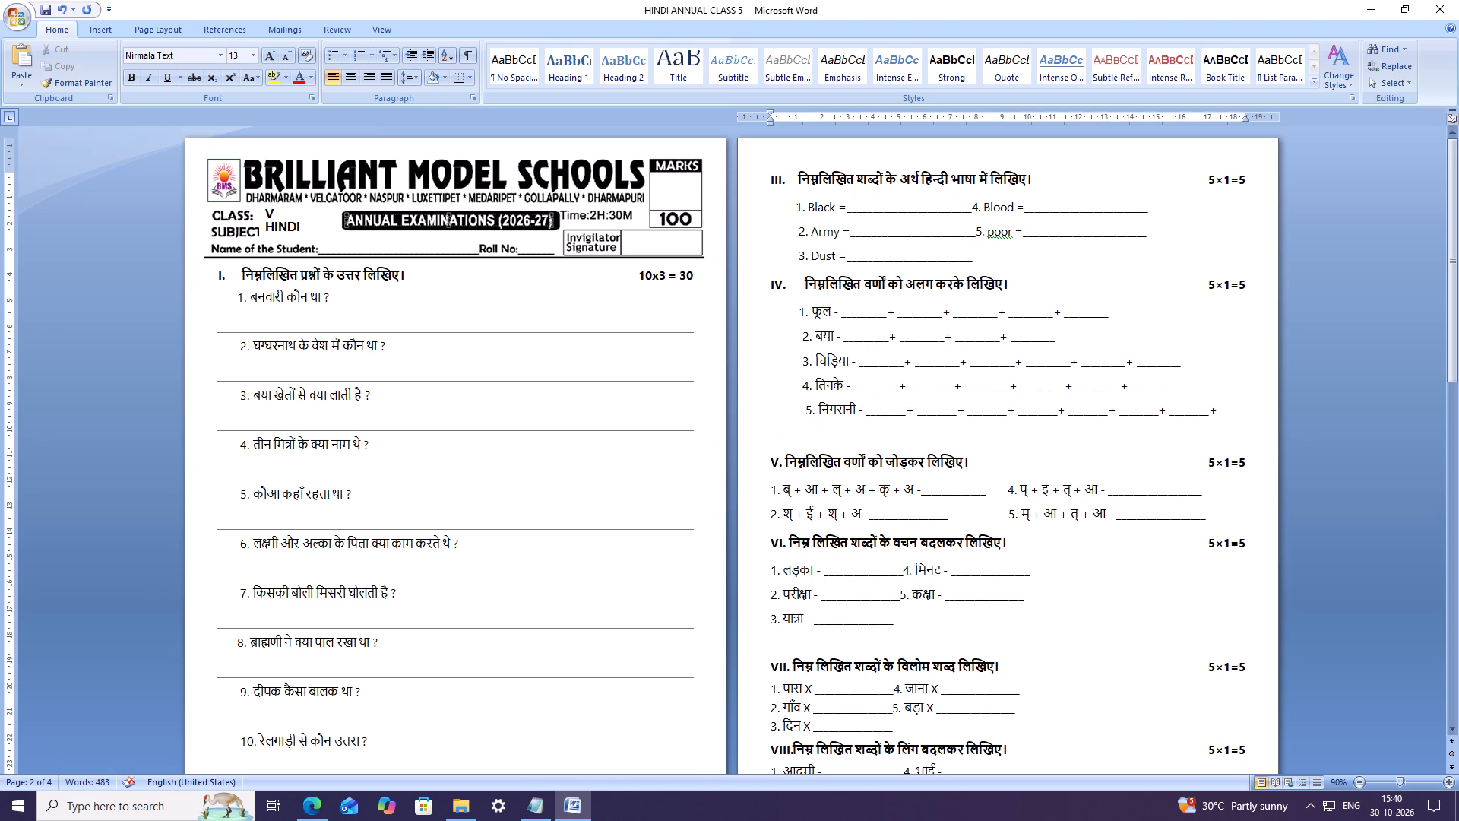
Shorten each of the eight blanks in Section IV item 5 by one underscore to fit one line, and save the document.
left_click(898, 419)
key("BackSpace")
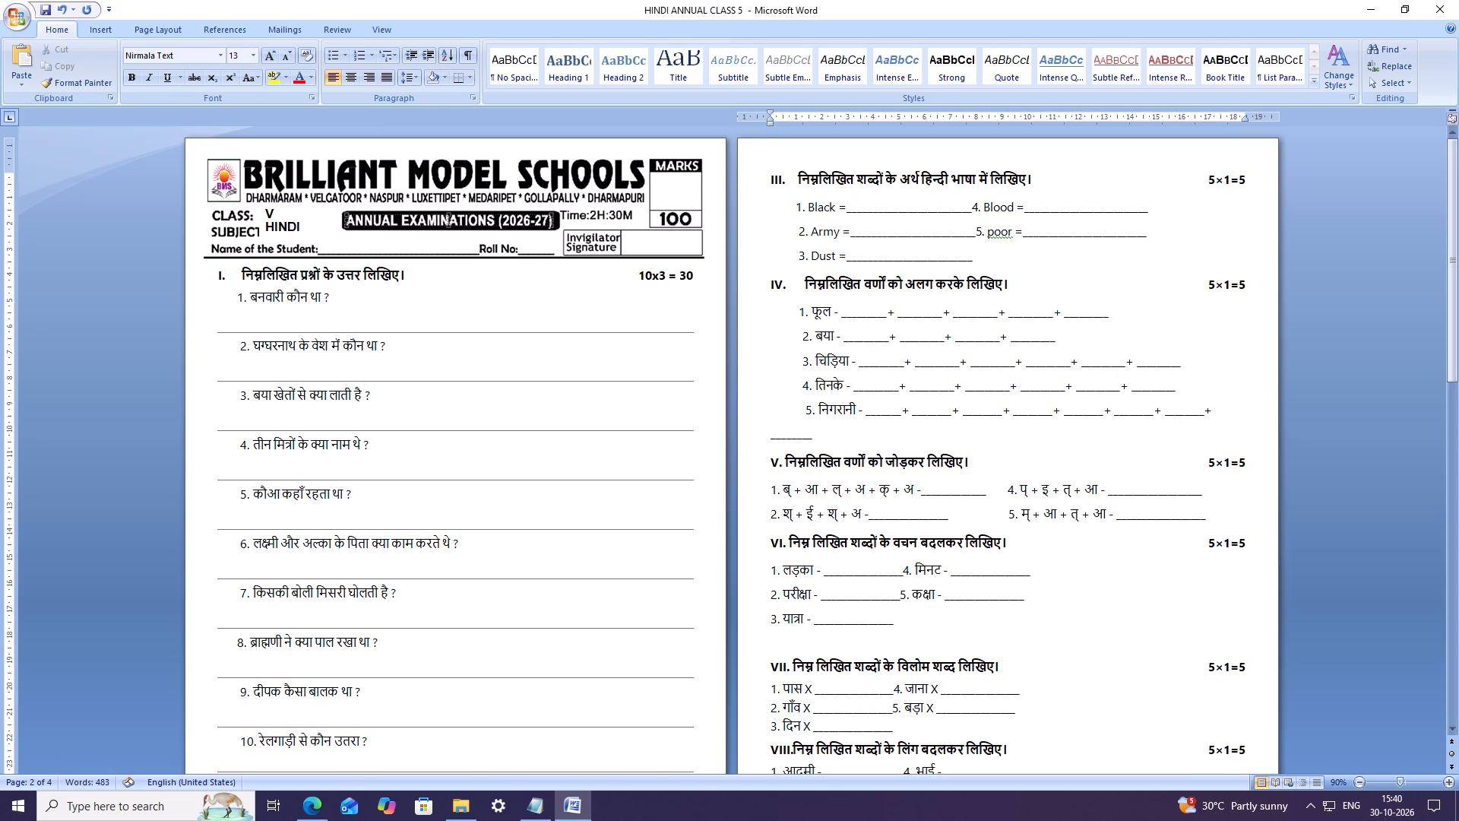
left_click(936, 420)
key("BackSpace")
left_click(990, 416)
key("BackSpace")
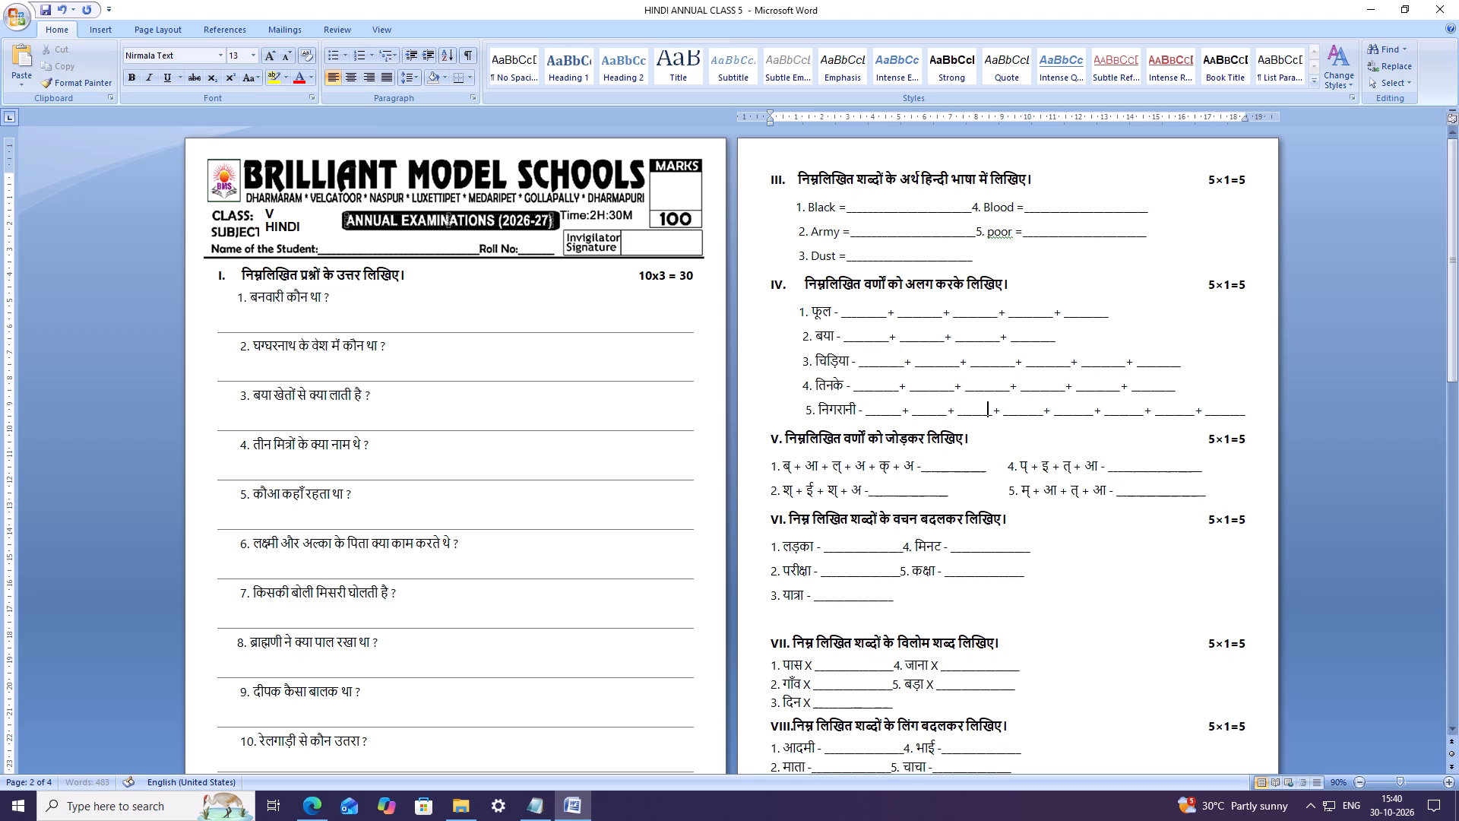
left_click(1024, 416)
key("BackSpace")
left_click(1068, 409)
key("BackSpace")
left_click(1106, 413)
key("BackSpace")
left_click(1160, 414)
key("BackSpace")
left_click(1211, 413)
key("BackSpace")
left_click(1220, 392)
key("ctrl+s")
key("ctrl+s")
key("ctrl+s")
key("ctrl+s")
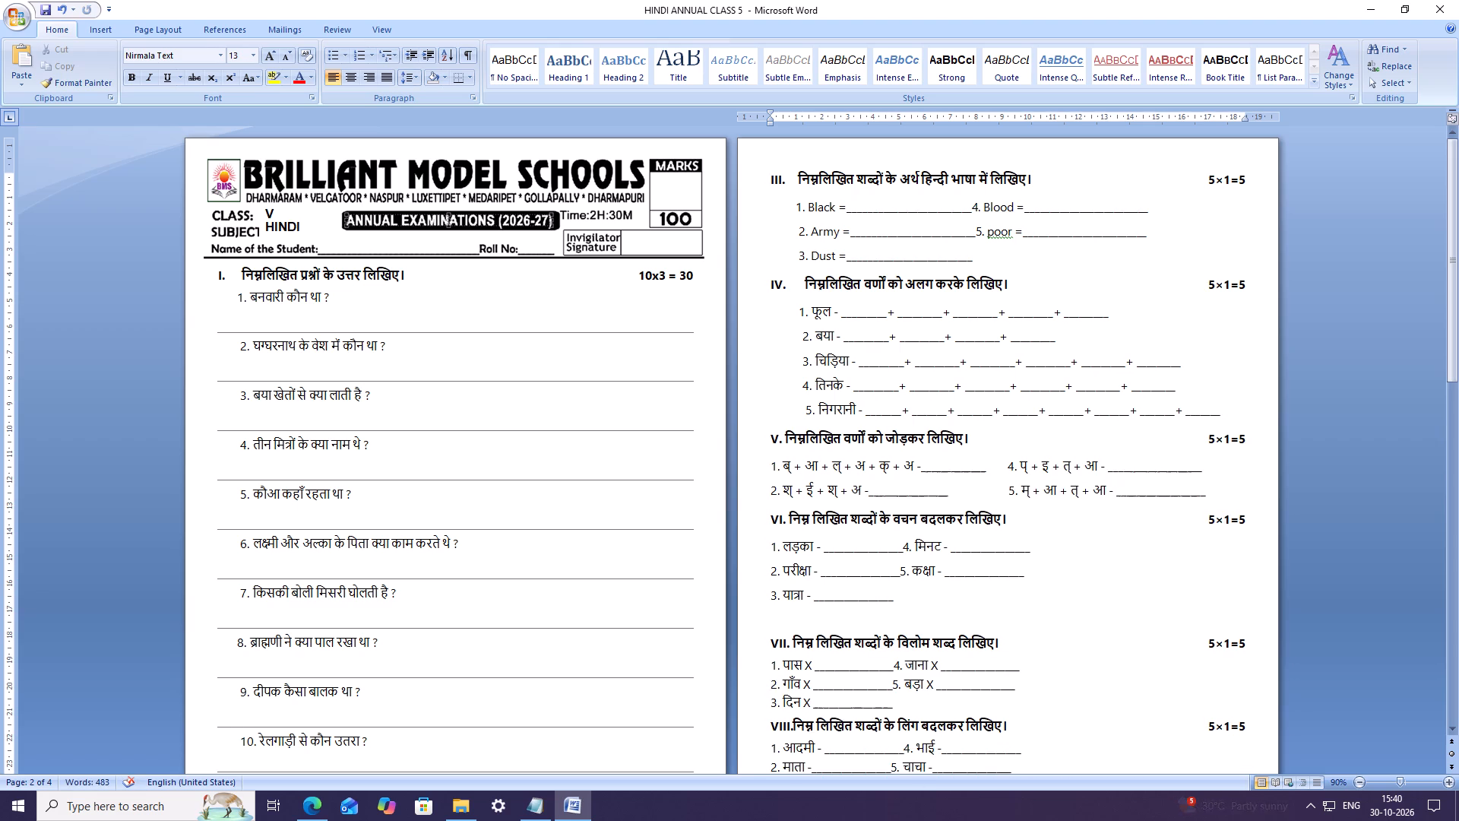
Widen the gap after the numeral V in the Section V heading by four spaces.
left_click(792, 443)
left_click(783, 443)
key("space")
key("space")
key("space")
key("space")
key("space")
key("space")
key("space")
key("space")
key("space")
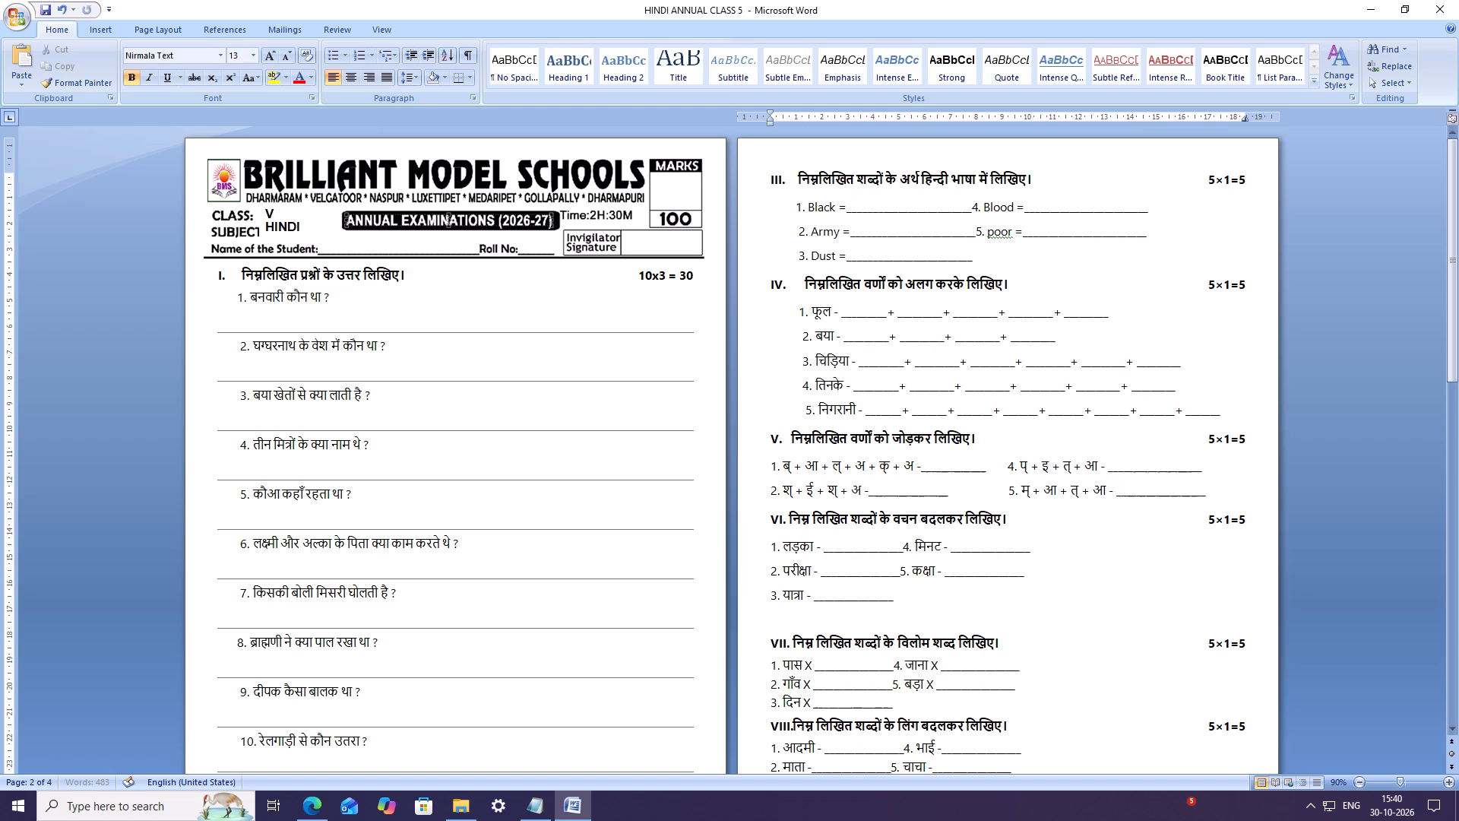
key("BackSpace")
key("BackSpace")
key("BackSpace")
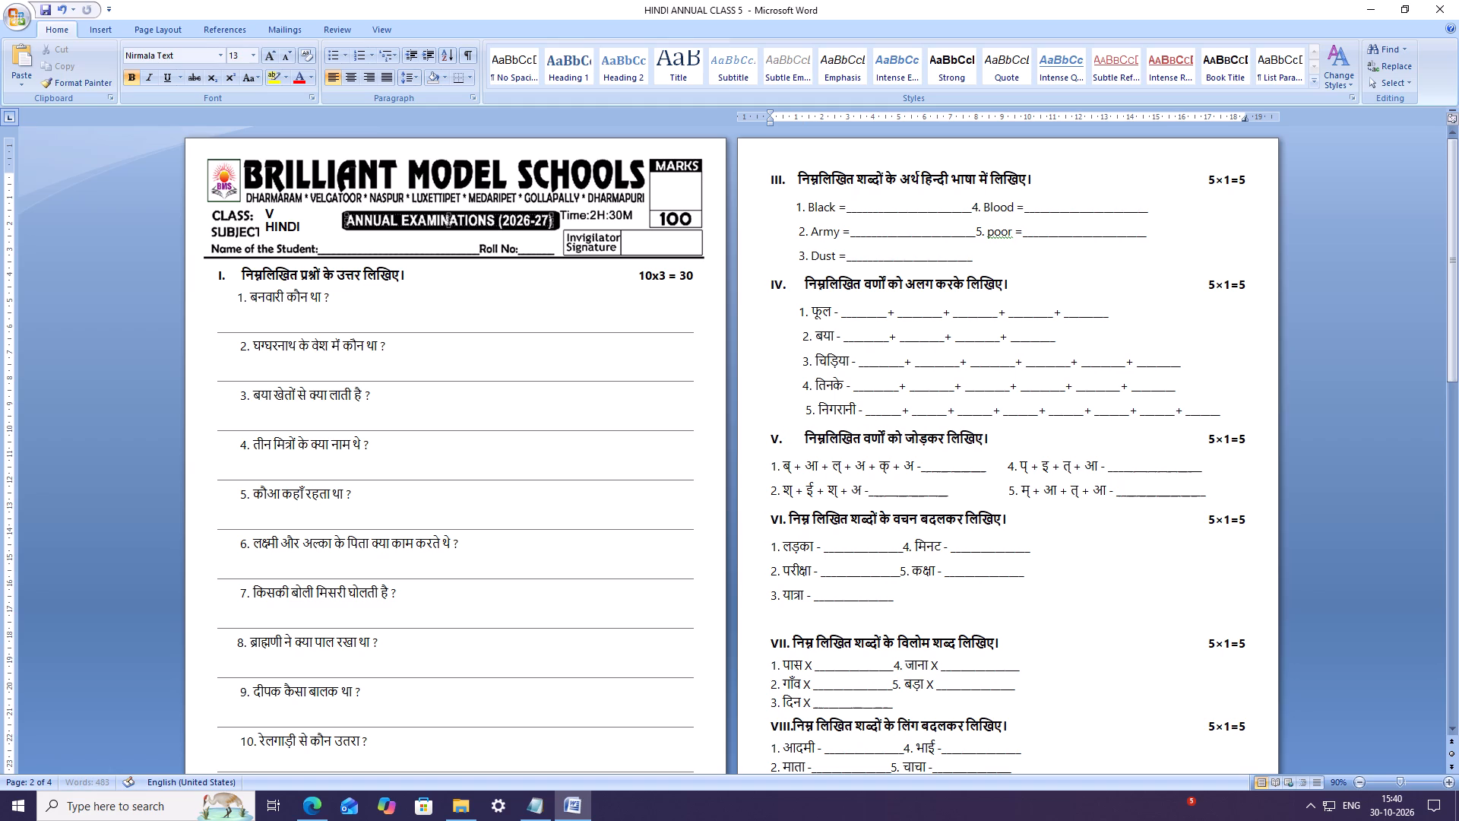
key("BackSpace")
key("BackSpace")
Indent the first item row (items 1 and 4) of Section V with ten leading spaces.
left_click(769, 467)
key("space")
key("space")
key("space")
key("space")
key("space")
key("space")
key("space")
key("space")
key("space")
key("space")
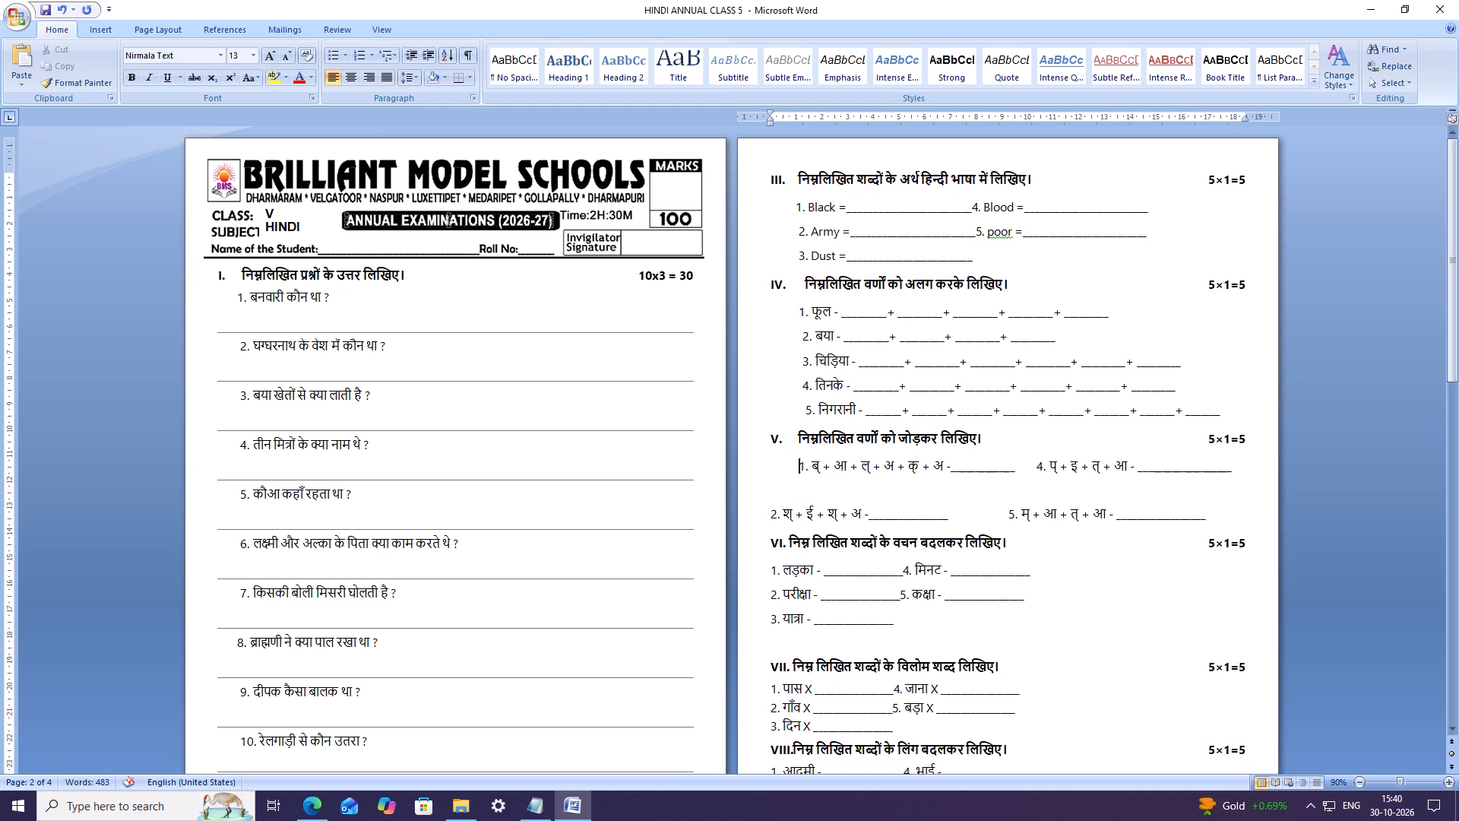
Shorten the Section V answer blanks so the row fits one line: item 1 by two underscores, item 4 by three.
left_click(976, 462)
key("BackSpace")
key("BackSpace")
left_click(1198, 468)
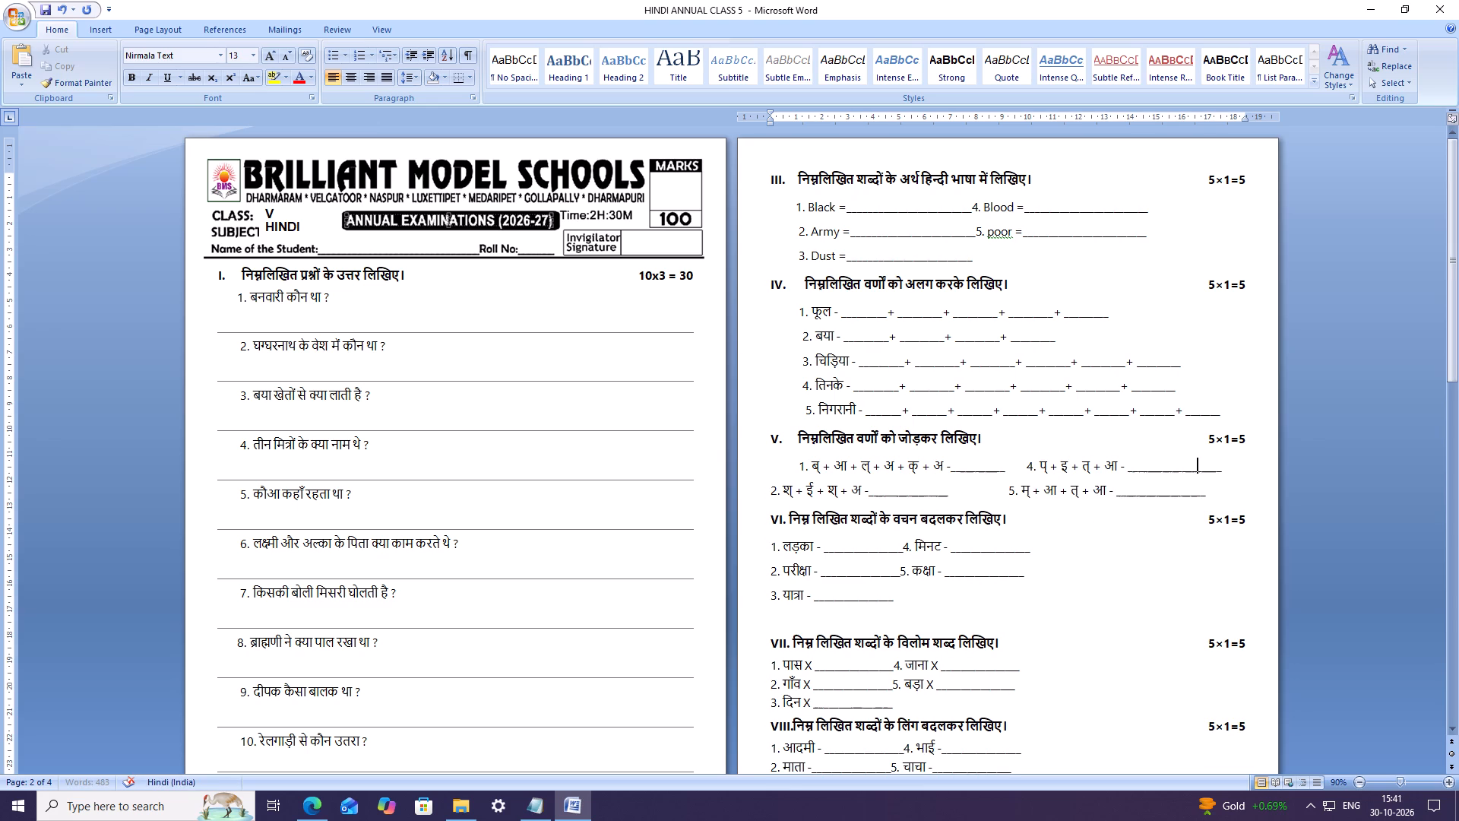
key("BackSpace")
key("BackSpace")
key("BackSpace")
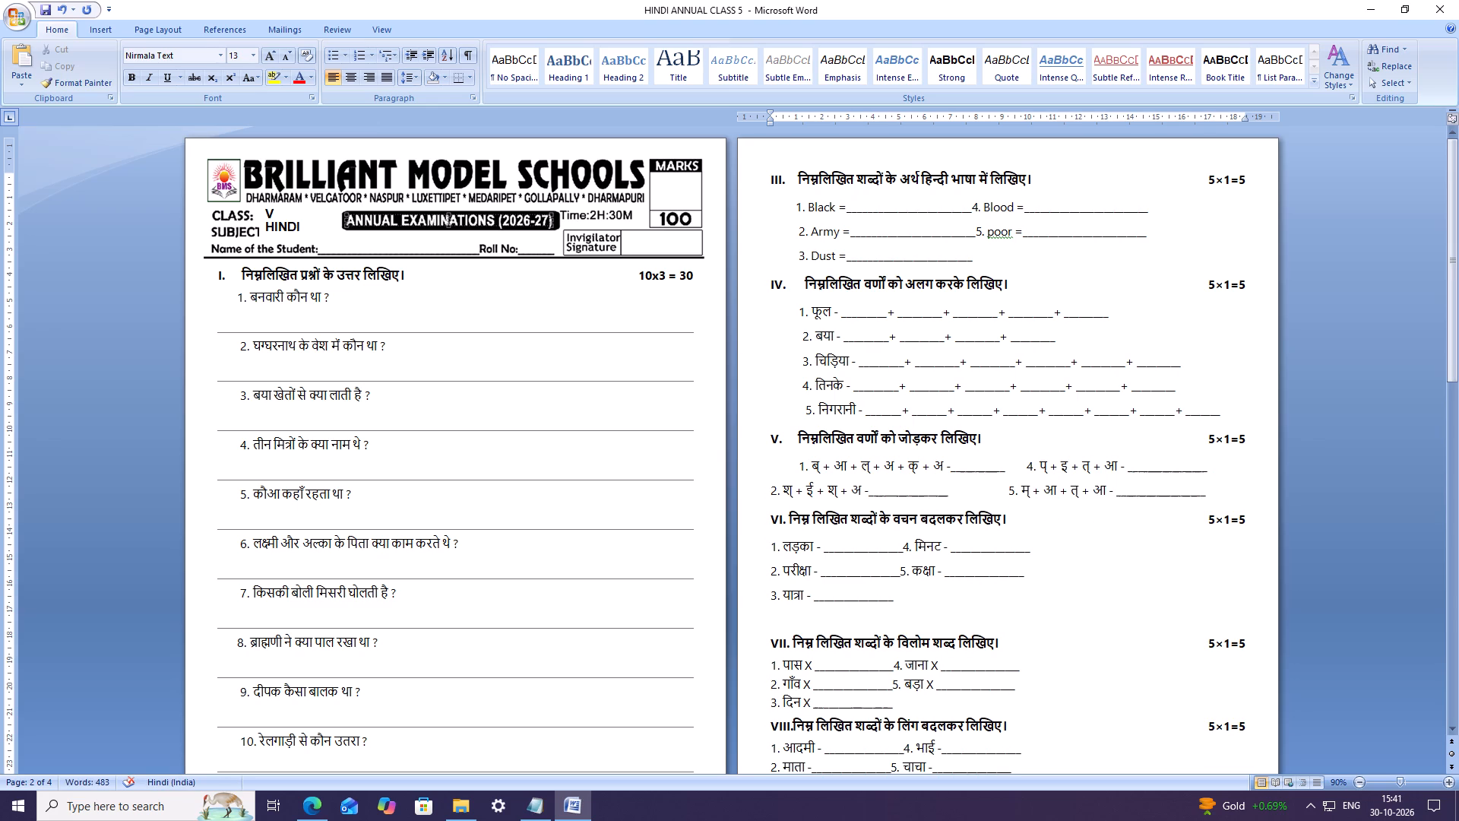
Indent the second item row (items 2 and 5) of Section V with ten leading spaces.
left_click(771, 494)
key("space")
key("space")
key("space")
key("space")
key("space")
key("space")
key("space")
key("space")
key("space")
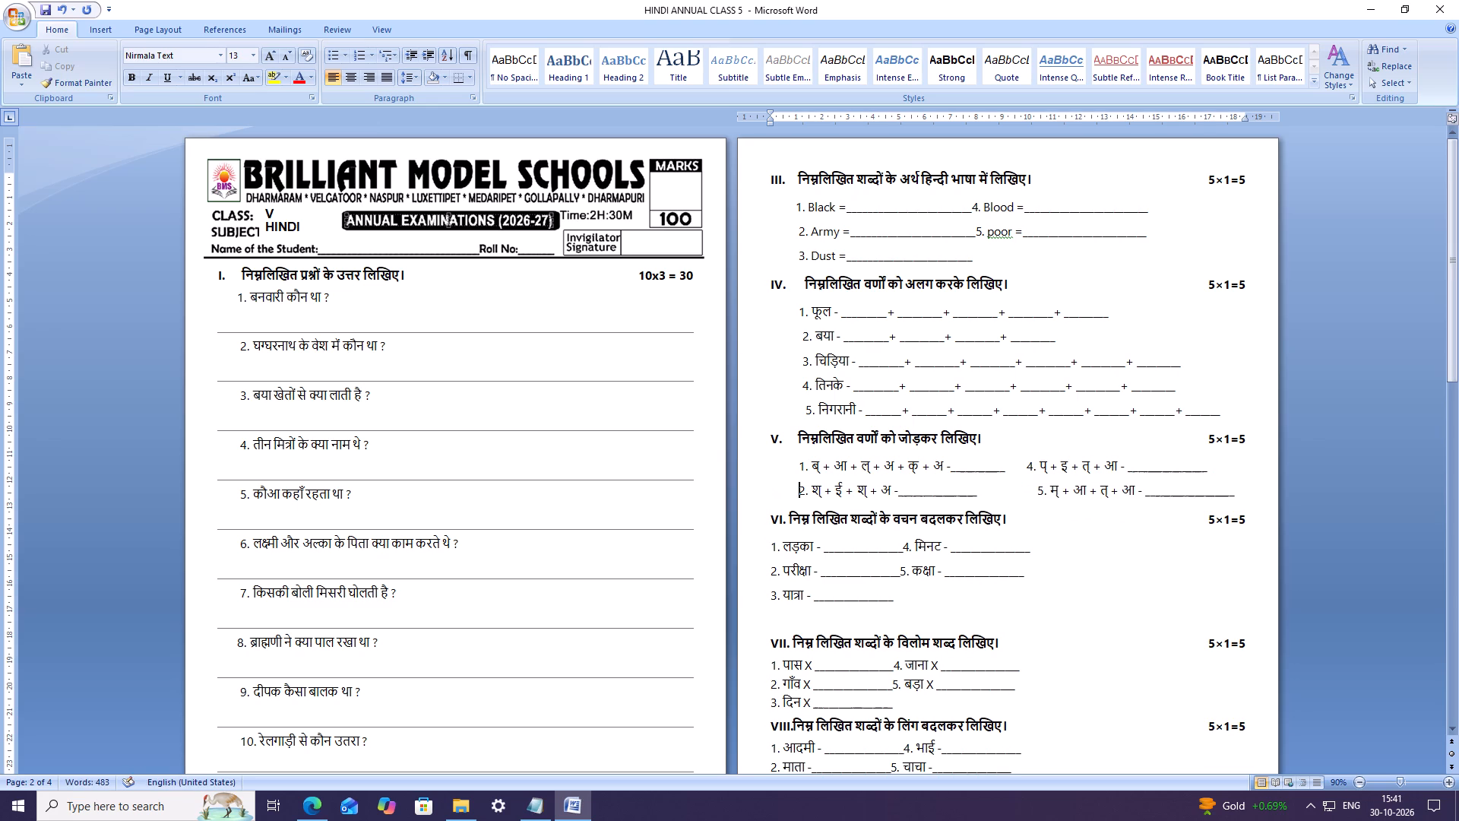
key("space")
Shorten the answer blank of item 5 in Section V by three underscores.
left_click(1206, 496)
key("BackSpace")
key("BackSpace")
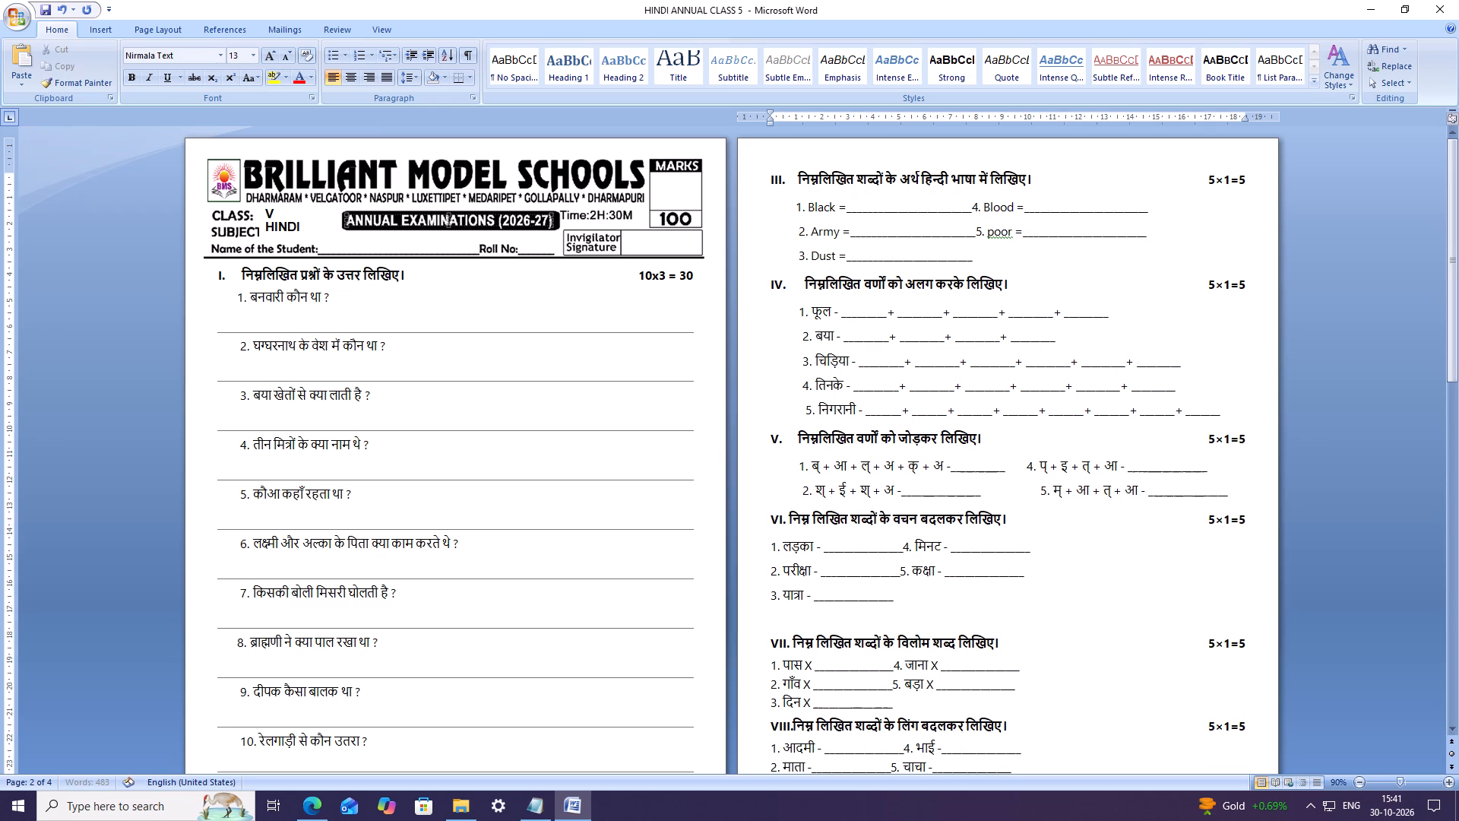
key("BackSpace")
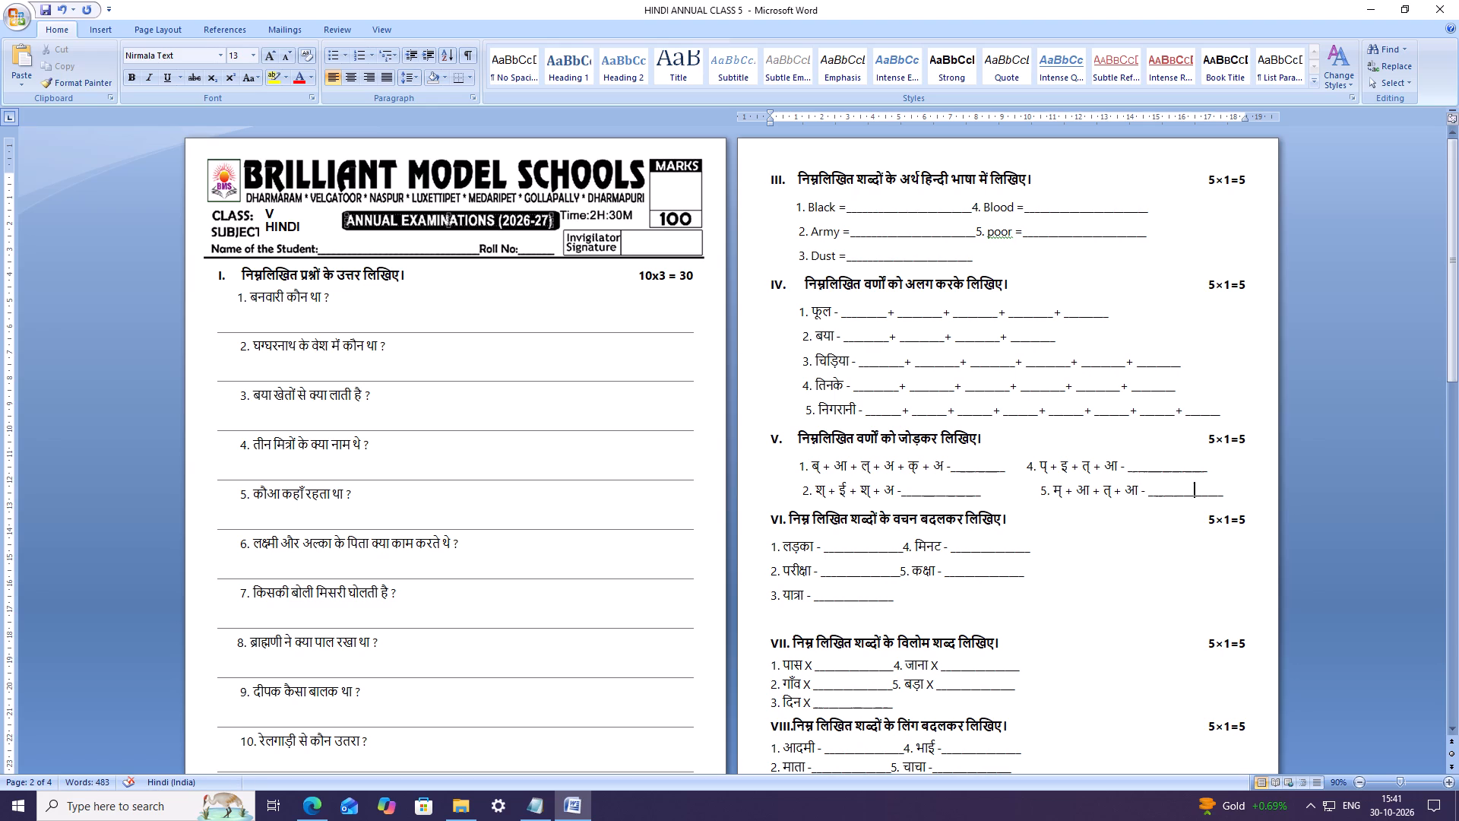
left_click_drag(1230, 490, 764, 477)
left_click(1050, 598)
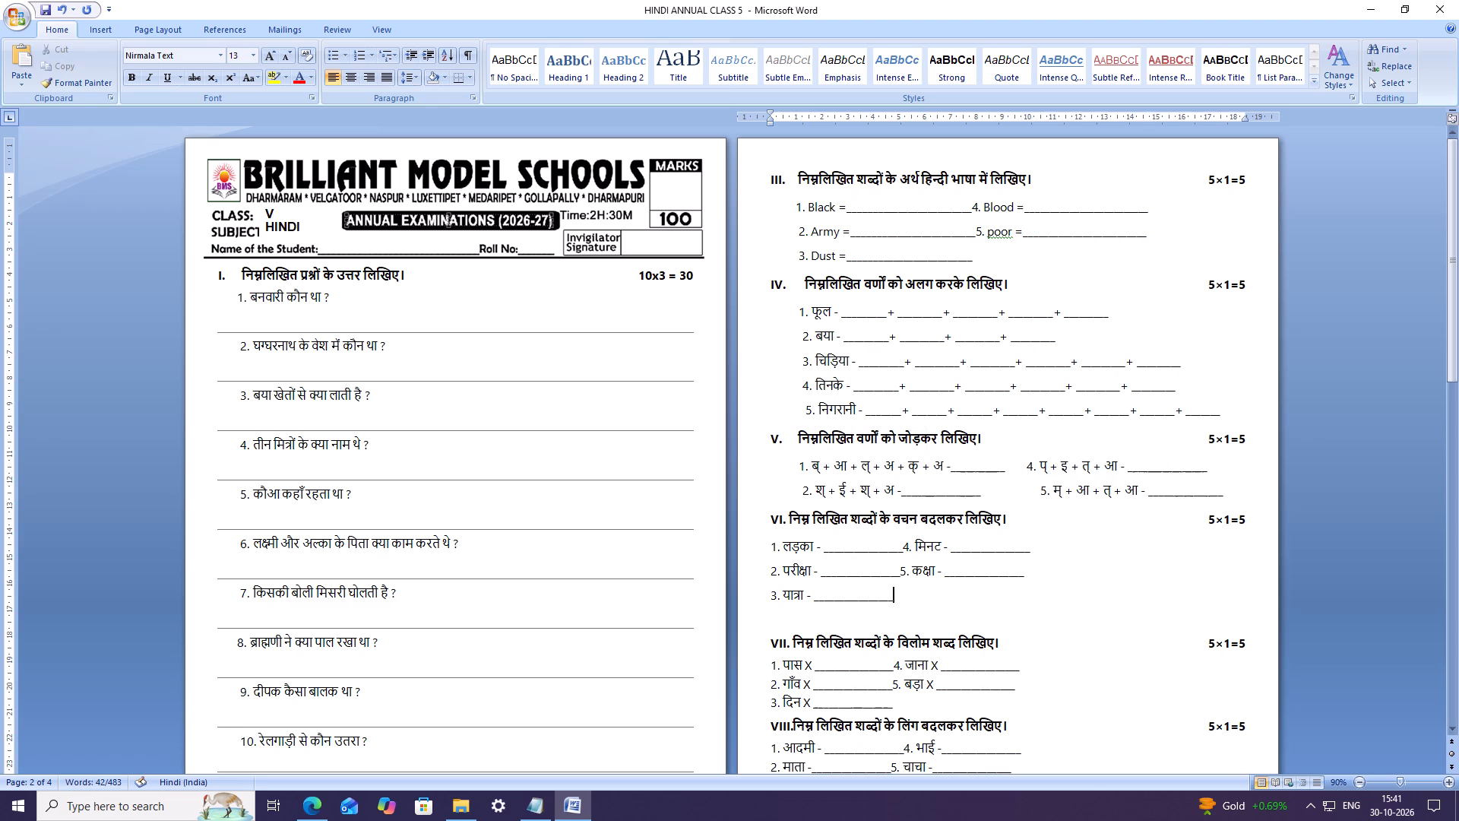
Delete the empty line between Section VI and the Section VII heading, and save the document.
left_click(798, 620)
key("BackSpace")
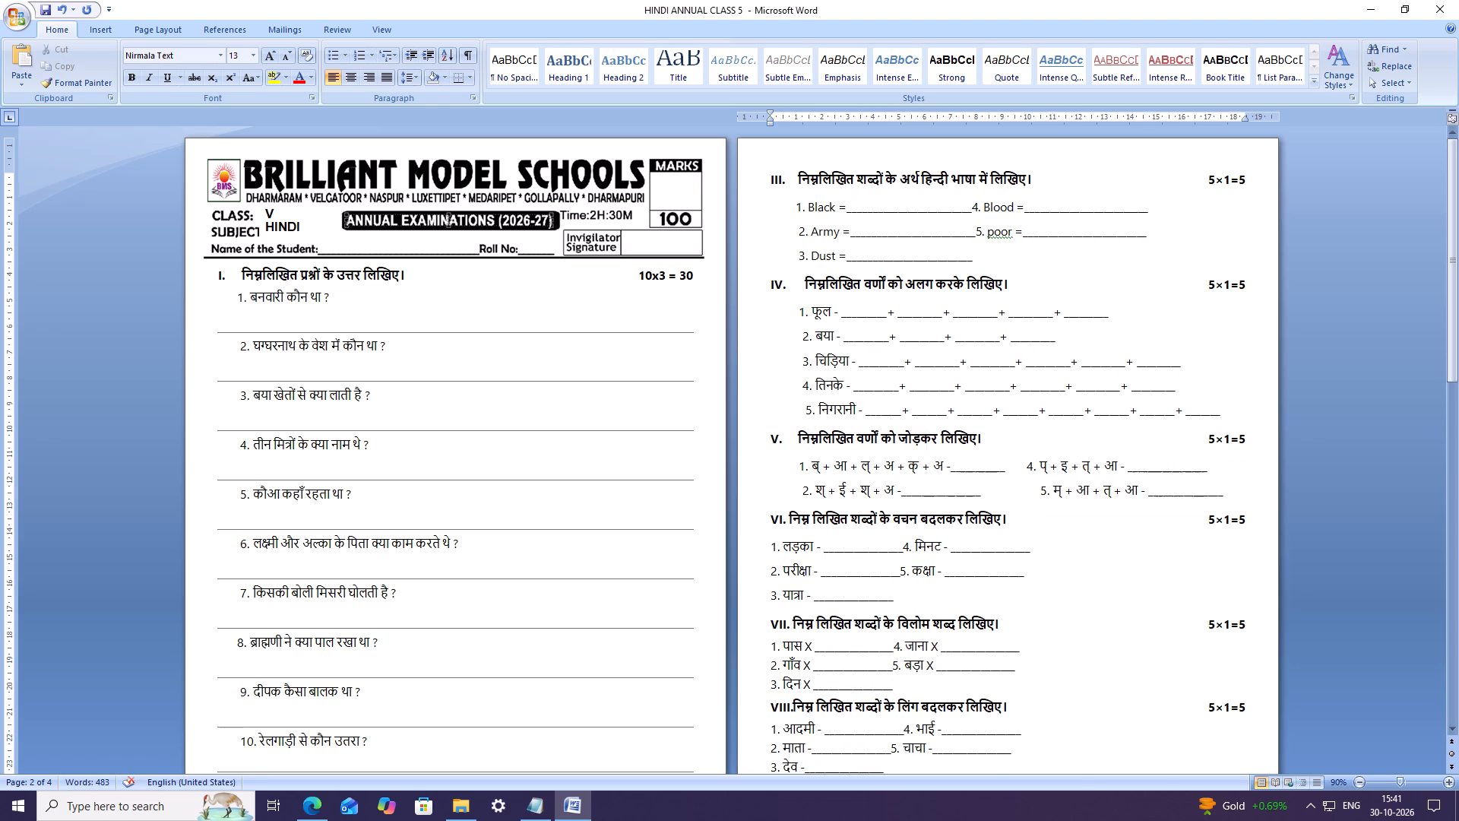
key("ctrl+s")
key("ctrl+s")
Set the line spacing of Sections VI, VII and VIII, headings and items included, to 1.5.
scroll(1108, 537, "down", 11)
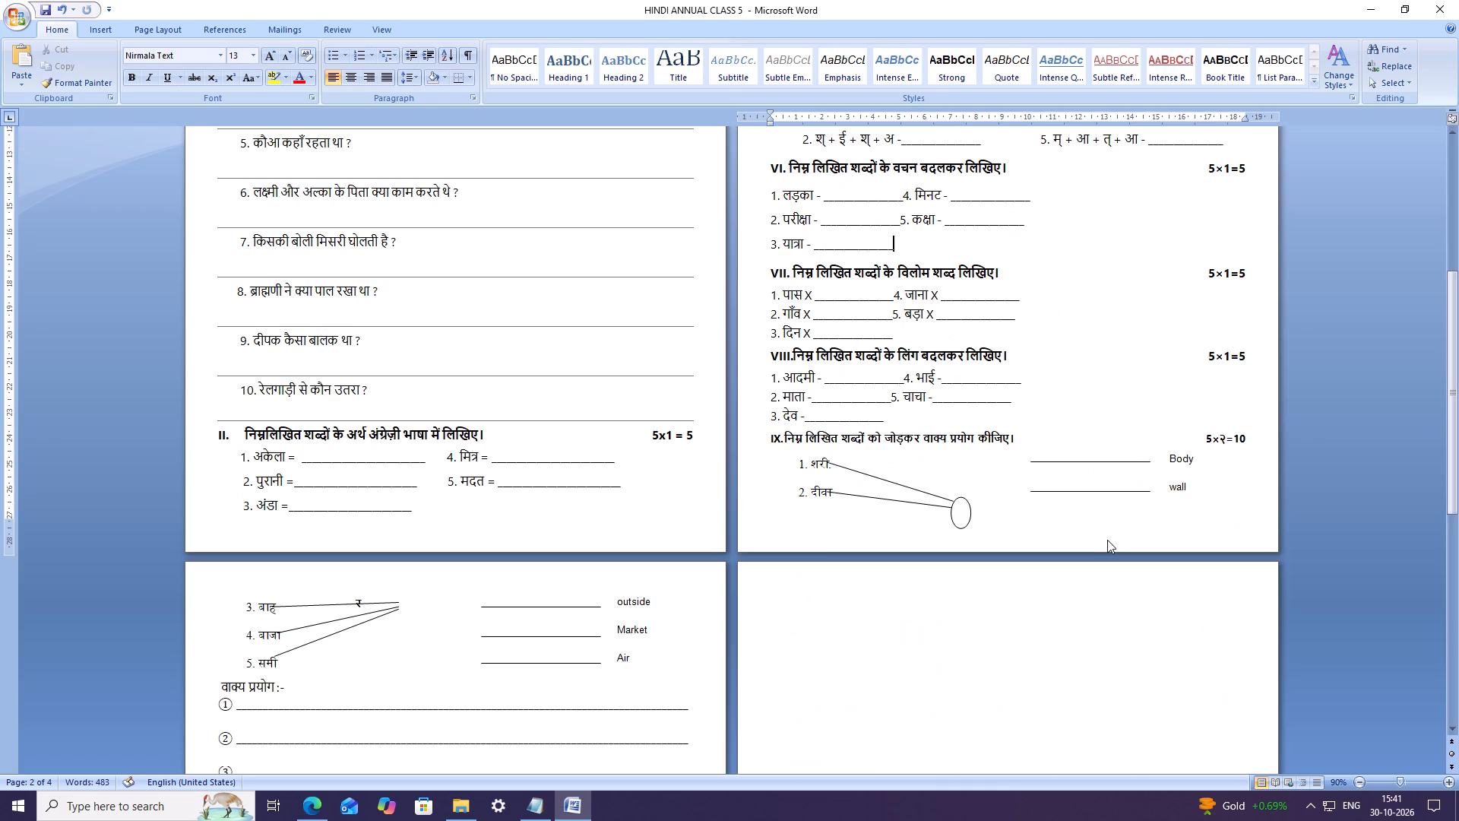
scroll(1017, 518, "up", 5)
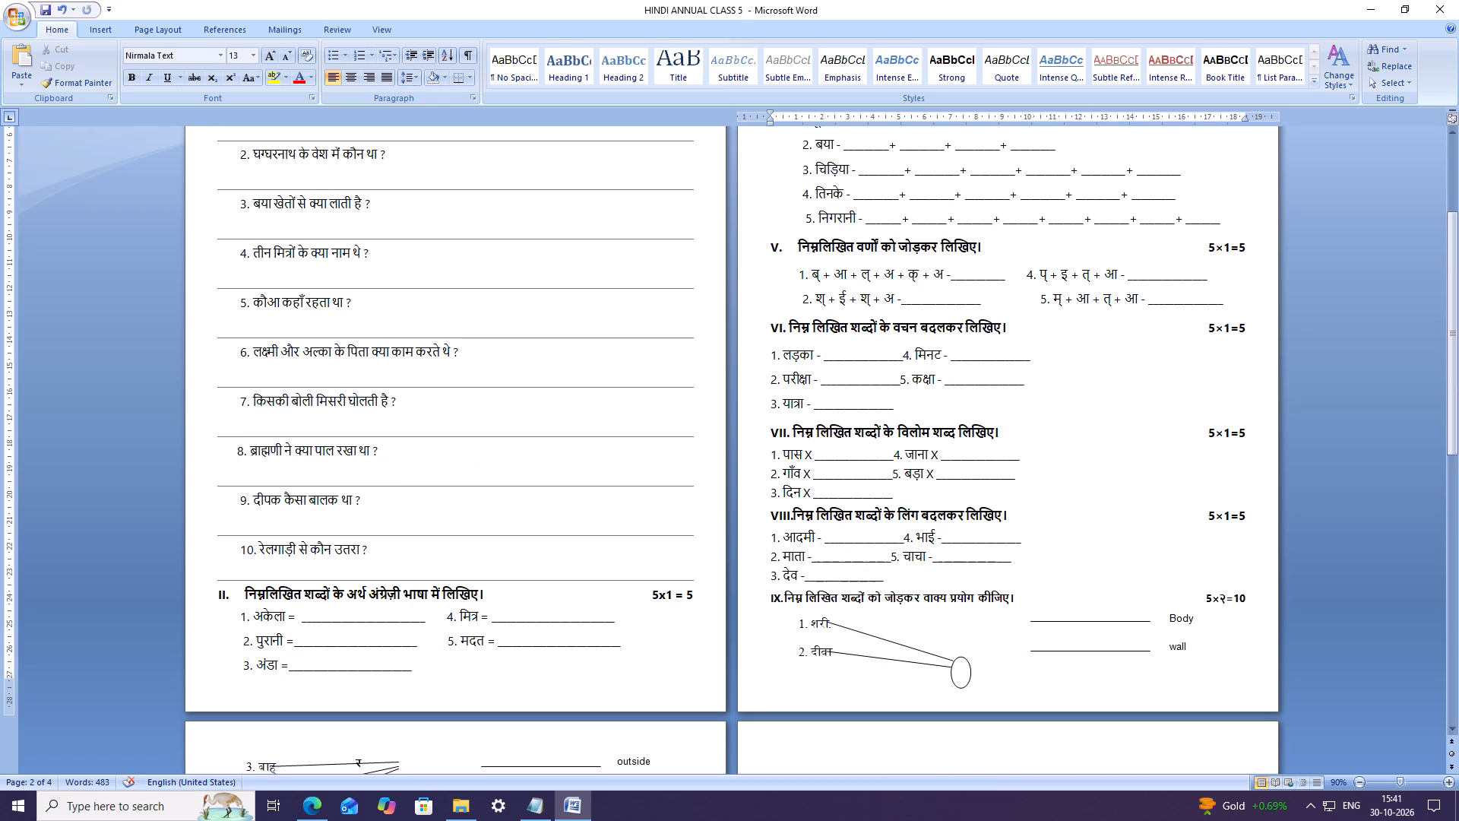
left_click_drag(892, 575, 748, 345)
left_click(408, 73)
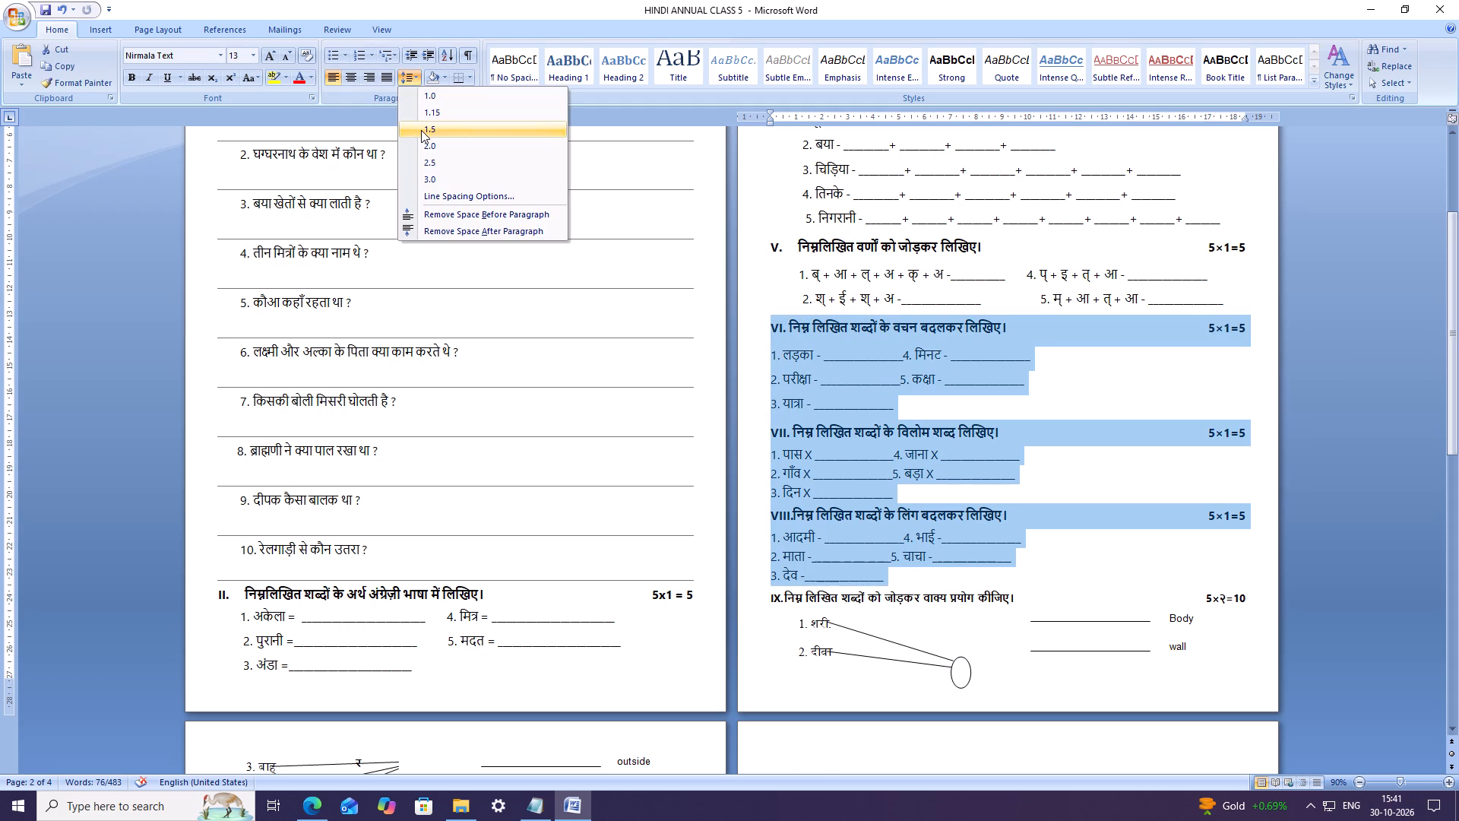
left_click(421, 130)
left_click(1040, 488)
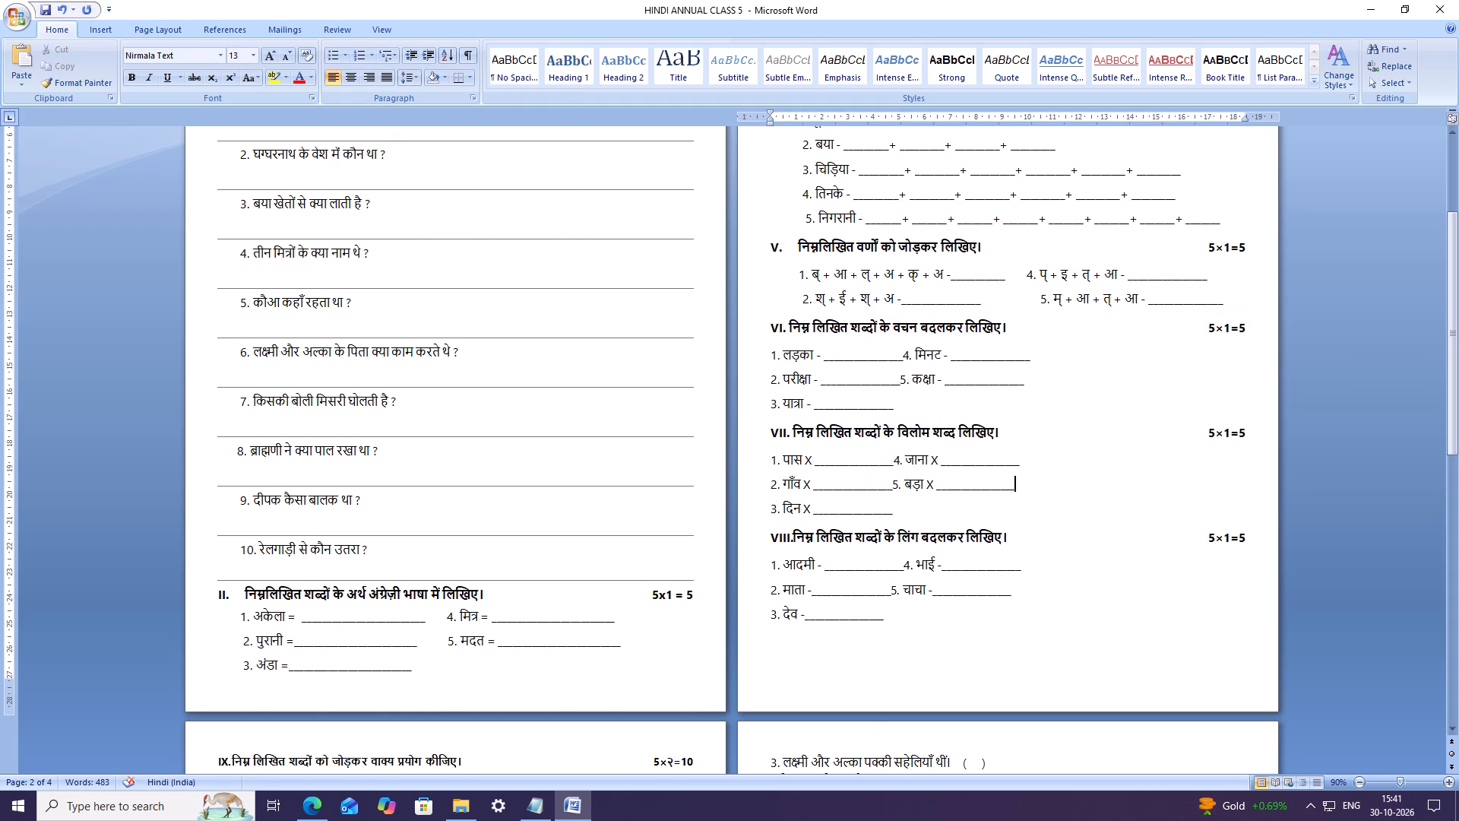
Indent the item 1 (लड़का) row in Section VI with nine leading spaces.
scroll(1005, 523, "down", 12)
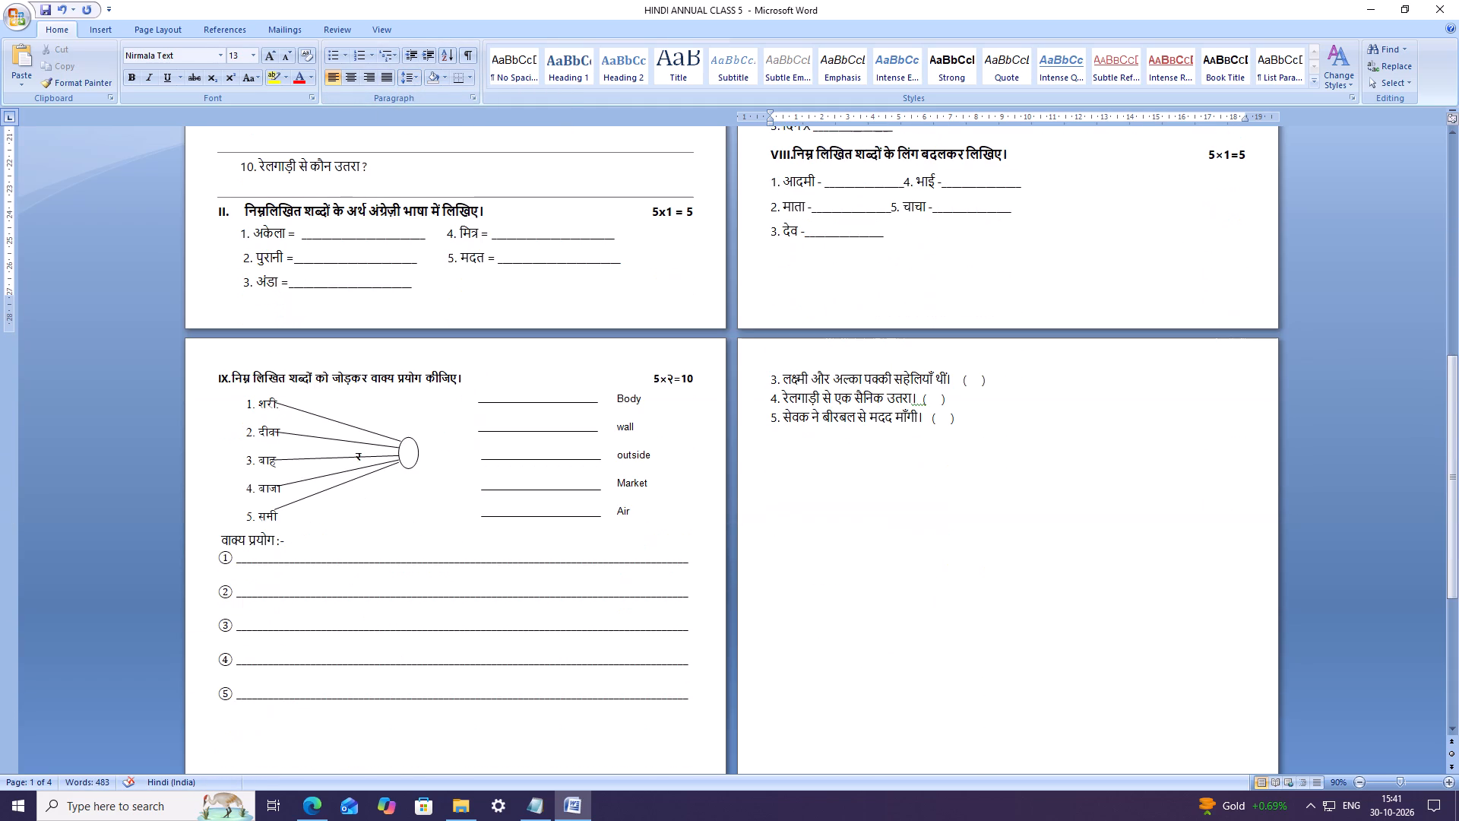
scroll(1018, 315, "up", 5)
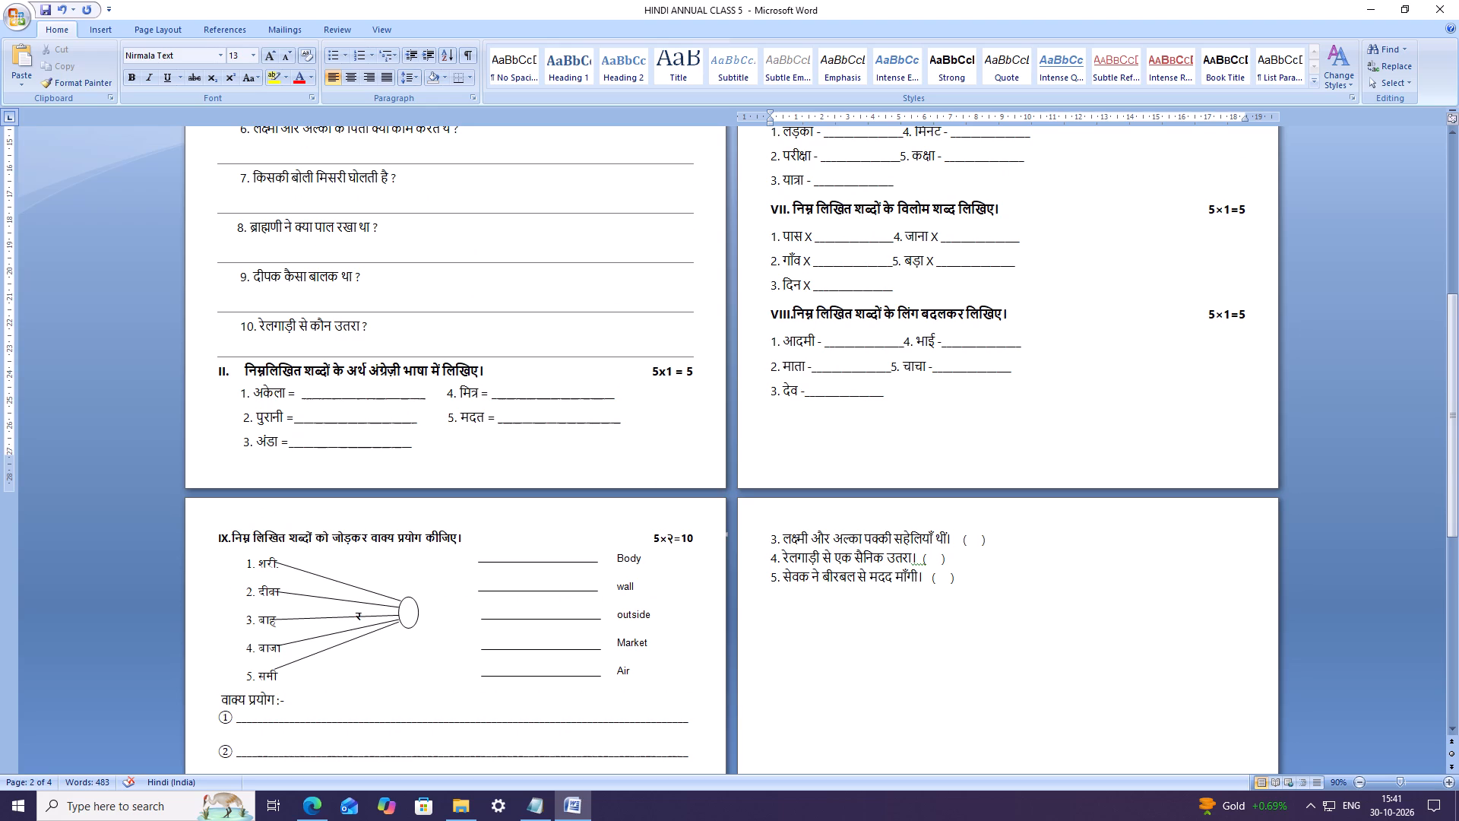
scroll(825, 283, "up", 6)
left_click(758, 325)
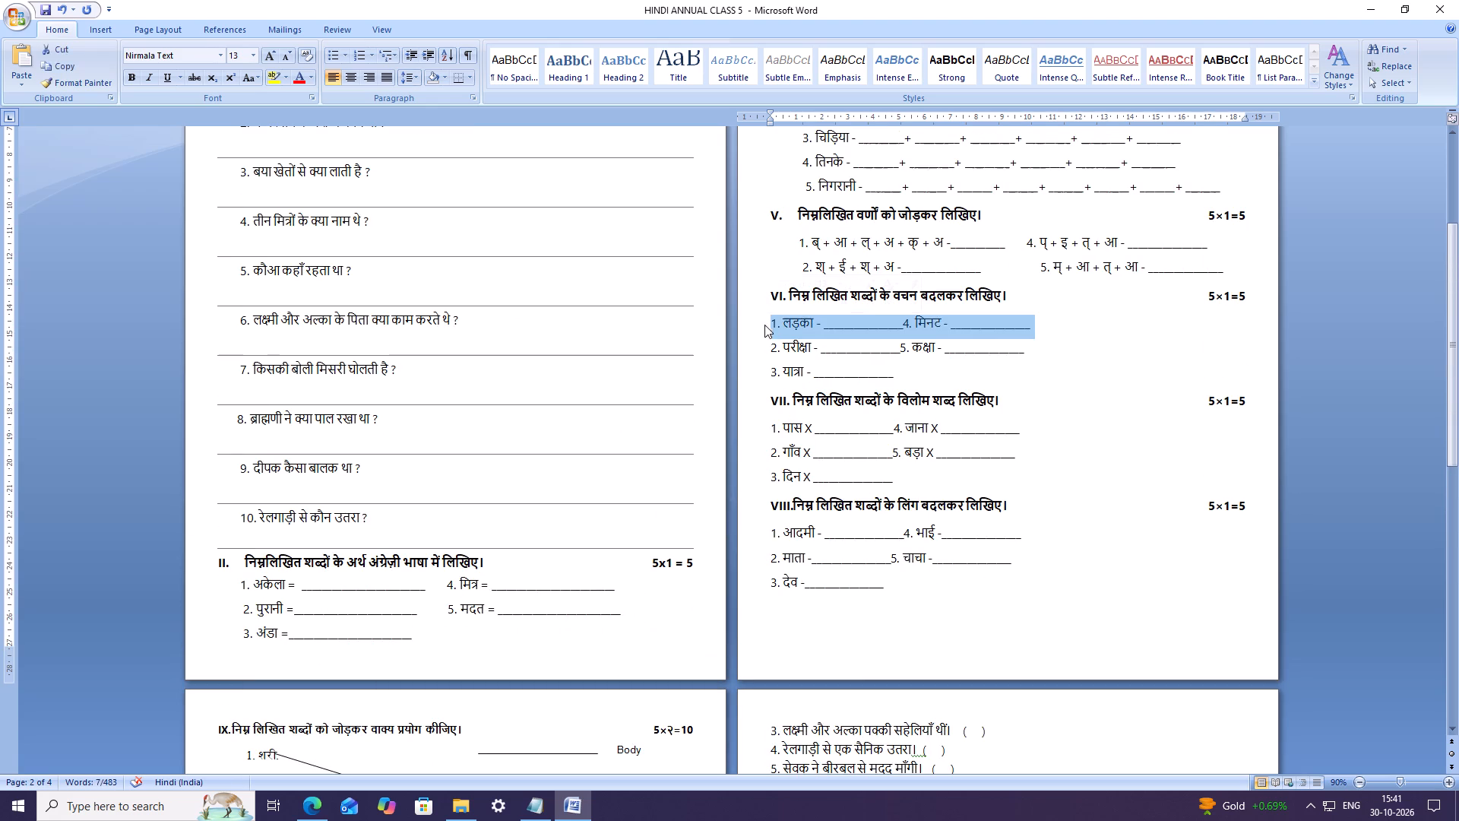
left_click(764, 325)
key("space")
key("space")
key("space")
key("space")
key("space")
key("space")
key("space")
key("space")
key("space")
Indent the item 2 (परीक्षा) row in Section VI with nine leading spaces to align under item 1.
left_click(768, 346)
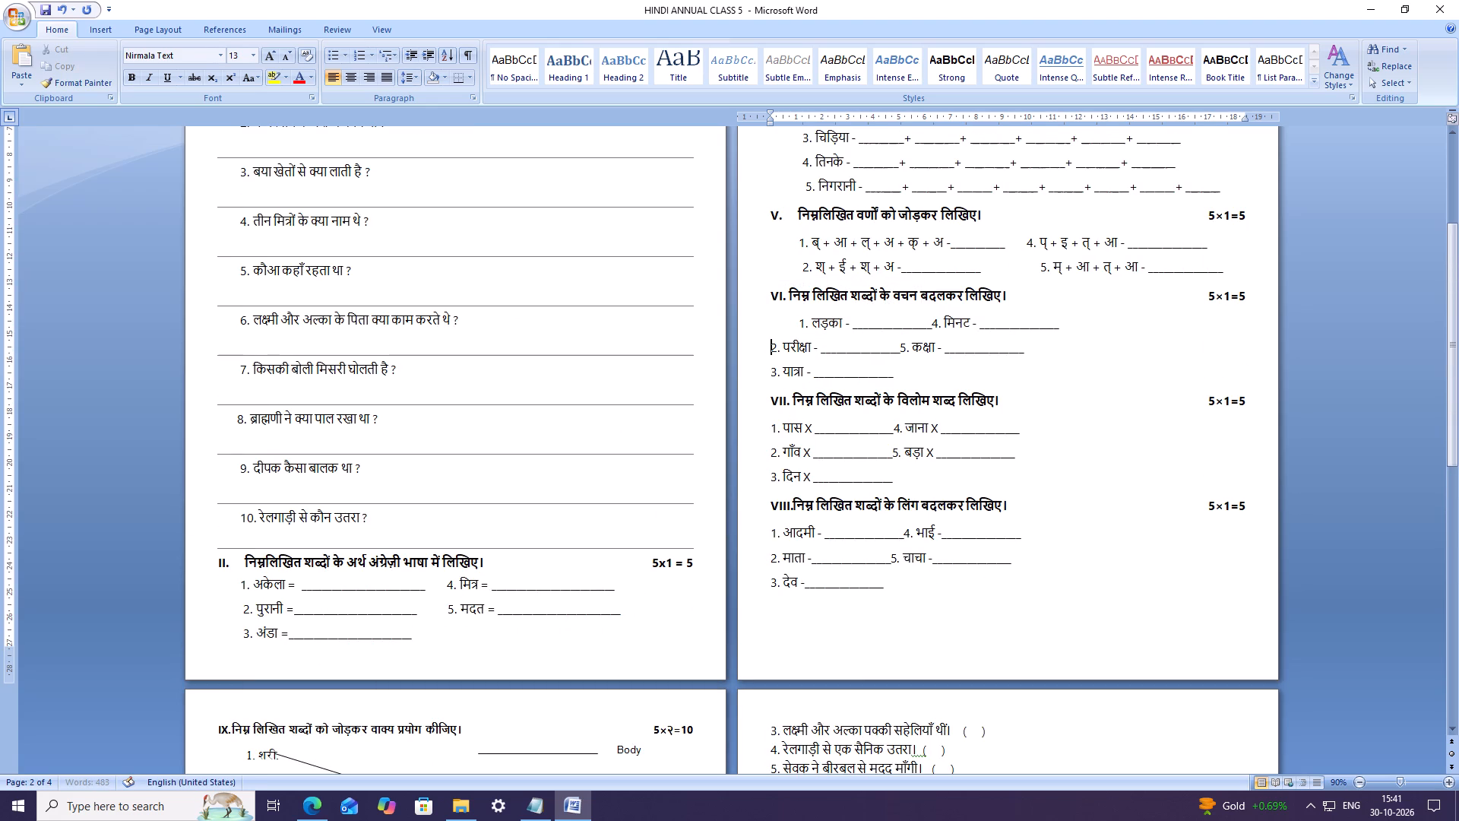
key("space")
key("space")
key("space")
key("space")
key("space")
key("space")
key("space")
key("space")
key("space")
Indent item 3 (यात्रा) in Section VI with nine leading spaces to align it under item 2.
left_click(771, 373)
key("space")
key("space")
key("space")
key("space")
key("space")
key("space")
key("space")
key("space")
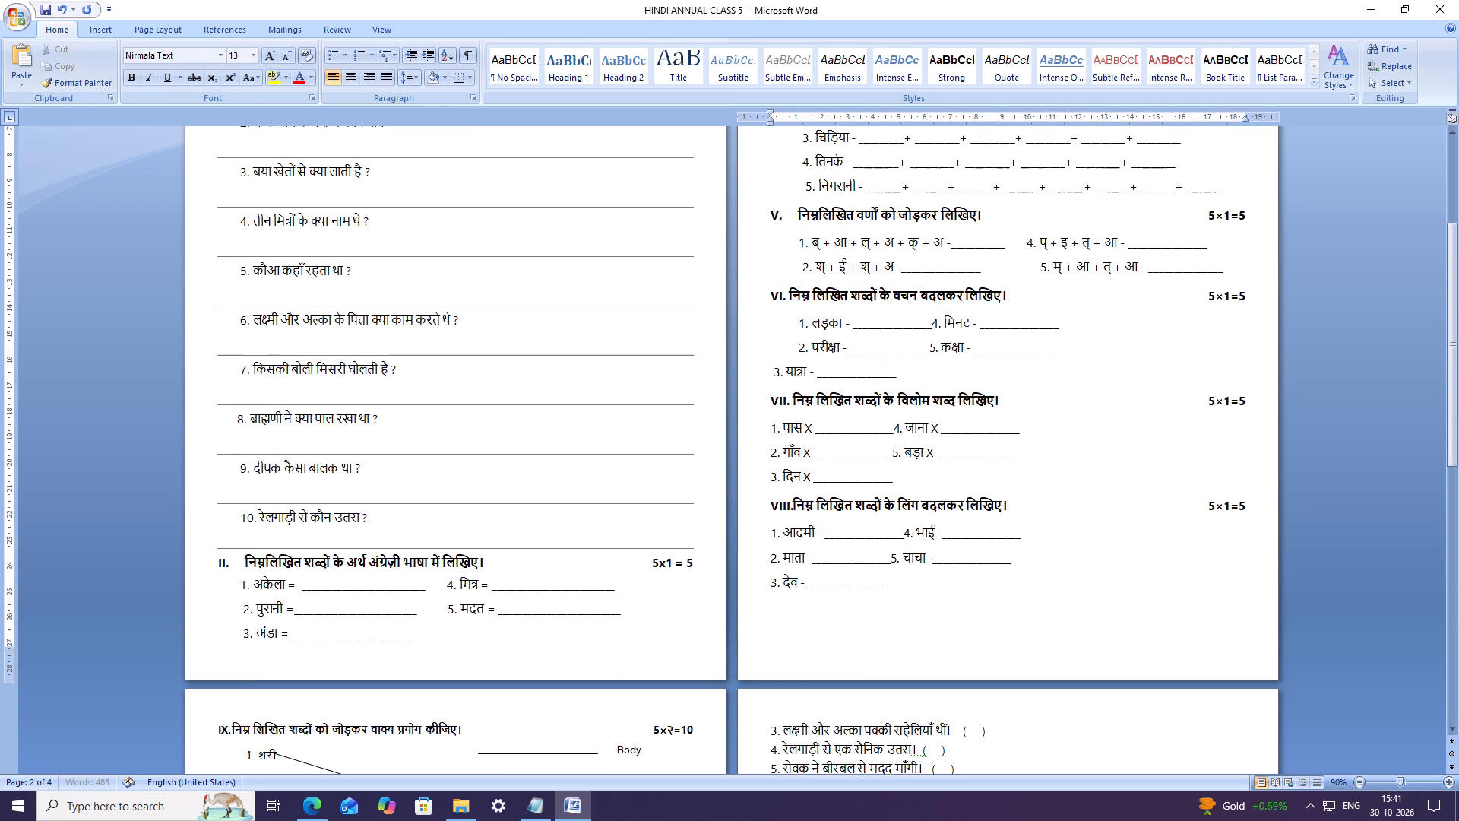
key("space")
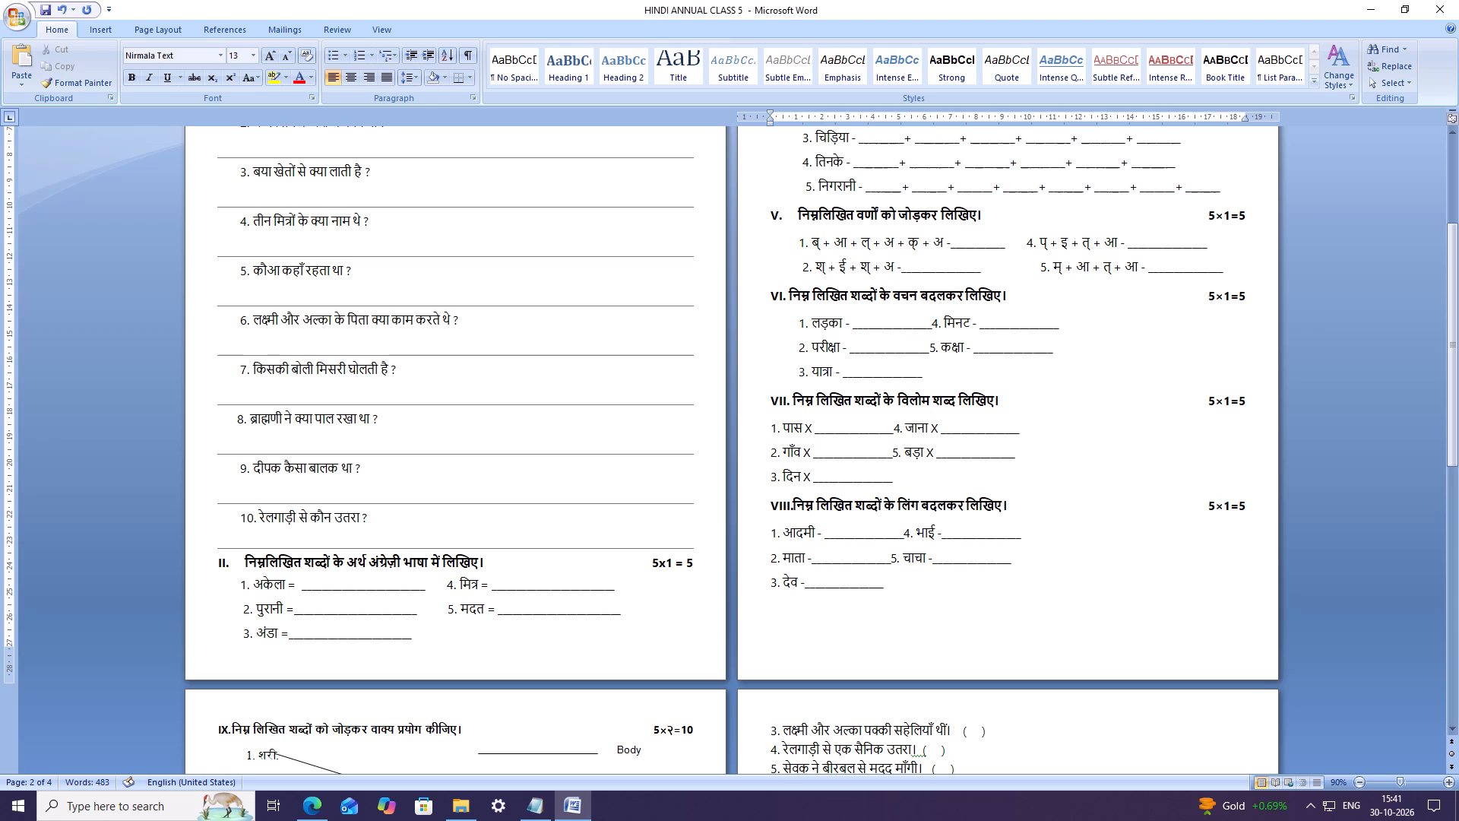
Insert fifteen spaces before item 4 (मिनट) in Section VI to separate it from item 1's blank.
left_click(933, 327)
key("space")
key("space")
key("space")
key("space")
key("space")
key("space")
key("space")
key("space")
key("space")
key("space")
key("space")
key("space")
key("space")
key("space")
key("space")
Add four spaces before item 4 in Section V to align it above item 5.
left_click(1024, 243)
key("space")
key("space")
key("space")
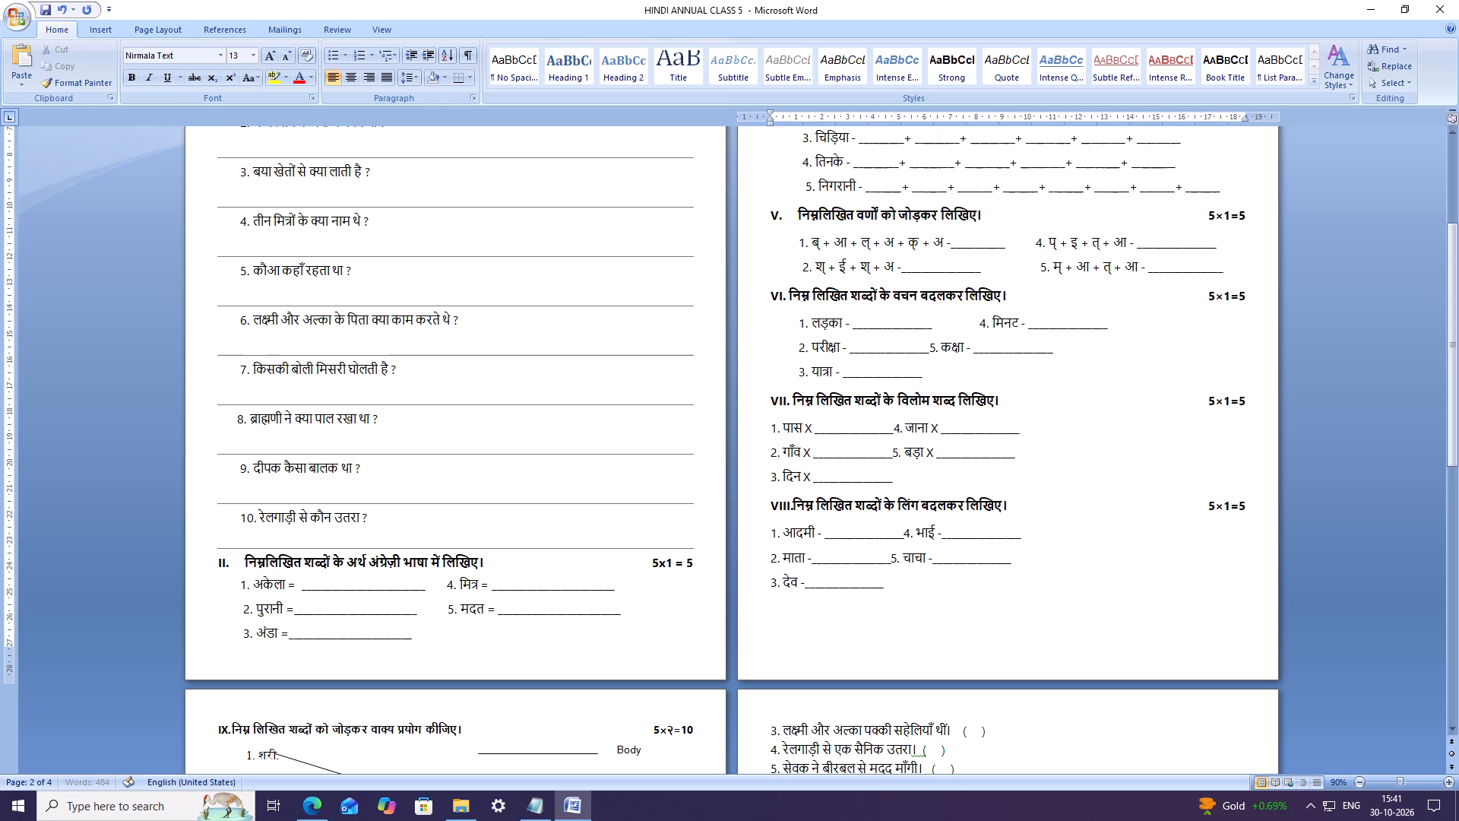
key("space")
Insert sixteen spaces before item 5 (कक्षा) in Section VI to align it under item 4, and save the document.
left_click(929, 351)
key("space")
key("space")
key("space")
key("space")
key("space")
key("space")
key("space")
key("space")
key("space")
key("space")
key("space")
key("space")
key("space")
key("space")
key("space")
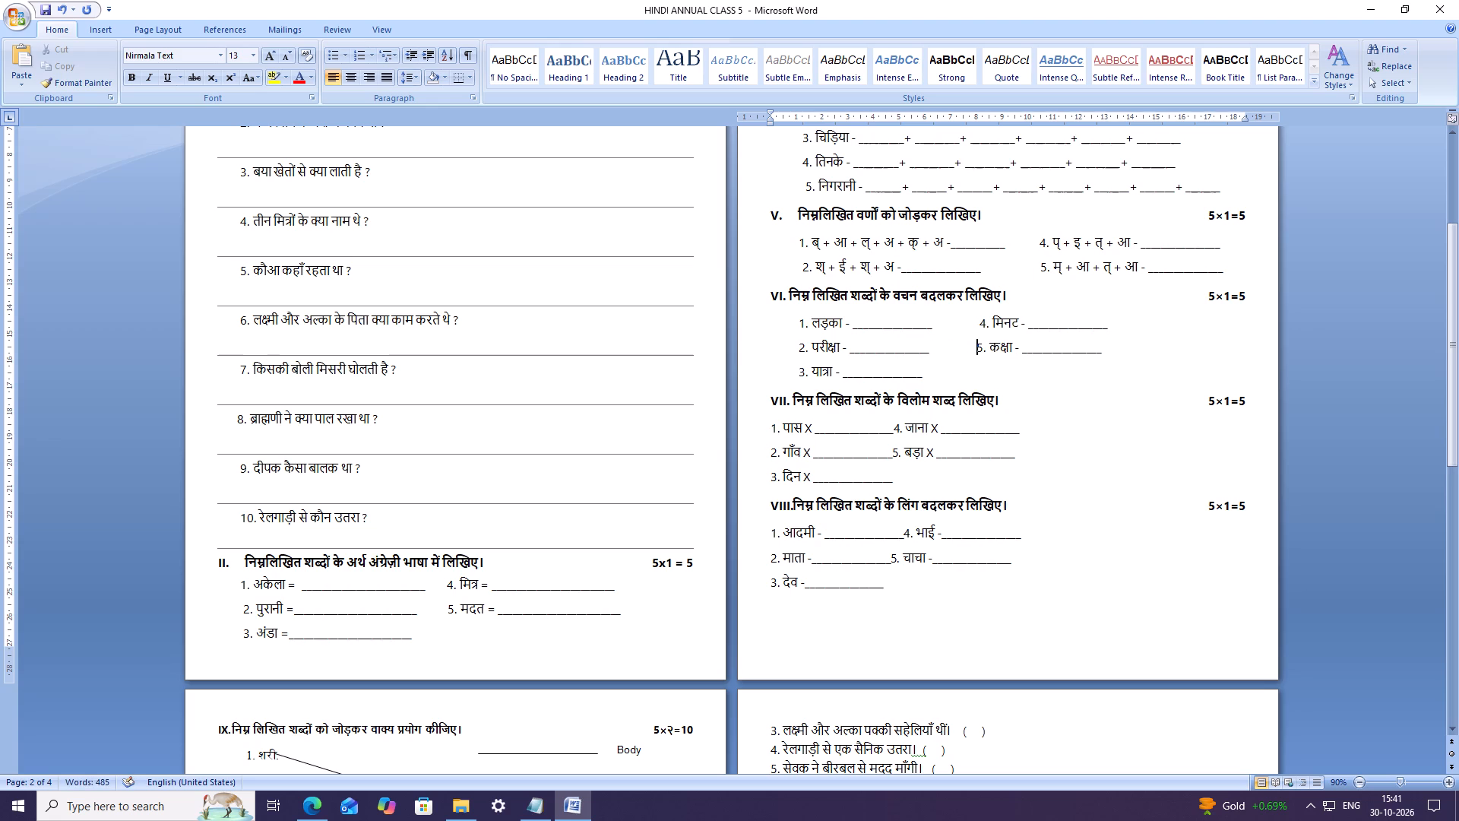
key("space")
key("ctrl+s")
key("ctrl+s")
key("ctrl+s")
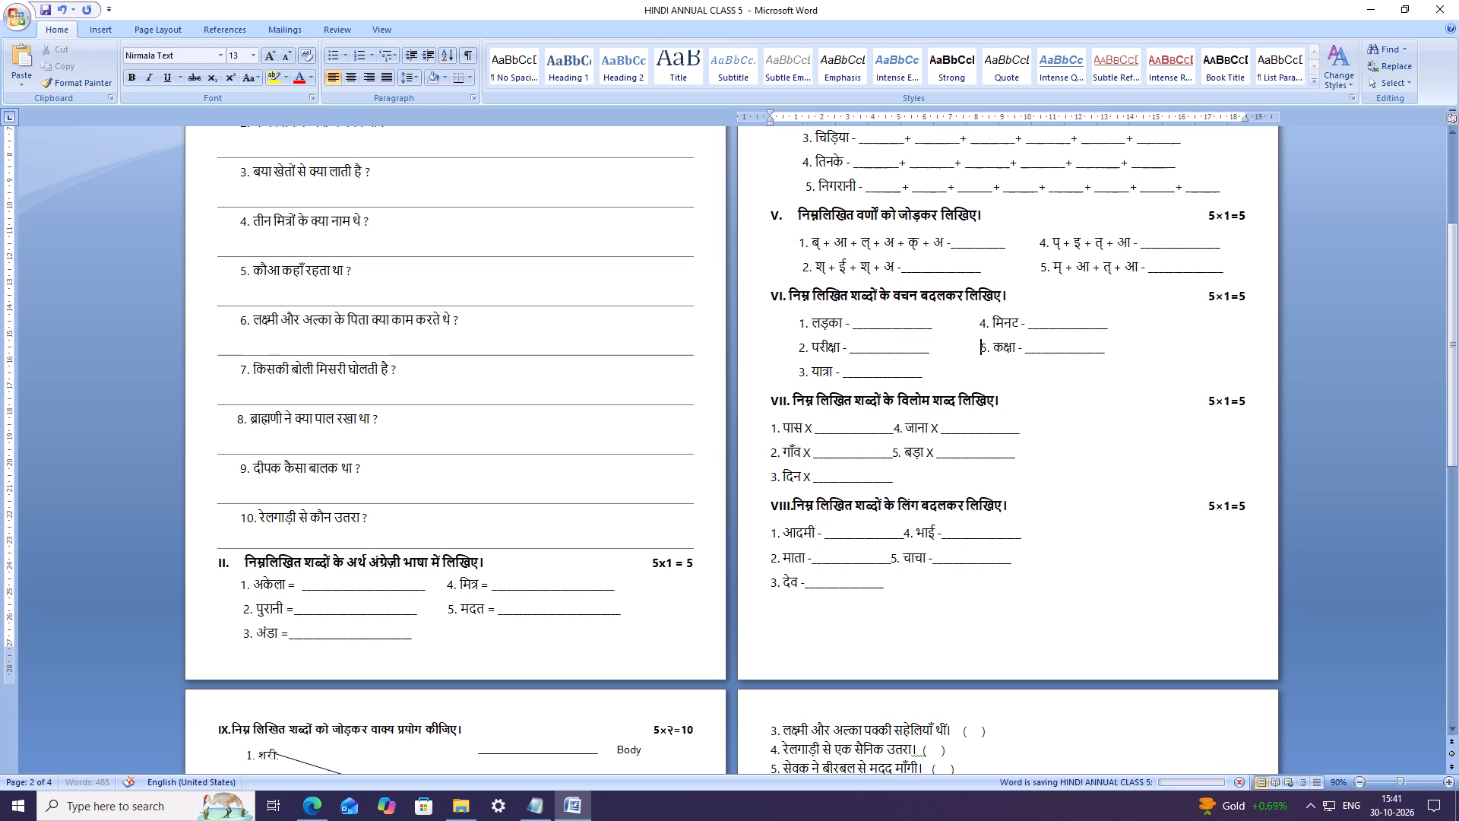
Widen the gap after the numeral VII in the Section VII heading by three spaces.
left_click(1015, 388)
key("space")
left_click(792, 403)
key("space")
key("space")
key("space")
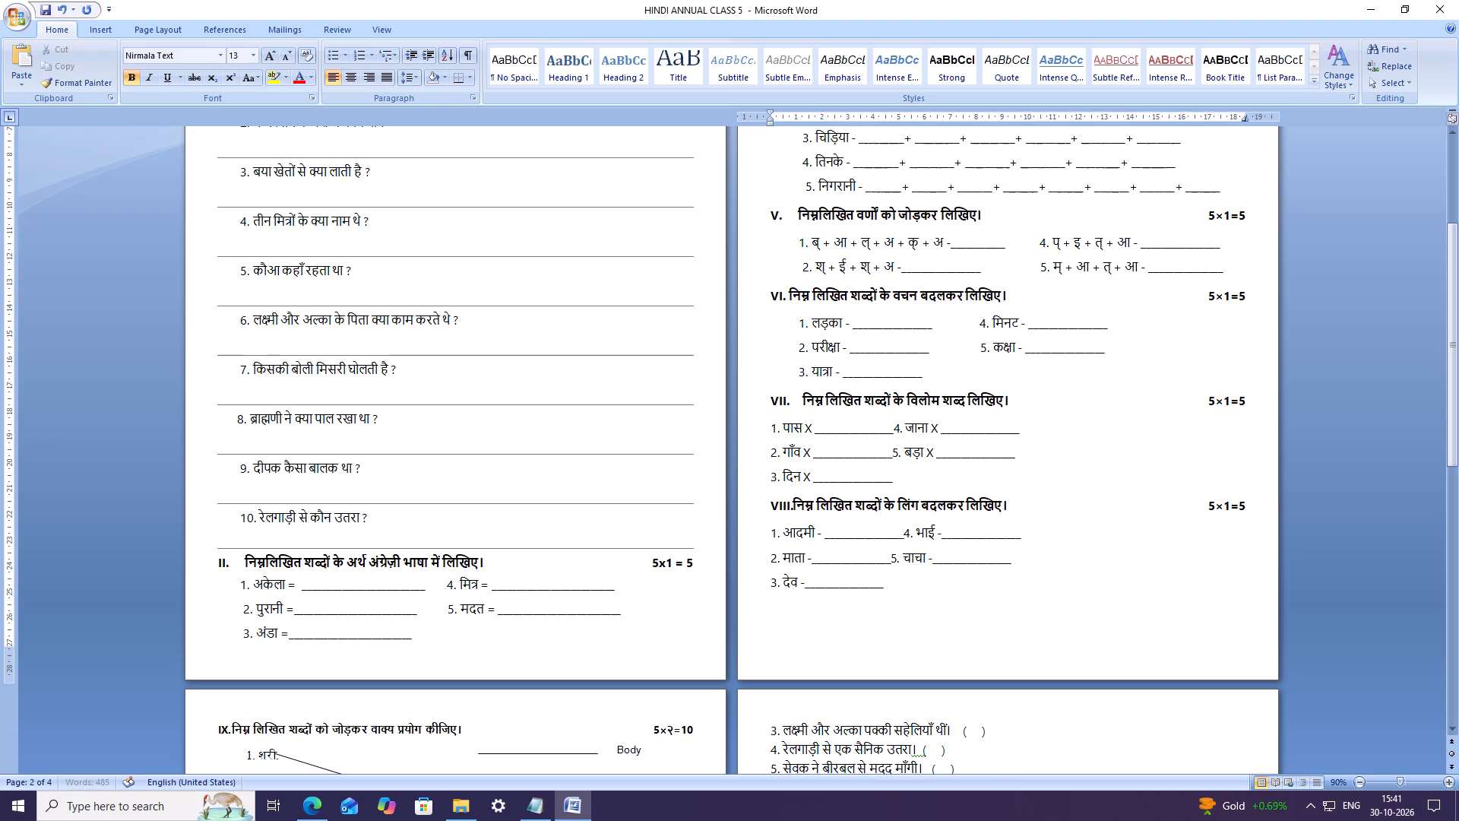
Widen the gap after the numeral VI in the Section VI heading by four spaces.
left_click(790, 300)
key("space")
key("space")
key("space")
key("space")
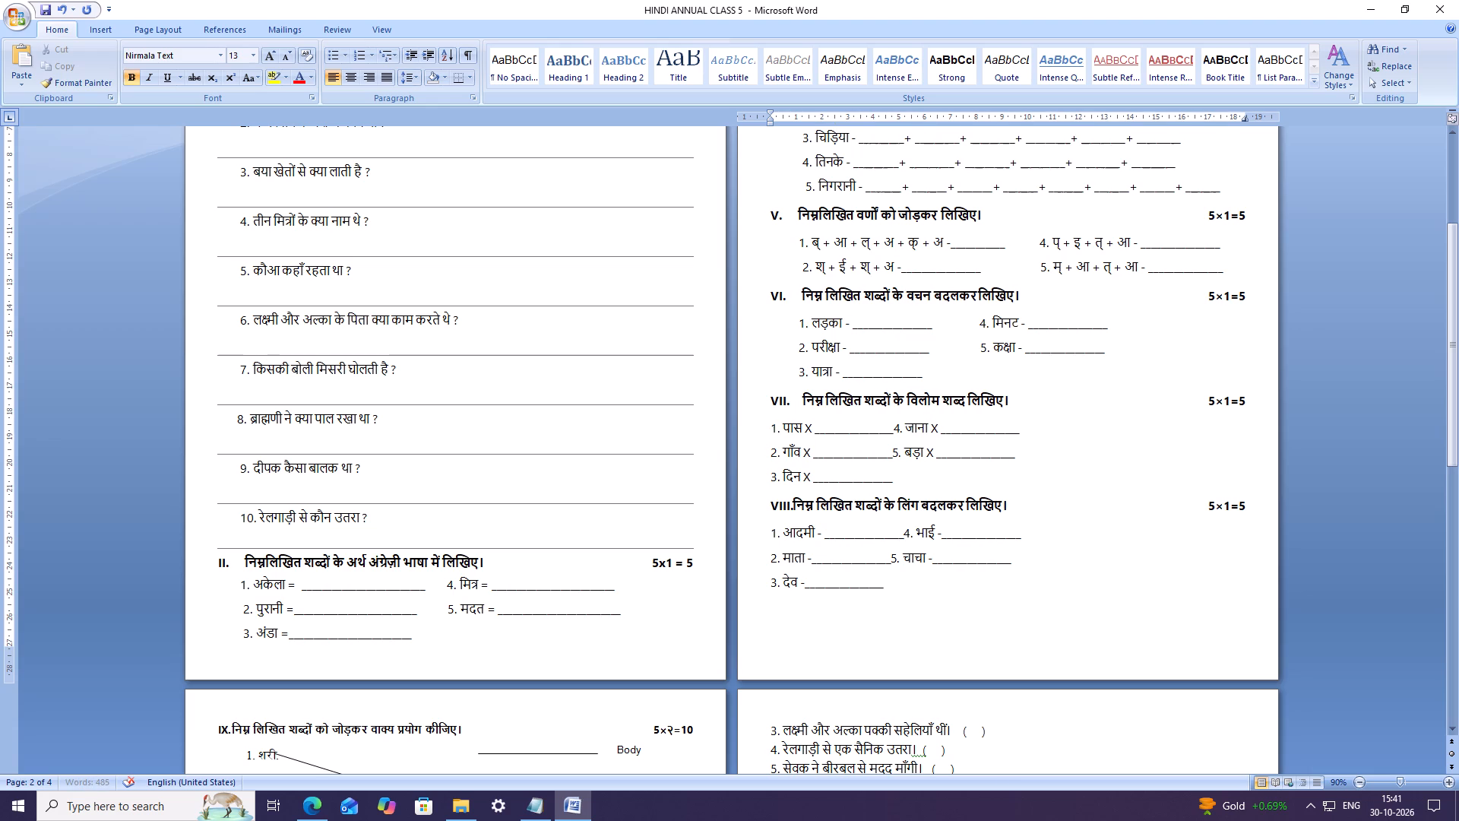
Indent the item 1 (पास) row in Section VII with ten leading spaces to align under the heading text.
left_click(764, 433)
key("space")
key("space")
key("space")
key("space")
key("space")
key("space")
key("space")
key("space")
key("space")
key("space")
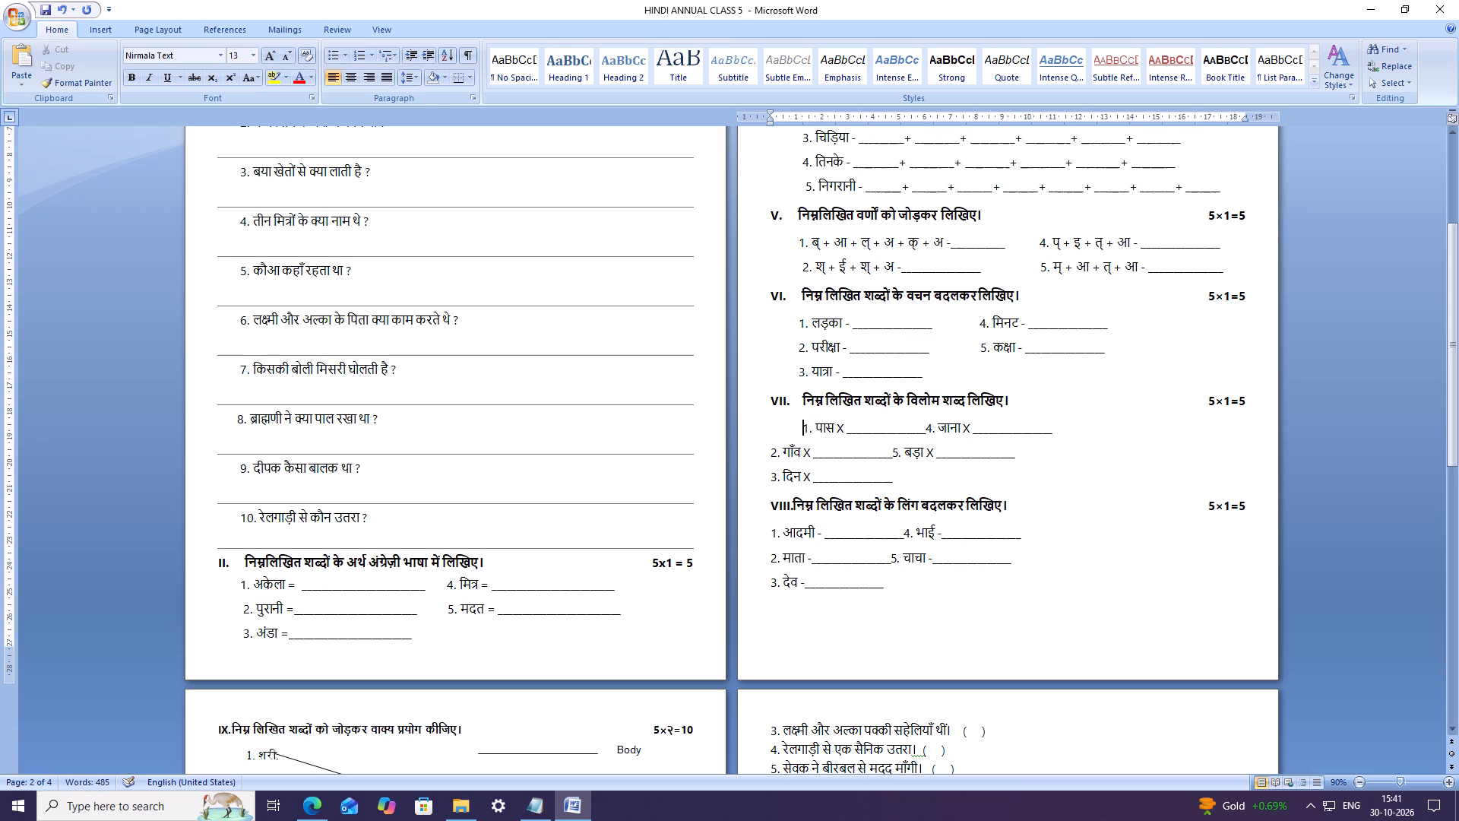
Indent the item 2 (गाँव) row in Section VII with ten leading spaces to line up with item 1.
left_click(766, 460)
key("space")
key("space")
key("space")
key("space")
key("space")
key("space")
key("space")
key("space")
key("space")
key("space")
Indent the item 3 (दिन) row in Section VII with ten leading spaces and save the document.
left_click(776, 478)
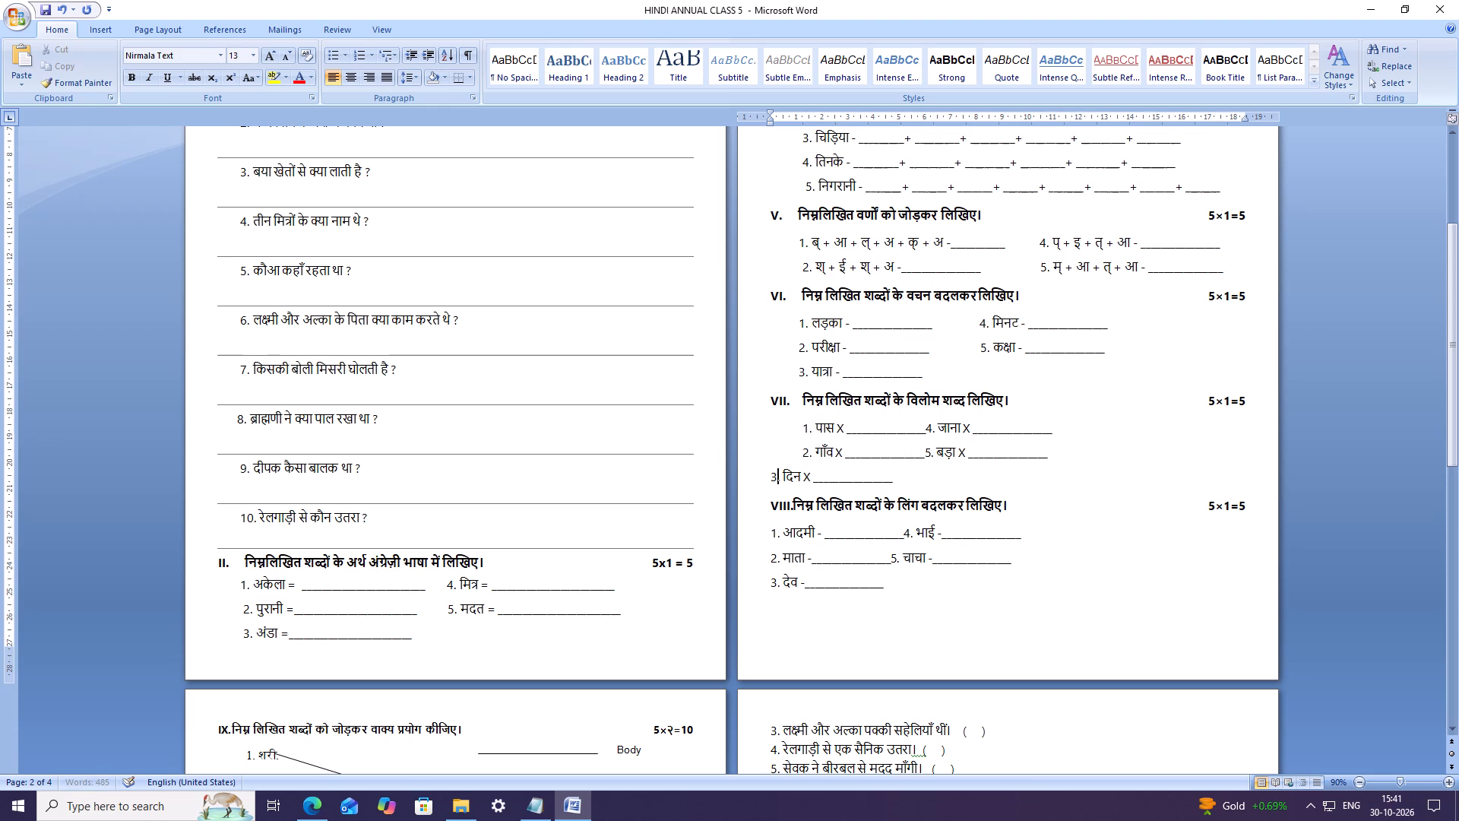
left_click(774, 483)
key("space")
key("space")
key("space")
key("space")
key("space")
key("space")
key("space")
key("space")
key("space")
key("space")
key("space")
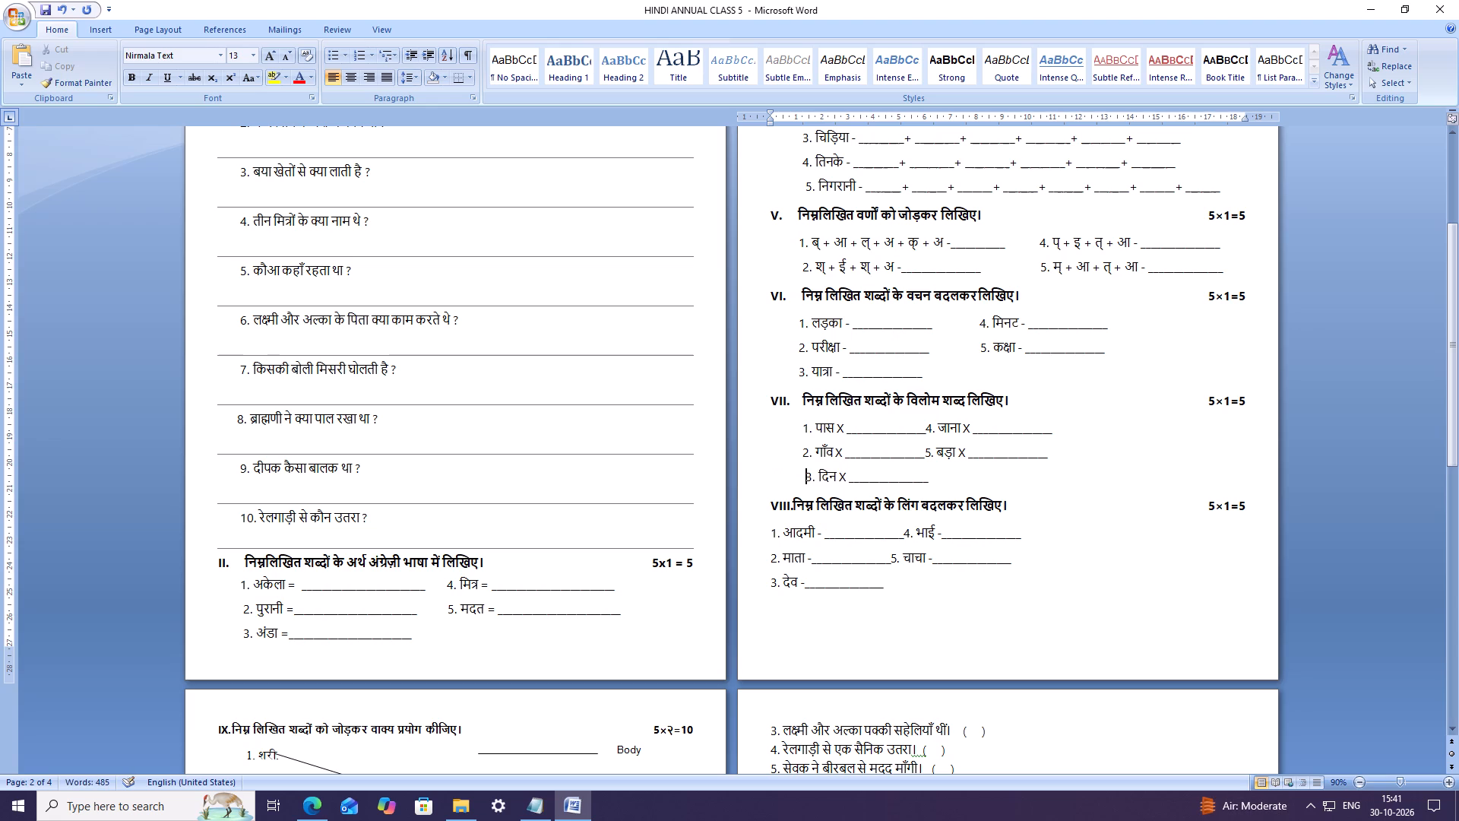
key("BackSpace")
key("ctrl+s")
key("ctrl+s")
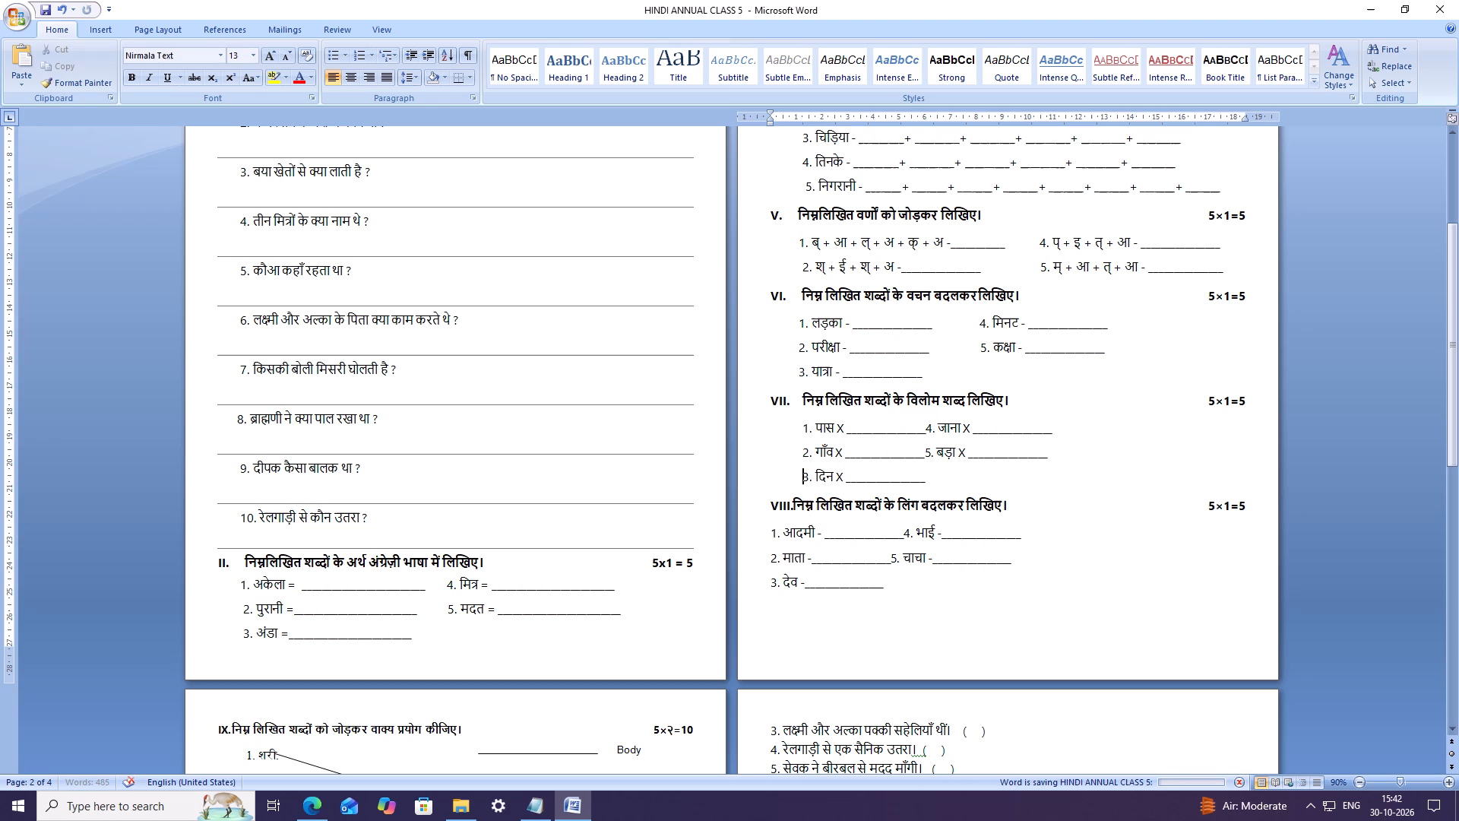
Insert fourteen spaces before item 4 (जाना) in Section VII to move it into a second column.
left_click(929, 426)
key("space")
key("space")
key("space")
key("space")
key("space")
key("space")
key("space")
key("space")
key("space")
key("space")
key("space")
key("space")
key("space")
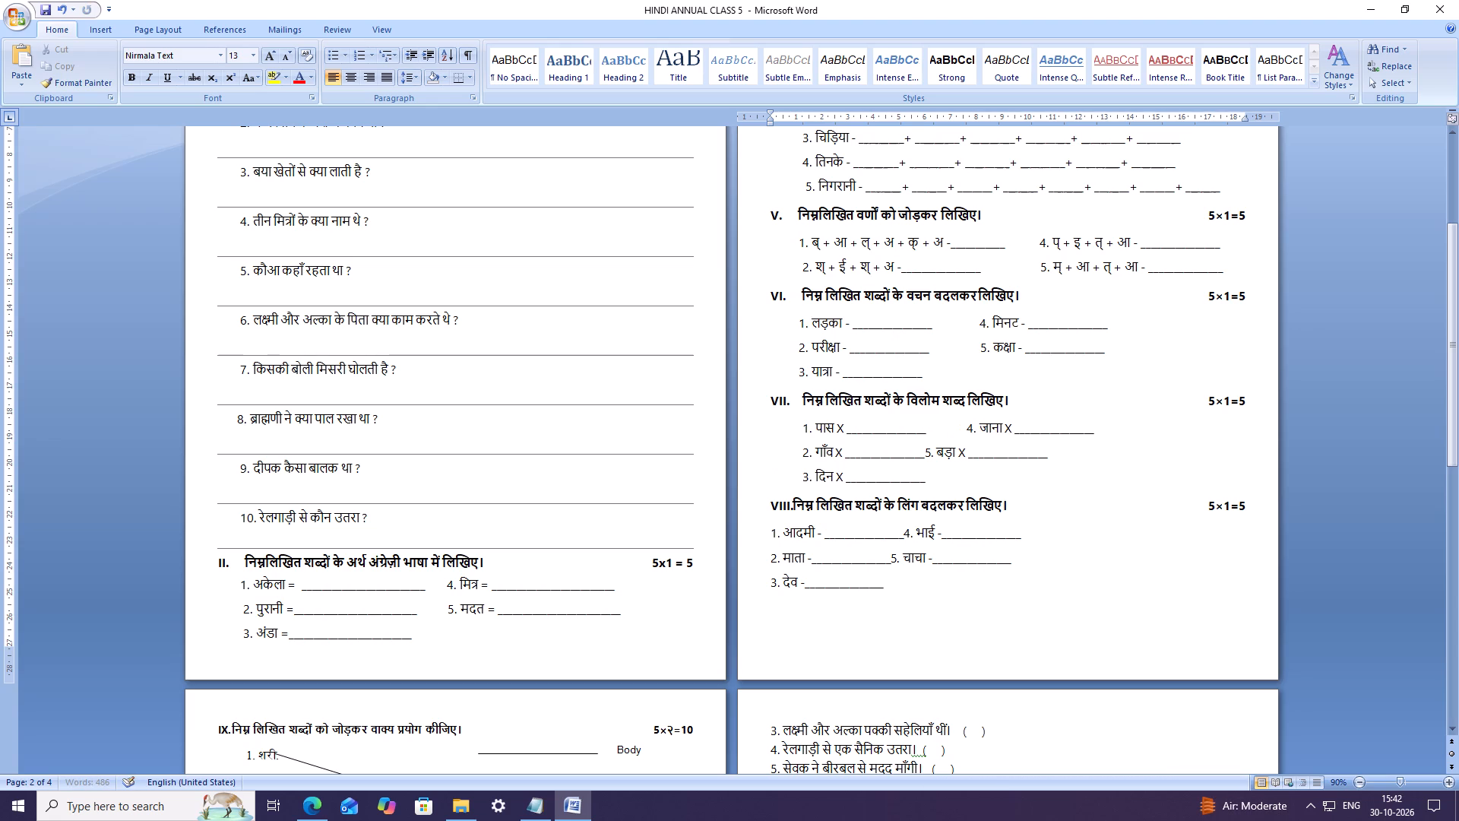
key("space")
Insert fifteen spaces before item 5 (बड़ा) in Section VII to align it under item 4, and save the document.
left_click(924, 458)
key("space")
key("space")
key("space")
key("space")
key("space")
key("space")
key("space")
key("space")
key("space")
key("space")
key("space")
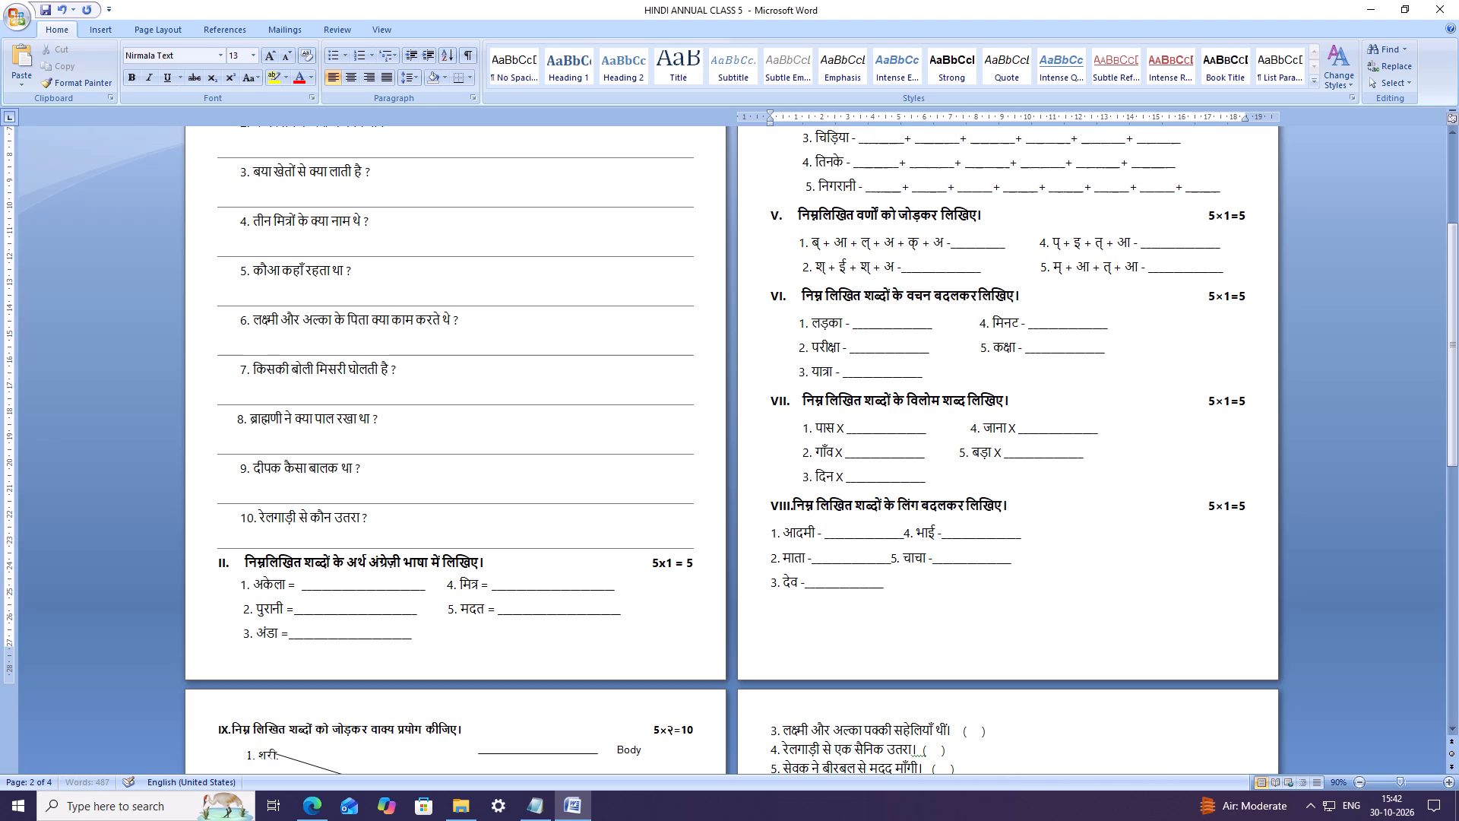
key("space")
key("space")
key("space")
key("space")
key("ctrl+s")
key("ctrl+s")
key("ctrl+s")
Widen the gap after the numeral VIII in the Section VIII heading by three spaces and save the document.
left_click(1008, 477, "ctrl")
scroll(873, 511, "down", 4)
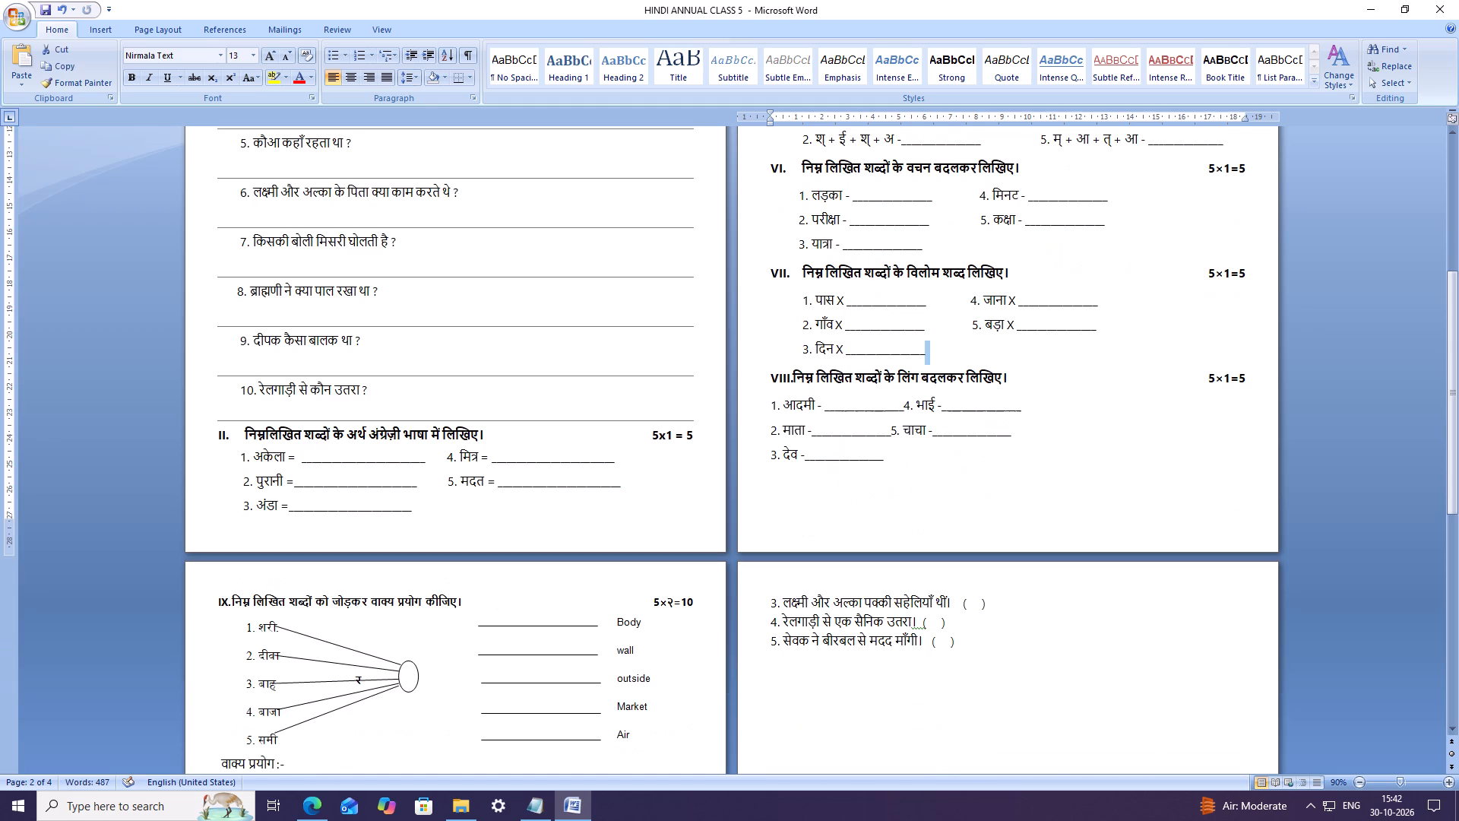
left_click(795, 381)
key("space")
key("space")
key("space")
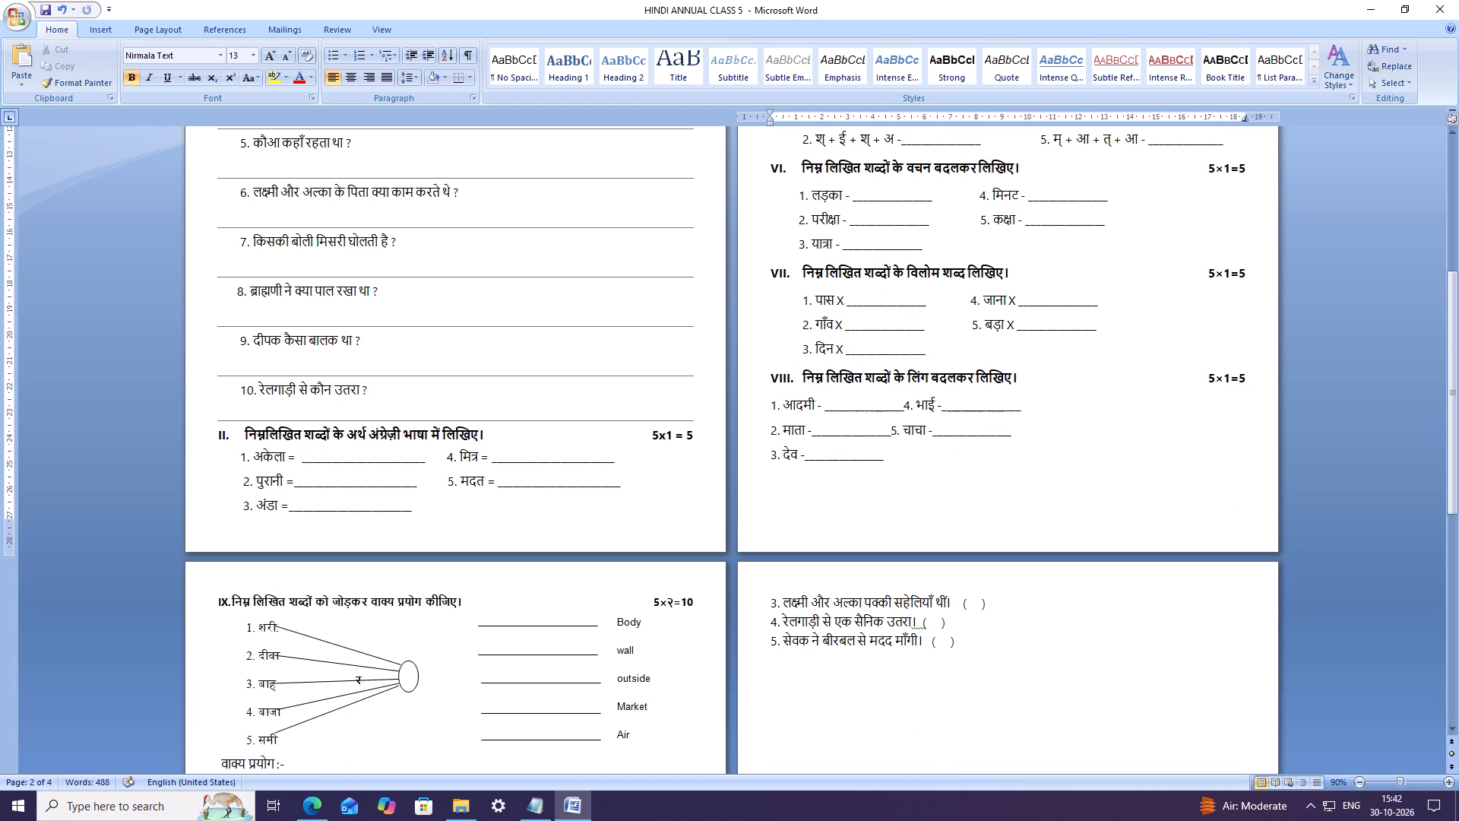
key("ctrl+s")
key("ctrl+s")
Indent the item 1 (आदमी) row in Section VIII with nine leading spaces to align under the heading text.
left_click(771, 404)
key("space")
key("space")
key("space")
key("space")
key("space")
key("space")
key("space")
key("space")
key("space")
key("space")
key("space")
key("space")
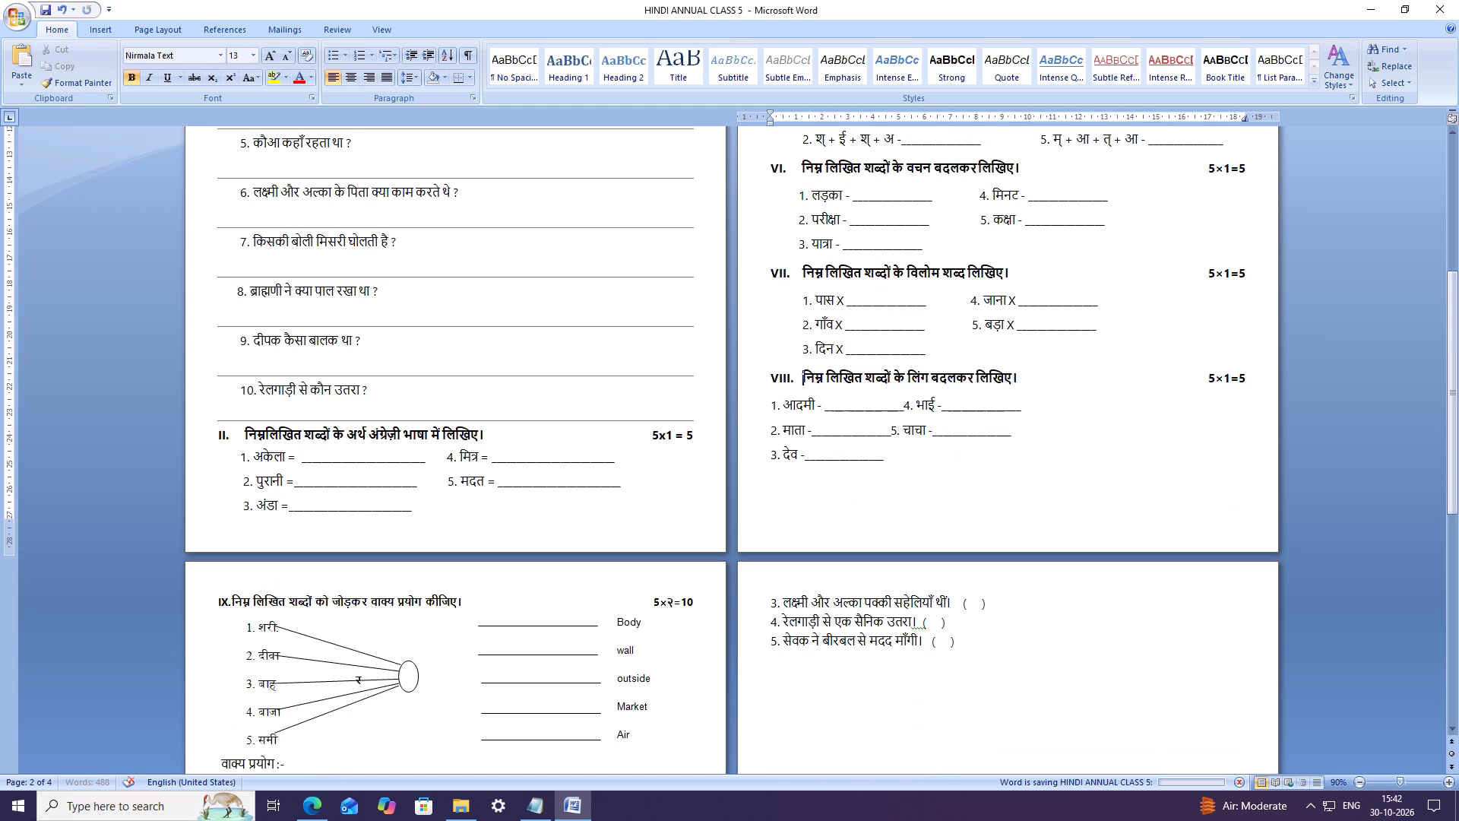
key("equal")
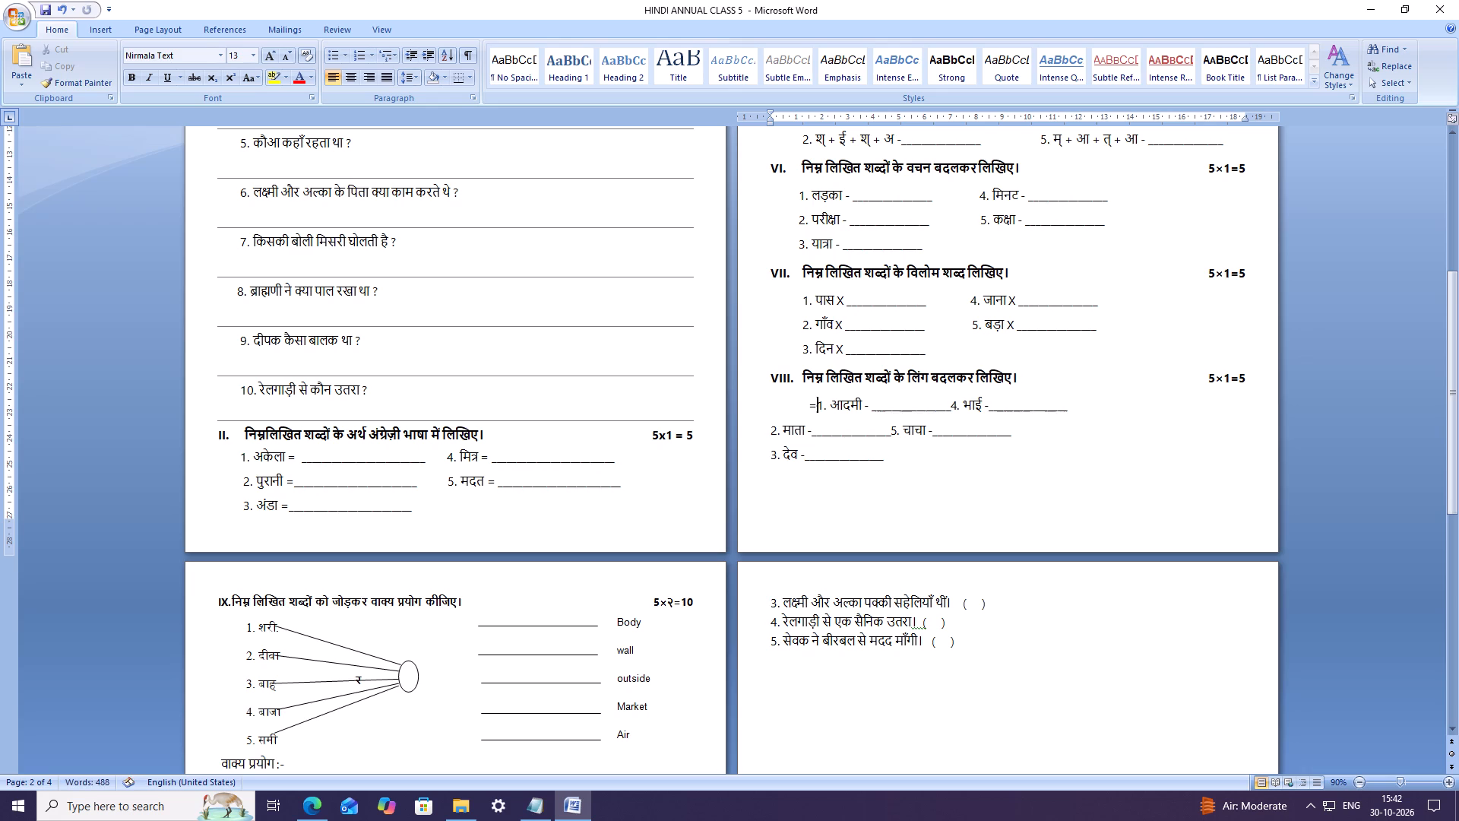
key("BackSpace")
key("BackSpace")
key("BackSpace")
key("BackSpace")
Indent the item 2 (माता) row in Section VIII with nine leading spaces to line up with item 1.
left_click(771, 435)
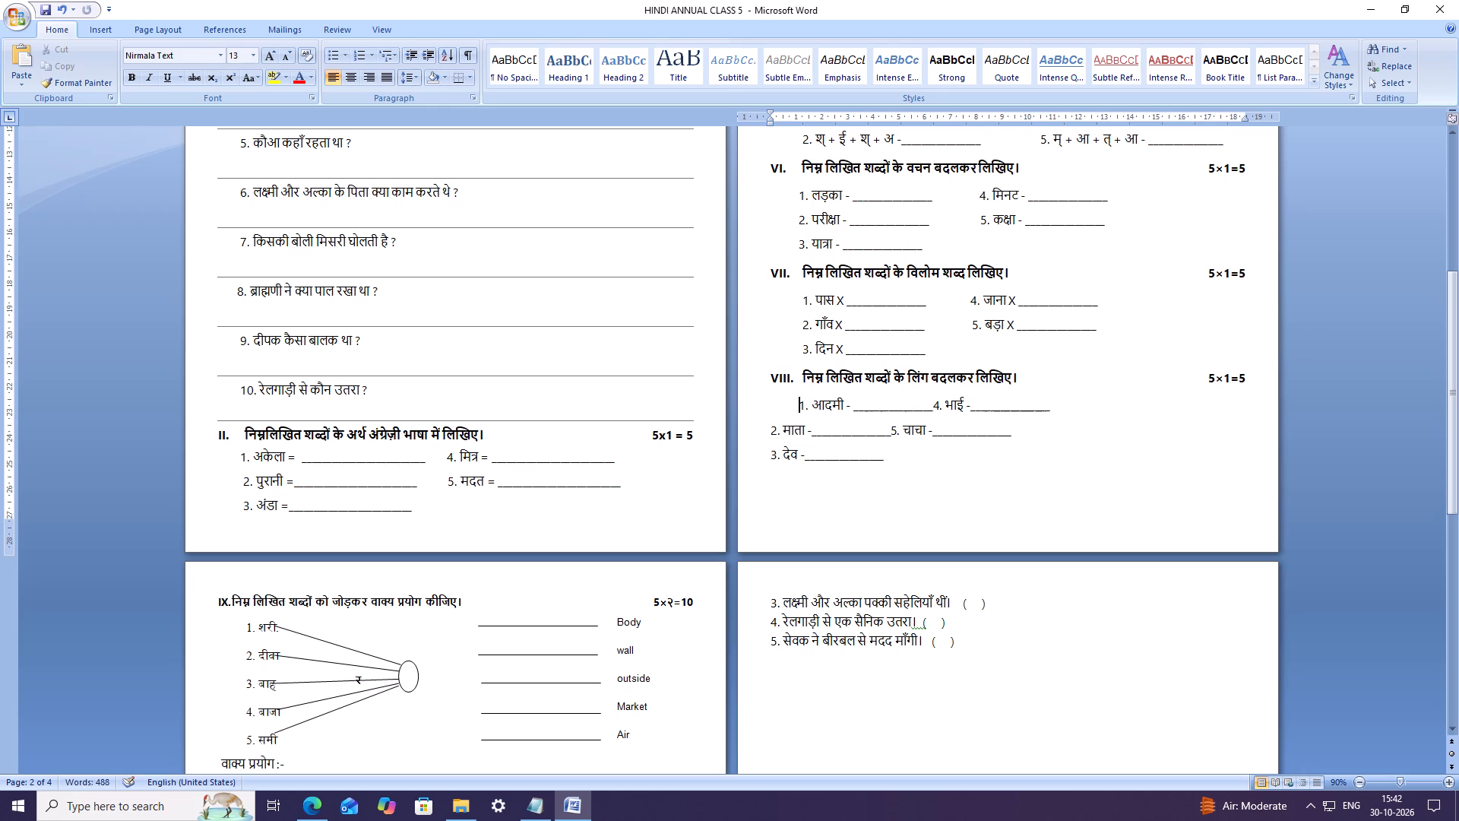
key("space")
key("space")
key("space")
key("space")
key("space")
key("space")
key("space")
key("space")
key("space")
Indent the item 3 (देव) row in Section VIII with nine leading spaces and save the document.
left_click(766, 461)
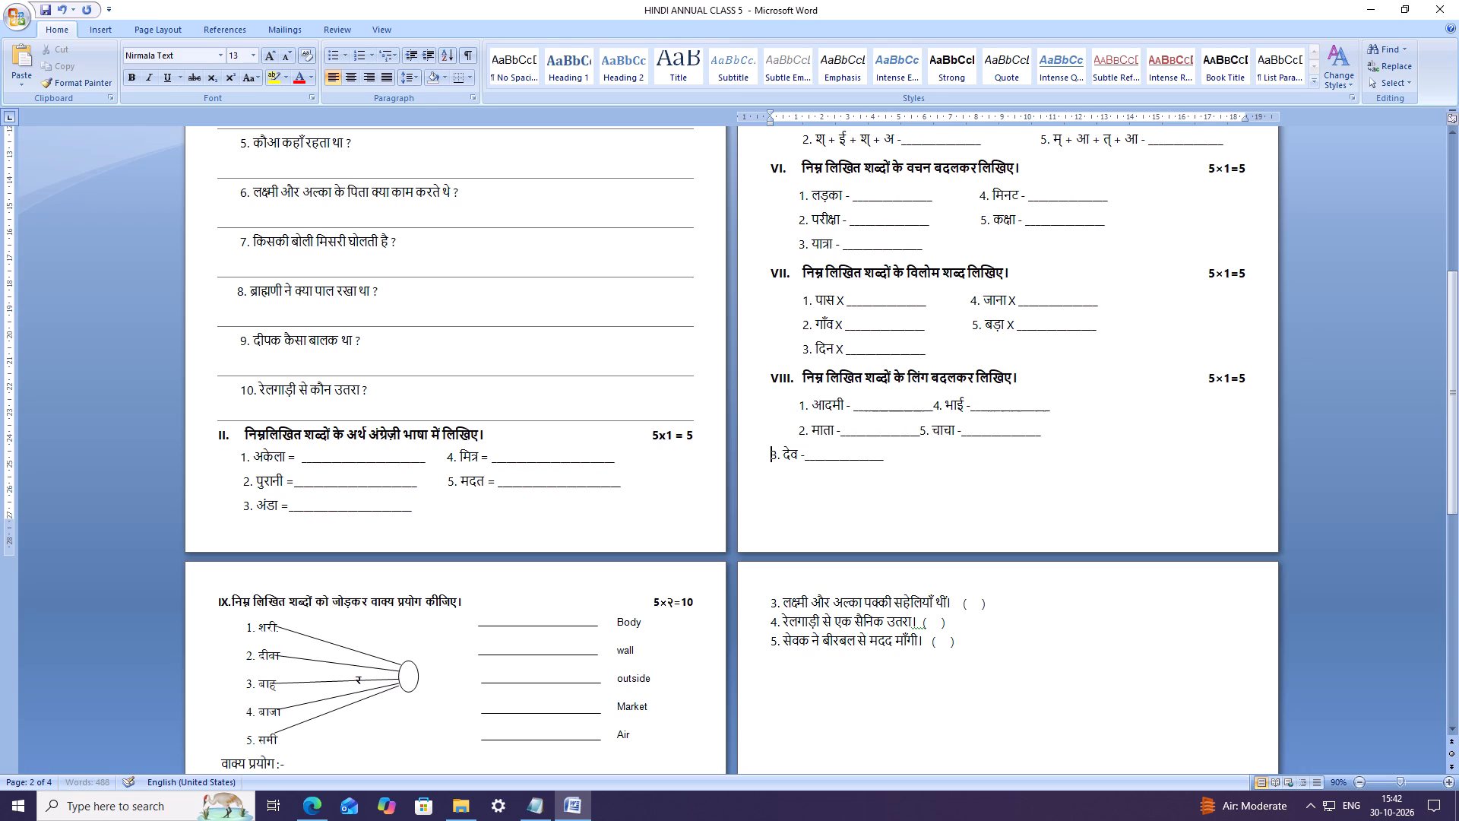
key("space")
key("space")
key("space")
key("space")
key("space")
key("space")
key("space")
key("space")
key("space")
key("ctrl+s")
key("ctrl+s")
key("ctrl+s")
Insert spaces before item 4 (भाई) in Section VIII to align it with the second column of Section VII.
left_click(930, 398)
left_click(932, 403)
key("v")
key("v")
key("BackSpace")
key("BackSpace")
key("space")
key("space")
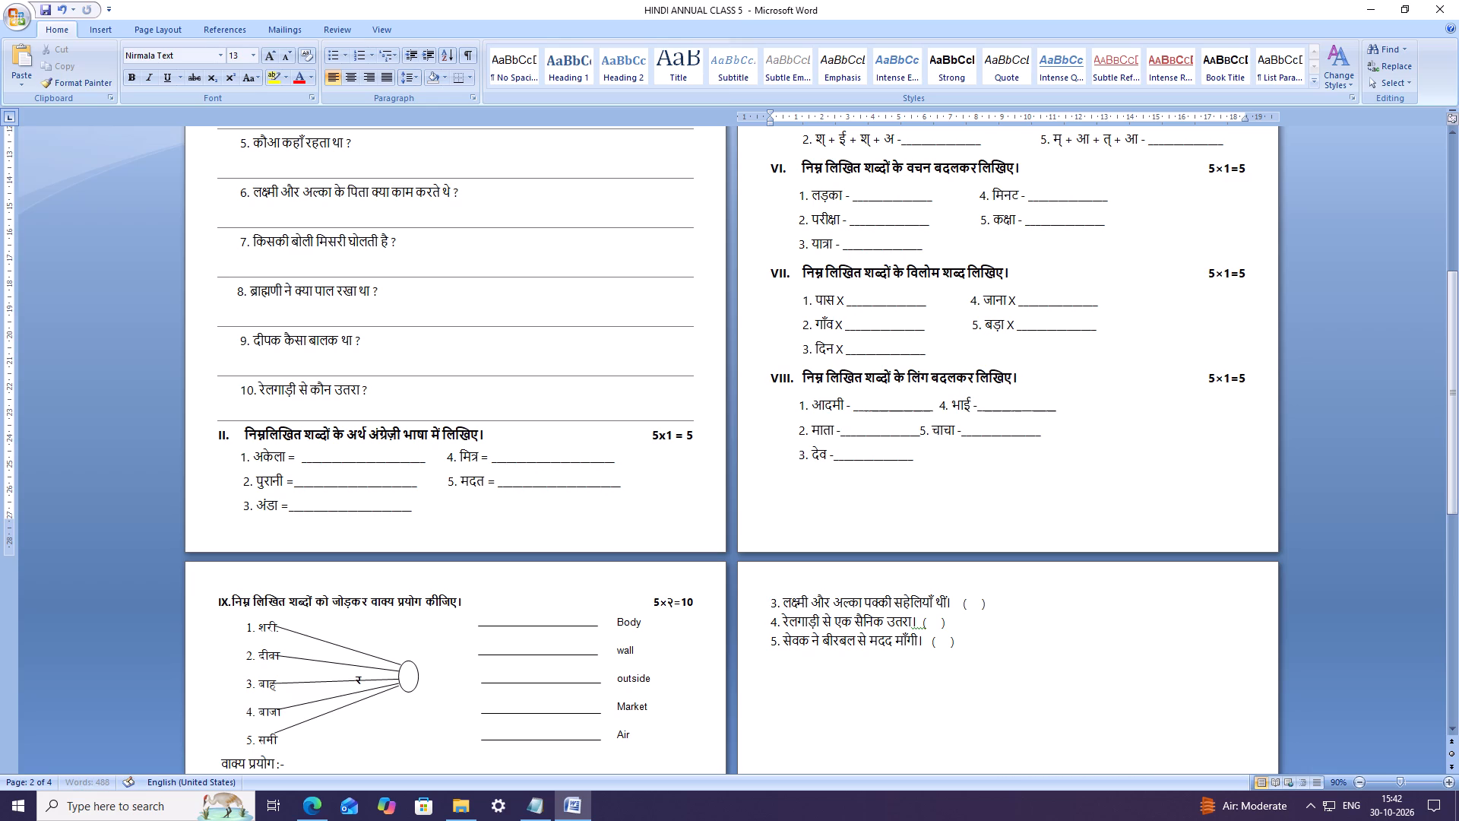
key("space")
key("space")
Insert sixteen spaces before item 5 (चाचा) in Section VIII to align it under item 4, and save the document.
left_click(923, 434)
key("space")
key("ctrl+z")
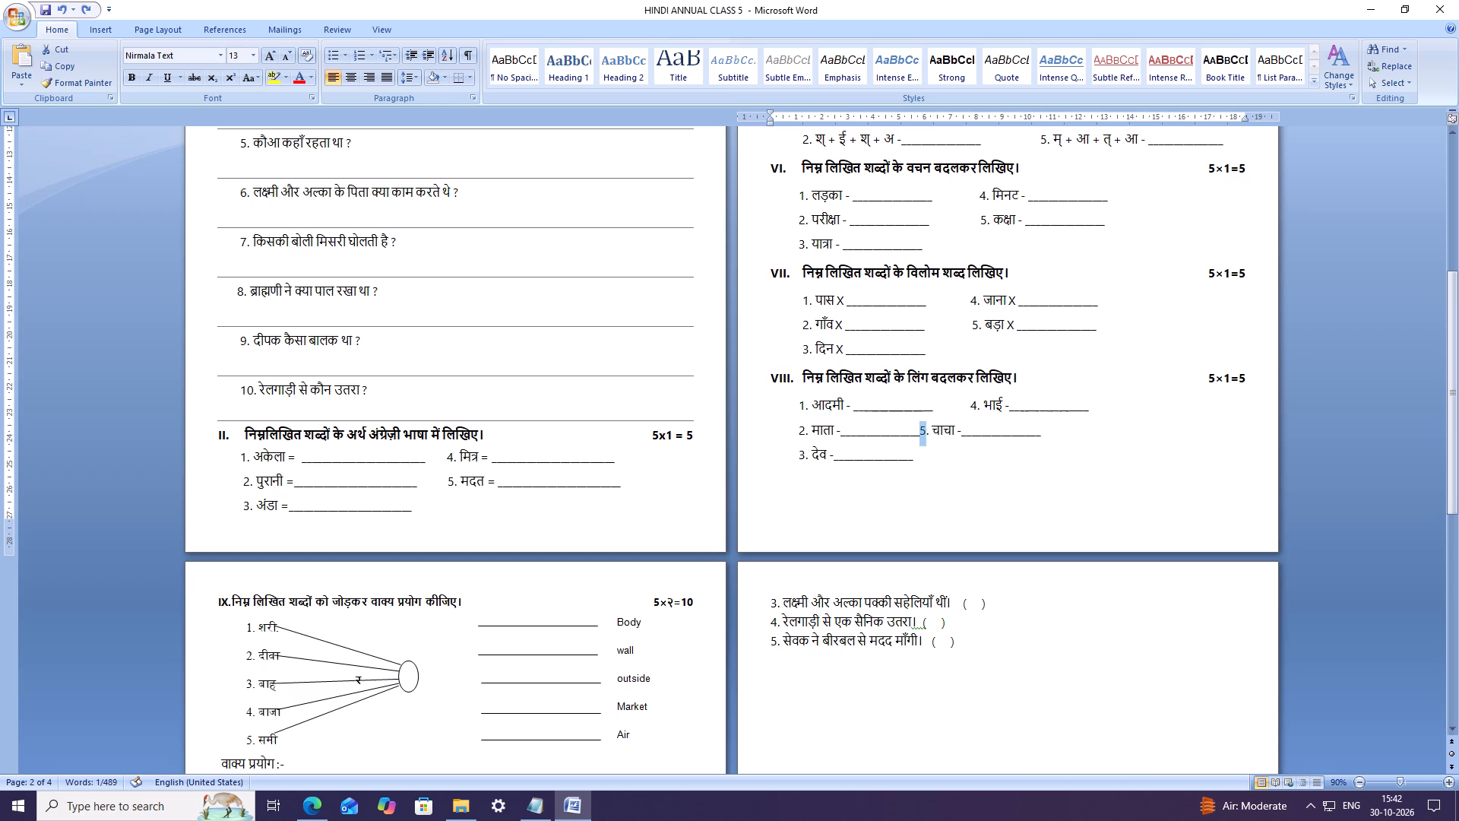
left_click(923, 434)
key("space")
key("space")
key("space")
key("space")
key("space")
key("space")
key("space")
key("space")
key("space")
key("space")
key("space")
key("space")
key("space")
key("space")
key("space")
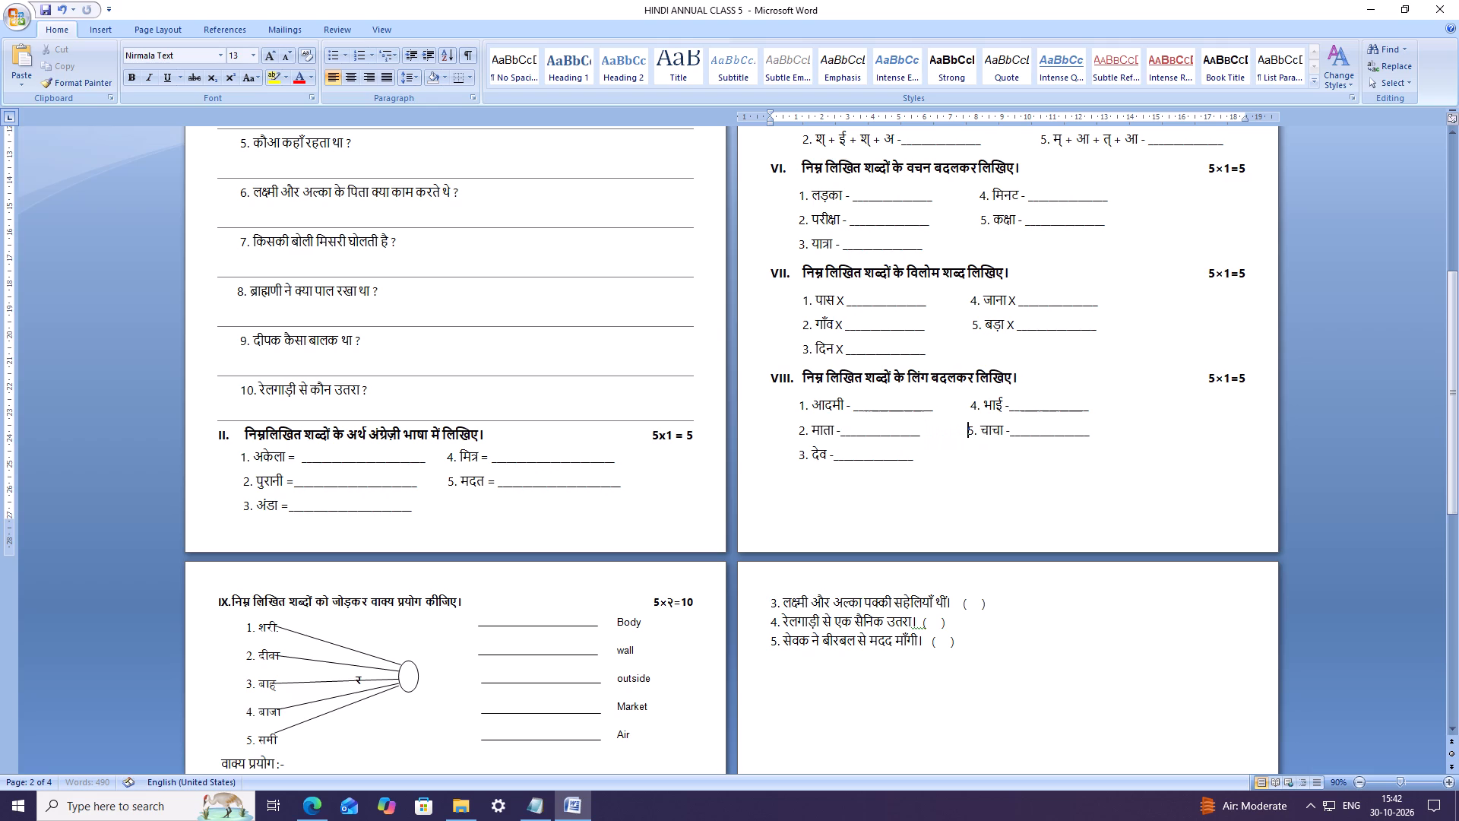
key("space")
key("ctrl+s")
key("ctrl+s")
key("ctrl+s")
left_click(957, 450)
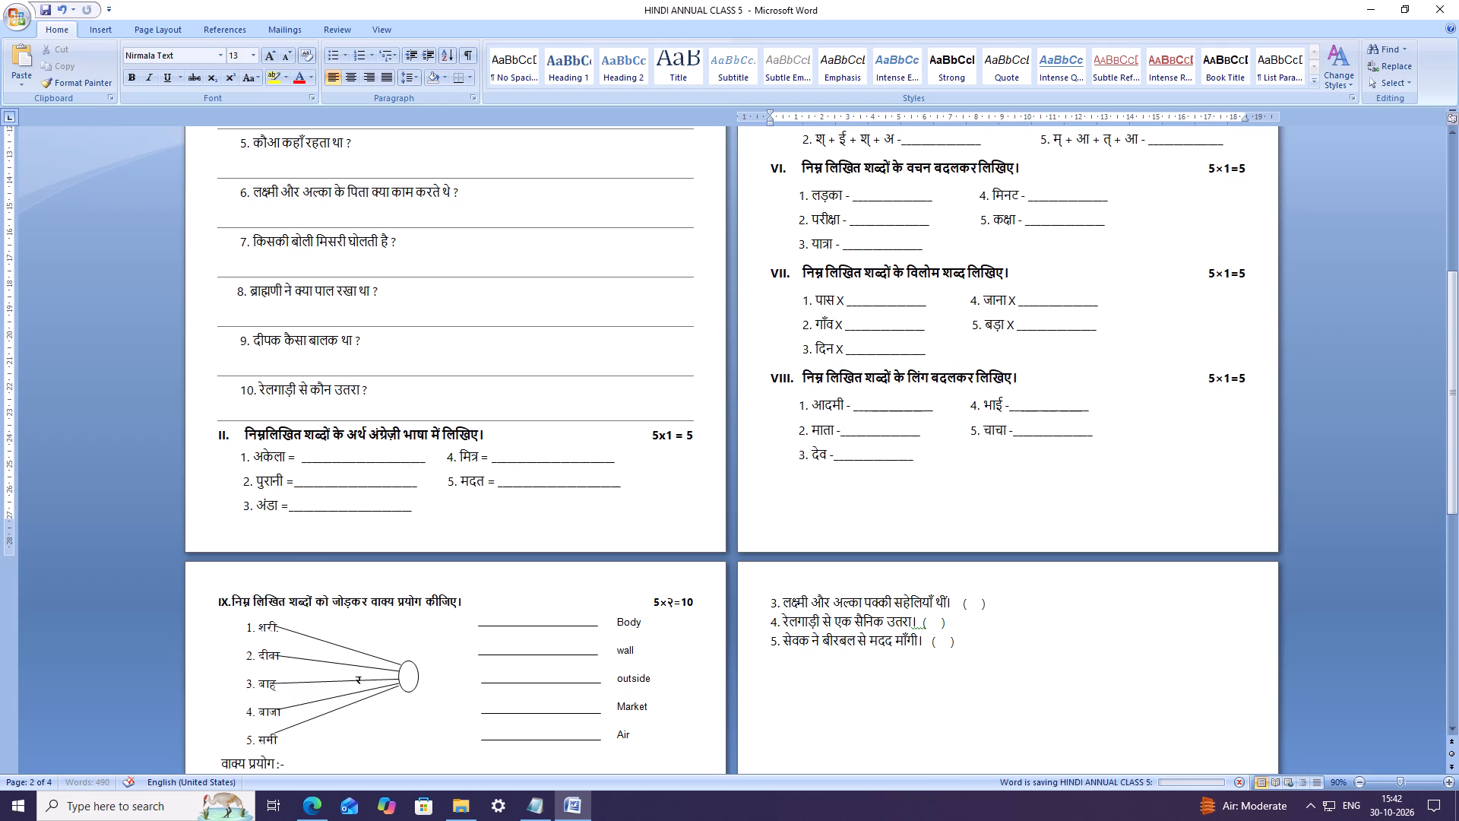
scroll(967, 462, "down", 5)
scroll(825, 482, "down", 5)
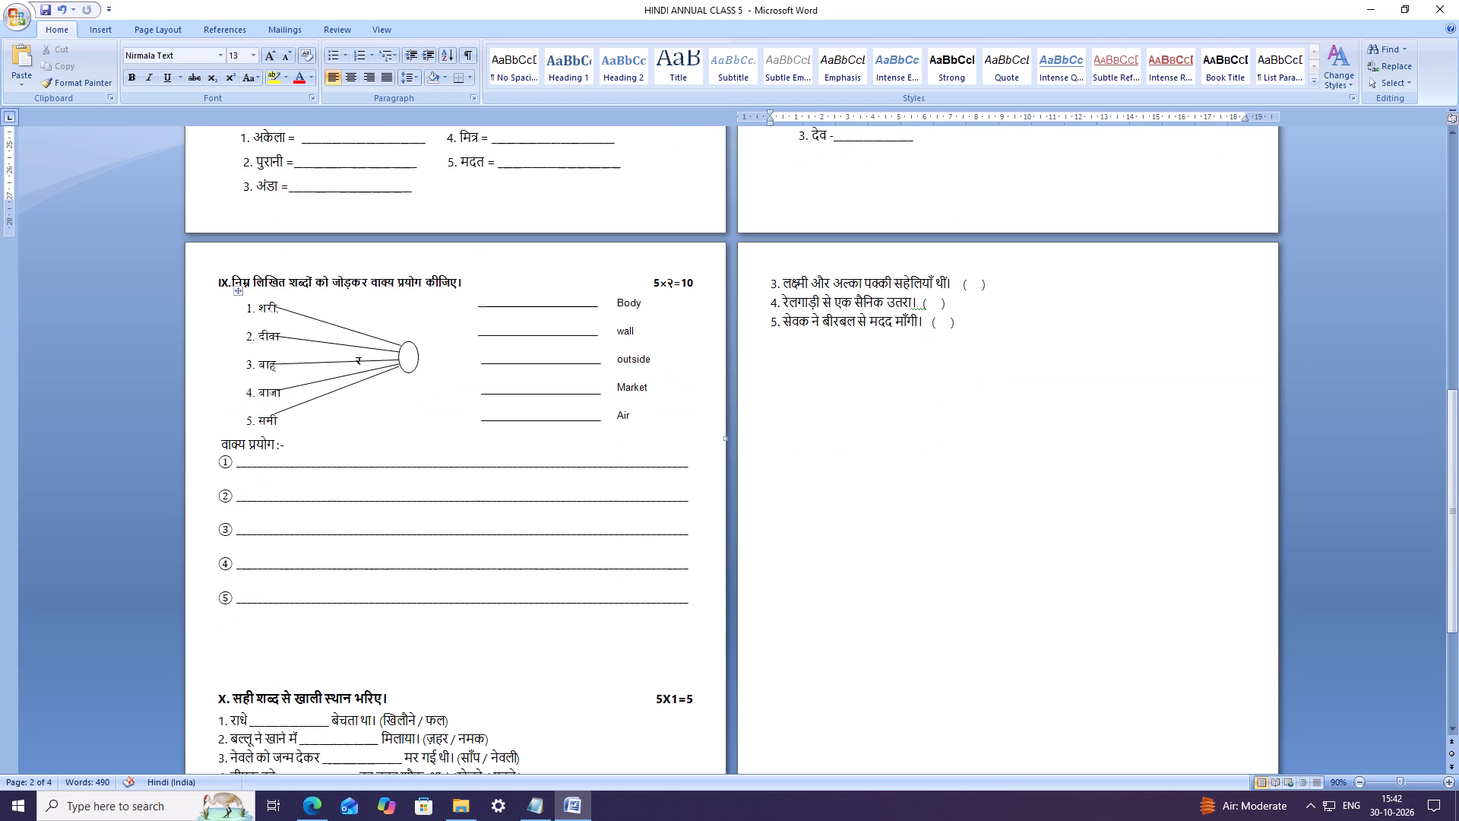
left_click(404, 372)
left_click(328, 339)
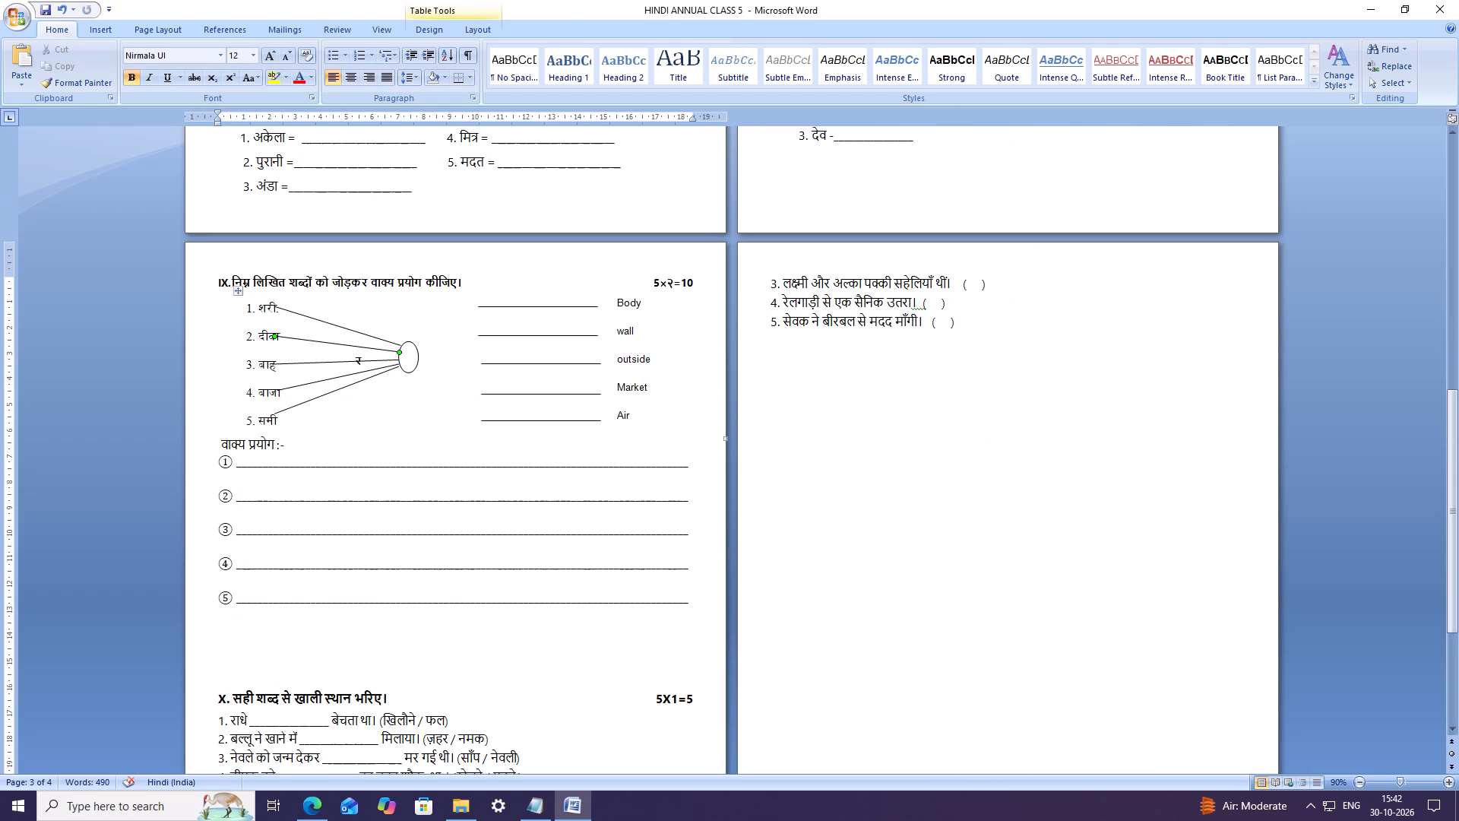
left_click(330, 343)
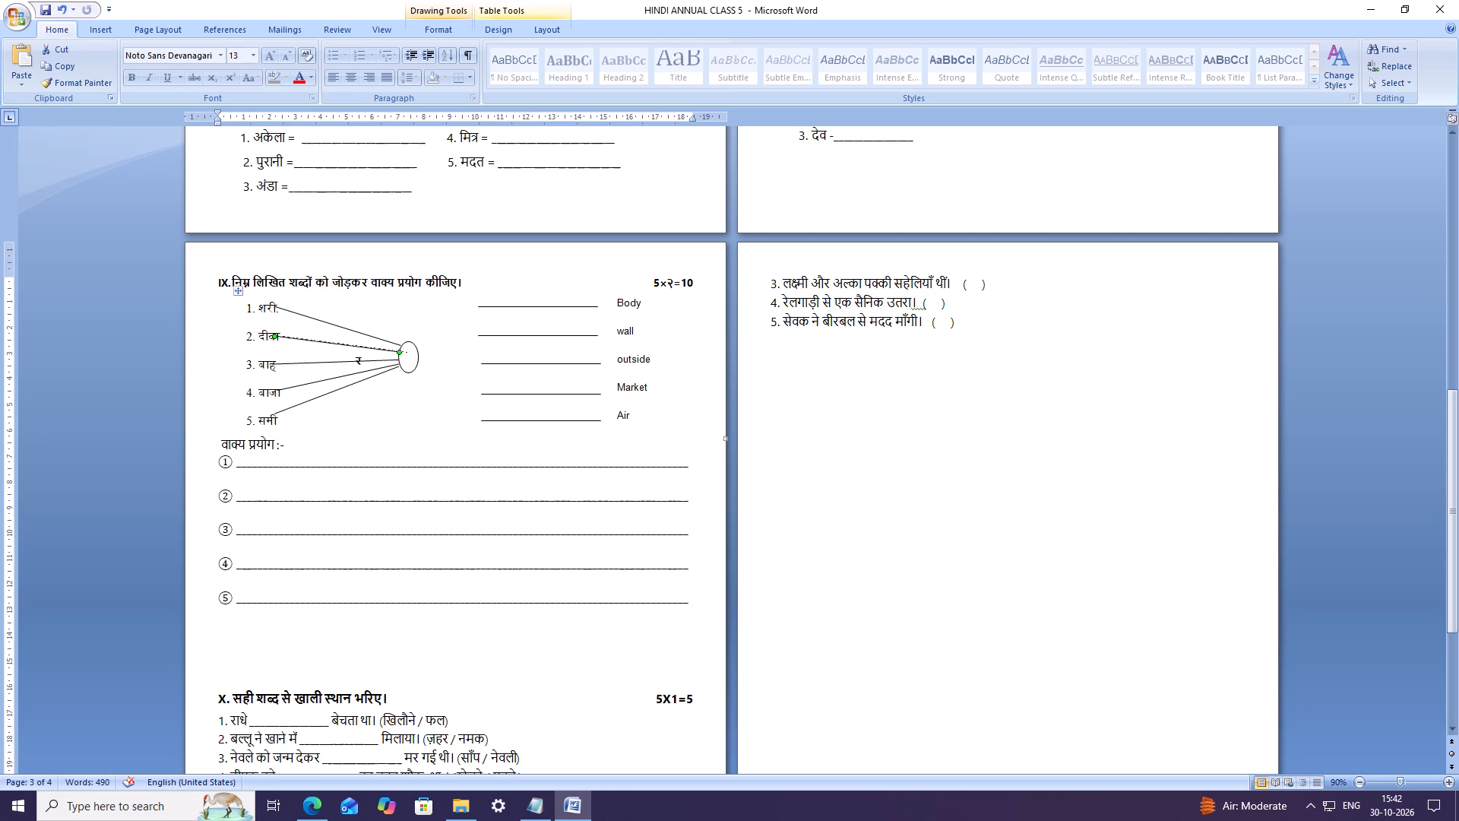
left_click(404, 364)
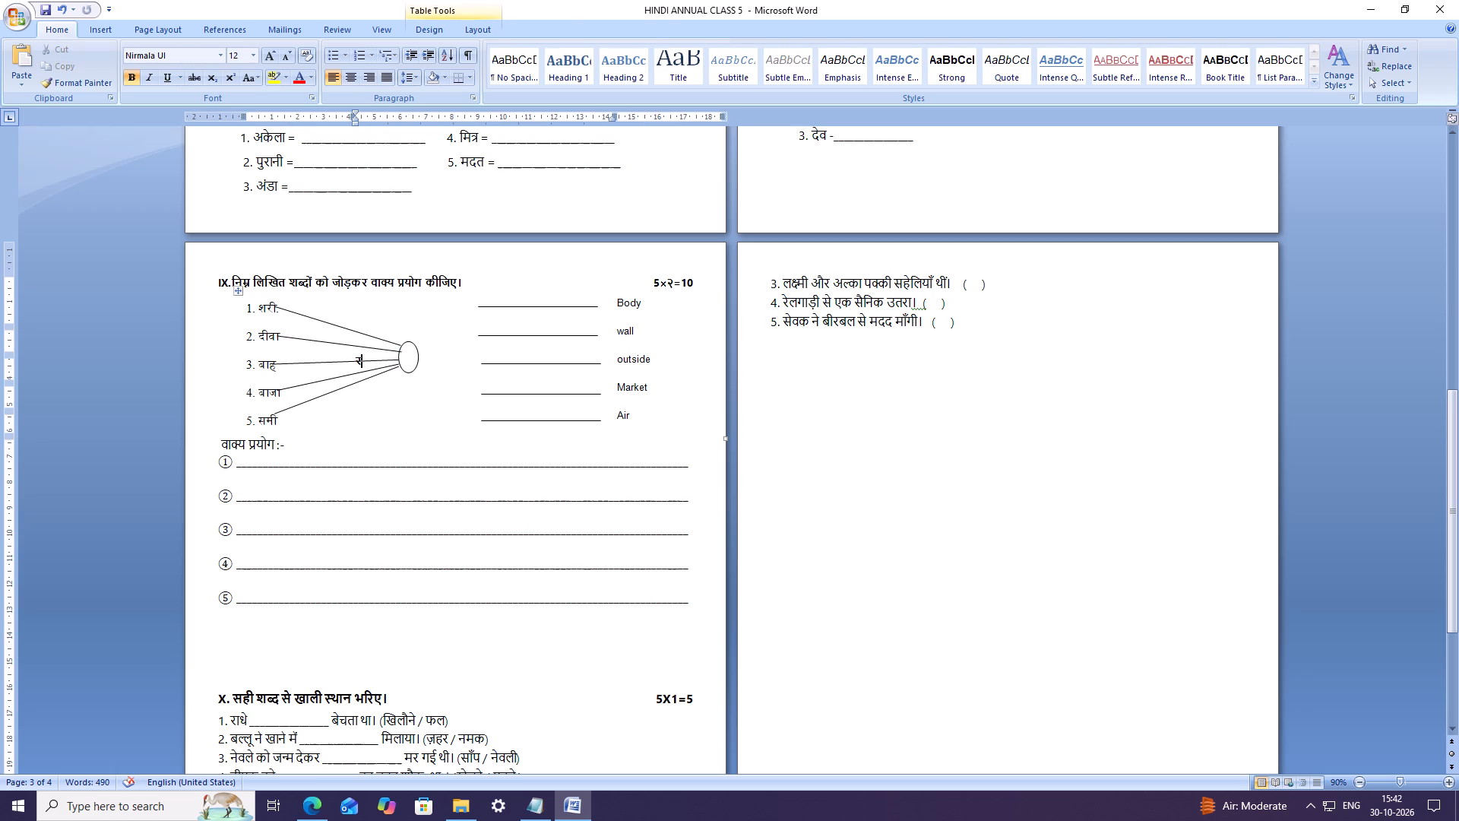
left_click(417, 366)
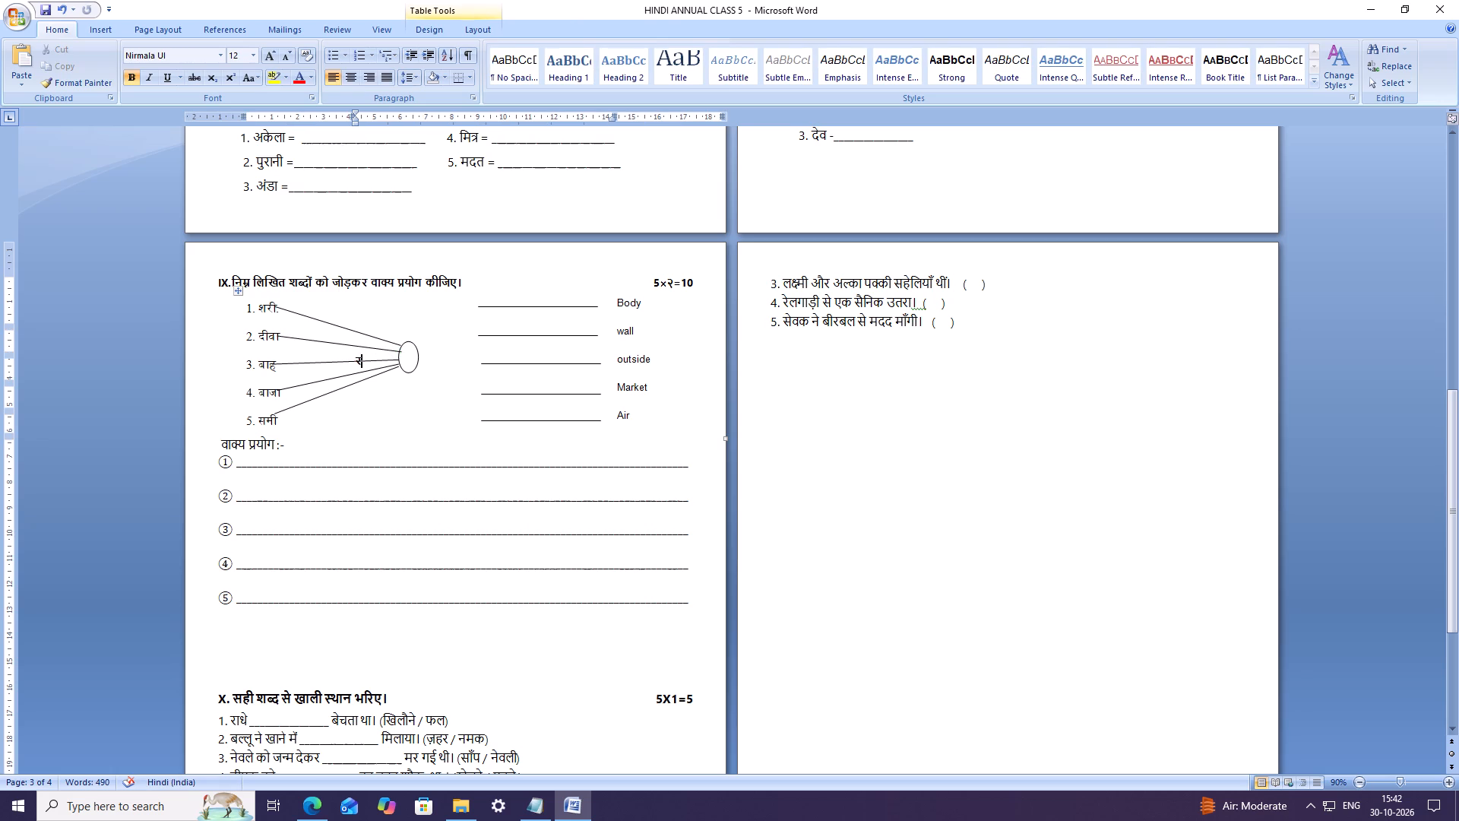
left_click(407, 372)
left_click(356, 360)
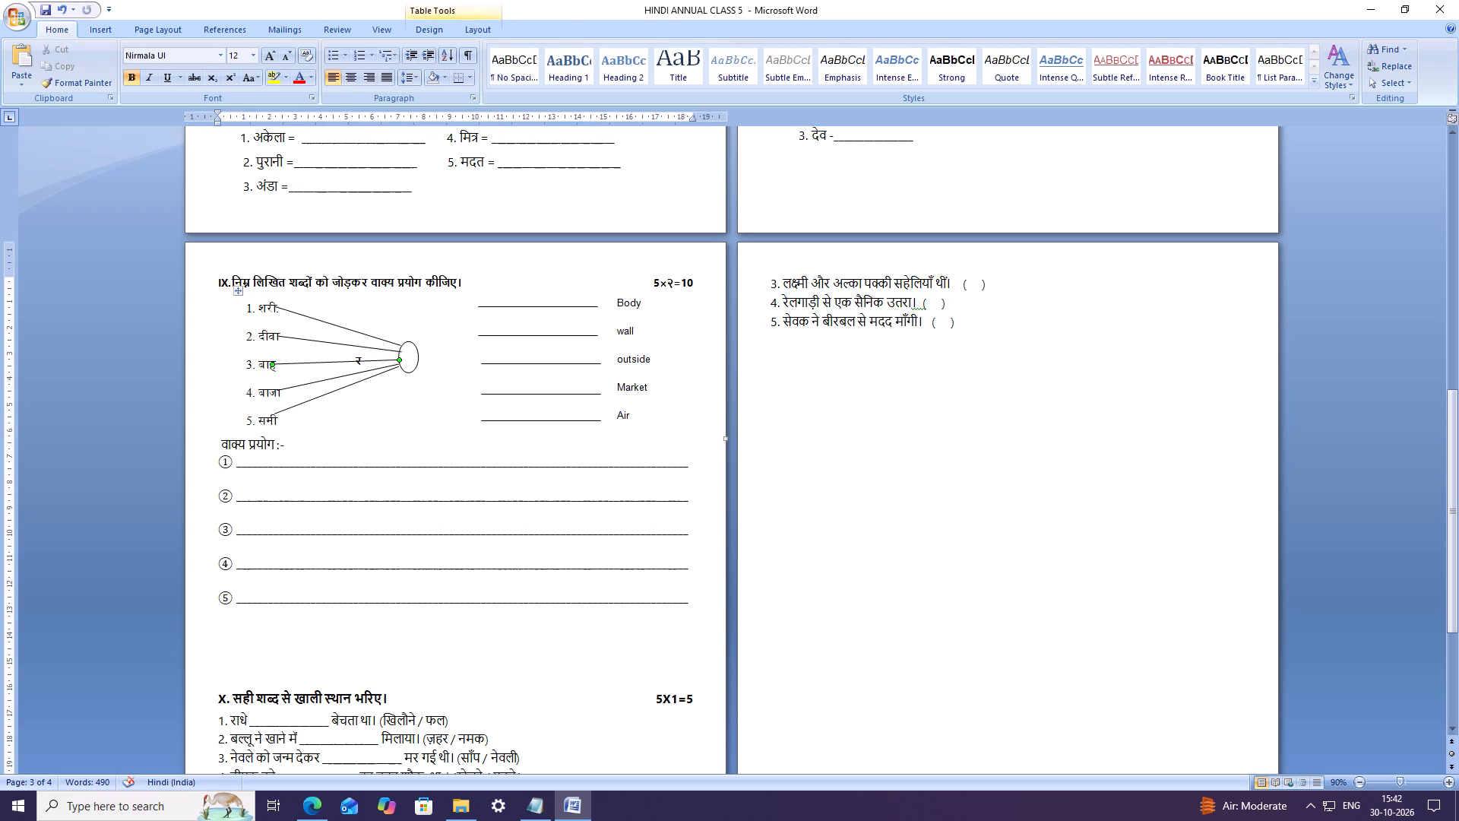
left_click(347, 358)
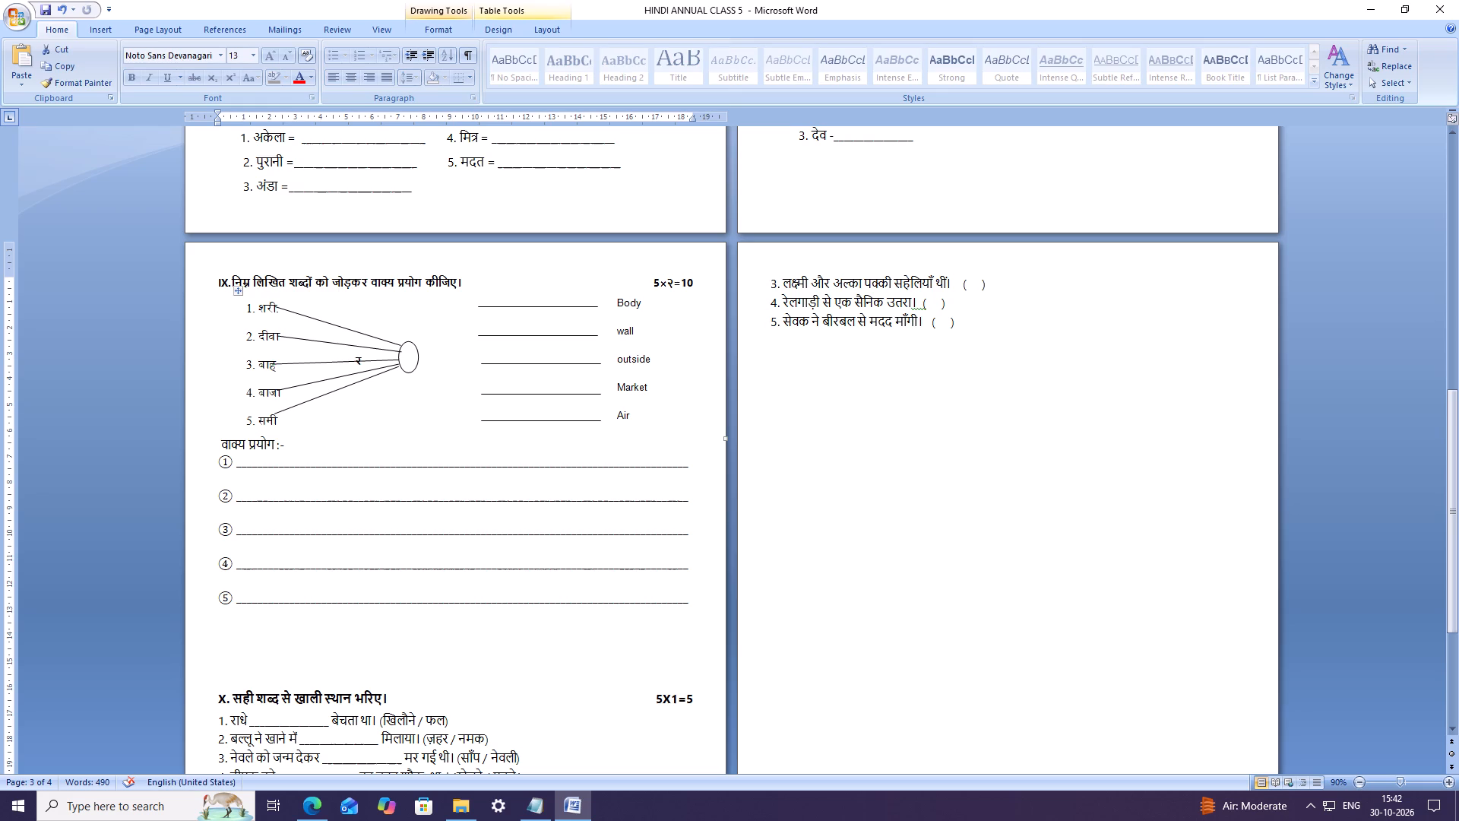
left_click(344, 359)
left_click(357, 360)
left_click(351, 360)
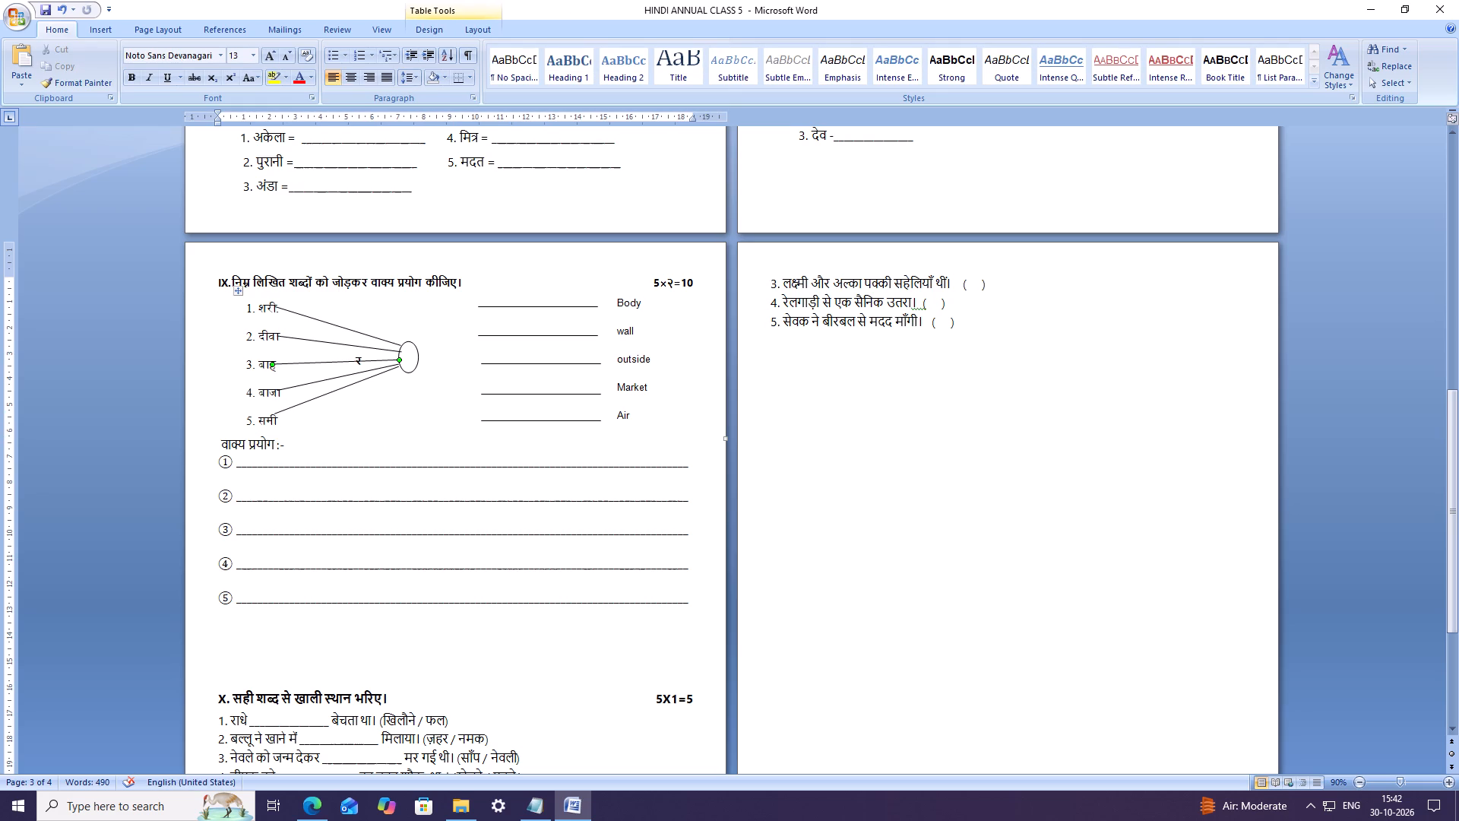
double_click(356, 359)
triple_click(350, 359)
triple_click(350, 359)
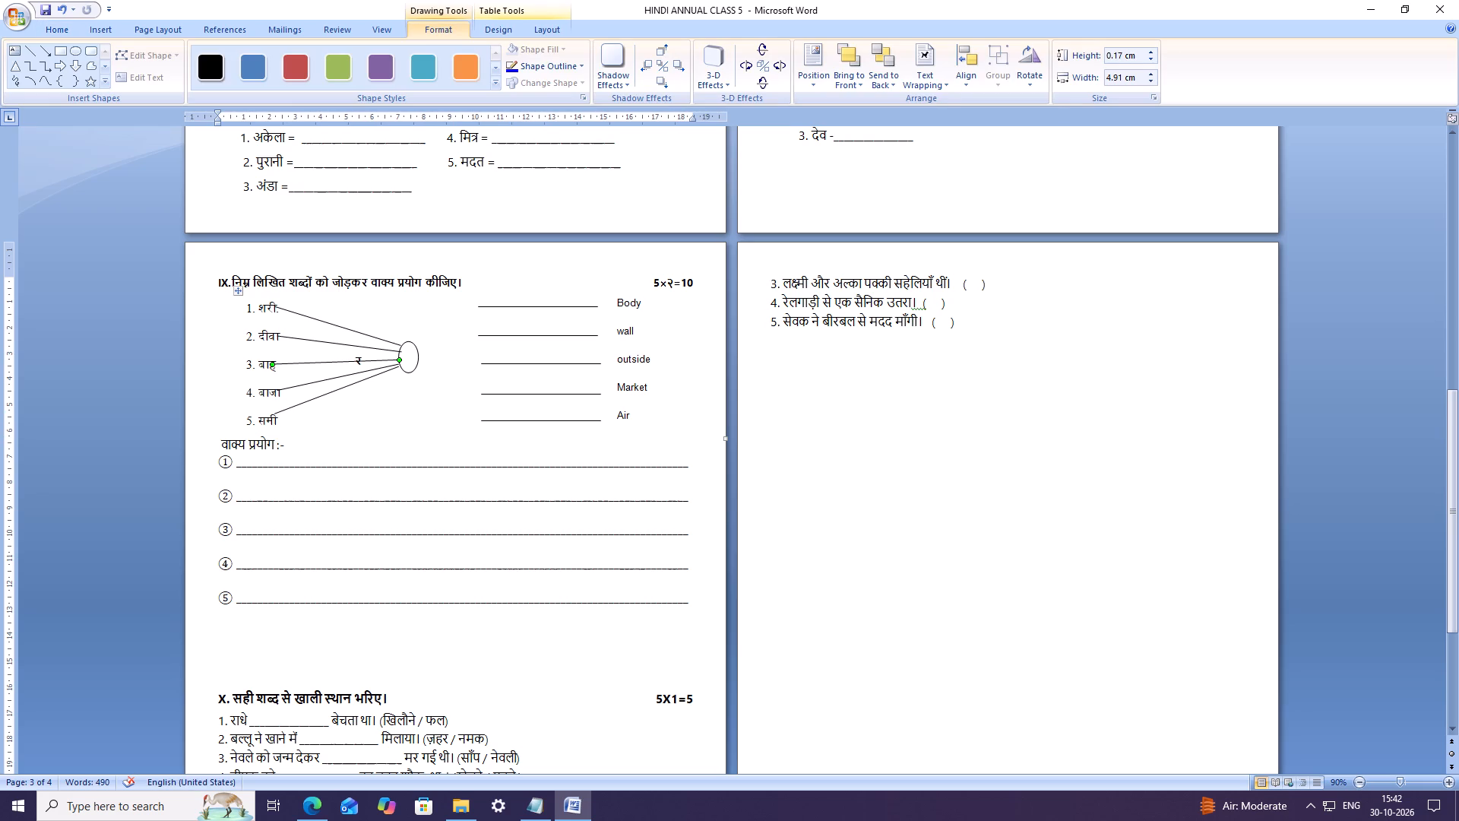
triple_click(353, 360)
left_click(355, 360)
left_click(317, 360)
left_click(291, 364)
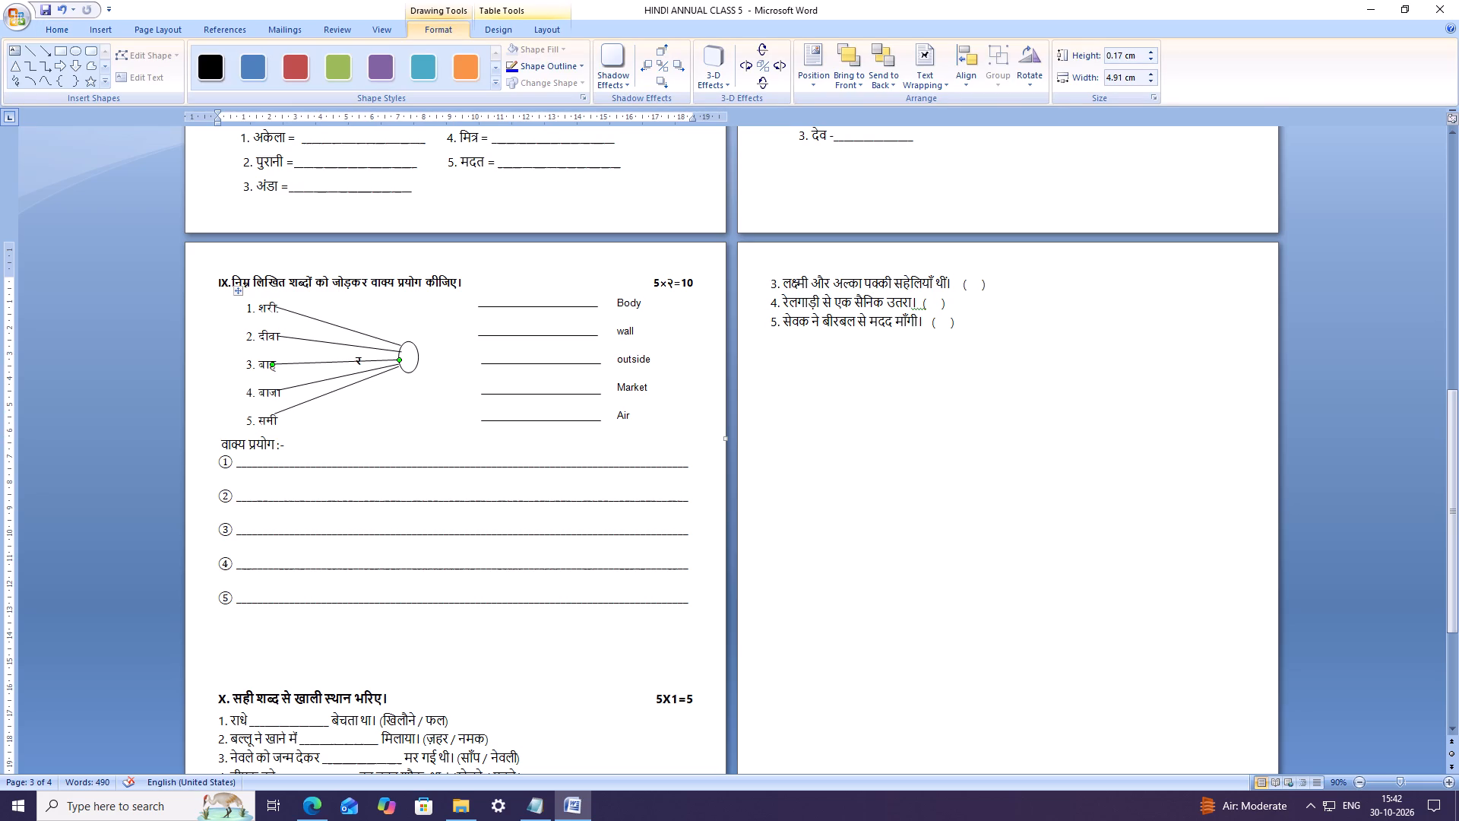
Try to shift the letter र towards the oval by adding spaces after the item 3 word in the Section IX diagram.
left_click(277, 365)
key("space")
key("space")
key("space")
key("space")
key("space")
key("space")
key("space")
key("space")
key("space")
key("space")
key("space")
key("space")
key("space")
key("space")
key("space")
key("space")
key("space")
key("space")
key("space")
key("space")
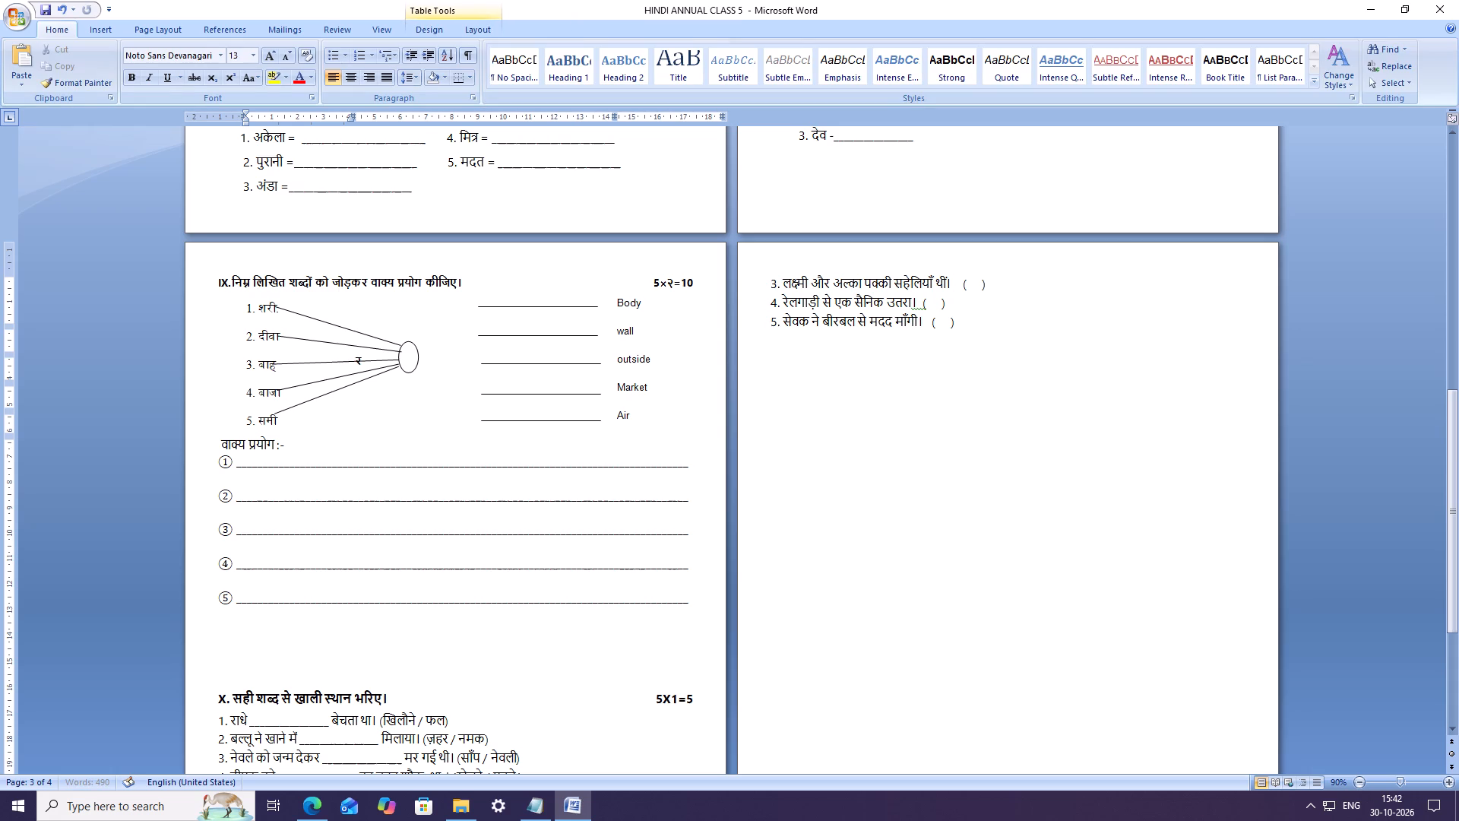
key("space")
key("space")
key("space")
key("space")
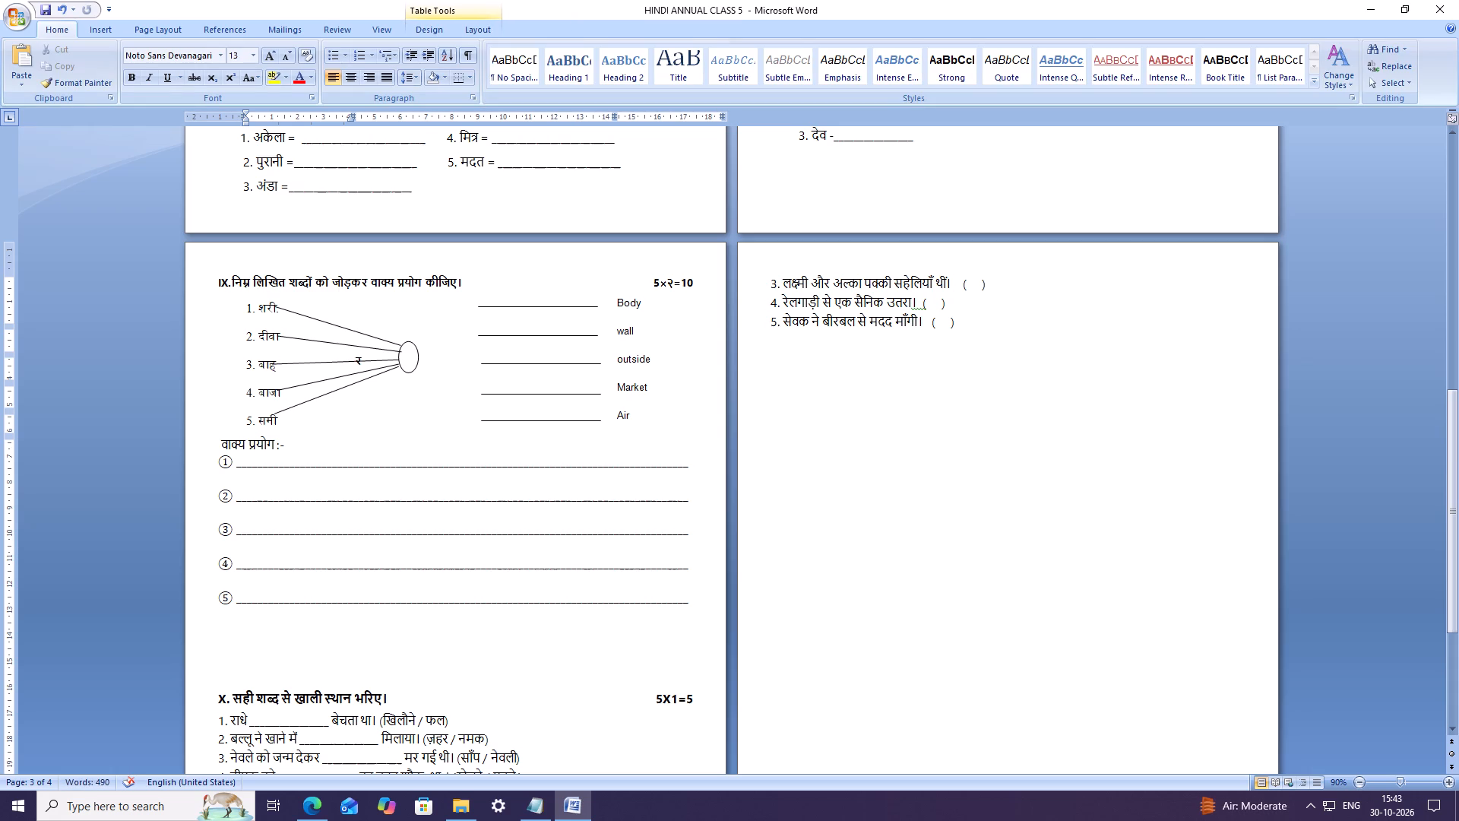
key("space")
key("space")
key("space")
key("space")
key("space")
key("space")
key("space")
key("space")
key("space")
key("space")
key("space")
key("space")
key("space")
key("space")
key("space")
Shorten the item 1 connector line in the Section IX diagram so it starts just past the word शरी.
scroll(1005, 737, "down", 1)
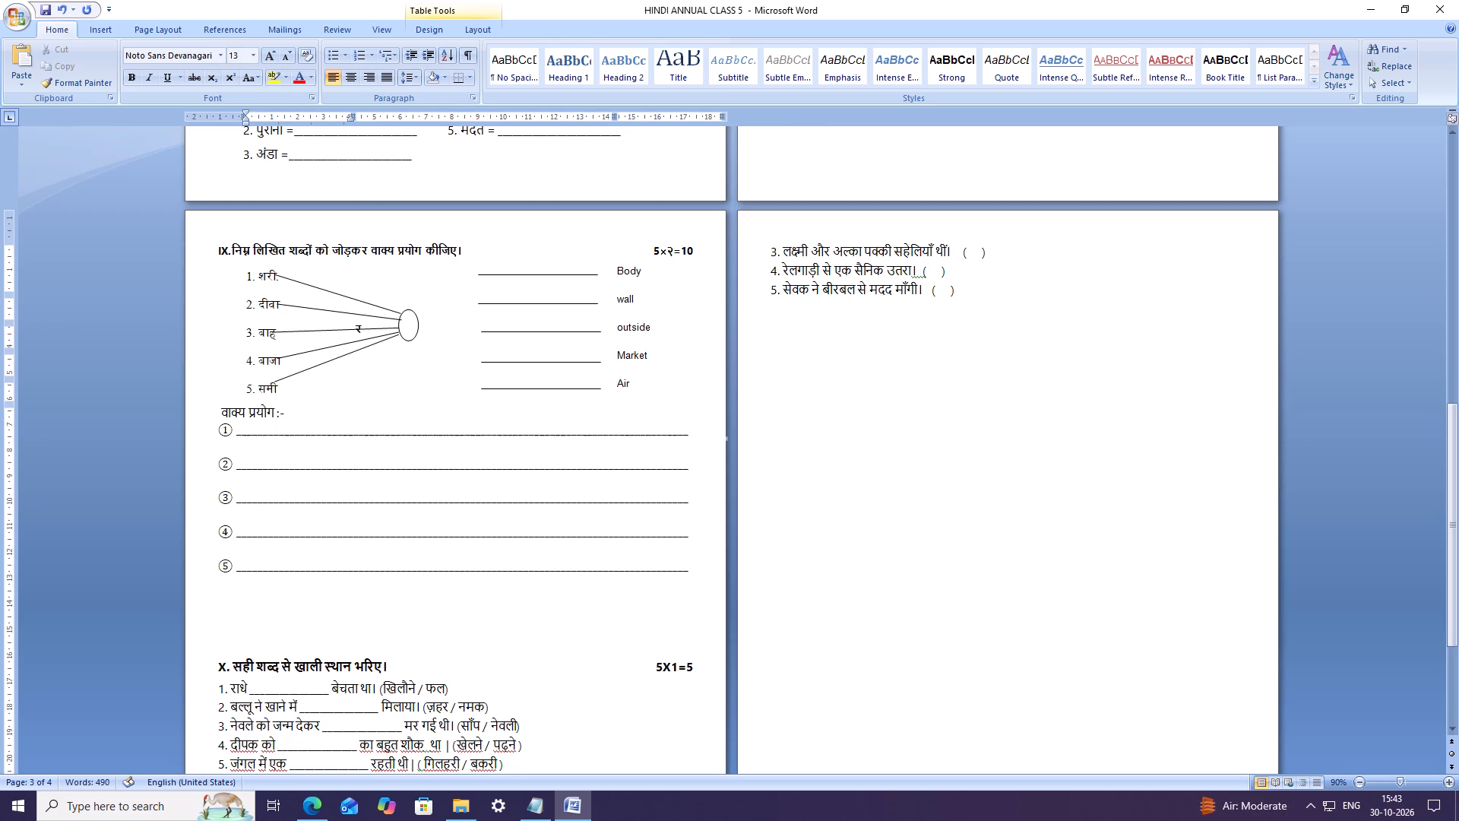
left_click(275, 274)
left_click(272, 274)
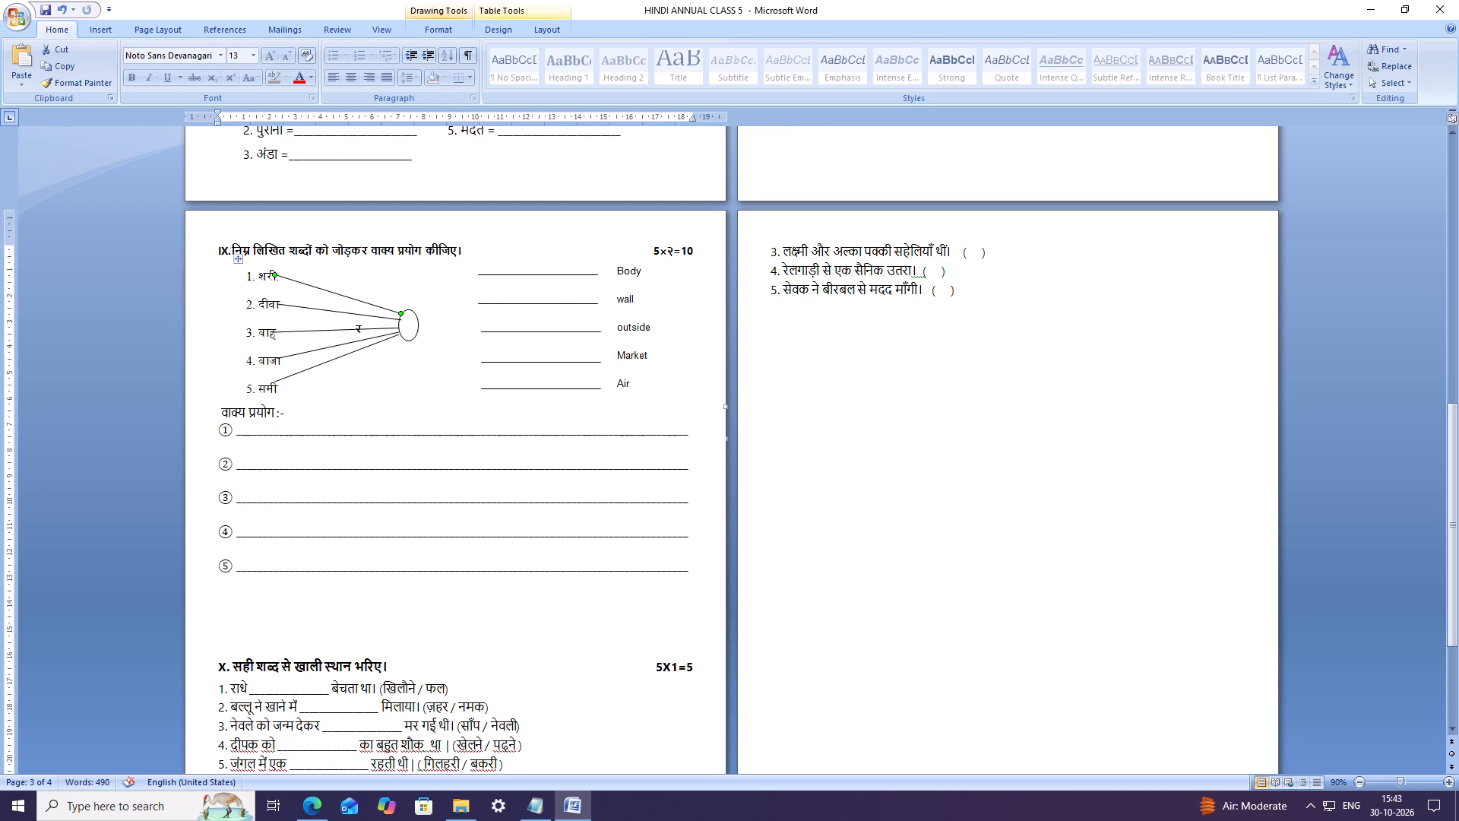
left_click_drag(275, 274, 280, 278)
left_click_drag(280, 278, 282, 278)
Pull the word-side ends of the item 3 and item 2 connector lines towards the oval, clear of their words.
left_click(271, 335)
left_click(274, 334)
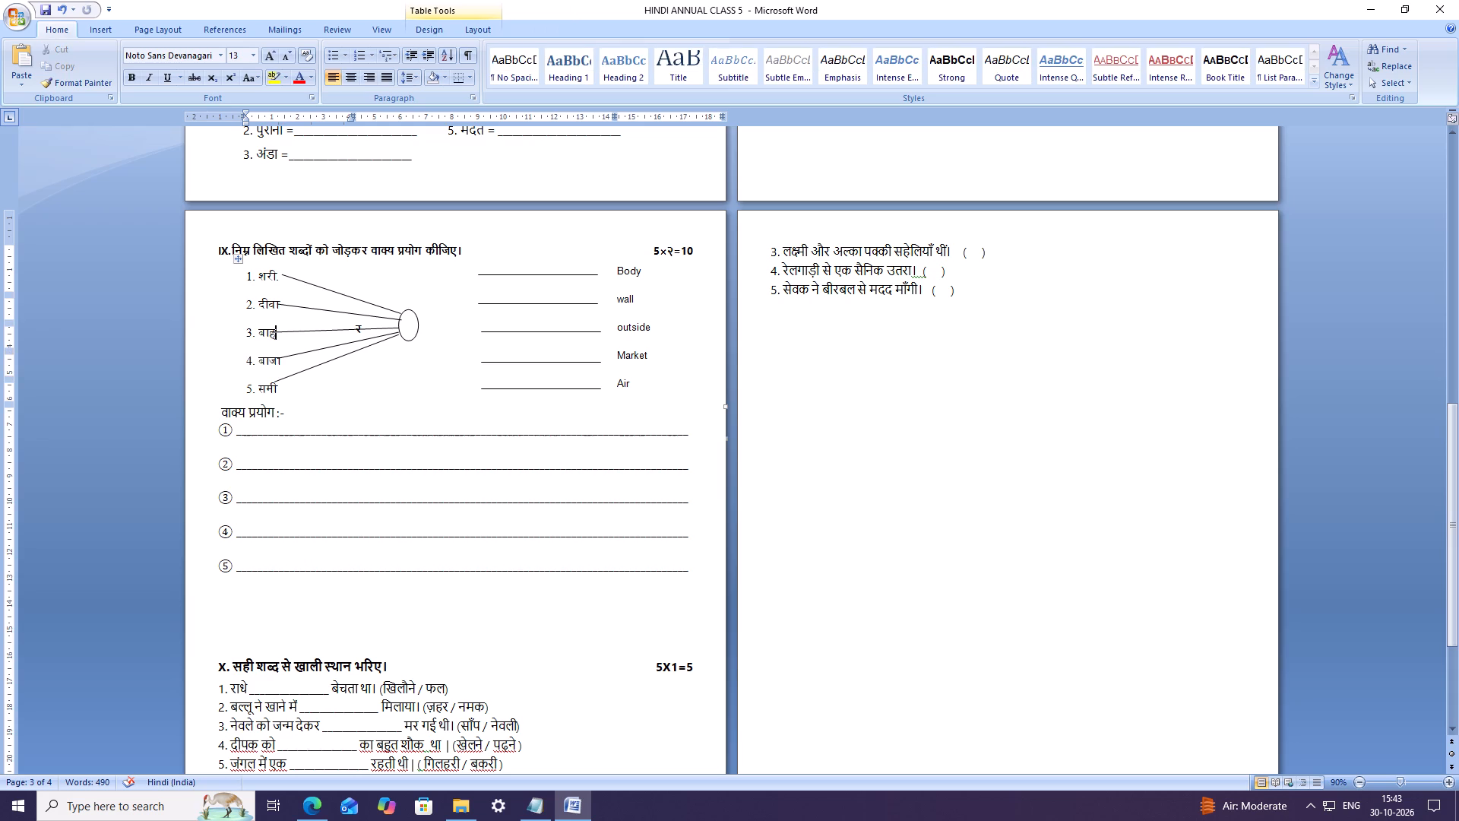
left_click(290, 331)
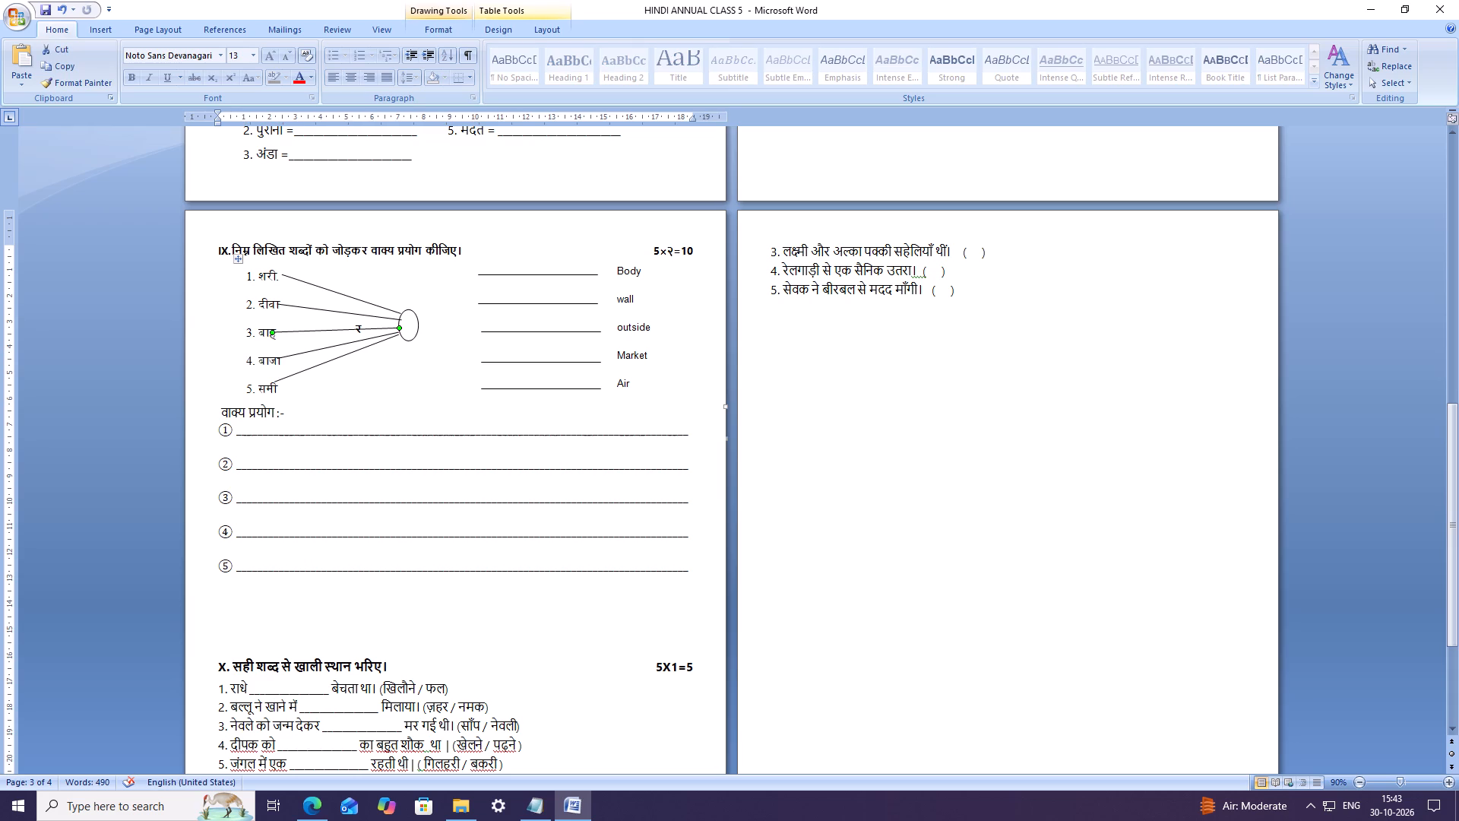
left_click_drag(271, 333, 280, 332)
left_click(281, 306)
left_click_drag(277, 303, 283, 304)
left_click_drag(277, 303, 286, 303)
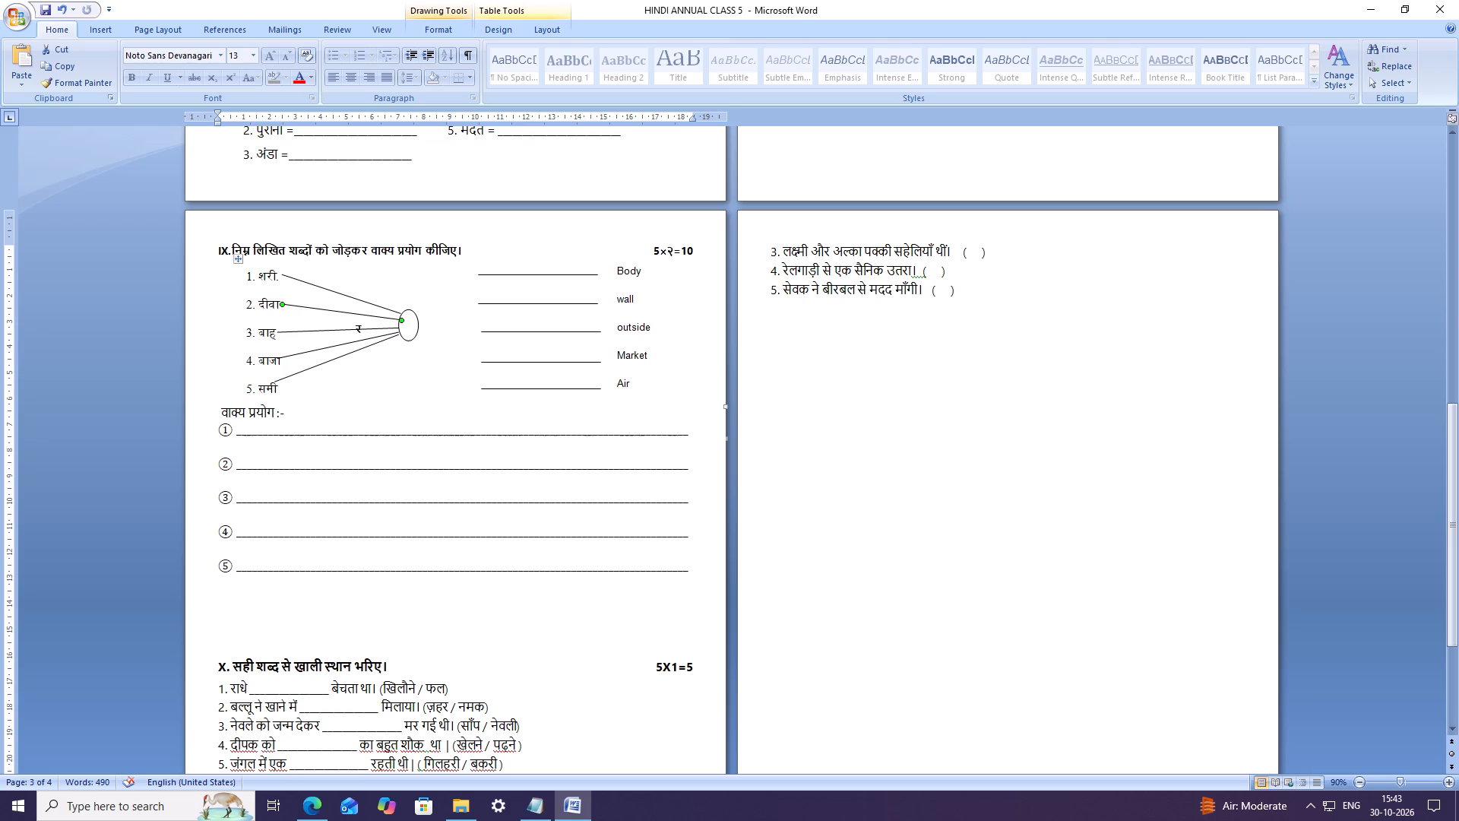
Pull the word-side ends of the item 5 and item 4 connector lines clear of their words.
left_click(274, 376)
left_click(274, 382)
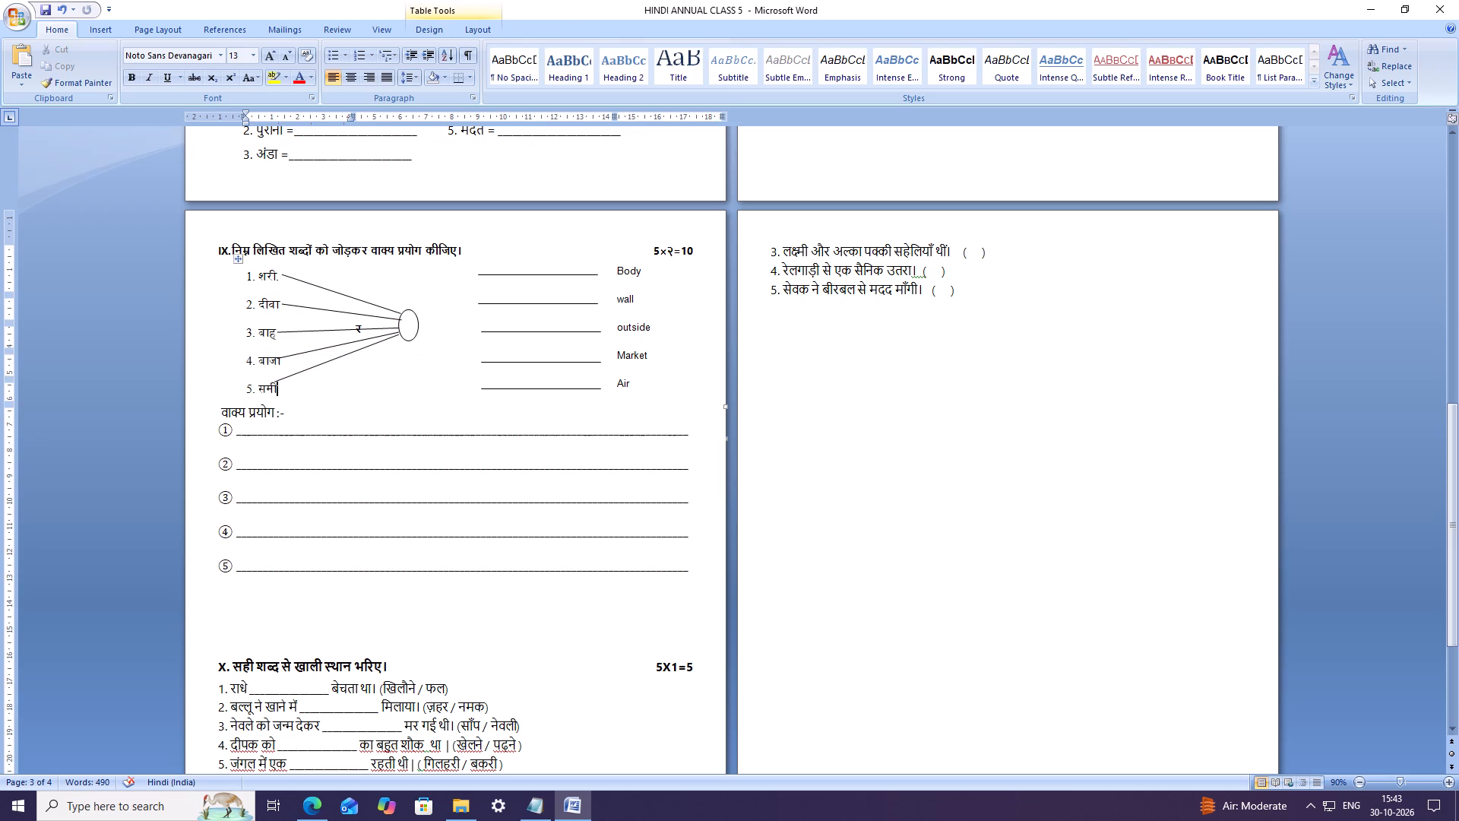
left_click(281, 380)
left_click(275, 382)
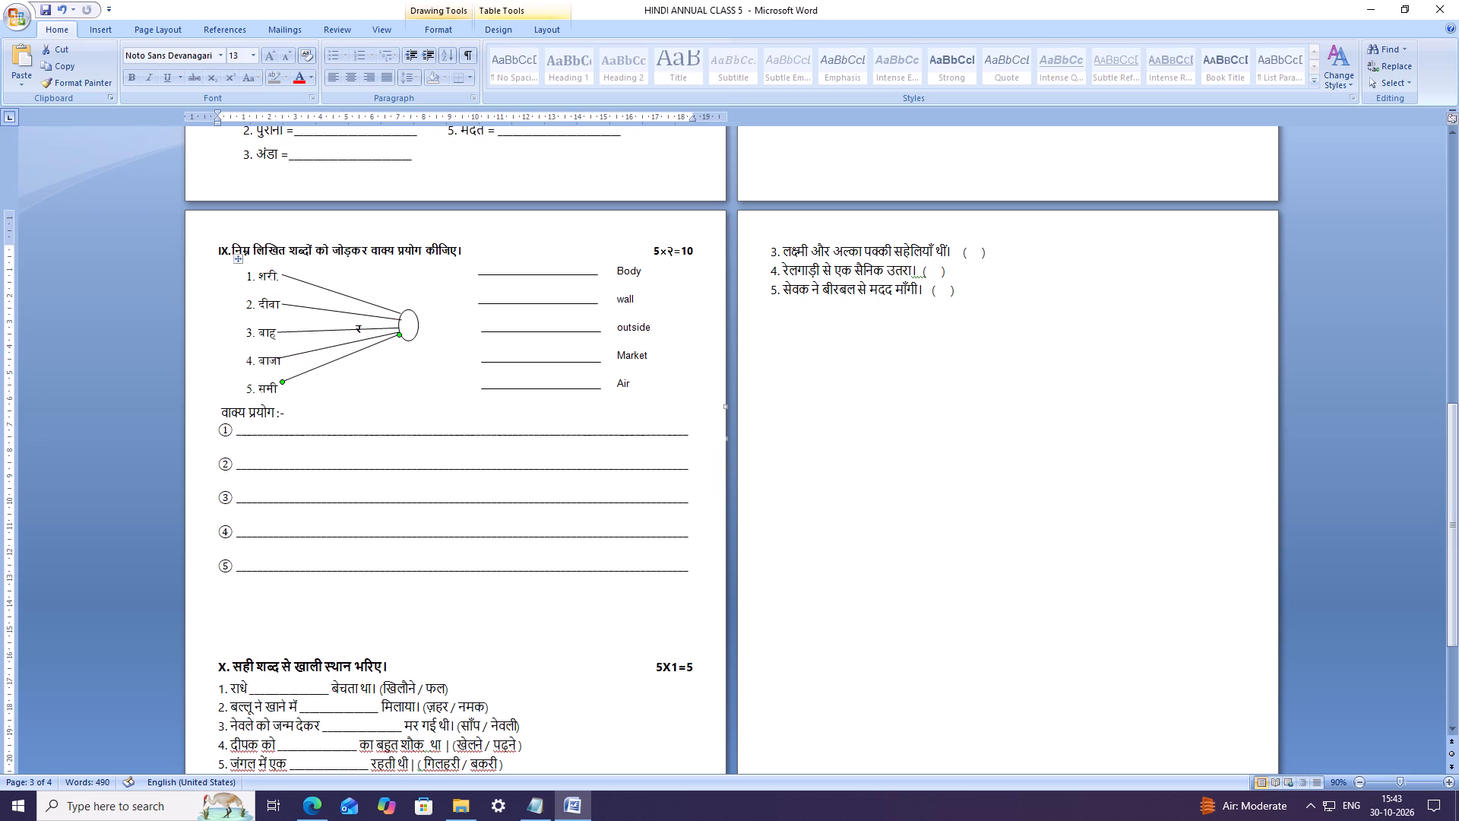
left_click(283, 355)
left_click(277, 358)
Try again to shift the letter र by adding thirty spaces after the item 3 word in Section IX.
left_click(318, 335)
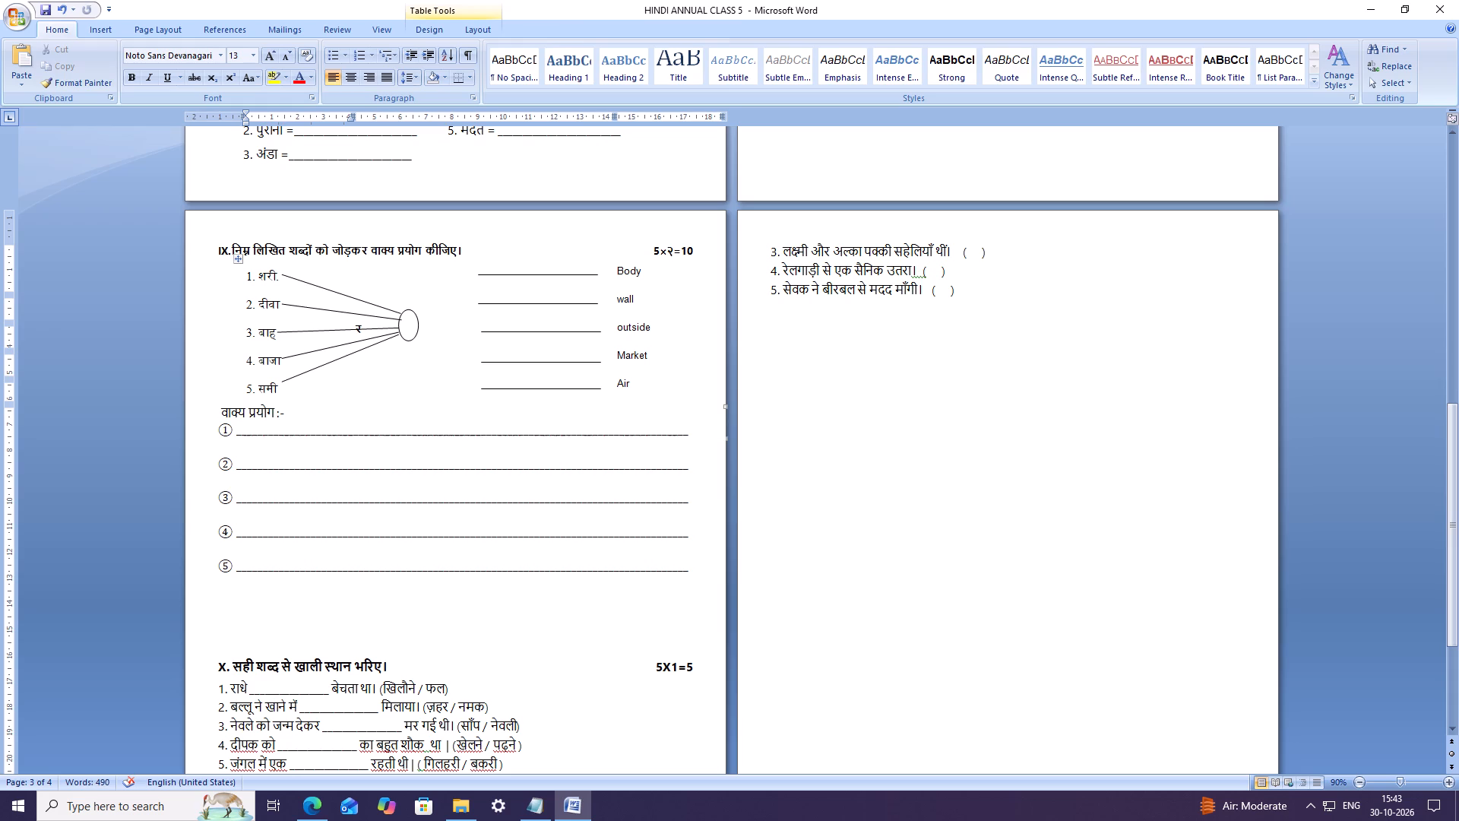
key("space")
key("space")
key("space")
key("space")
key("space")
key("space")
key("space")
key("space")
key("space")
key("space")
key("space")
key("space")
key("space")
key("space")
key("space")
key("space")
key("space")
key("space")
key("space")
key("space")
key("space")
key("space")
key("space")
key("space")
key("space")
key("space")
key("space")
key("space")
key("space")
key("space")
Insert seventeen spaces directly before the letter र in the Section IX diagram to place it inside the oval.
left_click(379, 327)
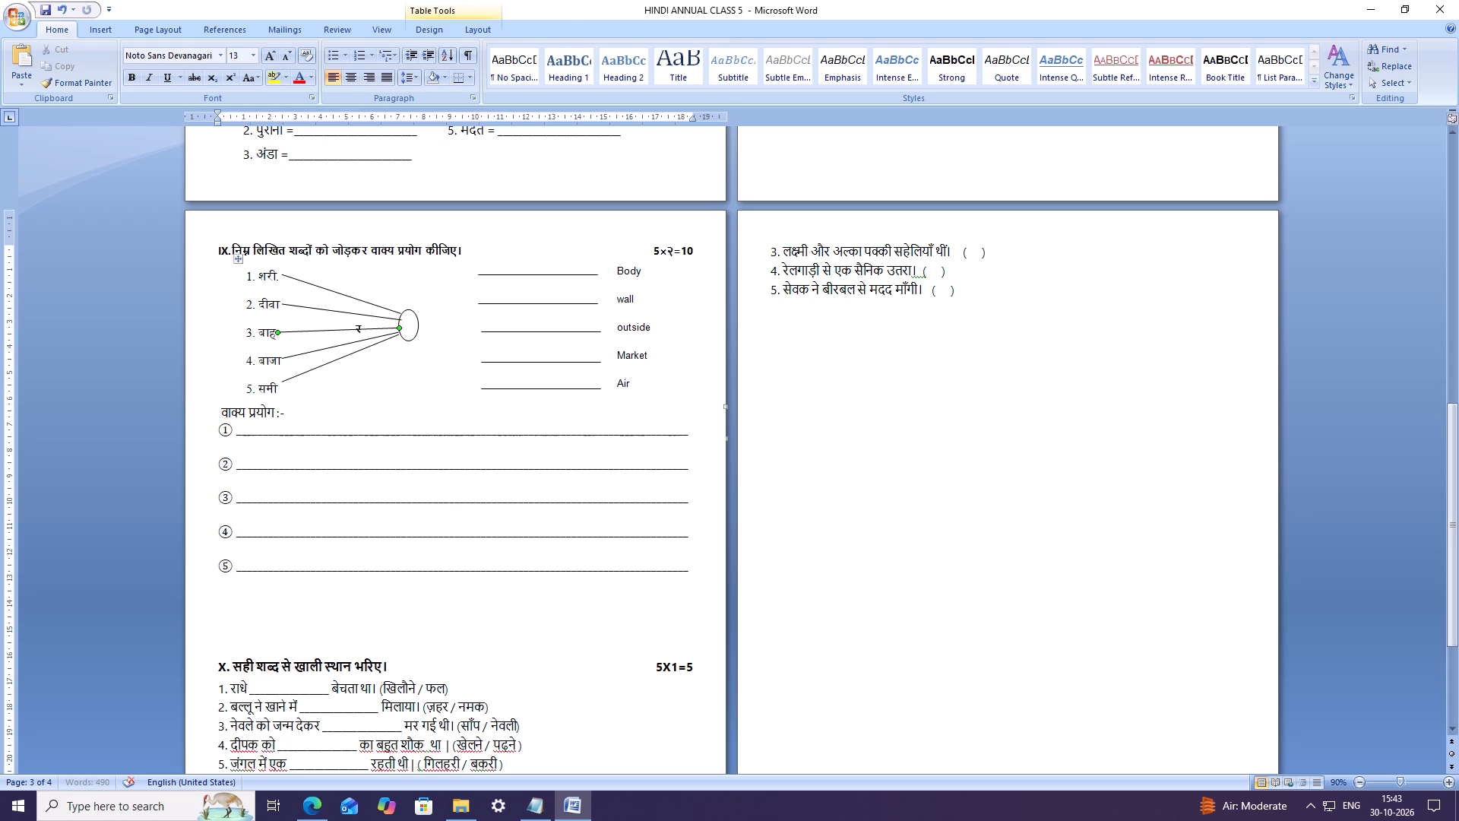
left_click(359, 327)
double_click(356, 326)
left_click(357, 328)
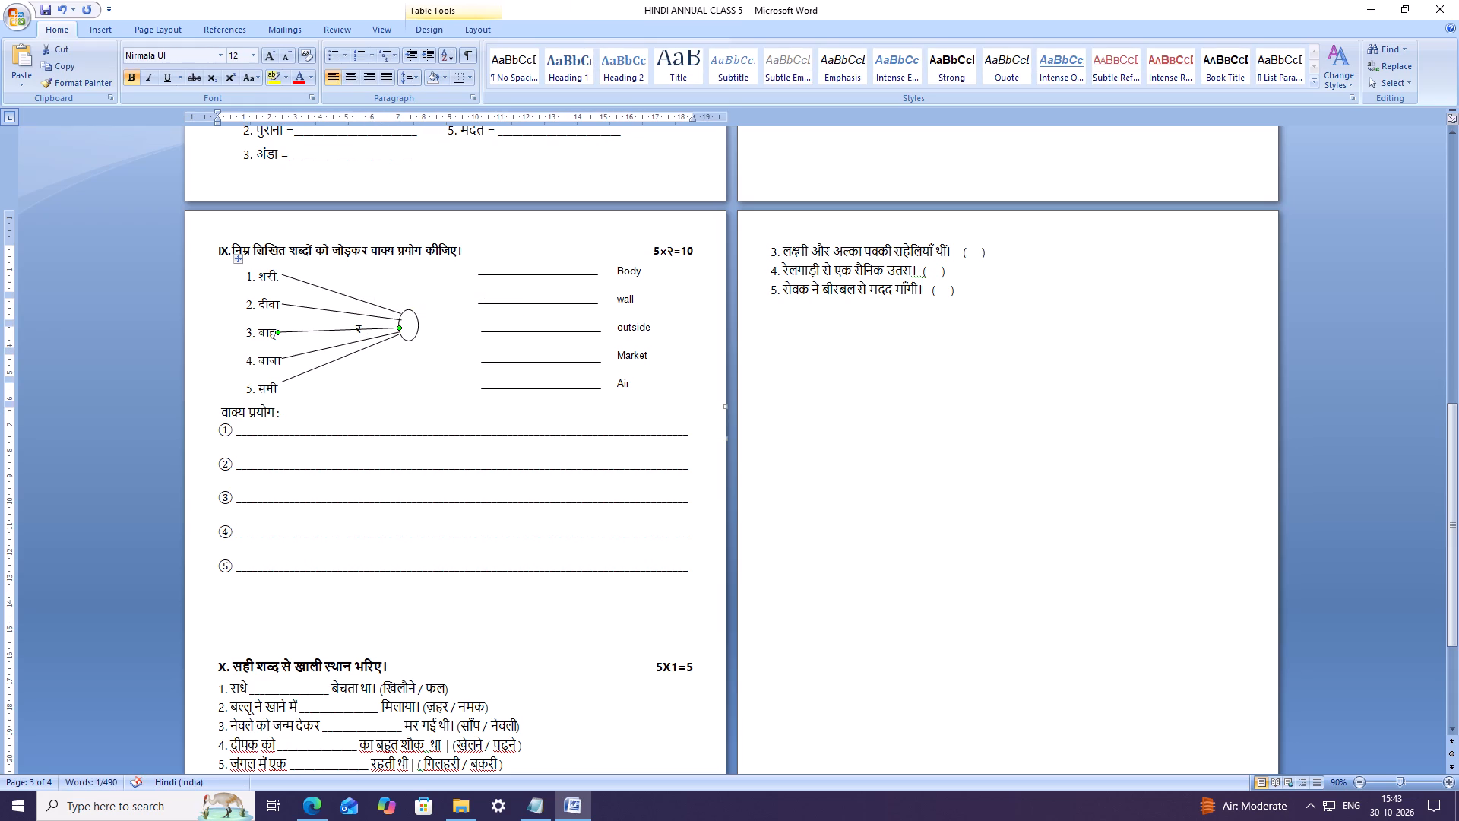
left_click(357, 326)
key("space")
key("space")
key("space")
key("space")
key("space")
key("space")
key("space")
key("space")
key("space")
key("space")
key("space")
key("space")
key("space")
key("space")
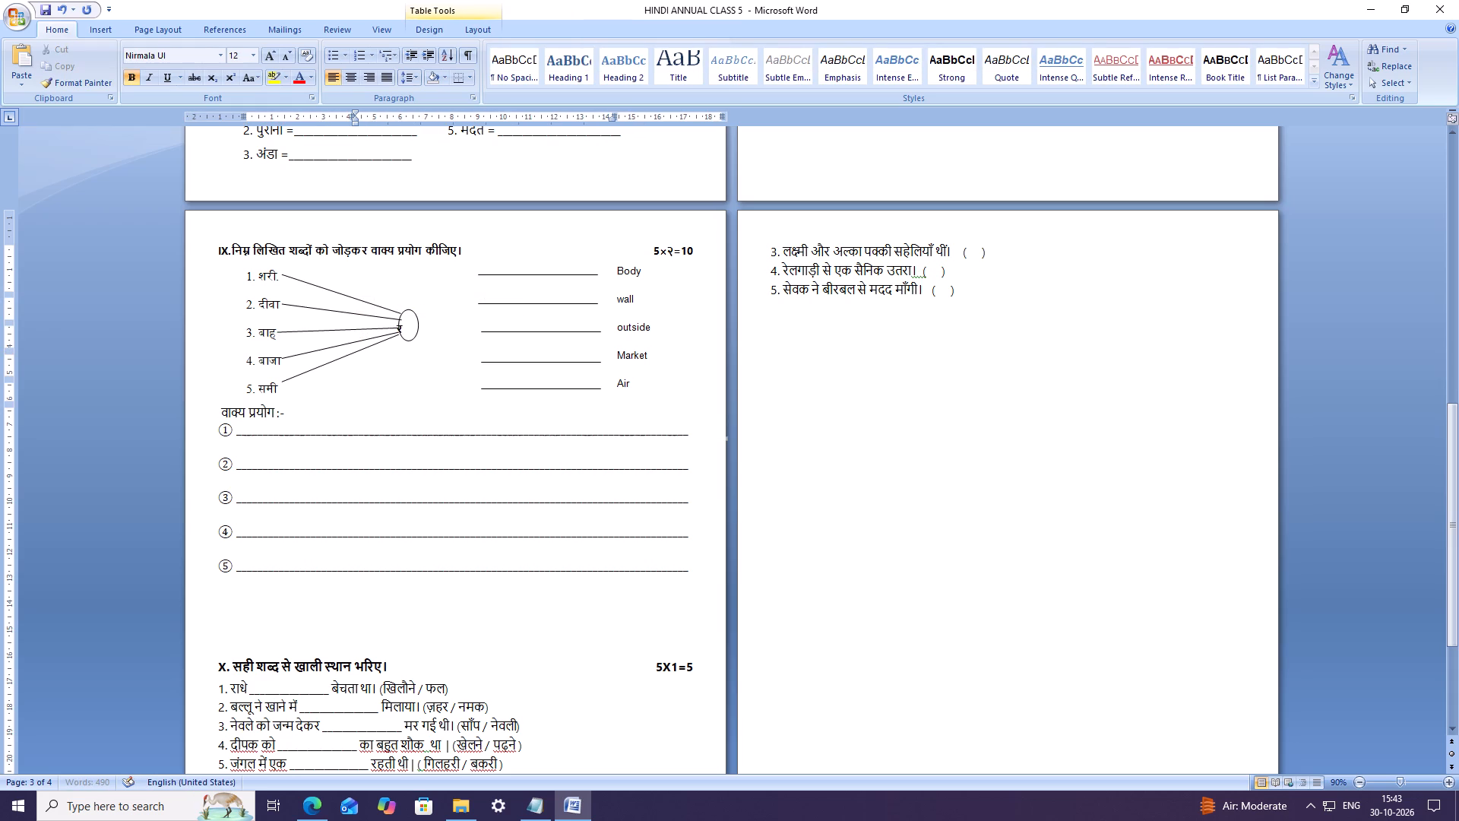
key("space")
key("space")
key("space")
left_click(441, 360)
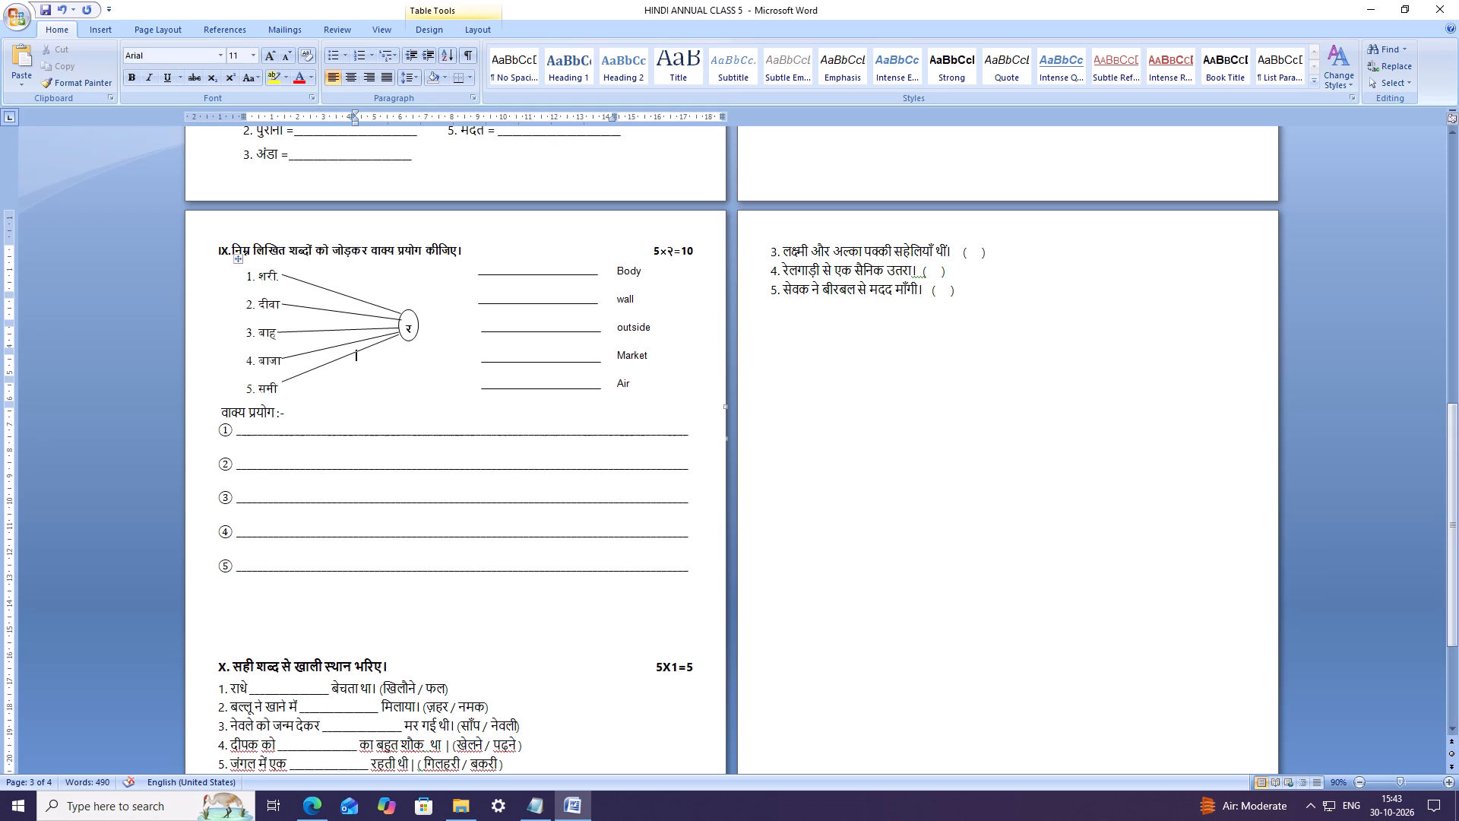
Delete the blank lines between the Section IX answer lines and the Section X heading.
scroll(323, 407, "down", 4)
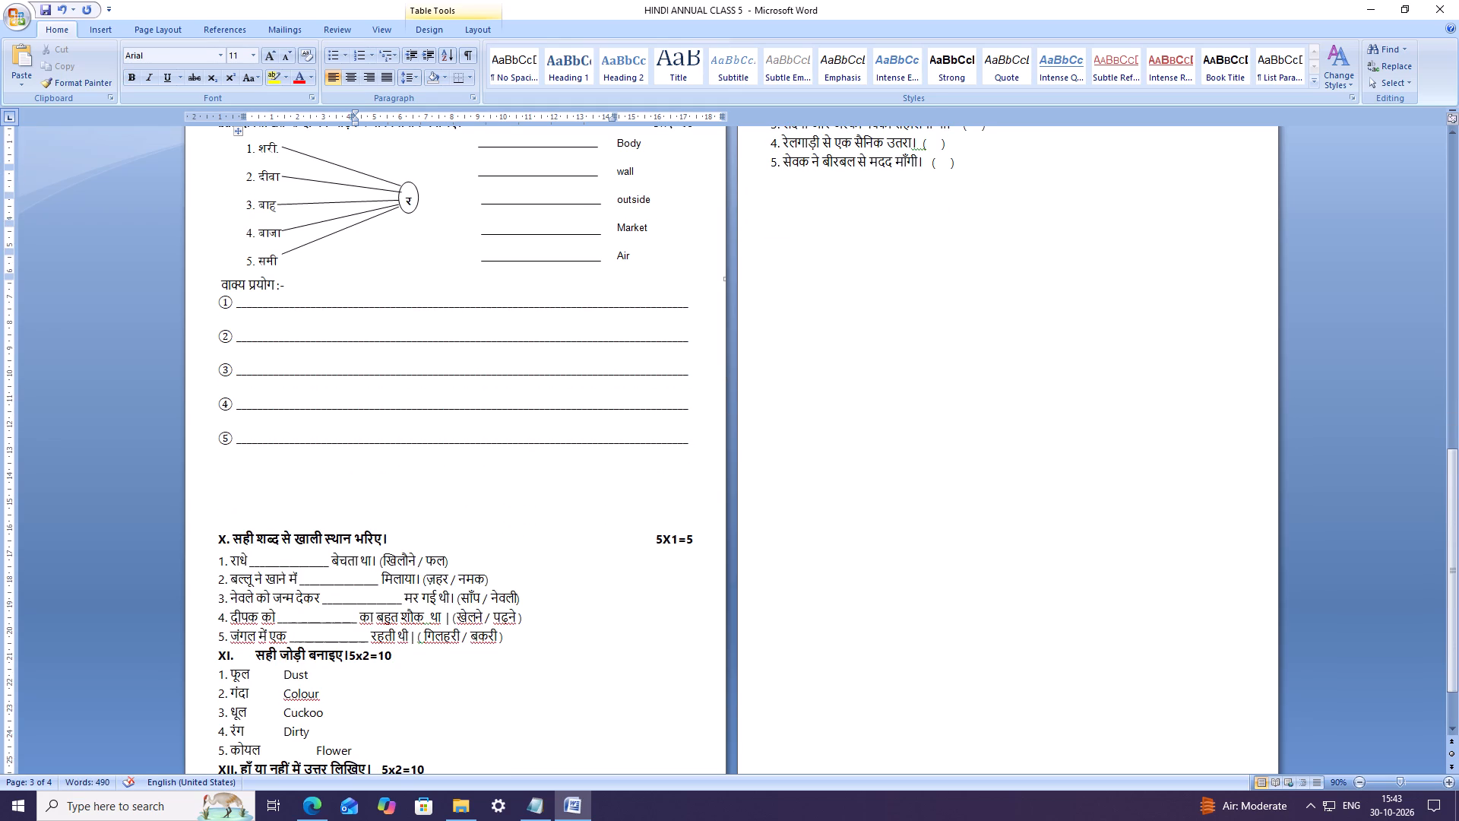
scroll(379, 375, "down", 4)
left_click(306, 414)
key("BackSpace")
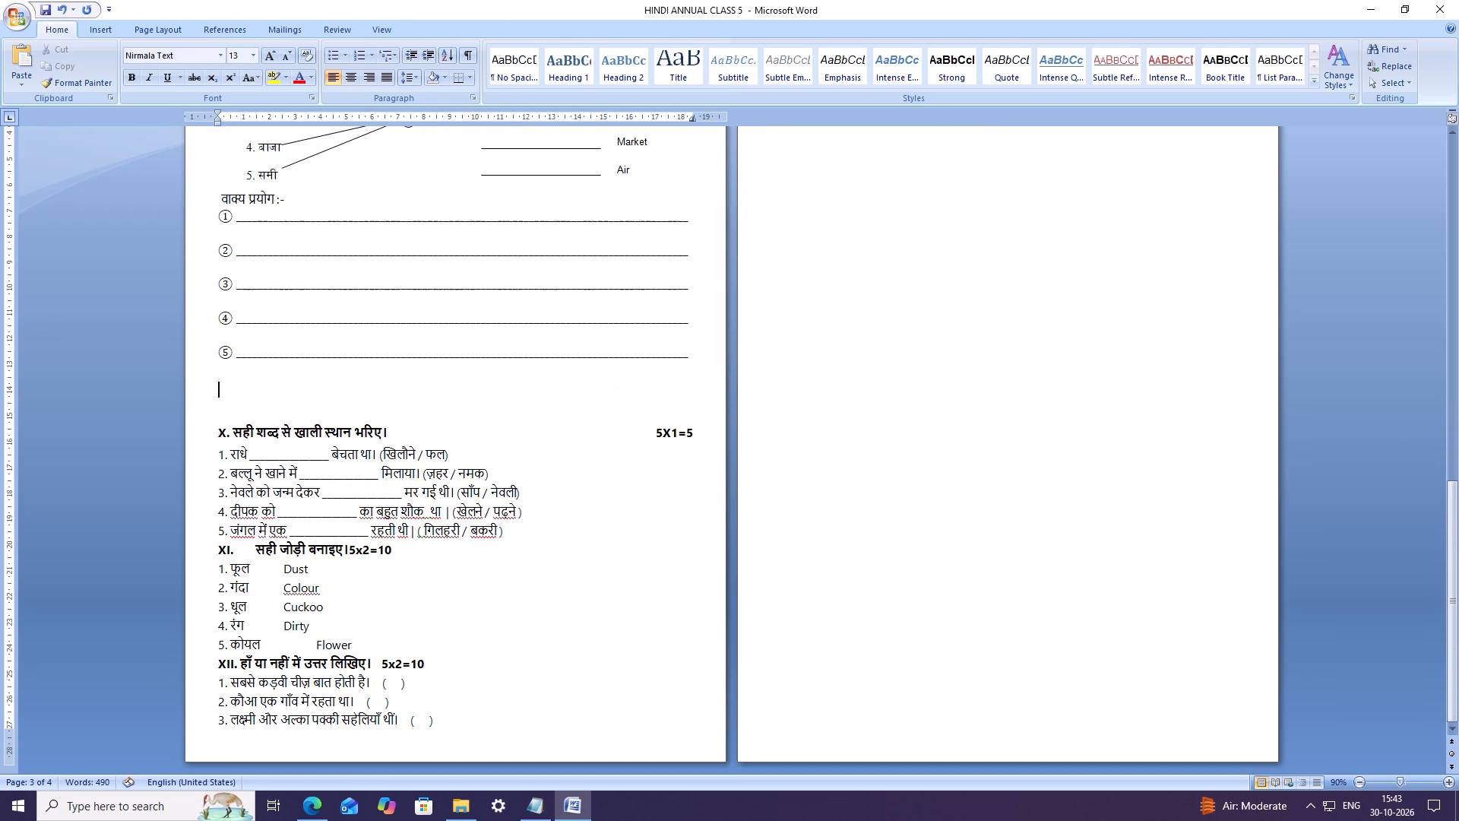
left_click(277, 407)
key("BackSpace")
key("BackSpace")
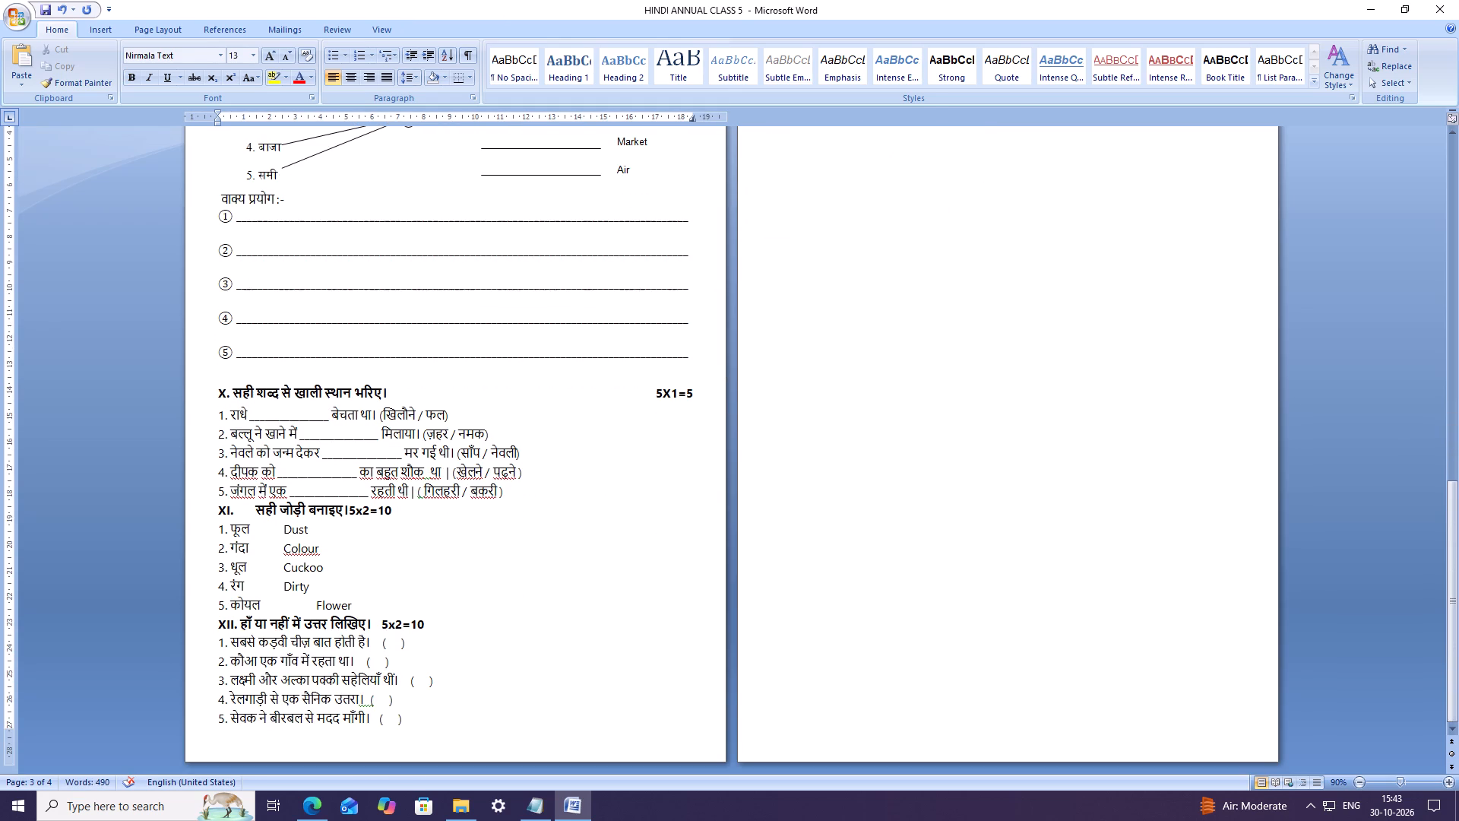
Insert seven spaces between the numeral X. and its heading text to match the Section XI heading gap.
left_click(233, 392)
key("space")
key("space")
key("space")
key("space")
key("space")
key("space")
key("space")
Indent item 1 of Section X by inserting nine spaces before its number.
left_click(213, 421)
key("space")
key("space")
key("space")
key("space")
key("space")
key("space")
key("space")
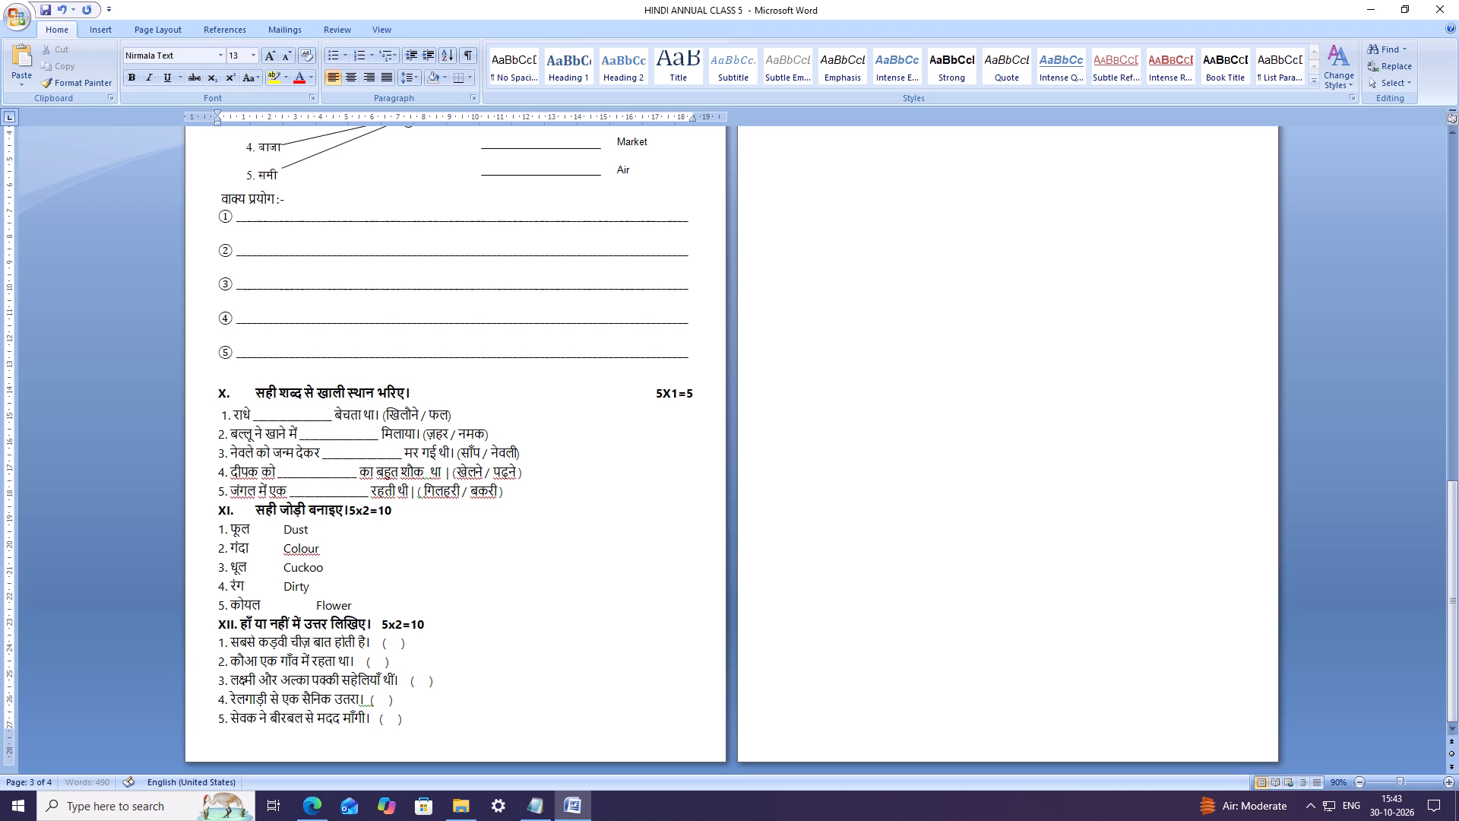
key("space")
key("space")
Indent item 2 of Section X with leading spaces so its number lines up with item 1.
left_click(214, 438)
key("space")
key("space")
key("space")
key("space")
key("space")
key("space")
key("space")
key("space")
key("space")
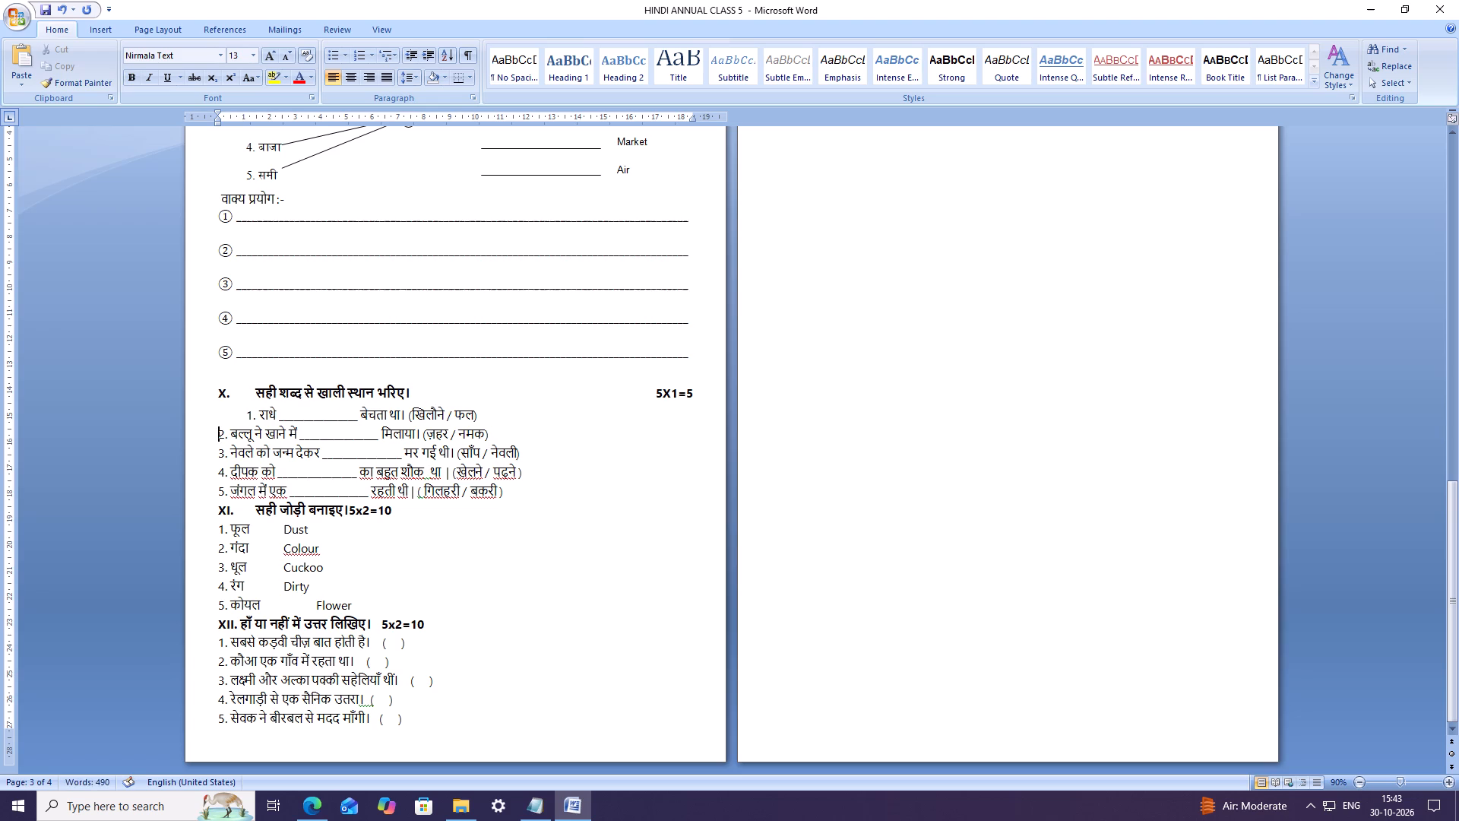
key("space")
Indent item 3 of Section X with nine leading spaces to line up with the items above.
left_click(213, 450)
key("space")
key("space")
key("space")
key("space")
key("space")
key("space")
key("space")
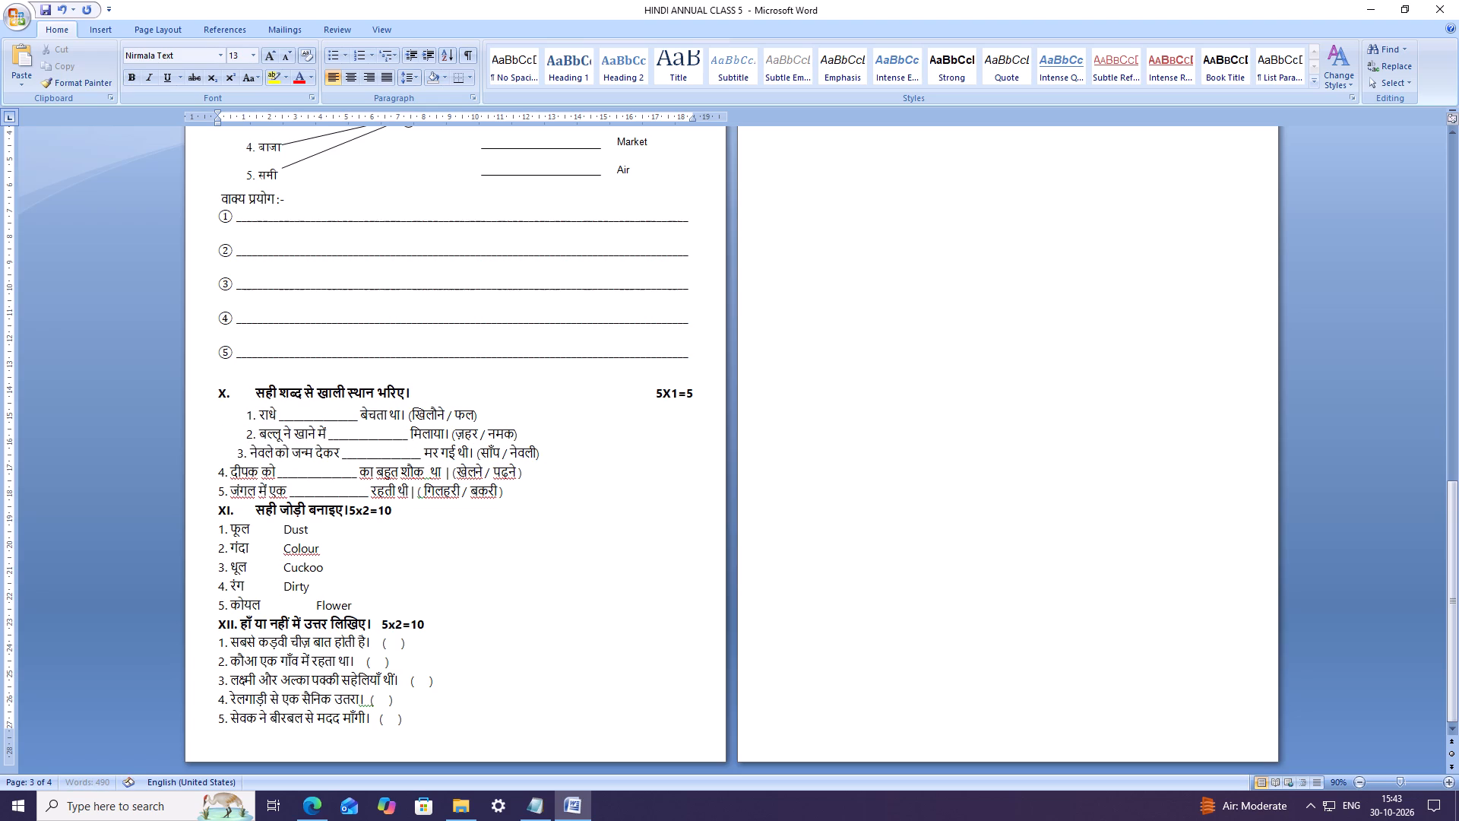
key("space")
key("space")
Indent item 4 of Section X by inserting nine spaces before its number, matching items 1 to 3.
left_click(212, 480)
key("space")
key("space")
key("space")
key("space")
key("space")
key("space")
key("space")
key("space")
key("space")
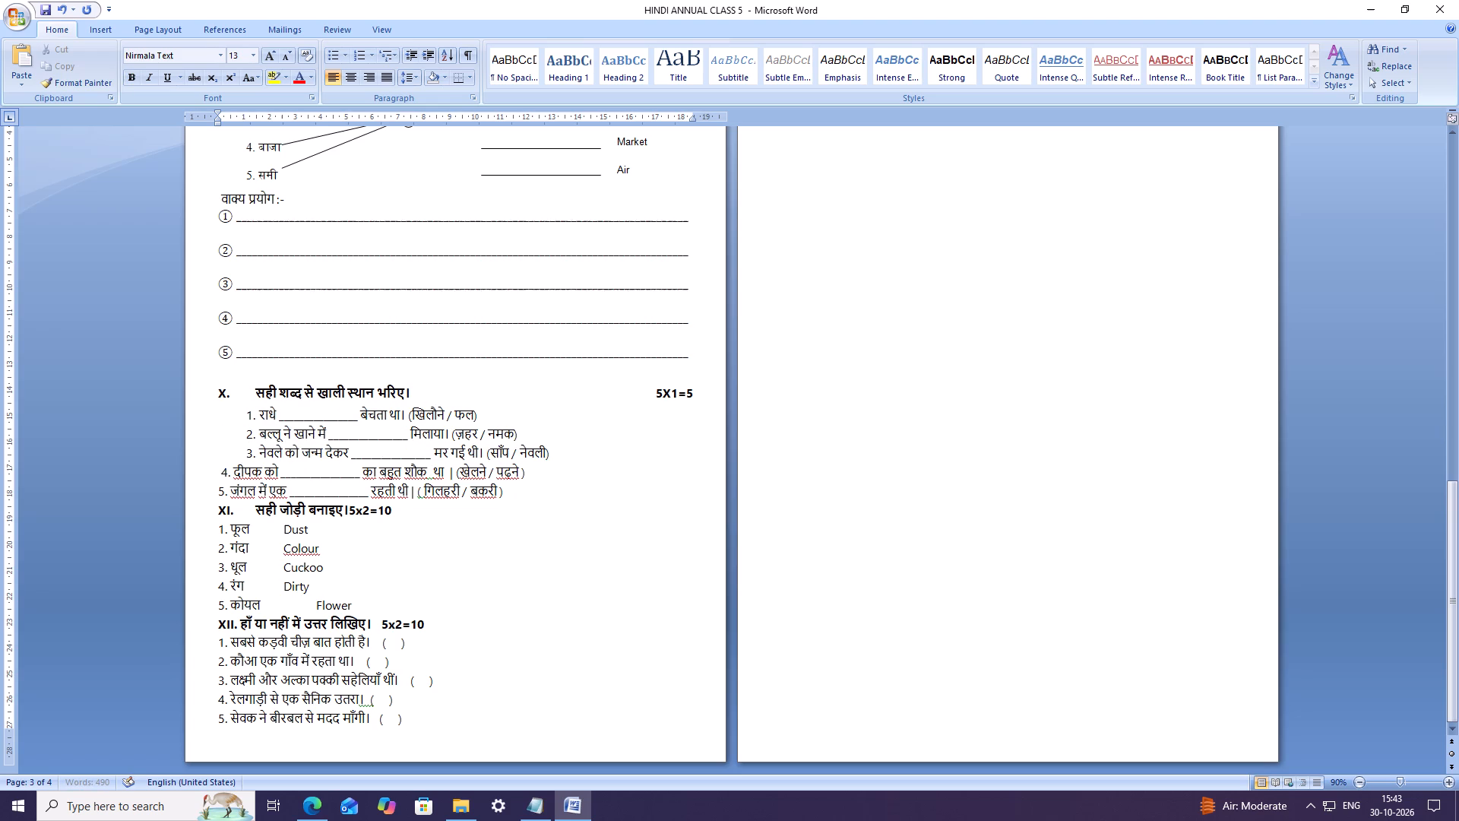